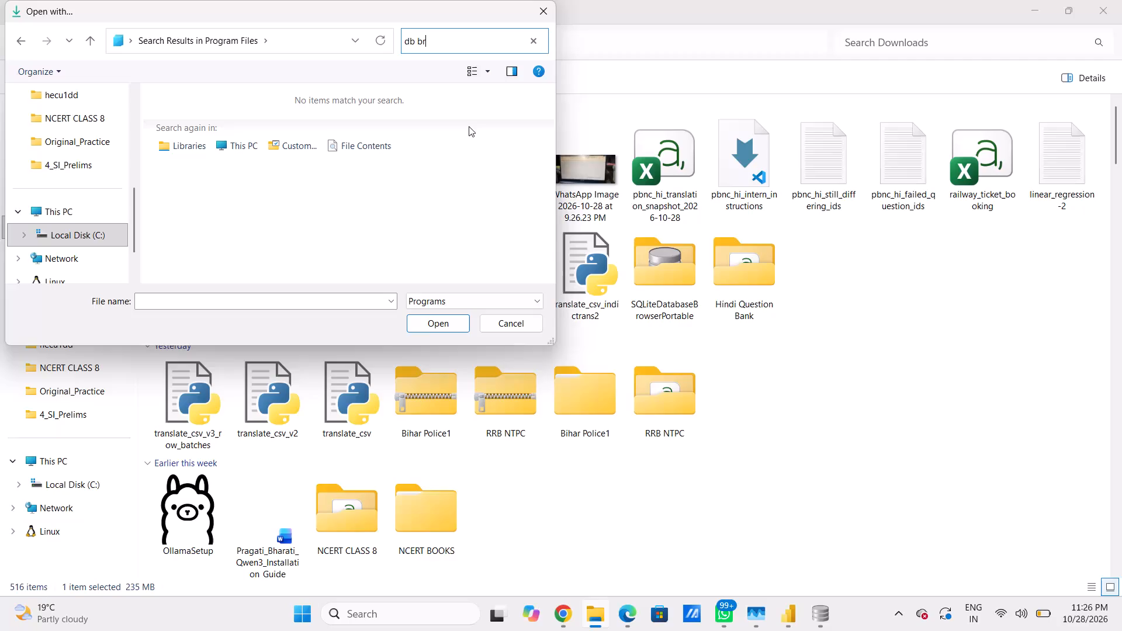
Dismiss the program search and the app selection for pbnc_hi_merged_all.sqlite without choosing an app.
click(538, 4)
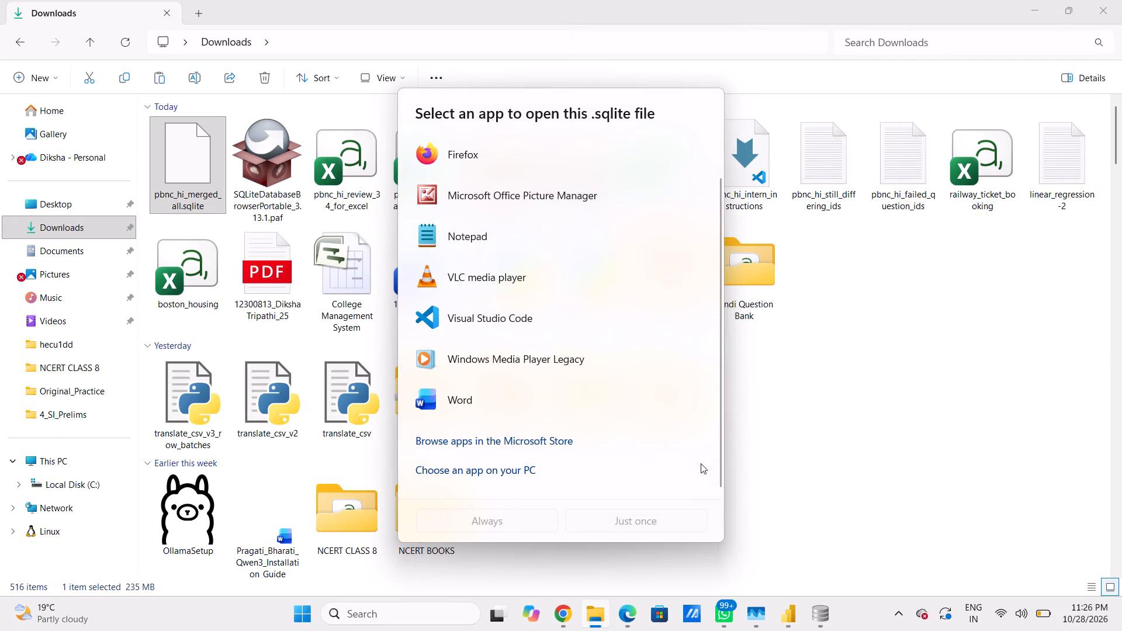
click(883, 365)
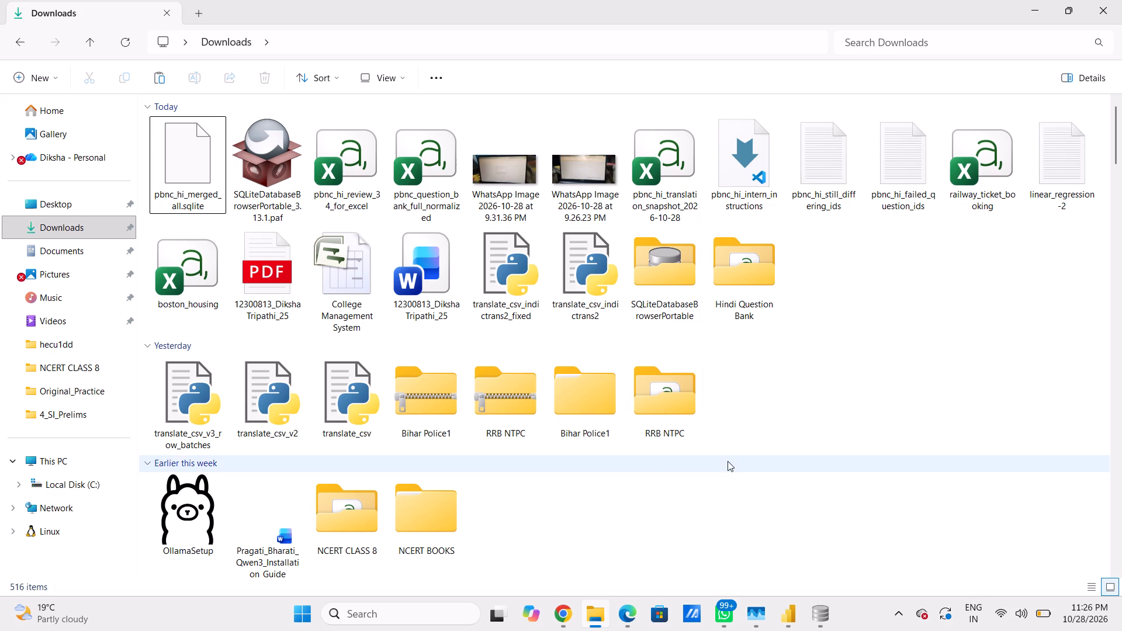
Switch to DB Browser for SQLite, cancel the pending file selection and restart the Open Database command.
click(834, 613)
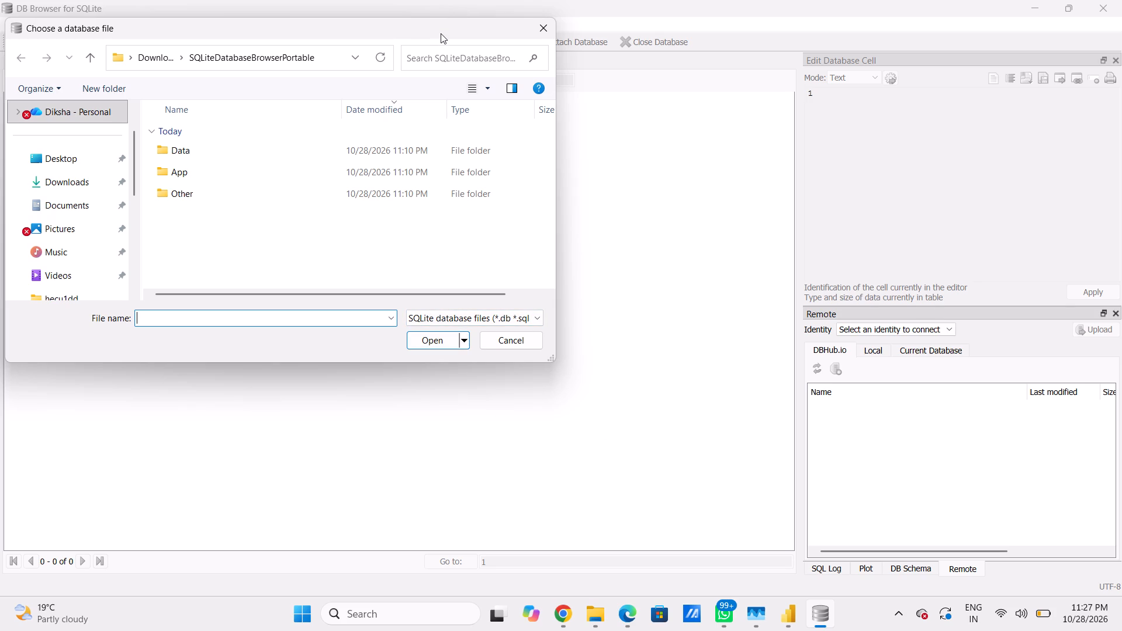
click(545, 32)
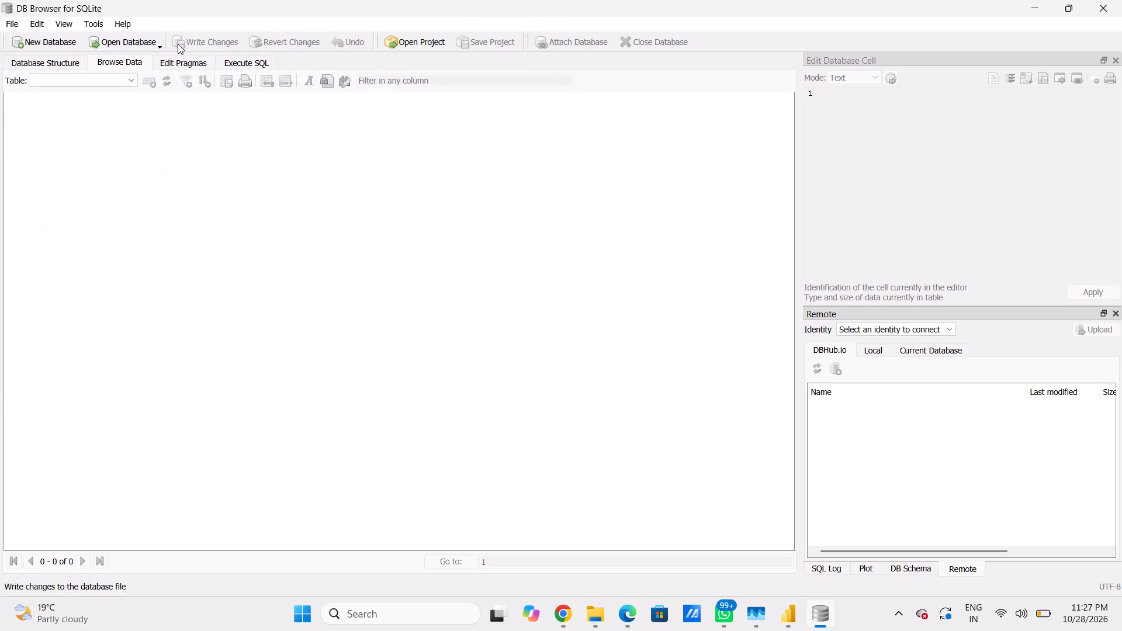
click(134, 37)
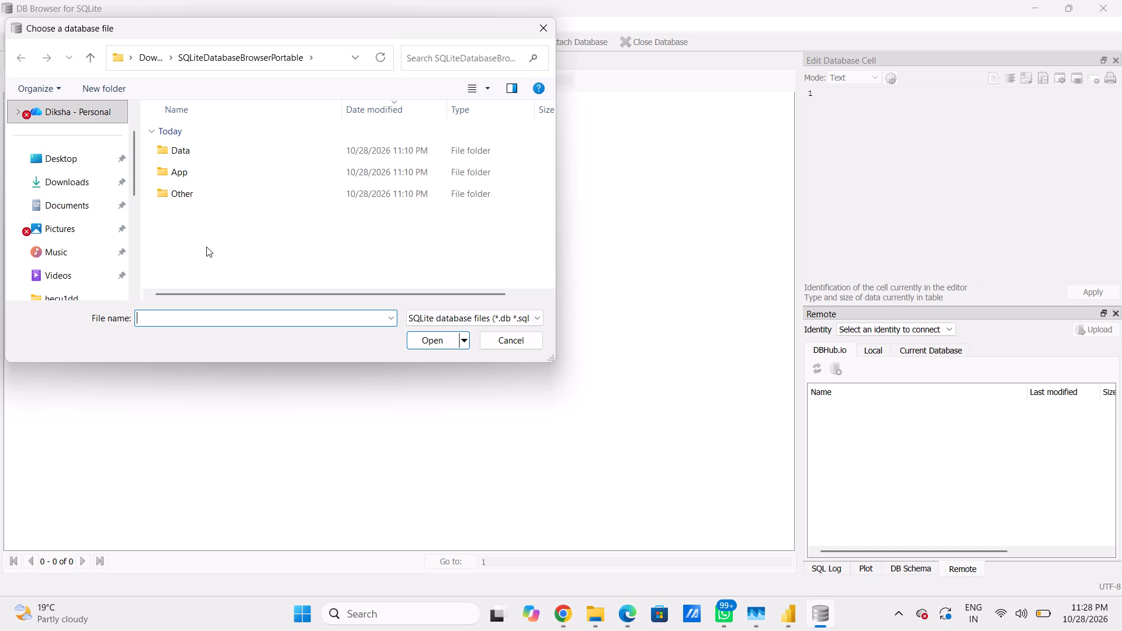
Look through the Data and App folders of SQLiteDatabaseBrowserPortable, including settings, AppInfo and DefaultData, for a database file.
double_click(185, 151)
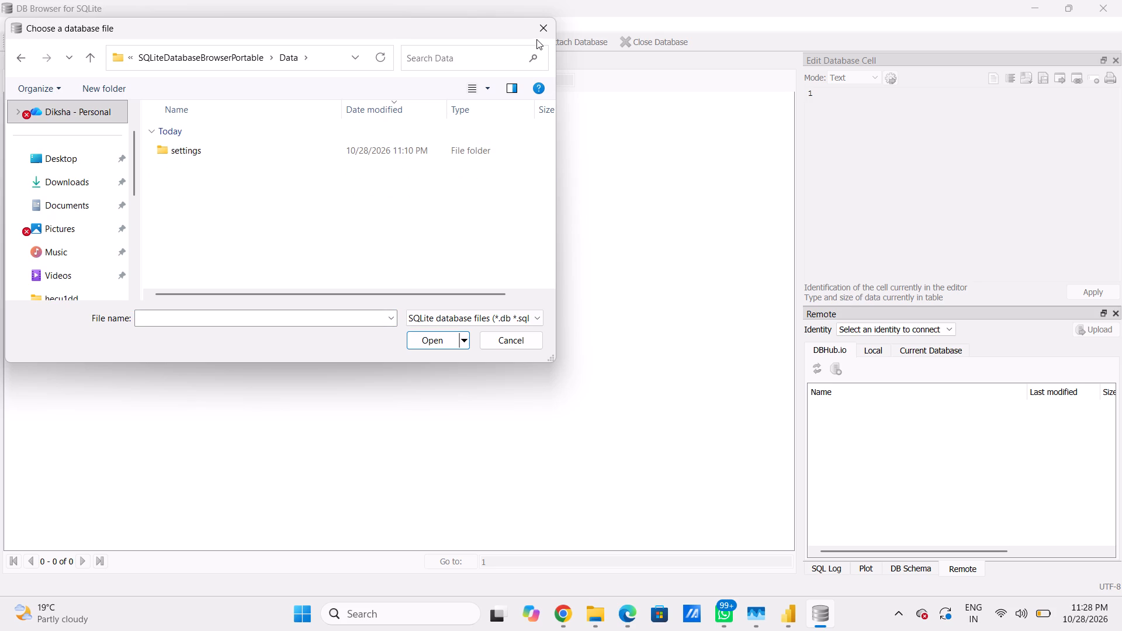
double_click(442, 150)
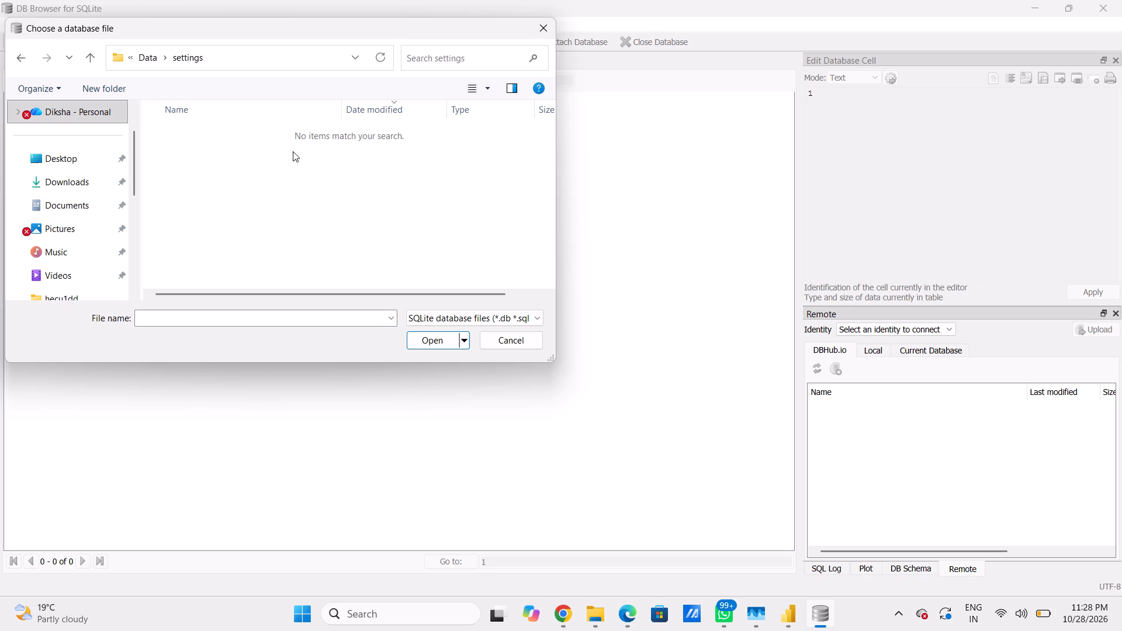
click(148, 52)
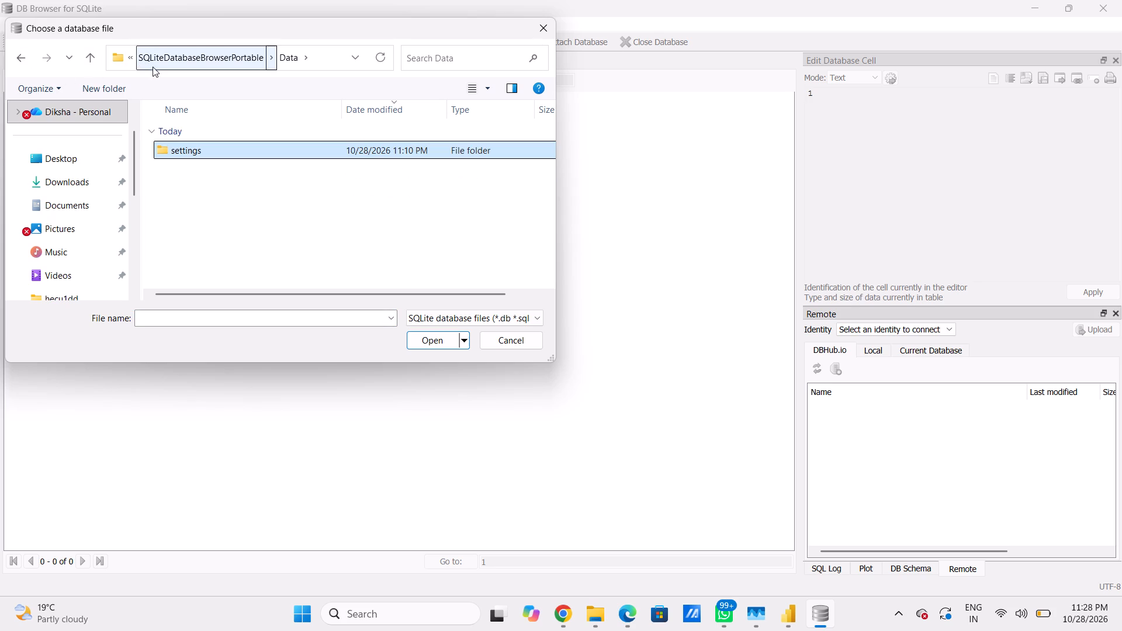
click(492, 319)
click(492, 319)
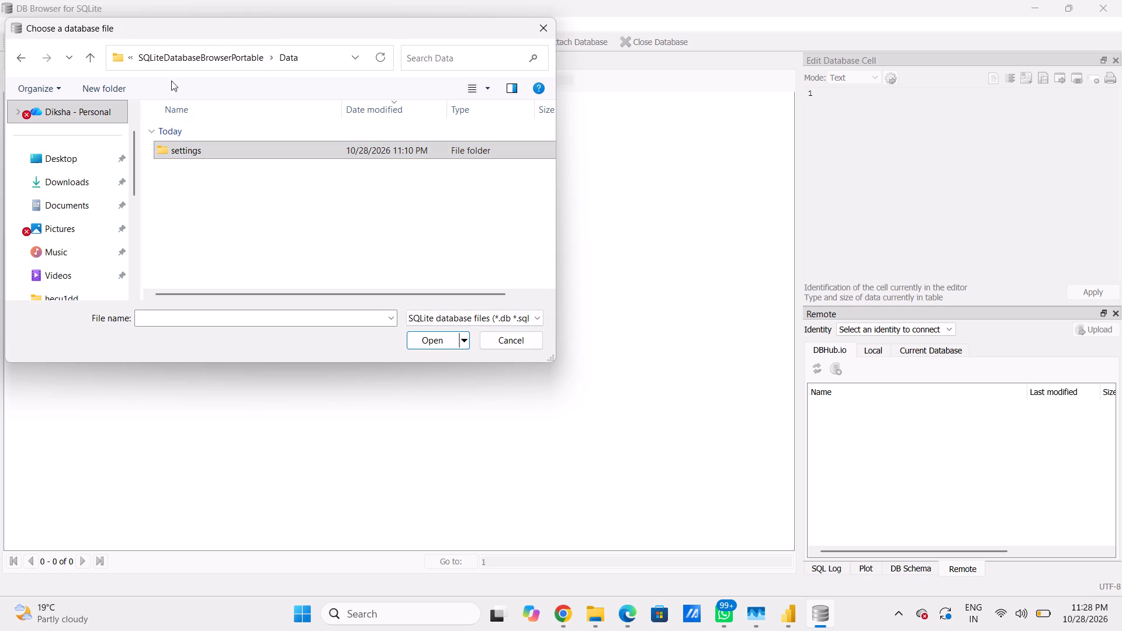
click(168, 63)
double_click(169, 171)
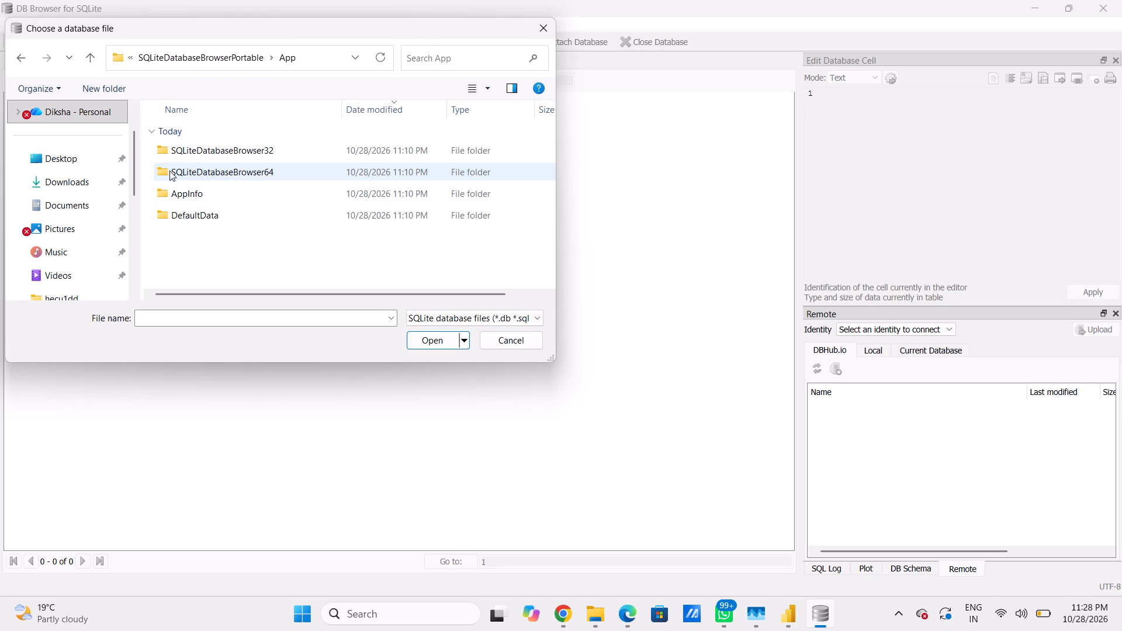
double_click(220, 190)
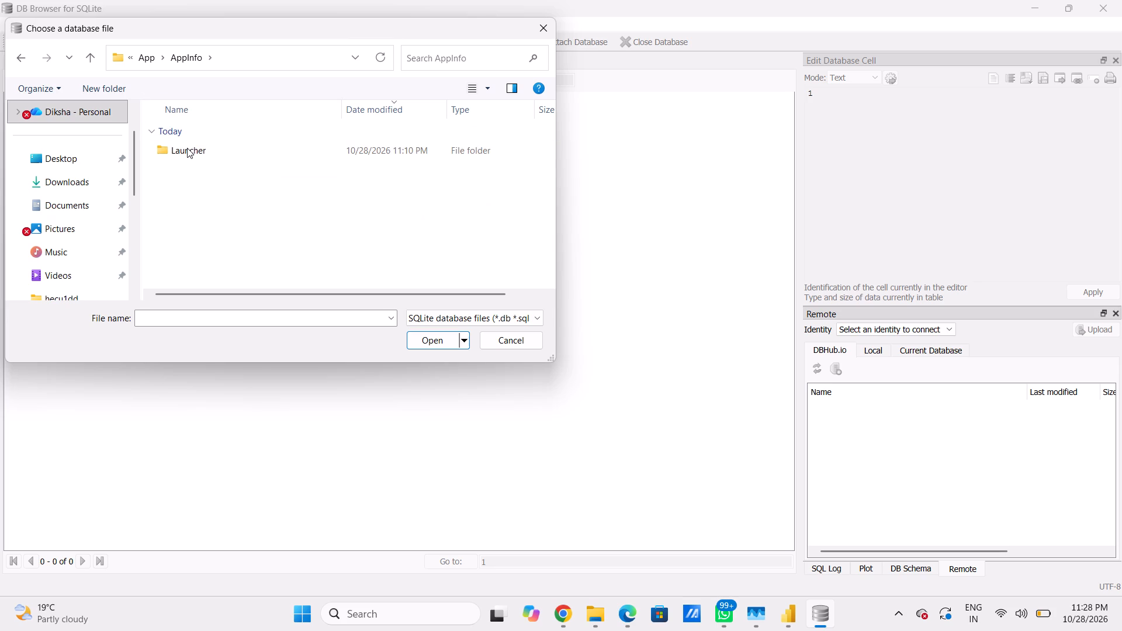
double_click(188, 147)
click(200, 54)
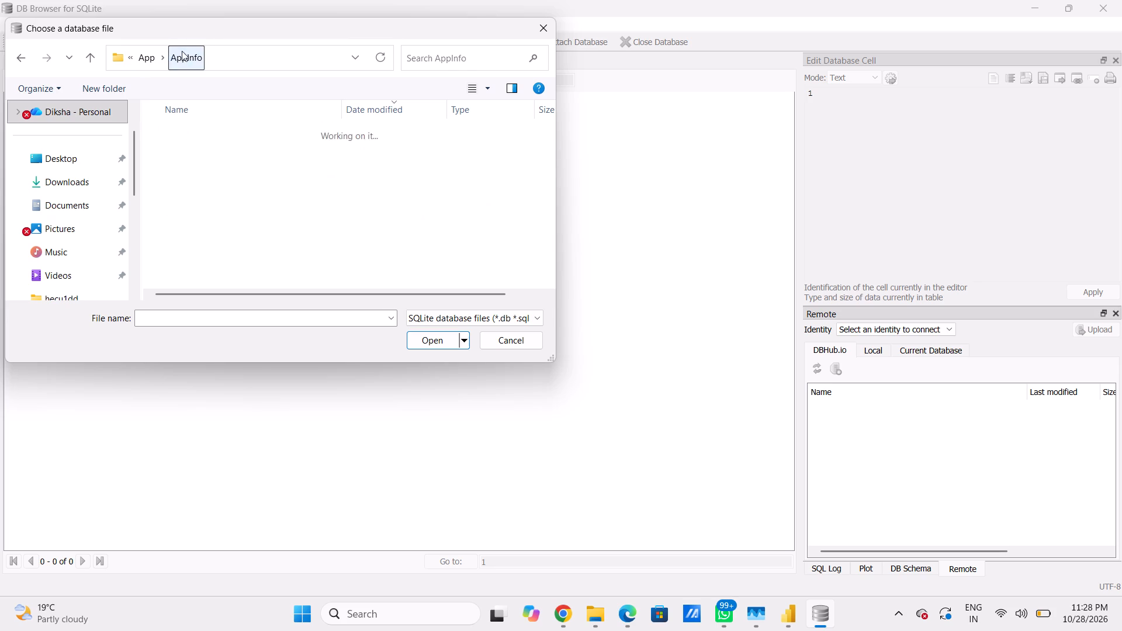
click(157, 53)
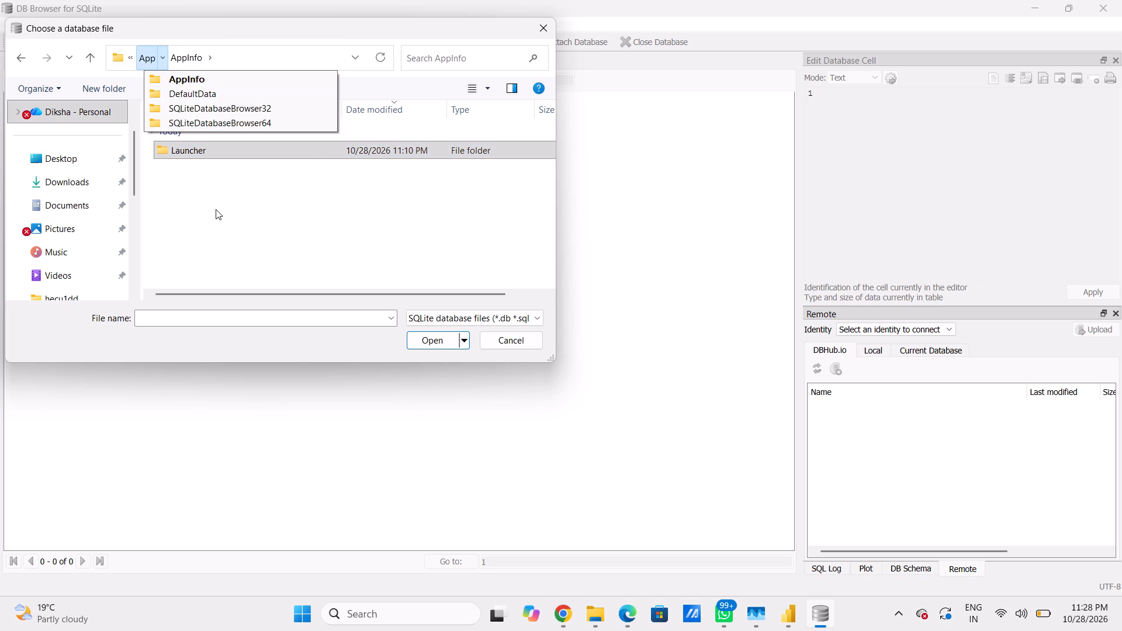
click(216, 209)
click(140, 60)
double_click(202, 212)
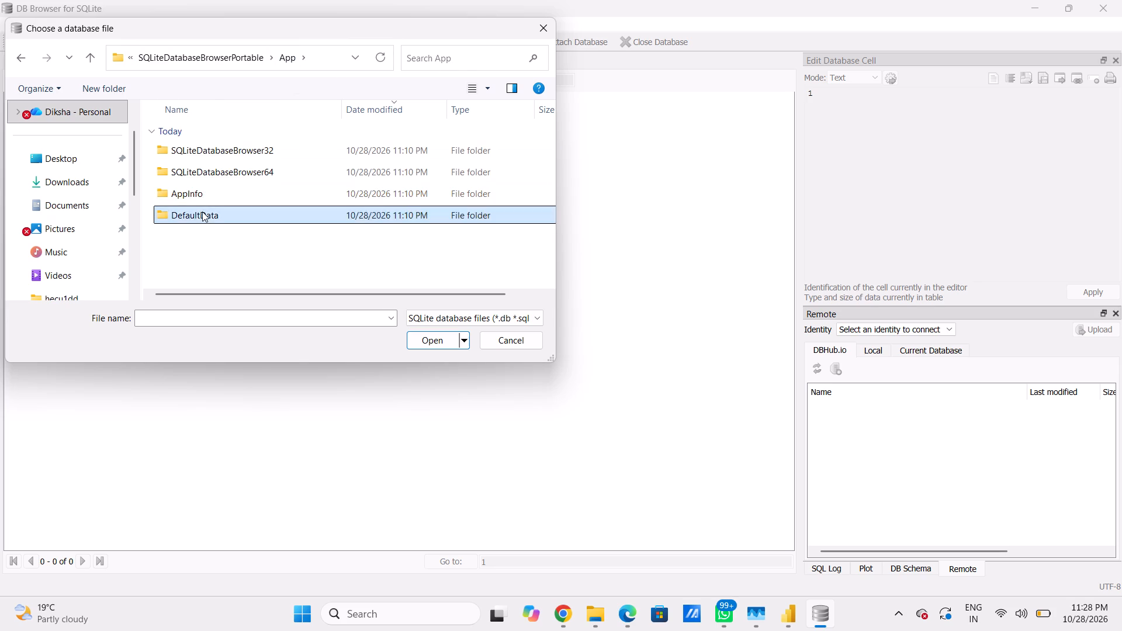
double_click(215, 142)
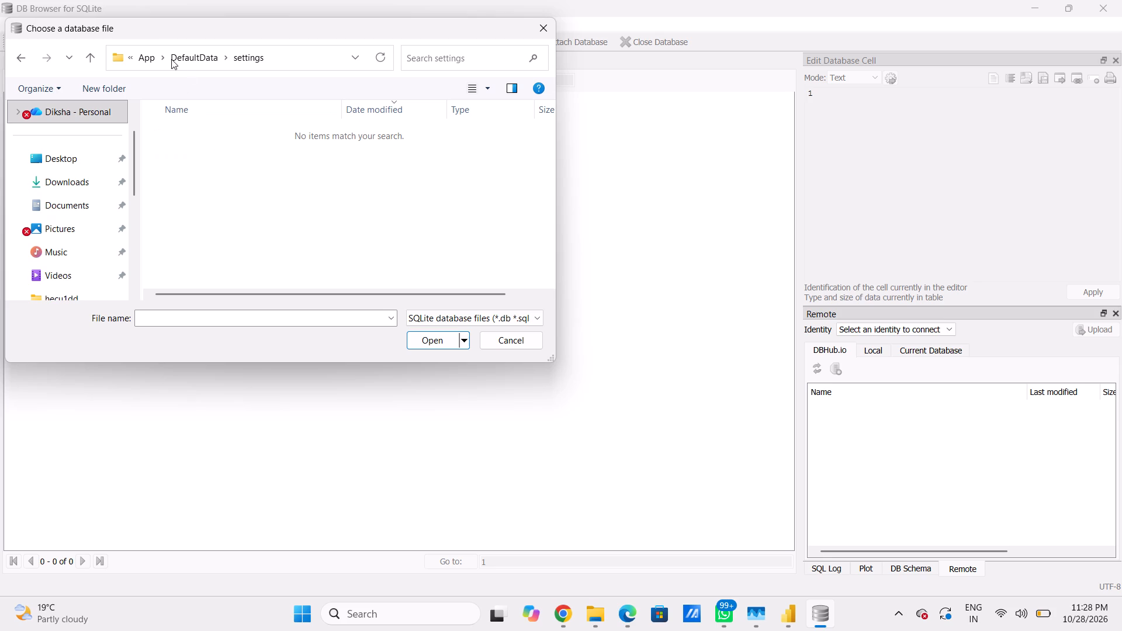
click(113, 54)
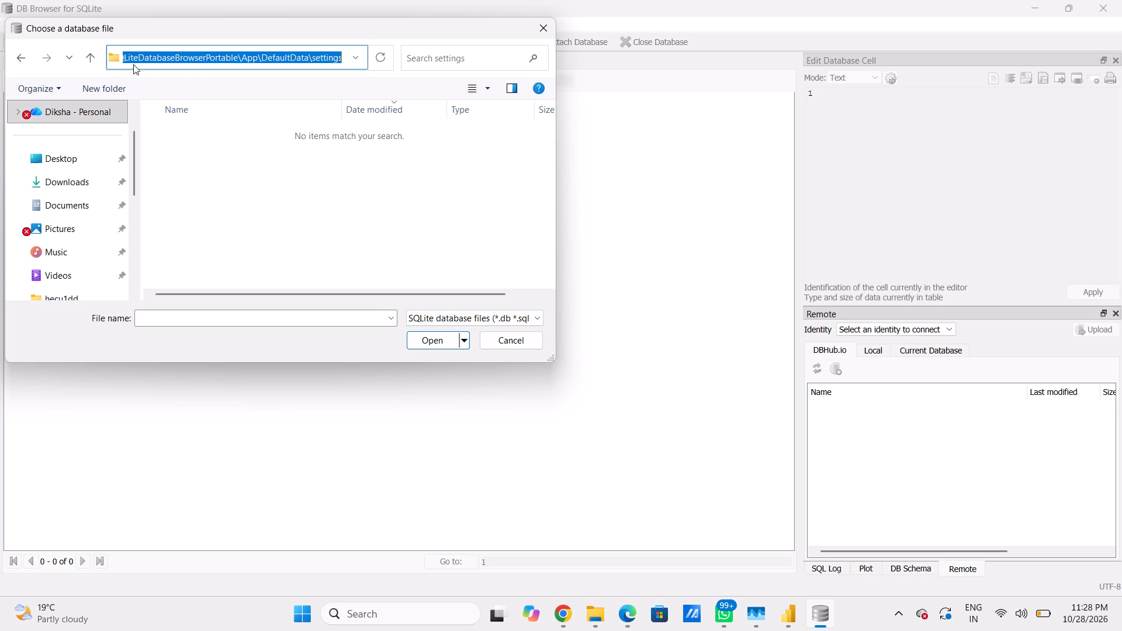
Open the database pbnc_hi_merged_all.sqlite from the Downloads folder.
click(71, 186)
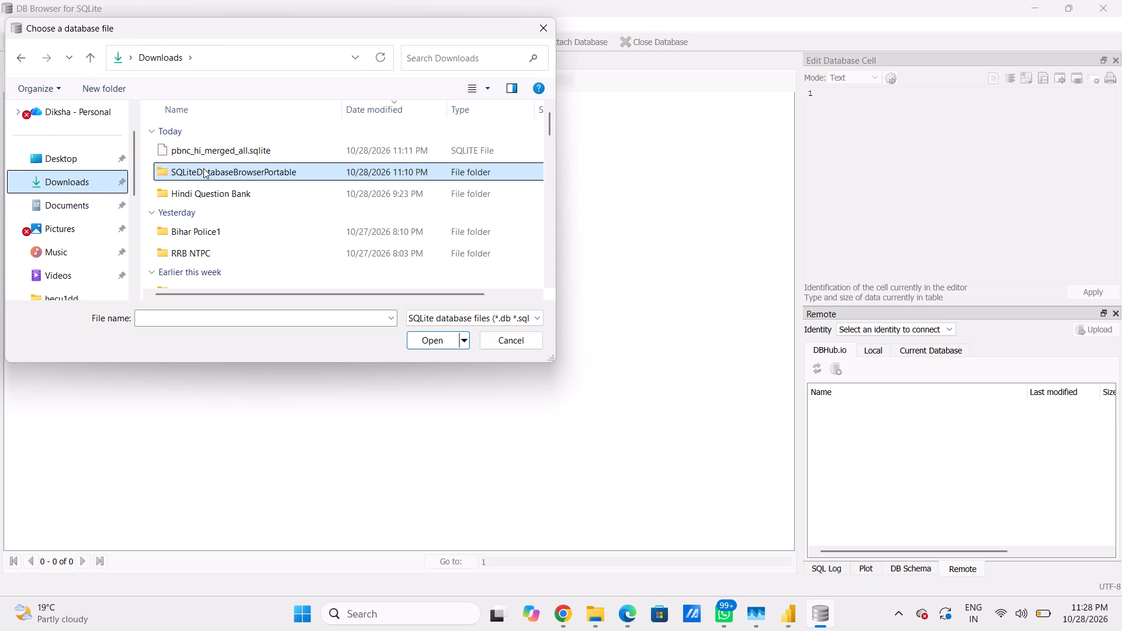
click(285, 148)
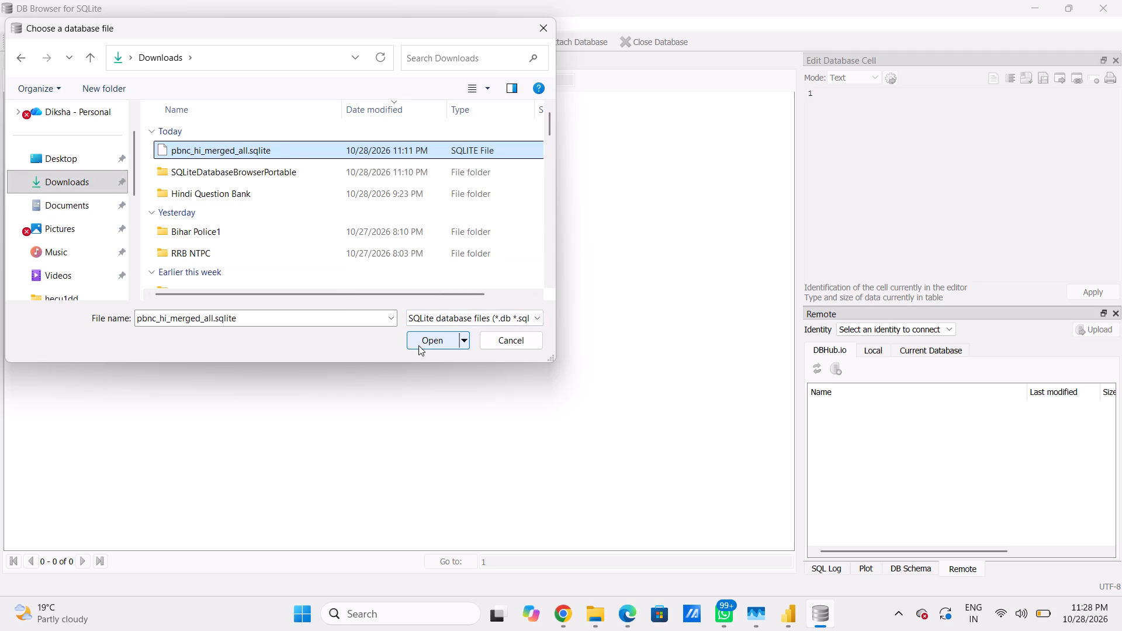
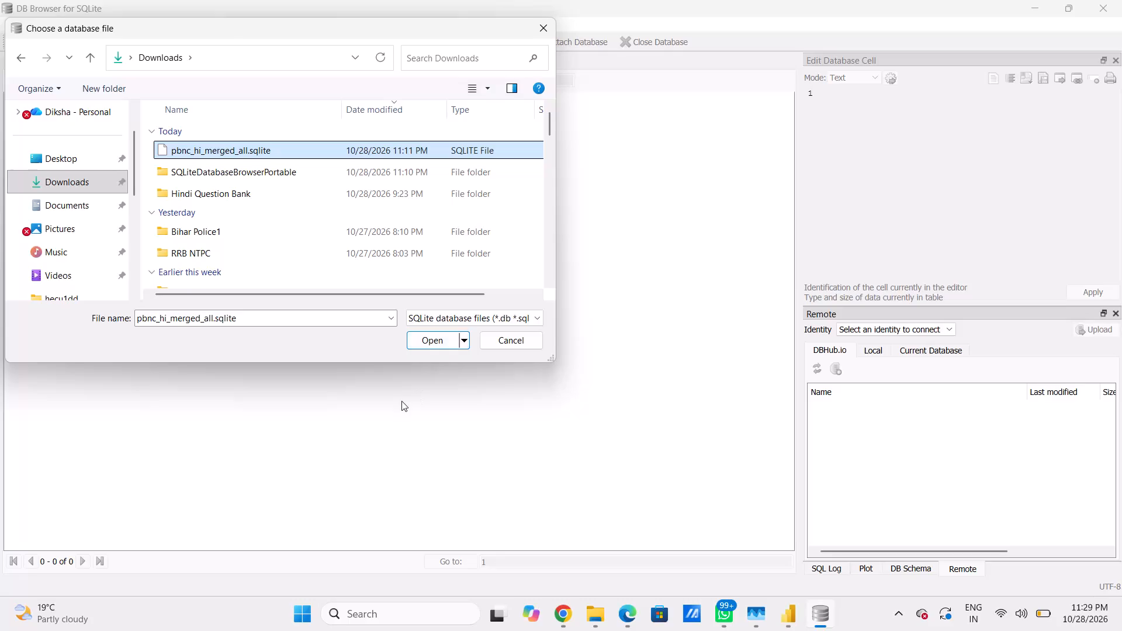
Open the selected database file pbnc_hi_merged_all.sqlite.
click(421, 342)
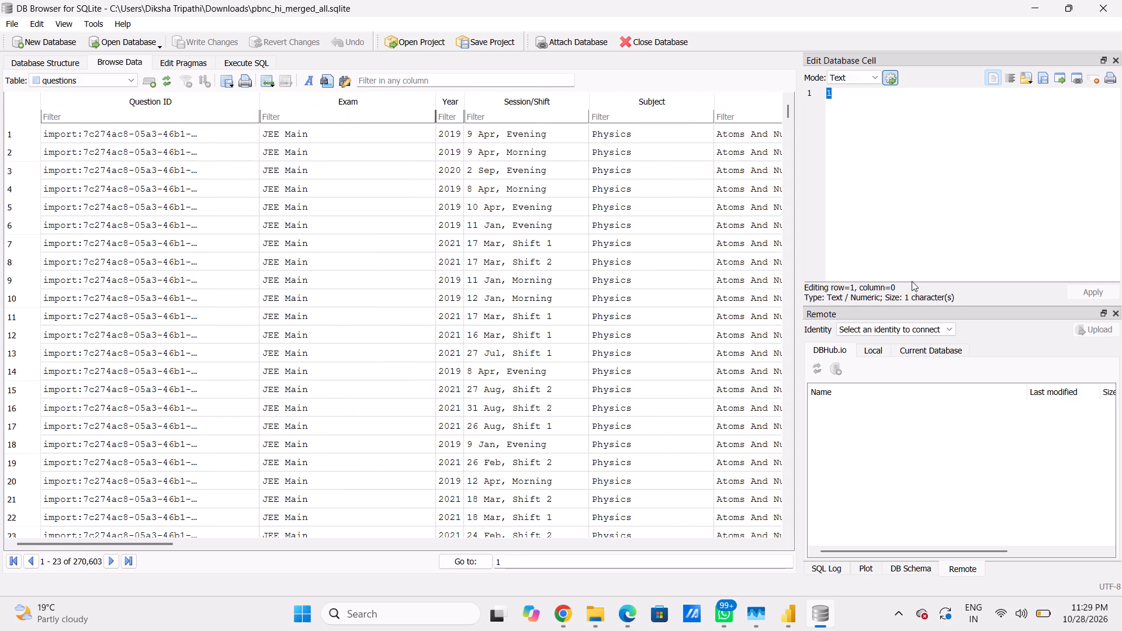
Close the Edit Database Cell, Remote, DB Schema and Plot panes to give the questions table more room.
scroll(771, 499, down, 3)
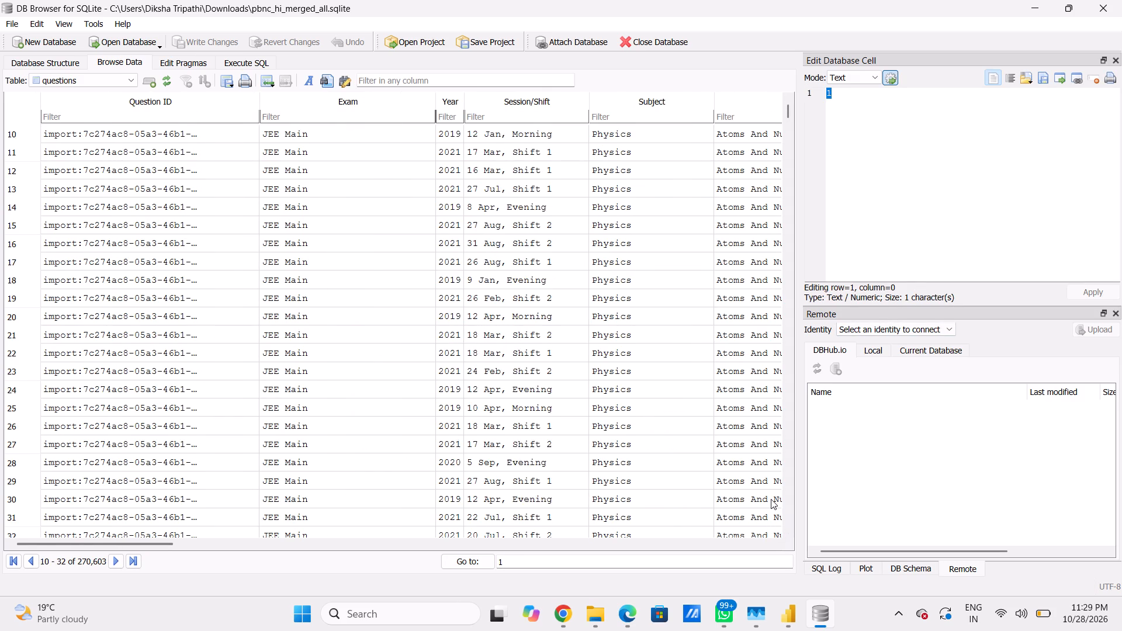
scroll(771, 499, up, 9)
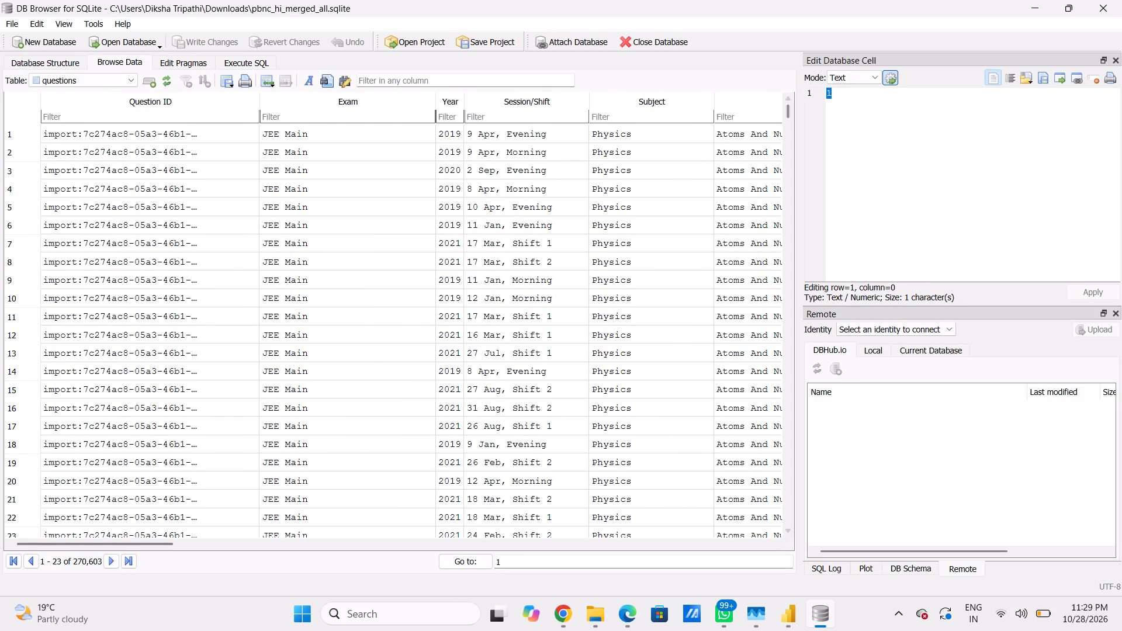
click(1116, 61)
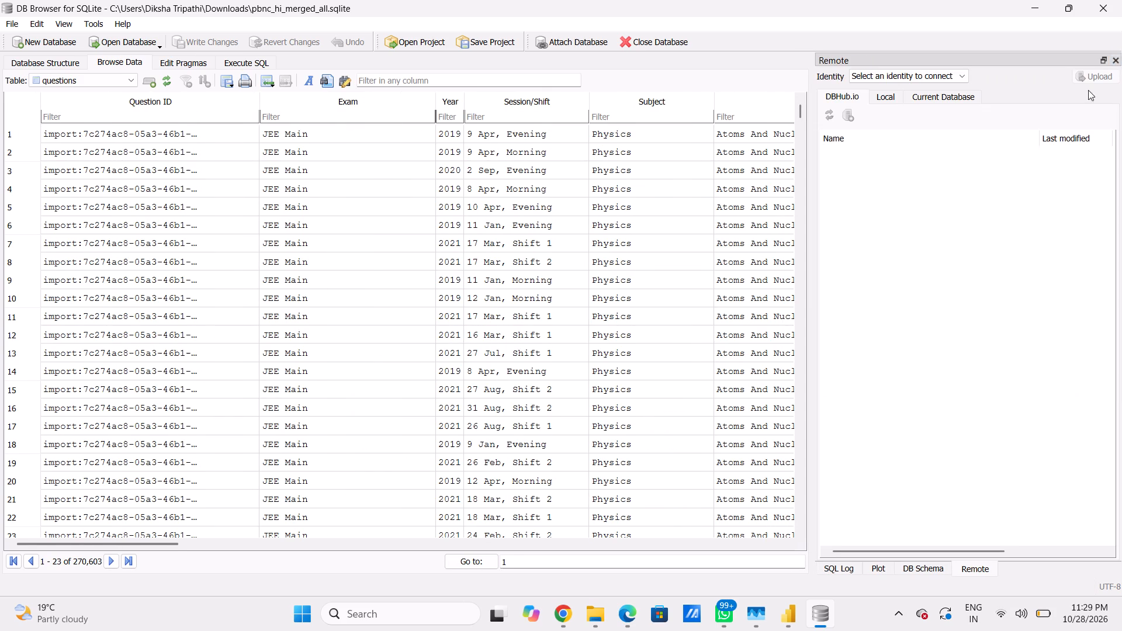
click(1118, 56)
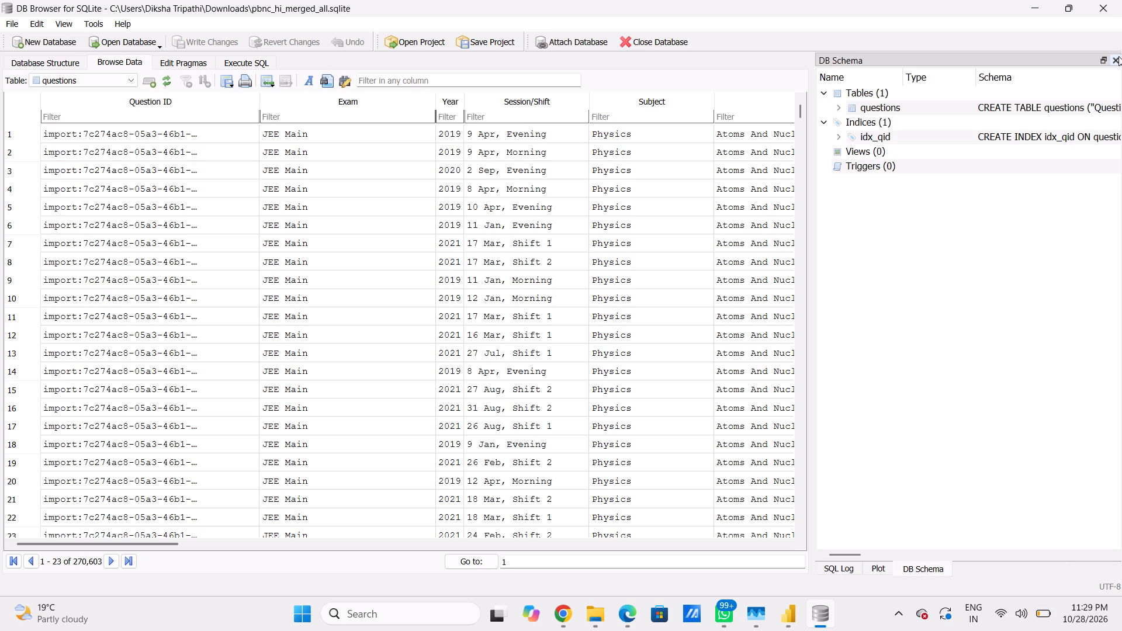
click(1118, 56)
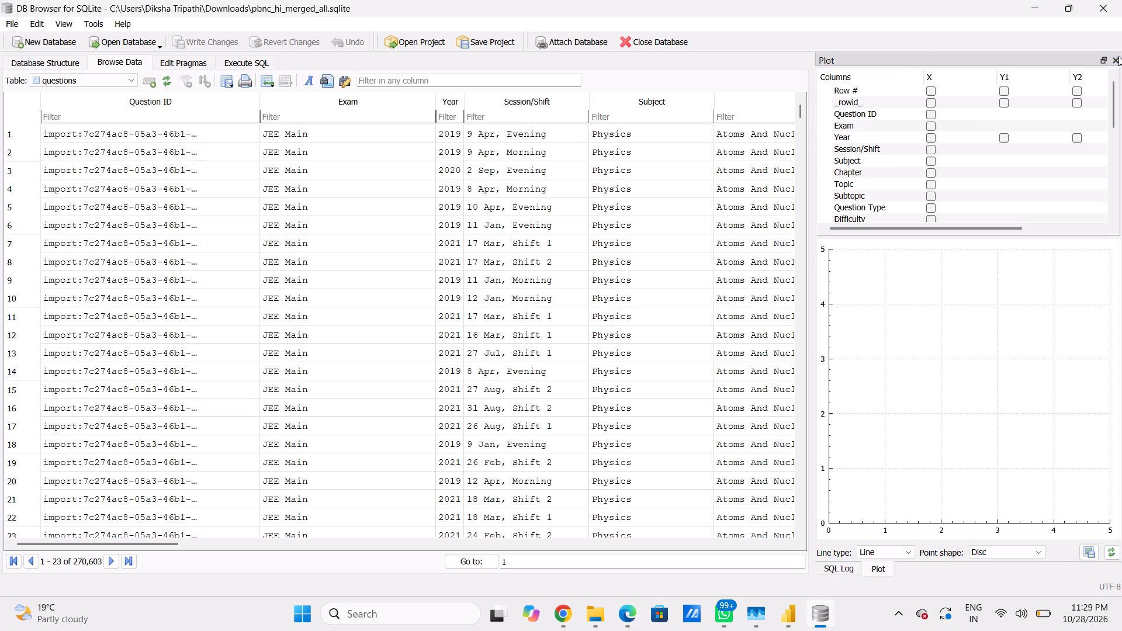
click(1118, 56)
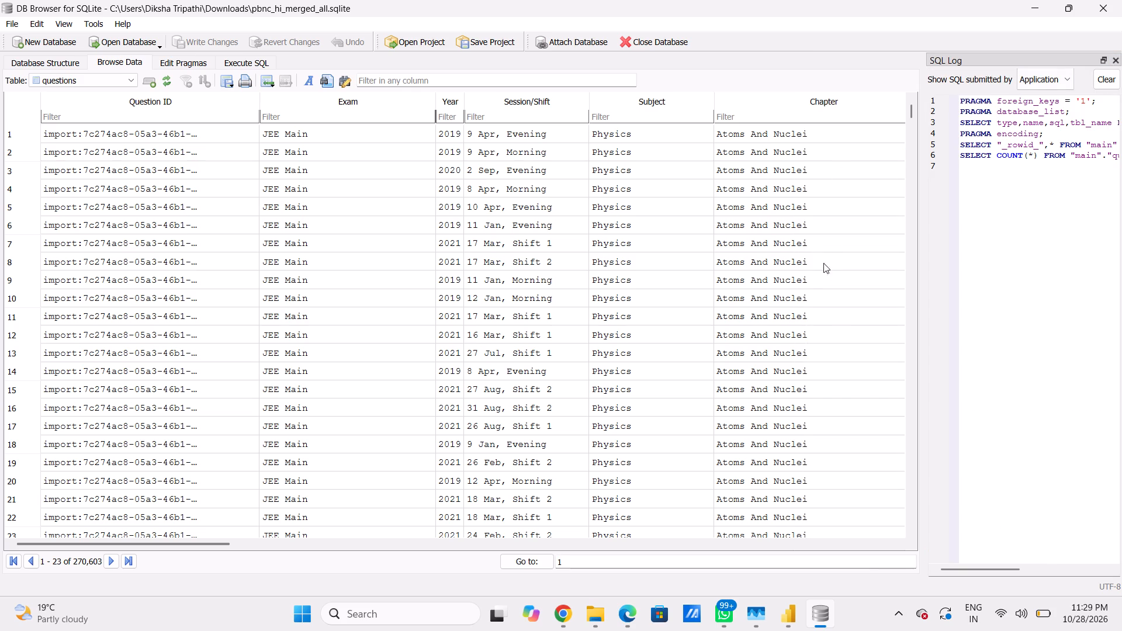
Look across the columns of the questions table, from Topic and Question through the options to Correct Answer, Explanation and Source/Paper.
scroll(686, 352, up, 4)
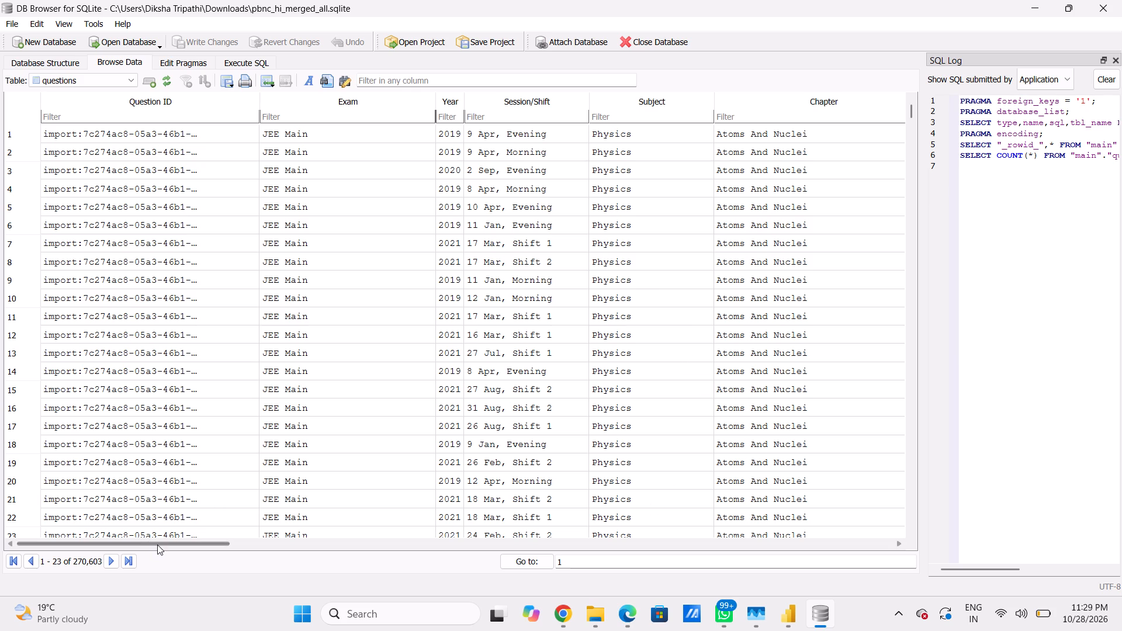
drag(157, 544, 367, 575)
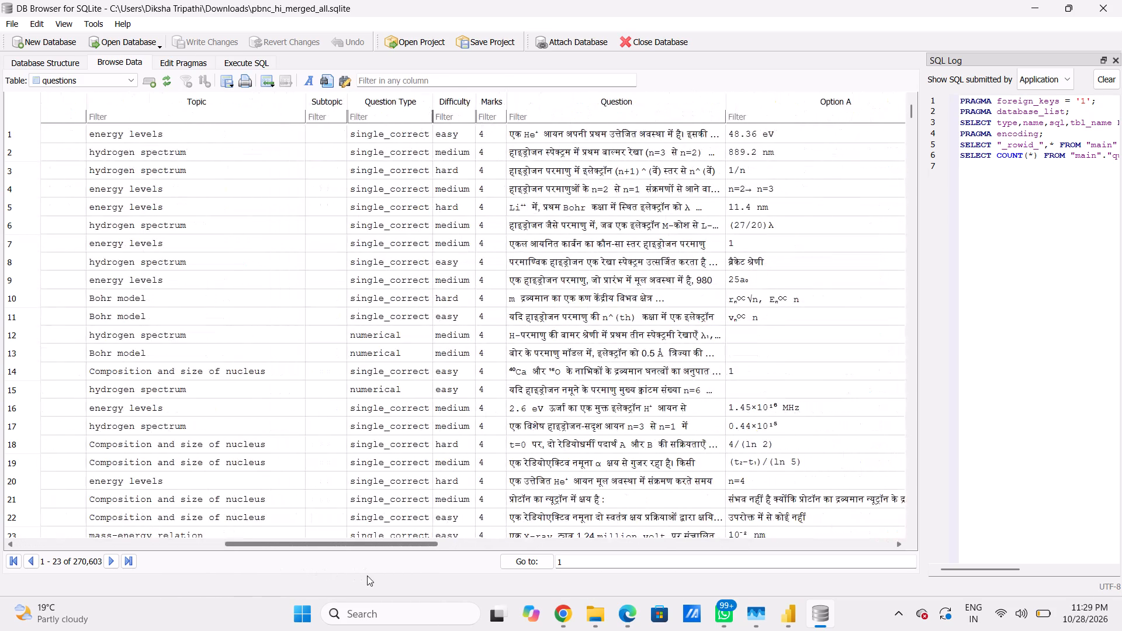
drag(367, 575, 380, 575)
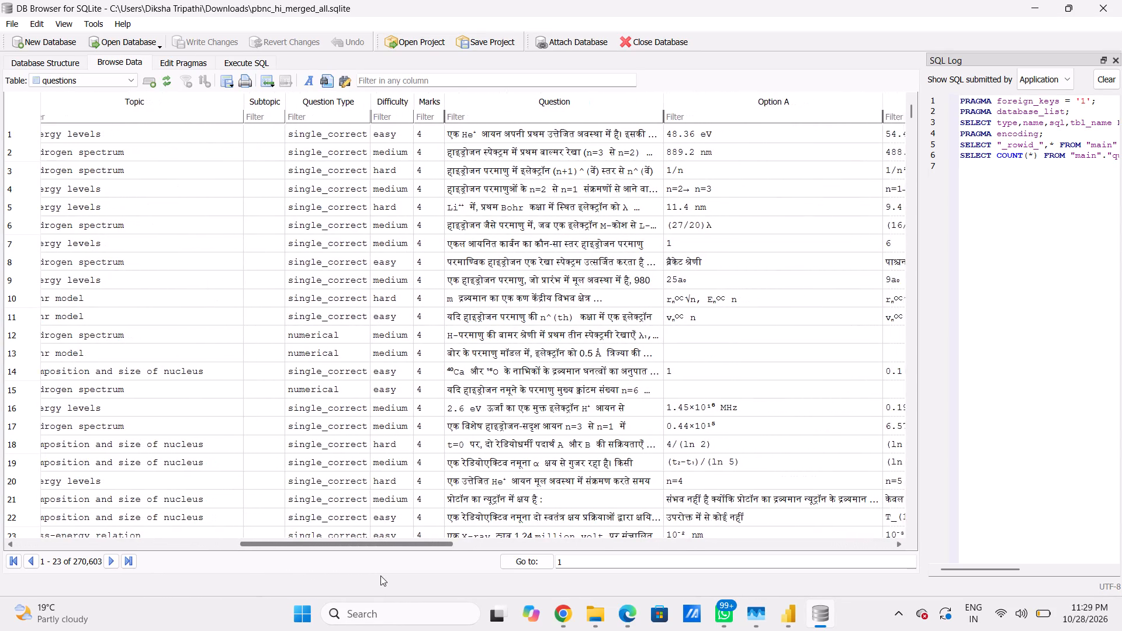
drag(380, 575, 411, 581)
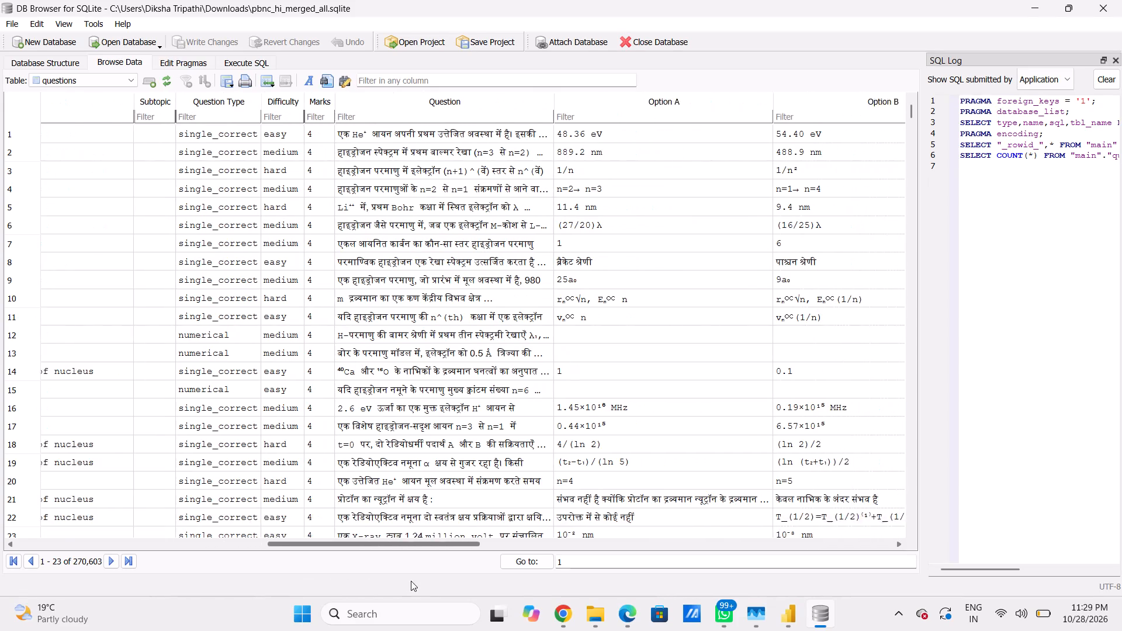
drag(411, 581, 438, 583)
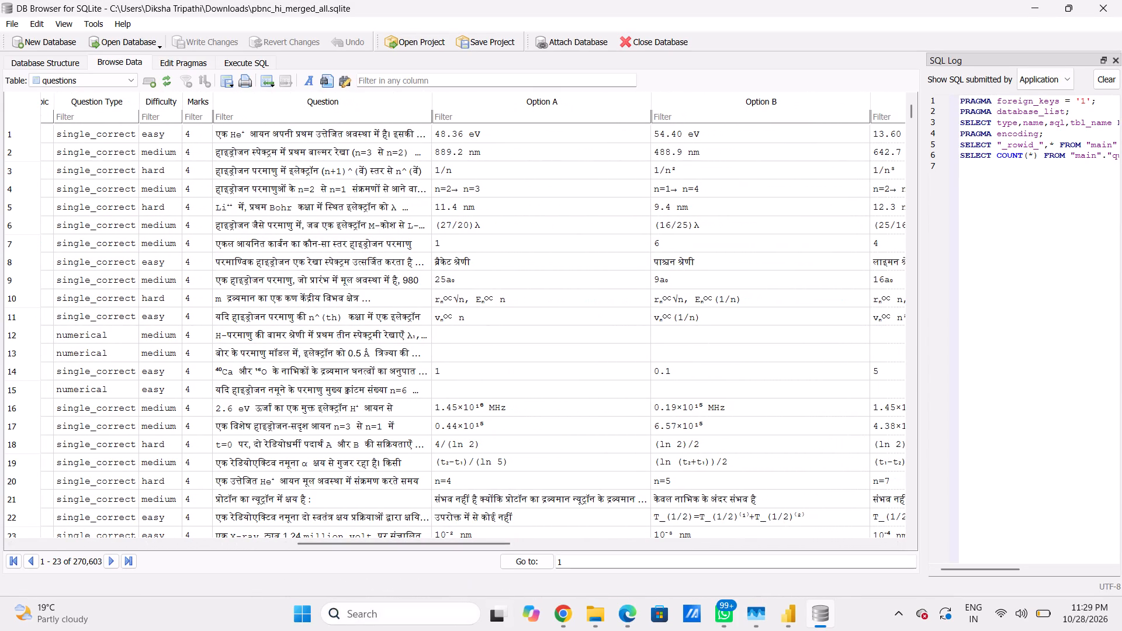
drag(480, 545, 493, 548)
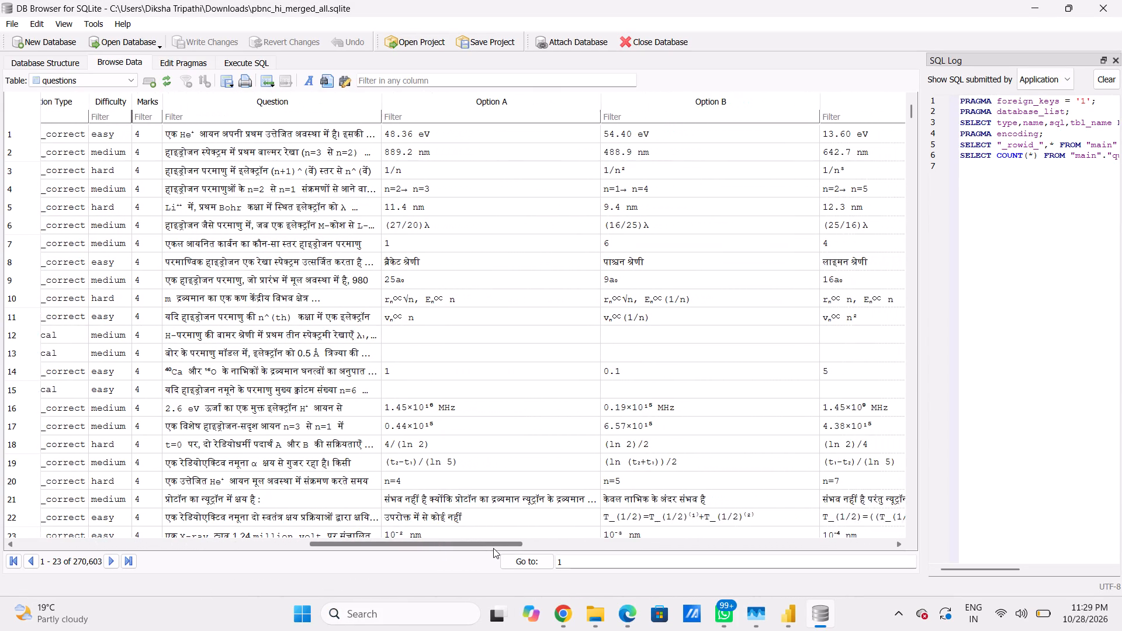
drag(493, 548, 522, 552)
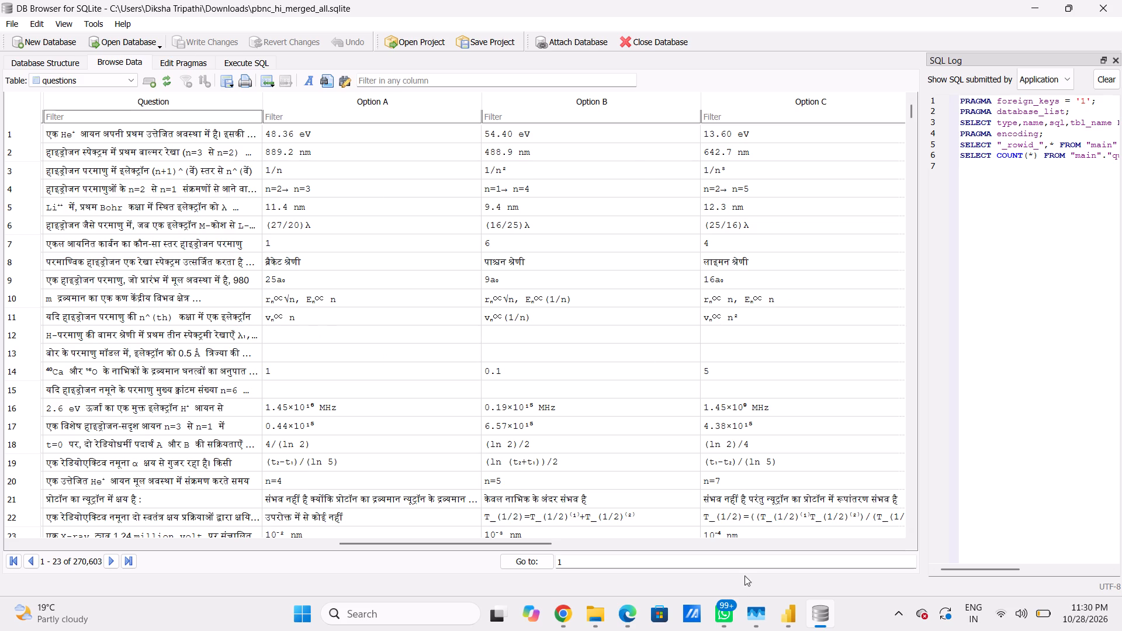
drag(517, 542, 553, 540)
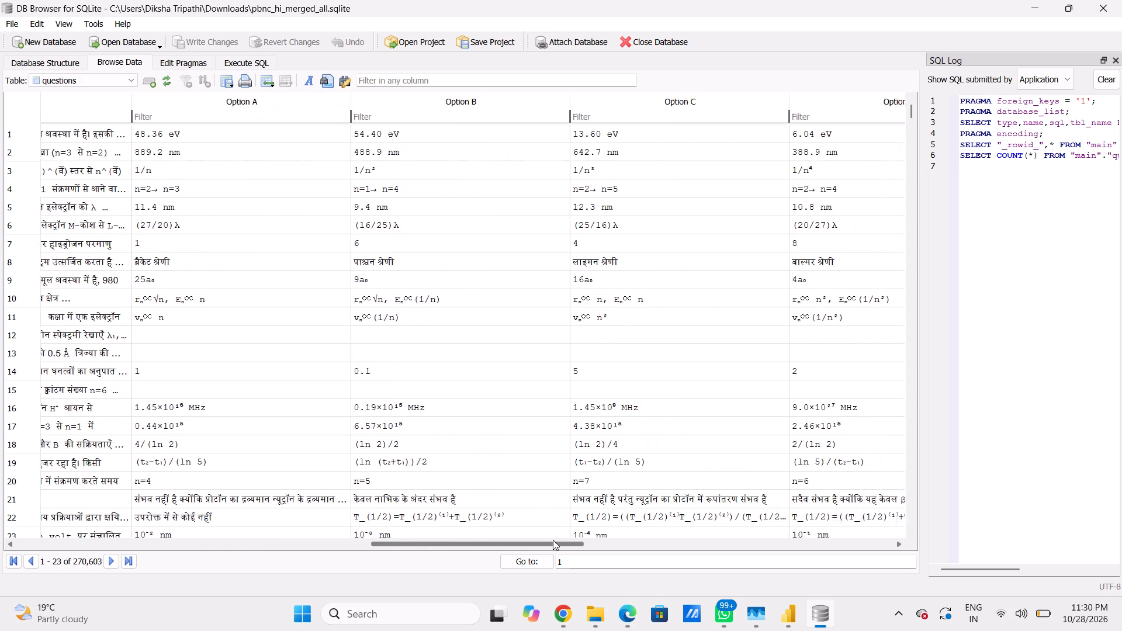
drag(553, 540, 667, 522)
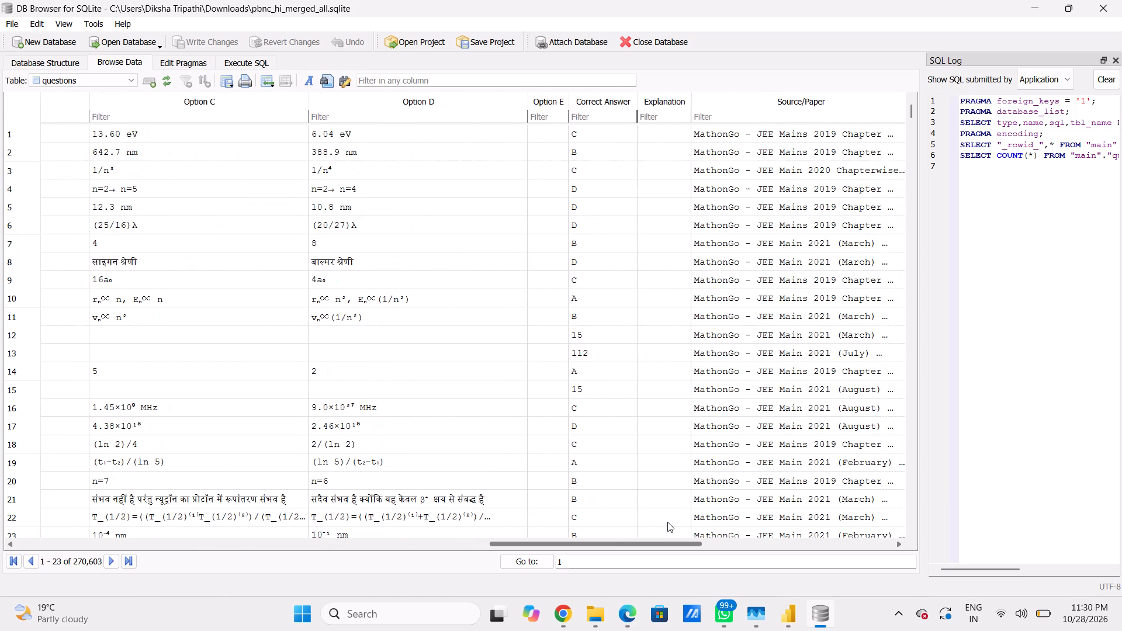
drag(667, 522, 664, 522)
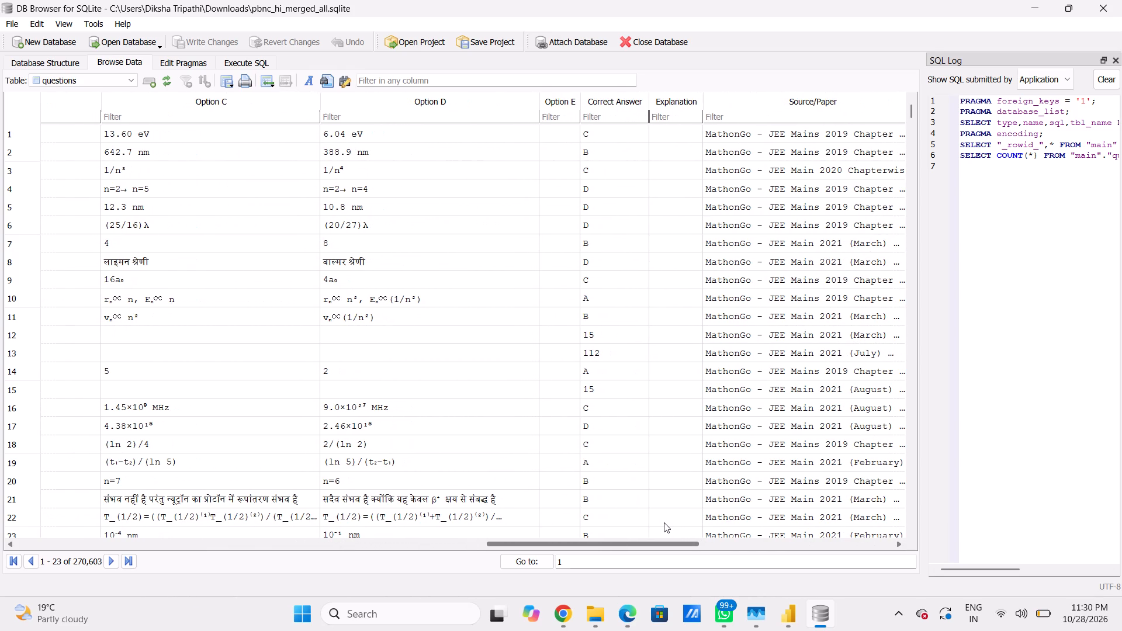
drag(664, 522, 626, 525)
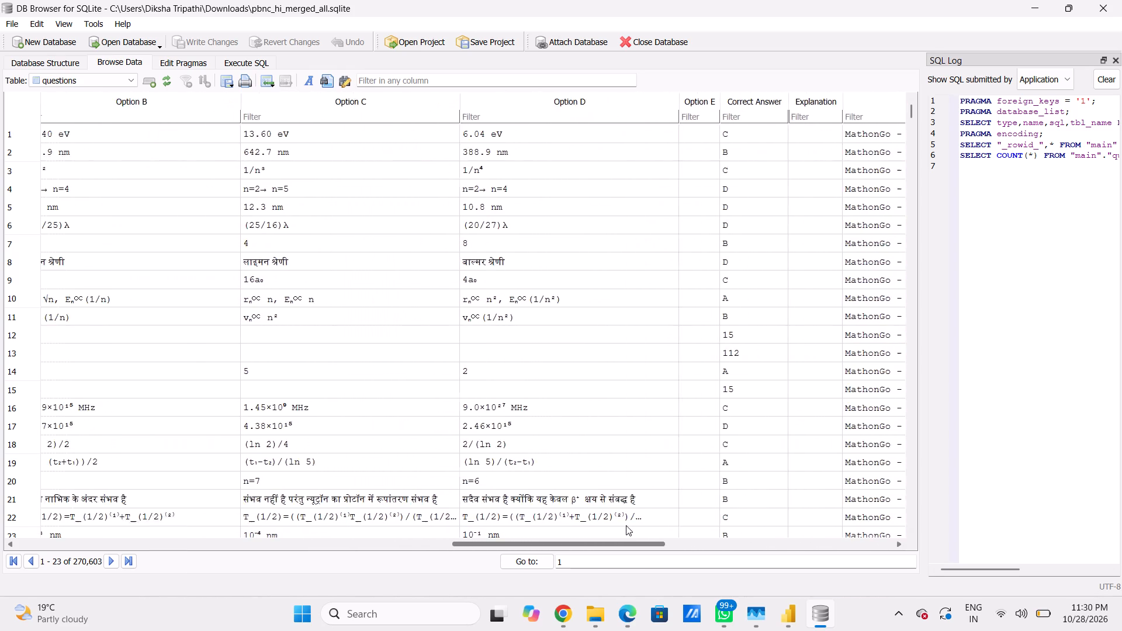
drag(626, 525, 501, 526)
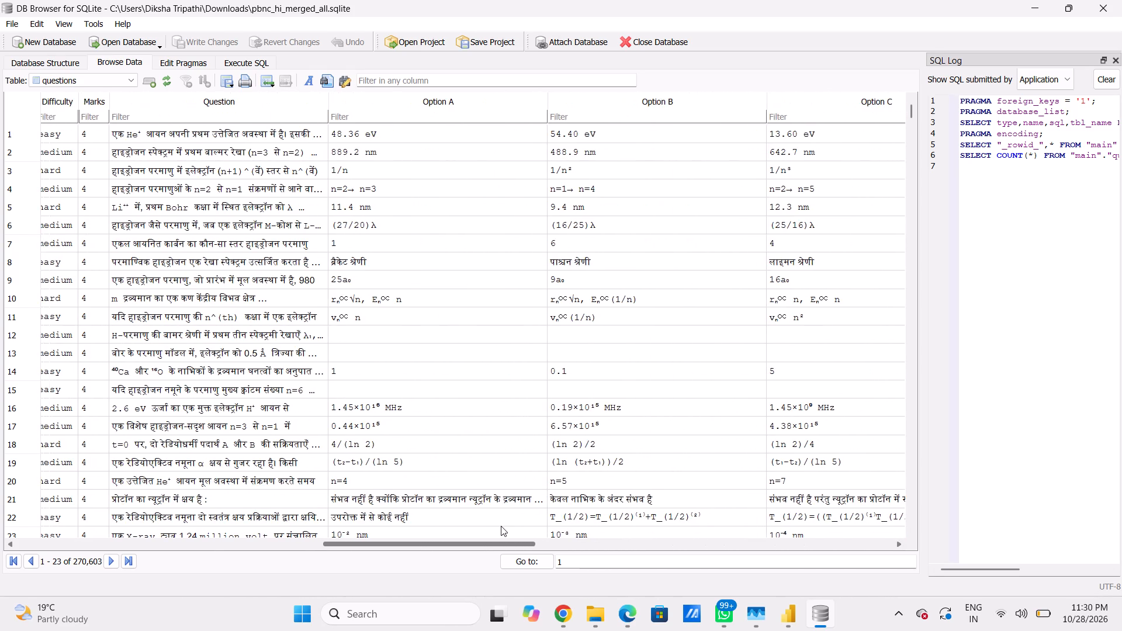
drag(501, 526, 518, 532)
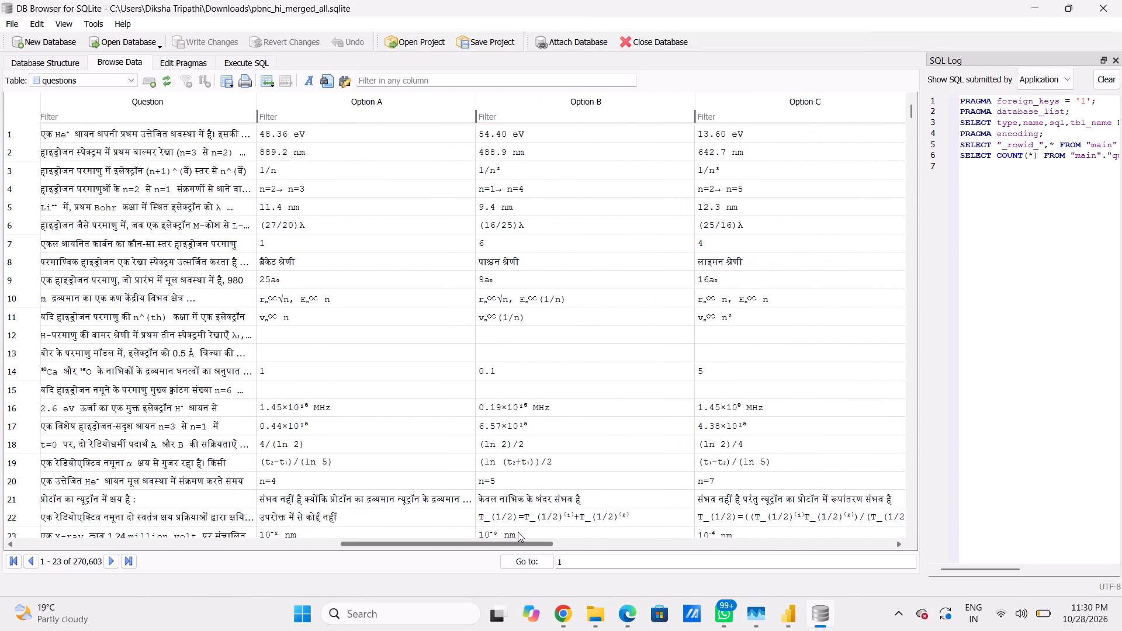
drag(518, 532, 513, 533)
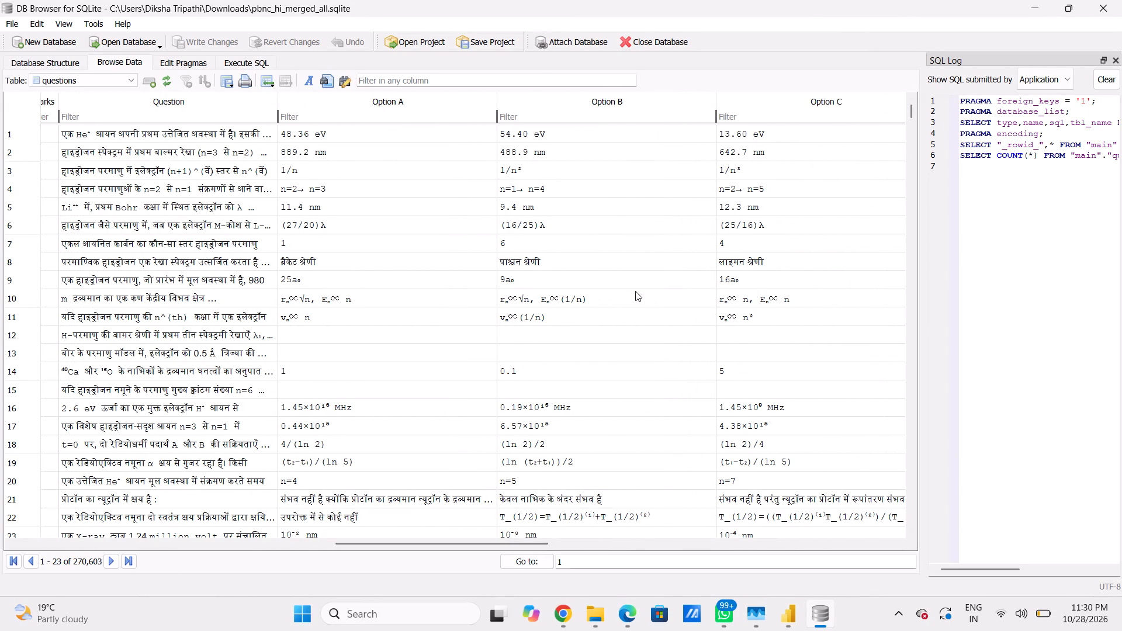
Read through the Hindi questions and their answer options in the questions table, from the first rows down to about row 182.
scroll(514, 405, down, 1)
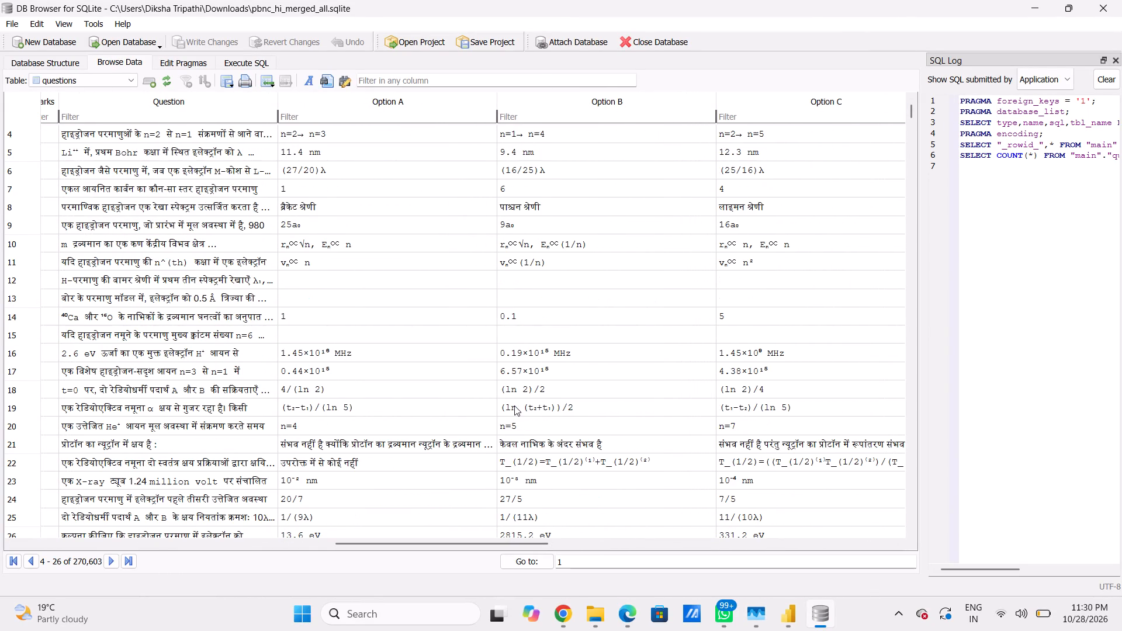
scroll(514, 405, down, 1)
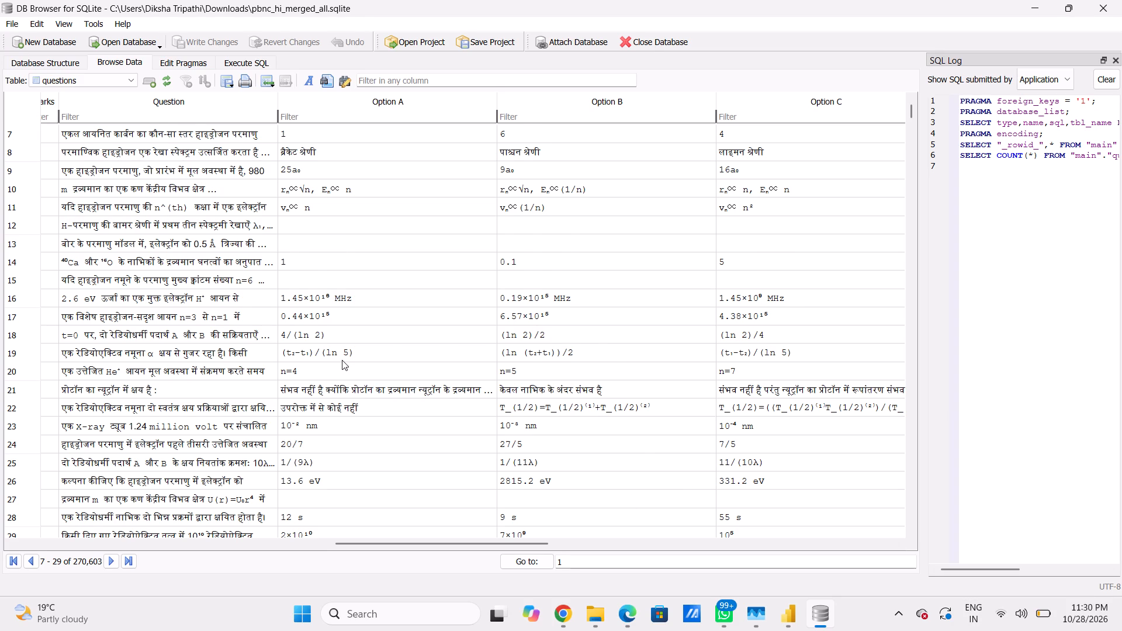
scroll(342, 360, down, 1)
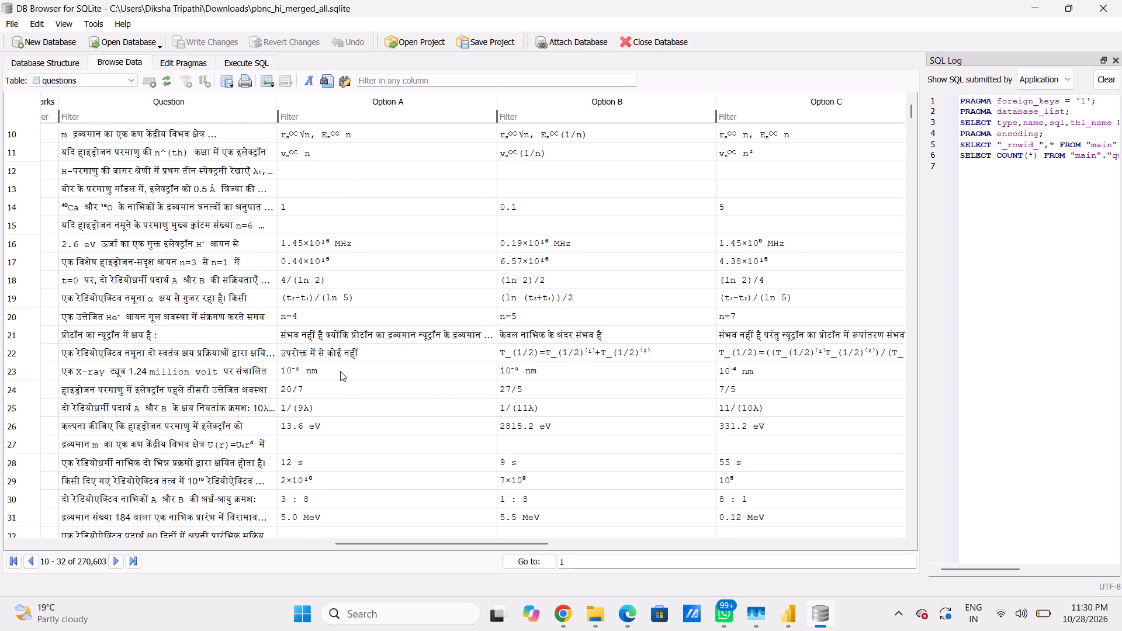
scroll(340, 383, down, 1)
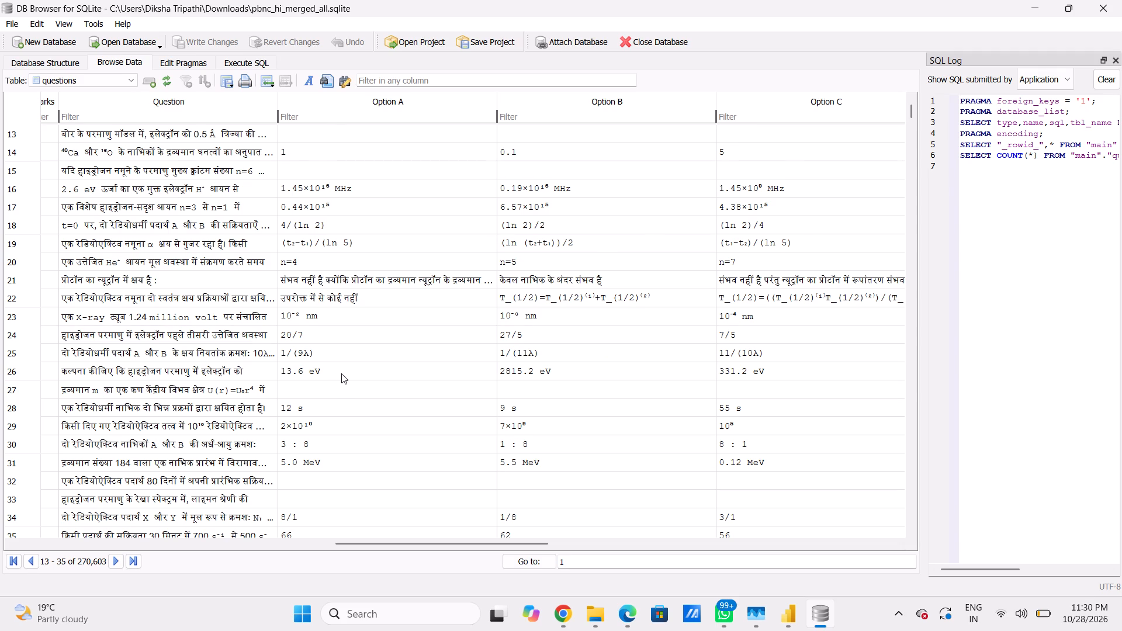
scroll(341, 373, down, 2)
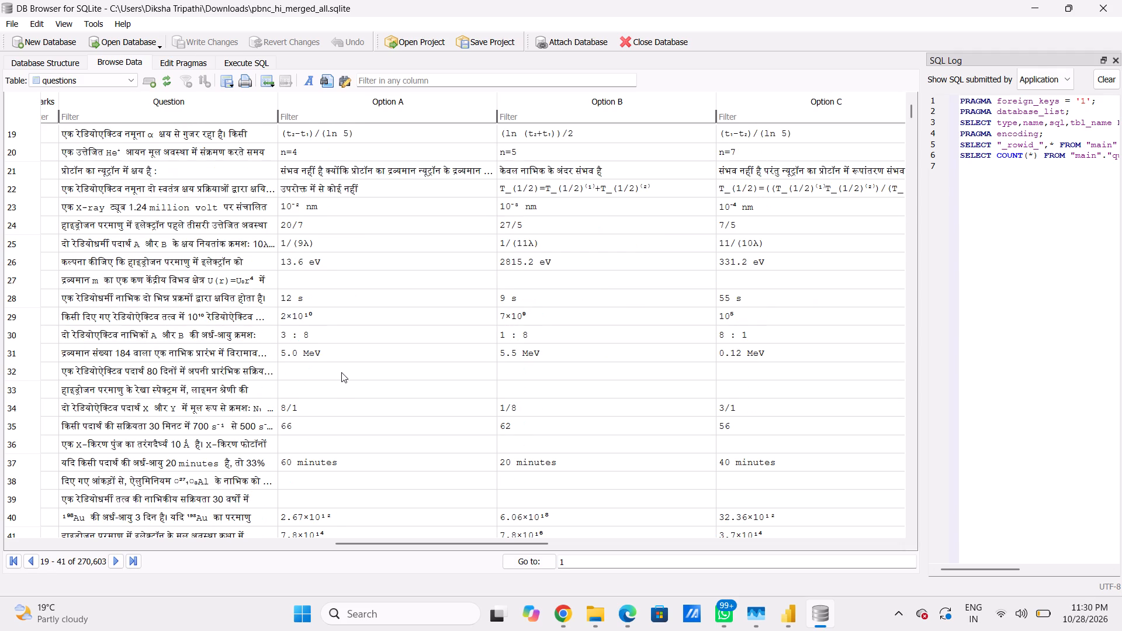
scroll(341, 372, down, 1)
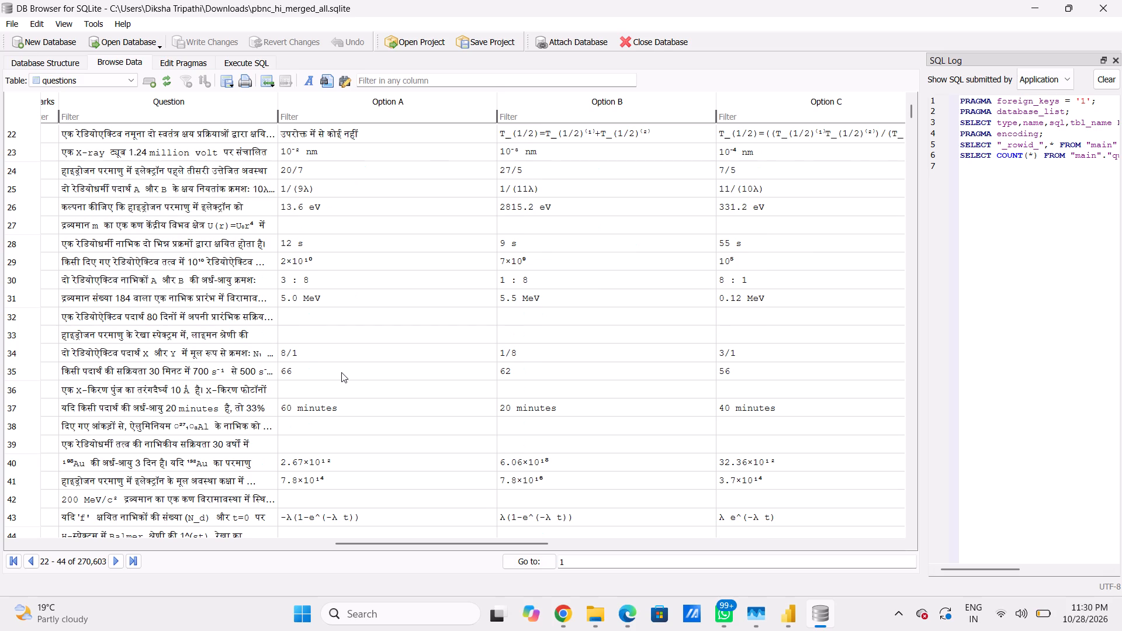
scroll(341, 372, down, 1)
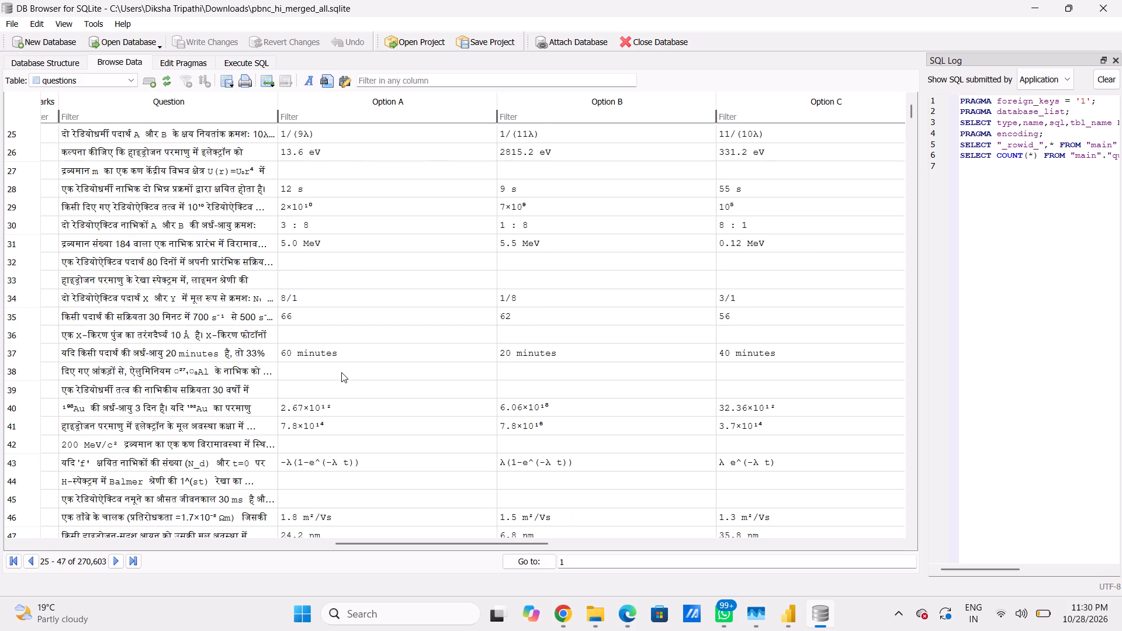
scroll(326, 369, down, 2)
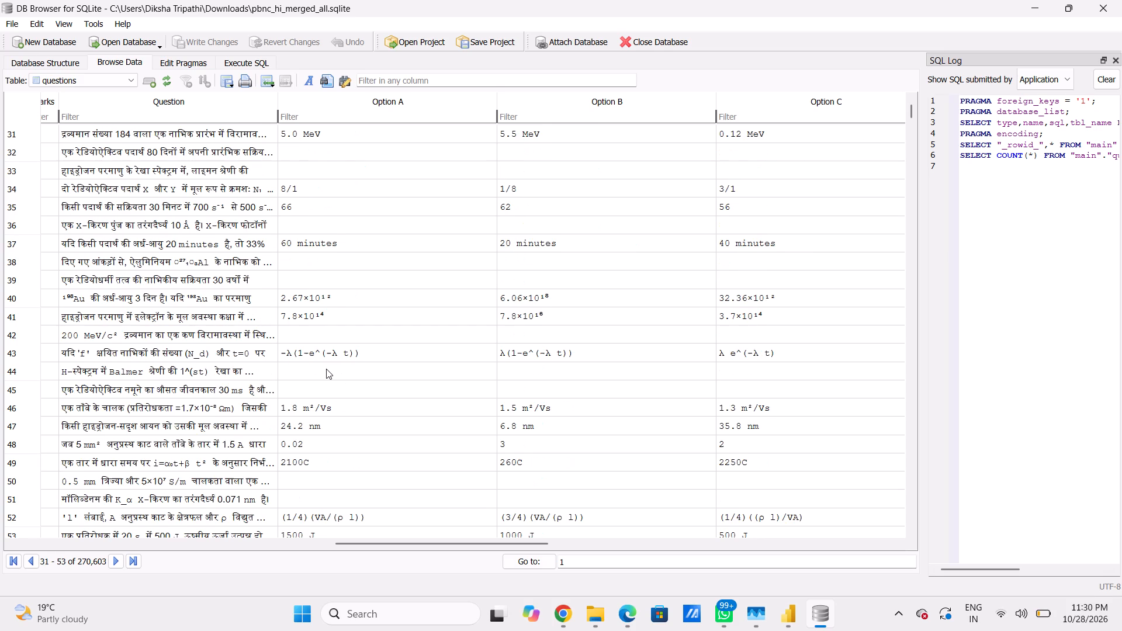
scroll(326, 369, down, 4)
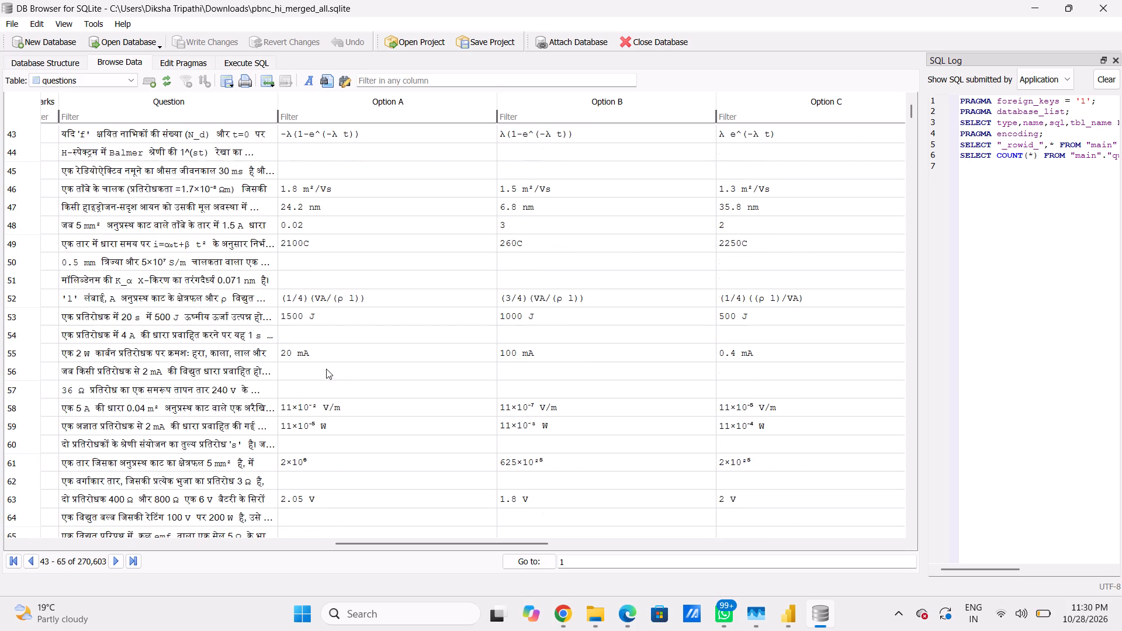
scroll(326, 369, up, 3)
scroll(326, 369, down, 1)
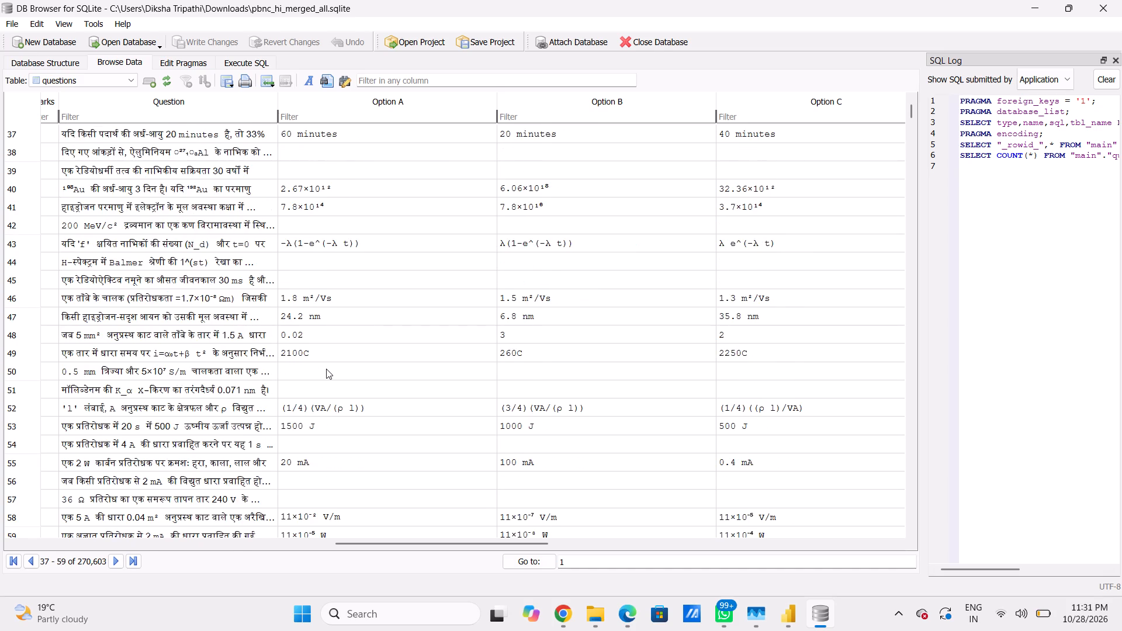
scroll(326, 369, down, 2)
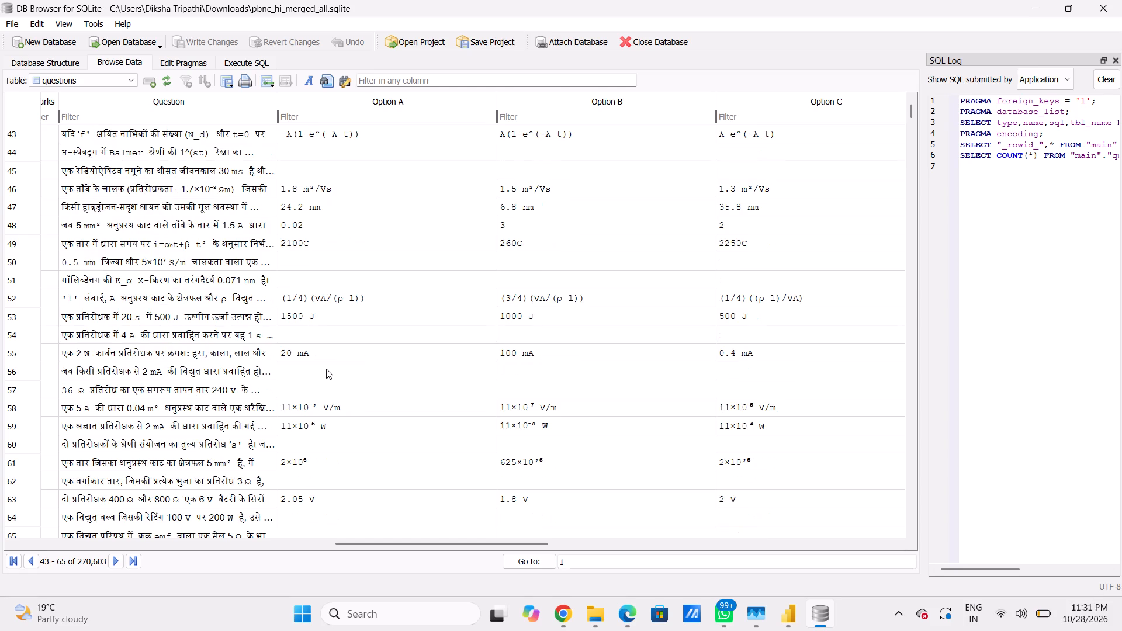
scroll(326, 369, down, 1)
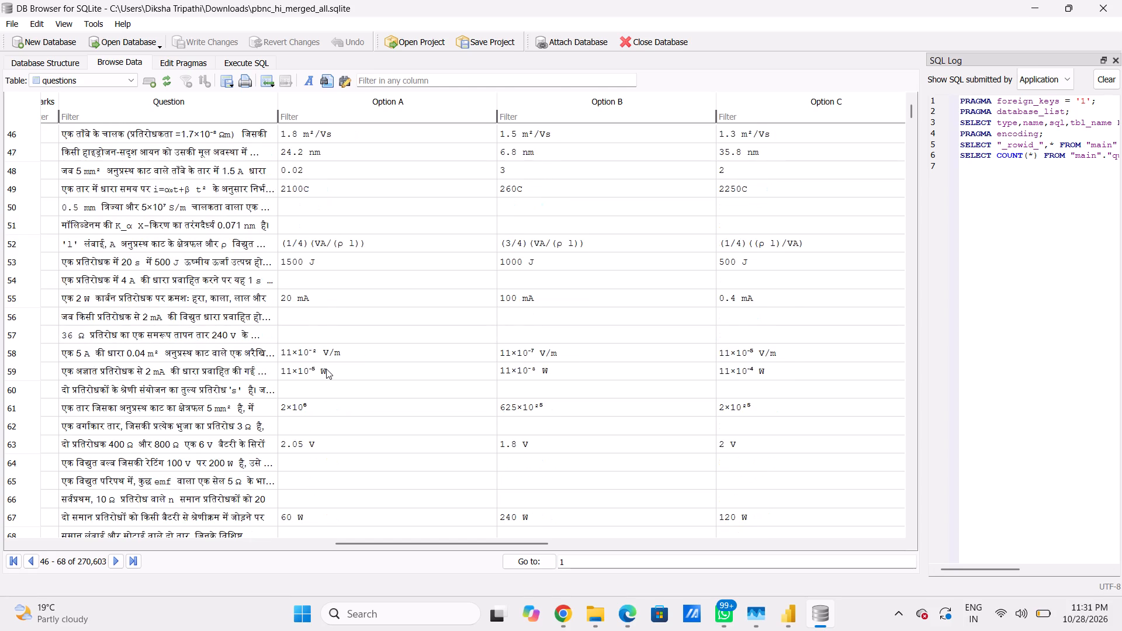
scroll(326, 369, down, 2)
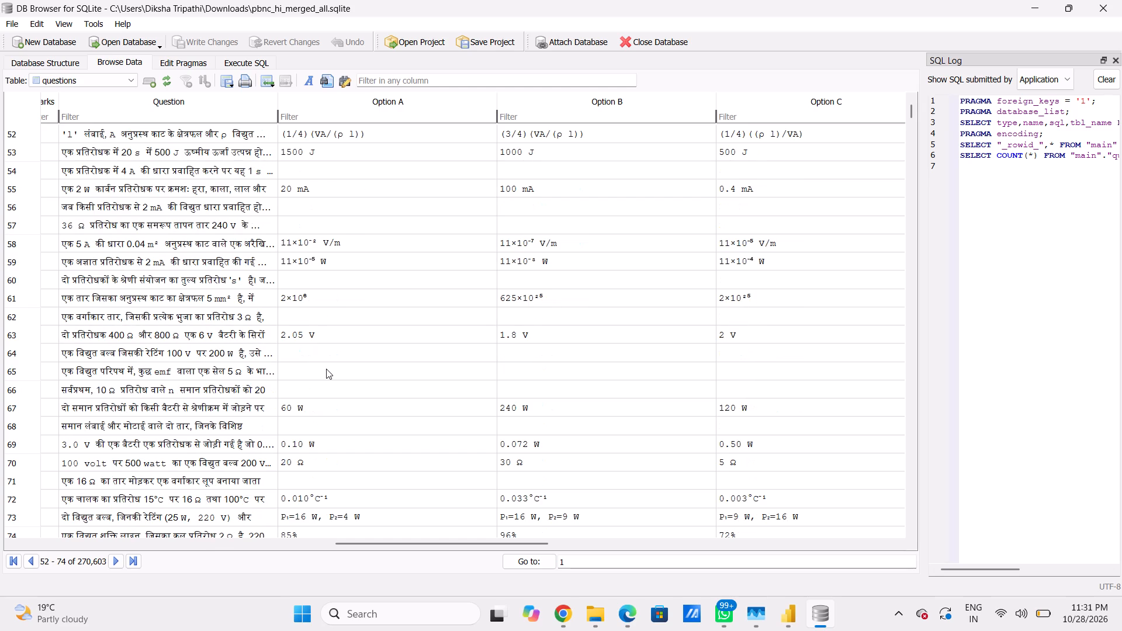
scroll(326, 369, down, 1)
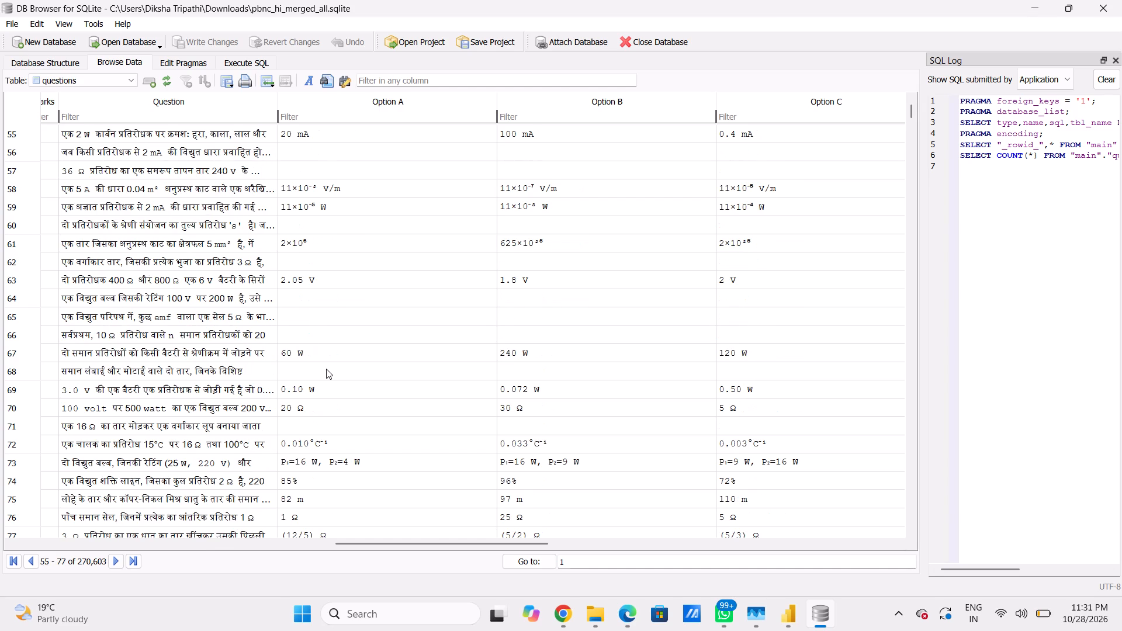
scroll(326, 369, down, 3)
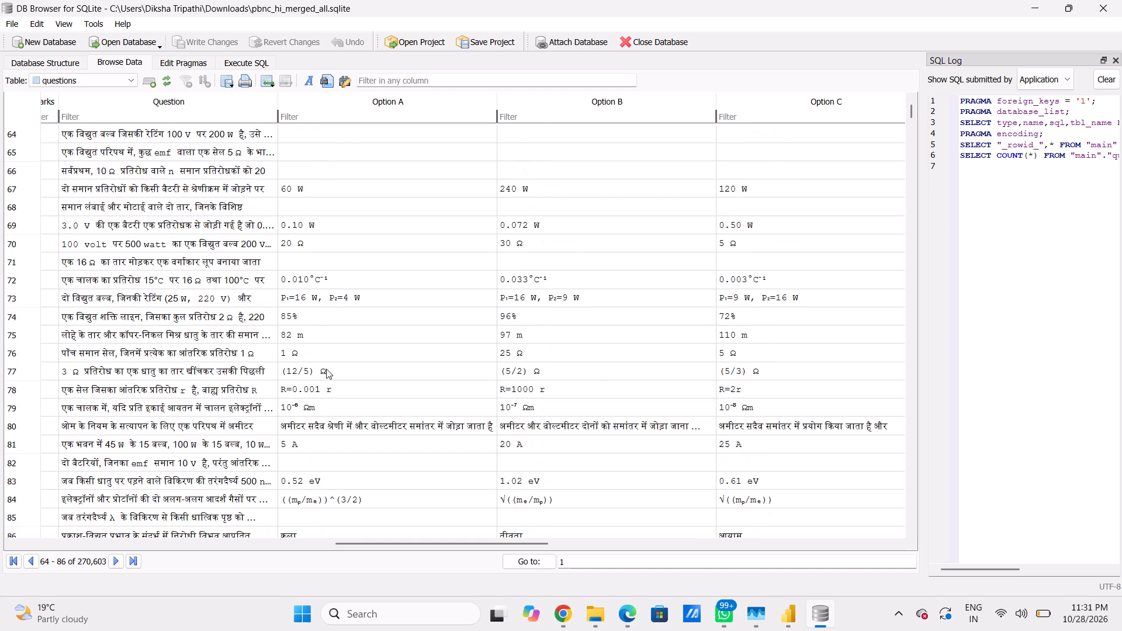
scroll(326, 369, down, 3)
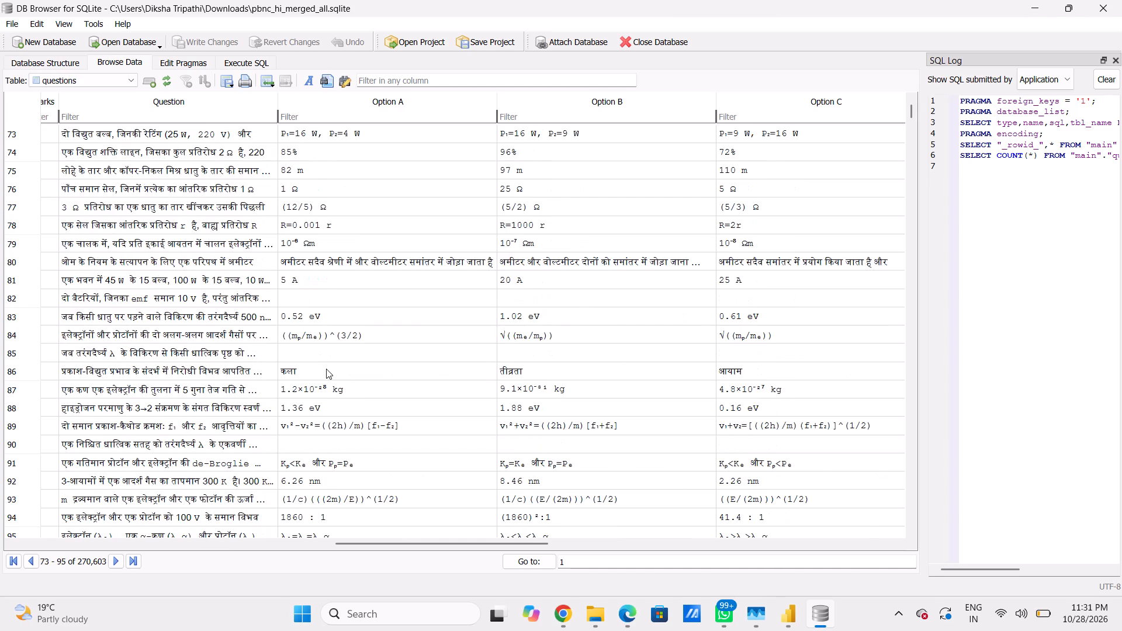
scroll(326, 369, down, 2)
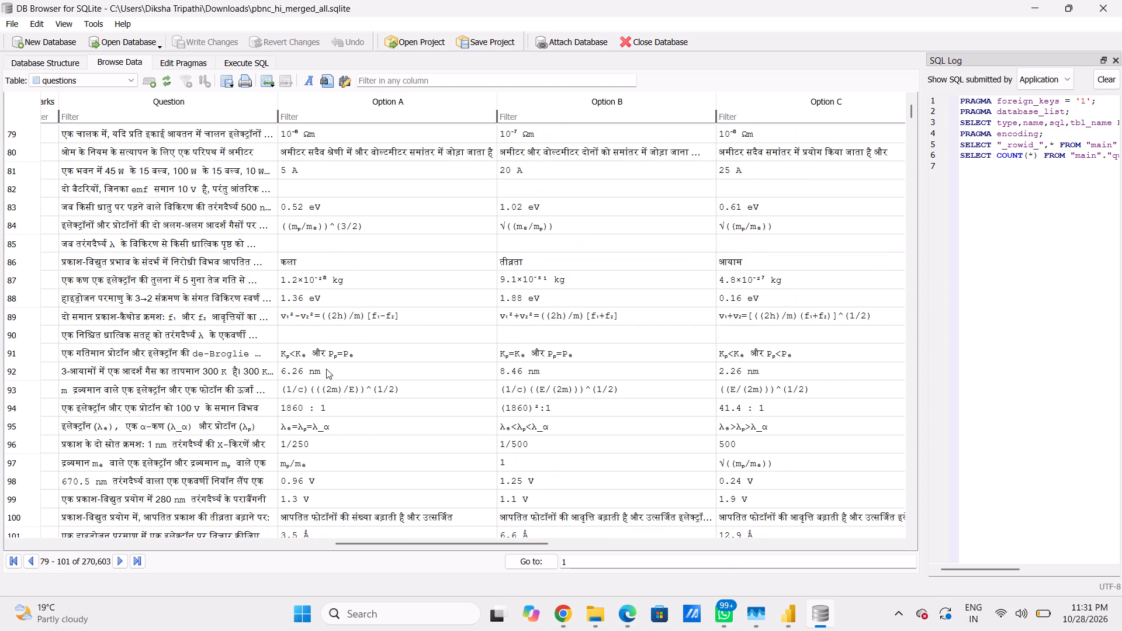
scroll(326, 369, down, 4)
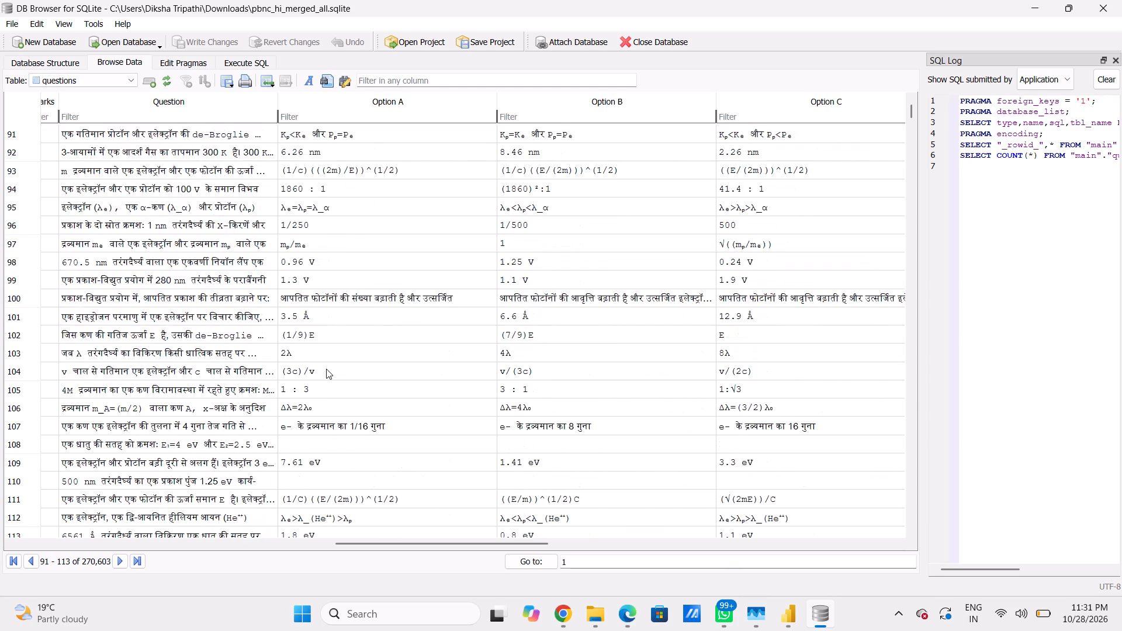
scroll(326, 369, down, 3)
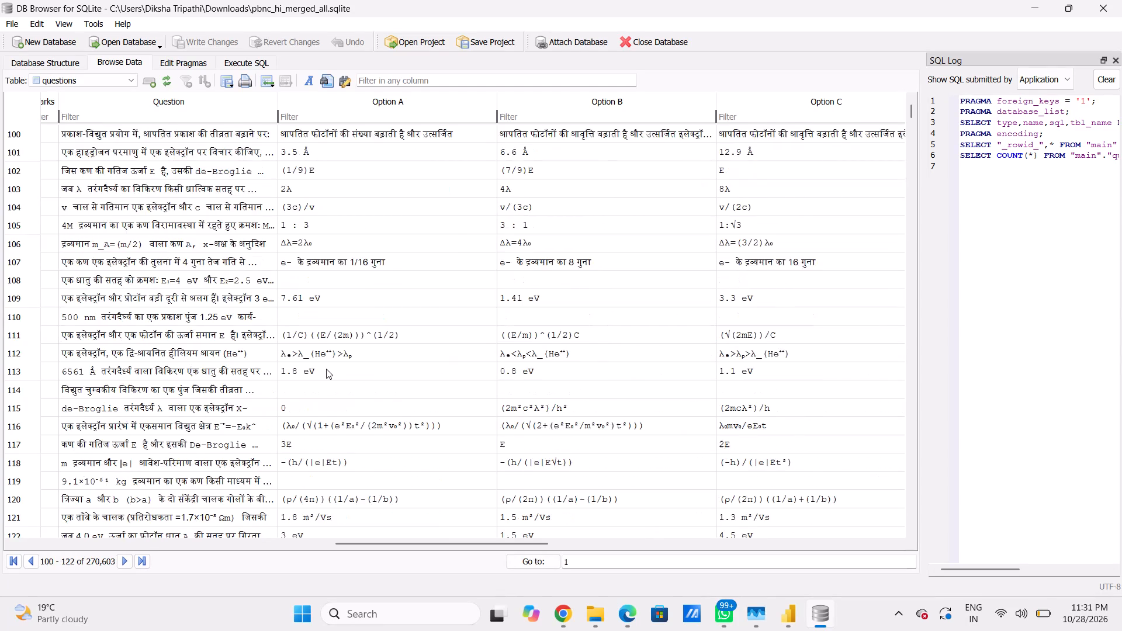
scroll(326, 369, down, 4)
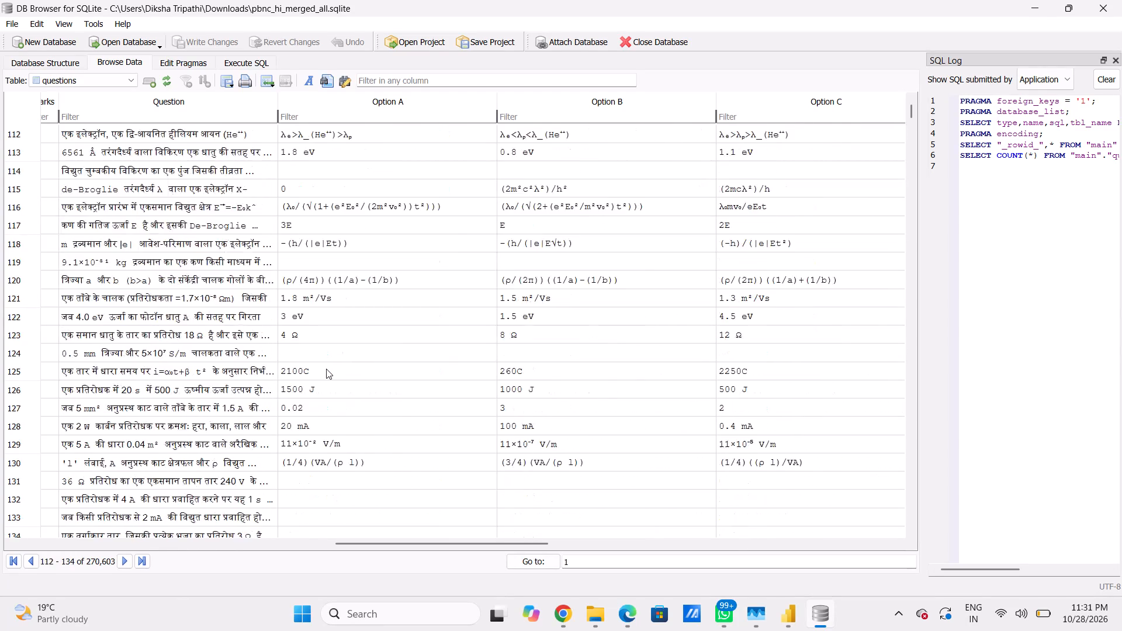
scroll(326, 369, down, 5)
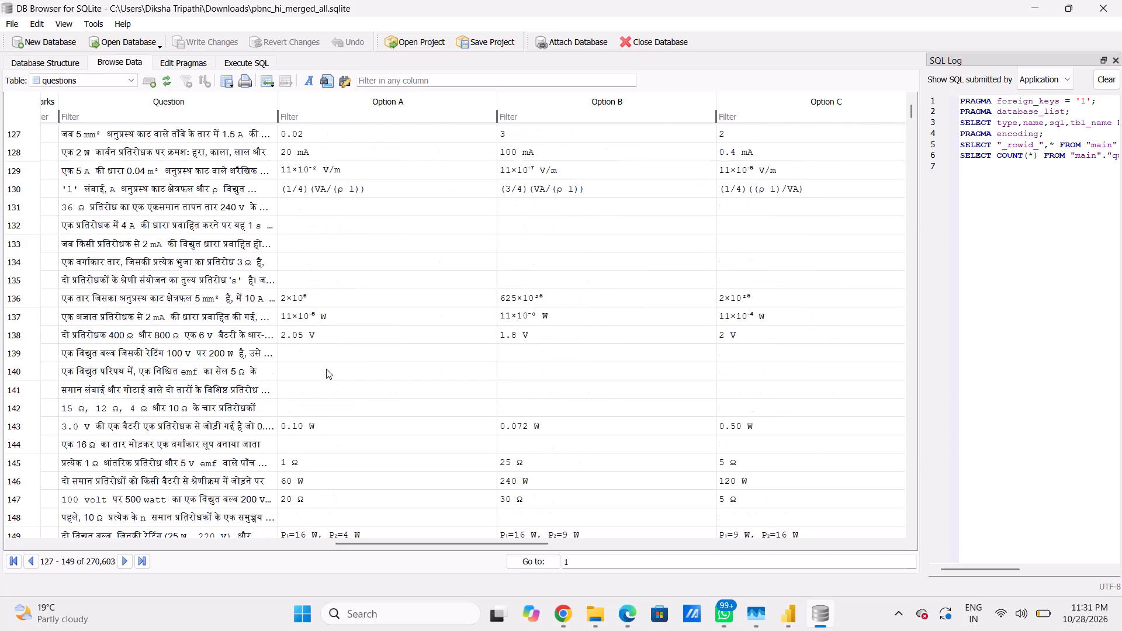
scroll(326, 369, down, 4)
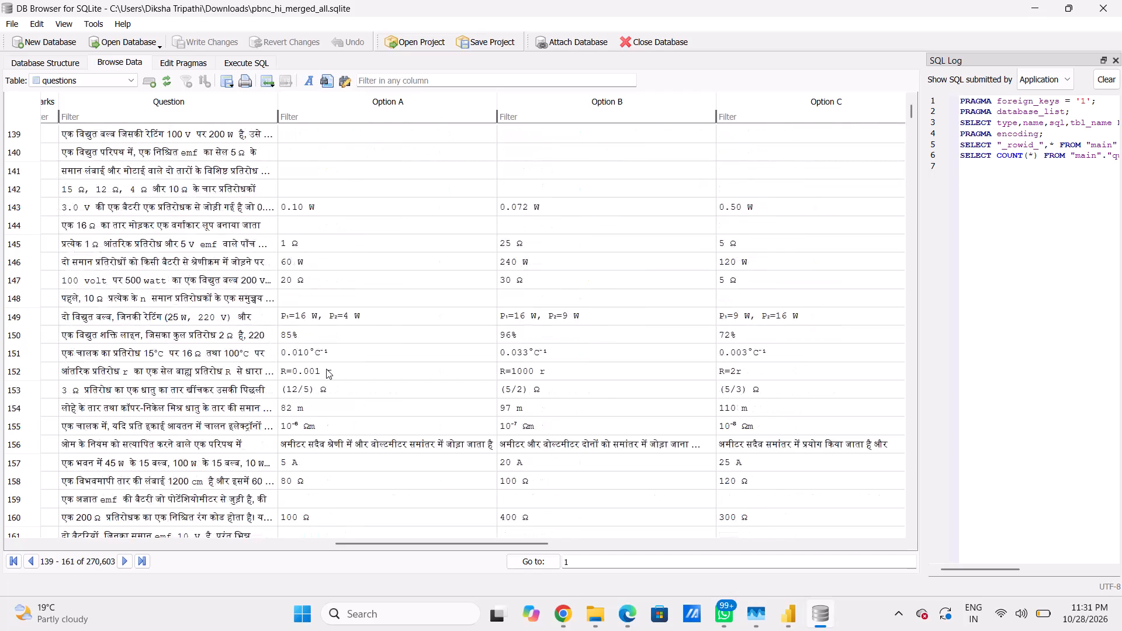
scroll(326, 369, down, 3)
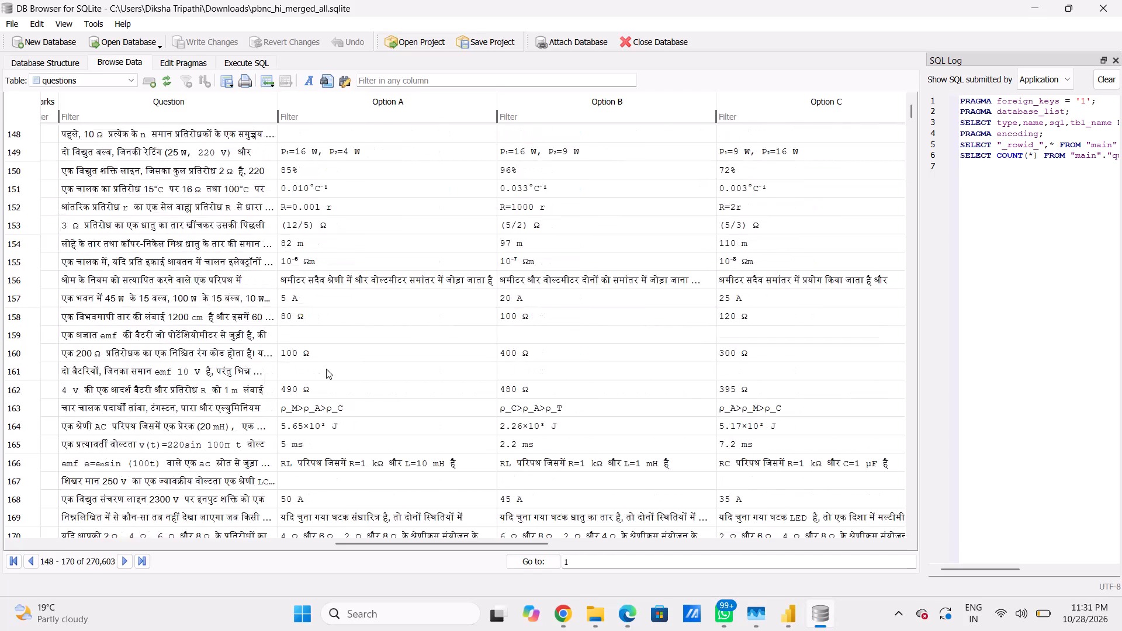
scroll(326, 369, down, 3)
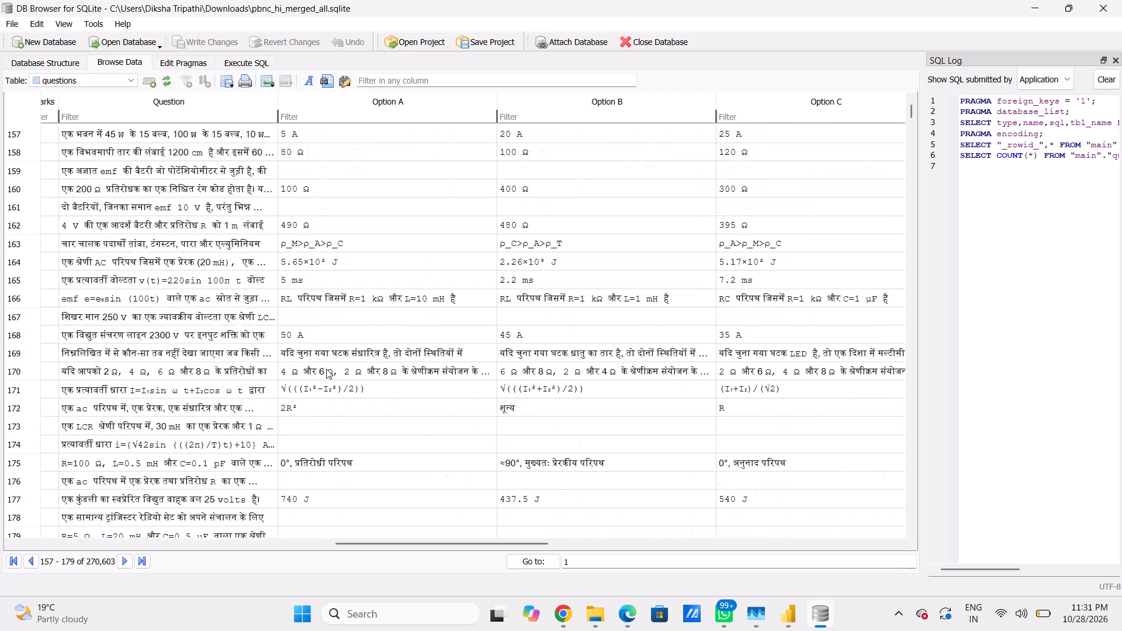
scroll(326, 369, down, 1)
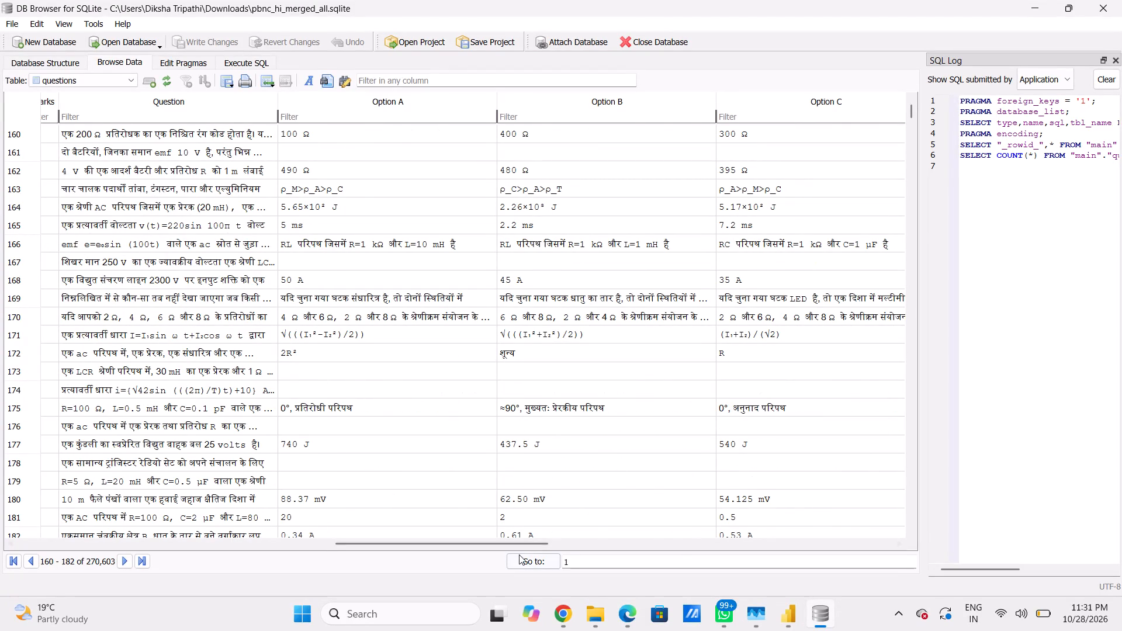
drag(521, 541, 599, 542)
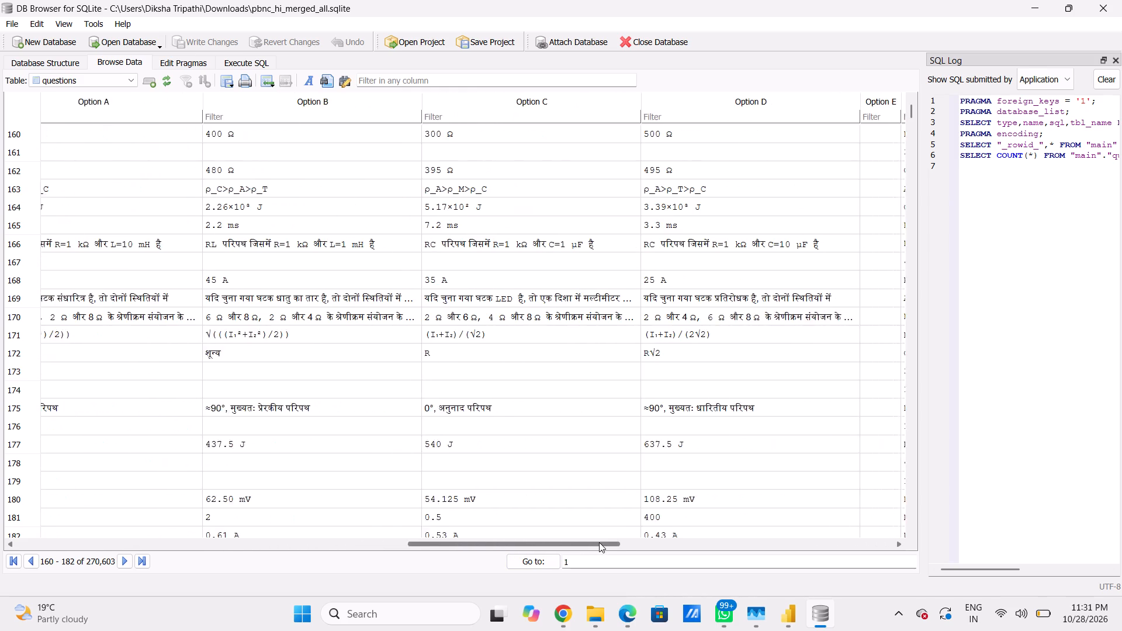
drag(599, 542, 471, 543)
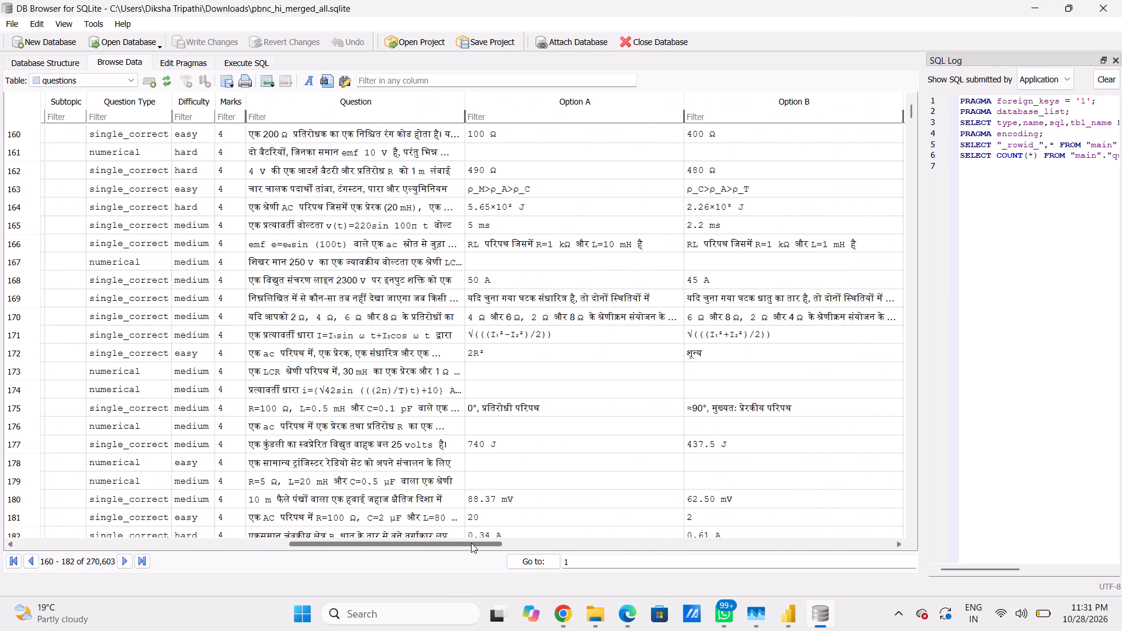
drag(471, 543, 487, 540)
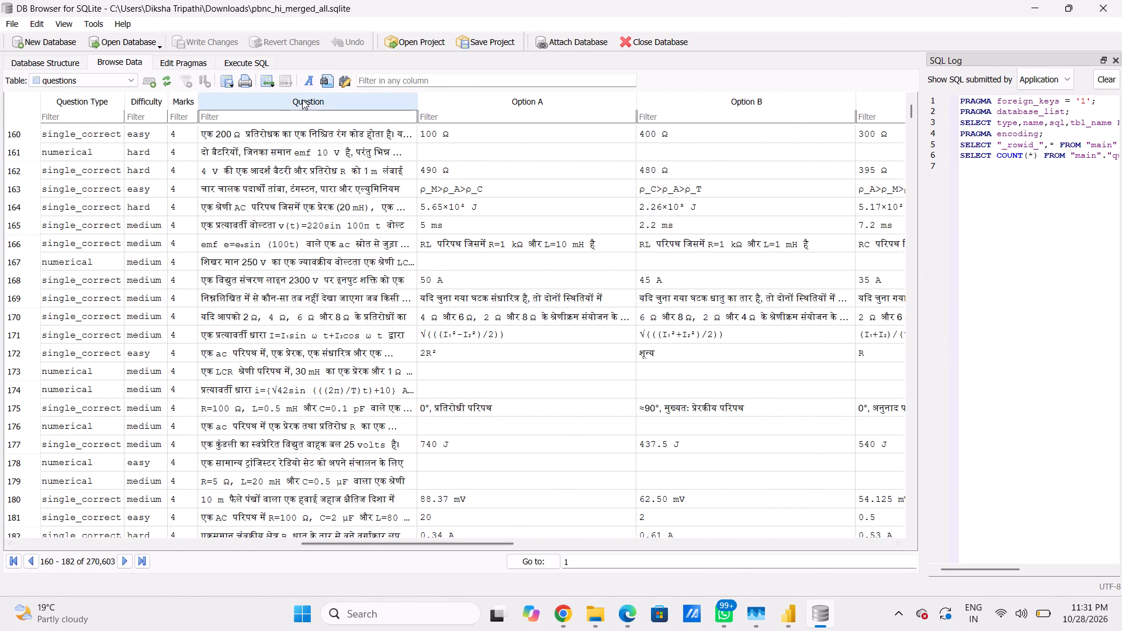
Close the SQL Log pane to give the questions table the full window width.
click(1116, 64)
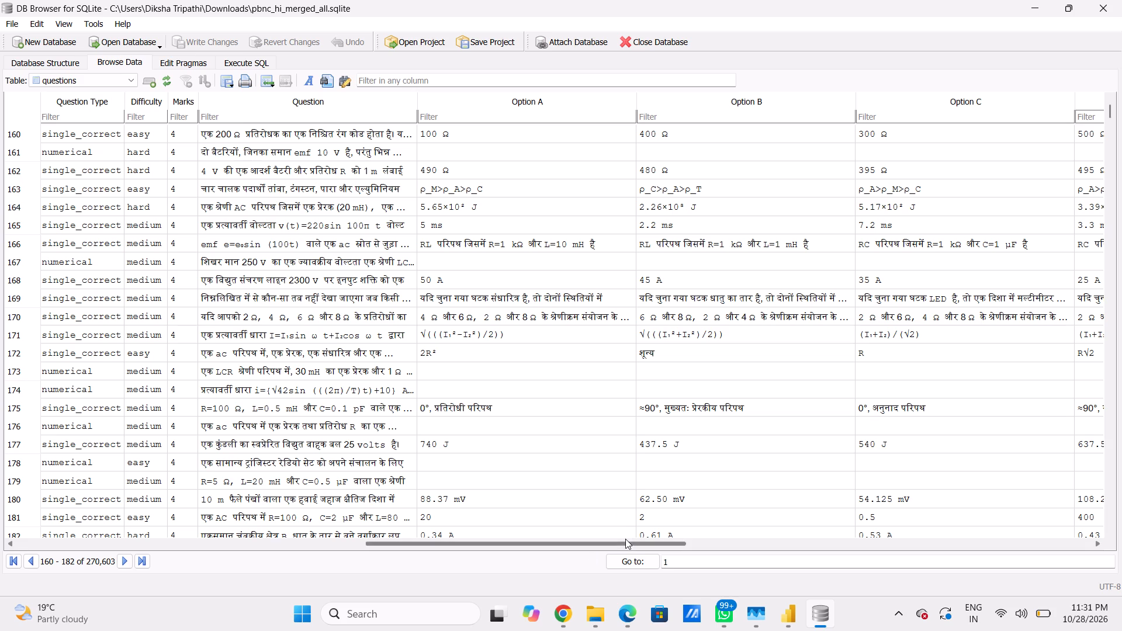
Examine rows 160 to 182 across the Topic, Question Type, Difficulty, Marks, Question and Option A to D columns.
drag(628, 544, 689, 543)
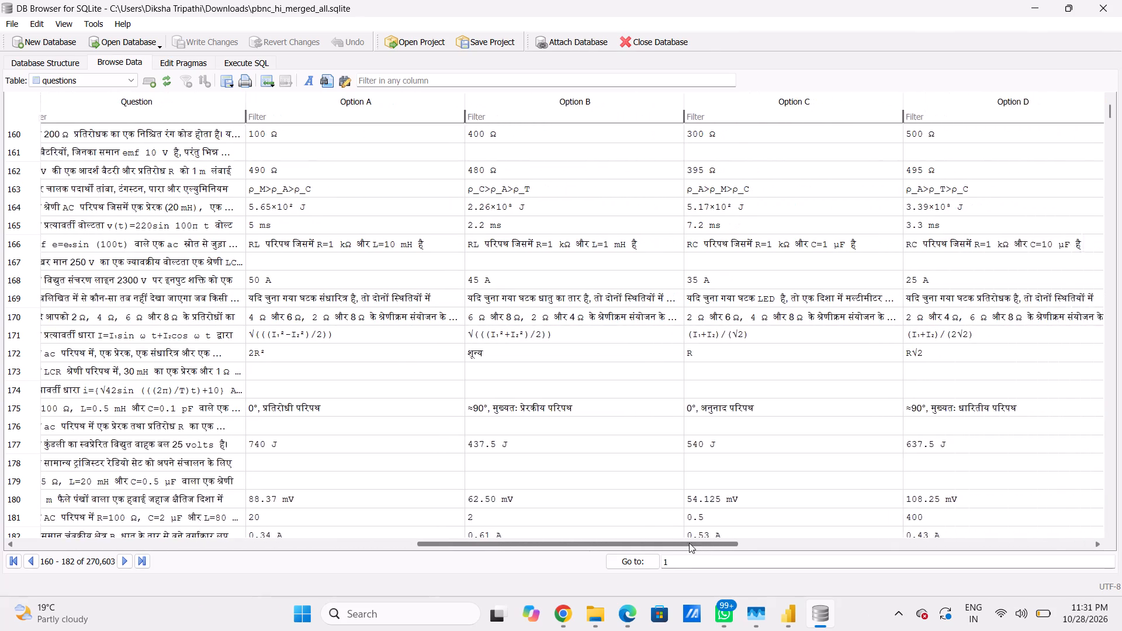
drag(689, 543, 698, 542)
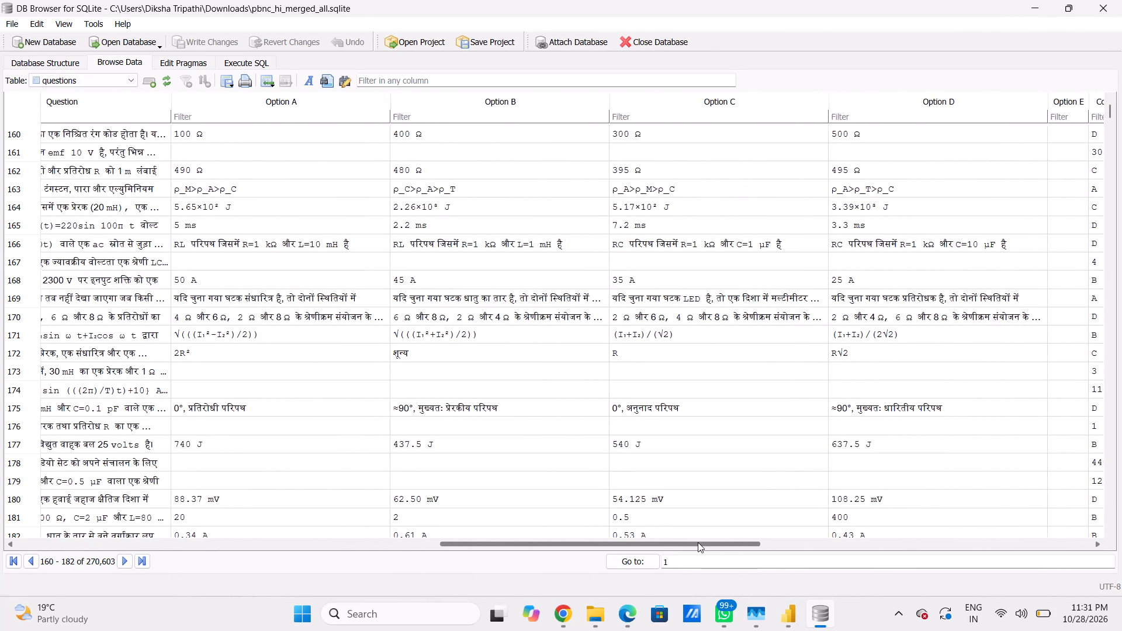
drag(698, 542, 664, 535)
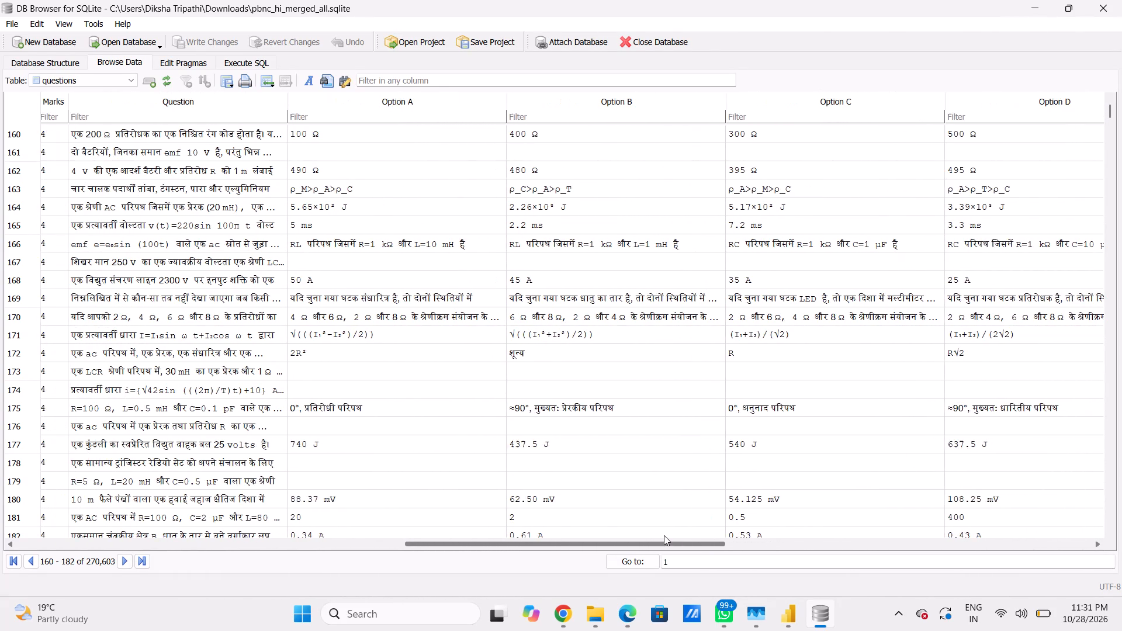
drag(664, 535, 541, 525)
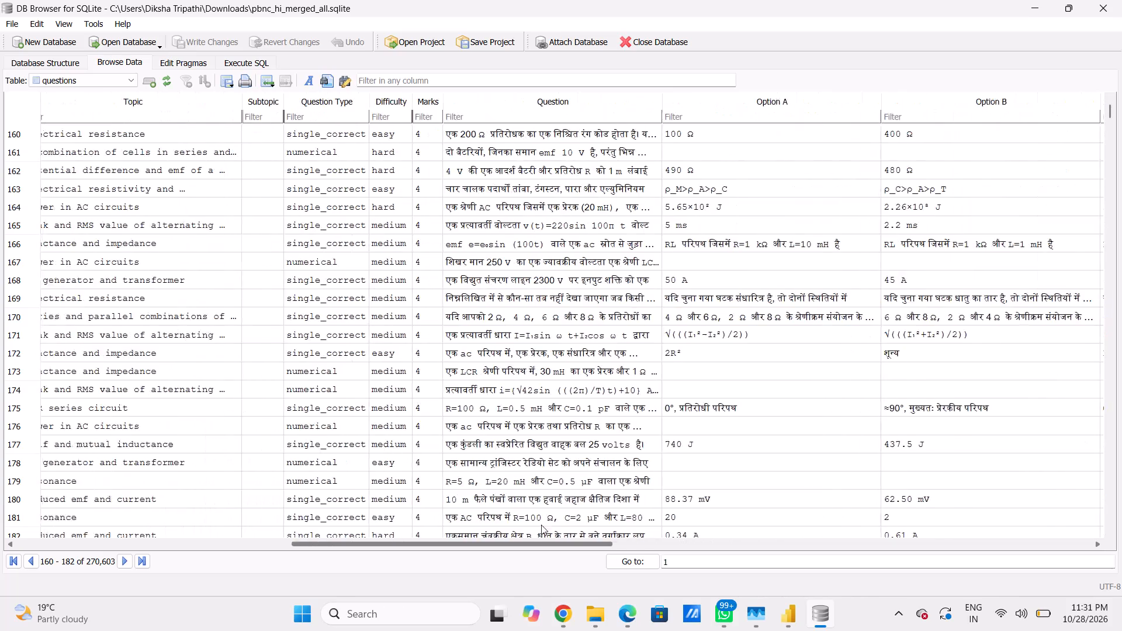
drag(541, 525, 551, 527)
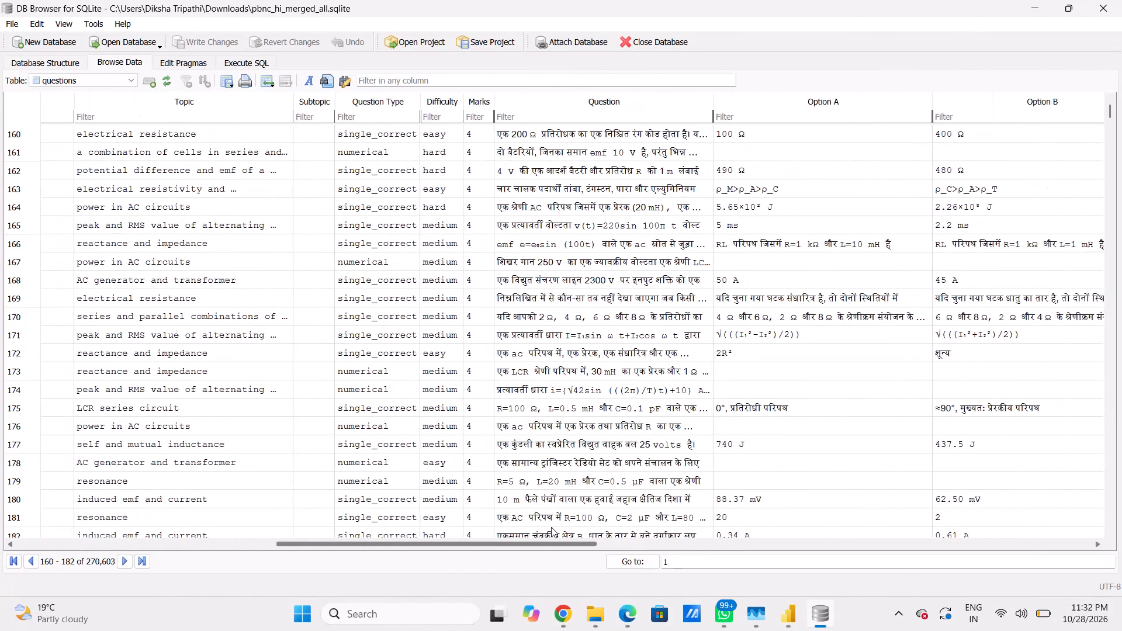
drag(551, 527, 683, 538)
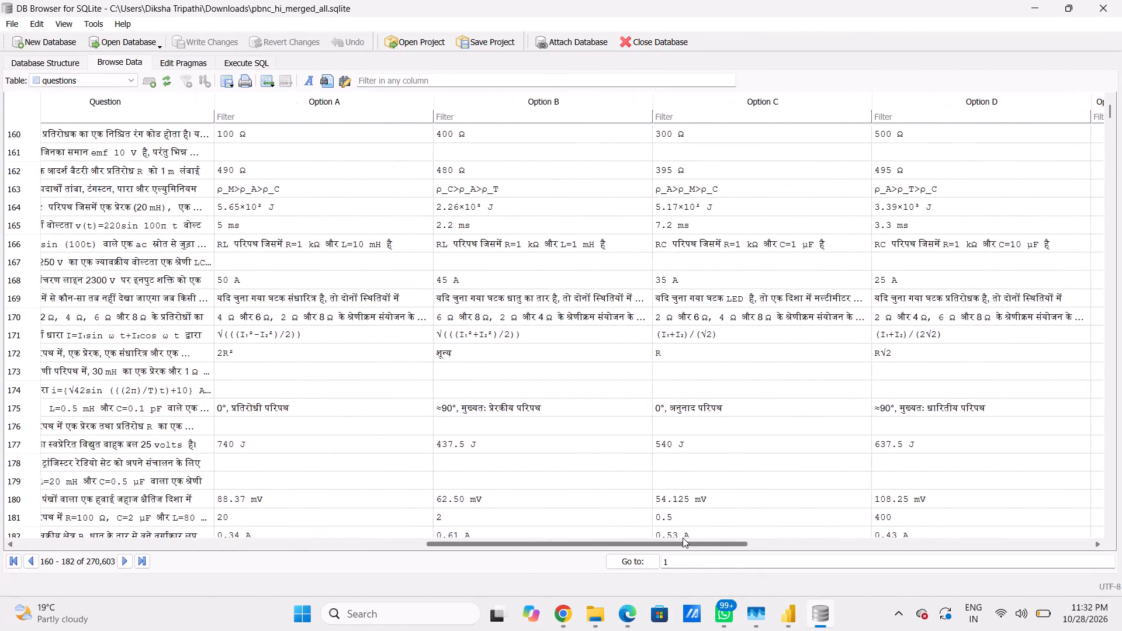
Examine rows 160 to 182 across the columns from Option A through Correct Answer and Source/Paper to Verification Status, Remarks and Language.
drag(683, 538, 676, 537)
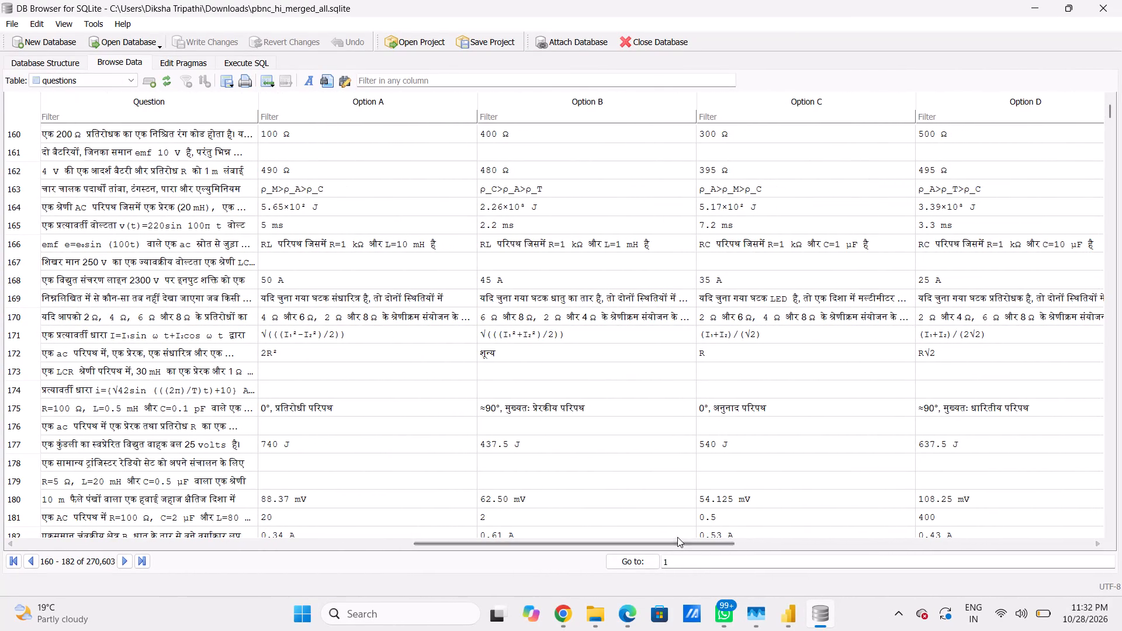
drag(667, 545, 711, 545)
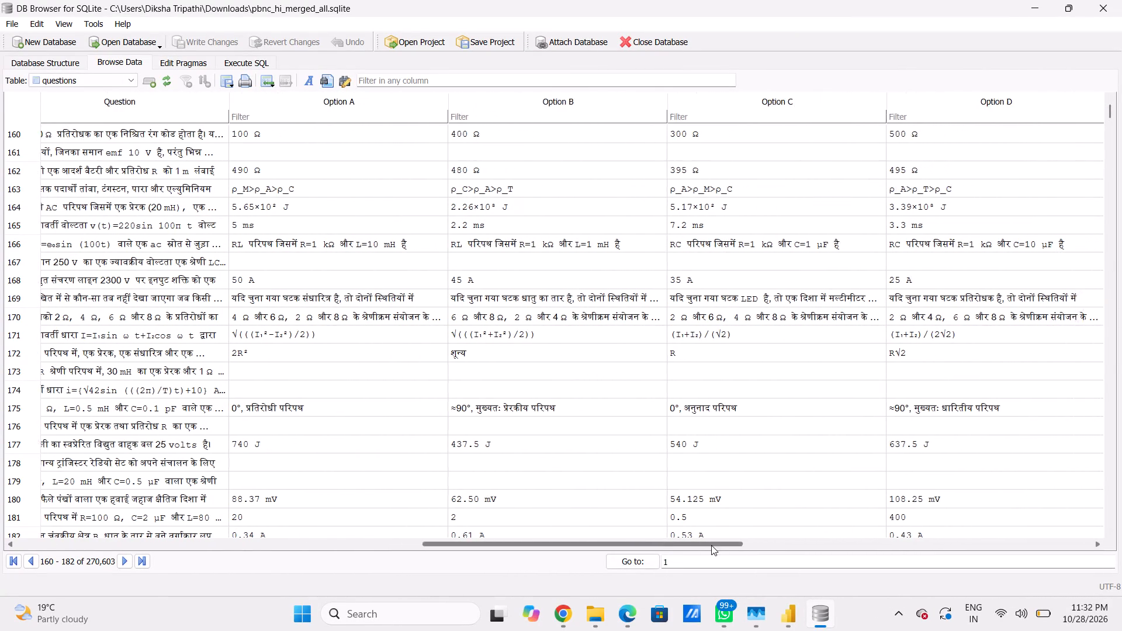
drag(711, 545, 889, 552)
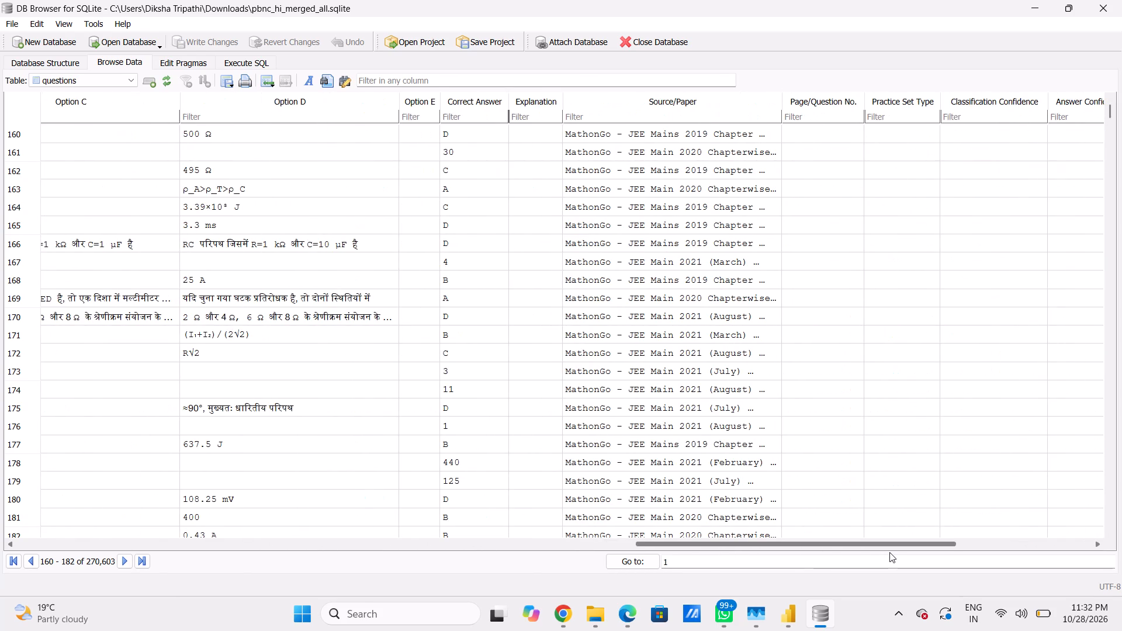
drag(889, 552, 950, 558)
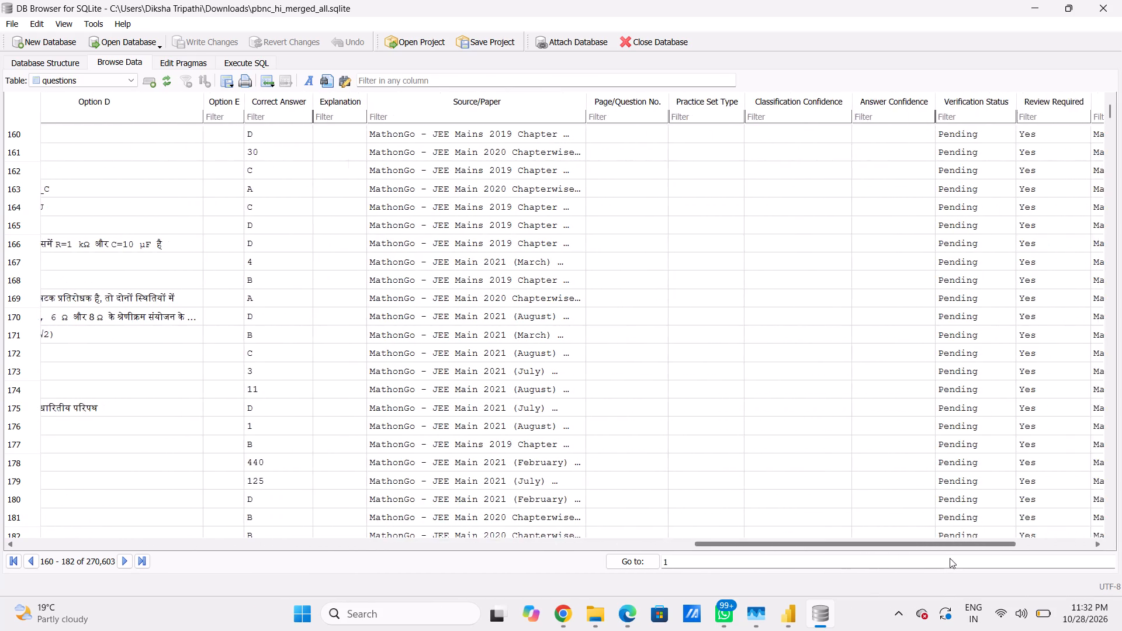
drag(950, 558, 1052, 571)
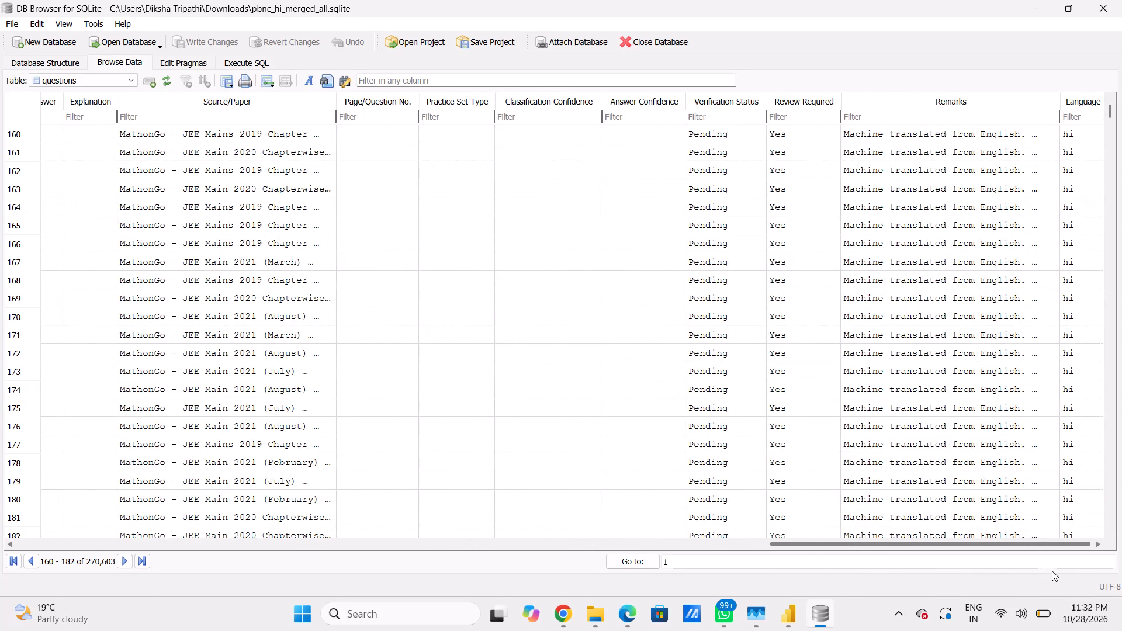
drag(1052, 571, 1026, 559)
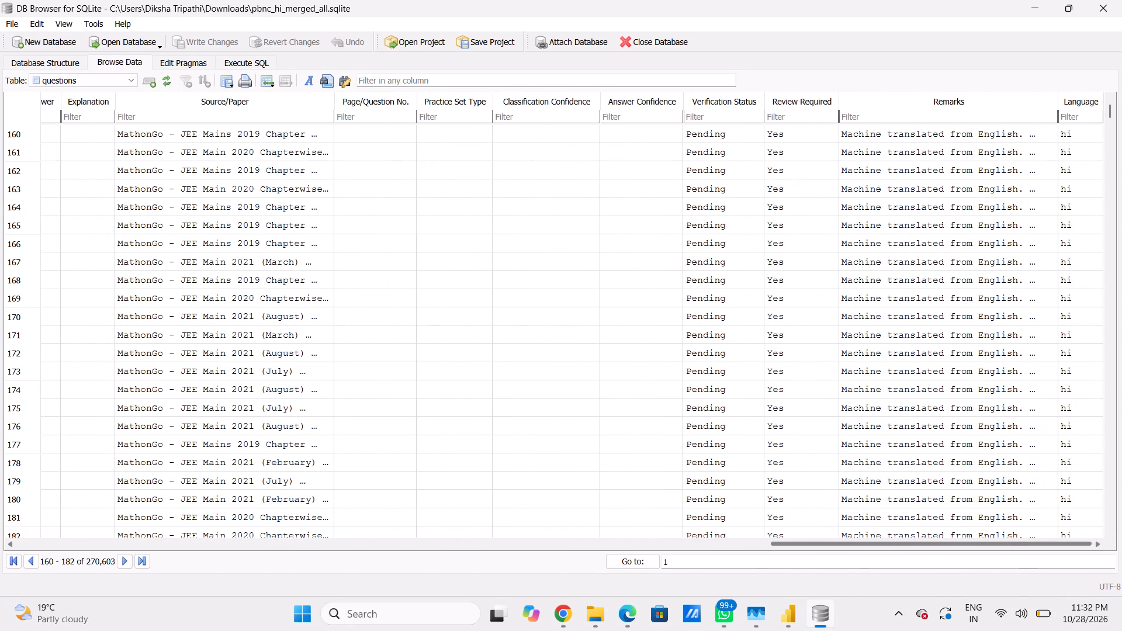
click(969, 435)
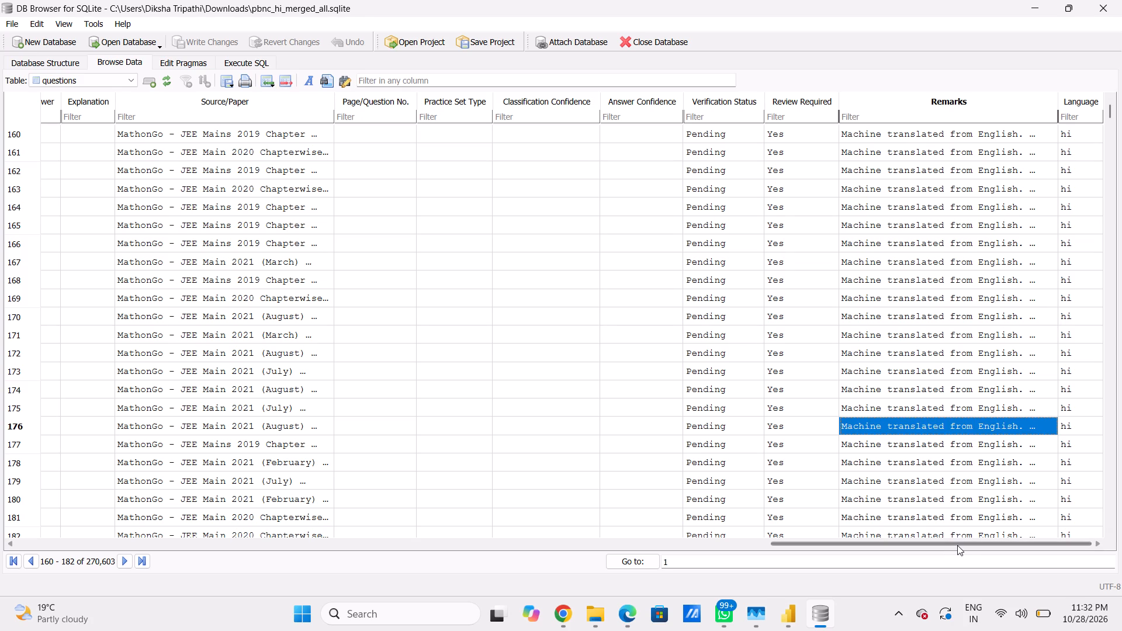
Read the Hindi questions in rows 160 to 194 together with their Option A to D answers.
drag(956, 545, 674, 494)
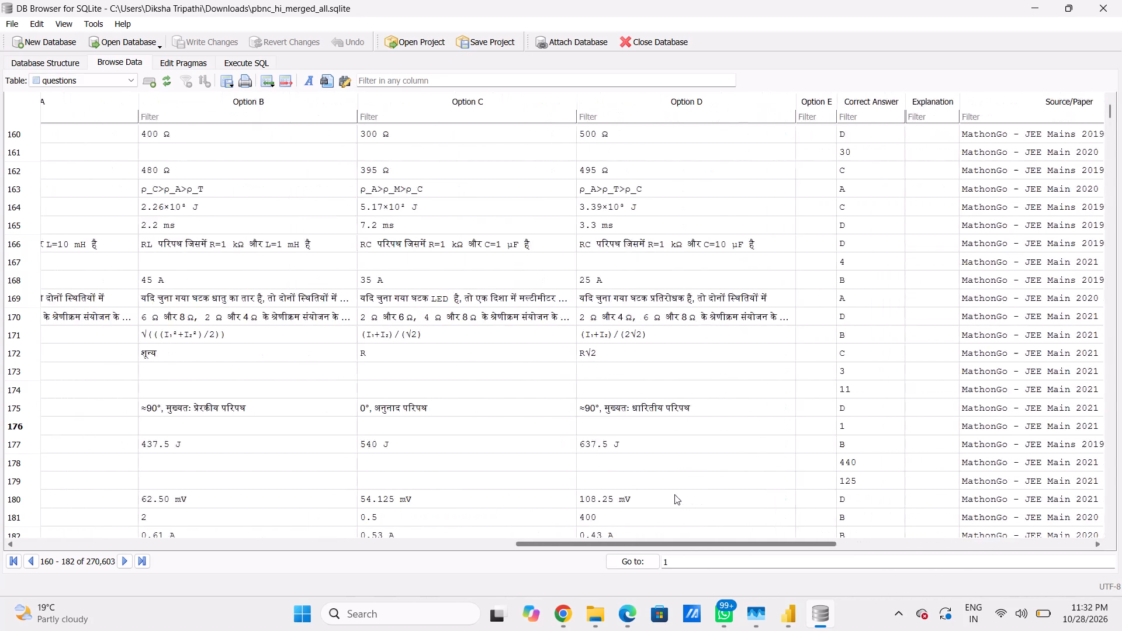
drag(674, 494, 612, 486)
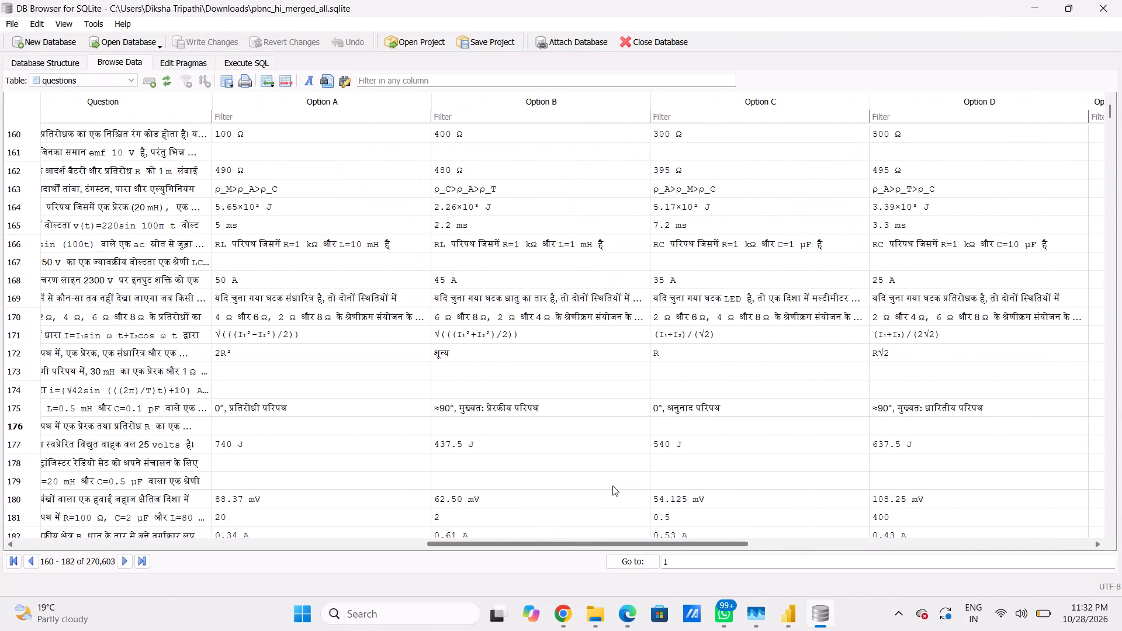
drag(612, 486, 604, 484)
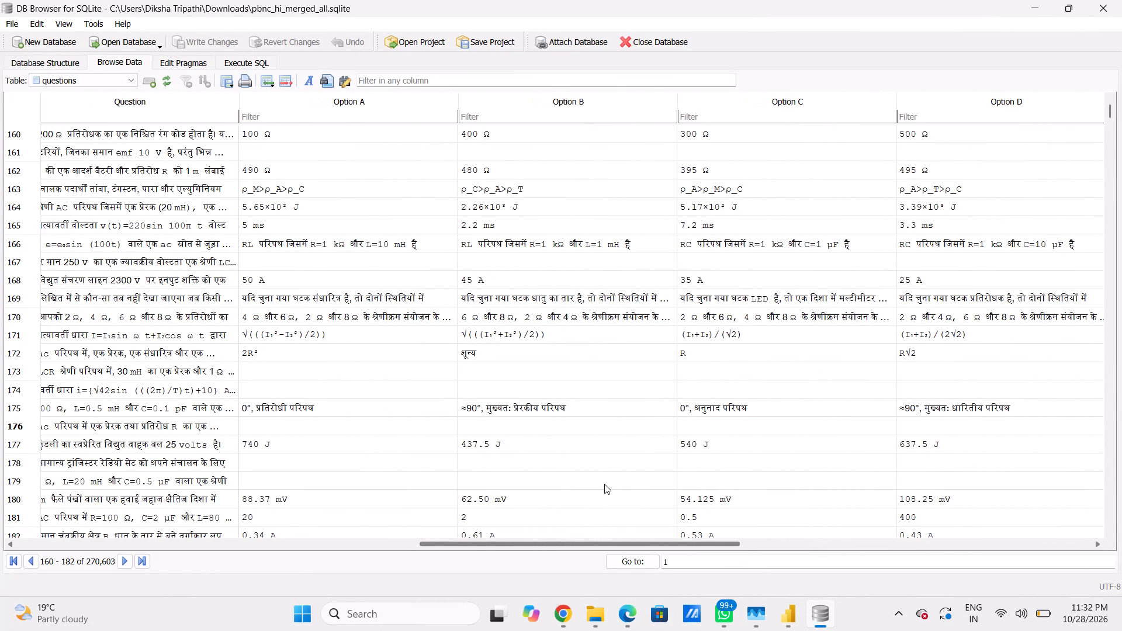
drag(604, 484, 598, 483)
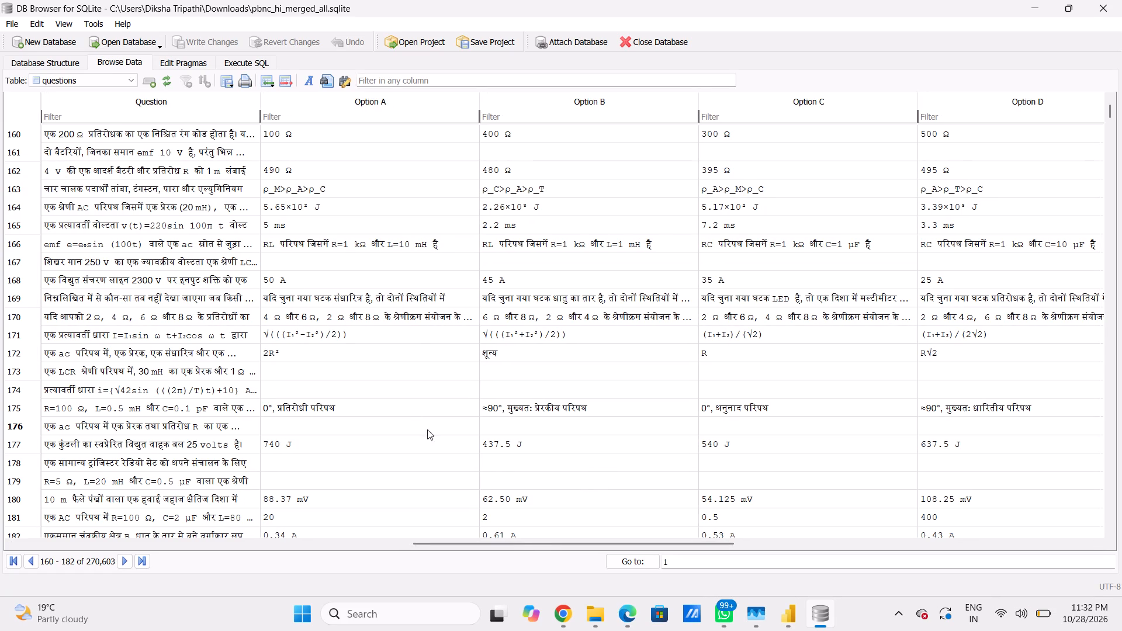
click(522, 542)
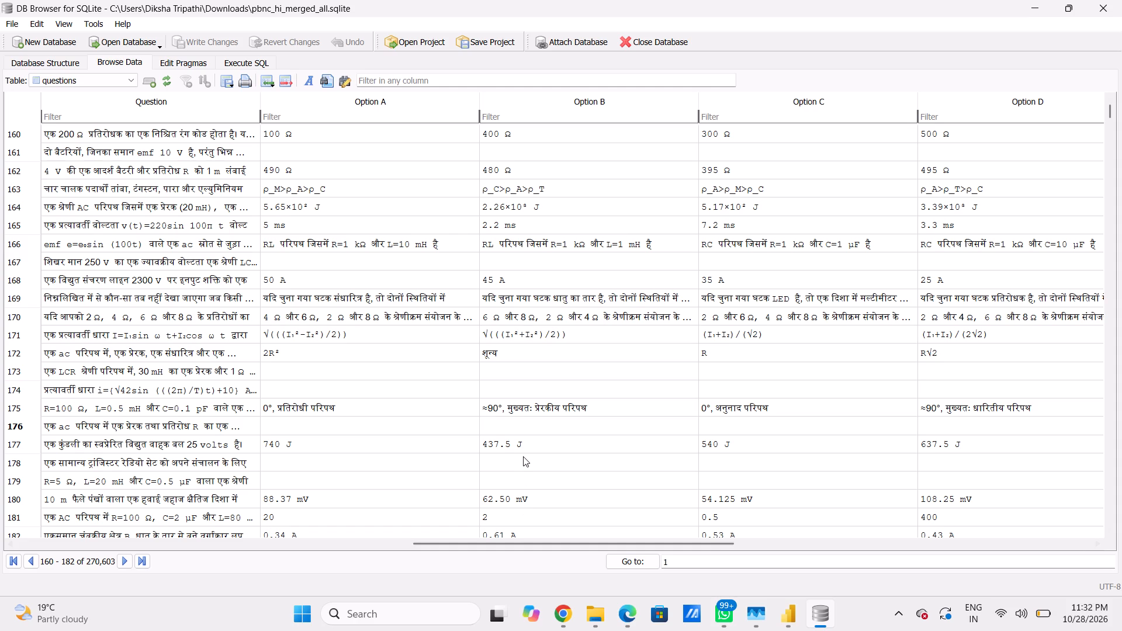
scroll(523, 457, down, 1)
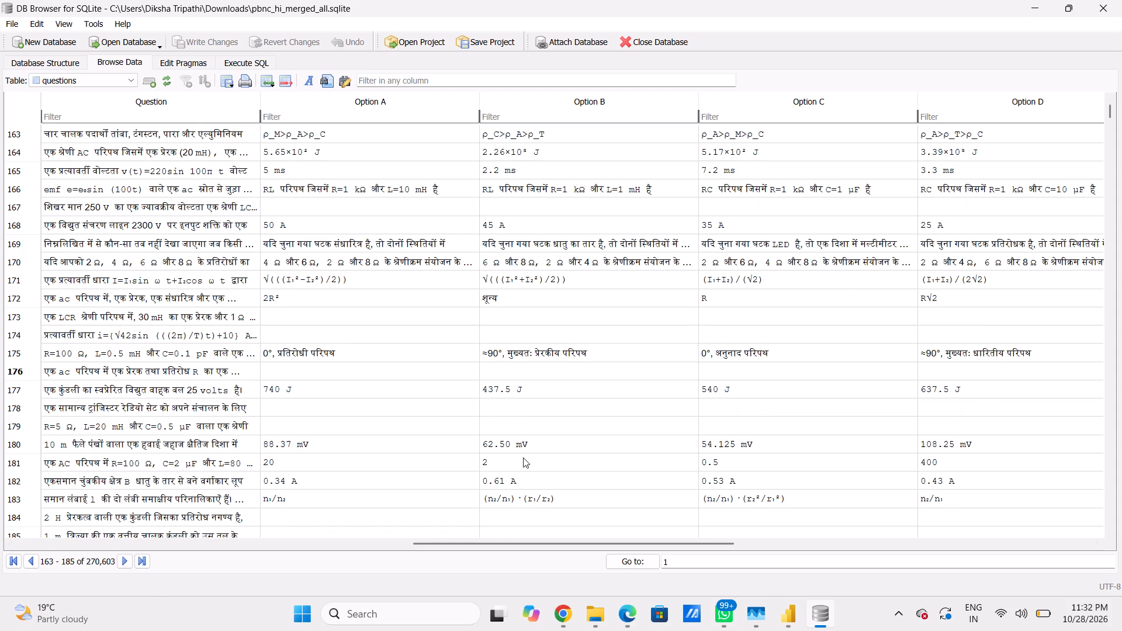
scroll(523, 457, down, 1)
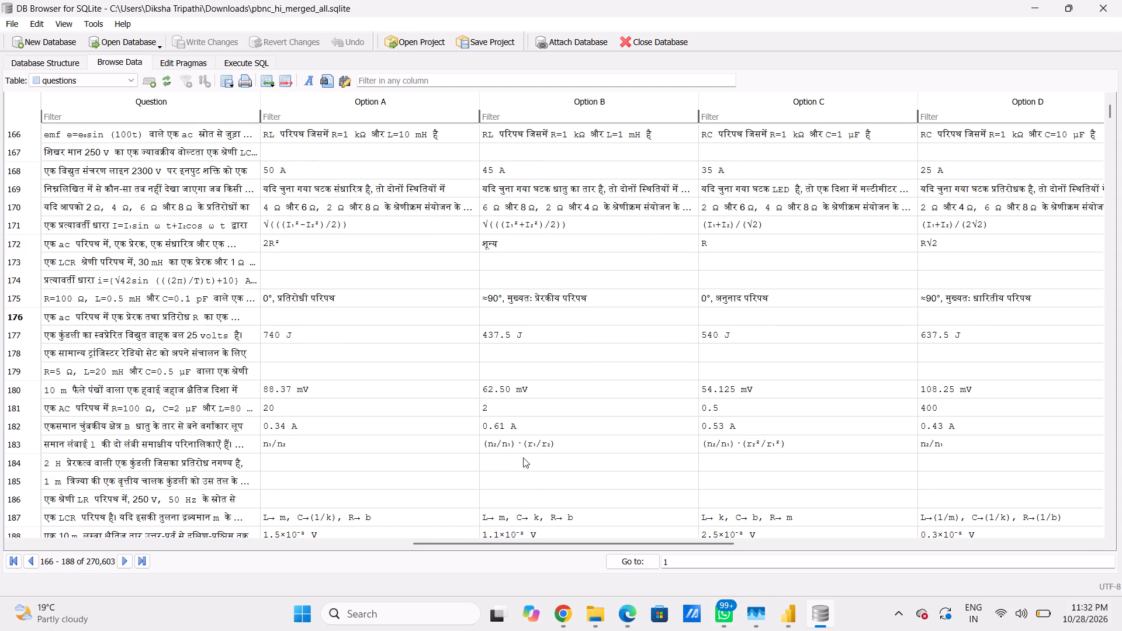
scroll(522, 454, down, 1)
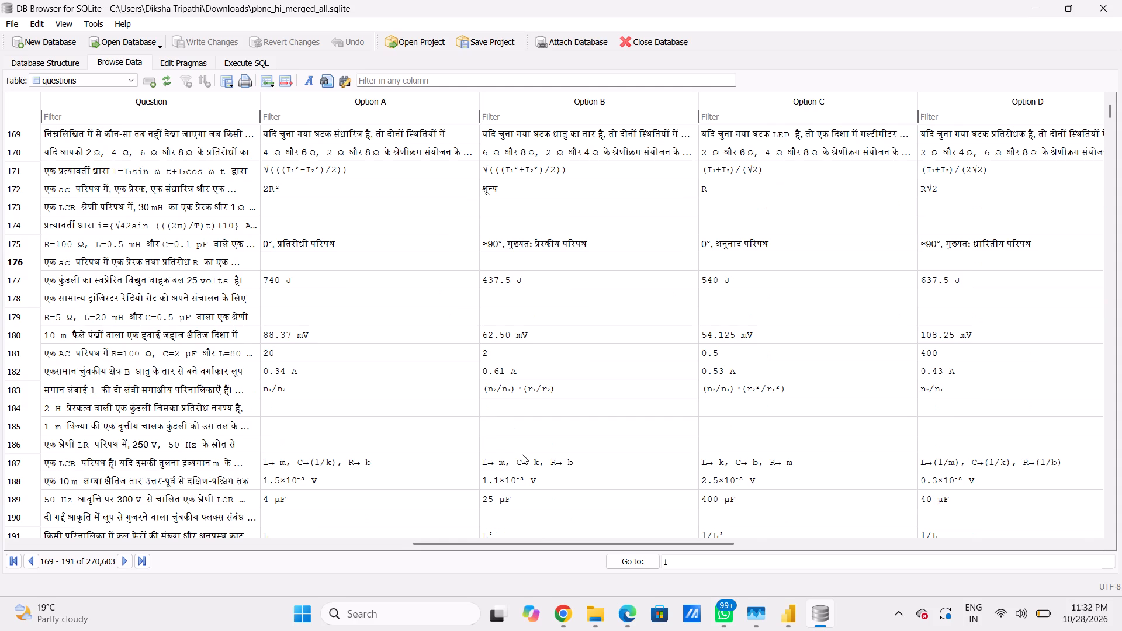
scroll(525, 455, down, 1)
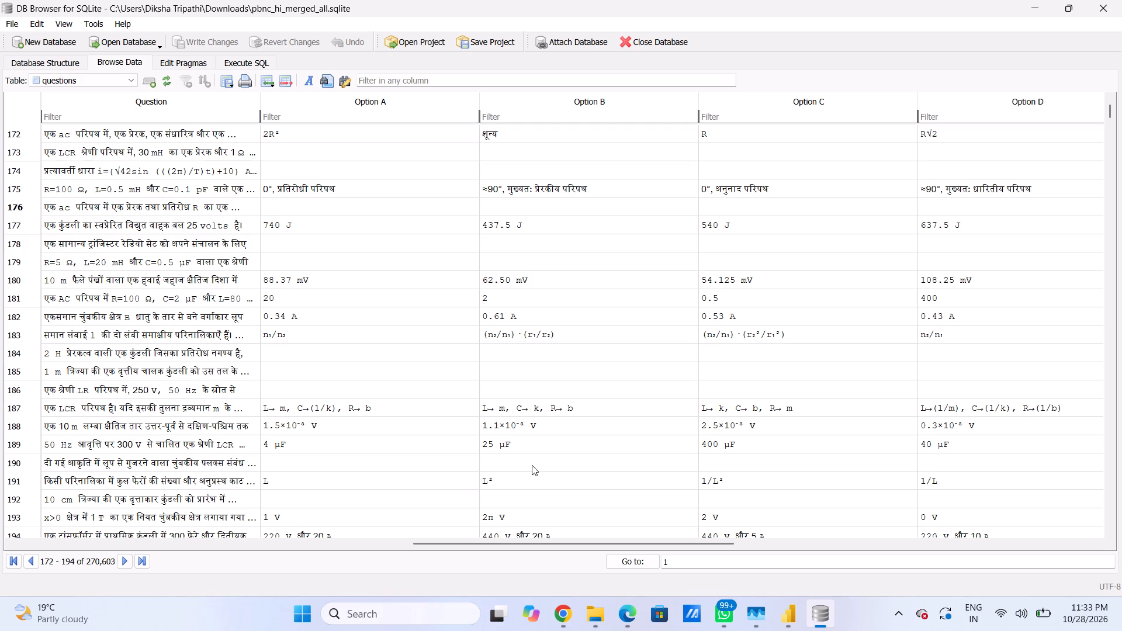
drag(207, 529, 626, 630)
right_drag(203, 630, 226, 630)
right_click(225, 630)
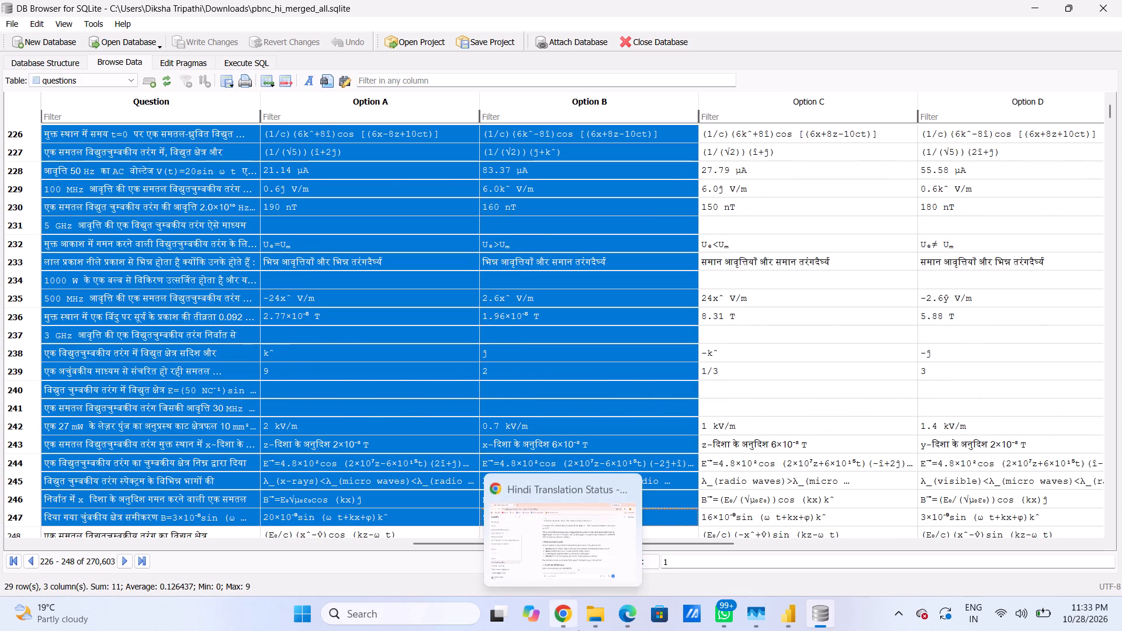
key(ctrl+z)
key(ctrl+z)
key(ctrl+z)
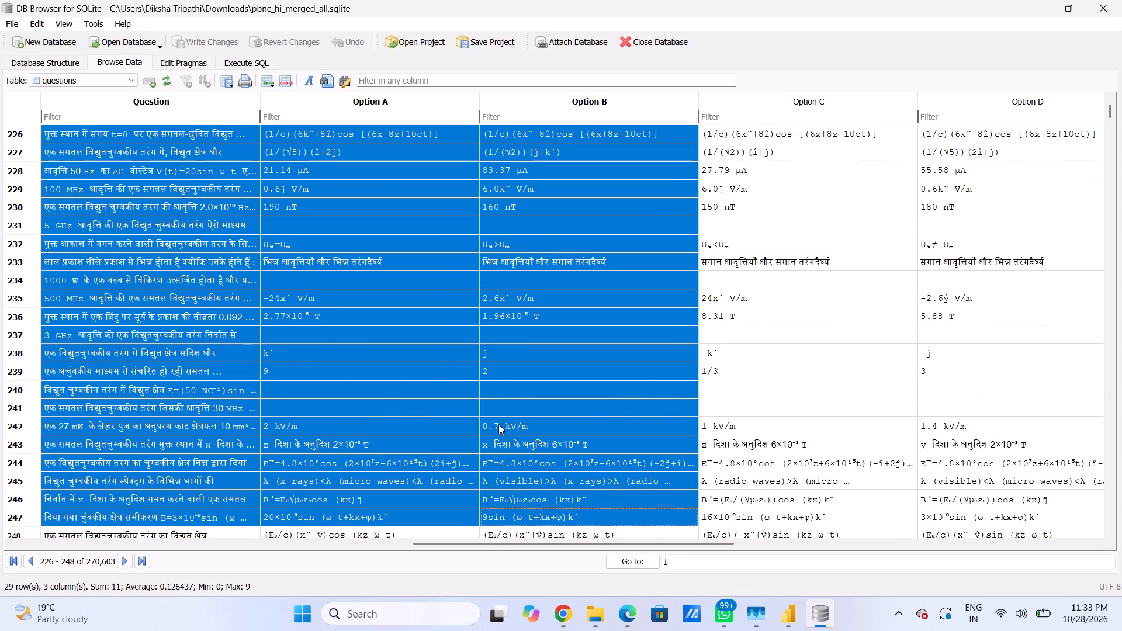
Close DB Browser for SQLite.
click(1121, 0)
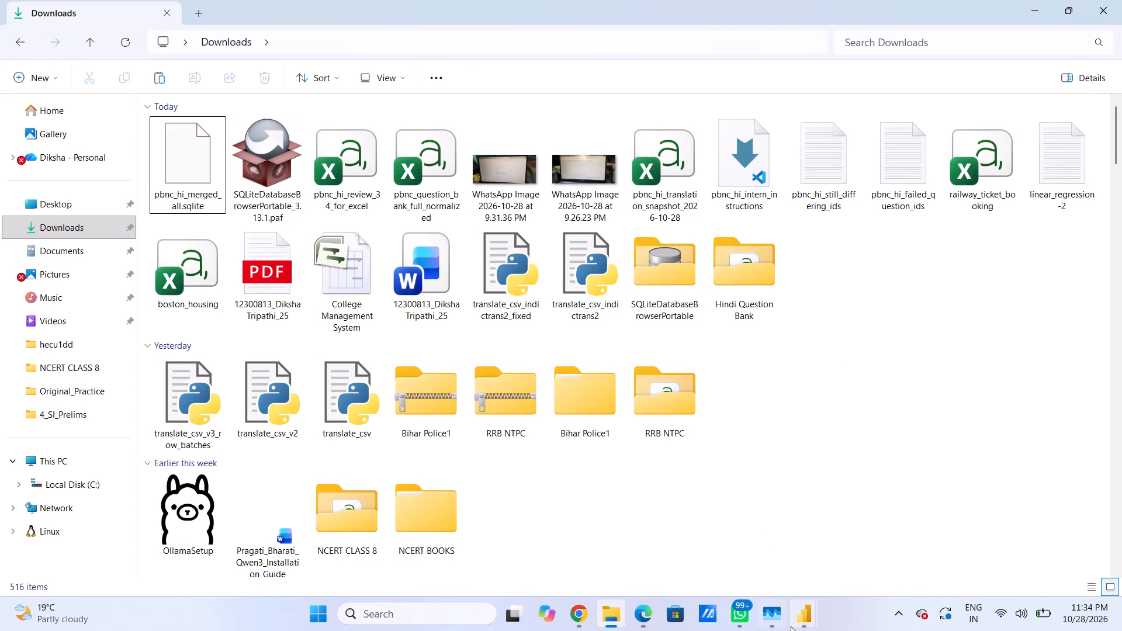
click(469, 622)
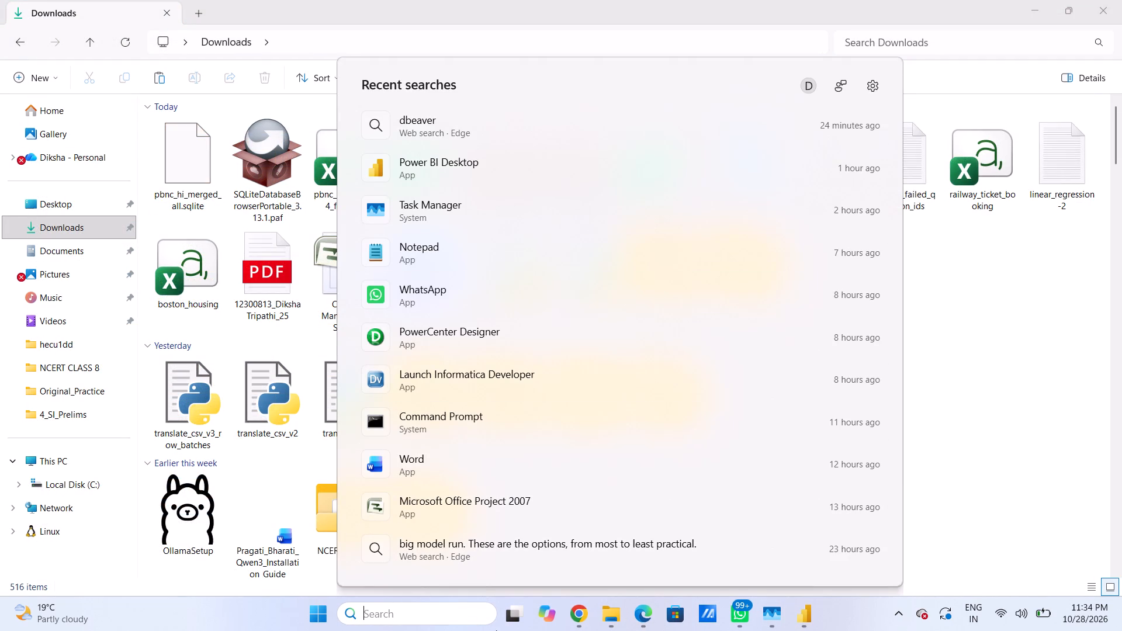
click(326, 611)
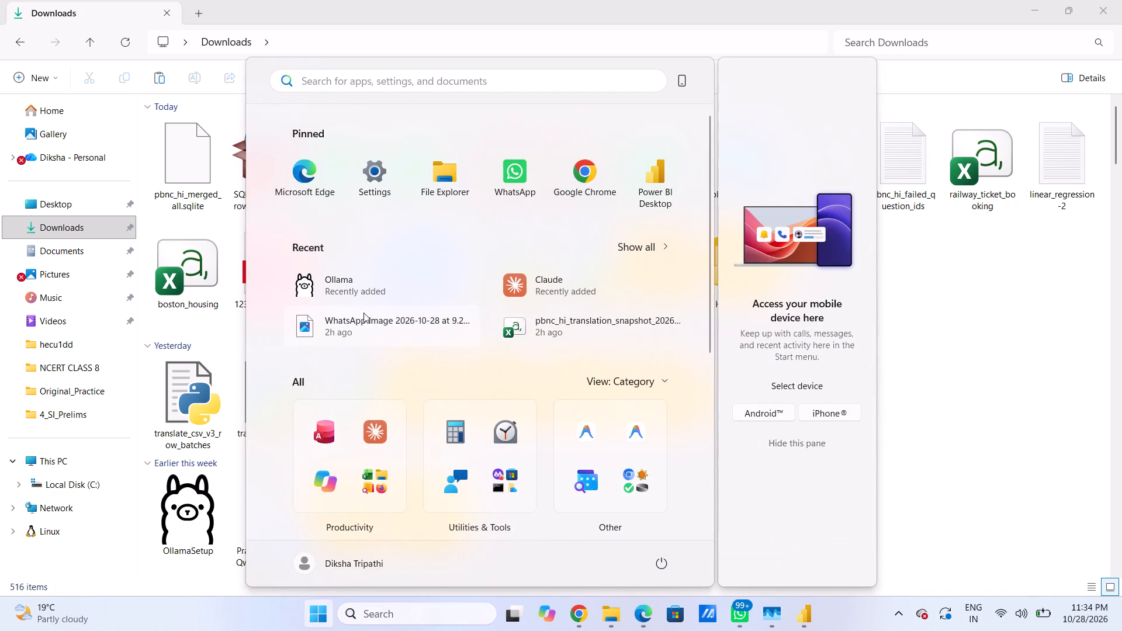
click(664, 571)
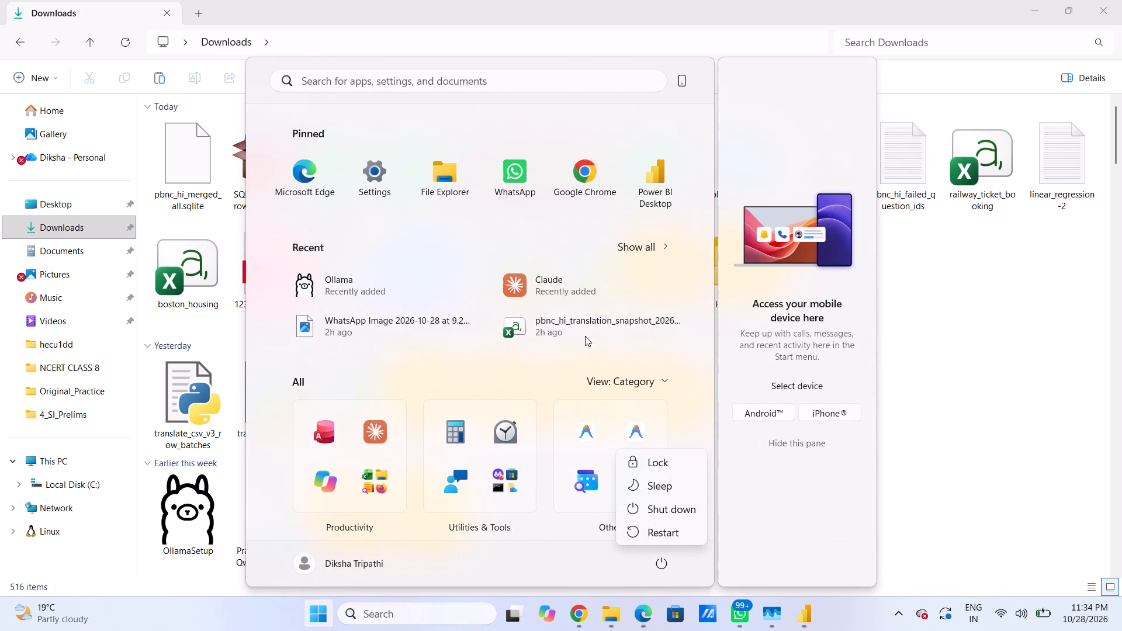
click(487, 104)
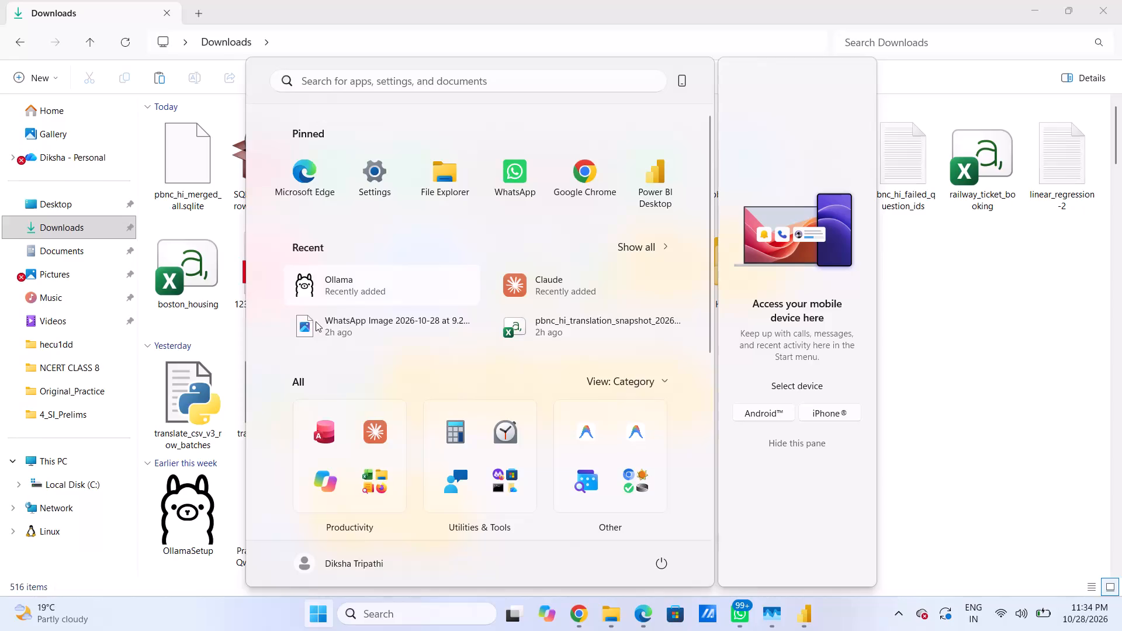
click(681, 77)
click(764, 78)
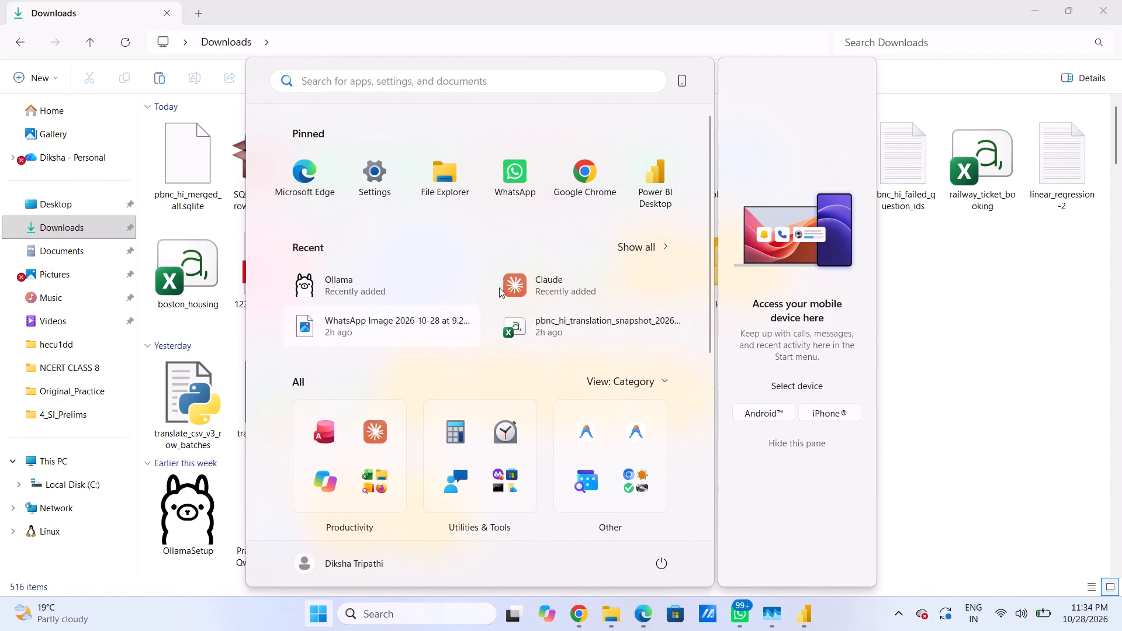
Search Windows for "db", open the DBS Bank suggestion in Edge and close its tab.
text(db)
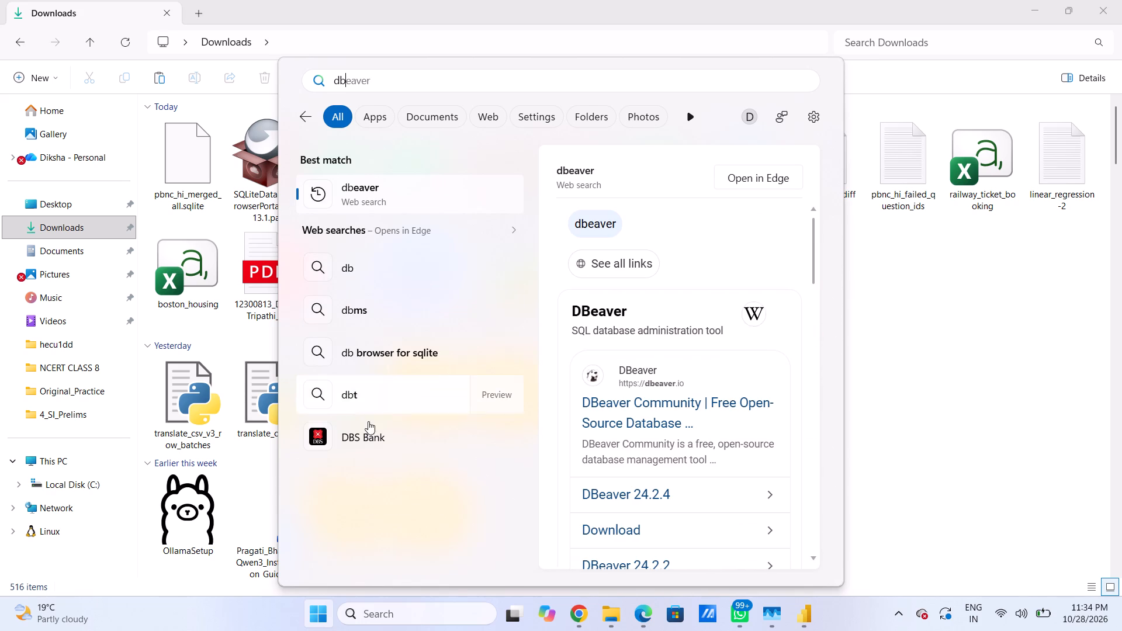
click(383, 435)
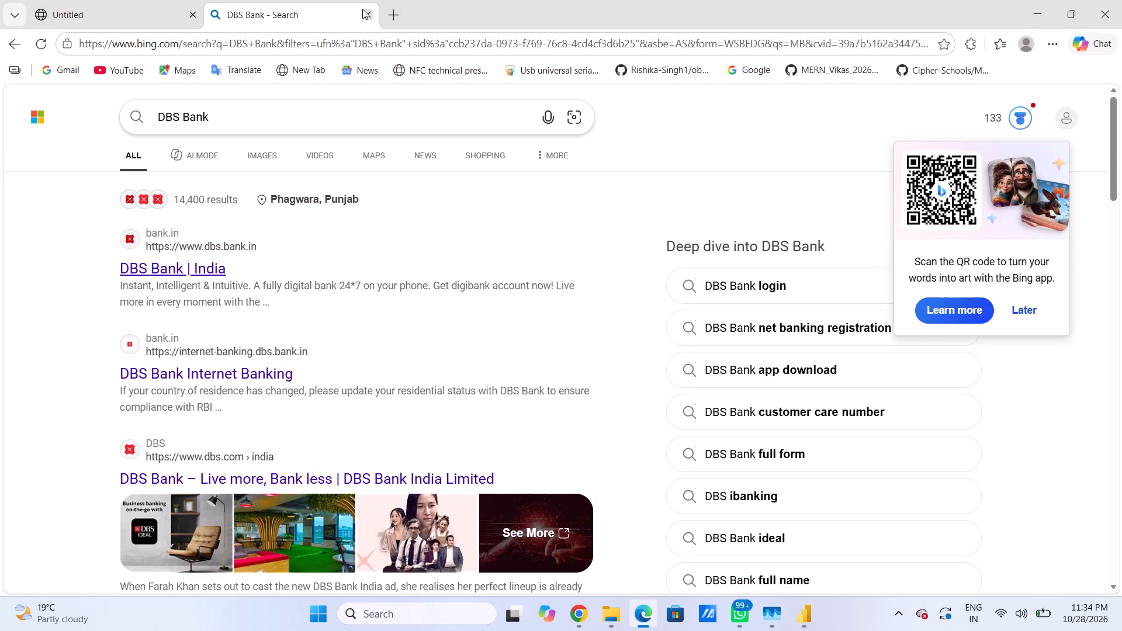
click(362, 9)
Close the Edge window.
click(1121, 0)
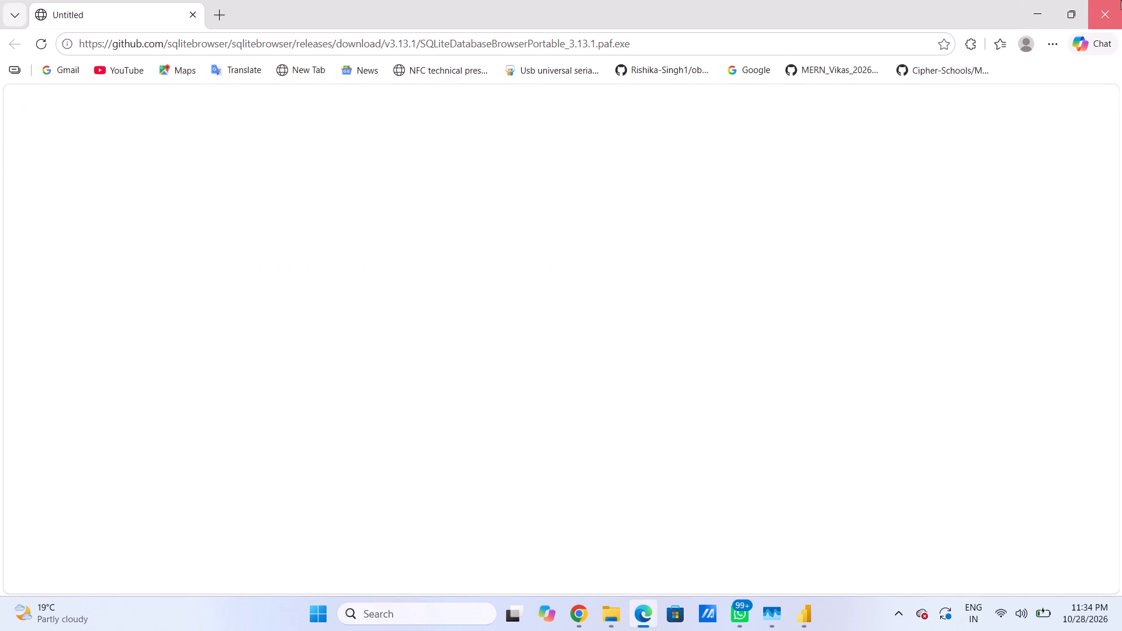
Look through the Windows Search settings for search history, suggested results, accounts and file locations, and close Settings.
click(461, 615)
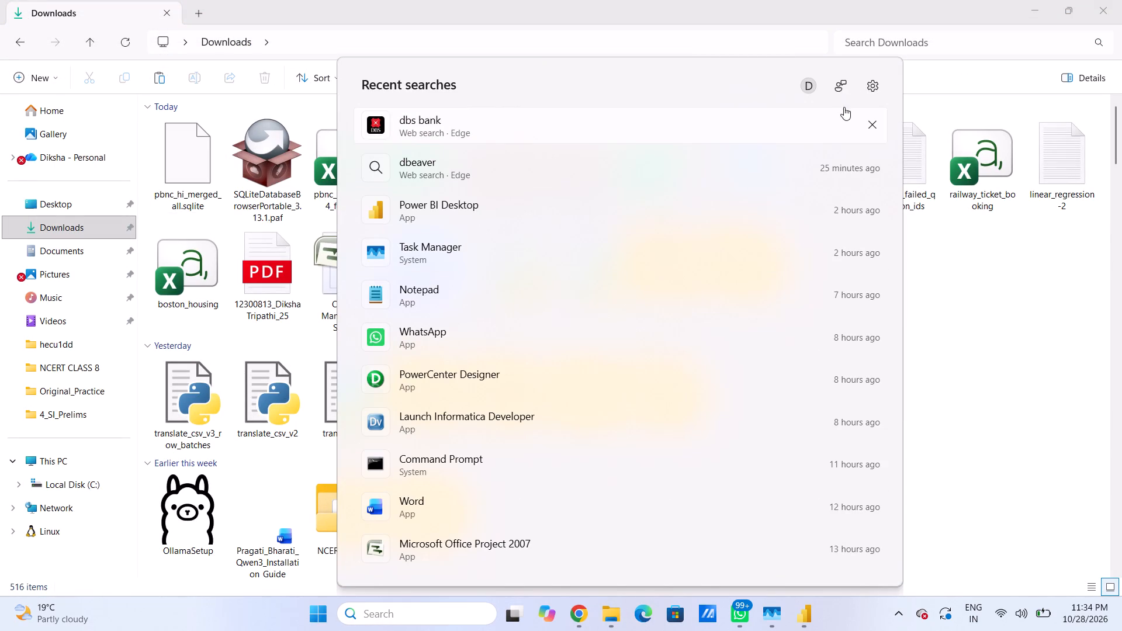
scroll(654, 259, down, 5)
click(872, 92)
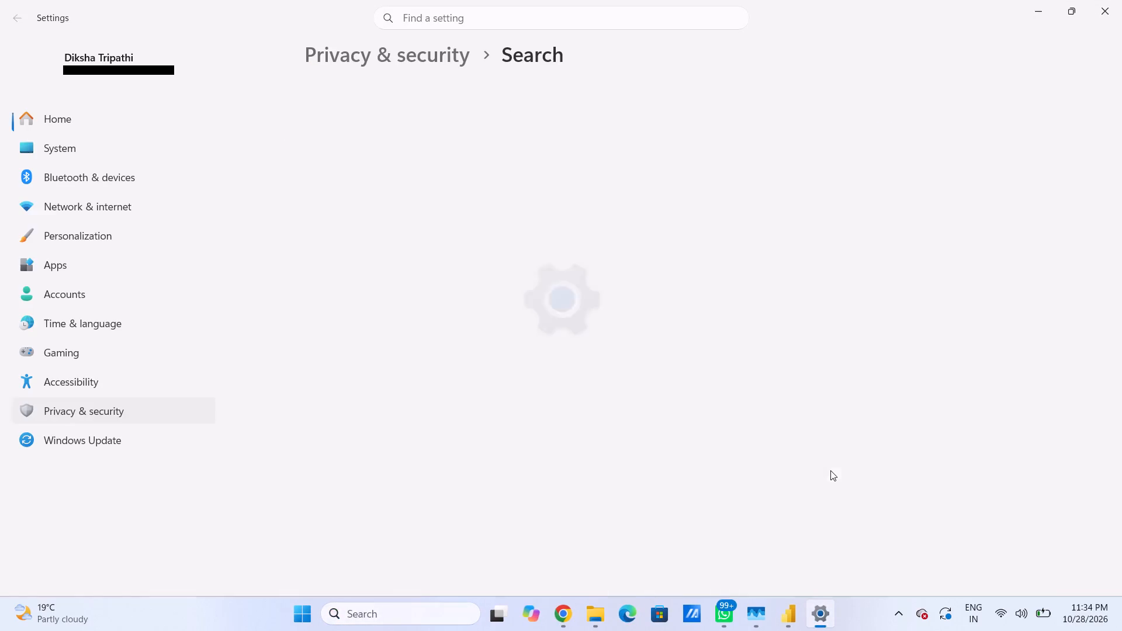
scroll(548, 392, down, 3)
scroll(549, 394, up, 2)
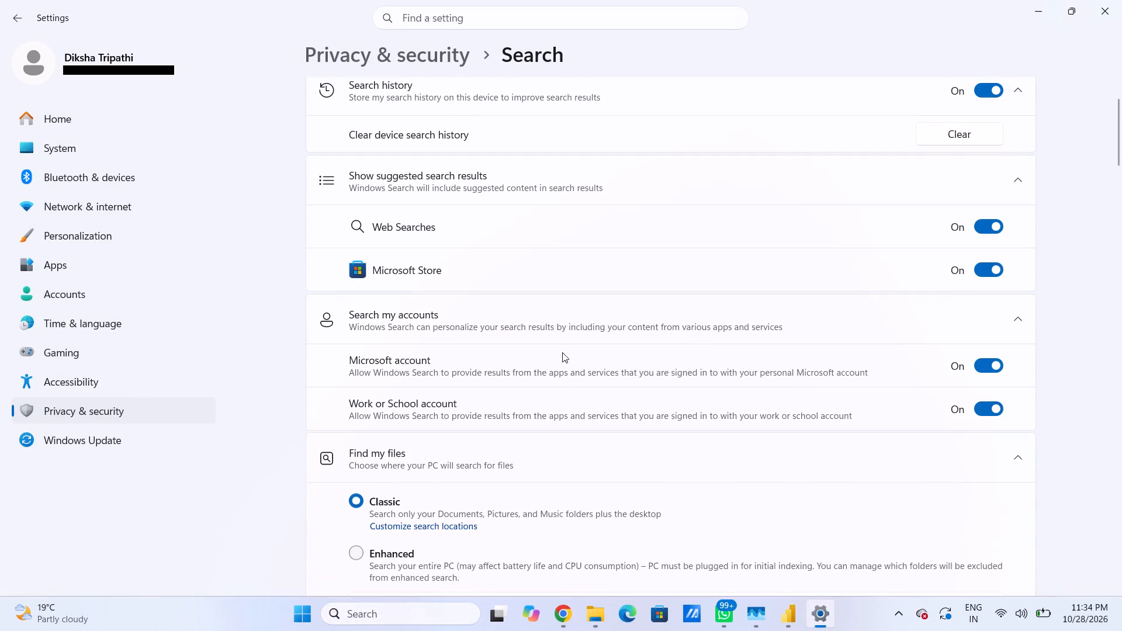
scroll(648, 240, down, 6)
scroll(821, 330, down, 6)
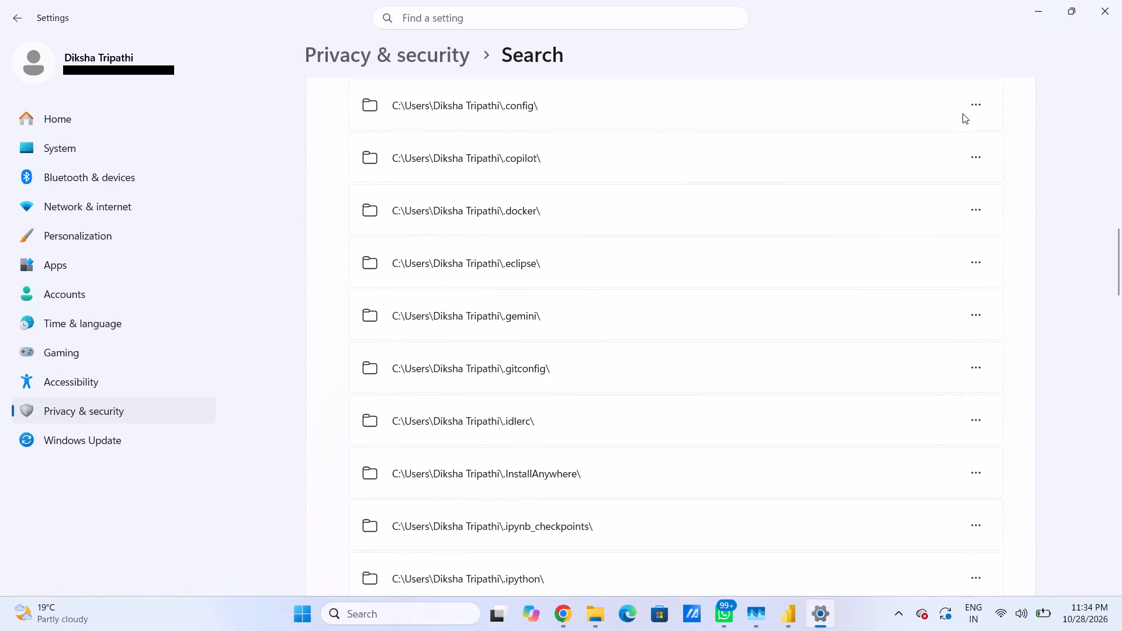
click(1104, 0)
Find Control Panel through Windows Search and open its Programs and Features list.
click(428, 618)
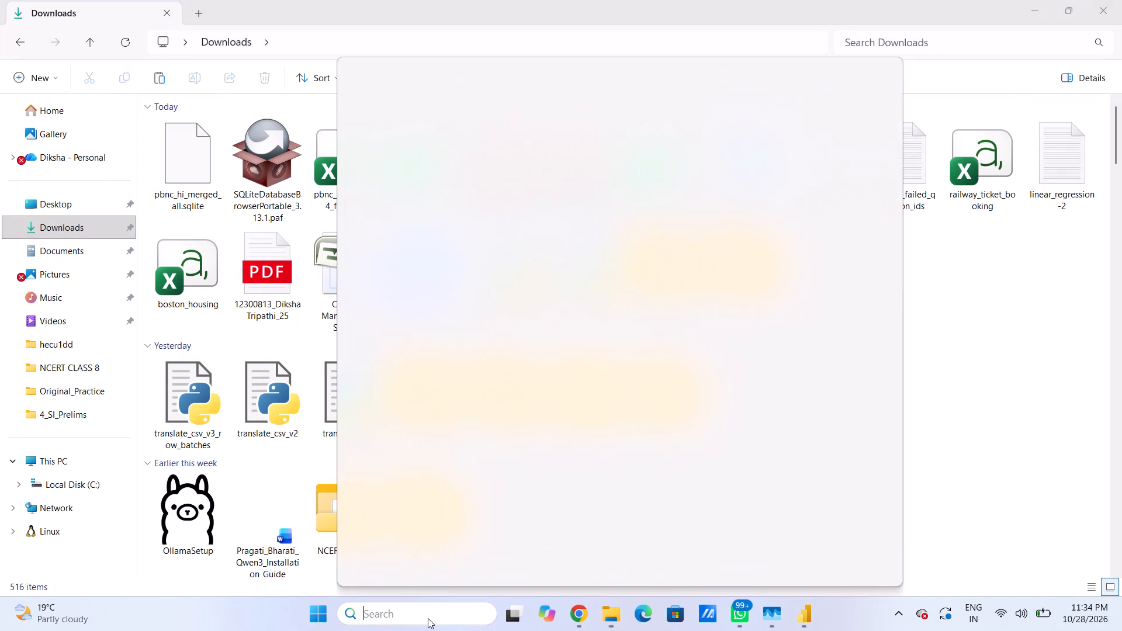
key(c)
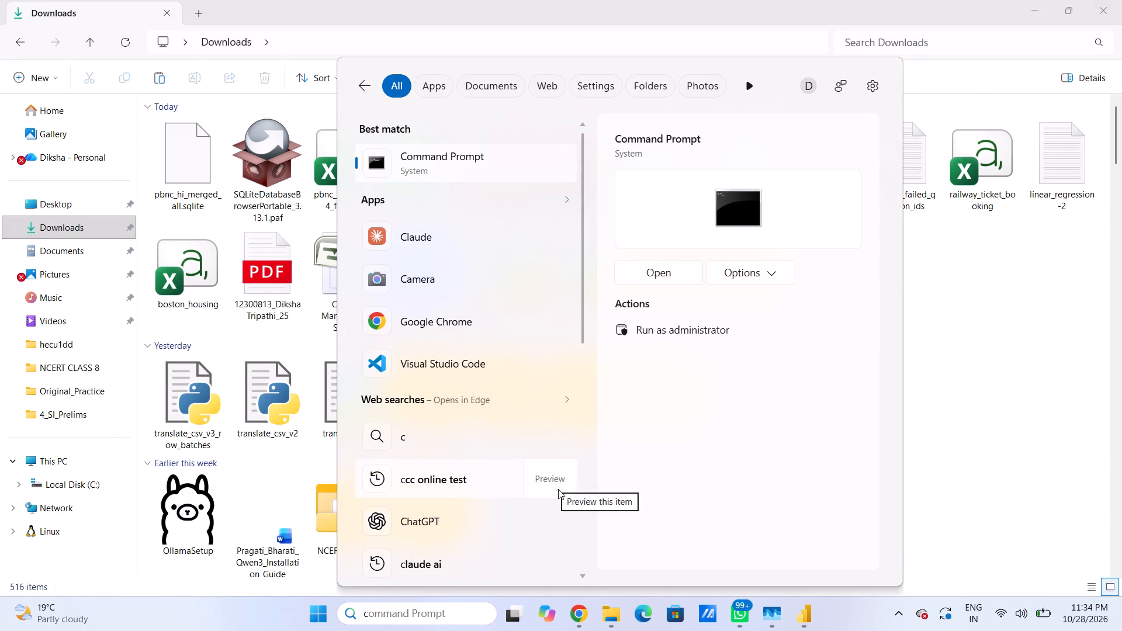
key(BackSpace)
text(co)
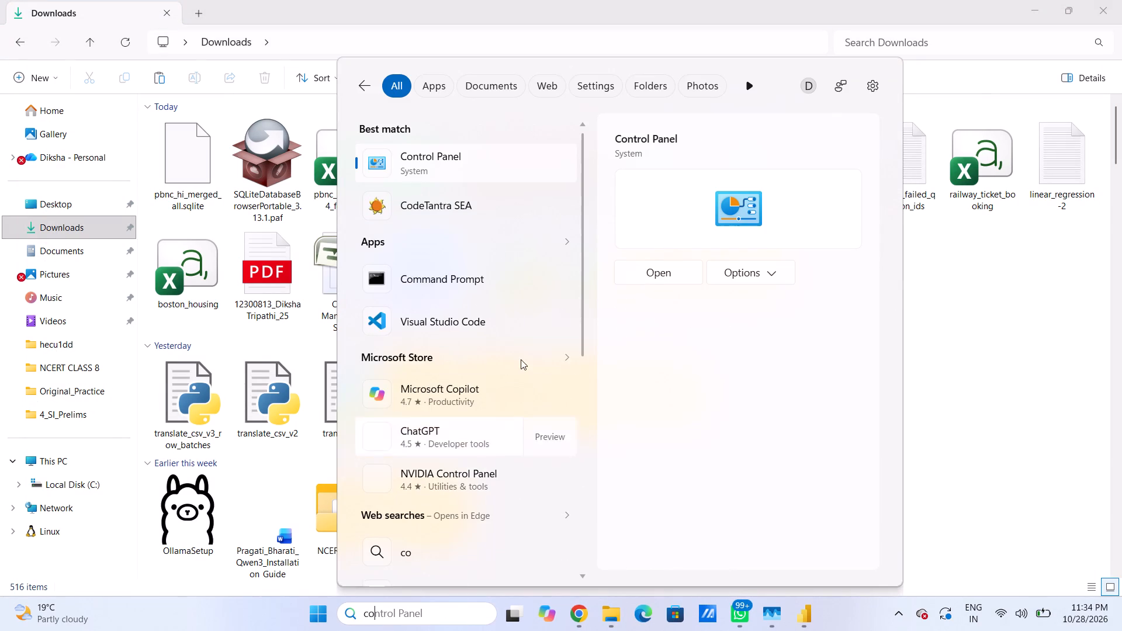
click(517, 155)
click(517, 167)
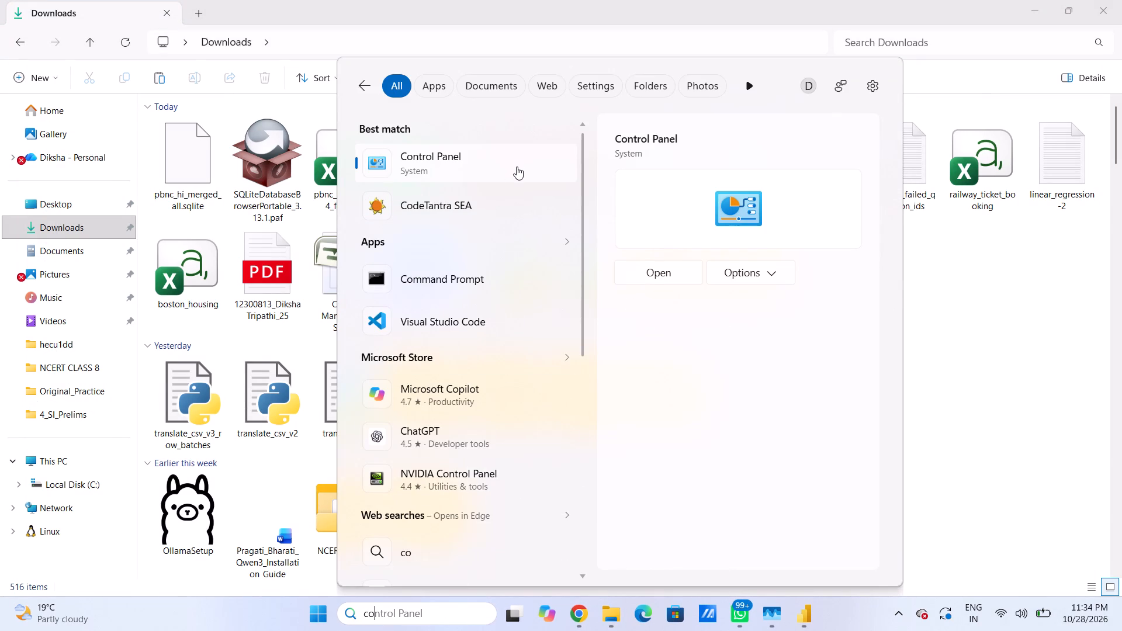
click(643, 276)
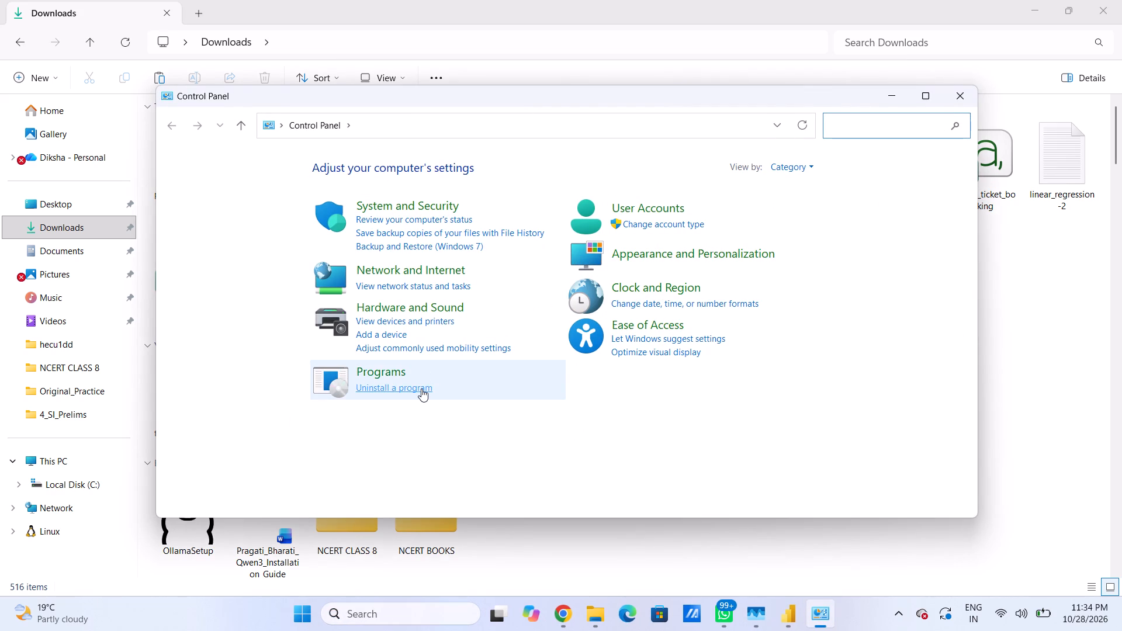
click(402, 375)
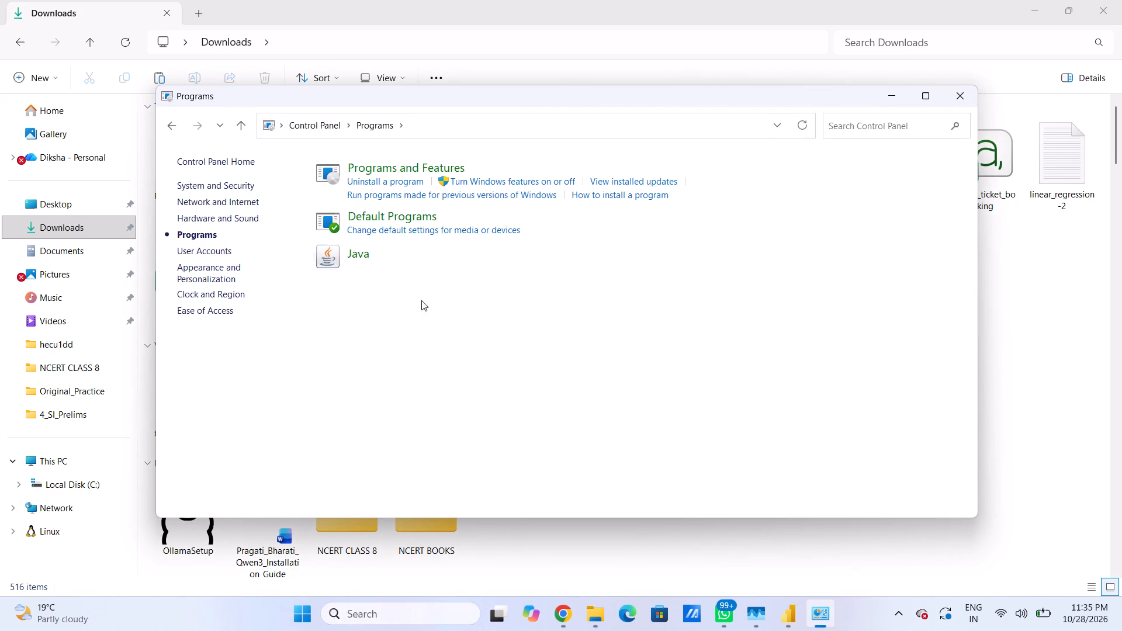
click(392, 169)
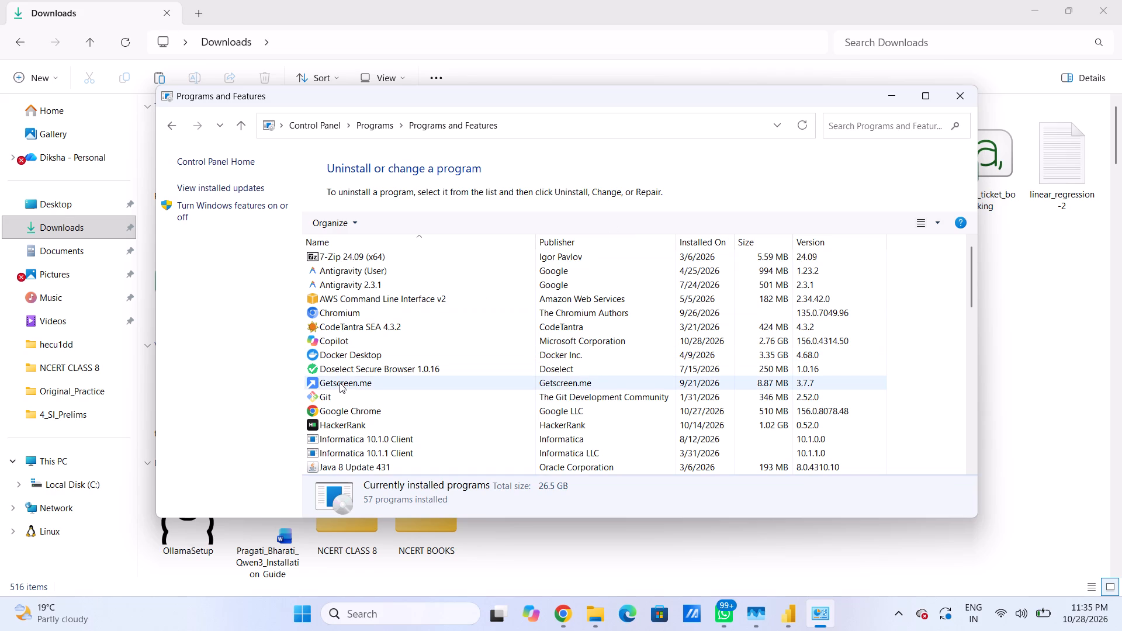
scroll(341, 387, down, 3)
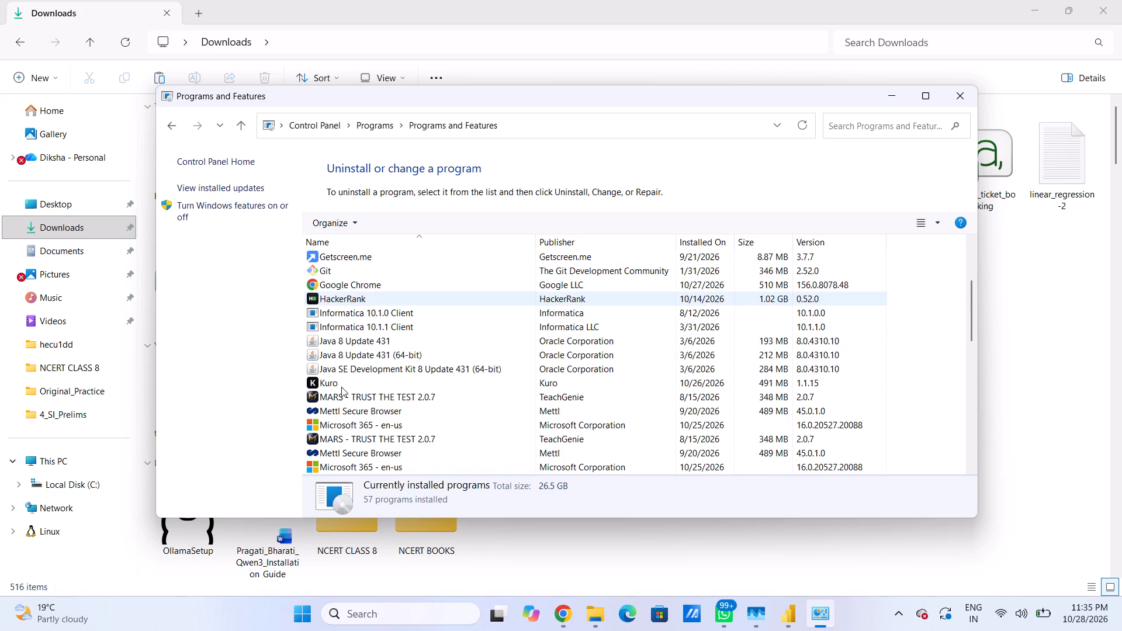
scroll(341, 387, down, 4)
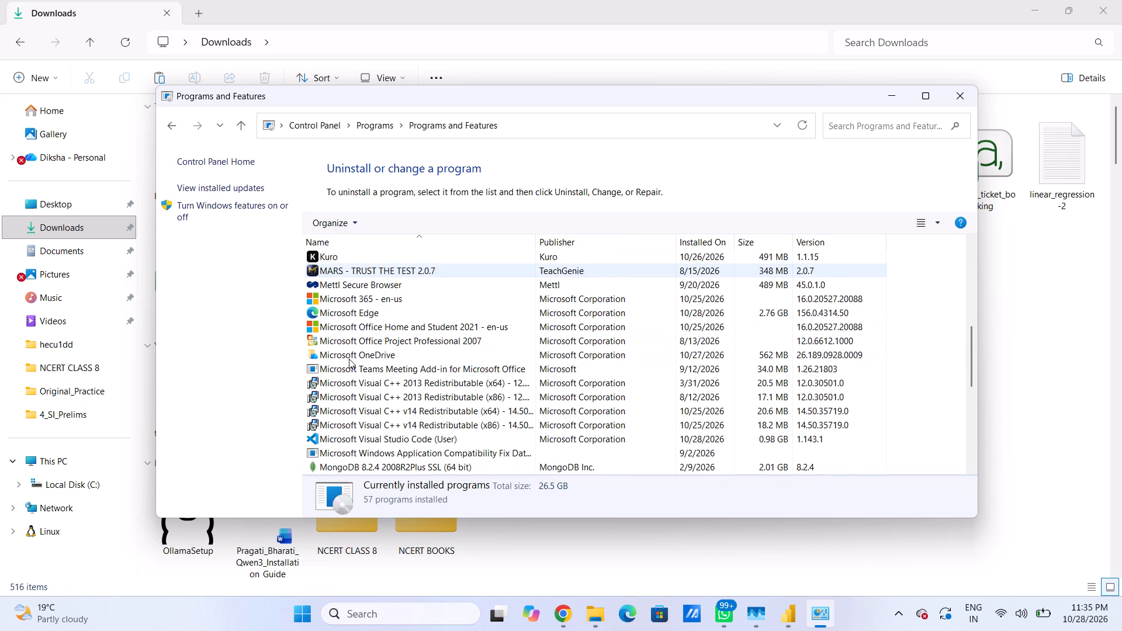
scroll(349, 359, down, 9)
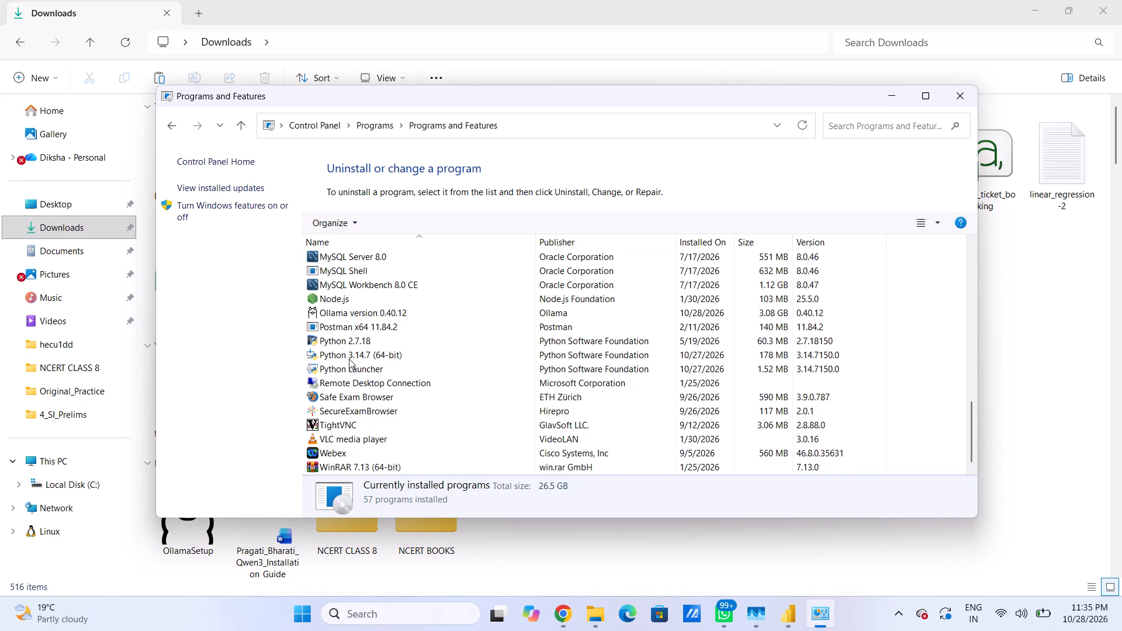
scroll(349, 359, down, 2)
scroll(349, 436, up, 2)
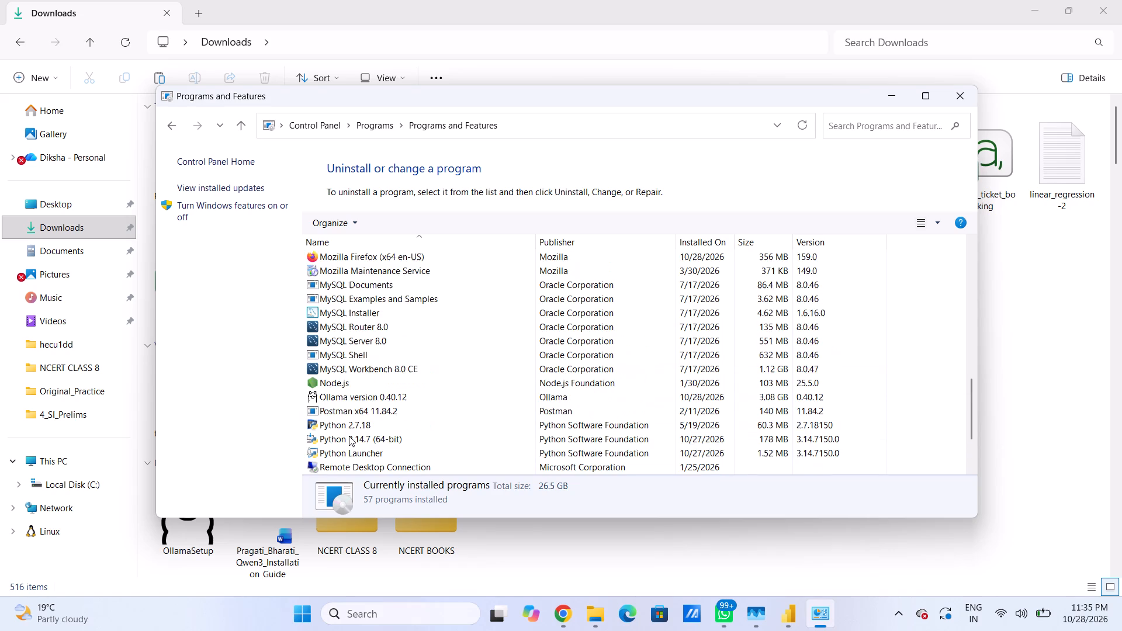
scroll(346, 434, up, 9)
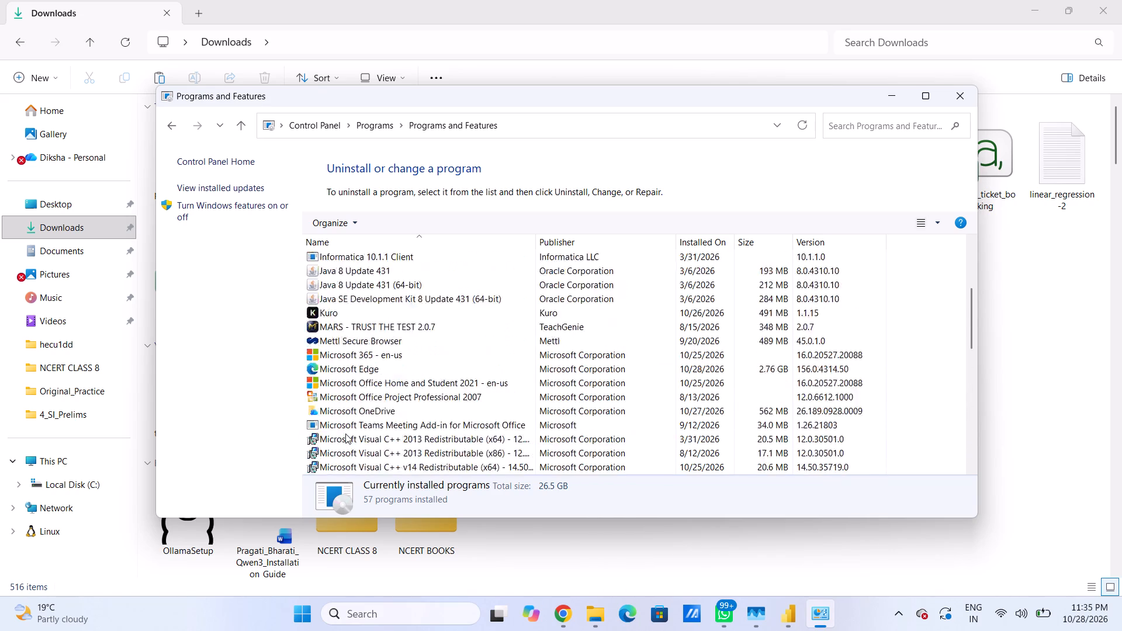
scroll(345, 434, up, 8)
scroll(344, 413, down, 13)
scroll(377, 449, up, 3)
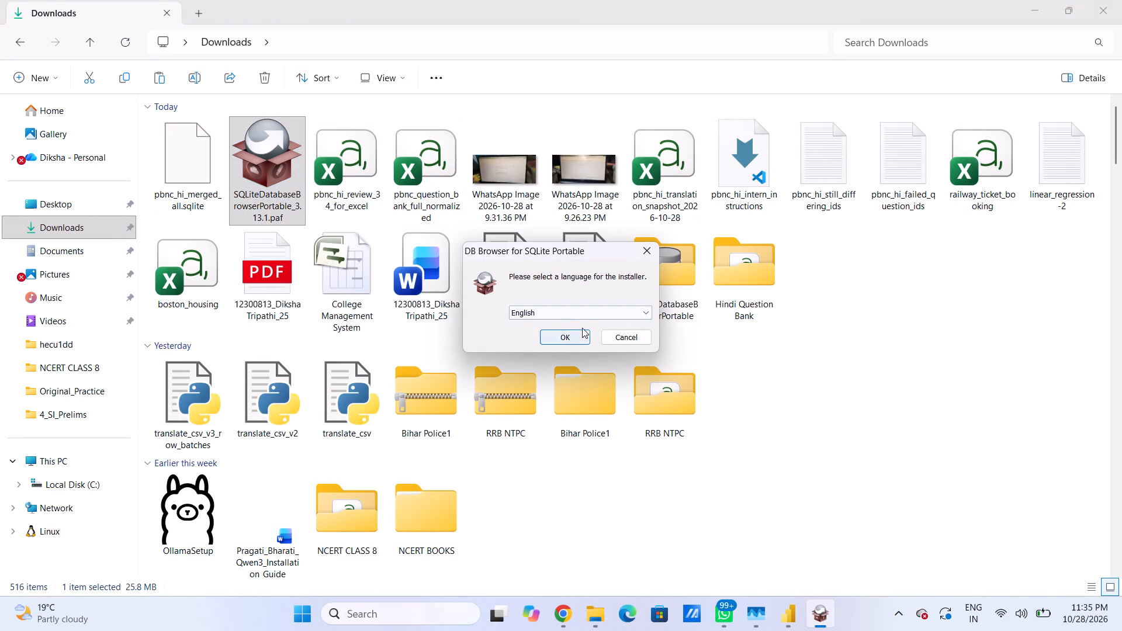
click(576, 334)
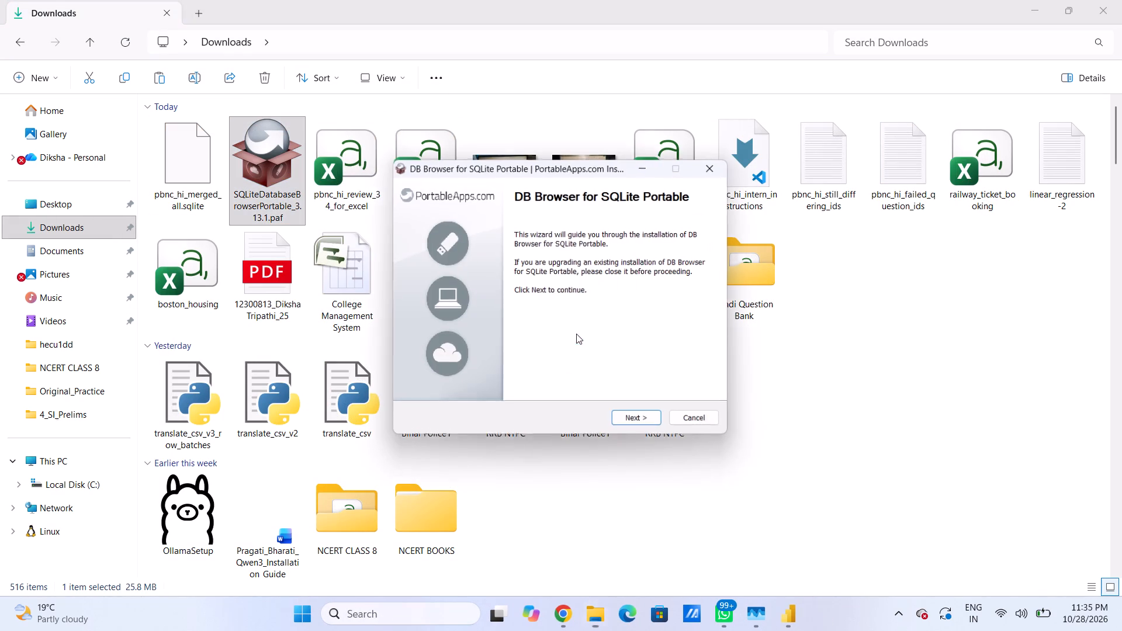
click(636, 417)
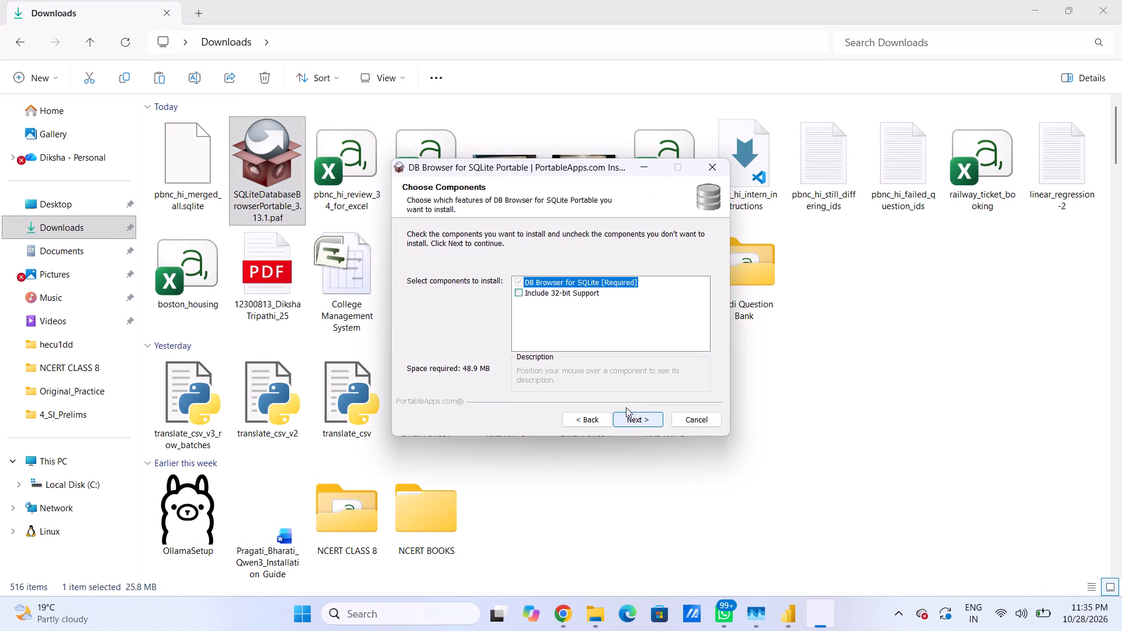
click(518, 293)
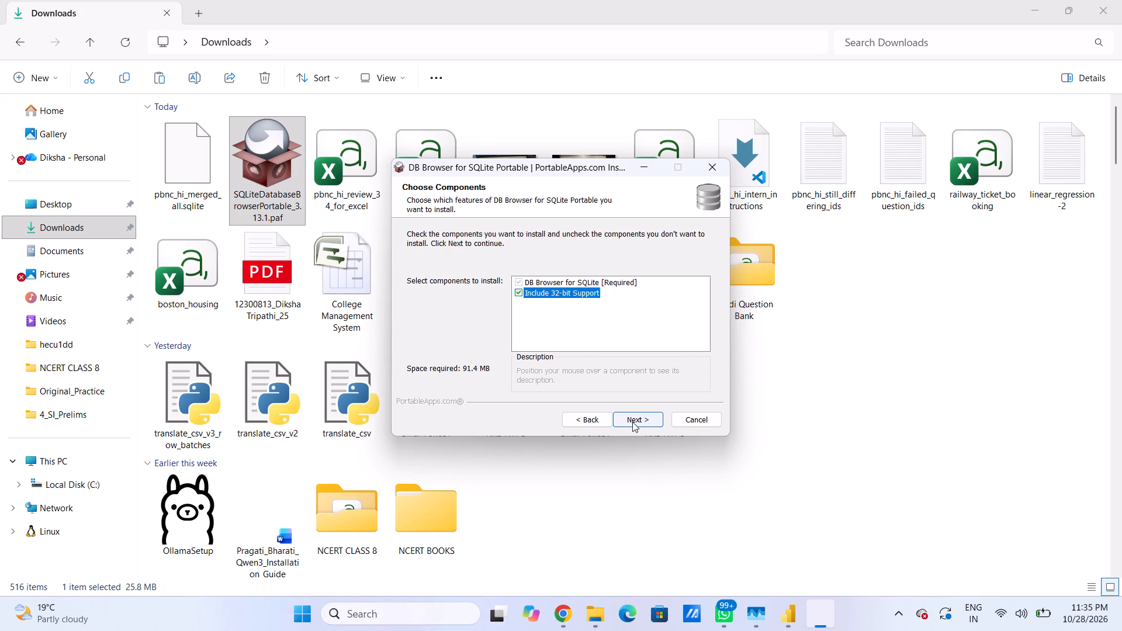
click(633, 422)
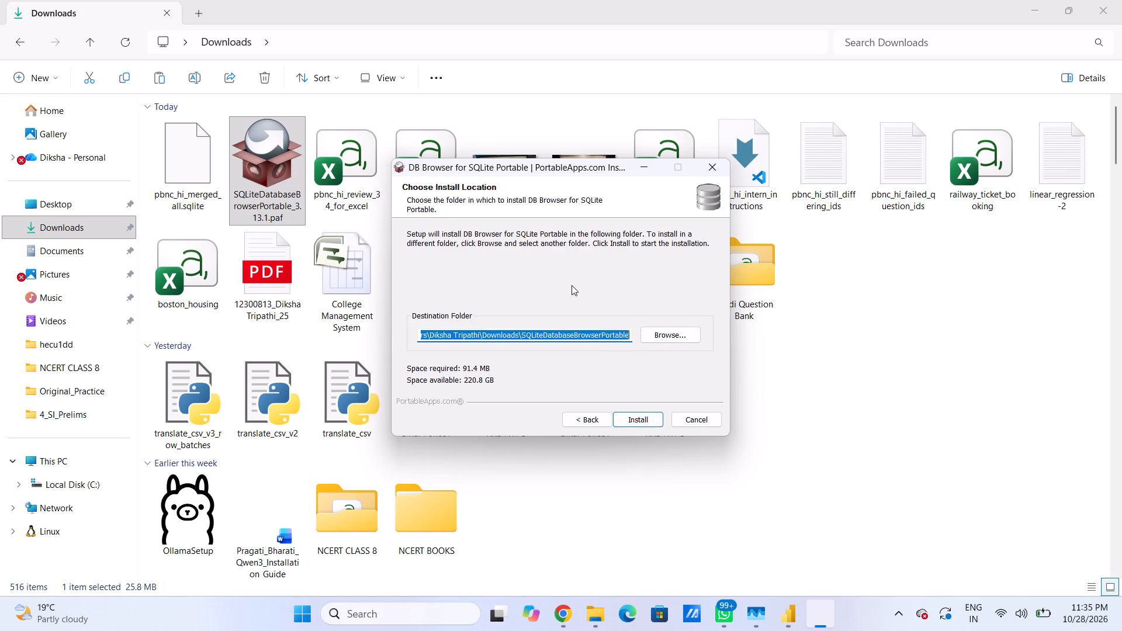
Copy the destination folder path and install DB Browser for SQLite Portable into the SQLiteDatabaseBrowserPortable folder in Downloads.
key(ctrl+c)
click(665, 337)
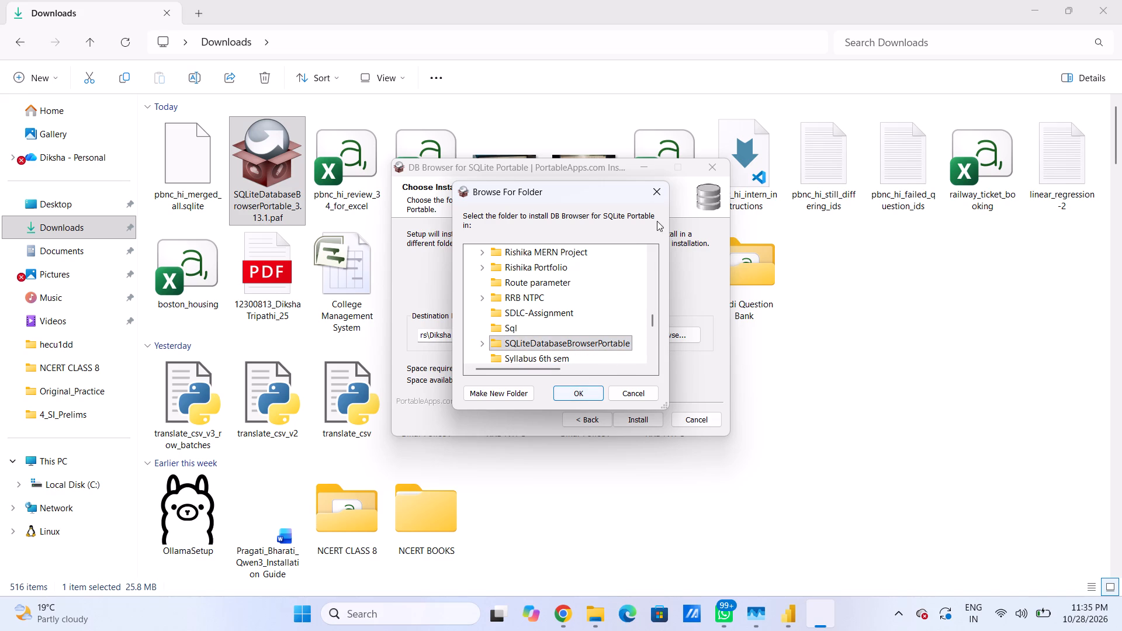
click(661, 195)
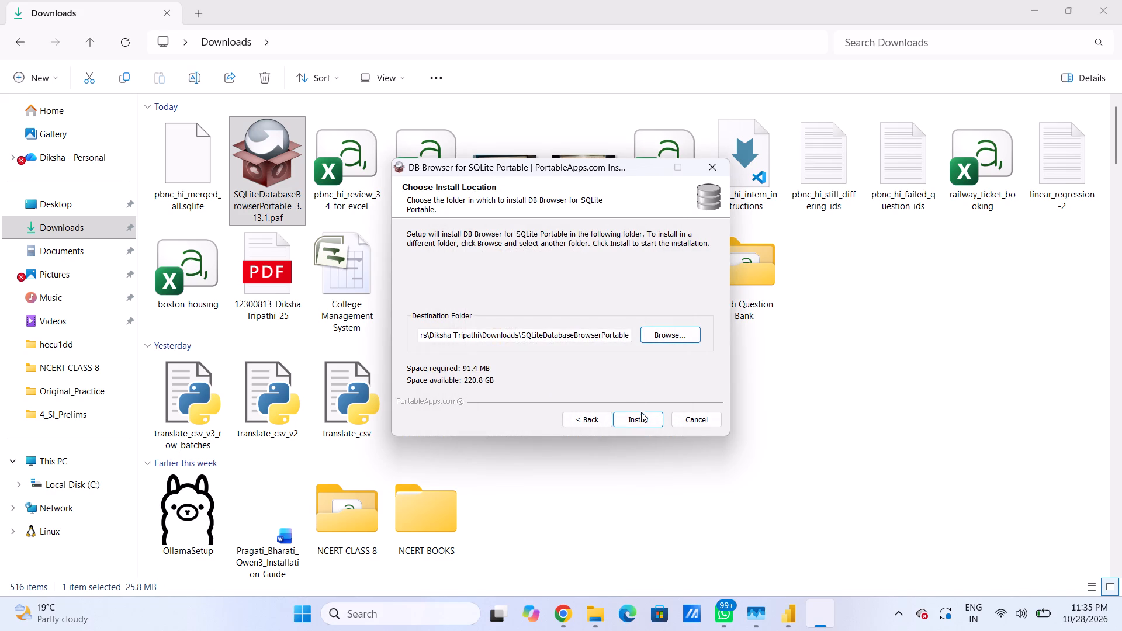
click(642, 418)
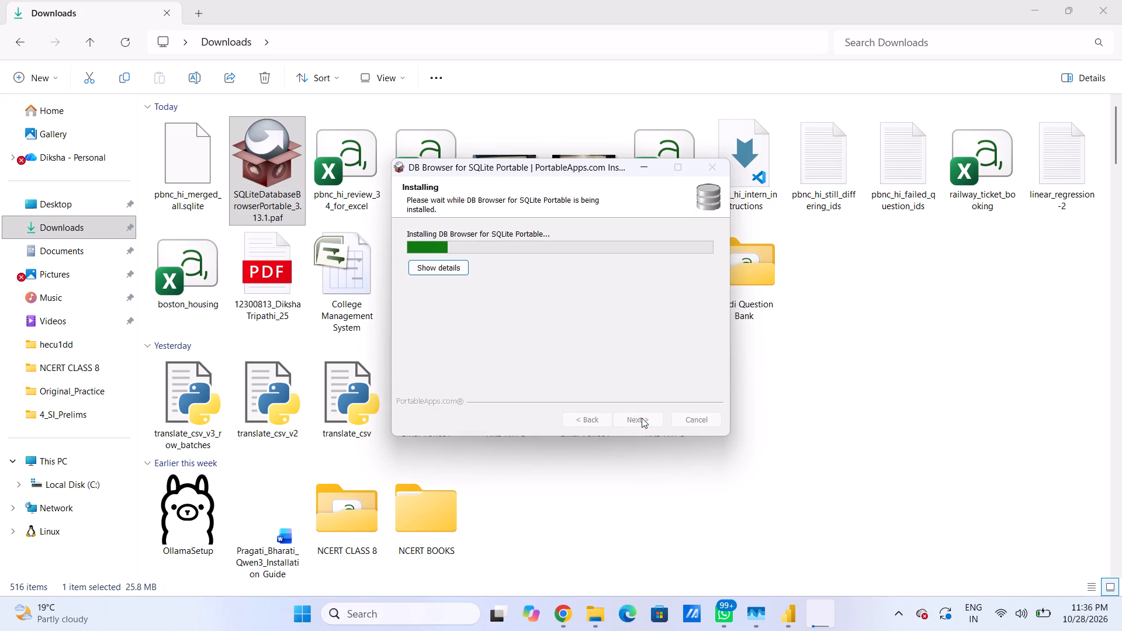
scroll(884, 314, up, 4)
scroll(889, 303, down, 6)
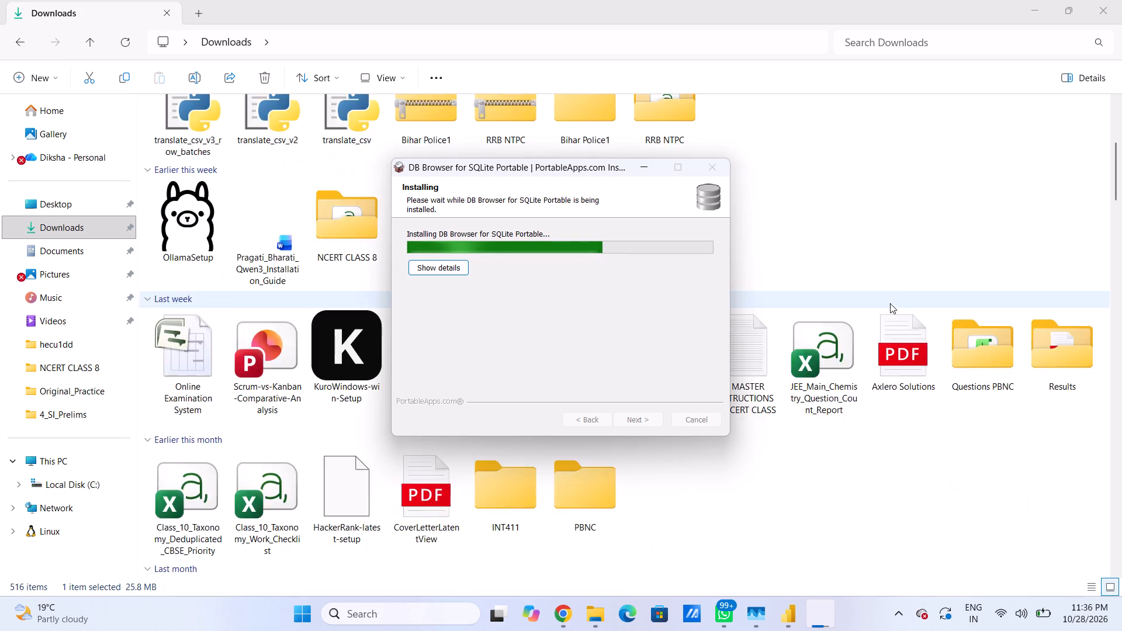
scroll(890, 303, up, 9)
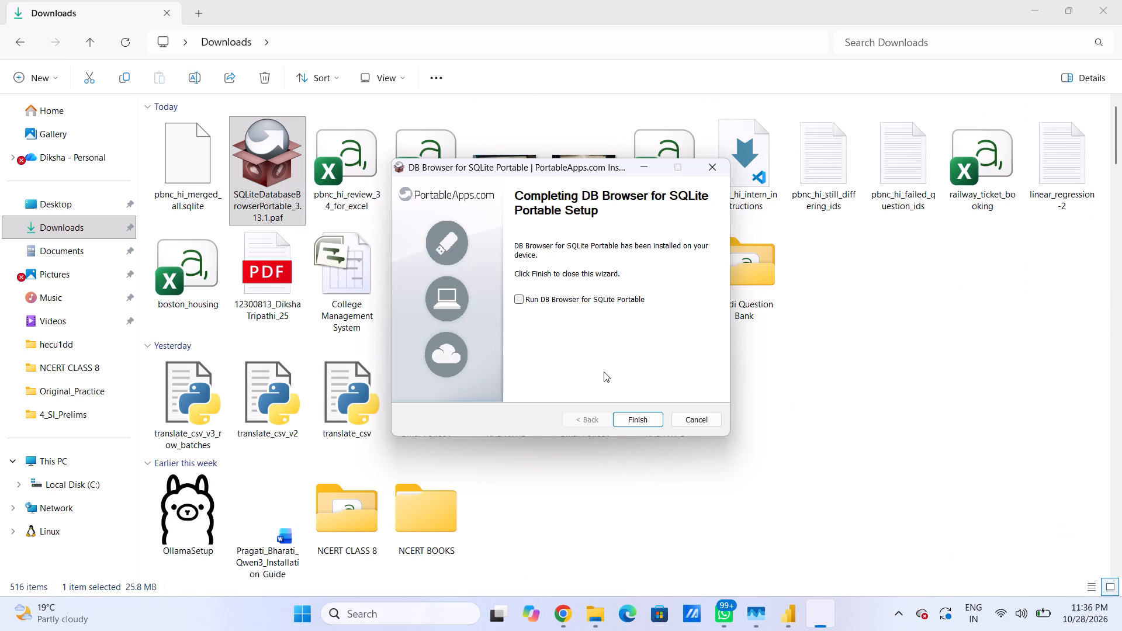
Finish the setup with the option to run DB Browser for SQLite Portable enabled.
click(518, 297)
click(631, 422)
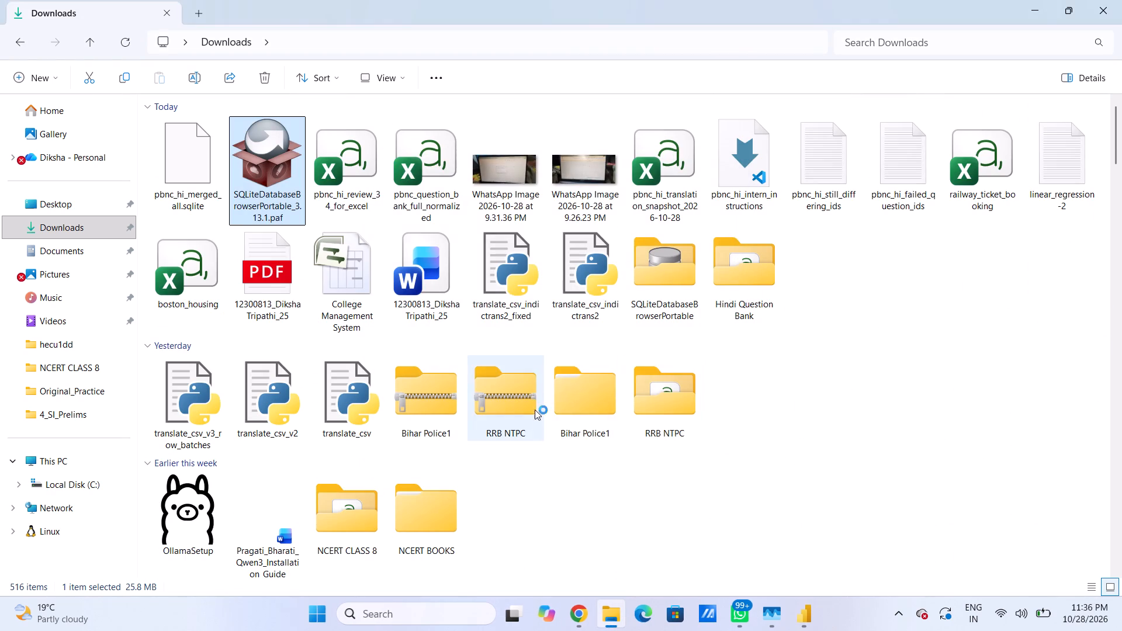
scroll(545, 388, up, 3)
scroll(687, 339, down, 1)
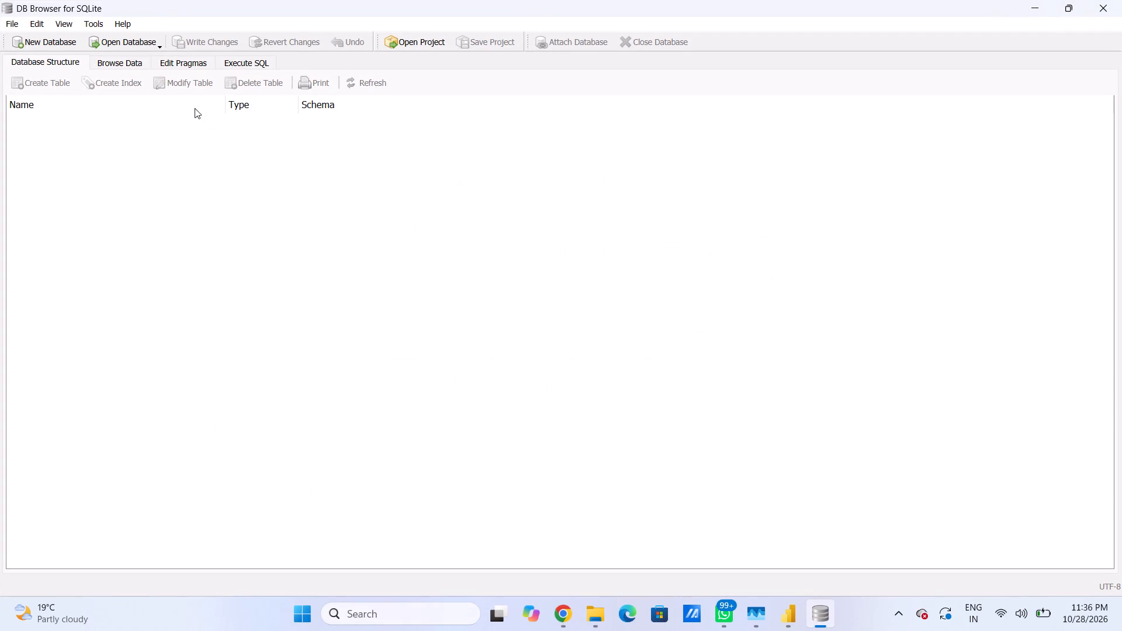
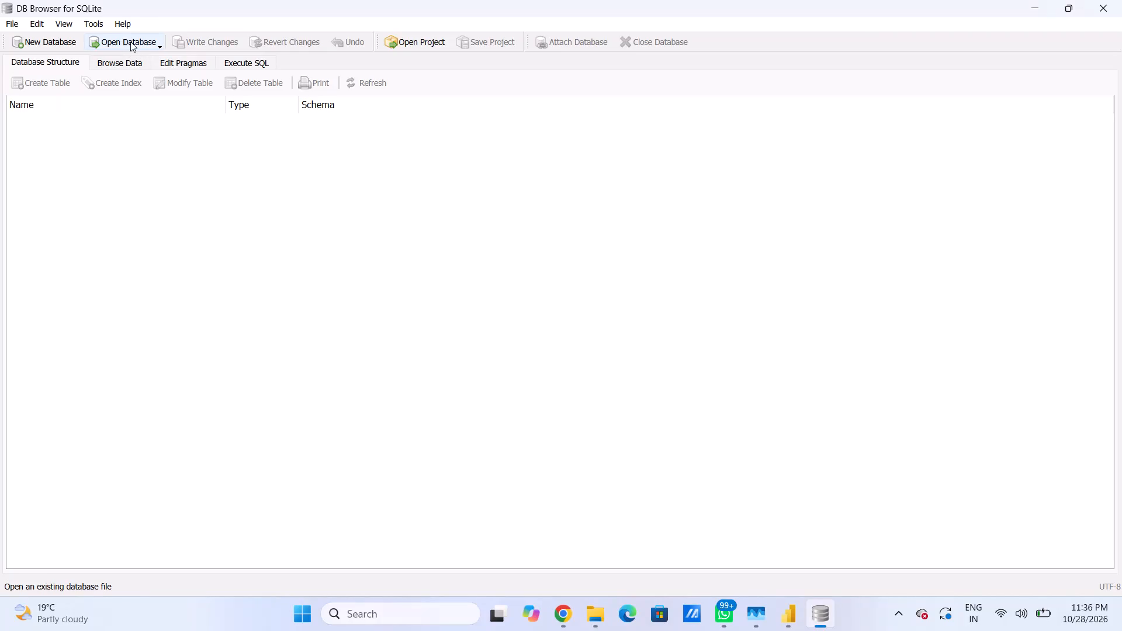
Open pbnc_hi_merged_all.sqlite from the Downloads folder and display the records of its questions table.
click(130, 41)
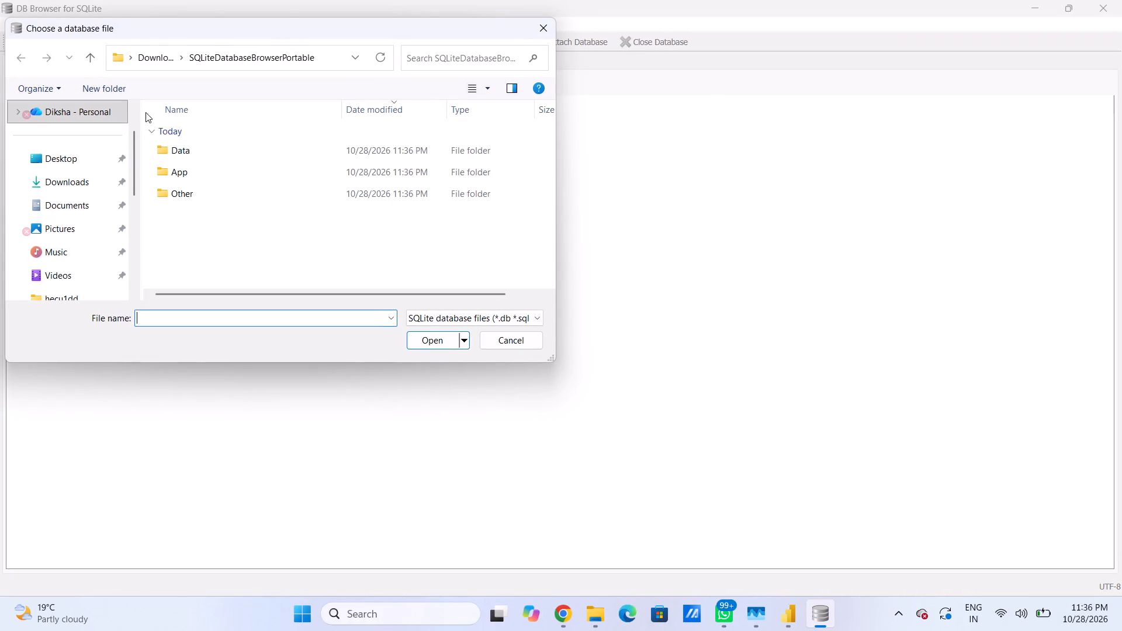
click(79, 183)
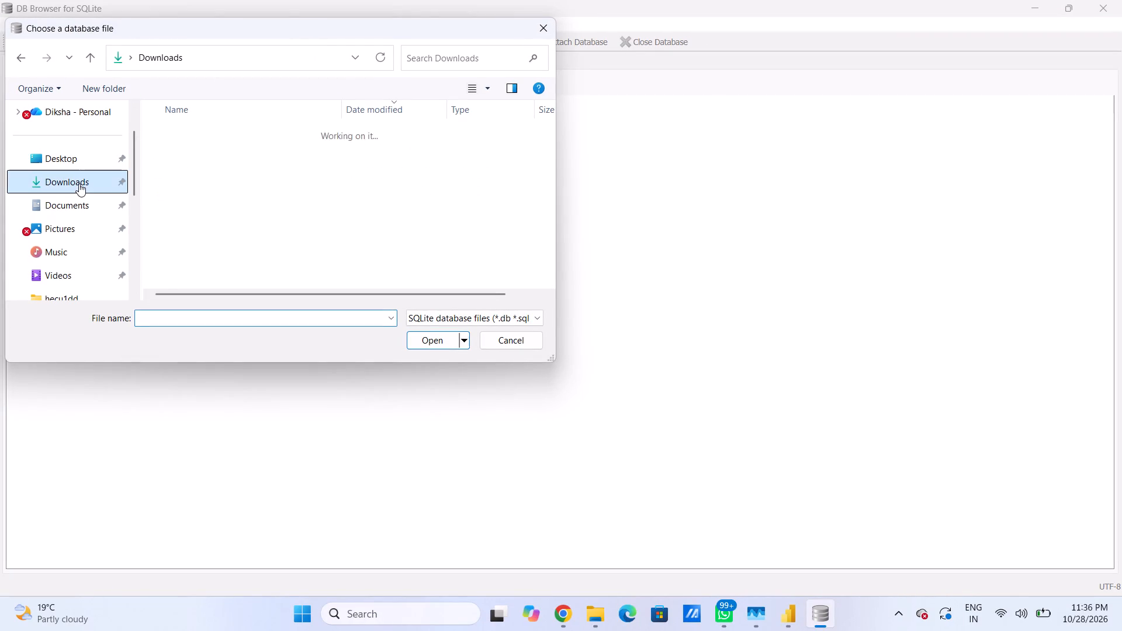
click(223, 150)
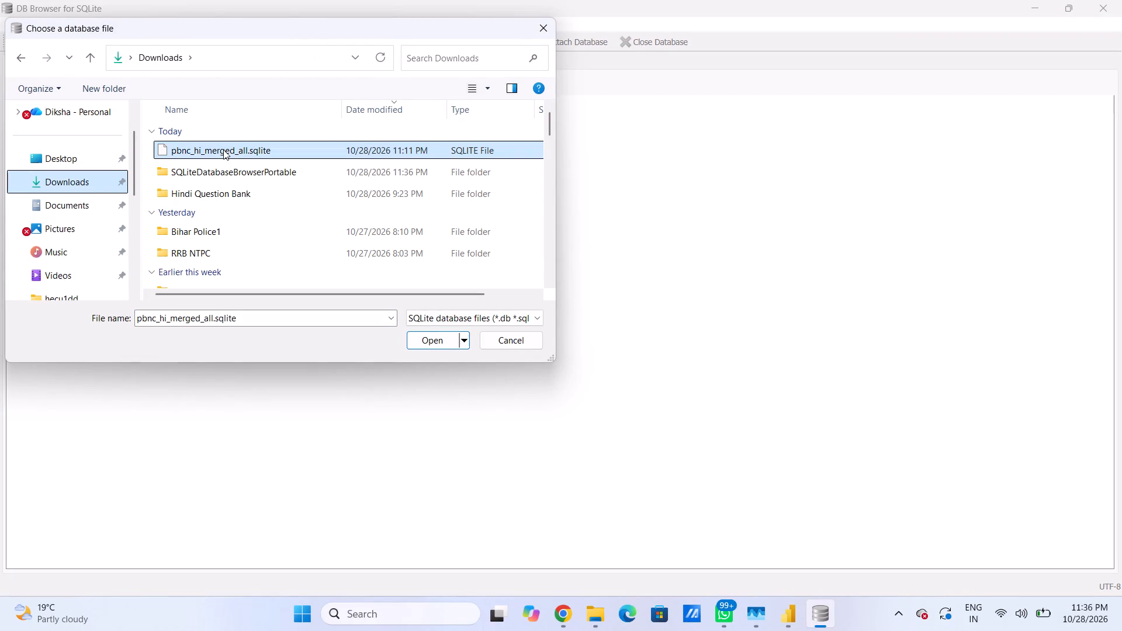
click(428, 343)
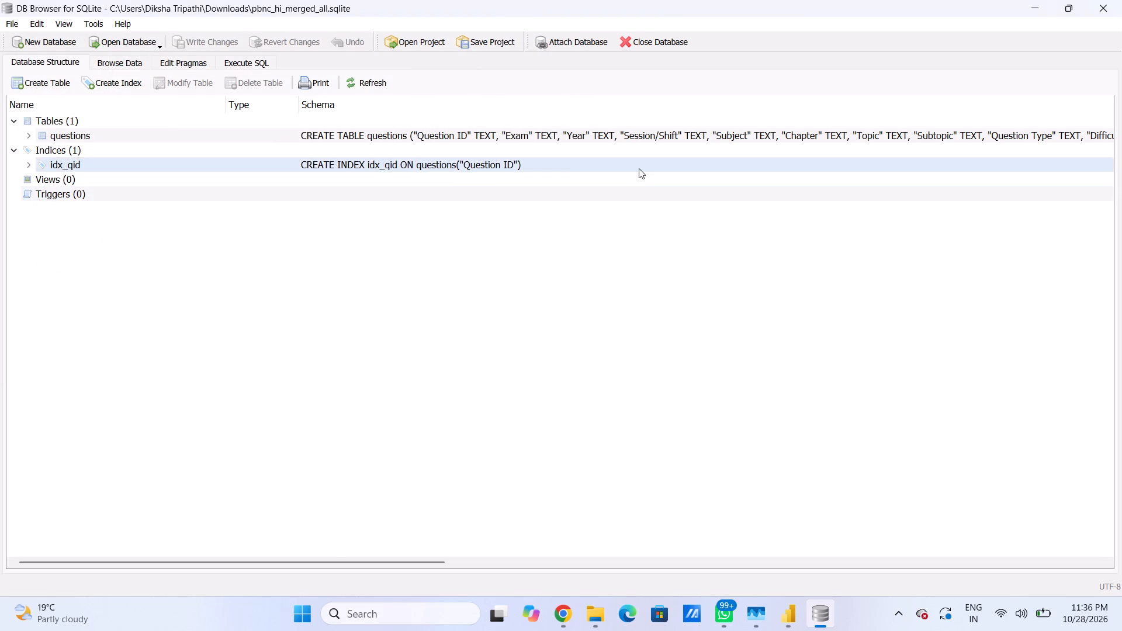
click(131, 61)
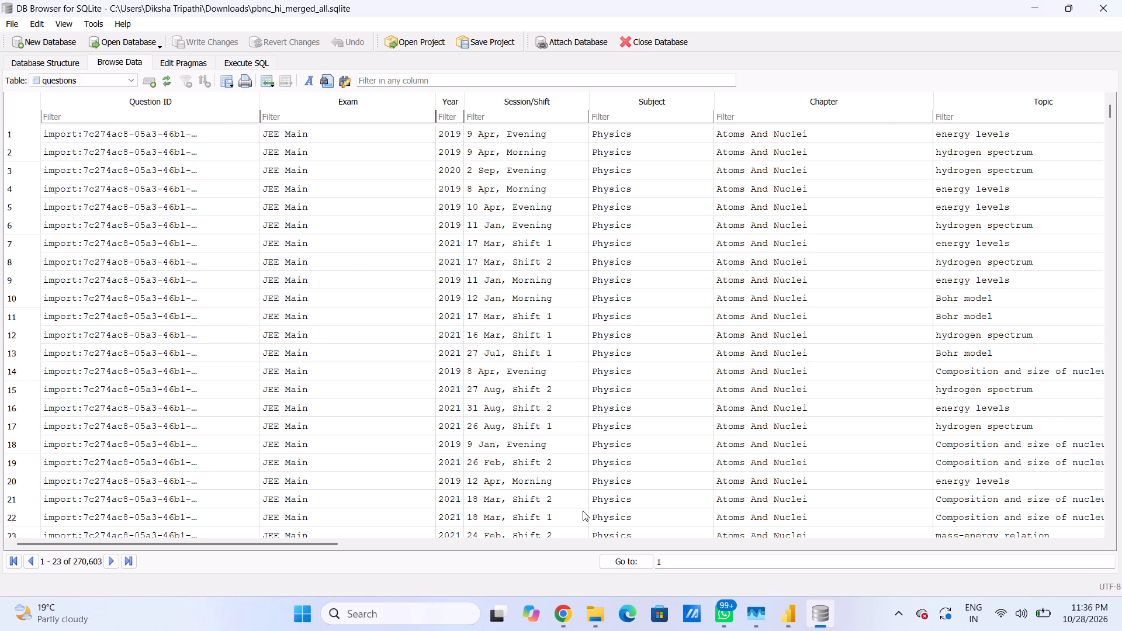
Read through the Hindi text in the Question column and the Option A to Option D columns, from row 1 to about row 137.
drag(285, 546, 491, 614)
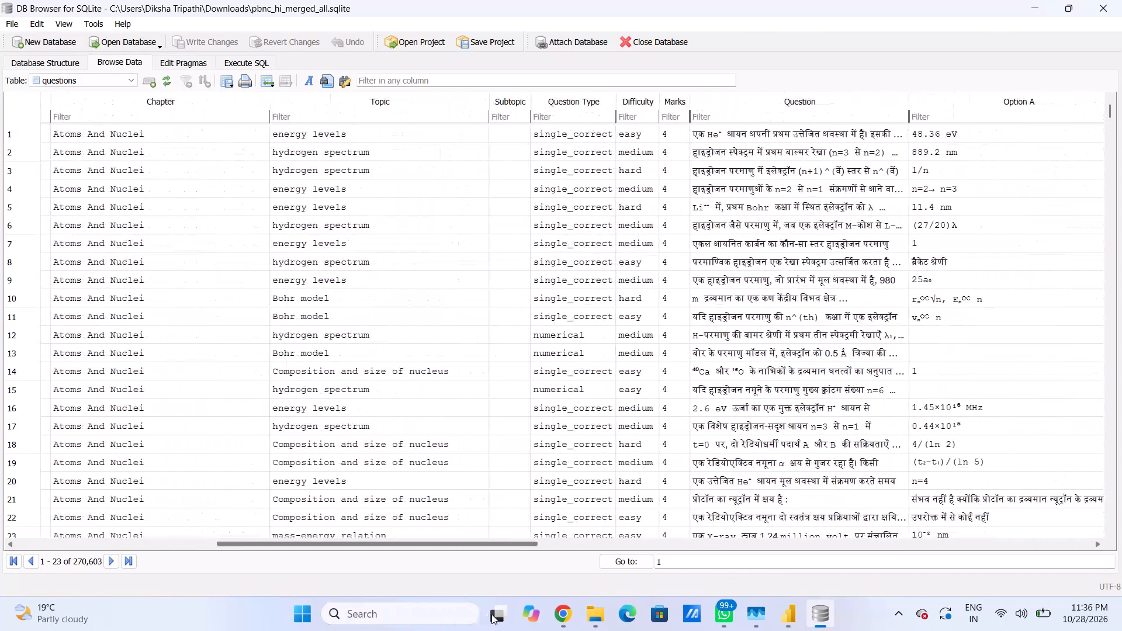
drag(491, 614, 558, 630)
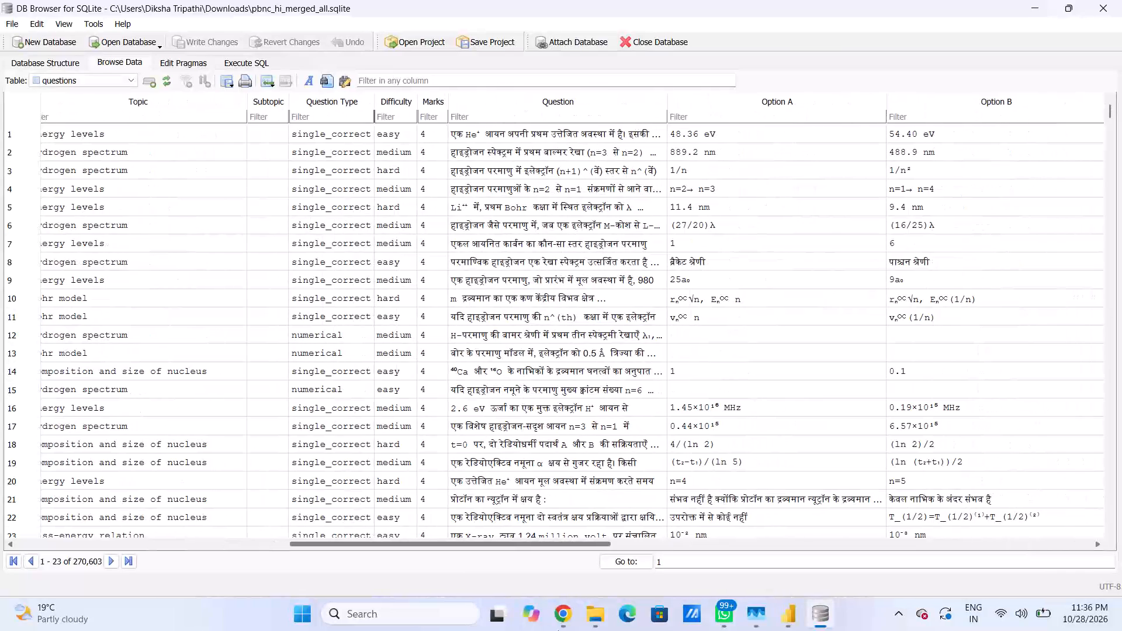
drag(558, 630, 663, 625)
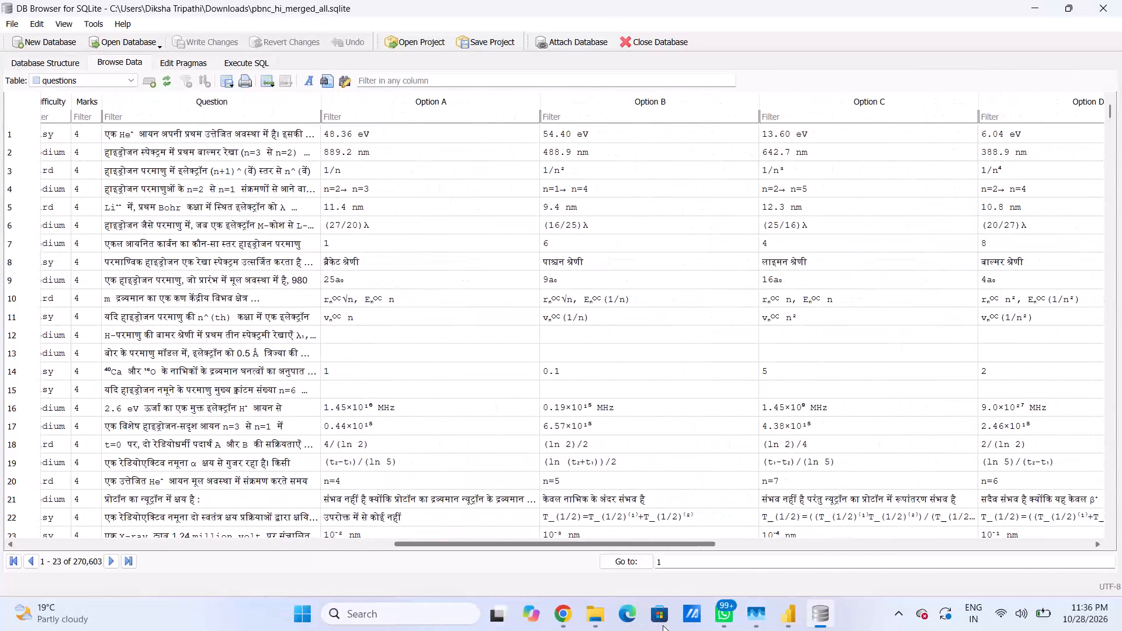
drag(663, 625, 680, 629)
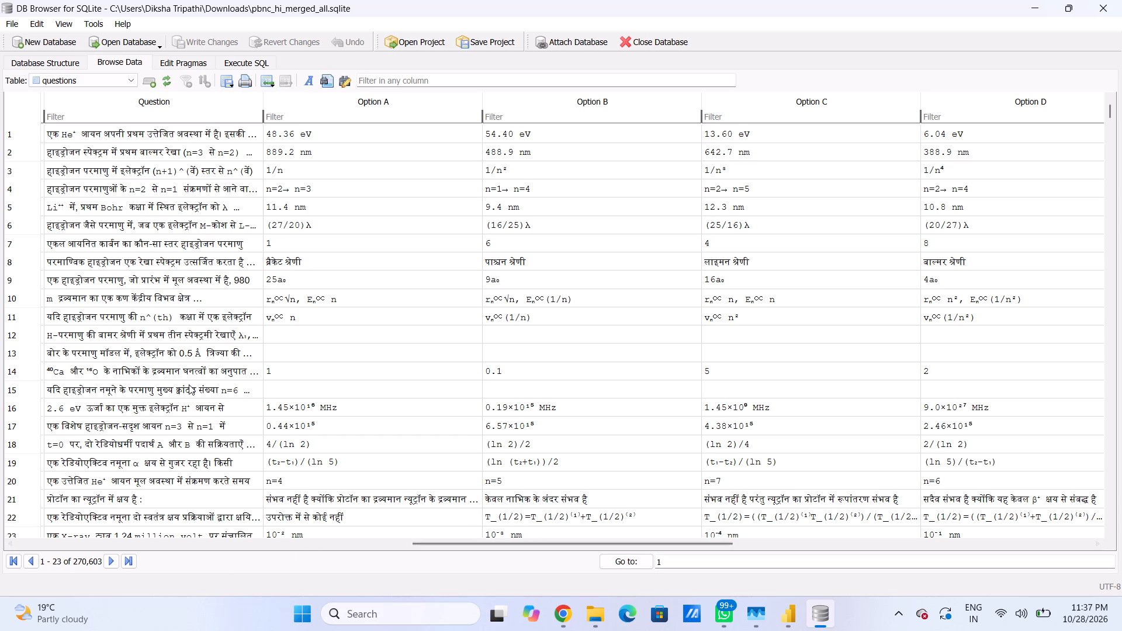
scroll(189, 385, down, 2)
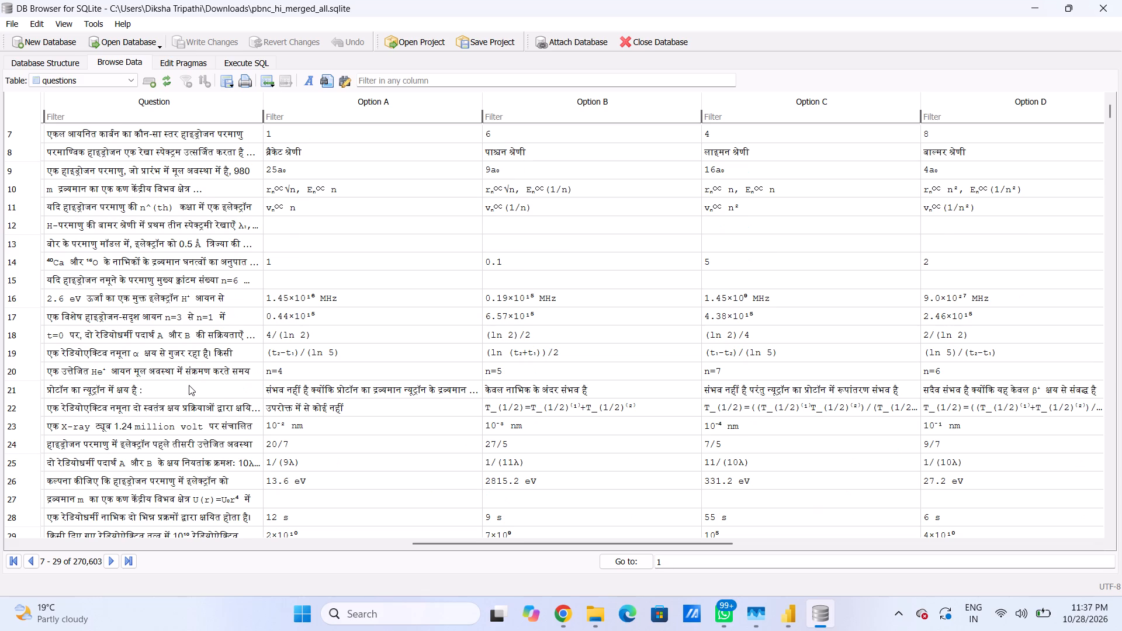
scroll(189, 385, down, 1)
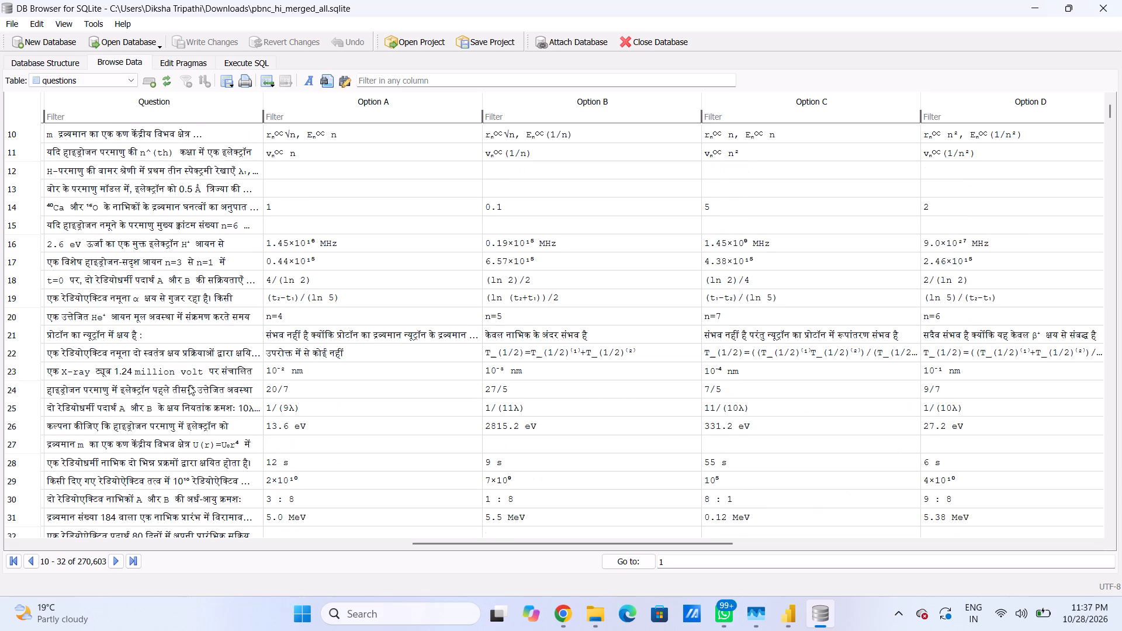
scroll(189, 385, down, 1)
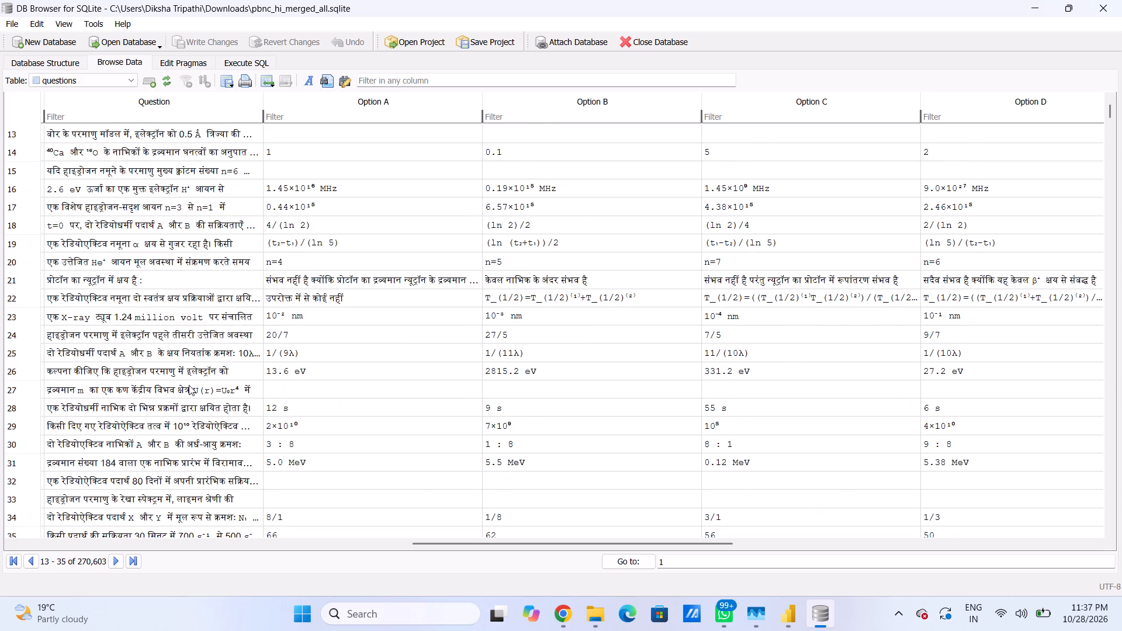
scroll(189, 385, down, 3)
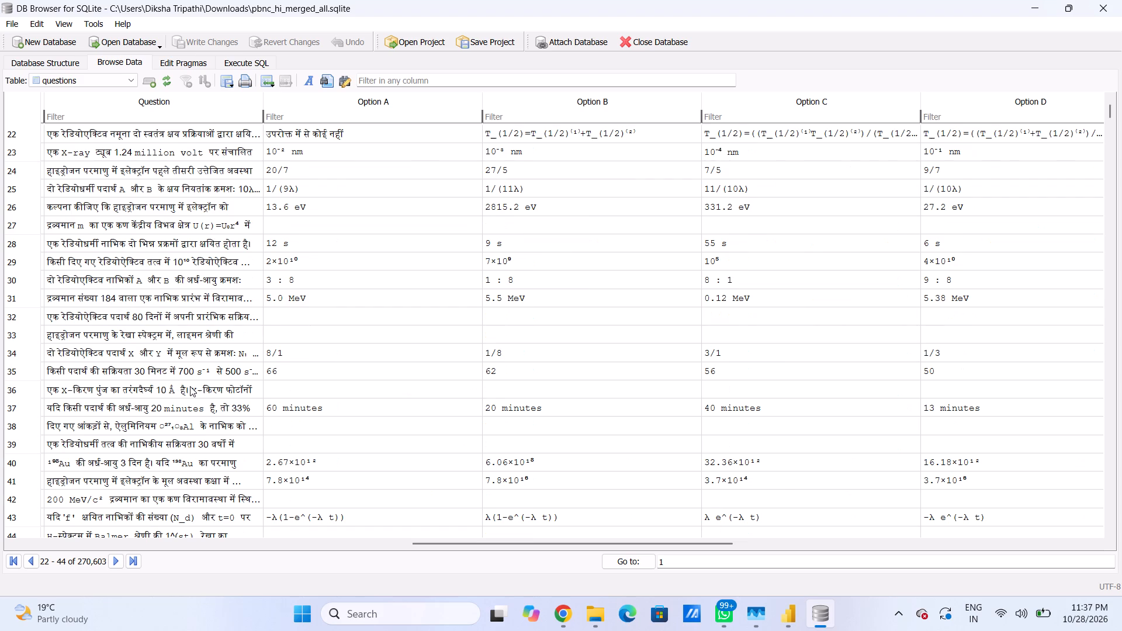
scroll(190, 386, down, 2)
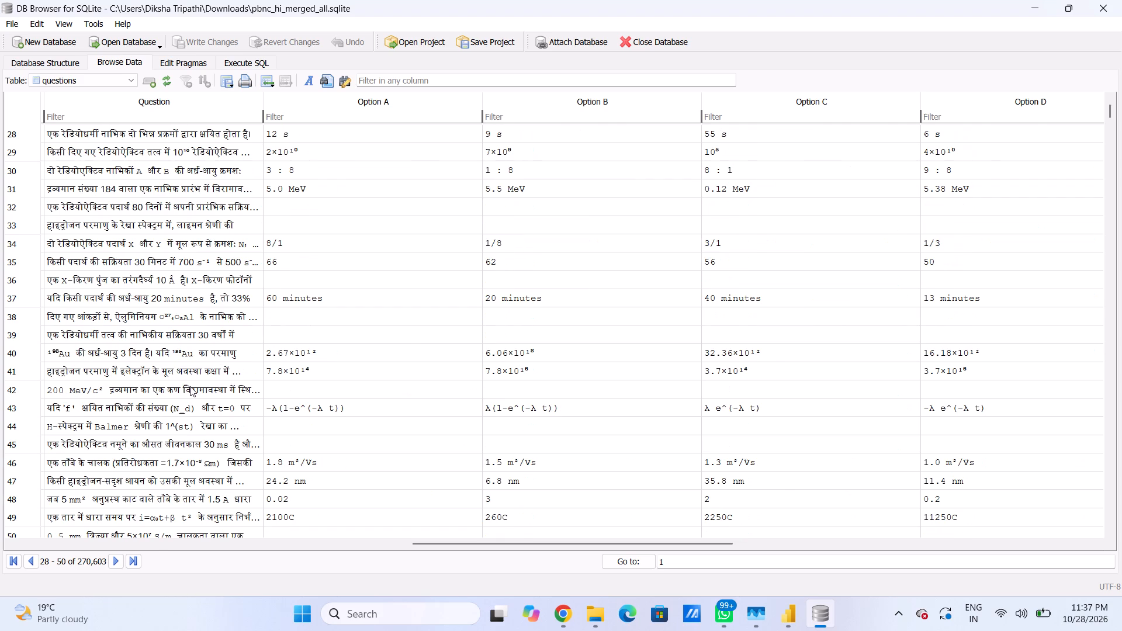
scroll(190, 386, down, 2)
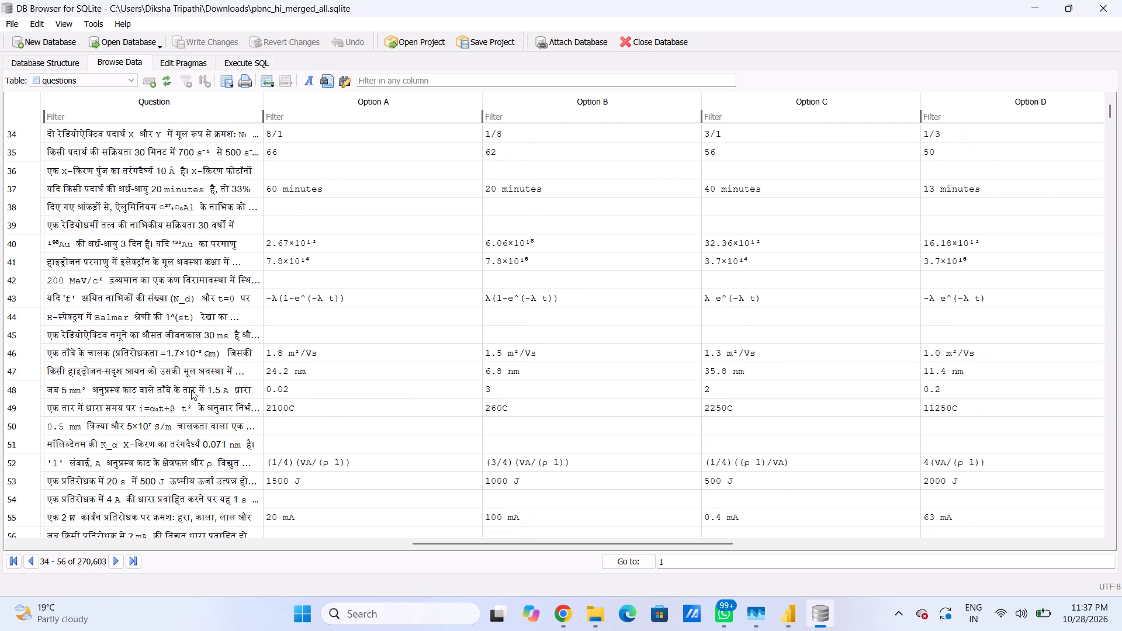
scroll(206, 407, down, 3)
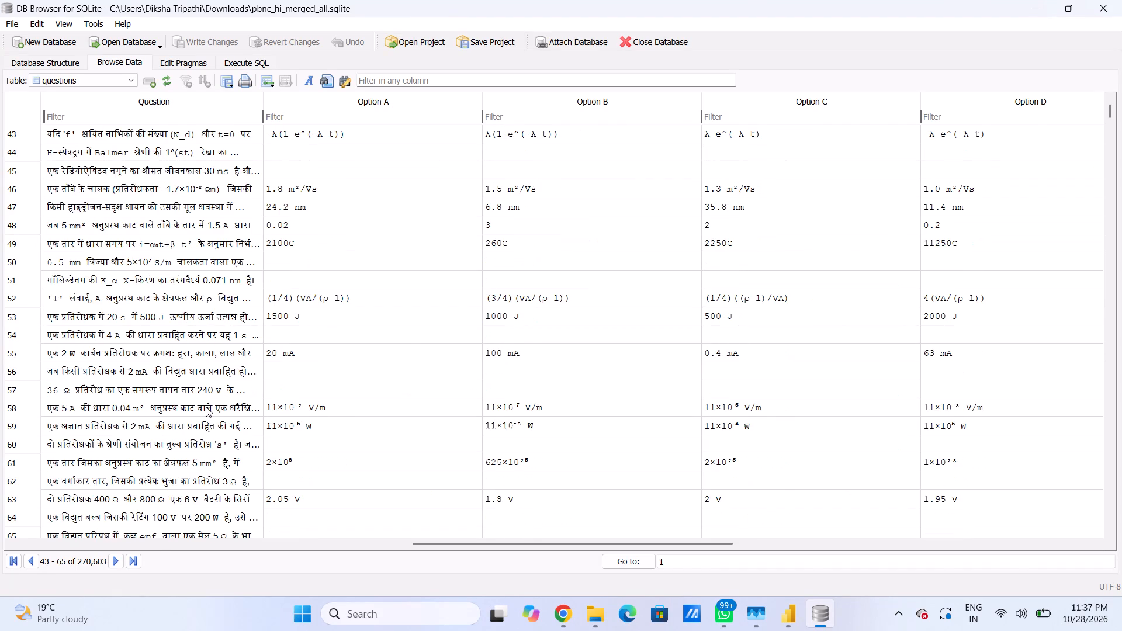
scroll(206, 407, down, 3)
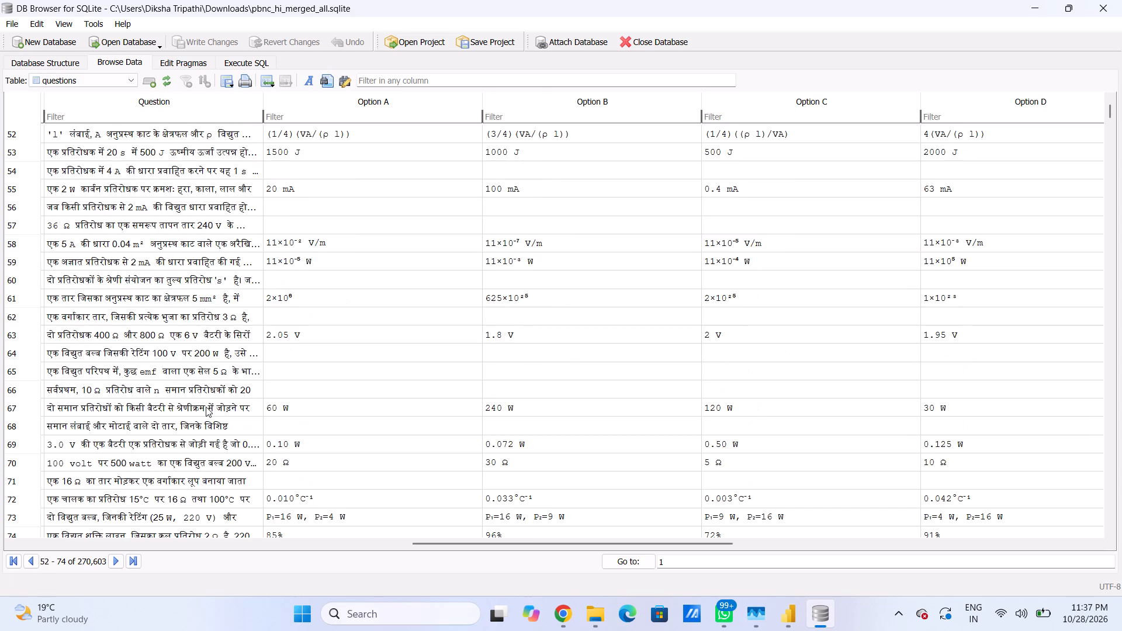
scroll(206, 407, down, 4)
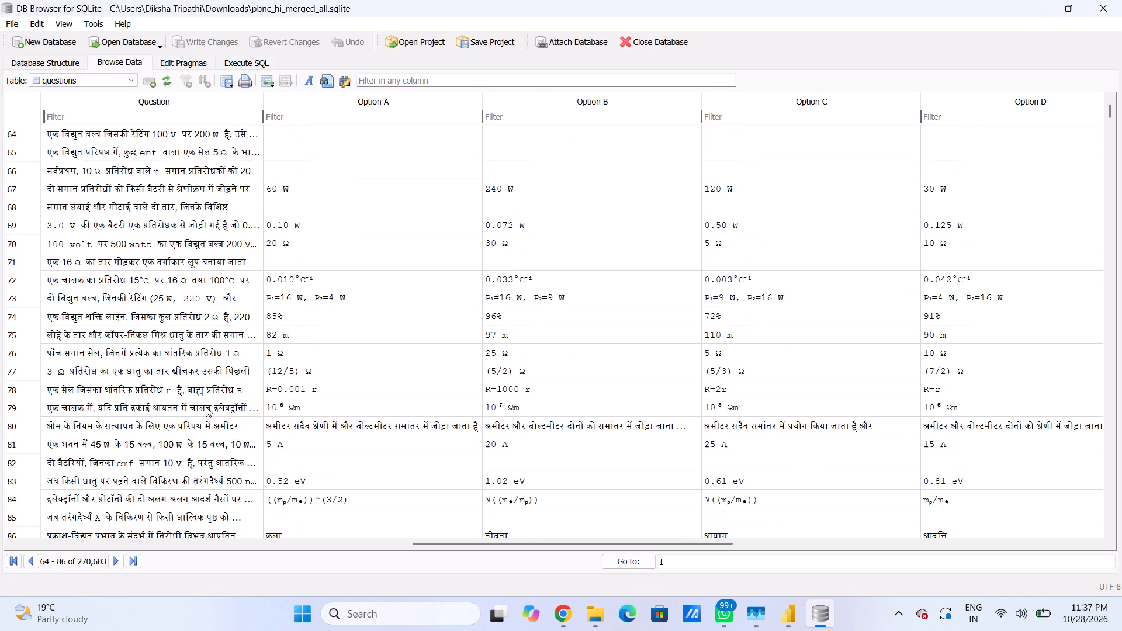
scroll(206, 407, down, 3)
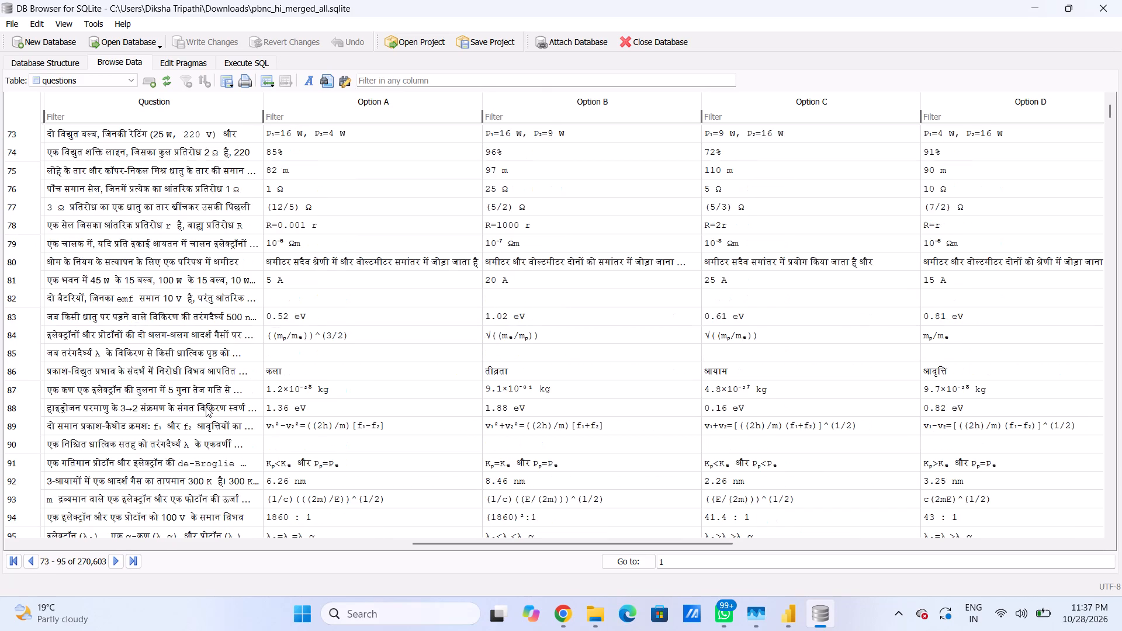
scroll(206, 407, down, 3)
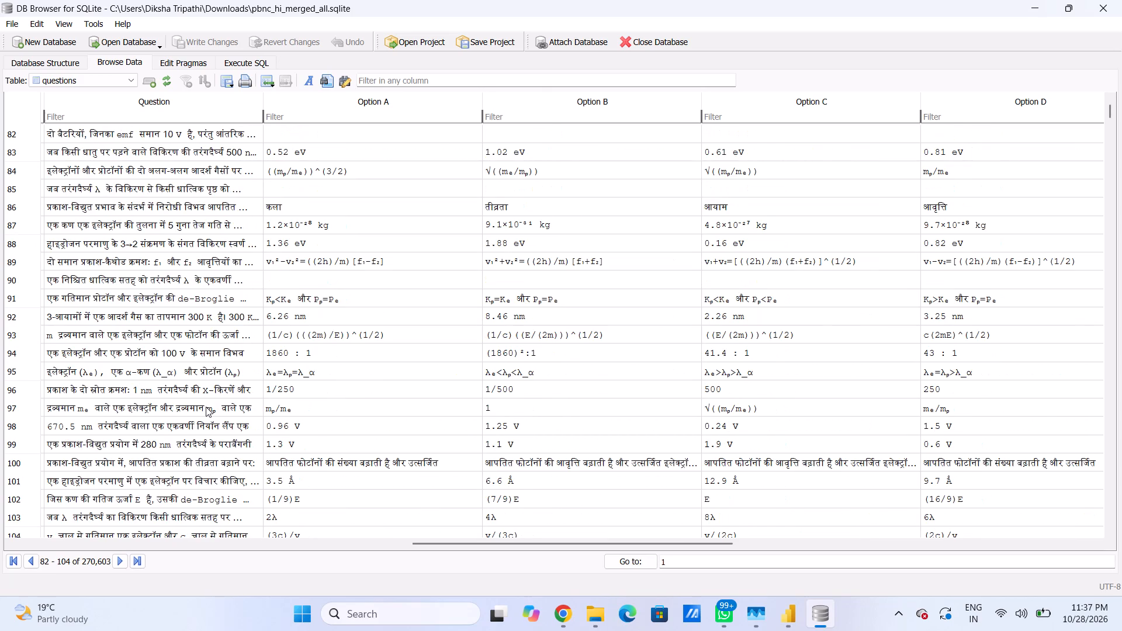
scroll(206, 407, down, 2)
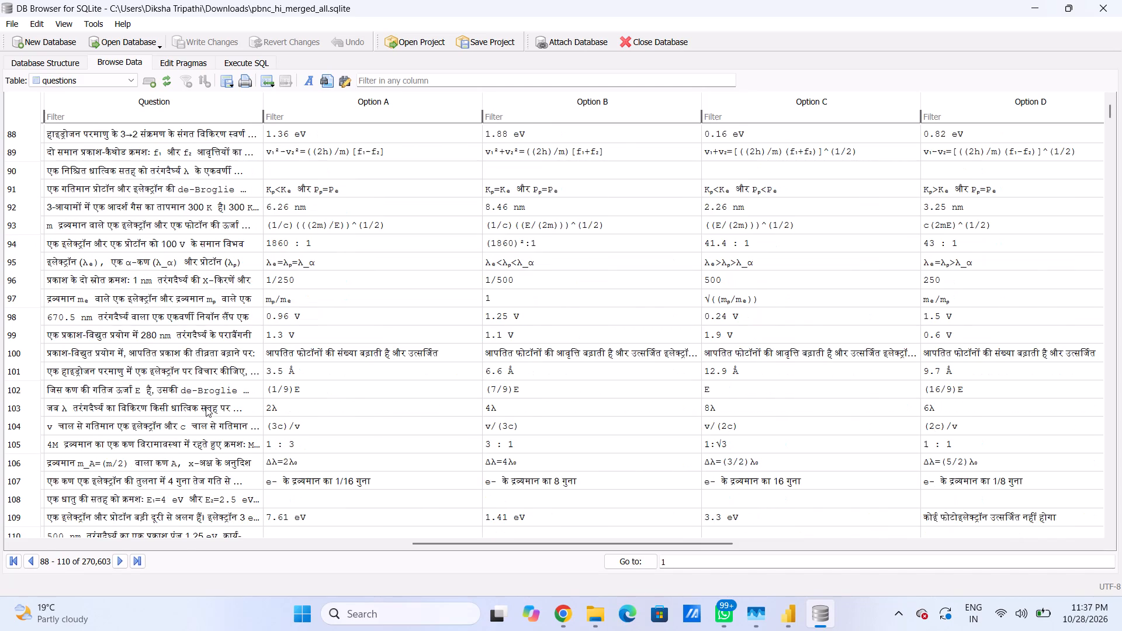
scroll(206, 407, down, 2)
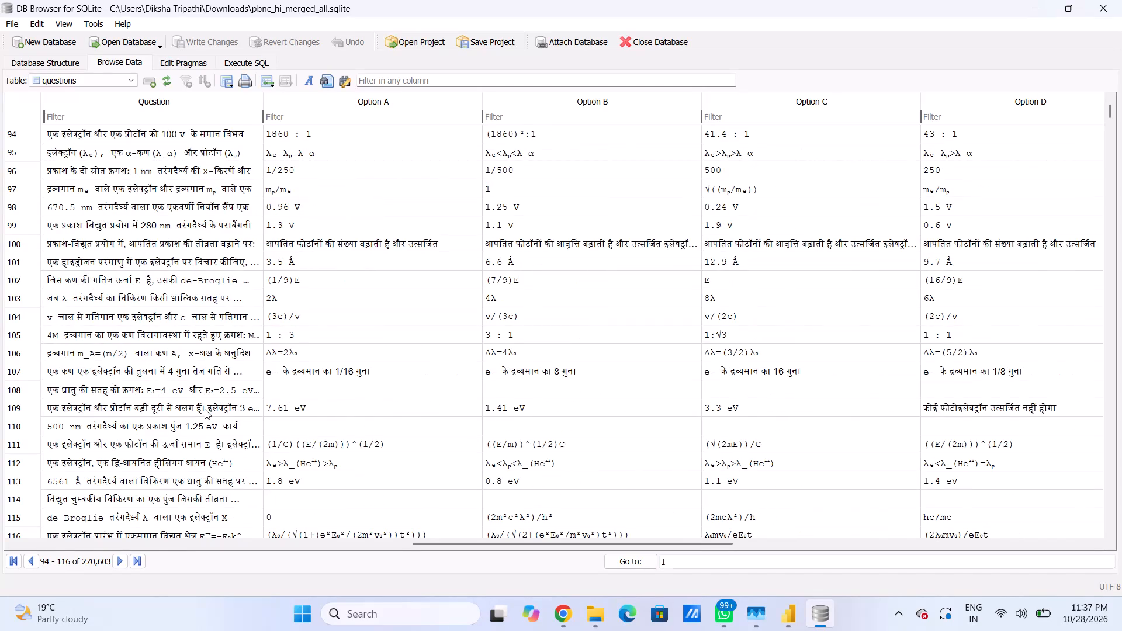
scroll(205, 409, down, 2)
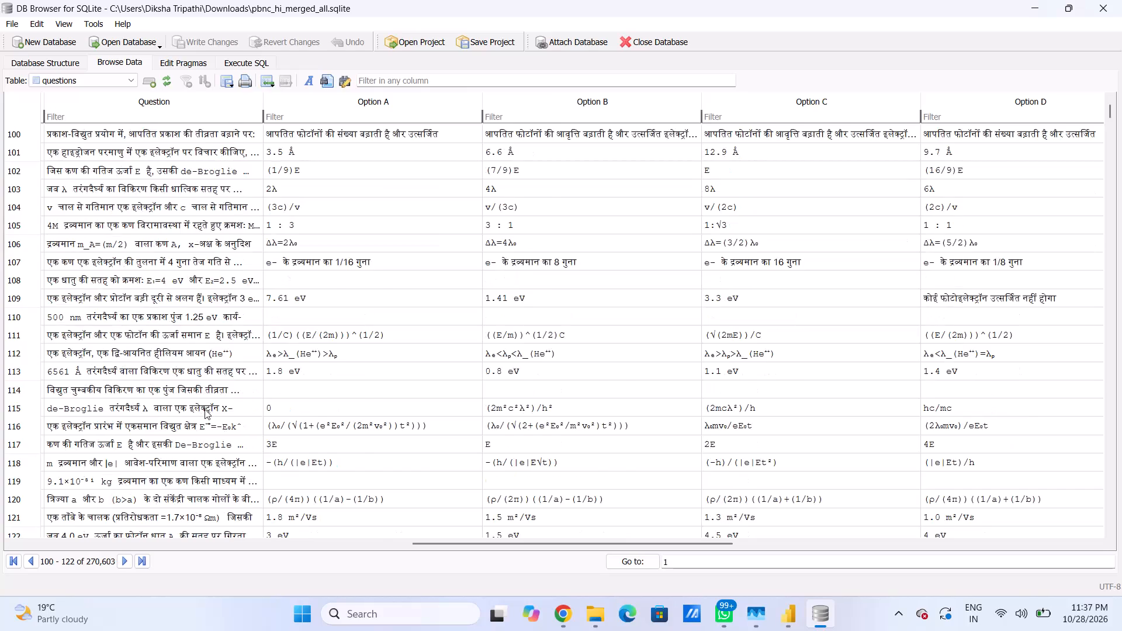
scroll(205, 409, down, 3)
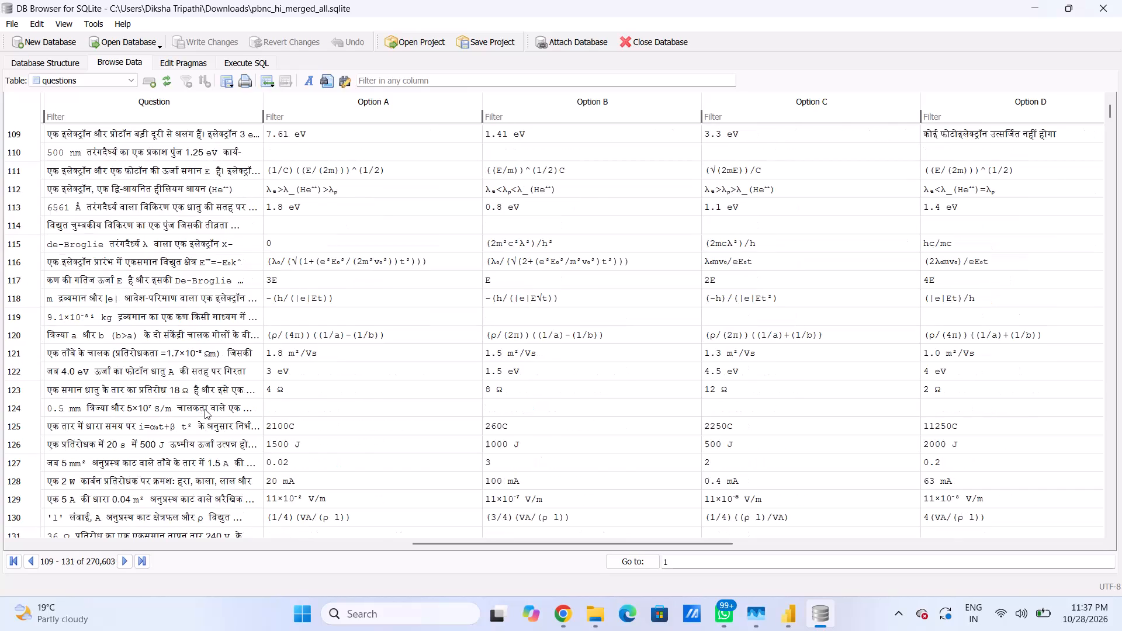
scroll(205, 409, down, 1)
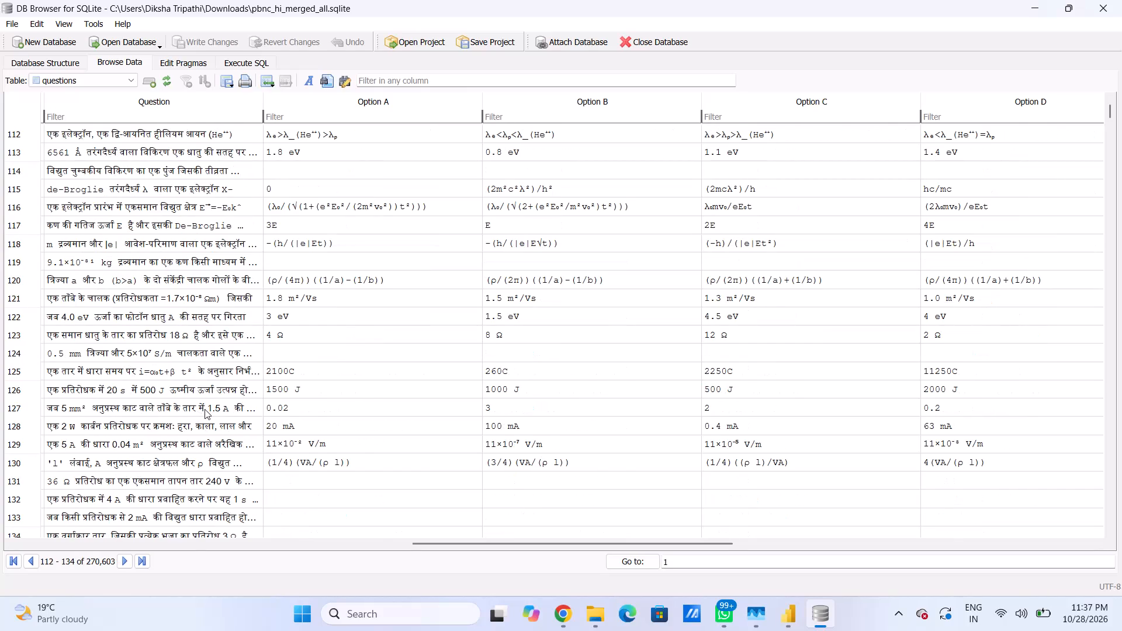
scroll(205, 409, down, 1)
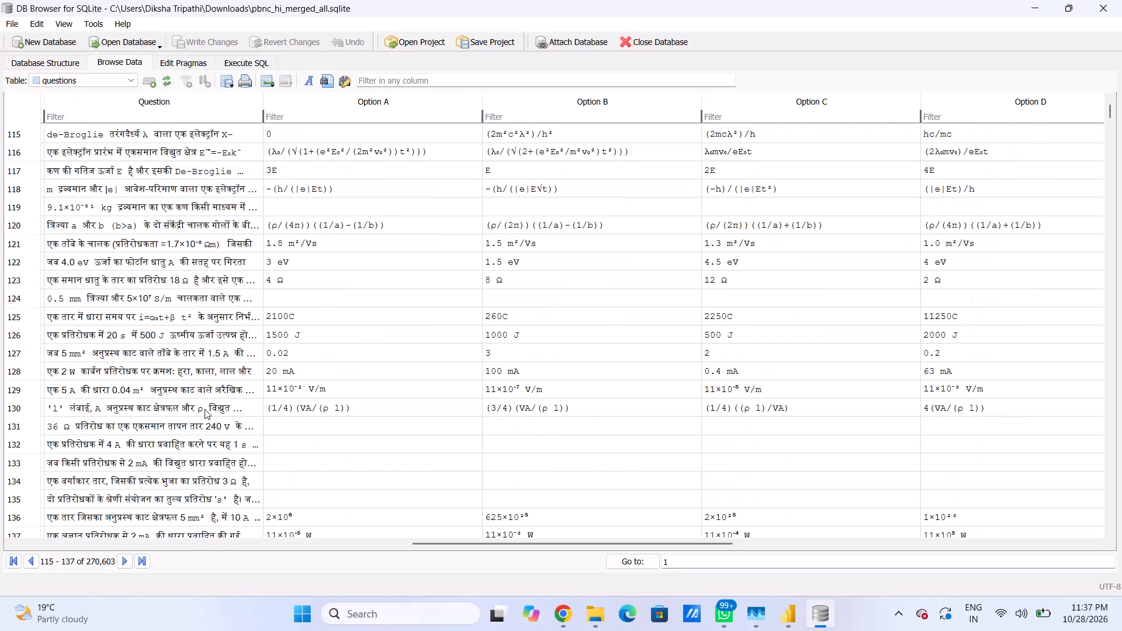
Select the question in row 132 and examine the options and Correct Answer columns for it and the surrounding rows up to about row 143.
click(205, 441)
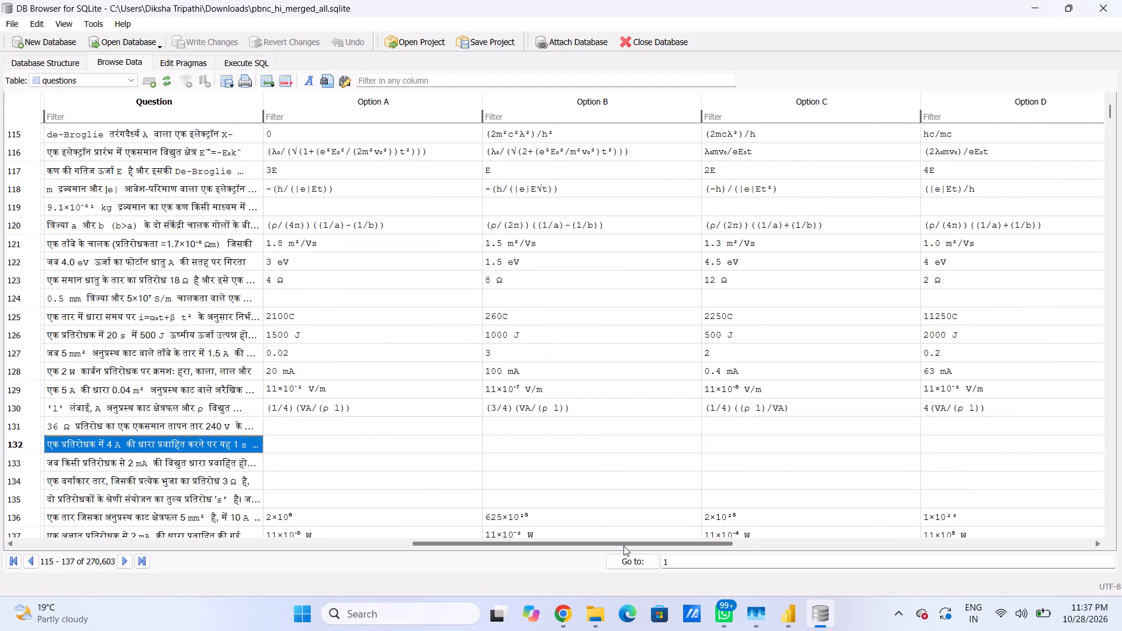
drag(624, 546, 648, 578)
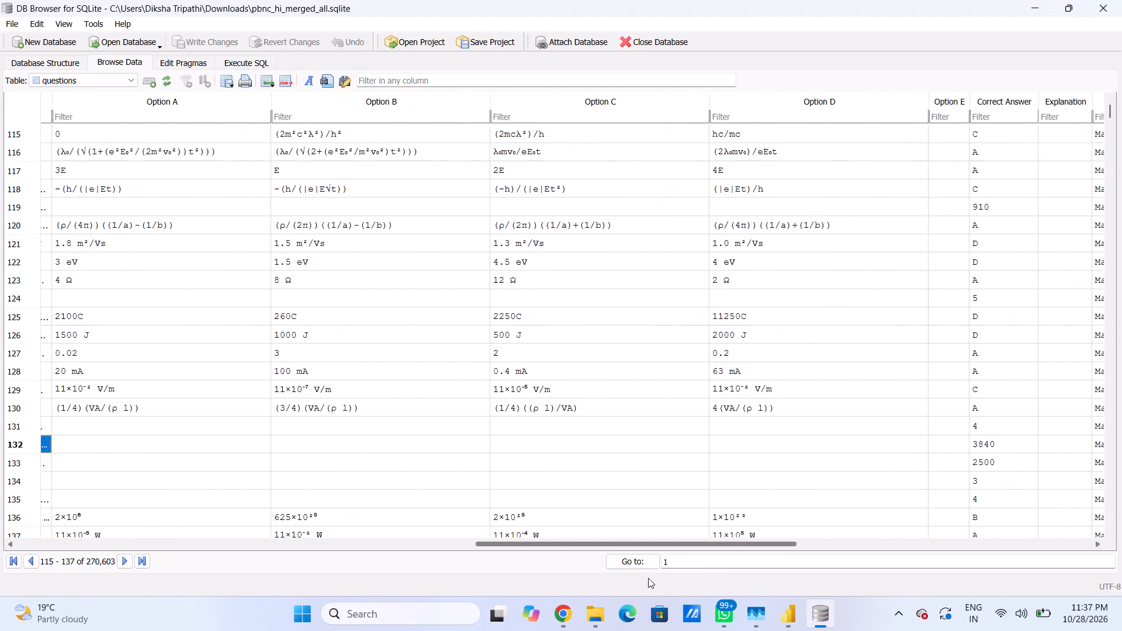
drag(648, 578, 692, 594)
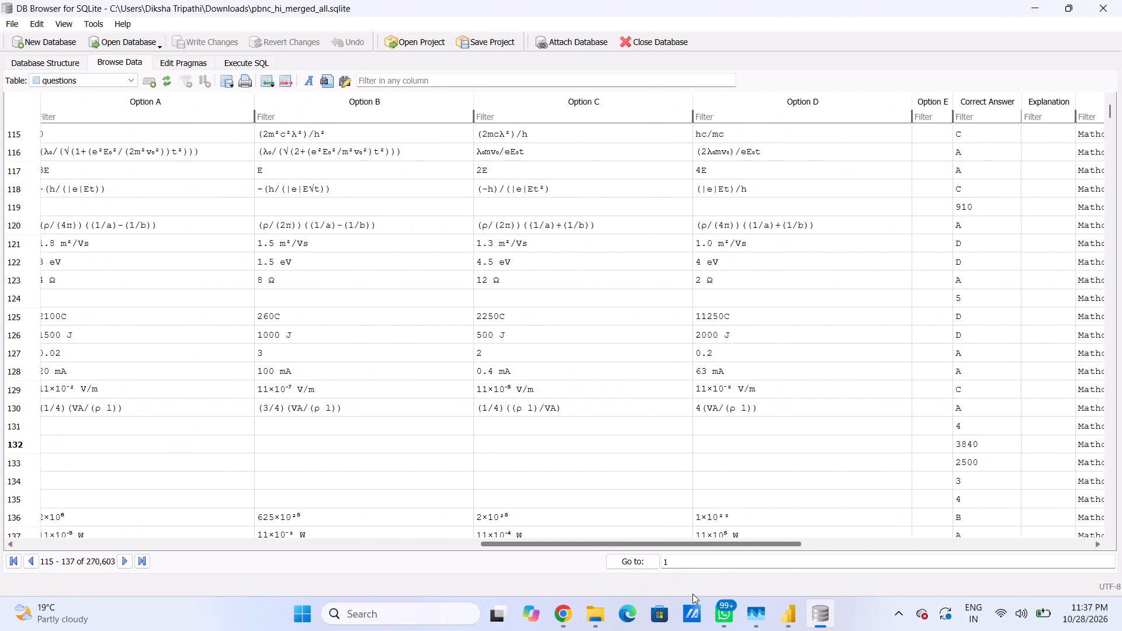
drag(692, 594, 611, 571)
scroll(338, 485, down, 2)
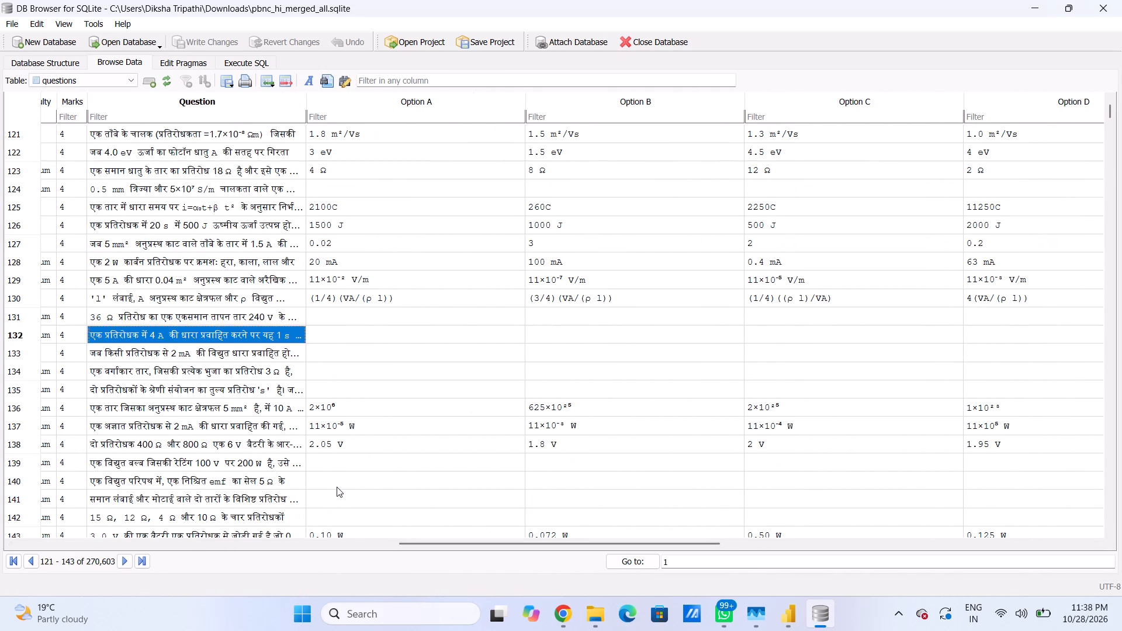
drag(430, 541, 438, 540)
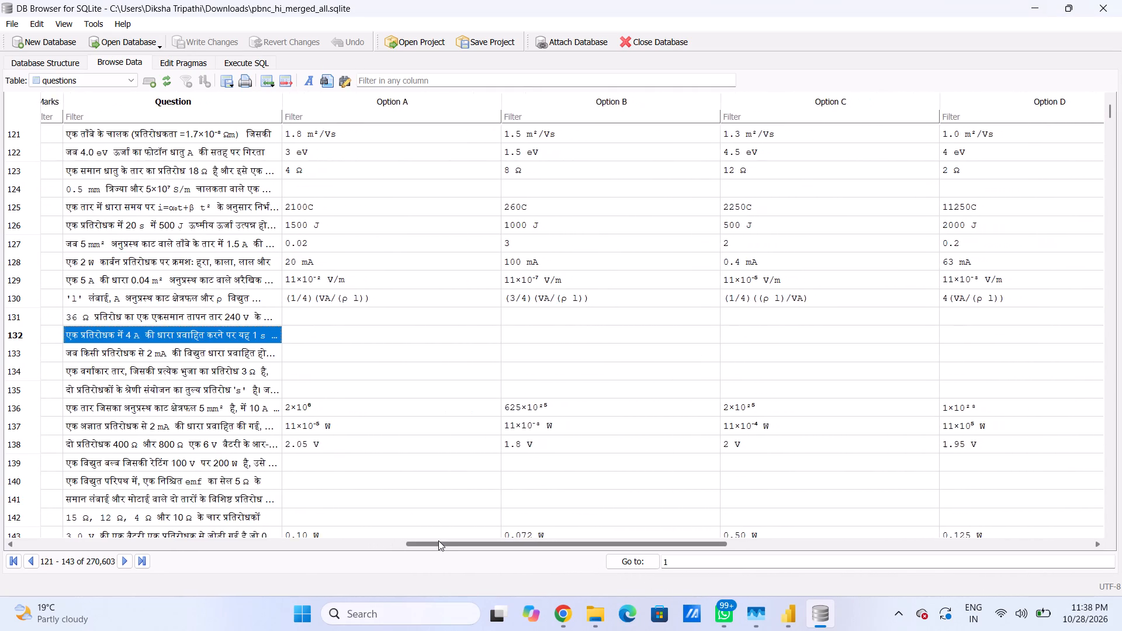
drag(438, 540, 456, 541)
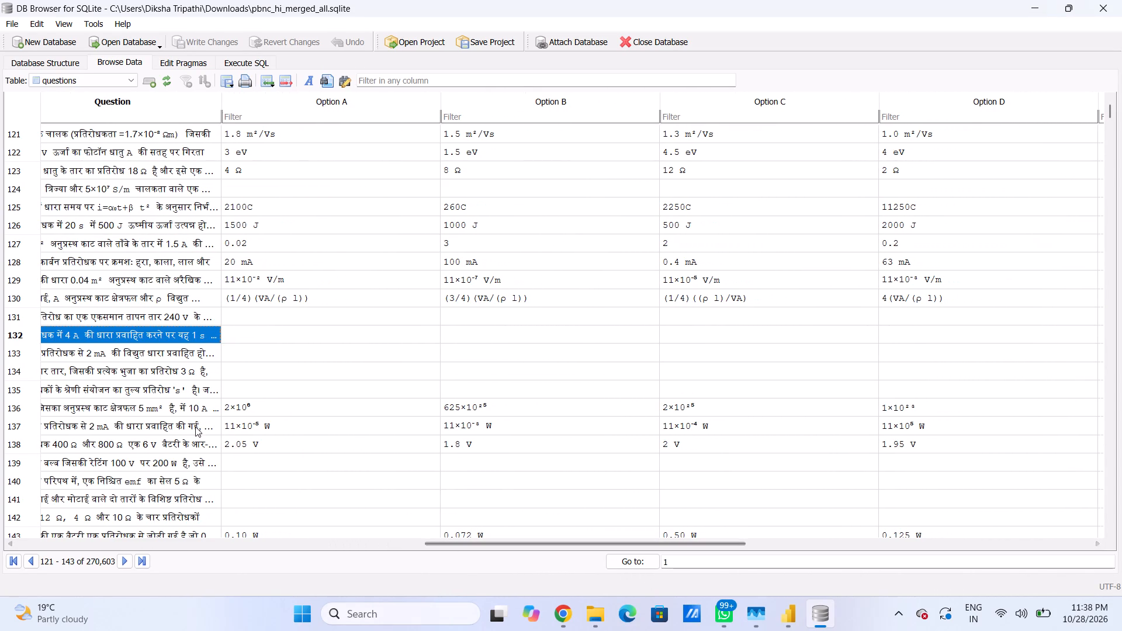
click(435, 546)
drag(435, 542, 427, 542)
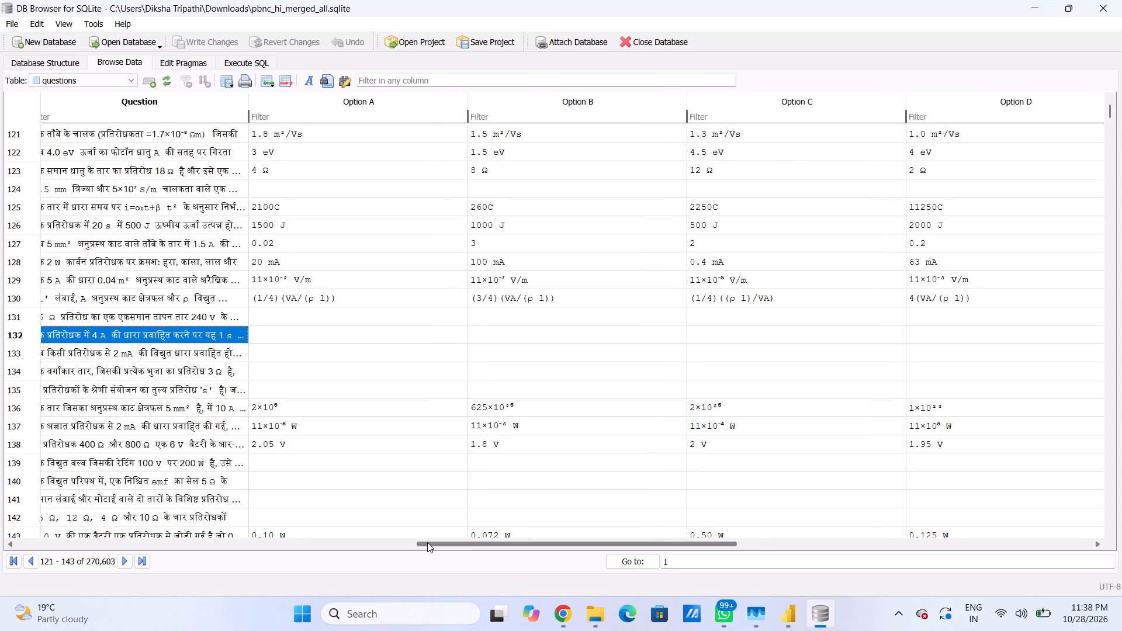
drag(427, 542, 420, 543)
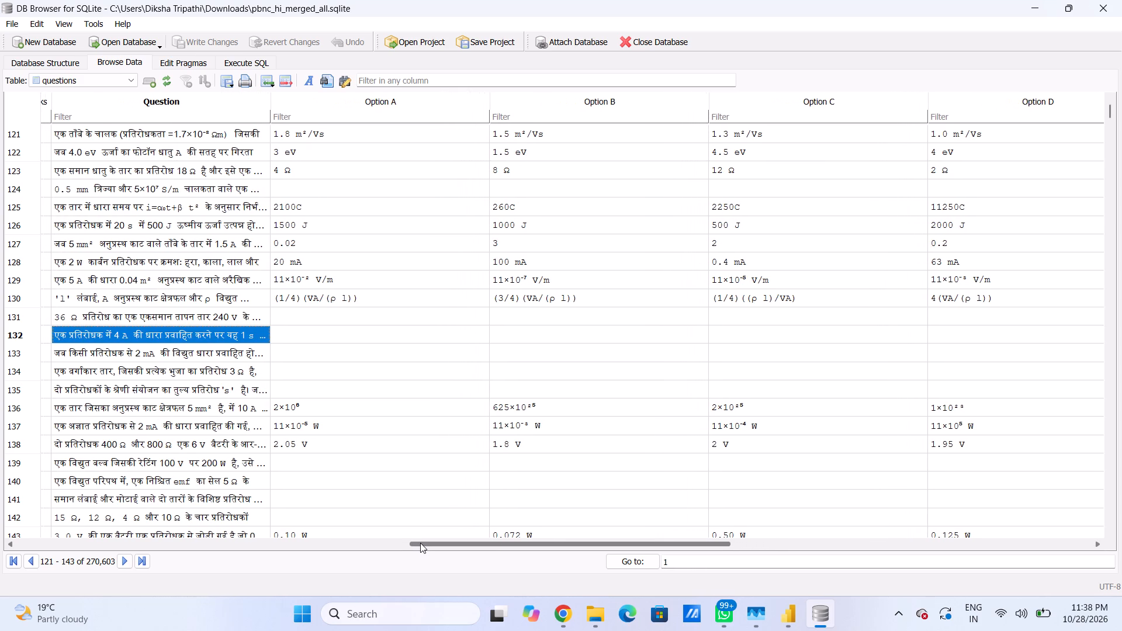
drag(420, 543, 423, 543)
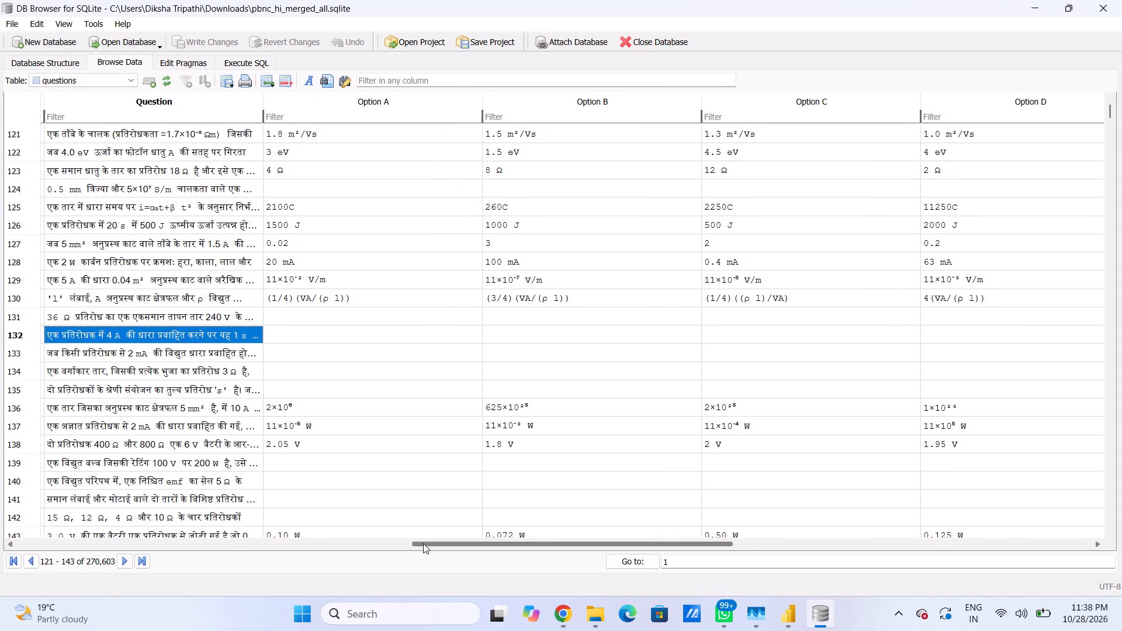
Look back over the Question and Option A to Option D columns from row 143 up to row 1.
drag(423, 543, 424, 543)
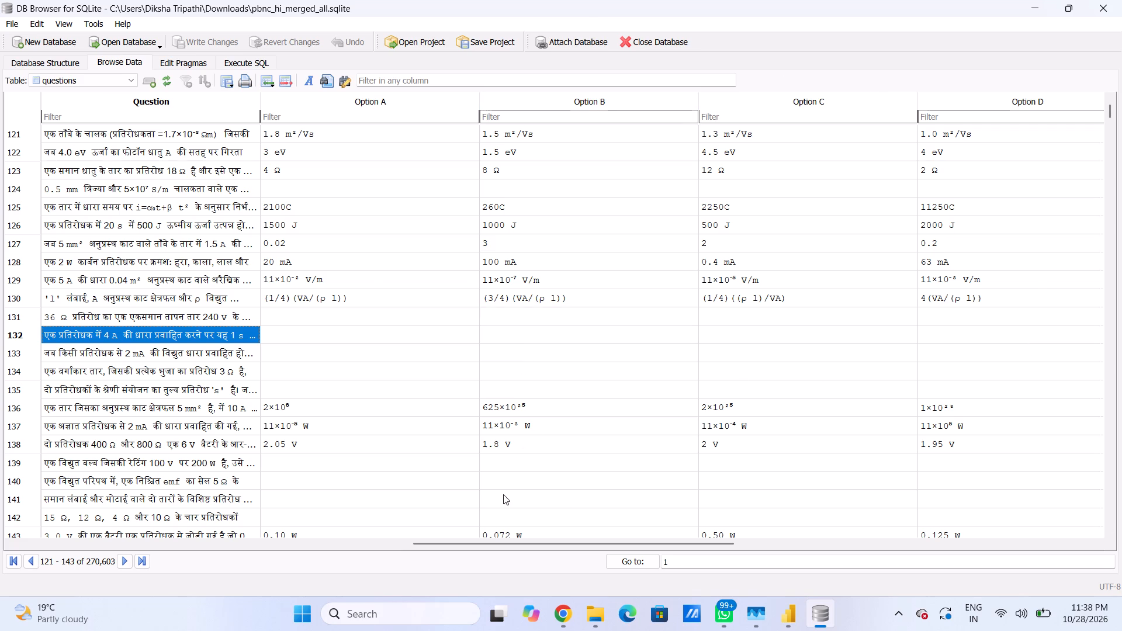
scroll(503, 494, up, 12)
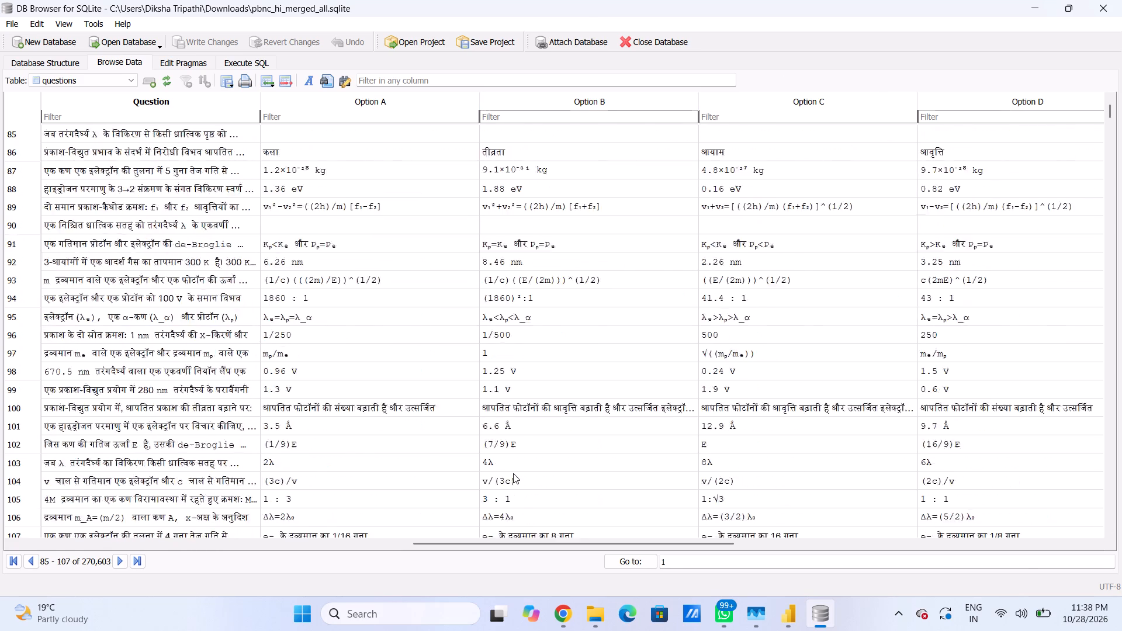
scroll(513, 473, up, 13)
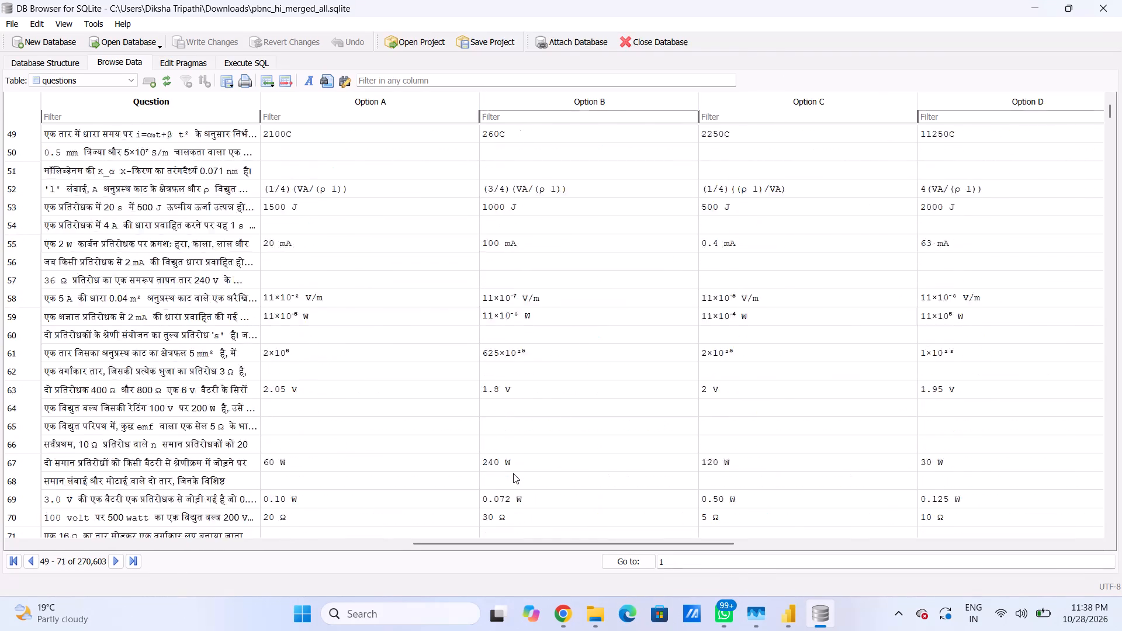
scroll(513, 473, up, 20)
scroll(513, 473, up, 3)
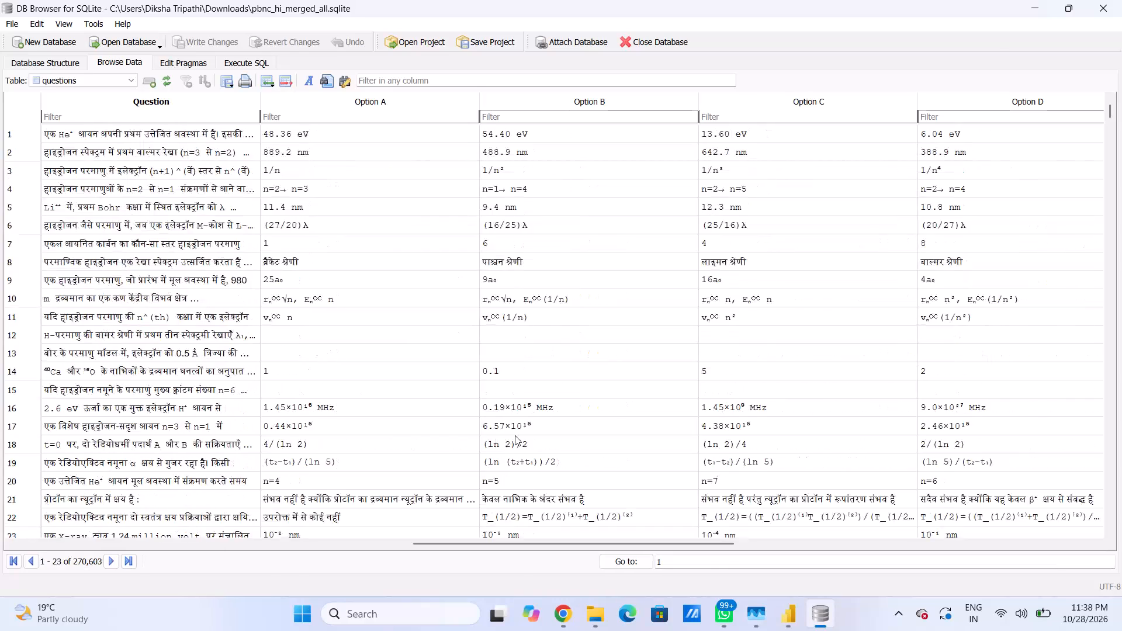
Reread the Hindi questions and their Option A to Option D entries from row 1 down to about row 143.
scroll(526, 456, down, 9)
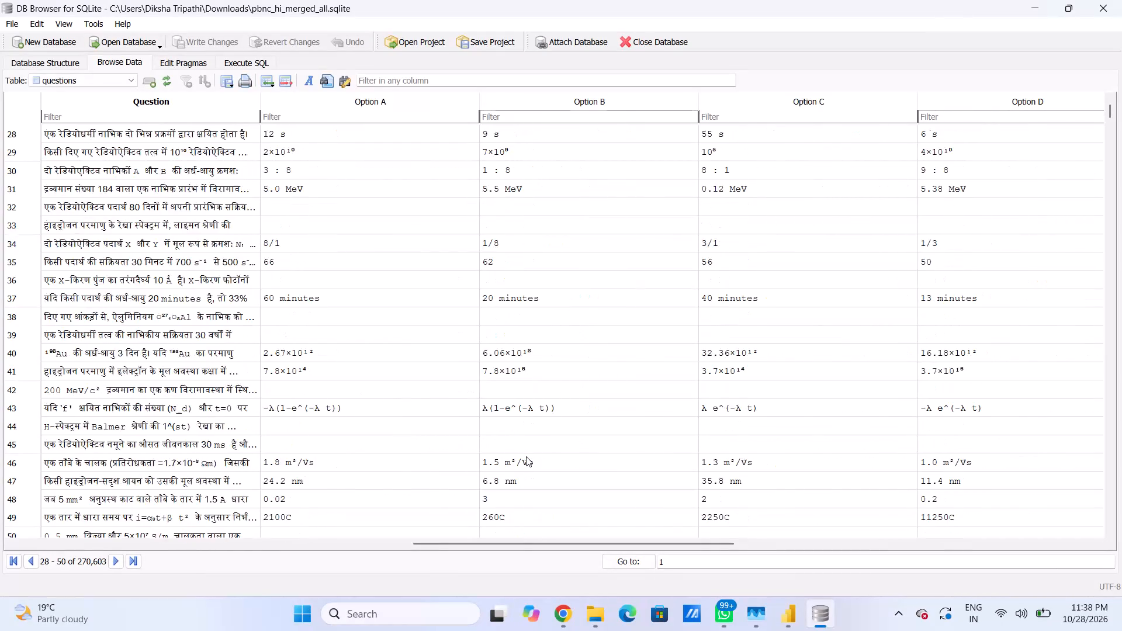
scroll(526, 456, down, 15)
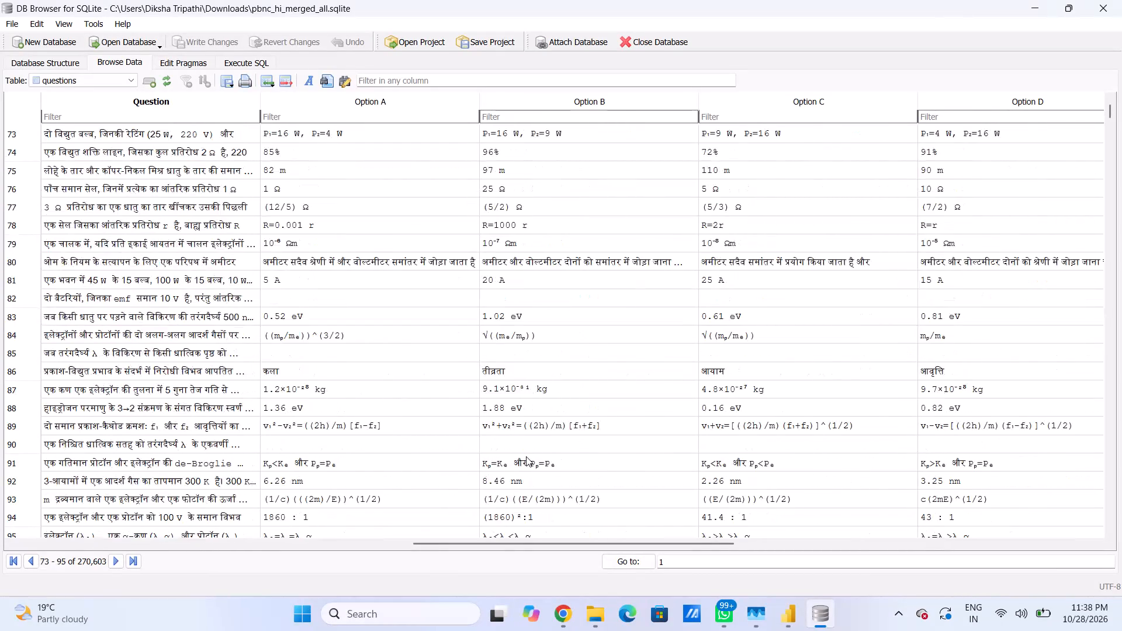
scroll(579, 449, down, 3)
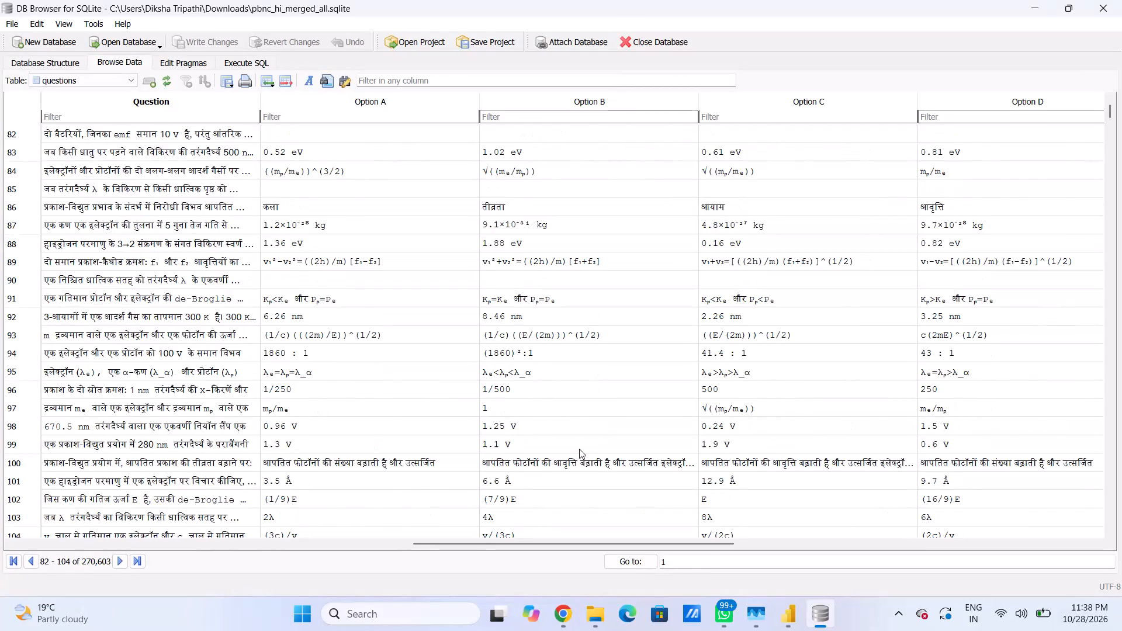
scroll(579, 449, down, 3)
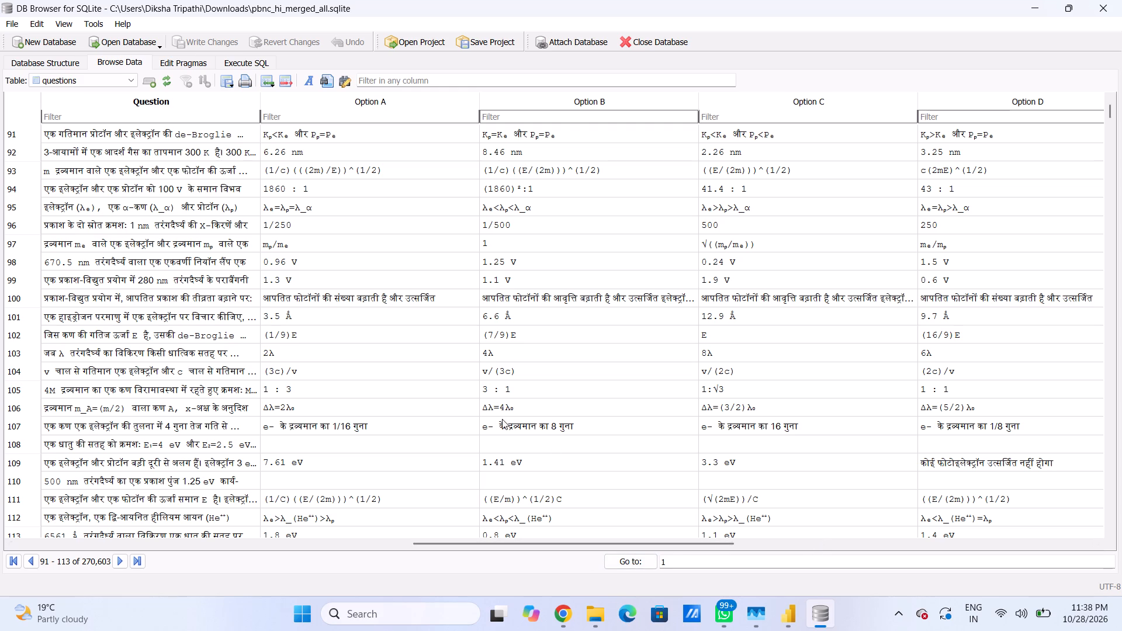
scroll(499, 424, down, 1)
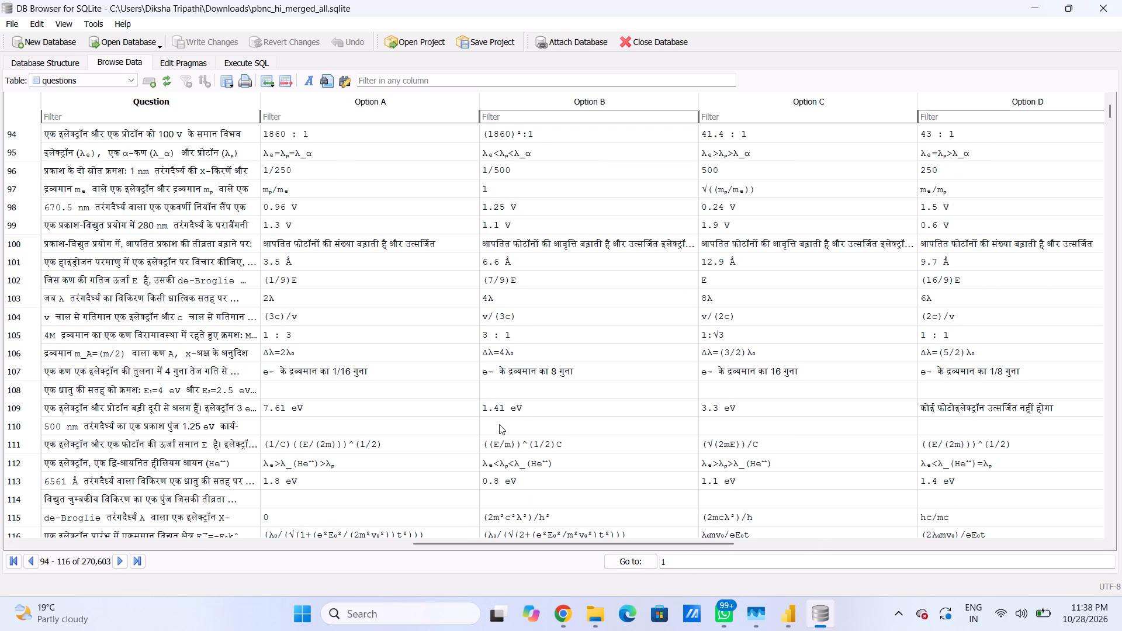
scroll(499, 424, down, 1)
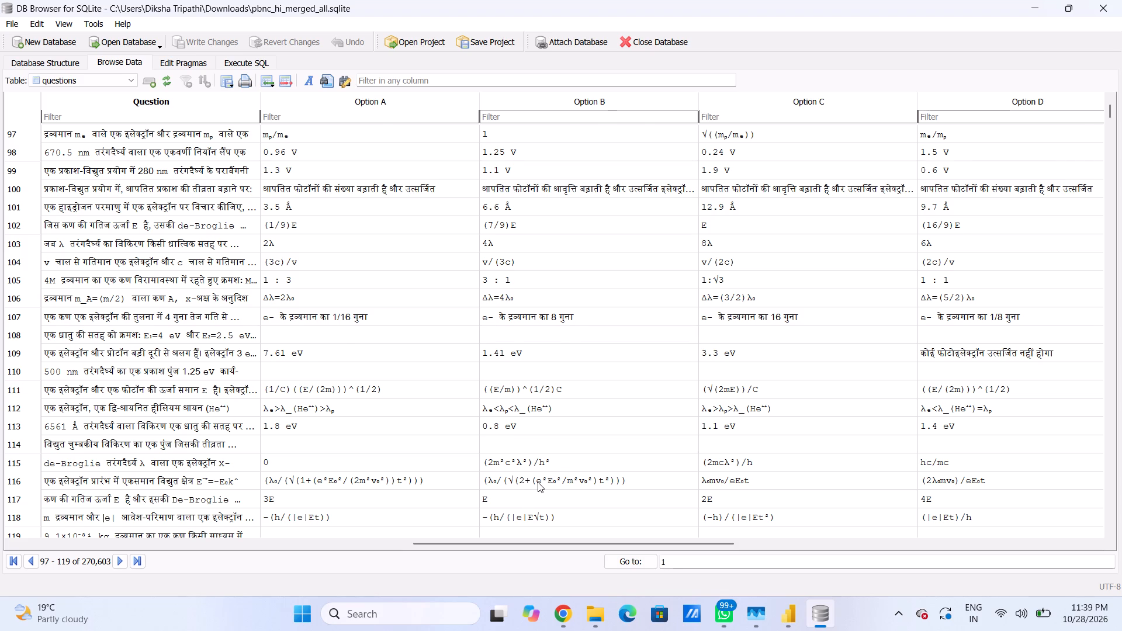
scroll(538, 482, down, 1)
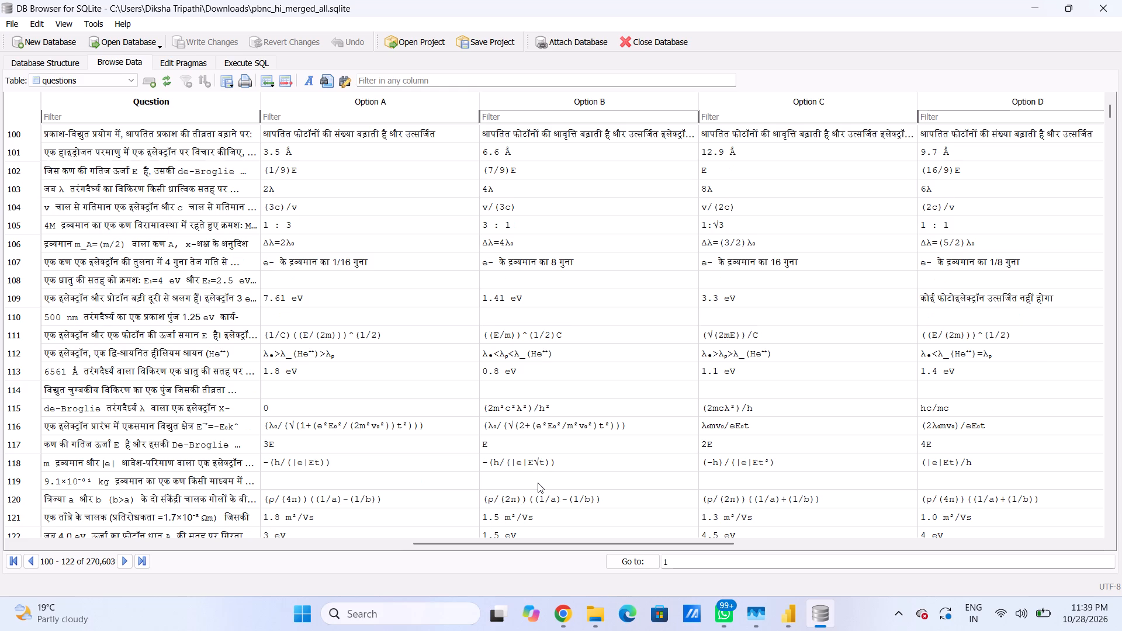
scroll(535, 491, down, 1)
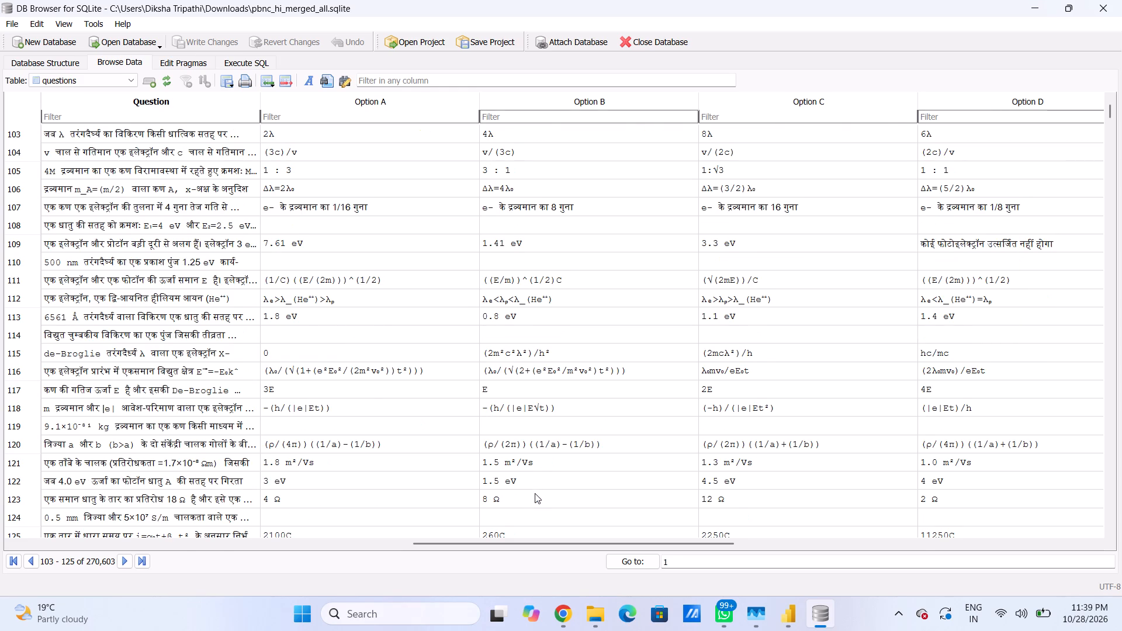
scroll(535, 493, down, 1)
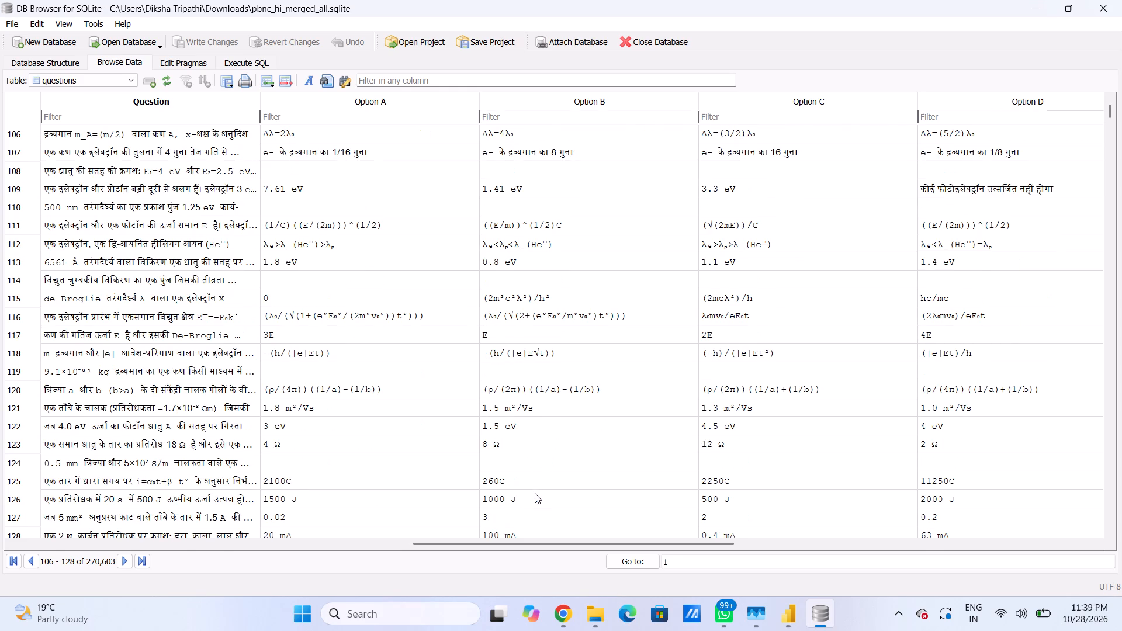
scroll(535, 498, down, 1)
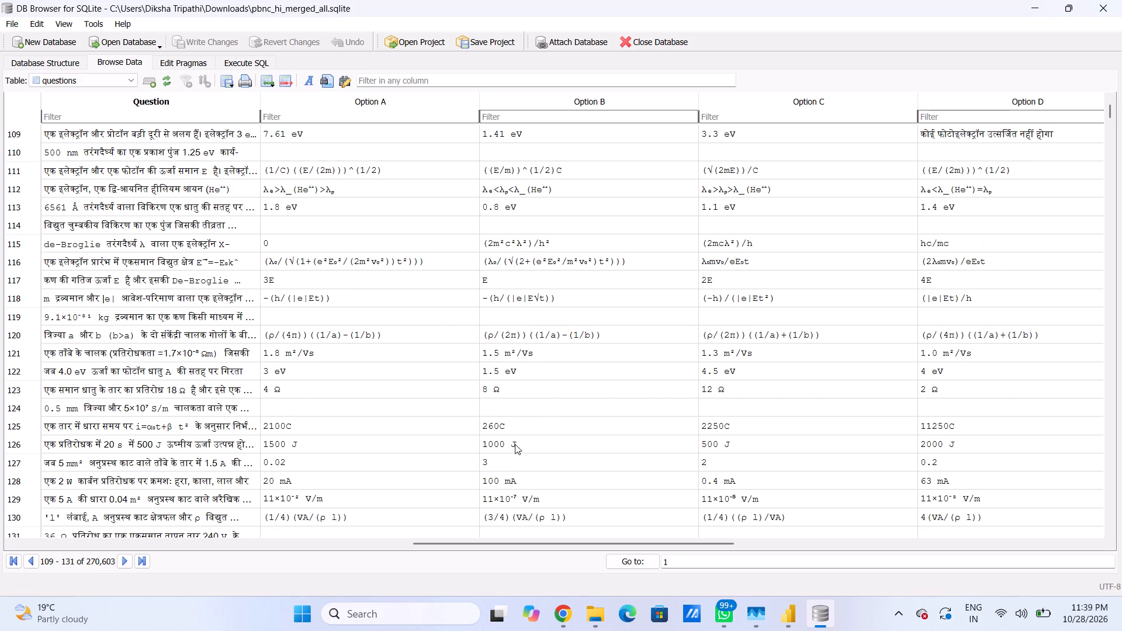
scroll(548, 428, down, 1)
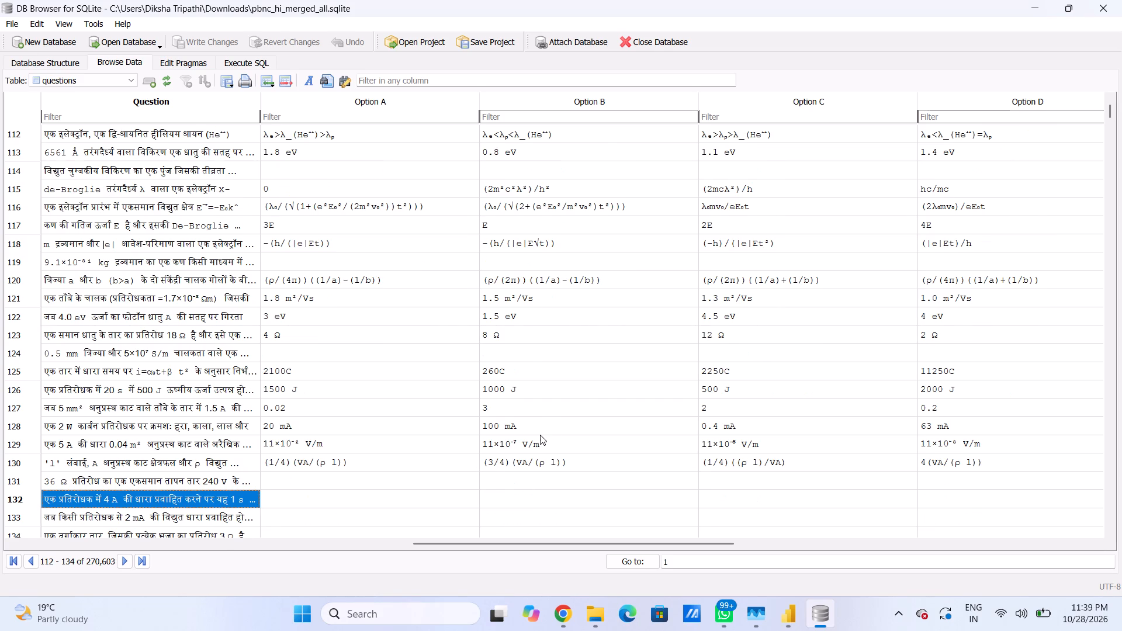
scroll(540, 435, down, 2)
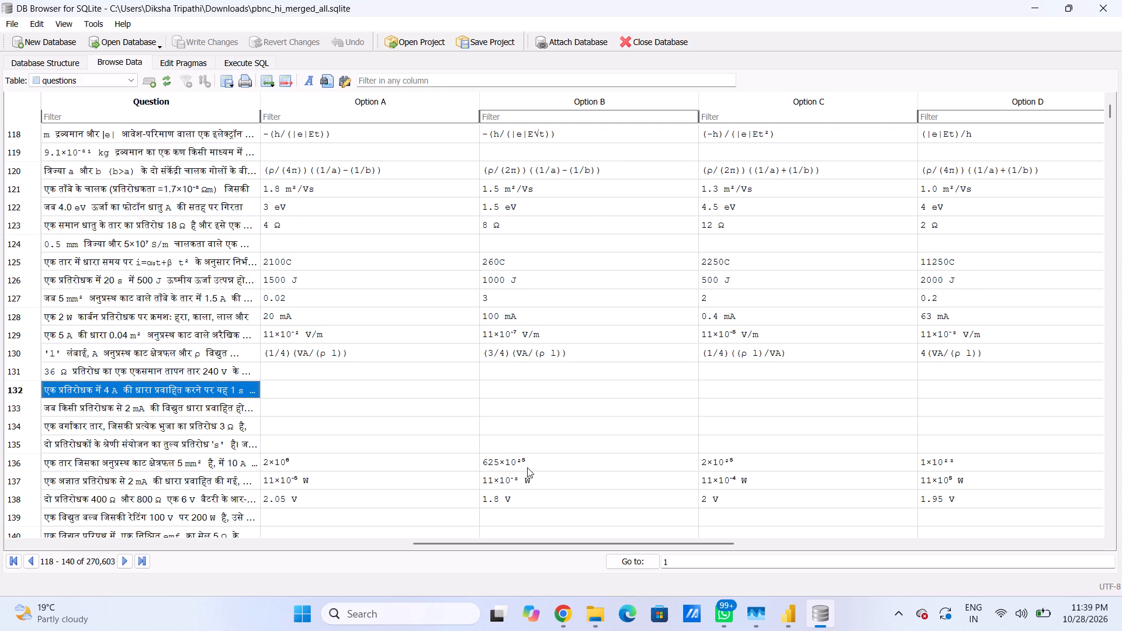
scroll(527, 467, down, 1)
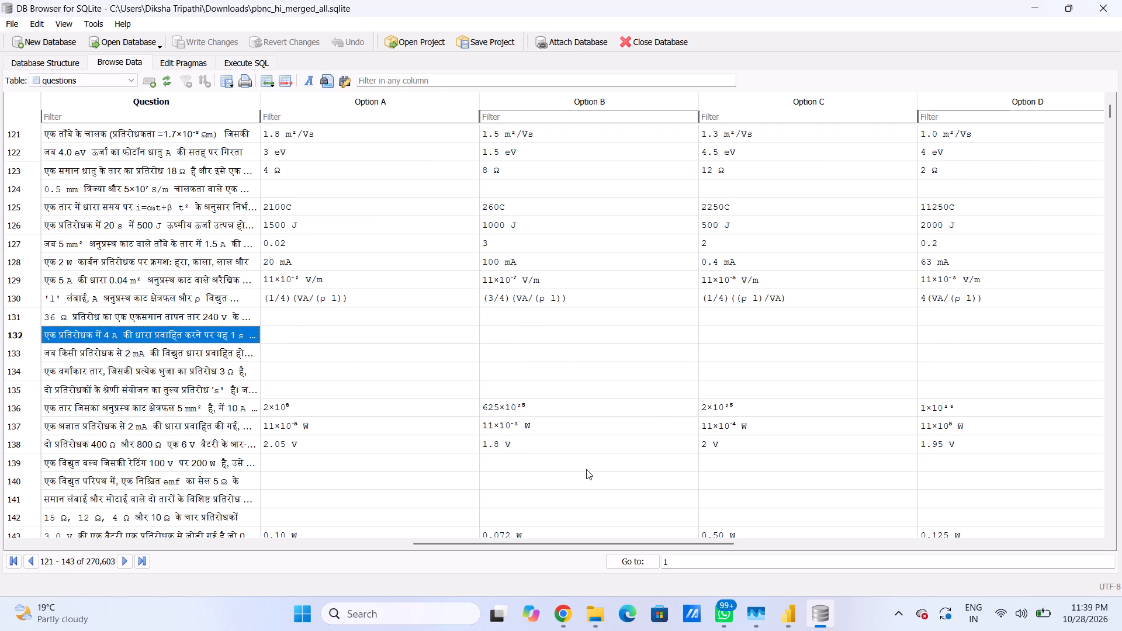
Read through the Hindi questions and their Option A to Option D entries from row 121 to about row 176.
scroll(585, 470, down, 1)
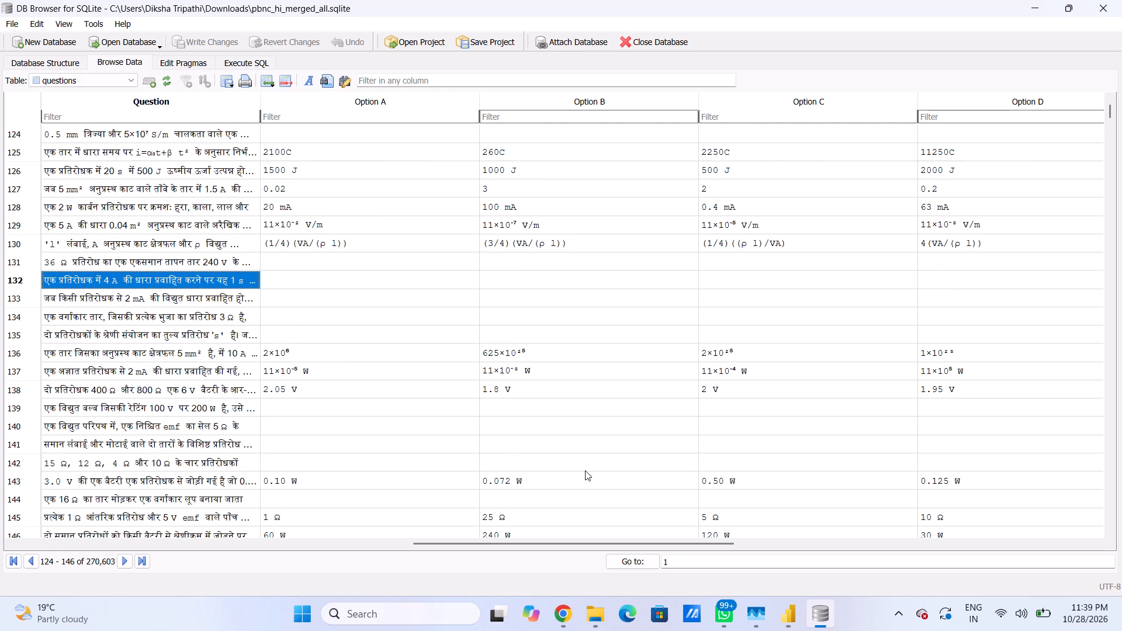
scroll(522, 449, down, 1)
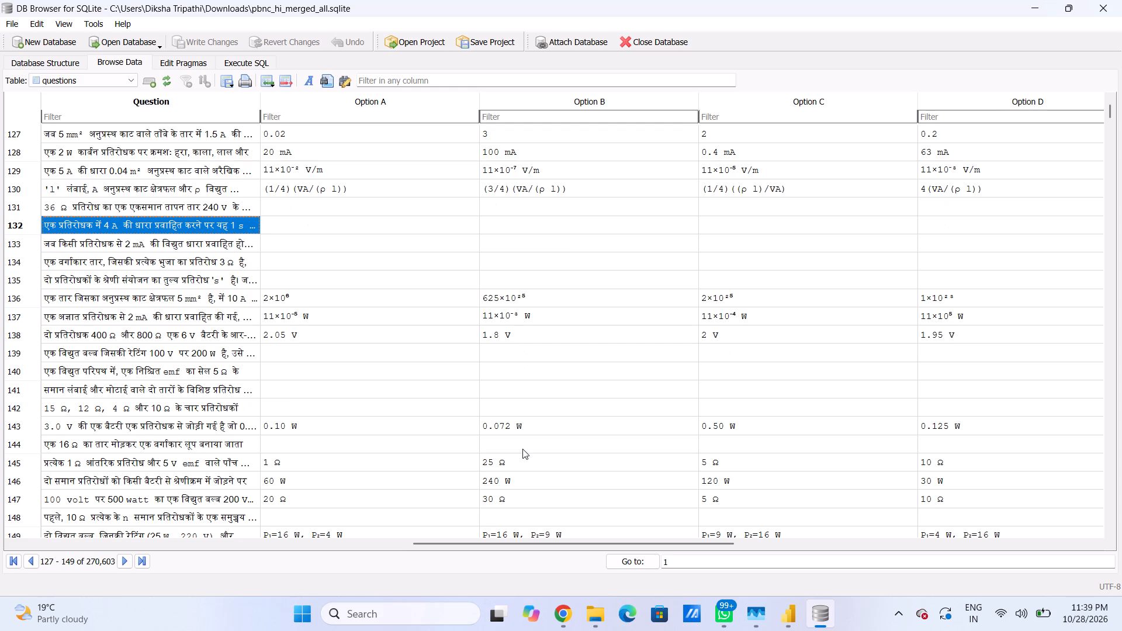
scroll(400, 453, down, 1)
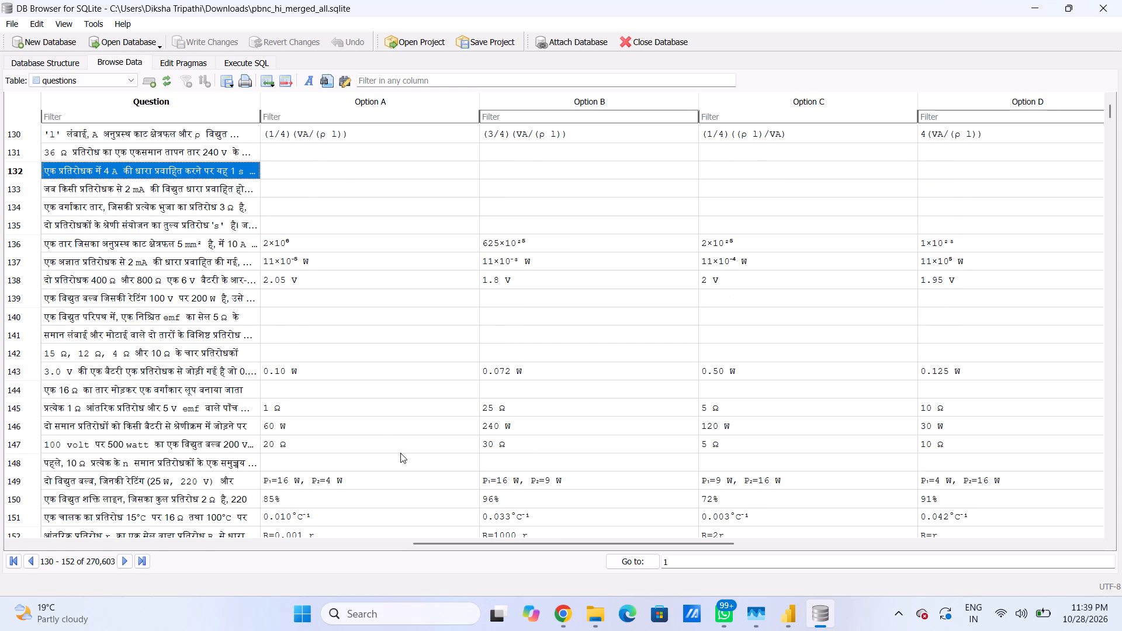
scroll(400, 453, down, 1)
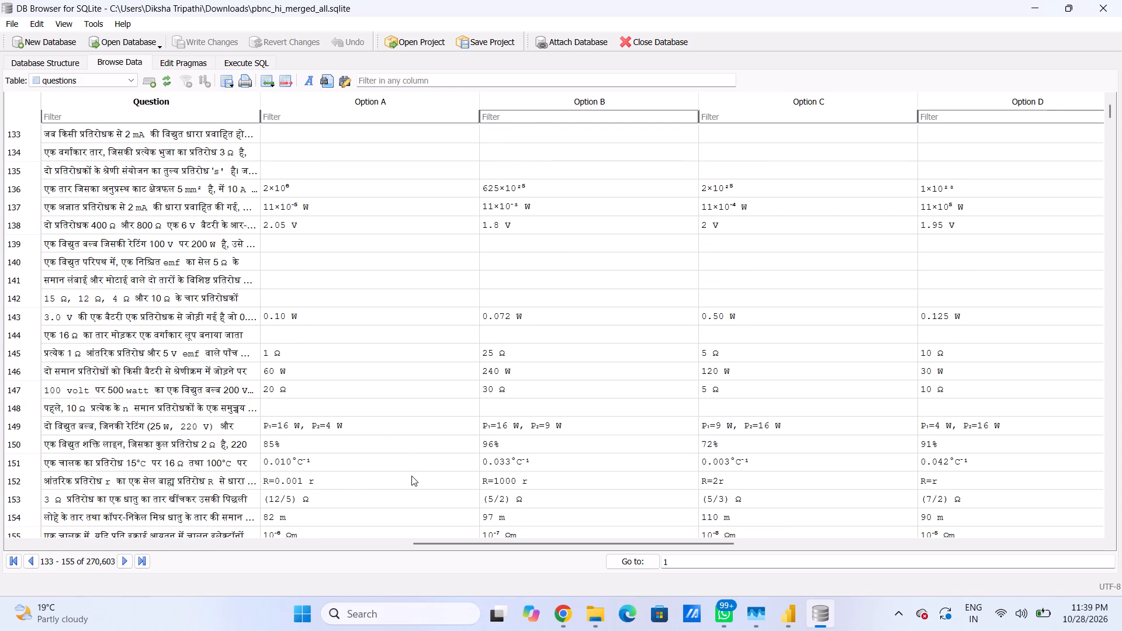
scroll(411, 476, down, 1)
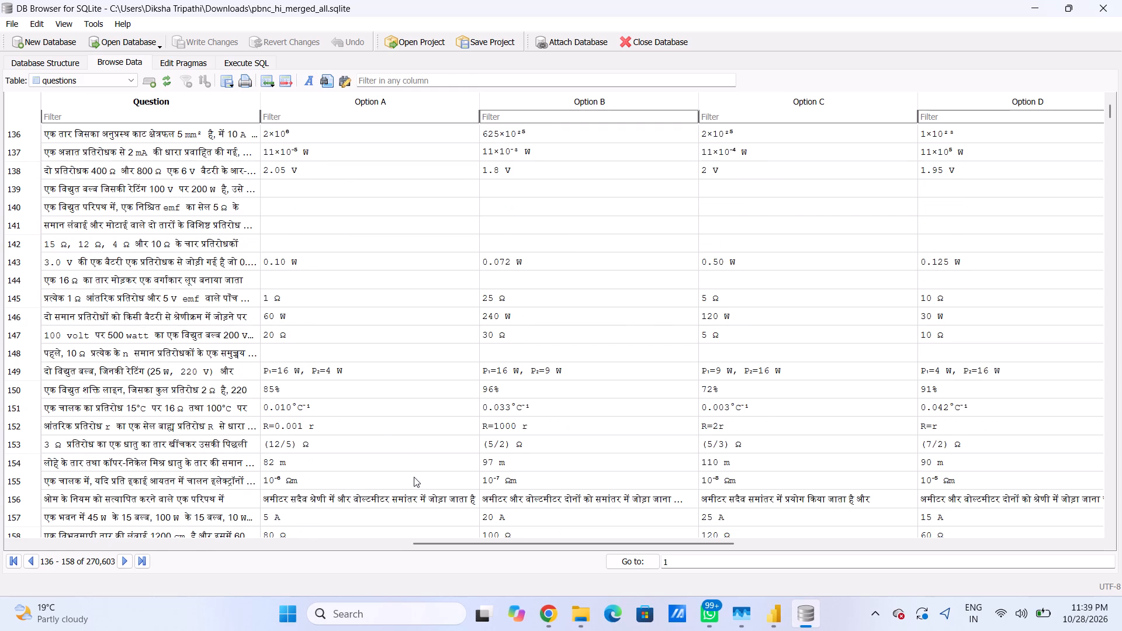
scroll(417, 476, down, 5)
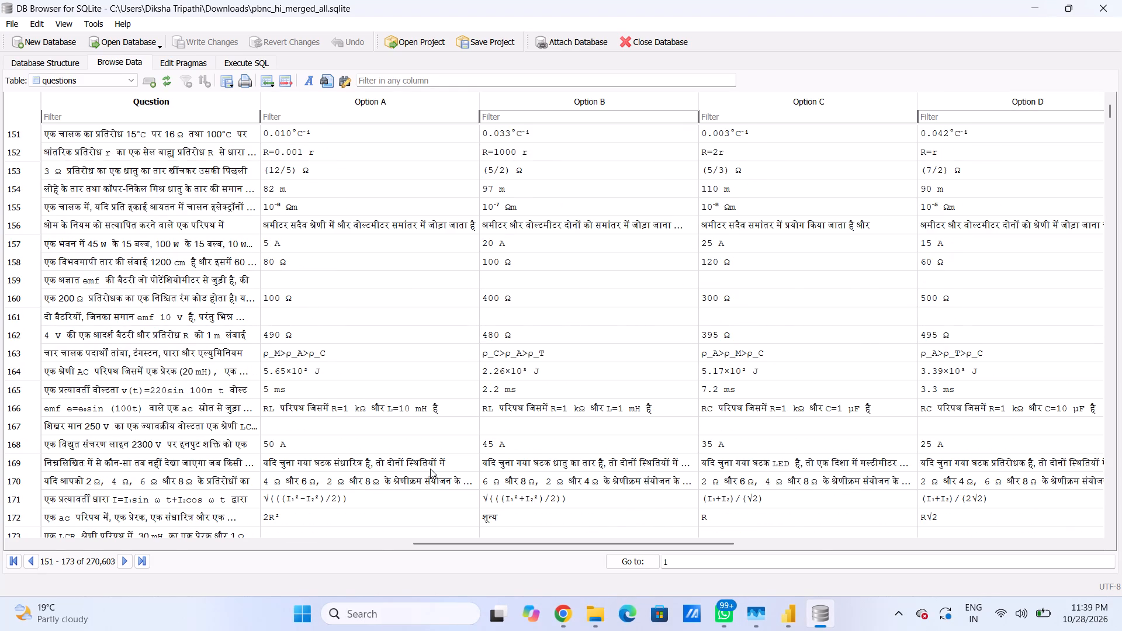
scroll(430, 469, up, 2)
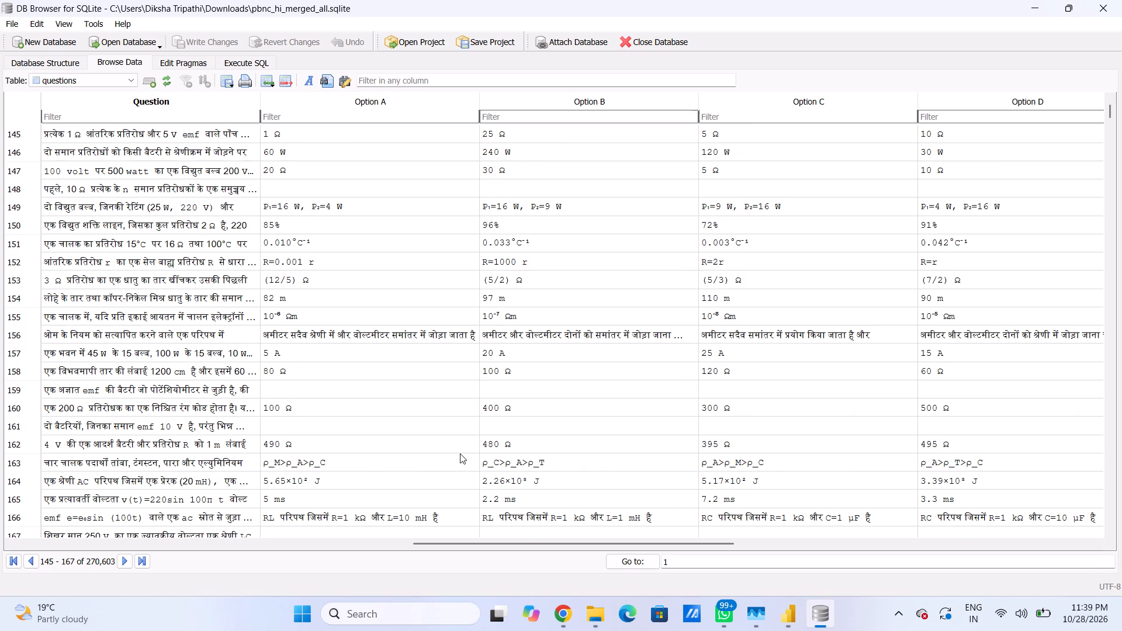
scroll(460, 453, down, 1)
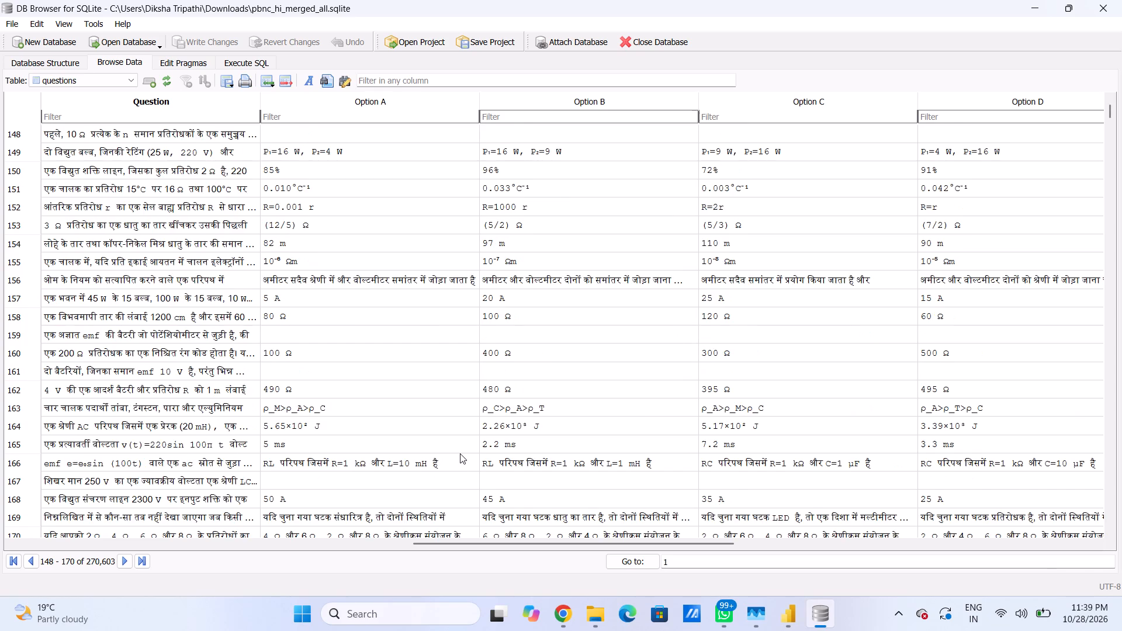
scroll(460, 453, down, 2)
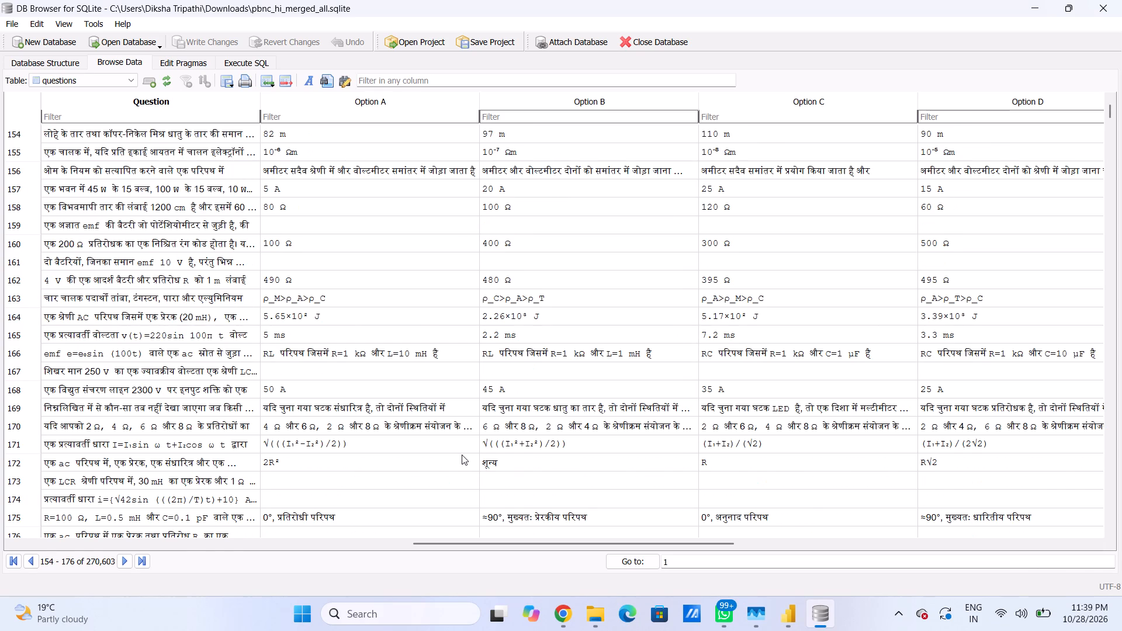
Continue reviewing the Question and Option A to Option D columns down to about row 206.
scroll(462, 455, down, 1)
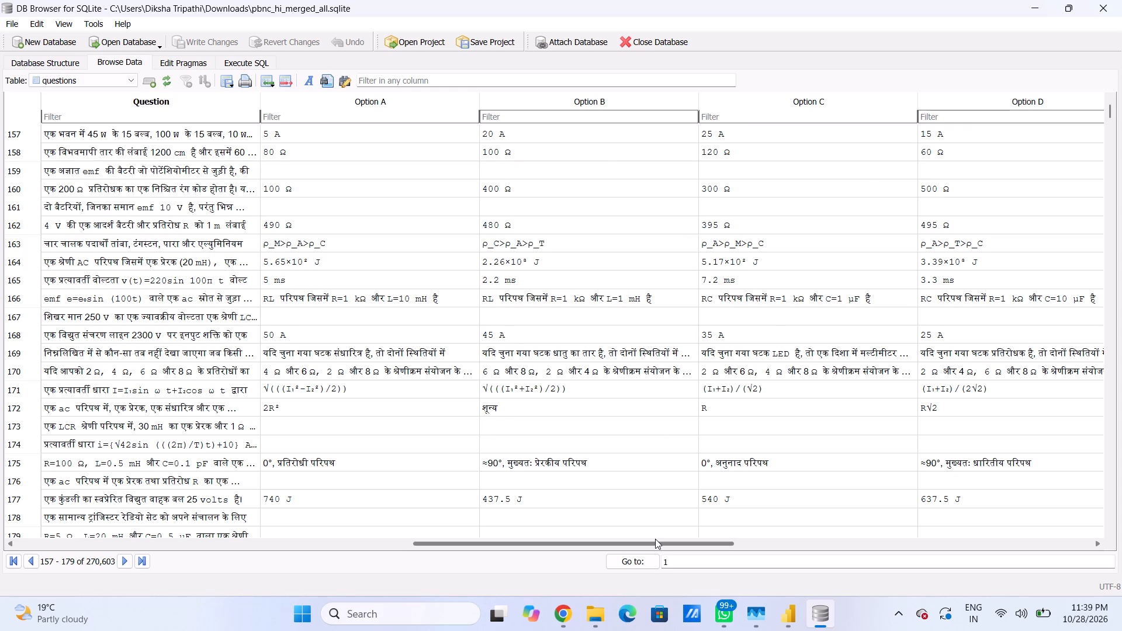
scroll(451, 421, down, 1)
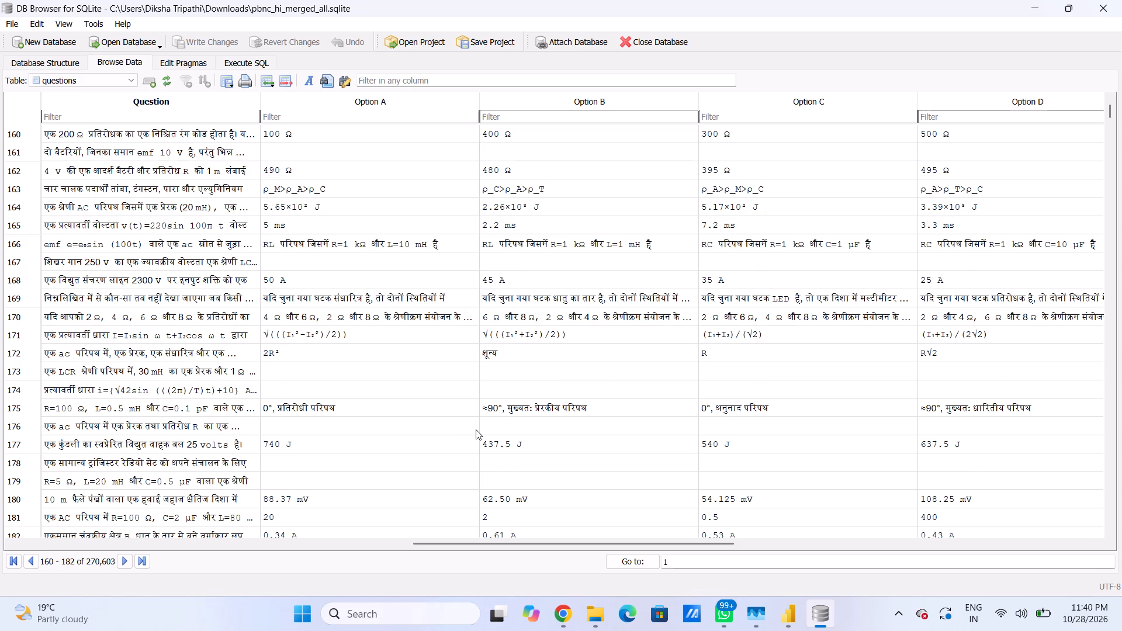
scroll(476, 429, down, 1)
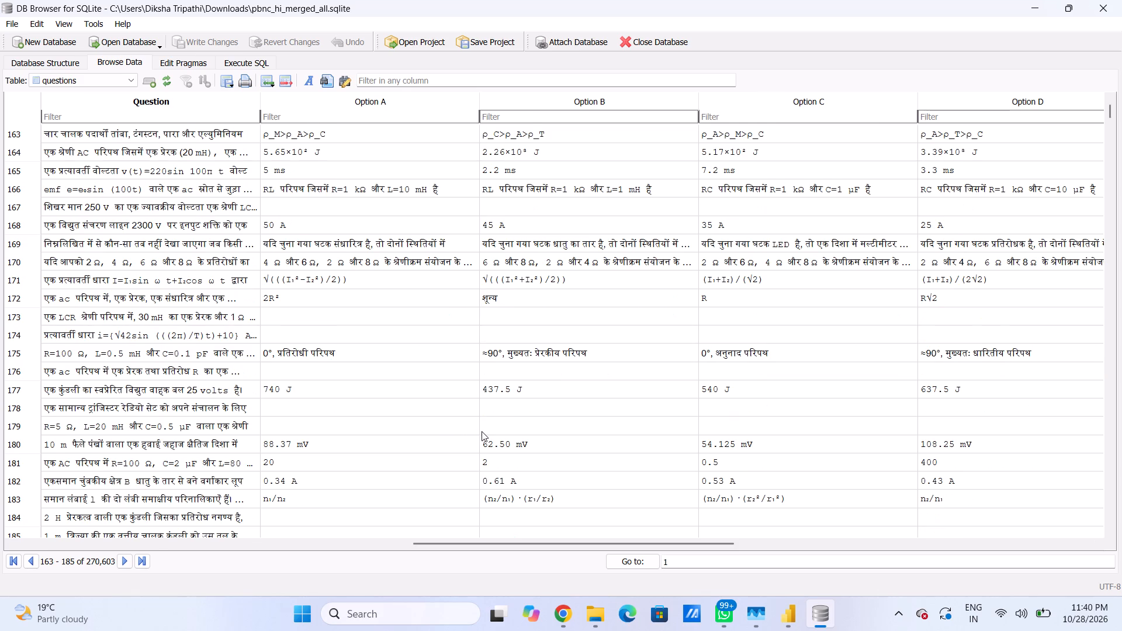
scroll(482, 431, down, 2)
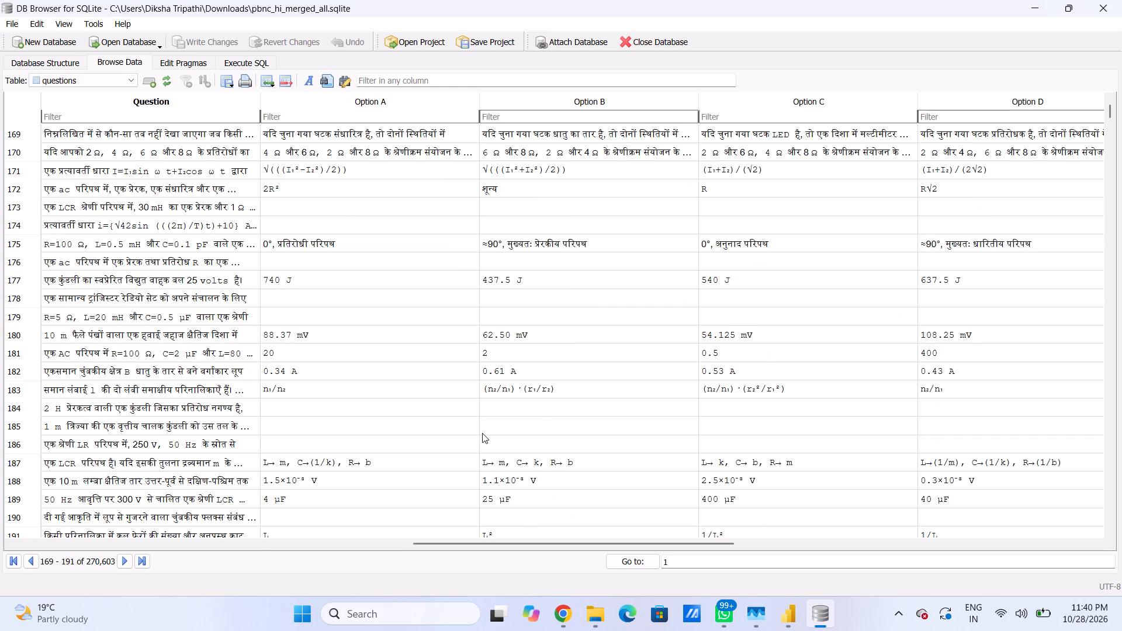
scroll(482, 433, down, 2)
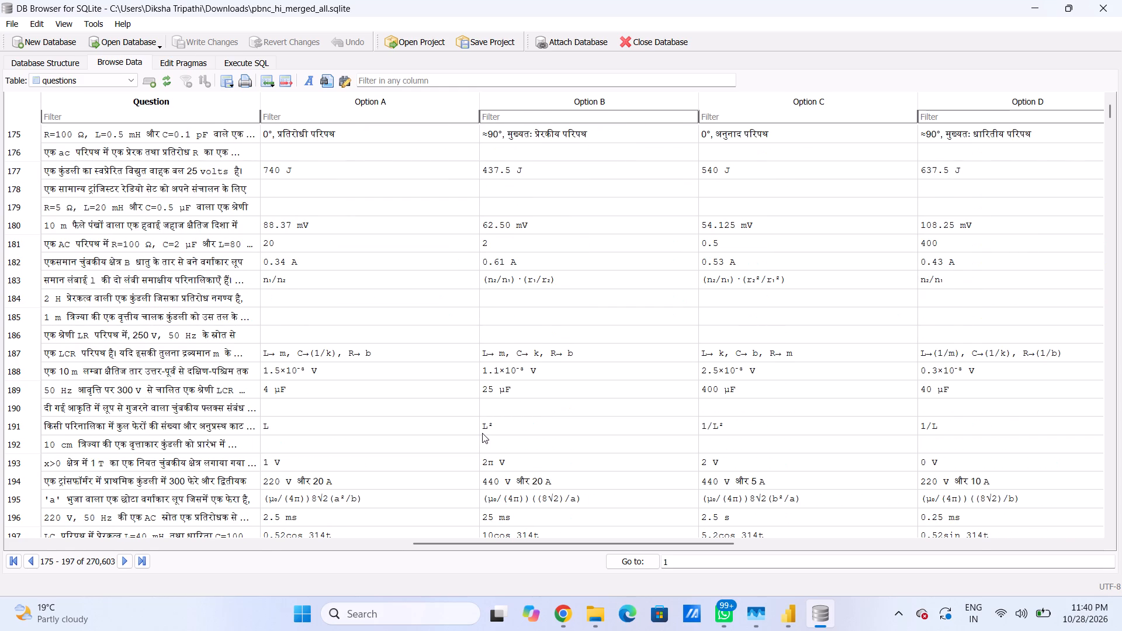
scroll(482, 433, down, 3)
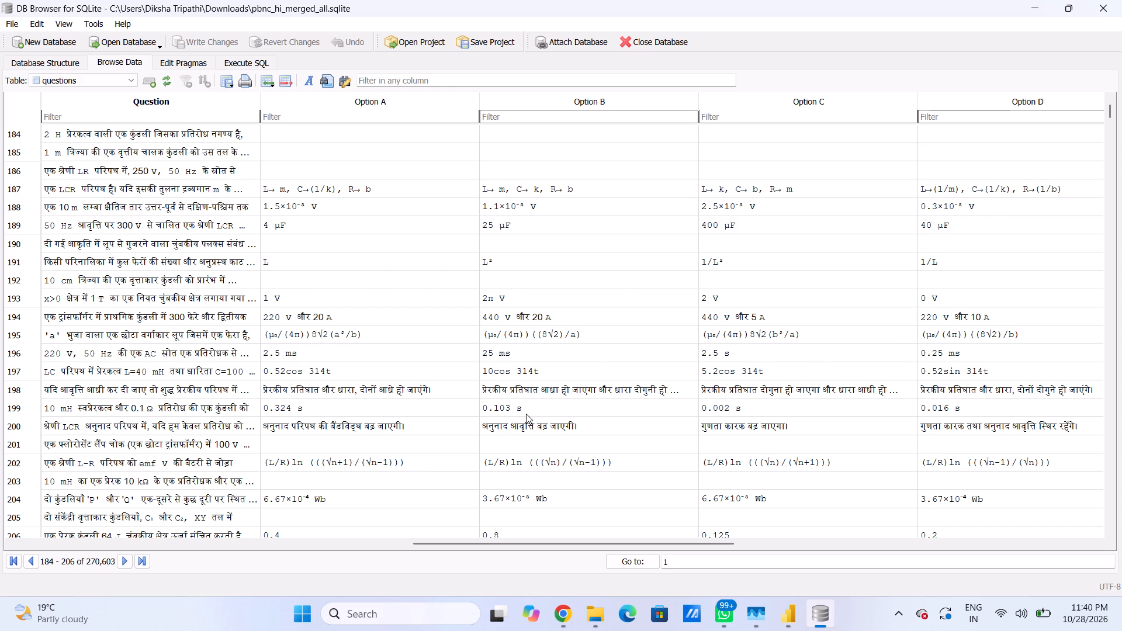
Examine the Hindi questions and their Option A to Option D entries down to about row 254.
scroll(526, 414, down, 2)
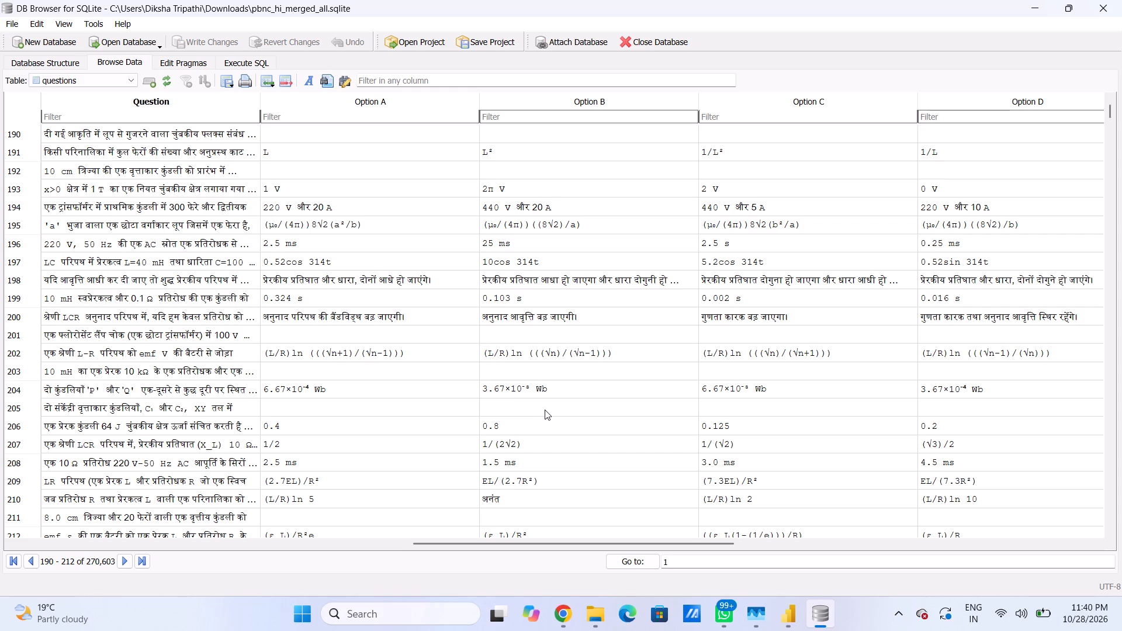
scroll(545, 410, down, 2)
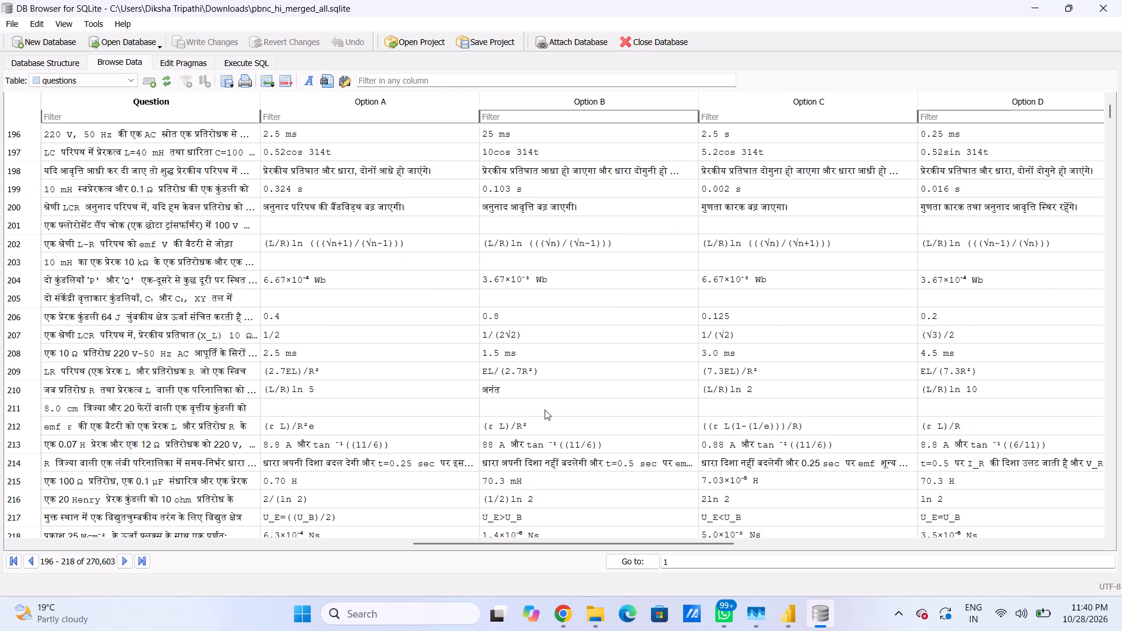
scroll(544, 411, down, 2)
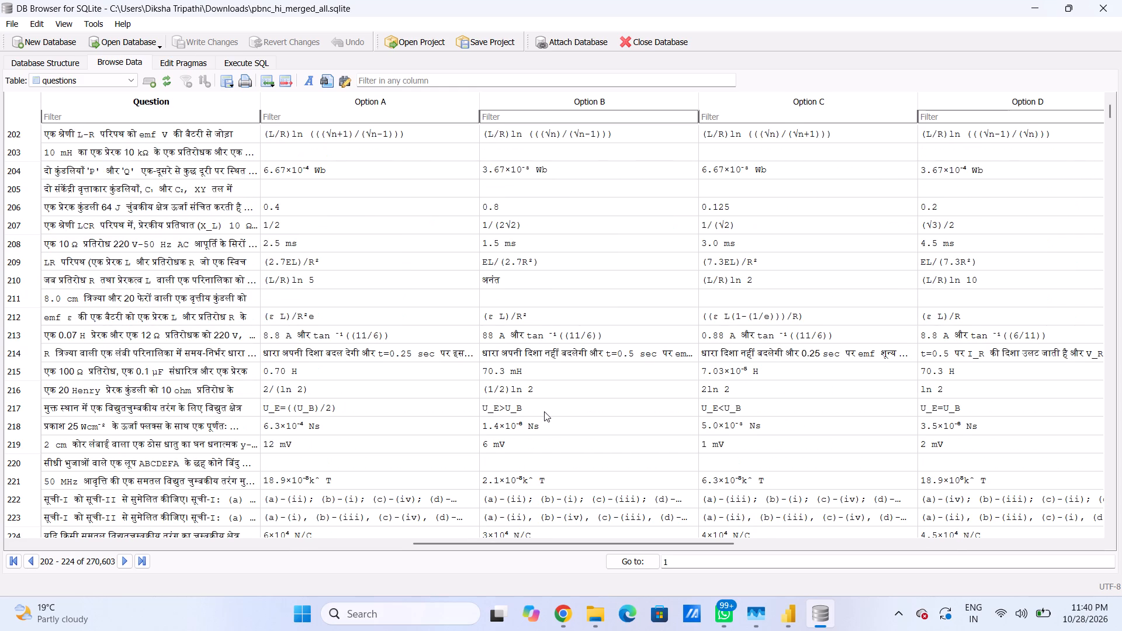
scroll(544, 411, down, 2)
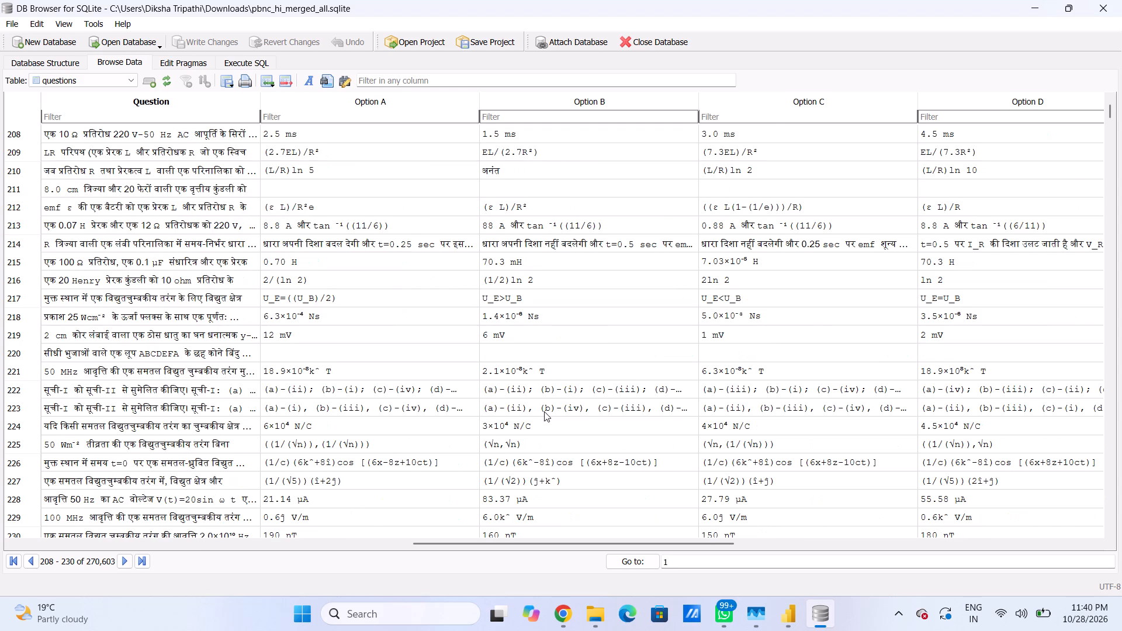
scroll(544, 411, down, 2)
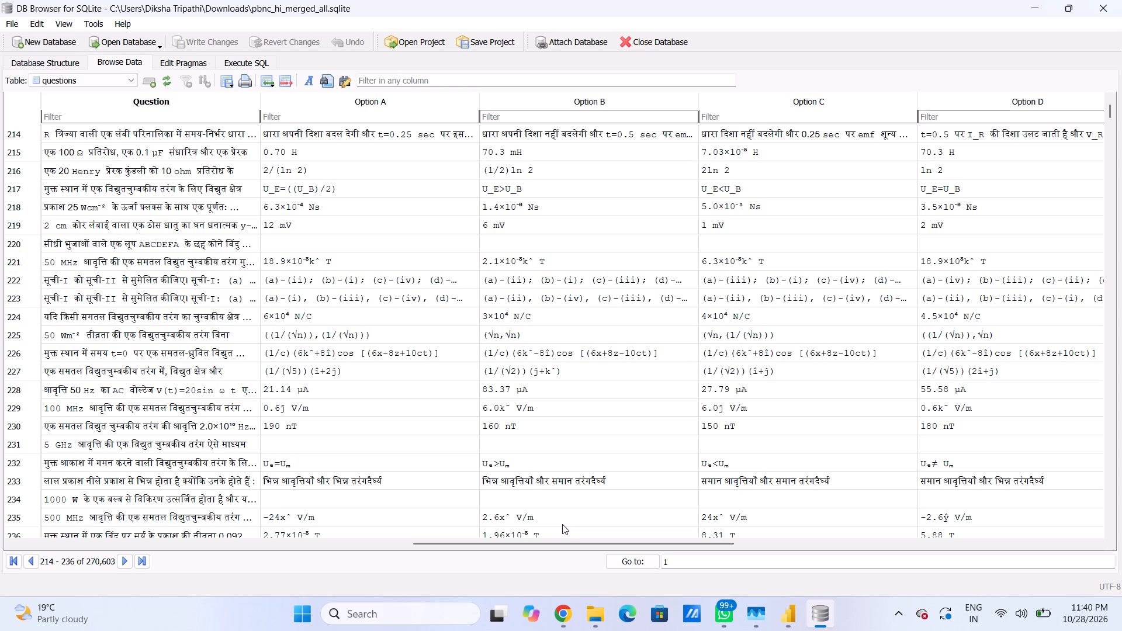
scroll(562, 524, down, 1)
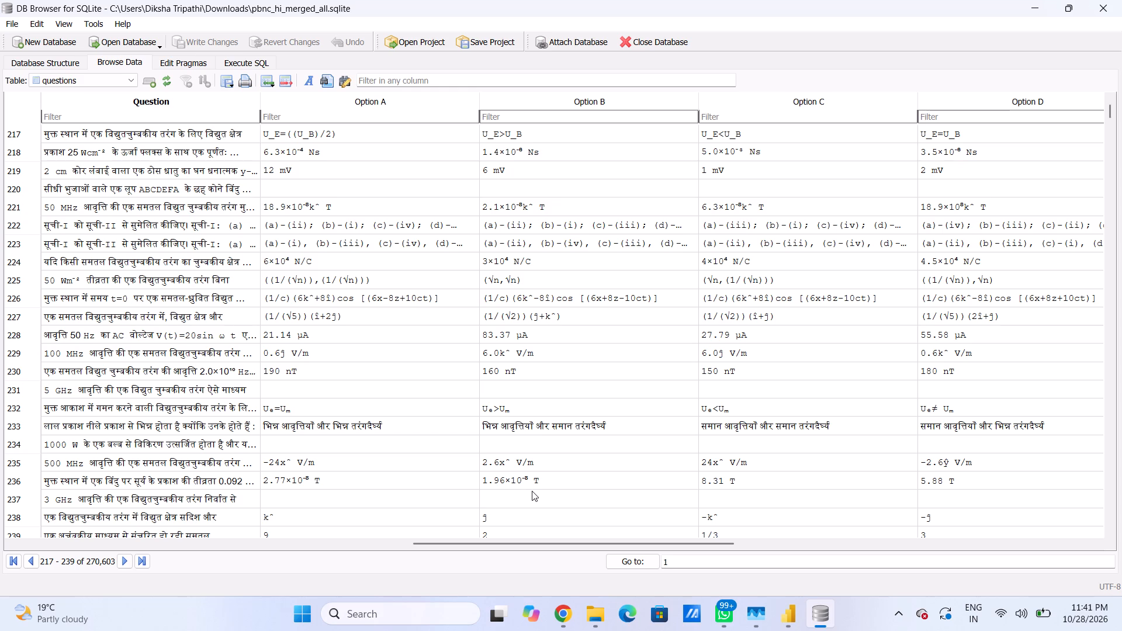
scroll(534, 489, down, 1)
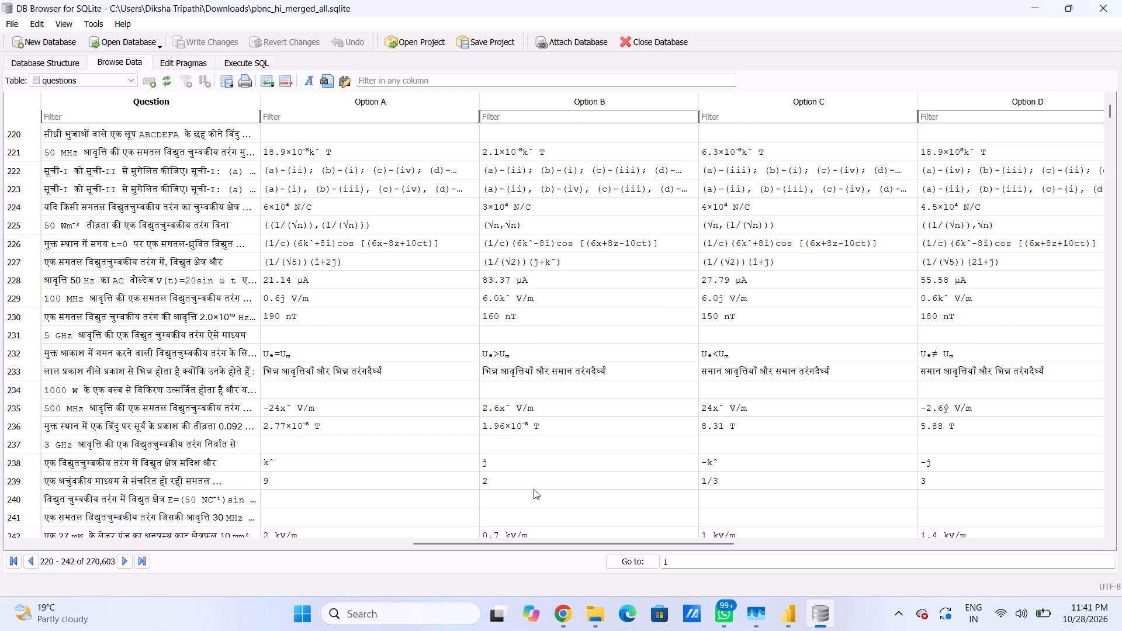
scroll(534, 489, down, 2)
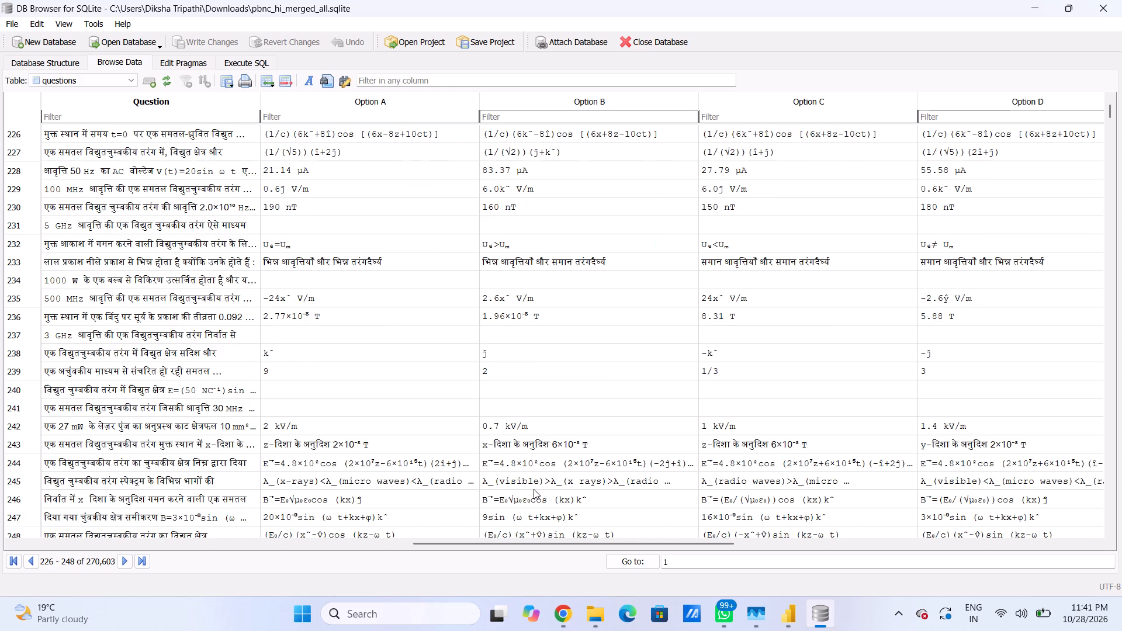
scroll(535, 488, down, 2)
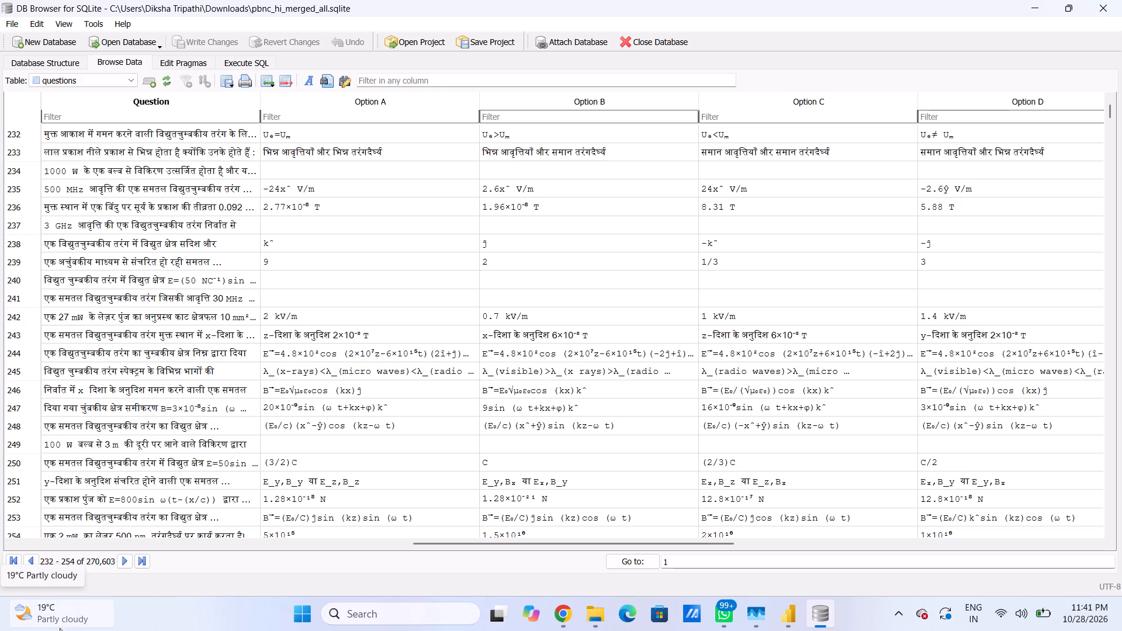
Select row 245 from Question through Option D and examine the question alongside its options.
click(205, 373)
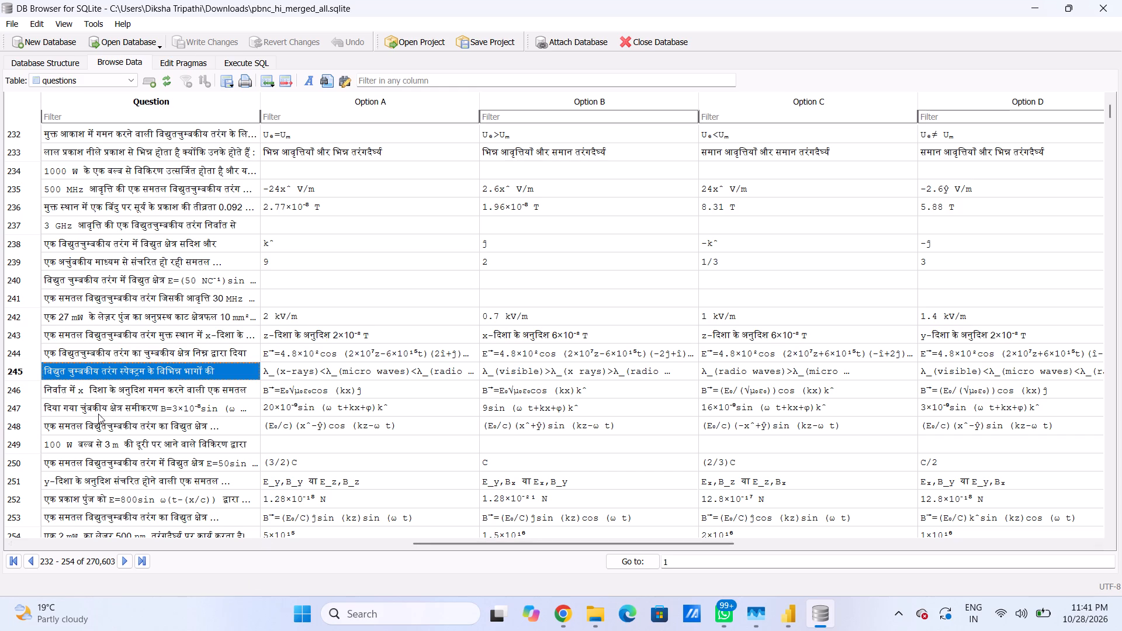
drag(255, 369, 264, 373)
drag(264, 373, 456, 373)
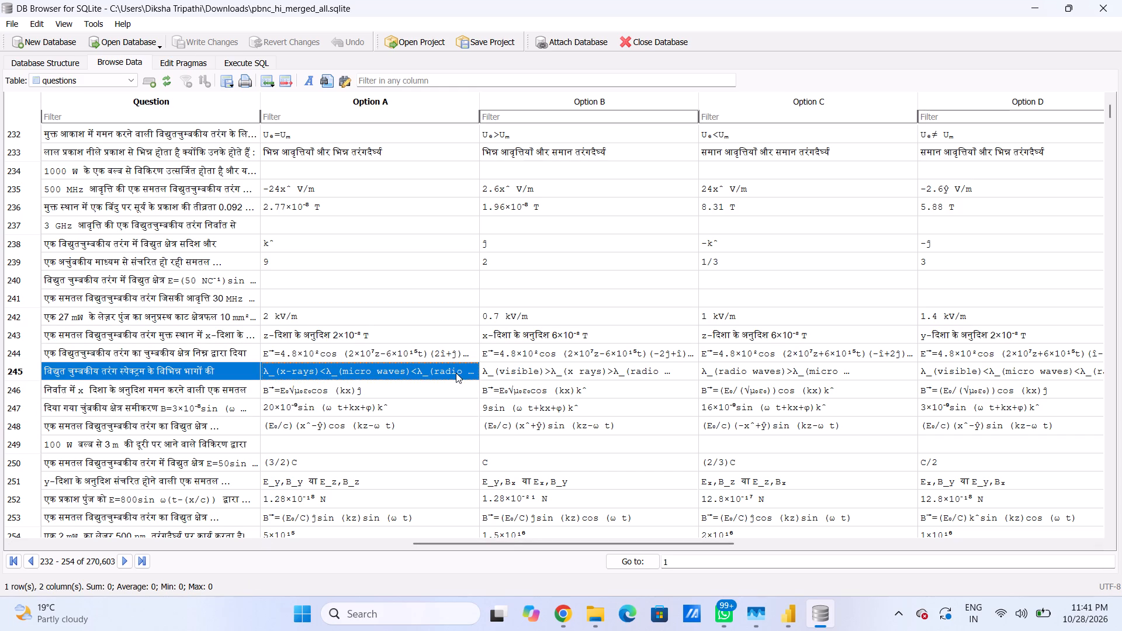
drag(456, 373, 978, 342)
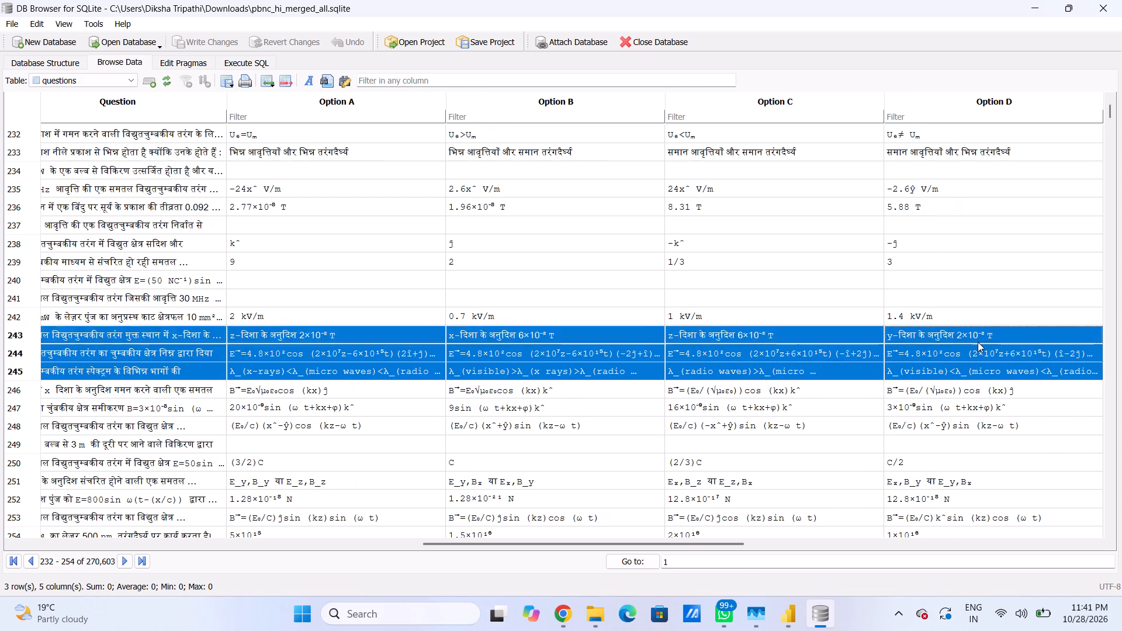
drag(978, 342, 1072, 372)
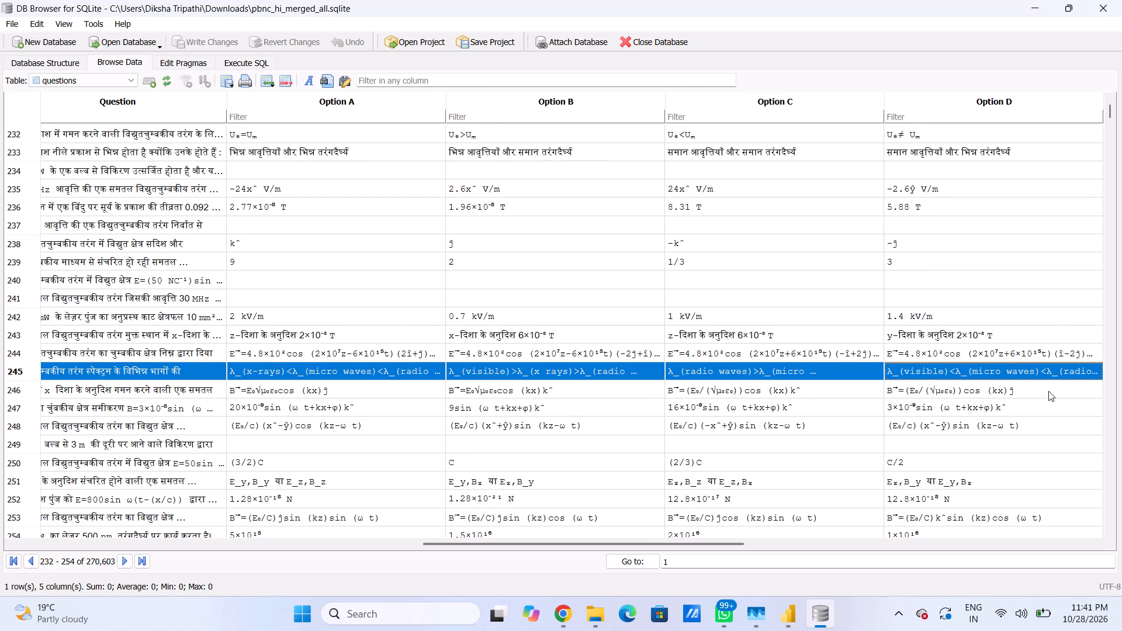
drag(527, 542, 447, 552)
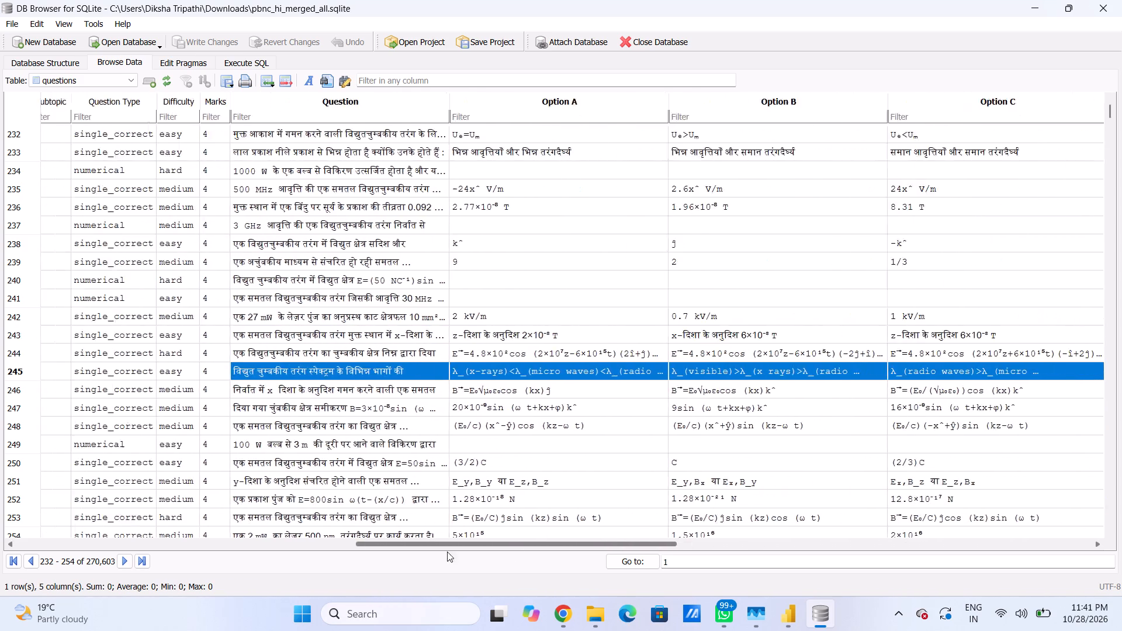
drag(447, 552, 490, 554)
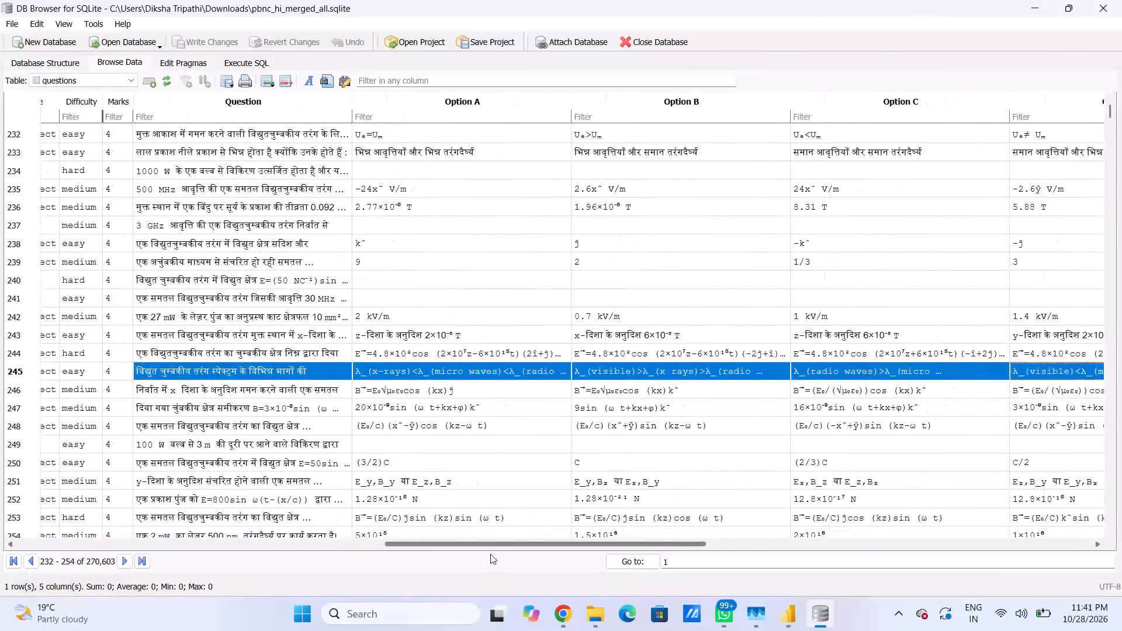
drag(490, 554, 515, 547)
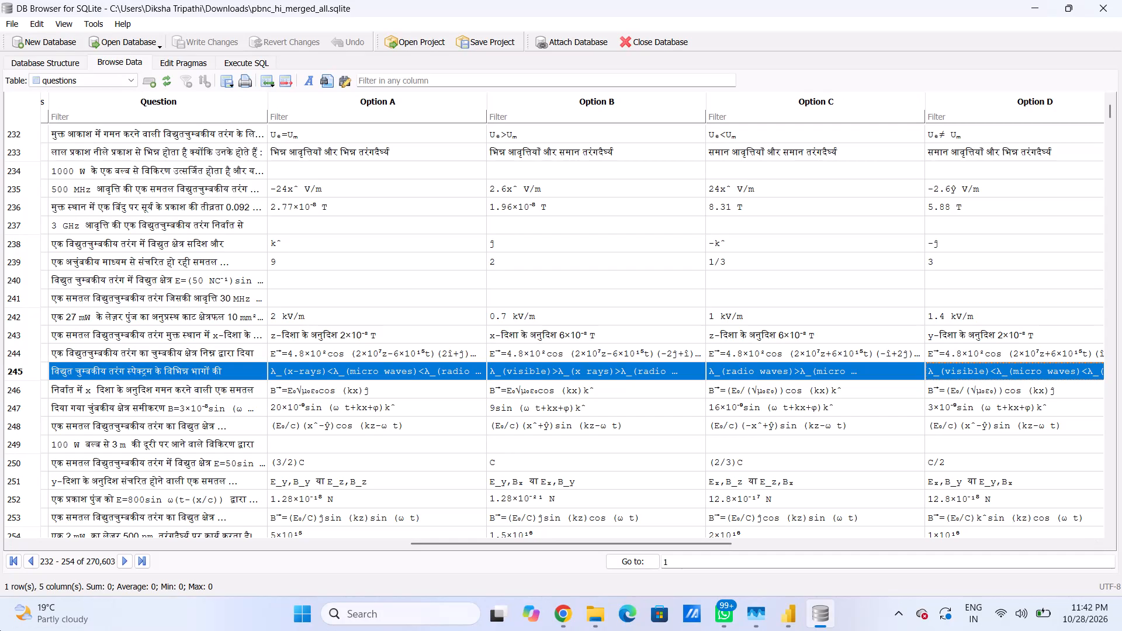
Open the Option B entry of row 245 to view its full text, and select that row's Option A to Option D cells.
right_click(0, 630)
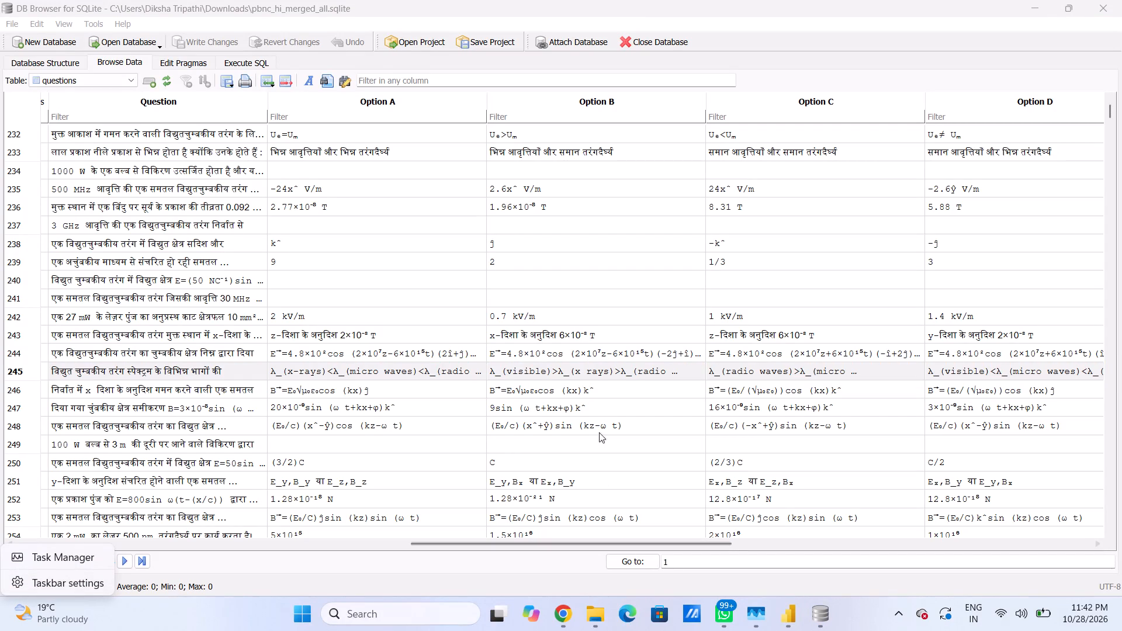
click(595, 366)
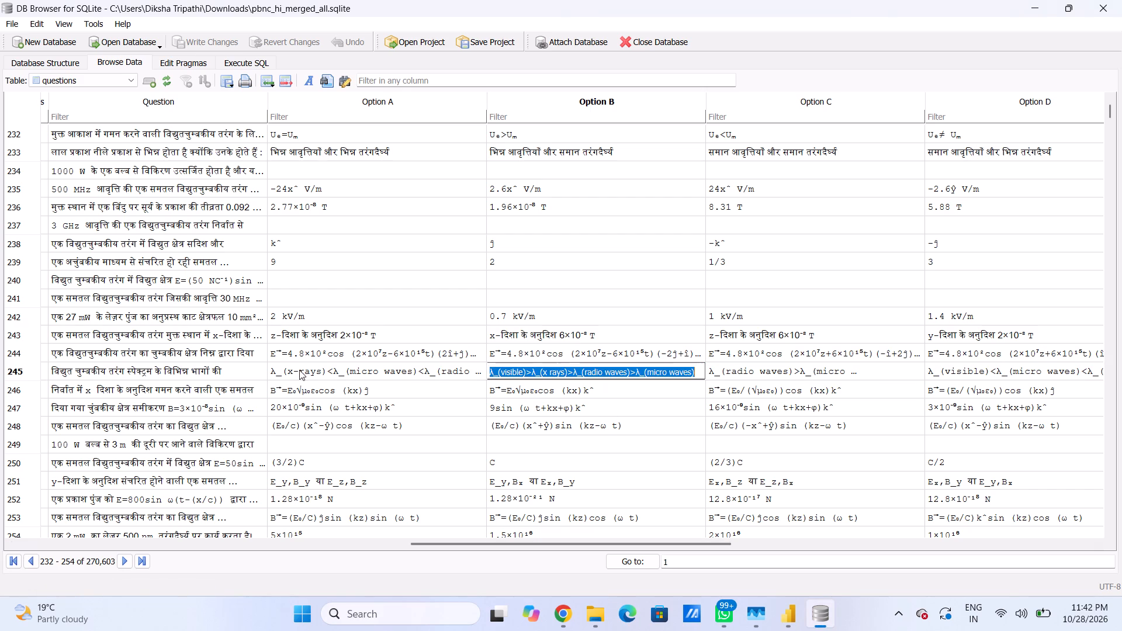
drag(279, 370, 966, 351)
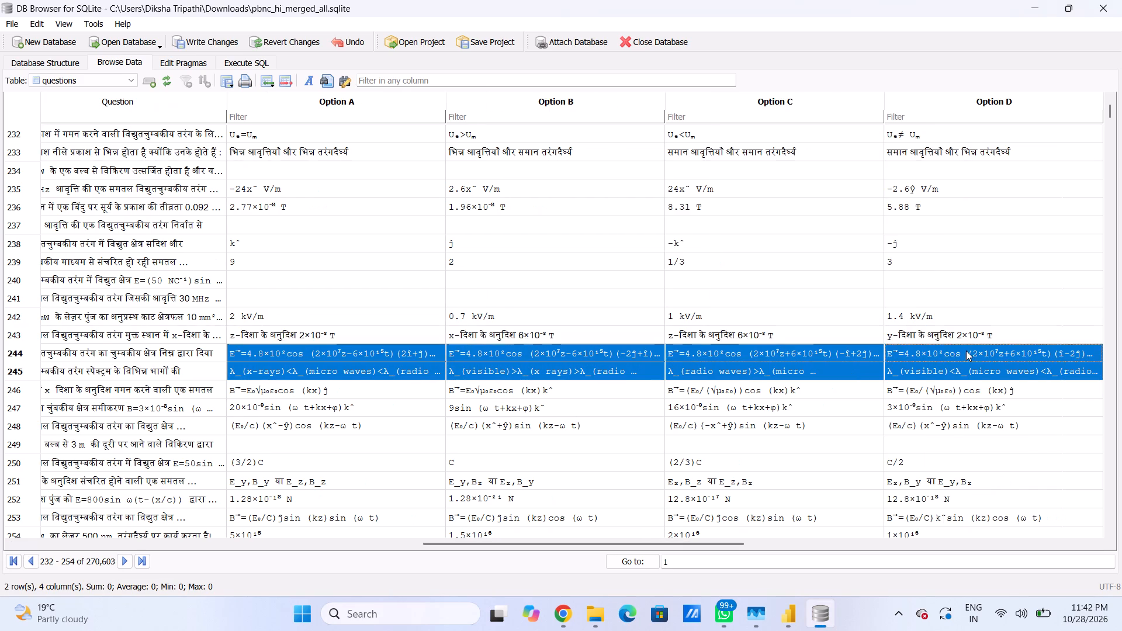
drag(966, 351, 991, 375)
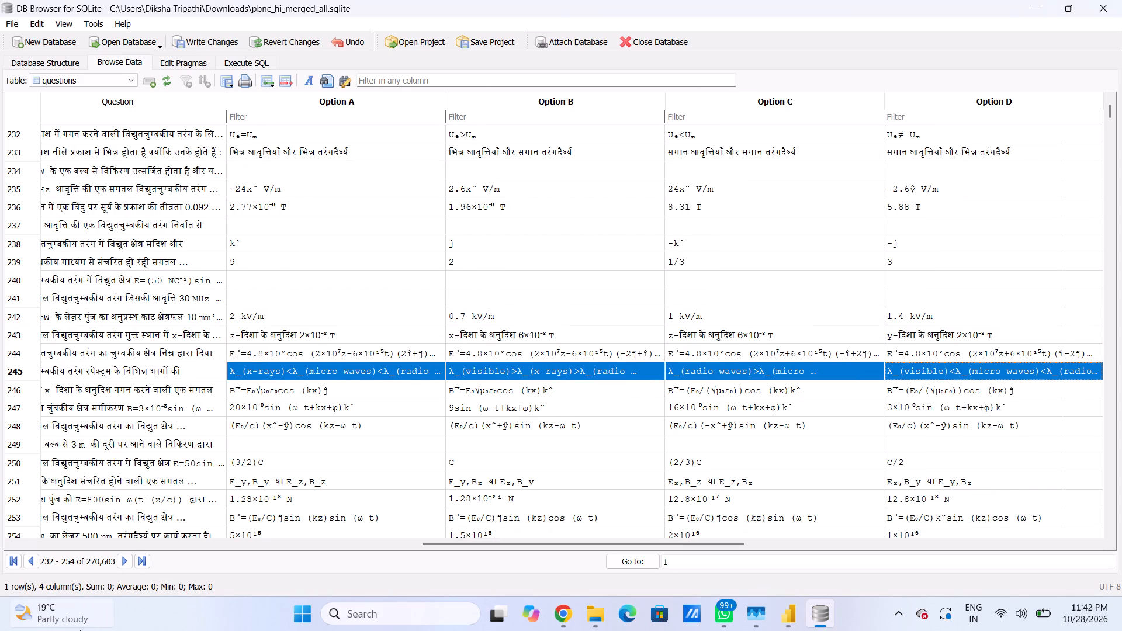
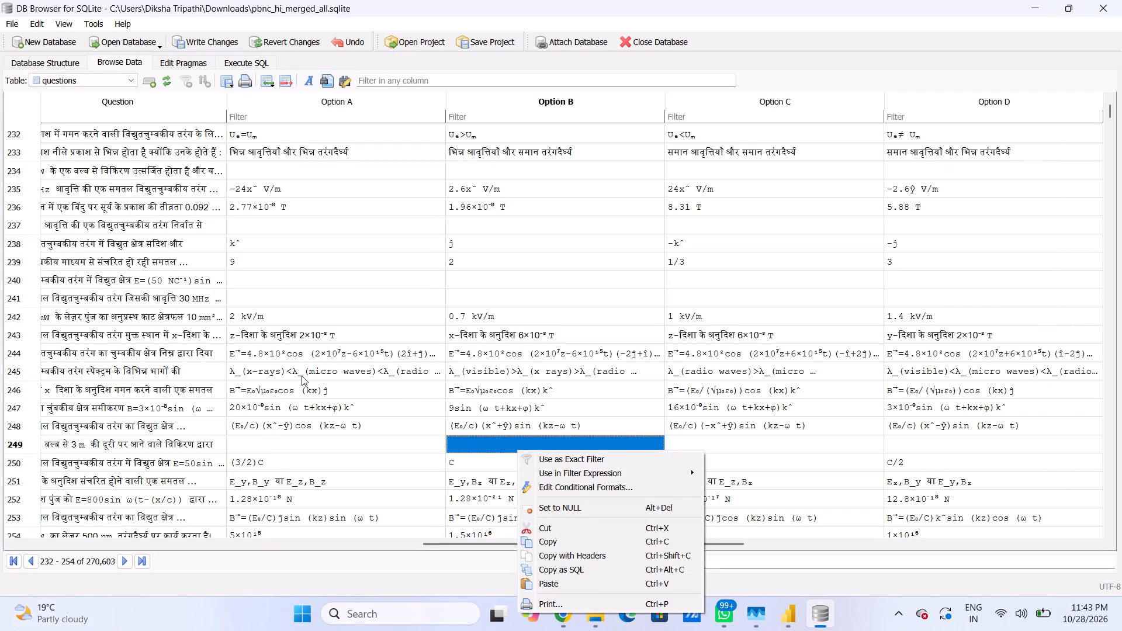
Open Notepad and switch to an empty untitled note for recording question IDs.
click(273, 365)
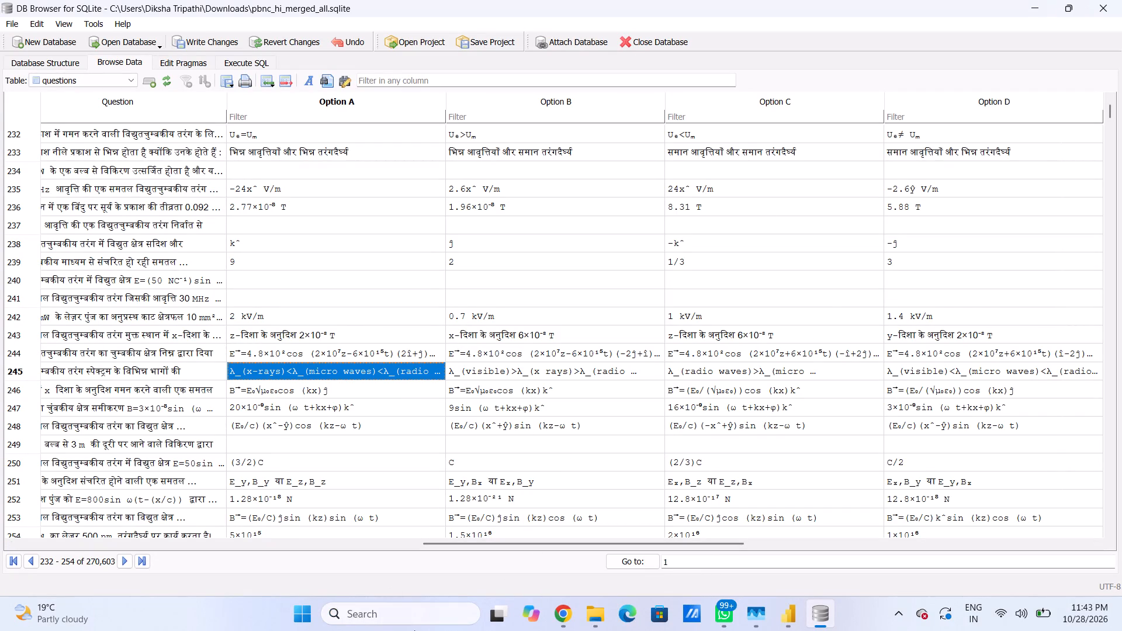
click(423, 609)
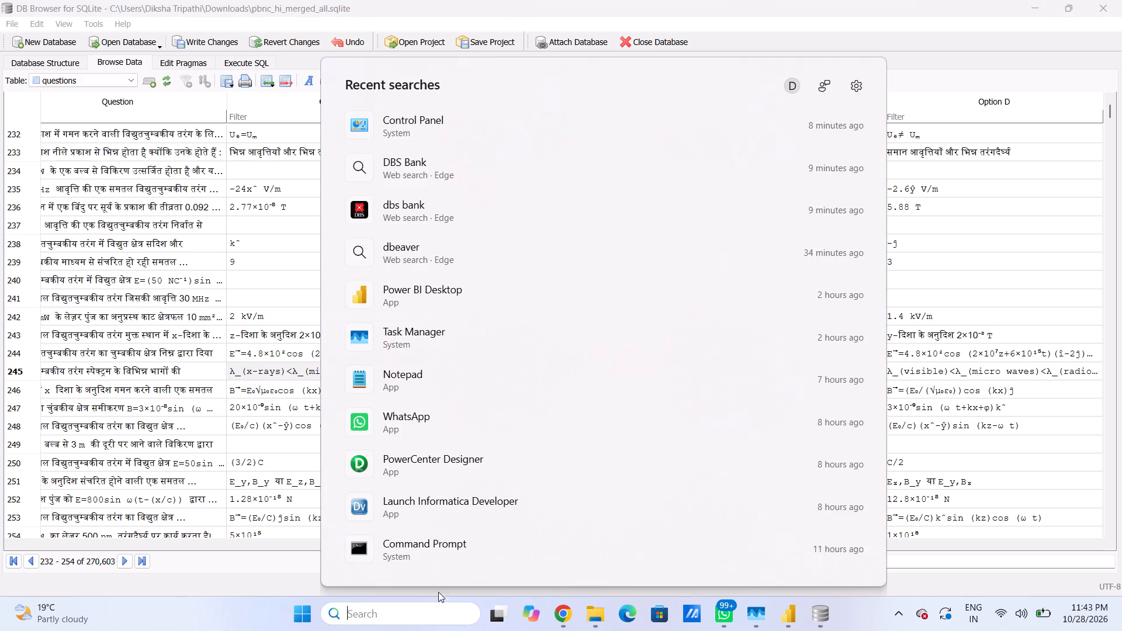
key(n)
key(o)
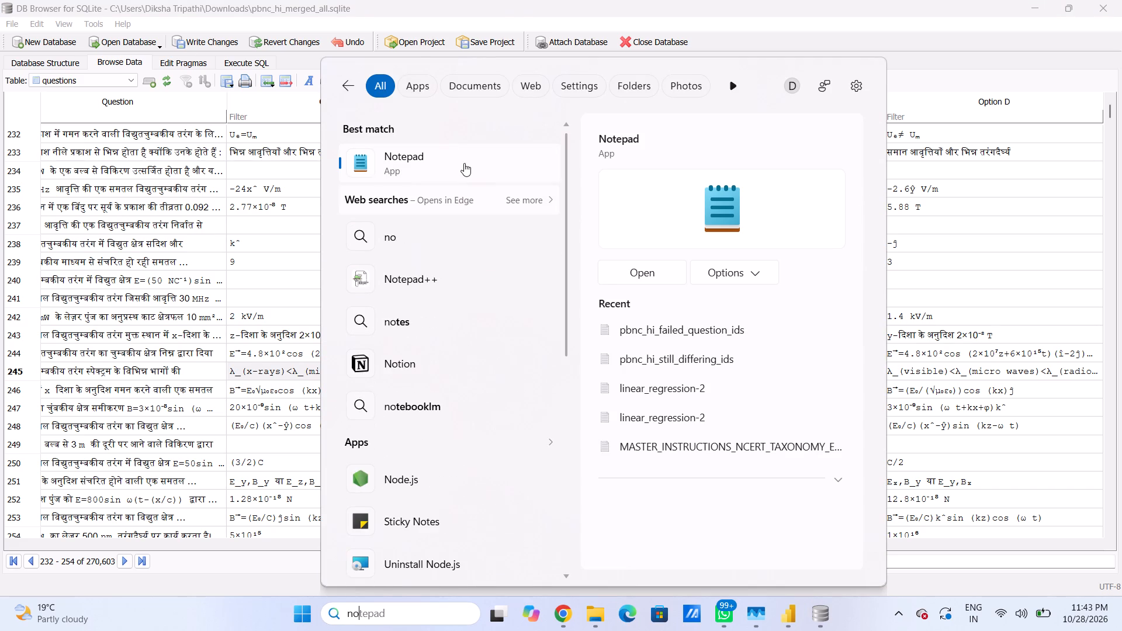
click(464, 163)
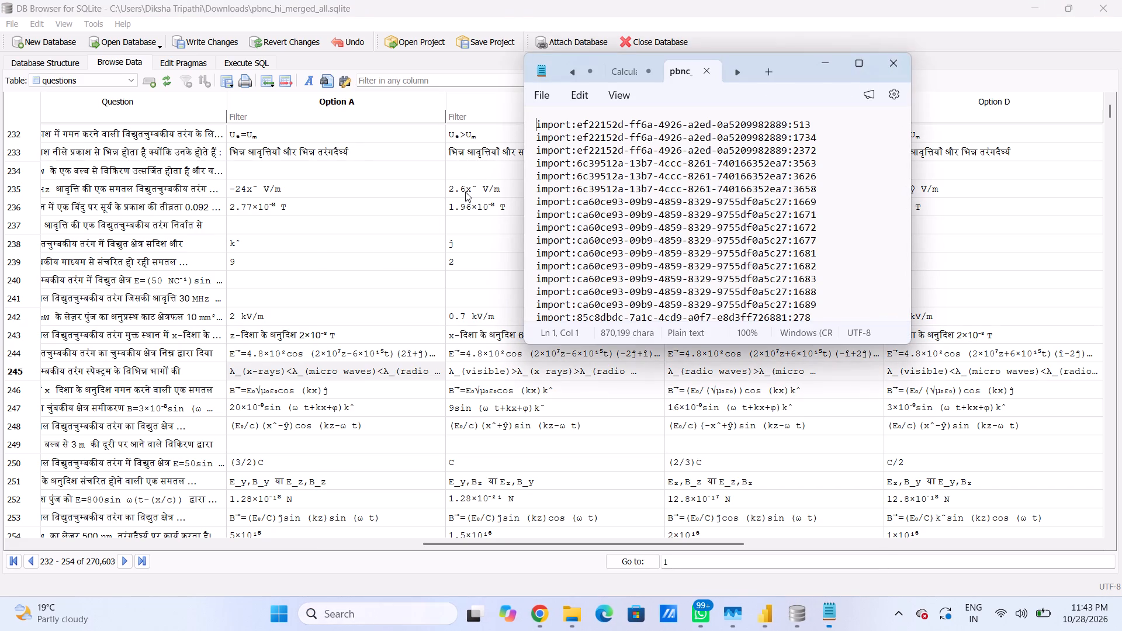
click(763, 72)
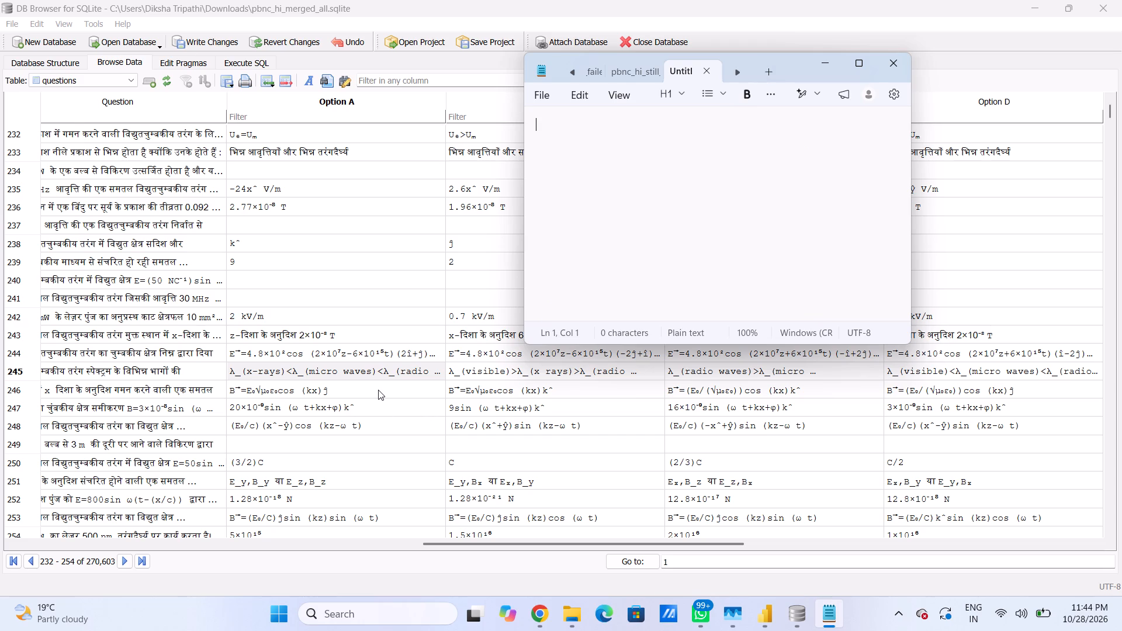
Copy the Question ID of row 245 from the questions table in DB Browser for SQLite.
scroll(379, 389, down, 1)
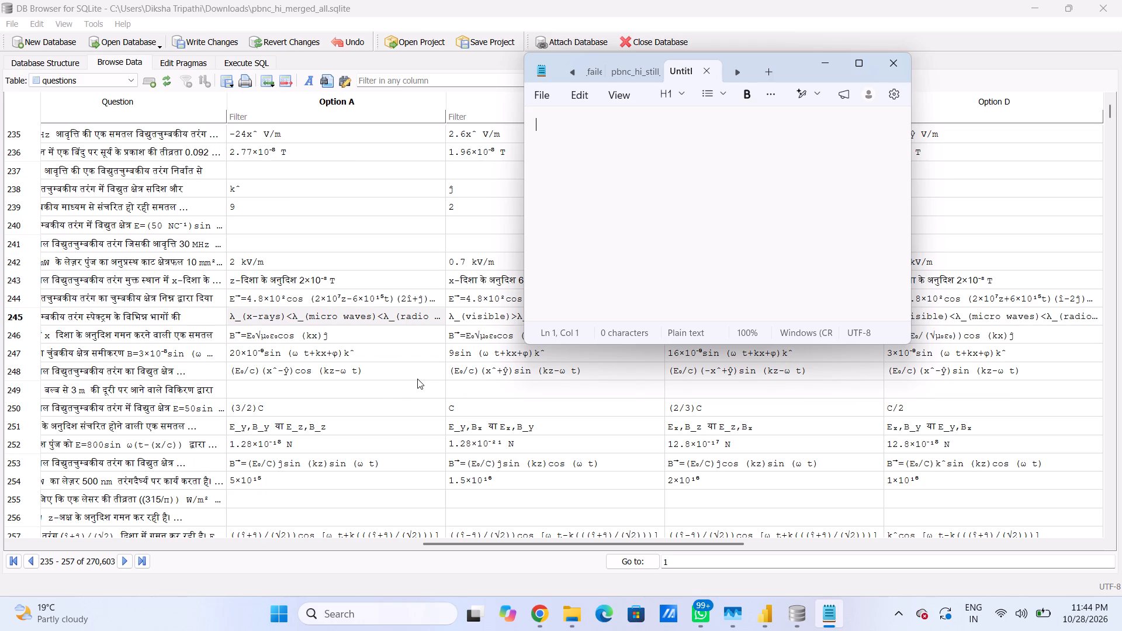
scroll(424, 387, up, 1)
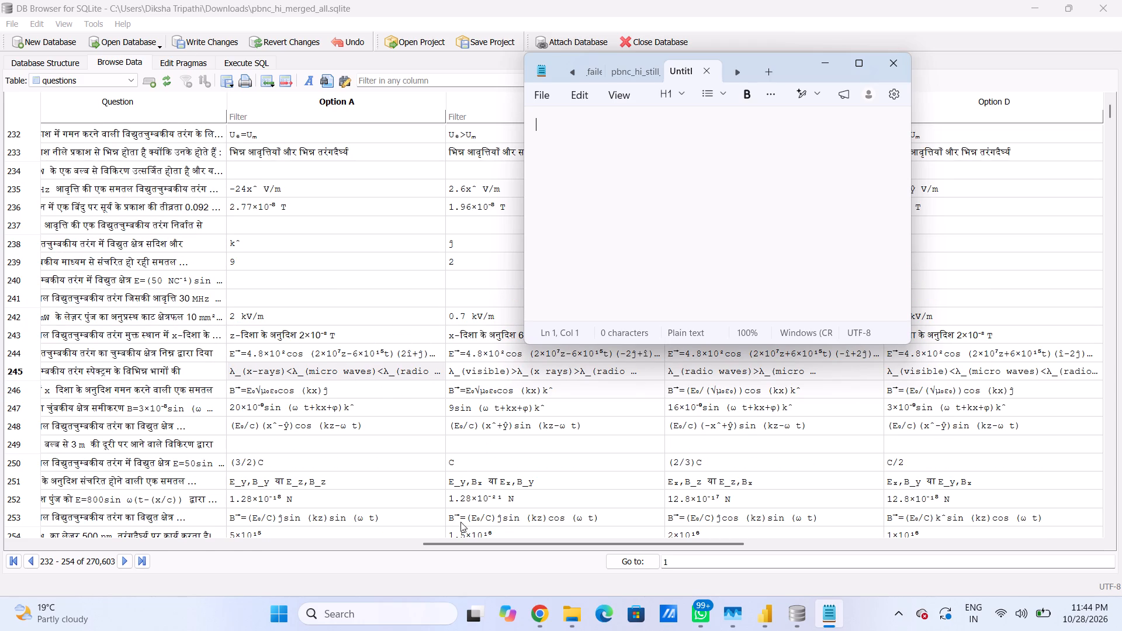
drag(451, 540, 254, 511)
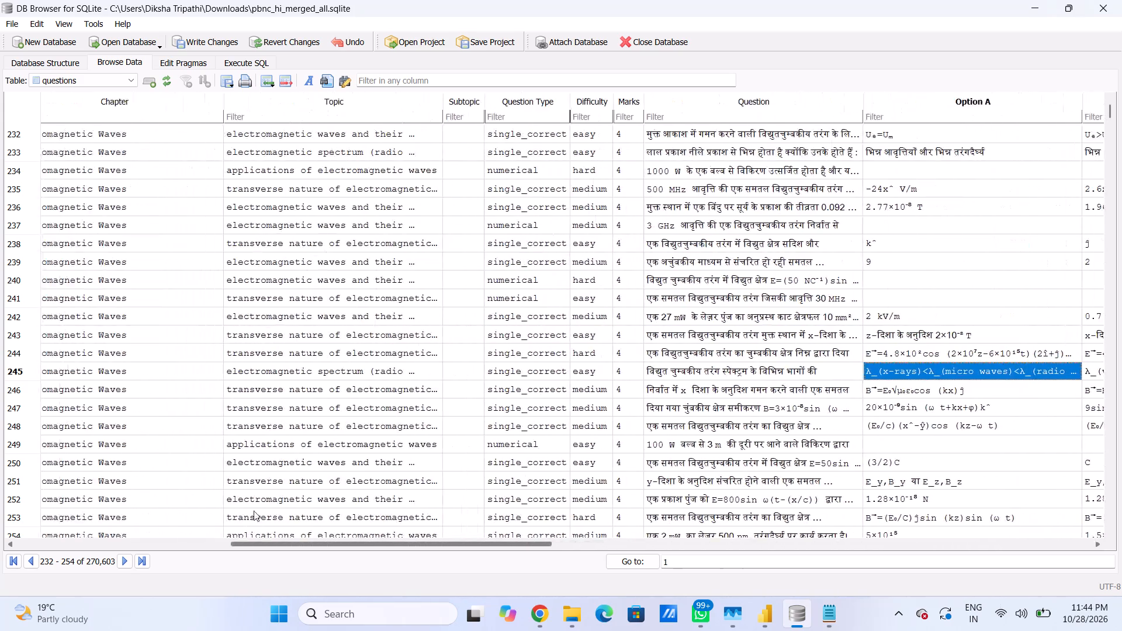
drag(254, 511, 114, 504)
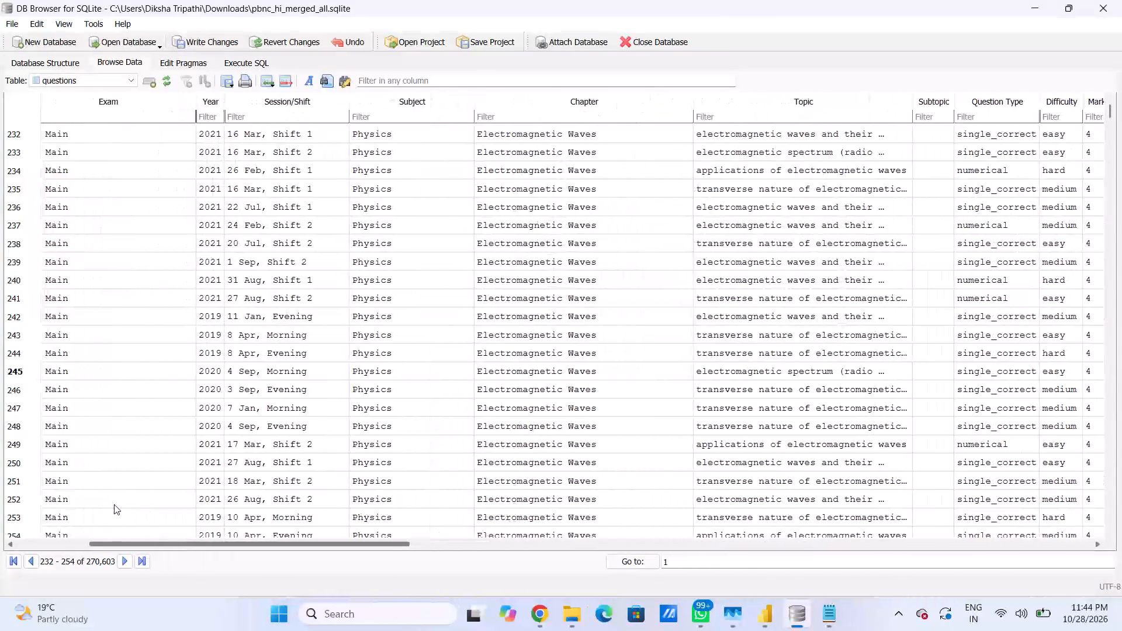
drag(114, 504, 18, 487)
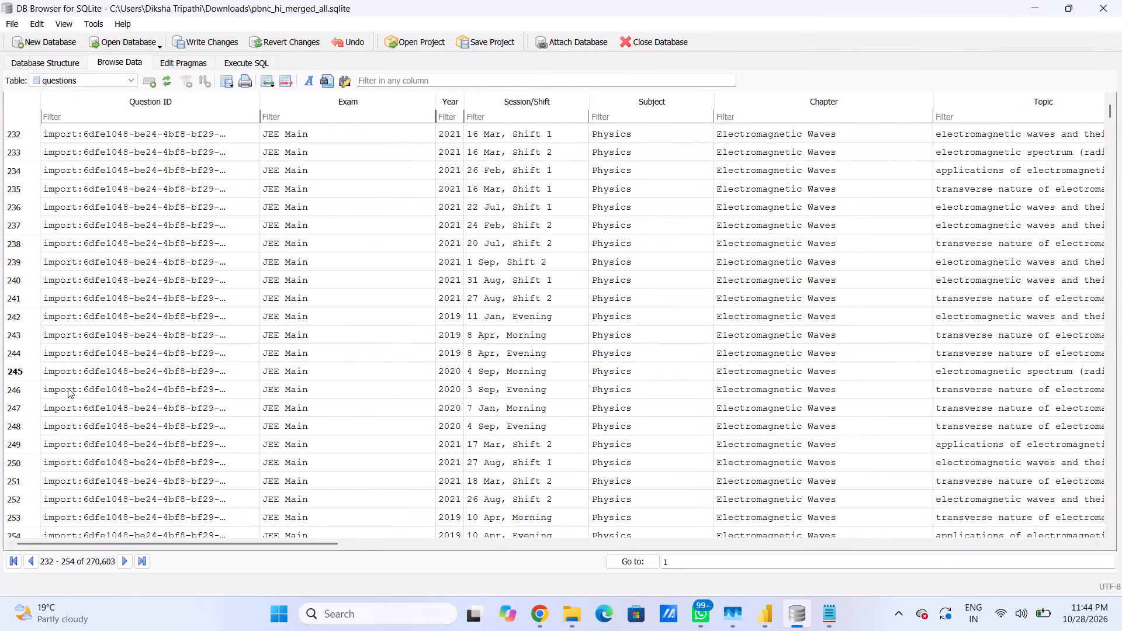
drag(46, 370, 334, 372)
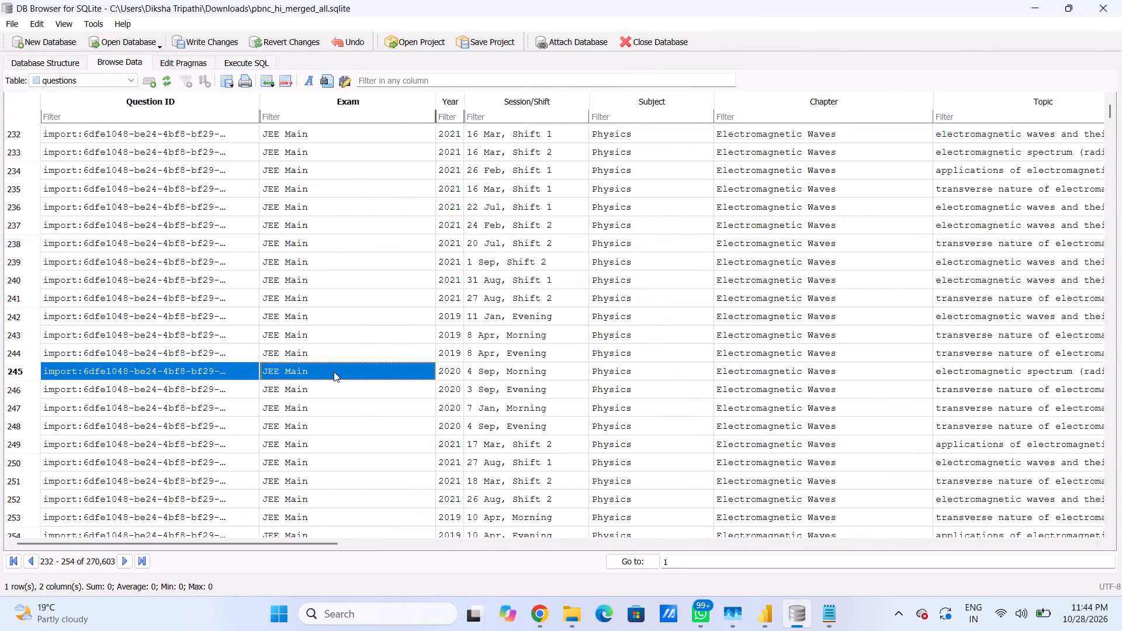
drag(334, 372, 792, 367)
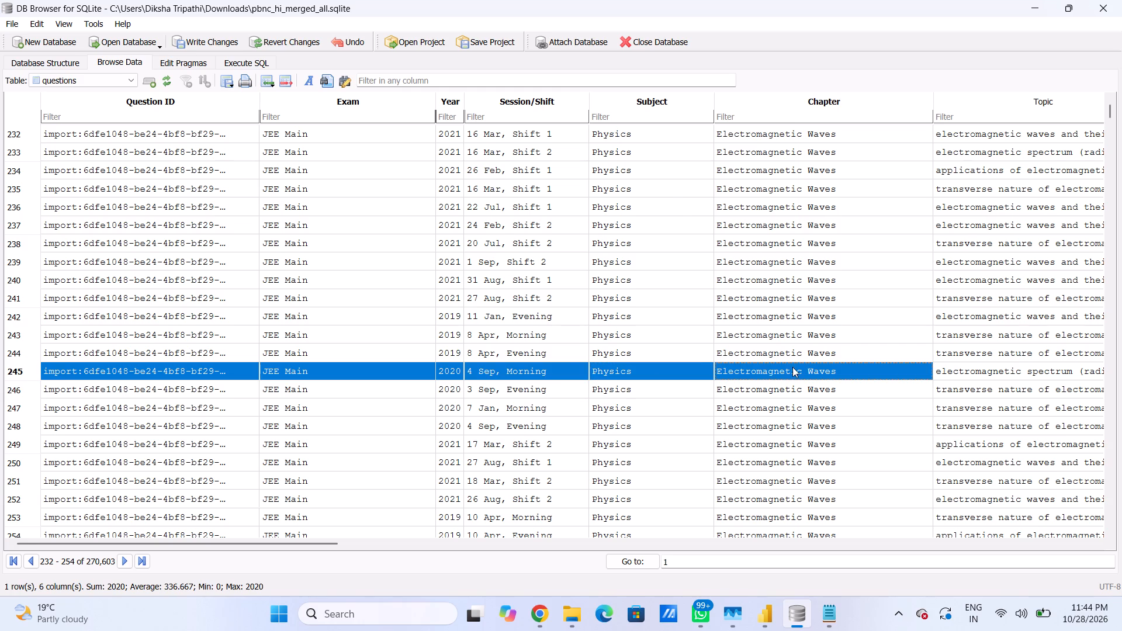
drag(792, 367, 429, 330)
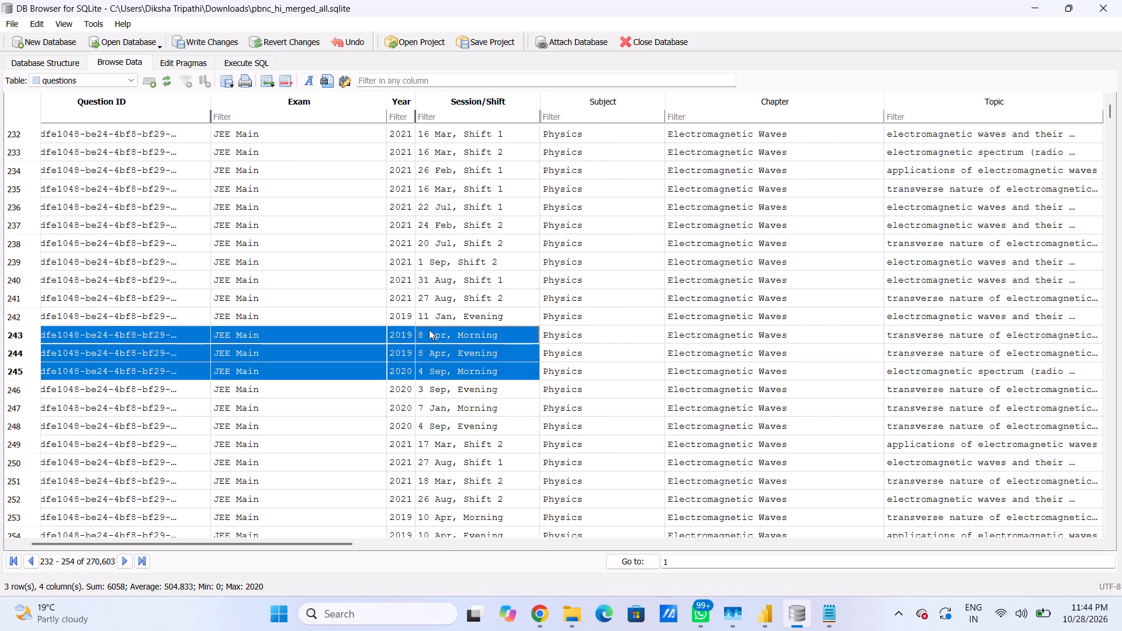
drag(429, 330, 196, 360)
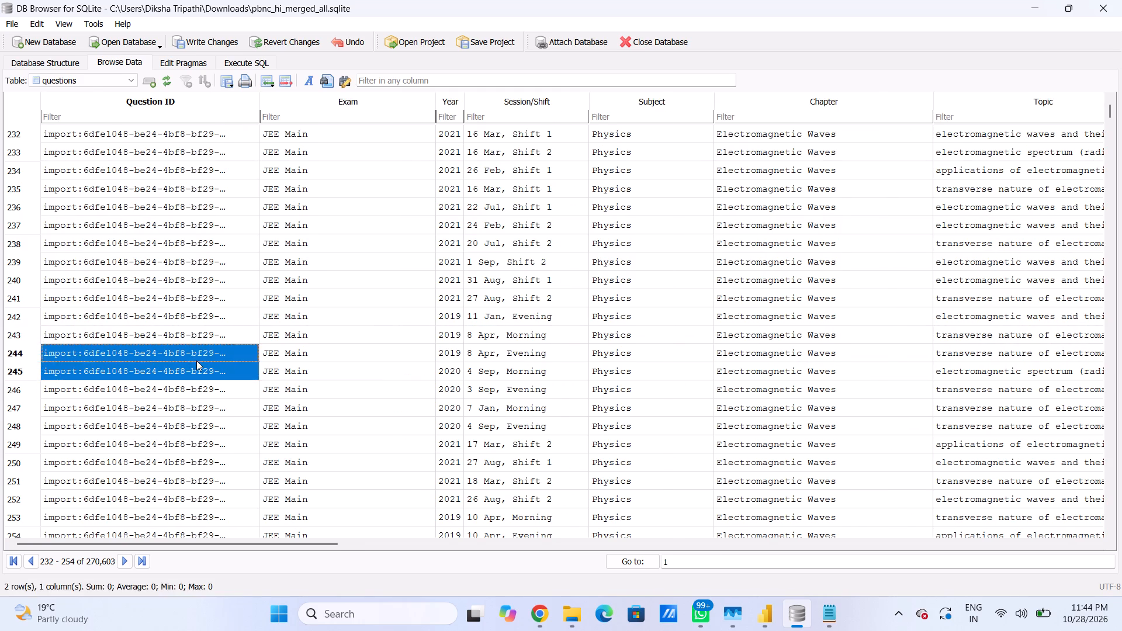
drag(196, 360, 194, 376)
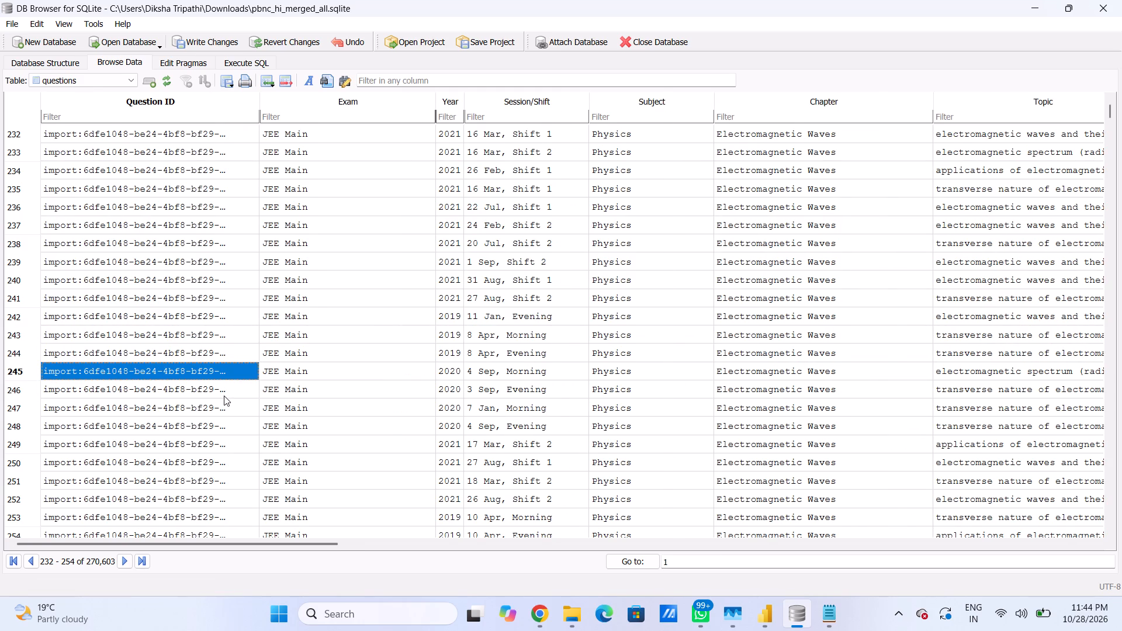
key(ctrl+c)
Paste the copied Question ID into the empty Notepad note and start a new line below it.
click(832, 618)
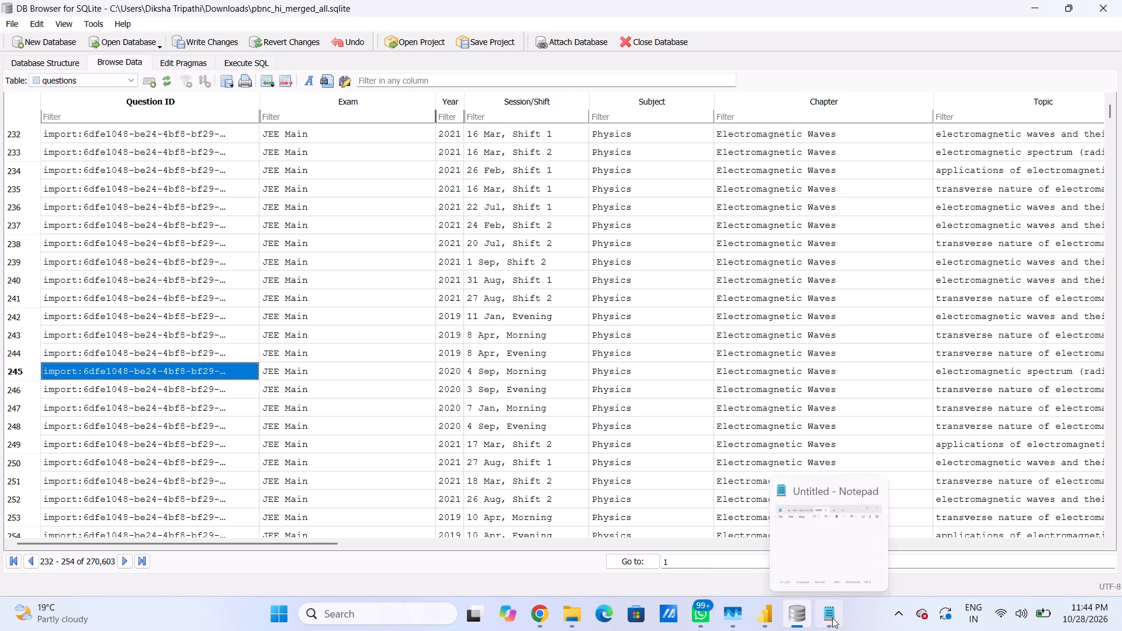
key(ctrl+v)
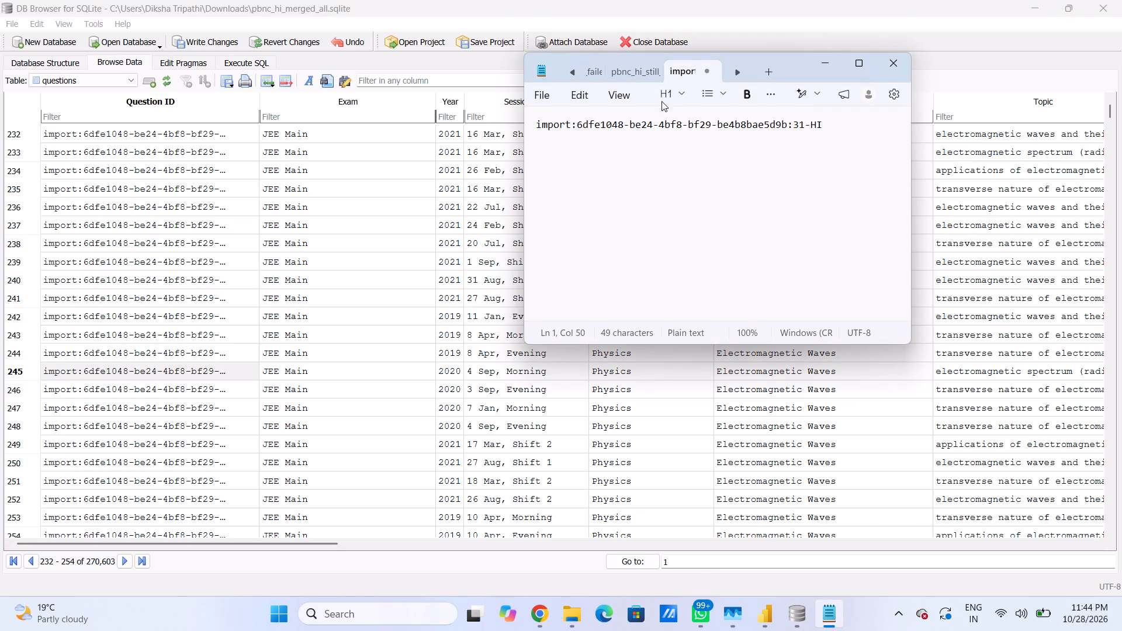
click(636, 77)
click(692, 72)
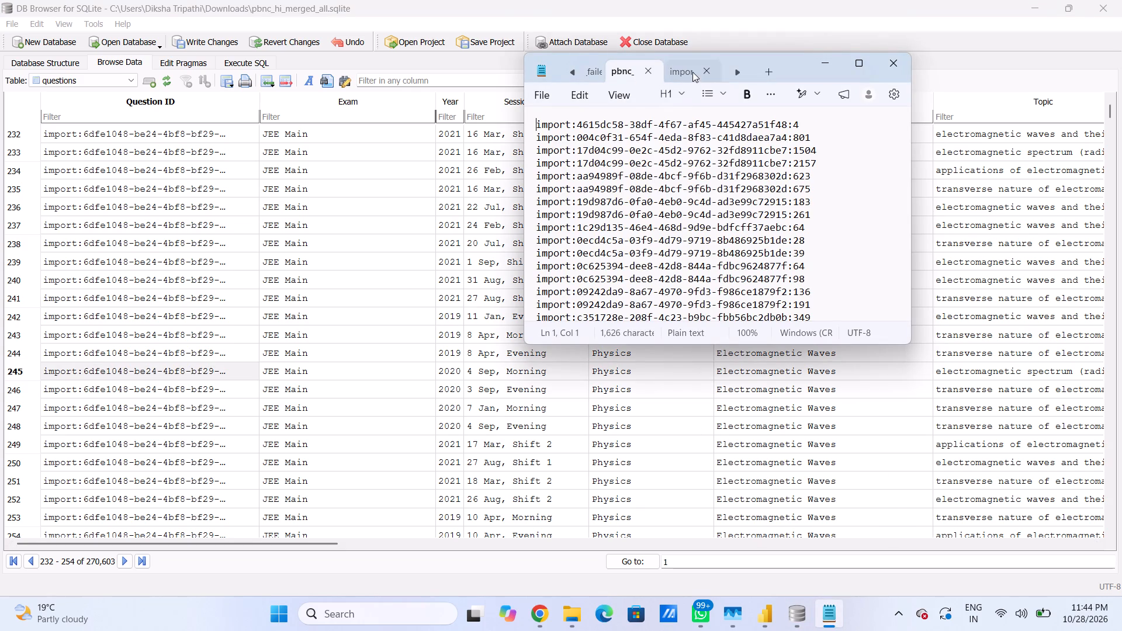
key(Return)
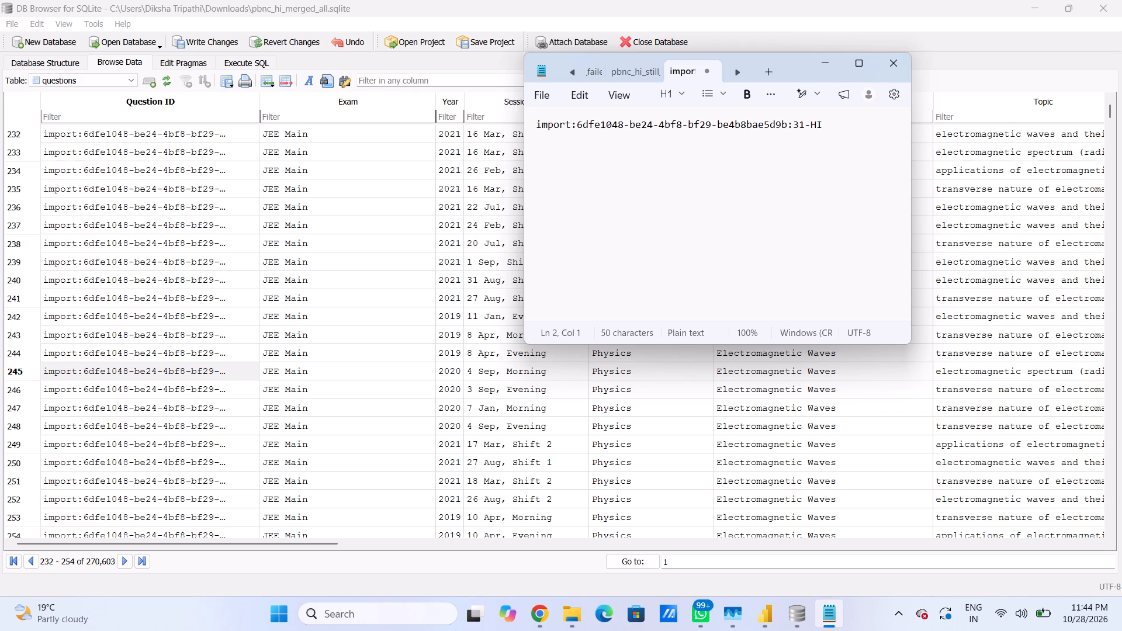
Return to DB Browser for SQLite and examine rows 232 to 254 across the question details, Question text, Option A to Option D and correct answers.
click(582, 566)
drag(314, 543, 324, 546)
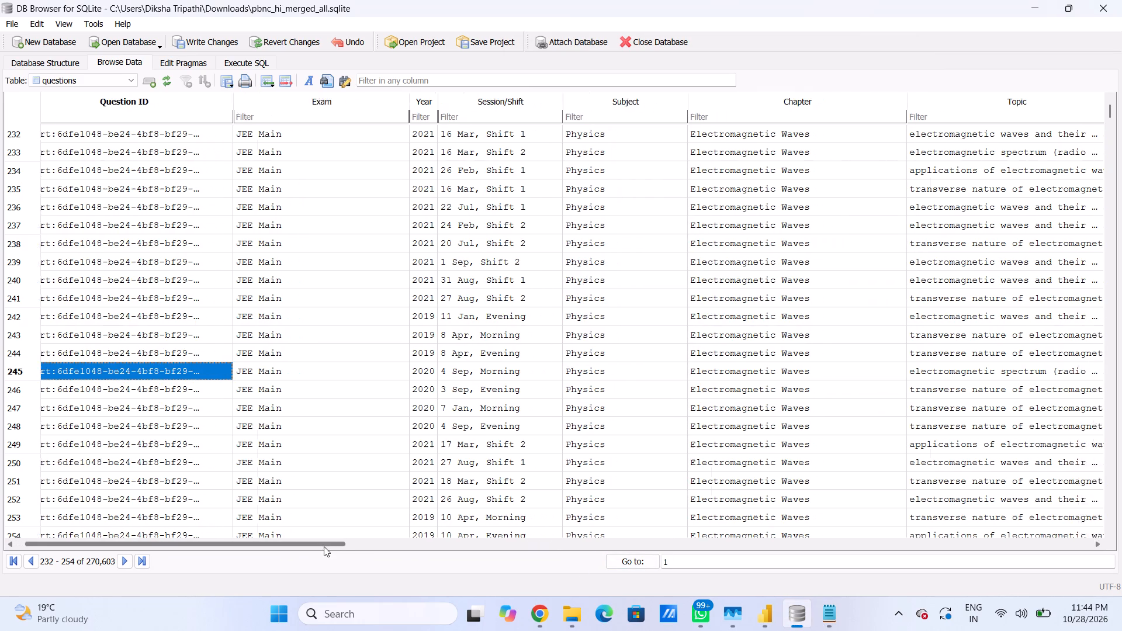
drag(324, 546, 371, 552)
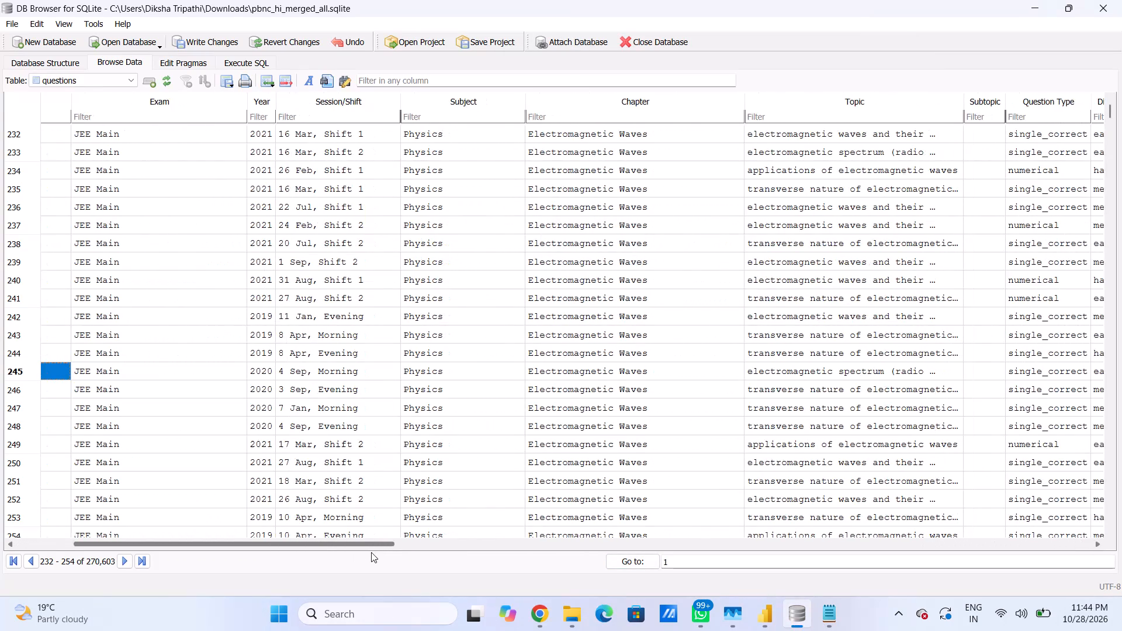
drag(371, 552, 423, 549)
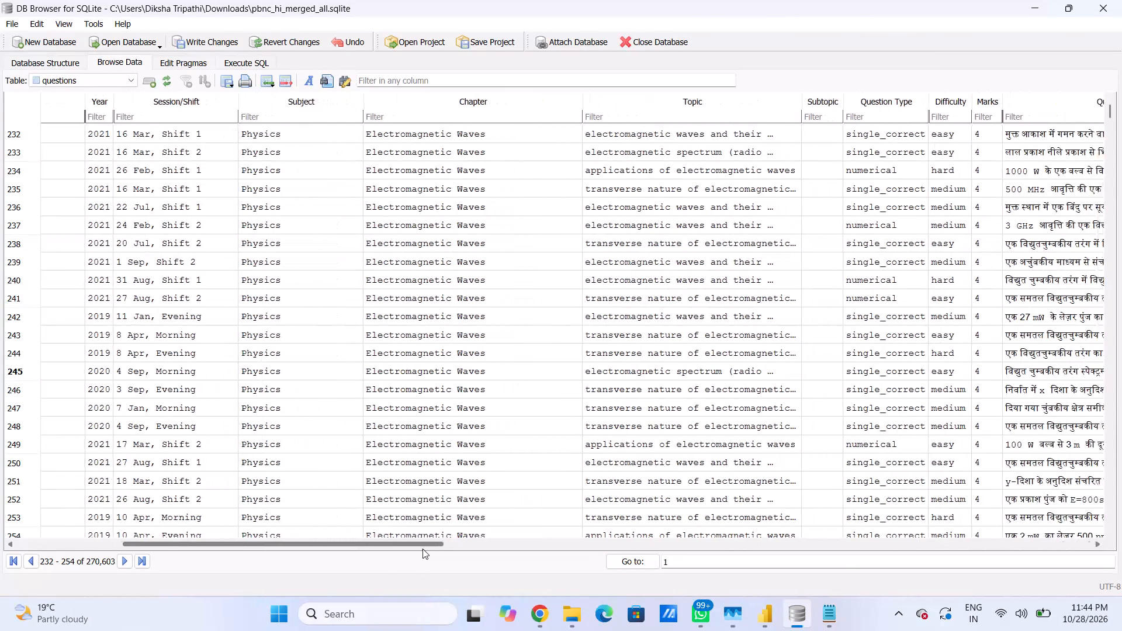
drag(423, 549, 304, 529)
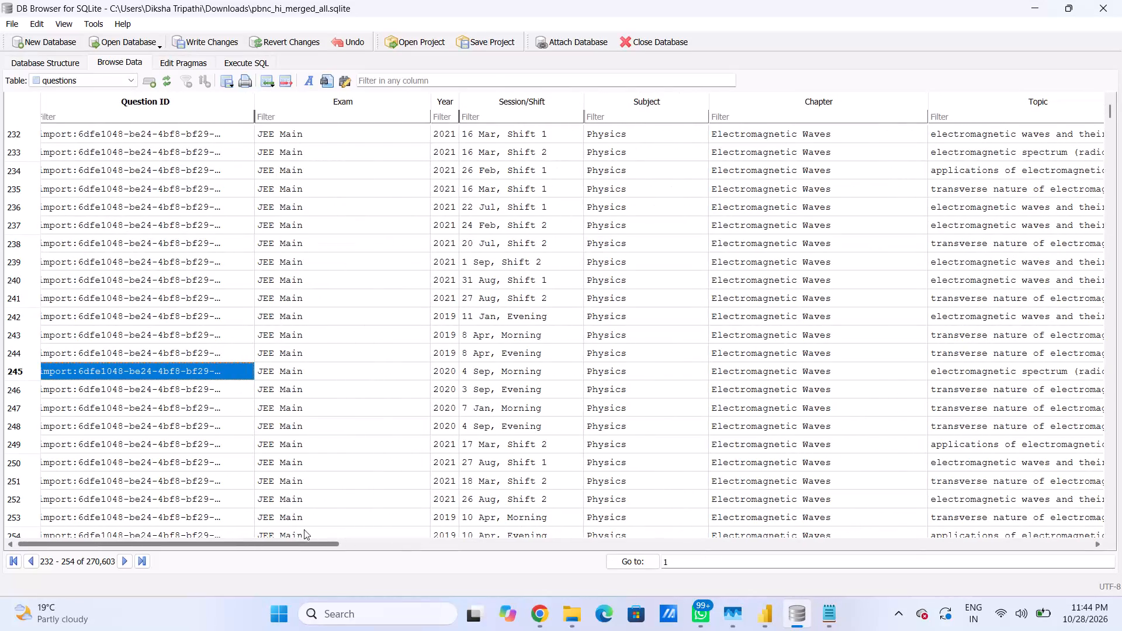
drag(304, 529, 207, 533)
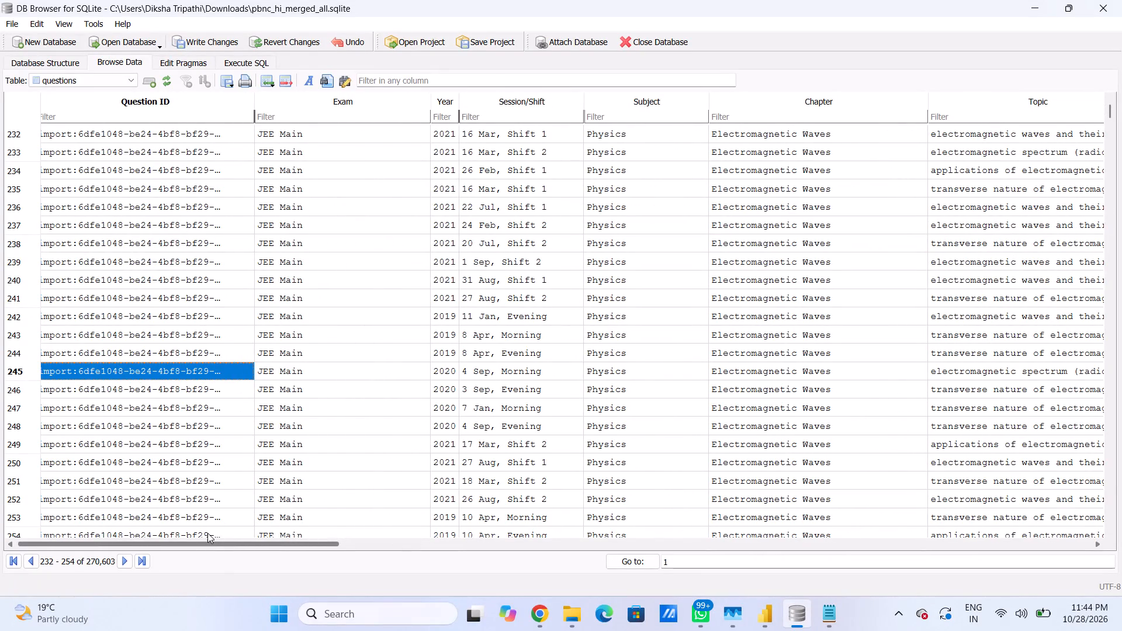
drag(207, 533, 207, 535)
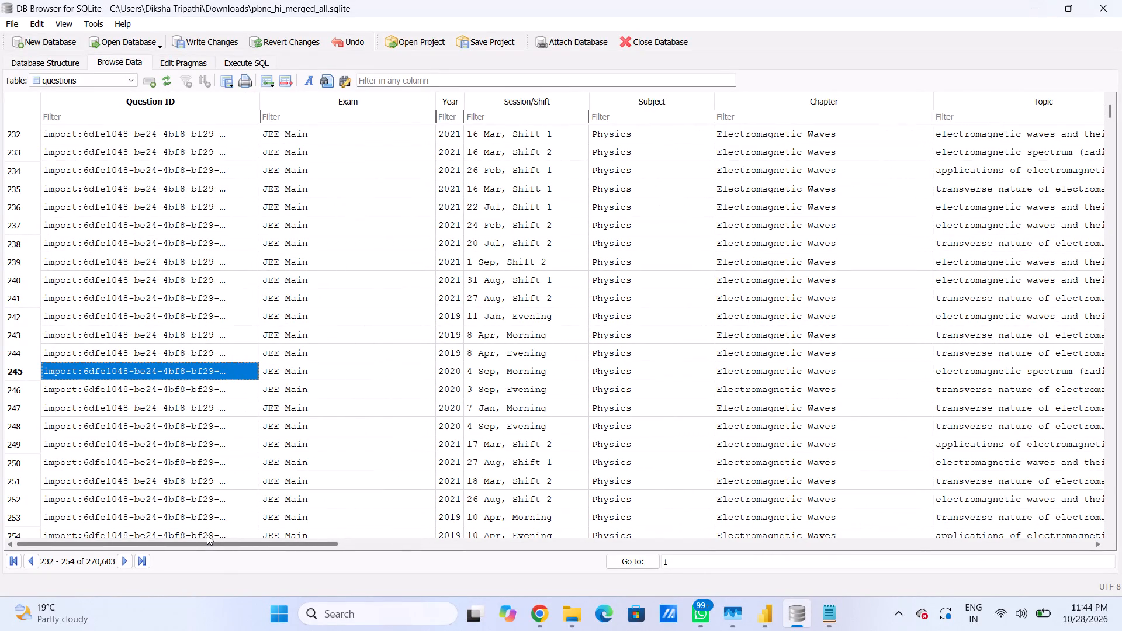
drag(207, 535, 210, 537)
drag(210, 537, 261, 543)
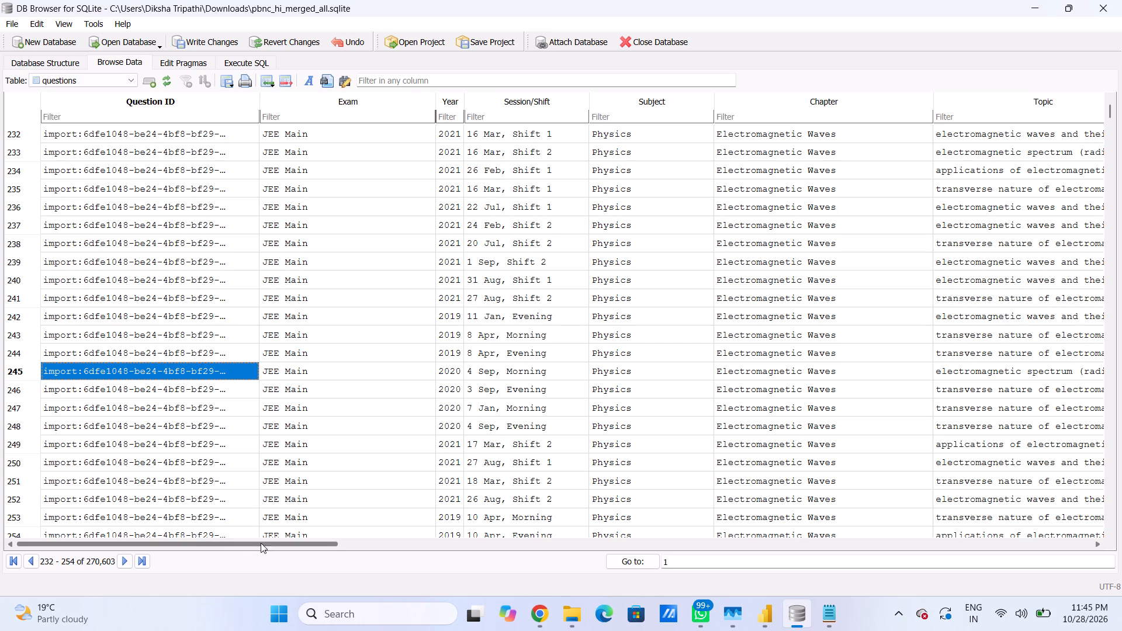
drag(261, 543, 517, 525)
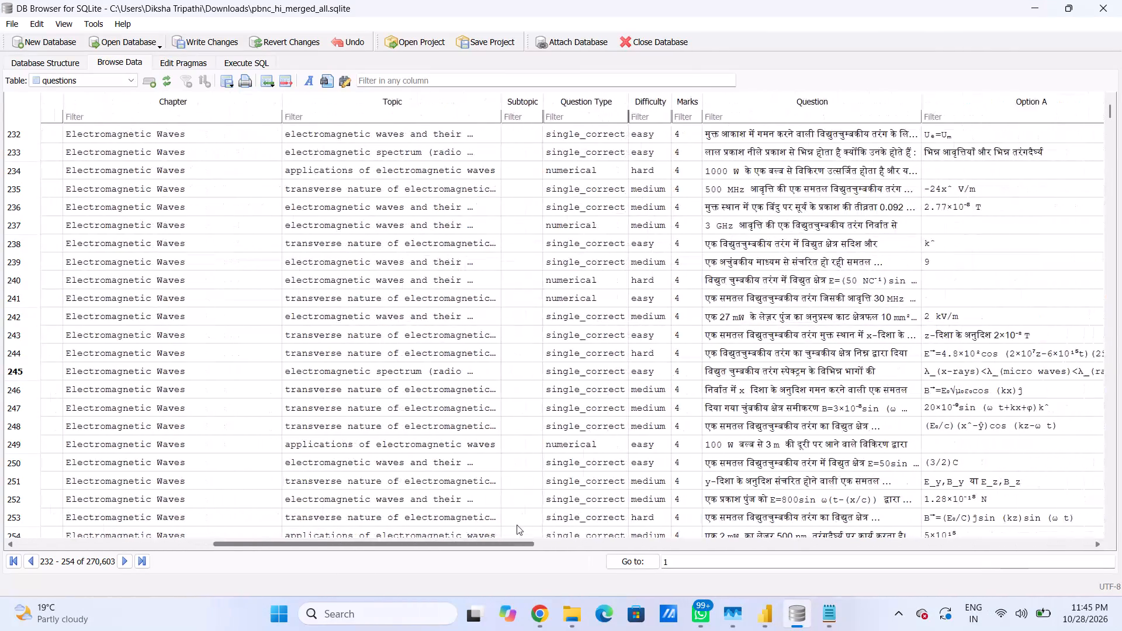
drag(517, 525, 684, 548)
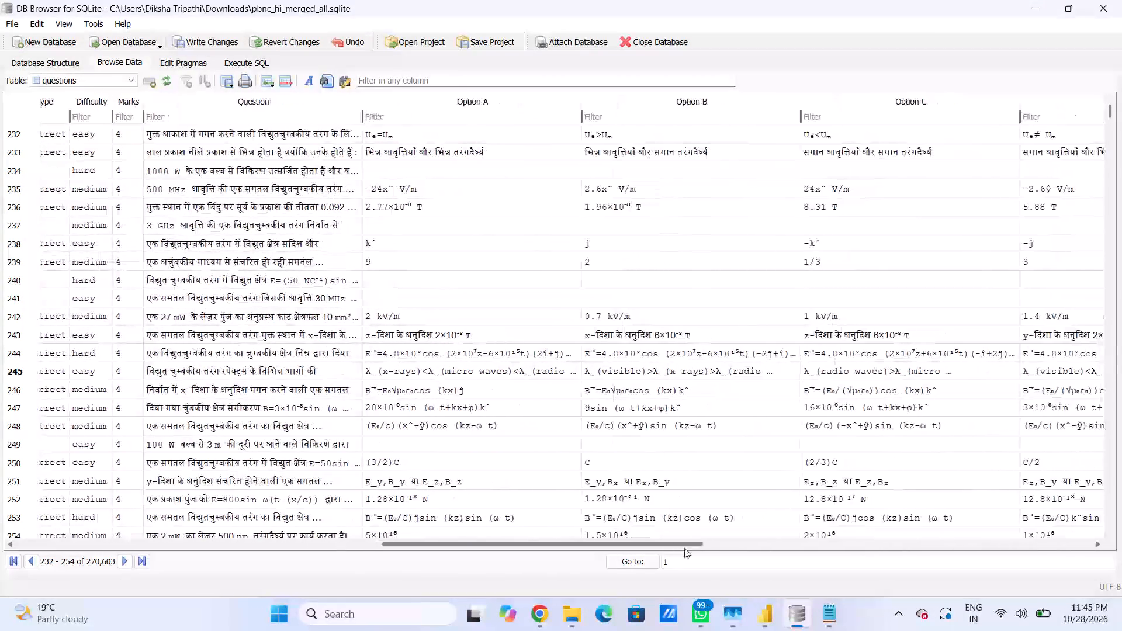
drag(684, 548, 739, 562)
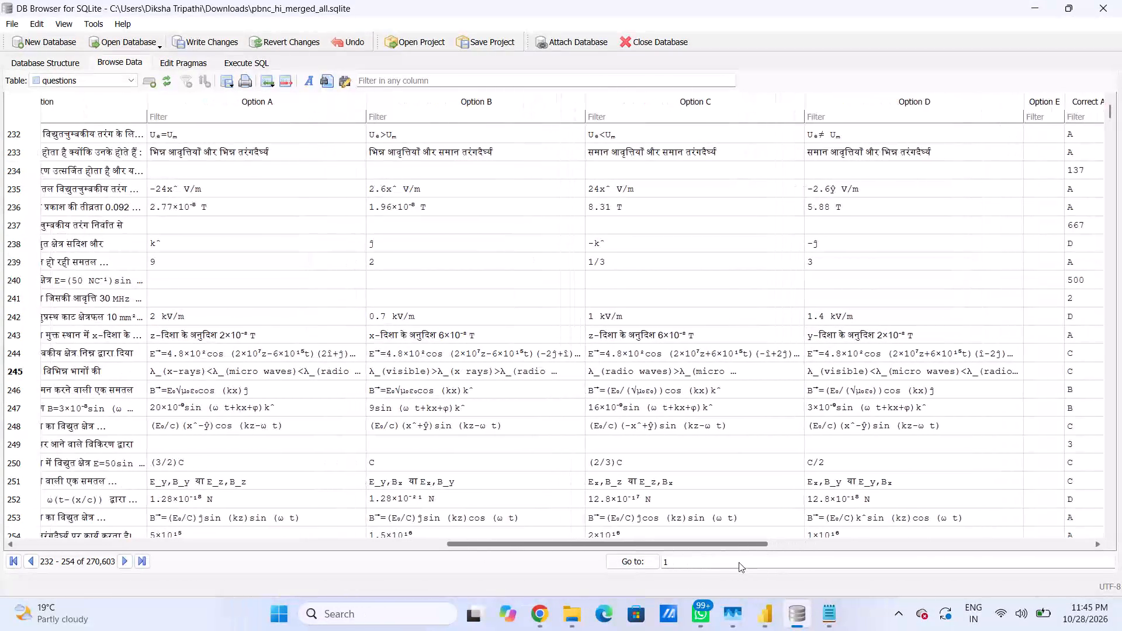
drag(739, 562, 719, 566)
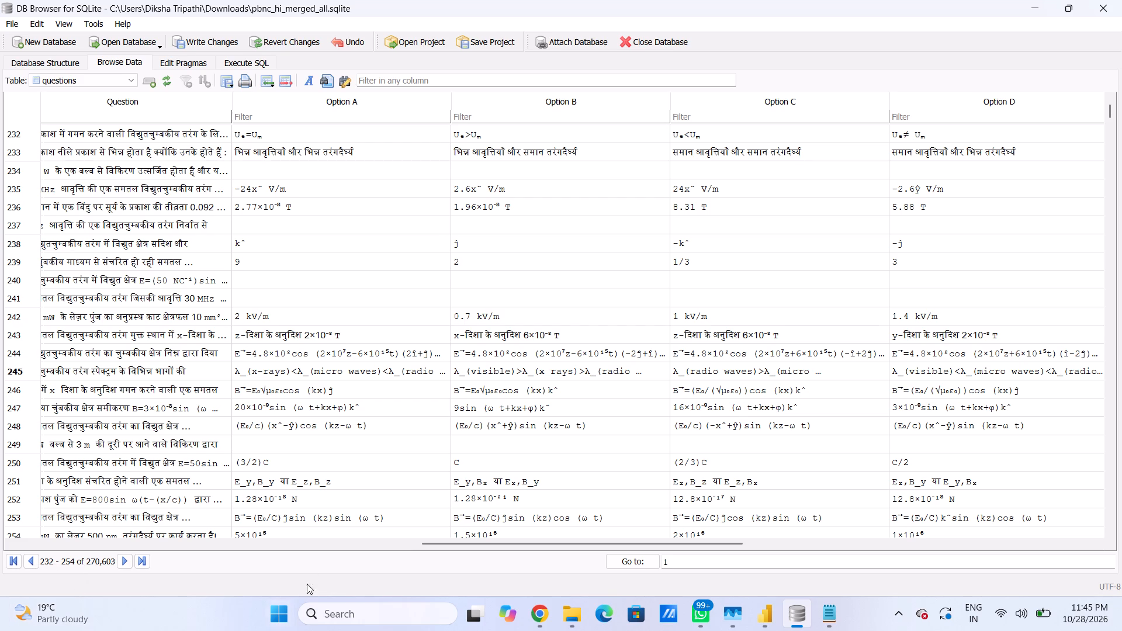
click(439, 542)
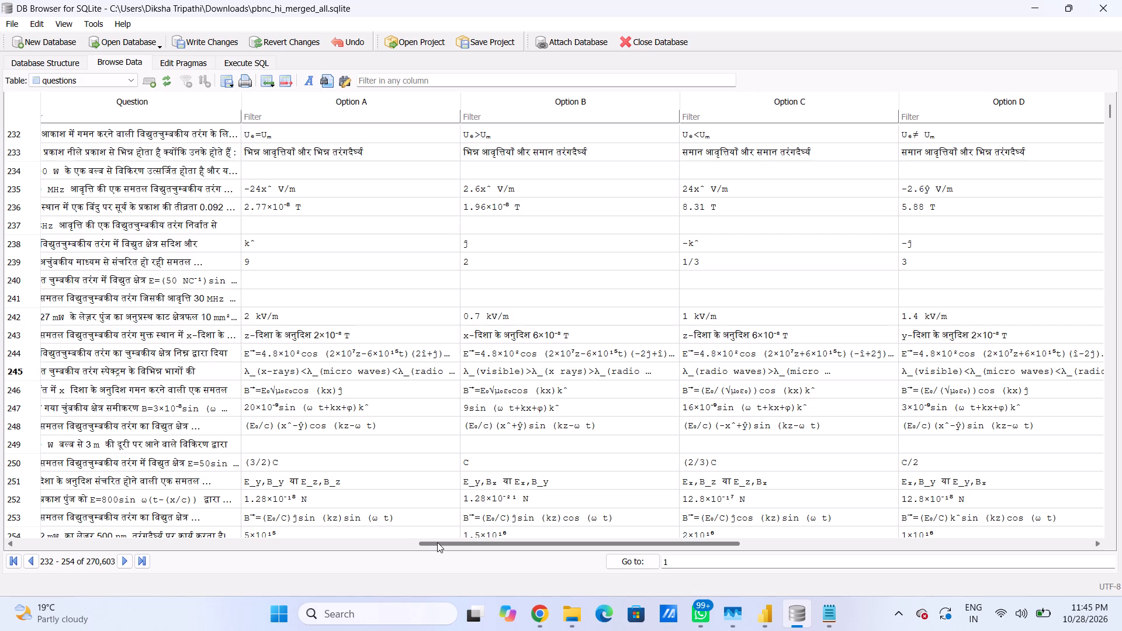
click(437, 542)
drag(441, 546, 440, 546)
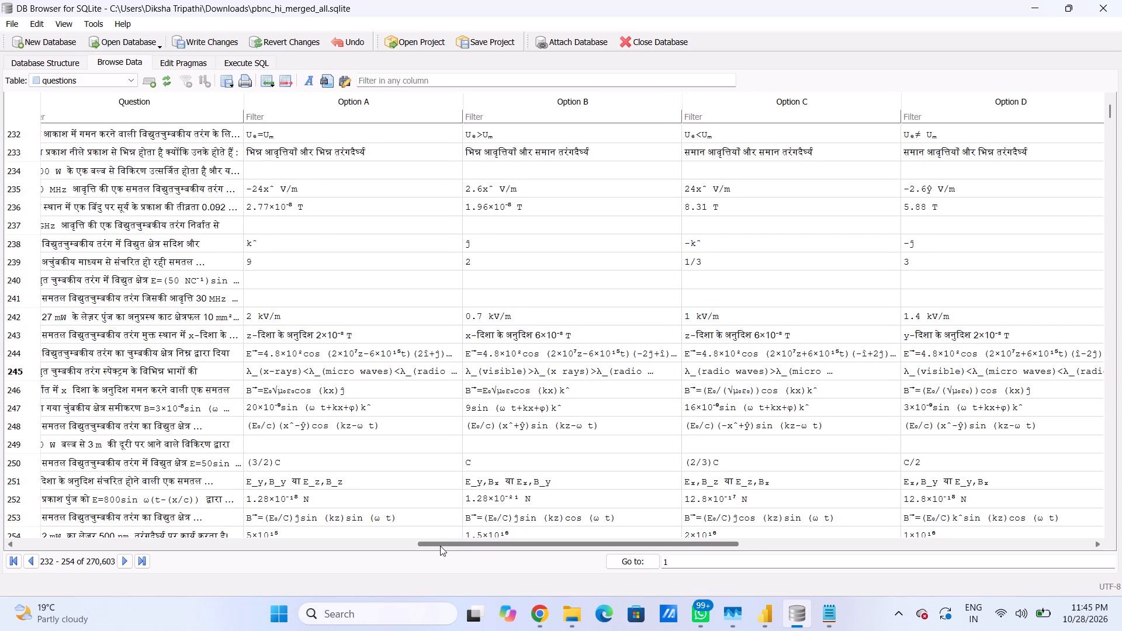
drag(440, 546, 434, 545)
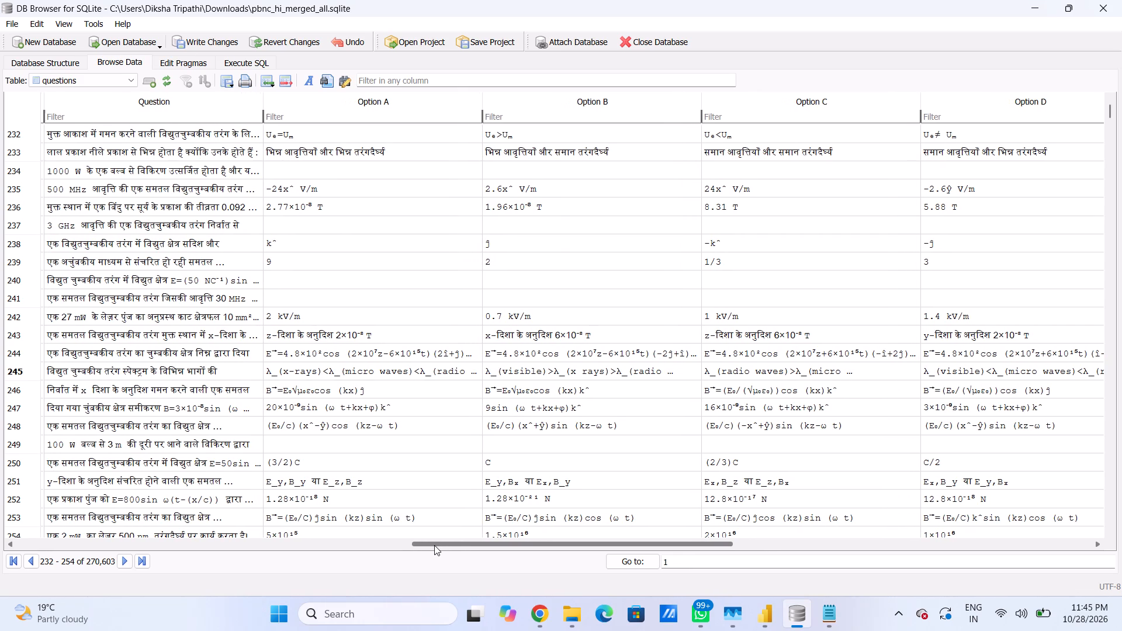
Examine the Question text and Option A to Option D of rows 232 to 335 in the questions table.
drag(434, 545, 435, 545)
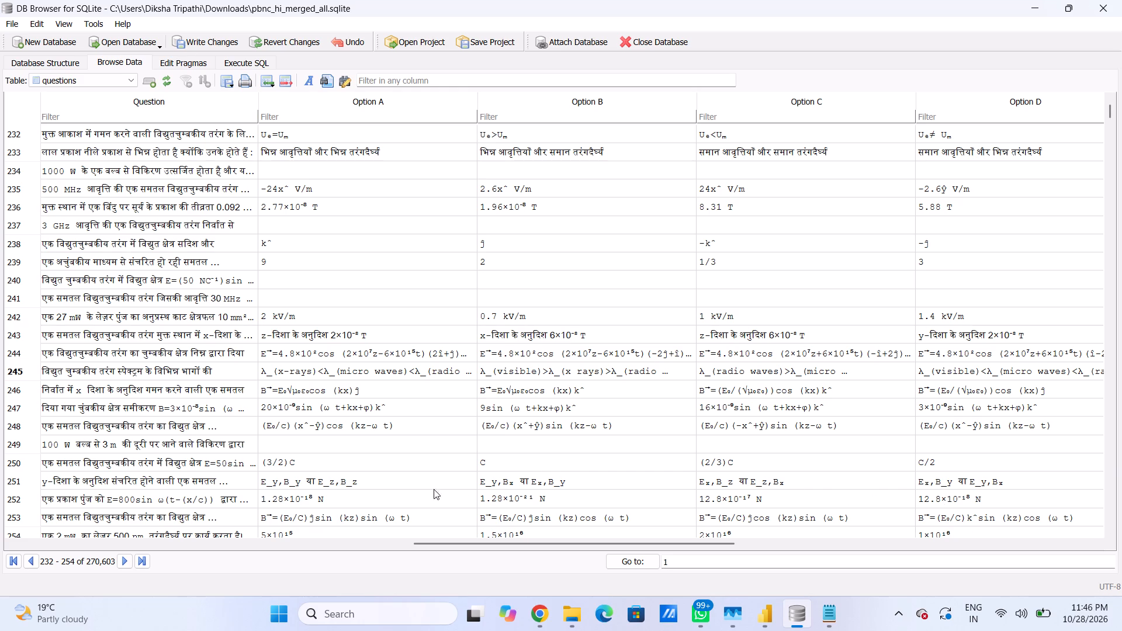
click(124, 476)
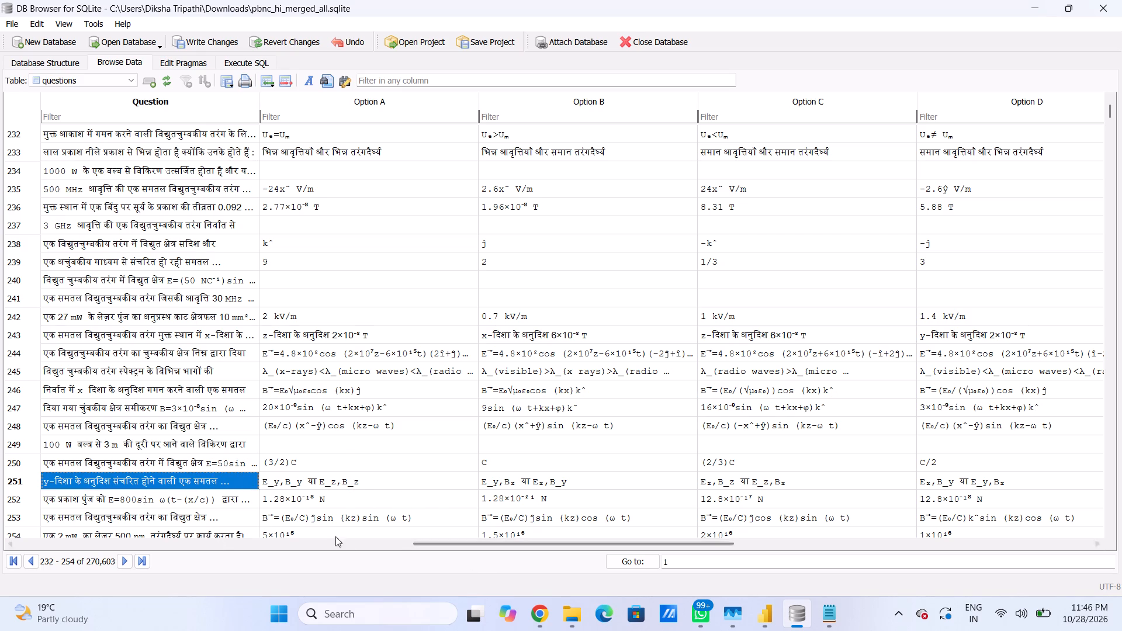
scroll(345, 431, down, 1)
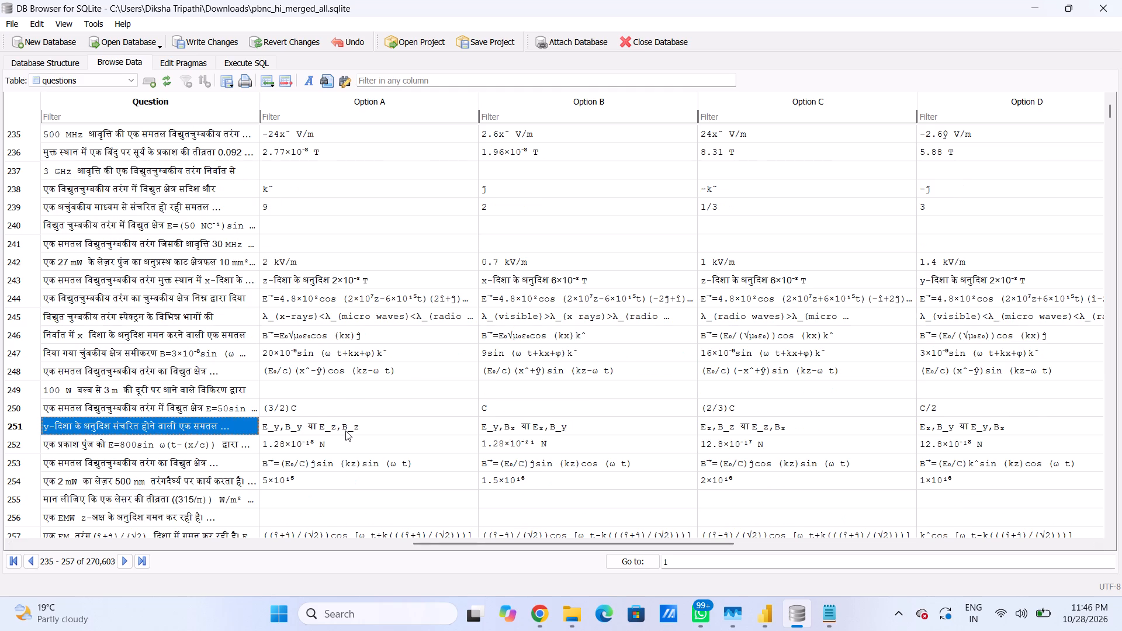
scroll(345, 431, down, 1)
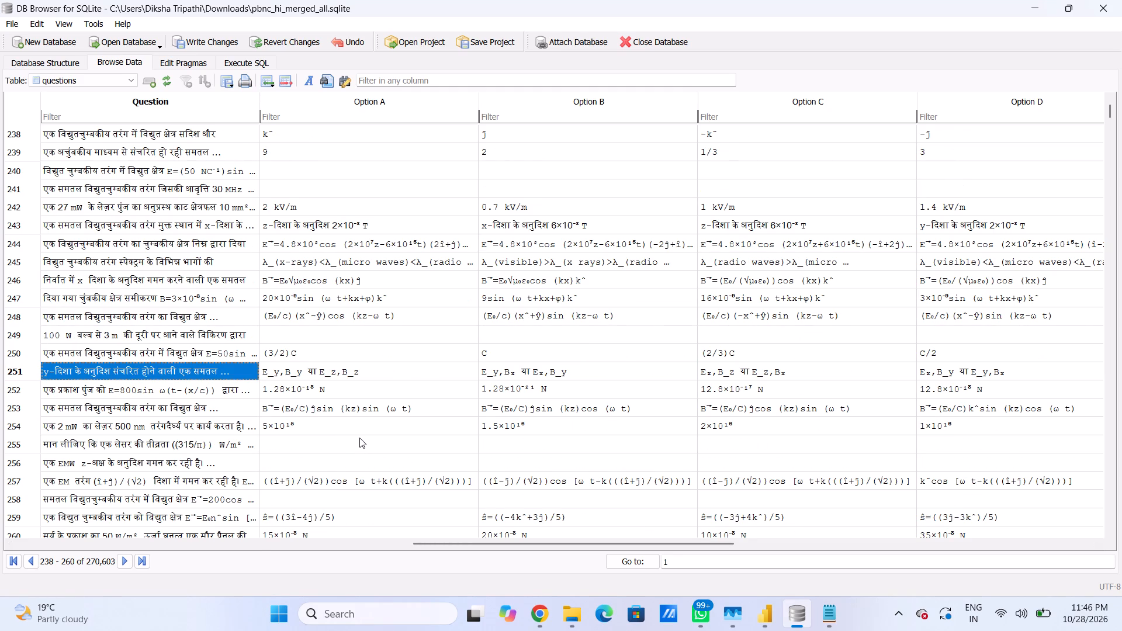
scroll(249, 459, down, 1)
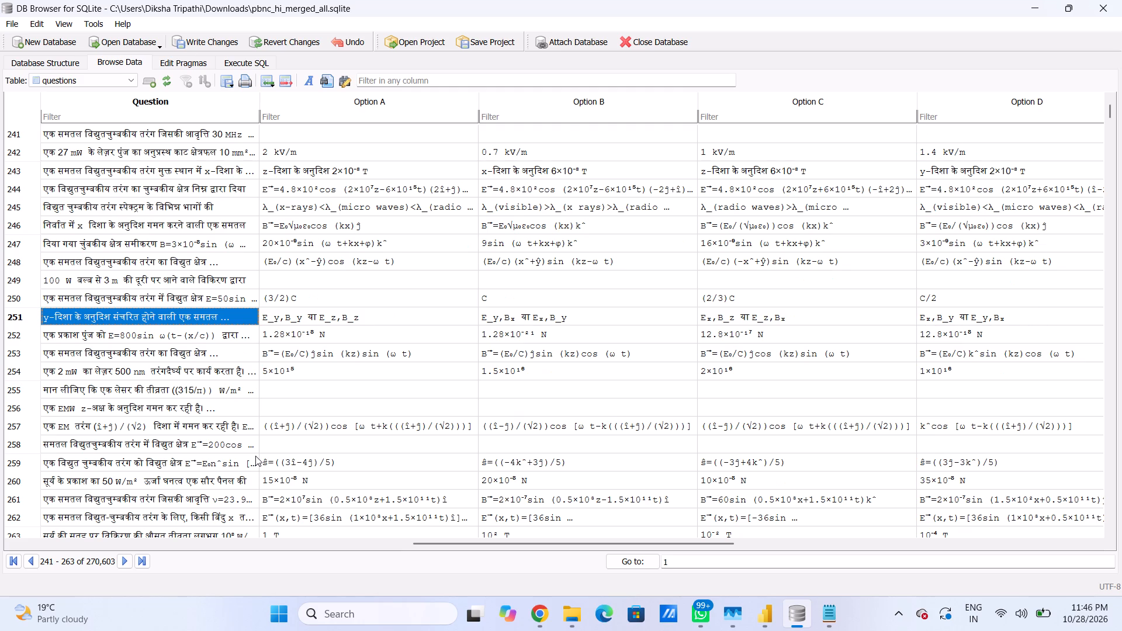
scroll(255, 456, down, 2)
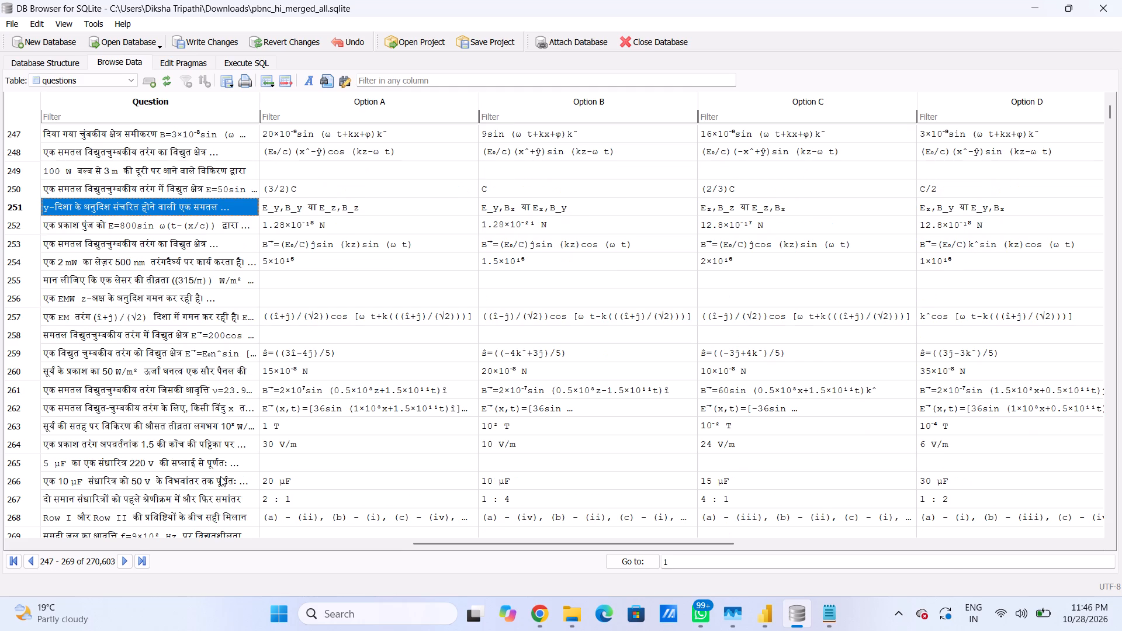
scroll(220, 476, down, 1)
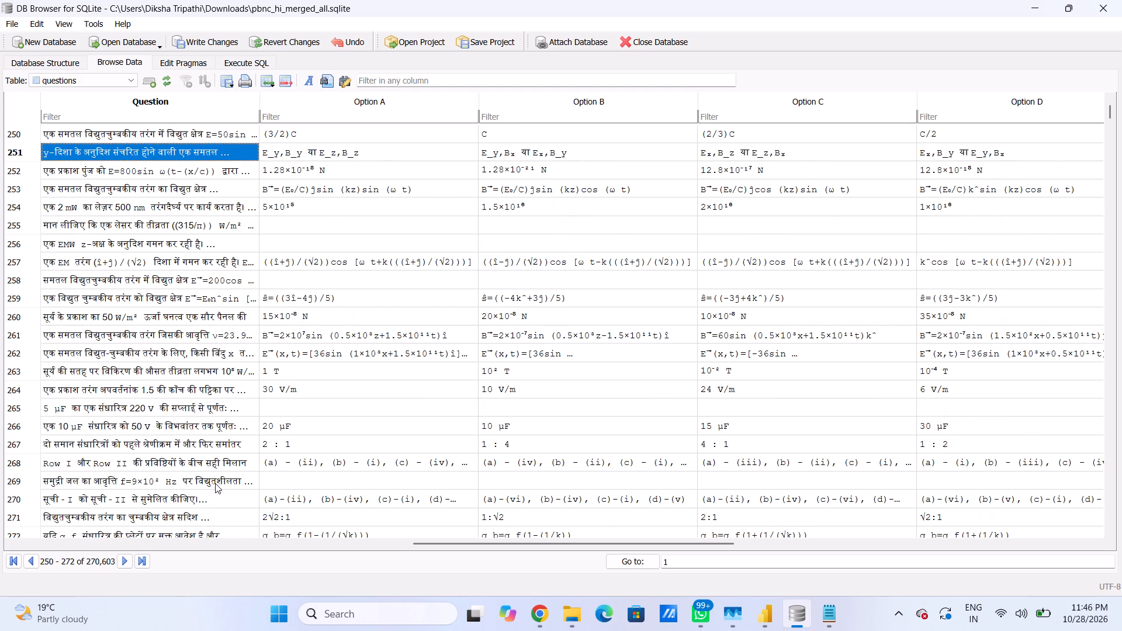
scroll(212, 486, down, 1)
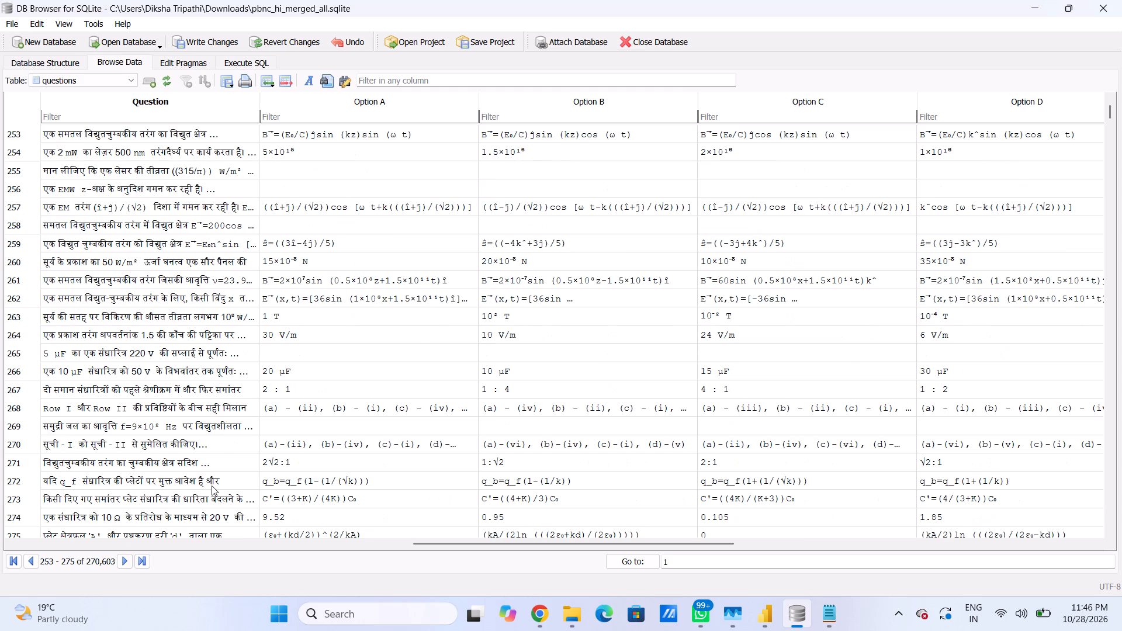
scroll(212, 486, down, 1)
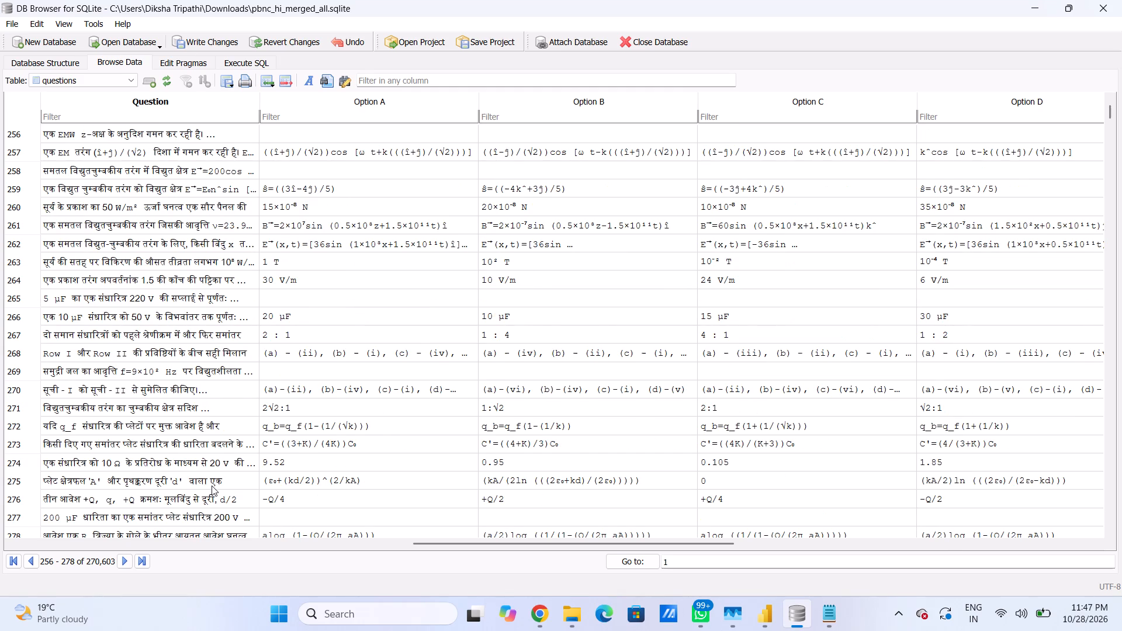
scroll(212, 486, down, 1)
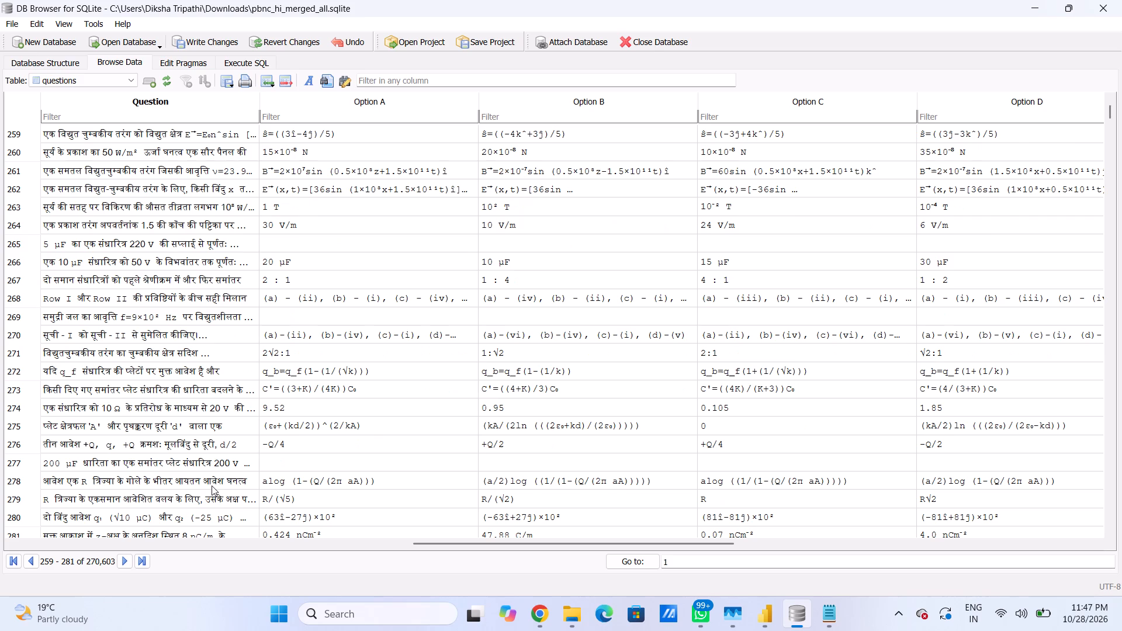
scroll(212, 486, down, 1)
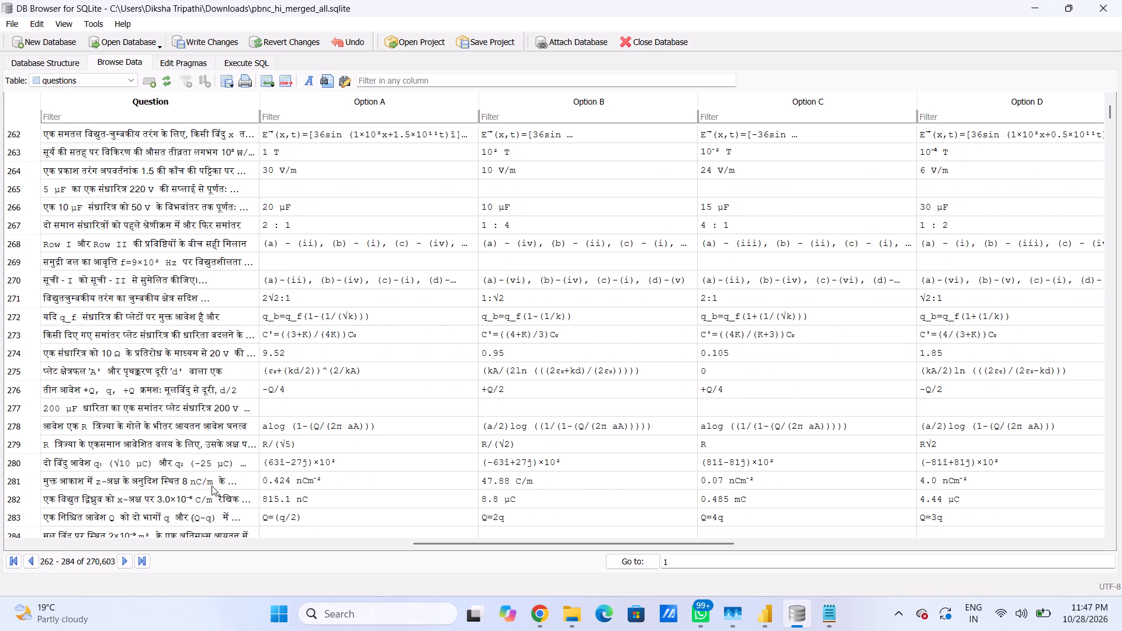
scroll(212, 486, down, 1)
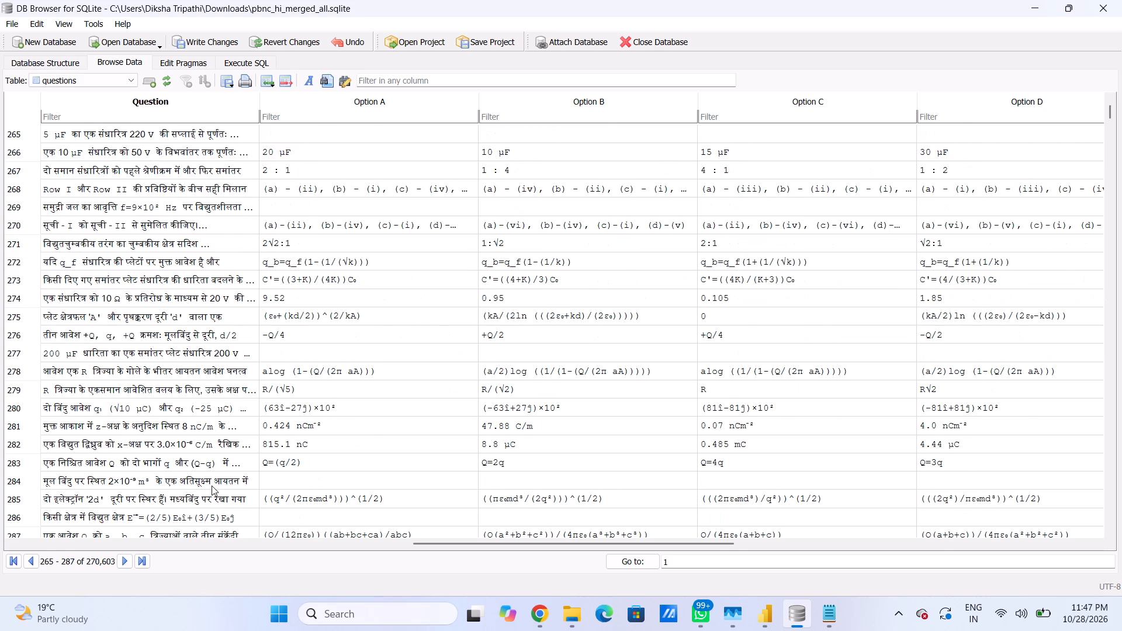
scroll(212, 486, down, 1)
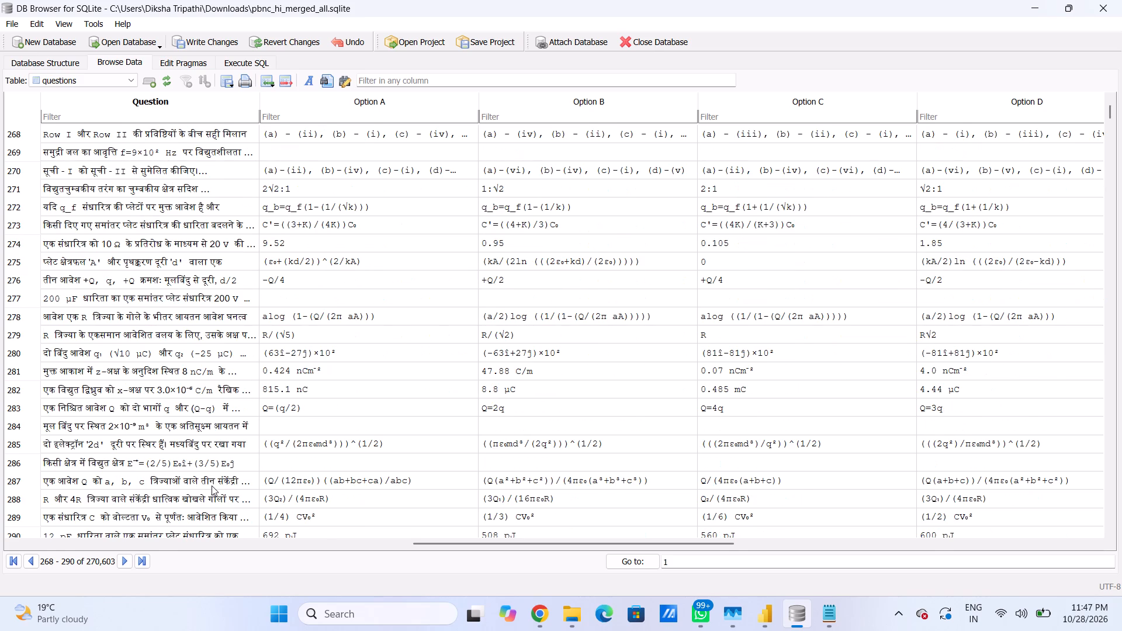
scroll(212, 486, down, 1)
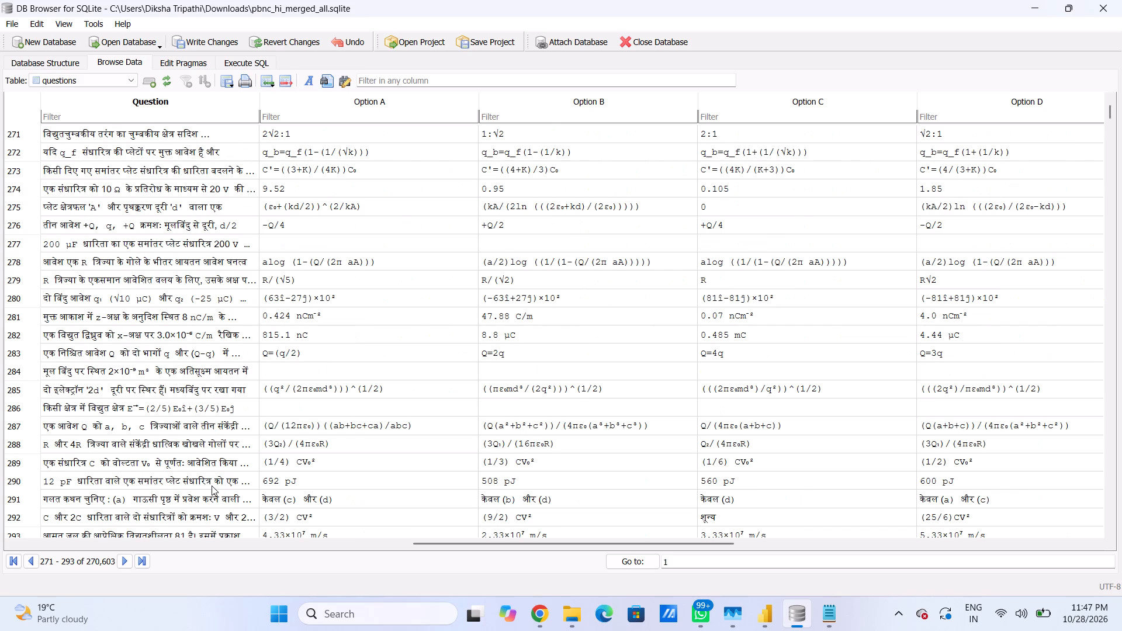
scroll(212, 486, down, 1)
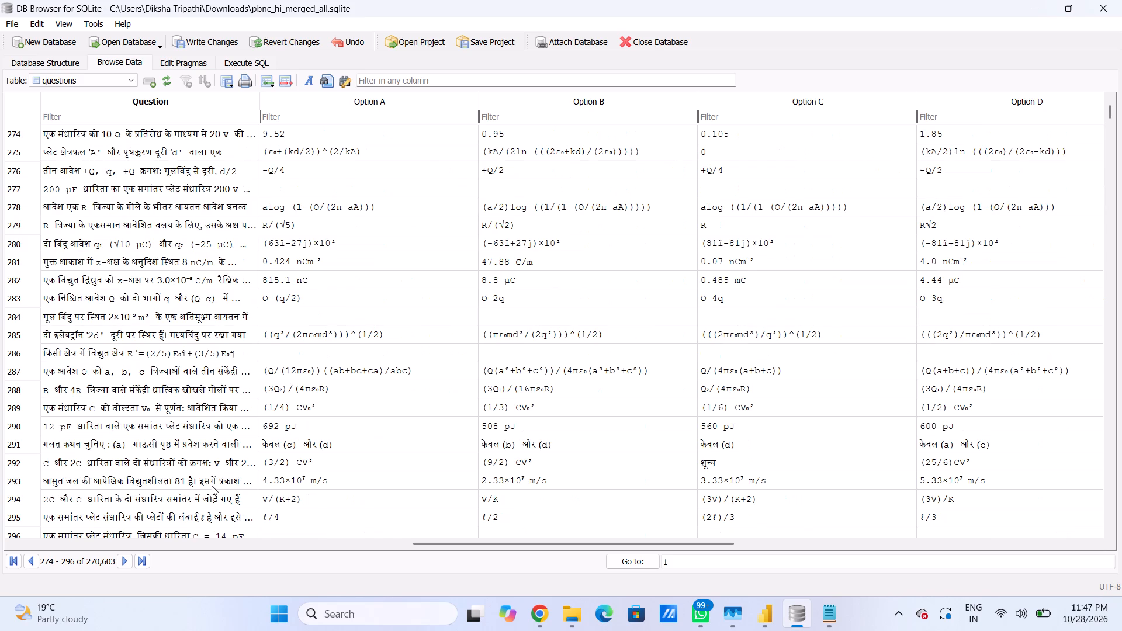
scroll(212, 486, down, 1)
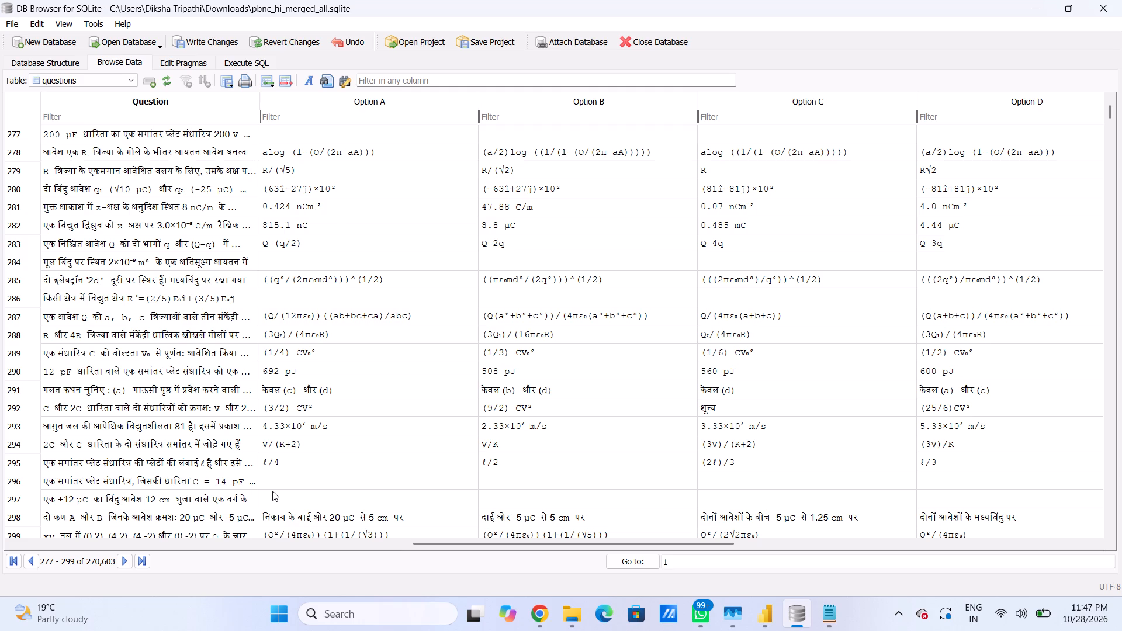
scroll(272, 491, down, 1)
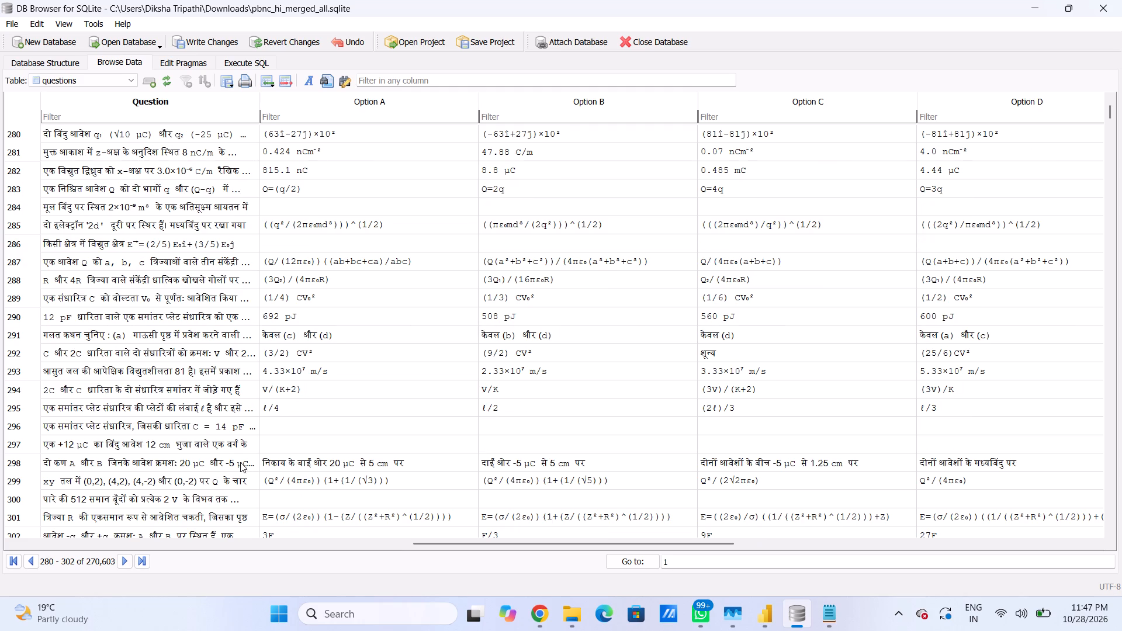
scroll(241, 474, down, 1)
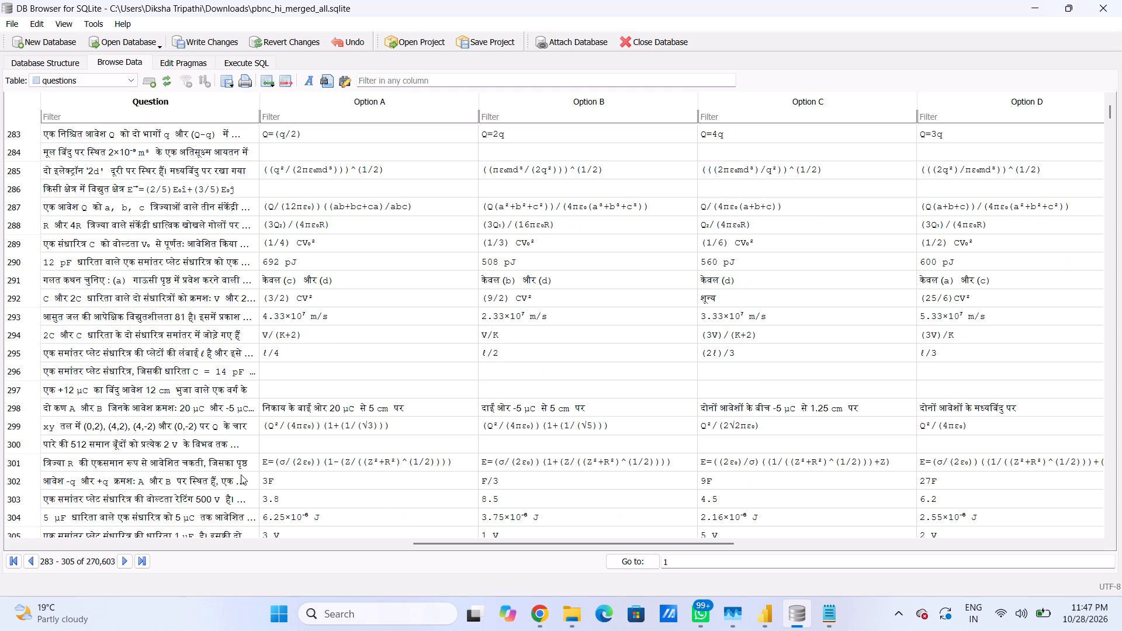
scroll(247, 474, down, 1)
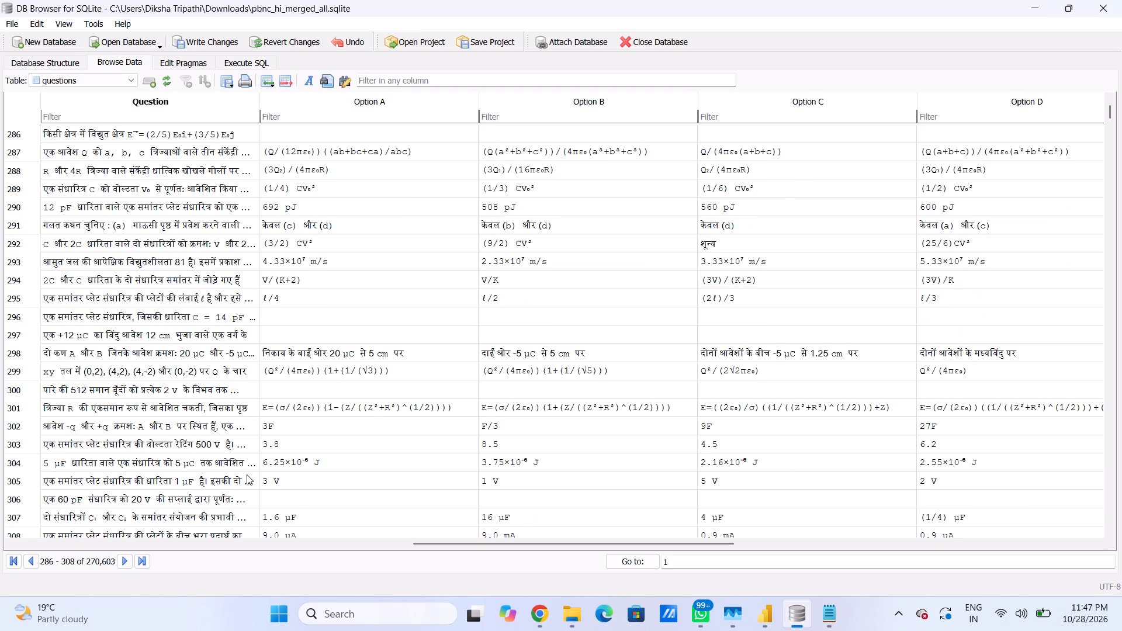
scroll(247, 474, down, 2)
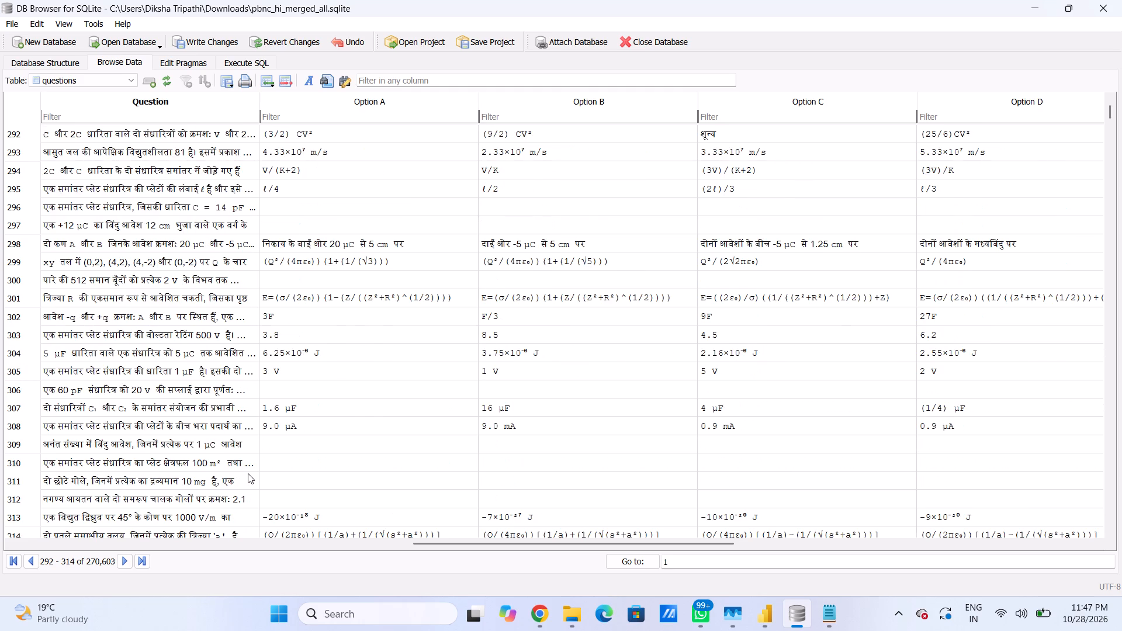
scroll(248, 473, down, 3)
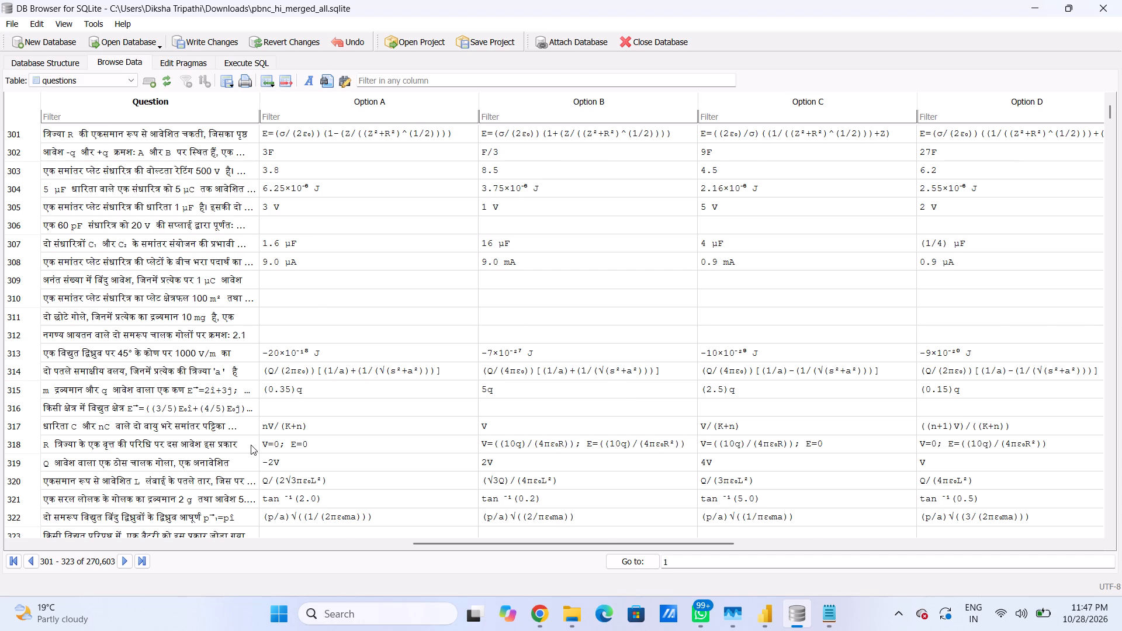
scroll(251, 445, down, 2)
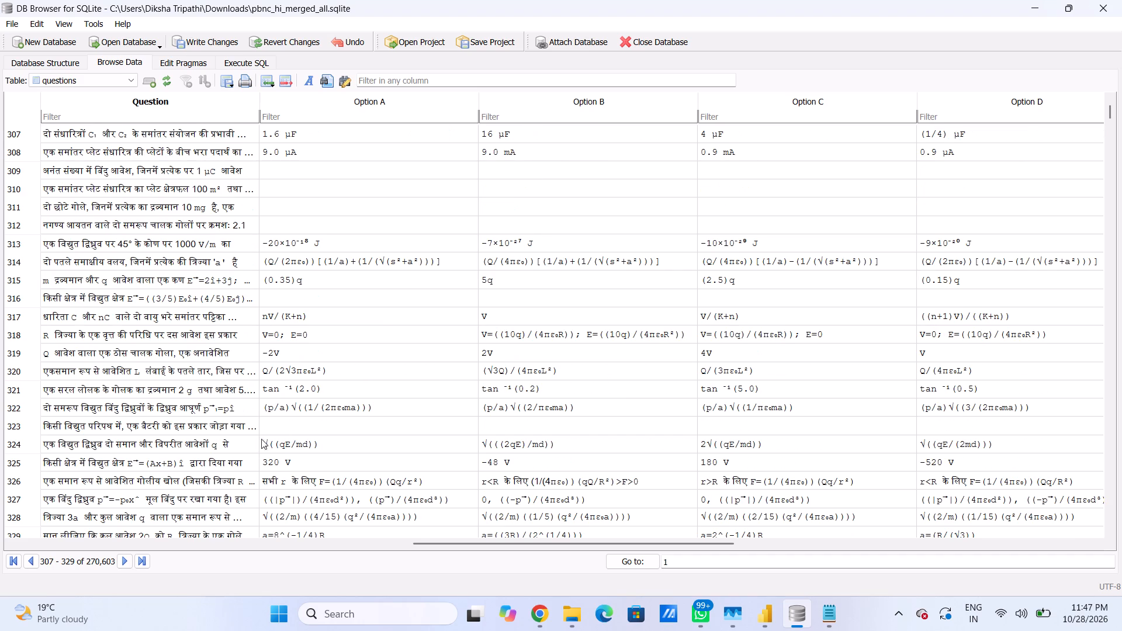
scroll(286, 501, down, 1)
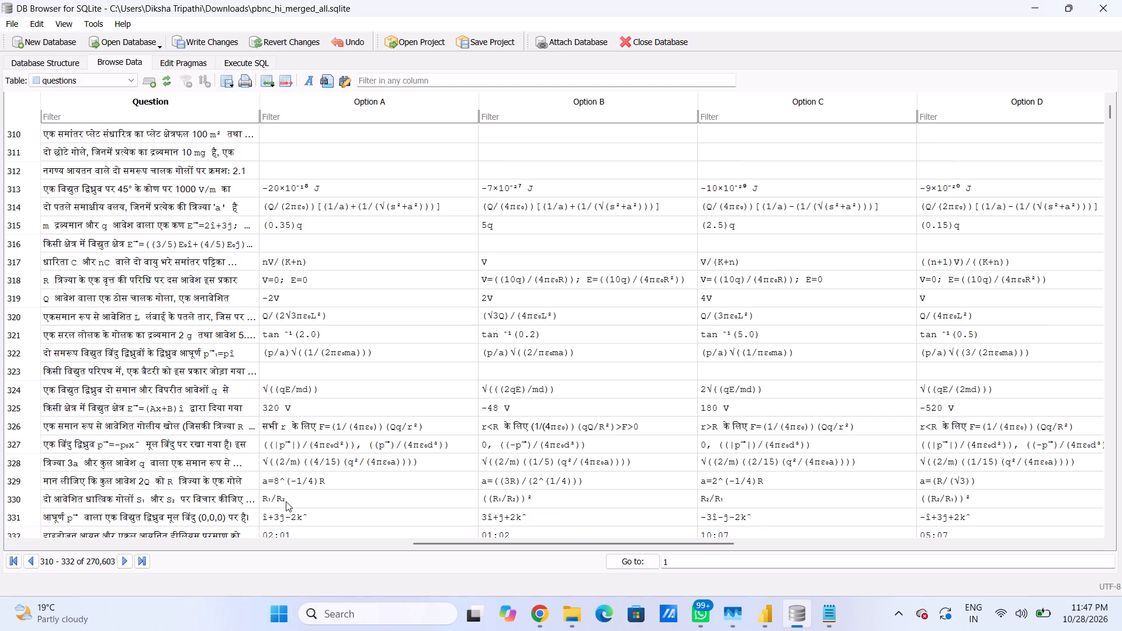
scroll(283, 501, down, 1)
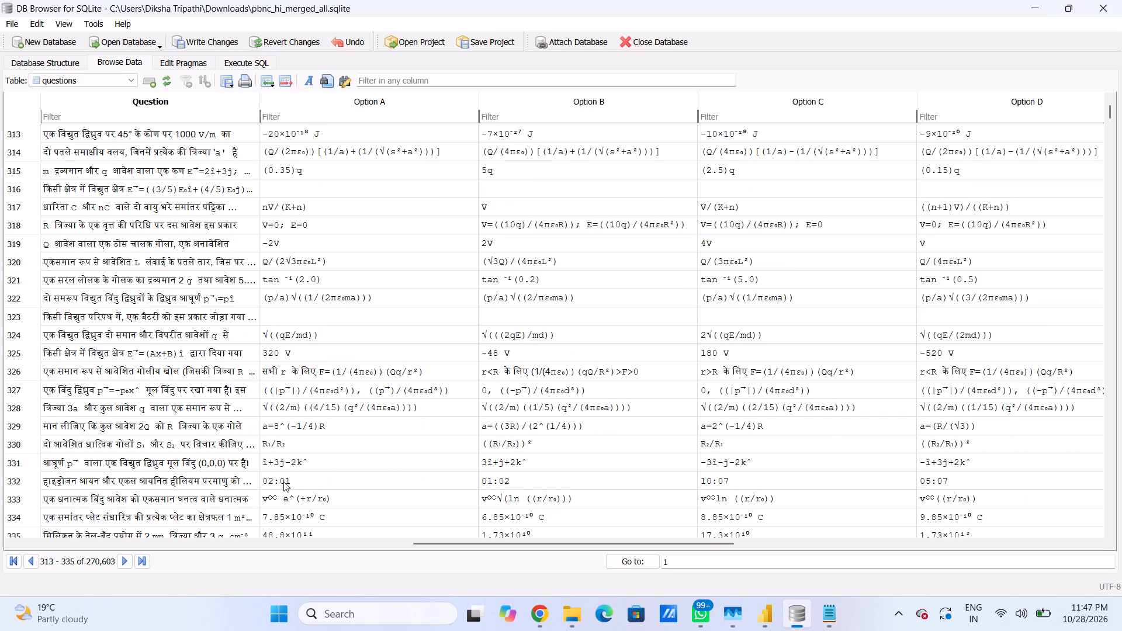
Copy the whole record of row 332, the hydrogen and helium ion question, from the questions table.
click(241, 483)
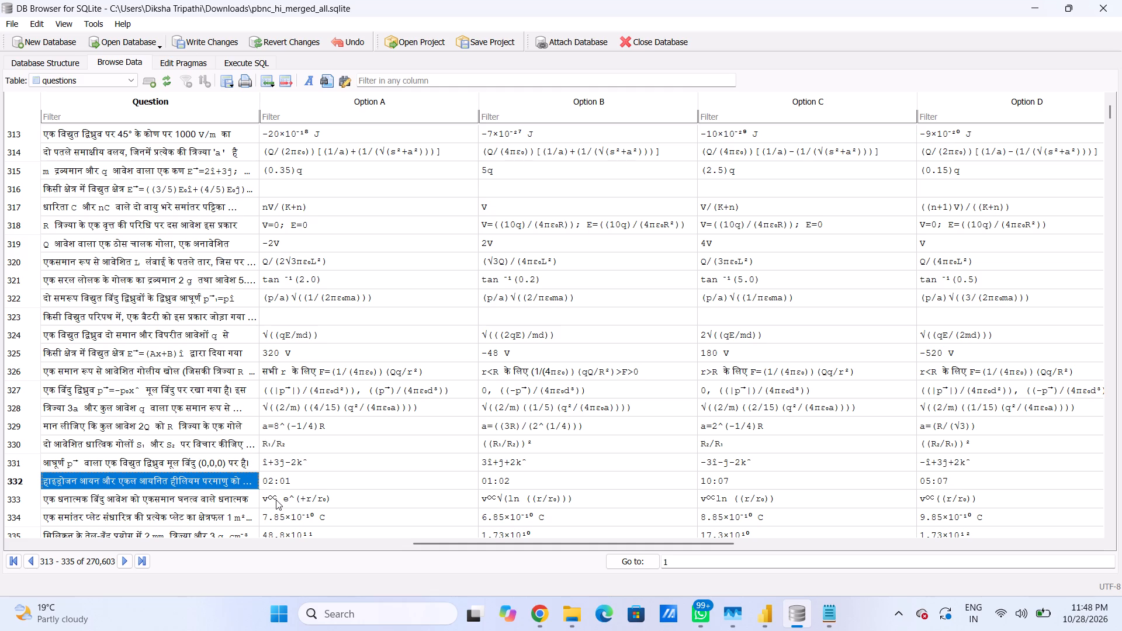
click(18, 482)
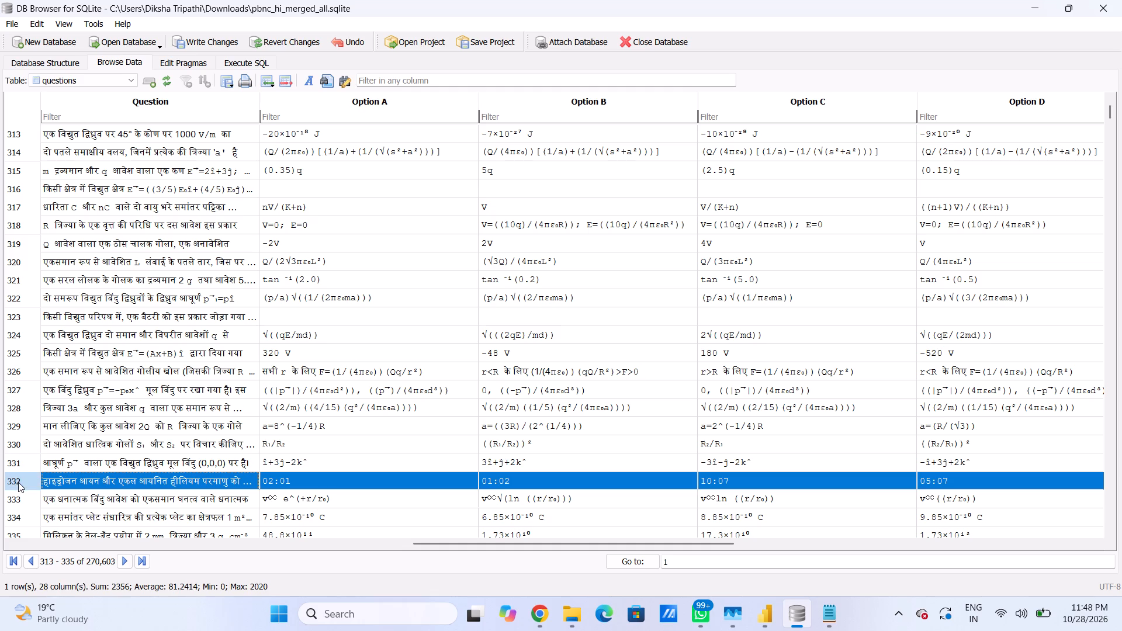
right_click(18, 482)
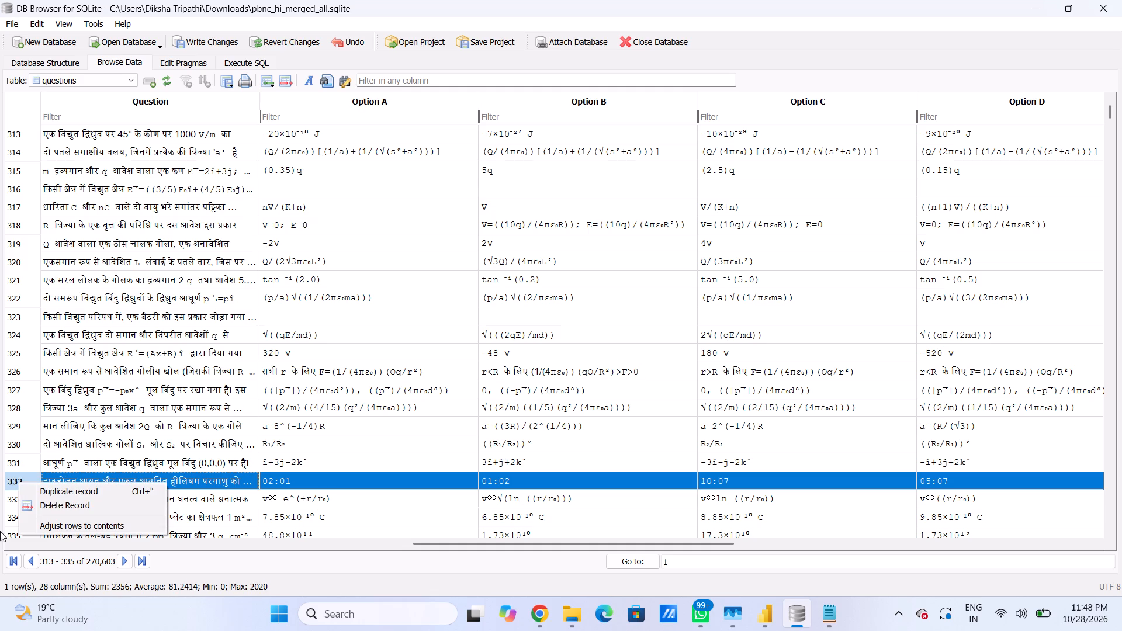
click(18, 480)
right_click(18, 480)
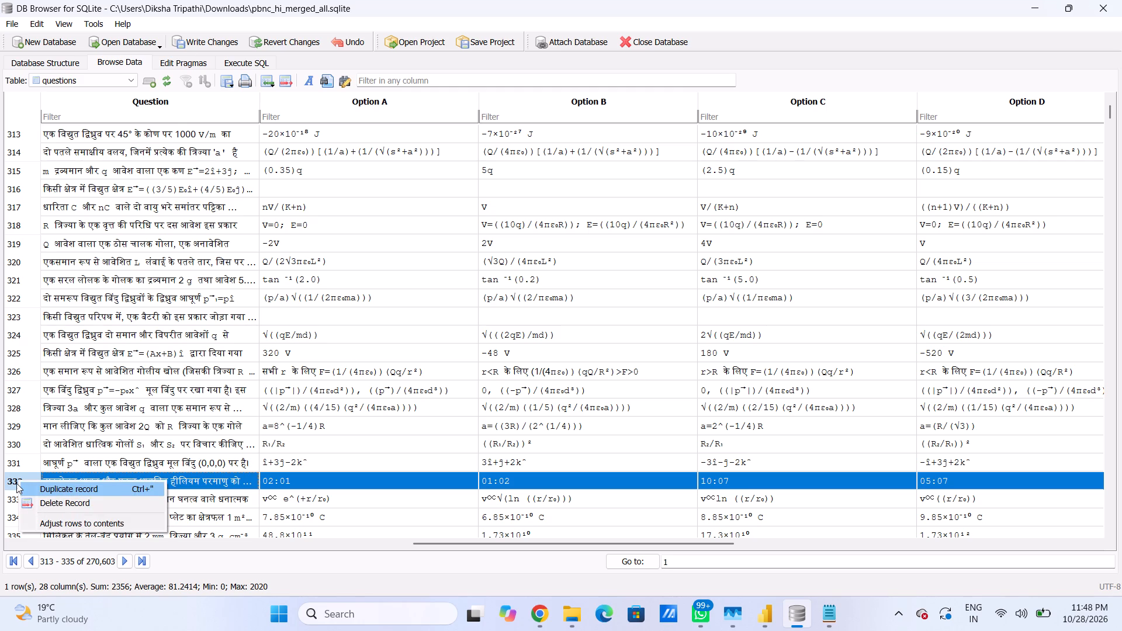
click(12, 480)
key(ctrl+c)
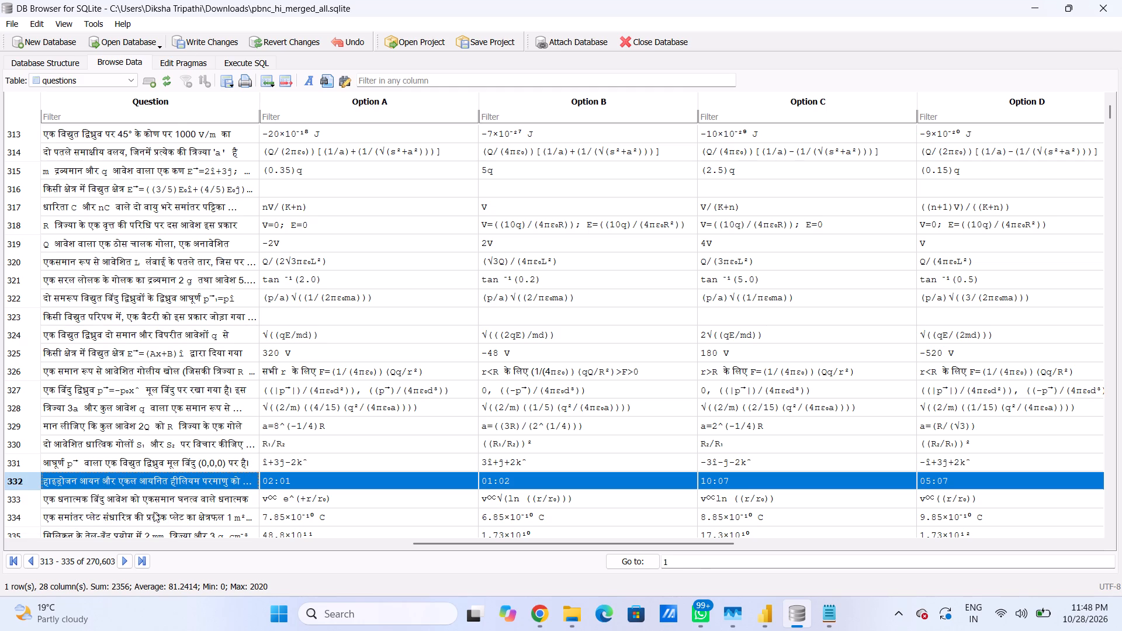
Switch to the Notepad note and paste the copied row 332 record below the first Question ID.
click(832, 615)
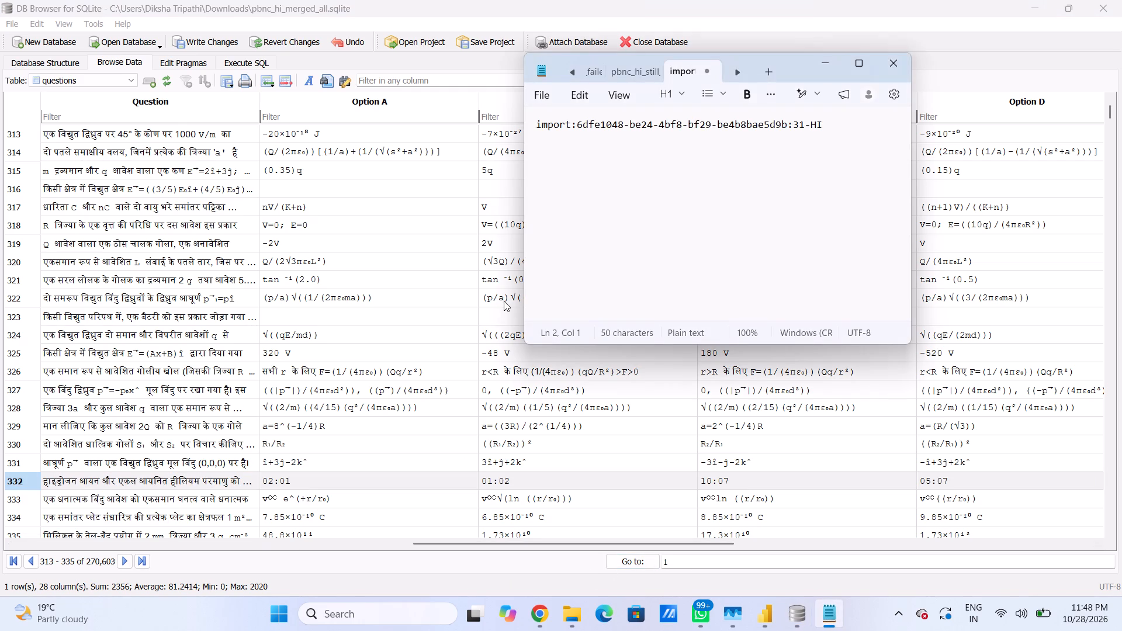
key(ctrl+v)
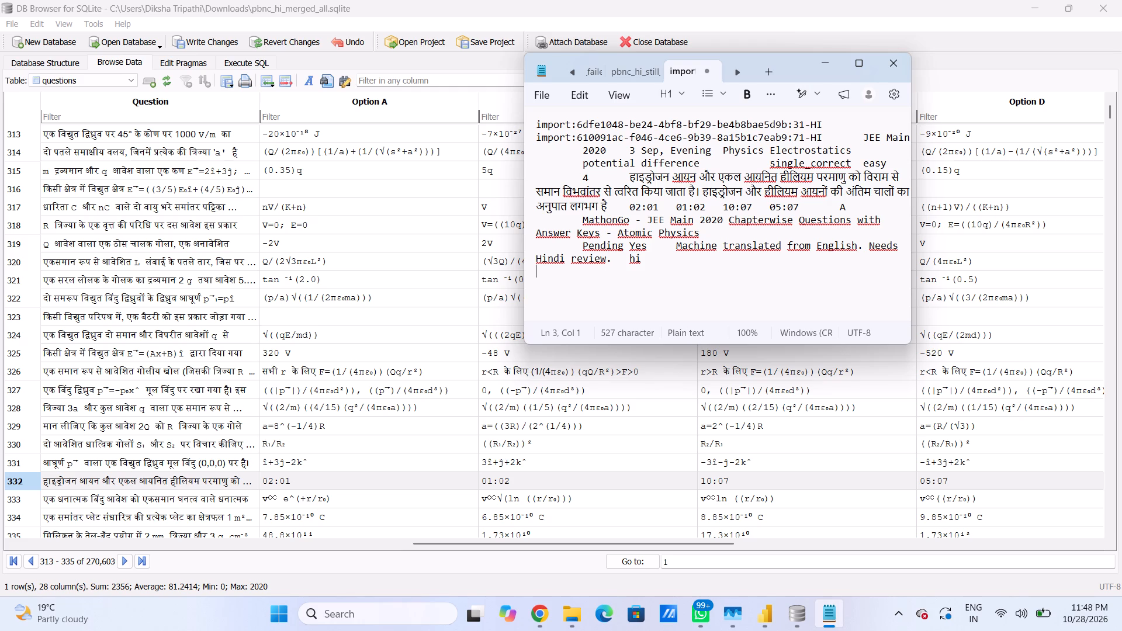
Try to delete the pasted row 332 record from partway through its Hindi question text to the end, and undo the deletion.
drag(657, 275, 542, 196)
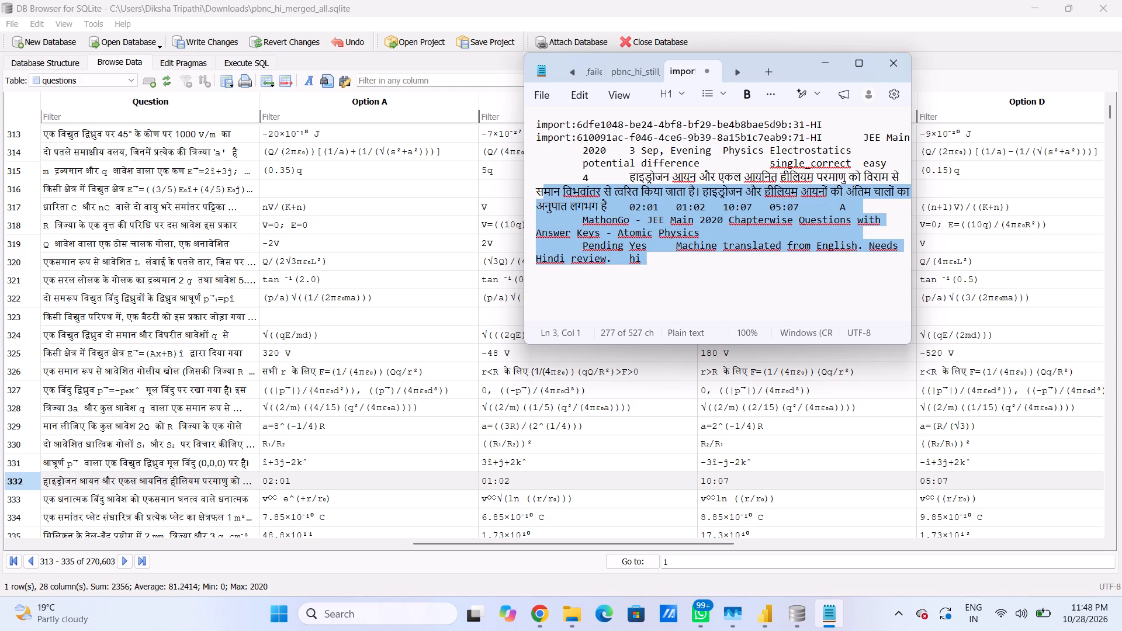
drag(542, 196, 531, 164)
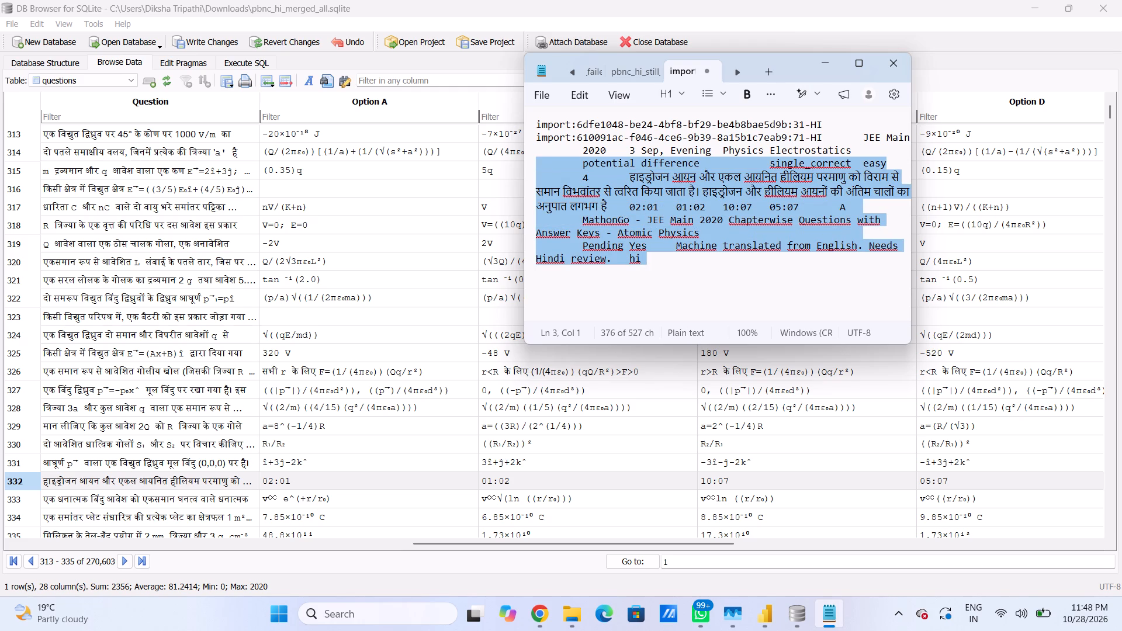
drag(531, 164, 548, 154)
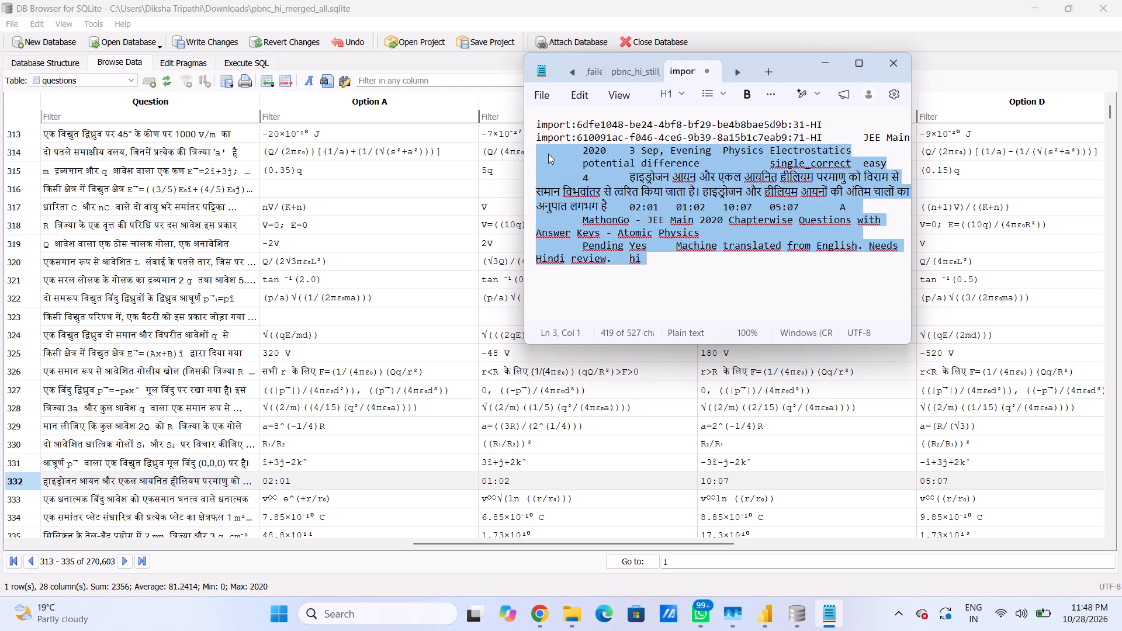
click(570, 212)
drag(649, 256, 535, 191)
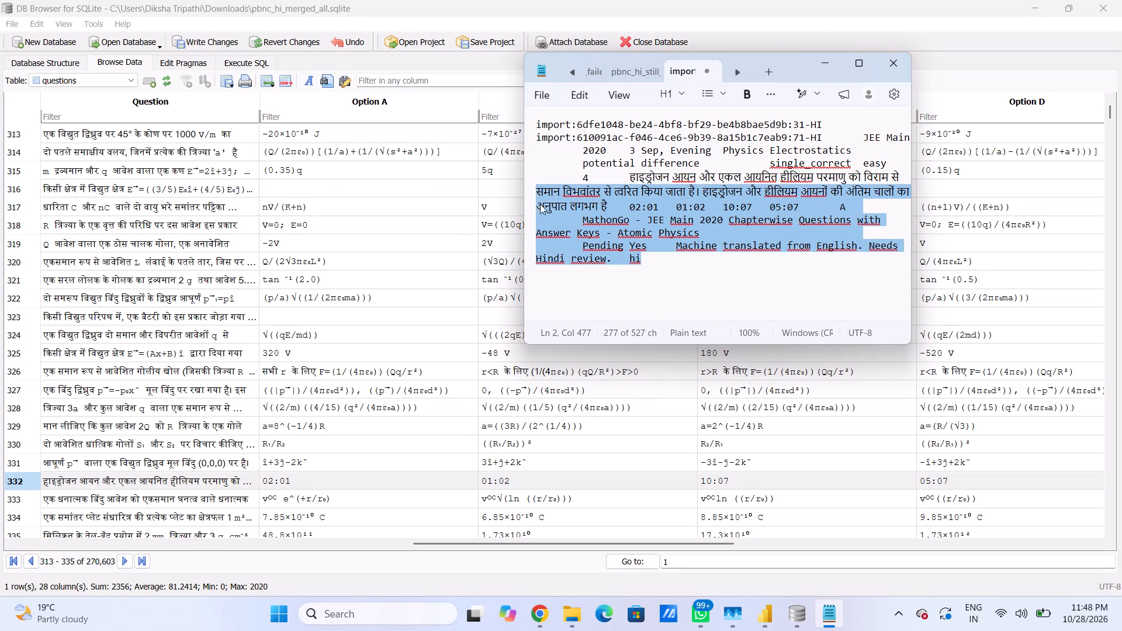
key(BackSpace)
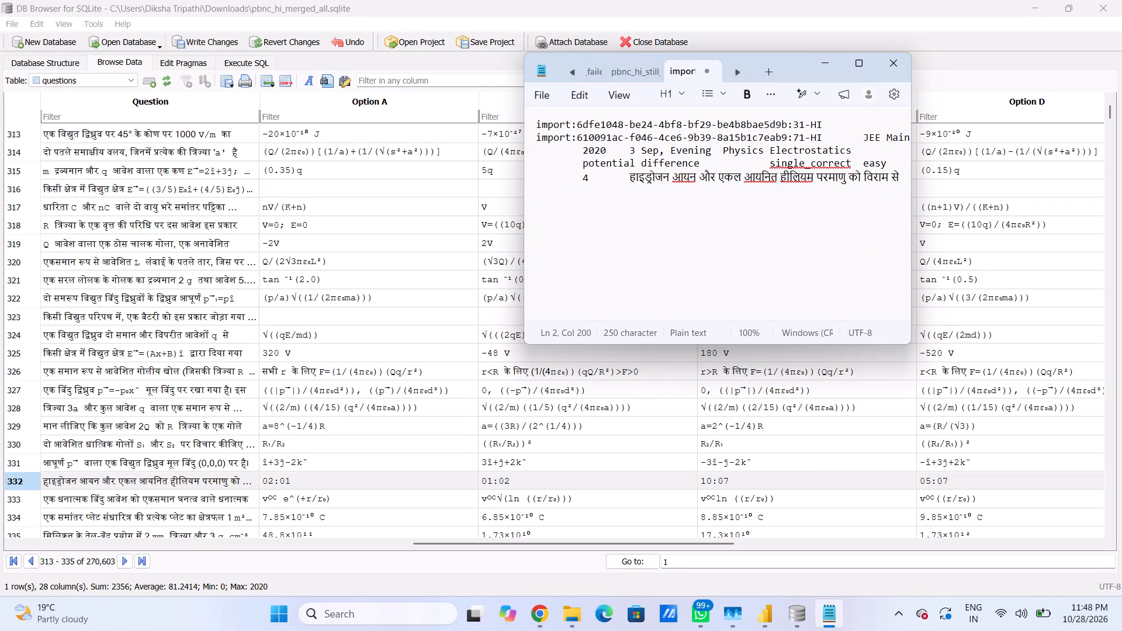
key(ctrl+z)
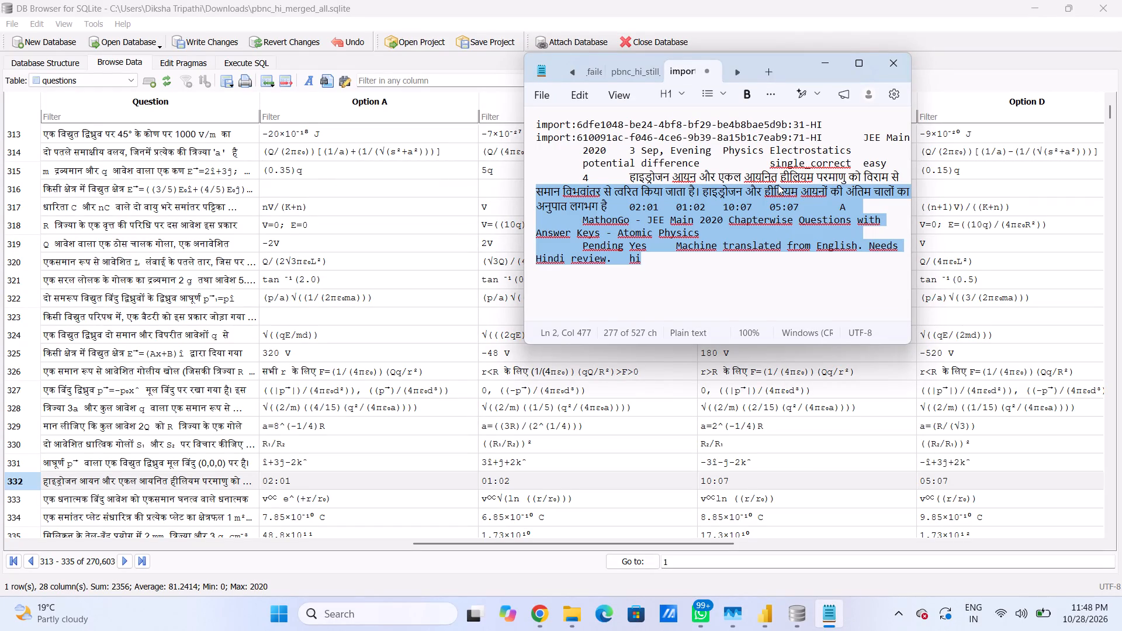
Delete everything after the last option value 05:07 in the pasted row 332 record, including the answer letter, source and review remarks.
click(674, 247)
drag(661, 265, 575, 224)
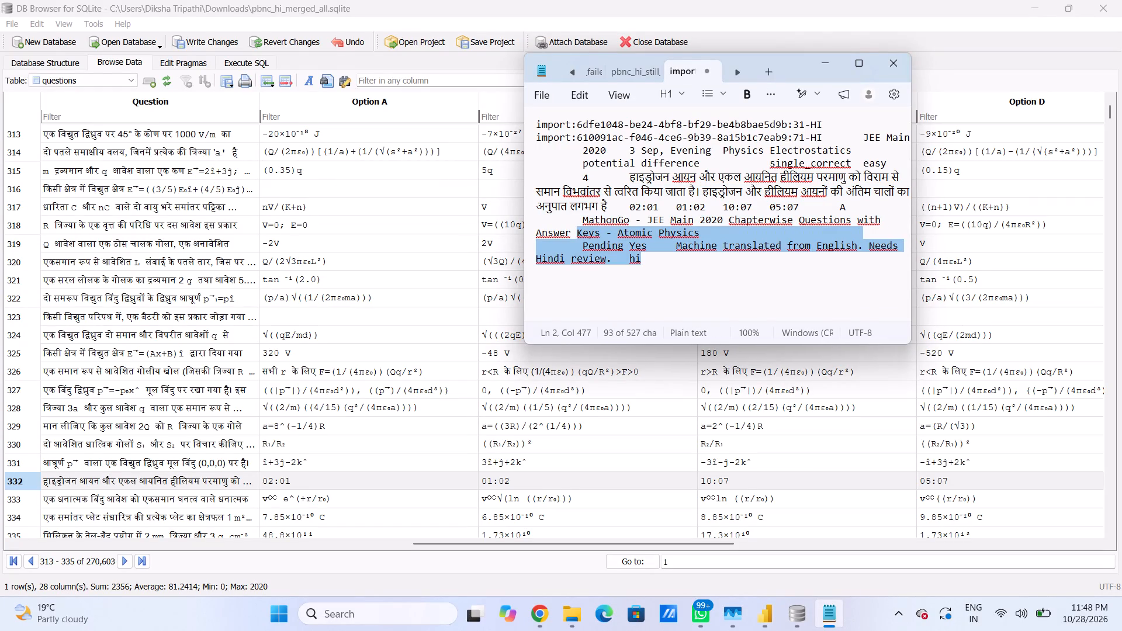
drag(575, 224, 576, 223)
key(BackSpace)
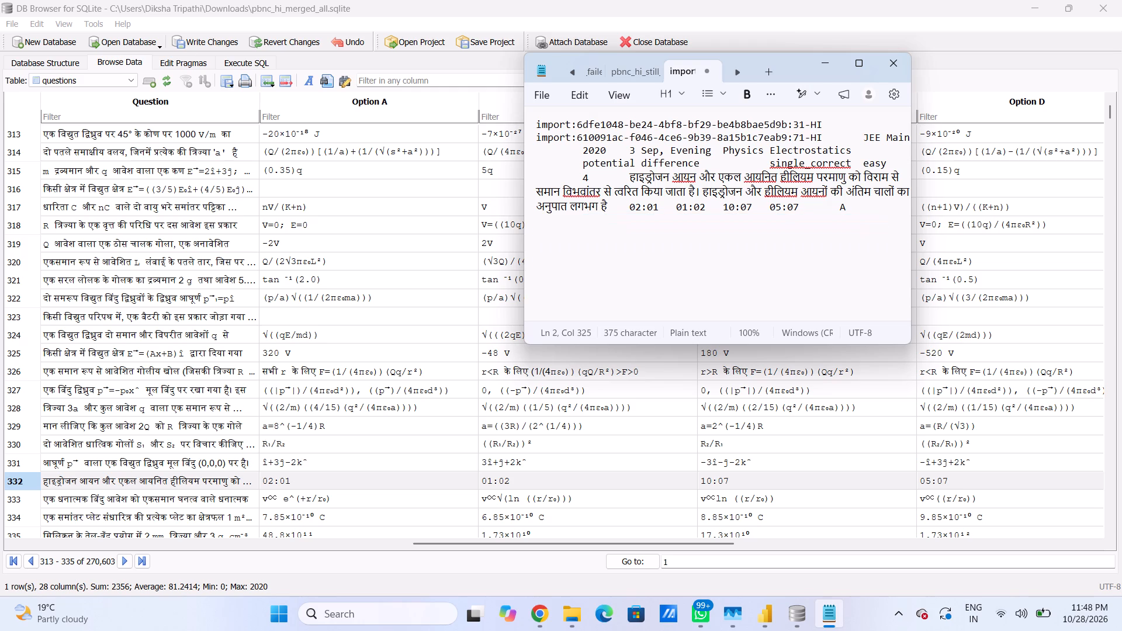
drag(886, 212, 828, 227)
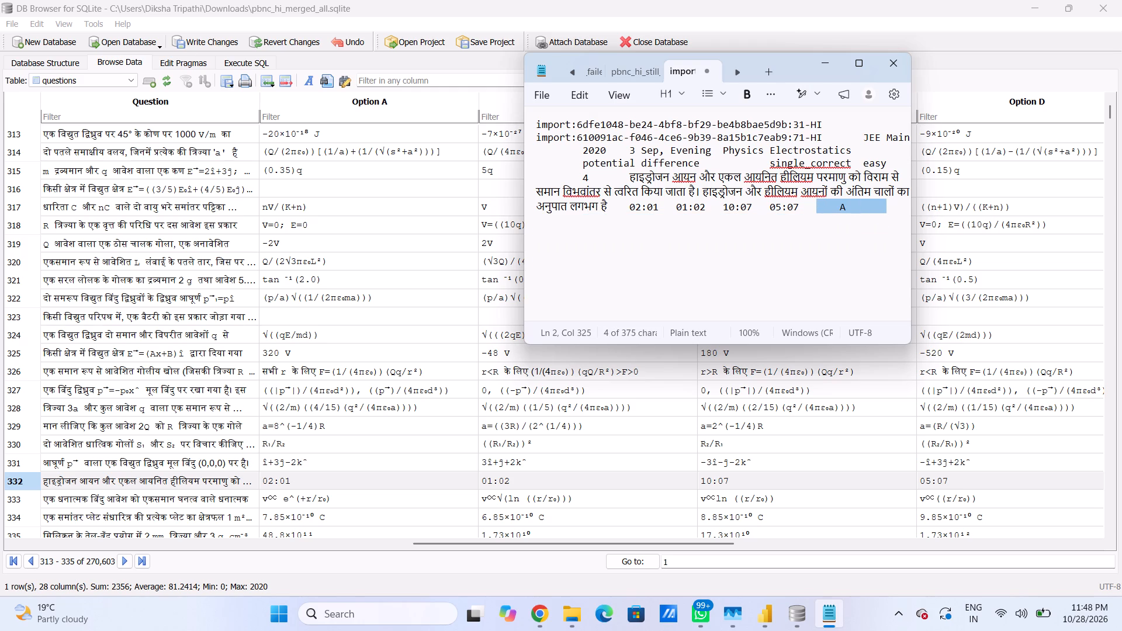
key(BackSpace)
key(BackSpace)
key(BackSpace)
key(7)
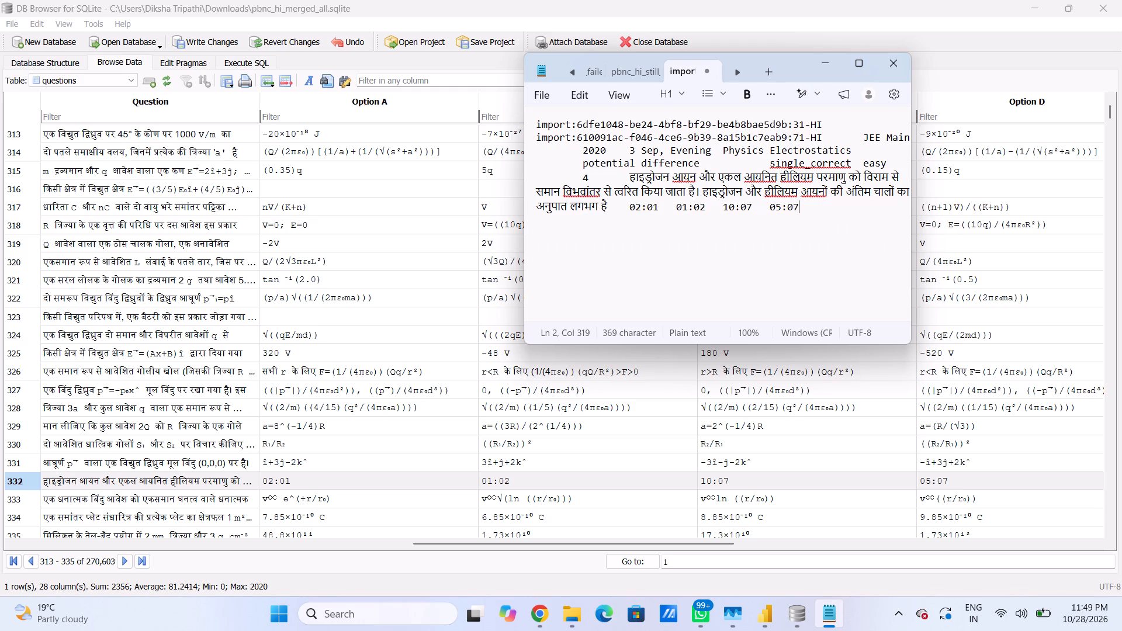
Remove the exam details and Hindi question text between row 332's Question ID and 02:01, leaving one space between them.
drag(628, 206, 587, 170)
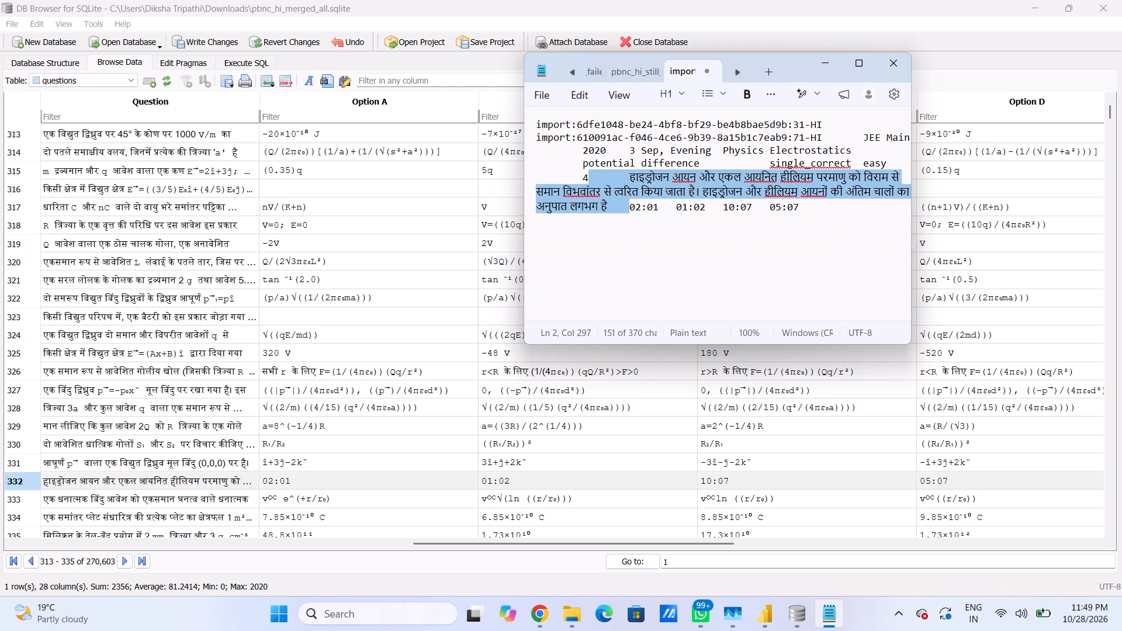
drag(587, 170, 587, 154)
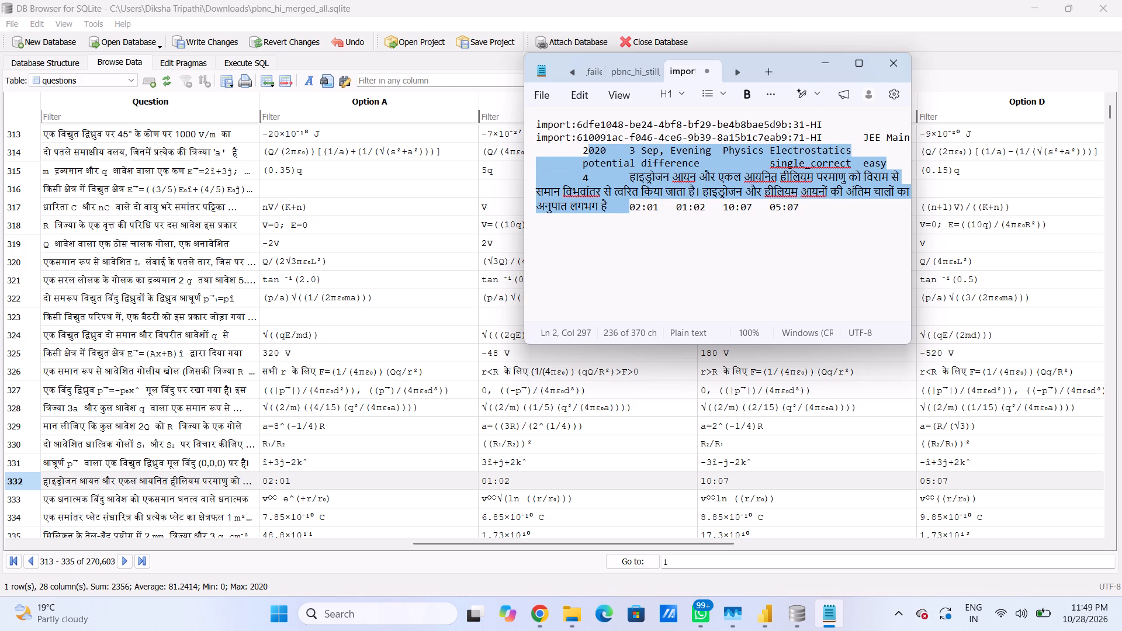
key(BackSpace)
key(BackSpace)
key(BackSpace)
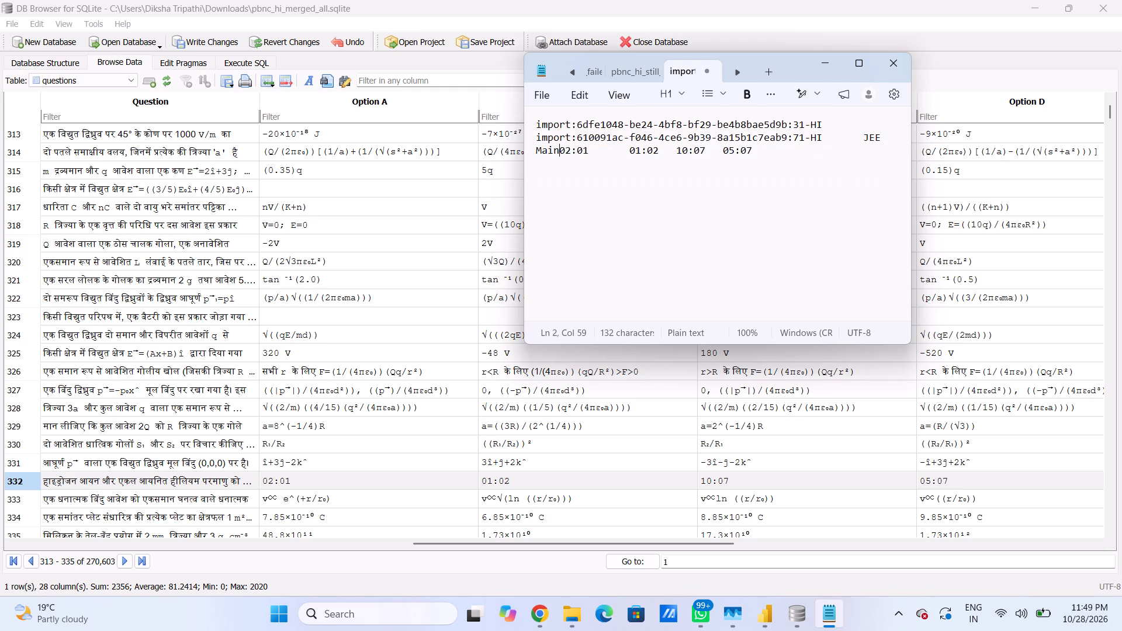
key(BackSpace)
key(BackSpace)
key(BackSpace)
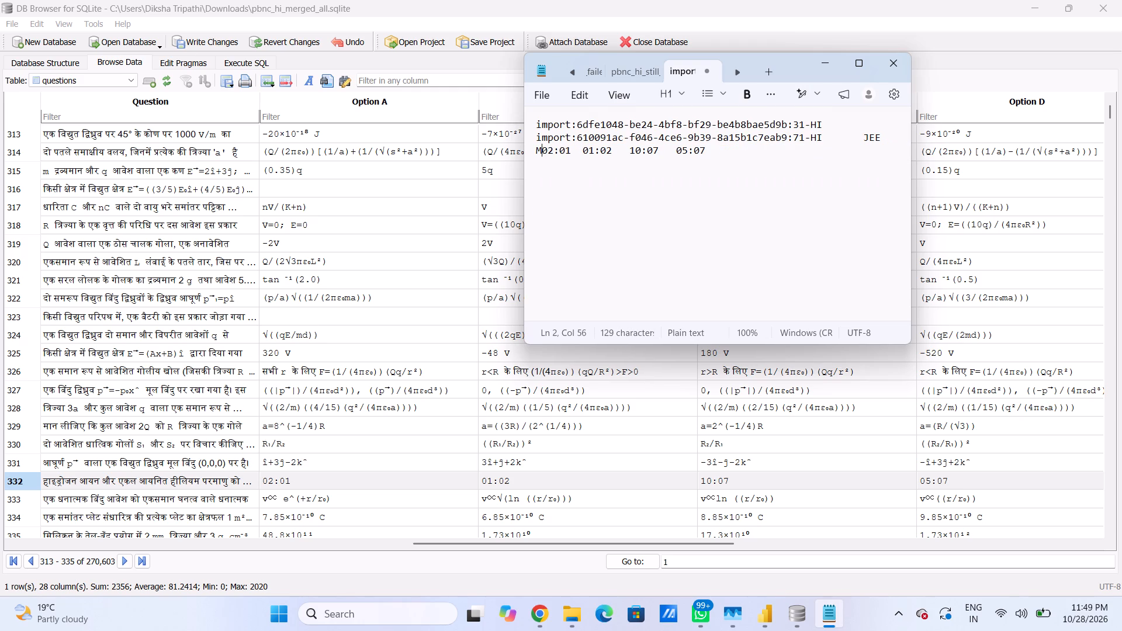
key(BackSpace)
key(BackSpace)
key(BackSpace)
key(BackSpace)
key(BackSpace)
key(BackSpace)
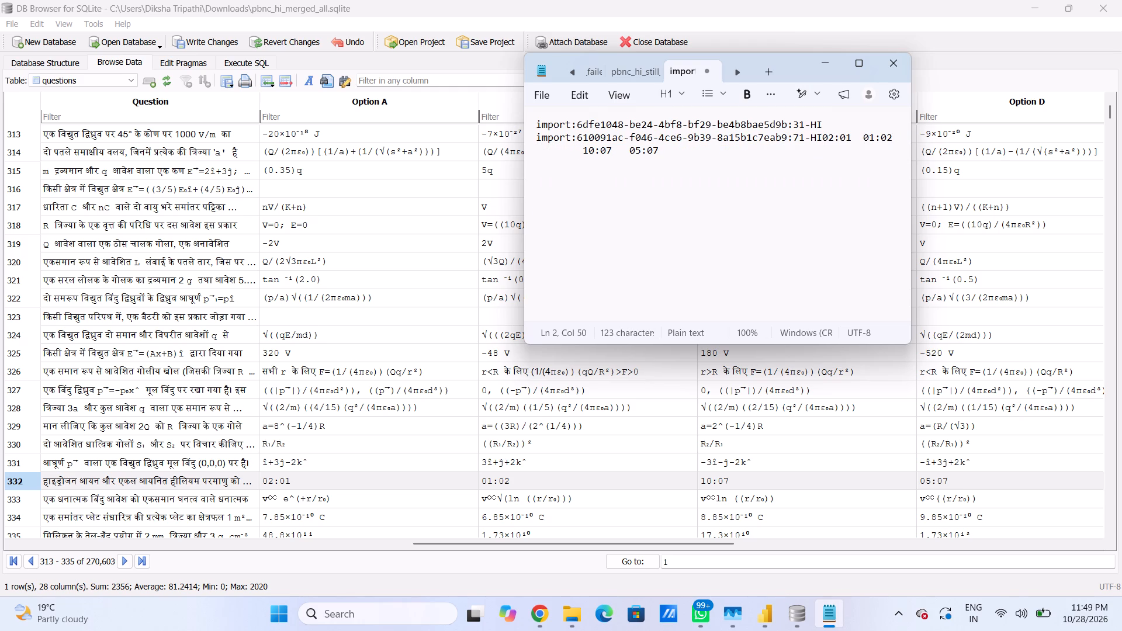
key(space)
click(684, 159)
Return to DB Browser for SQLite, examine rows 332 to 347, and open row 332's Question cell to read its full text.
click(827, 71)
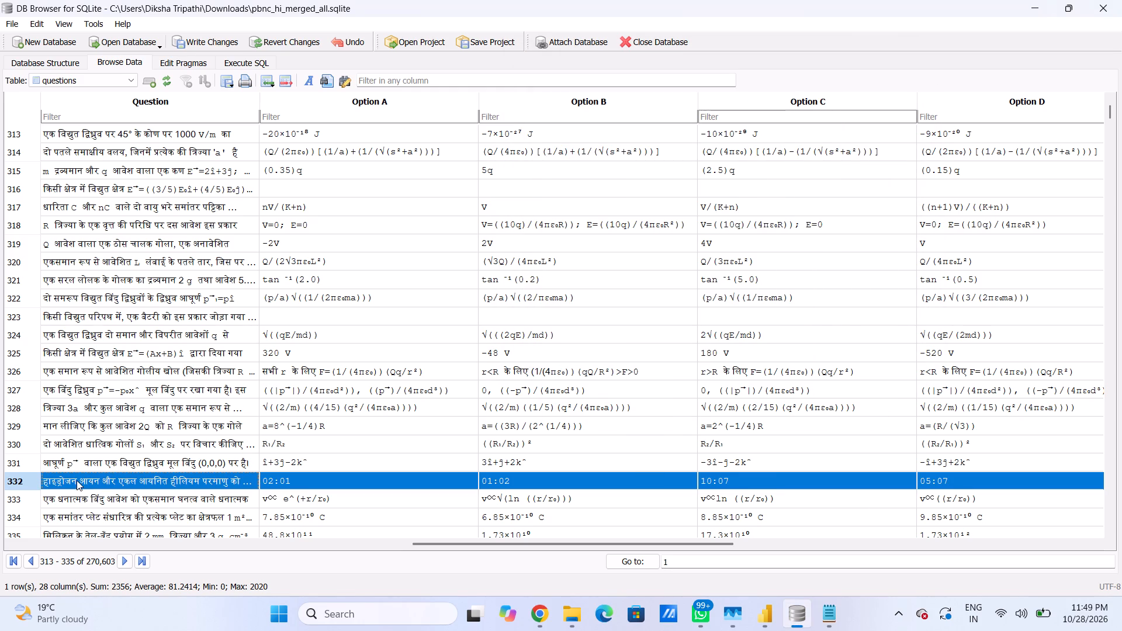
scroll(65, 477, down, 1)
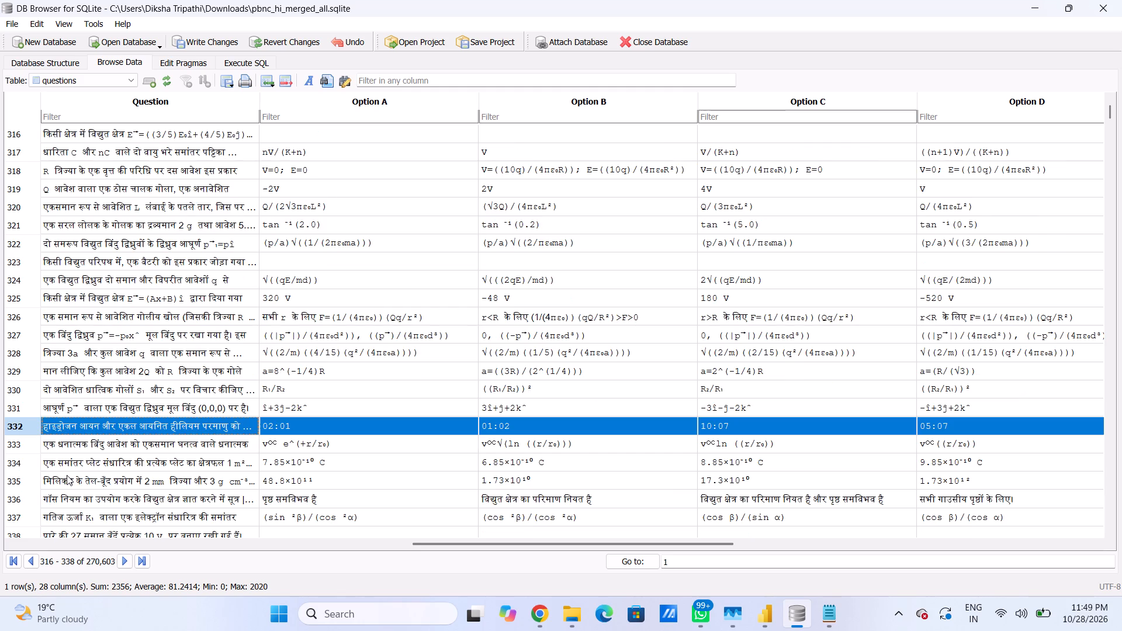
scroll(67, 475, down, 1)
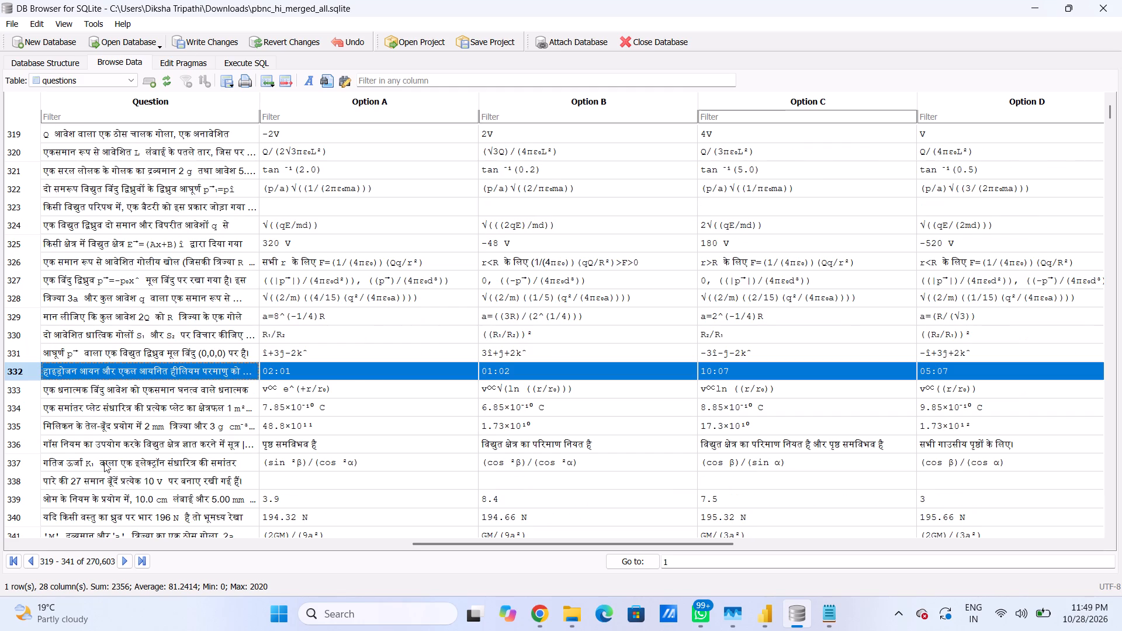
scroll(243, 476, down, 1)
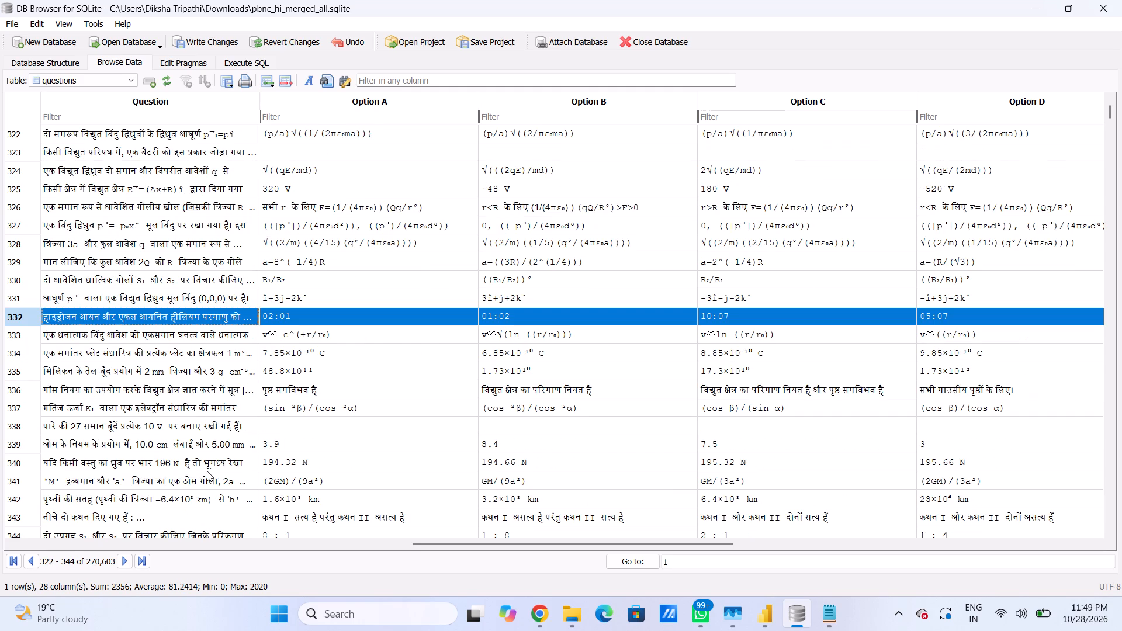
scroll(207, 471, down, 1)
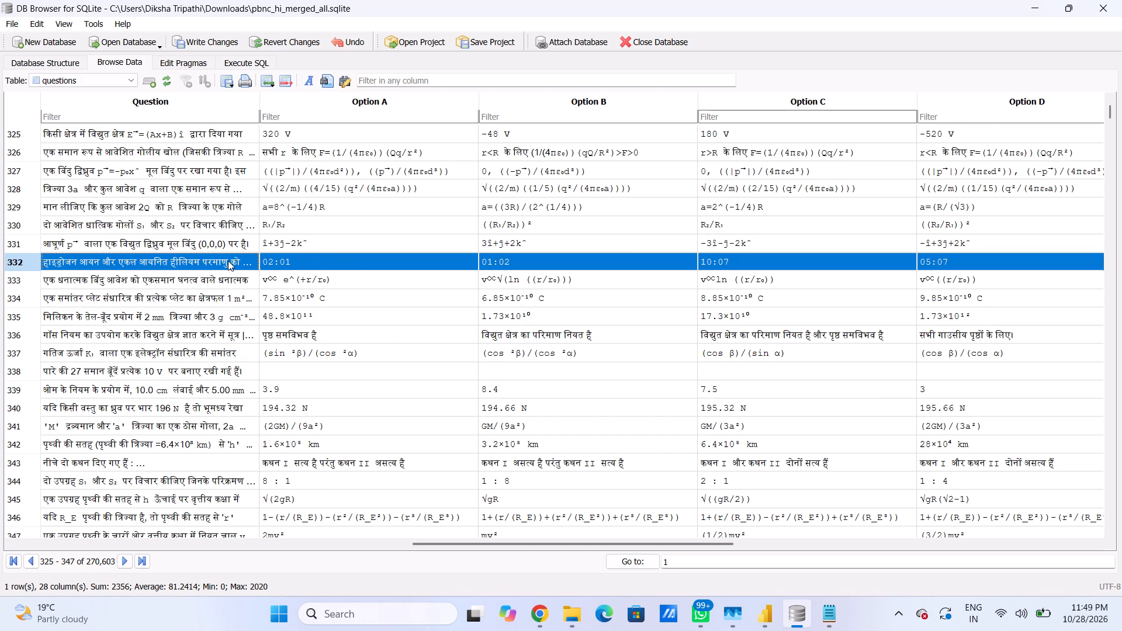
click(119, 263)
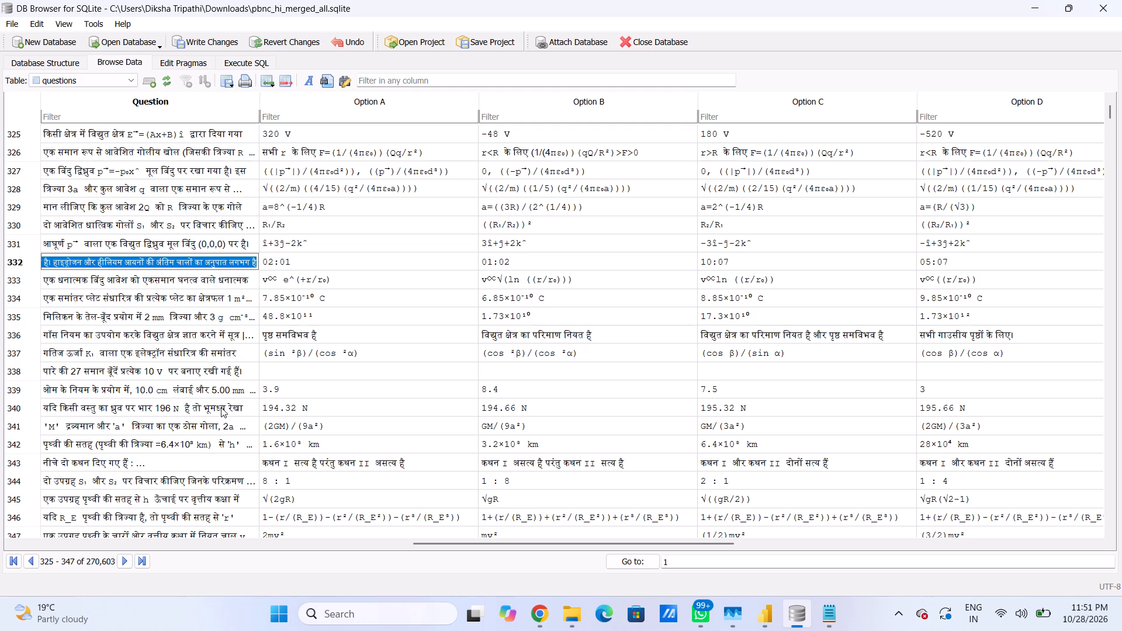
Leave row 332's Question cell and examine the Hindi questions and options A to D in rows 333 to 395.
scroll(298, 422, down, 1)
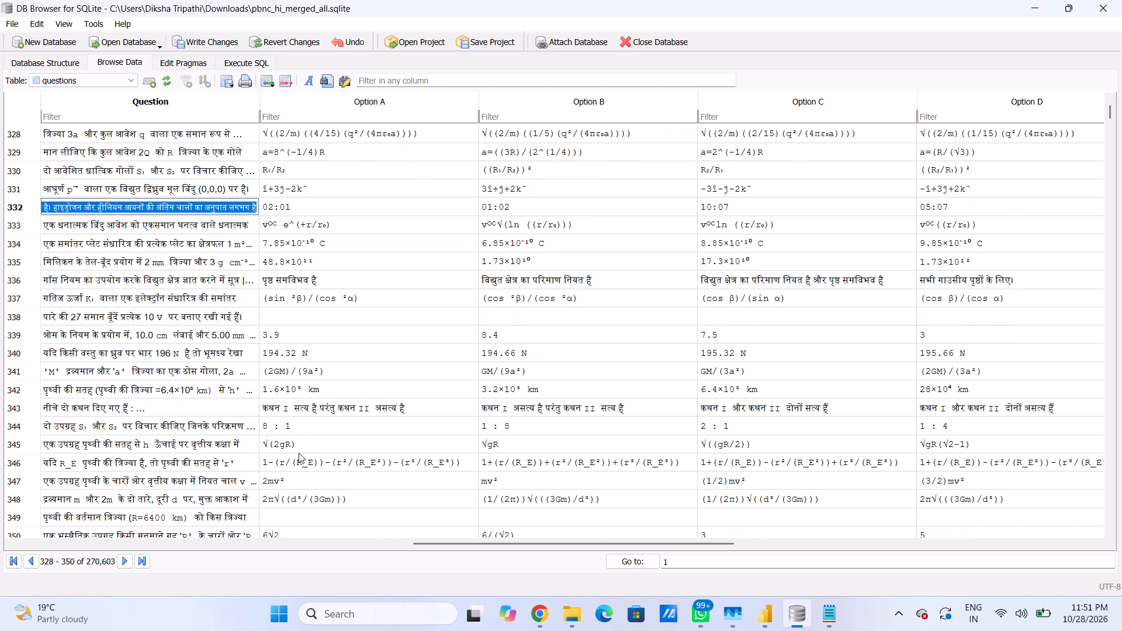
scroll(299, 453, down, 1)
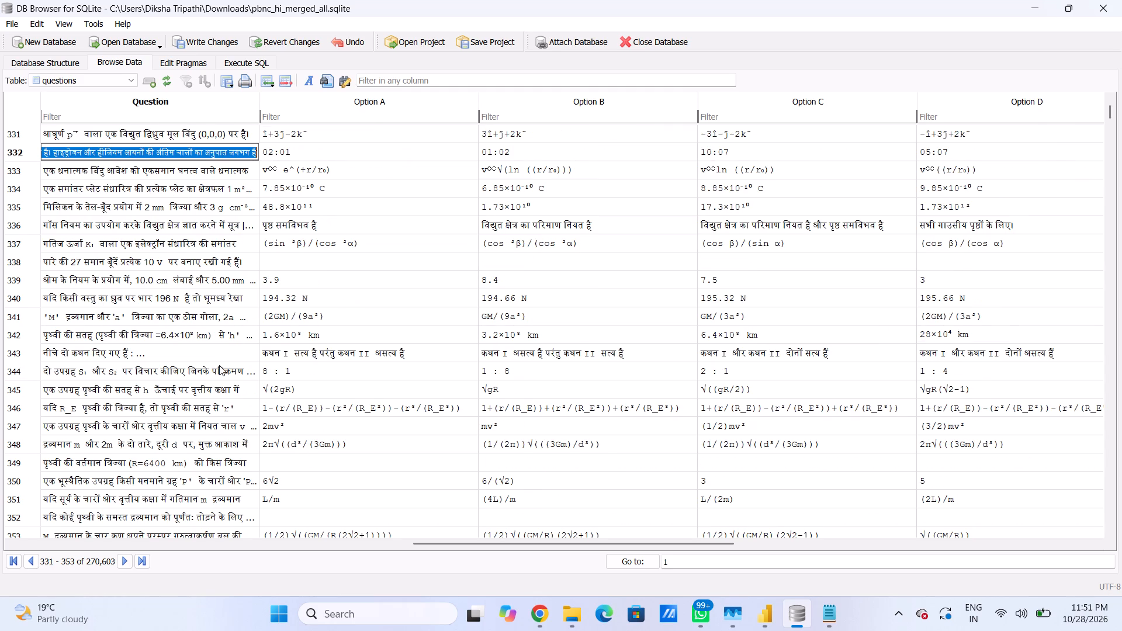
click(219, 365)
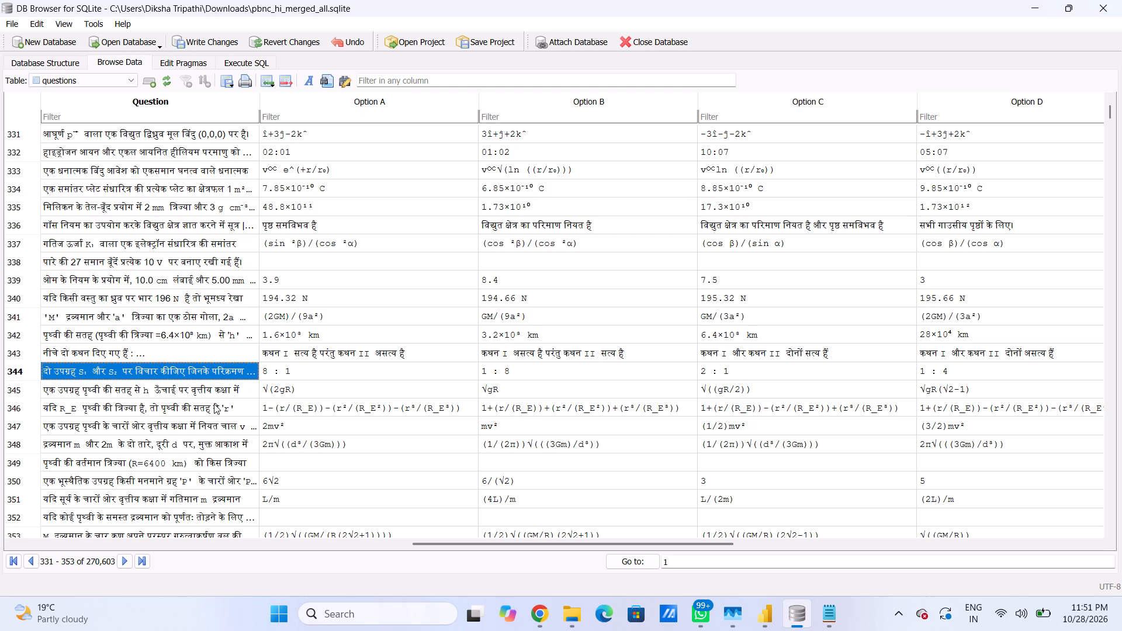
scroll(215, 405, down, 1)
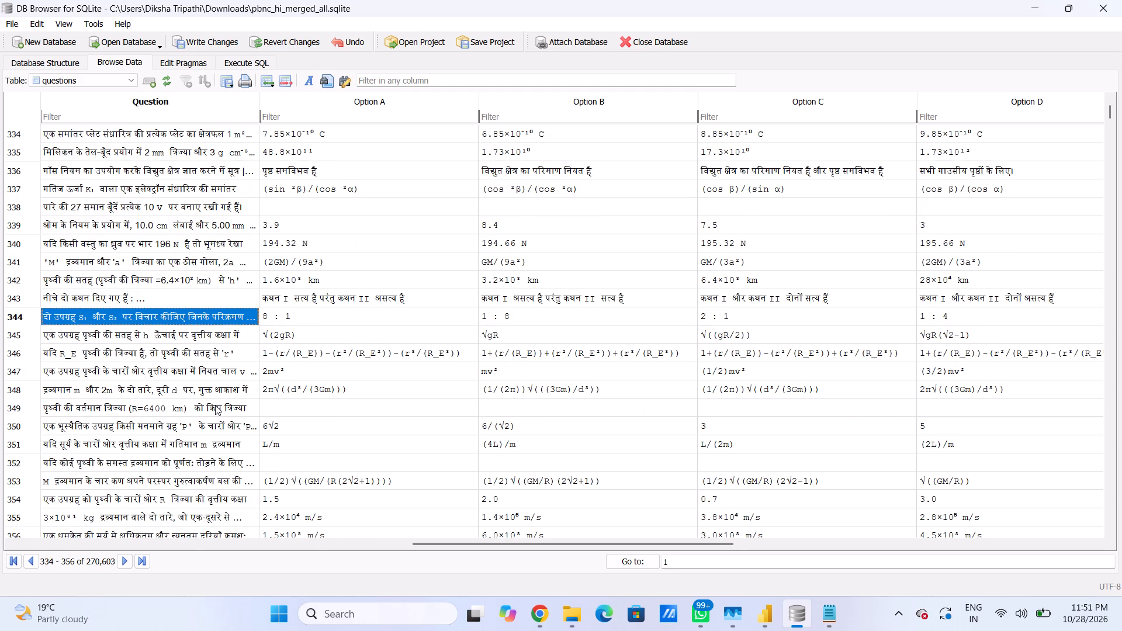
scroll(215, 405, down, 1)
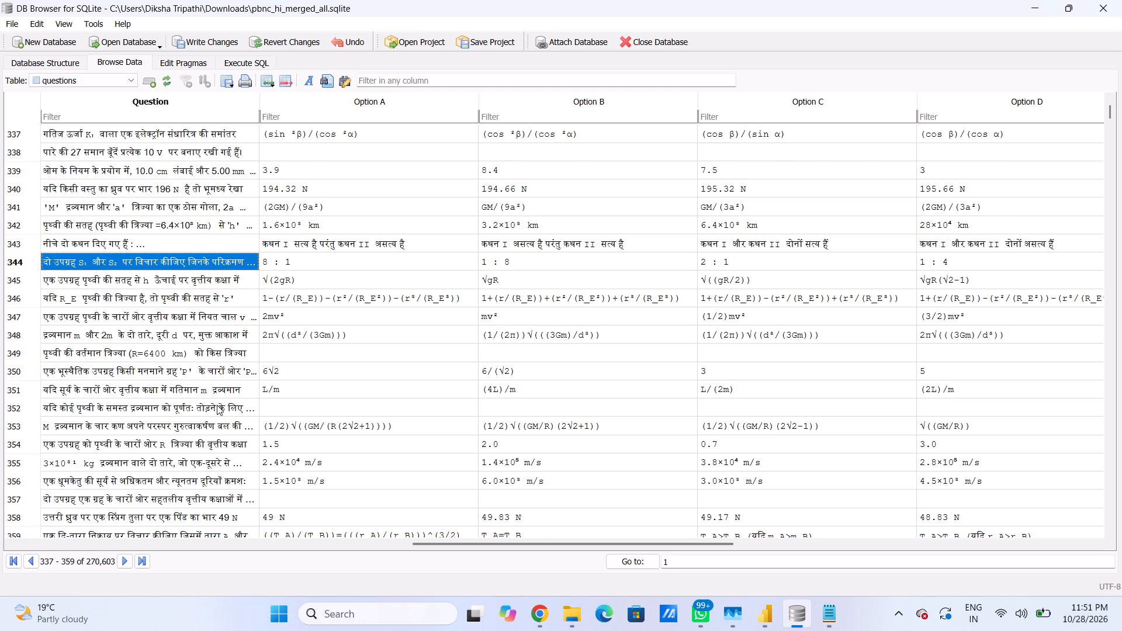
scroll(216, 405, down, 1)
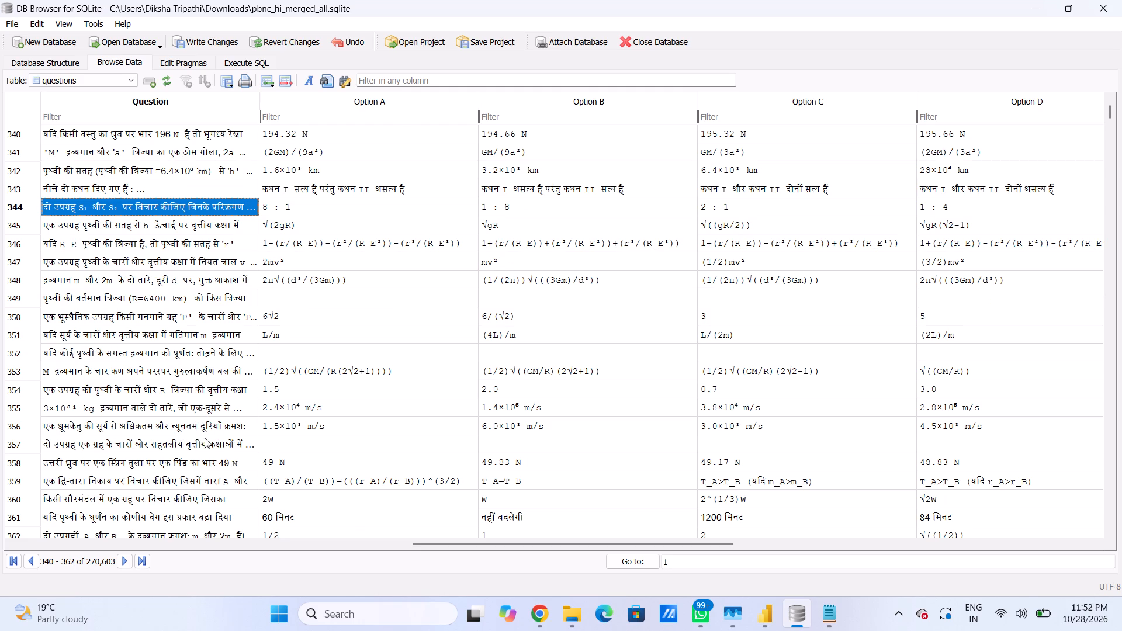
scroll(220, 443, down, 1)
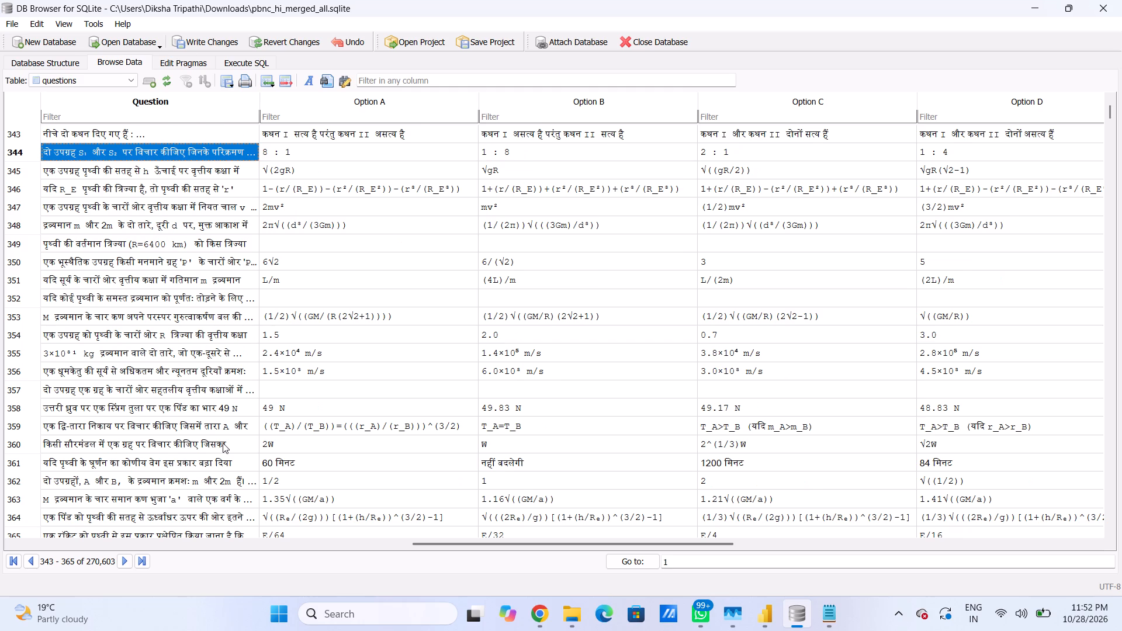
scroll(223, 443, down, 1)
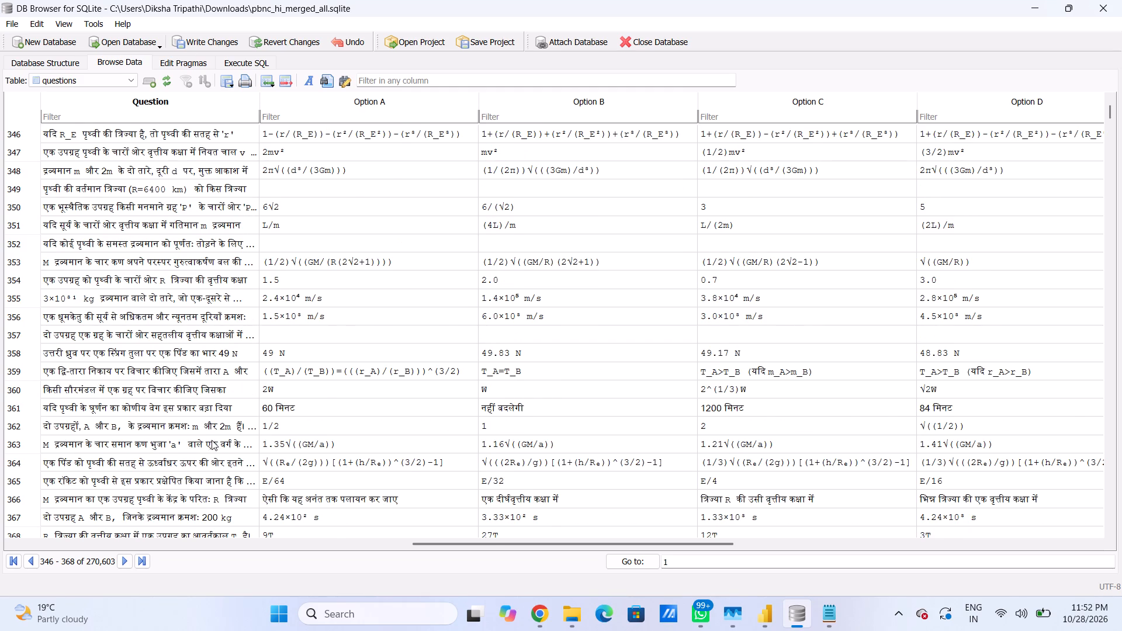
scroll(200, 460, down, 1)
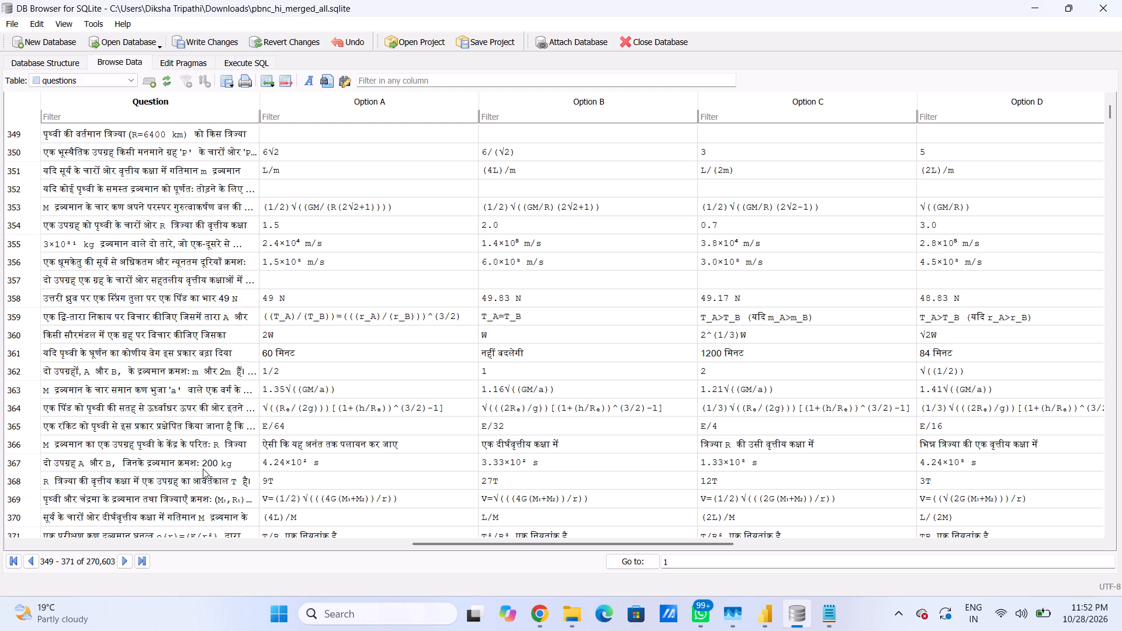
scroll(206, 468, down, 1)
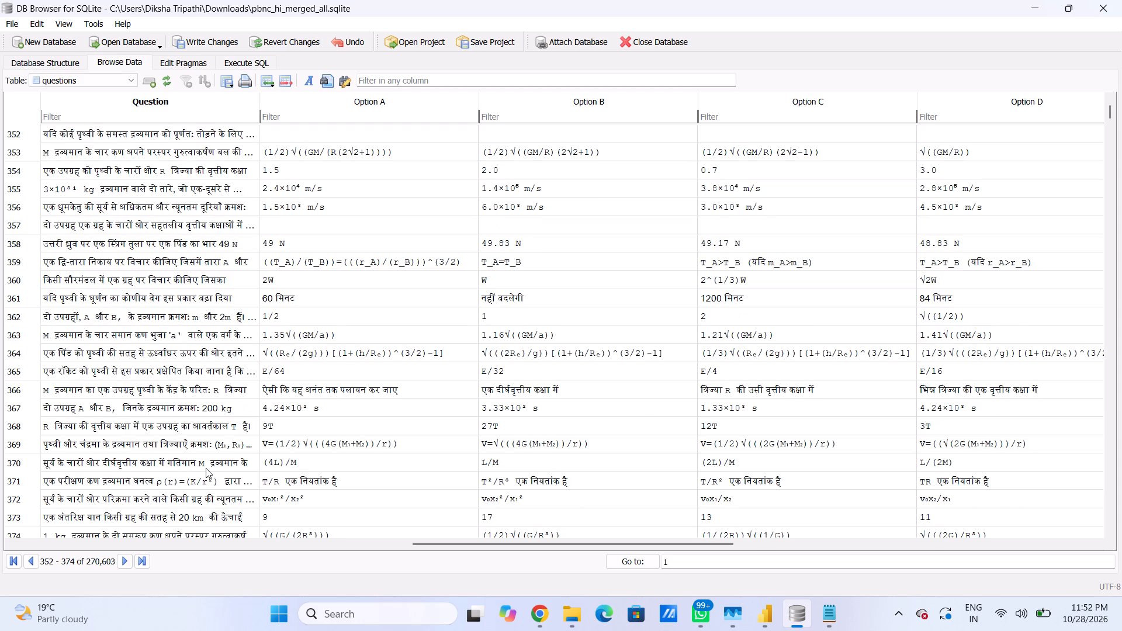
scroll(206, 468, down, 1)
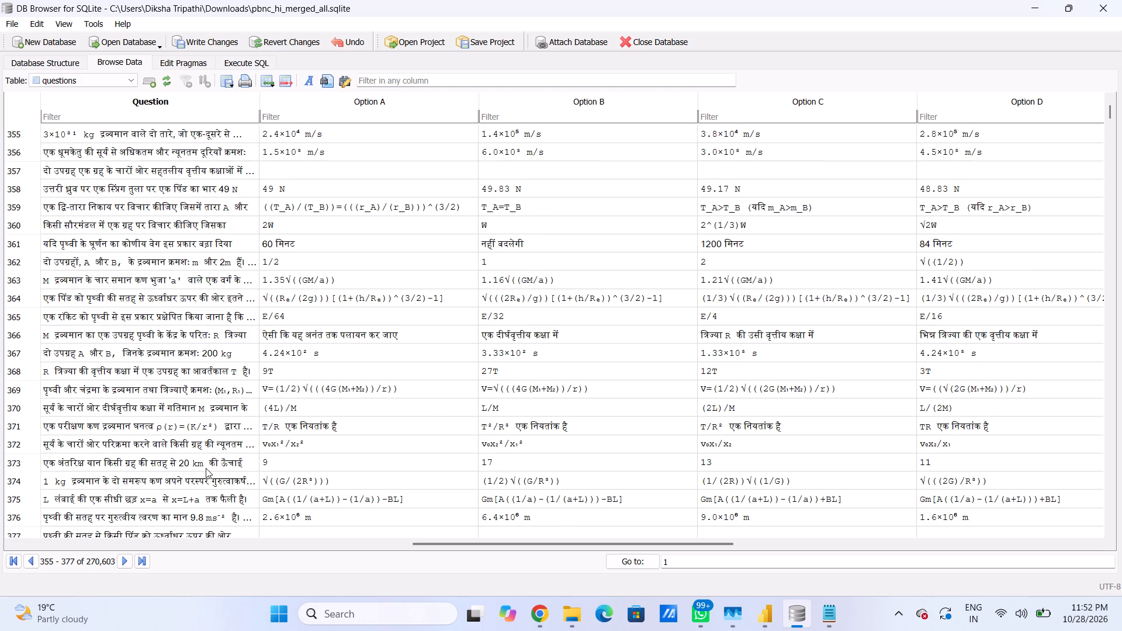
scroll(206, 468, down, 1)
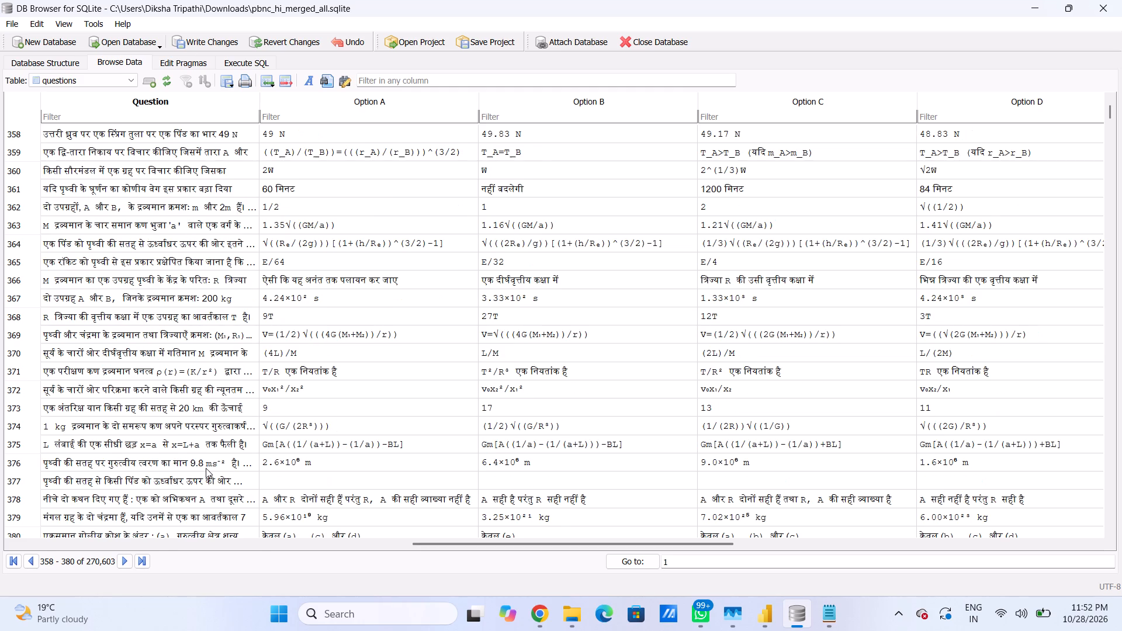
scroll(206, 468, down, 1)
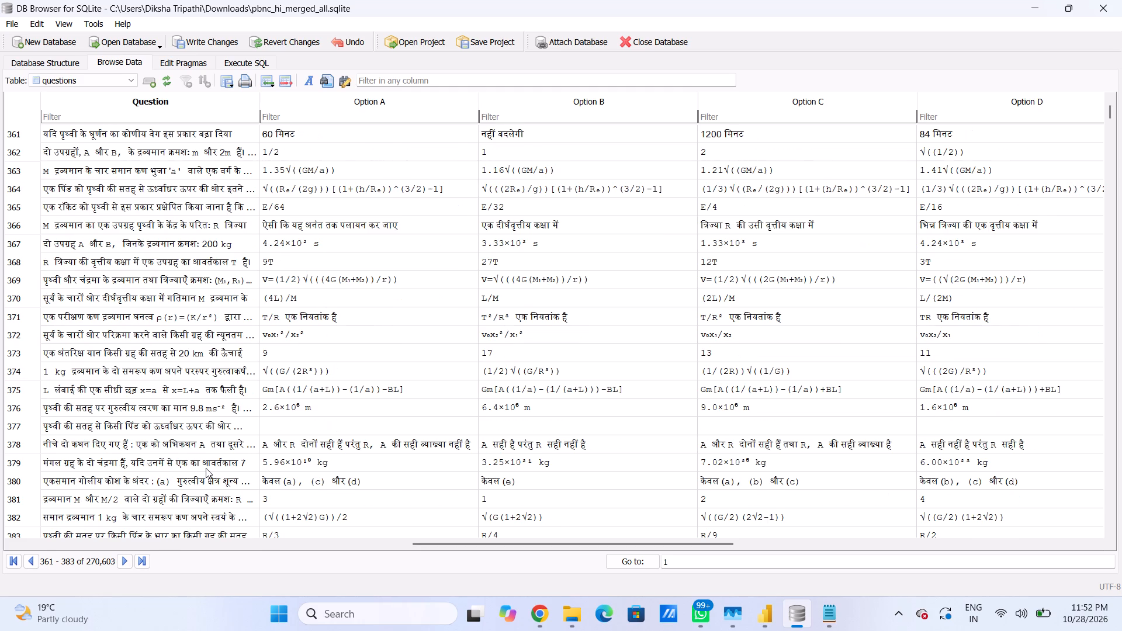
scroll(206, 468, down, 1)
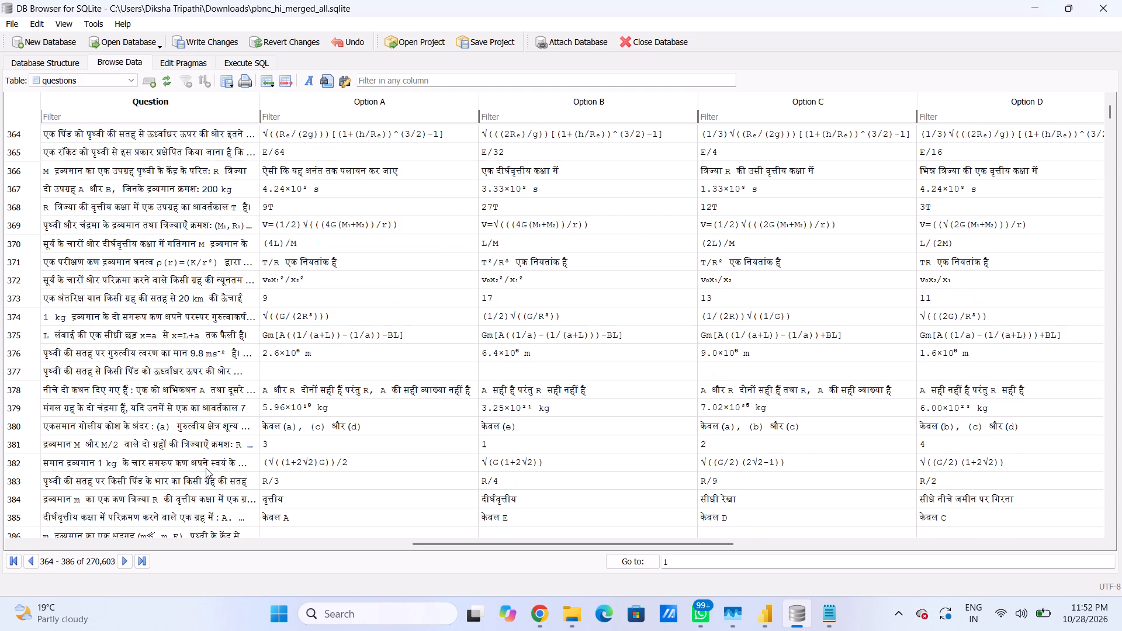
scroll(206, 468, down, 2)
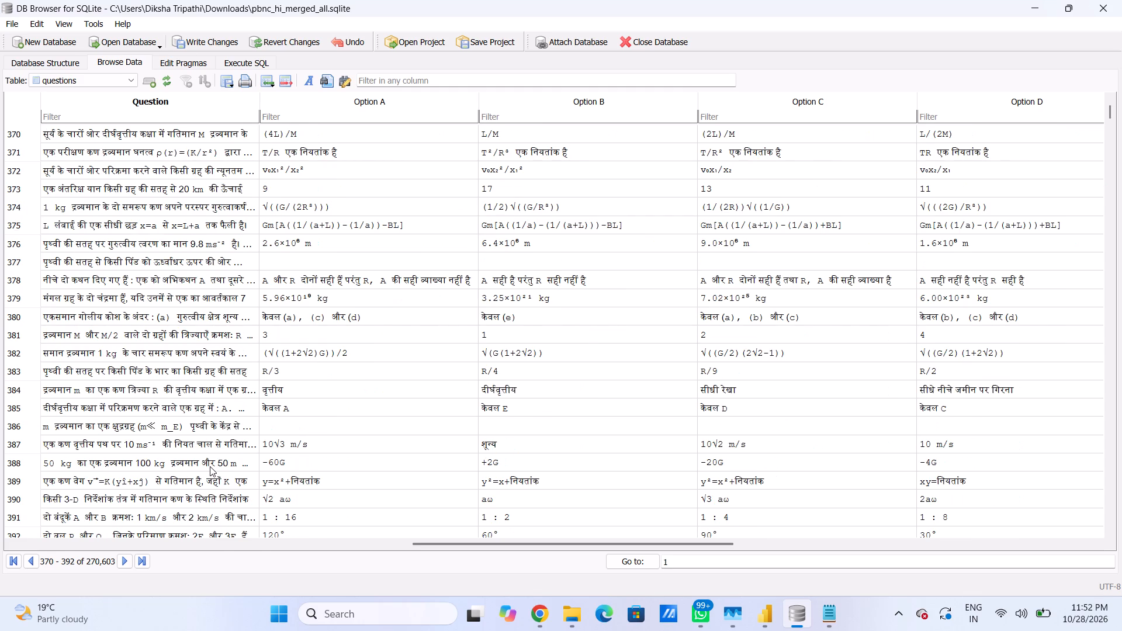
scroll(210, 466, down, 3)
scroll(210, 466, up, 2)
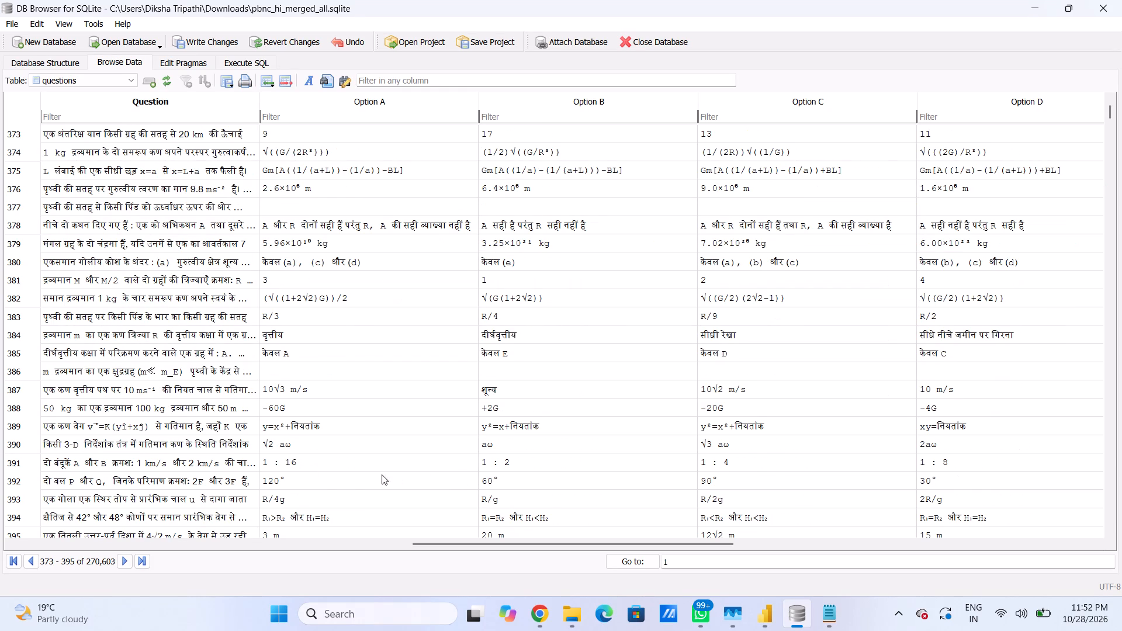
Examine the Hindi motion questions and their options A to D from row 396 through the first matrix questions, up to row 437.
scroll(331, 500, down, 6)
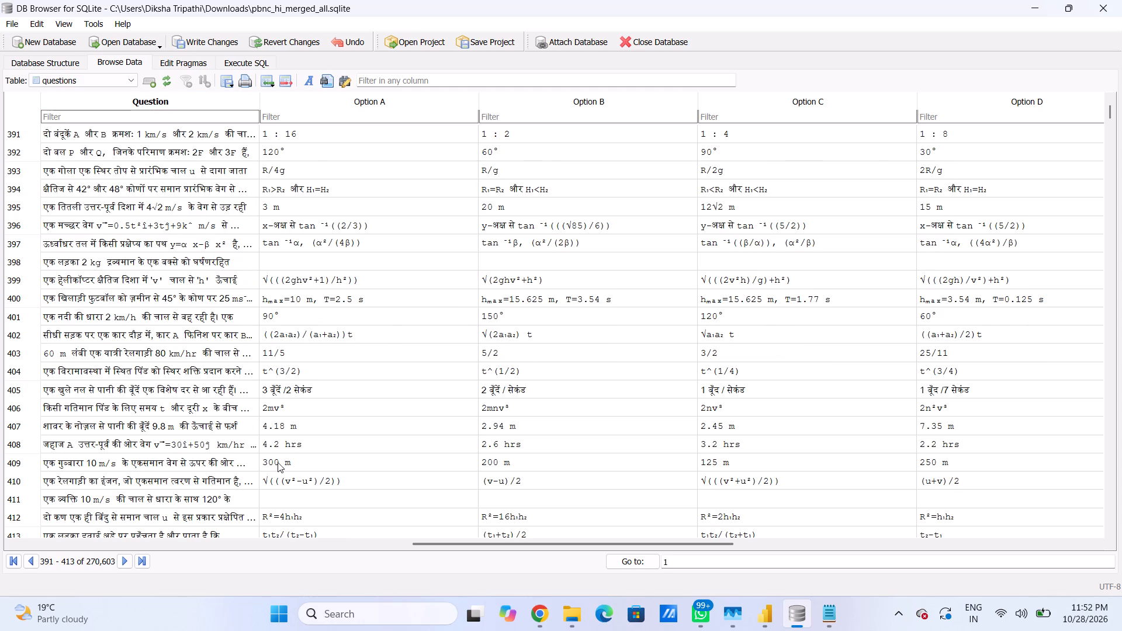
scroll(193, 433, down, 2)
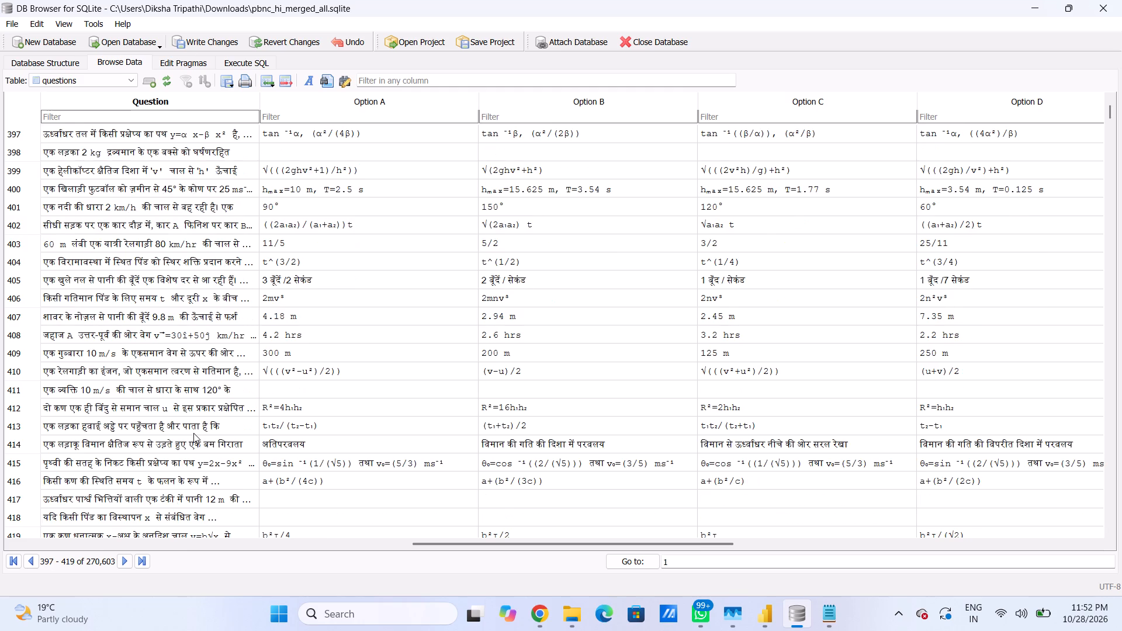
scroll(193, 433, down, 2)
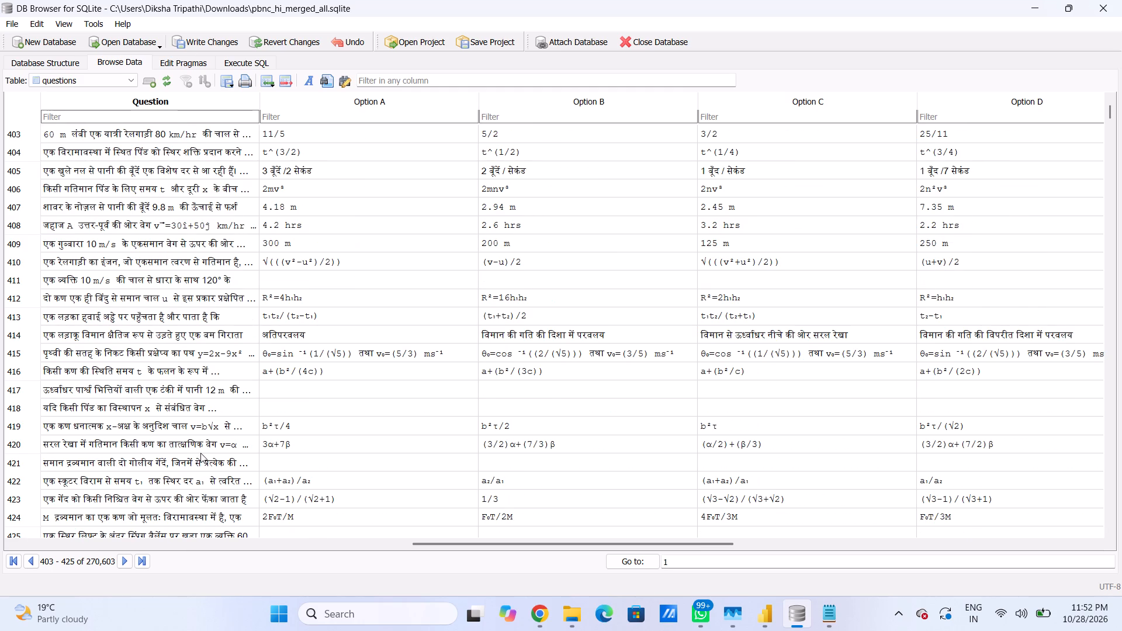
scroll(202, 452, down, 2)
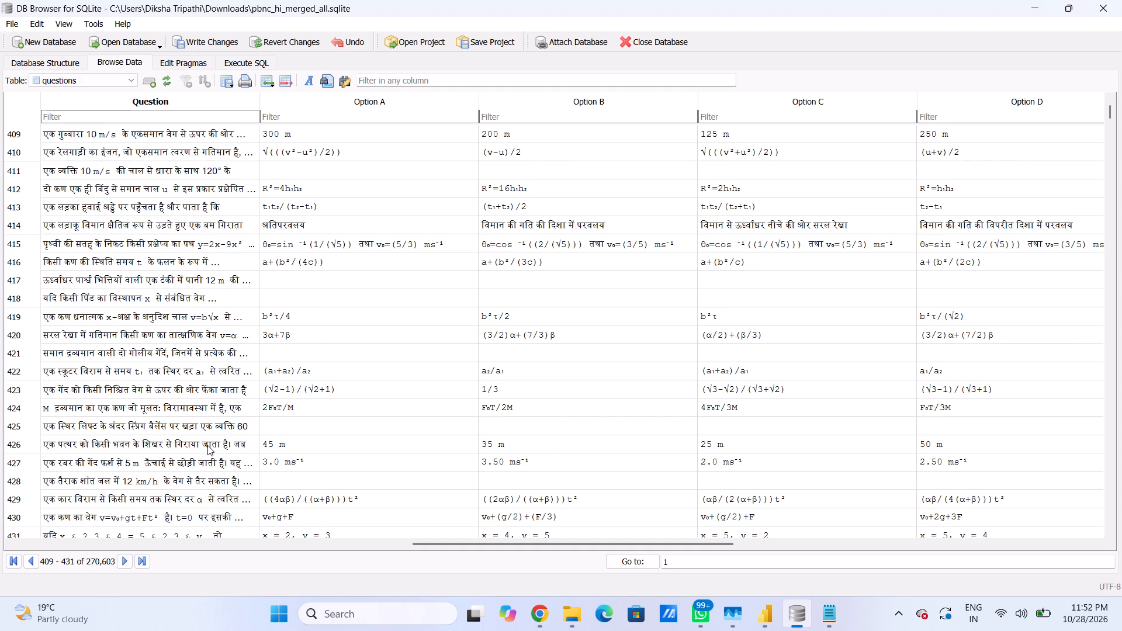
scroll(207, 445, down, 2)
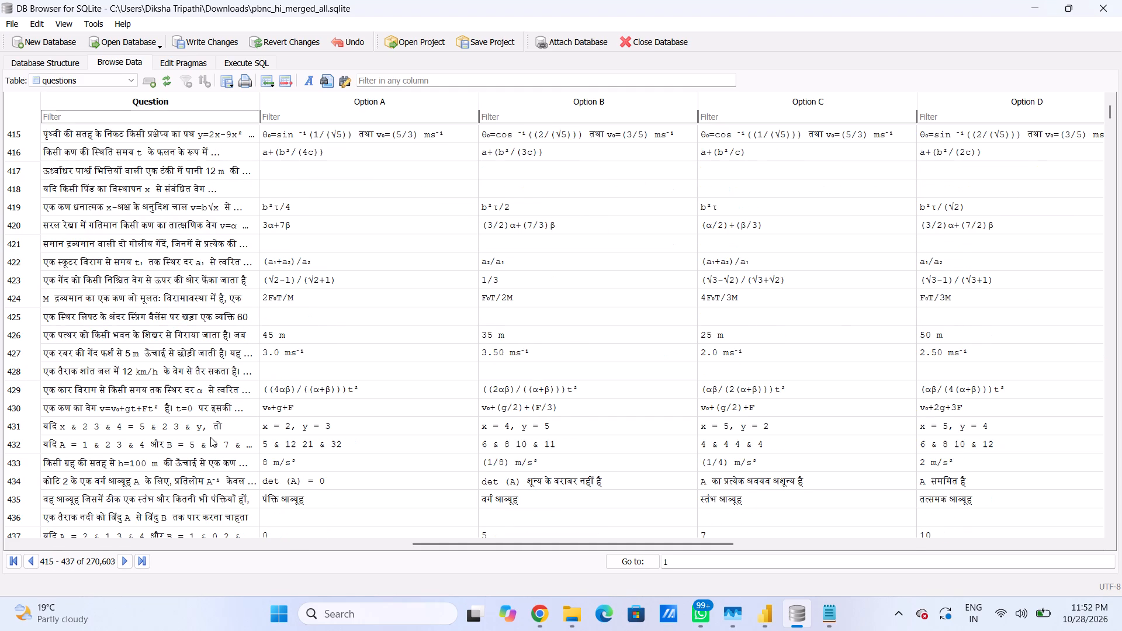
Examine the Hindi matrix questions and their options A to D from row 438 up to row 491.
scroll(207, 438, down, 2)
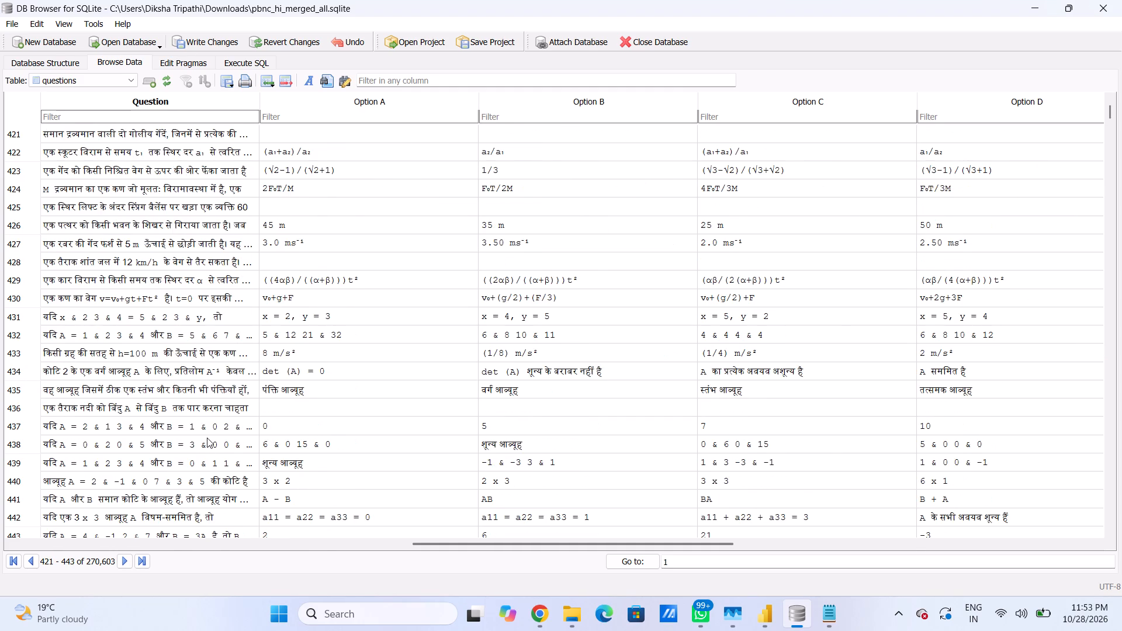
scroll(207, 438, down, 4)
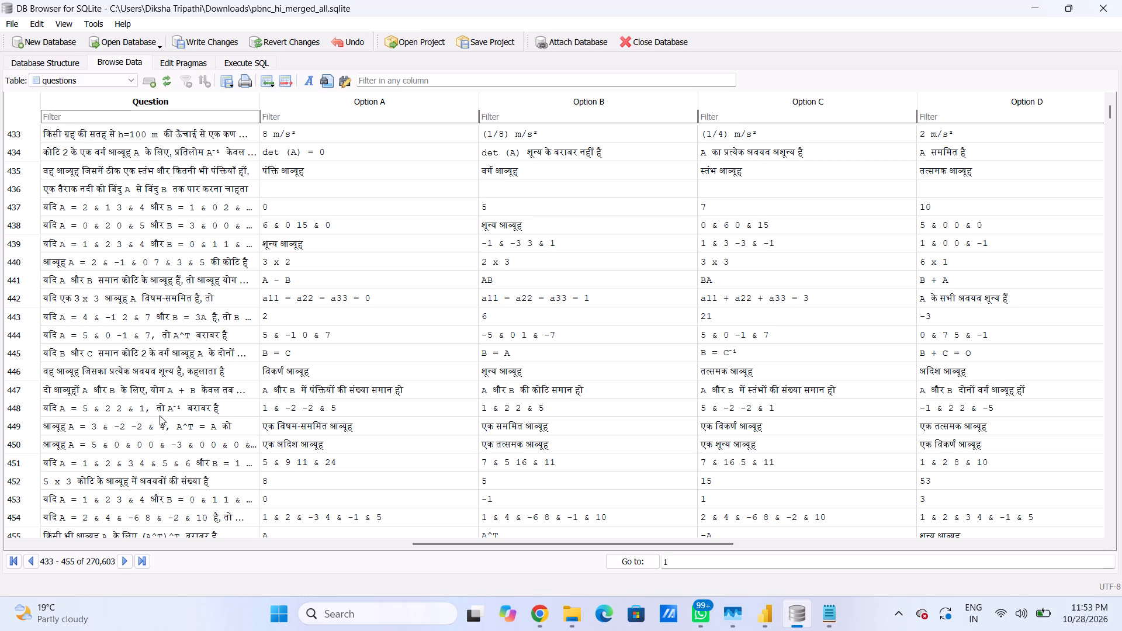
scroll(160, 415, down, 1)
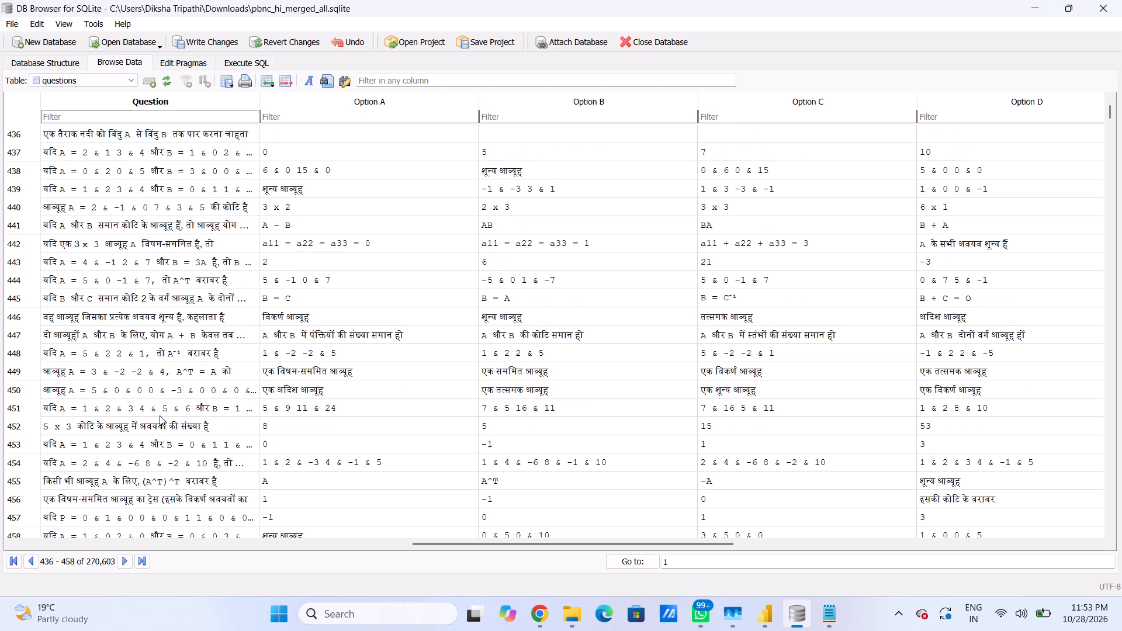
scroll(160, 415, down, 1)
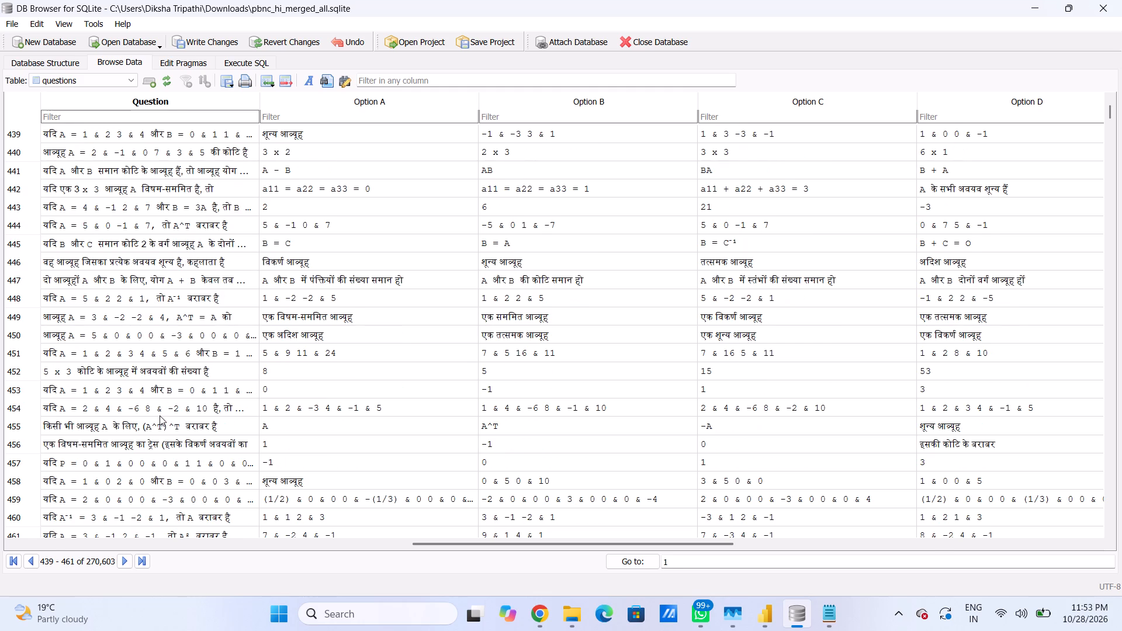
scroll(160, 415, down, 2)
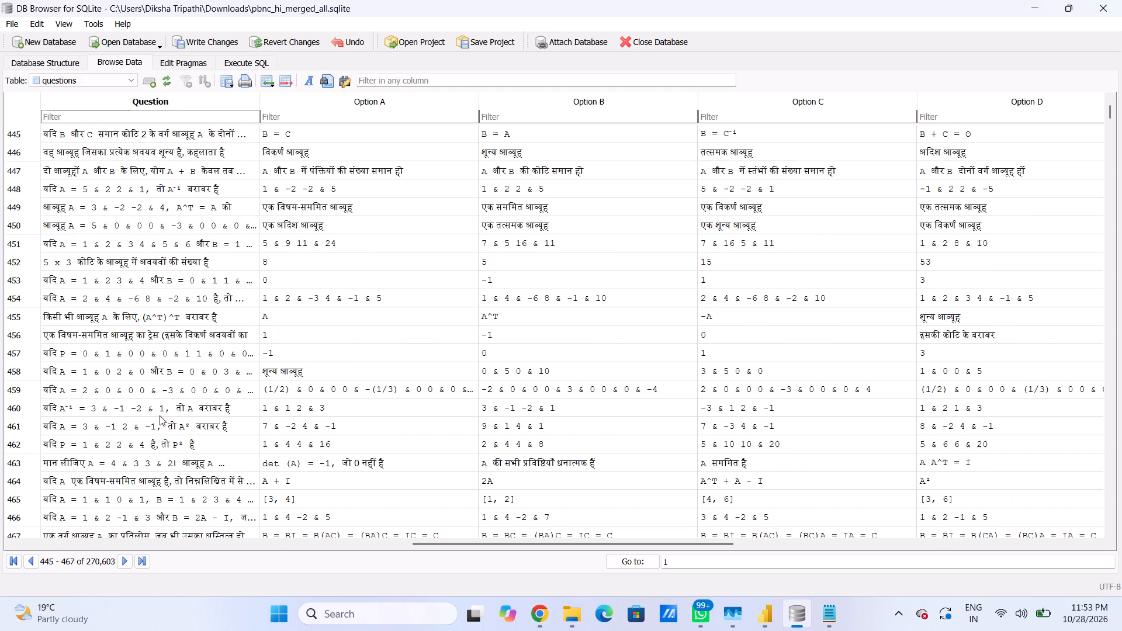
scroll(160, 415, down, 2)
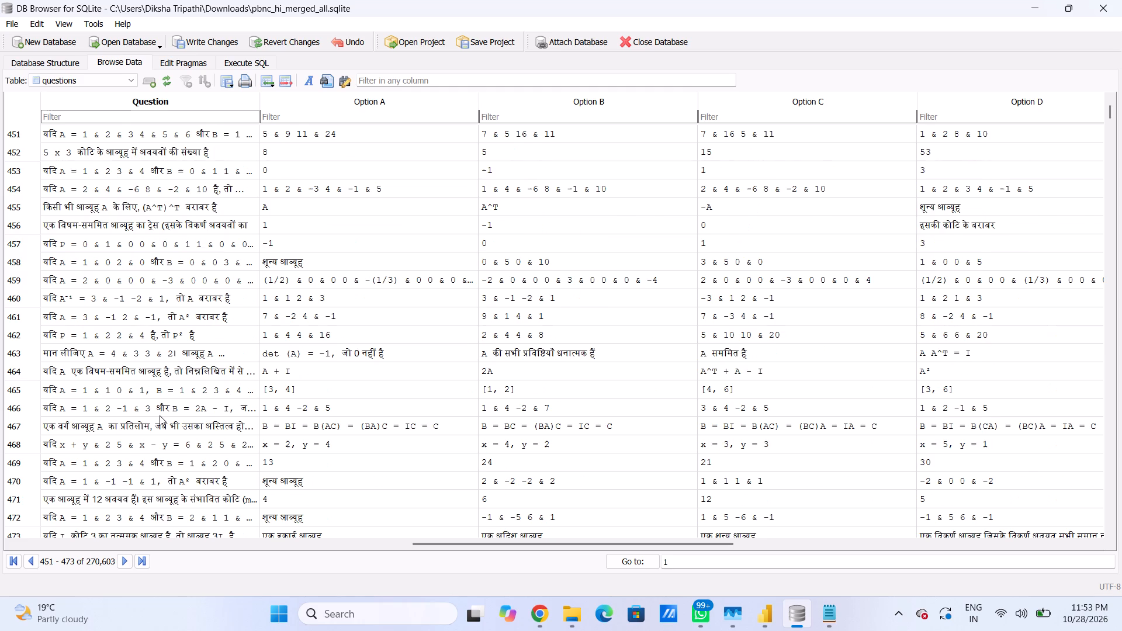
scroll(160, 415, down, 2)
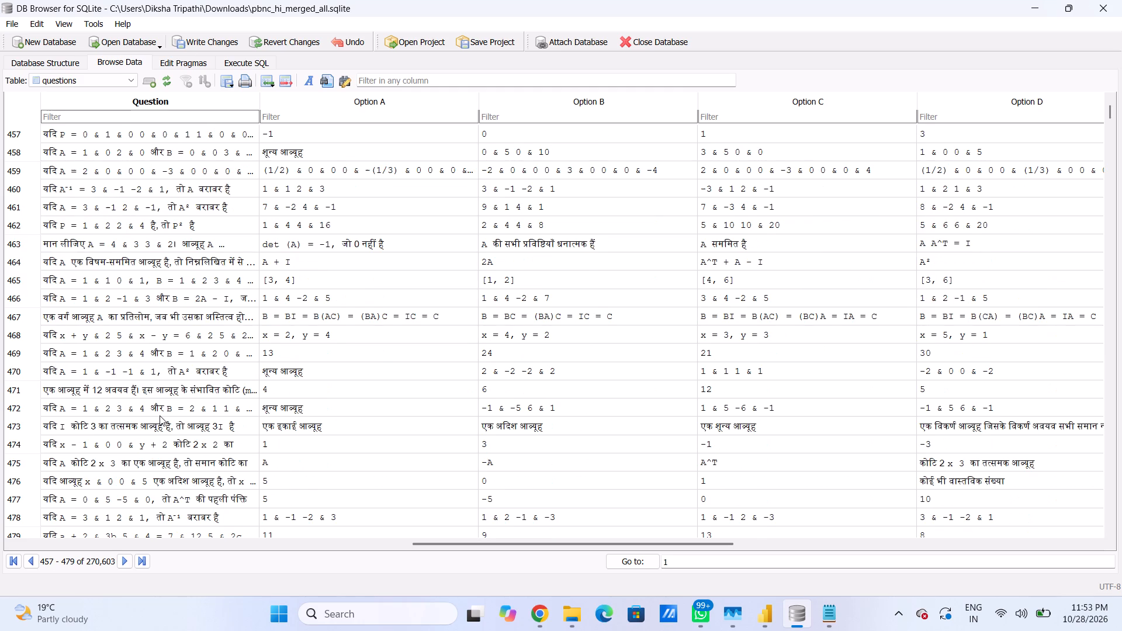
scroll(160, 415, down, 2)
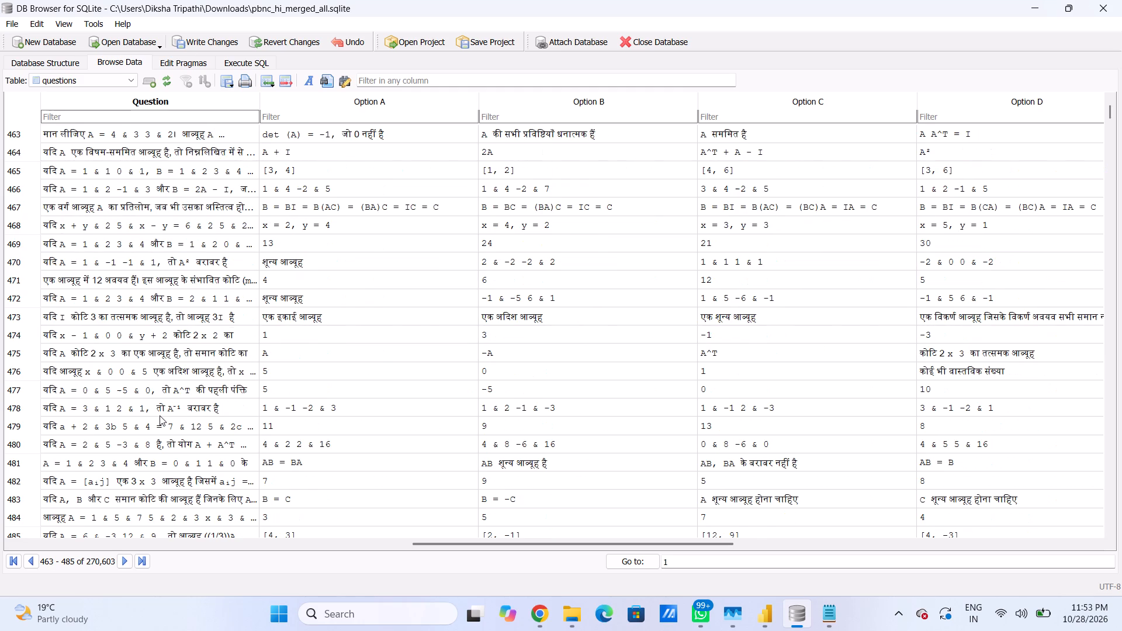
scroll(160, 415, down, 2)
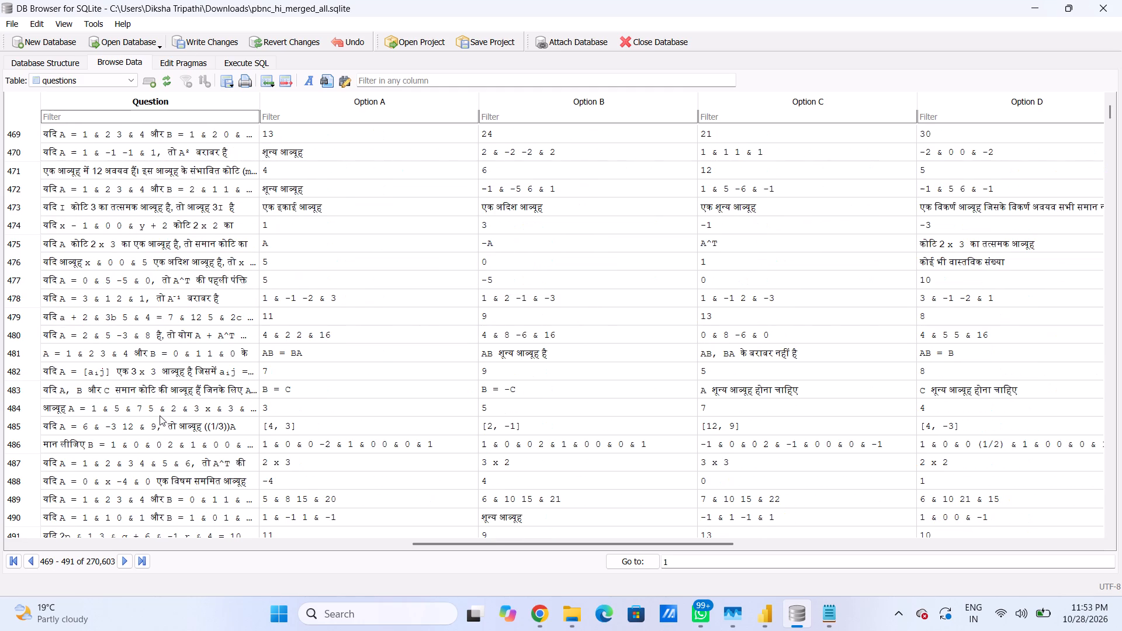
Examine the remaining Hindi matrix questions and their options A to D from row 492 through row 532.
scroll(160, 415, down, 2)
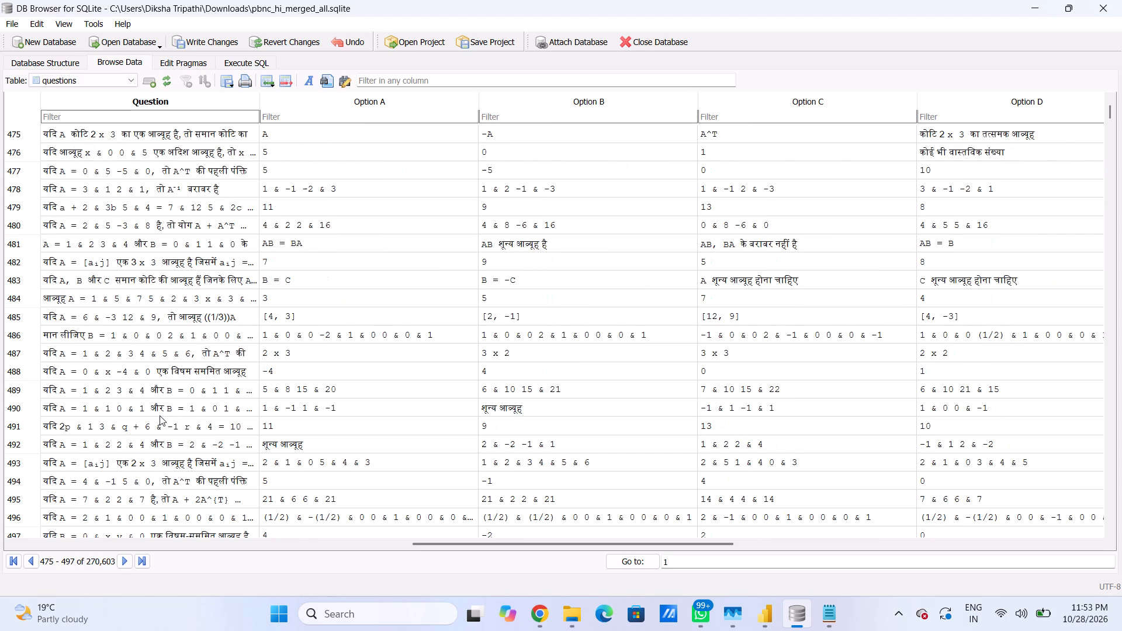
scroll(160, 415, down, 1)
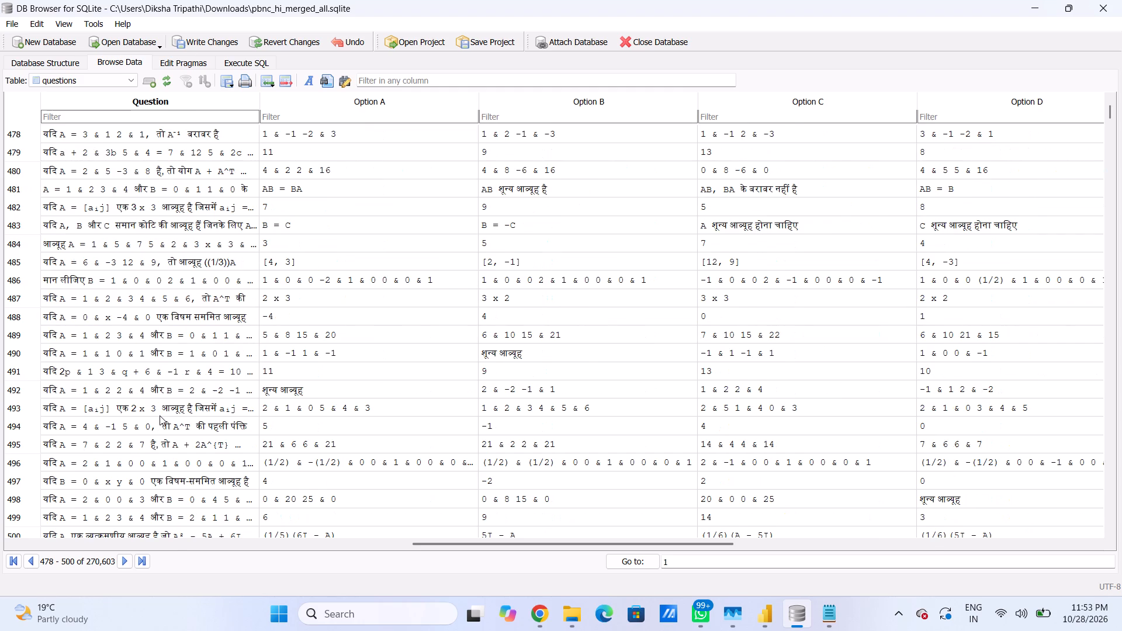
scroll(160, 415, down, 3)
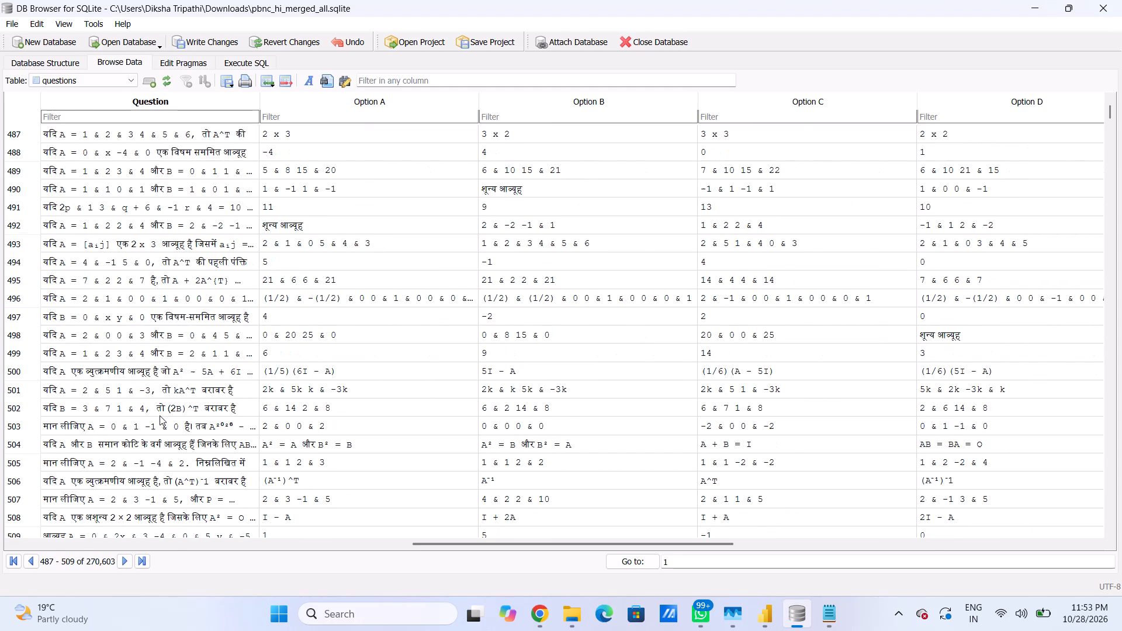
scroll(160, 415, down, 2)
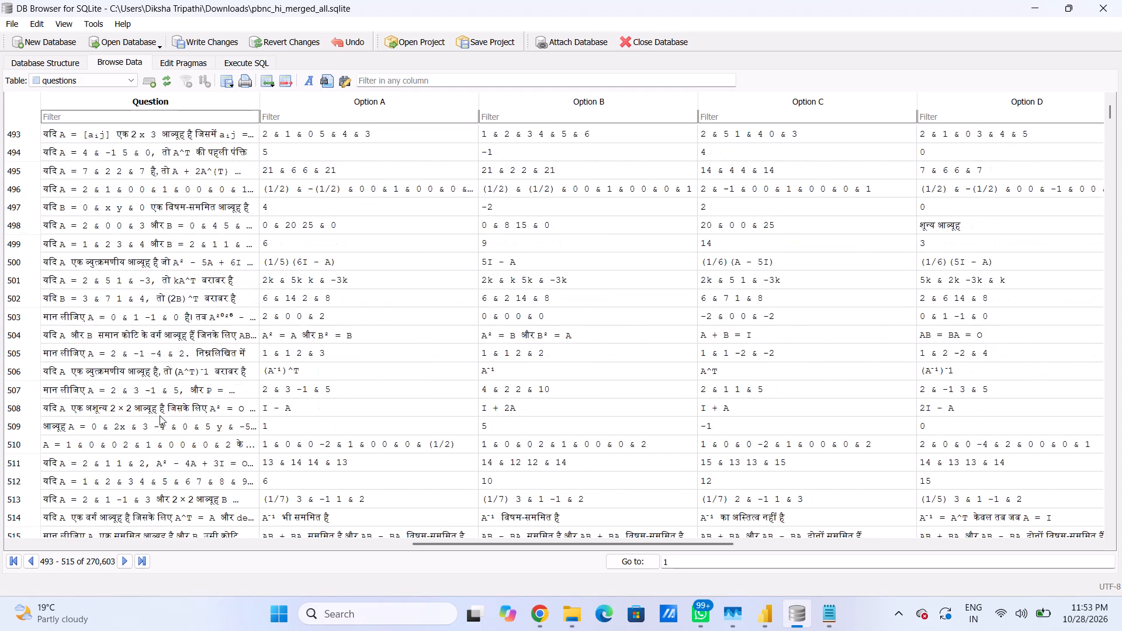
scroll(160, 415, down, 2)
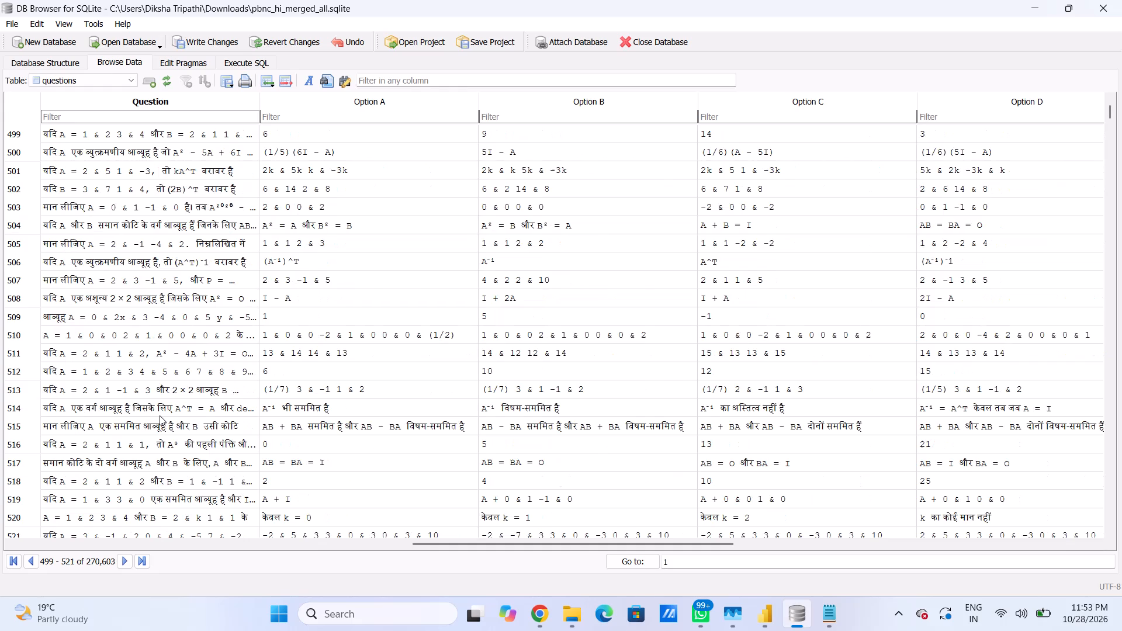
scroll(160, 415, down, 2)
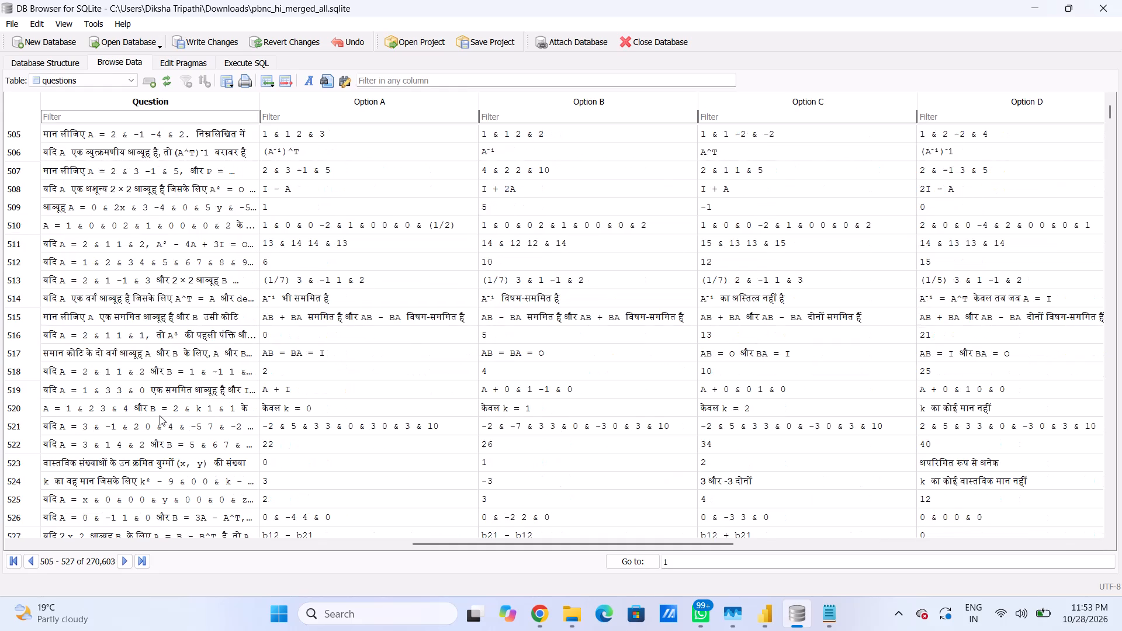
scroll(160, 415, down, 2)
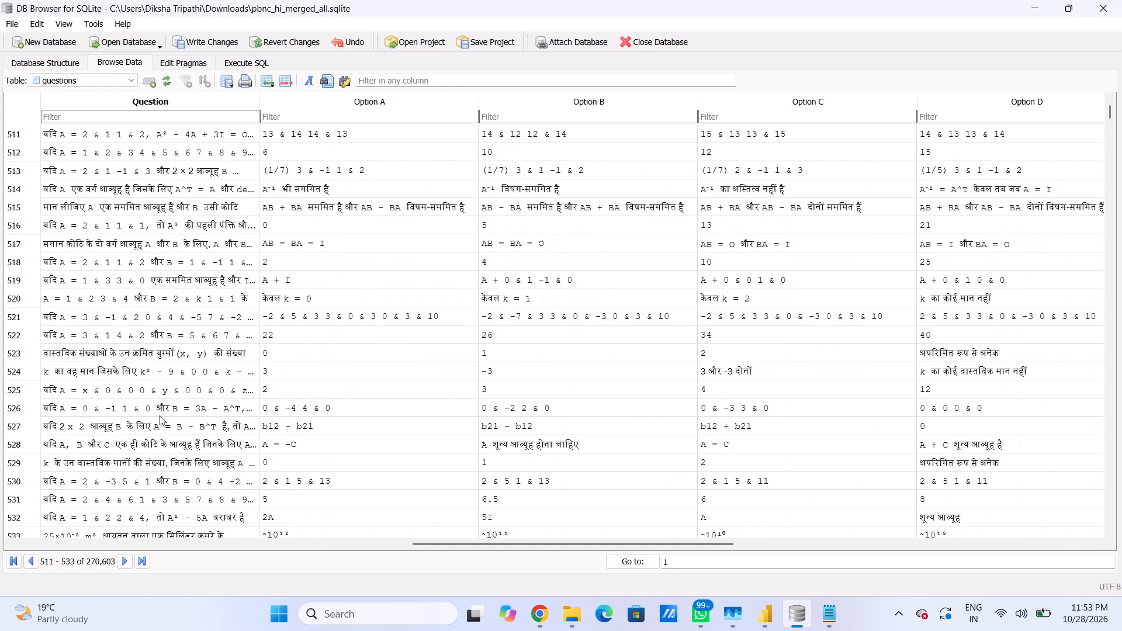
Examine the Hindi gas and kinetic theory questions and their options A to D in rows 533 to 580.
scroll(160, 415, down, 3)
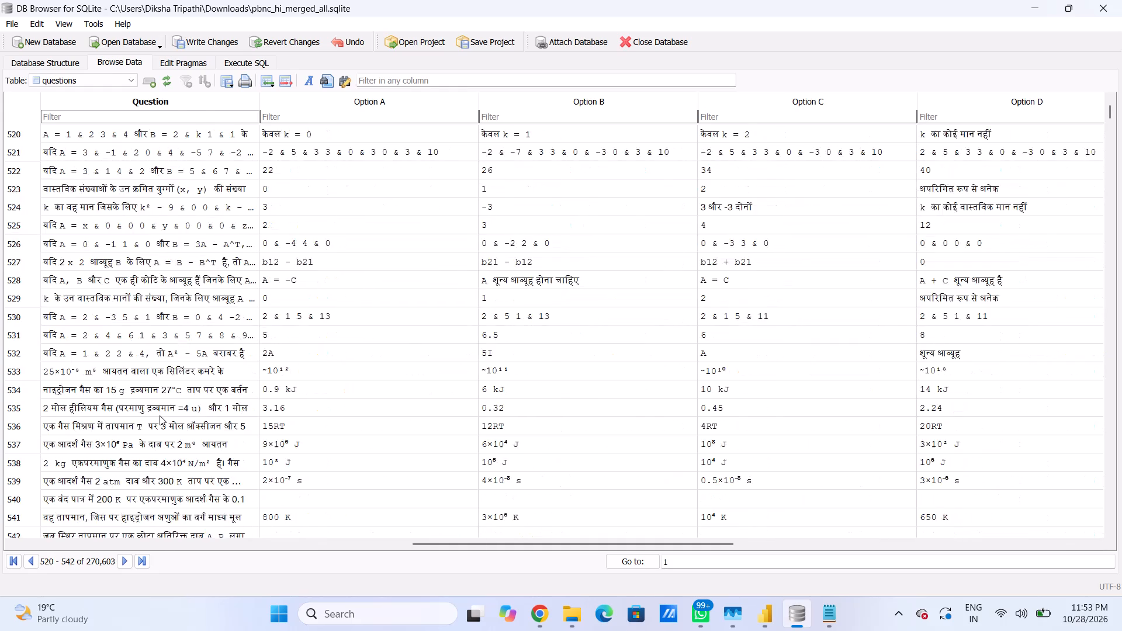
scroll(160, 415, down, 2)
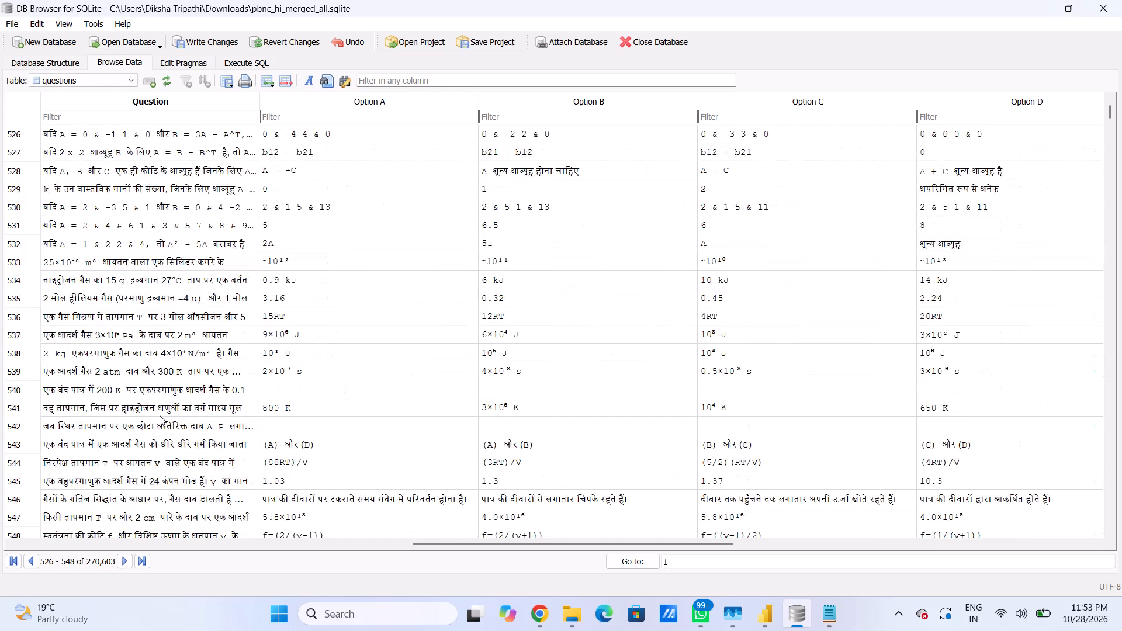
scroll(160, 415, down, 2)
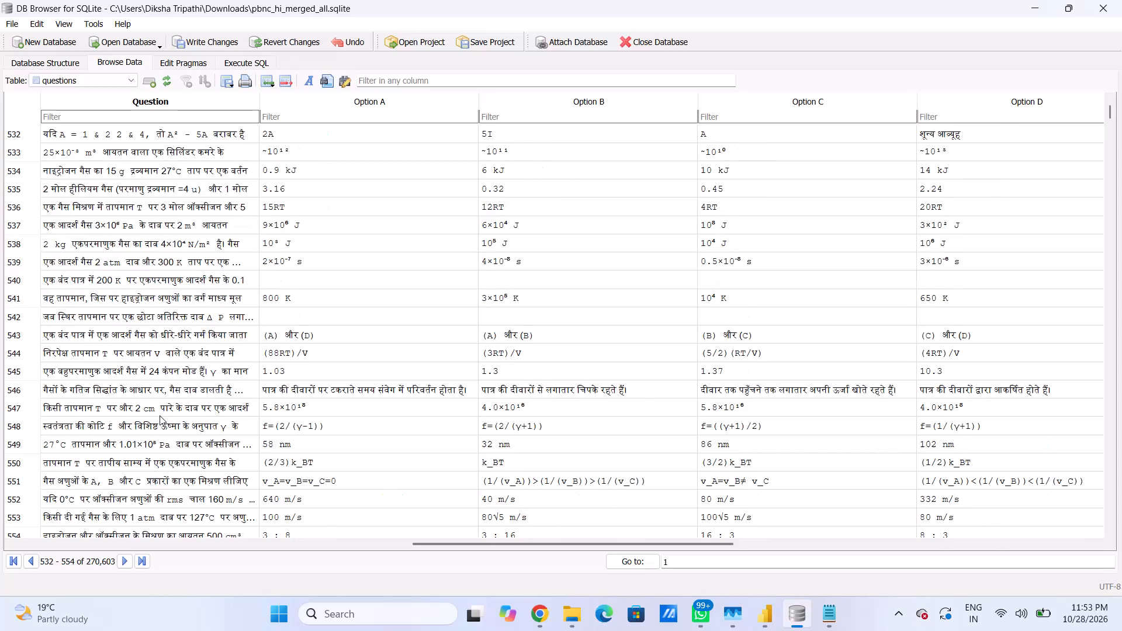
scroll(160, 415, down, 4)
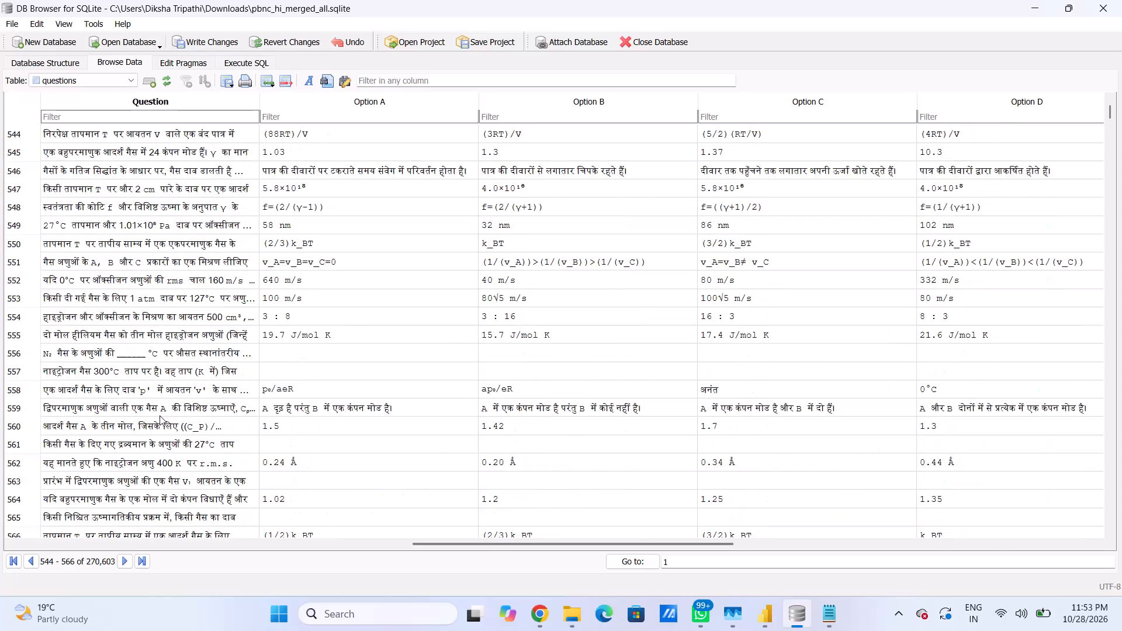
scroll(160, 415, down, 4)
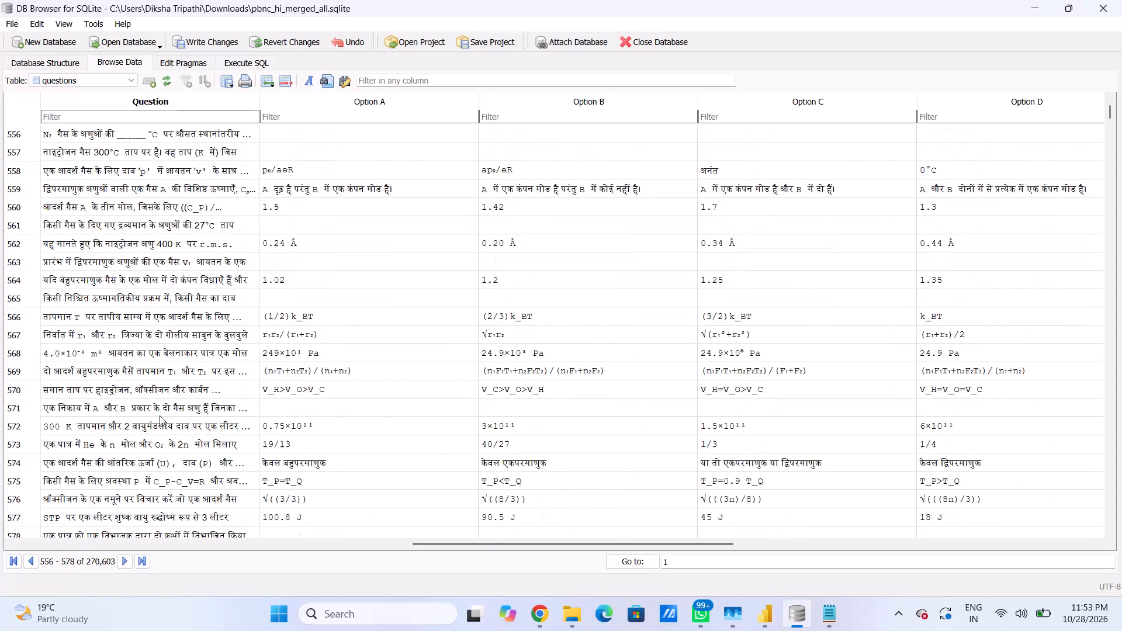
scroll(160, 415, down, 3)
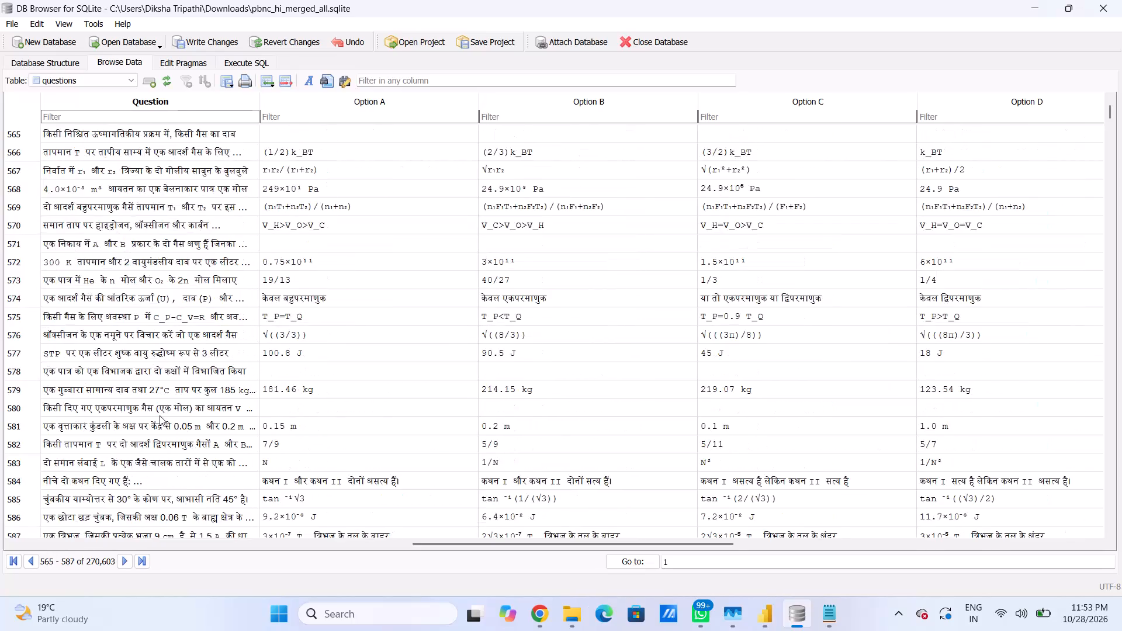
Examine the Hindi magnetism questions and their options A to D in rows 581 to 627, rechecking rows 592 to 614.
scroll(160, 415, down, 4)
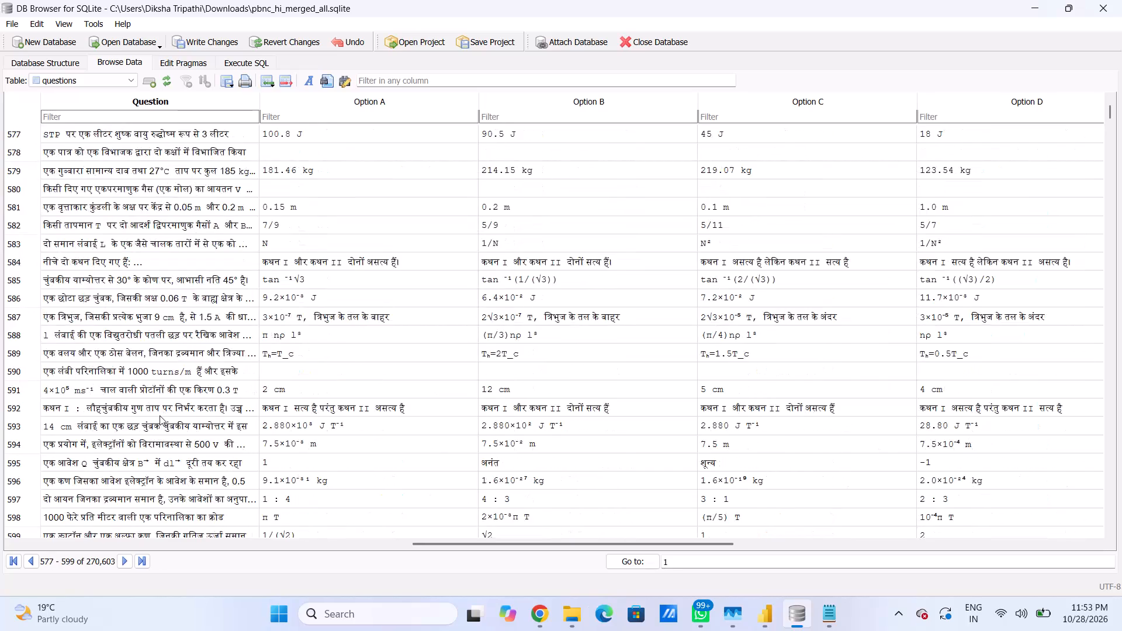
scroll(160, 415, down, 1)
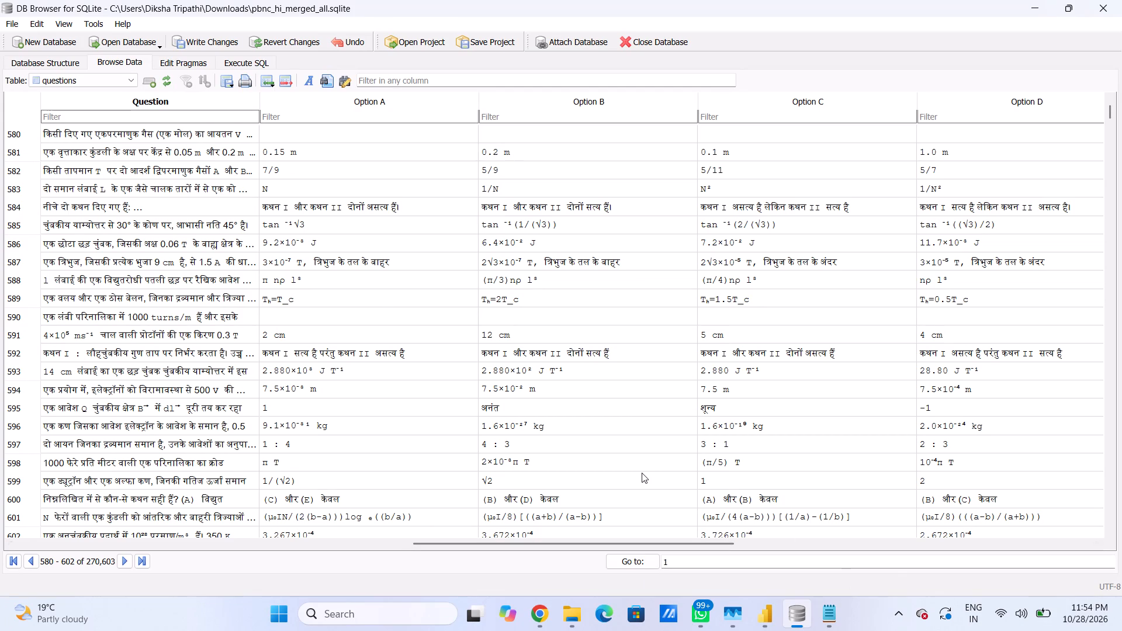
scroll(642, 473, down, 2)
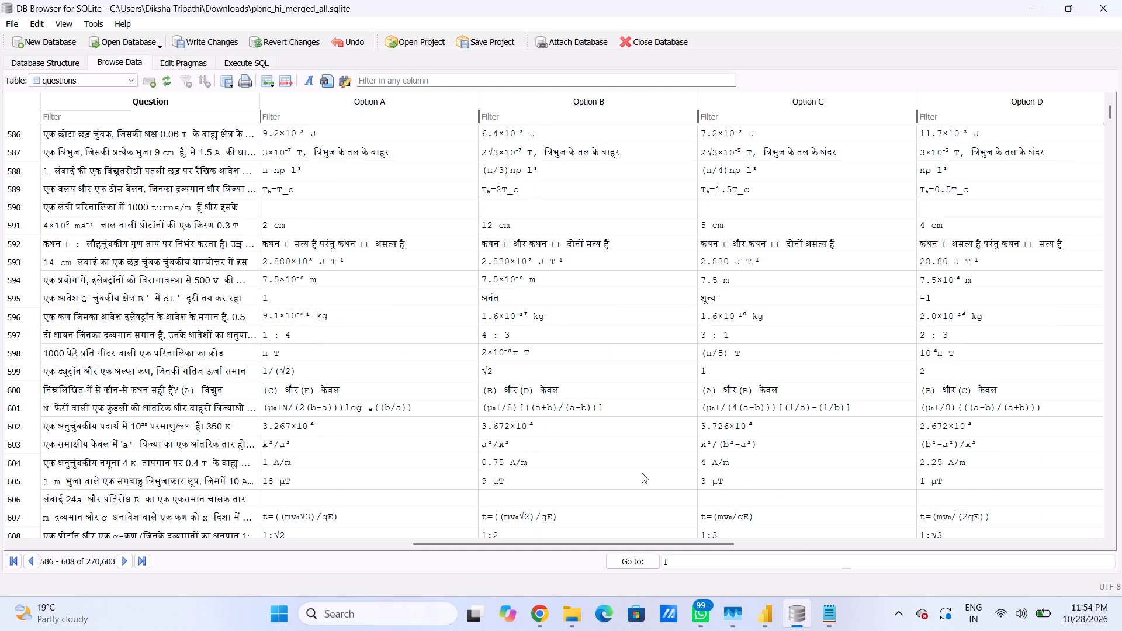
scroll(642, 473, down, 2)
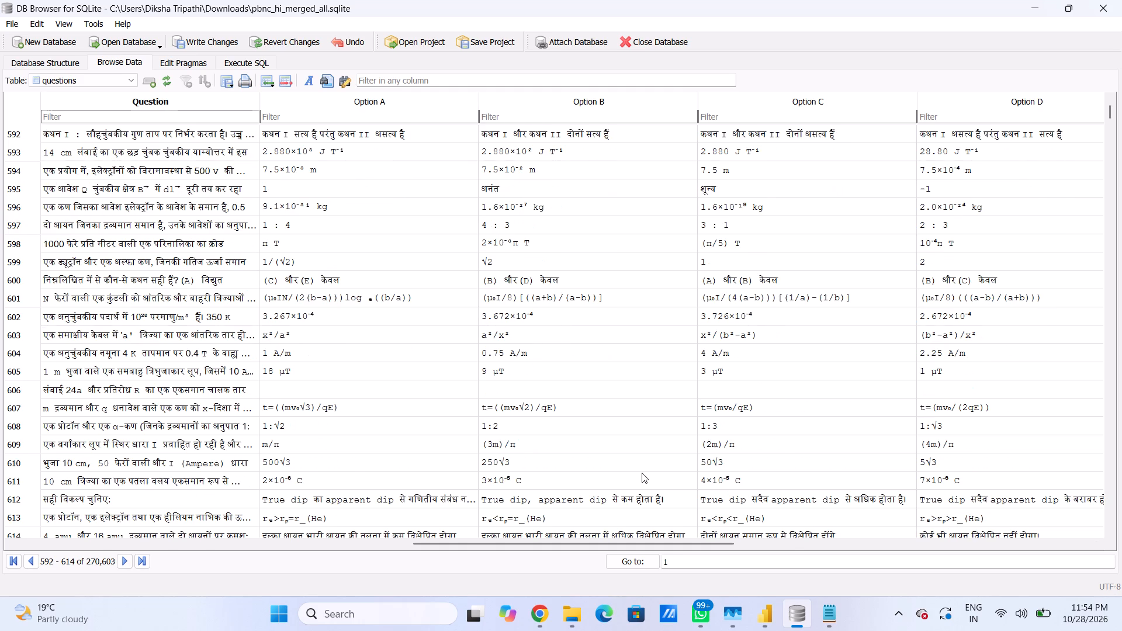
scroll(642, 473, down, 2)
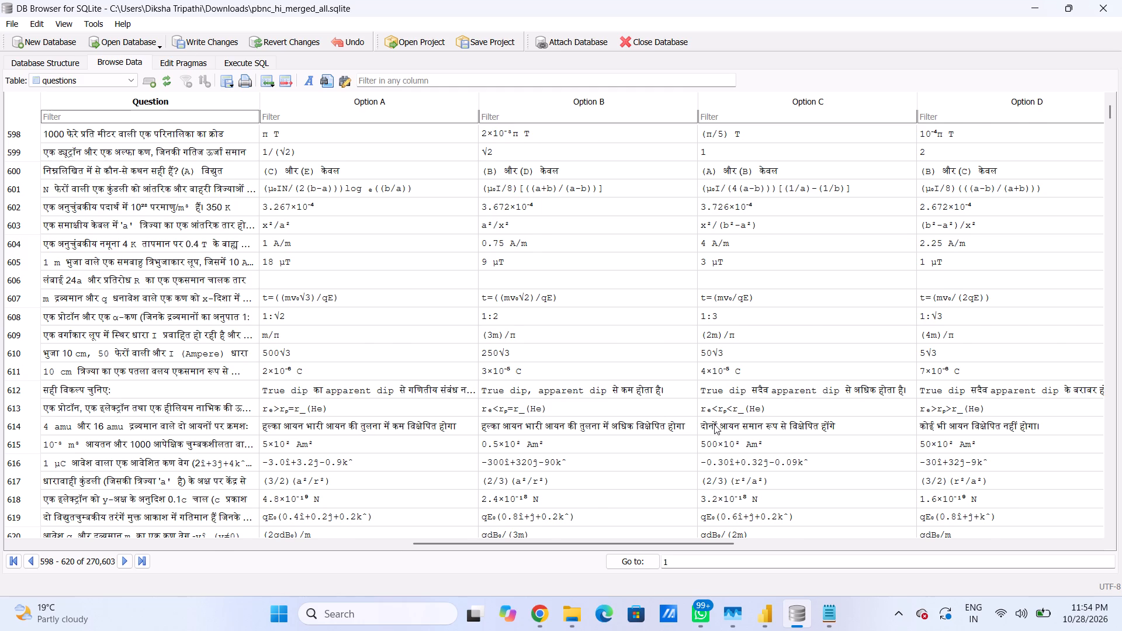
scroll(714, 424, down, 1)
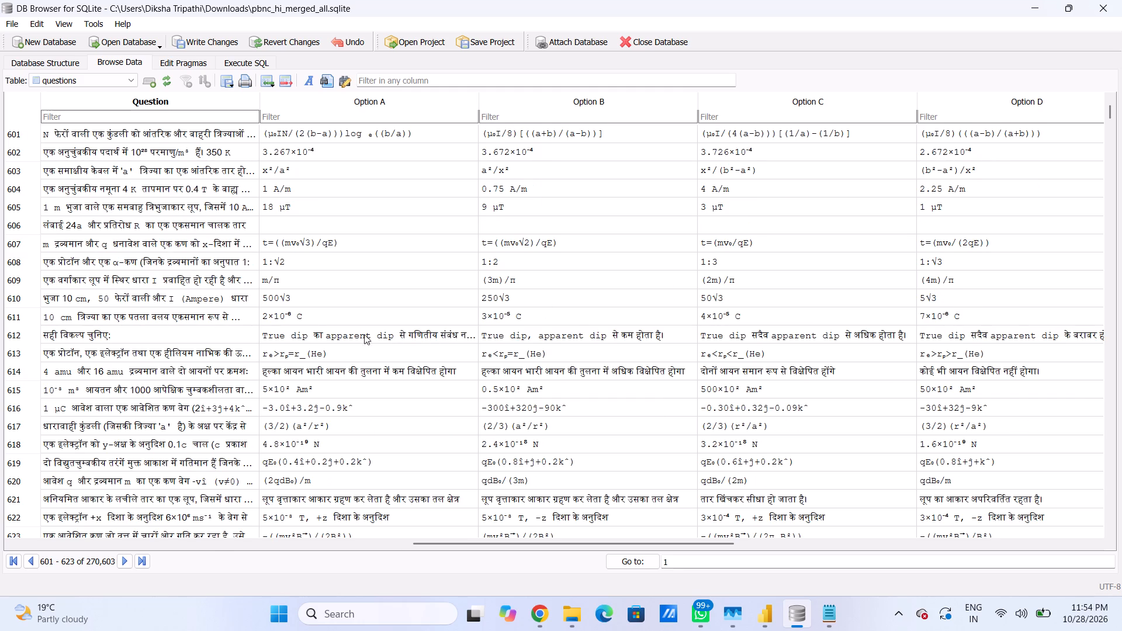
scroll(399, 345, up, 3)
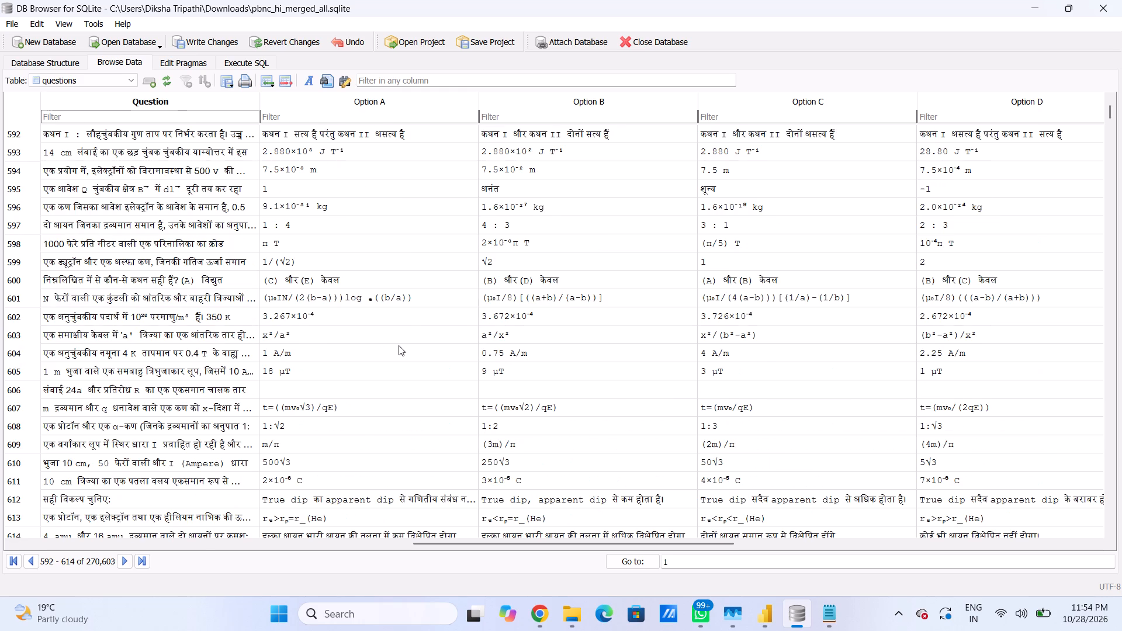
scroll(399, 345, down, 3)
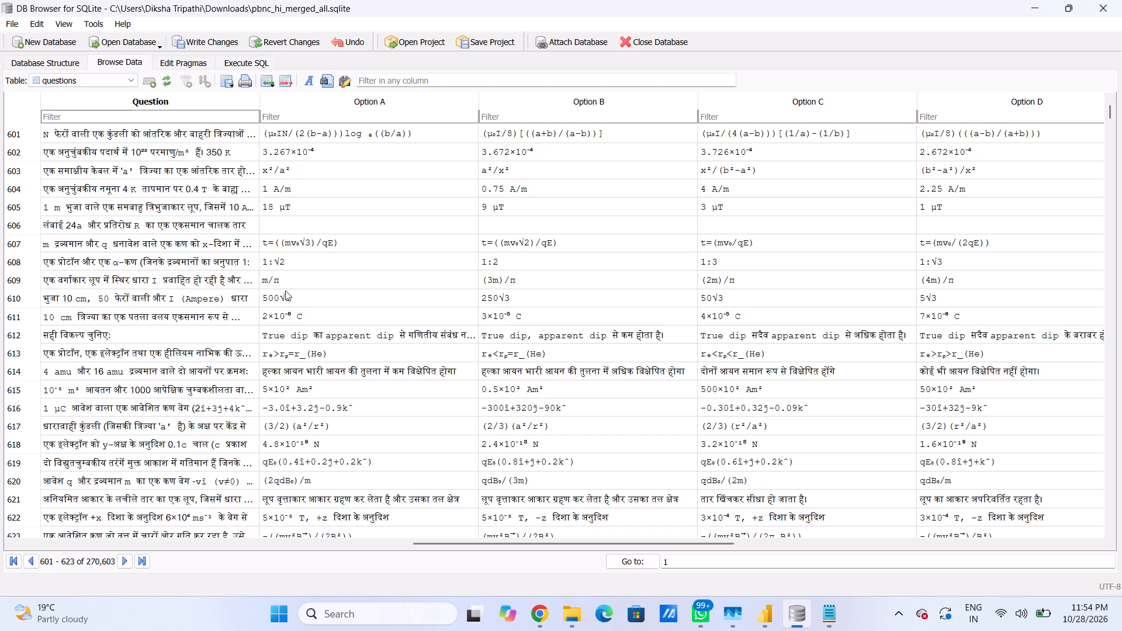
scroll(285, 290, down, 1)
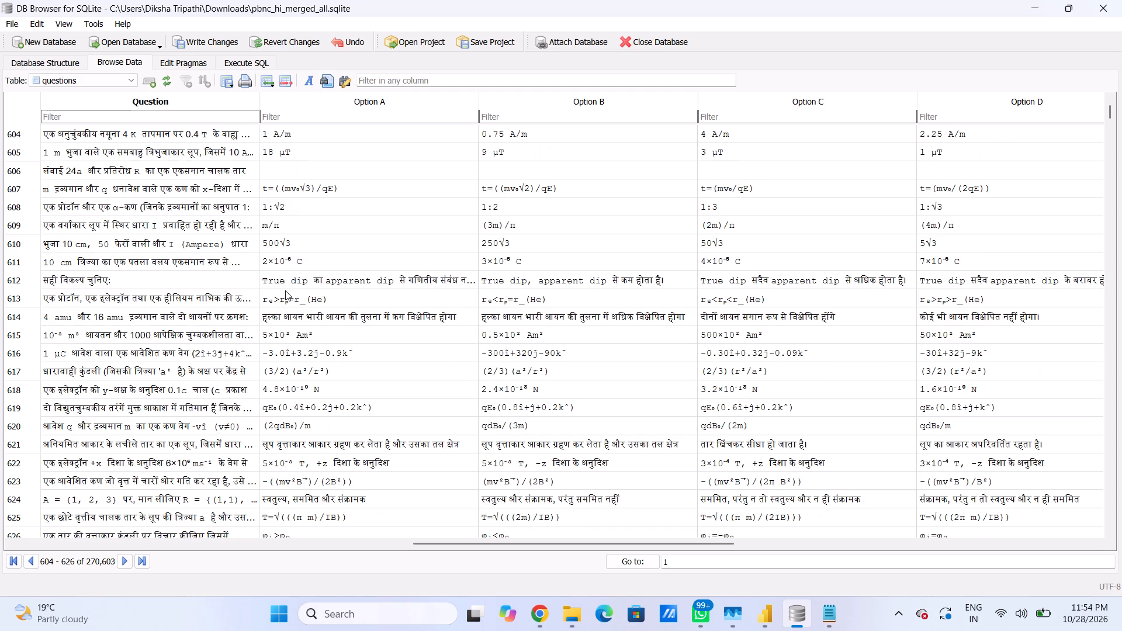
scroll(285, 290, down, 2)
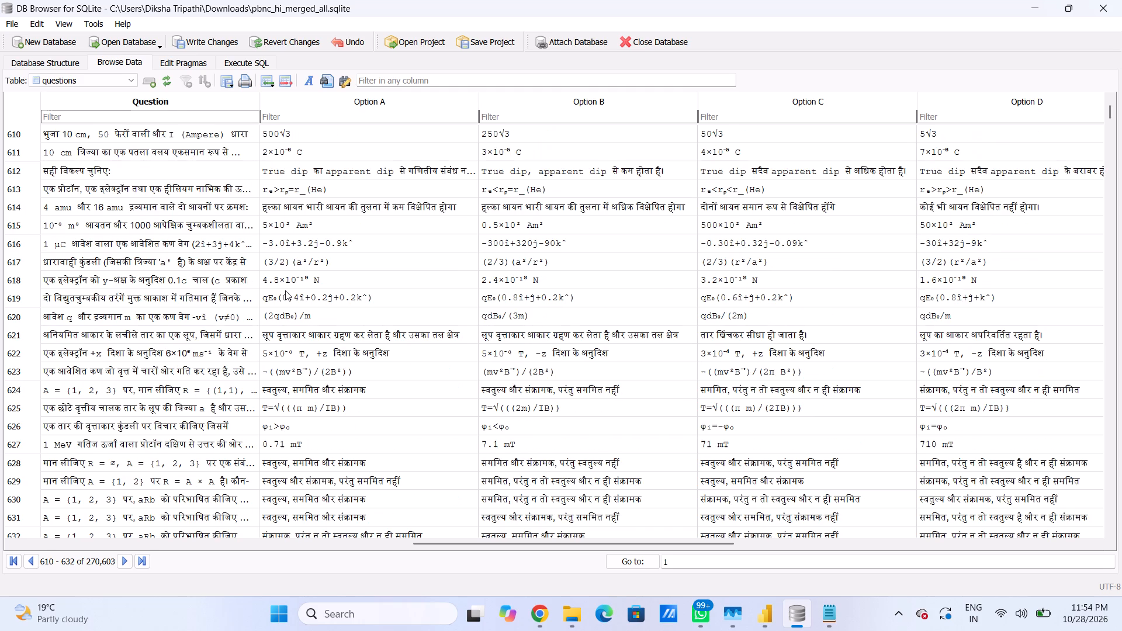
Examine the Hindi relation questions on sets and their options A to D in rows 628 to 650.
scroll(285, 290, down, 2)
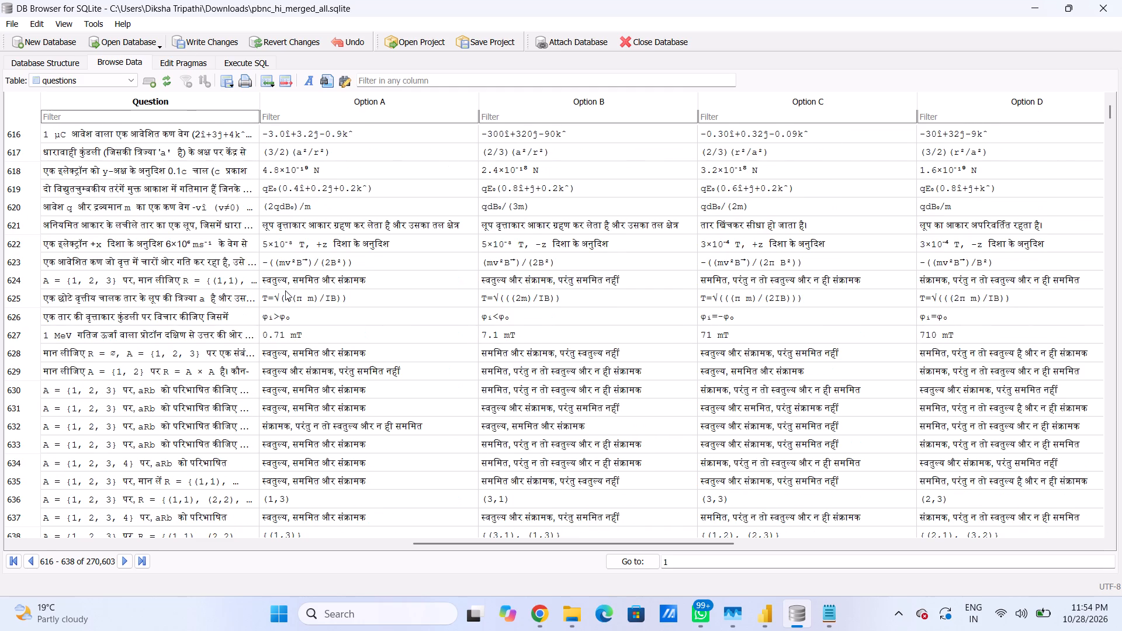
scroll(285, 290, down, 1)
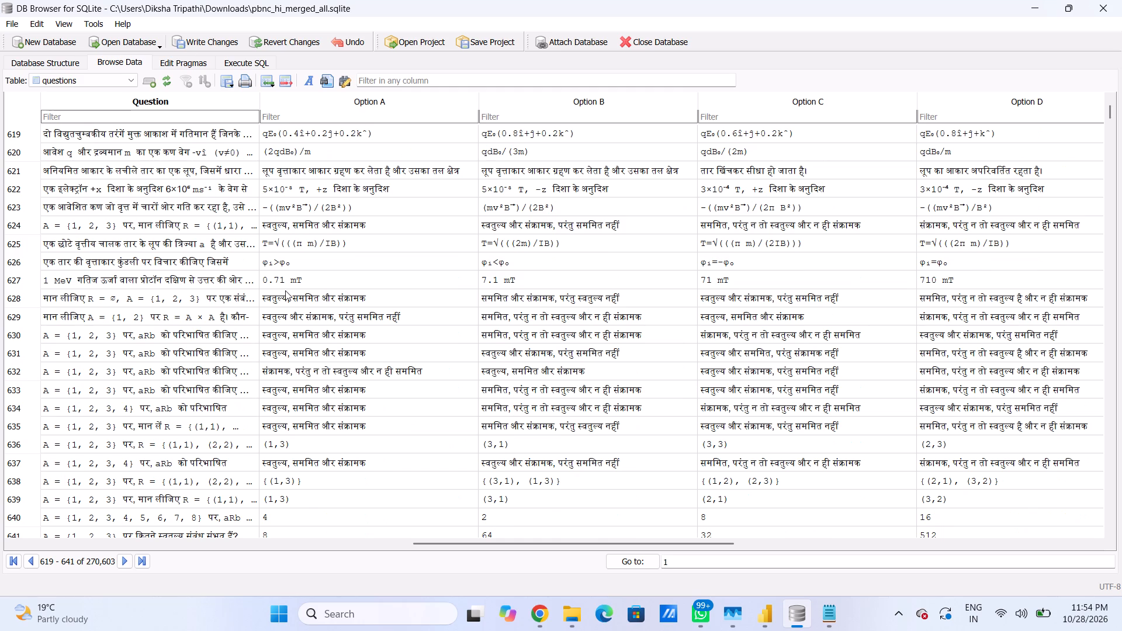
scroll(285, 290, down, 4)
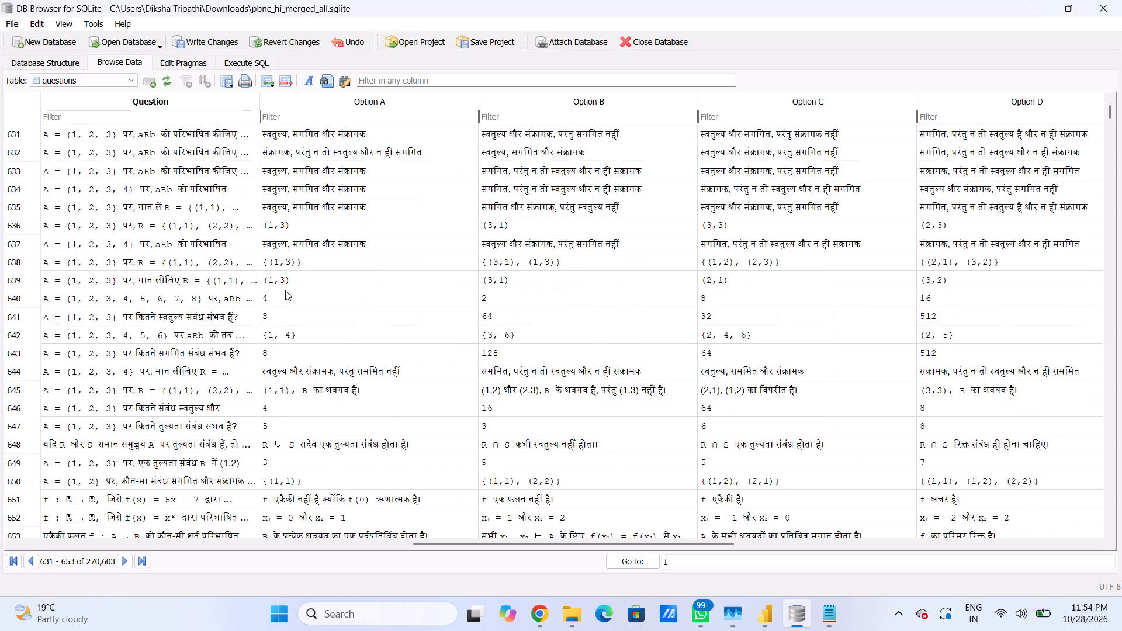
Examine the Hindi one-one and onto function questions and their options A to D in rows 651 to 701.
scroll(285, 290, down, 9)
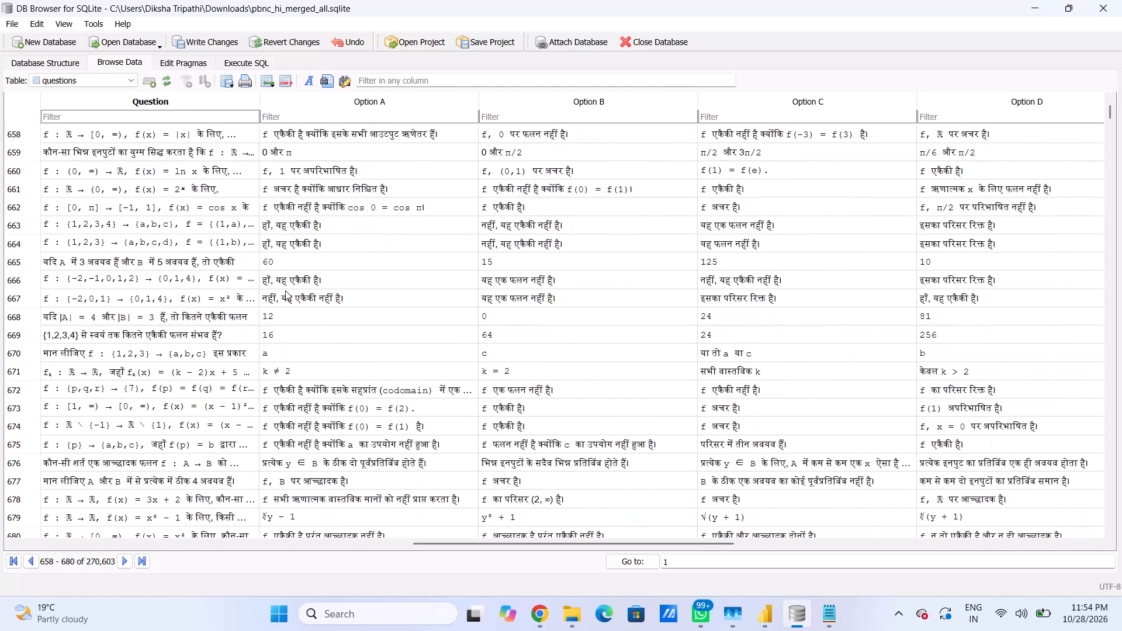
scroll(285, 290, down, 3)
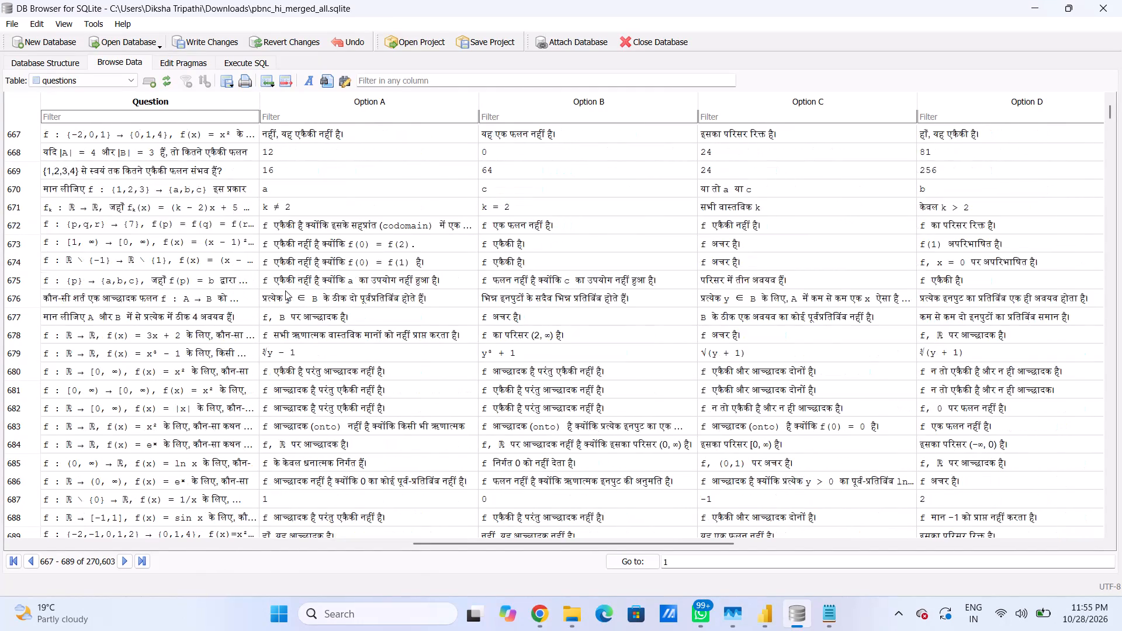
scroll(285, 290, down, 3)
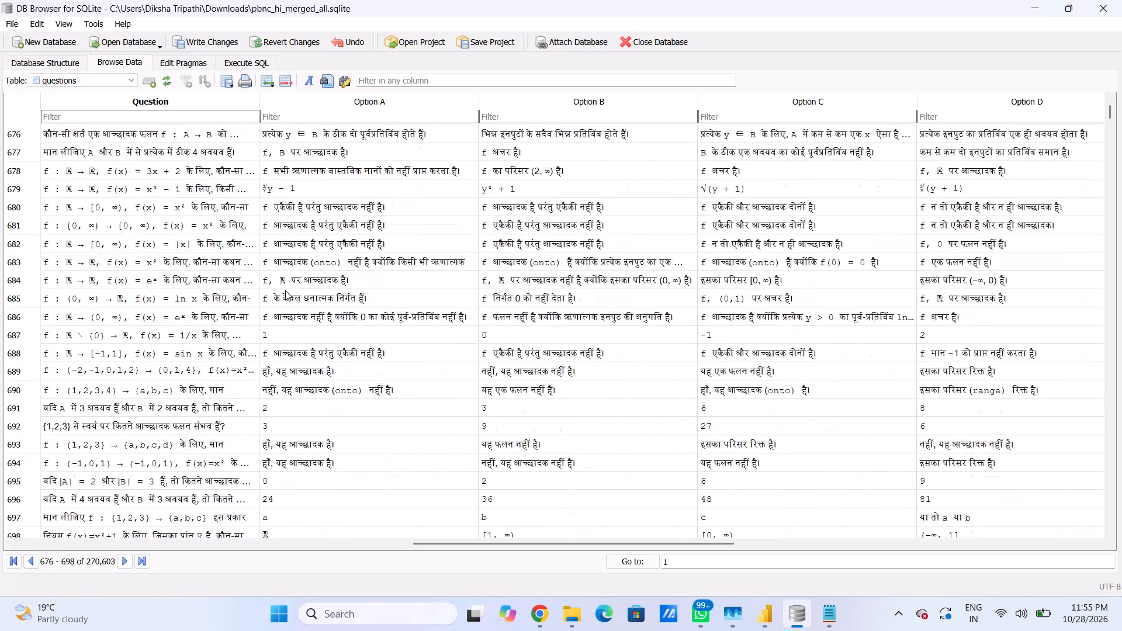
scroll(285, 290, down, 1)
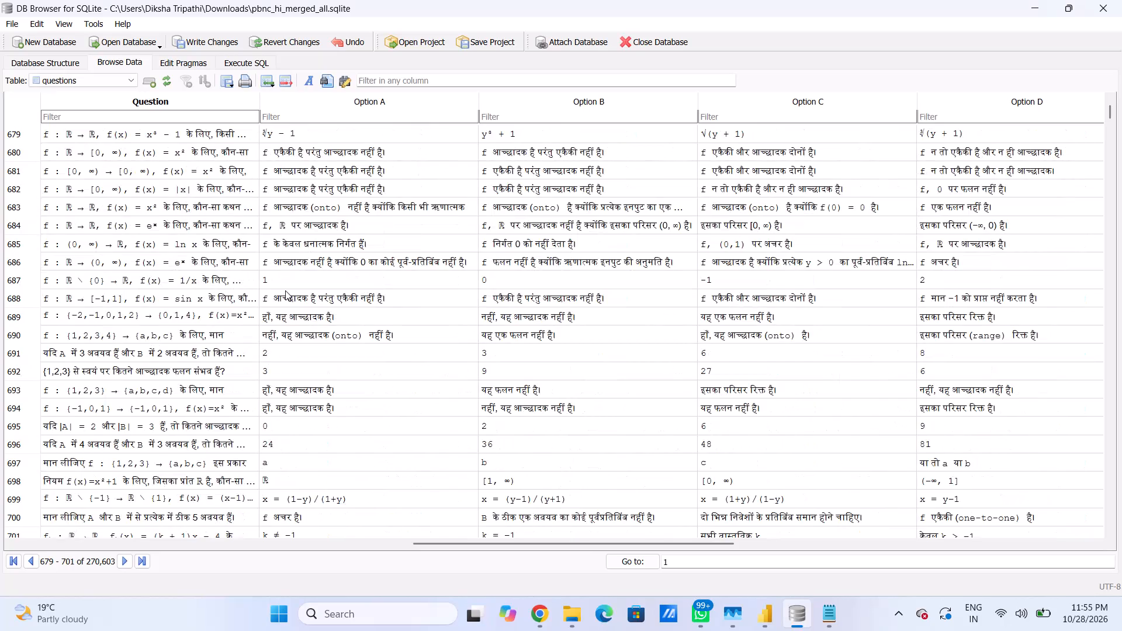
scroll(285, 290, down, 3)
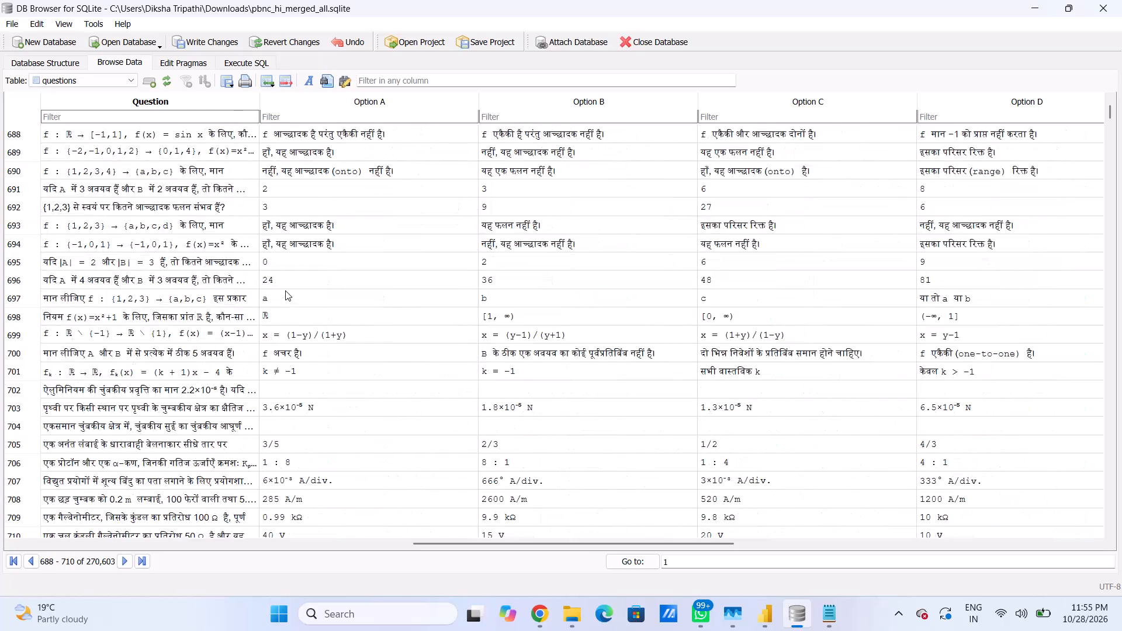
Examine the Hindi magnetism and galvanometer questions and their options A to D in rows 702 to 730.
scroll(285, 290, down, 1)
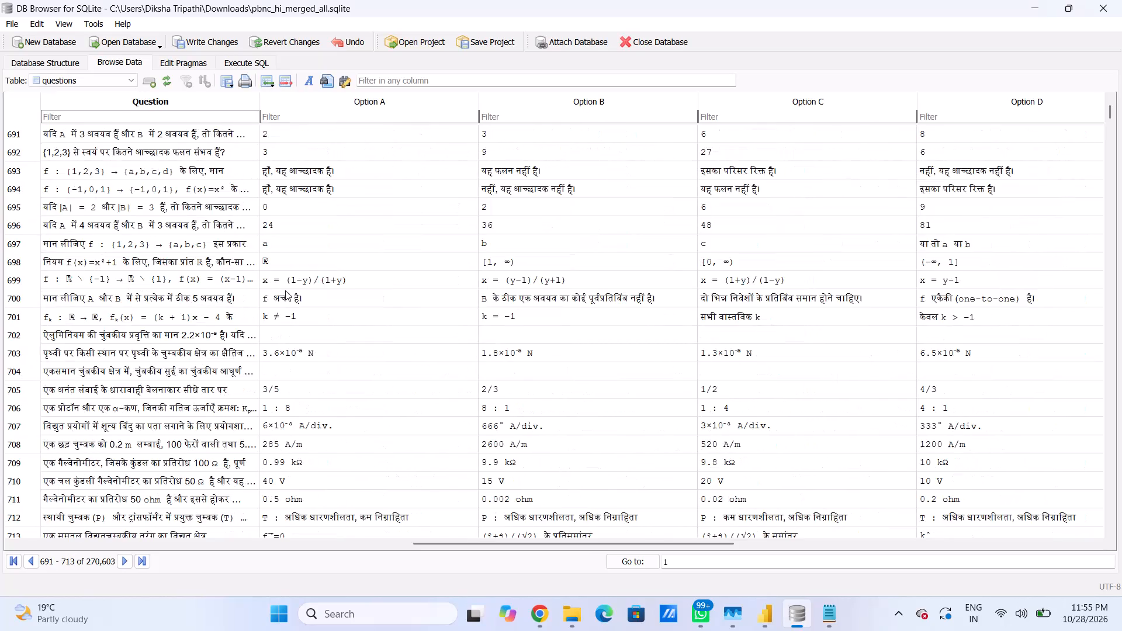
scroll(285, 290, down, 2)
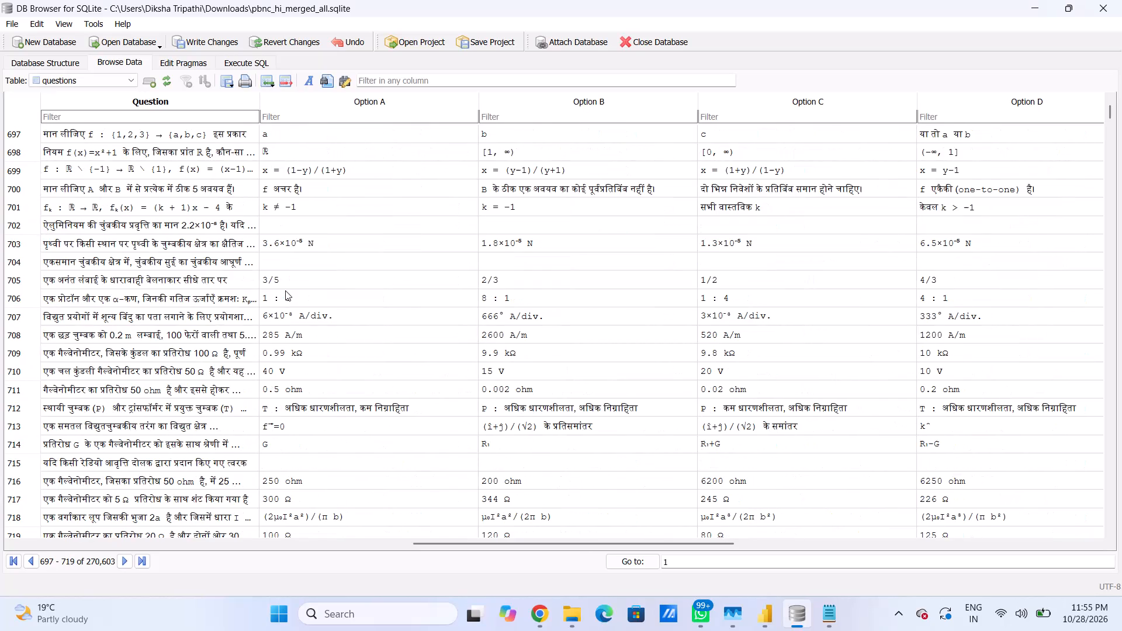
scroll(285, 290, down, 3)
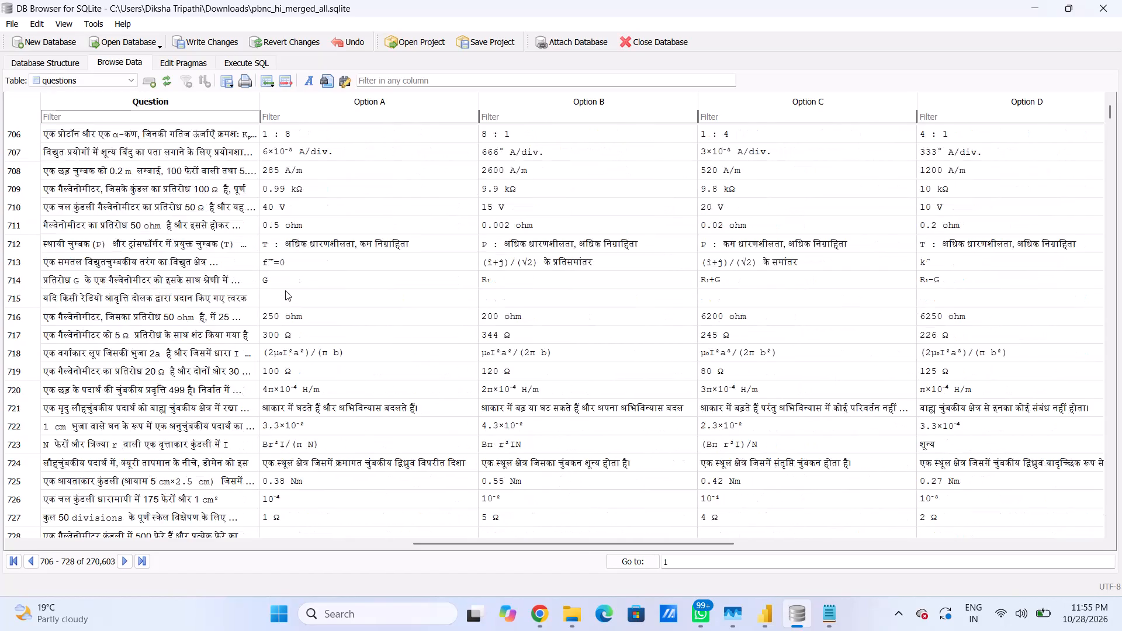
scroll(285, 290, down, 5)
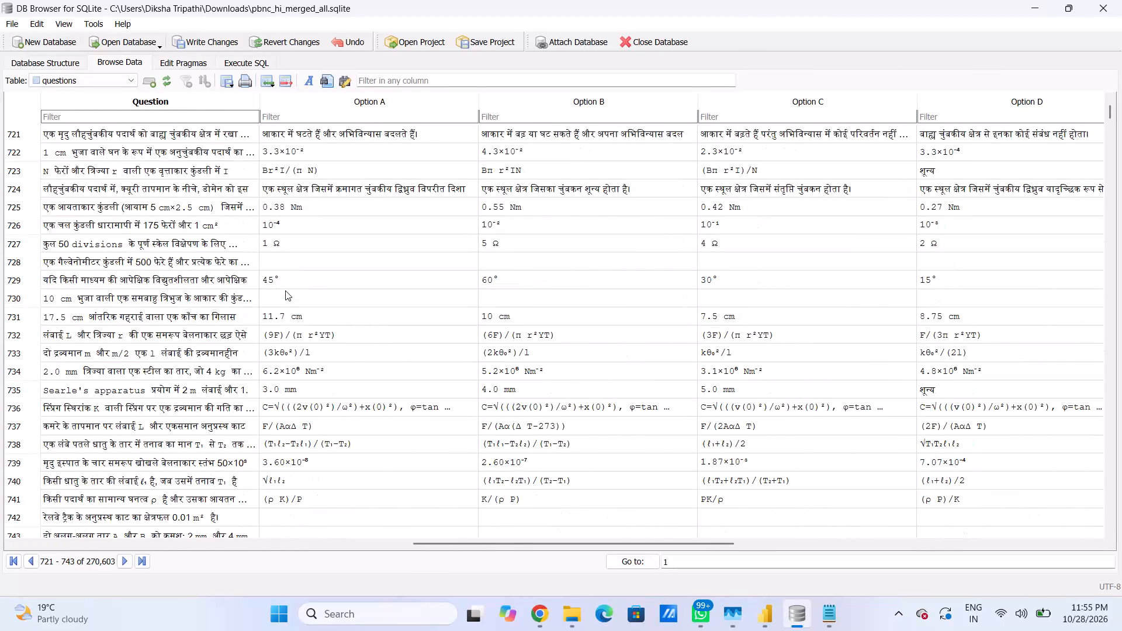
Examine the Hindi elasticity and fluid mechanics questions and their options A to D in rows 731 to 784.
scroll(285, 290, down, 2)
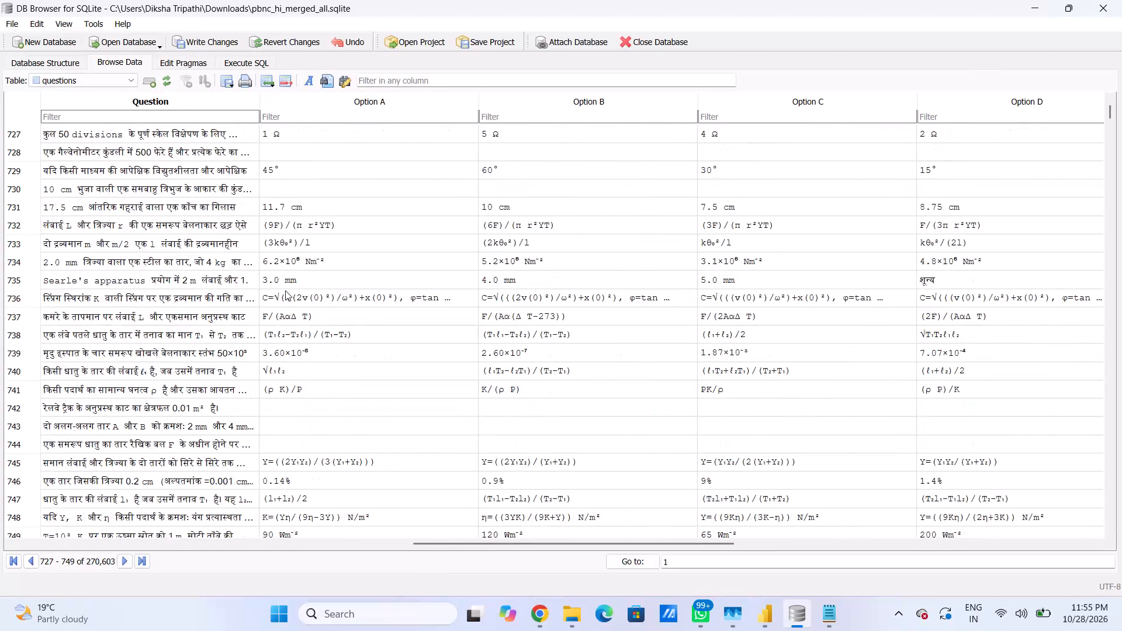
scroll(285, 290, down, 3)
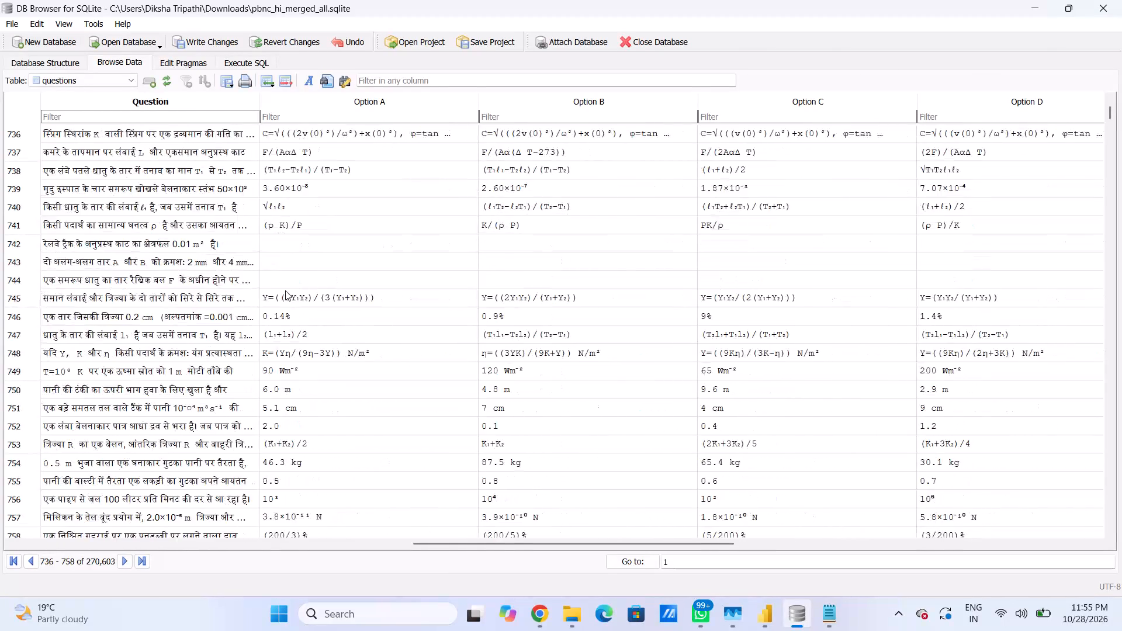
scroll(285, 290, down, 4)
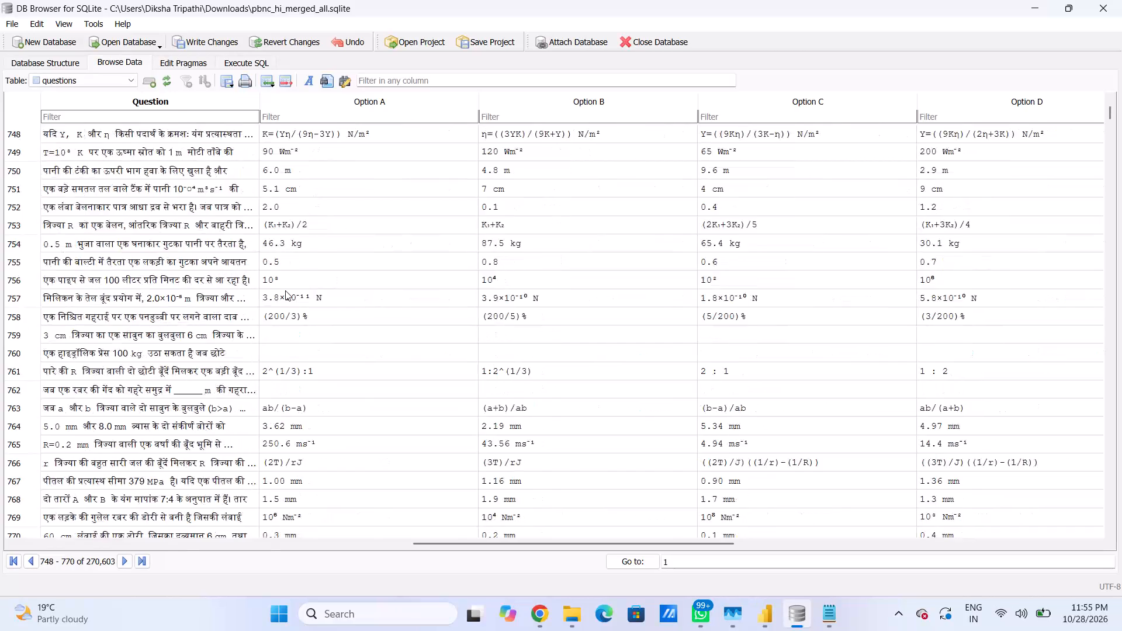
scroll(285, 290, down, 5)
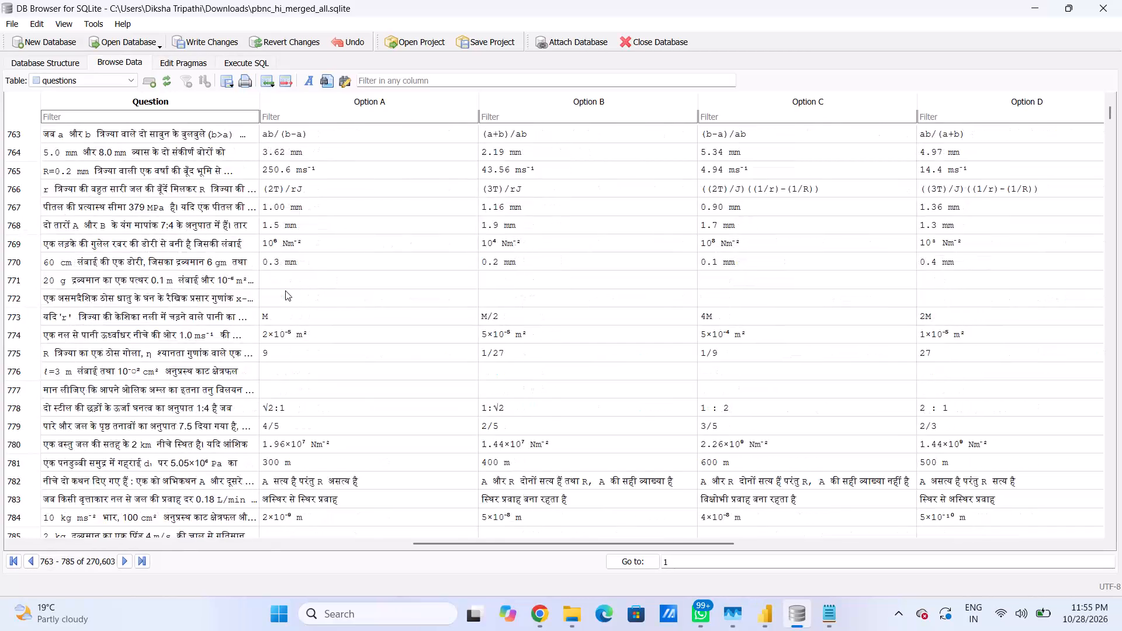
Examine the Hindi collision, heat engine, arithmetic and reasoning questions and their options A to D in rows 785 to 820.
scroll(285, 290, down, 5)
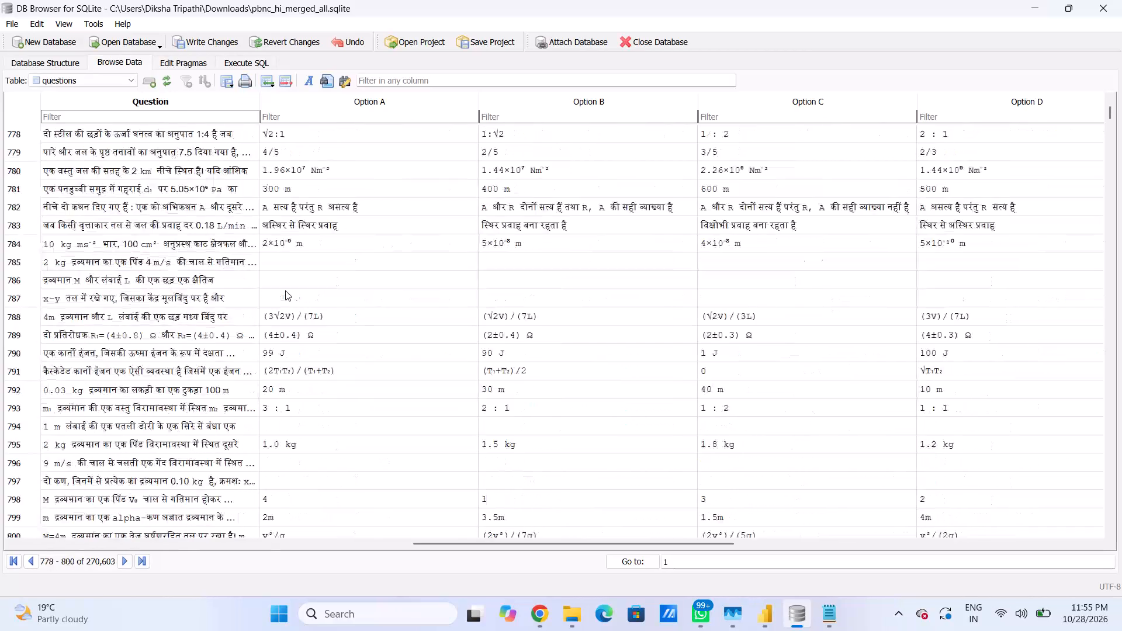
scroll(285, 290, down, 1)
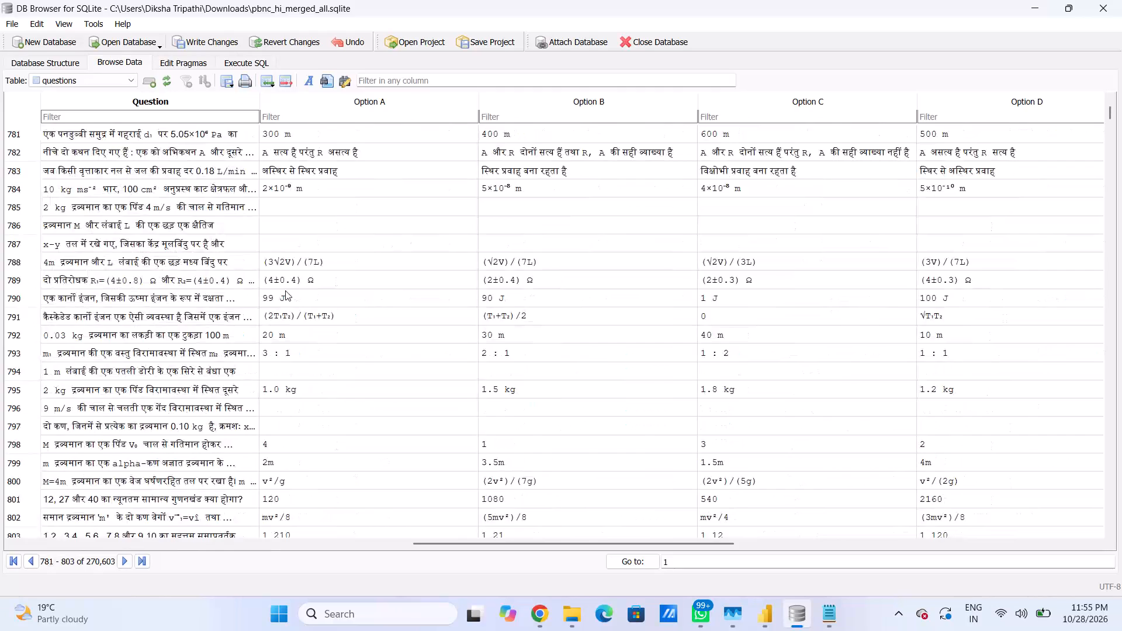
scroll(285, 290, down, 1)
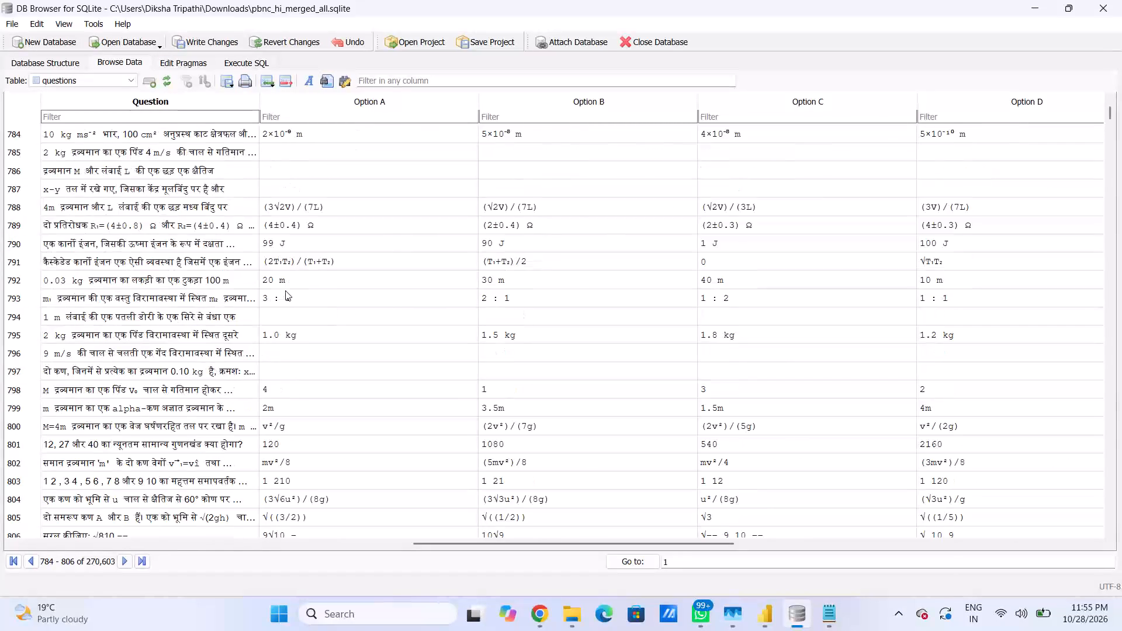
scroll(285, 290, down, 5)
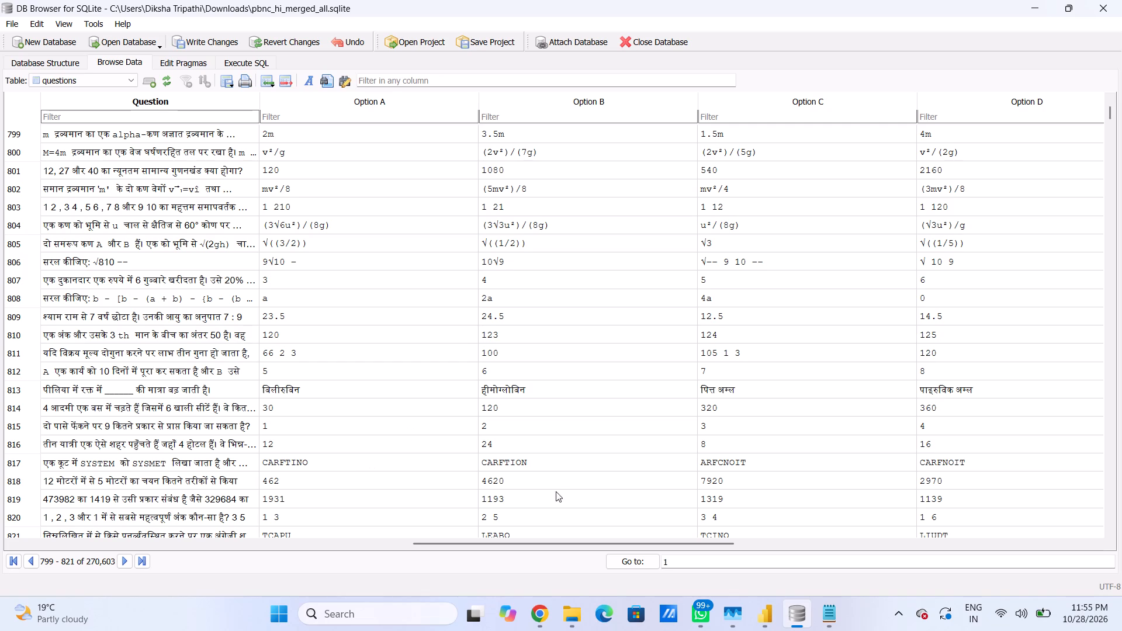
Copy row 817's SYSTEM/SYSMET coding question into Notepad to read it in full, and clear the pasted text.
click(173, 464)
double_click(173, 464)
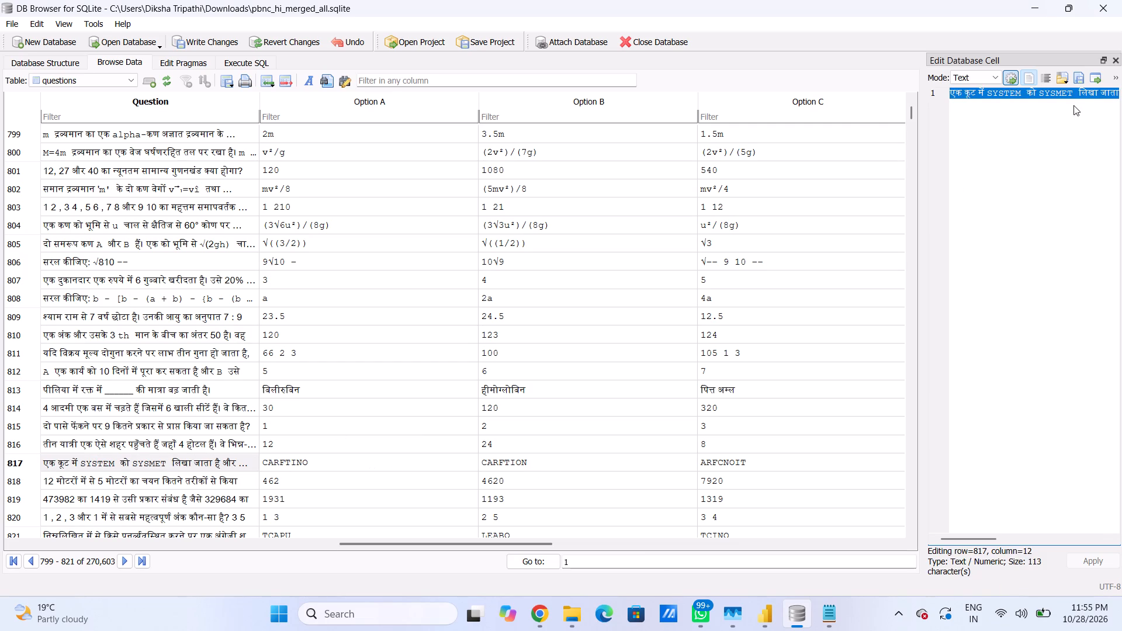
click(200, 463)
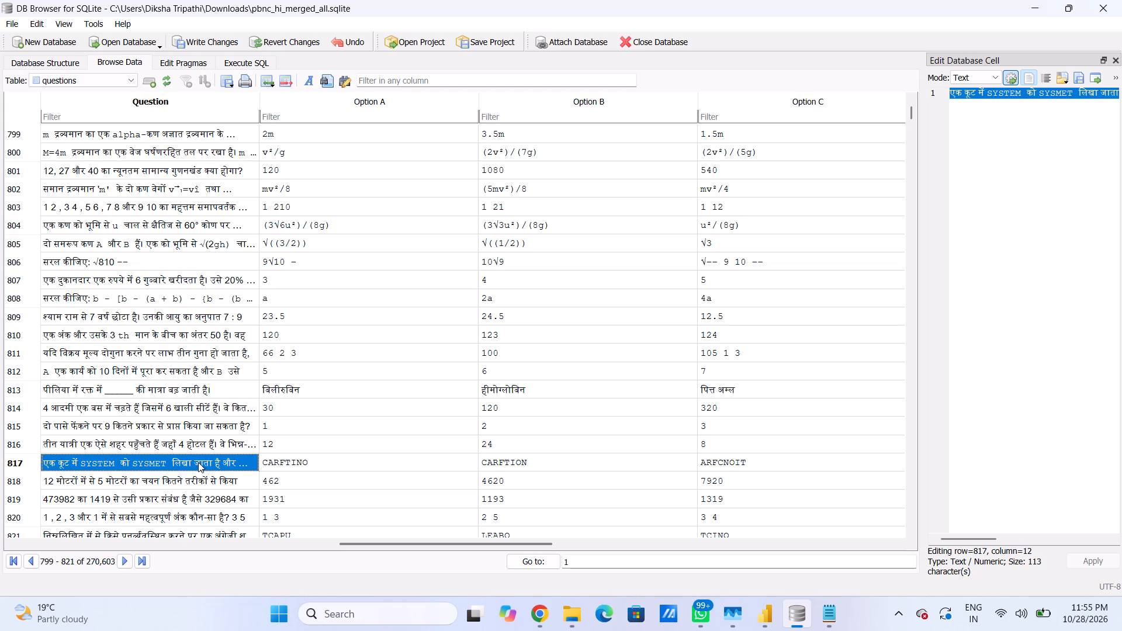
right_click(198, 462)
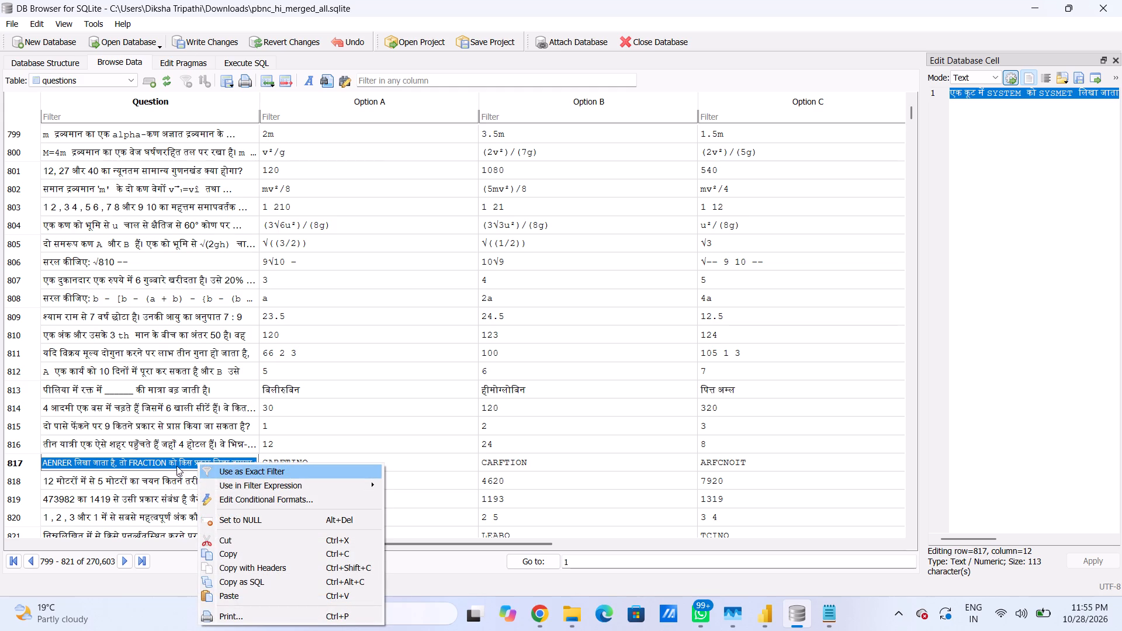
click(227, 555)
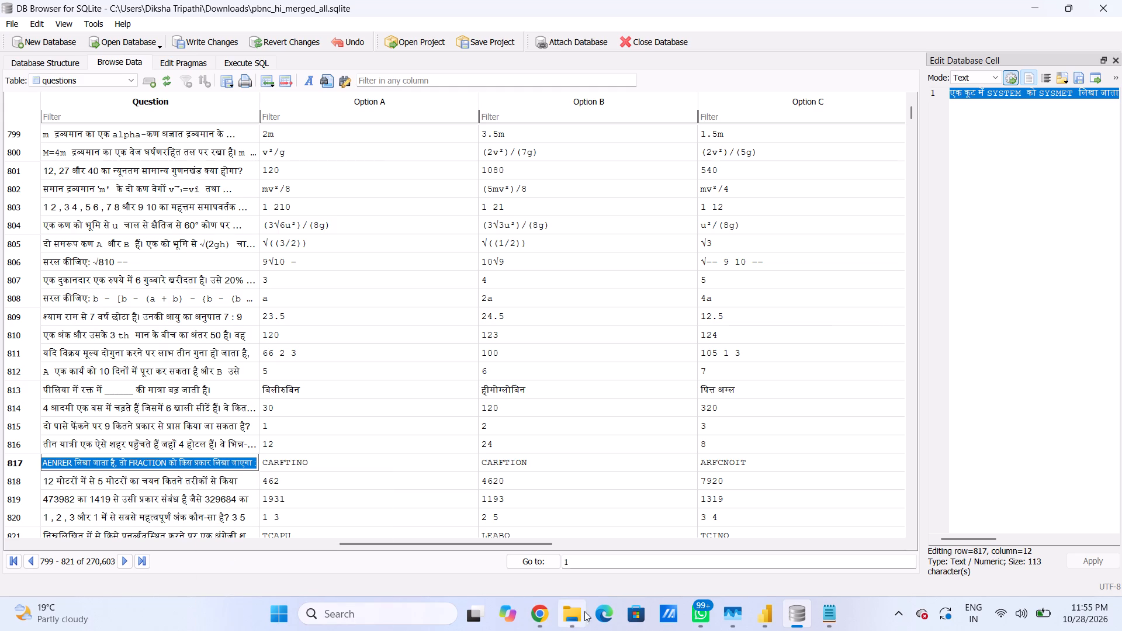
click(815, 619)
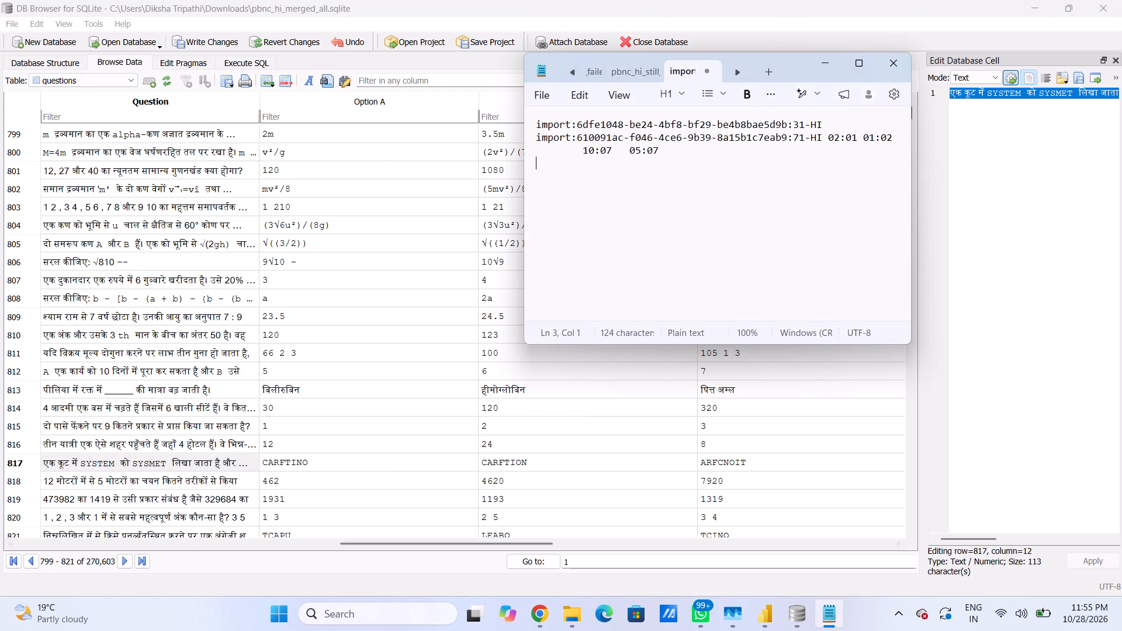
key(ctrl+v)
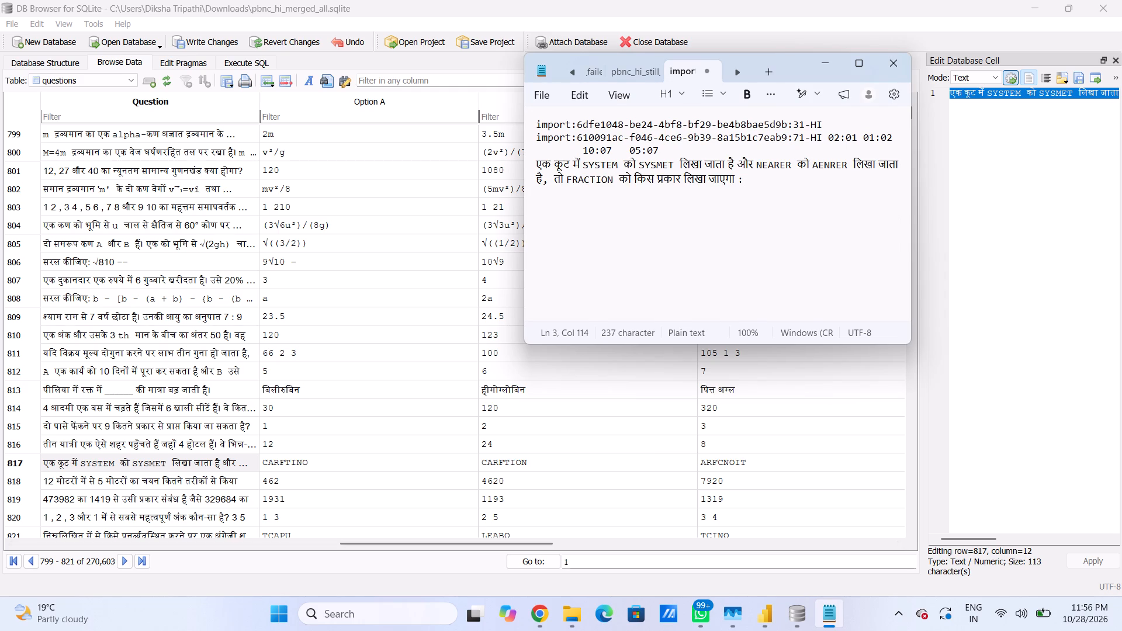
drag(749, 176, 551, 169)
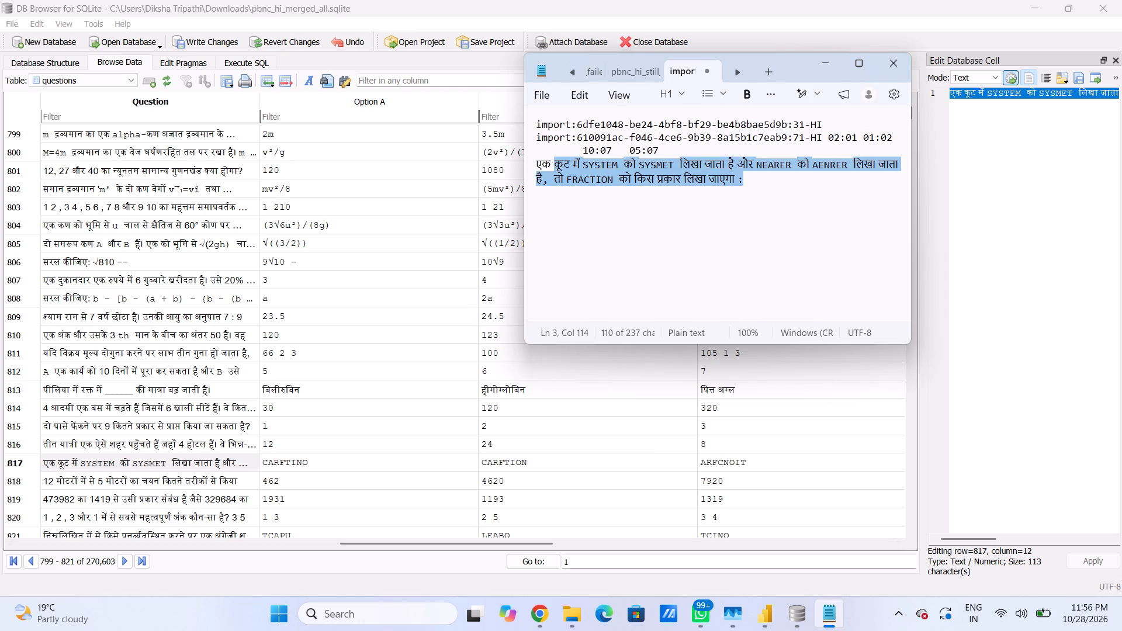
drag(551, 169, 528, 168)
key(BackSpace)
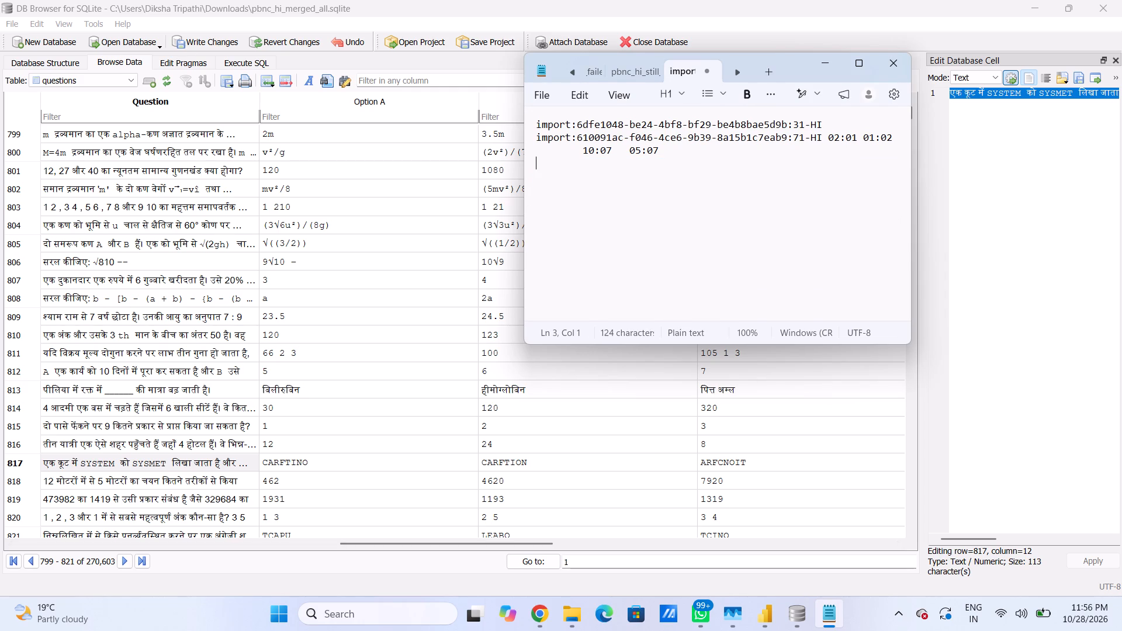
click(829, 57)
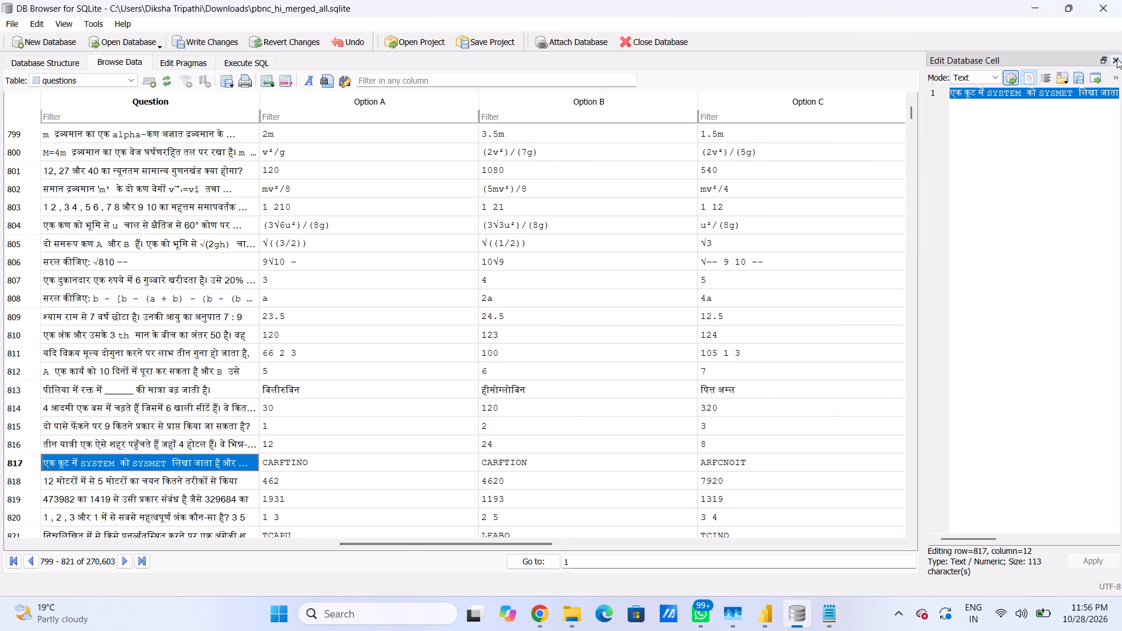
click(1118, 62)
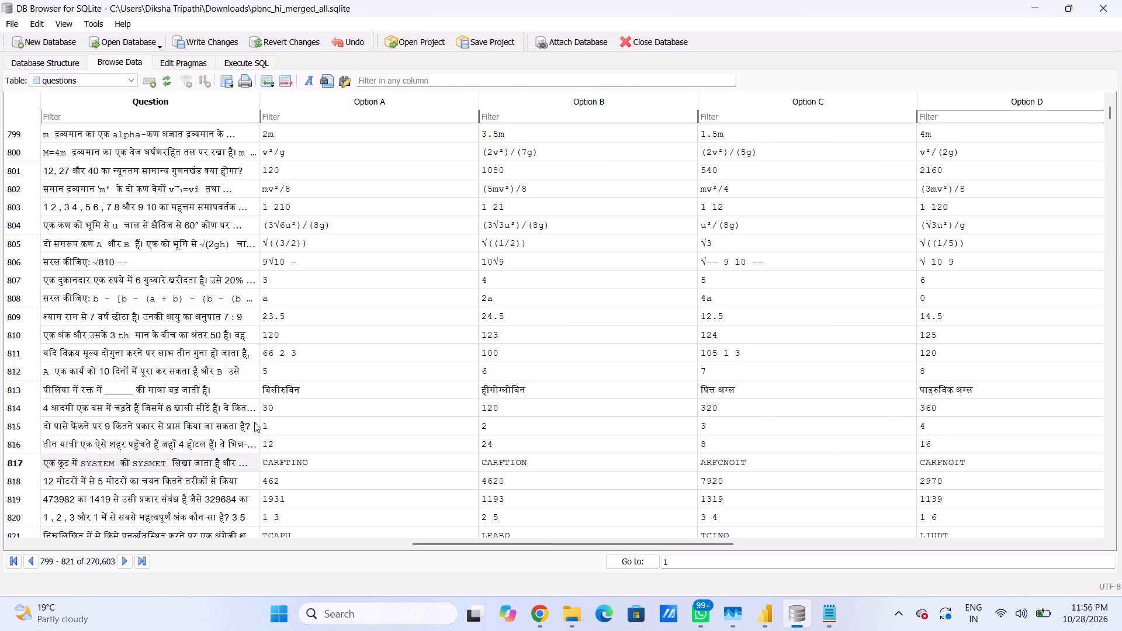
Copy row 821's question on rearranging letters into an English word into Notepad to read it in full, and clear the pasted text.
scroll(237, 440, down, 1)
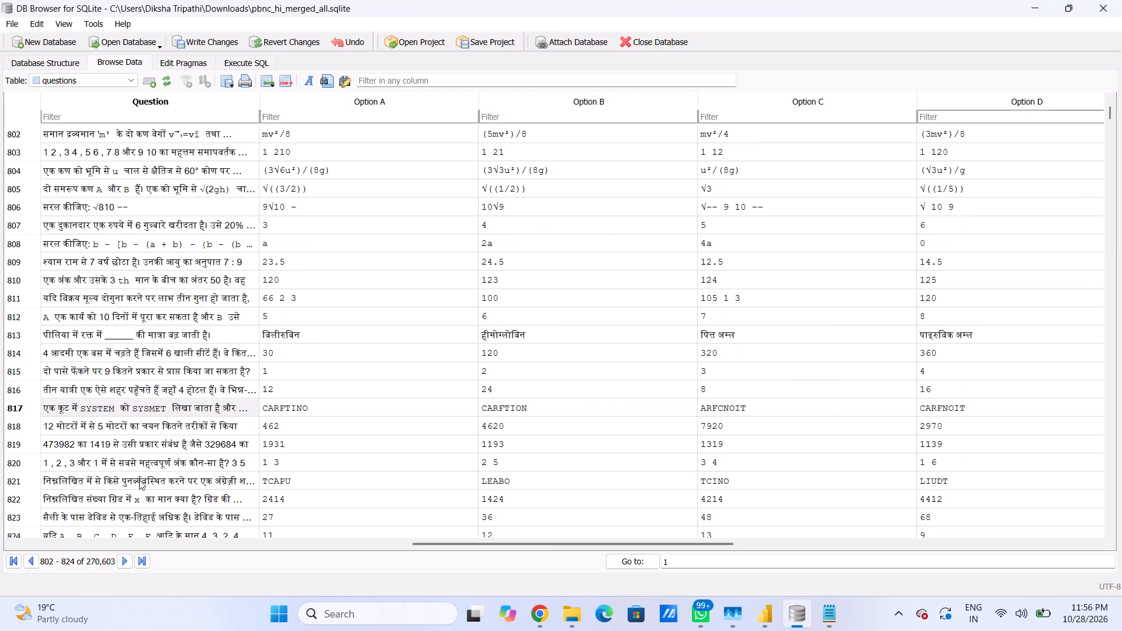
click(139, 480)
key(ctrl+c)
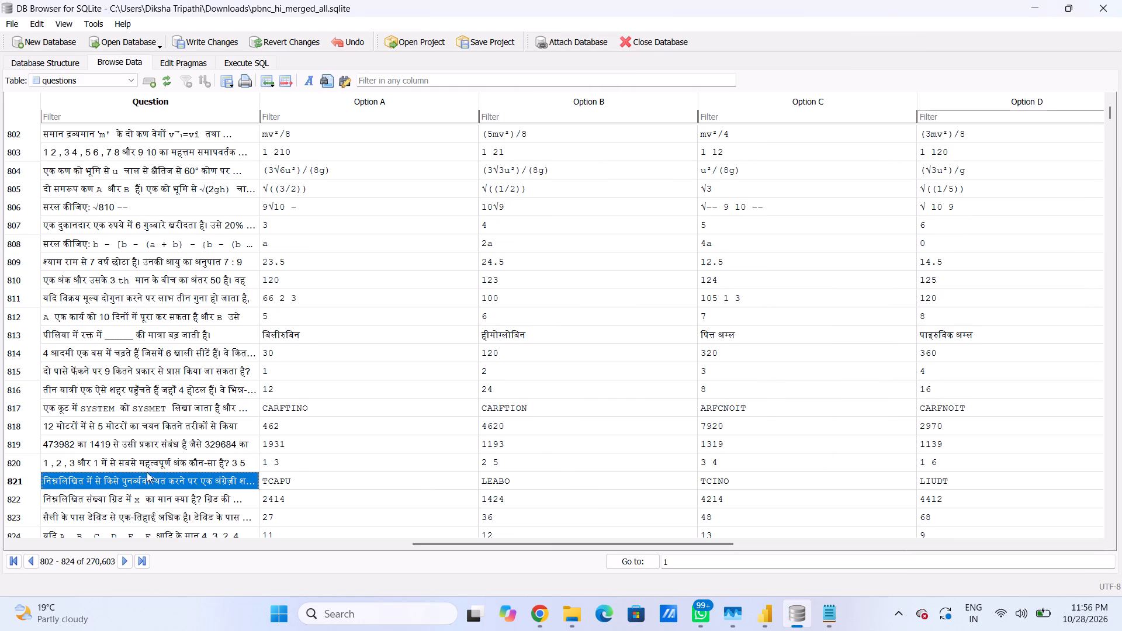
click(836, 623)
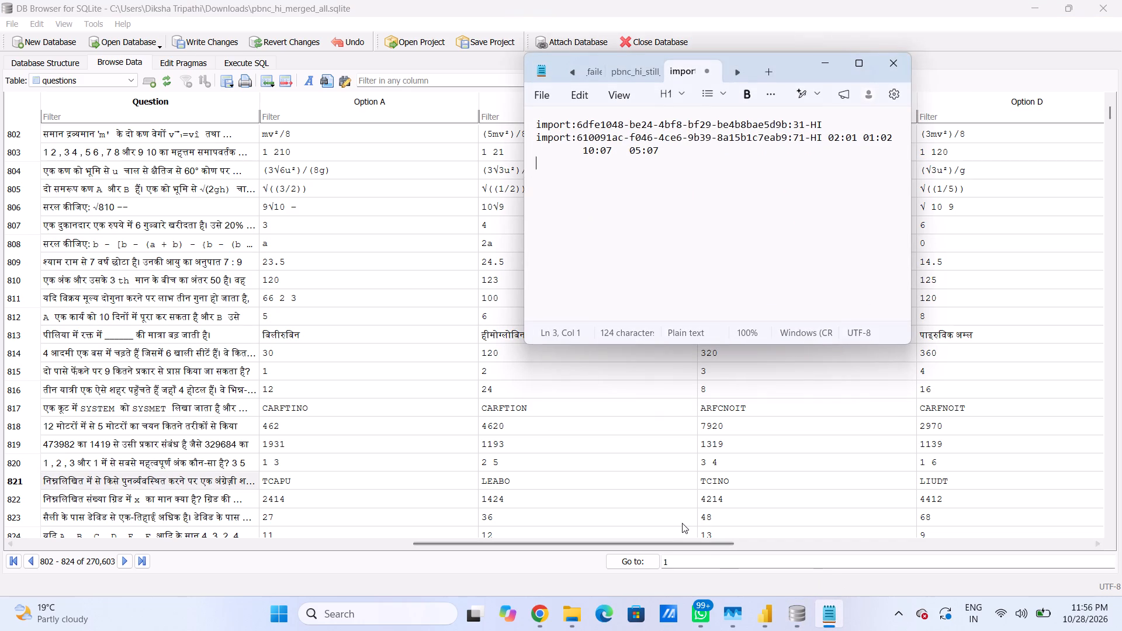
key(ctrl+v)
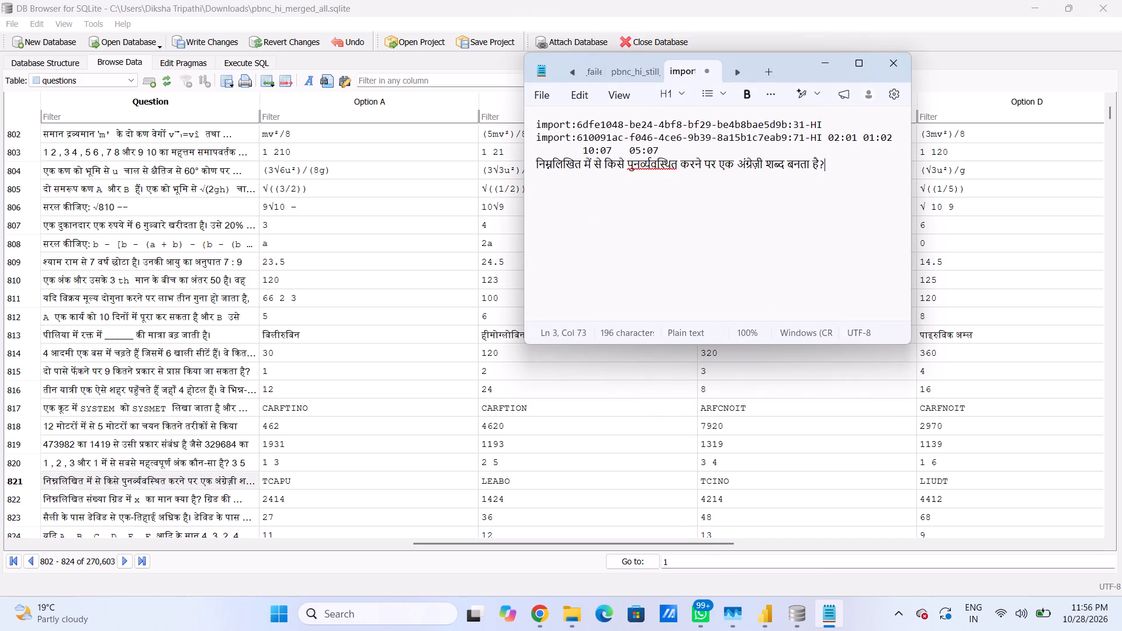
drag(841, 161, 513, 165)
click(193, 477)
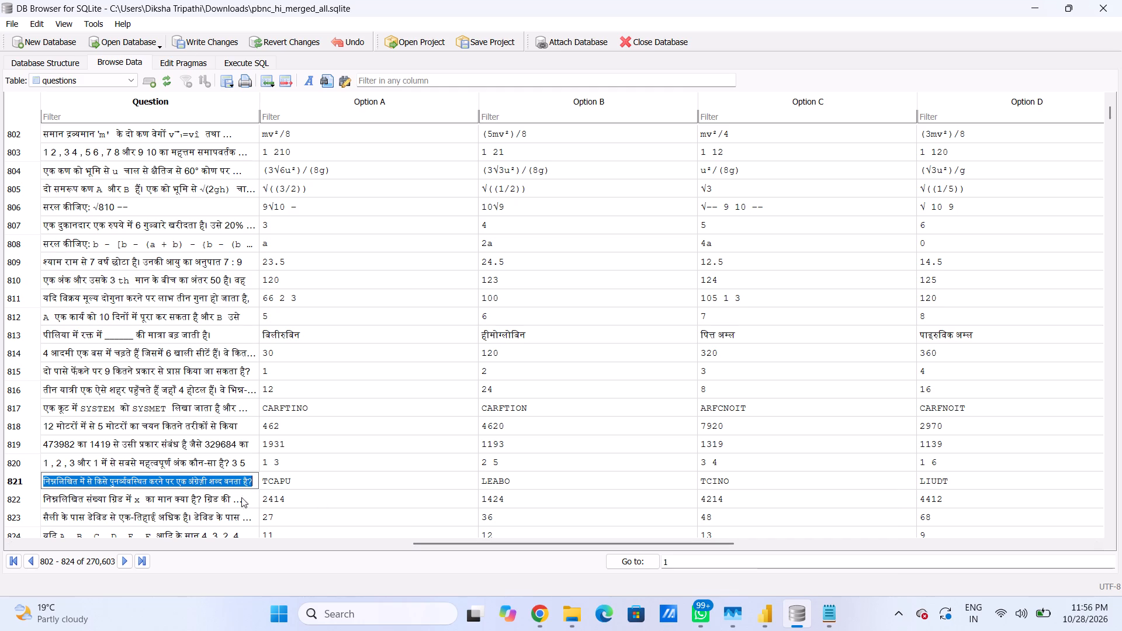
click(219, 494)
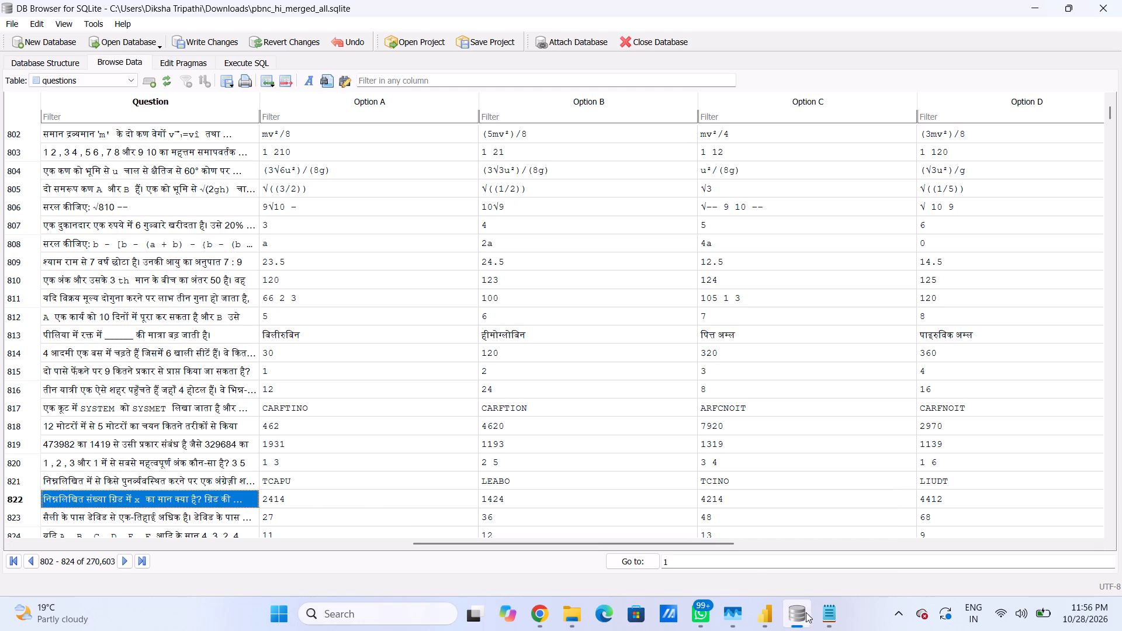
click(823, 617)
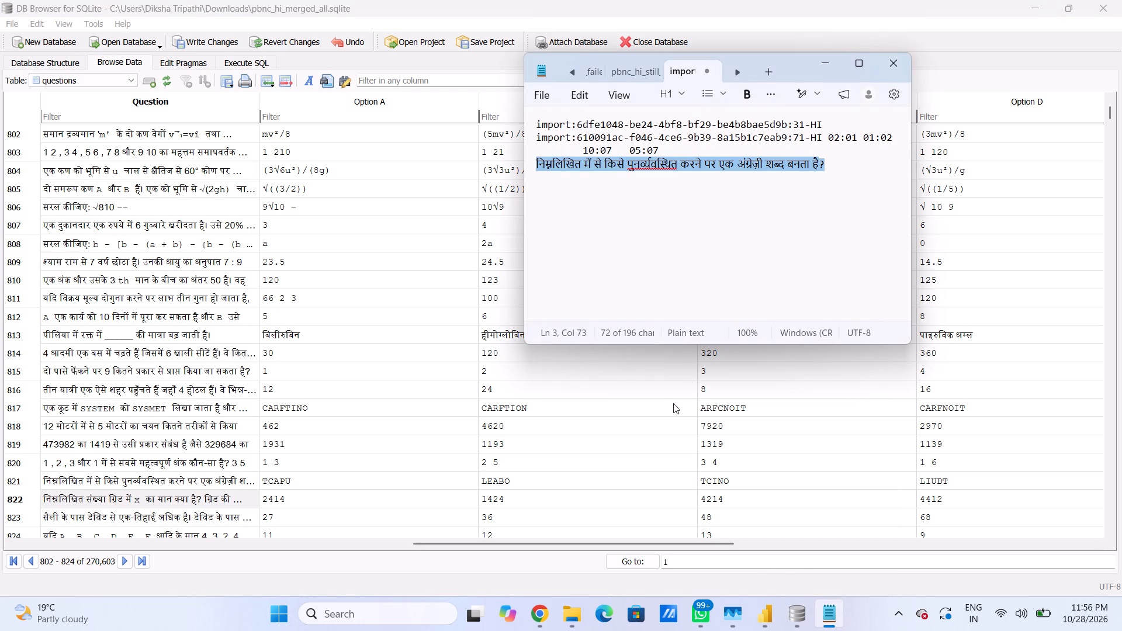
key(BackSpace)
click(805, 62)
click(810, 63)
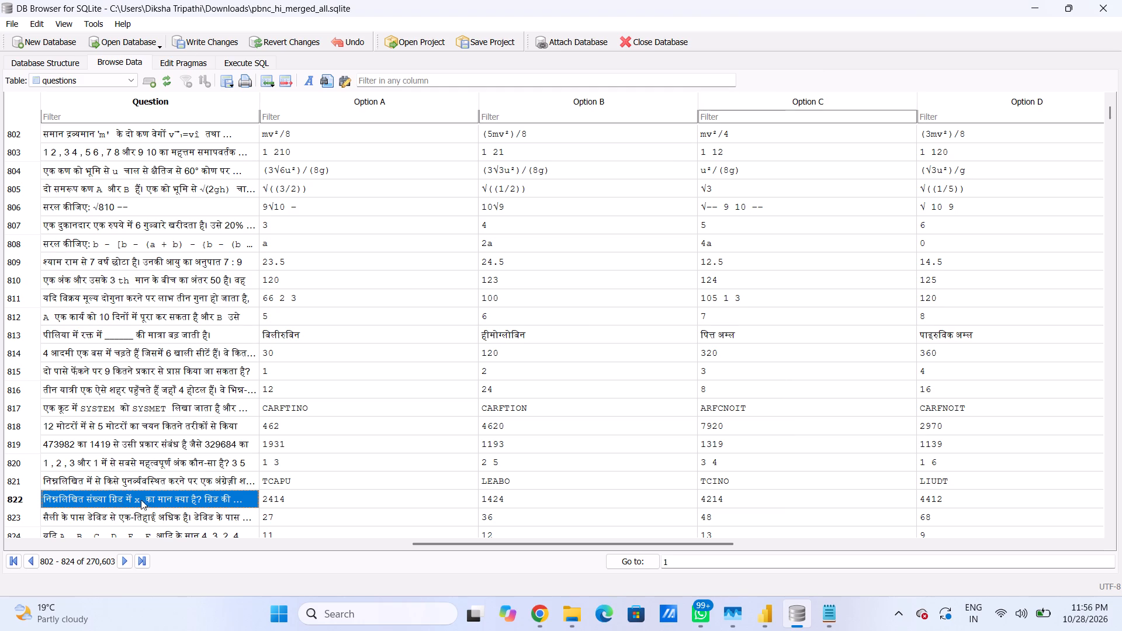
Copy row 830's question on three students' solving probabilities into Notepad to read it in full, and clear the pasted text.
scroll(264, 499, down, 3)
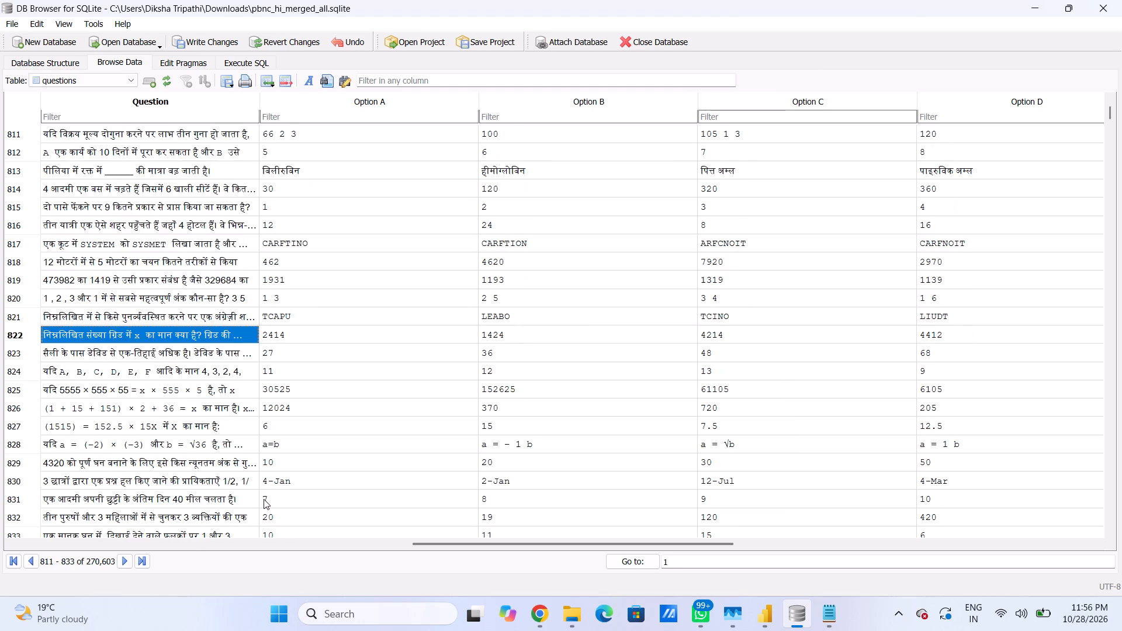
scroll(264, 499, down, 2)
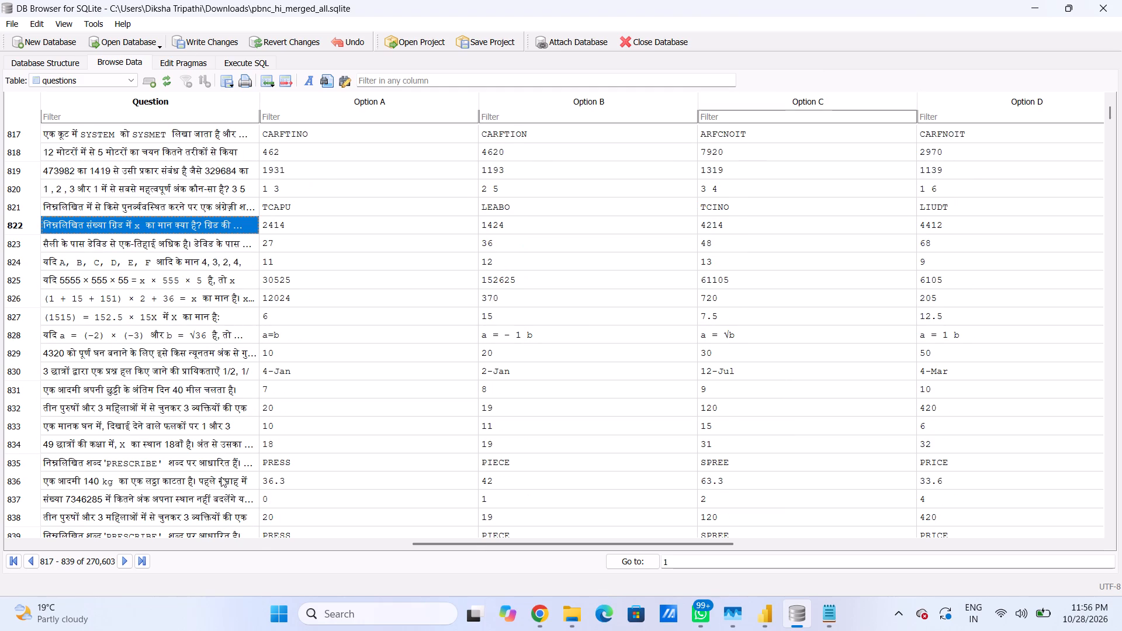
click(195, 376)
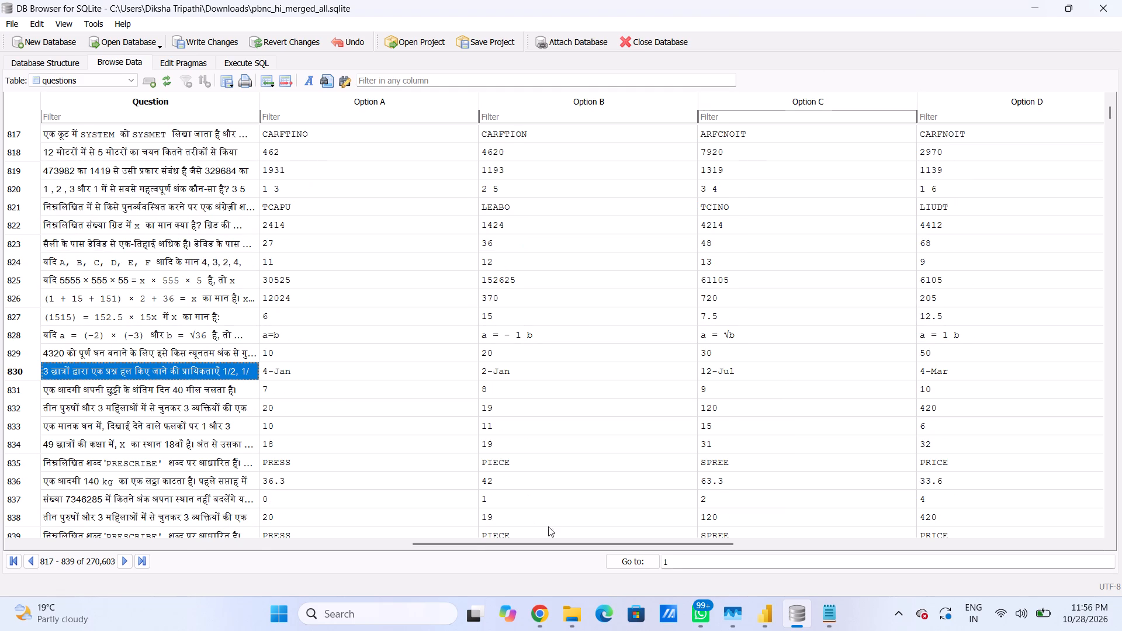
key(ctrl+c)
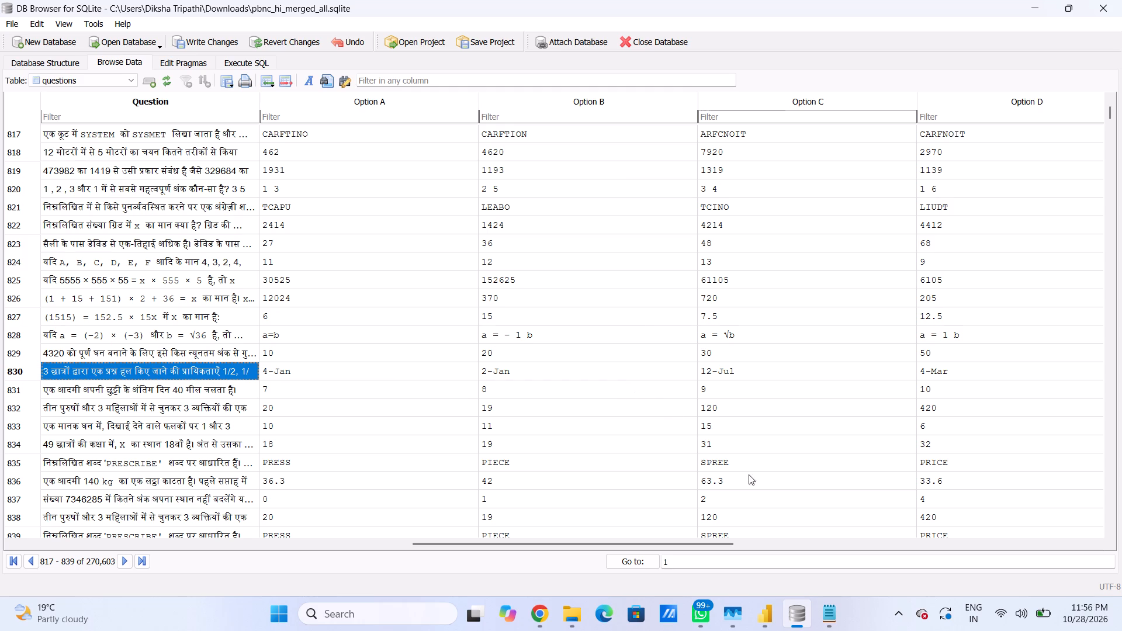
click(829, 616)
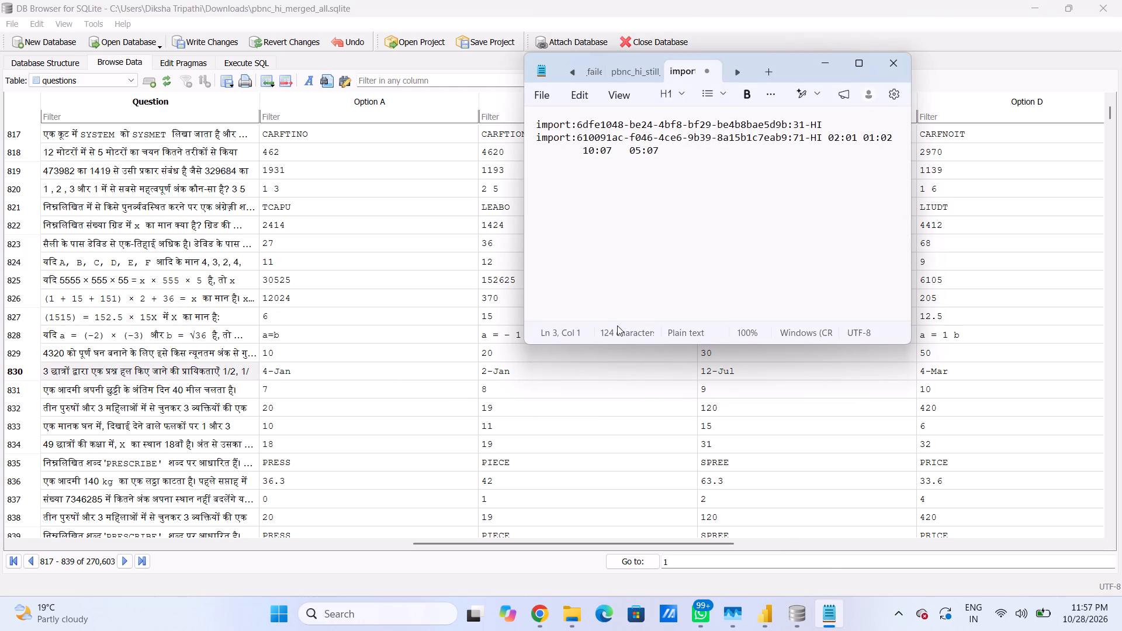
key(ctrl+v)
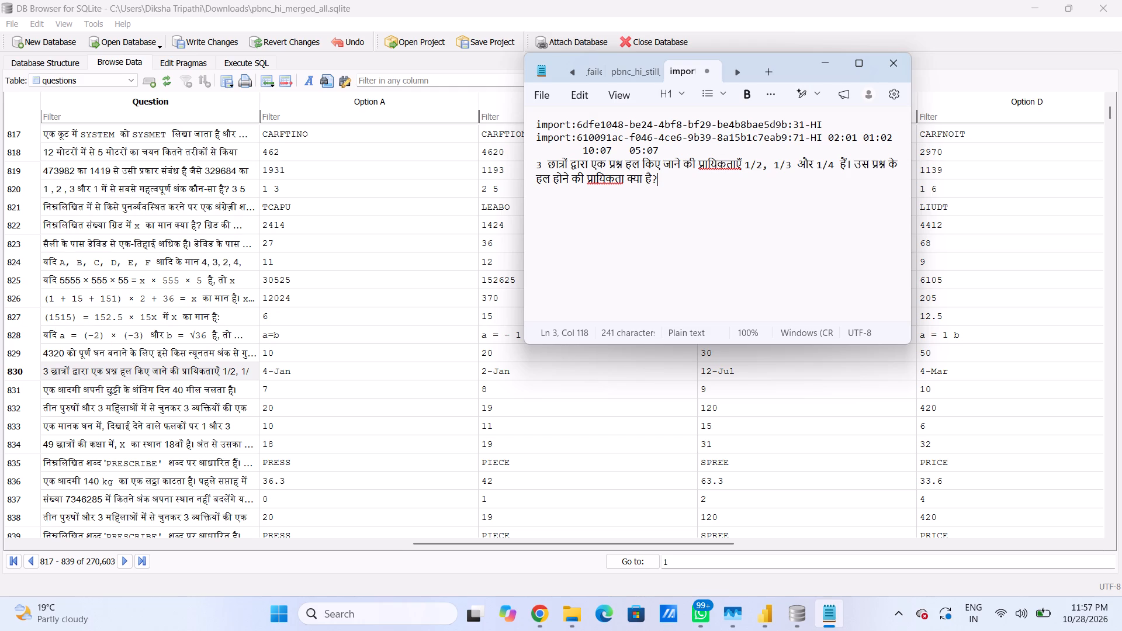
drag(677, 179, 535, 162)
key(BackSpace)
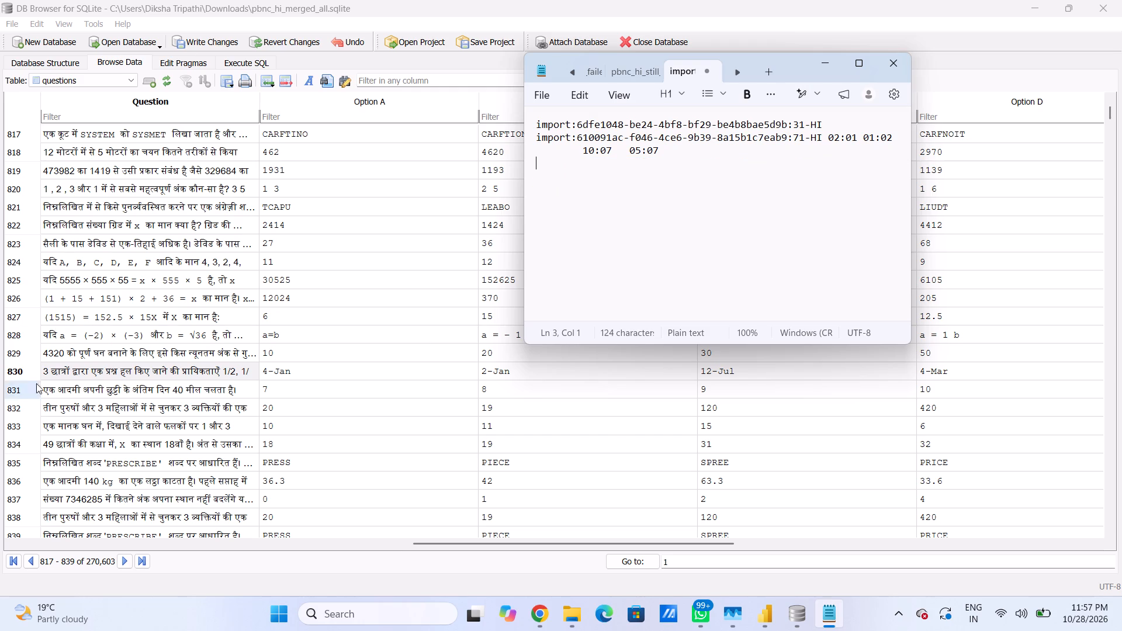
Copy the whole of row 830 into Notepad below the recorded IDs and trim it to its Question ID, import:c827d2bb-c136-4caf-b010-ef39634b6d0d:105-HI.
click(29, 372)
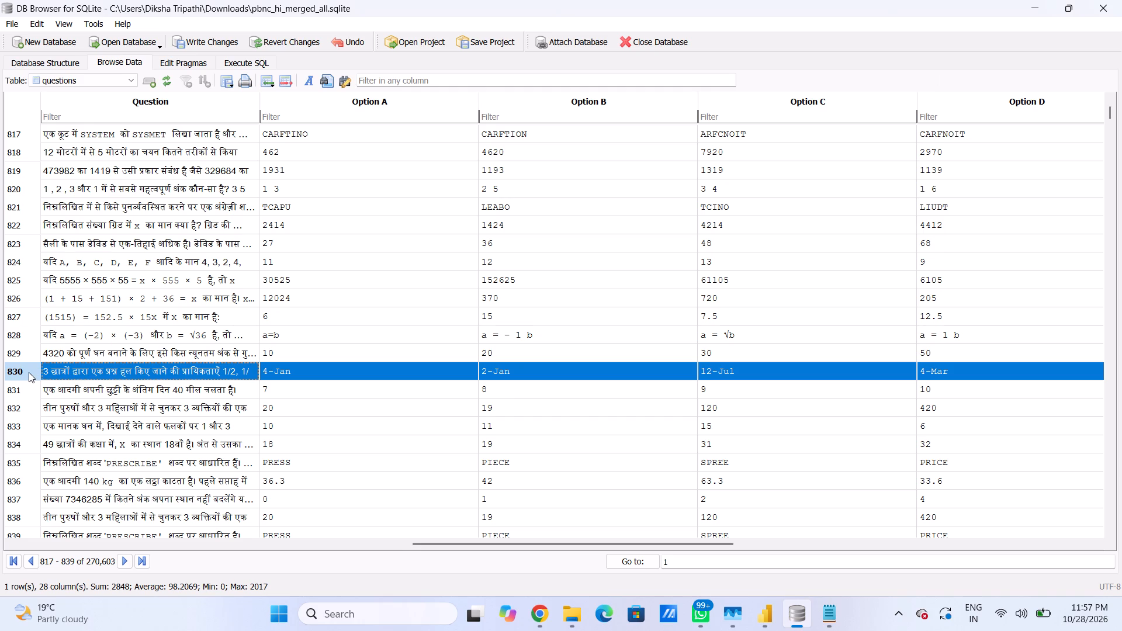
right_click(29, 372)
click(29, 370)
key(ctrl+c)
click(832, 618)
key(ctrl+v)
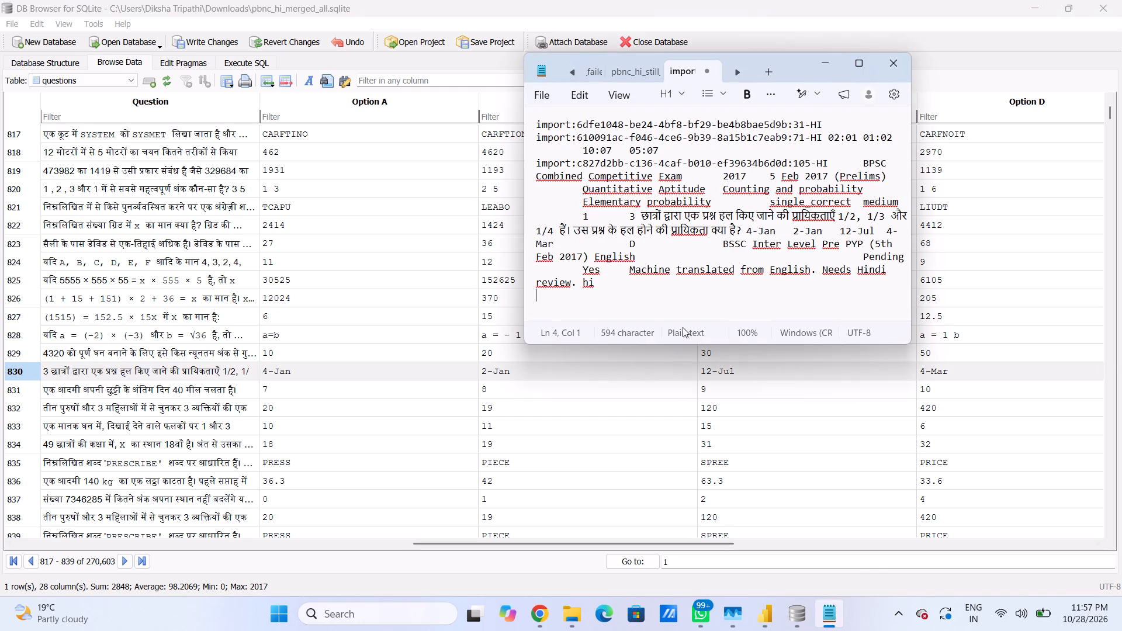
drag(604, 299, 601, 299)
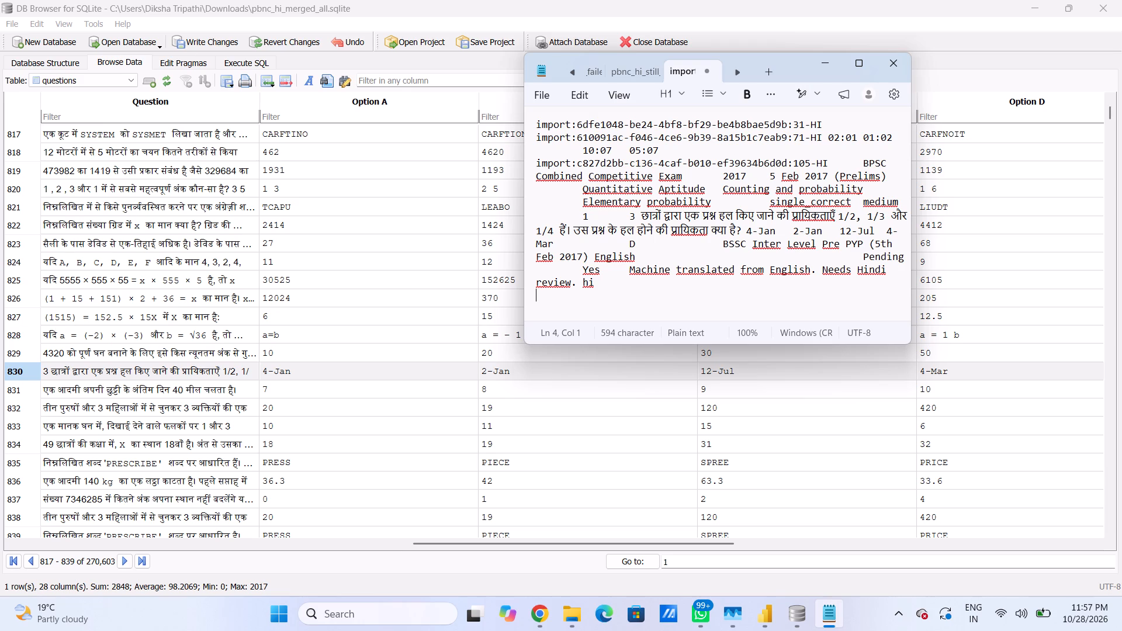
drag(601, 299, 557, 256)
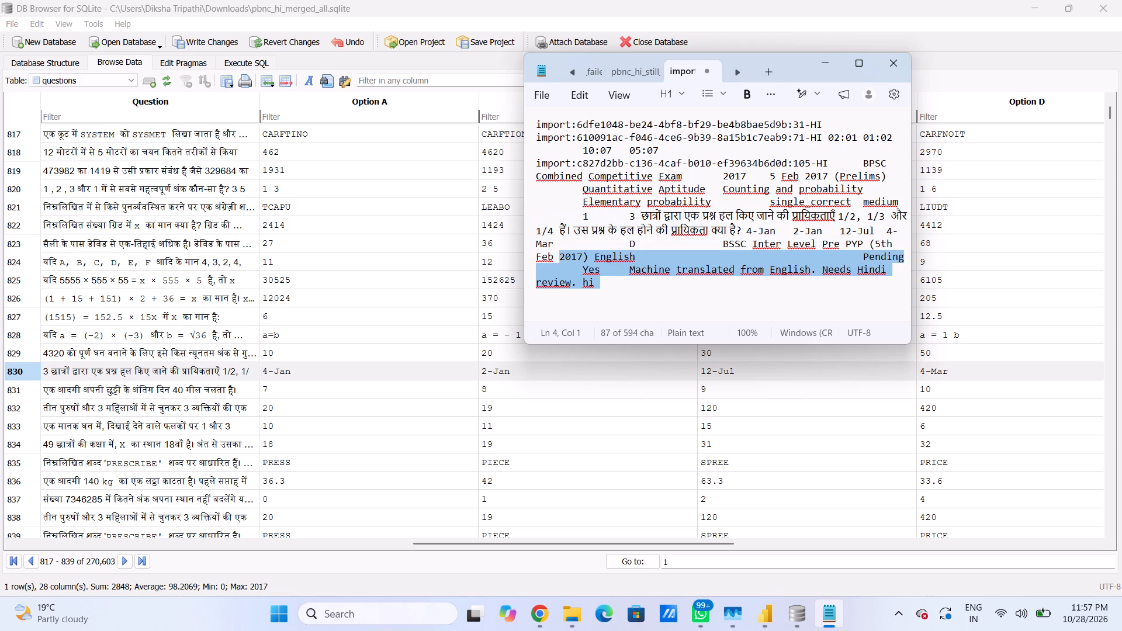
drag(557, 256, 525, 182)
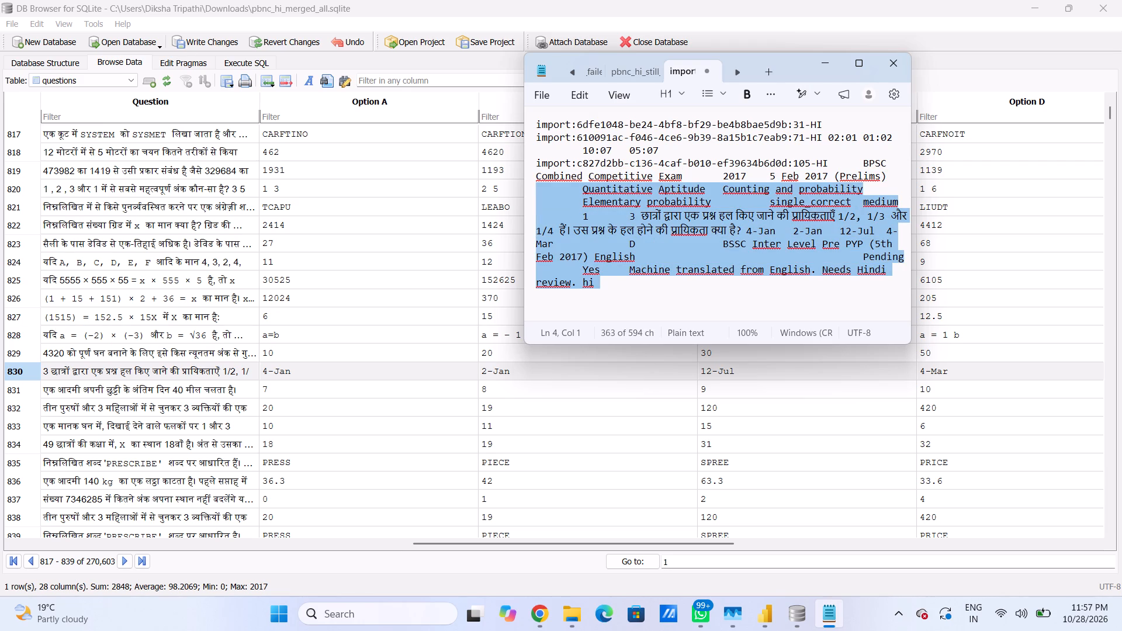
drag(525, 182, 522, 182)
key(BackSpace)
key(BackSpace)
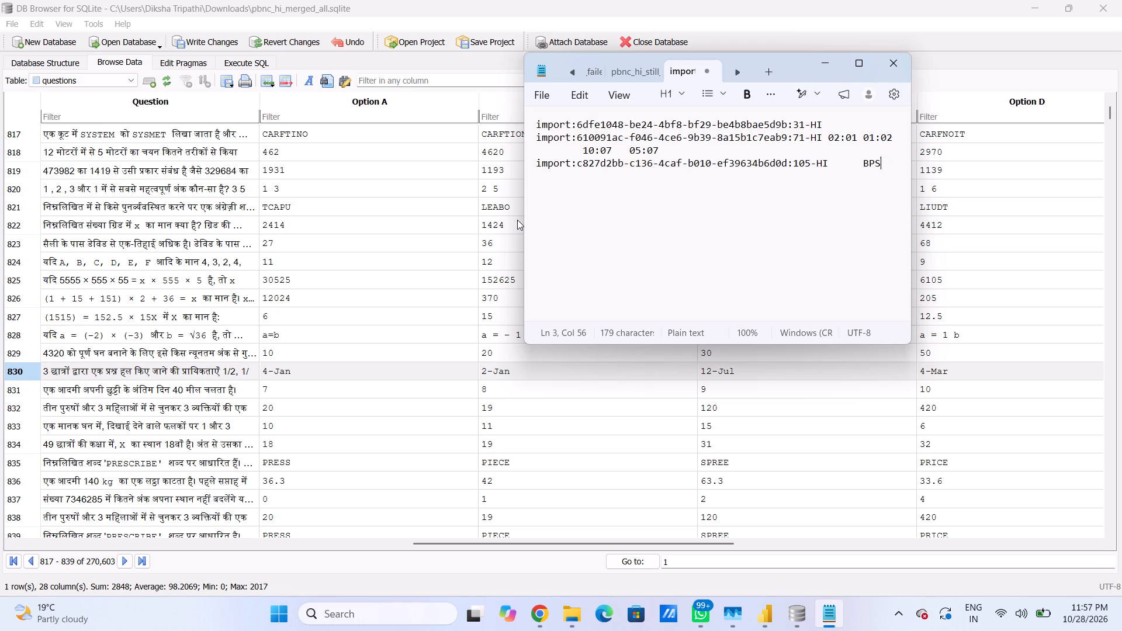
key(BackSpace)
key(BackSpace)
key(BackSpace)
key(BackSpace)
key(BackSpace)
click(818, 61)
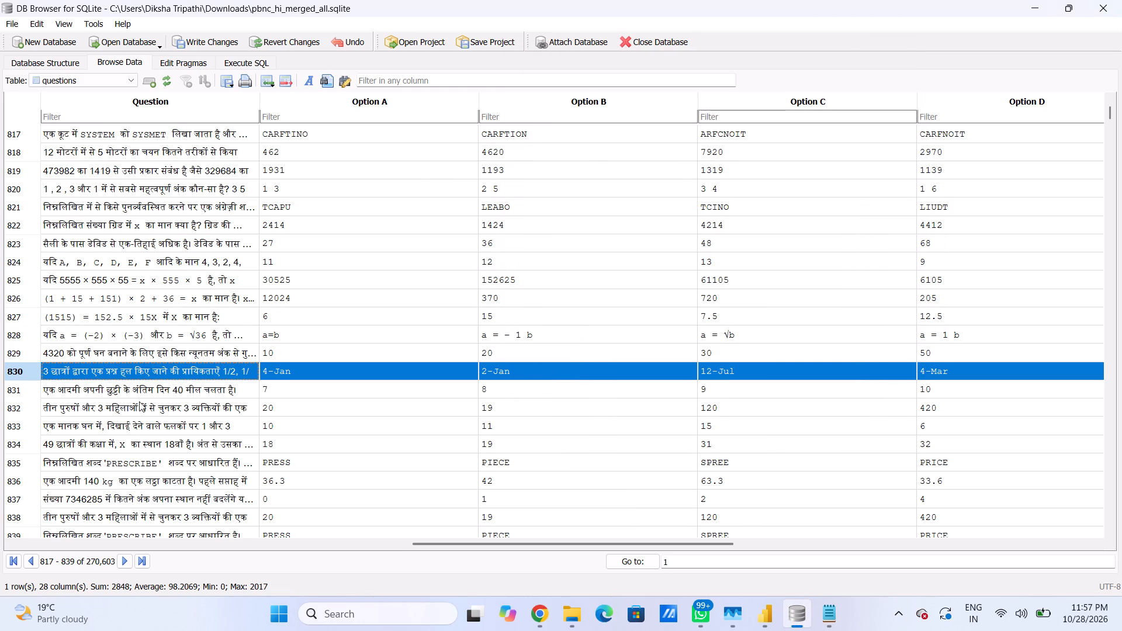
Examine the Hindi arithmetic, number series, analogy and reasoning questions and their options A to D in rows 831 to 872.
scroll(125, 429, down, 2)
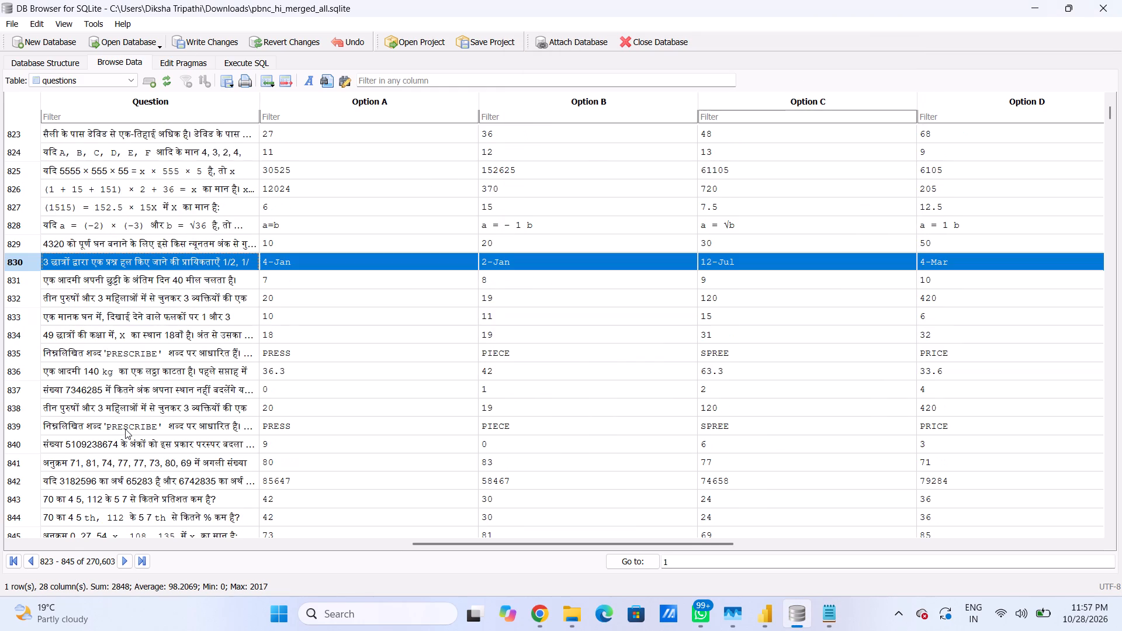
scroll(126, 428, down, 2)
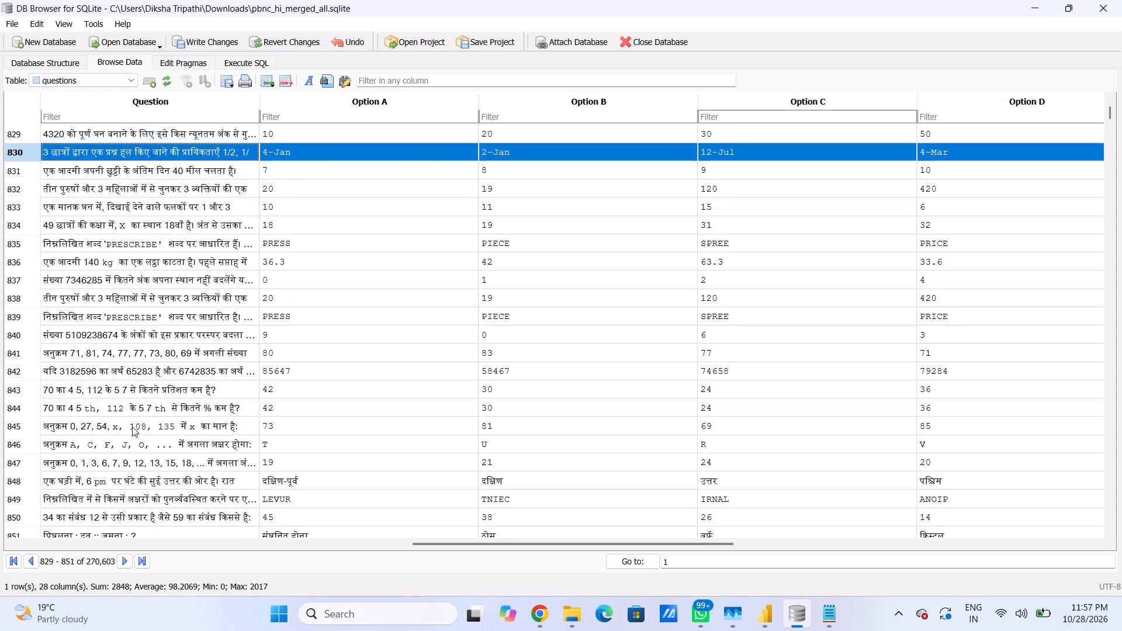
scroll(132, 427, down, 1)
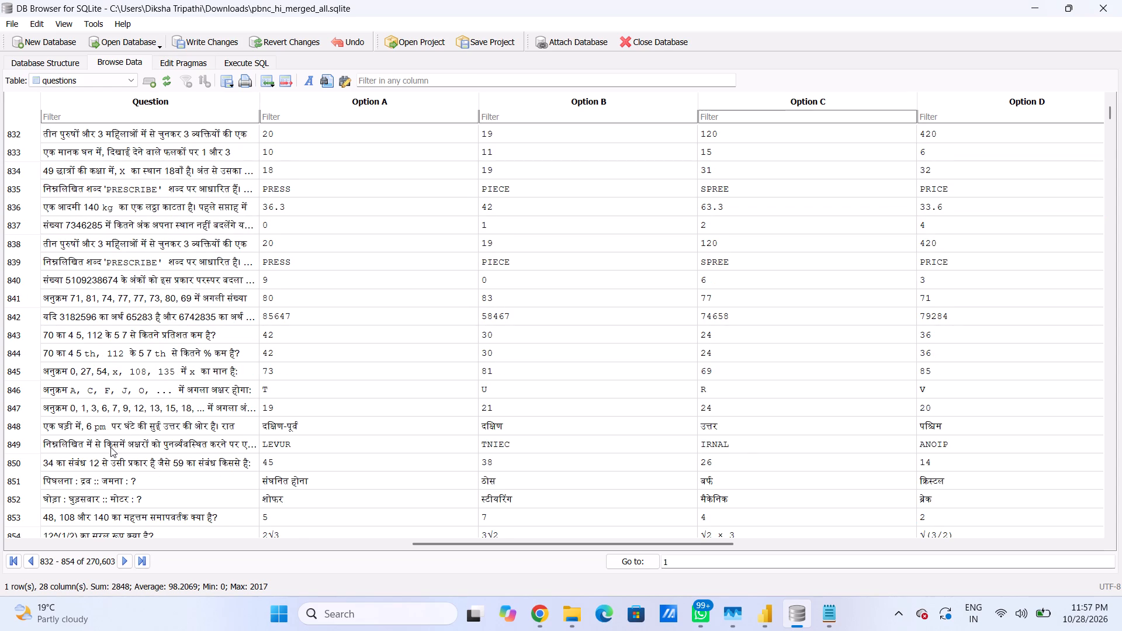
scroll(110, 447, down, 1)
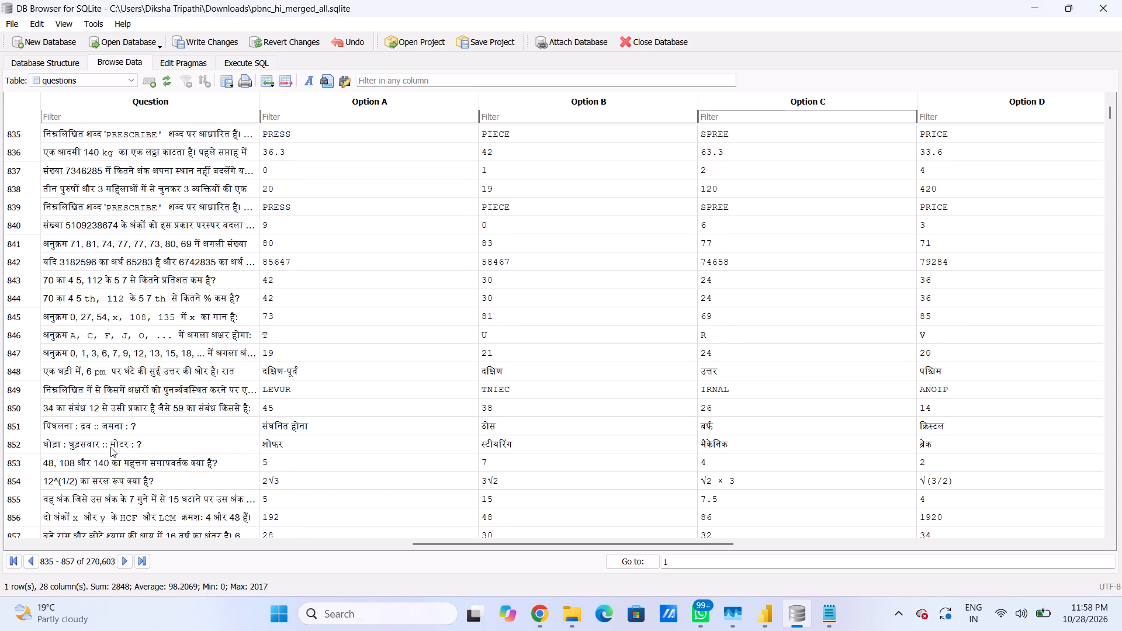
scroll(110, 447, down, 2)
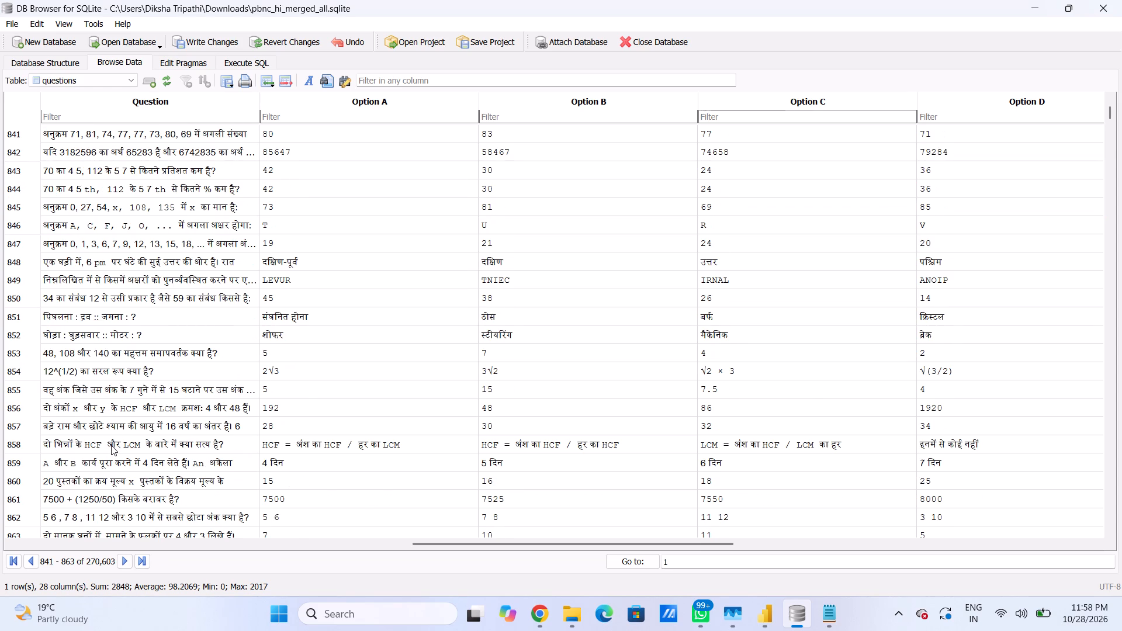
scroll(111, 445, down, 1)
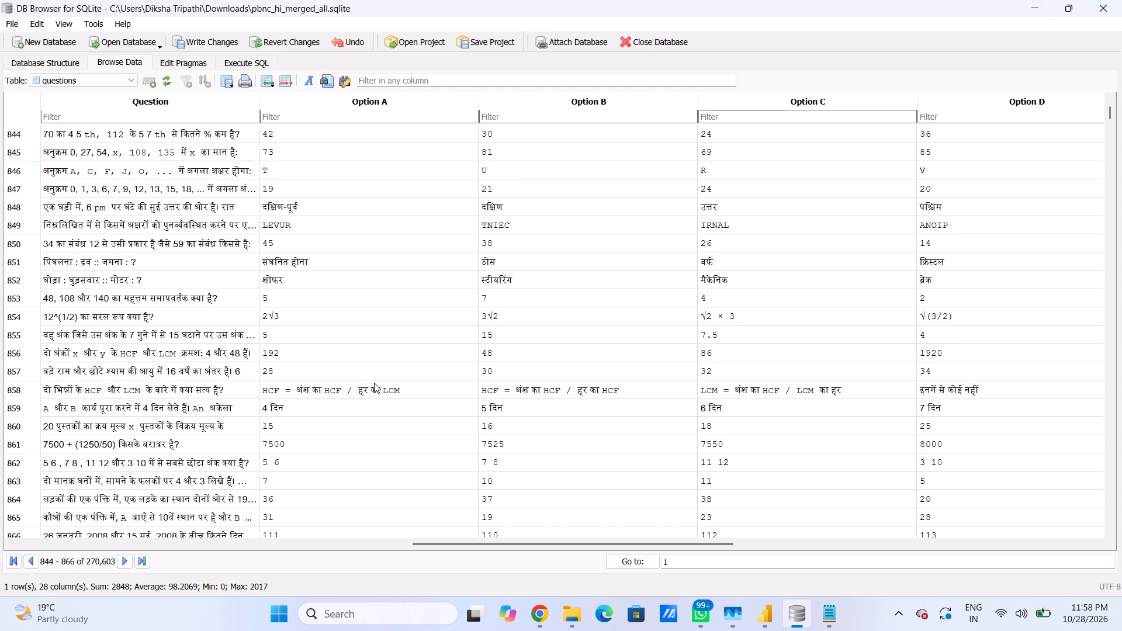
scroll(259, 342, up, 1)
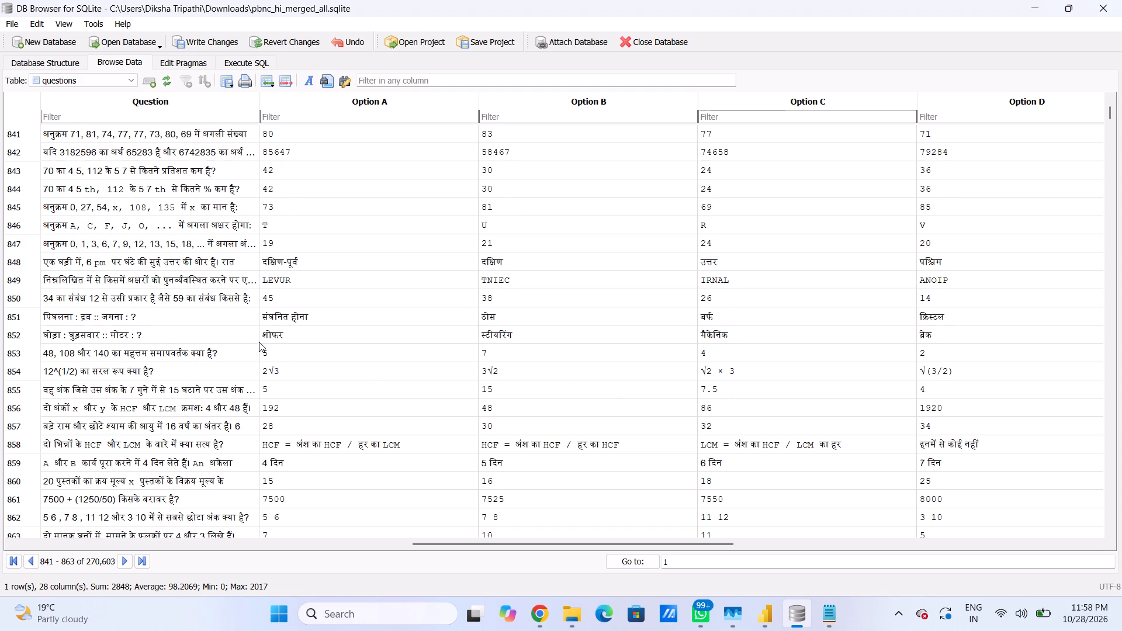
scroll(259, 342, up, 1)
scroll(259, 342, down, 2)
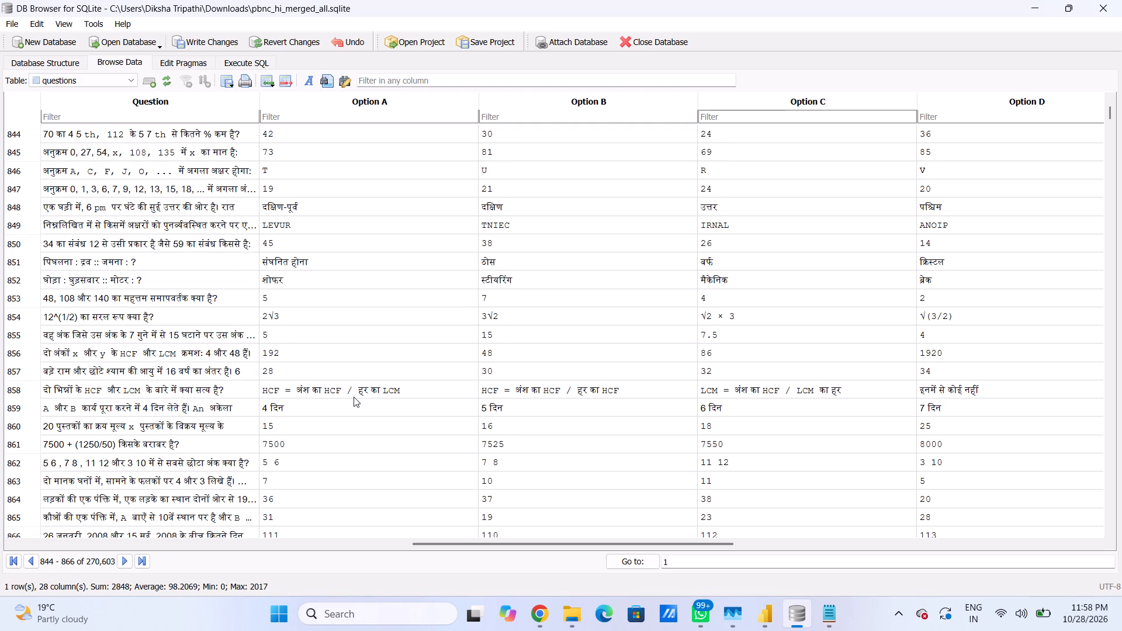
scroll(225, 380, down, 1)
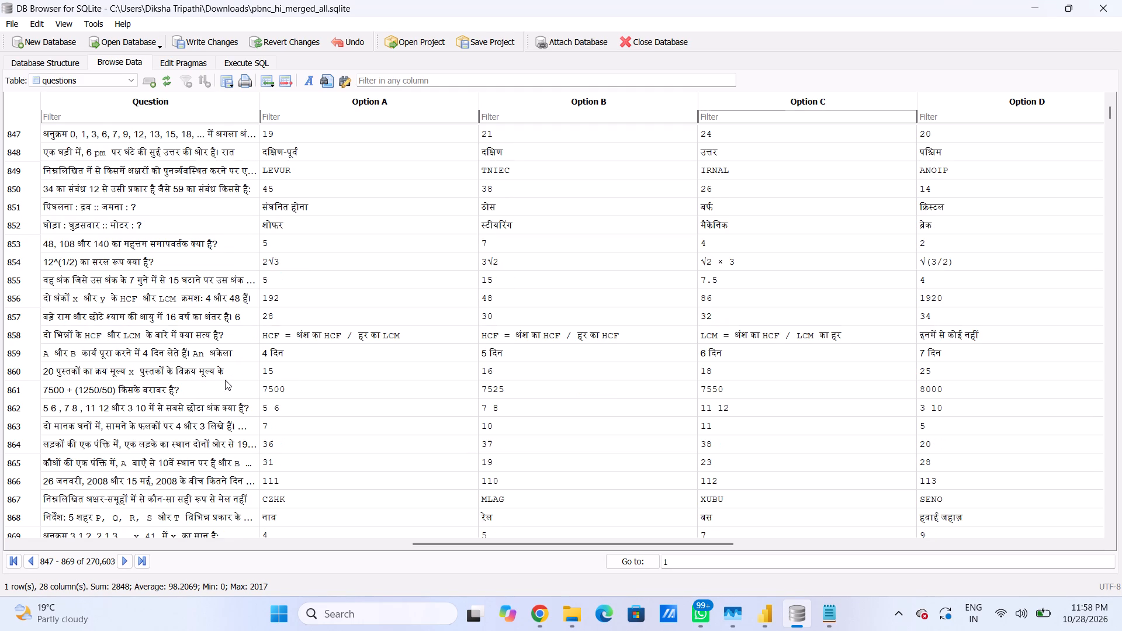
scroll(225, 380, down, 1)
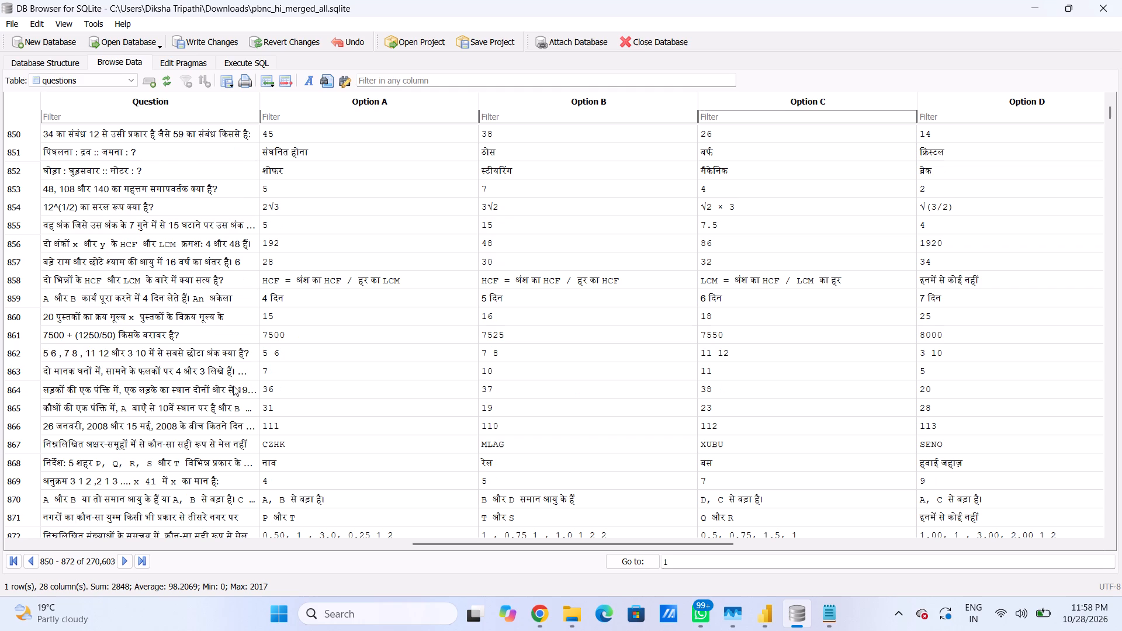
Examine the Hindi arithmetic, number series, coding, direction and probability questions and their options A to D in rows 873 to 907.
scroll(233, 386, down, 1)
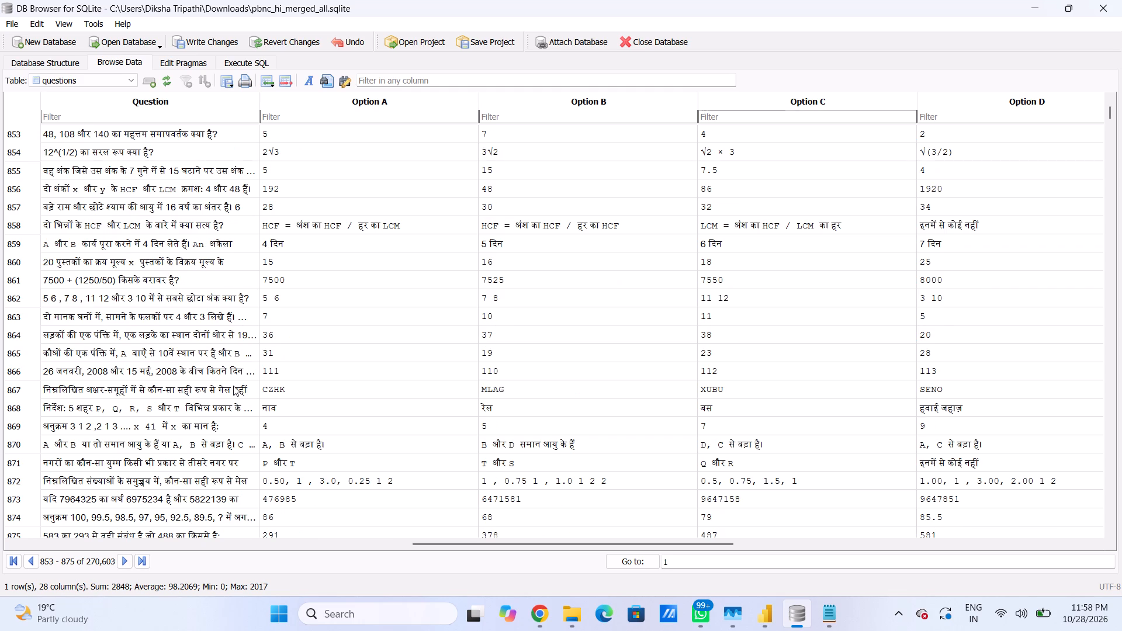
scroll(233, 386, down, 2)
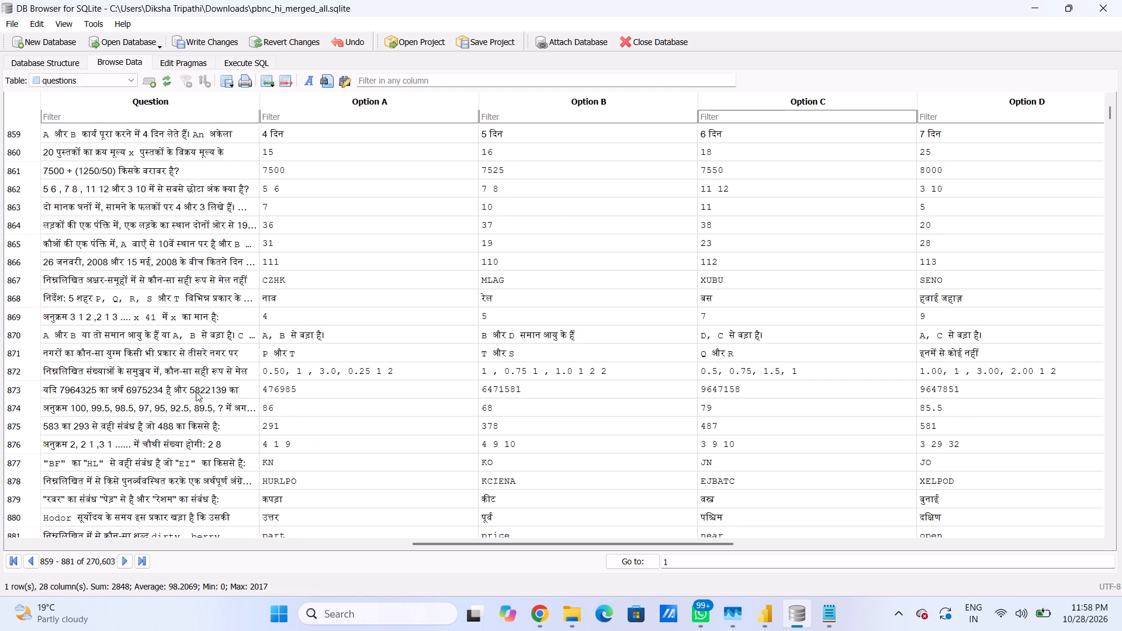
scroll(196, 391, down, 1)
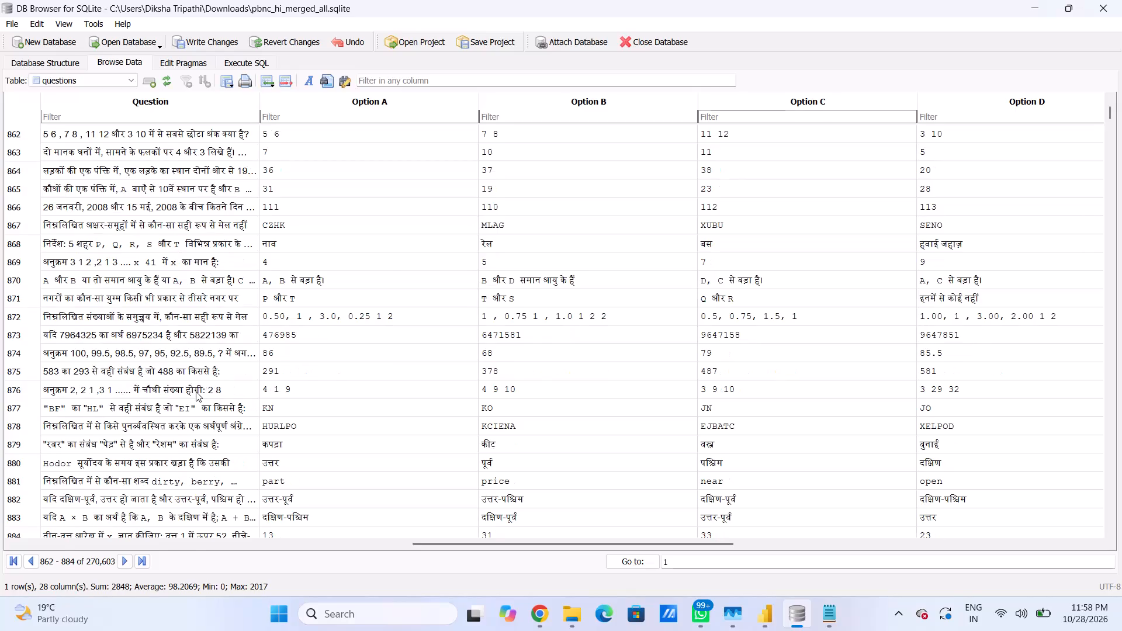
scroll(196, 391, down, 2)
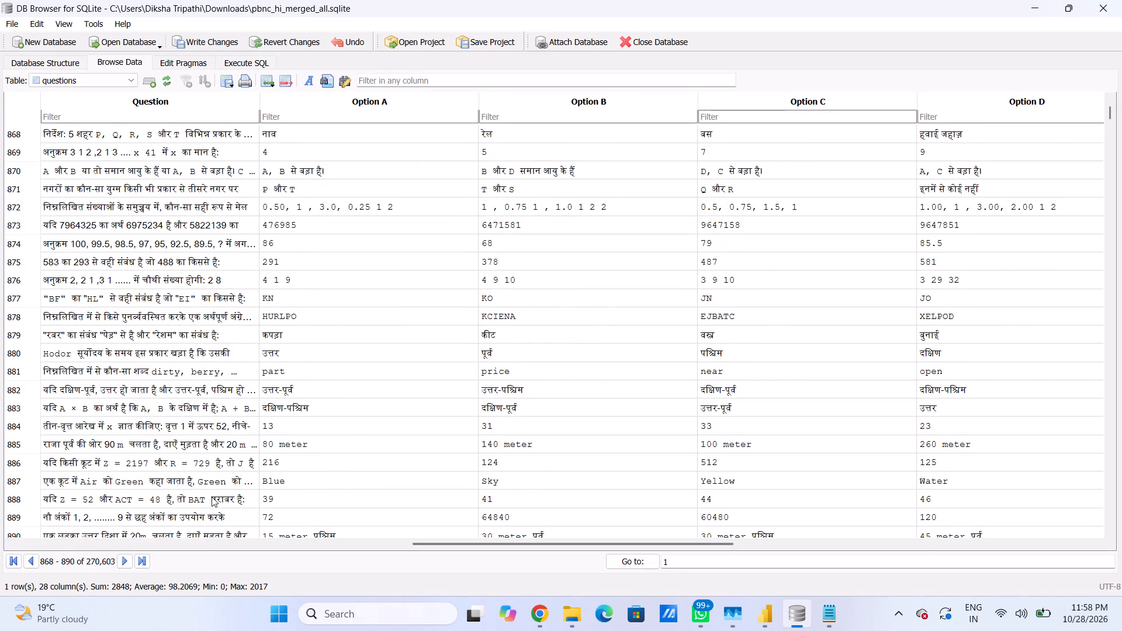
scroll(212, 497, down, 1)
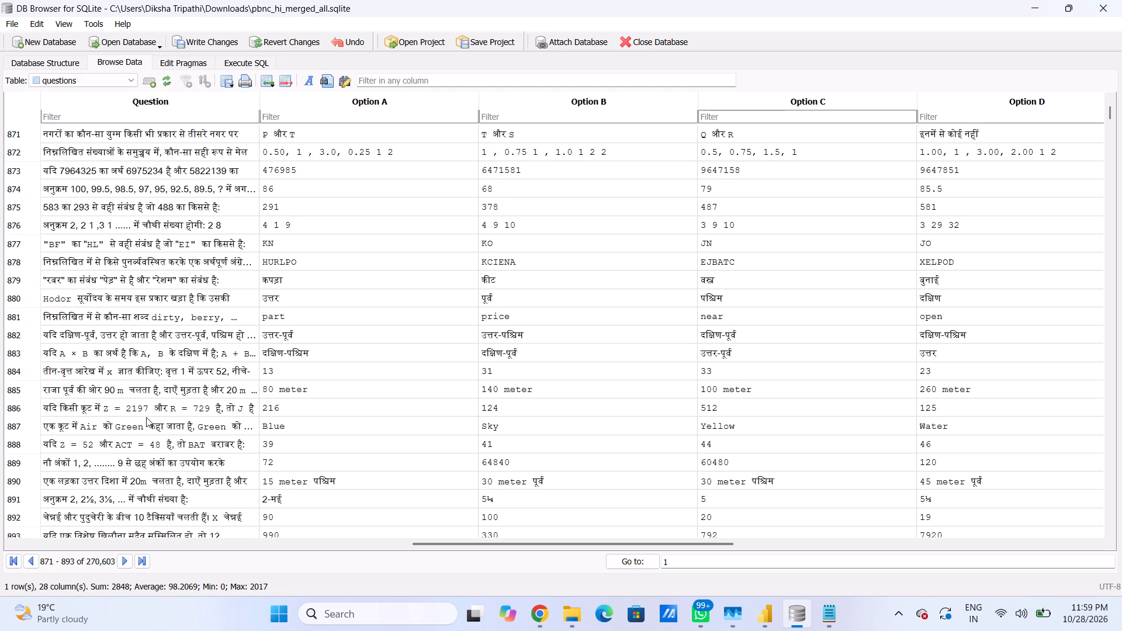
scroll(146, 417, down, 2)
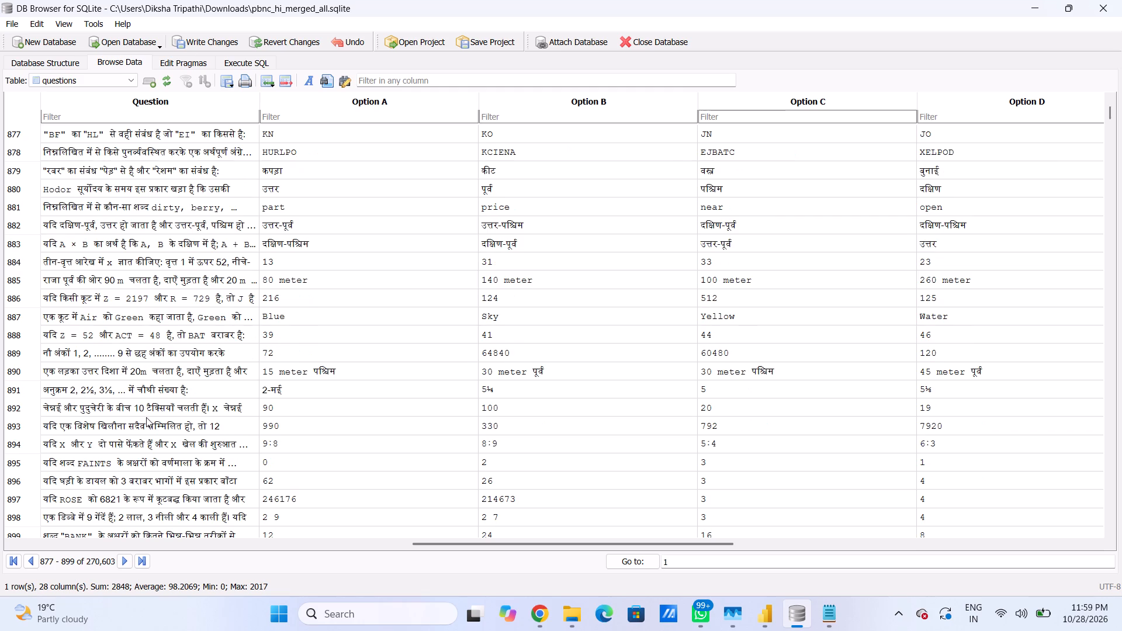
scroll(146, 417, down, 1)
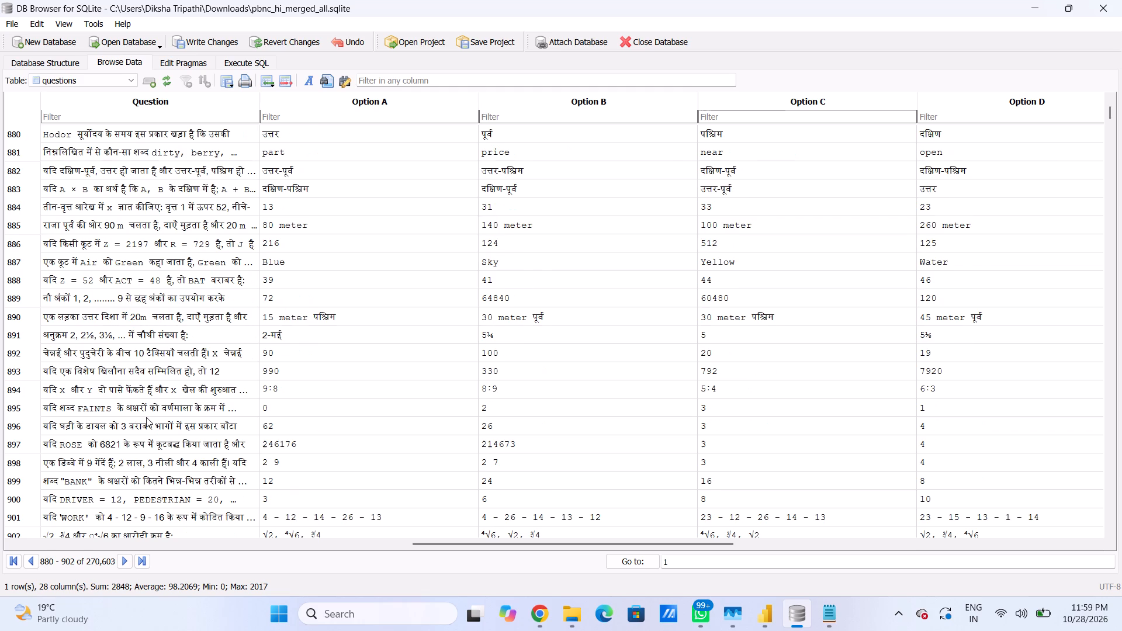
scroll(146, 417, down, 1)
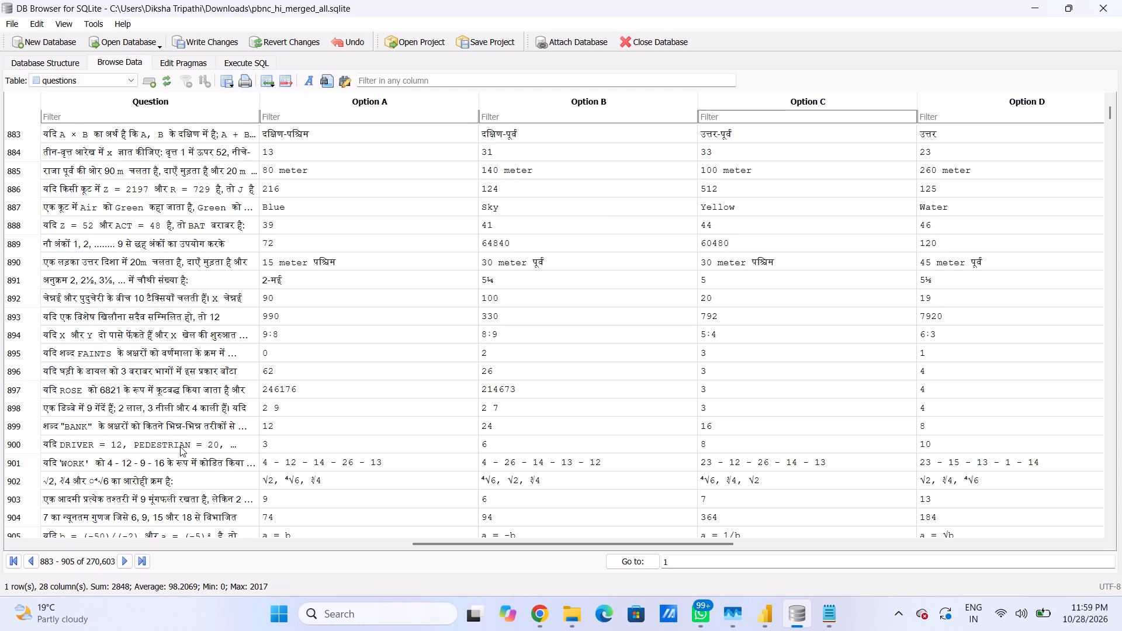
scroll(180, 446, down, 1)
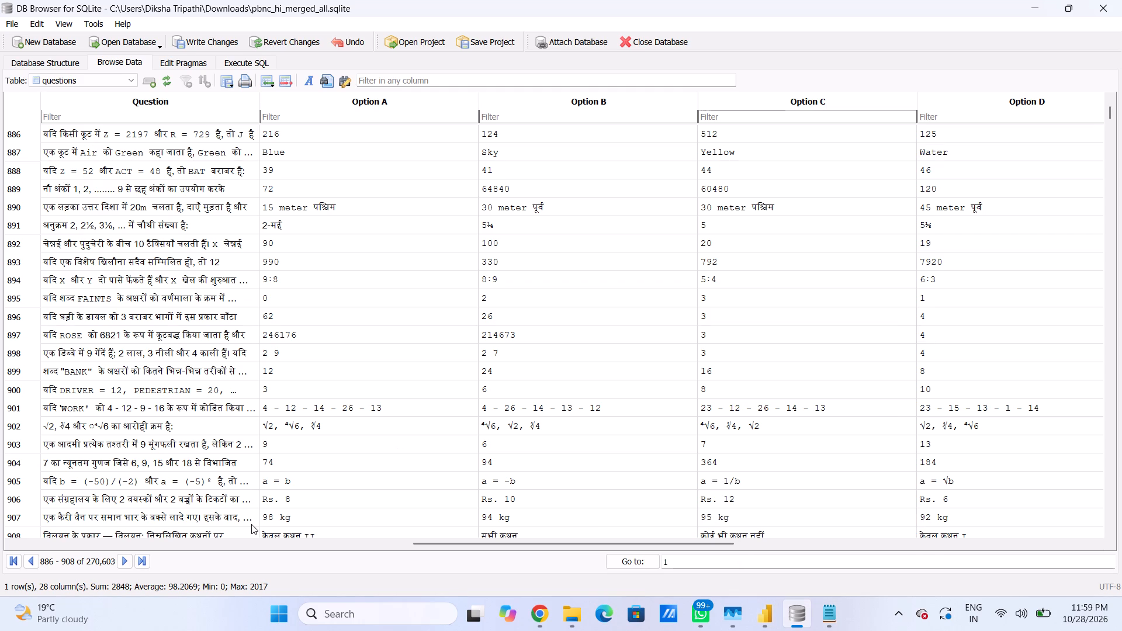
Skim the Hindi statement-based questions on types of solutions, concentration and solubility with their options in rows 908 to 1001.
scroll(251, 524, down, 3)
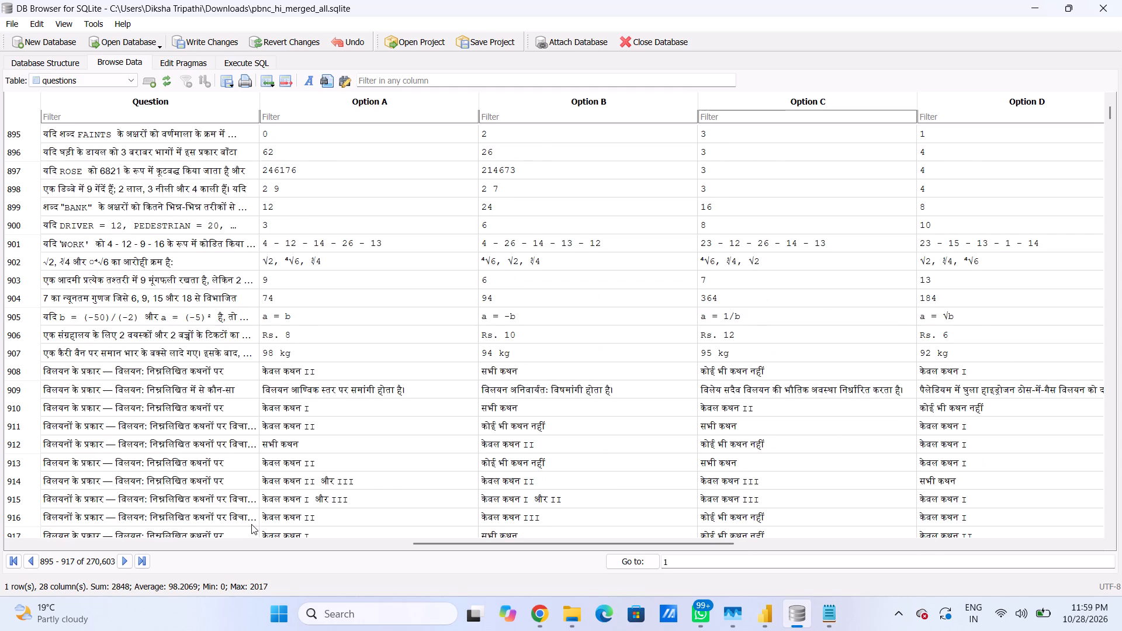
scroll(251, 524, down, 1)
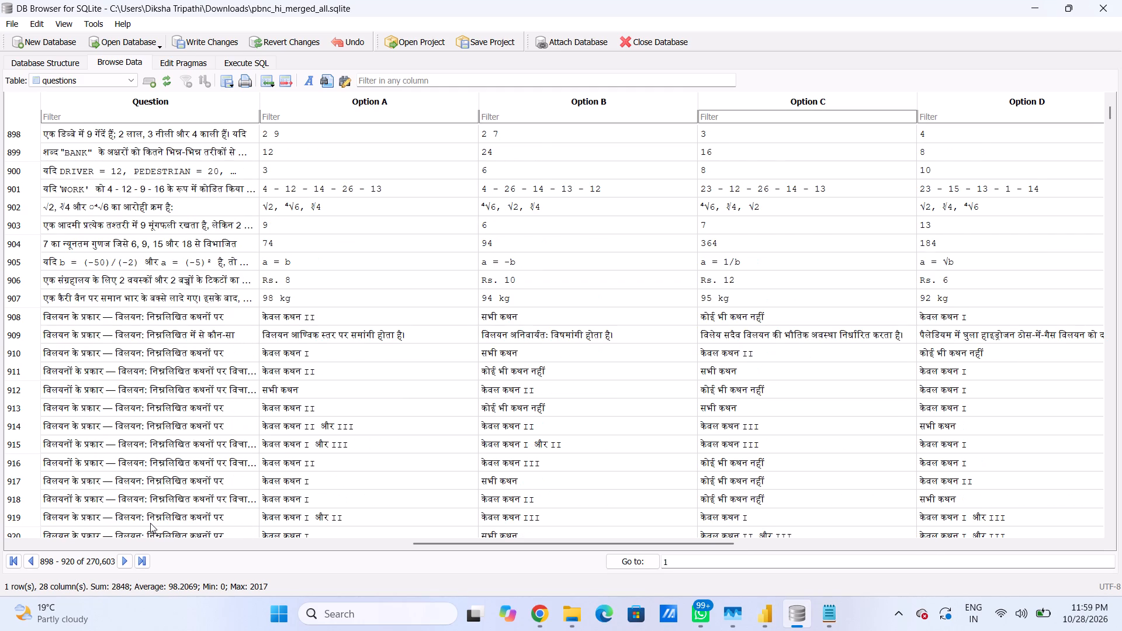
scroll(150, 523, down, 1)
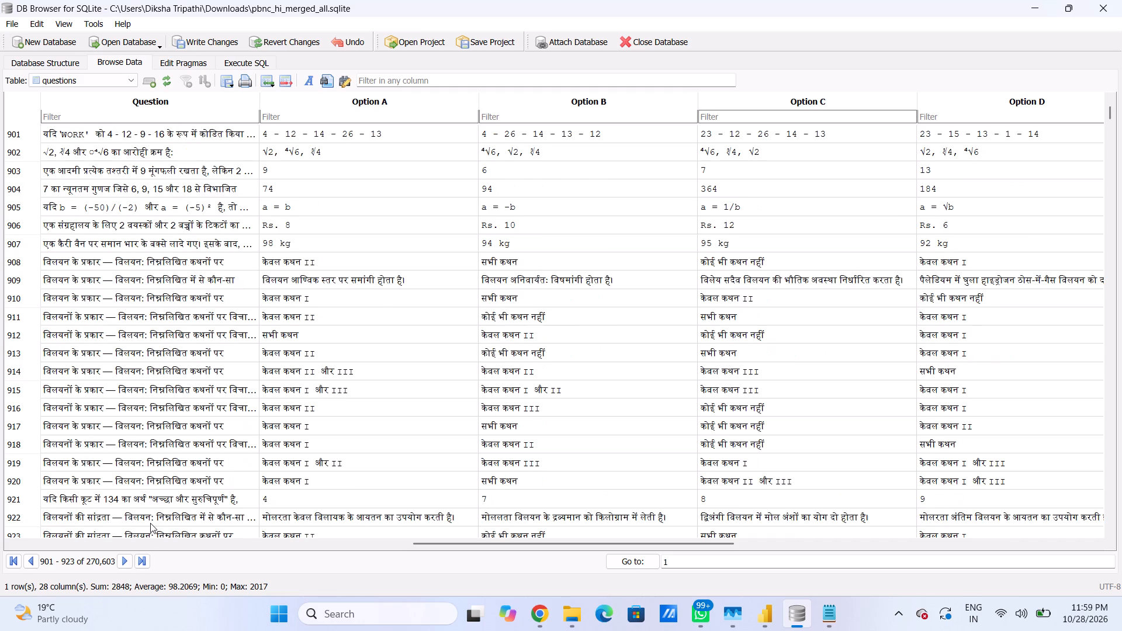
scroll(150, 523, down, 2)
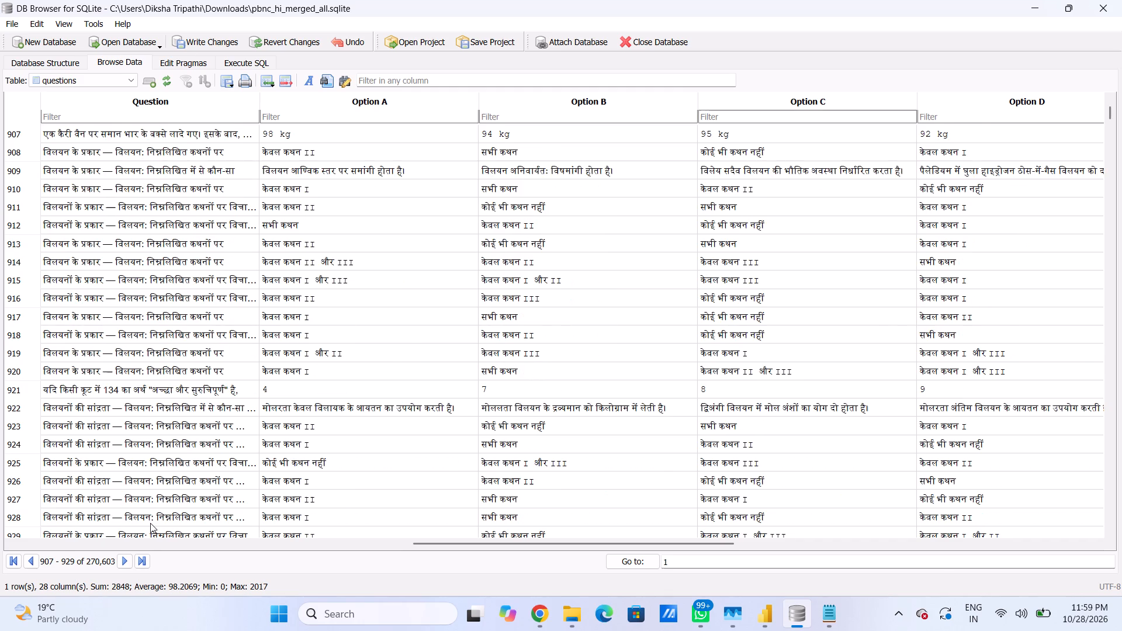
scroll(150, 523, down, 1)
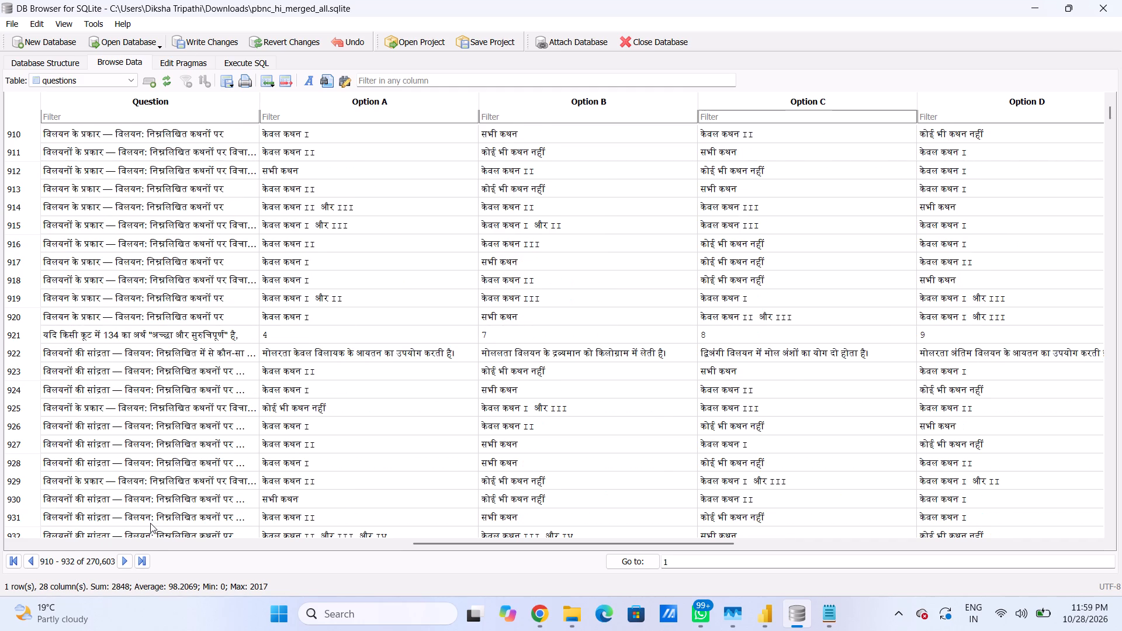
scroll(150, 523, down, 2)
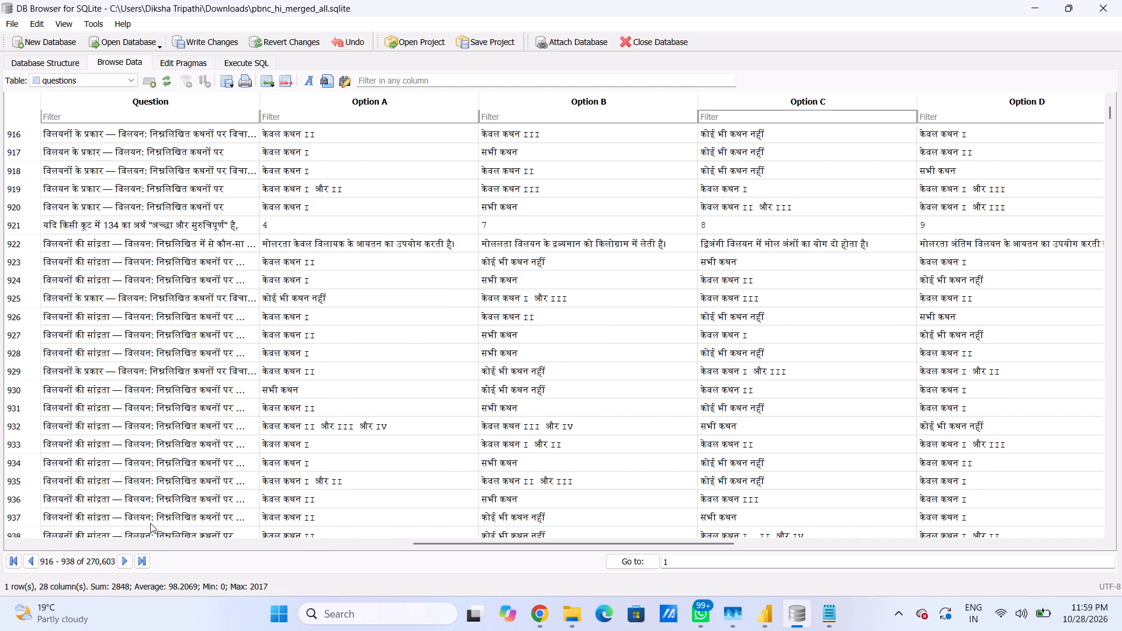
scroll(150, 523, down, 10)
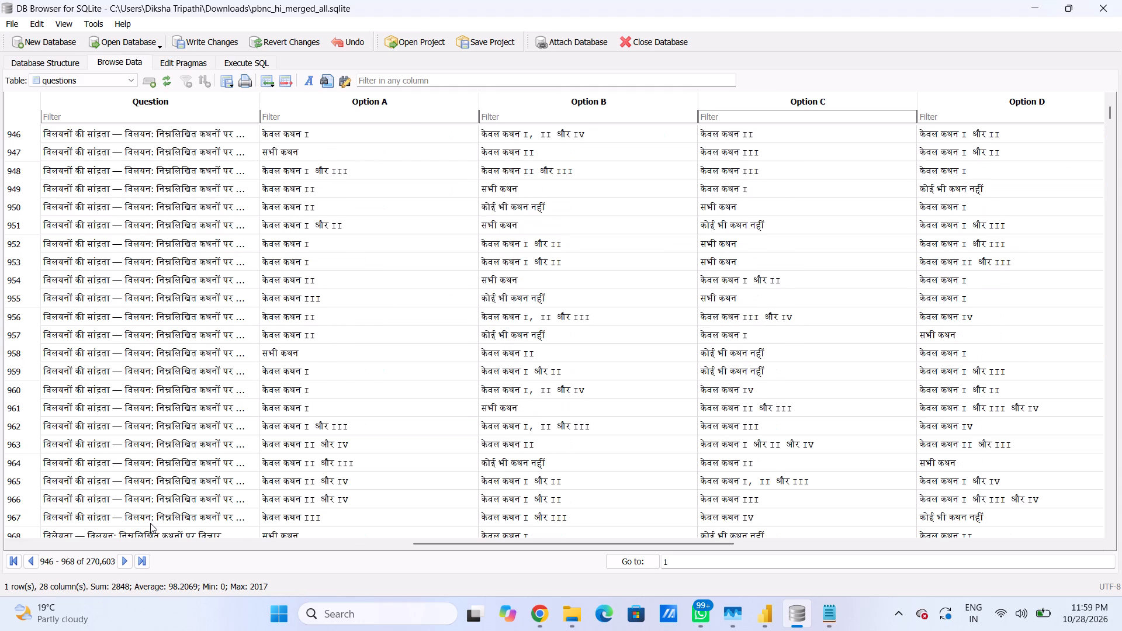
scroll(150, 523, down, 12)
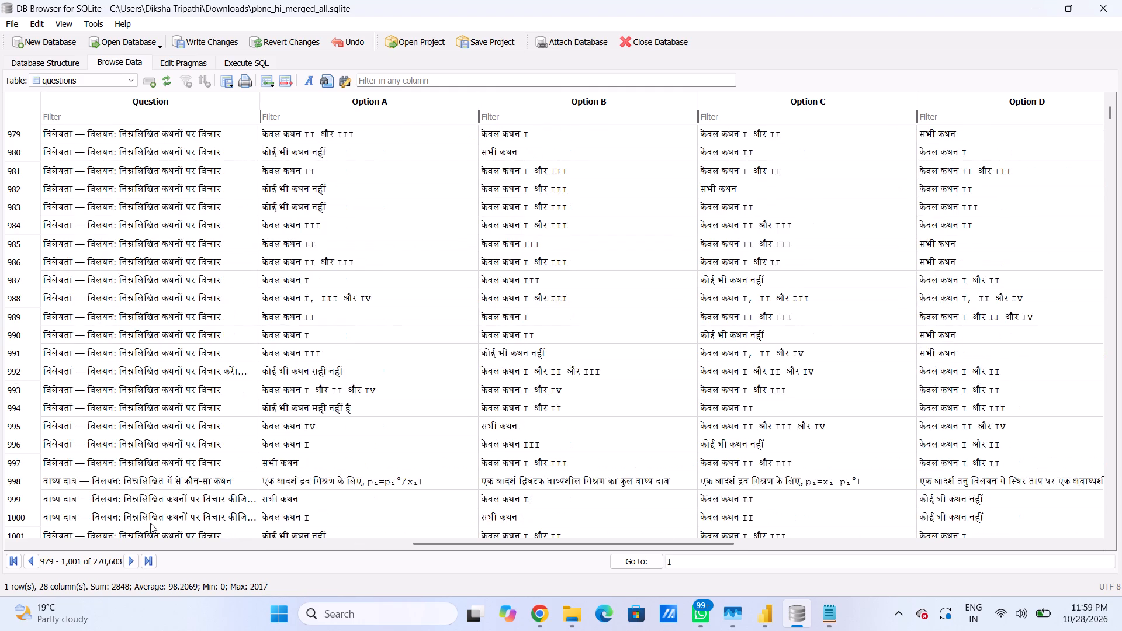
Skim the solutions-chapter questions on vapour pressure, ideal solutions, colligative properties and abnormal molar mass up to row 1136.
scroll(150, 523, down, 8)
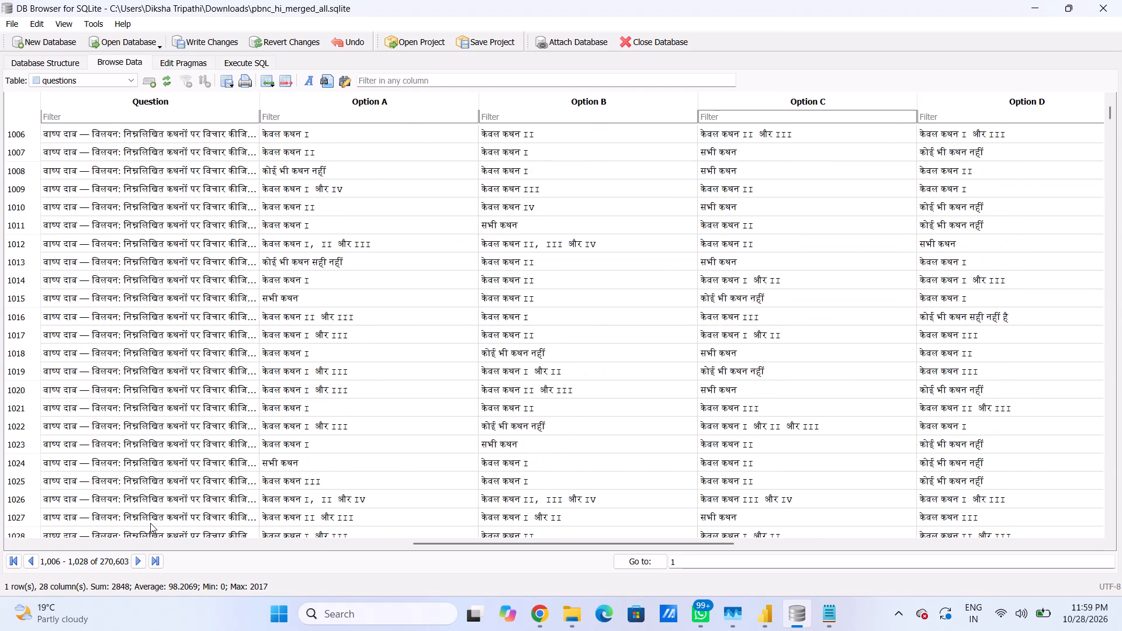
scroll(150, 523, down, 14)
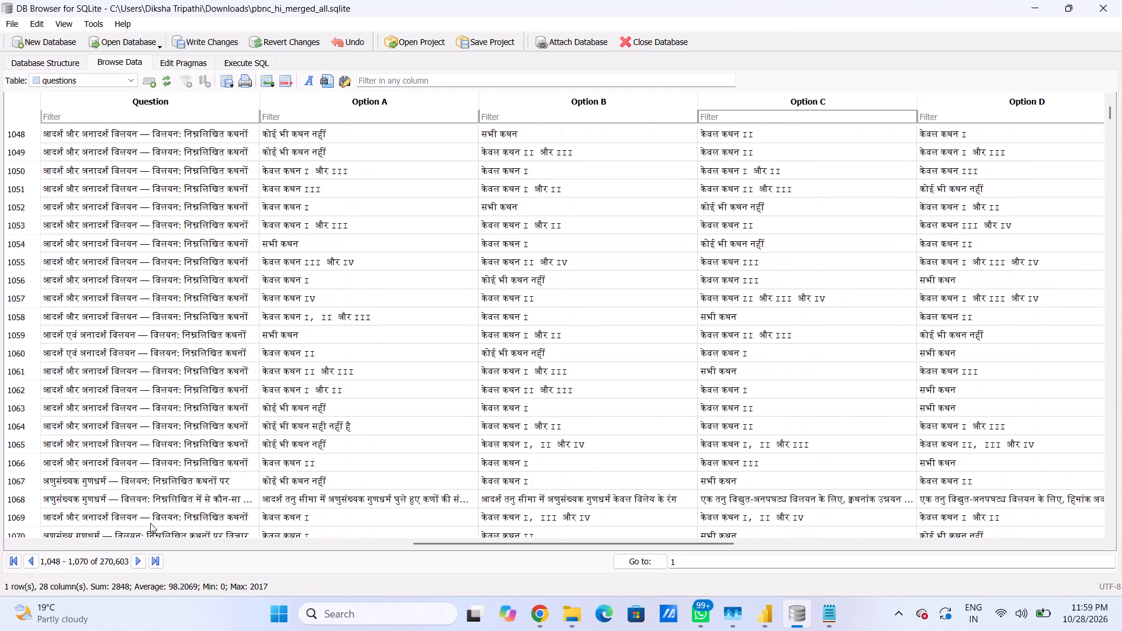
scroll(150, 523, down, 10)
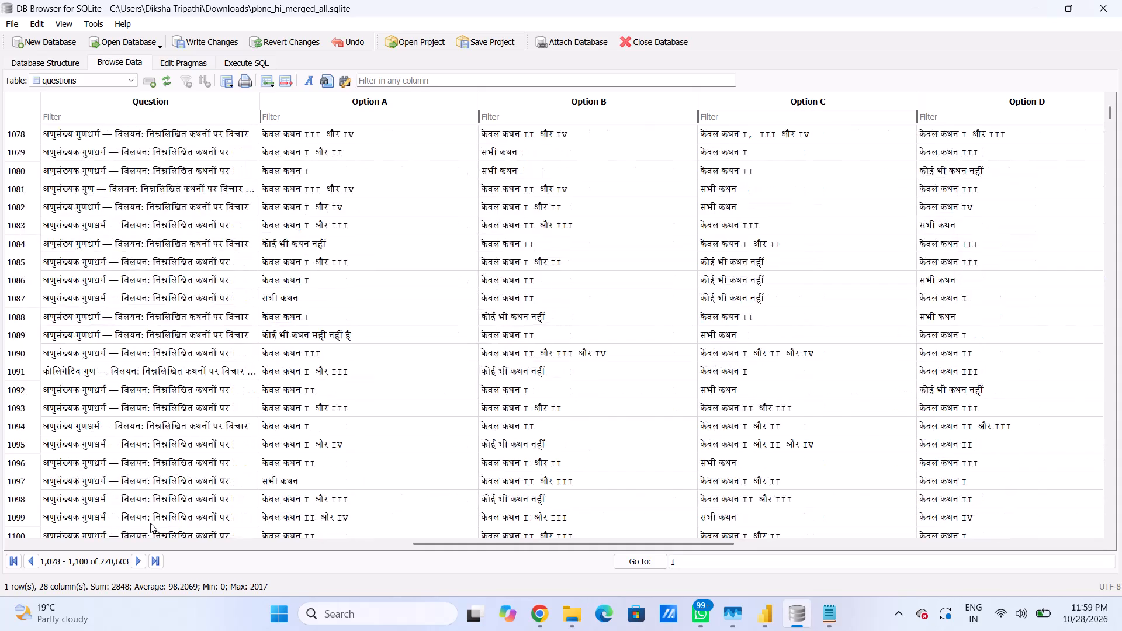
scroll(150, 523, down, 12)
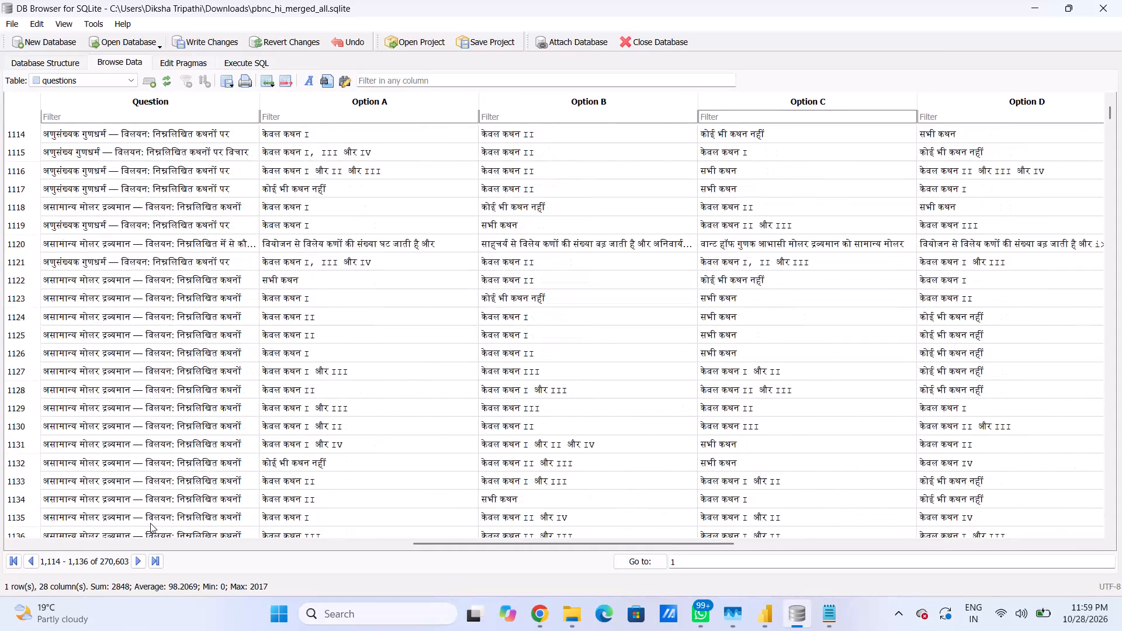
Skim the electrochemistry questions on cells, the Nernst equation, conductance, electrolysis and batteries with their options up to row 1376.
scroll(150, 523, down, 8)
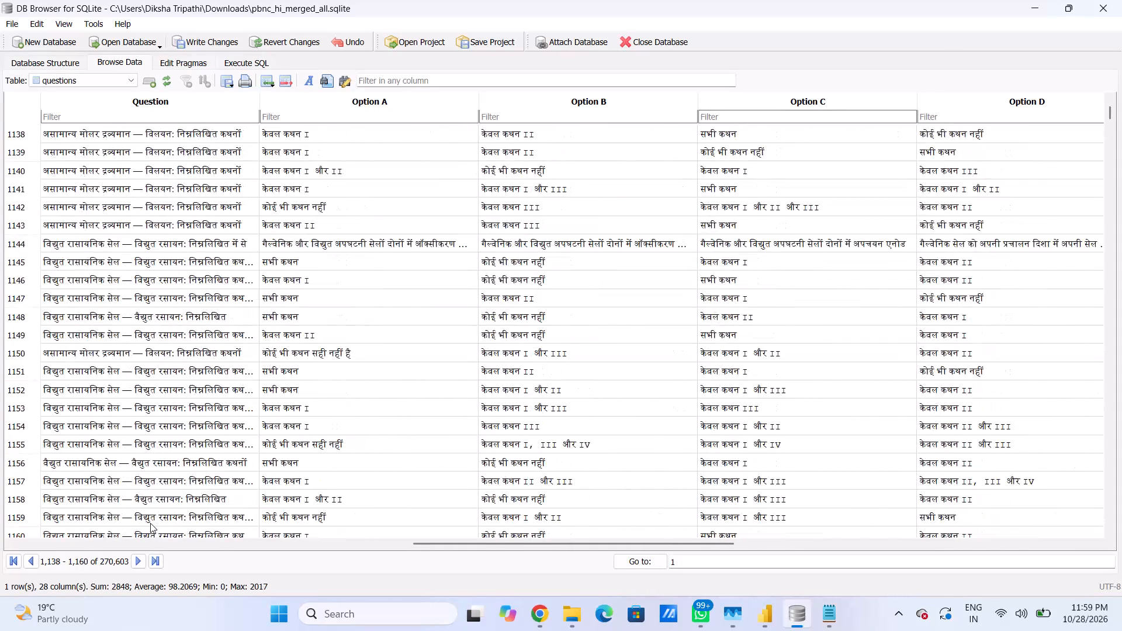
scroll(150, 523, down, 15)
scroll(150, 523, down, 7)
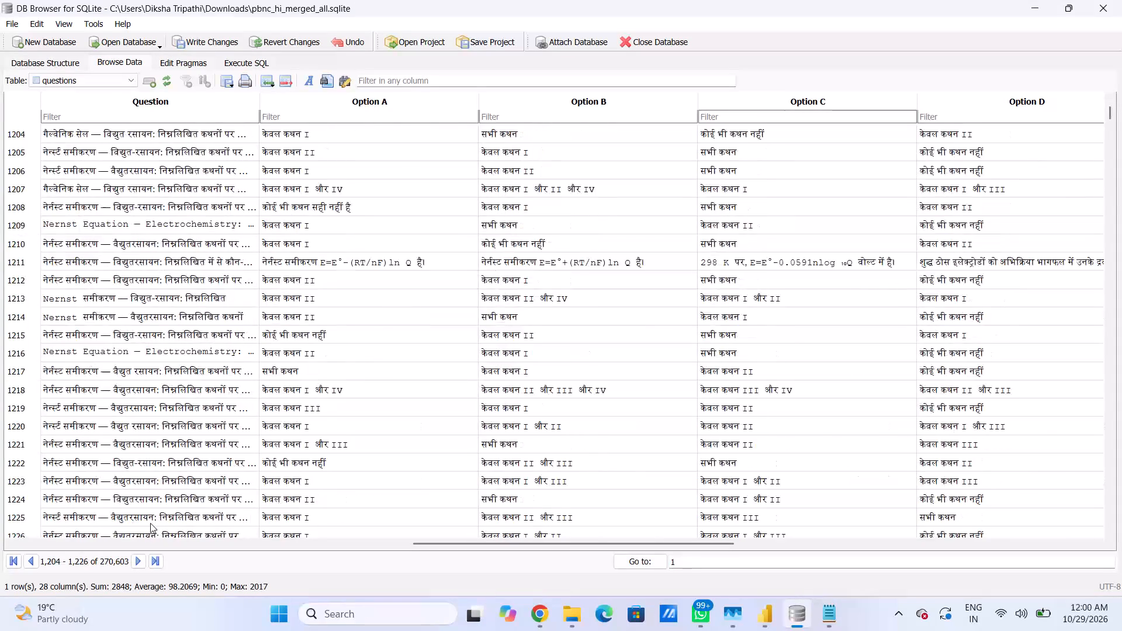
scroll(150, 523, down, 18)
scroll(150, 523, down, 6)
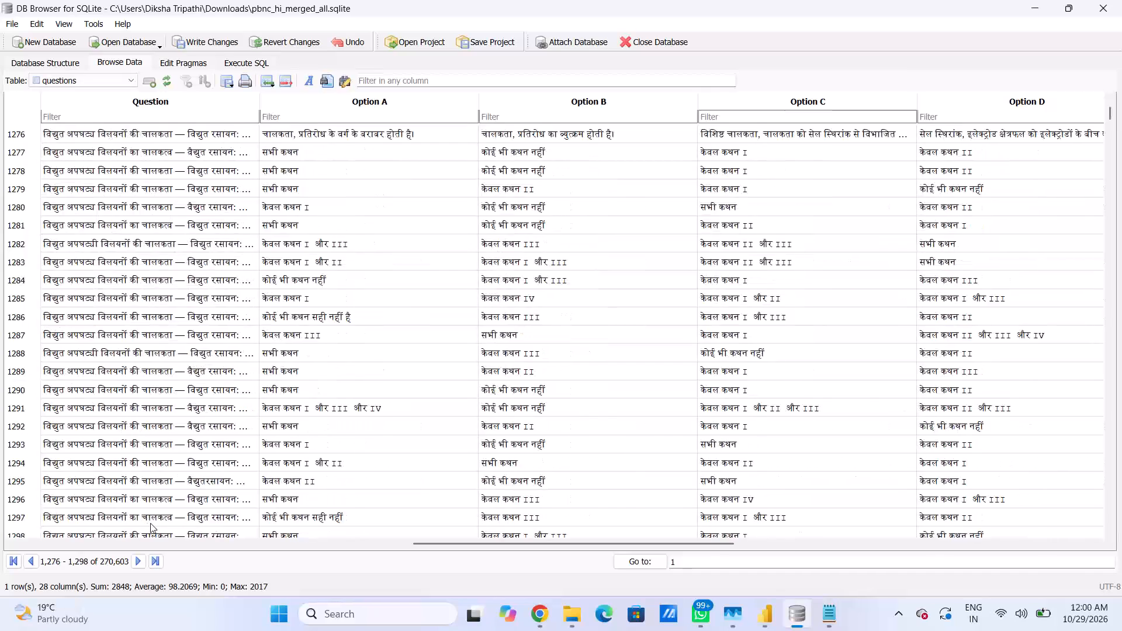
scroll(150, 523, down, 20)
scroll(150, 523, down, 6)
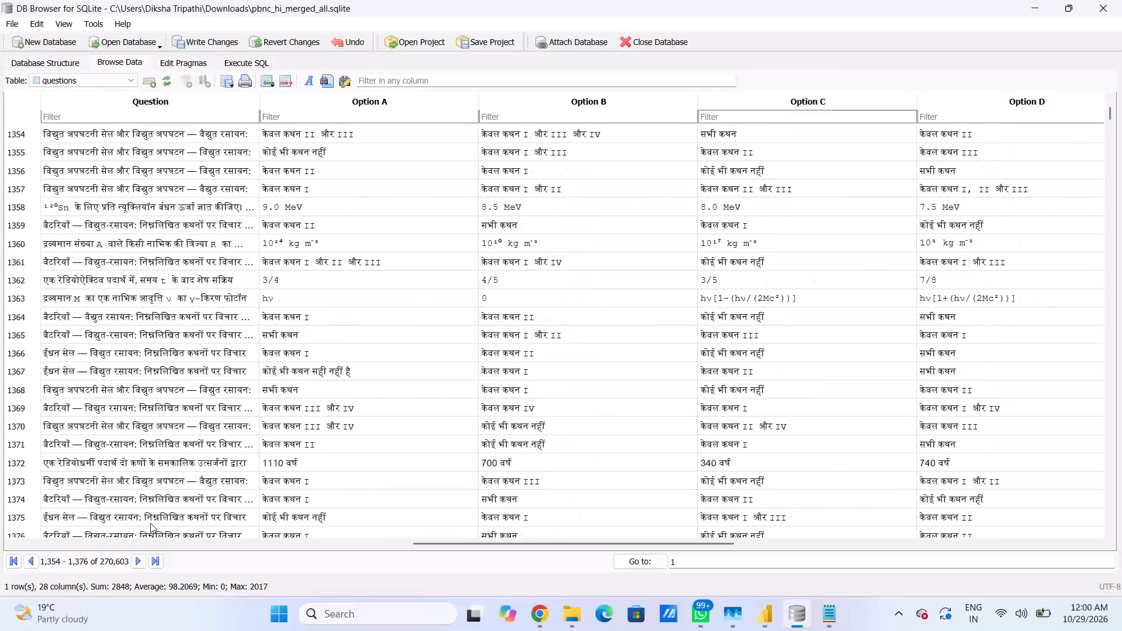
Skim the chemical kinetics questions on reaction rate, integrated rate equations and temperature dependence with their options up to row 1628.
scroll(150, 523, down, 19)
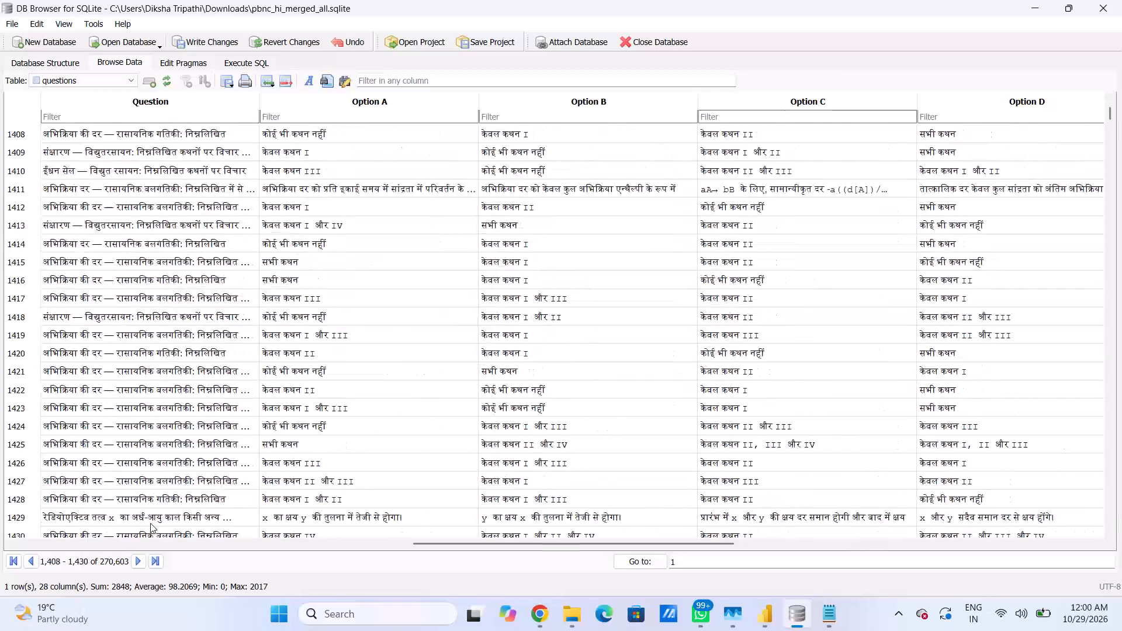
scroll(150, 523, down, 20)
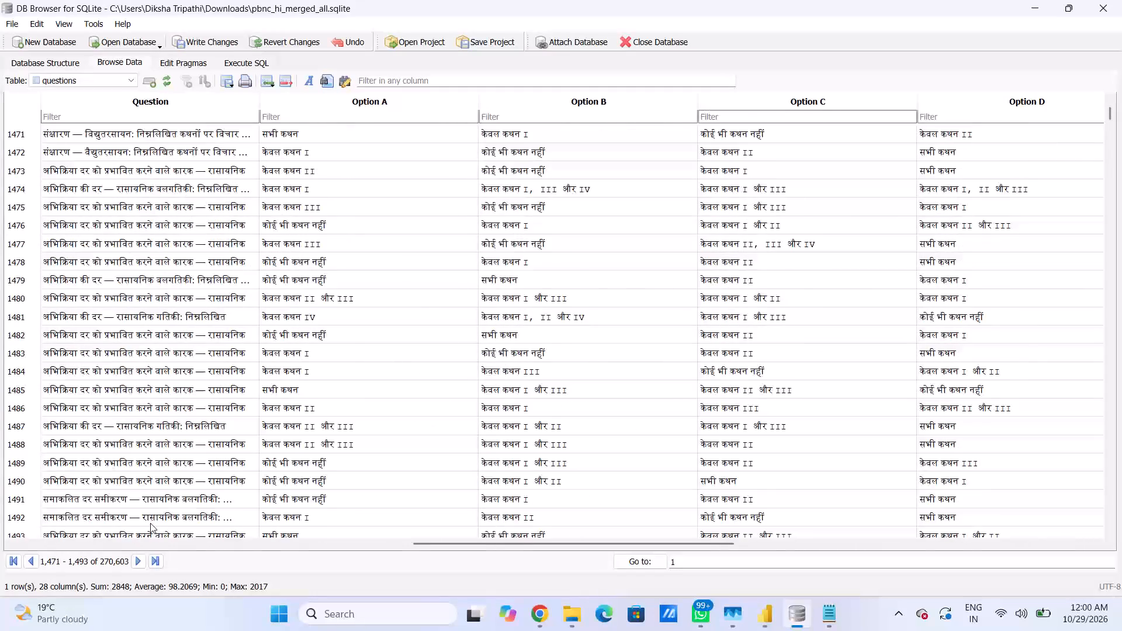
scroll(150, 523, down, 18)
scroll(150, 523, down, 4)
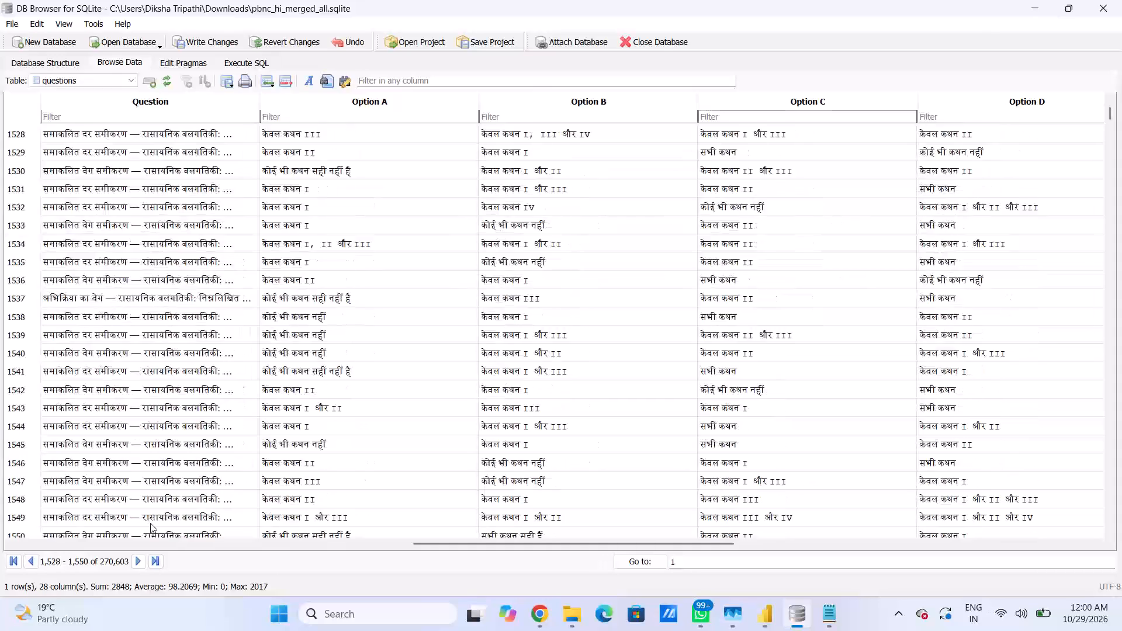
scroll(150, 523, down, 15)
scroll(150, 523, down, 8)
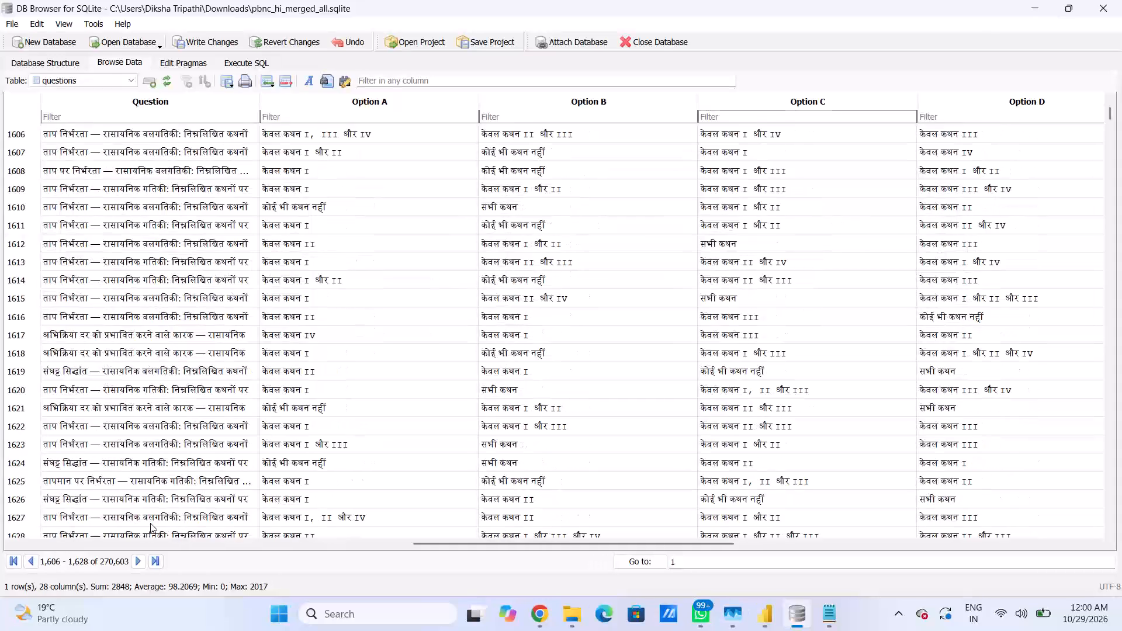
Skim the d and f block element questions on transition element properties, compounds and lanthanoids with their options up to row 1826.
scroll(150, 523, down, 13)
scroll(150, 523, down, 14)
scroll(150, 523, down, 7)
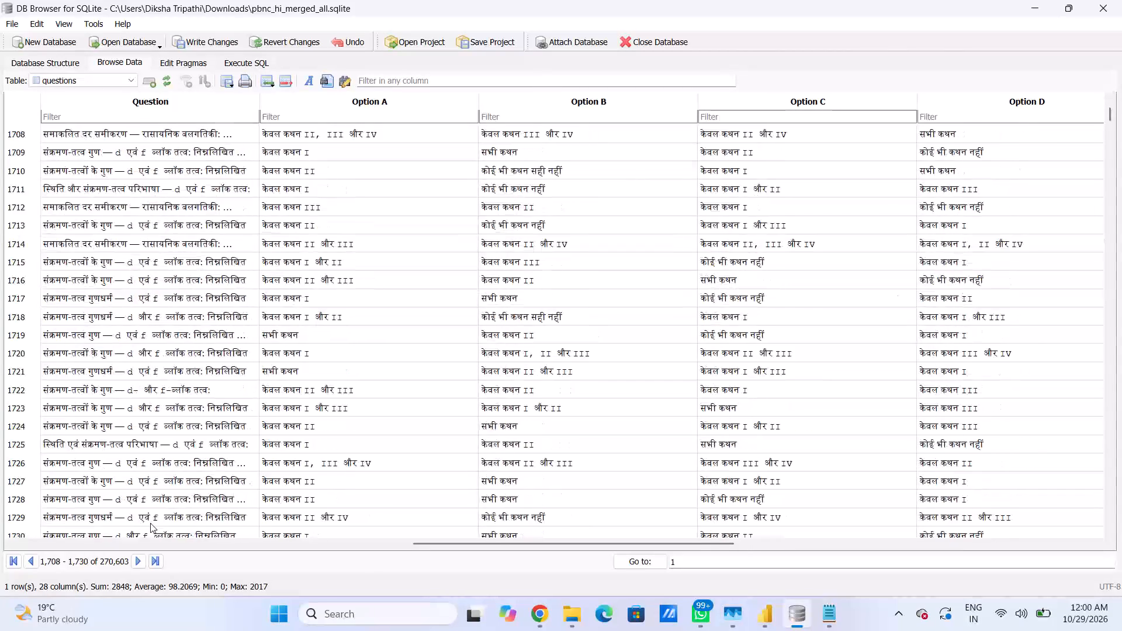
scroll(150, 523, down, 19)
scroll(150, 523, down, 13)
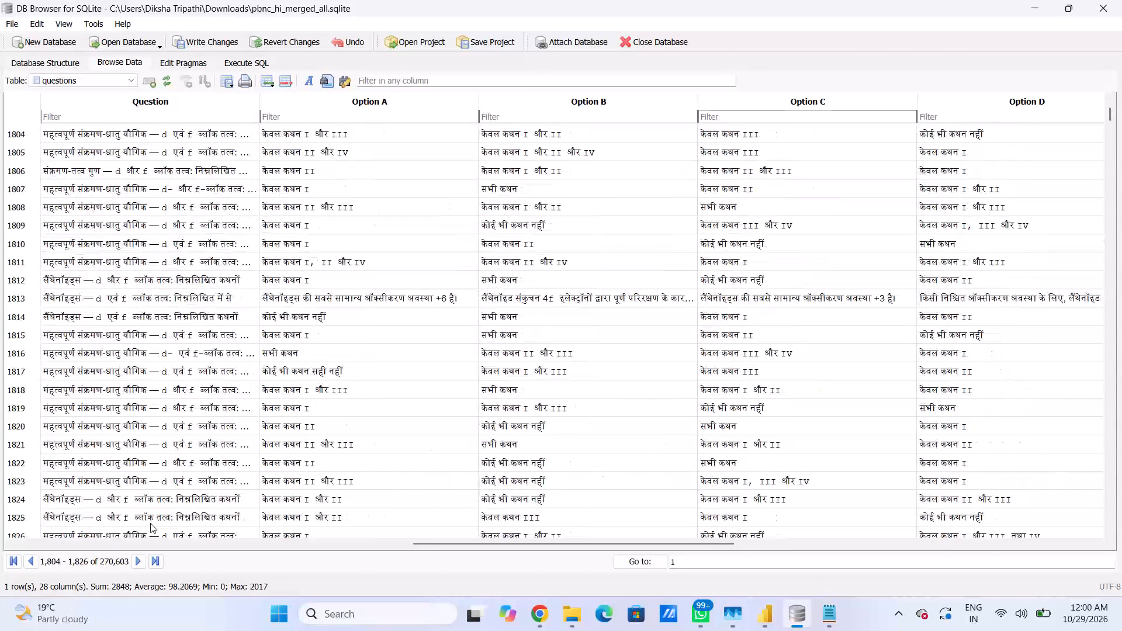
Skim the coordination compound and haloalkane and haloarene questions with their options up to row 2192.
scroll(150, 523, down, 19)
scroll(150, 523, down, 12)
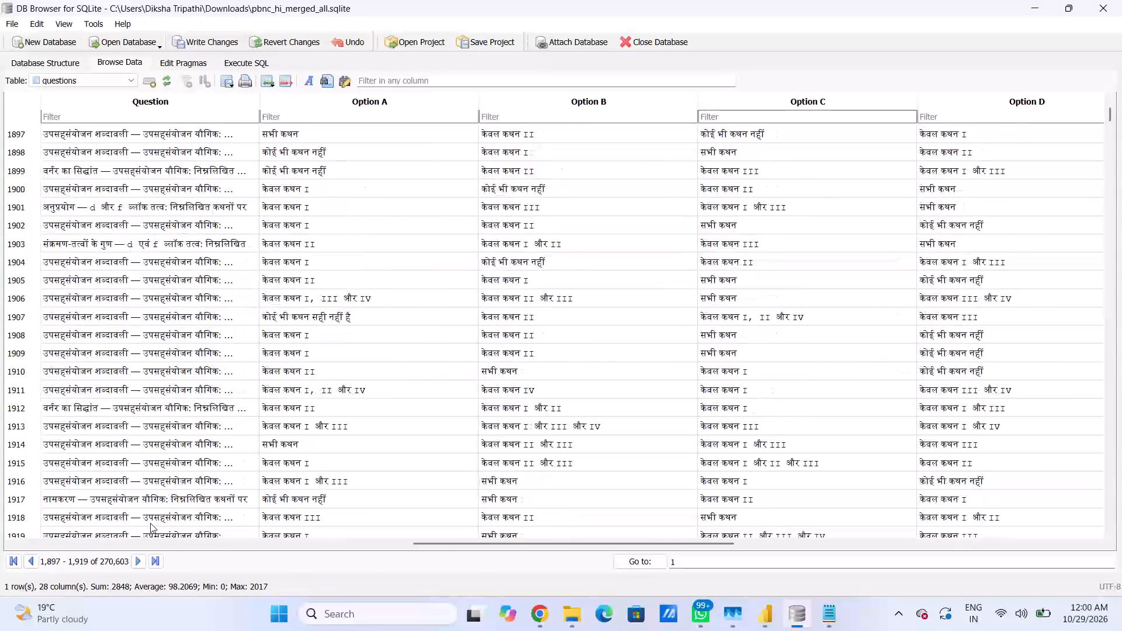
scroll(150, 523, down, 17)
scroll(150, 523, down, 20)
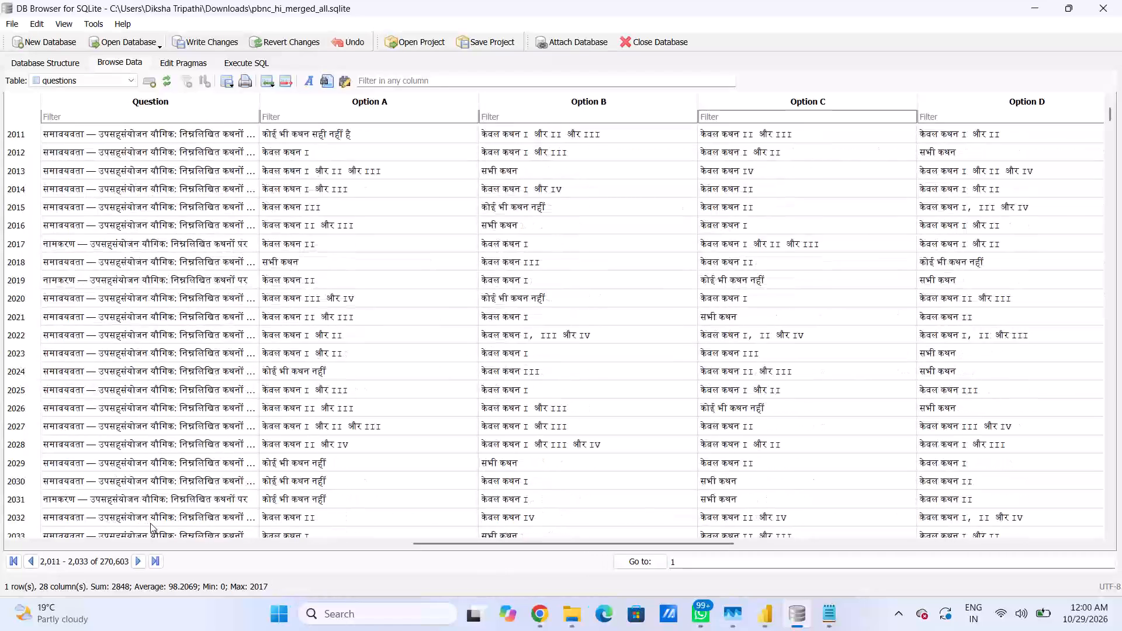
scroll(150, 523, down, 14)
scroll(150, 523, down, 13)
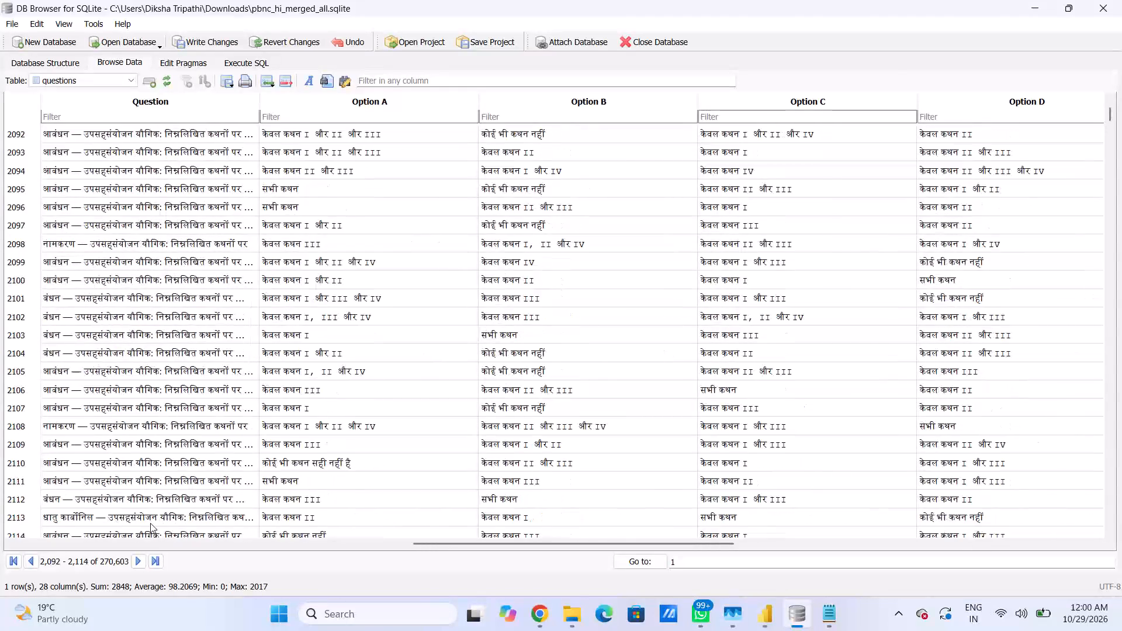
scroll(150, 523, down, 20)
scroll(150, 523, down, 8)
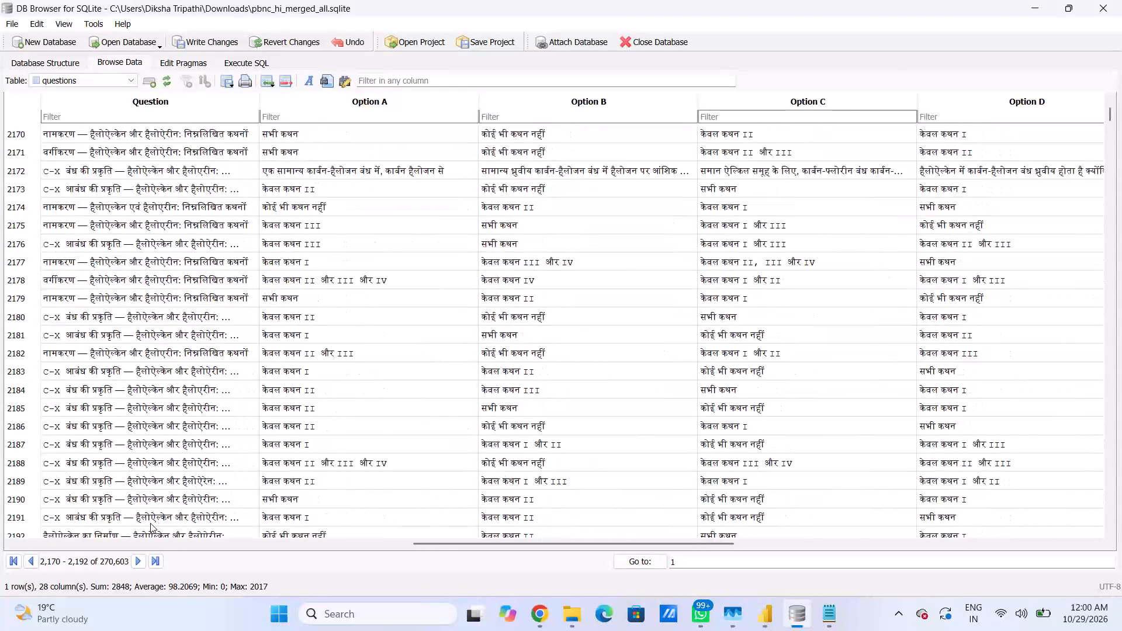
Skim the haloalkane and haloarene questions on preparation, physical properties and chemical reactions with their options up to row 2339.
scroll(150, 523, down, 18)
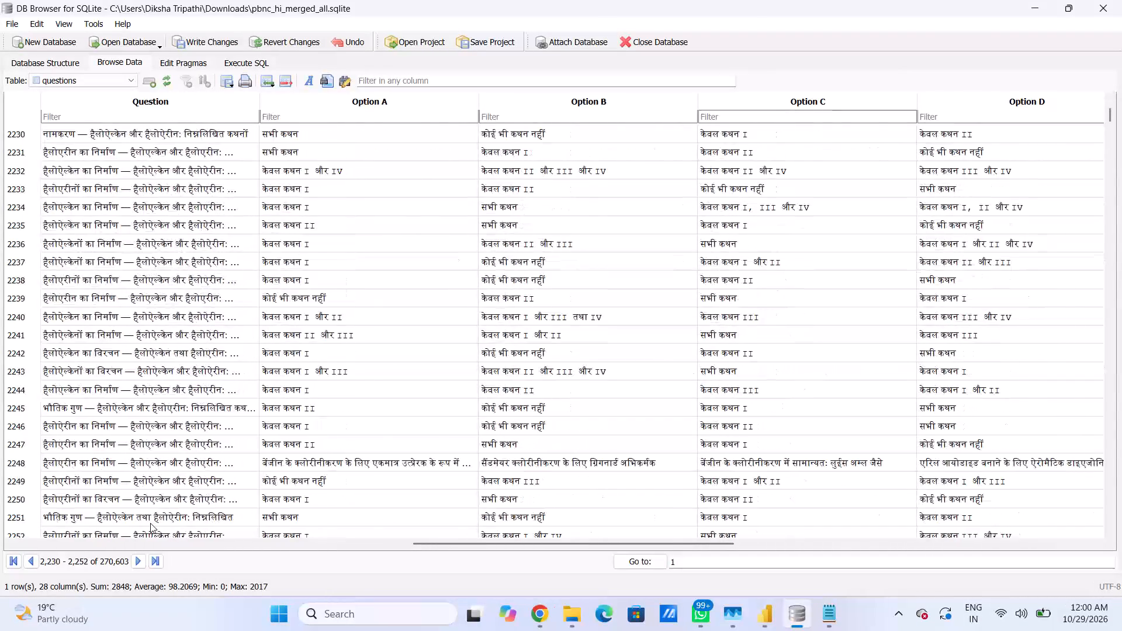
scroll(150, 523, down, 14)
scroll(150, 523, down, 15)
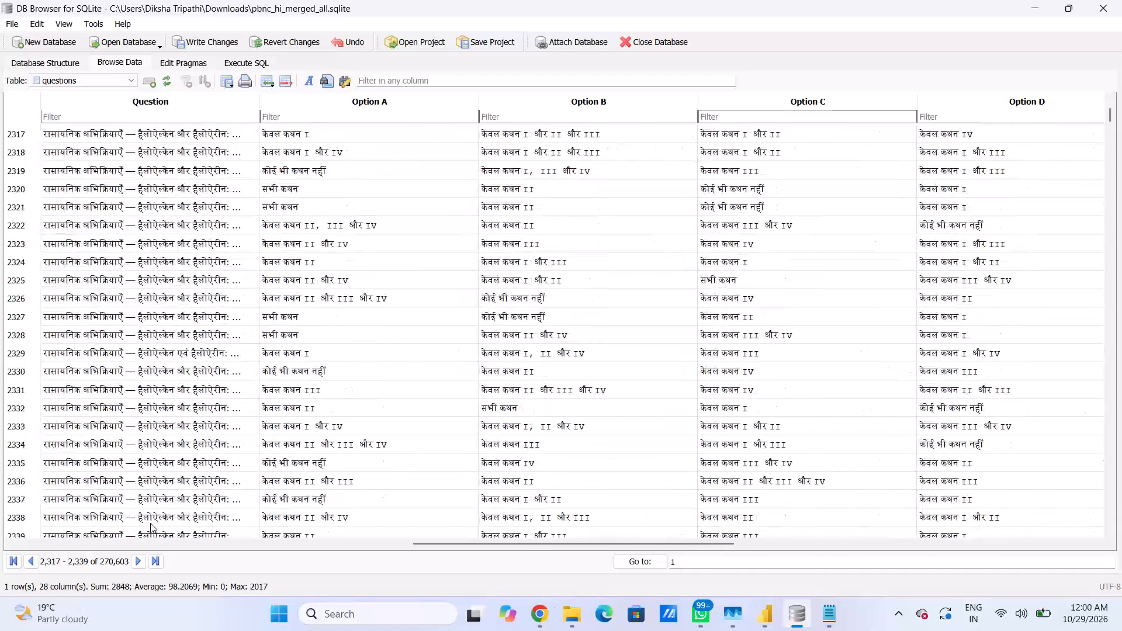
Skim the alcohol, phenol and ether questions on classification, nomenclature, structure and commercially important alcohols with their options up to row 2588.
scroll(150, 523, down, 14)
scroll(150, 523, down, 14)
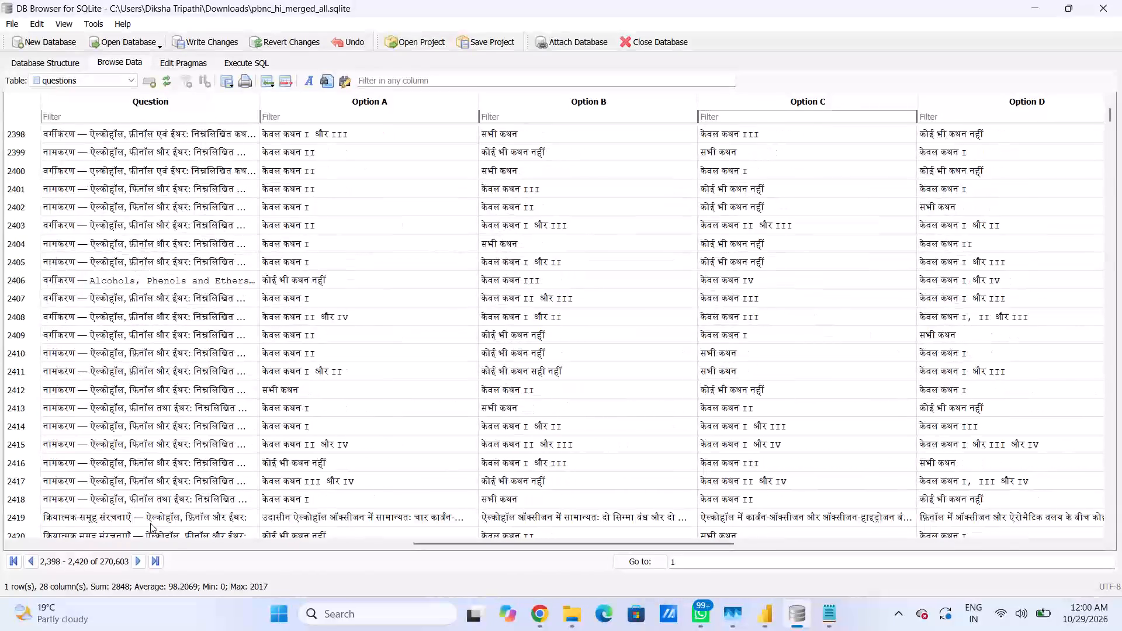
scroll(150, 523, down, 9)
scroll(150, 523, down, 17)
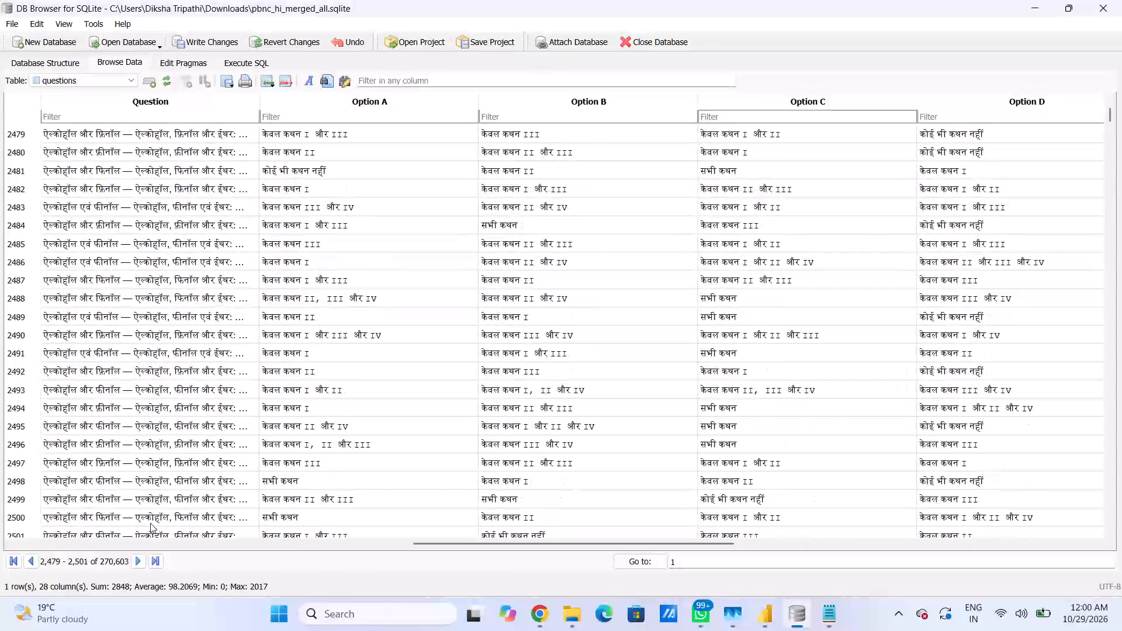
scroll(150, 523, down, 18)
scroll(150, 523, down, 11)
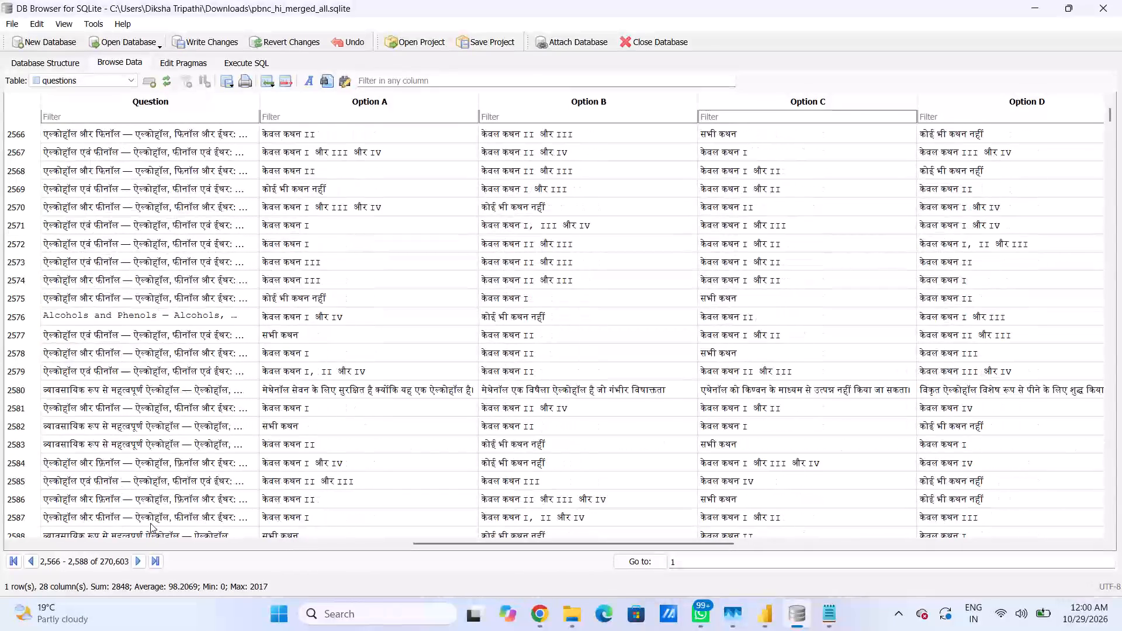
Skim the aldehyde, ketone, carboxylic acid, amine and diazonium questions with their options up to row 3143.
scroll(150, 523, down, 6)
scroll(150, 523, down, 20)
scroll(150, 523, down, 9)
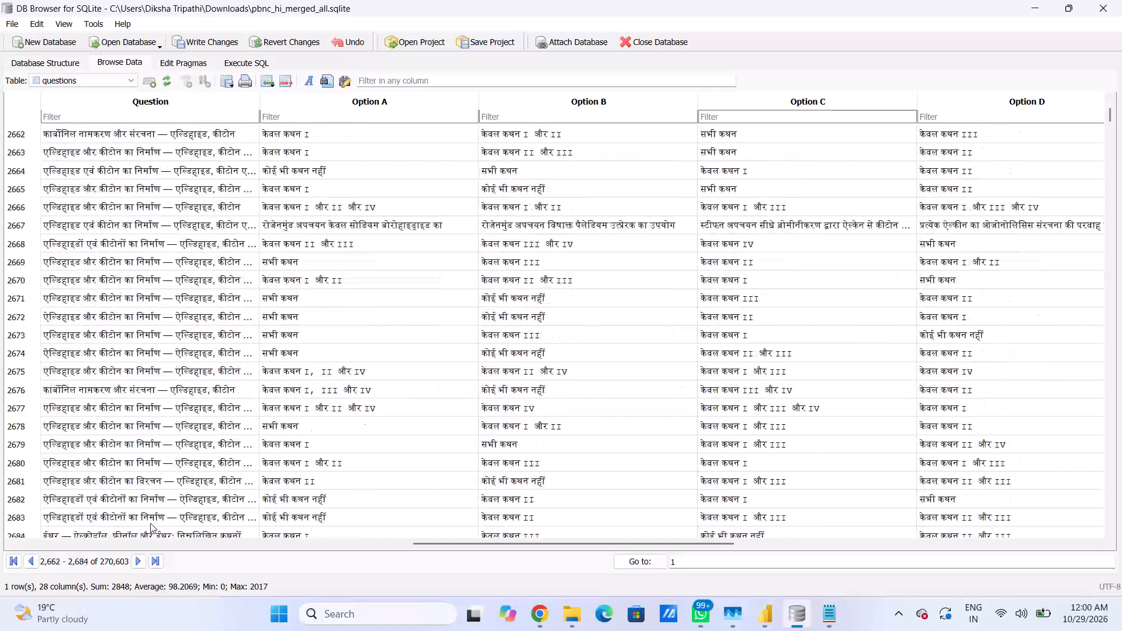
scroll(150, 523, down, 2)
scroll(150, 523, down, 20)
scroll(150, 523, down, 13)
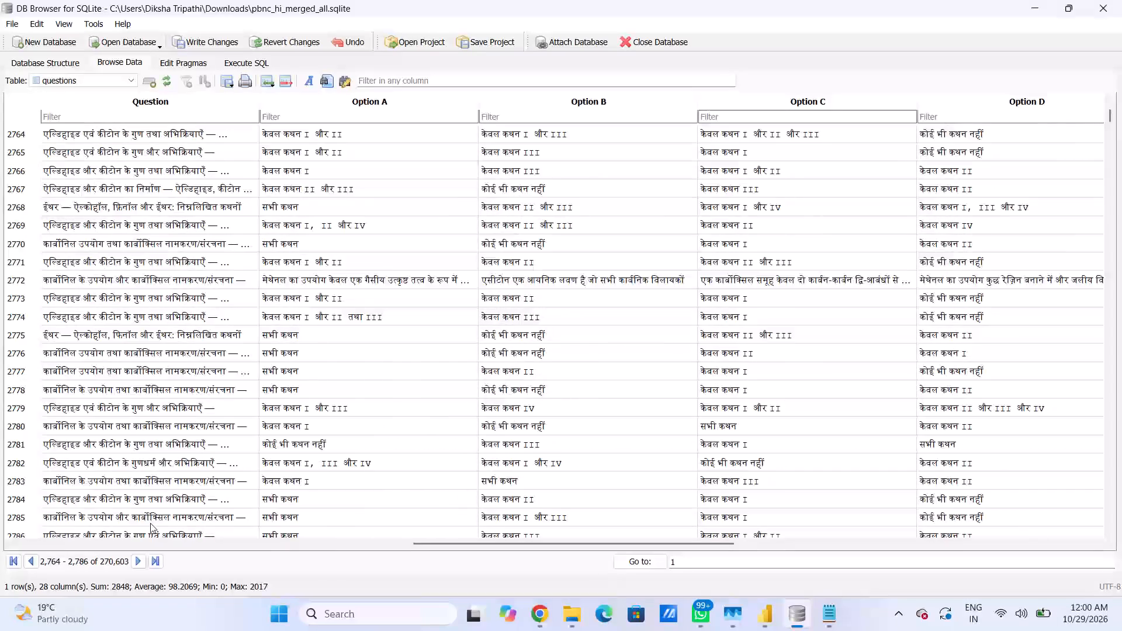
scroll(150, 523, down, 20)
scroll(150, 523, down, 19)
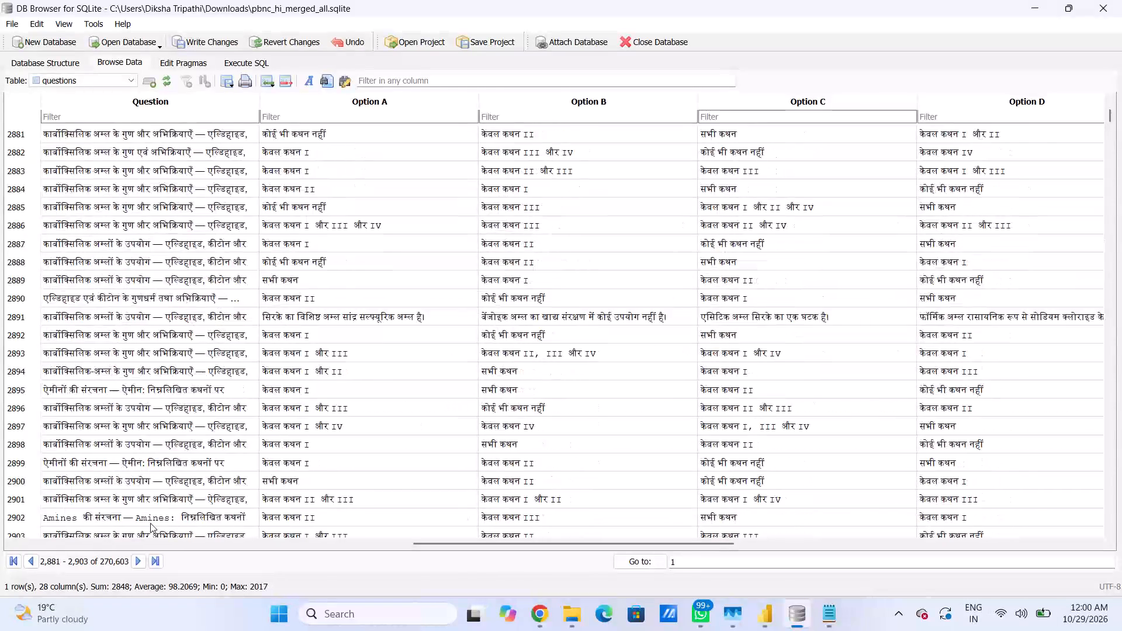
scroll(150, 523, down, 20)
scroll(150, 523, down, 19)
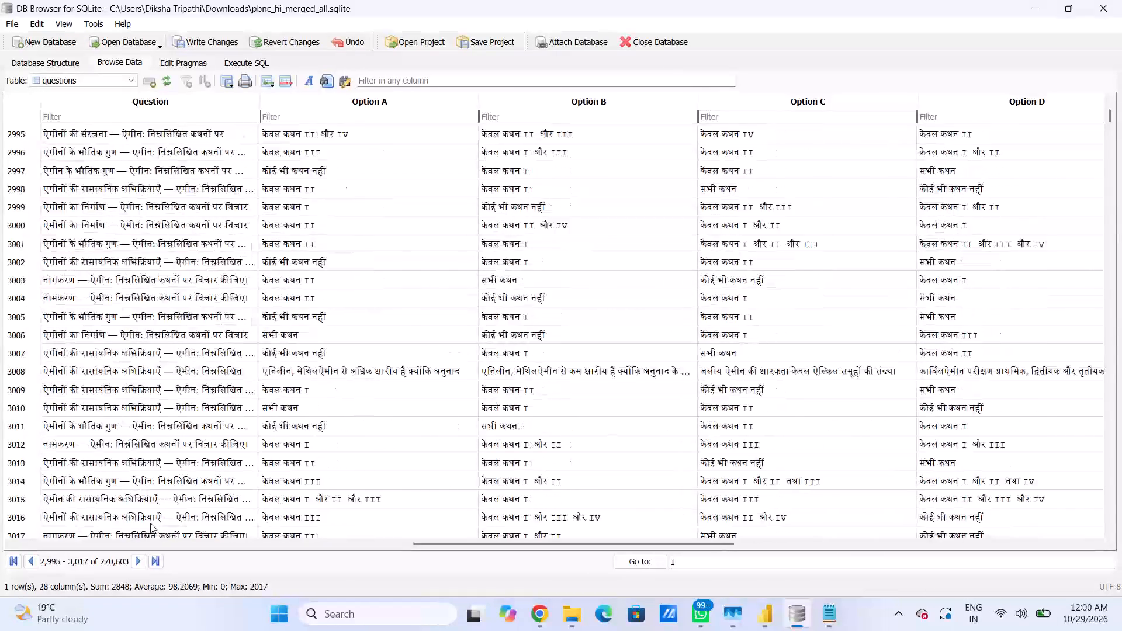
scroll(150, 523, down, 20)
scroll(150, 523, down, 15)
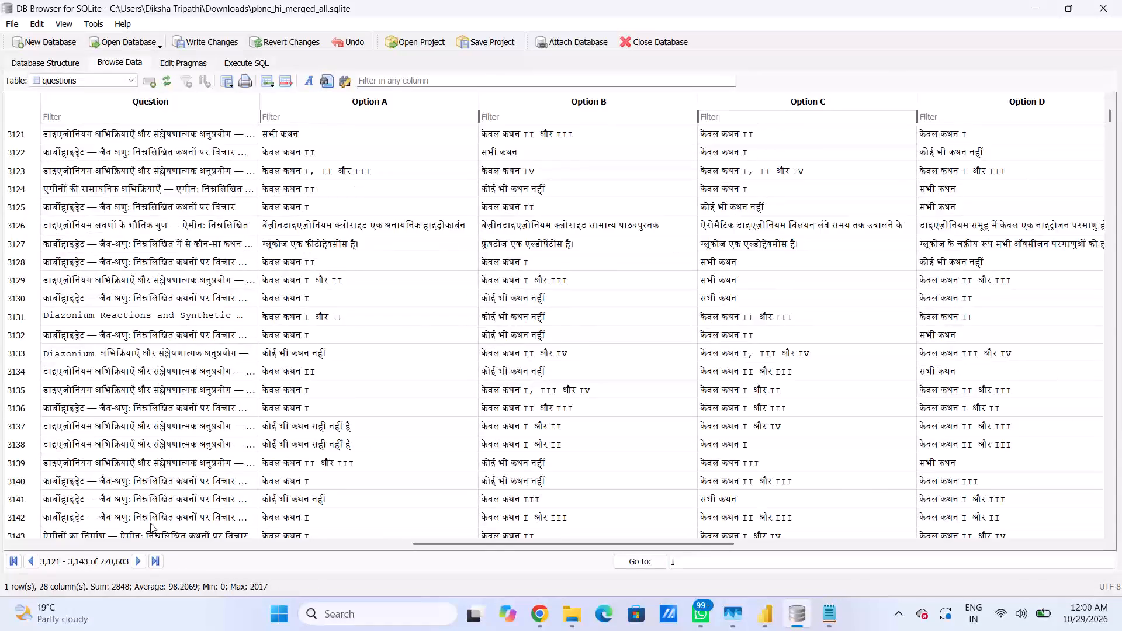
Skim the biomolecule, surface chemistry, element extraction, polymer and everyday-life chemistry questions with their options up to row 3518.
scroll(150, 523, down, 20)
scroll(150, 523, down, 18)
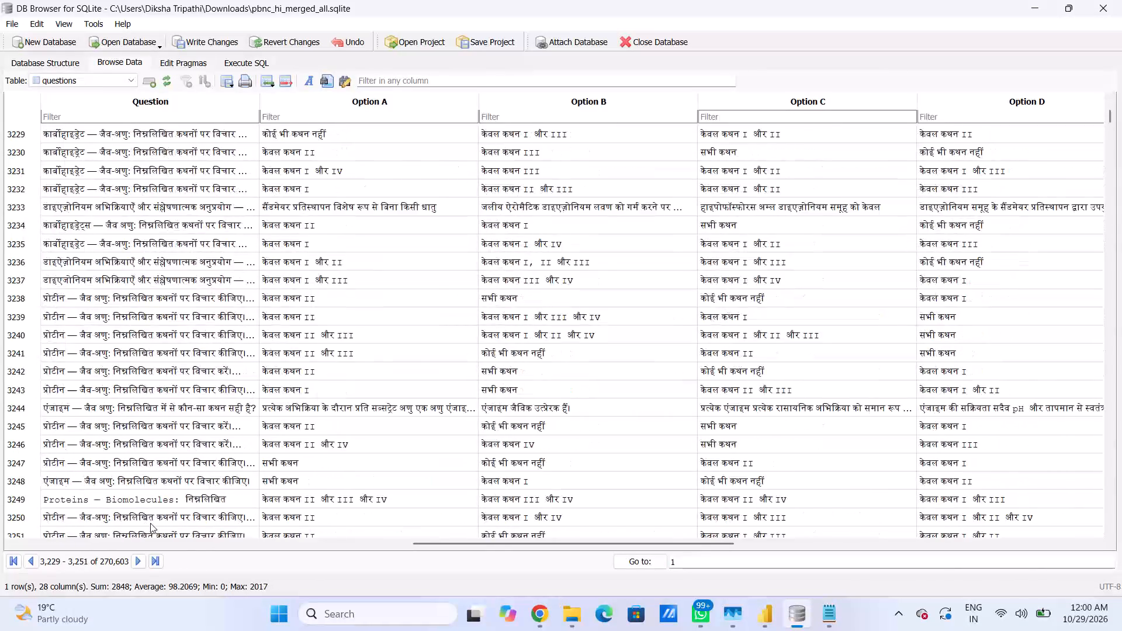
scroll(150, 523, down, 9)
scroll(150, 523, down, 19)
scroll(150, 523, down, 4)
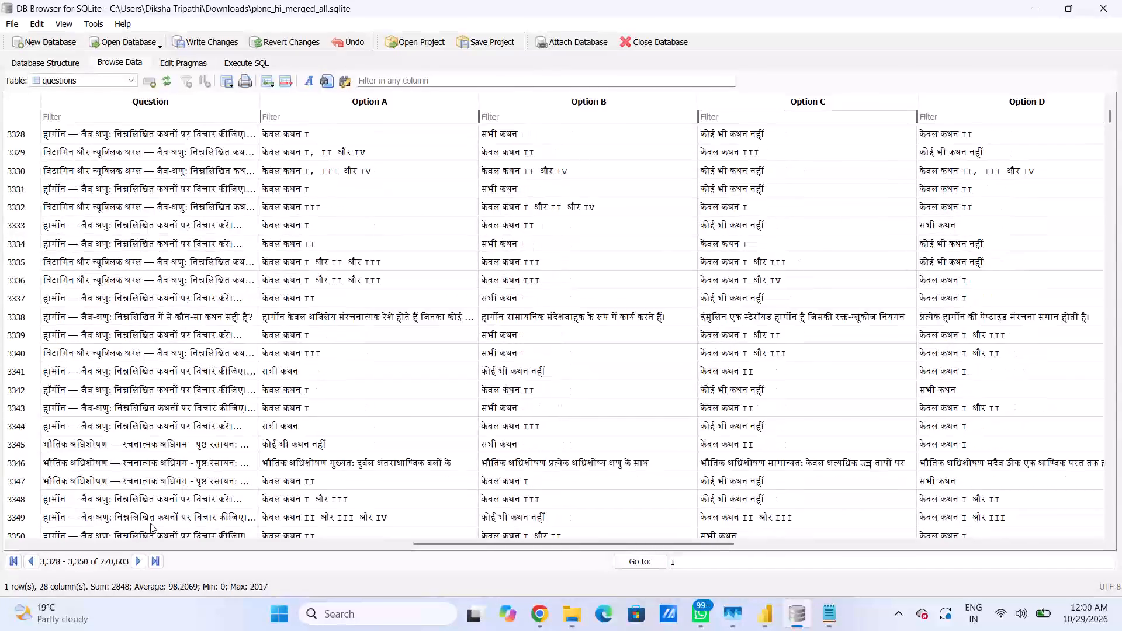
scroll(150, 523, down, 20)
scroll(150, 523, down, 10)
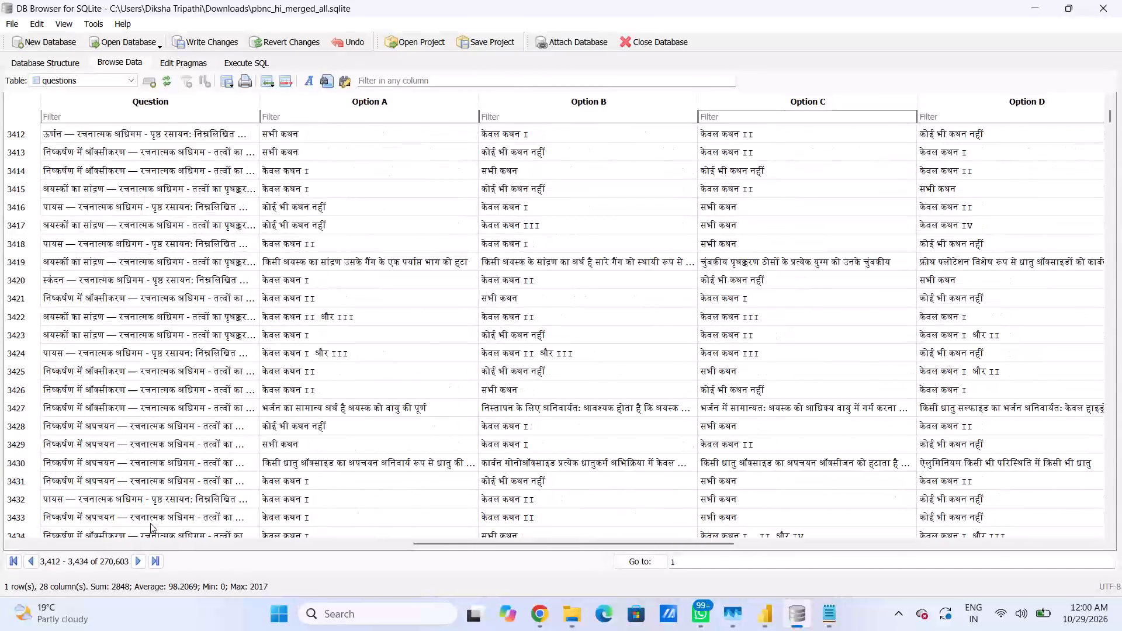
scroll(150, 523, down, 10)
scroll(150, 523, down, 18)
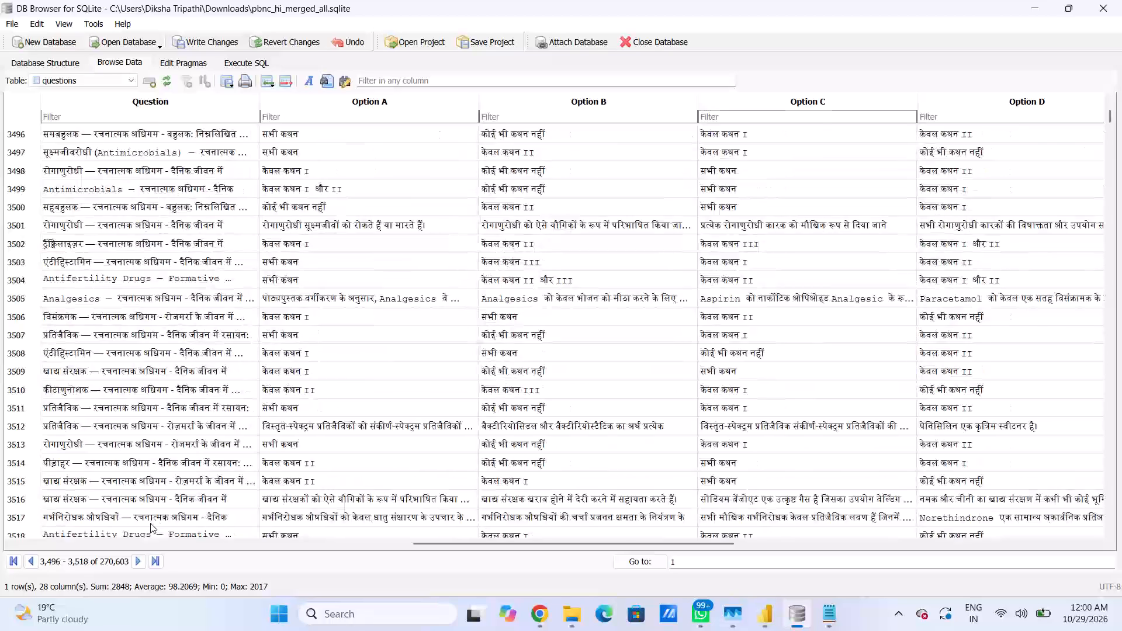
Skim the practical chemistry questions on thermochemistry, cells, chromatography, preparations and functional-group tests with their options up to row 3650.
scroll(150, 523, down, 17)
scroll(150, 523, down, 15)
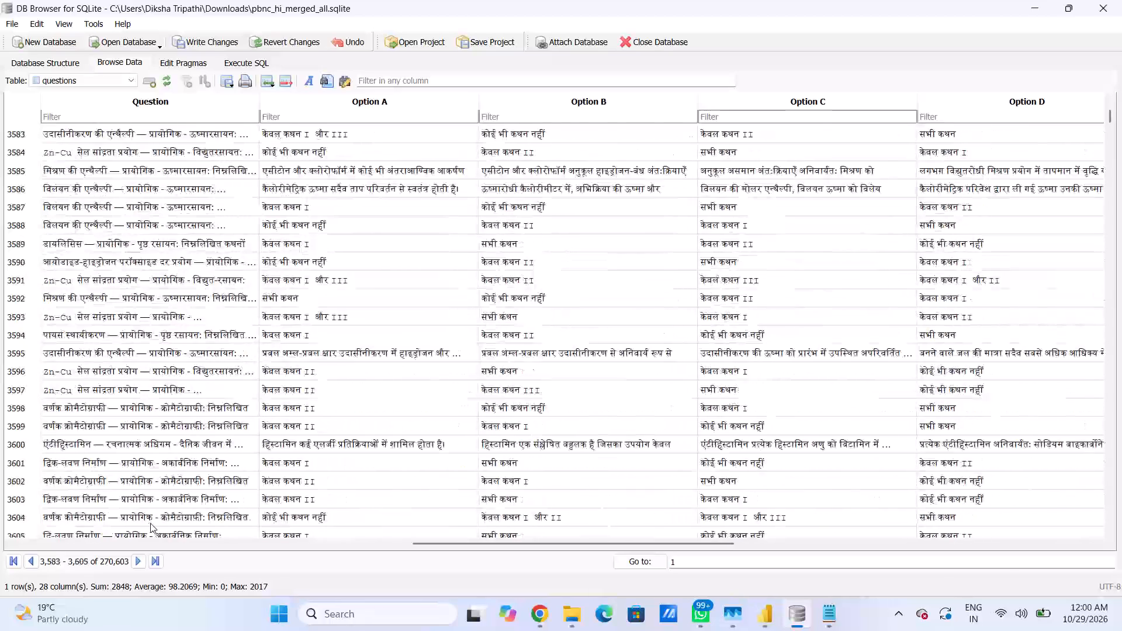
scroll(150, 523, down, 13)
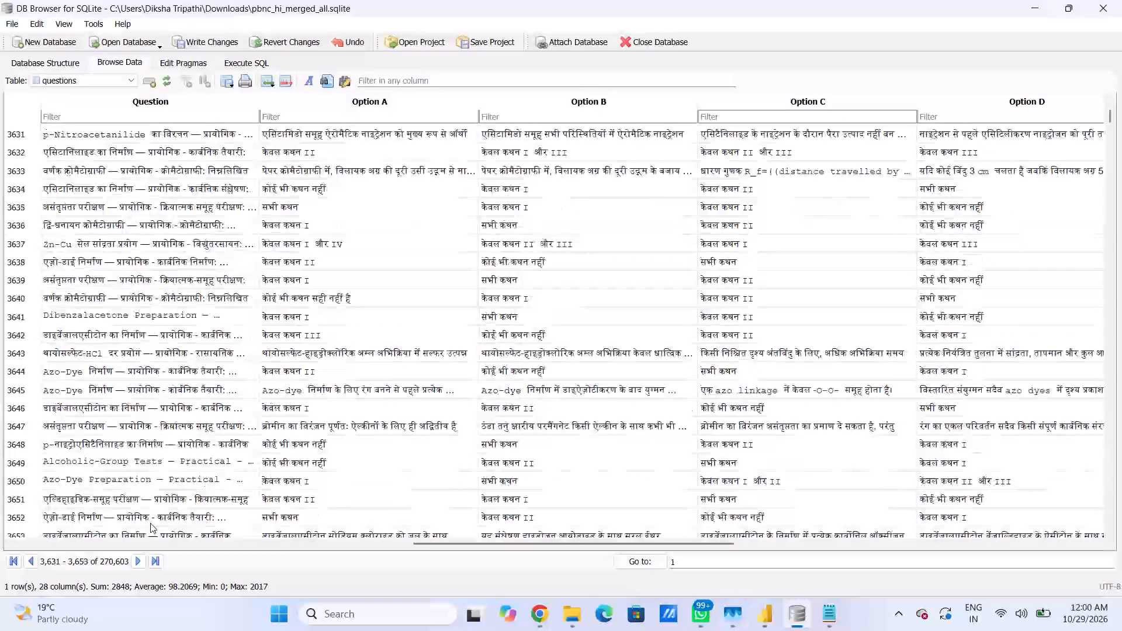
scroll(150, 523, down, 1)
scroll(150, 523, up, 2)
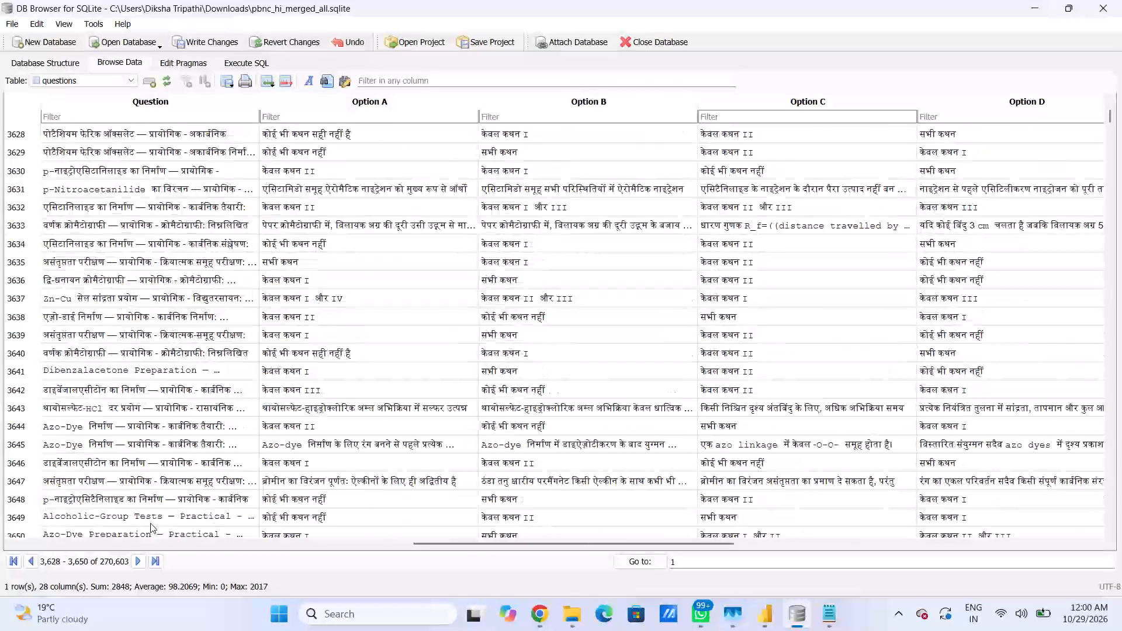
scroll(150, 523, up, 2)
scroll(150, 523, down, 2)
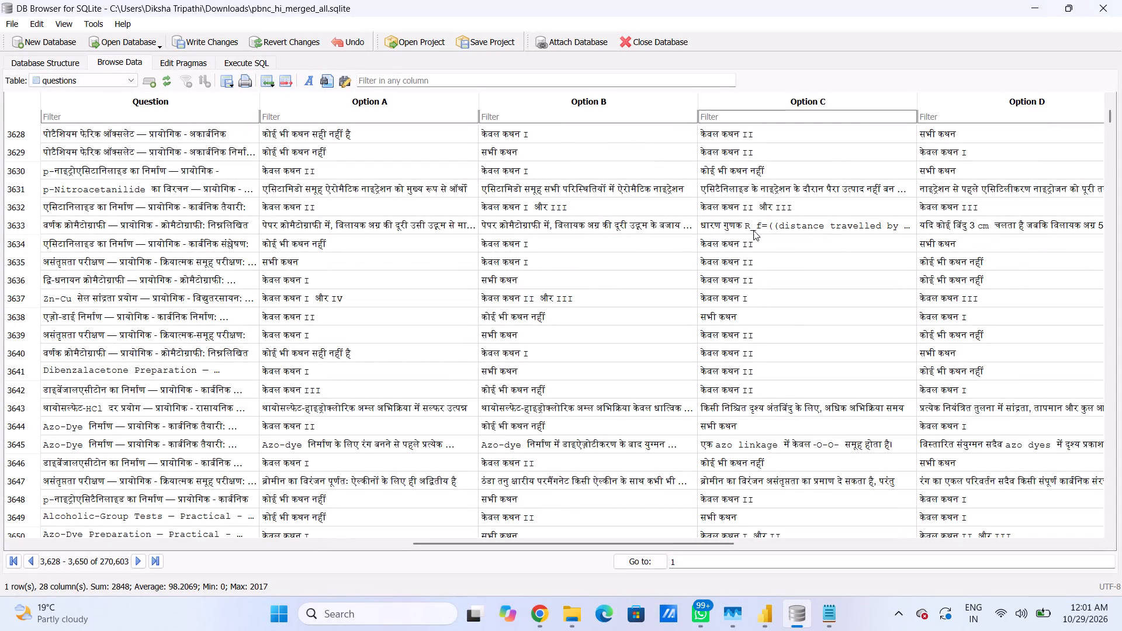
Check the full Option C text of row 3633, the R_f formula, on a new line in Notepad, and remove it after reading.
click(794, 226)
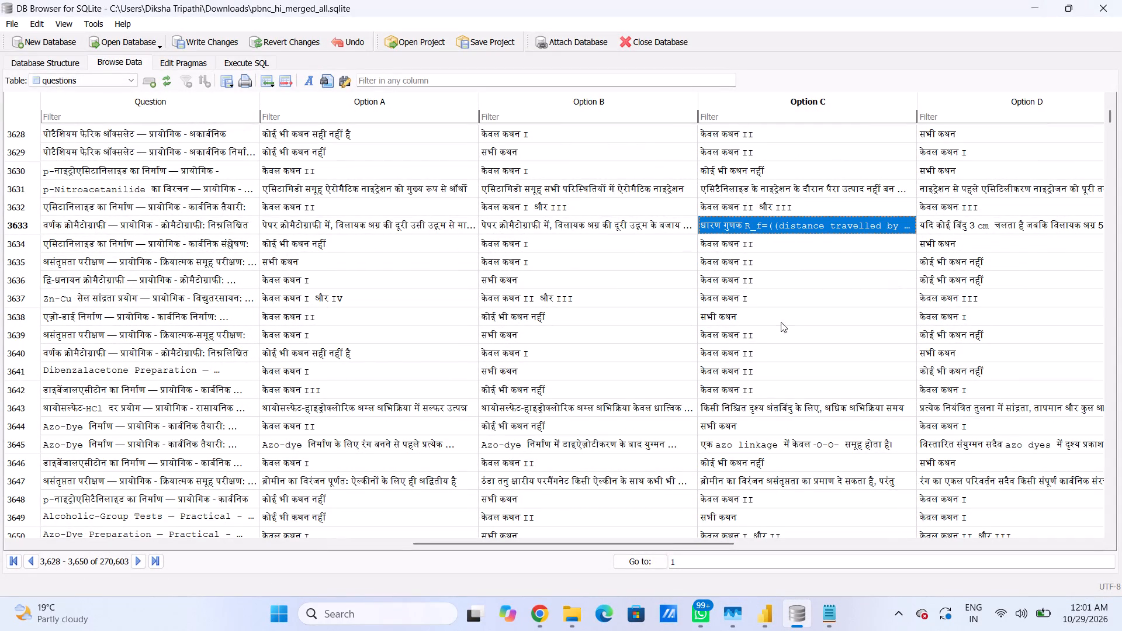
key(ctrl+c)
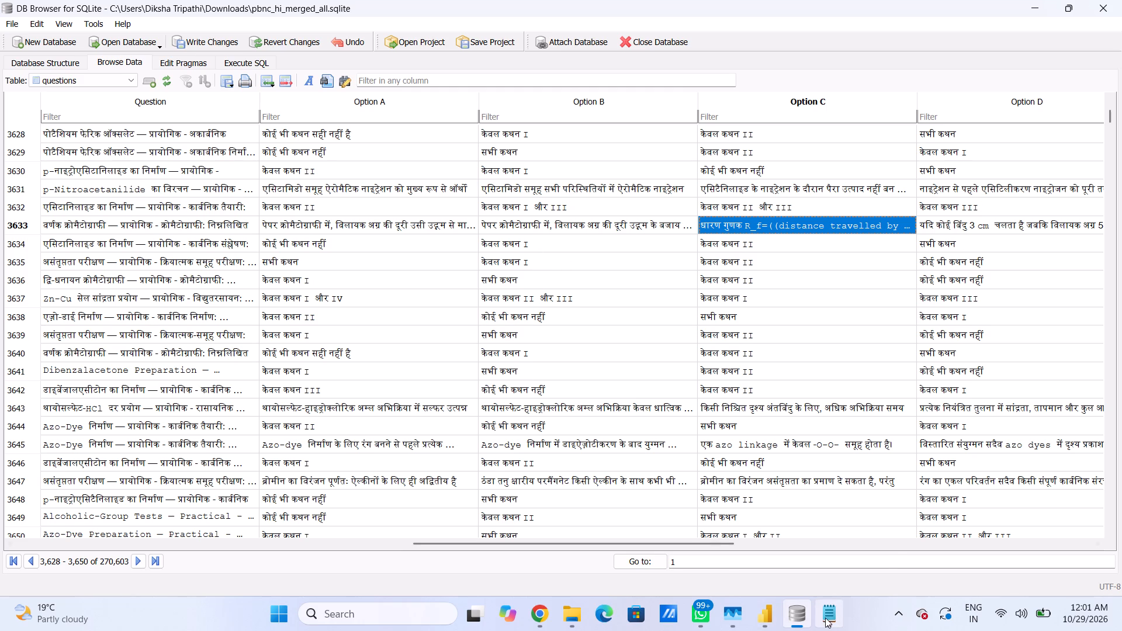
click(825, 614)
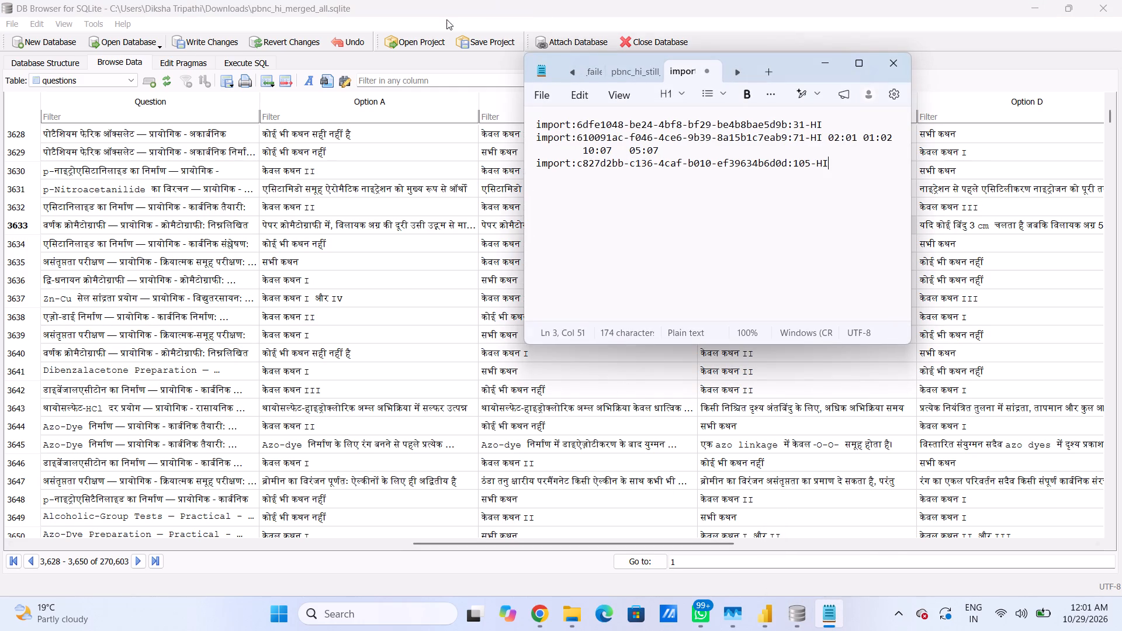
key(Return)
key(ctrl+v)
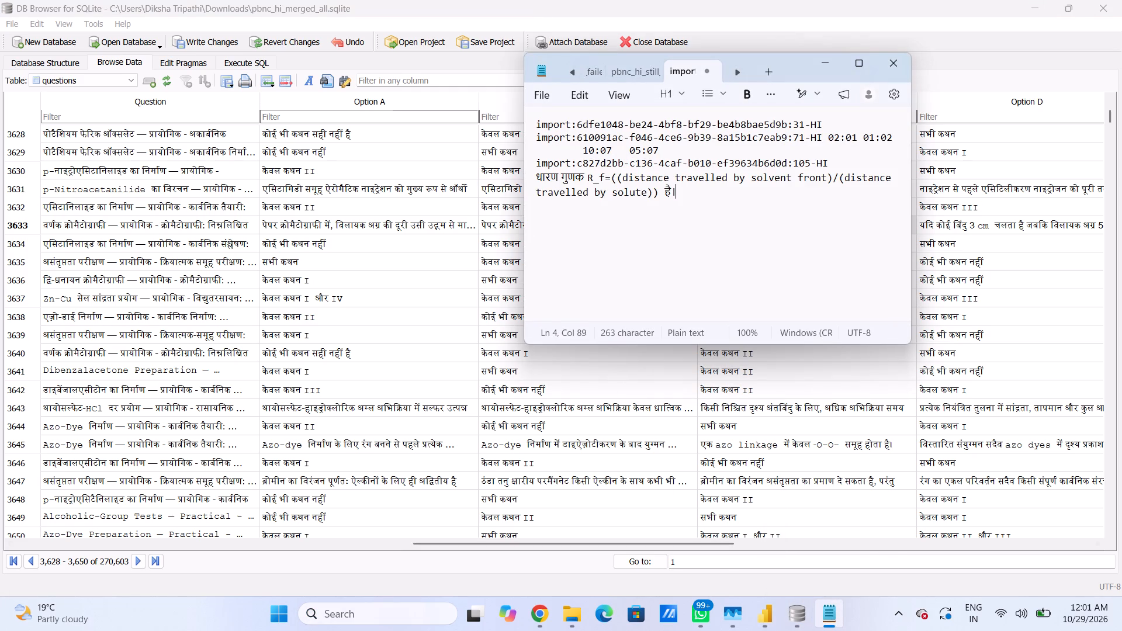
drag(709, 199, 618, 187)
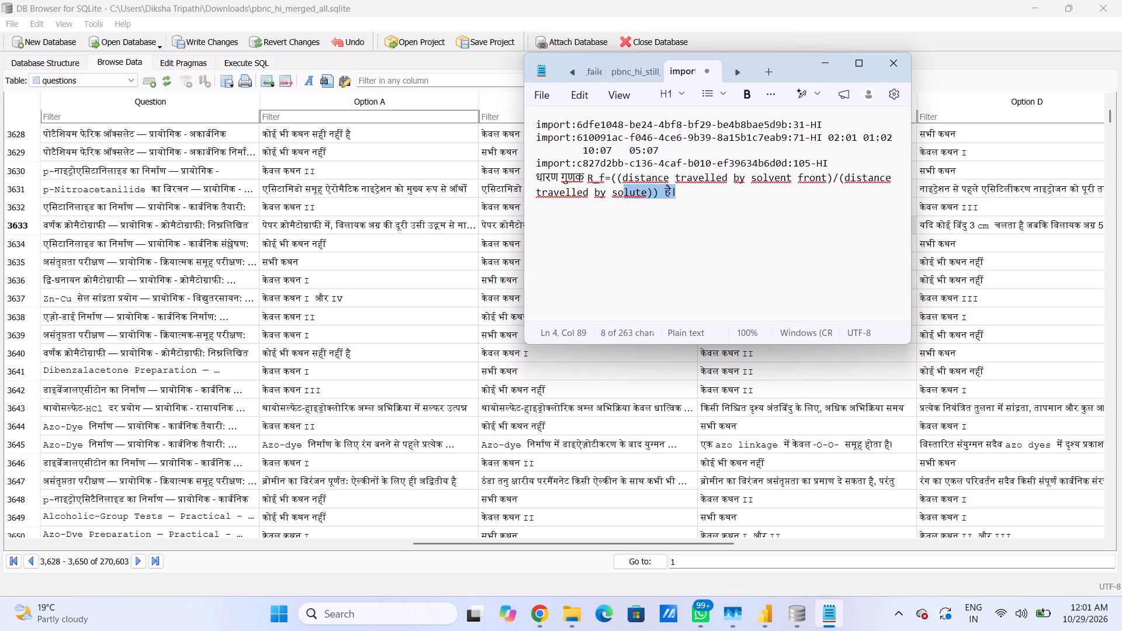
drag(618, 187, 507, 181)
key(BackSpace)
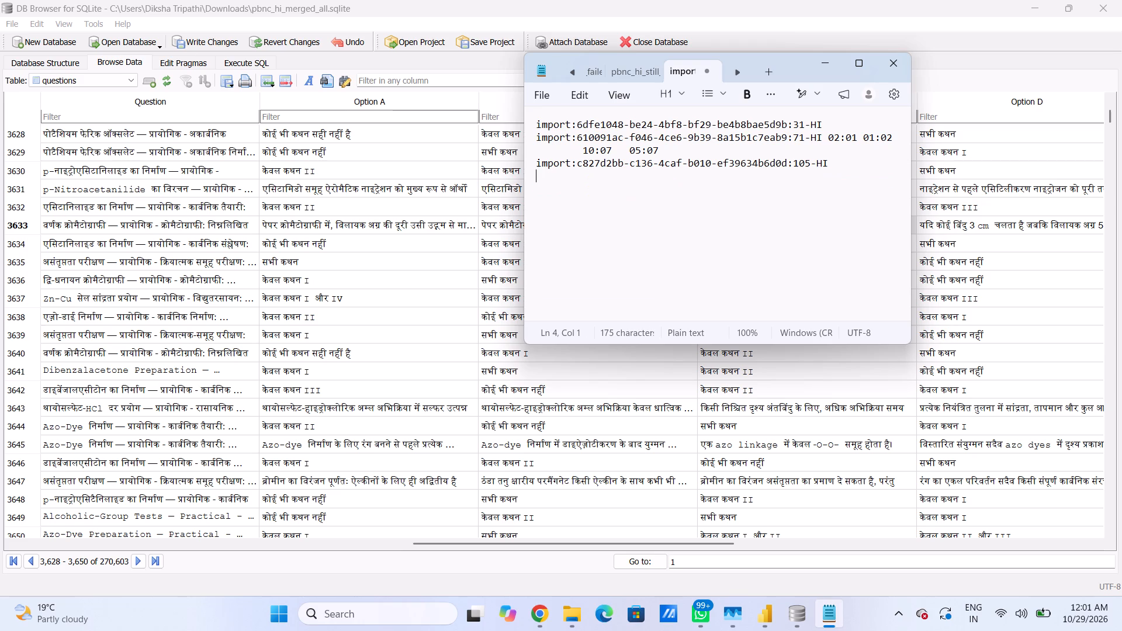
click(820, 61)
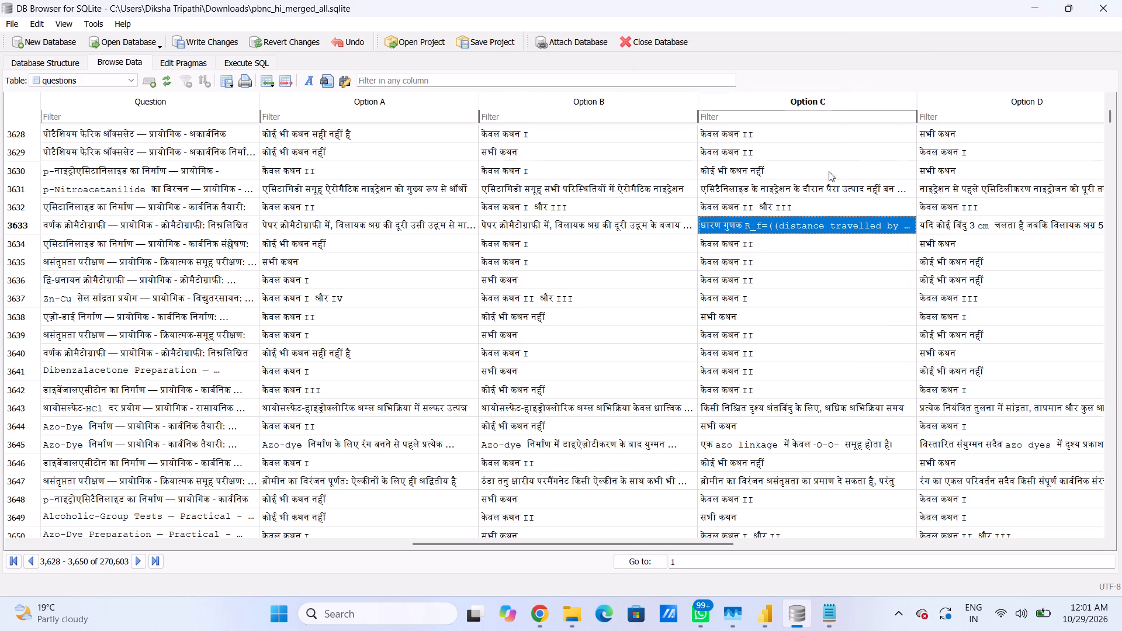
click(24, 227)
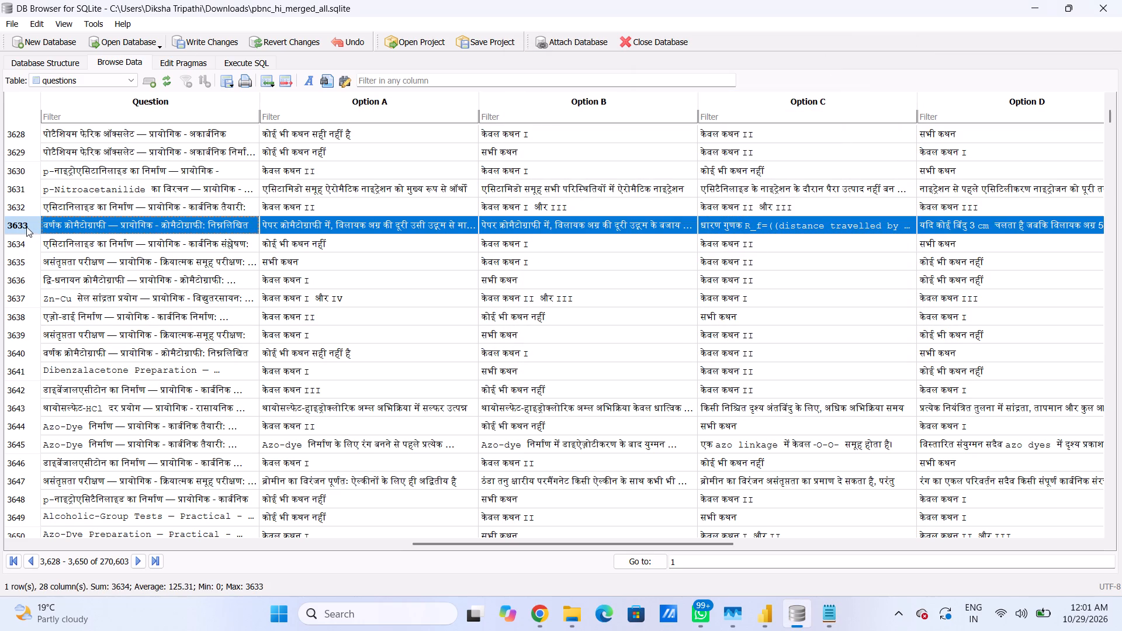
right_click(26, 227)
click(25, 226)
key(ctrl+c)
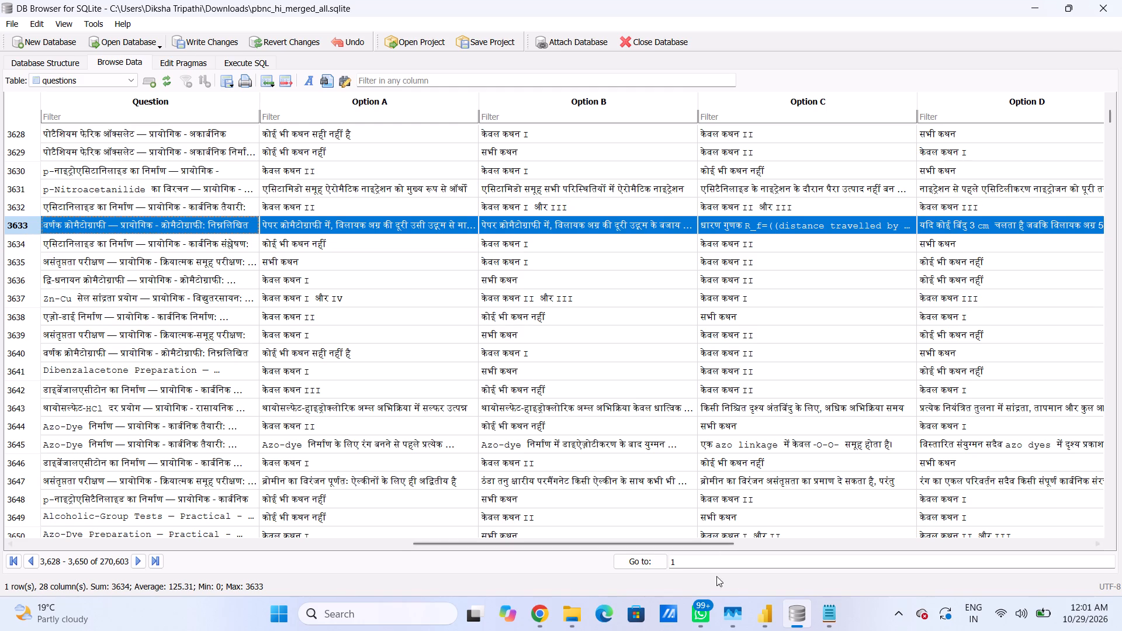
click(829, 622)
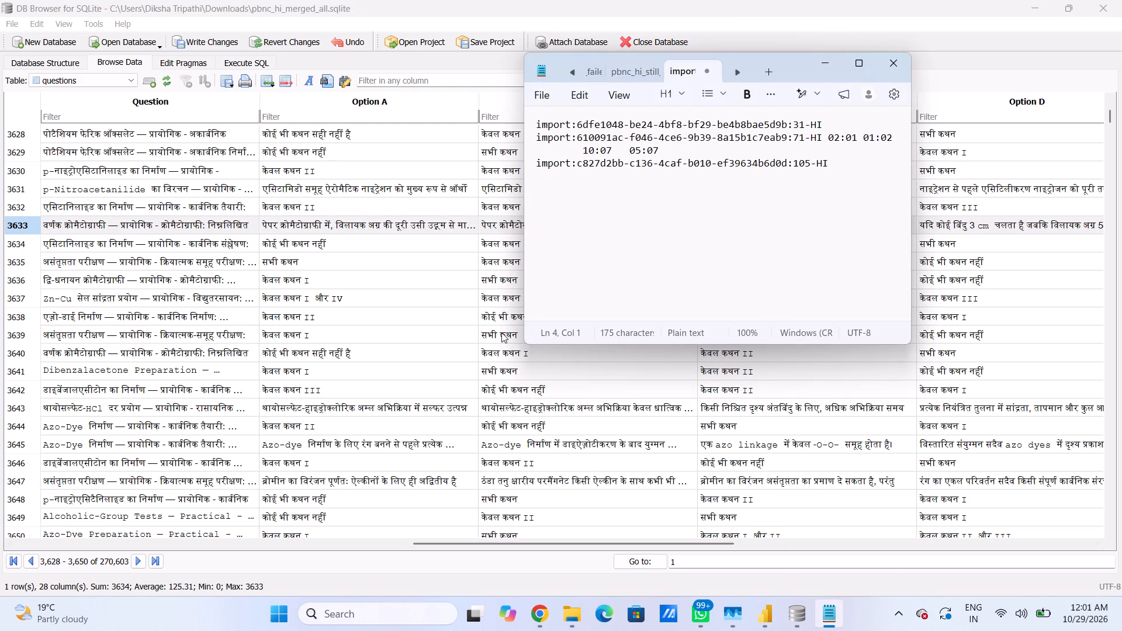
key(ctrl+v)
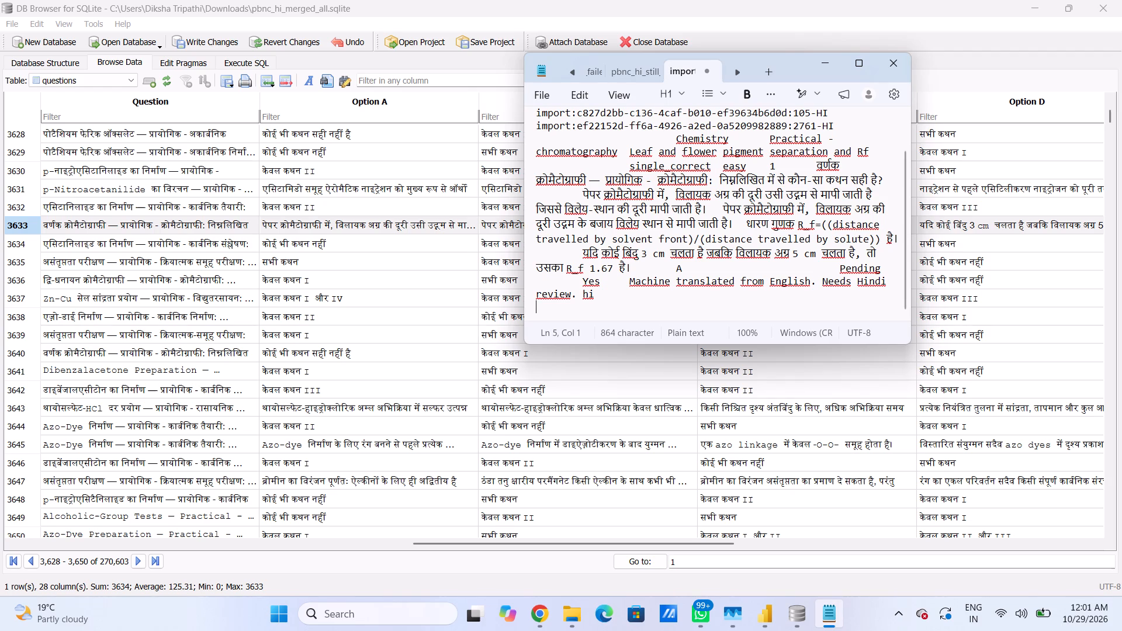
drag(605, 300, 527, 287)
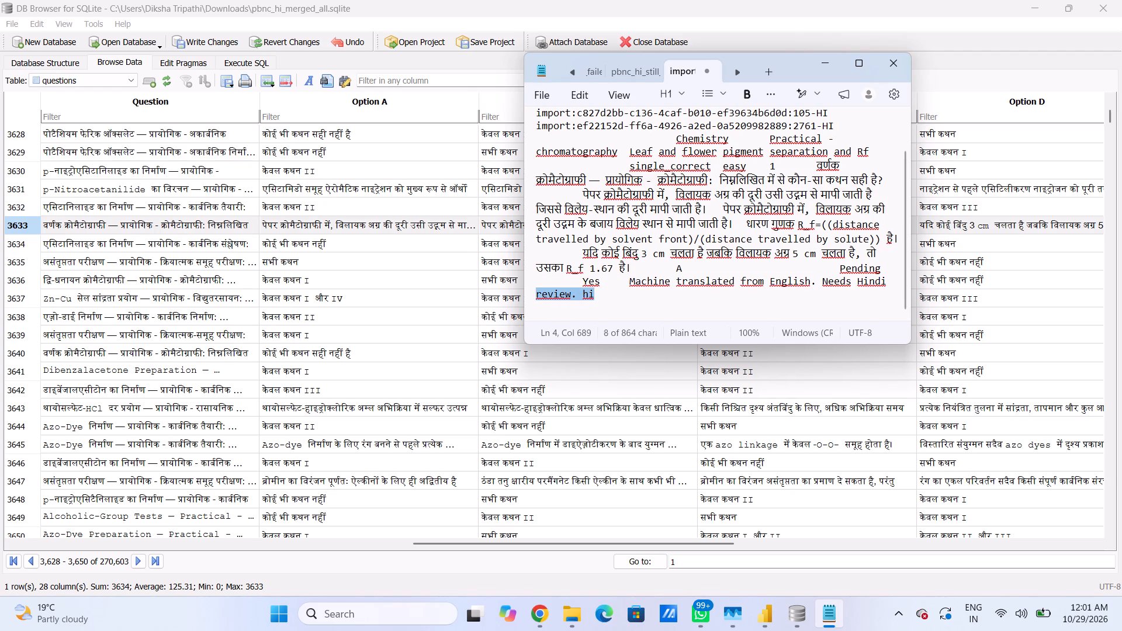
drag(527, 287, 543, 284)
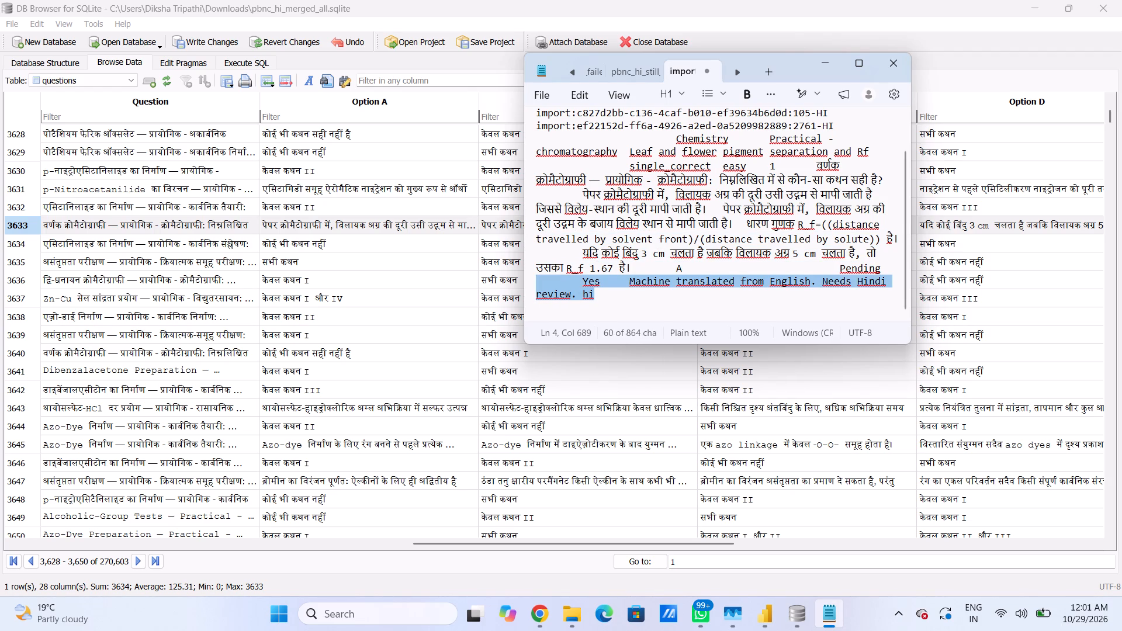
drag(543, 284, 577, 244)
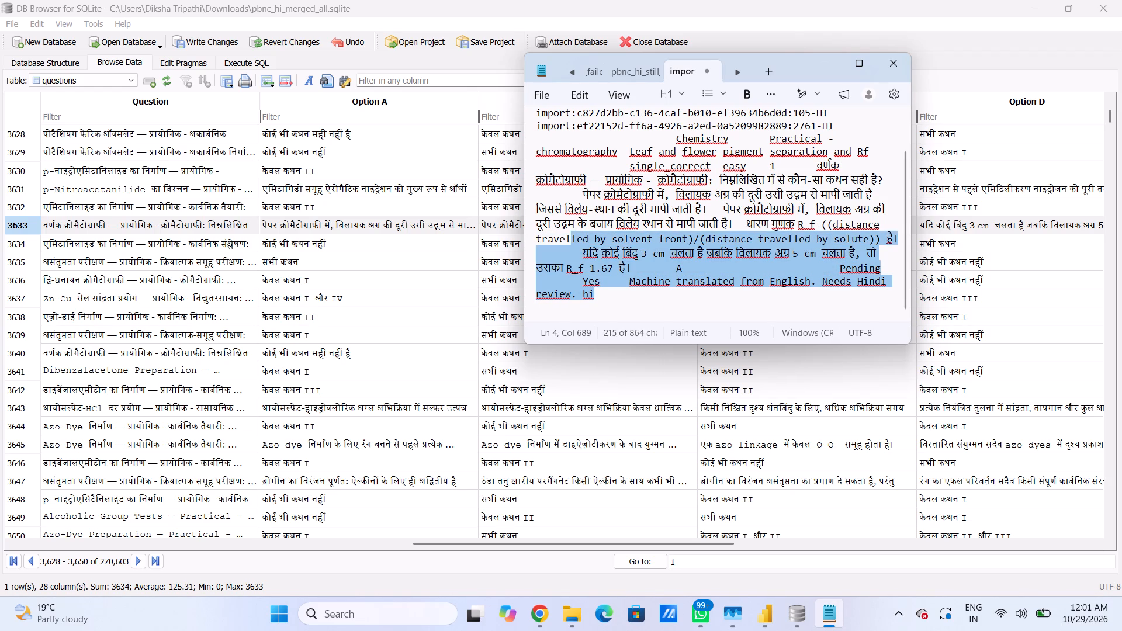
drag(577, 244, 559, 258)
scroll(556, 255, up, 2)
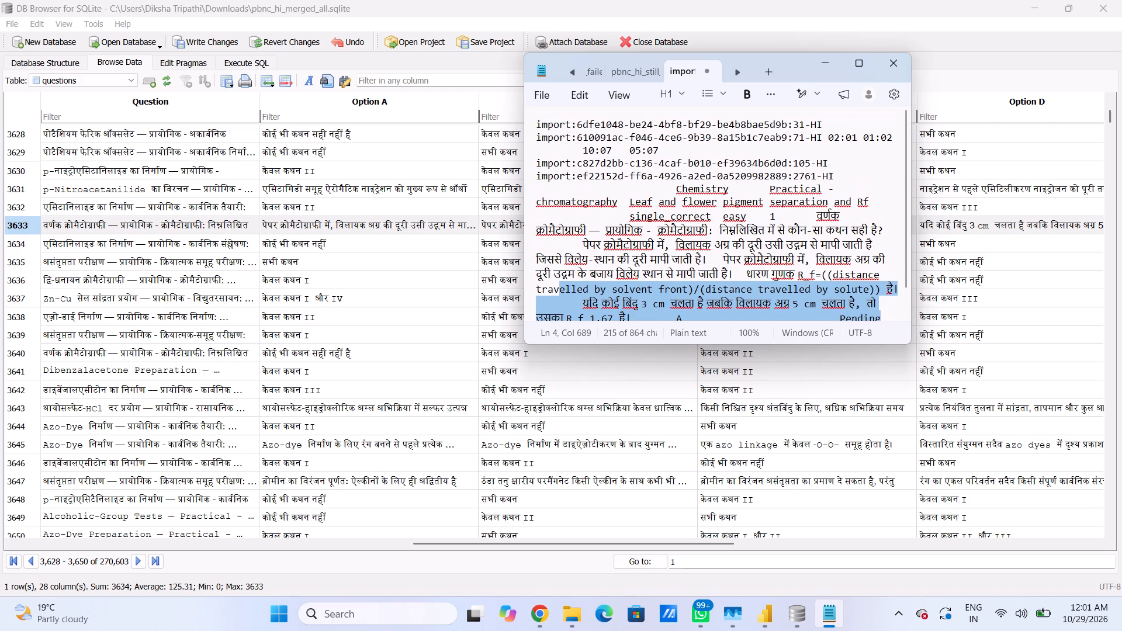
drag(559, 258, 539, 195)
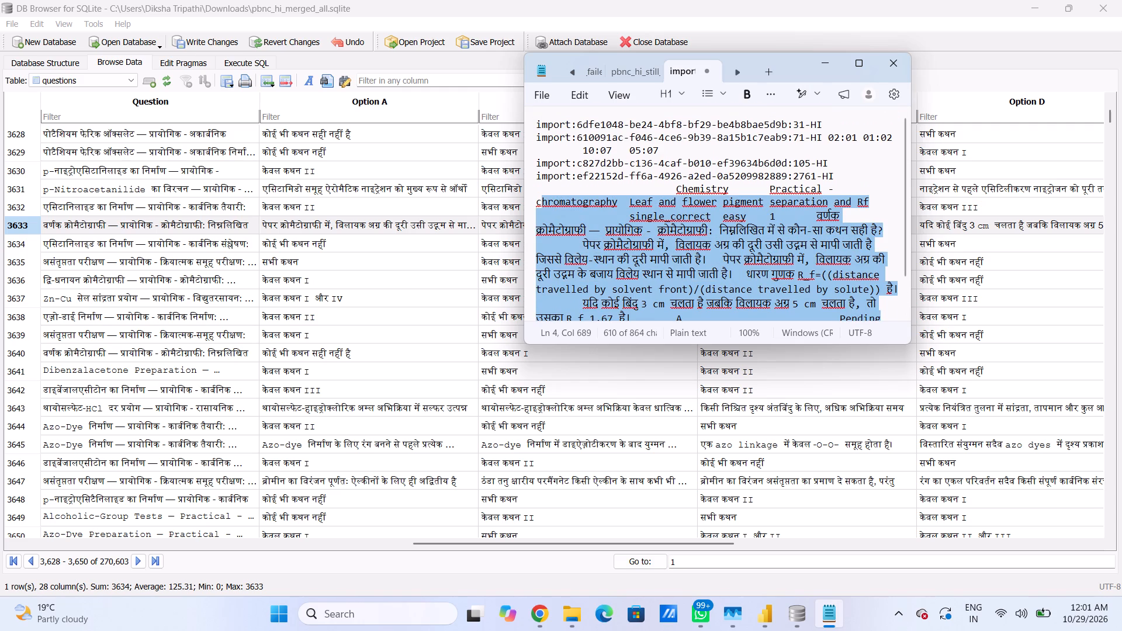
drag(539, 195, 536, 188)
key(BackSpace)
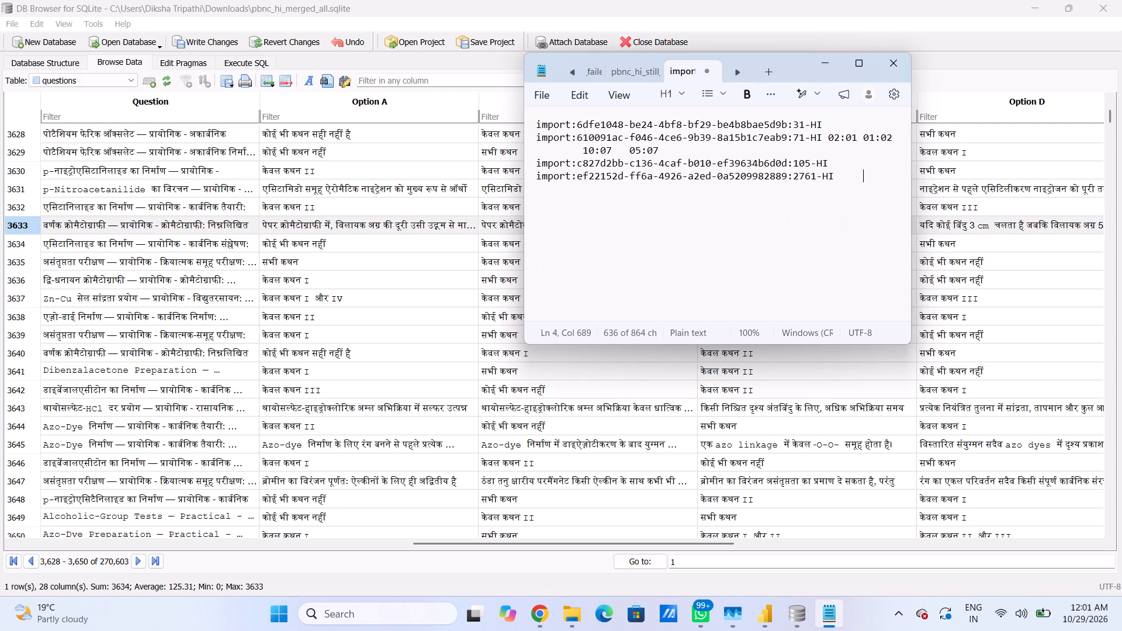
key(Return)
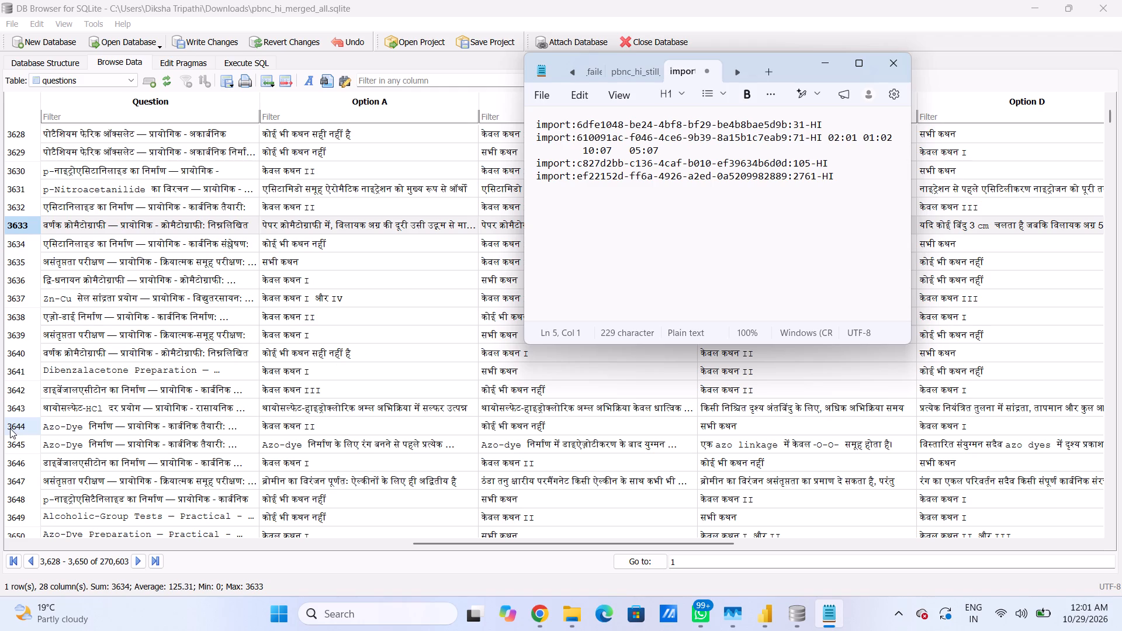
Check the Option C text of row 3645, the azo linkage statement, on a new line in Notepad, and remove it after reading.
click(140, 401)
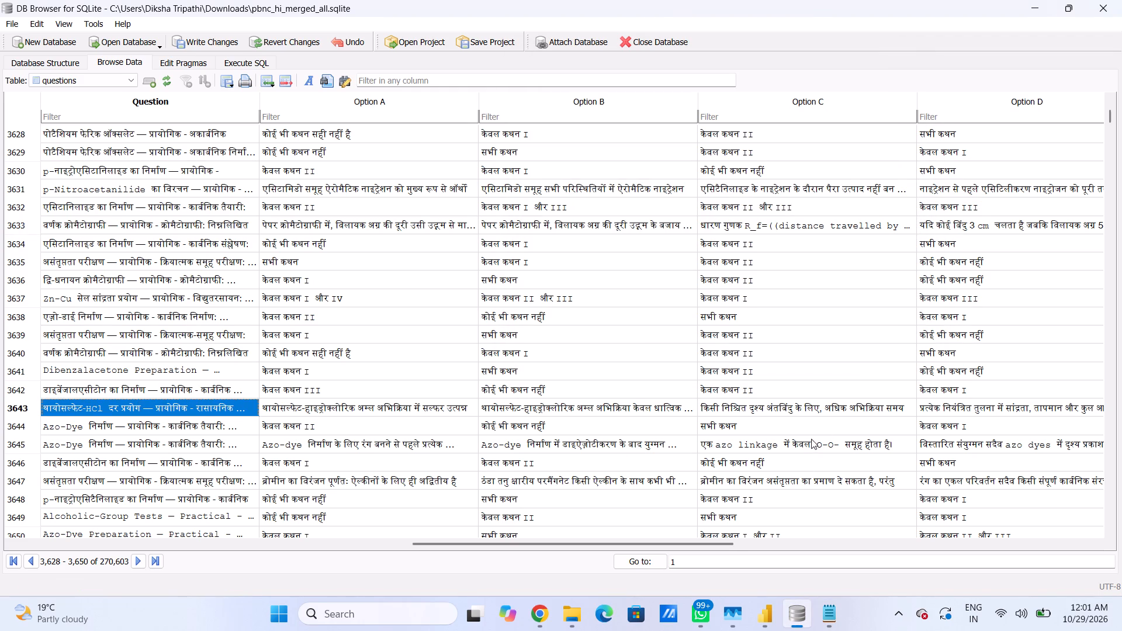
click(811, 439)
key(ctrl+c)
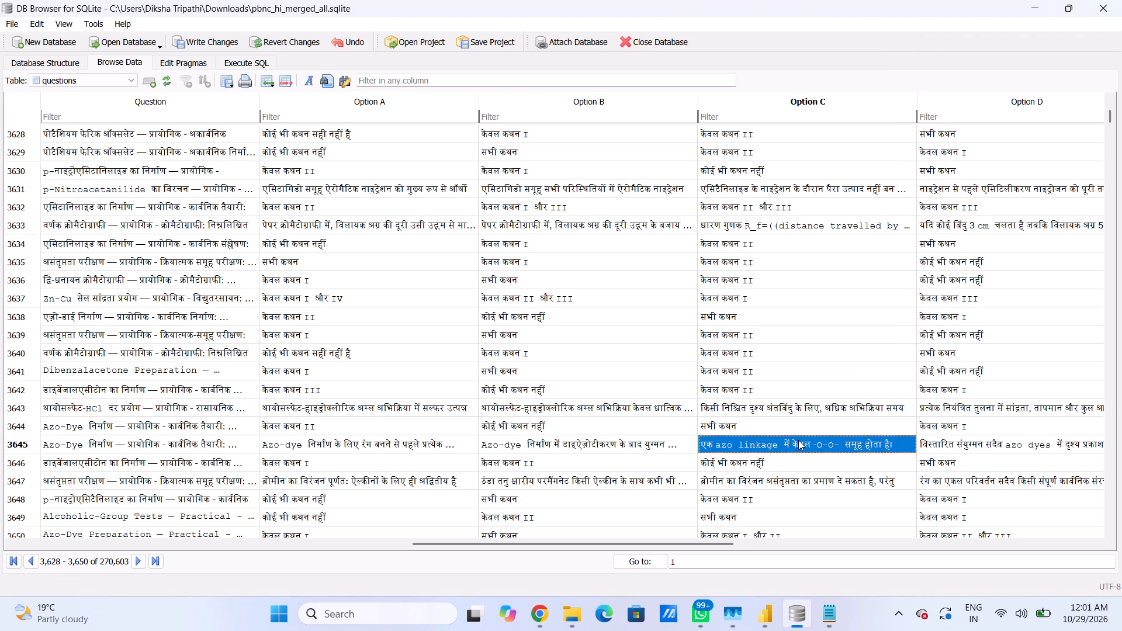
click(831, 617)
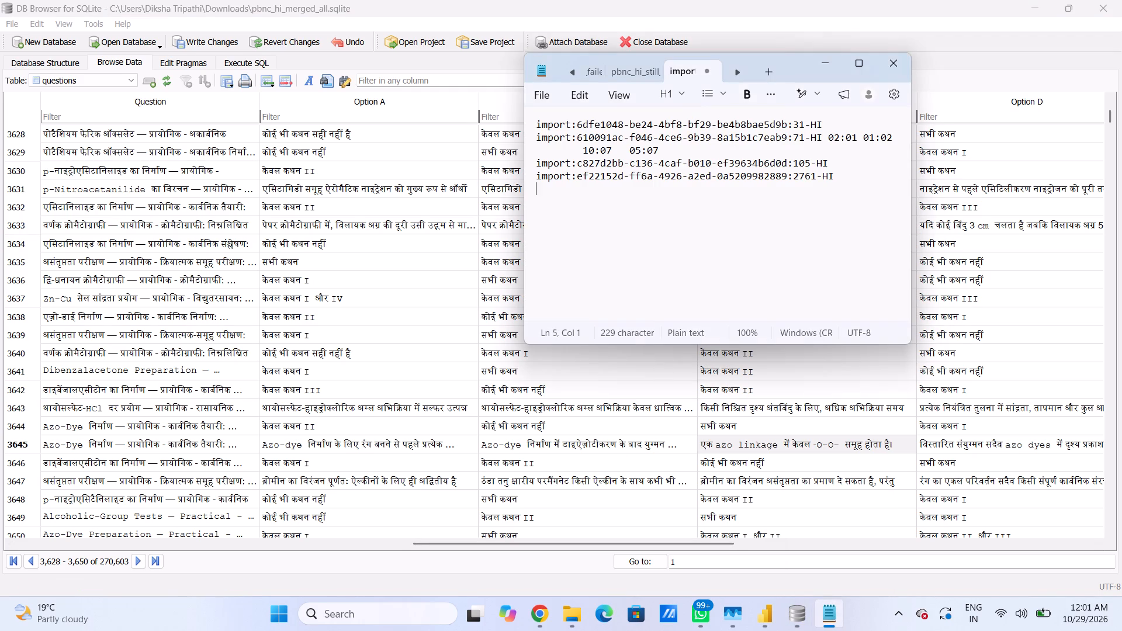
key(ctrl+v)
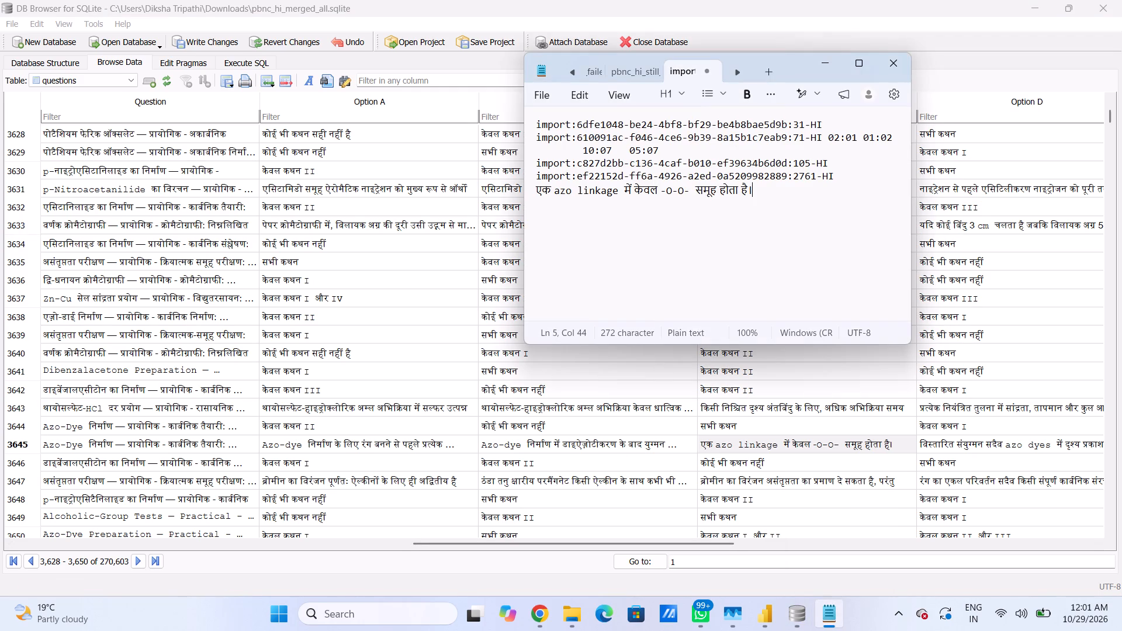
drag(806, 193, 521, 196)
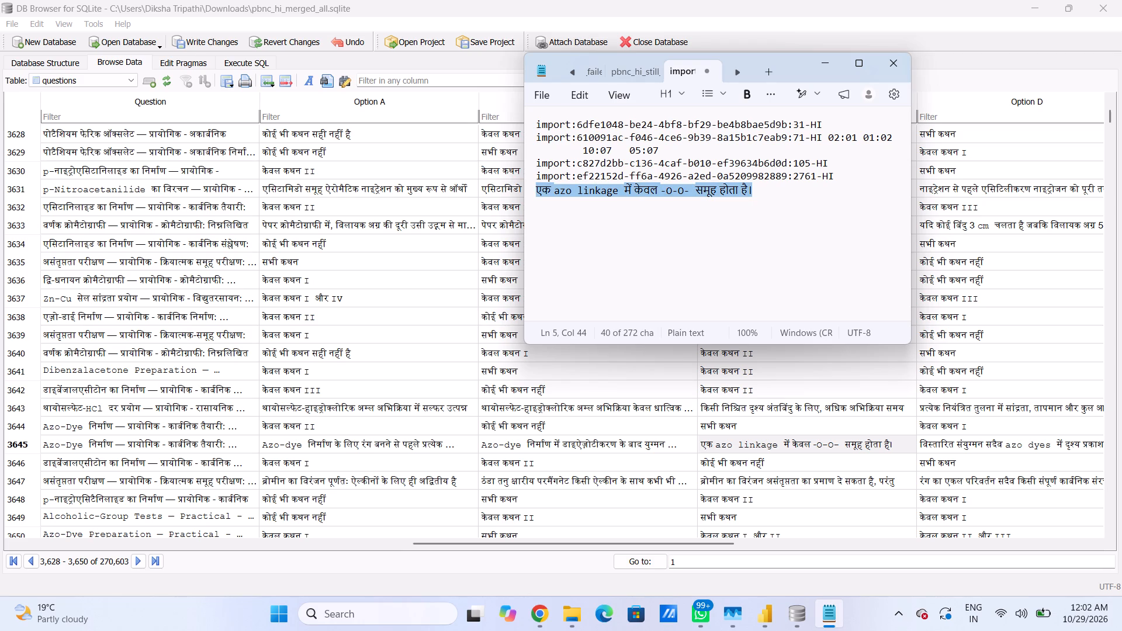
drag(521, 196, 505, 199)
key(BackSpace)
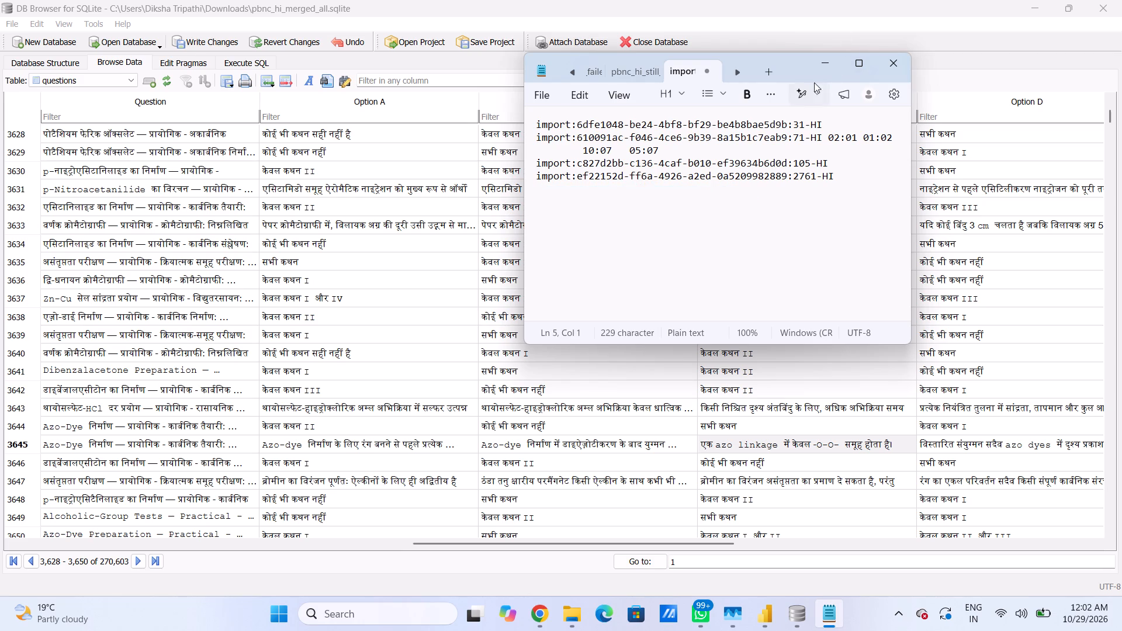
click(811, 59)
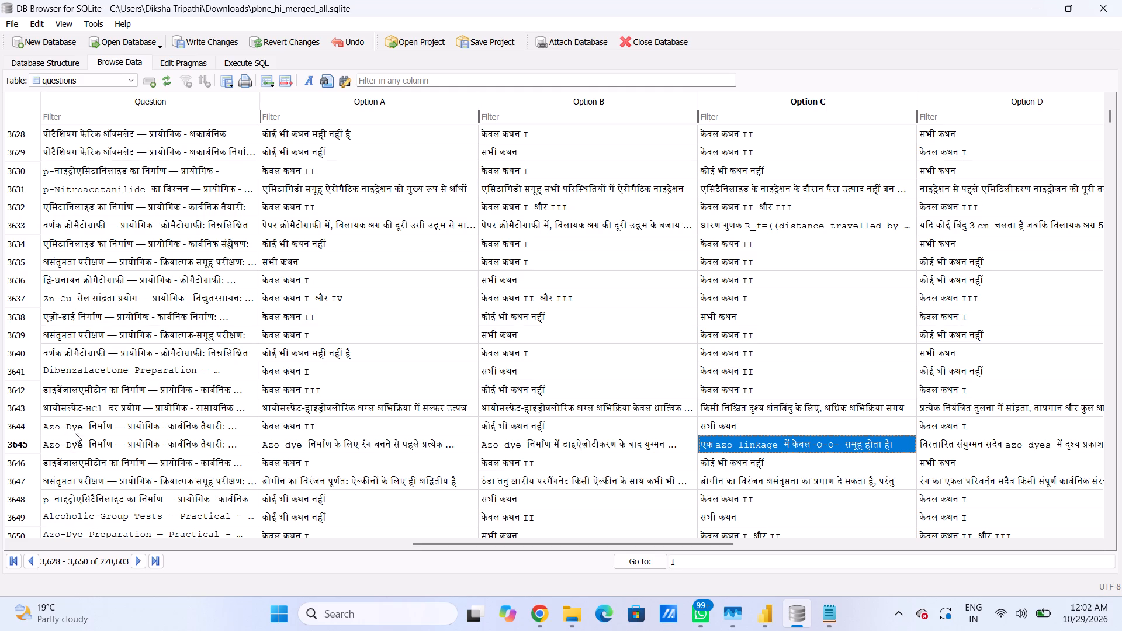
Skim the practical chemistry questions on functional-group tests, food tests, permanganate titration and salt analysis with their options up to row 3710.
scroll(162, 414, down, 2)
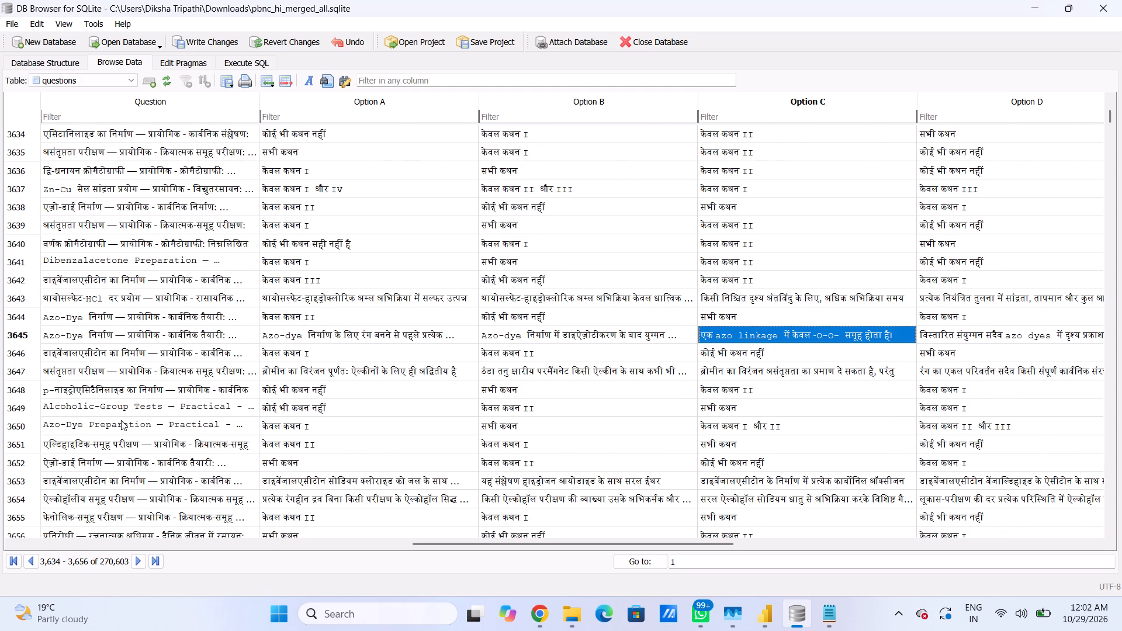
scroll(121, 420, down, 14)
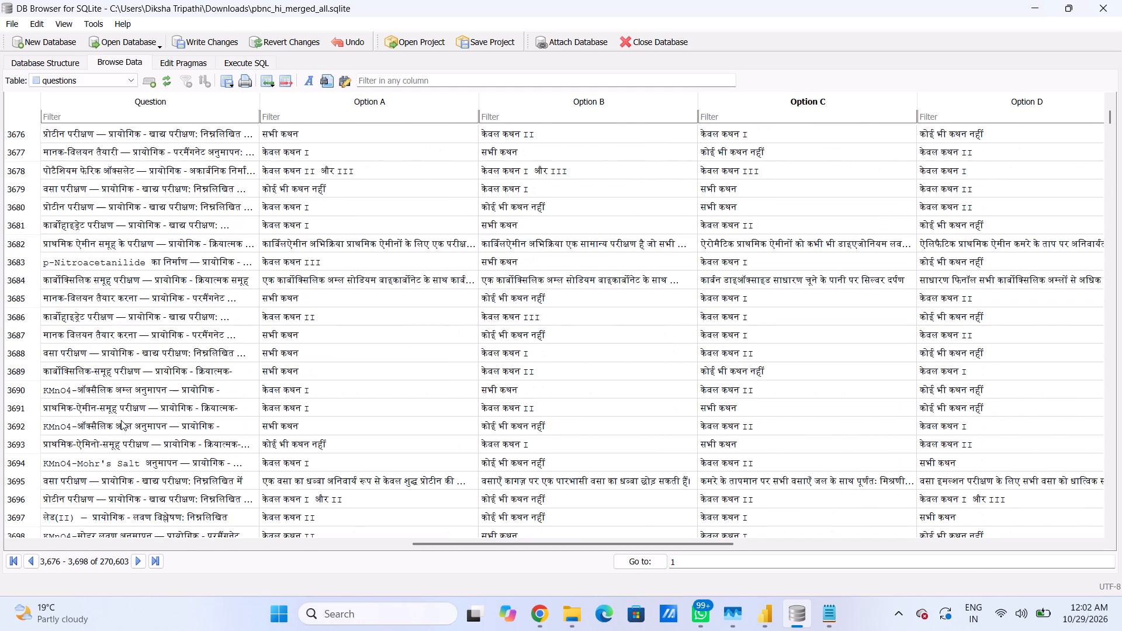
scroll(121, 420, down, 2)
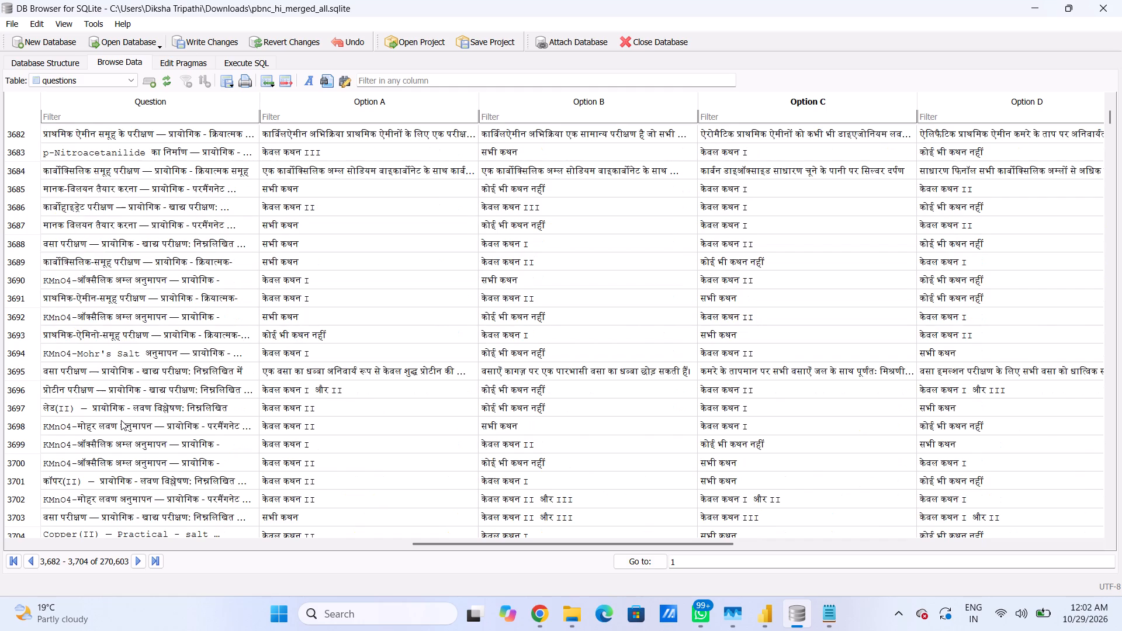
scroll(121, 420, down, 2)
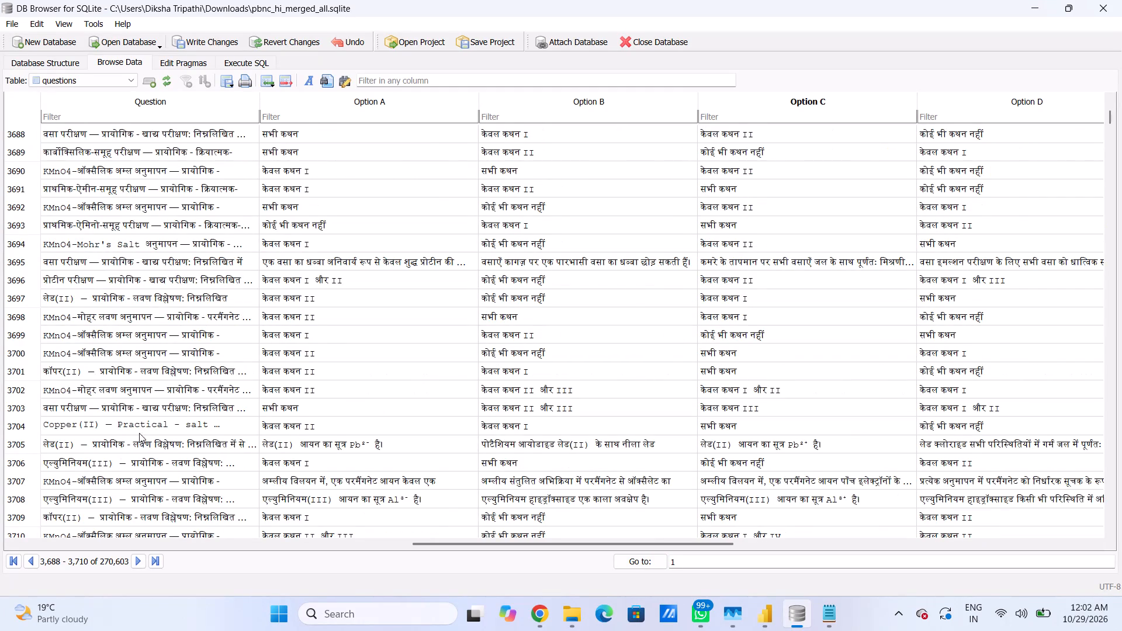
click(138, 425)
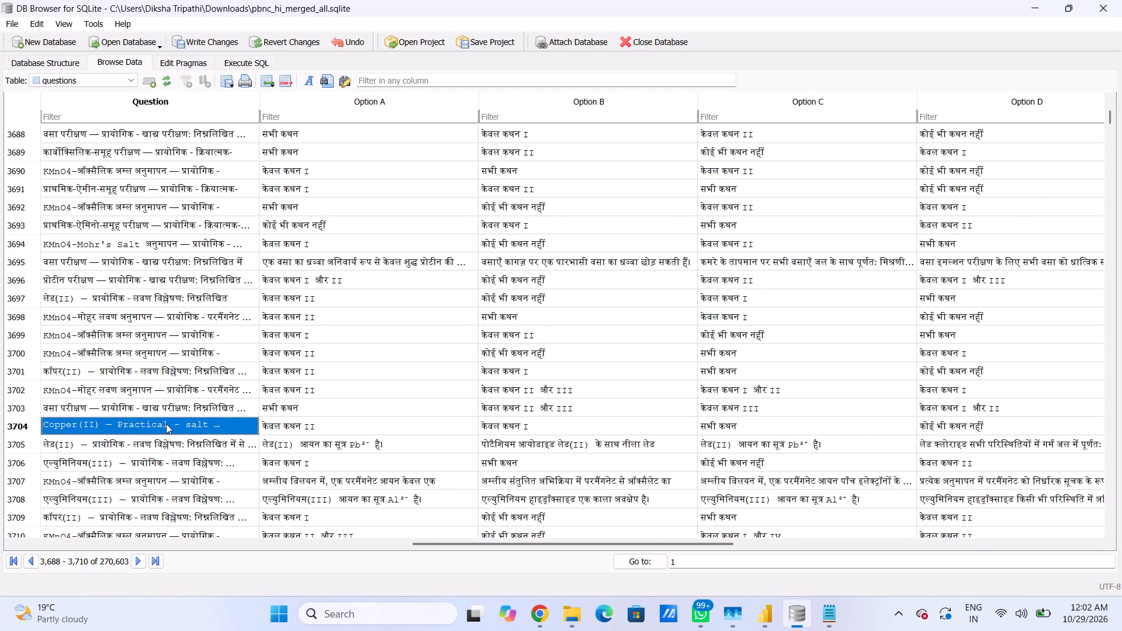
click(27, 422)
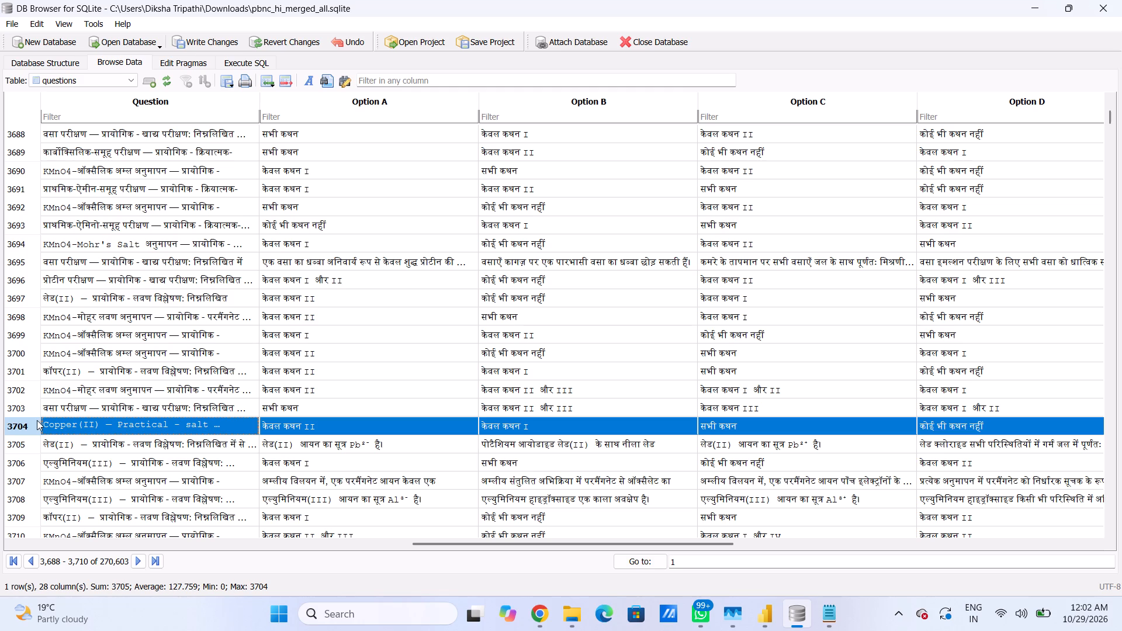
key(ctrl+c)
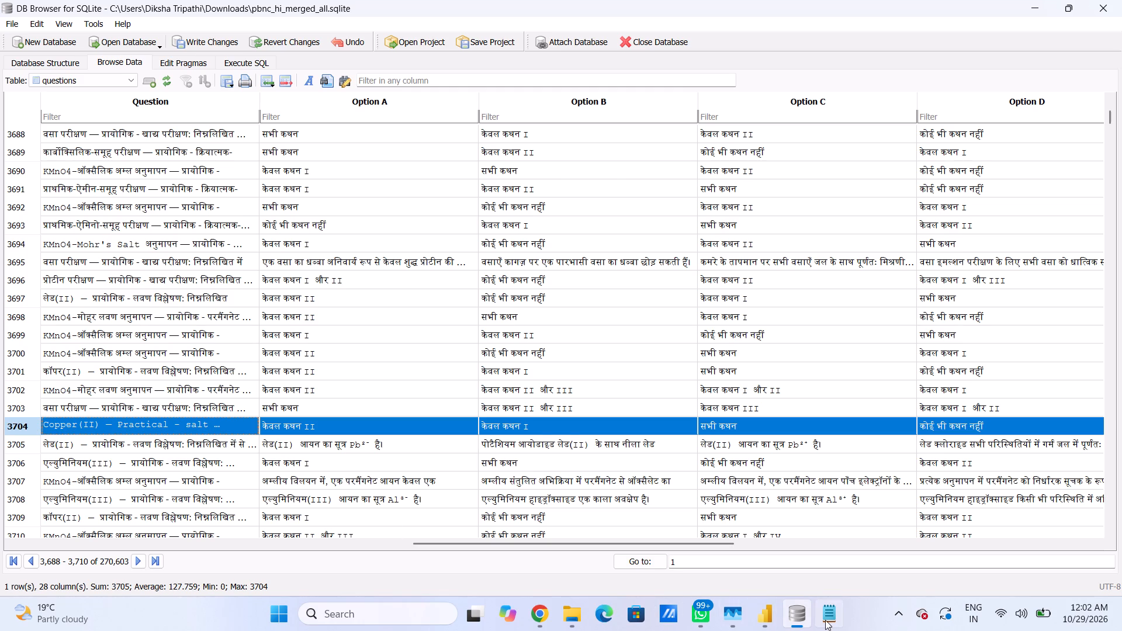
click(825, 619)
key(ctrl+v)
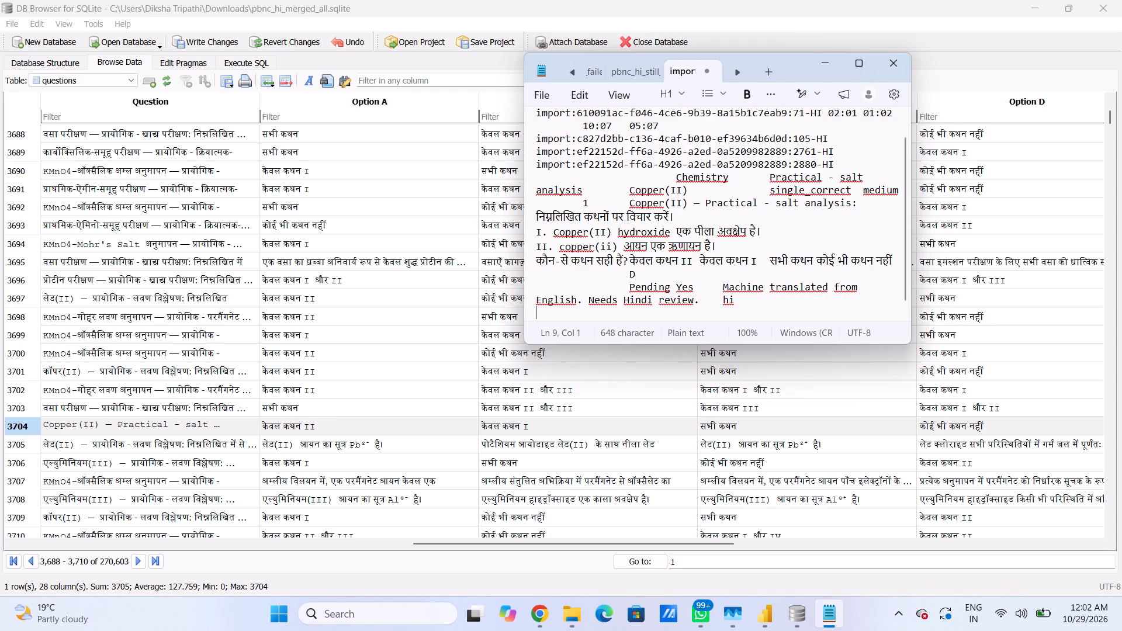
drag(538, 317, 518, 201)
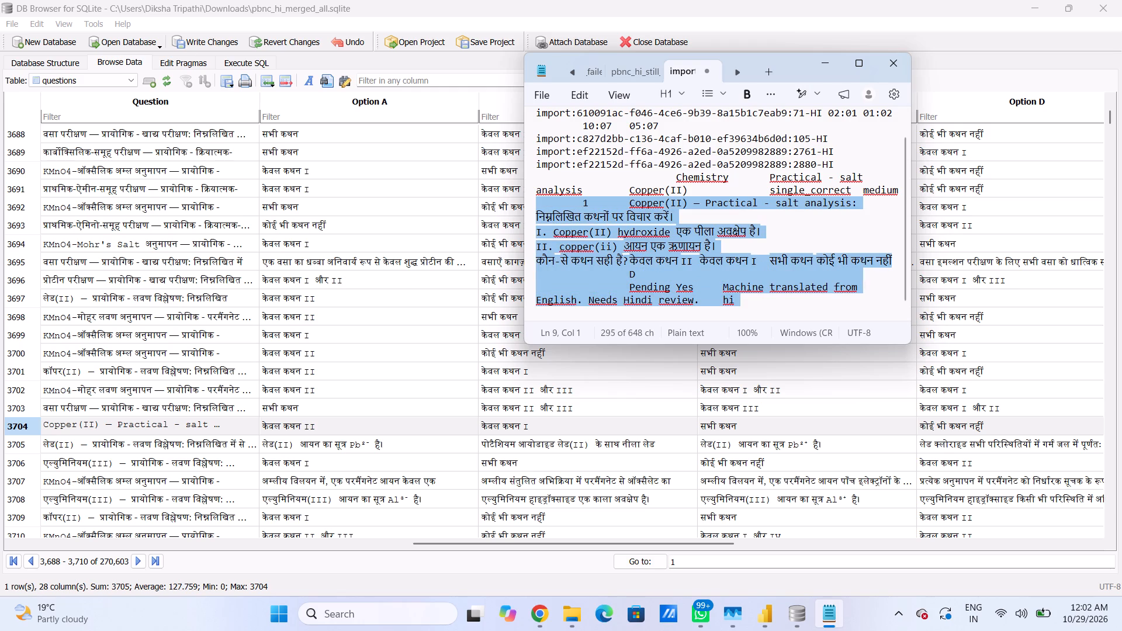
drag(518, 201, 523, 181)
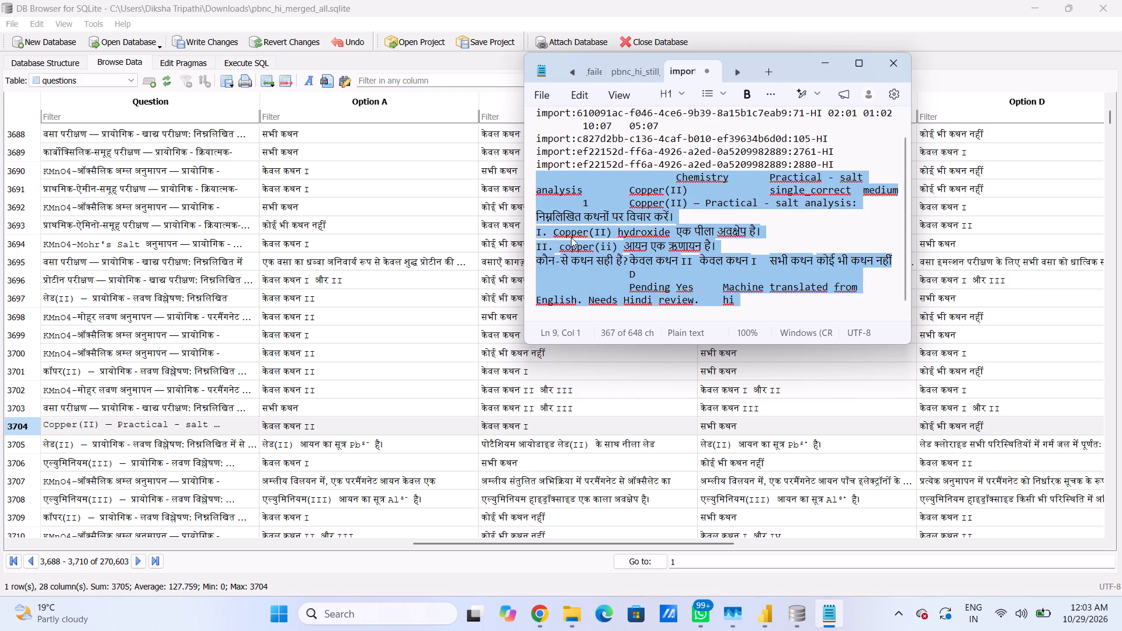
key(BackSpace)
key(Return)
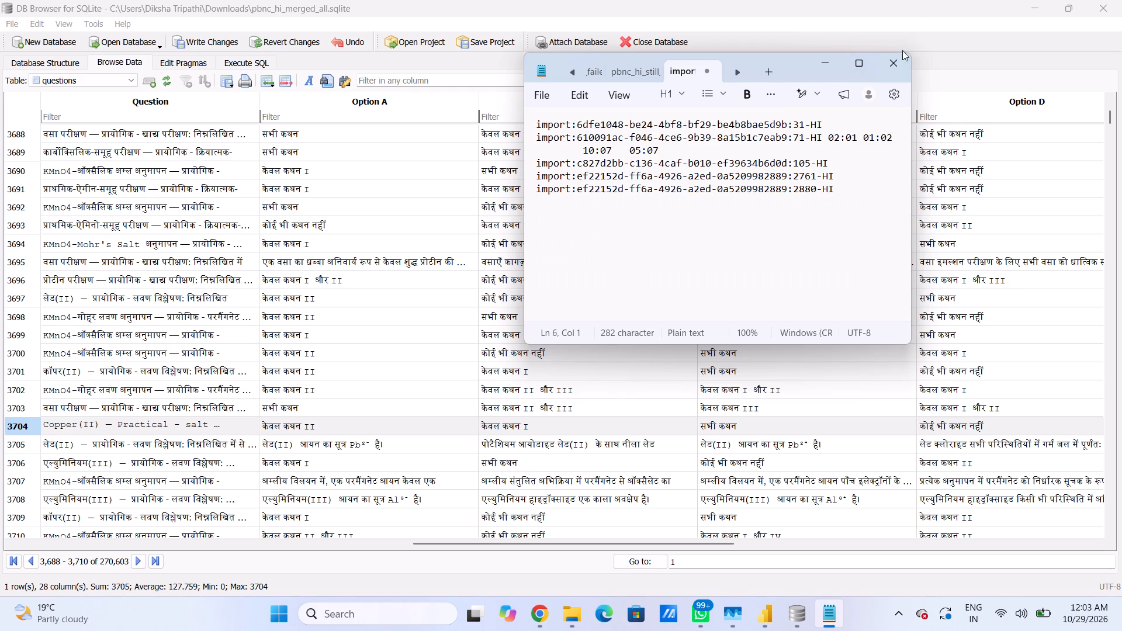
click(821, 63)
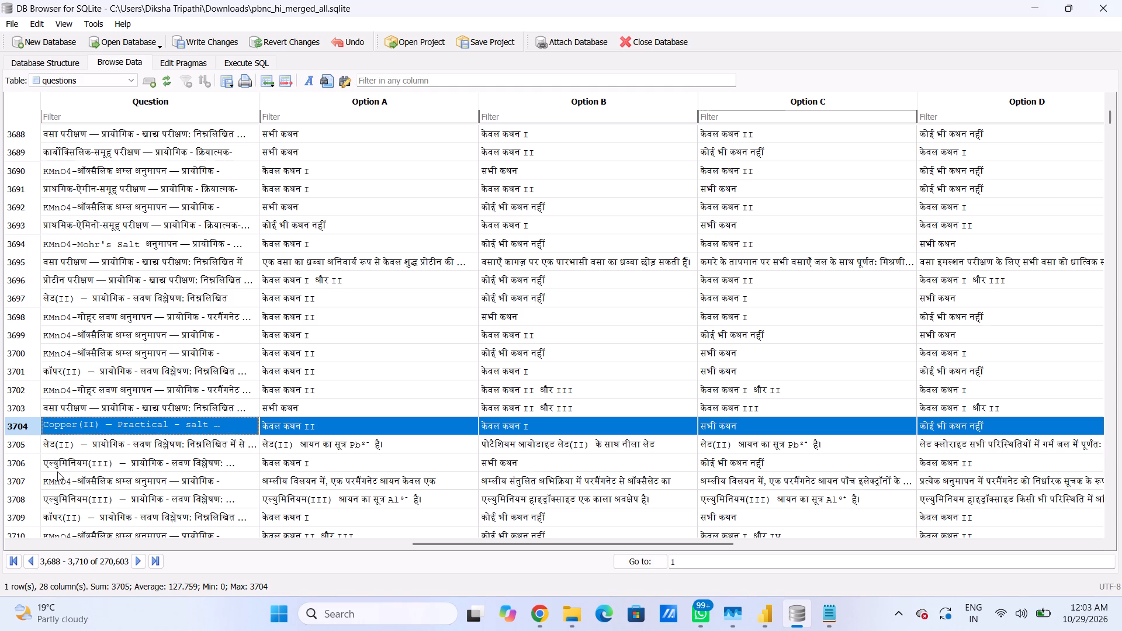
Skim the salt analysis and permanganate titration questions with their options up to row 3737.
scroll(57, 471, down, 1)
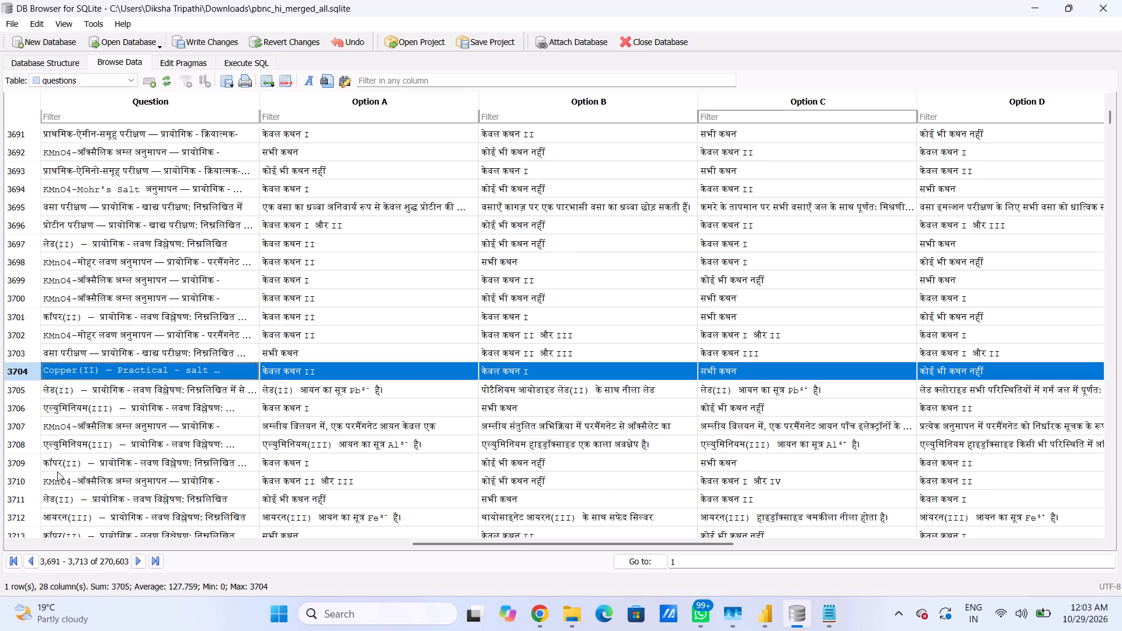
scroll(57, 471, down, 2)
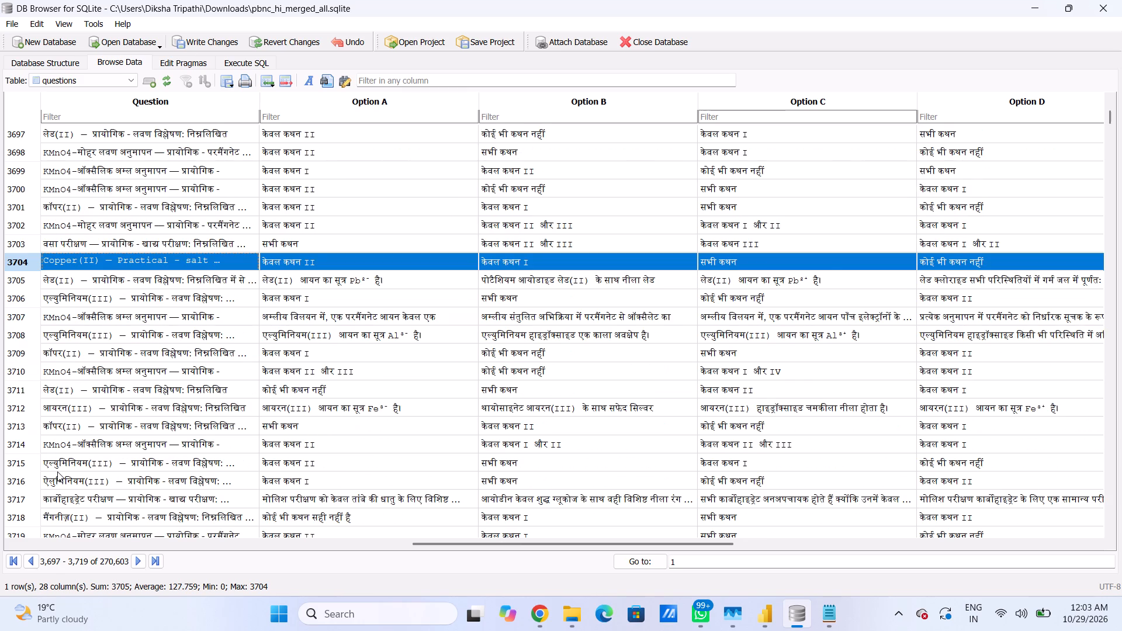
scroll(57, 471, down, 3)
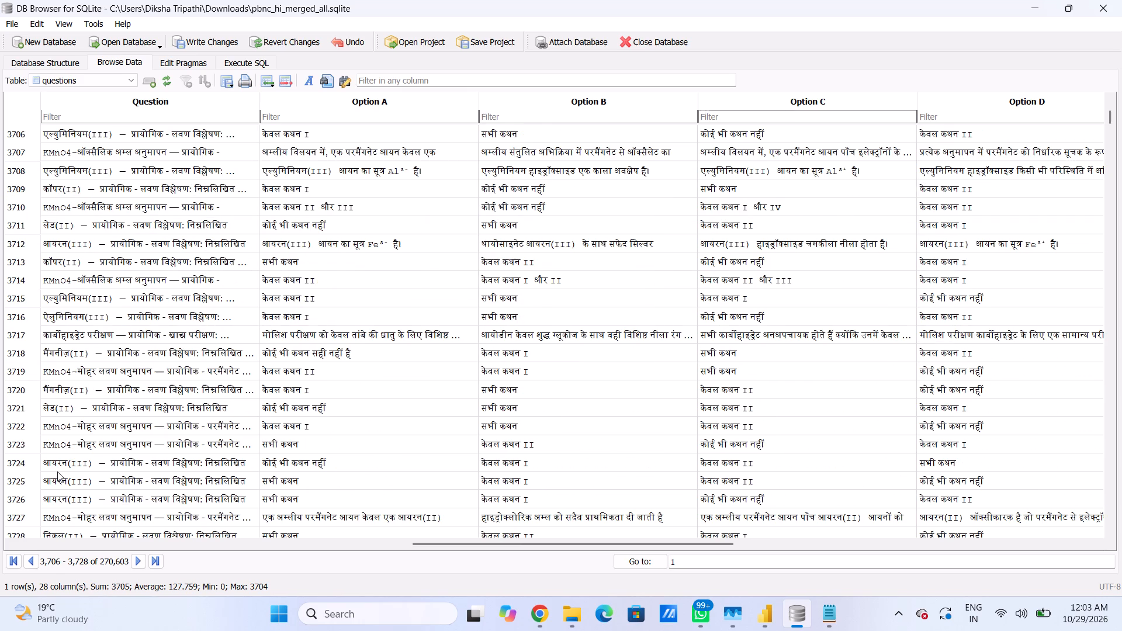
scroll(57, 471, down, 2)
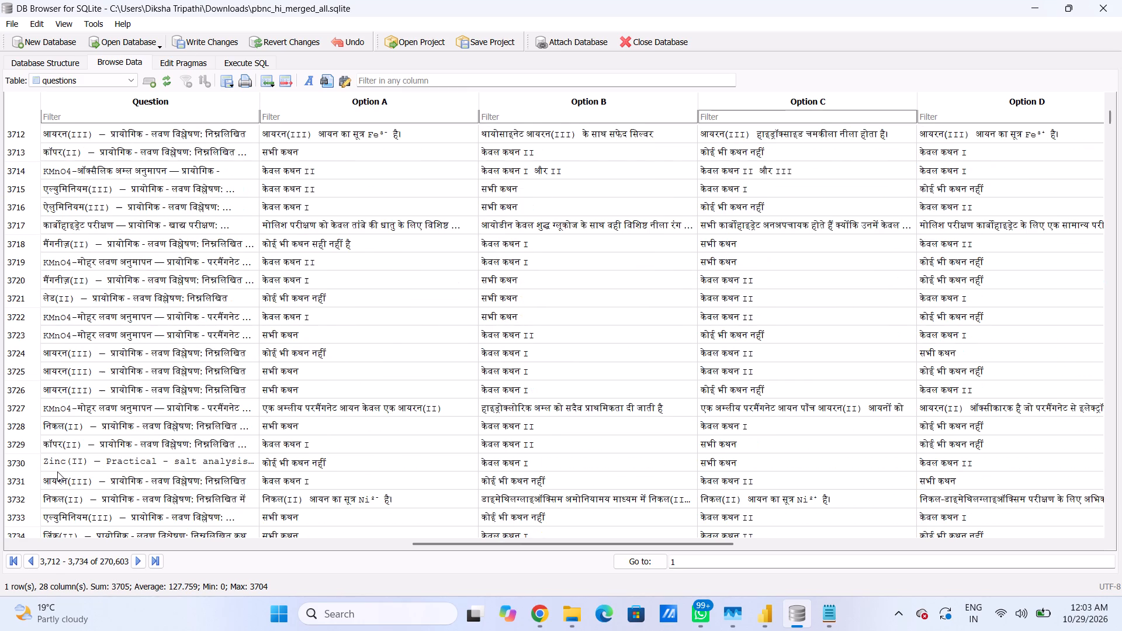
scroll(57, 471, down, 1)
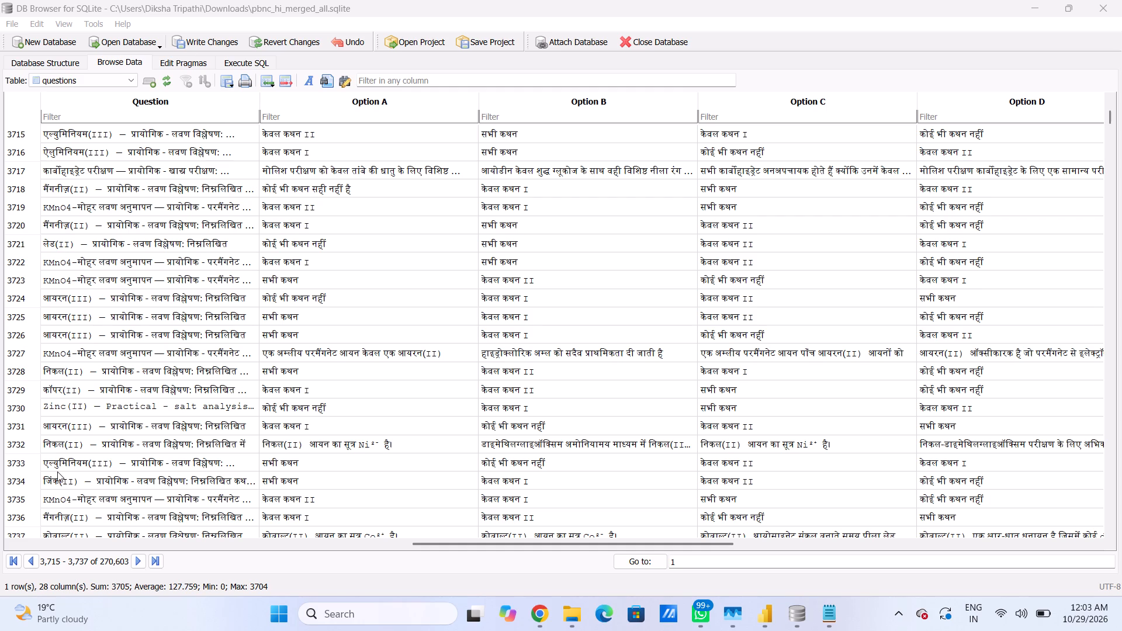
Check the full question text of row 3730, on Zinc(II) salt analysis, on a new line in Notepad.
click(109, 411)
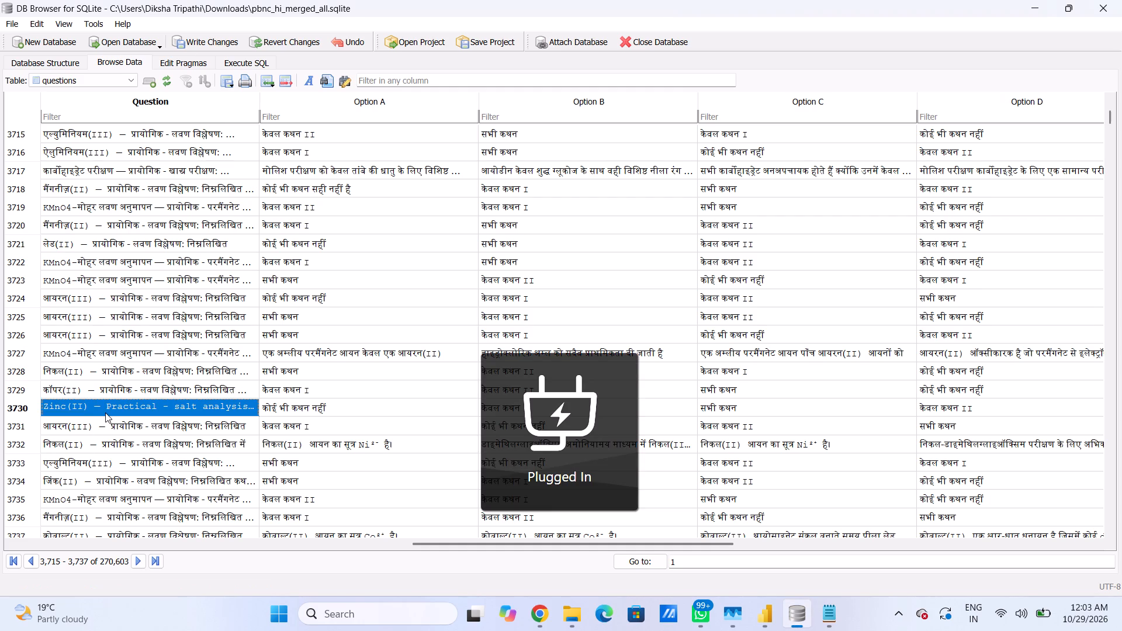
key(ctrl+c)
click(829, 630)
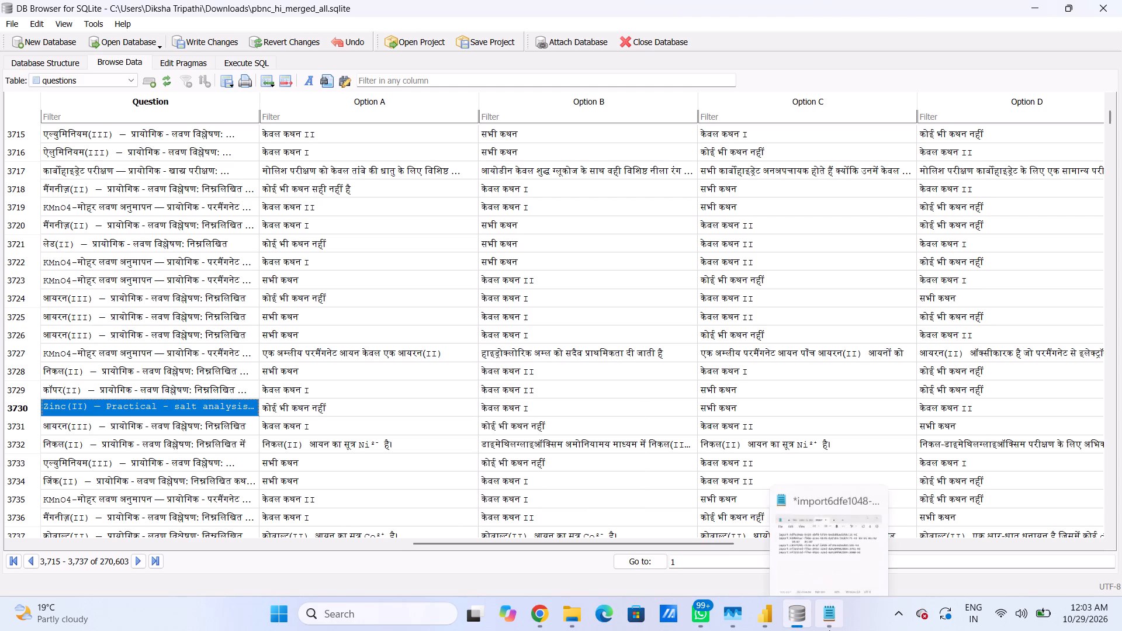
key(ctrl+v)
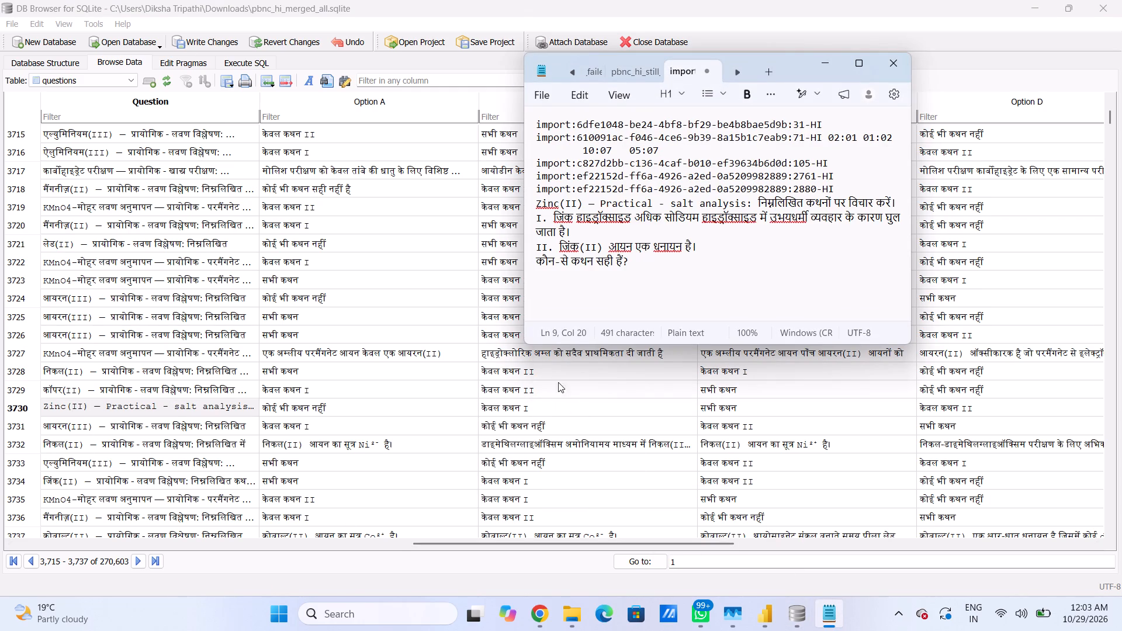
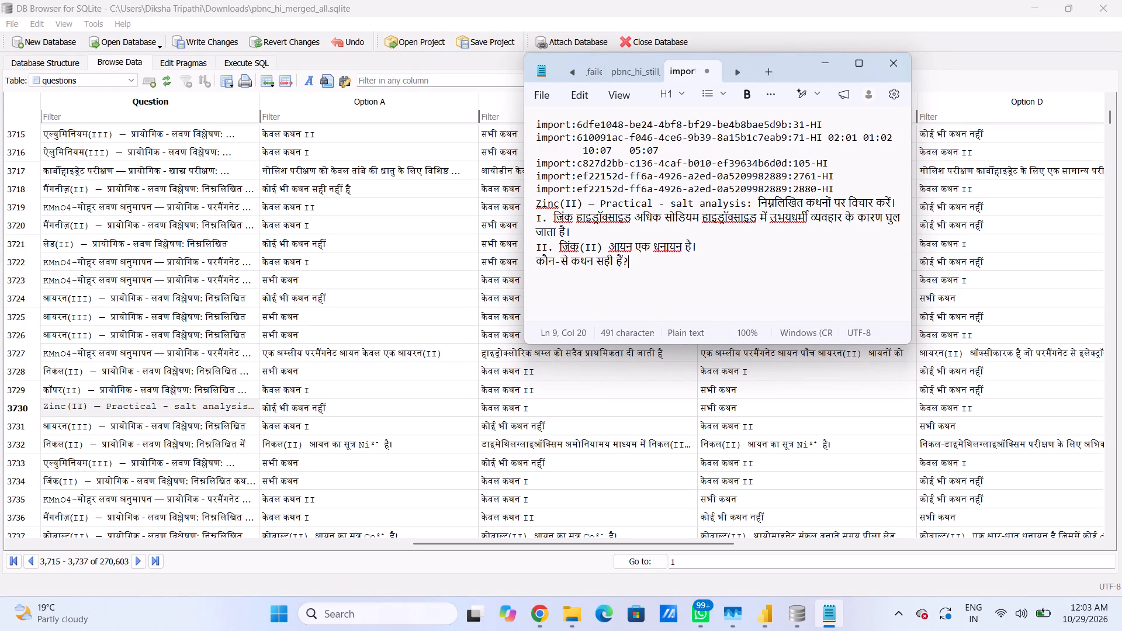
Remove the pasted Zinc(II) salt analysis question from the Notepad list, keeping only the recorded Question IDs, and return to the questions table.
drag(639, 259, 522, 211)
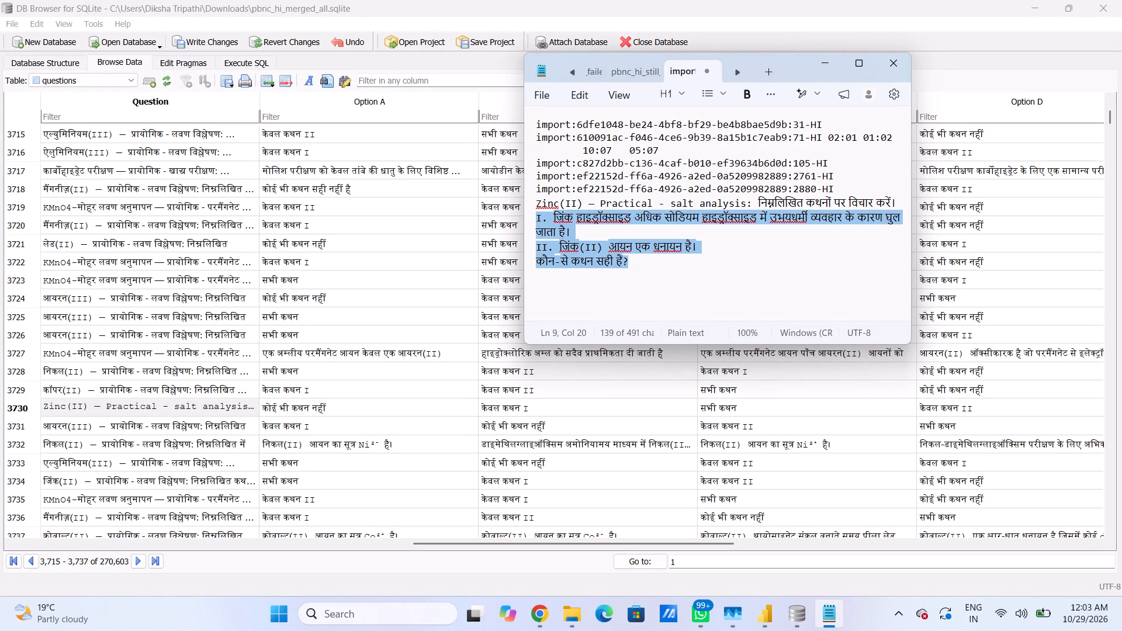
drag(522, 211, 525, 204)
key(BackSpace)
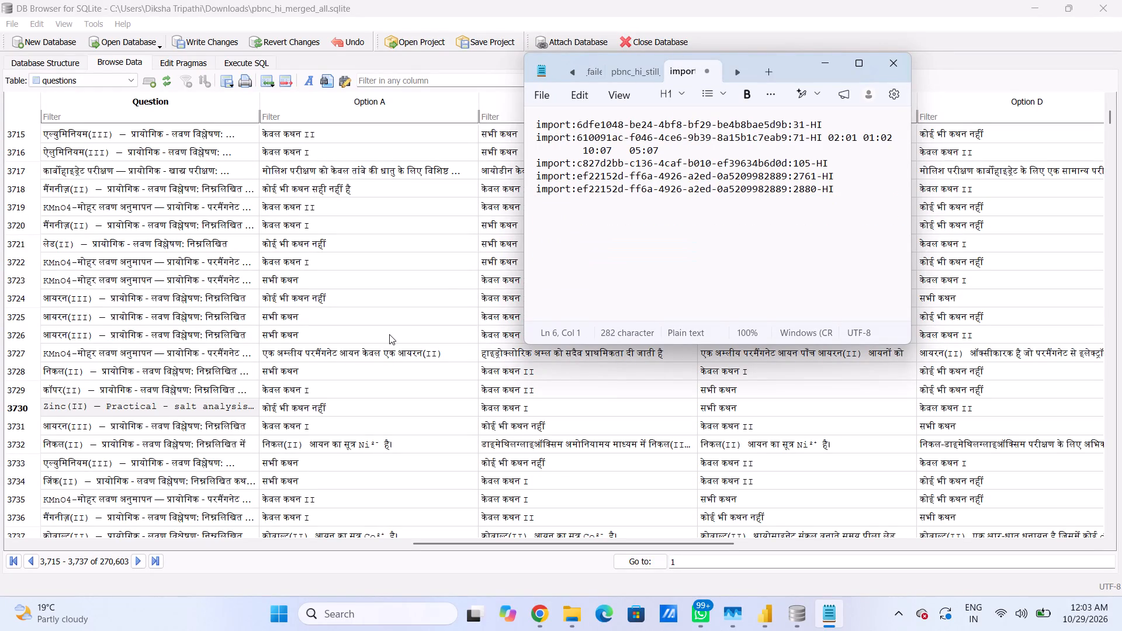
click(827, 66)
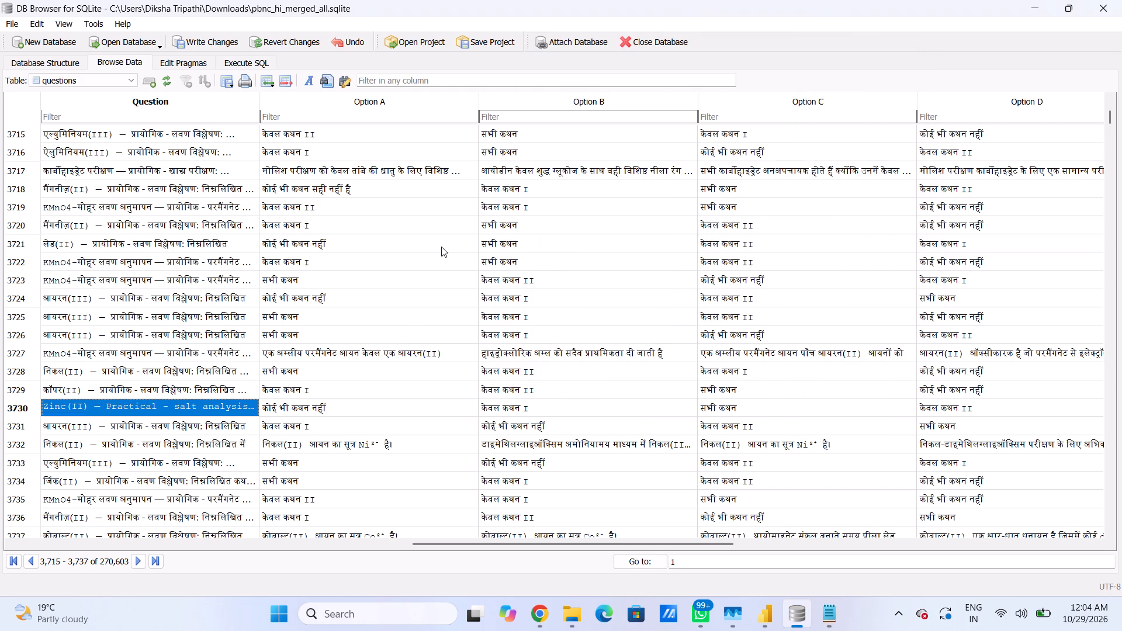
Skim the salt analysis questions on metal cations, ammonium and carbonate with their options up to row 3782.
scroll(441, 247, down, 3)
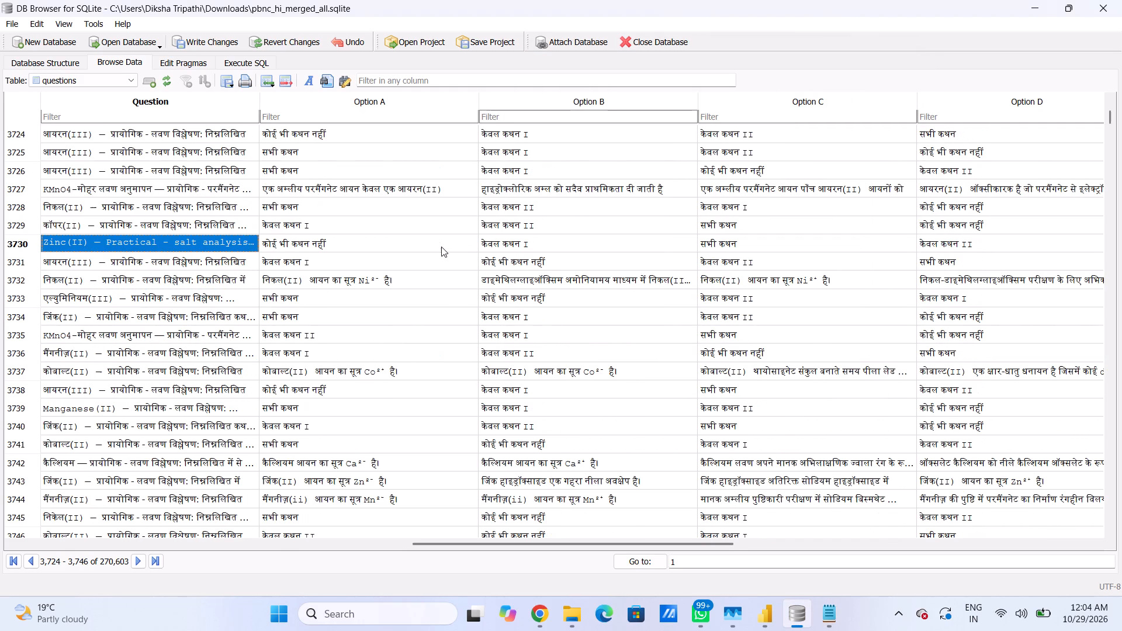
scroll(441, 247, down, 1)
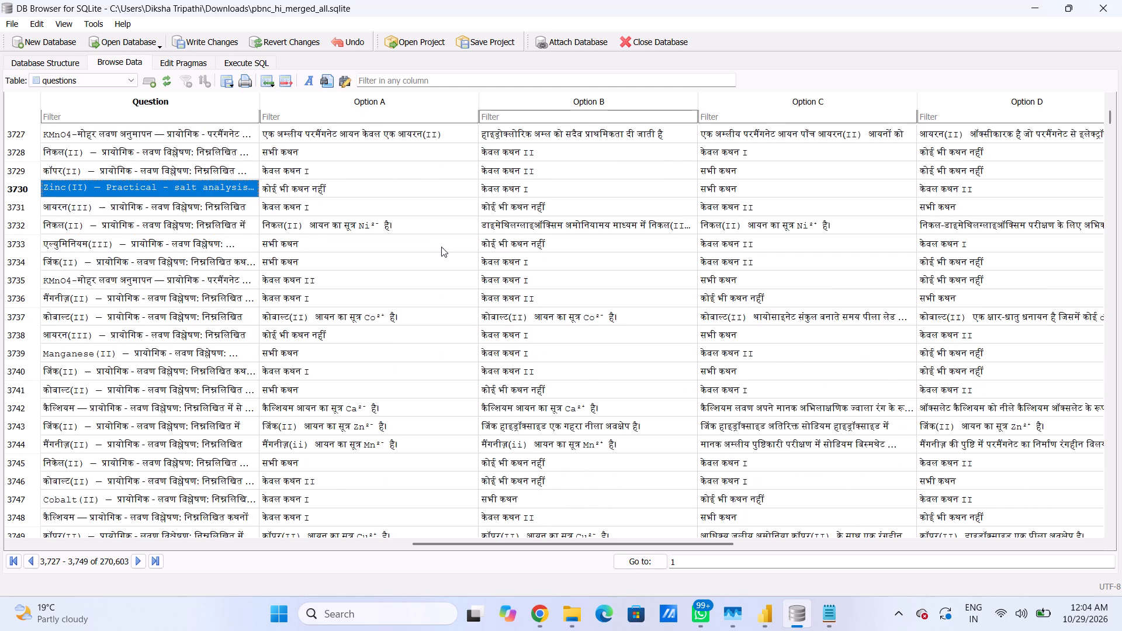
scroll(441, 247, down, 4)
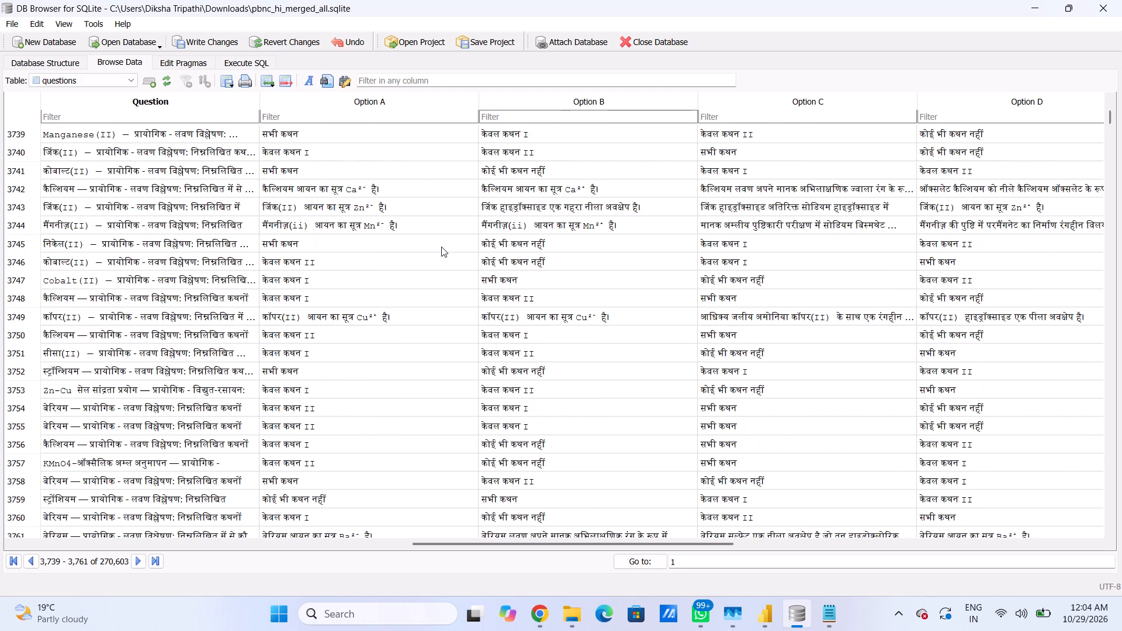
scroll(441, 247, down, 3)
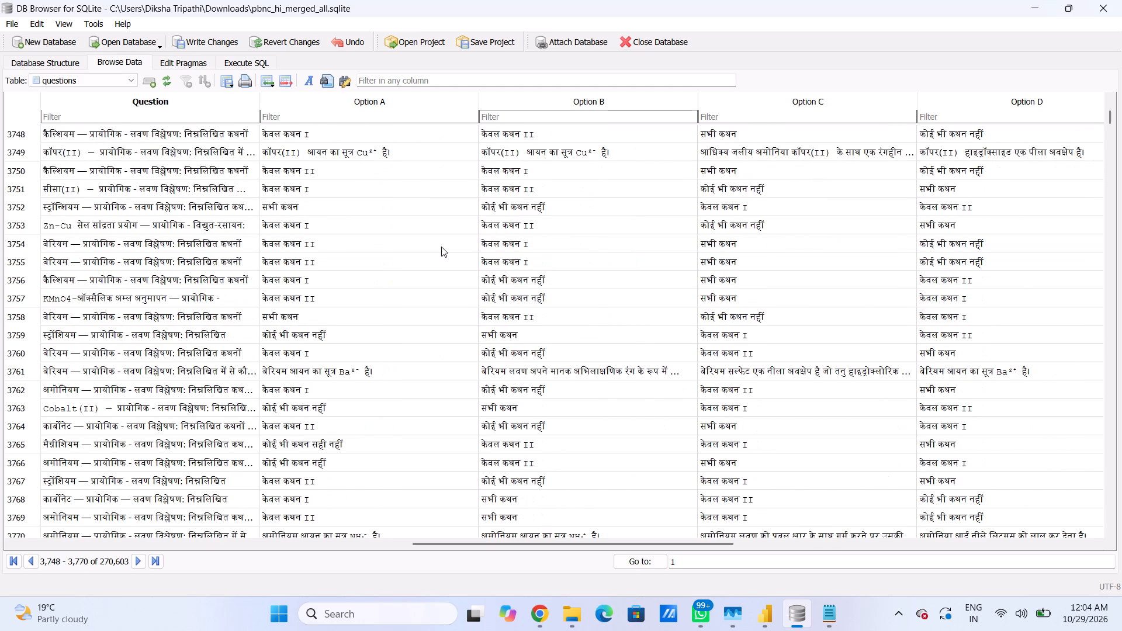
scroll(441, 247, down, 4)
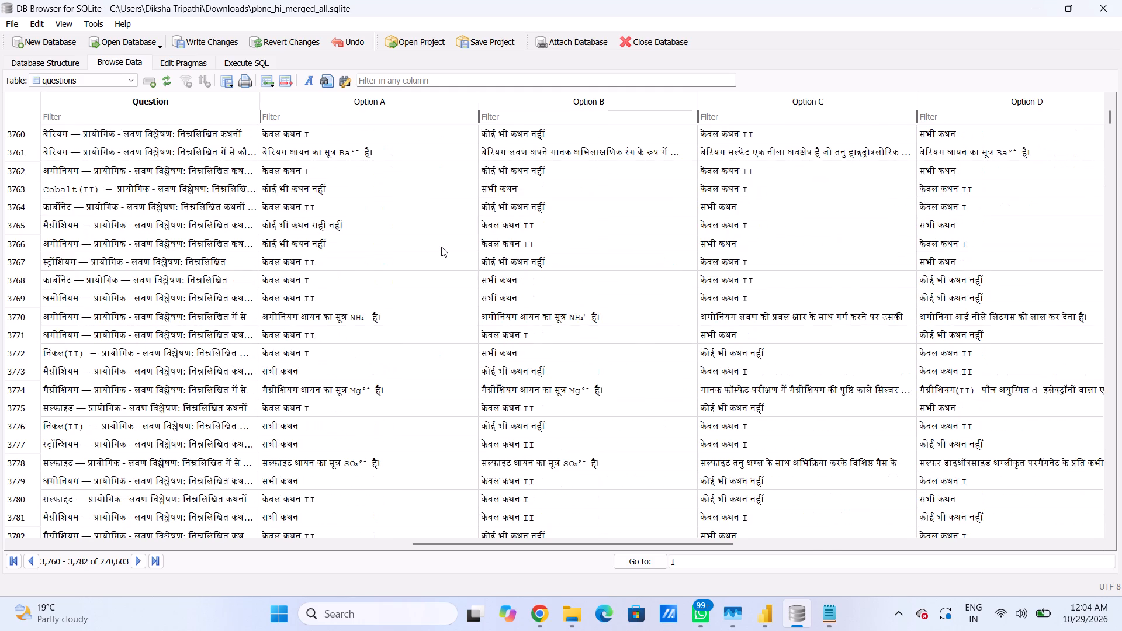
Skim the salt analysis questions on anions such as nitrate, halides, sulfate, phosphate and oxalate with their options up to row 3842.
scroll(441, 247, down, 6)
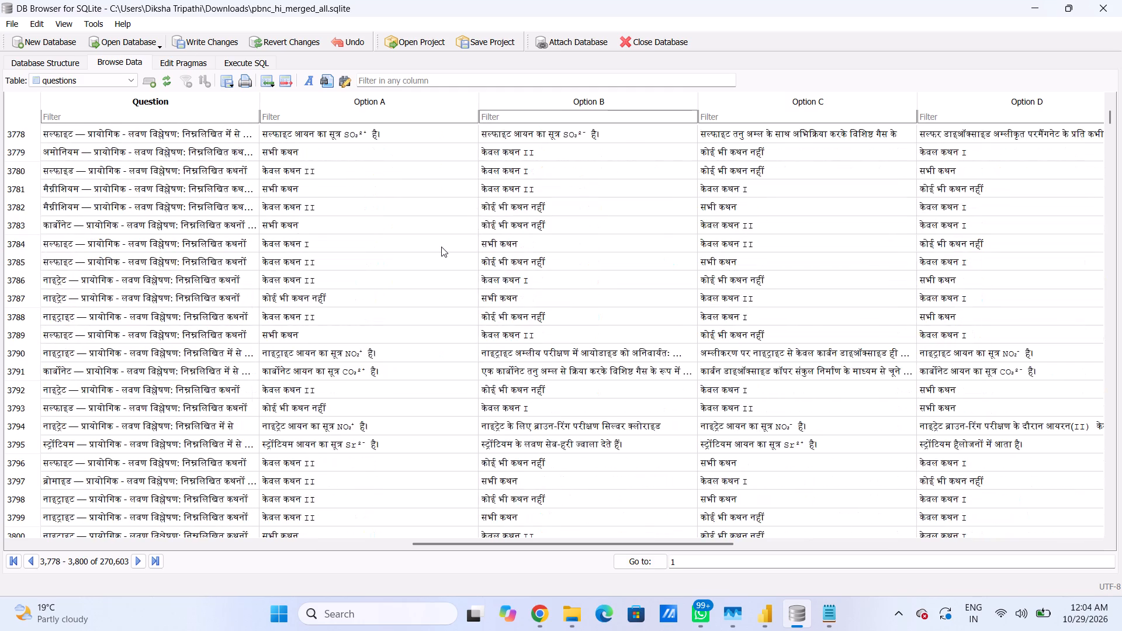
scroll(441, 247, down, 8)
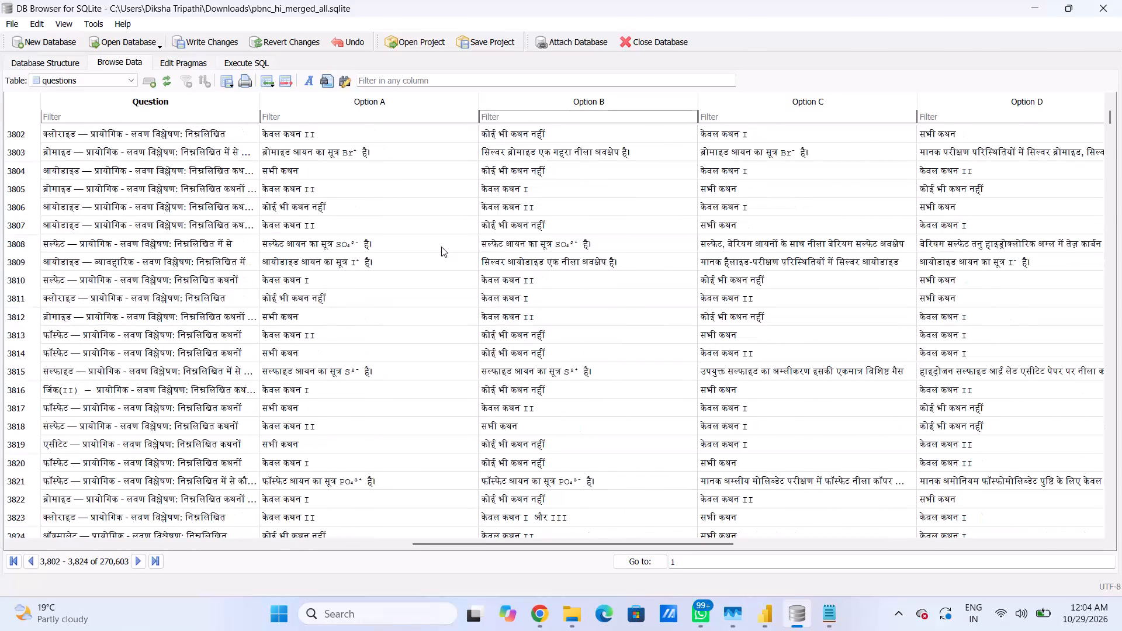
scroll(441, 247, down, 1)
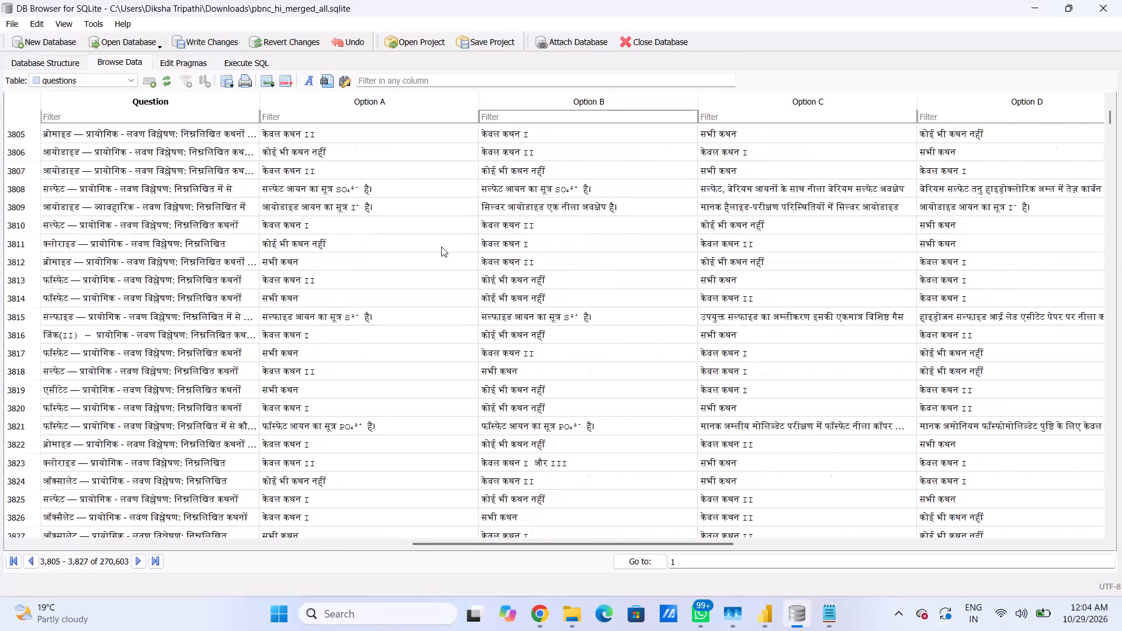
scroll(441, 247, down, 4)
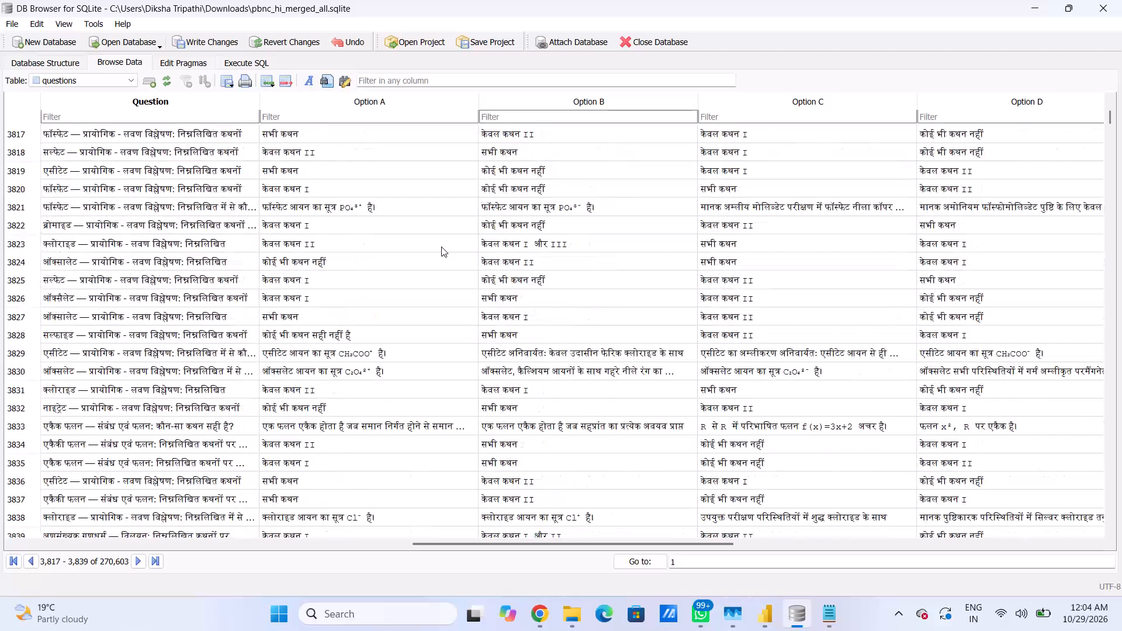
scroll(441, 247, down, 1)
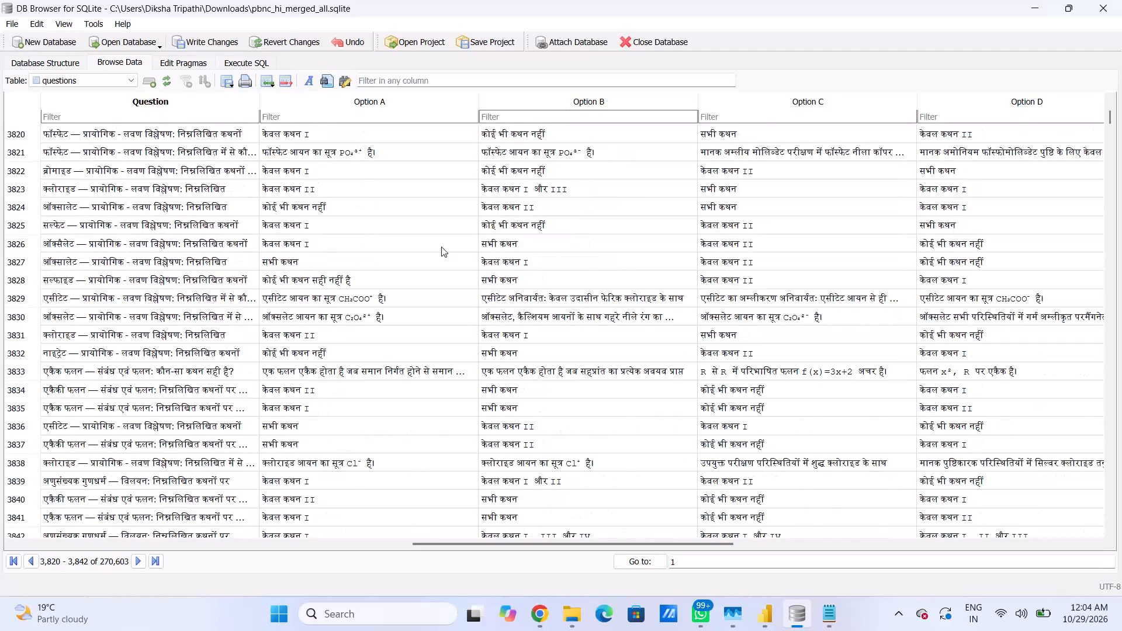
Skim the one-one and onto function questions and the interspersed colligative properties ones with their options up to row 3920.
scroll(441, 247, up, 3)
scroll(441, 247, down, 5)
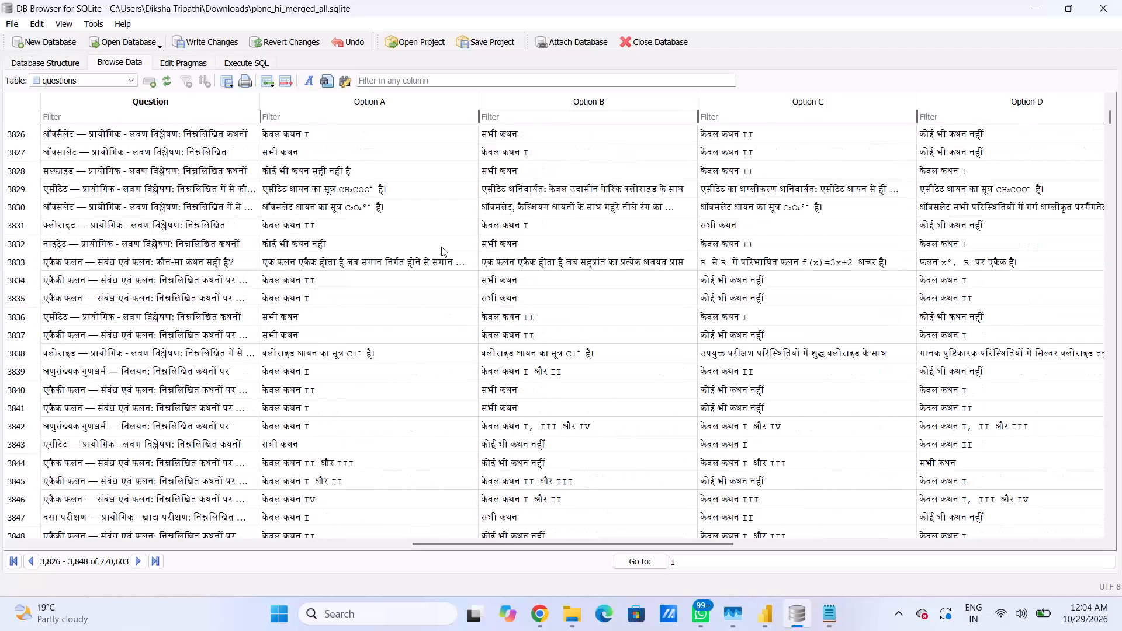
scroll(441, 247, down, 1)
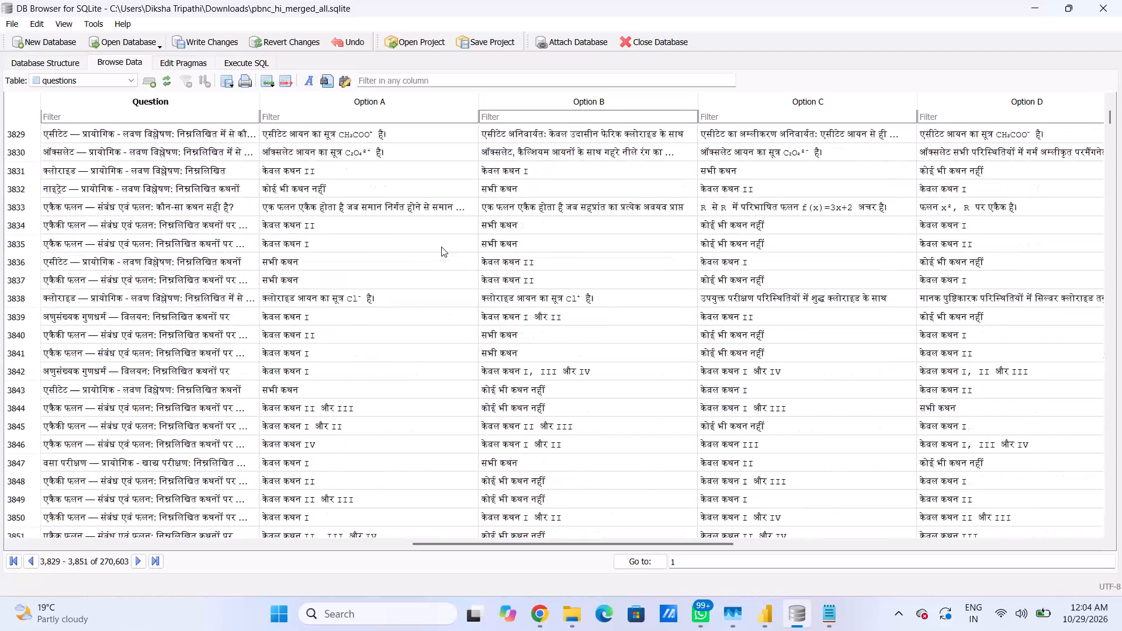
scroll(441, 247, down, 1)
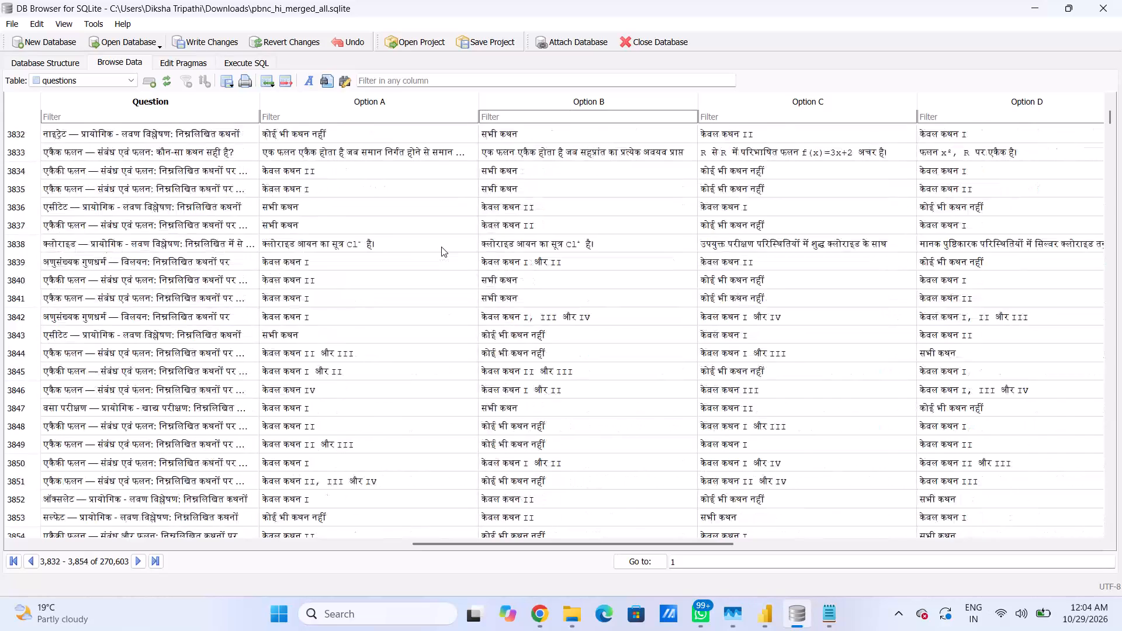
scroll(441, 247, down, 12)
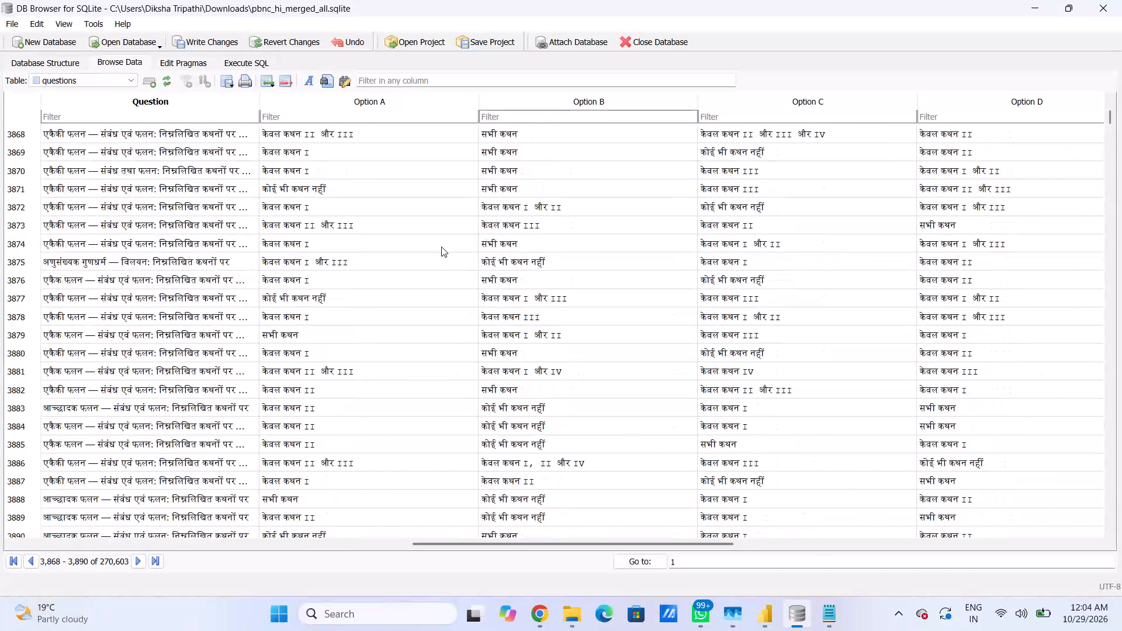
scroll(441, 247, down, 7)
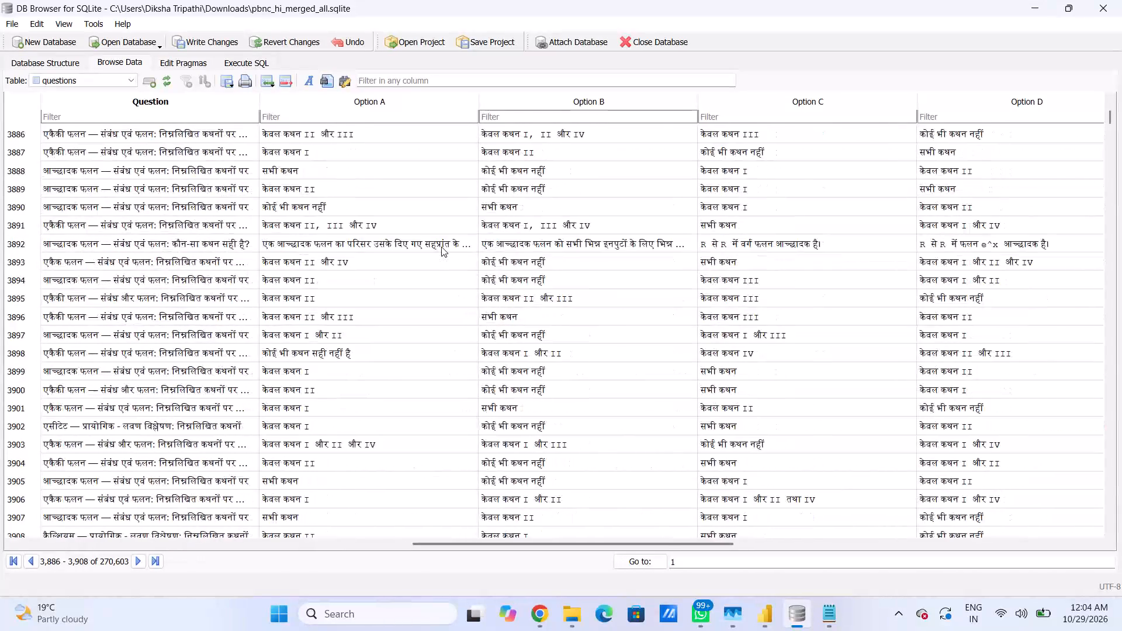
scroll(441, 247, down, 8)
scroll(441, 247, up, 5)
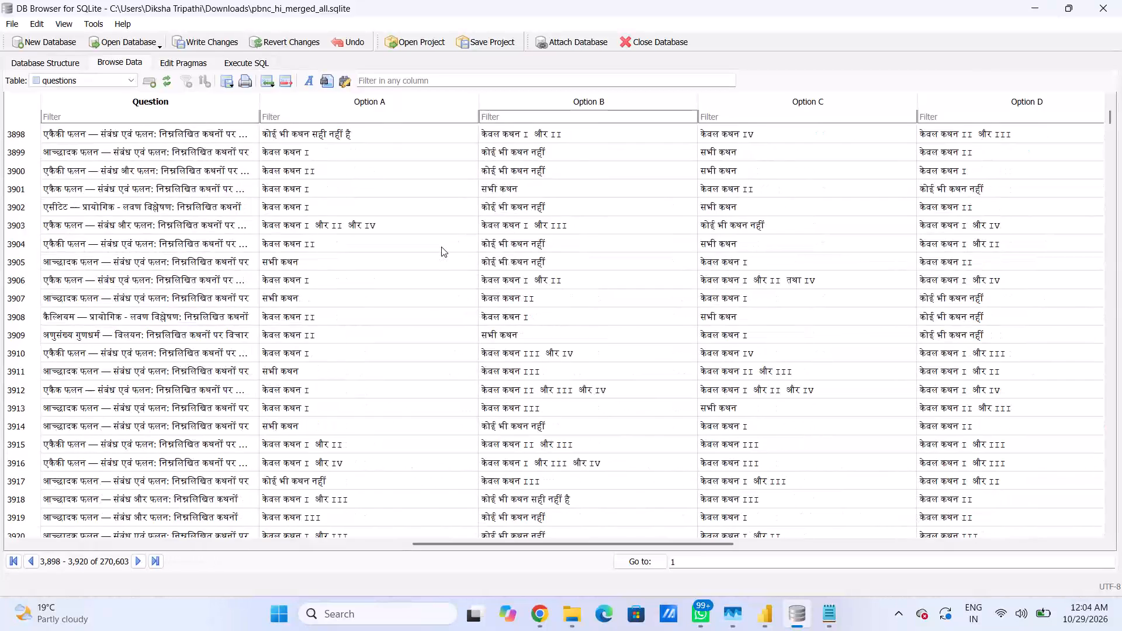
Skim the reflexive, symmetric, transitive and equivalence relation questions and the inverse trigonometric definition questions with their options up to row 4019.
scroll(441, 247, down, 8)
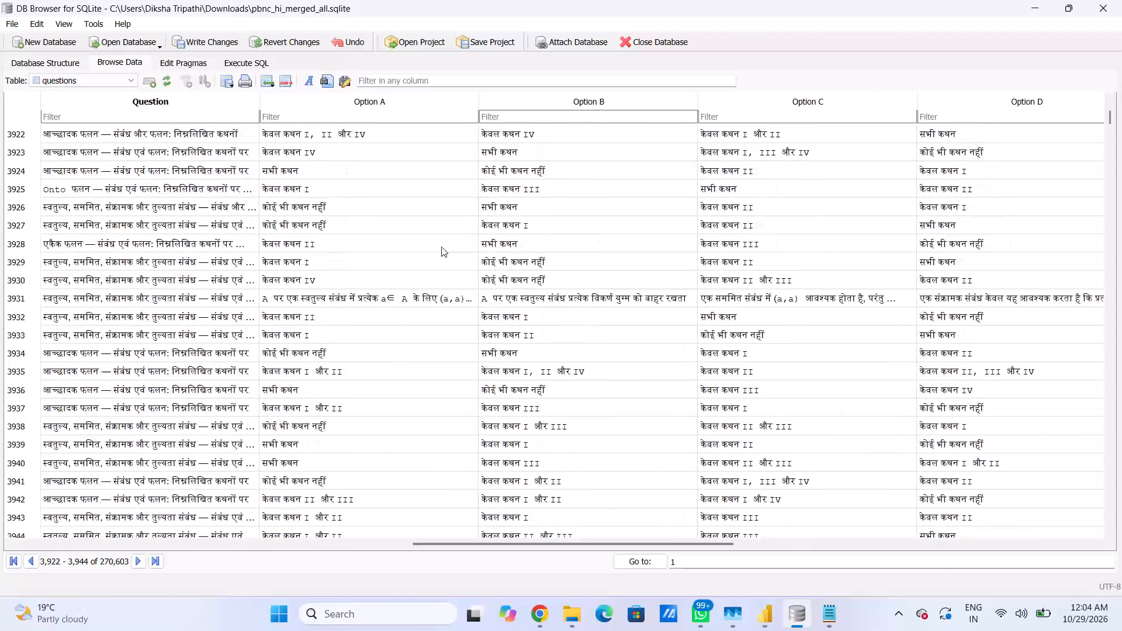
scroll(441, 247, down, 1)
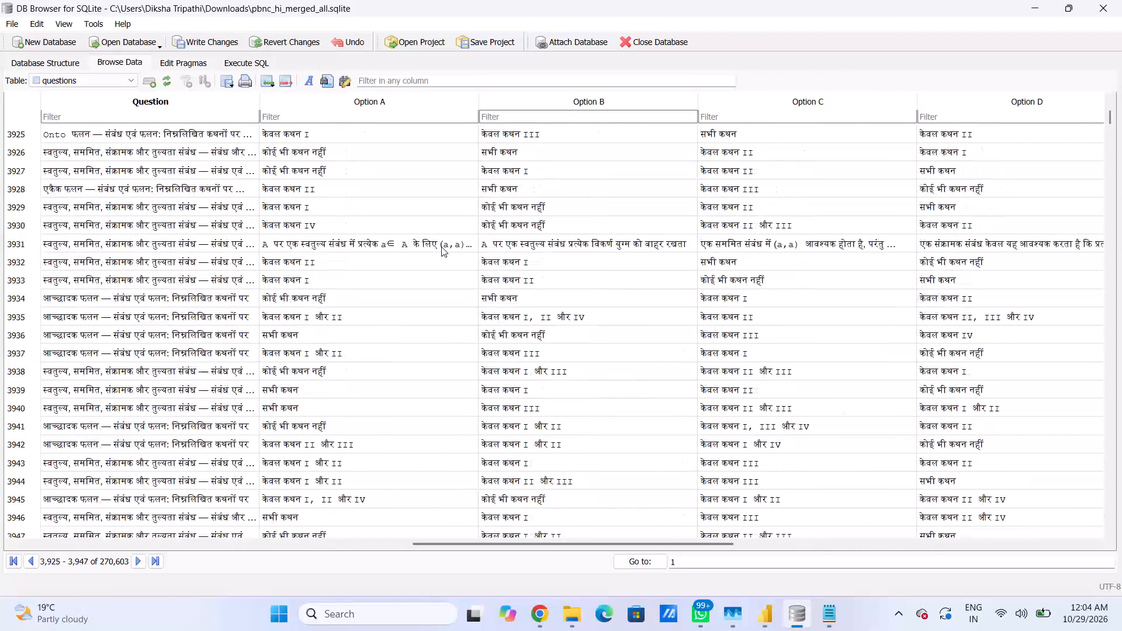
scroll(441, 247, down, 5)
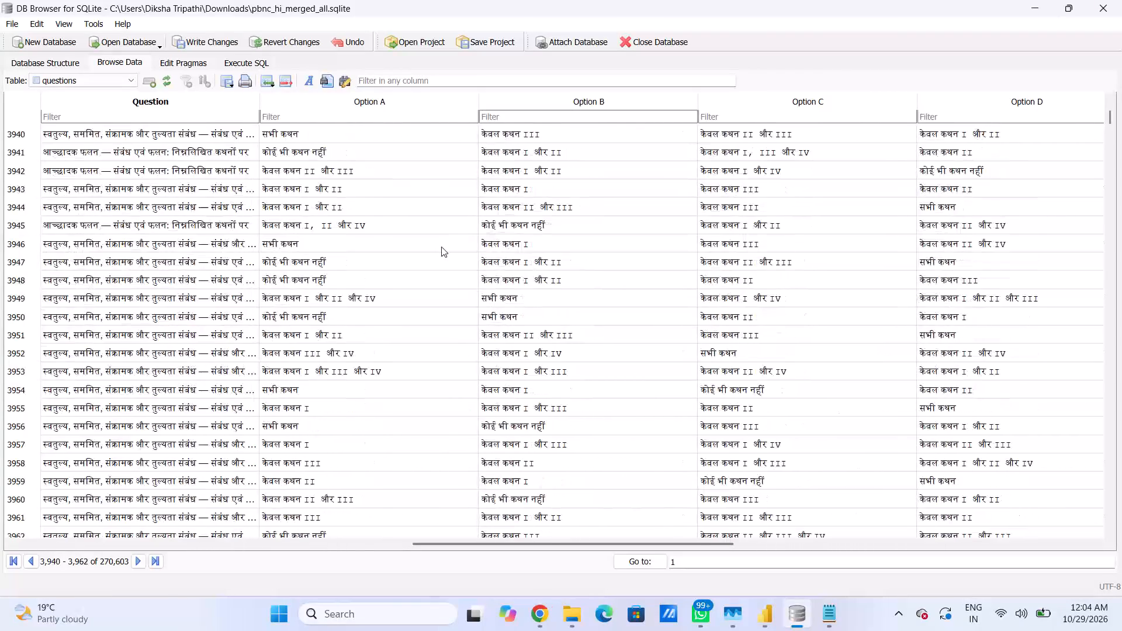
scroll(441, 247, down, 13)
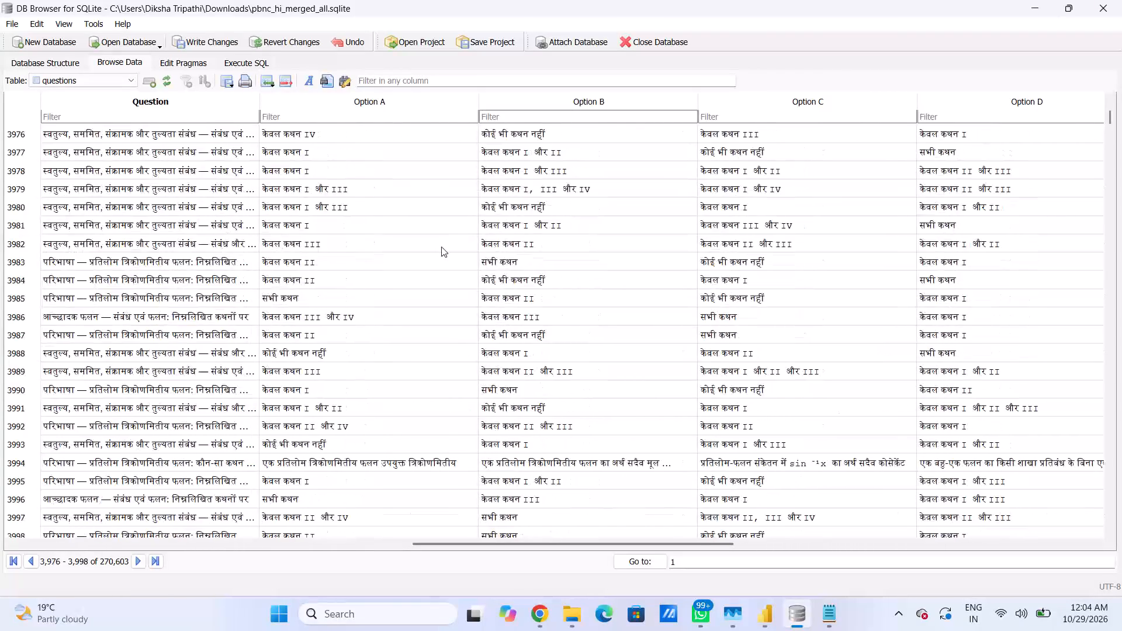
scroll(441, 247, down, 7)
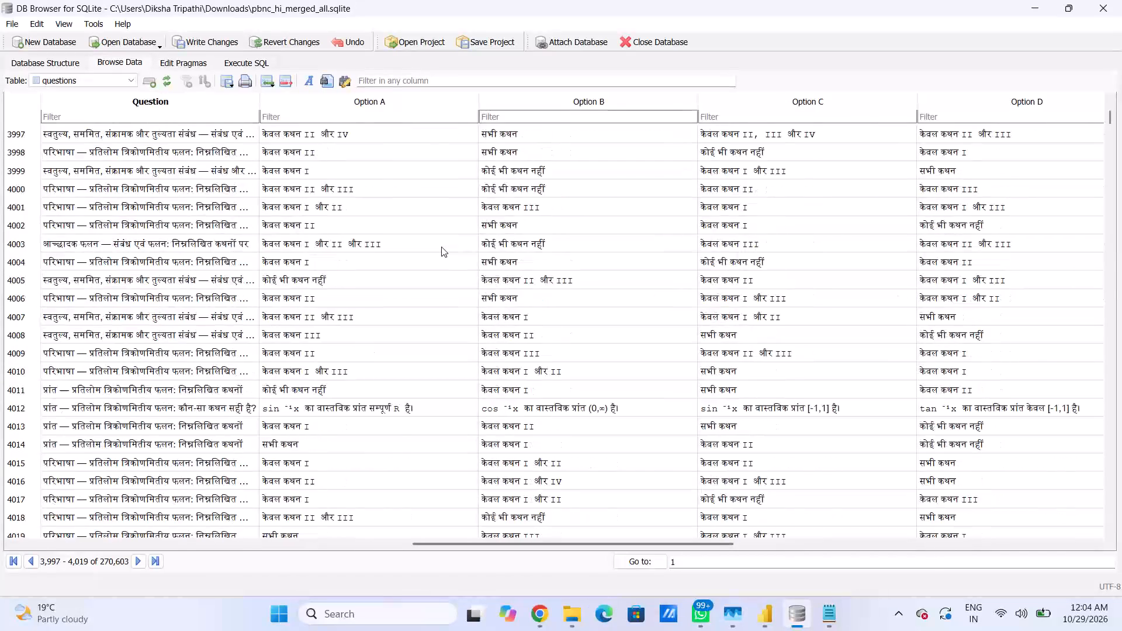
Skim the inverse trigonometric function questions on domain, graph and principal branches with their options up to row 4073.
scroll(441, 247, down, 7)
scroll(441, 247, up, 5)
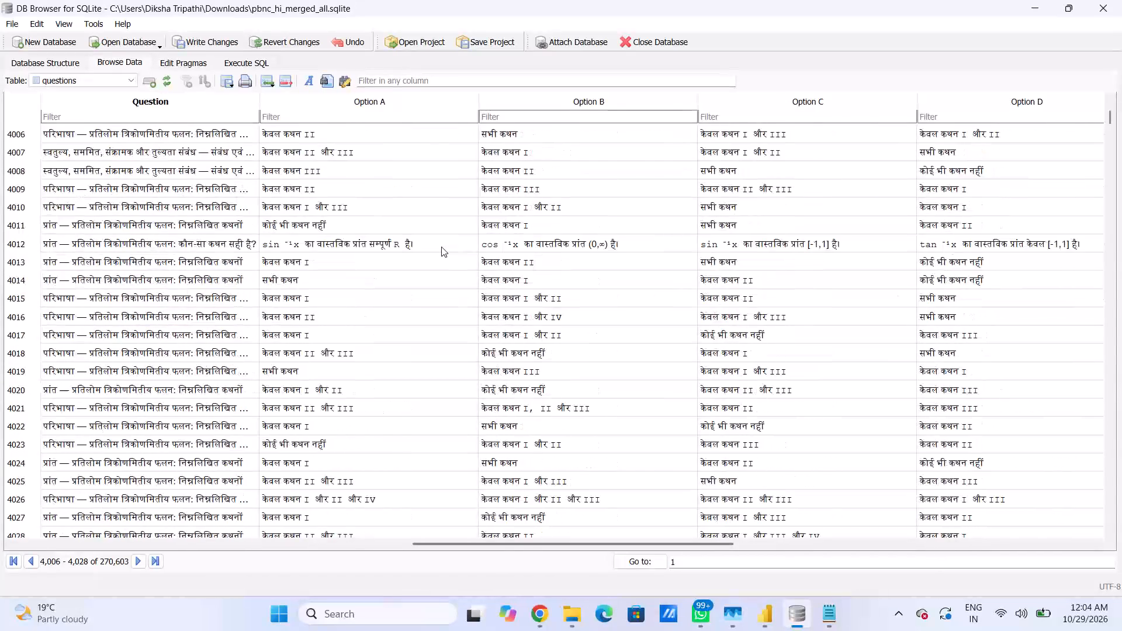
scroll(441, 247, down, 2)
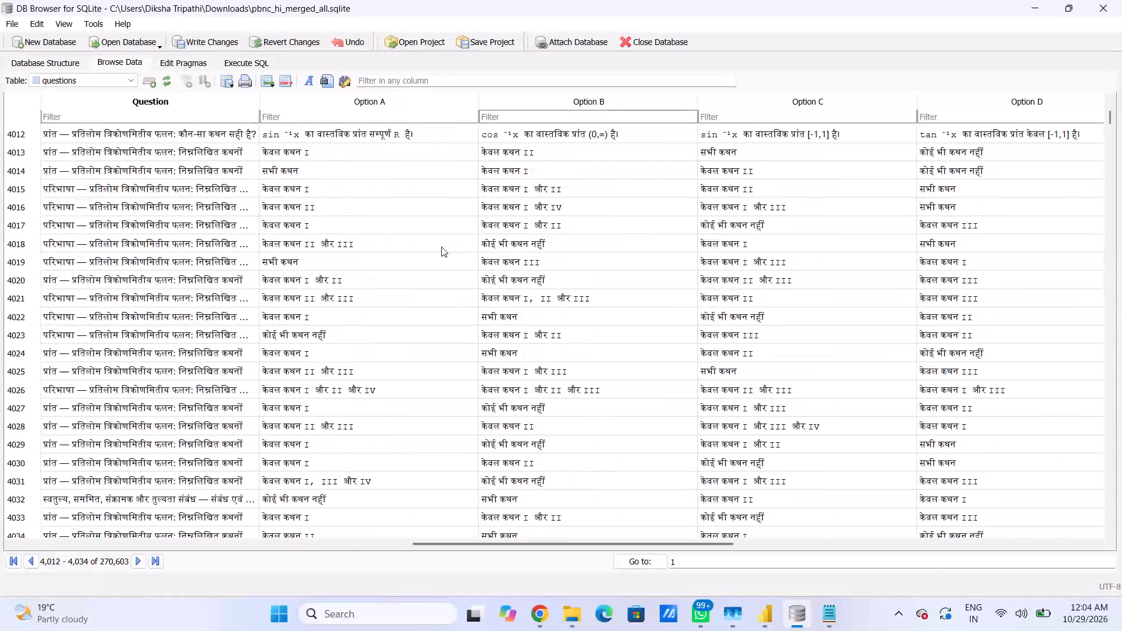
scroll(441, 247, down, 1)
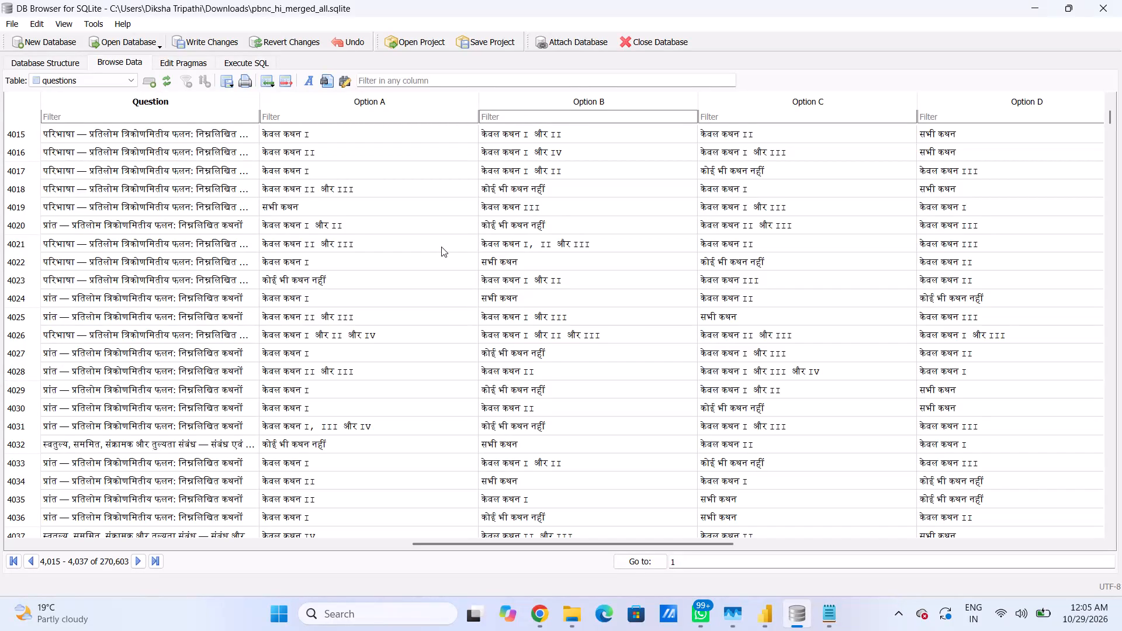
scroll(441, 247, down, 6)
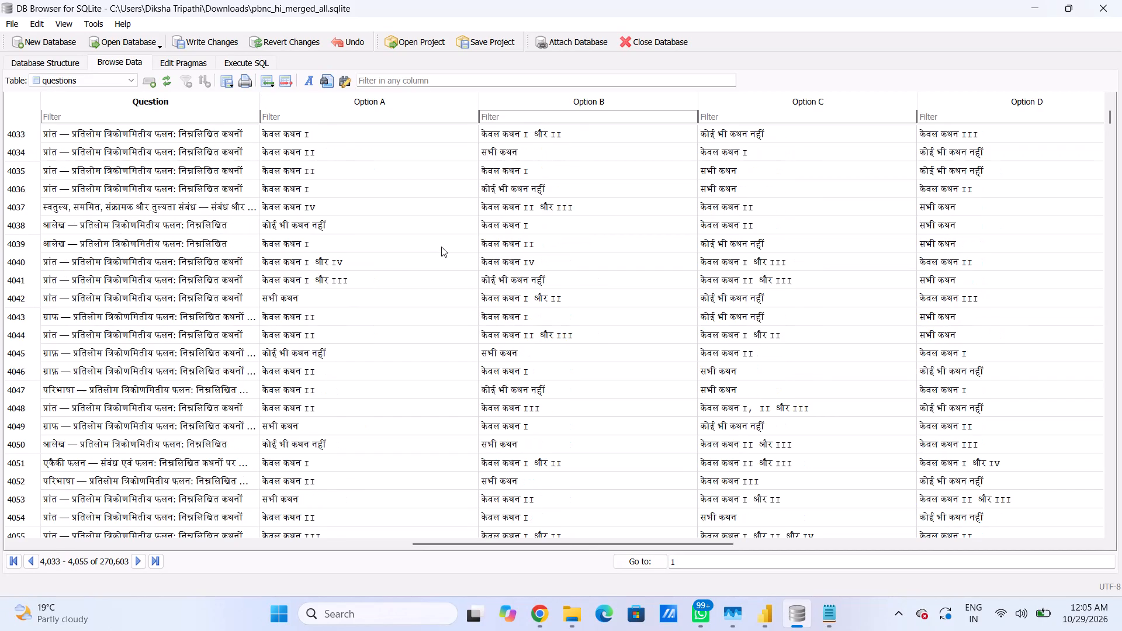
scroll(441, 247, down, 6)
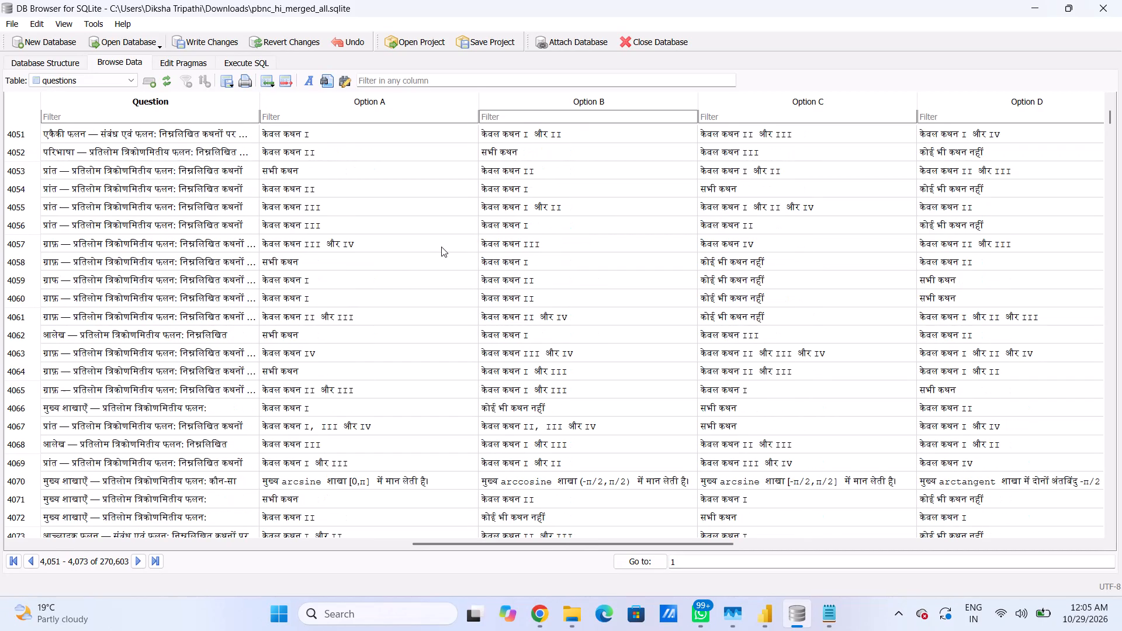
scroll(441, 247, down, 3)
Go back to row 3946 and recheck the relation and inverse trigonometric function questions with their options up to row 4079.
scroll(441, 247, up, 5)
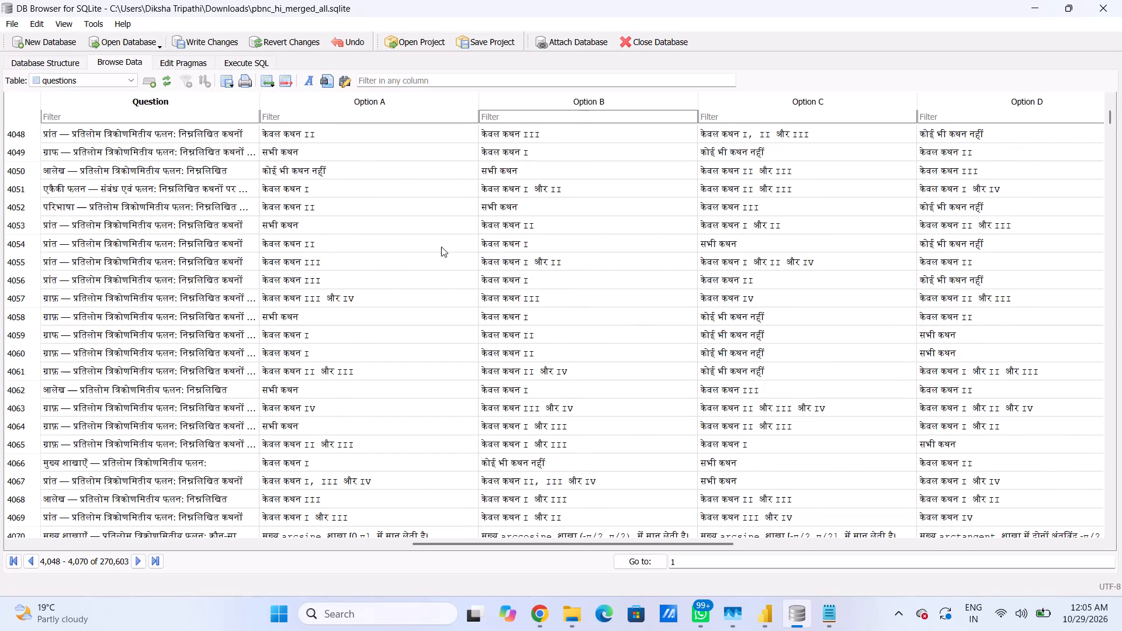
scroll(441, 247, up, 18)
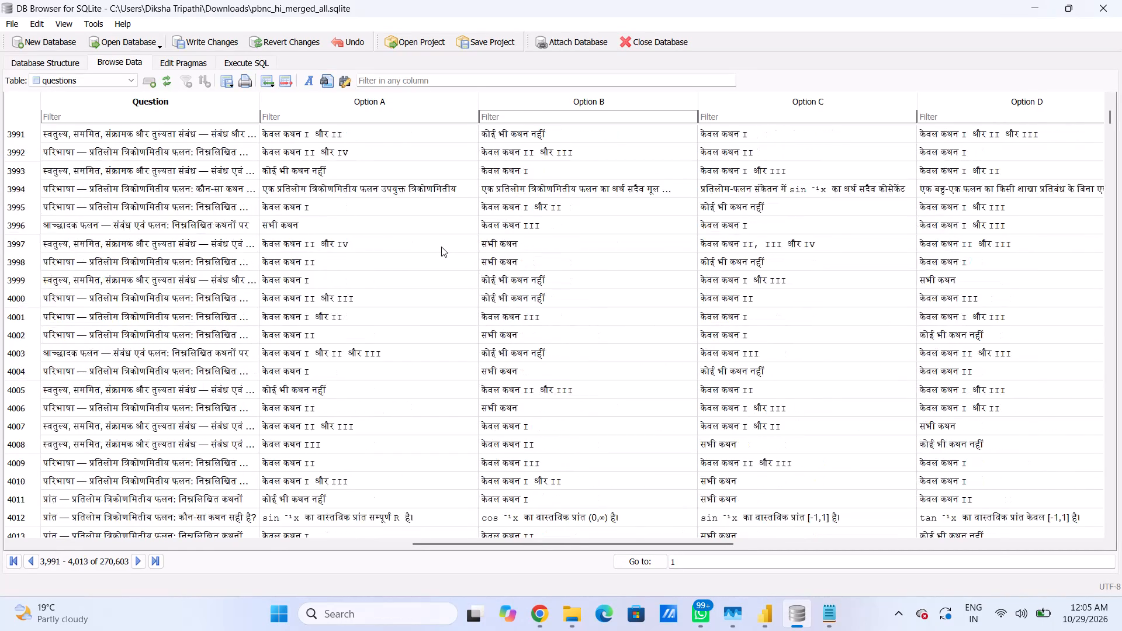
scroll(441, 247, up, 15)
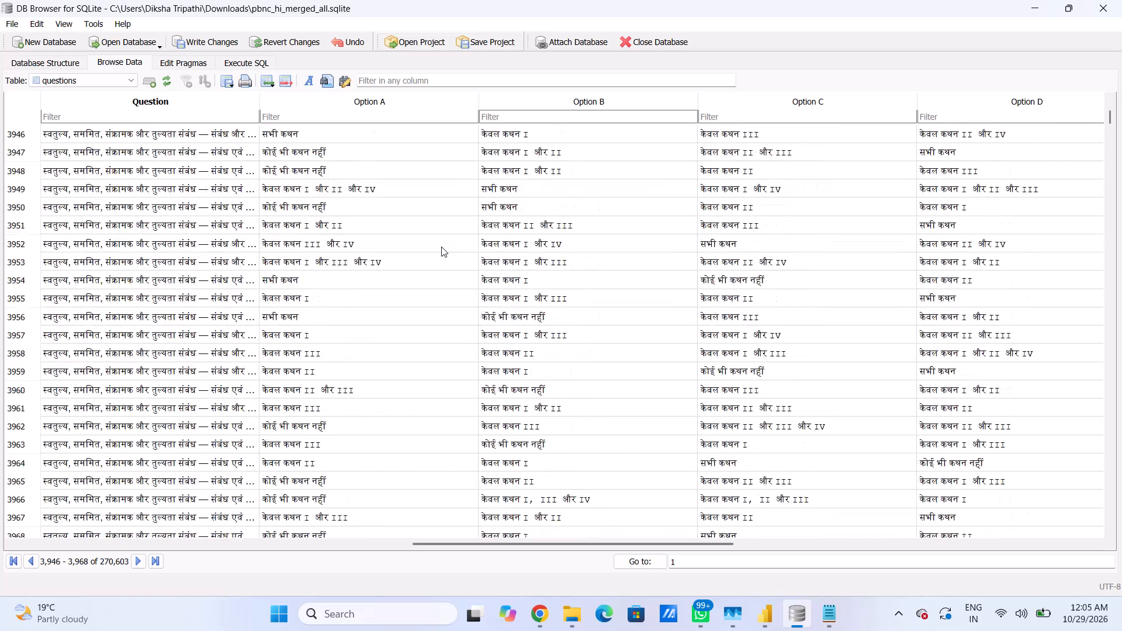
scroll(441, 247, down, 19)
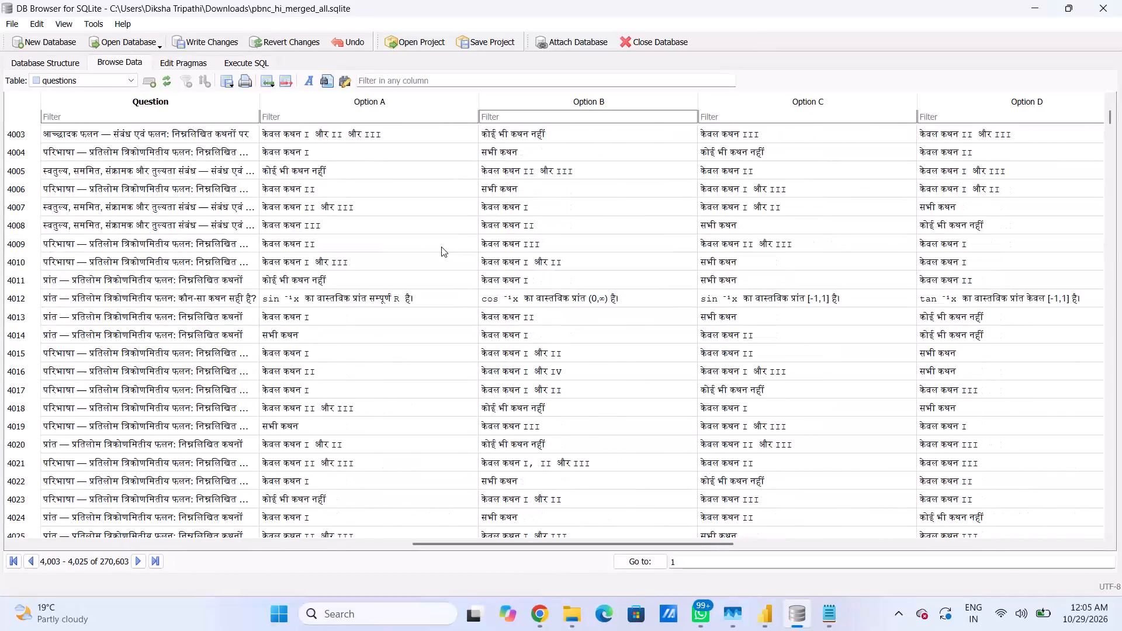
scroll(441, 247, down, 10)
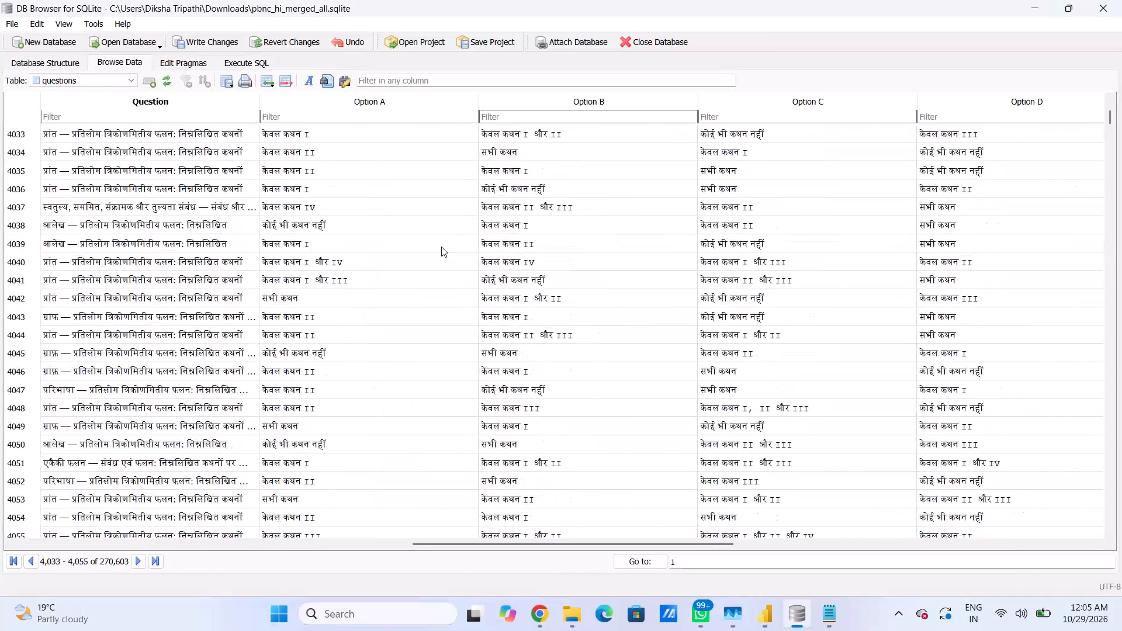
scroll(441, 247, down, 8)
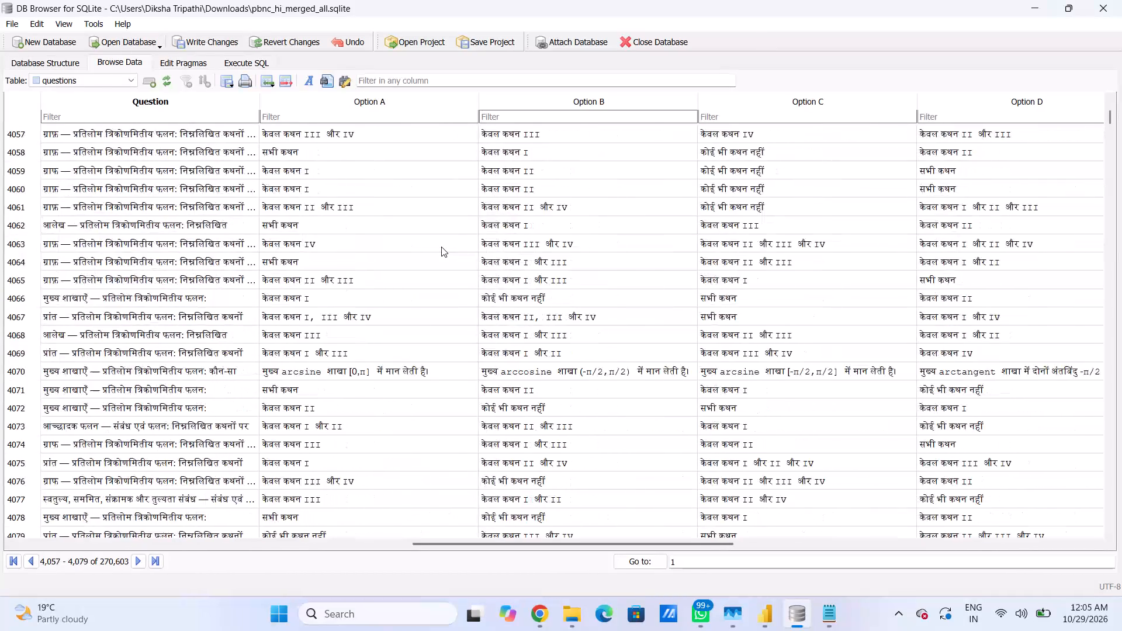
Skim the inverse trigonometric function questions on graphs, principal branches and range with their options up to row 4124.
scroll(441, 247, down, 8)
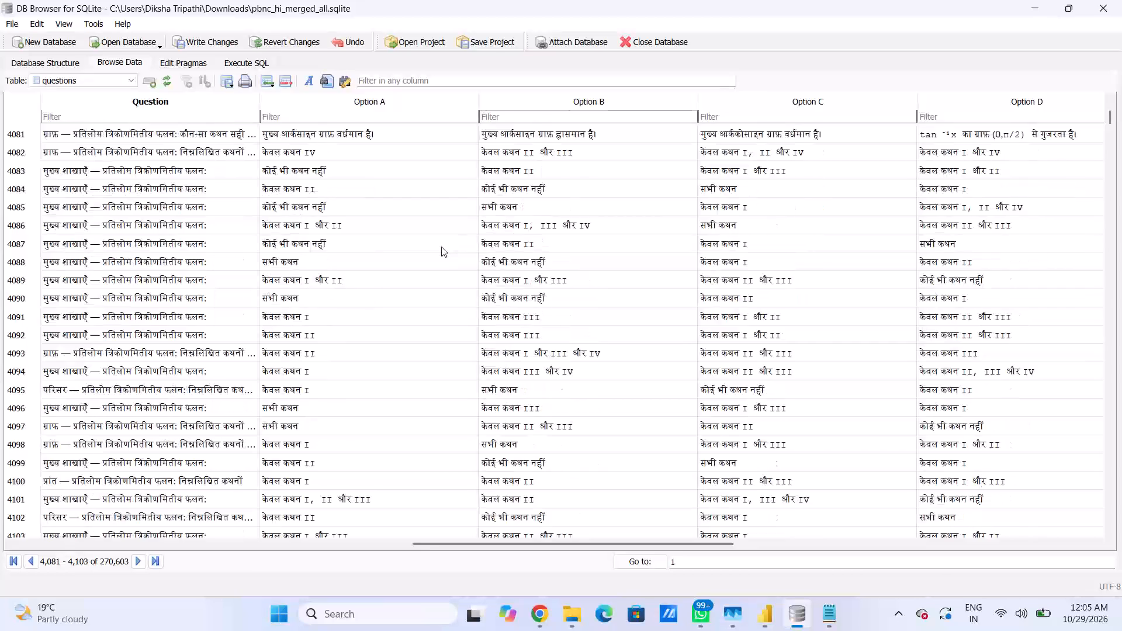
scroll(441, 247, down, 7)
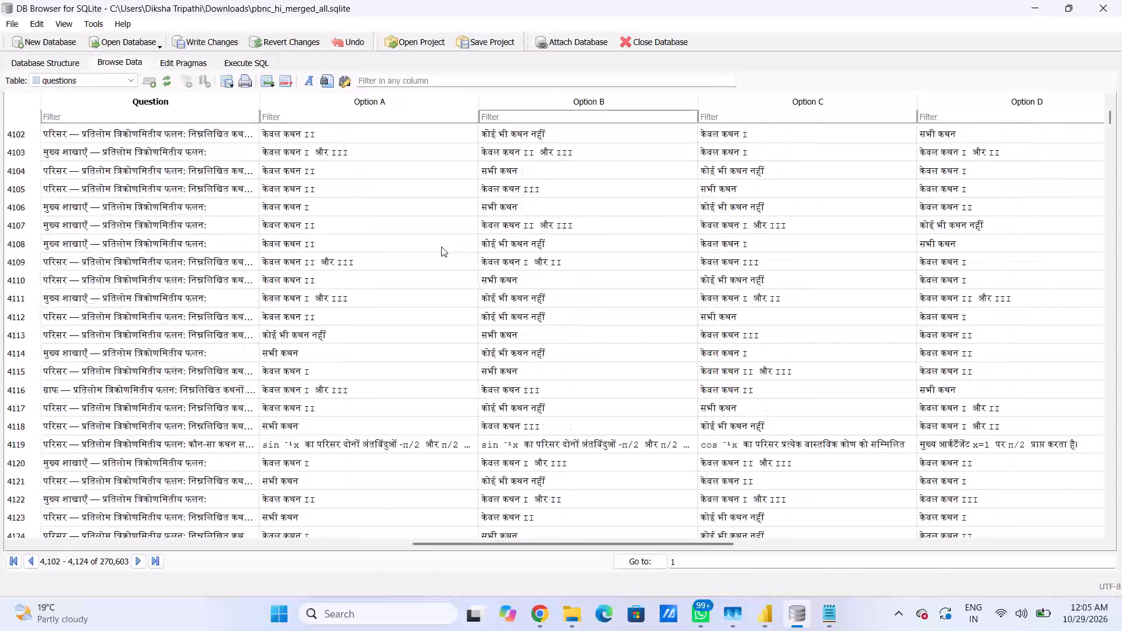
Skim the remaining inverse trigonometric range questions and the matrix addition, equality and multiplication questions with their options up to row 4178.
scroll(441, 247, down, 11)
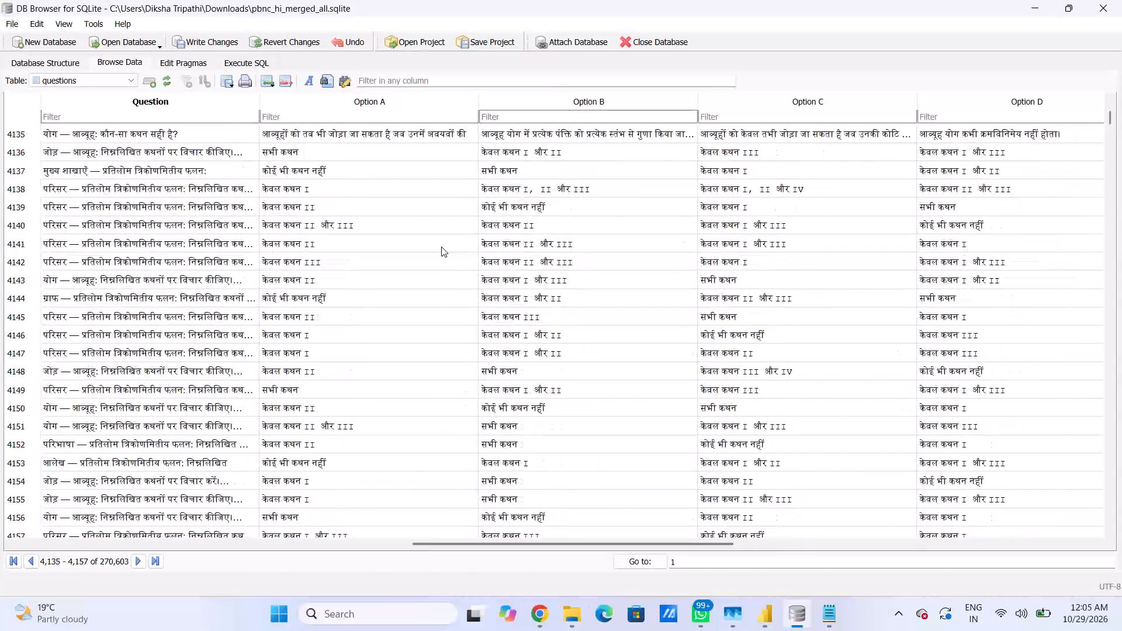
scroll(441, 247, down, 1)
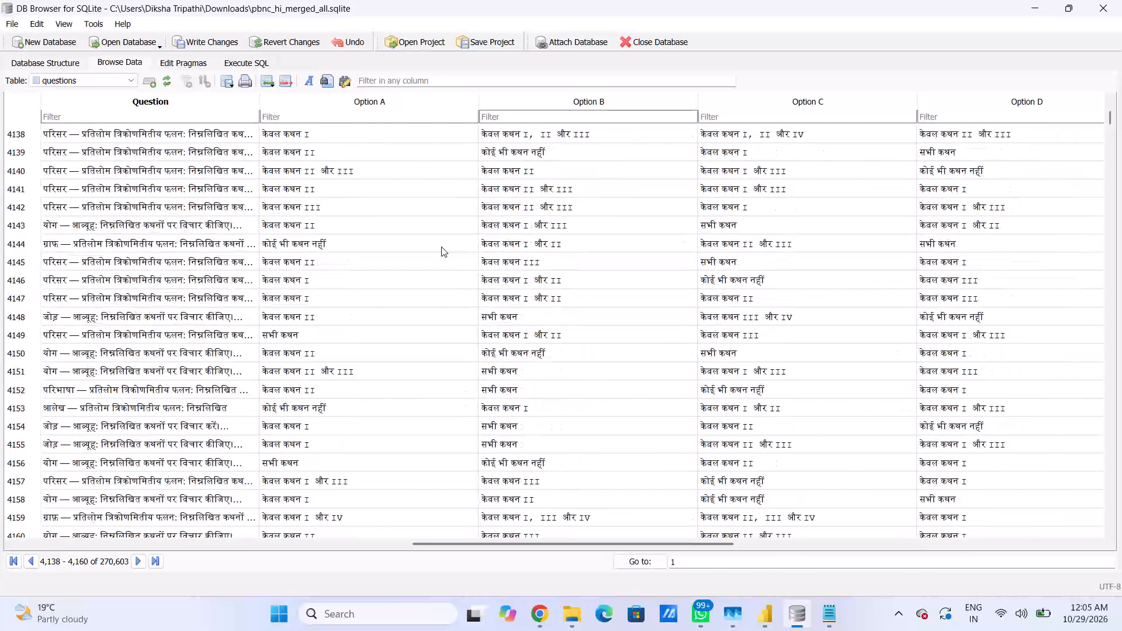
scroll(441, 247, down, 2)
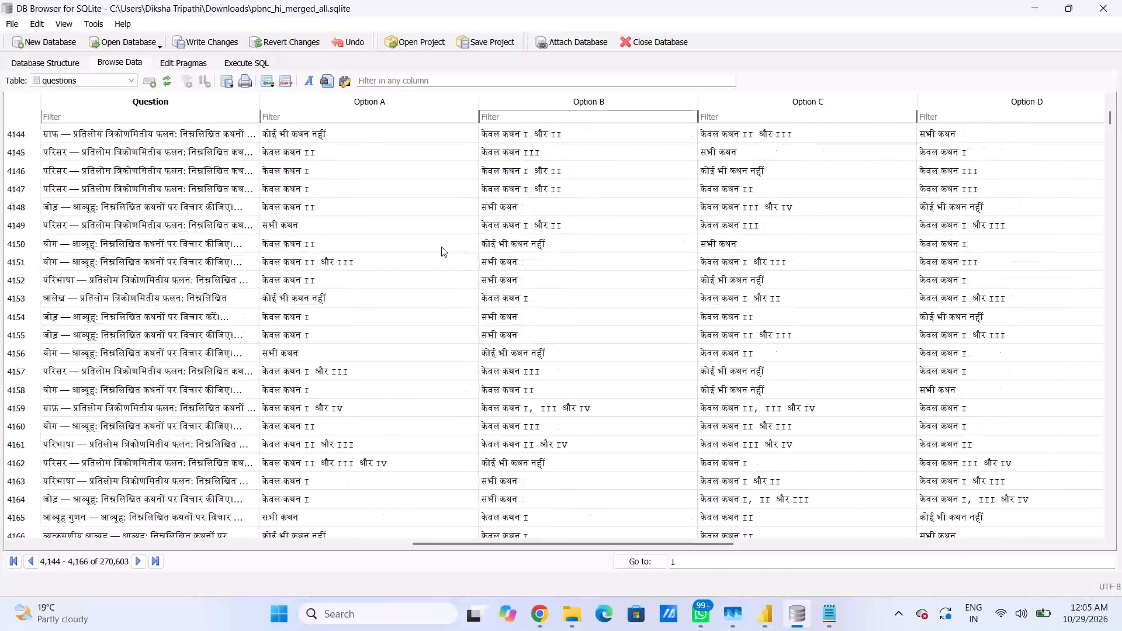
scroll(441, 247, down, 4)
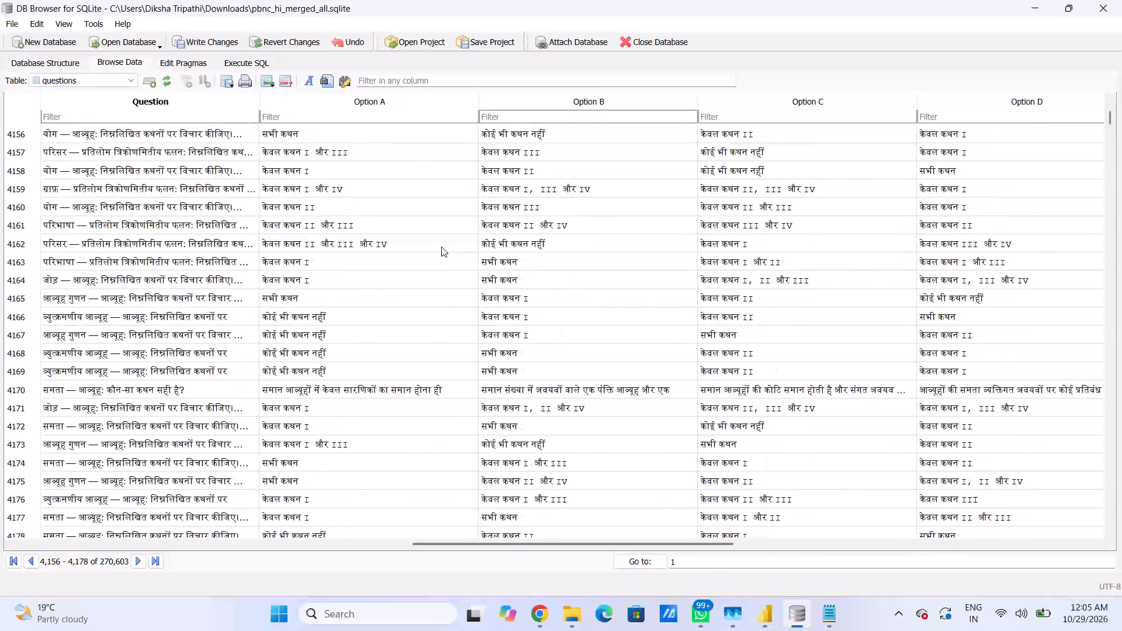
Skim the invertible matrix, matrix type, non-commutativity and zero-product matrix questions with their options up to row 4238.
scroll(441, 247, down, 6)
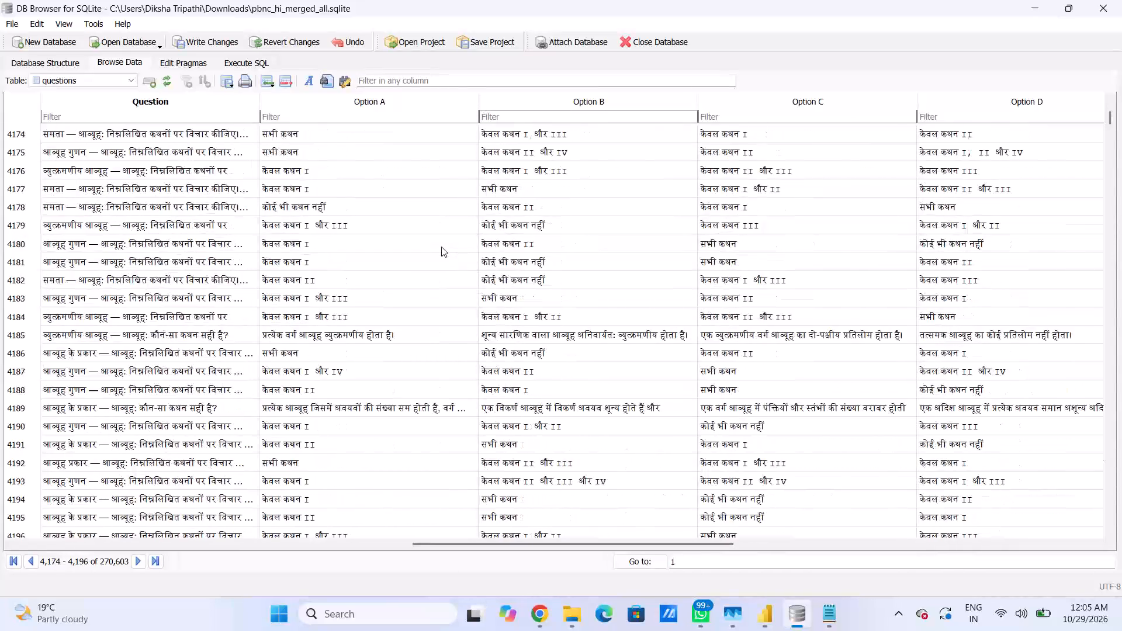
scroll(441, 247, down, 4)
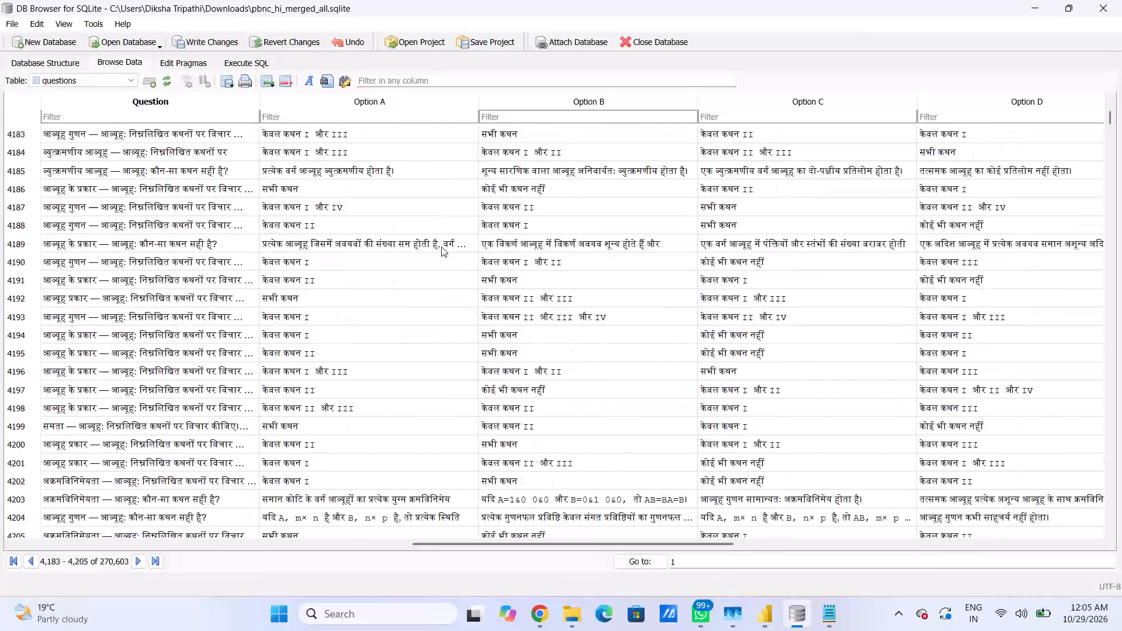
scroll(441, 247, down, 7)
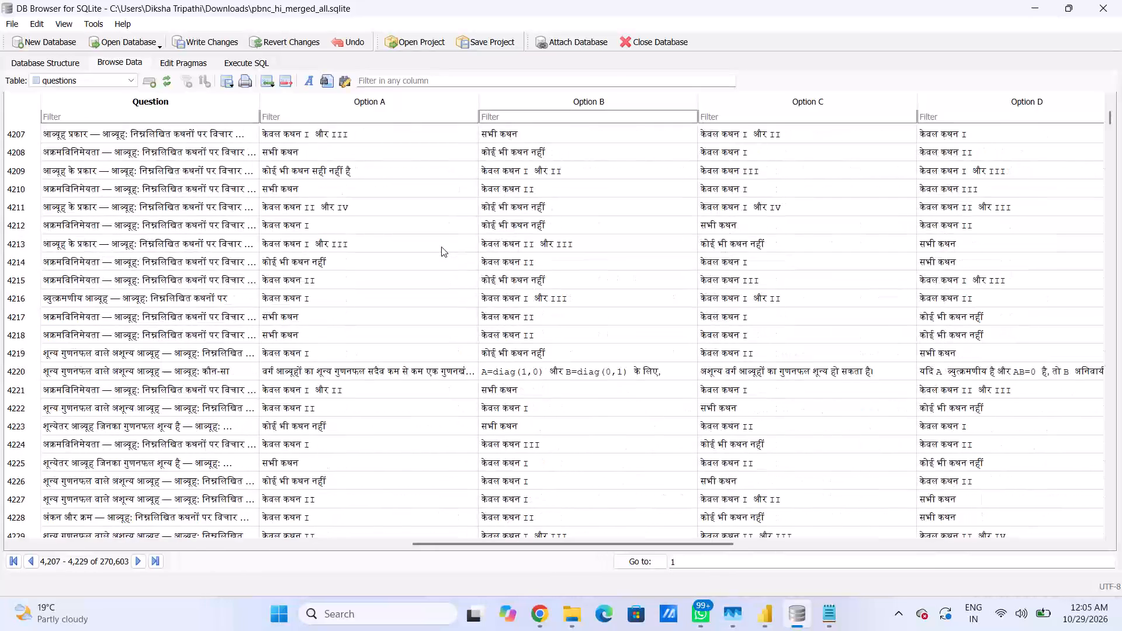
scroll(441, 247, down, 3)
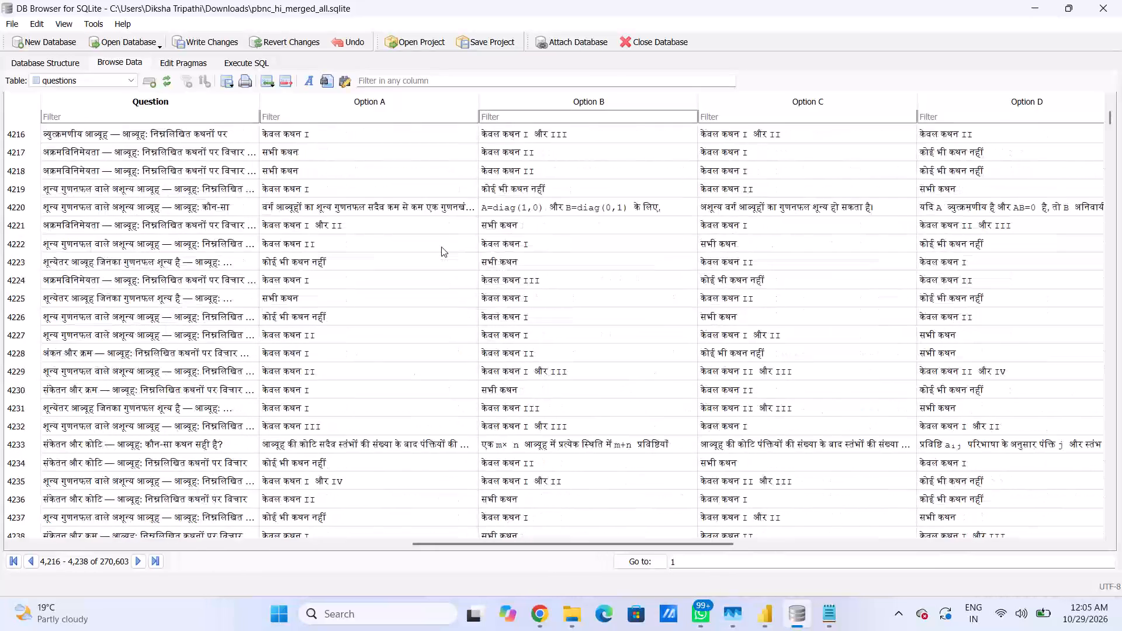
Skim the matrix notation and order, operation property and scalar multiplication questions with their options up to row 4280.
scroll(441, 247, down, 9)
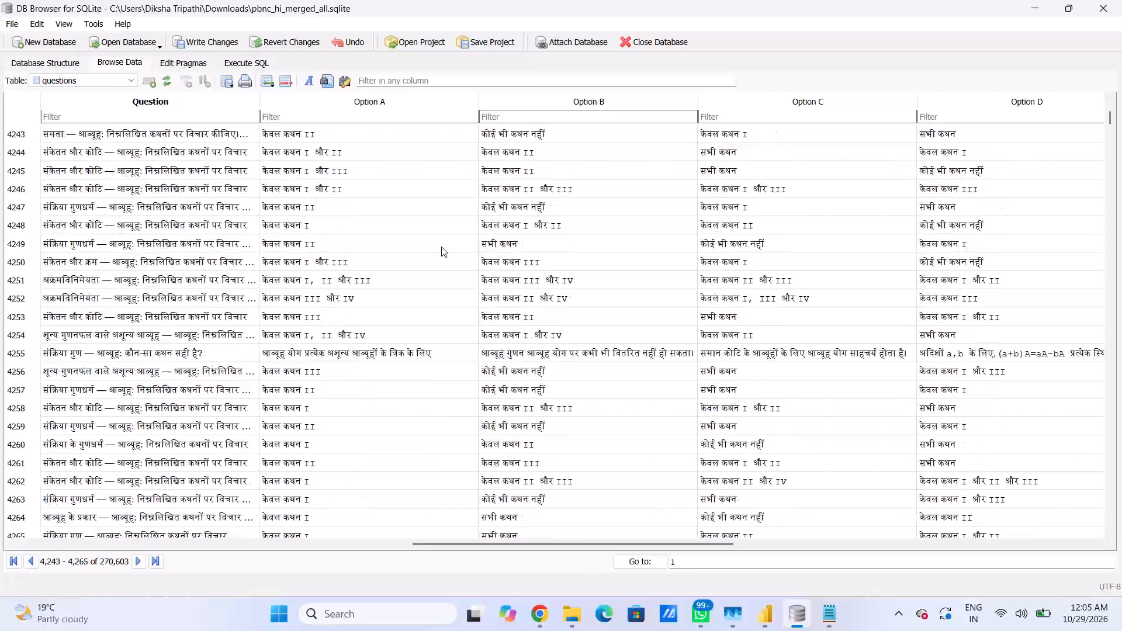
scroll(441, 247, down, 2)
scroll(441, 247, up, 1)
scroll(441, 247, down, 4)
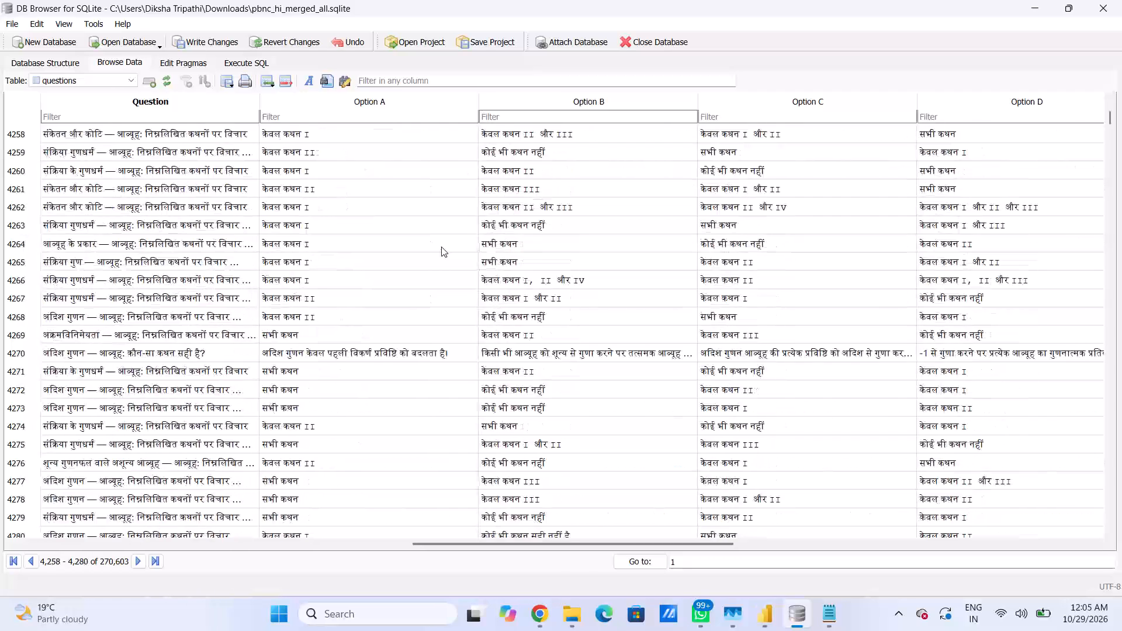
Skim the scalar multiplication, skew-symmetric and symmetric matrix questions with their options up to row 4325.
scroll(441, 247, down, 3)
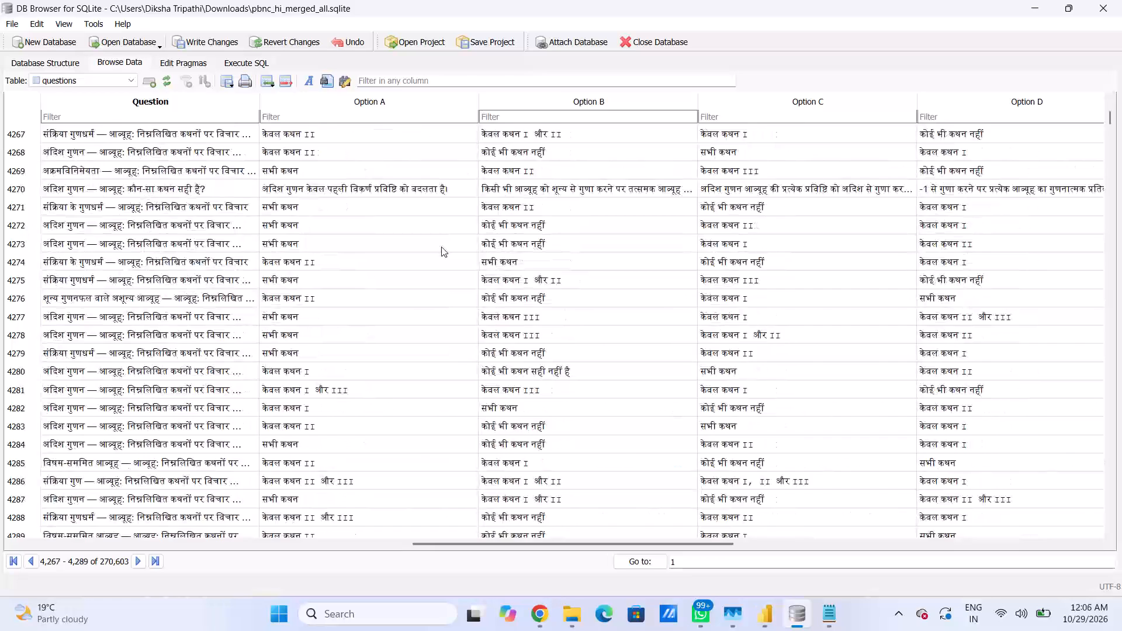
scroll(441, 247, down, 3)
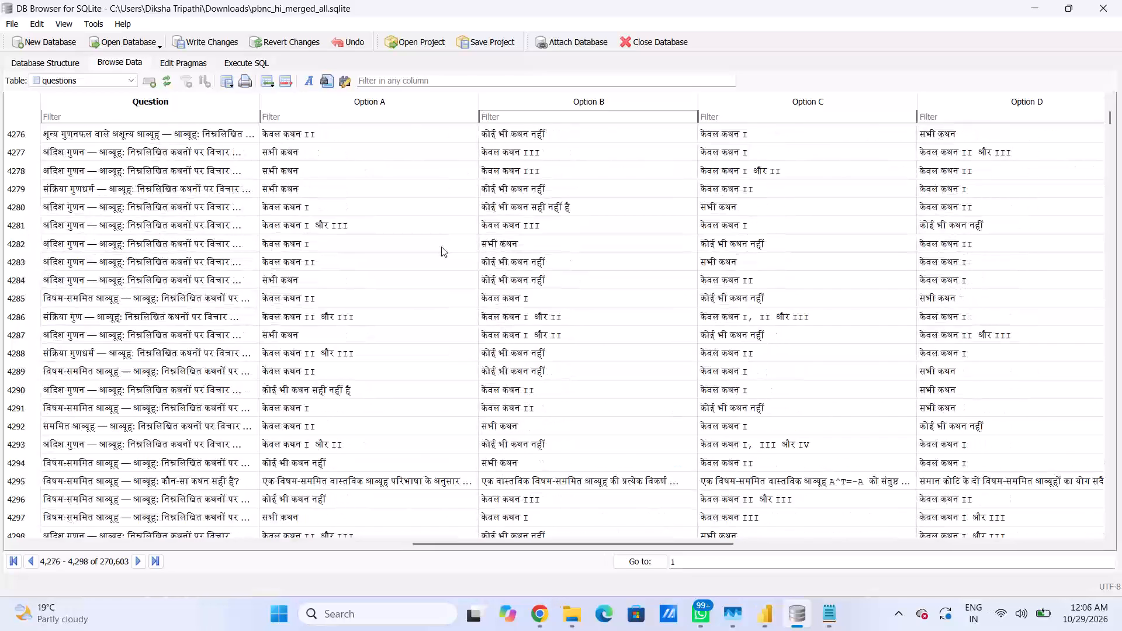
scroll(441, 247, down, 4)
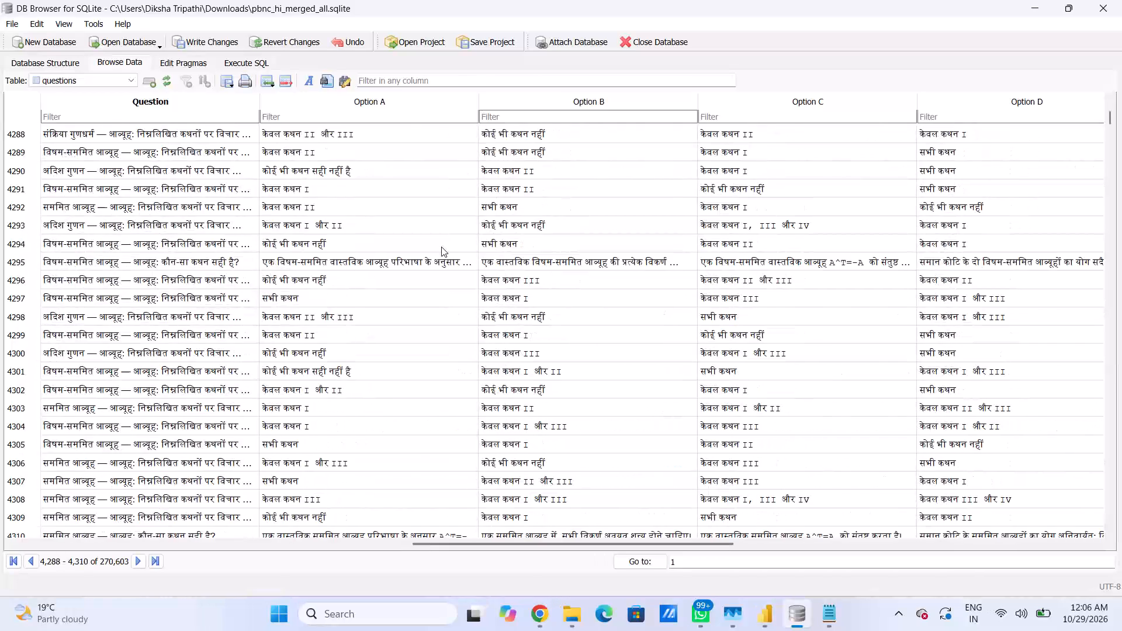
scroll(441, 247, down, 5)
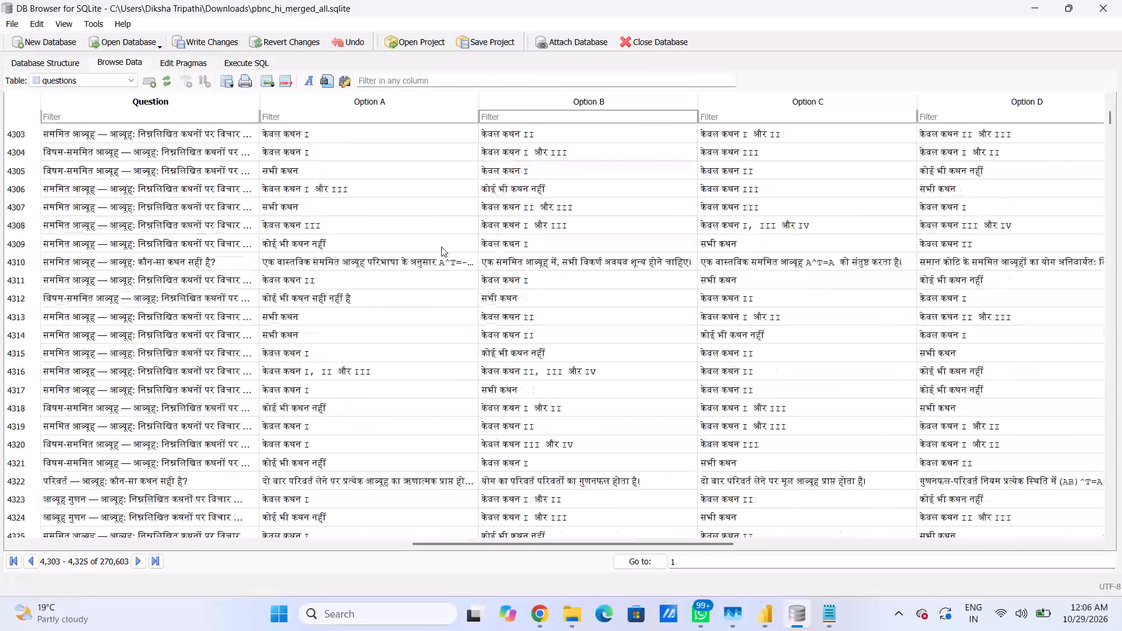
Skim the transpose, uniqueness of inverse, zero matrix and first adjoint questions with their options up to row 4388.
scroll(441, 247, down, 5)
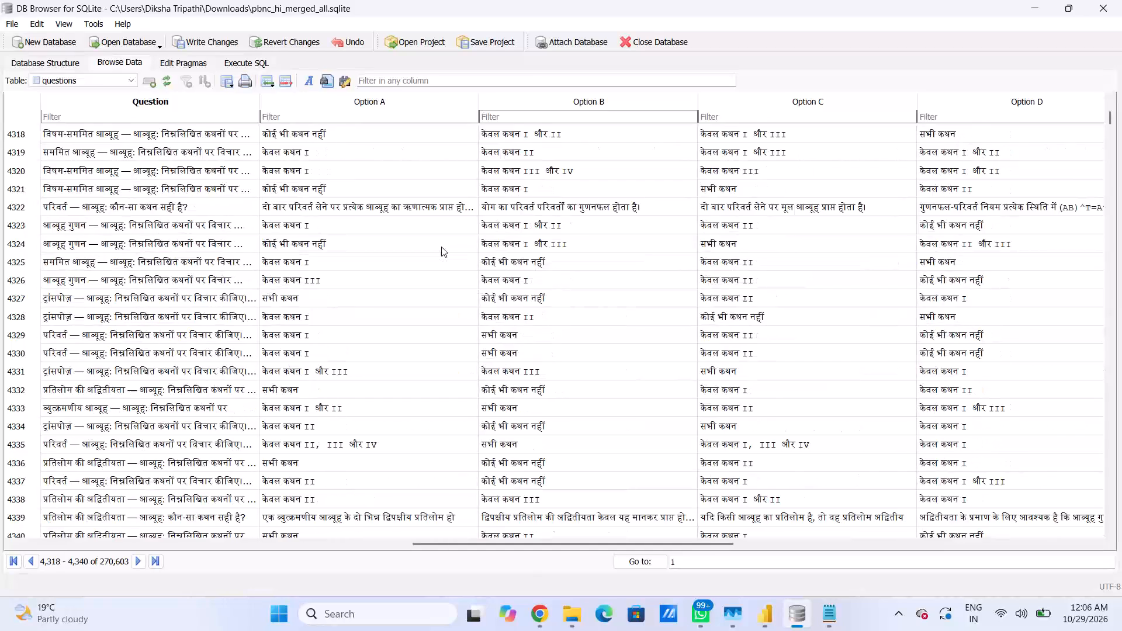
scroll(441, 247, down, 12)
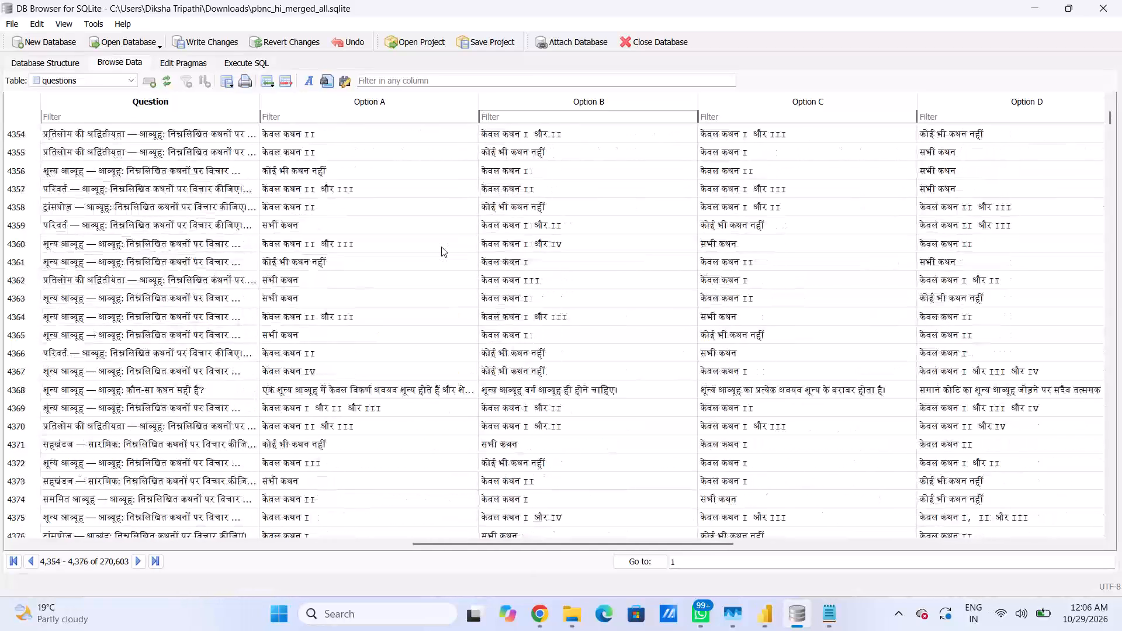
scroll(441, 247, down, 4)
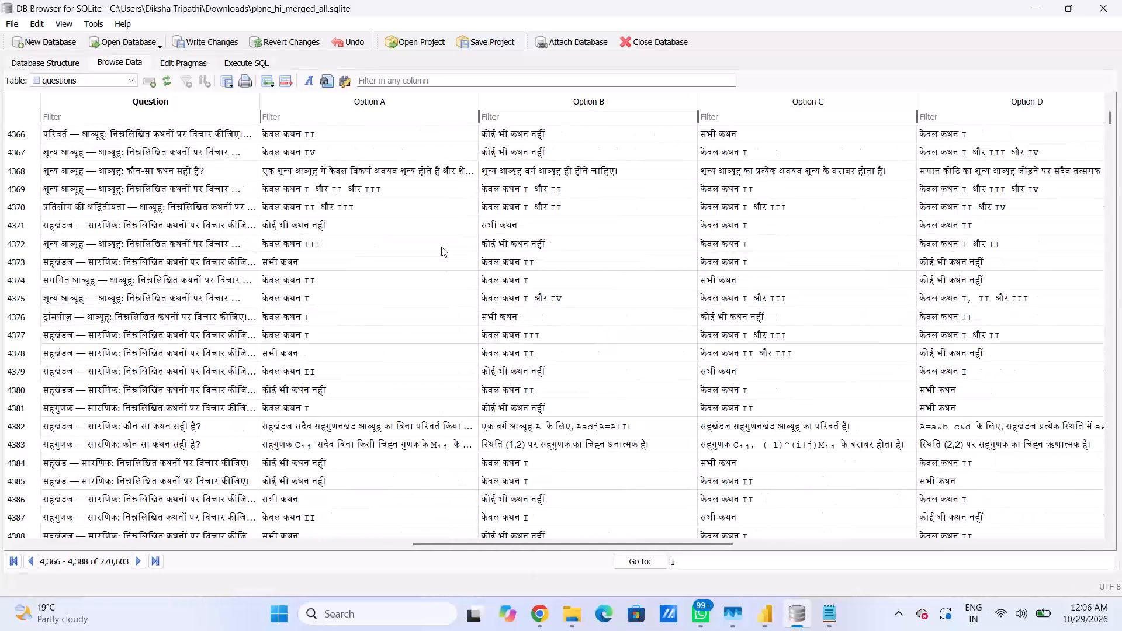
Skim the adjoint, cofactor, linear system consistency and third-order determinant questions with their options up to row 4457.
scroll(441, 247, down, 7)
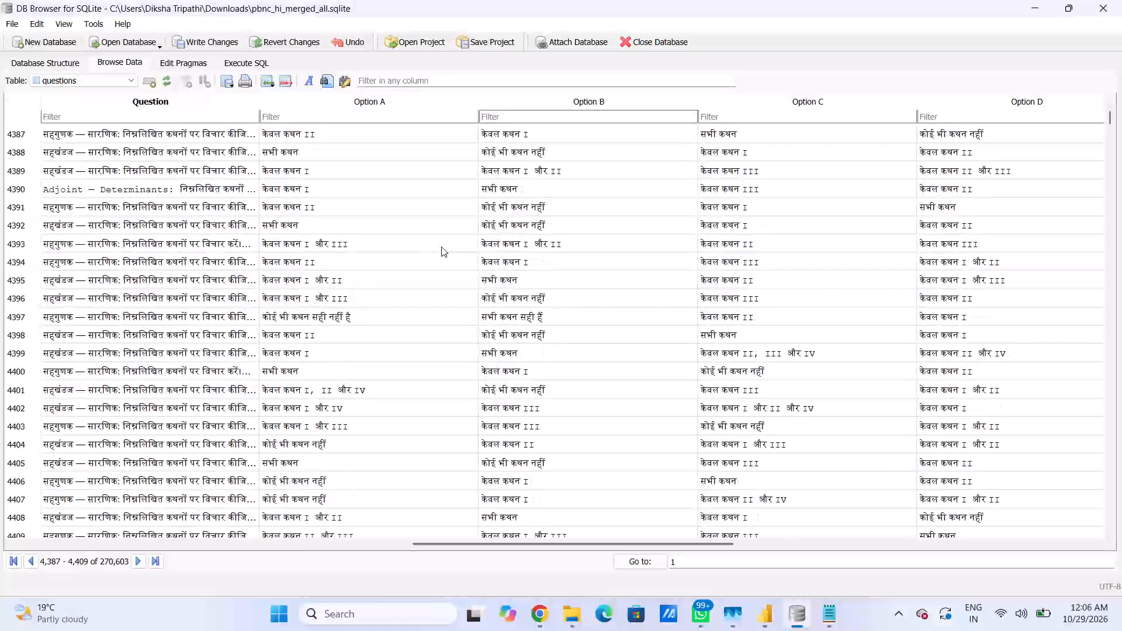
scroll(441, 247, down, 8)
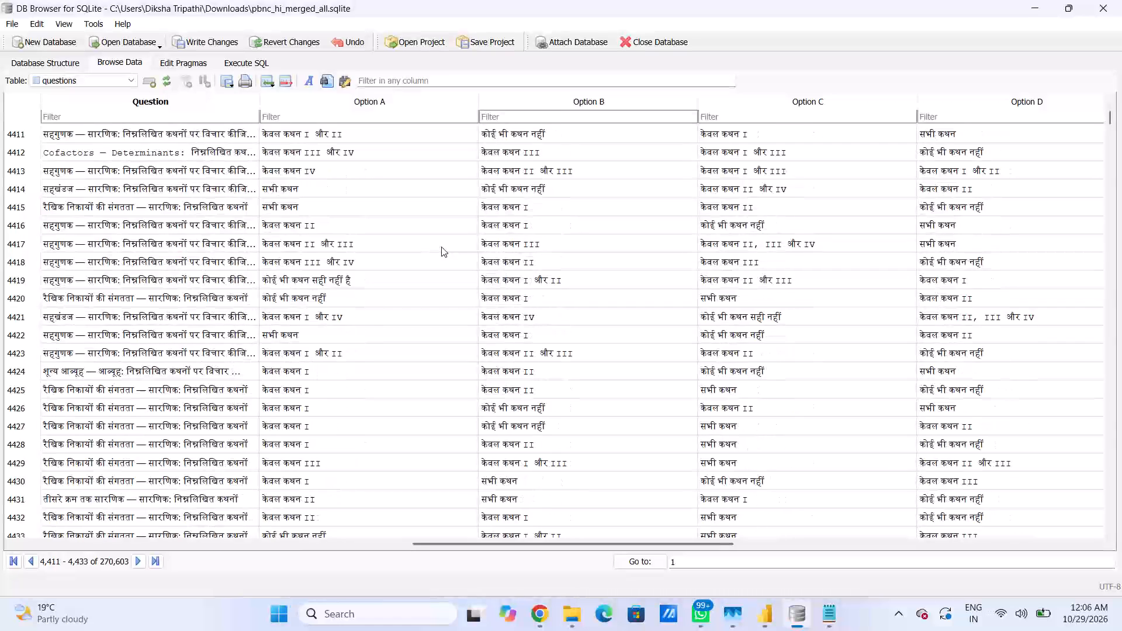
scroll(441, 247, down, 8)
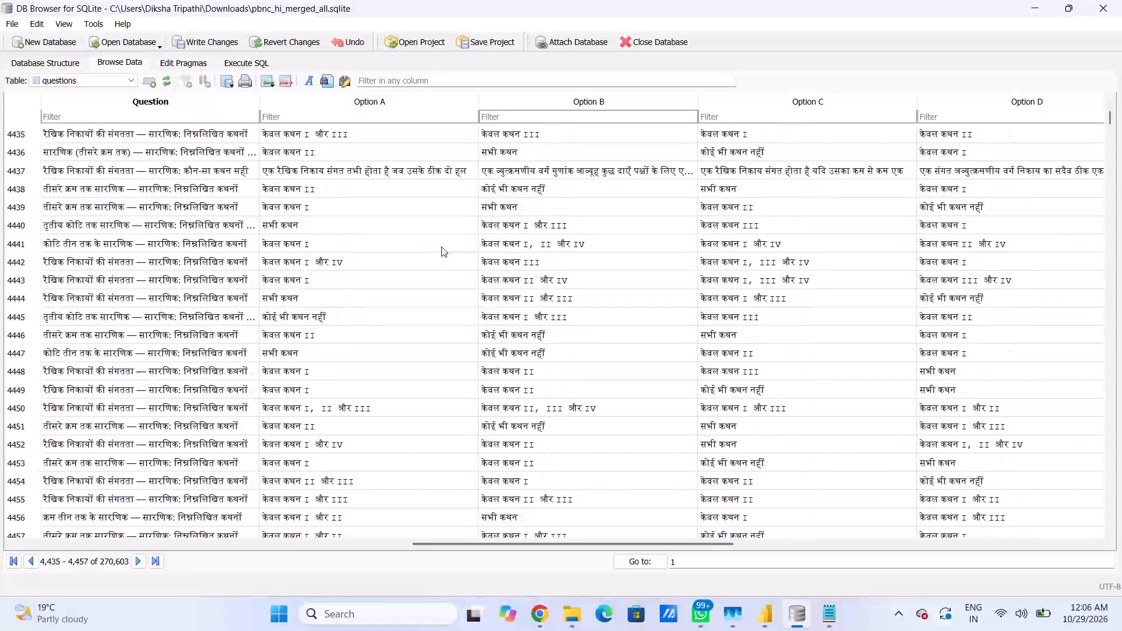
Skim the determinant questions on minors, inverse, number of solutions and triangle area with their options up to row 4556.
scroll(441, 247, down, 19)
scroll(441, 247, down, 7)
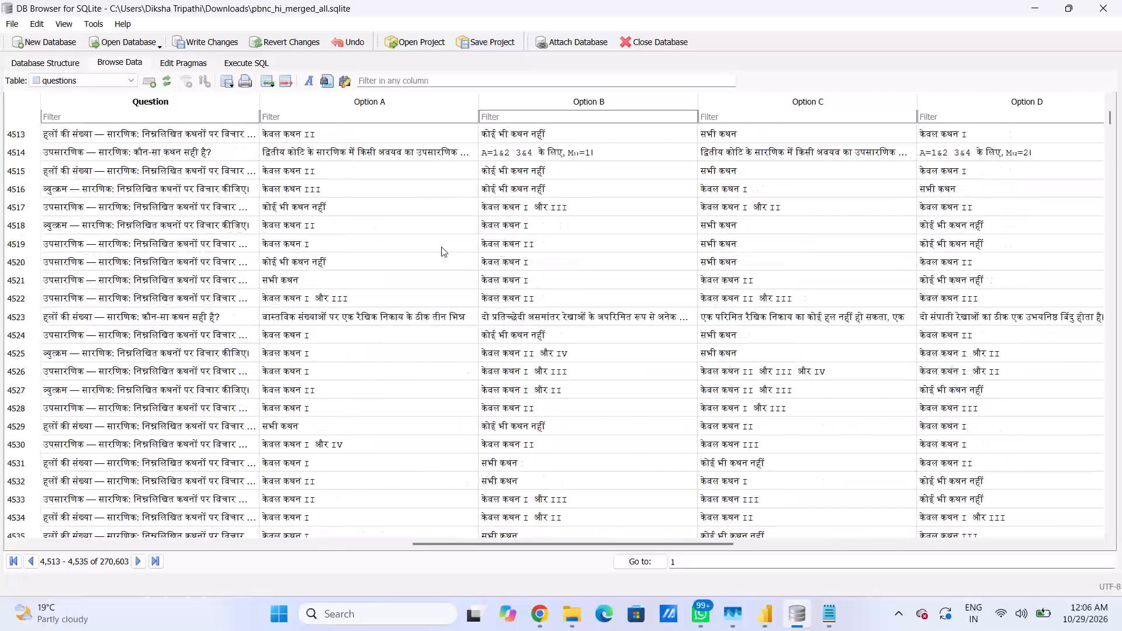
scroll(441, 247, down, 7)
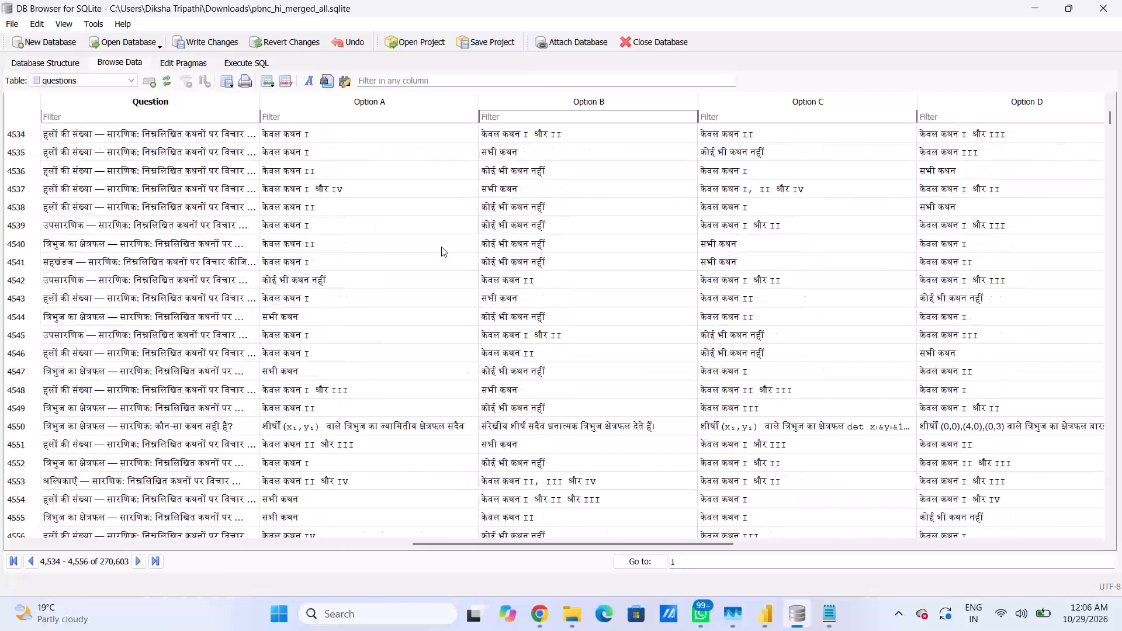
Skim the triangle area, inverse-matrix system solving and chain rule questions with their options up to row 4619.
scroll(441, 247, down, 10)
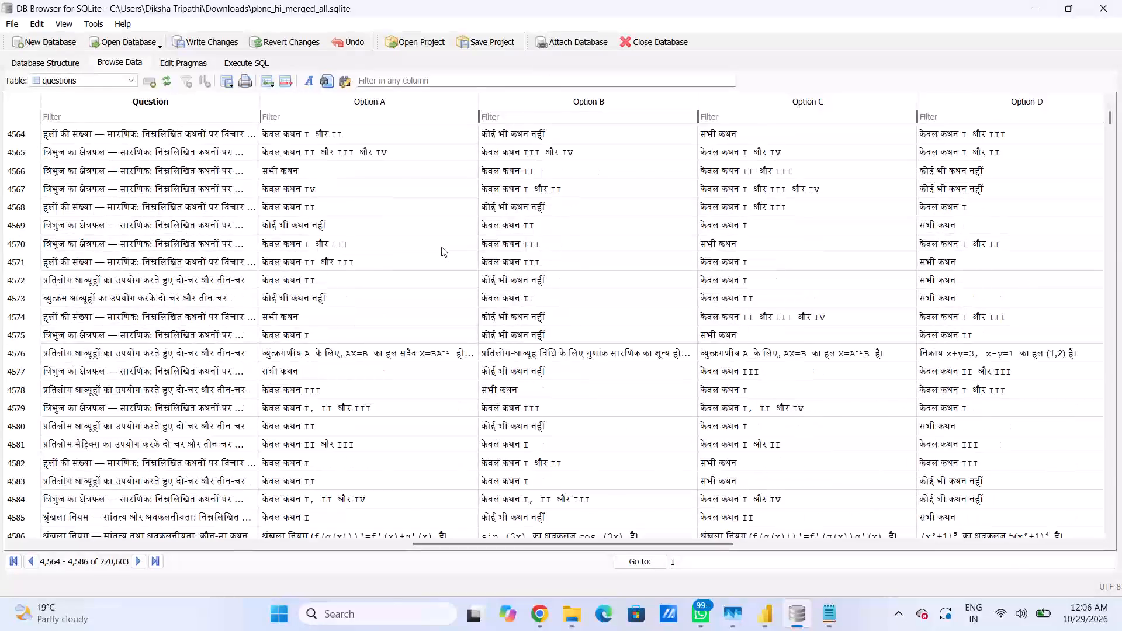
scroll(441, 247, down, 11)
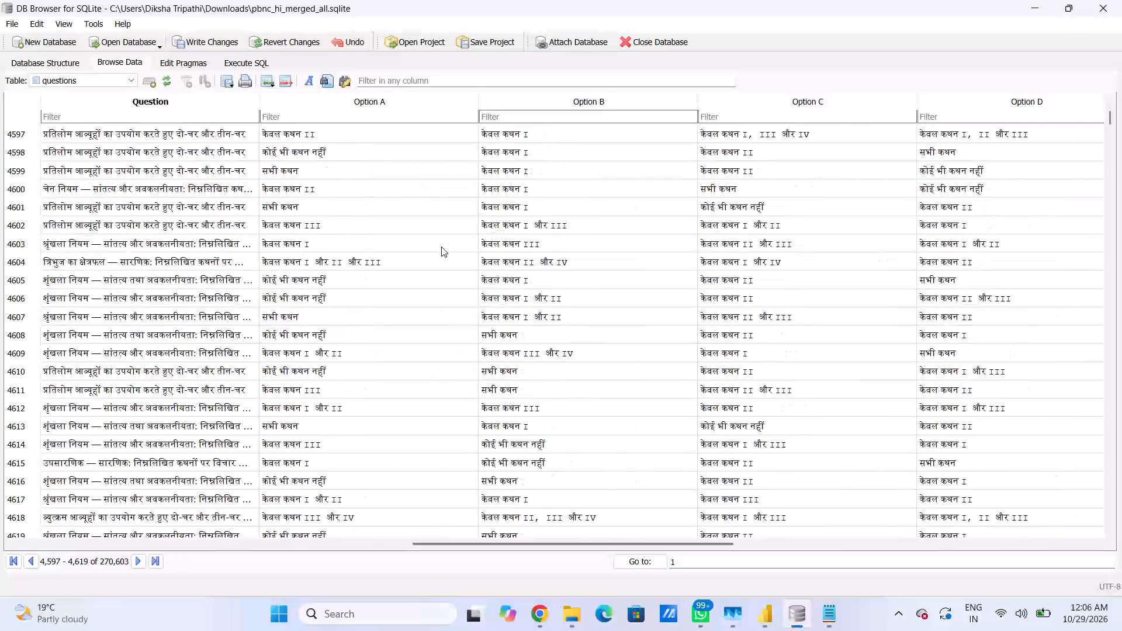
Go back to row 4582 and recheck the inverse-matrix and chain rule questions with their options up to row 4634.
scroll(441, 247, up, 6)
scroll(451, 242, down, 3)
scroll(451, 242, up, 2)
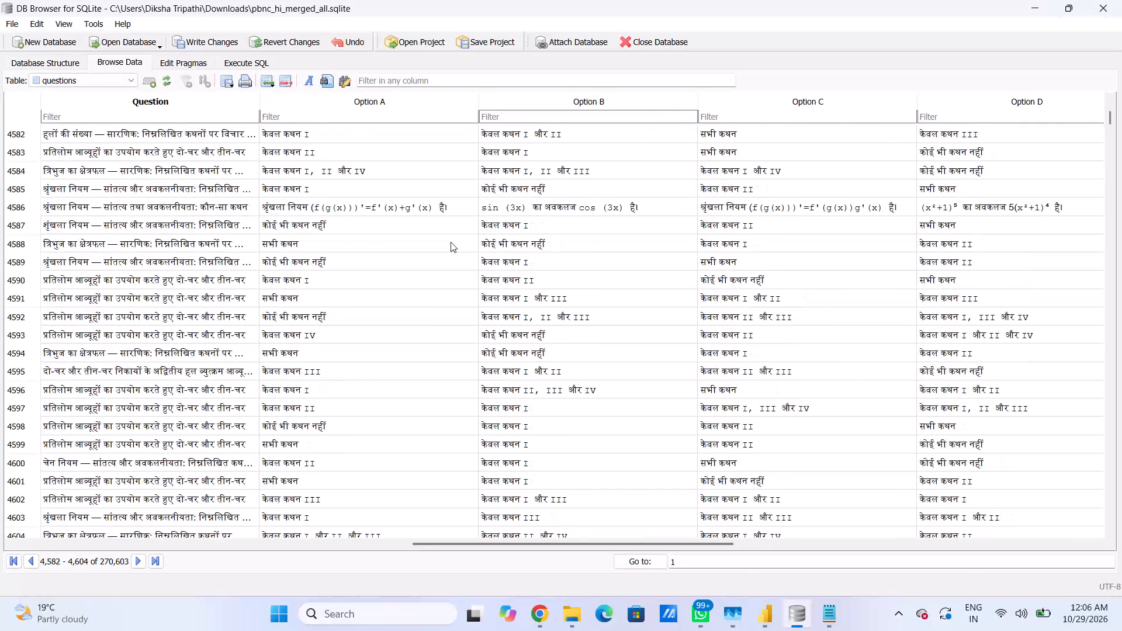
scroll(451, 242, down, 10)
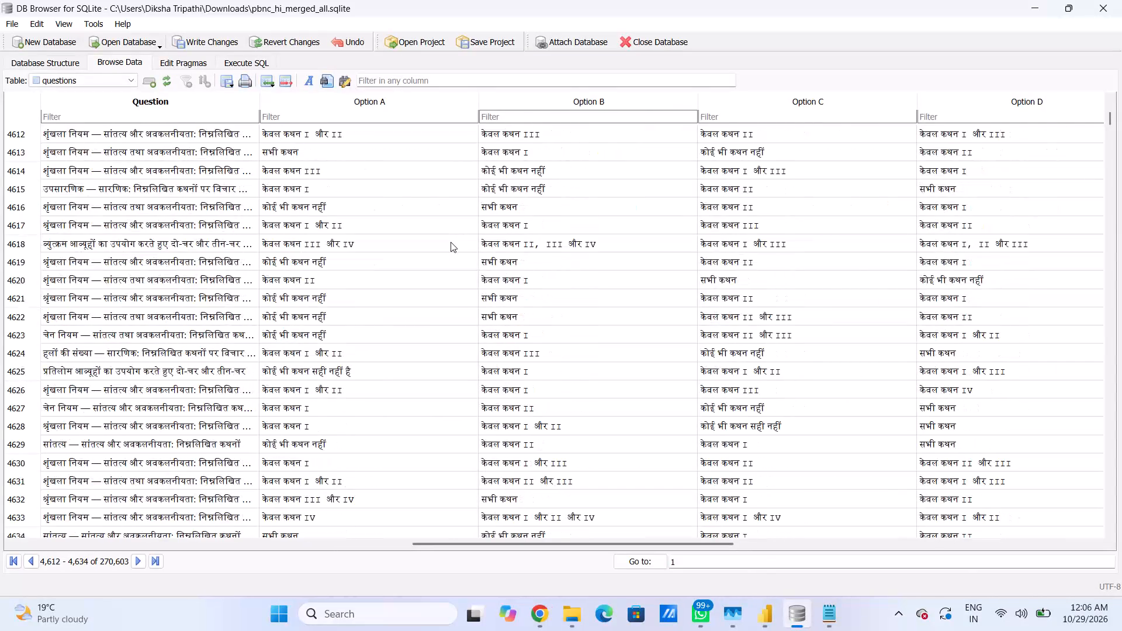
Return to row 4573 and recheck the inverse-matrix, triangle area and chain rule questions with their options up to row 4613.
scroll(451, 242, up, 4)
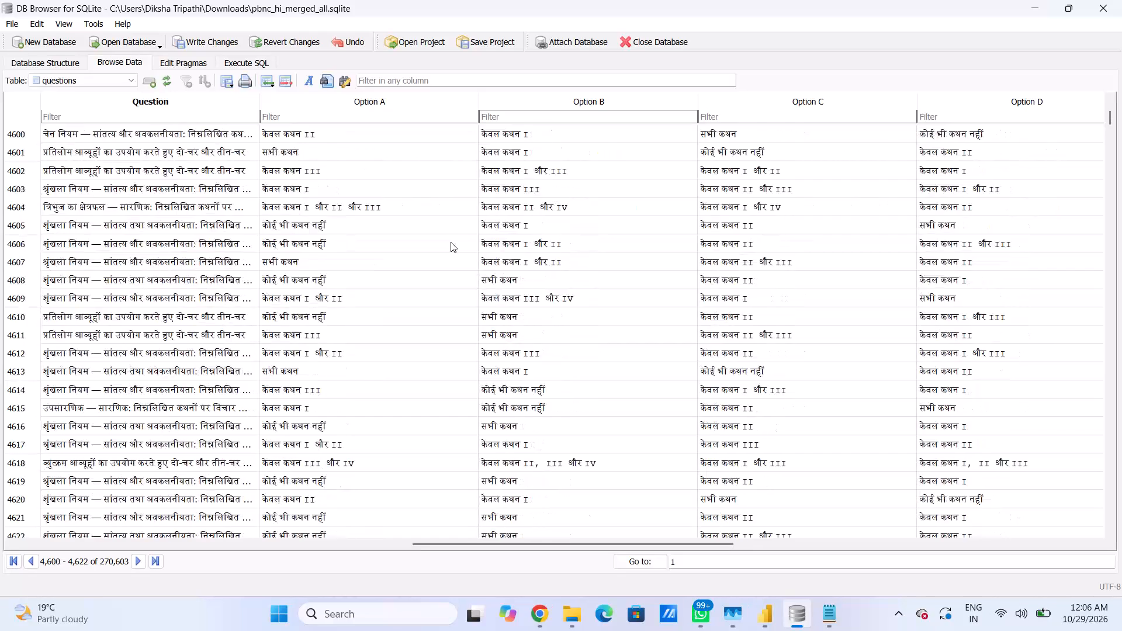
scroll(451, 242, up, 8)
scroll(462, 214, down, 5)
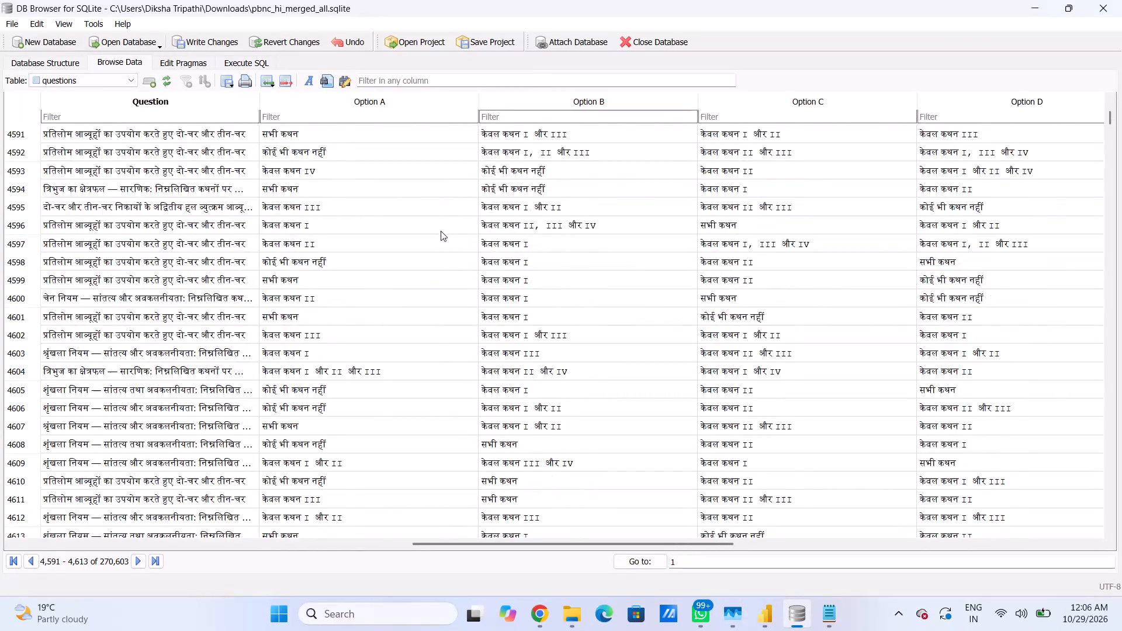
scroll(440, 230, up, 6)
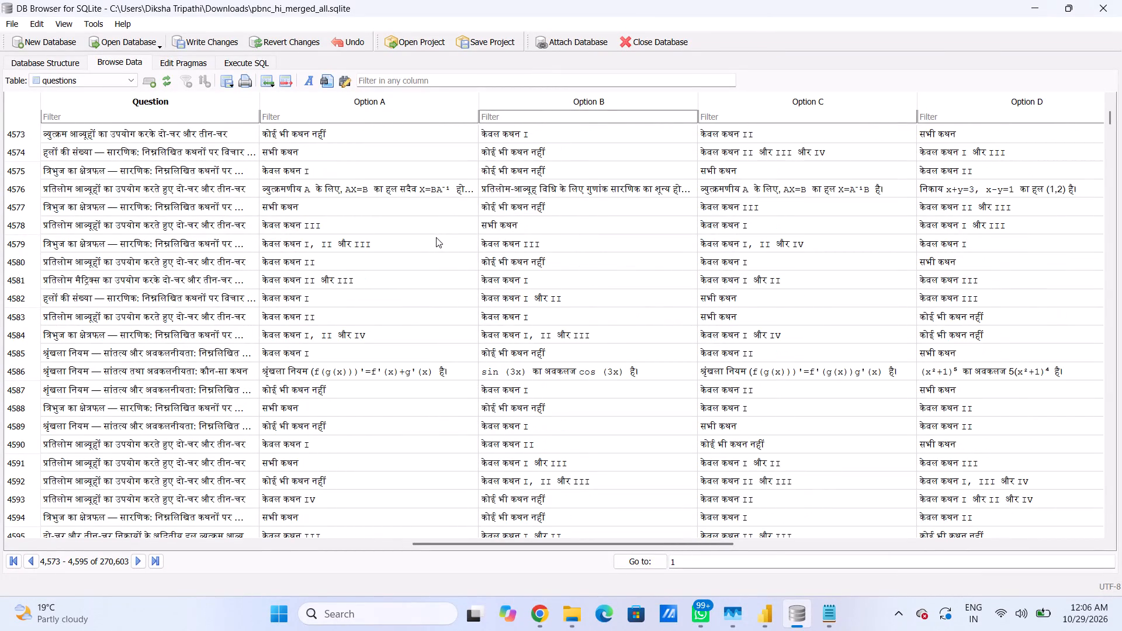
scroll(443, 233, down, 6)
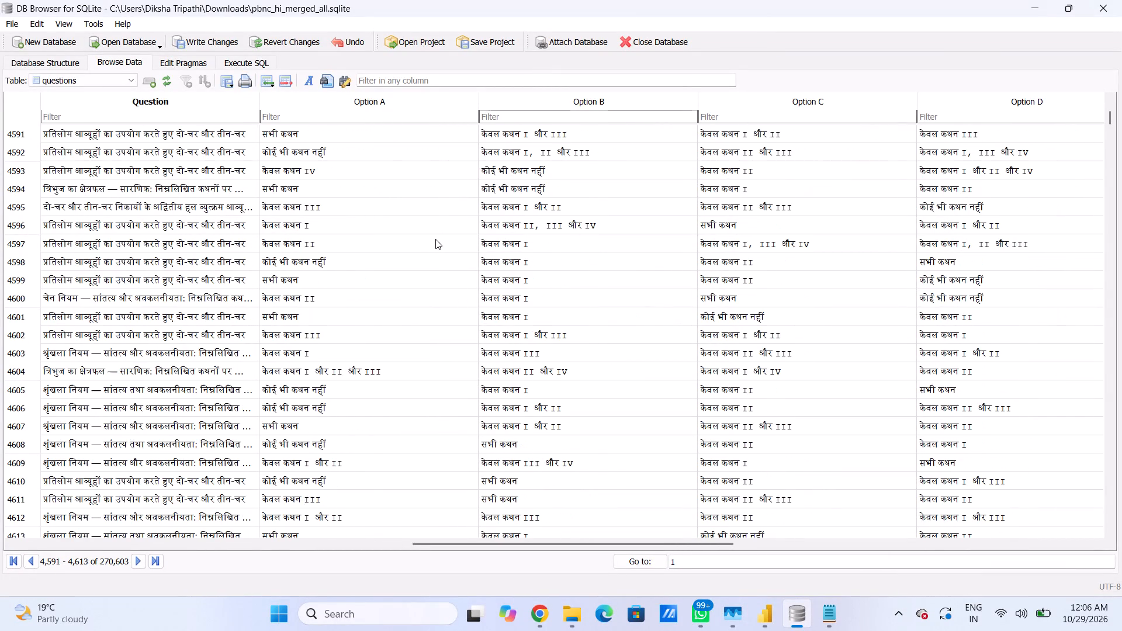
Skim the chain rule, continuity and differentiability questions with their options up to row 4664.
scroll(435, 239, down, 9)
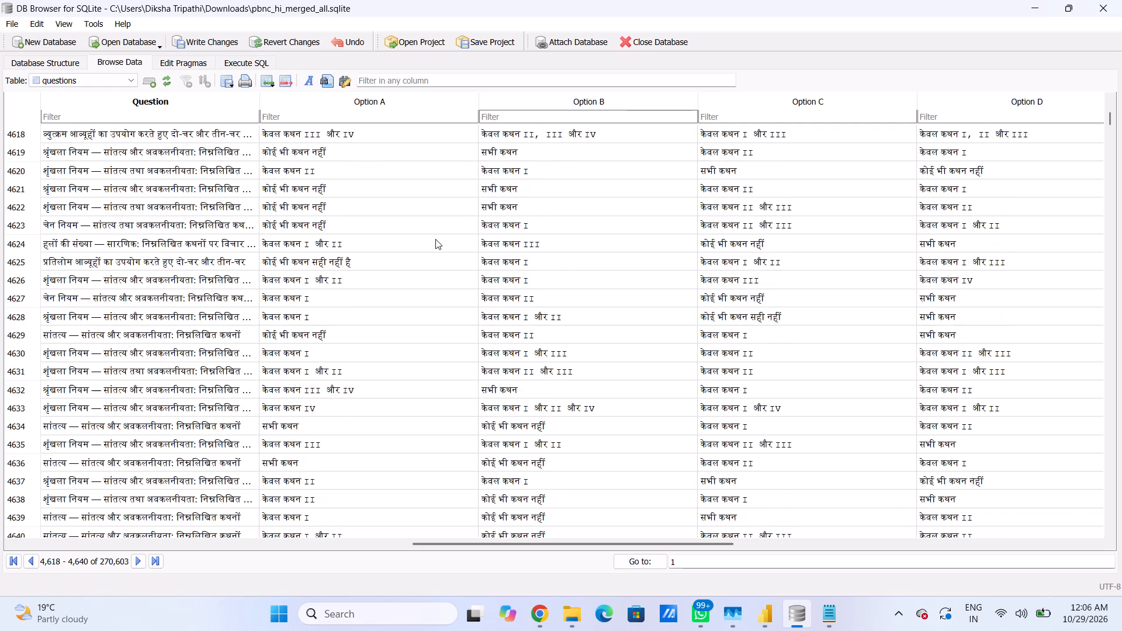
scroll(435, 239, down, 3)
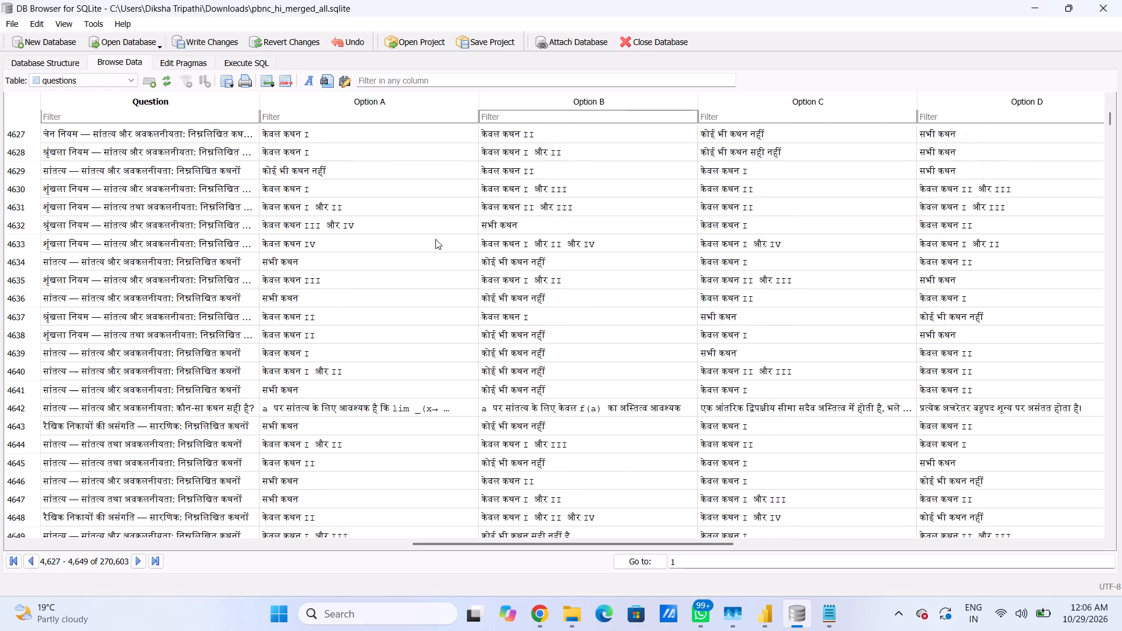
scroll(435, 239, down, 5)
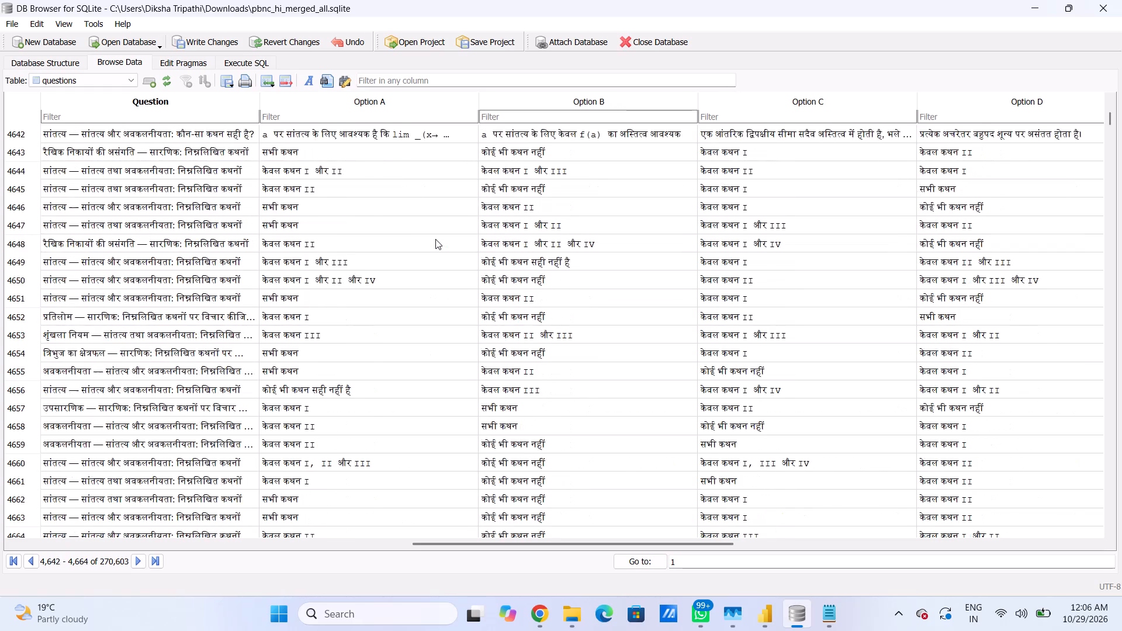
Skim the differentiability, exponential and logarithmic function, implicit, explicit and inverse-trigonometric derivative questions with their options up to row 4802.
scroll(435, 239, down, 13)
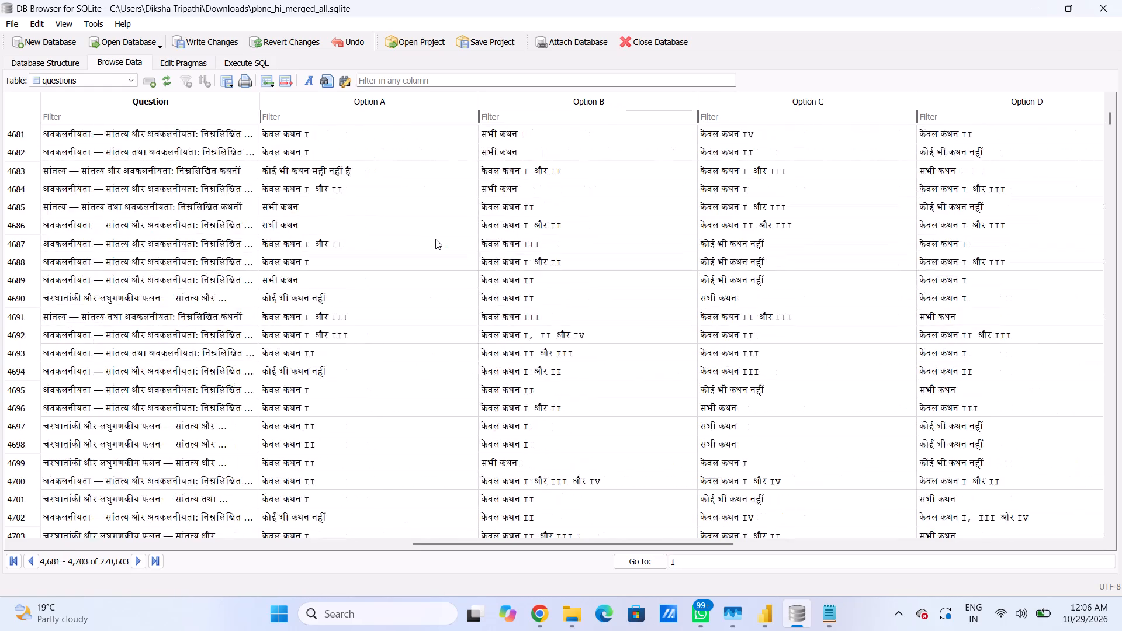
scroll(435, 239, down, 16)
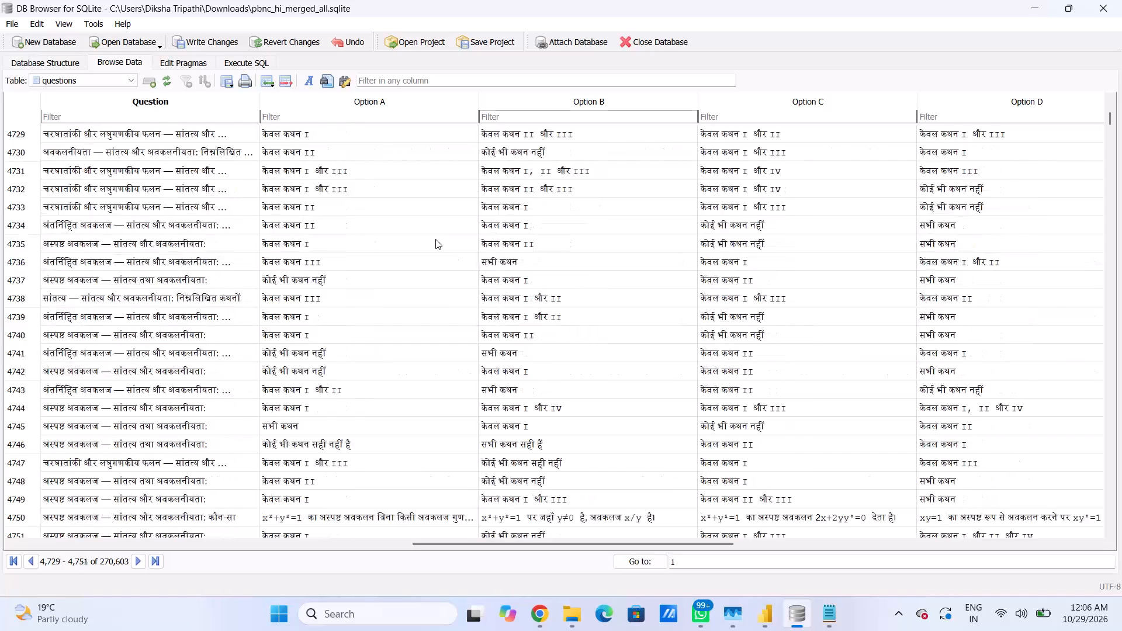
scroll(435, 239, down, 17)
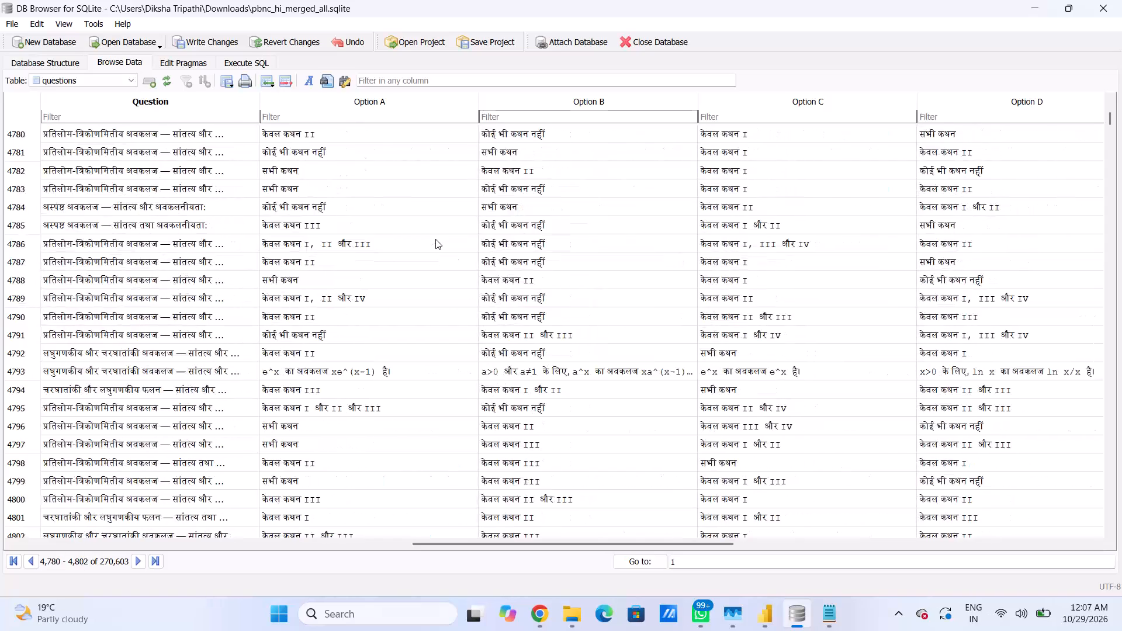
Skim the logarithmic differentiation, parametric, second derivative and first derivative test questions with their options up to row 4979.
scroll(435, 240, down, 16)
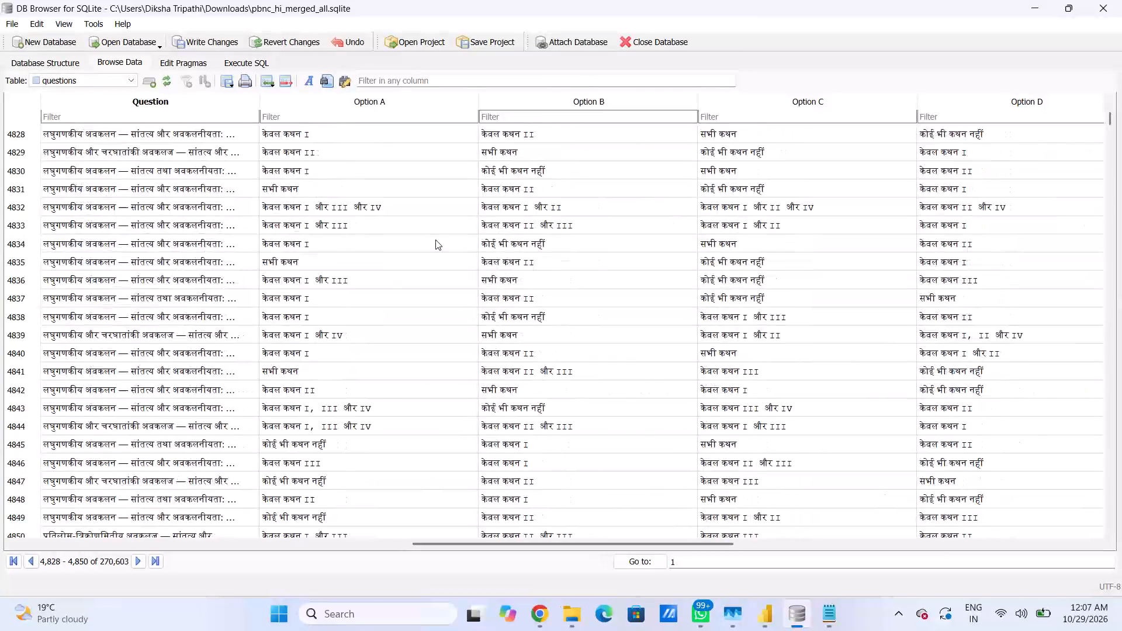
scroll(435, 240, down, 16)
scroll(435, 240, down, 6)
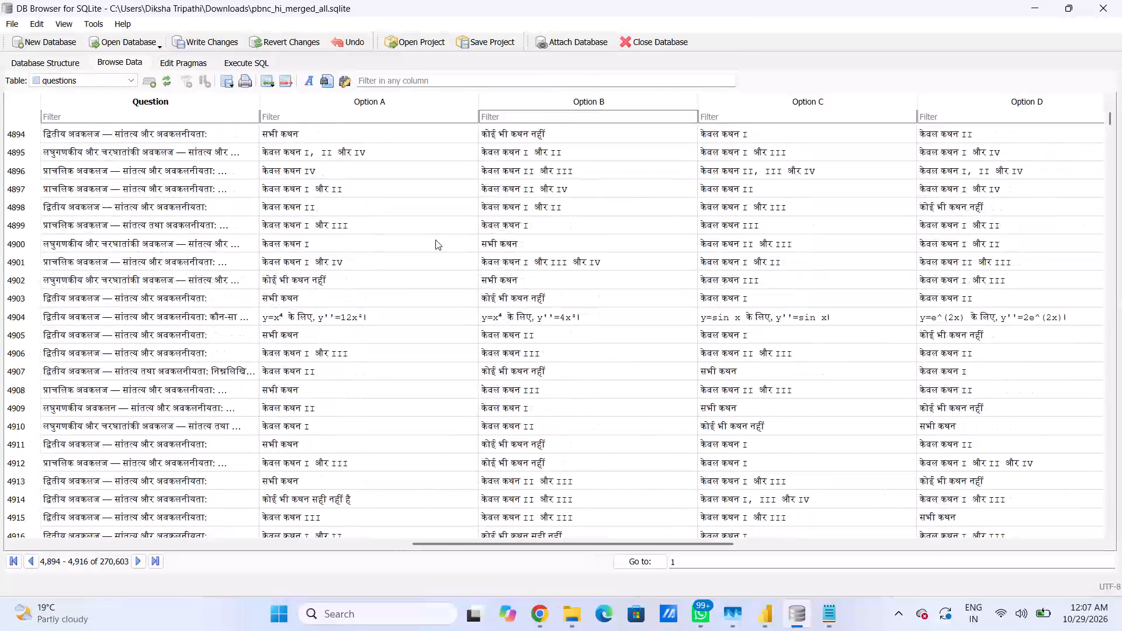
scroll(435, 240, down, 14)
scroll(435, 240, down, 7)
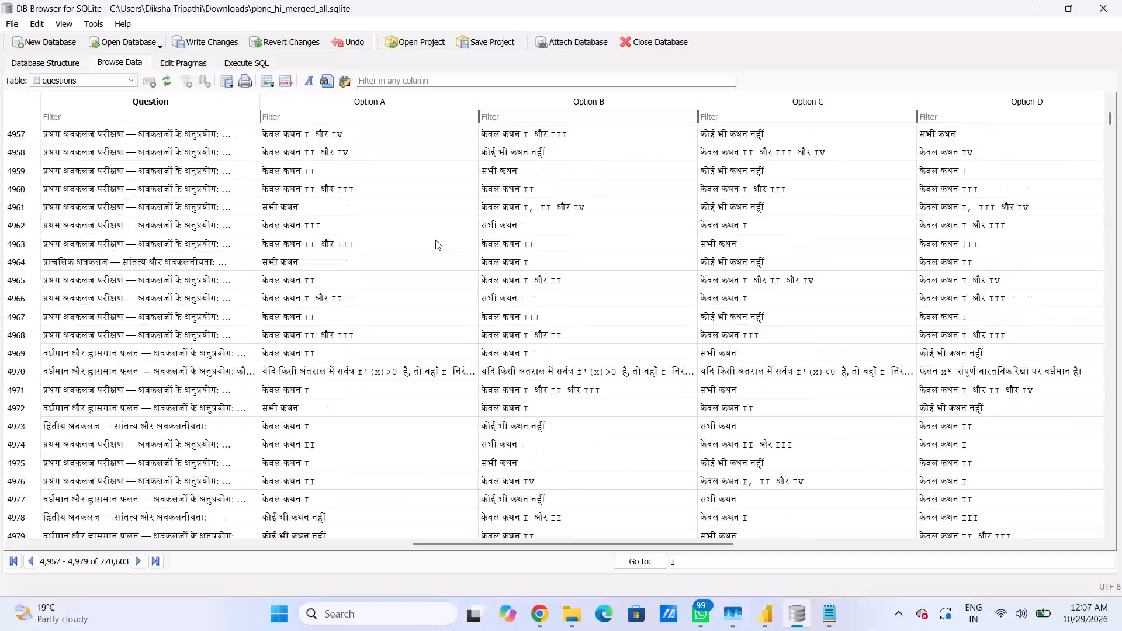
Skim the increasing and decreasing function, maxima and minima, and rates of change questions with their options up to row 5096.
scroll(435, 240, down, 19)
scroll(435, 240, down, 2)
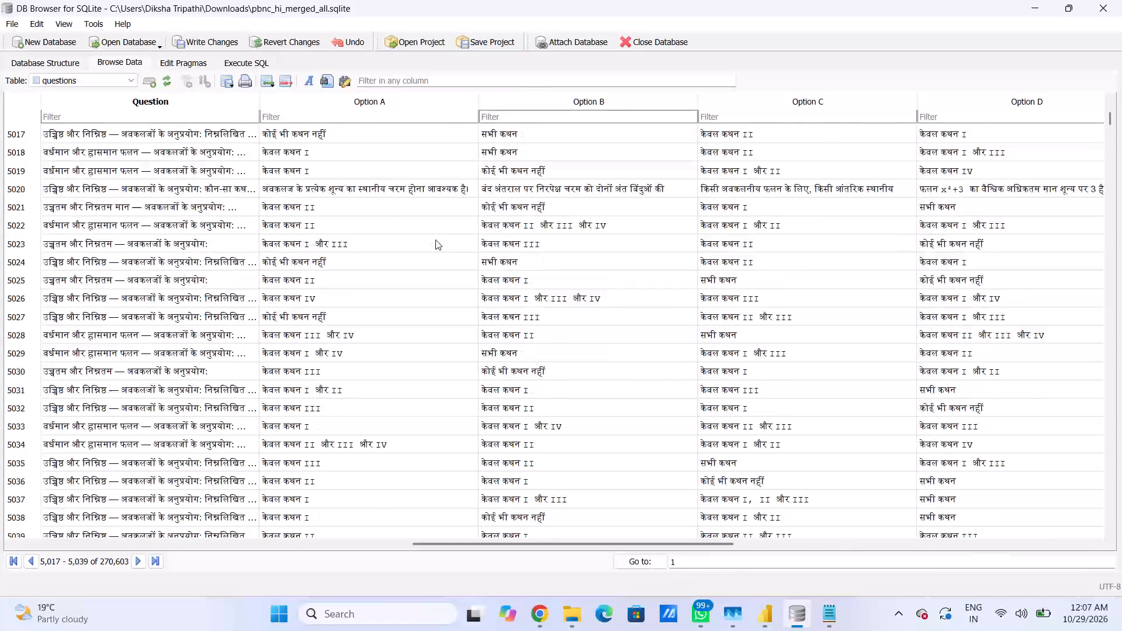
scroll(435, 240, down, 18)
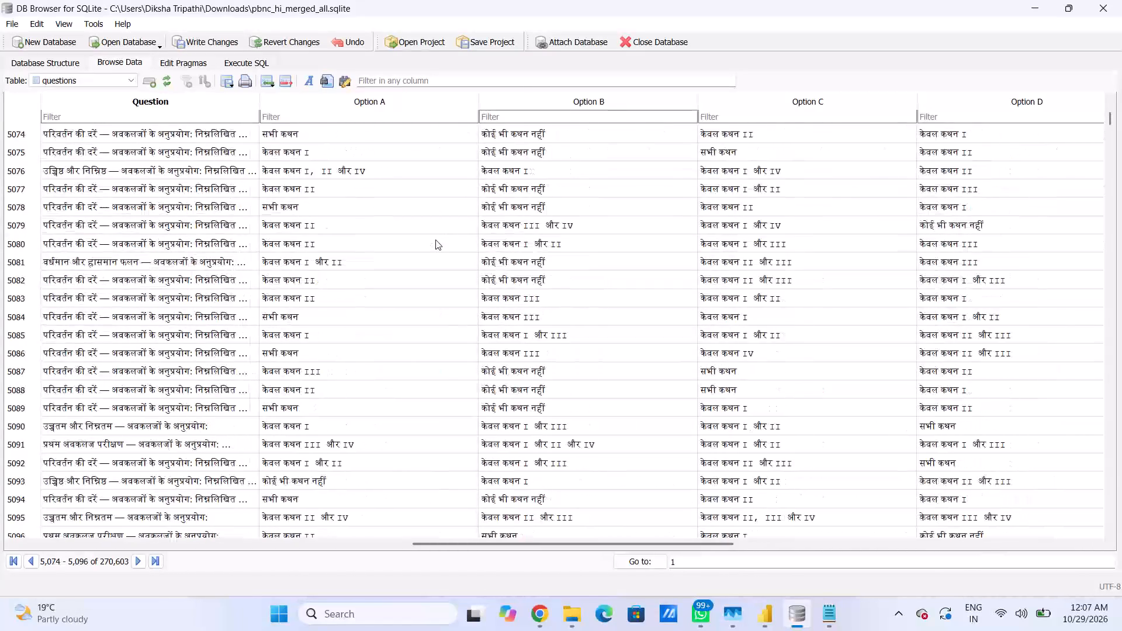
Skim the second derivative test, real-life optimization and definite integral evaluation questions with their options up to row 5189.
scroll(435, 240, down, 19)
scroll(435, 240, up, 2)
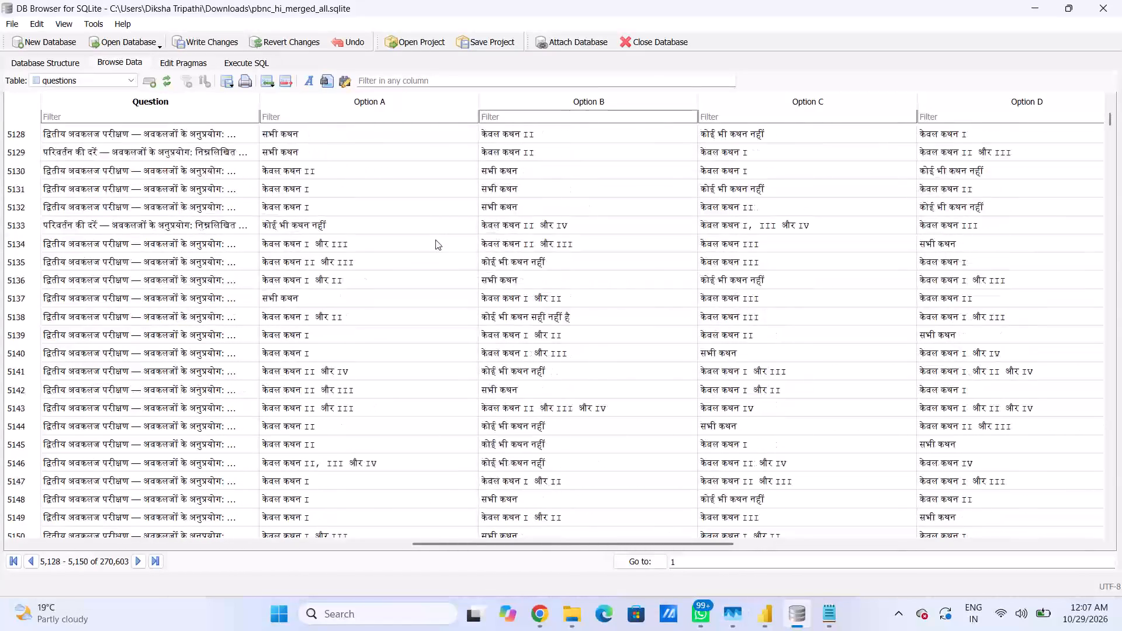
scroll(435, 240, up, 2)
scroll(340, 241, down, 8)
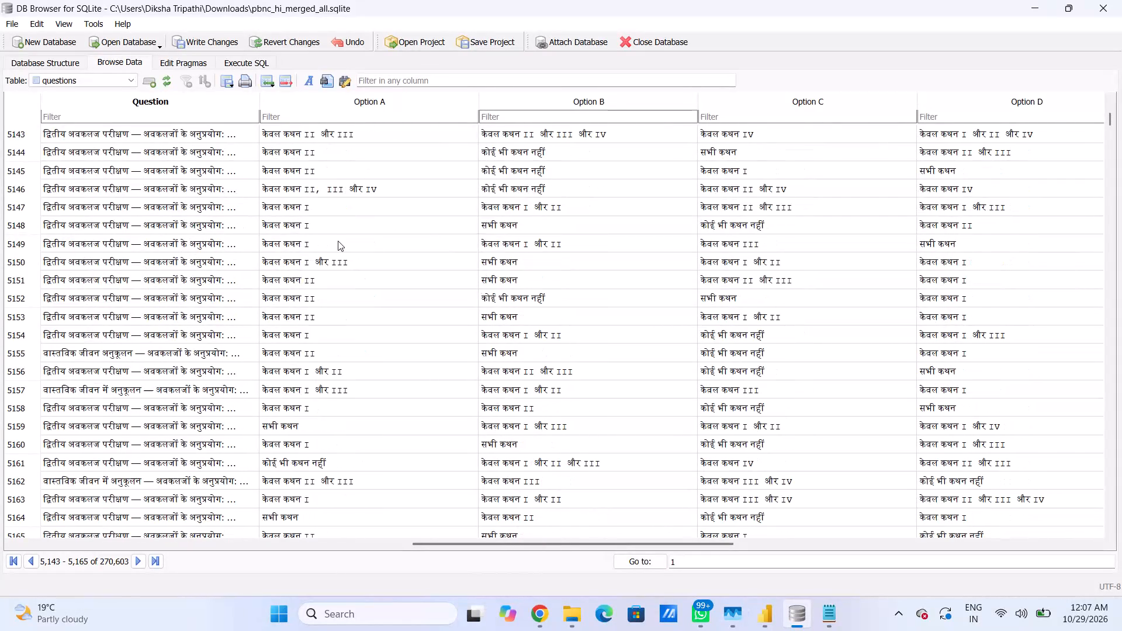
scroll(338, 241, down, 9)
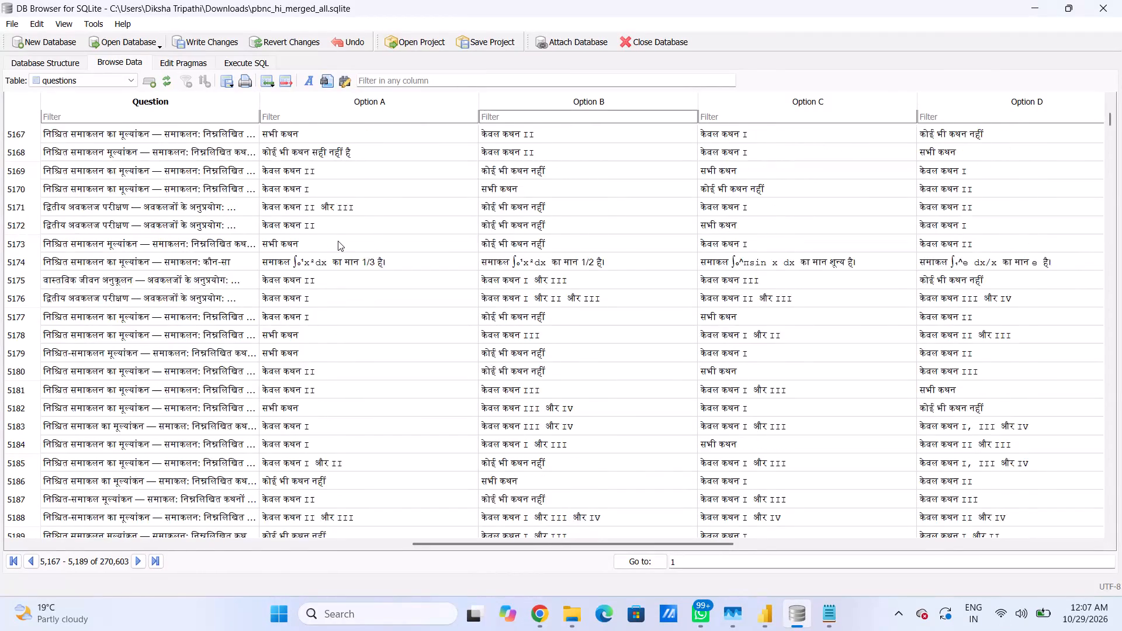
Skim the definite integral properties and fundamental theorem of calculus questions with their options up to row 5294.
scroll(338, 241, down, 17)
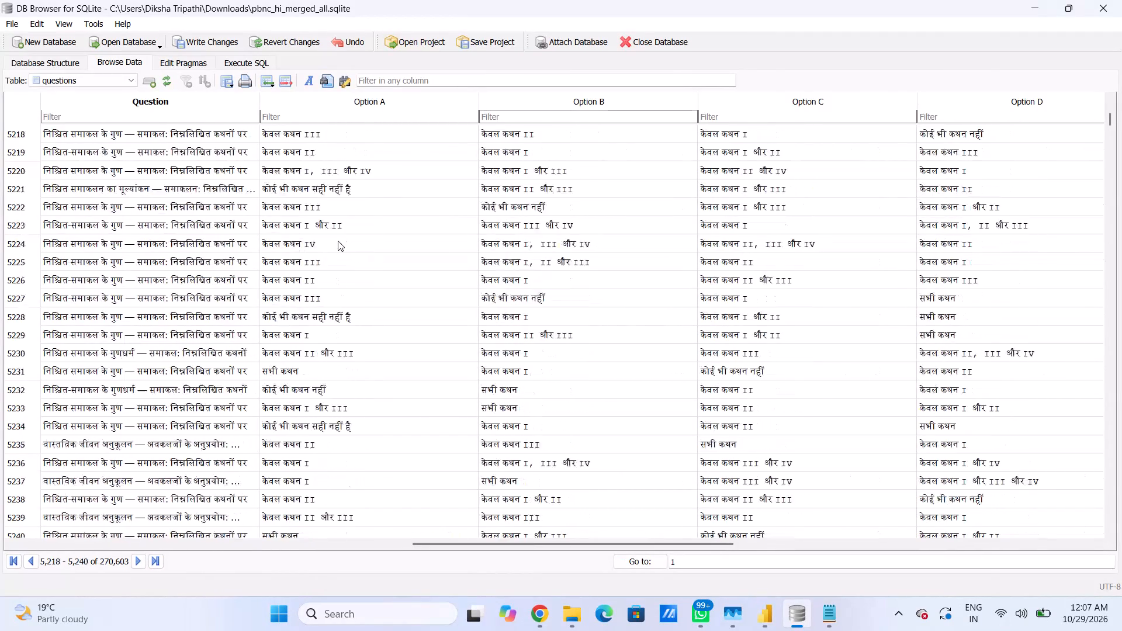
scroll(338, 241, down, 15)
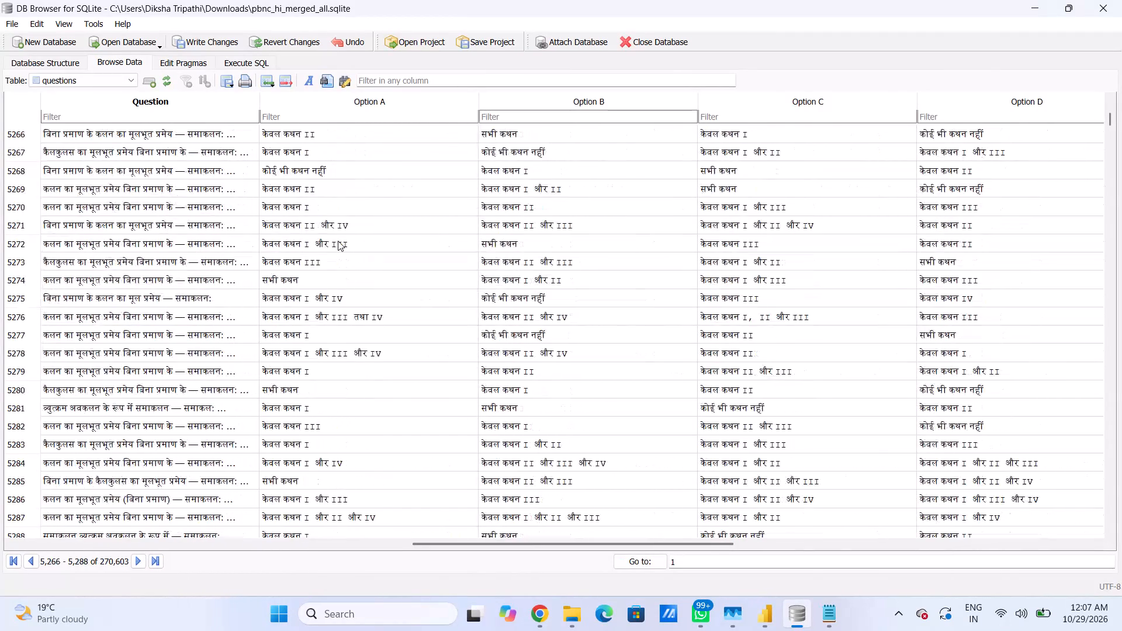
scroll(338, 233, down, 1)
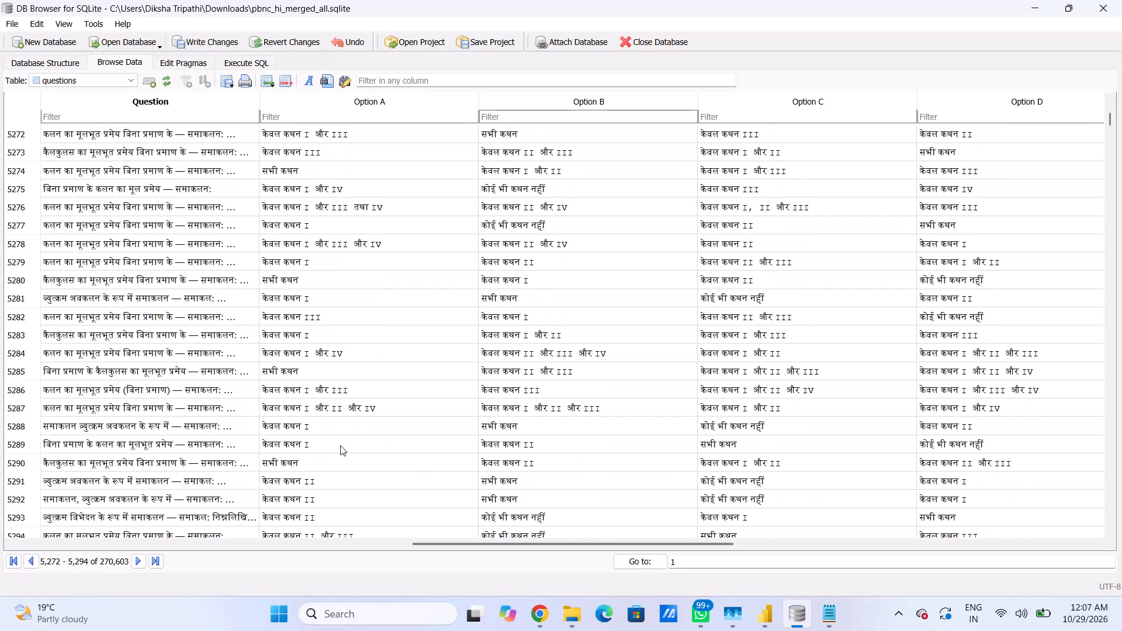
Check and recheck the inverse-differentiation and integration by parts questions with their options up to row 5357.
scroll(340, 445, down, 20)
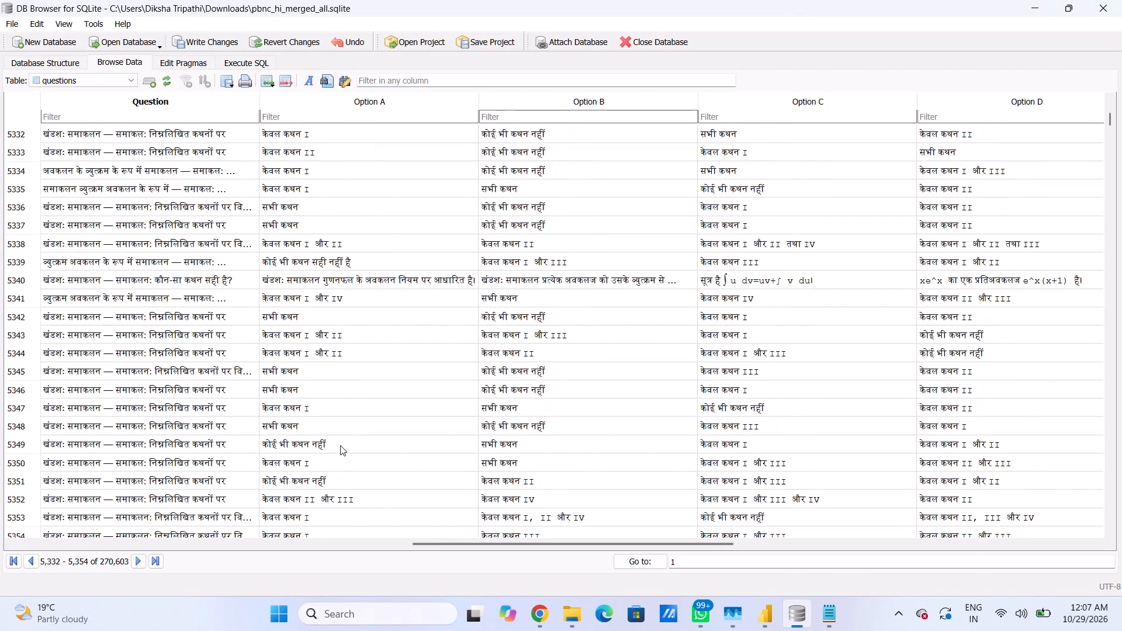
scroll(340, 445, down, 1)
scroll(340, 445, up, 8)
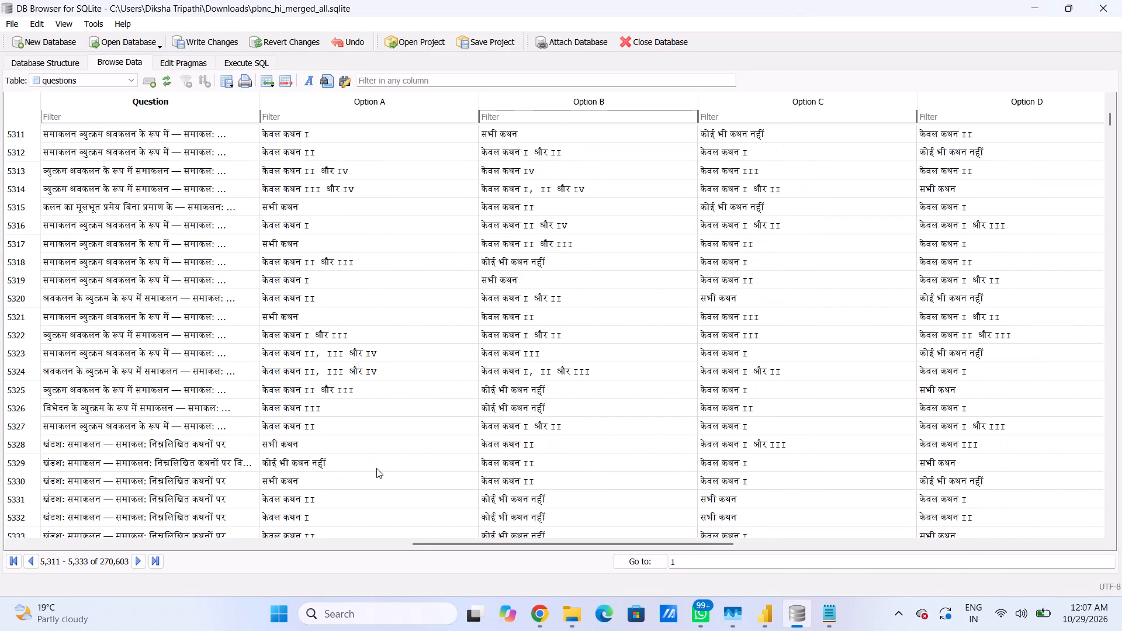
scroll(376, 468, up, 18)
scroll(376, 468, down, 18)
scroll(376, 468, down, 8)
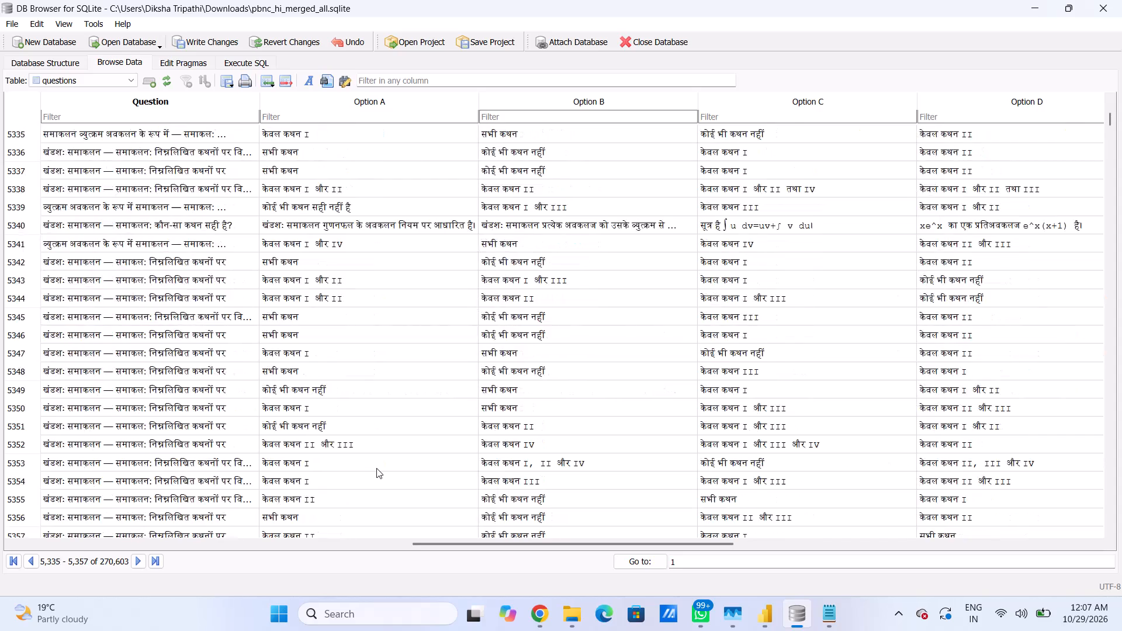
Skim the partial fractions, quadratic-denominator, standard radical and rational function integral questions with their options up to row 5501.
scroll(376, 468, down, 10)
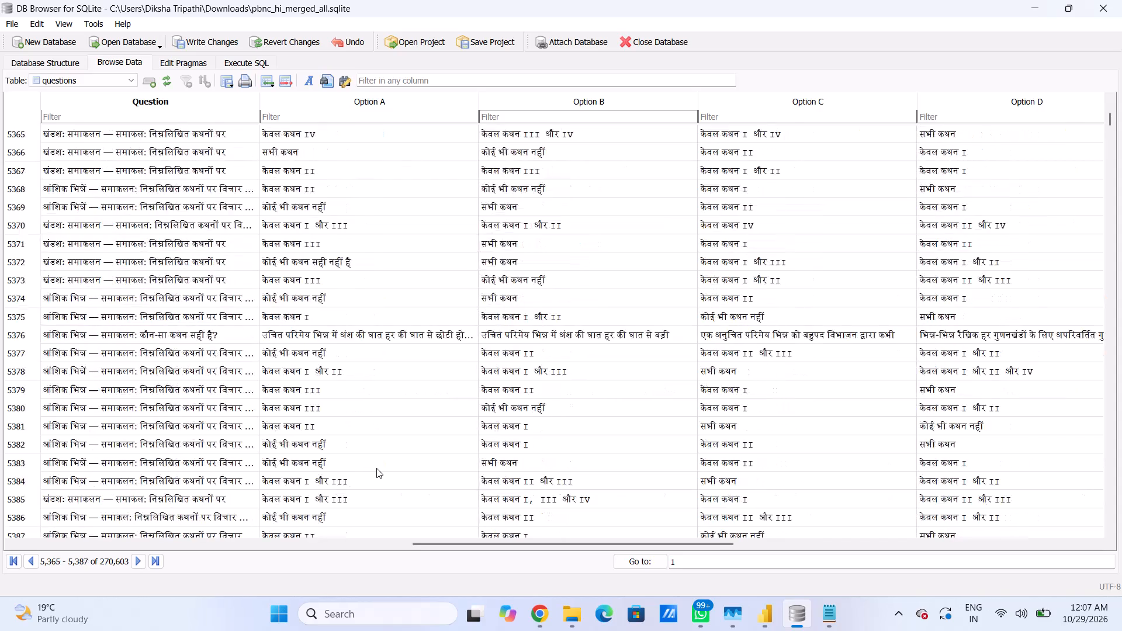
scroll(376, 468, down, 11)
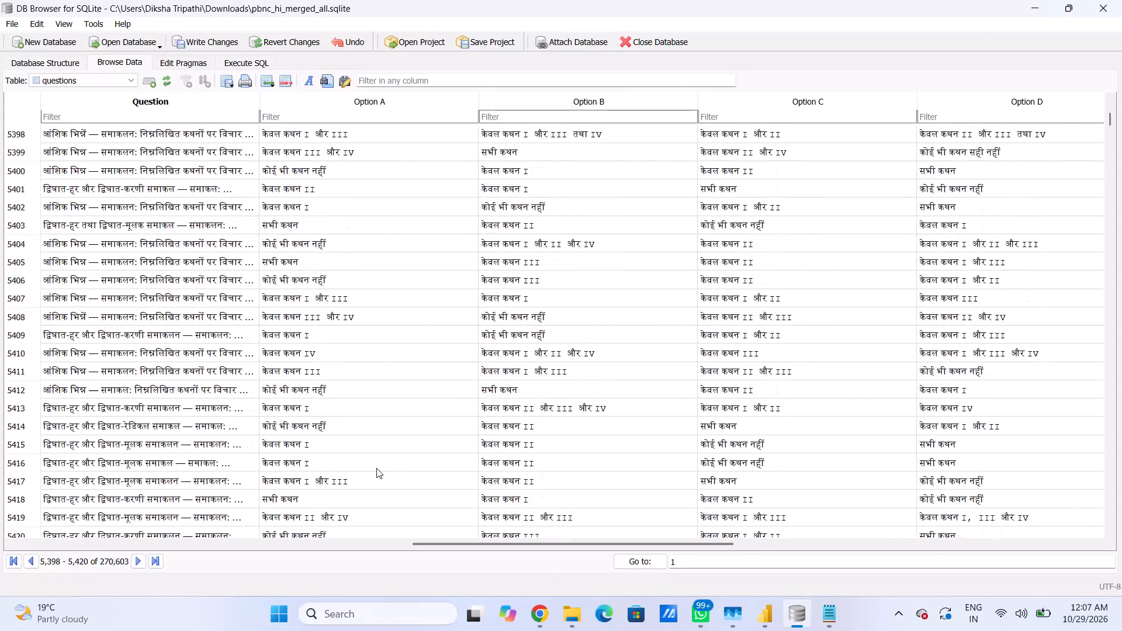
scroll(376, 468, down, 17)
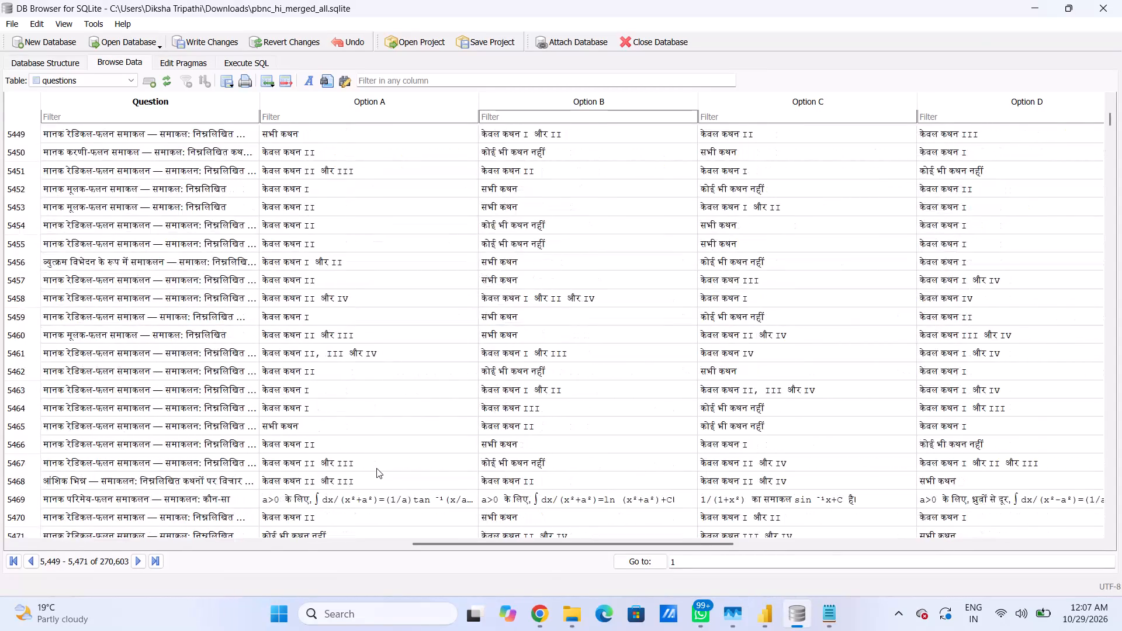
scroll(386, 472, down, 4)
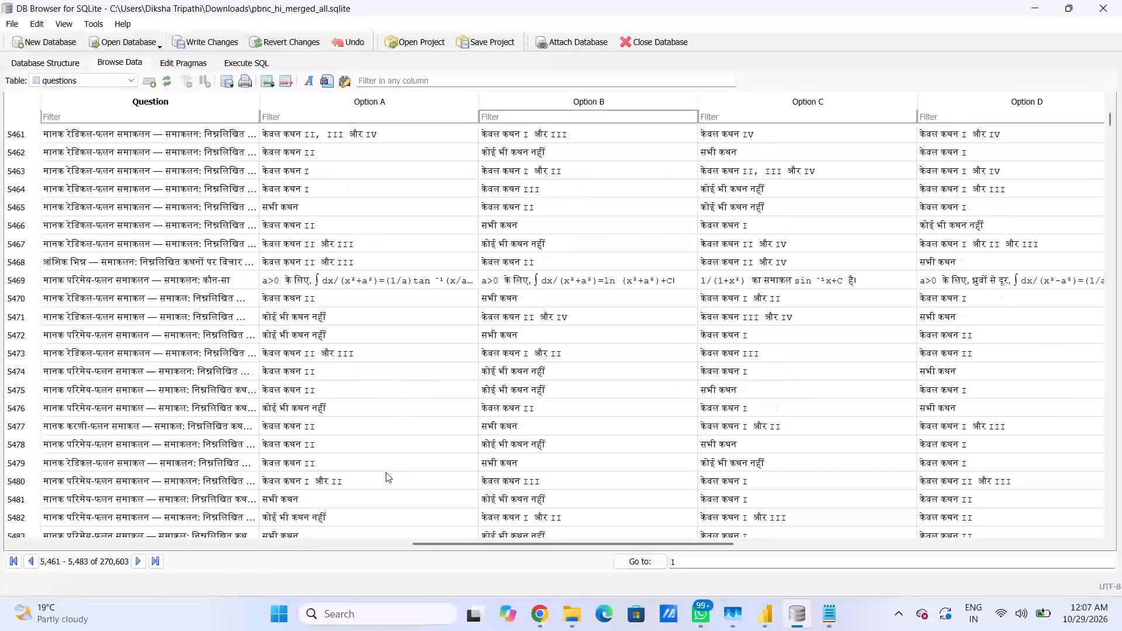
scroll(386, 472, down, 6)
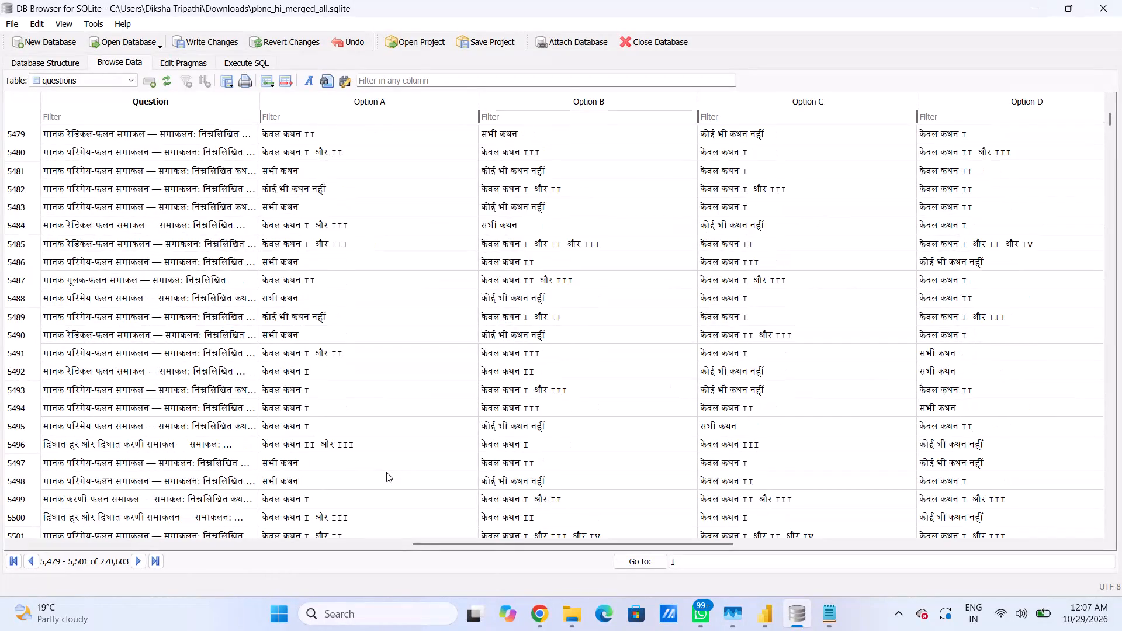
Skim the integration by substitution and area under circles questions with their options up to row 5582.
scroll(386, 472, down, 12)
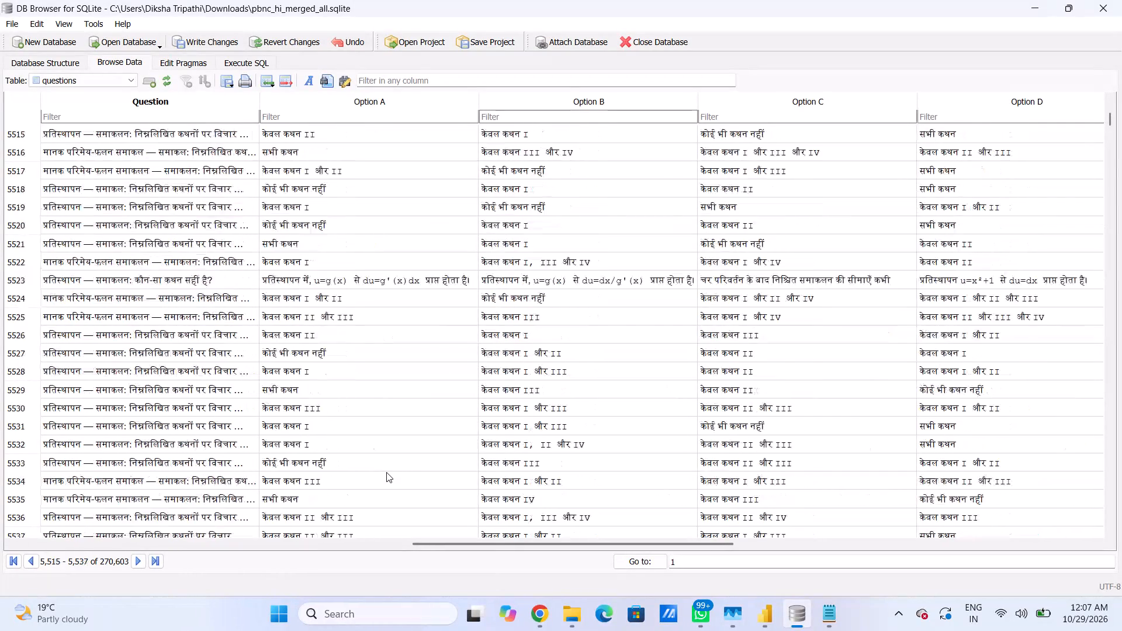
scroll(387, 474, down, 15)
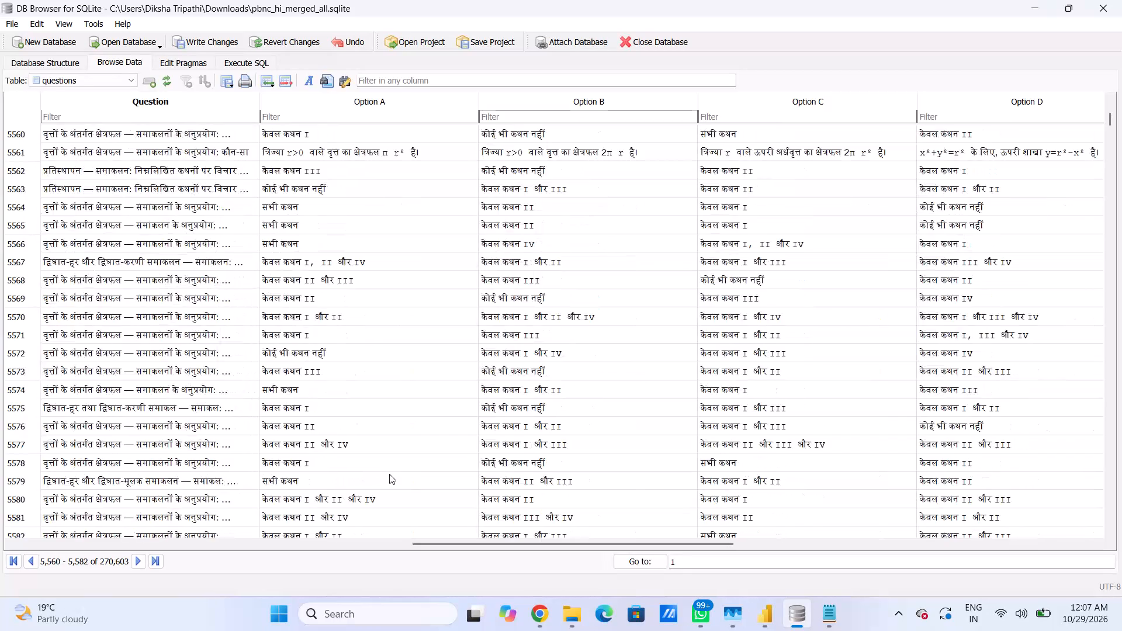
Skim the area under lines, standard ellipses and parabolas questions with their options up to row 5678.
scroll(389, 474, down, 6)
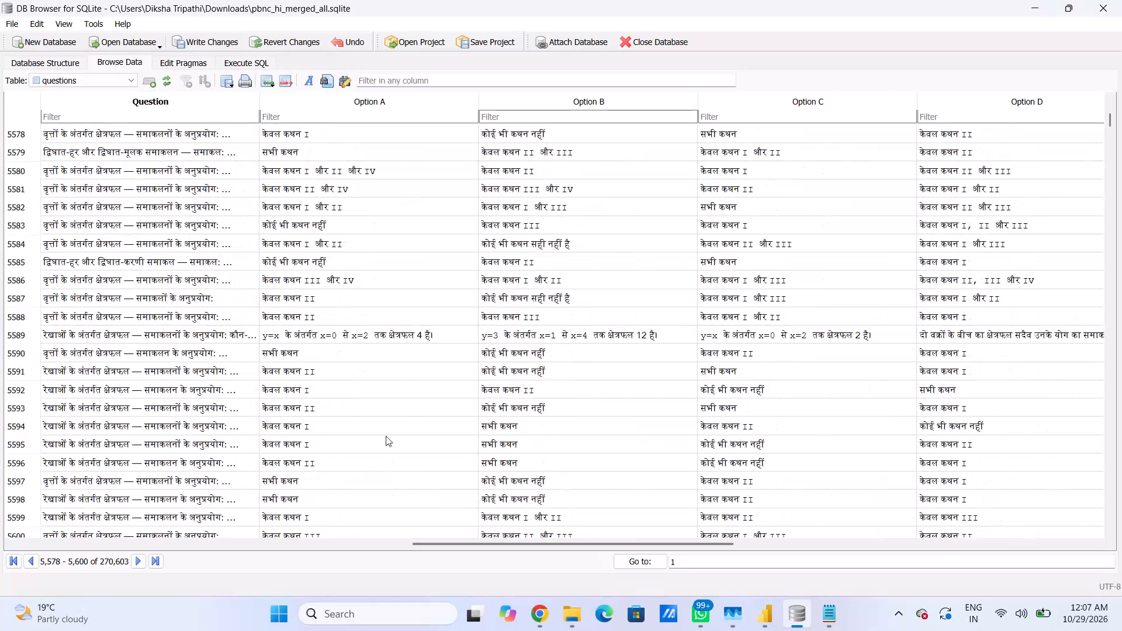
scroll(383, 470, down, 8)
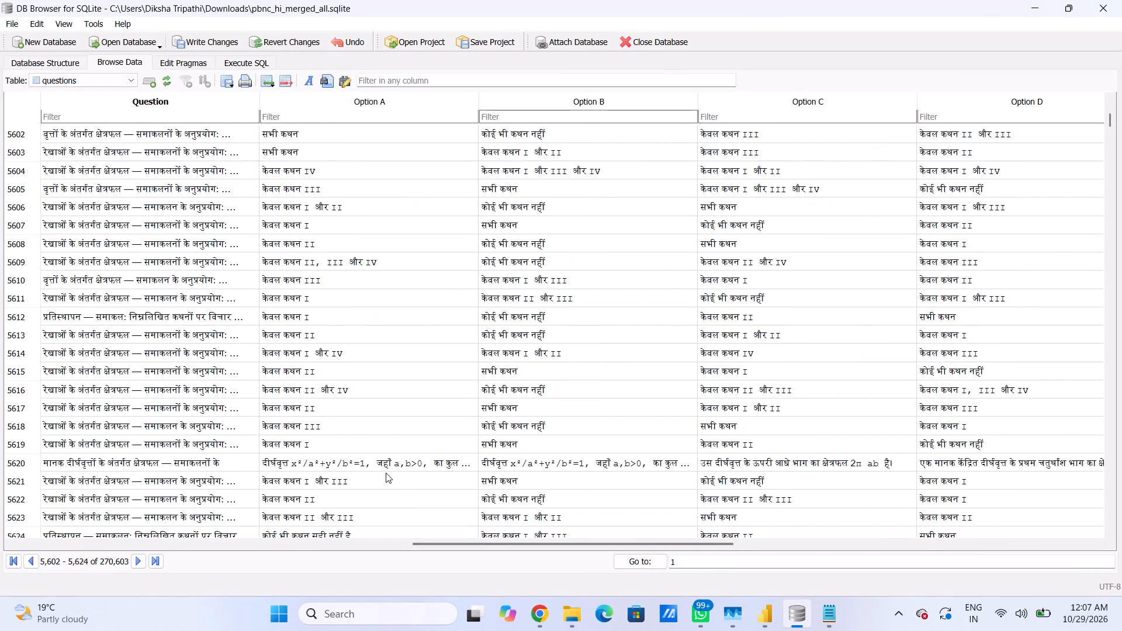
scroll(386, 473, down, 3)
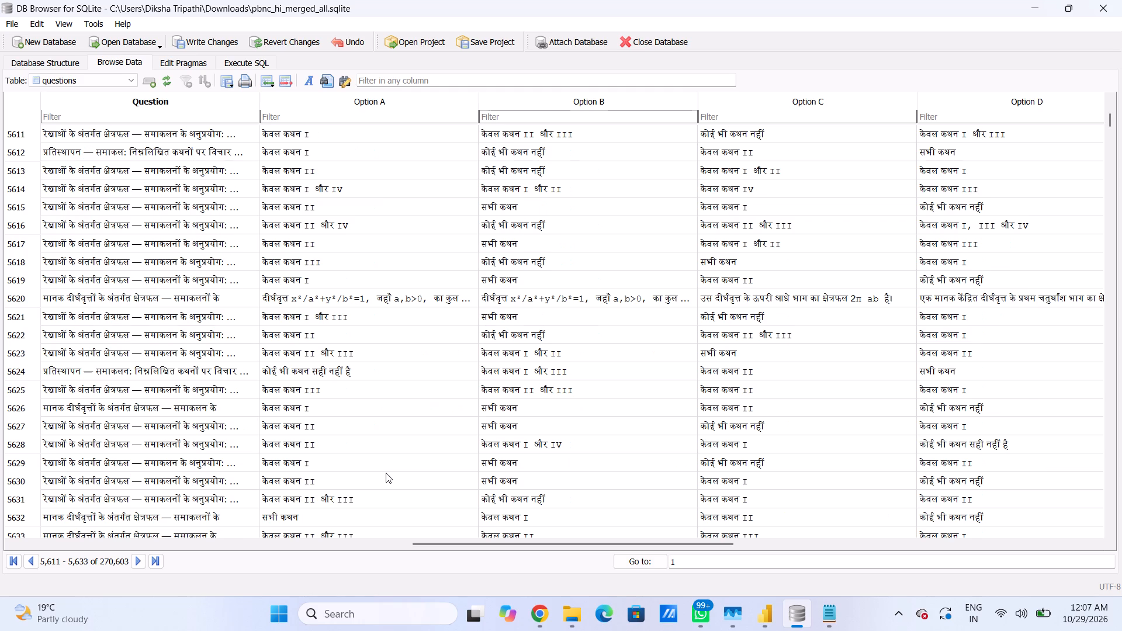
scroll(386, 473, down, 1)
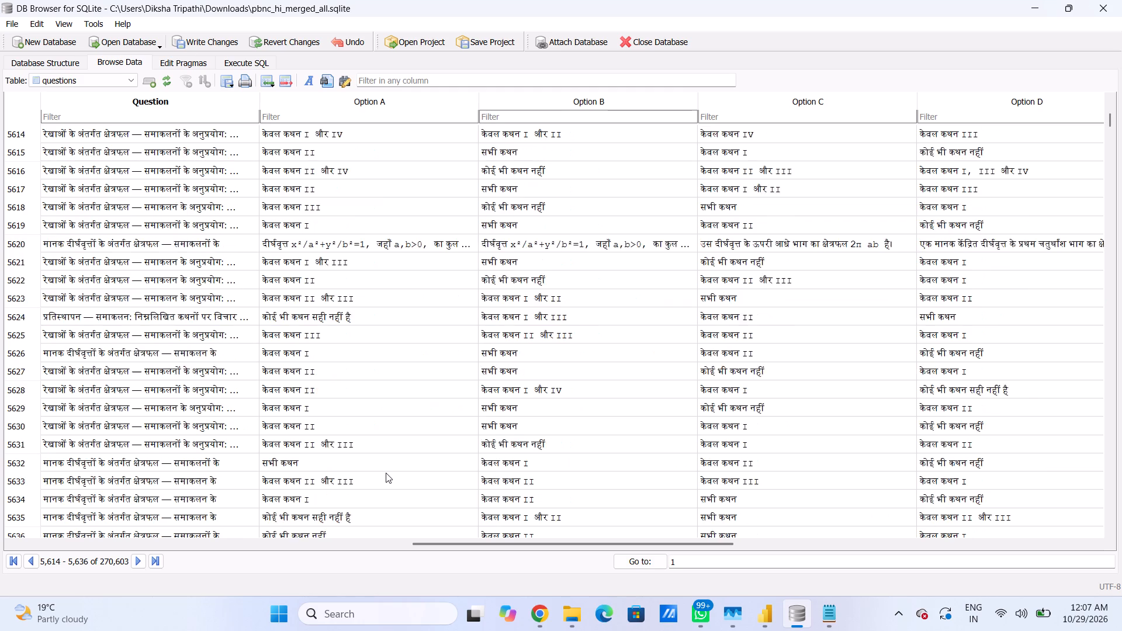
scroll(386, 473, down, 14)
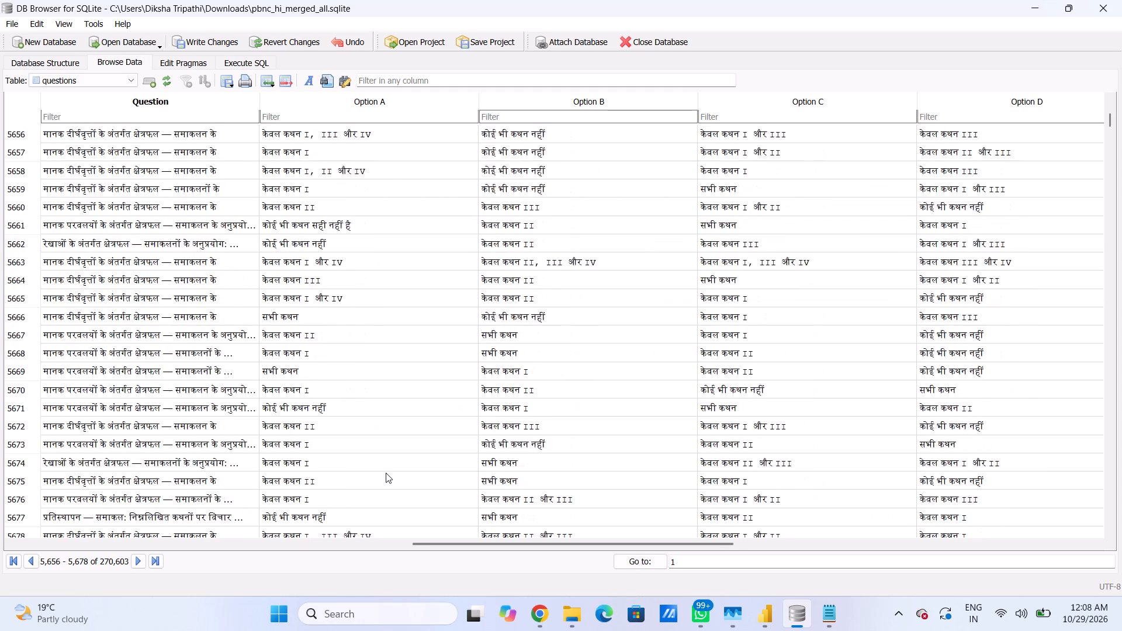
Skim the area under parabolas and the differential equation definition and degree questions with their options up to row 5753.
scroll(386, 473, down, 12)
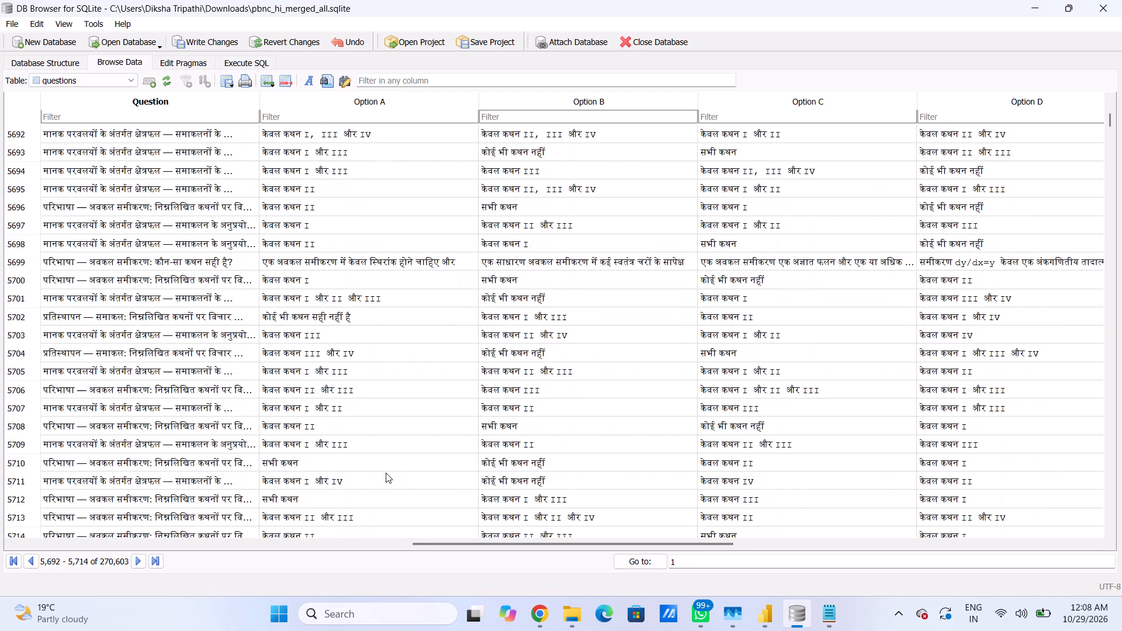
scroll(386, 473, down, 9)
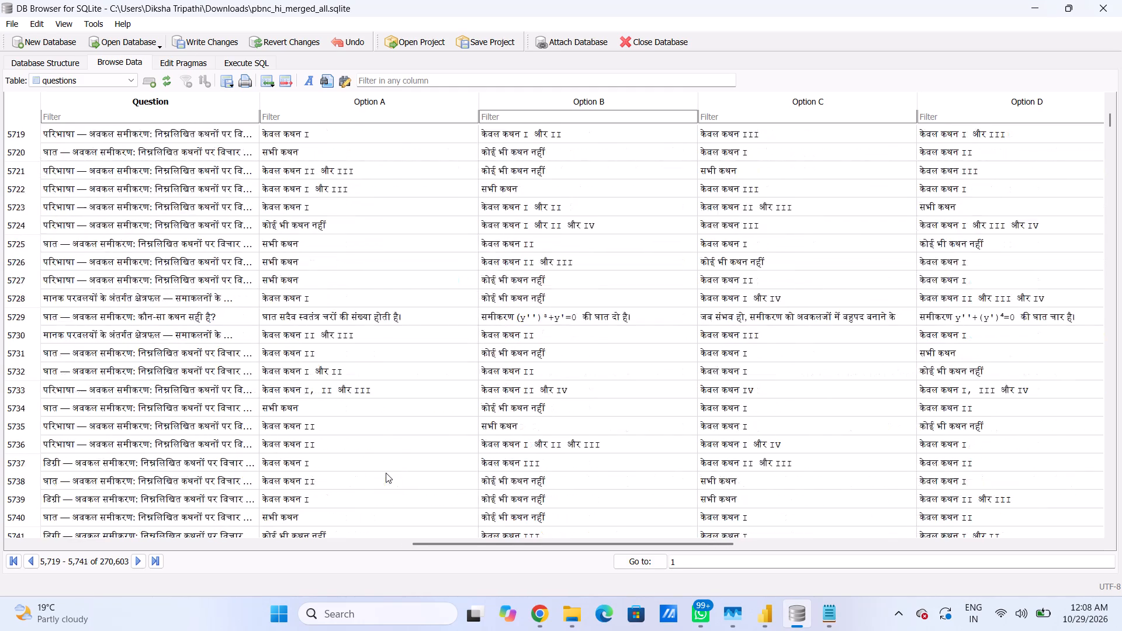
scroll(386, 473, down, 4)
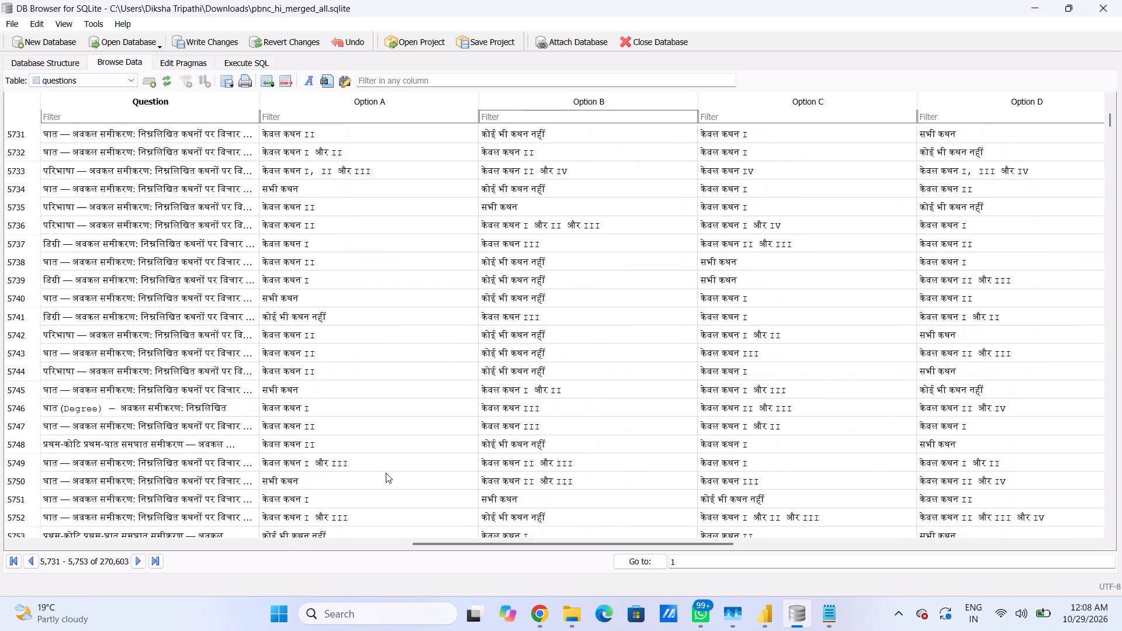
Skim the first-order homogeneous, linear and general solution differential equation questions with their options up to row 5843.
scroll(386, 473, down, 8)
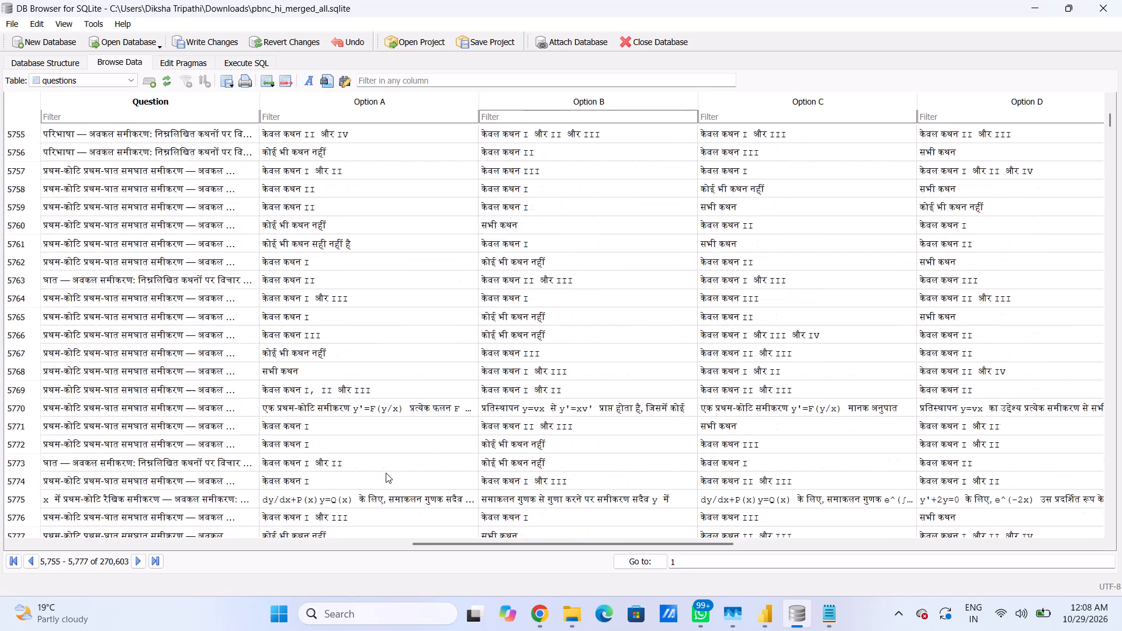
scroll(386, 473, down, 9)
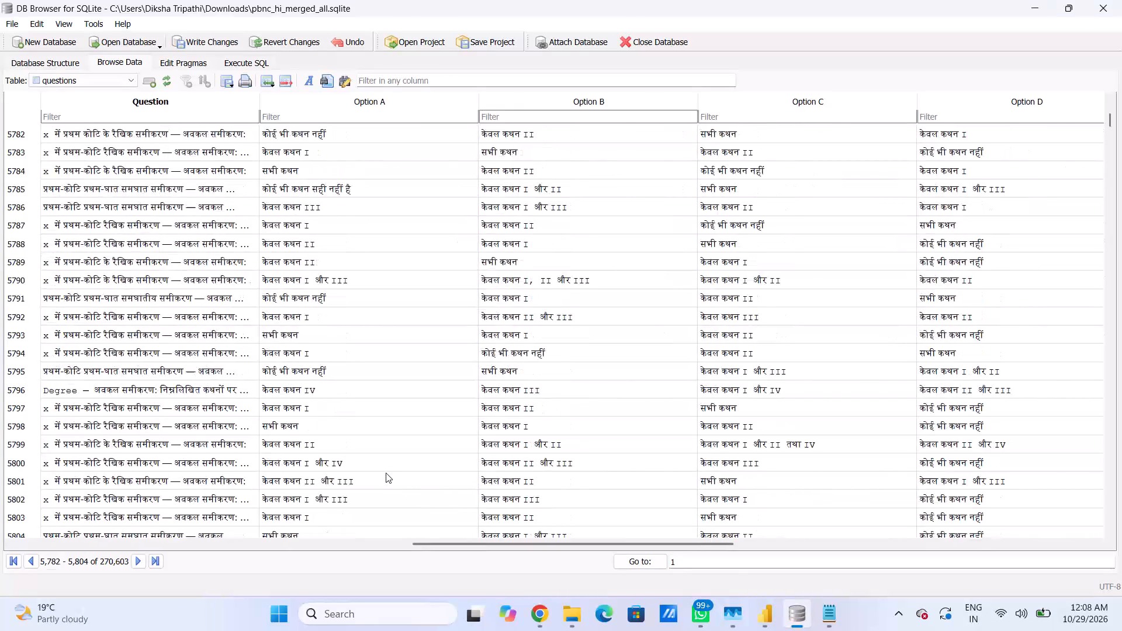
scroll(386, 473, down, 13)
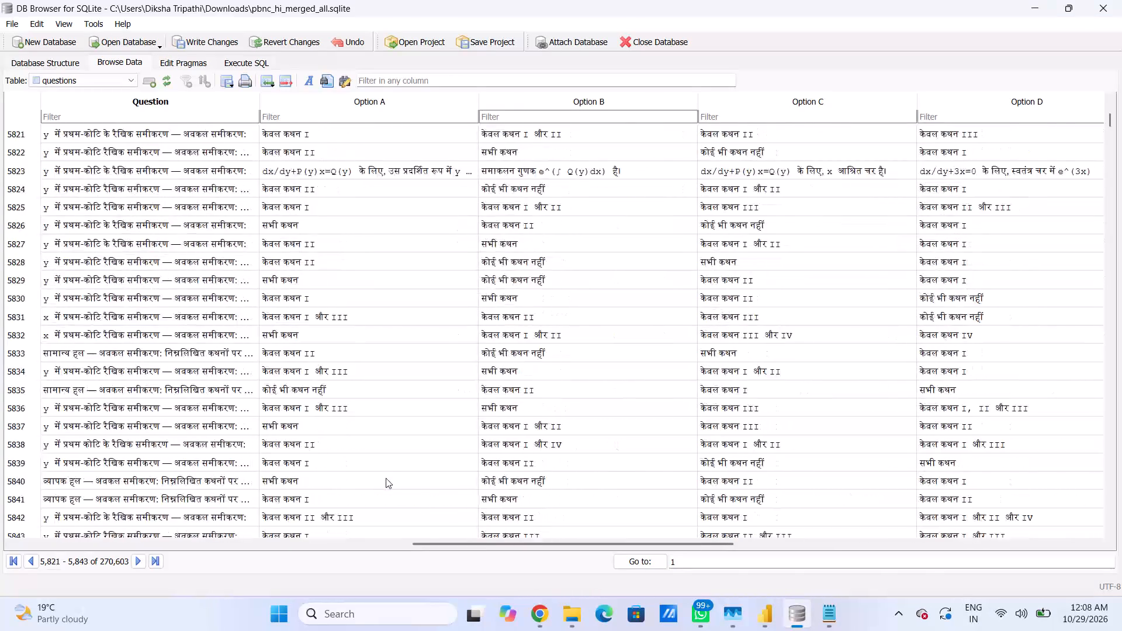
Skim the general solution, order, particular solution and separation of variables questions with their options up to row 5945.
scroll(386, 478, down, 10)
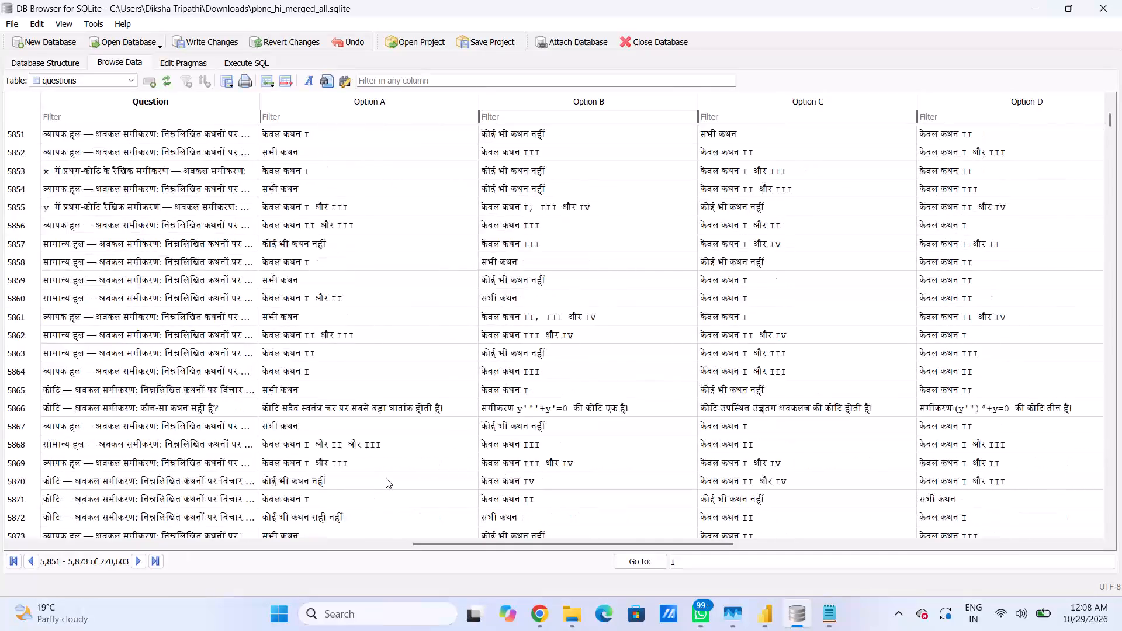
scroll(386, 478, down, 11)
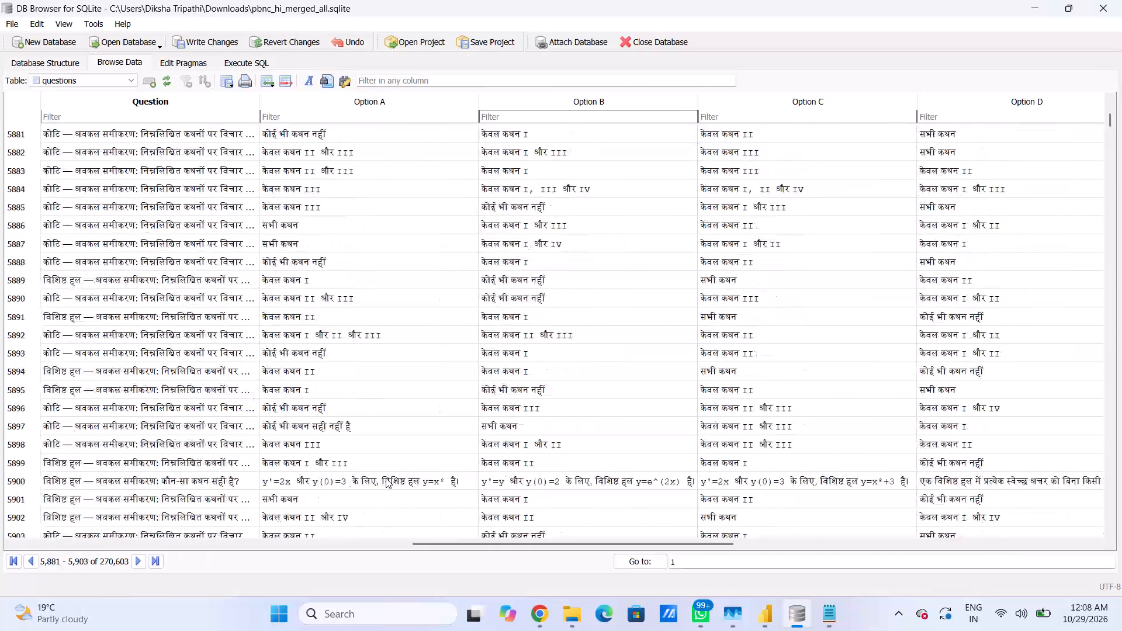
scroll(386, 478, down, 13)
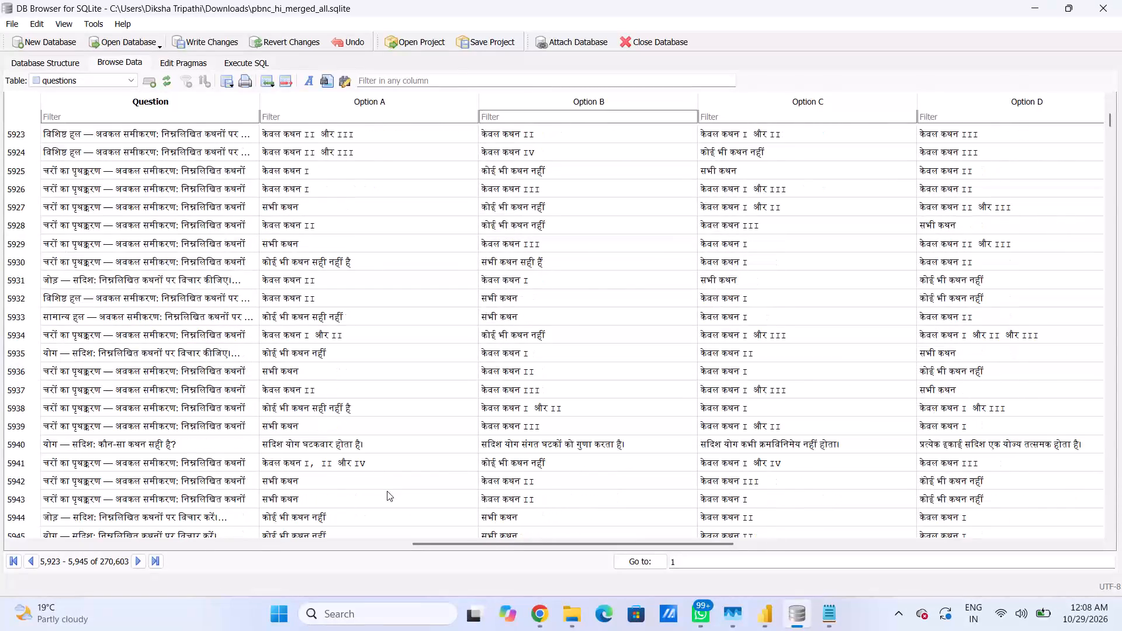
Skim the vector addition, components, direction and direction cosine questions with their options up to row 6002.
scroll(389, 493, down, 9)
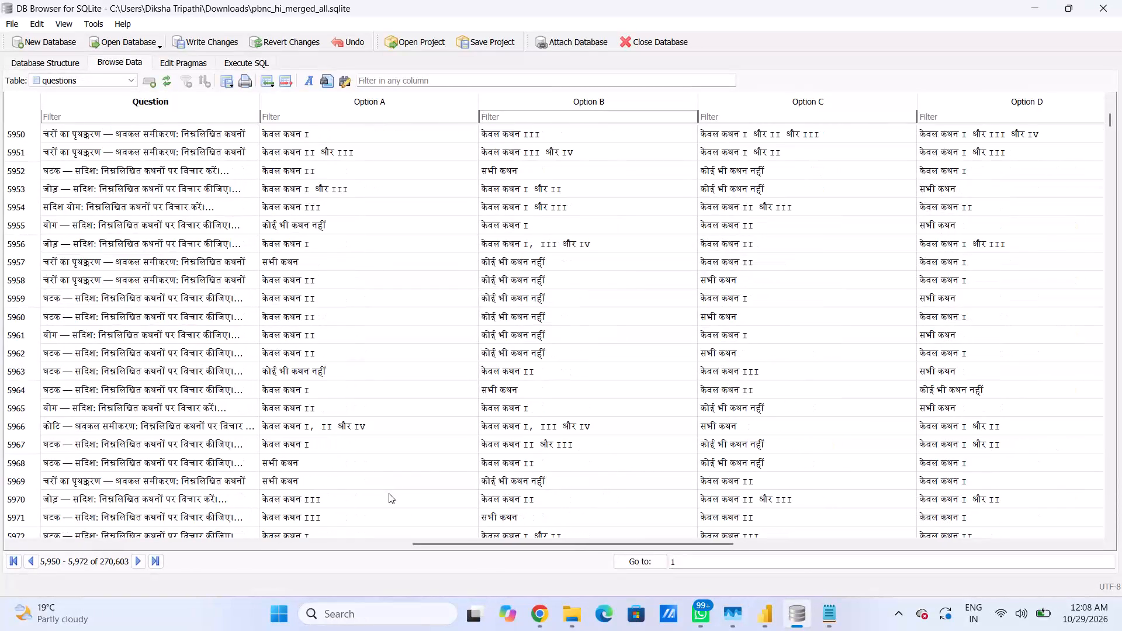
scroll(389, 493, down, 5)
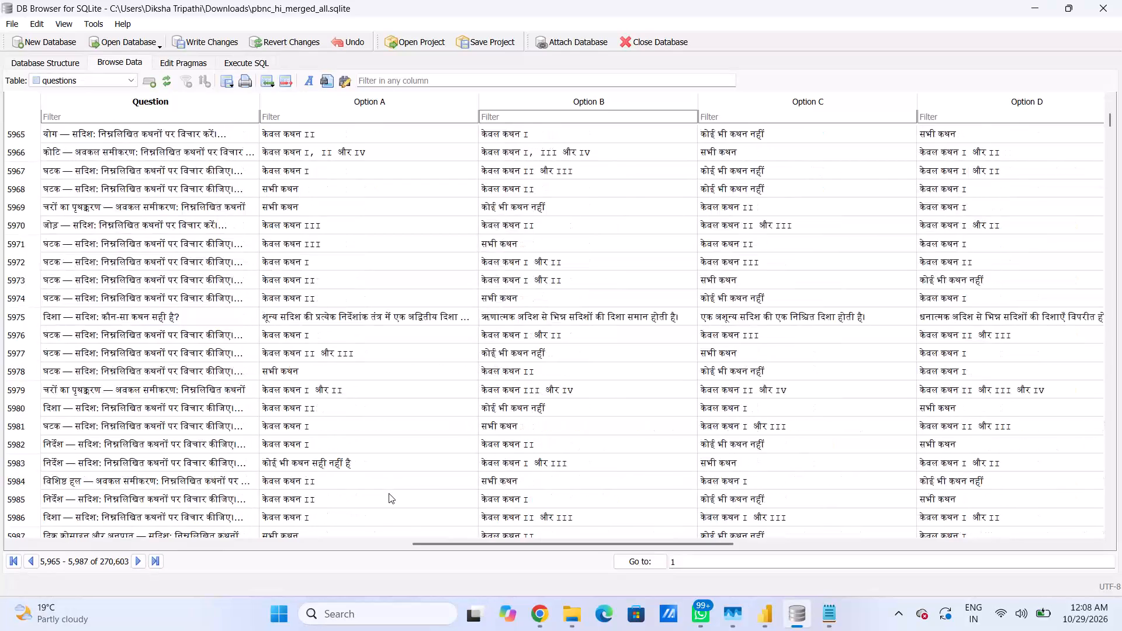
scroll(378, 489, down, 1)
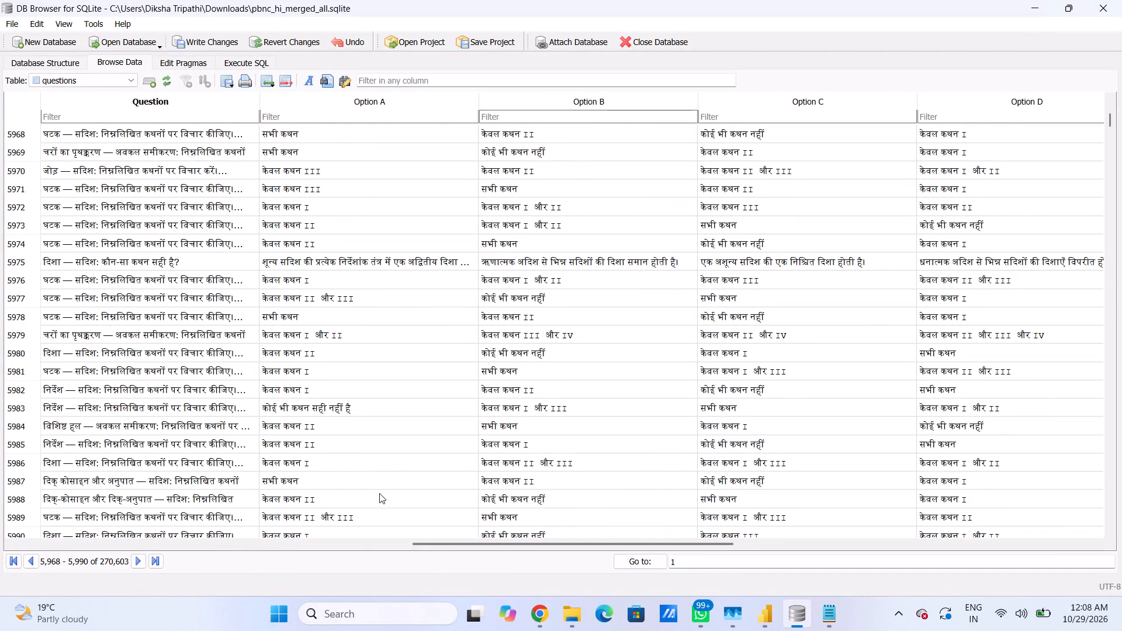
scroll(379, 493, down, 1)
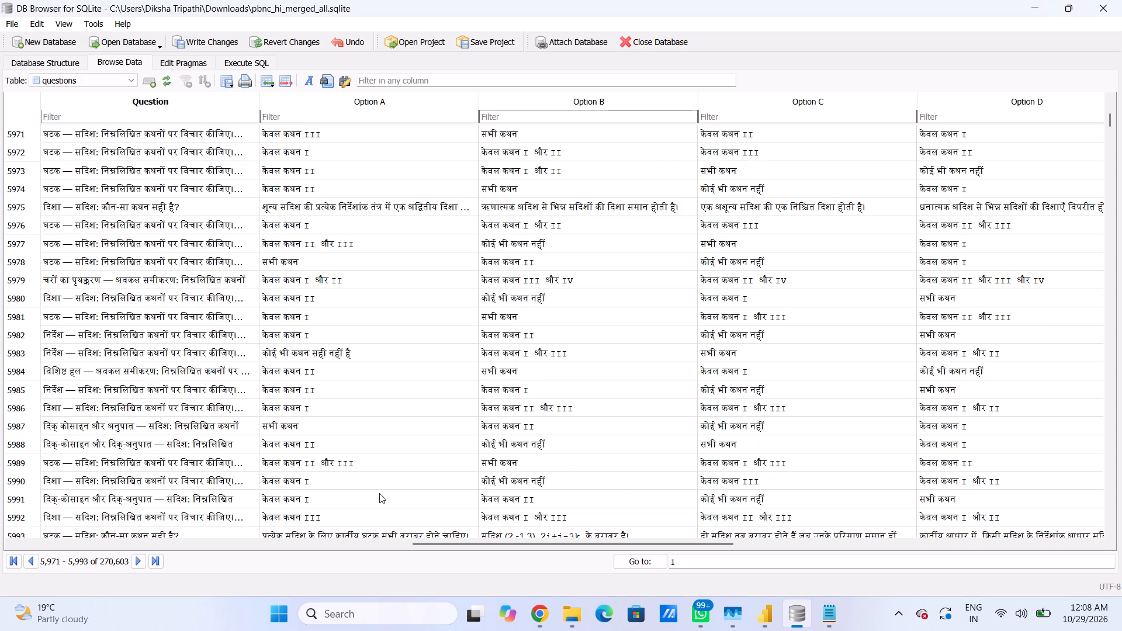
scroll(379, 493, down, 3)
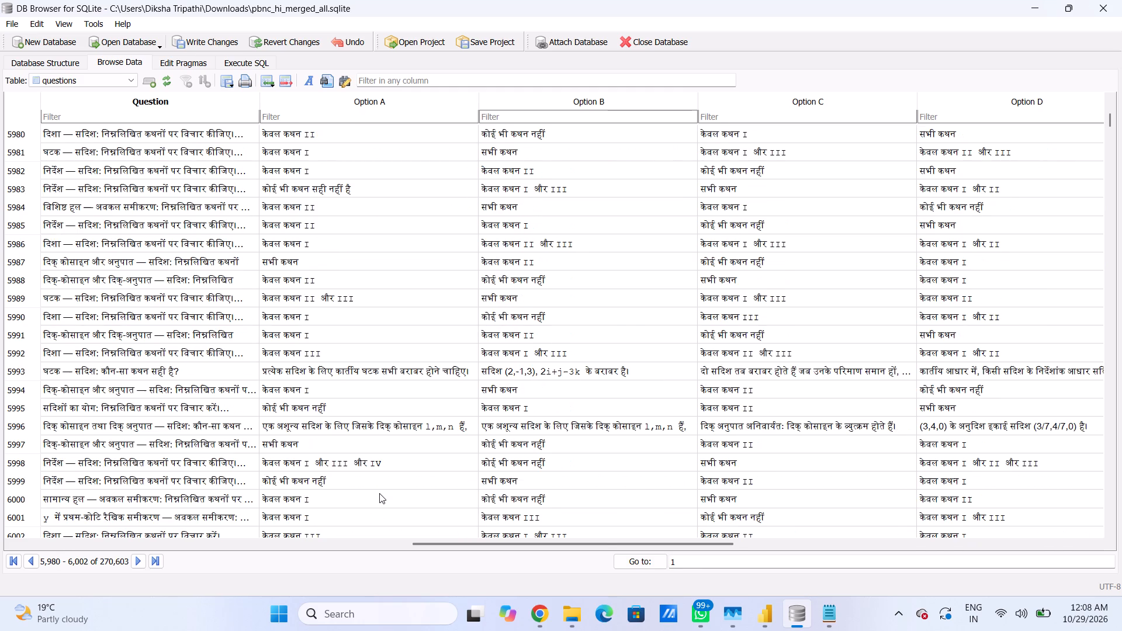
Skim the vector direction cosine, magnitude and geometric interpretation questions with their options up to row 6050.
scroll(379, 493, down, 2)
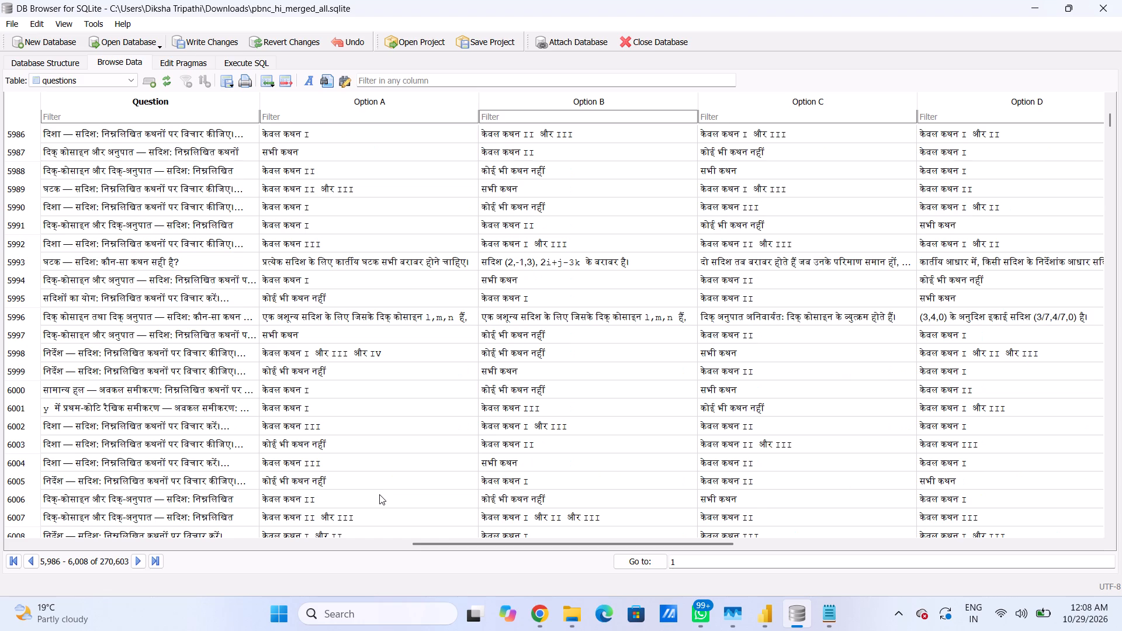
scroll(379, 494, down, 1)
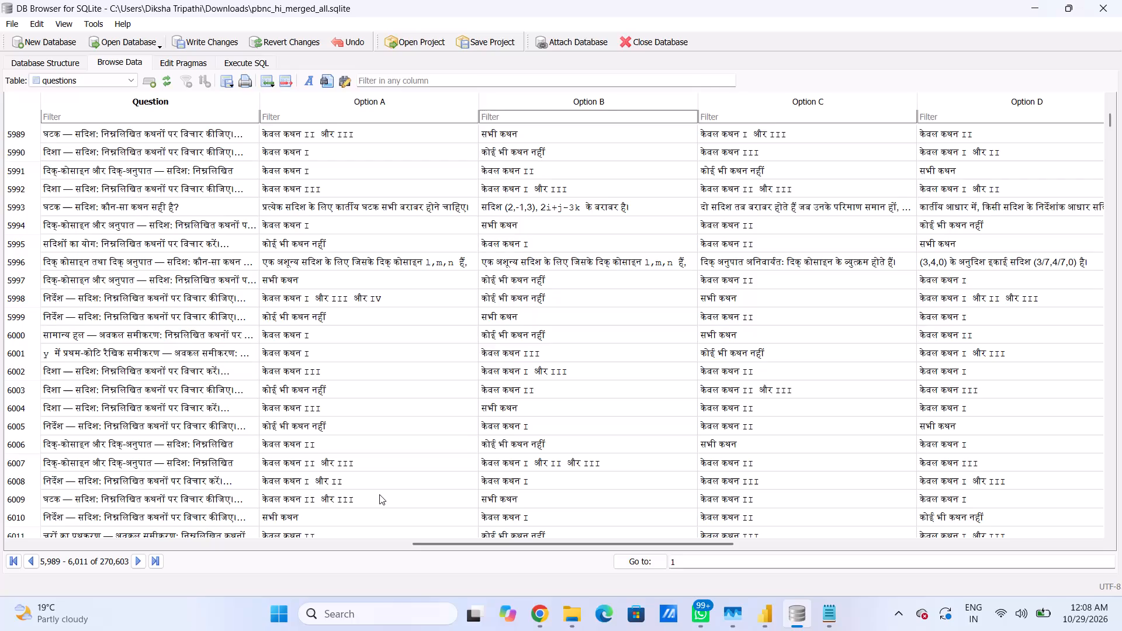
scroll(379, 494, down, 1)
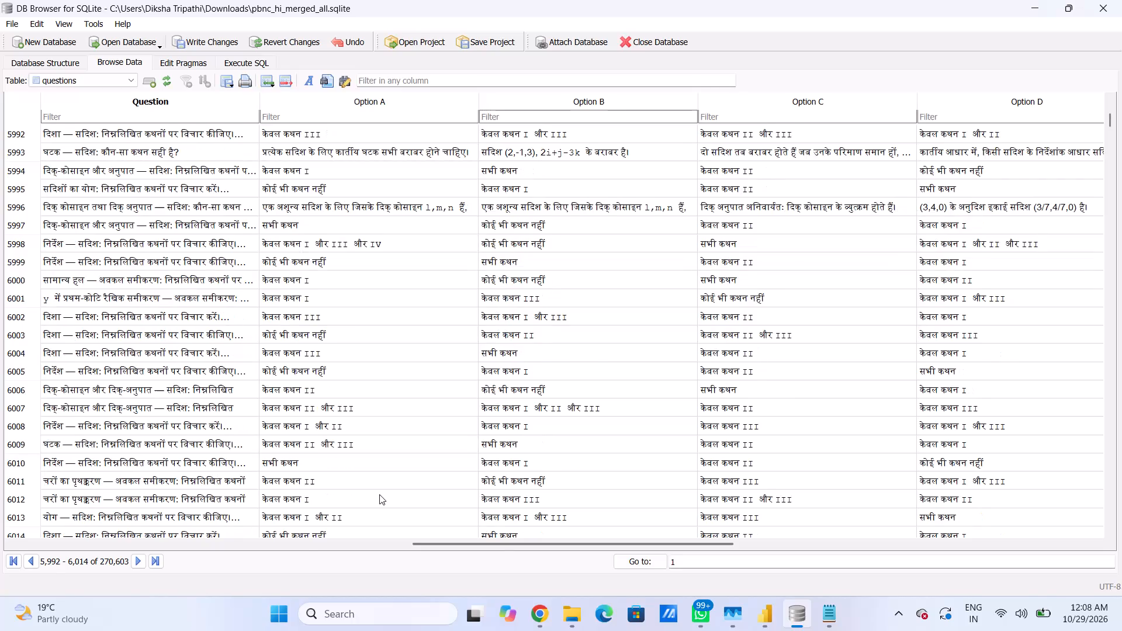
scroll(379, 494, down, 2)
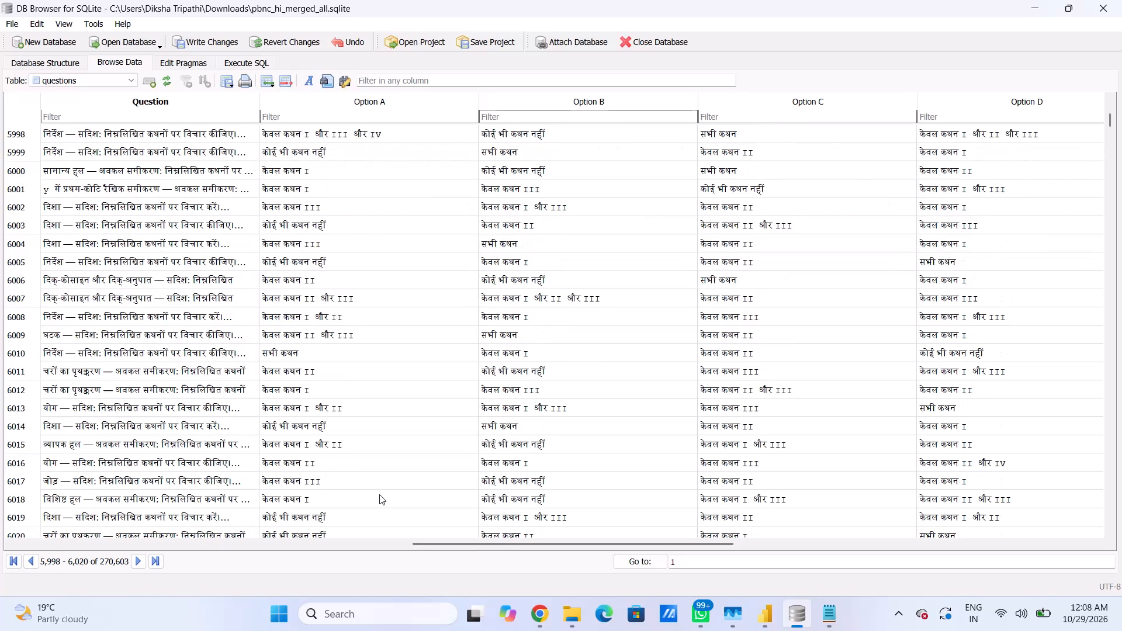
scroll(379, 494, down, 3)
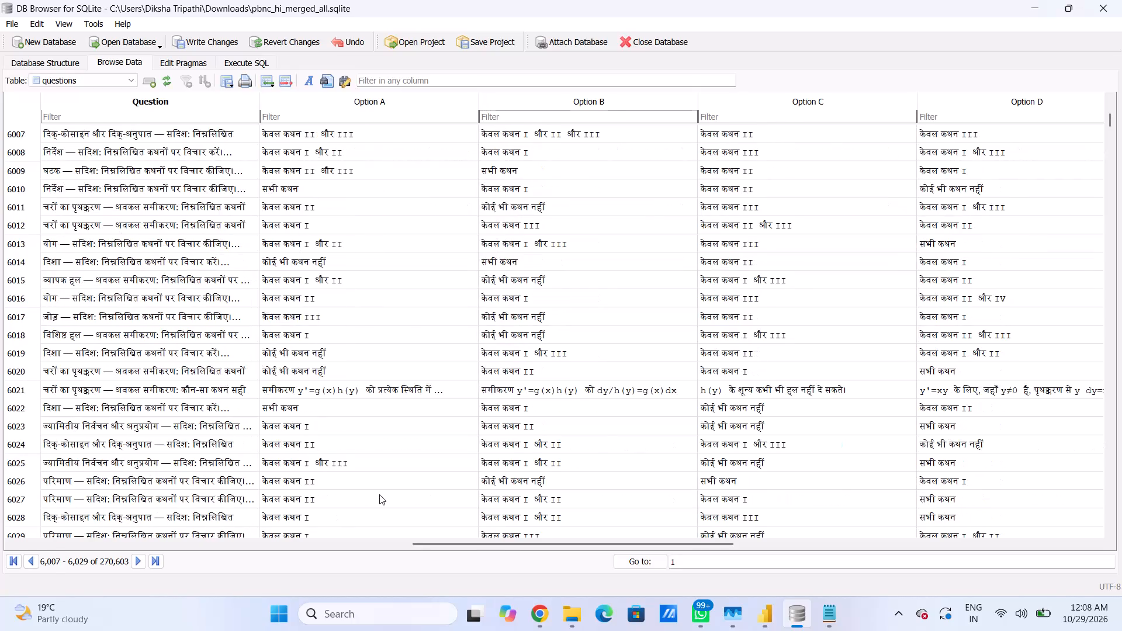
scroll(379, 494, down, 4)
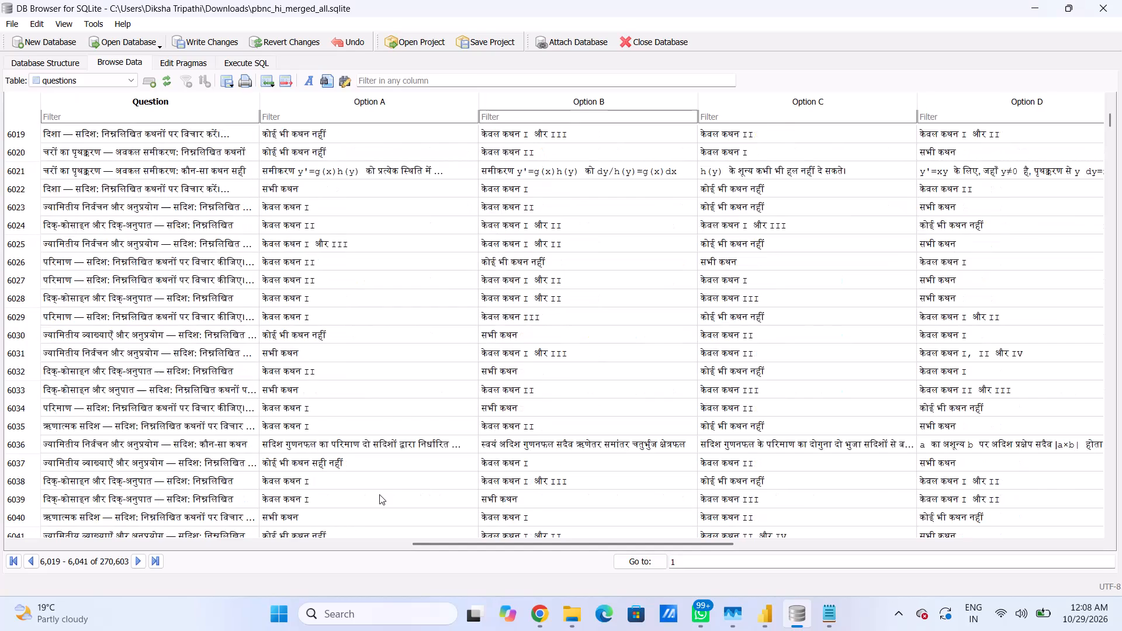
scroll(379, 494, down, 3)
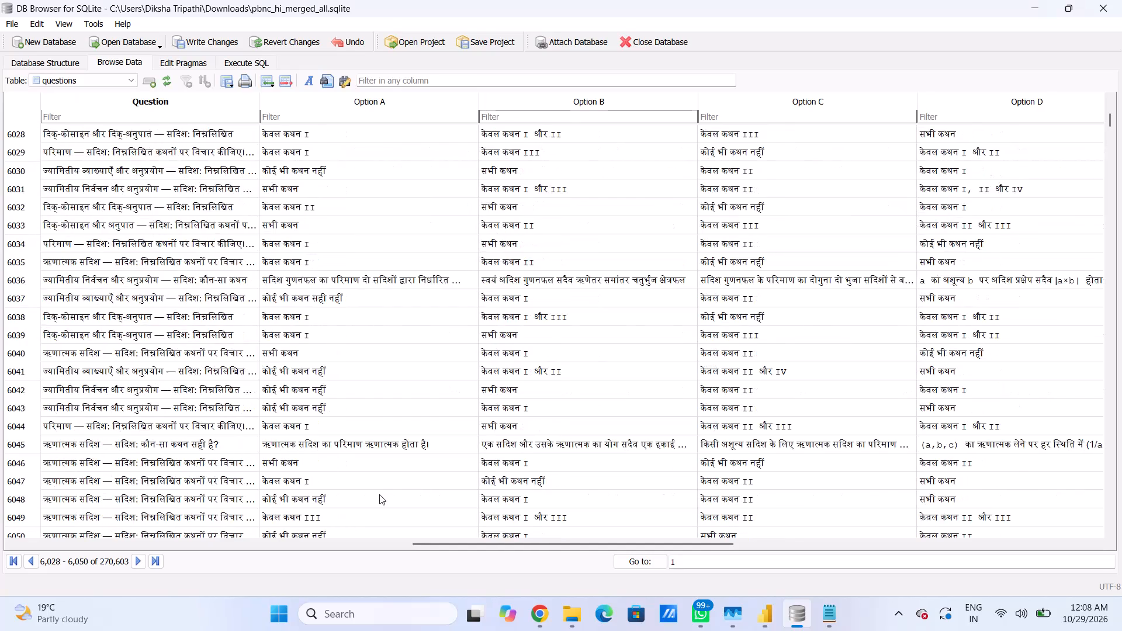
Skim the negative vector, position vector and scalar multiplication questions with their options up to row 6098.
scroll(379, 494, down, 1)
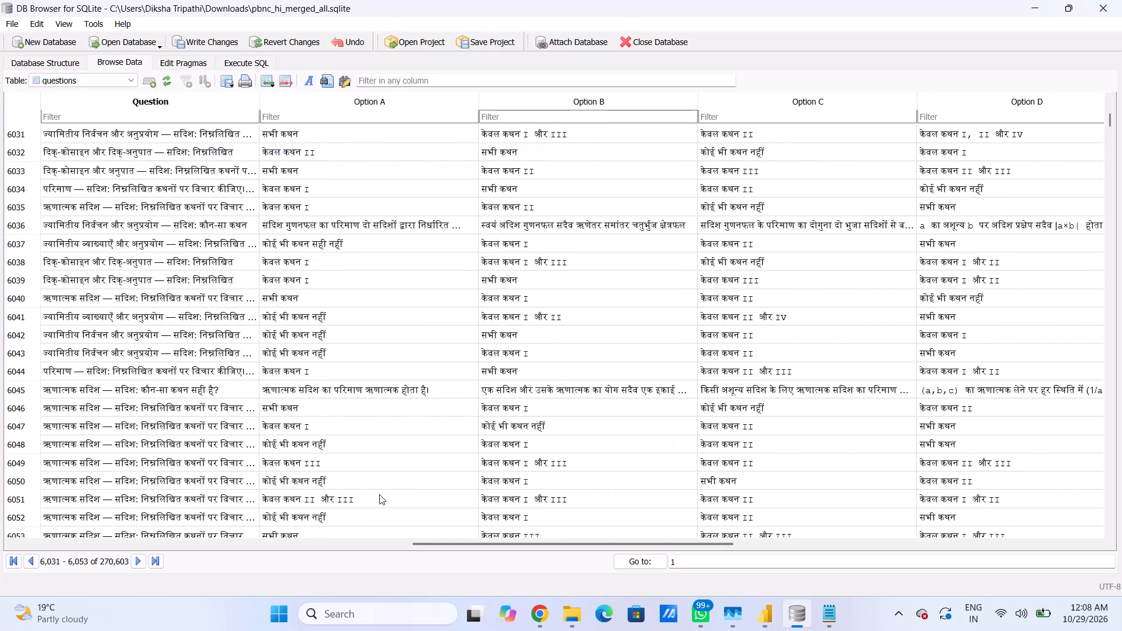
scroll(379, 494, down, 4)
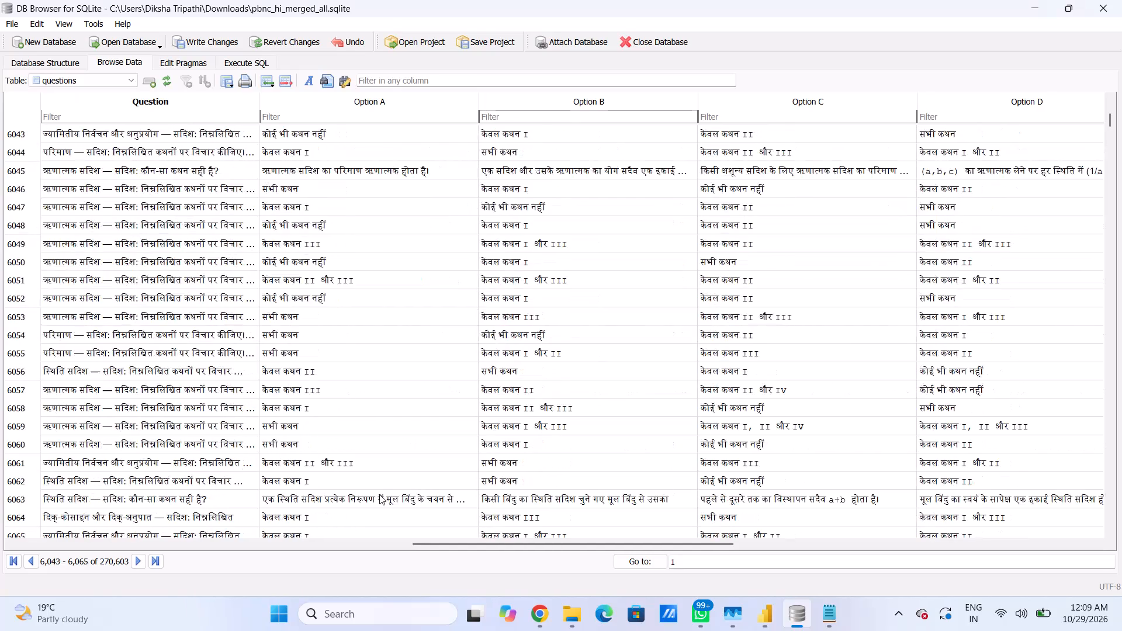
scroll(379, 494, down, 4)
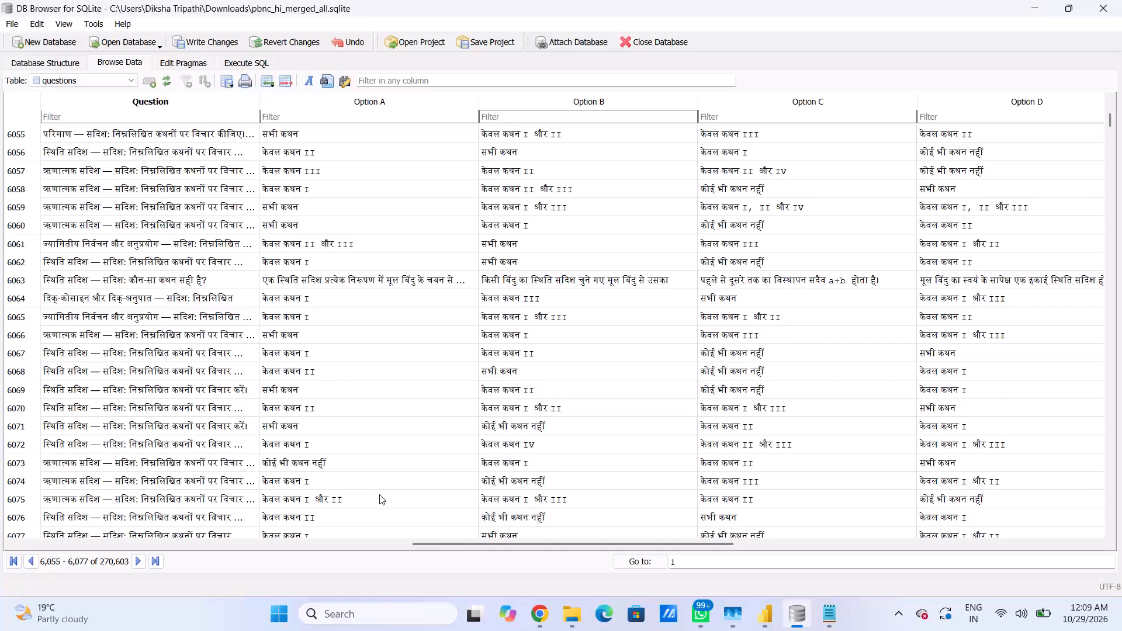
scroll(379, 494, down, 4)
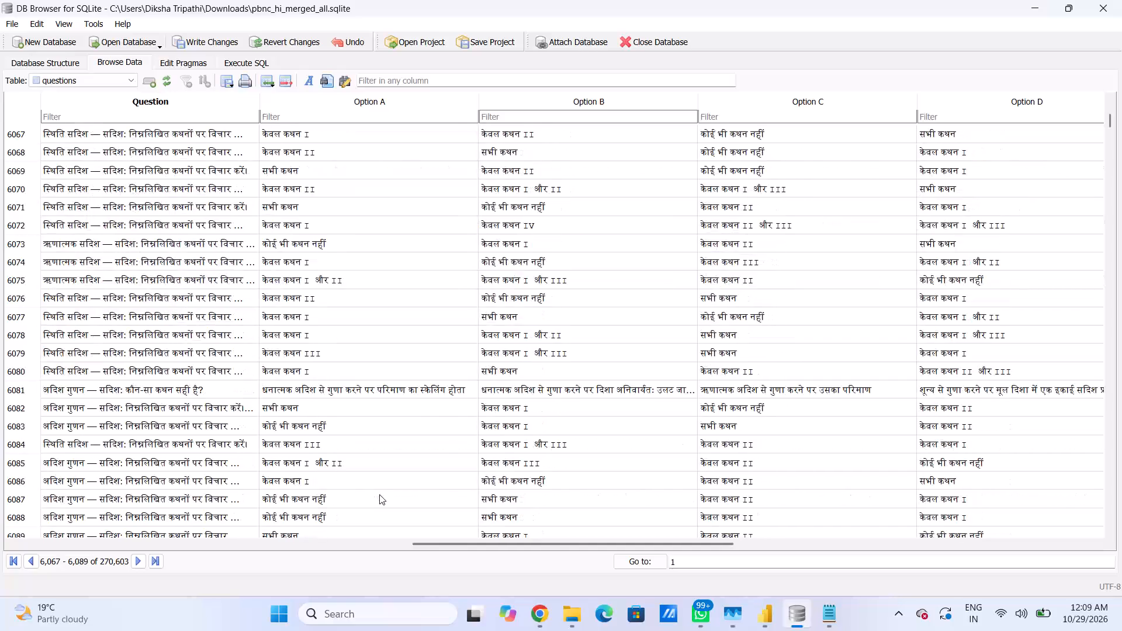
scroll(379, 494, down, 3)
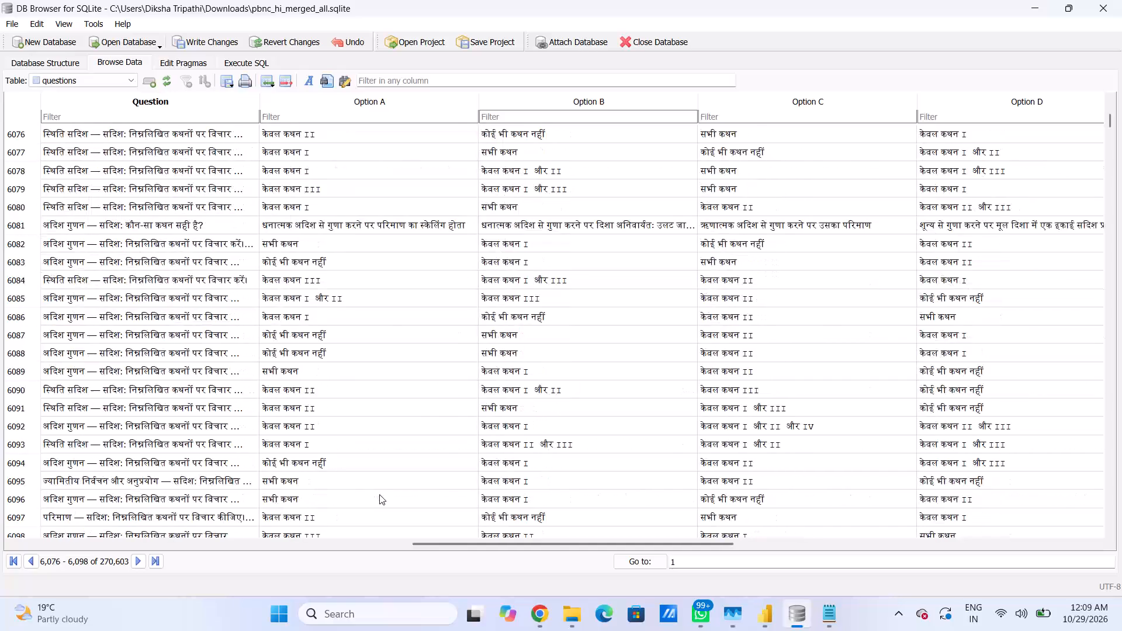
Skim the scalar product and scalars and vectors questions with their options up to row 6134.
scroll(379, 494, down, 1)
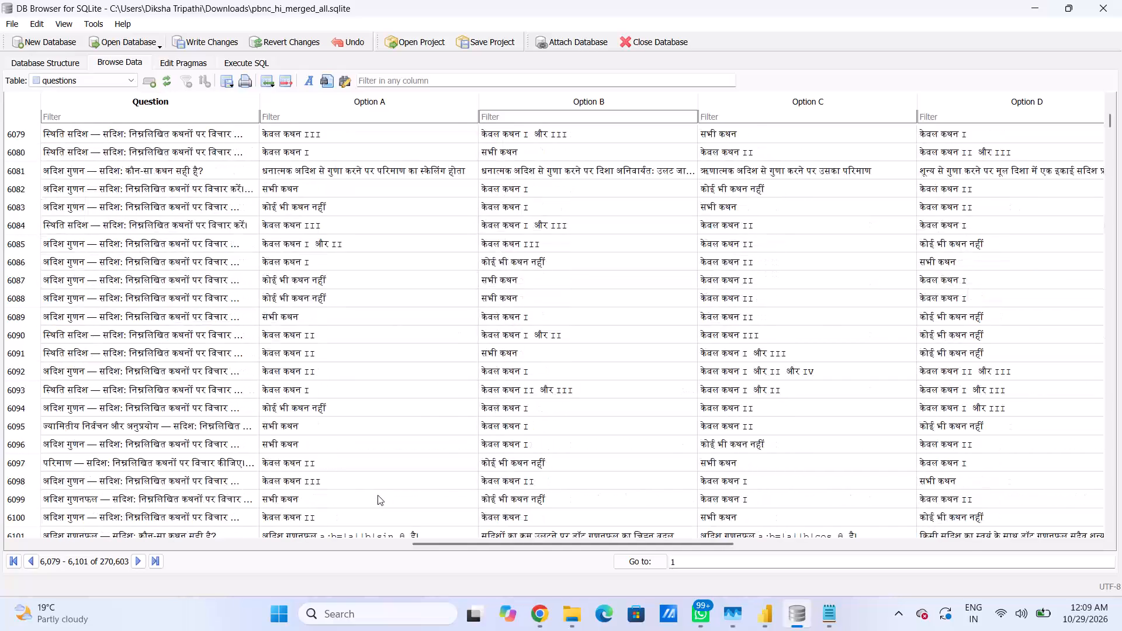
scroll(391, 481, down, 2)
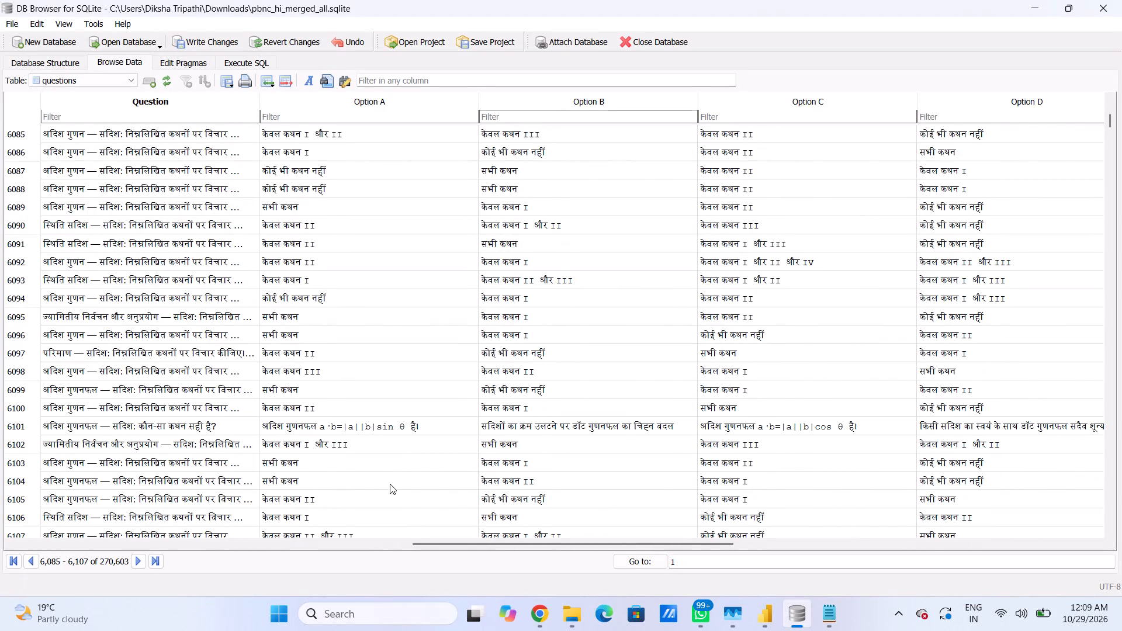
scroll(386, 488, down, 2)
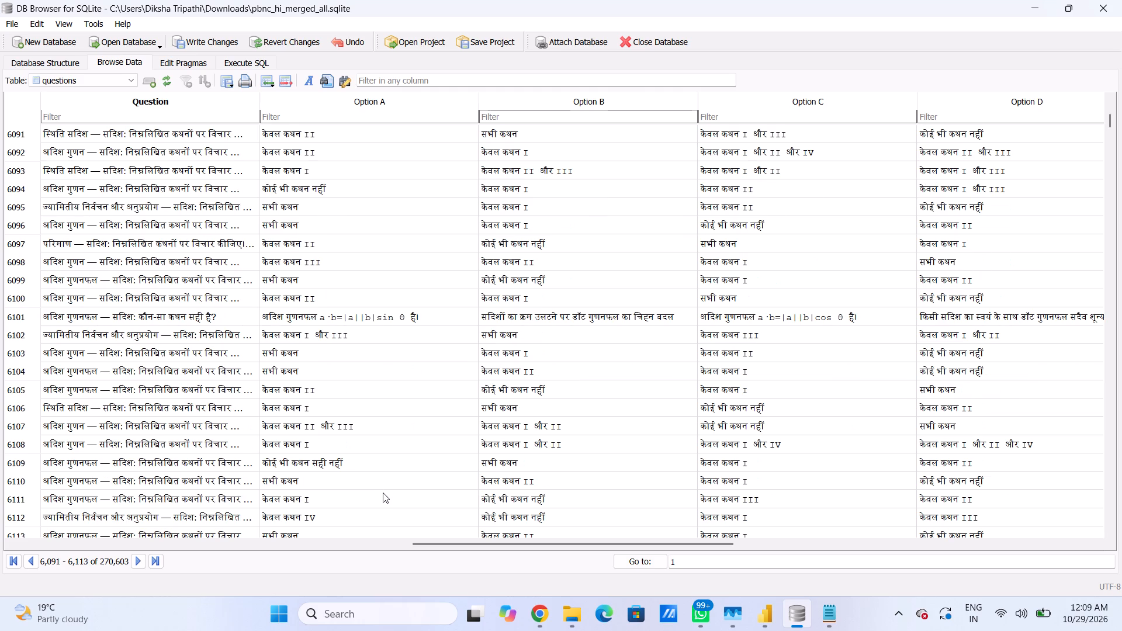
scroll(382, 494, down, 4)
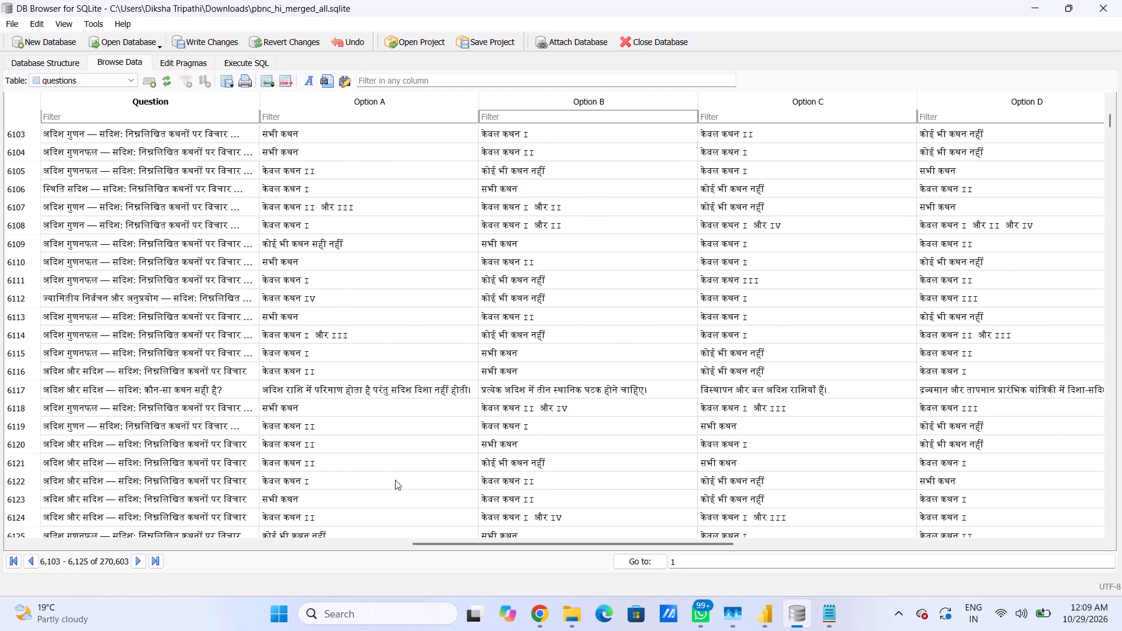
scroll(393, 484, down, 2)
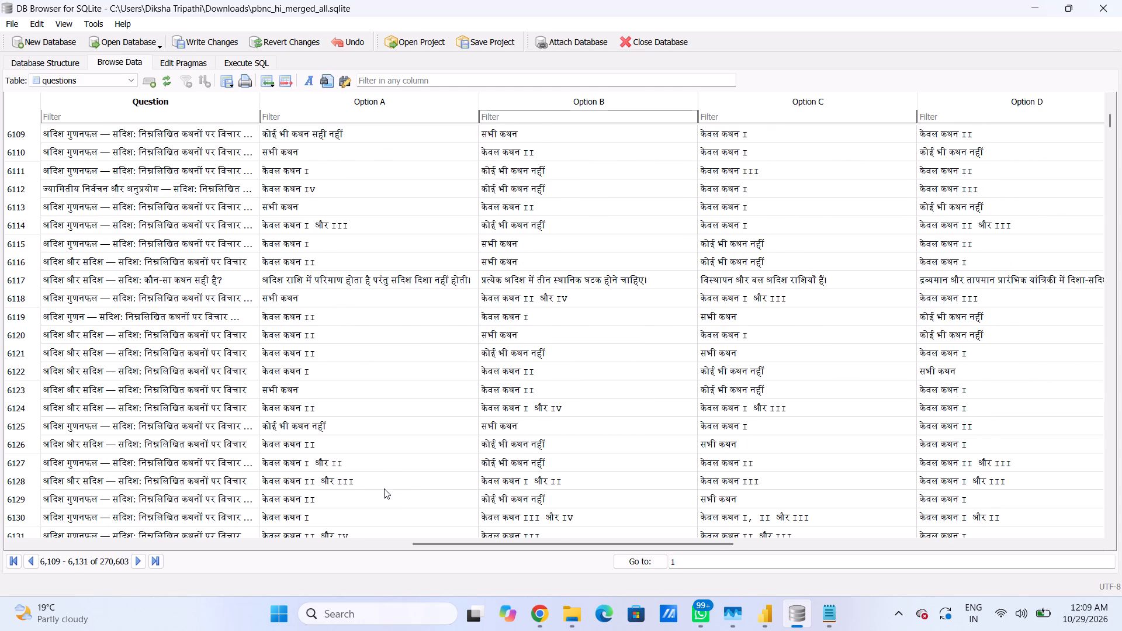
scroll(380, 492, down, 1)
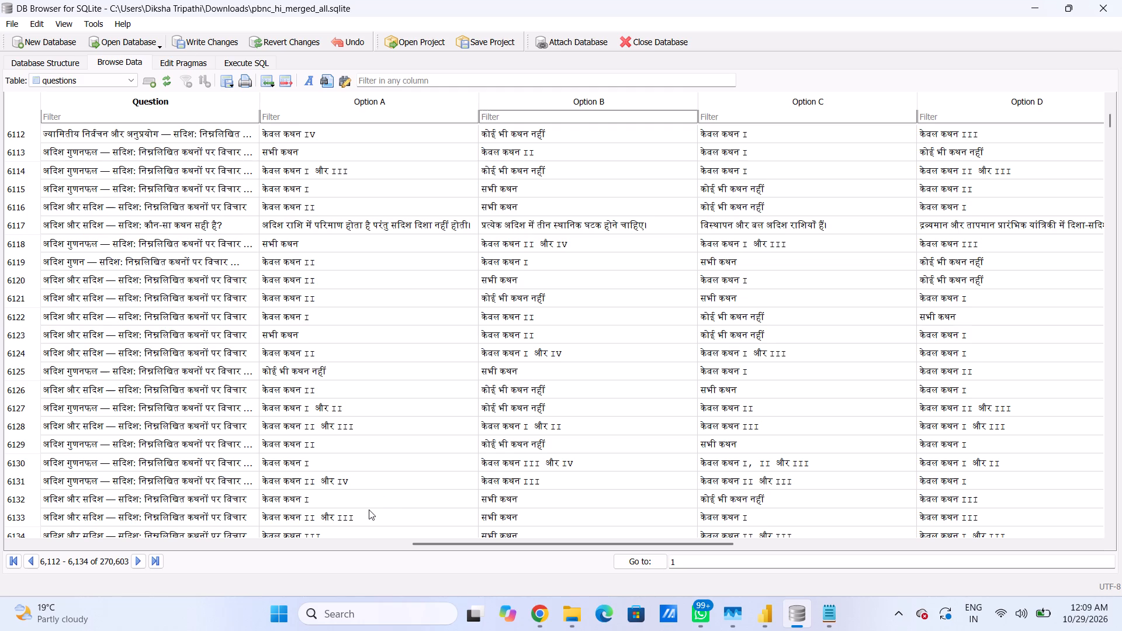
Skim the vector section formula and cross product questions with their options up to row 6173.
scroll(369, 509, down, 4)
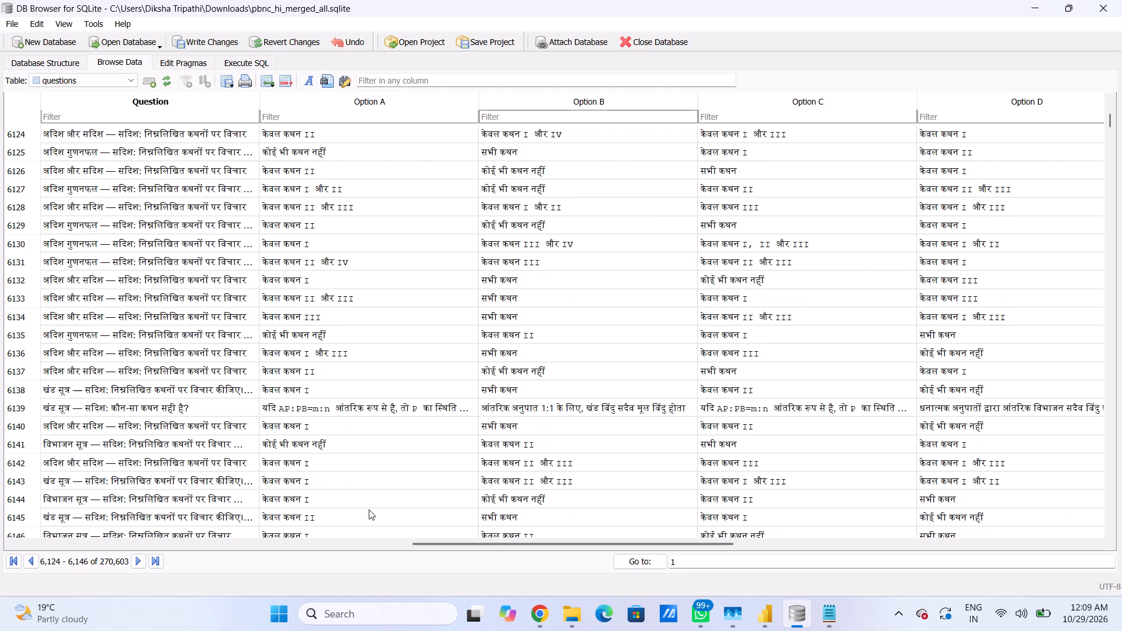
scroll(369, 509, down, 2)
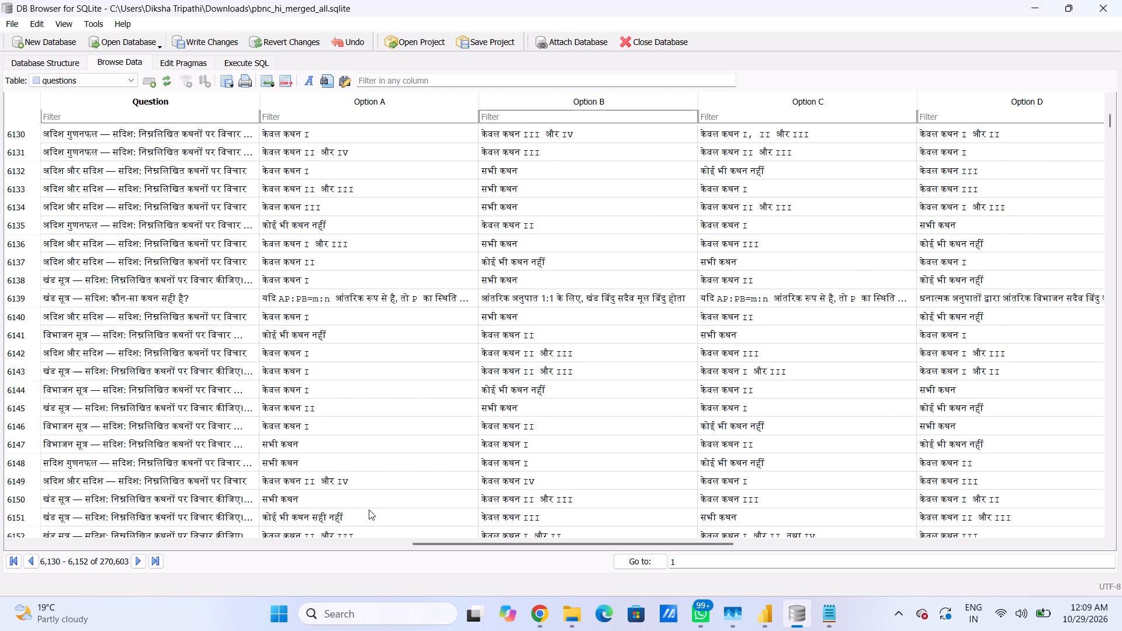
scroll(369, 509, down, 5)
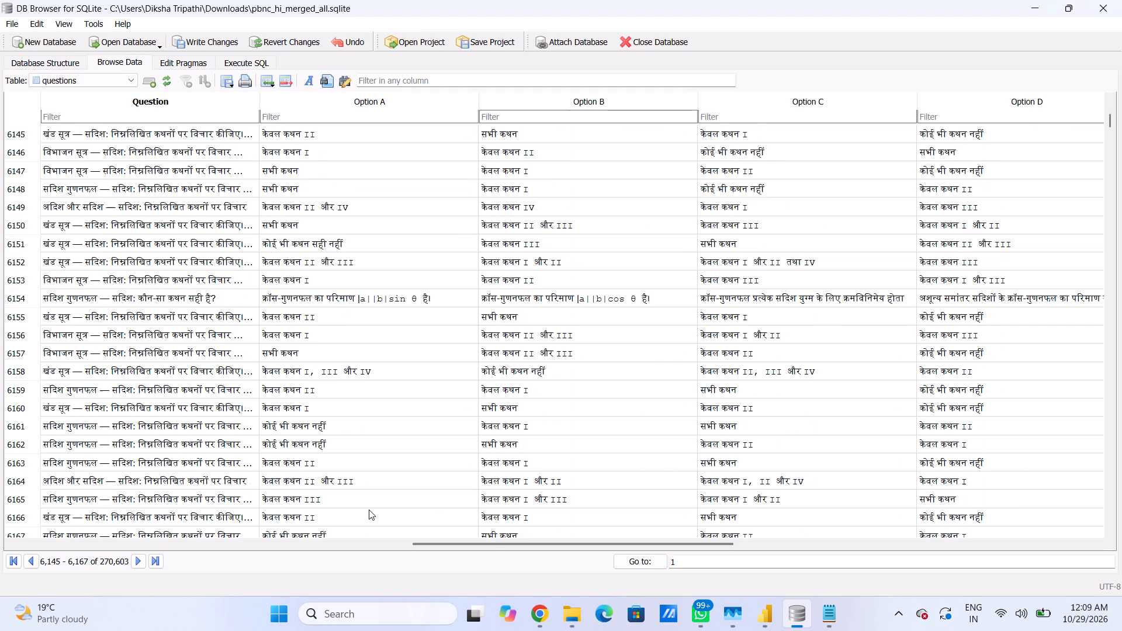
scroll(372, 508, down, 2)
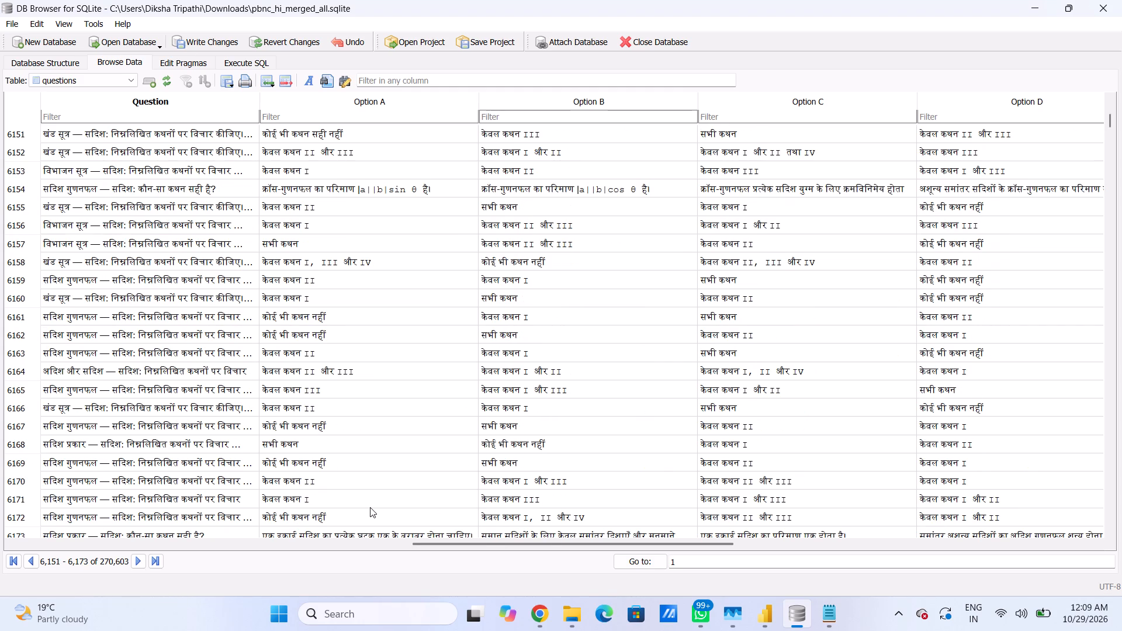
Go back to row 6076 and recheck the vector questions and their options up to row 6176.
scroll(370, 507, up, 5)
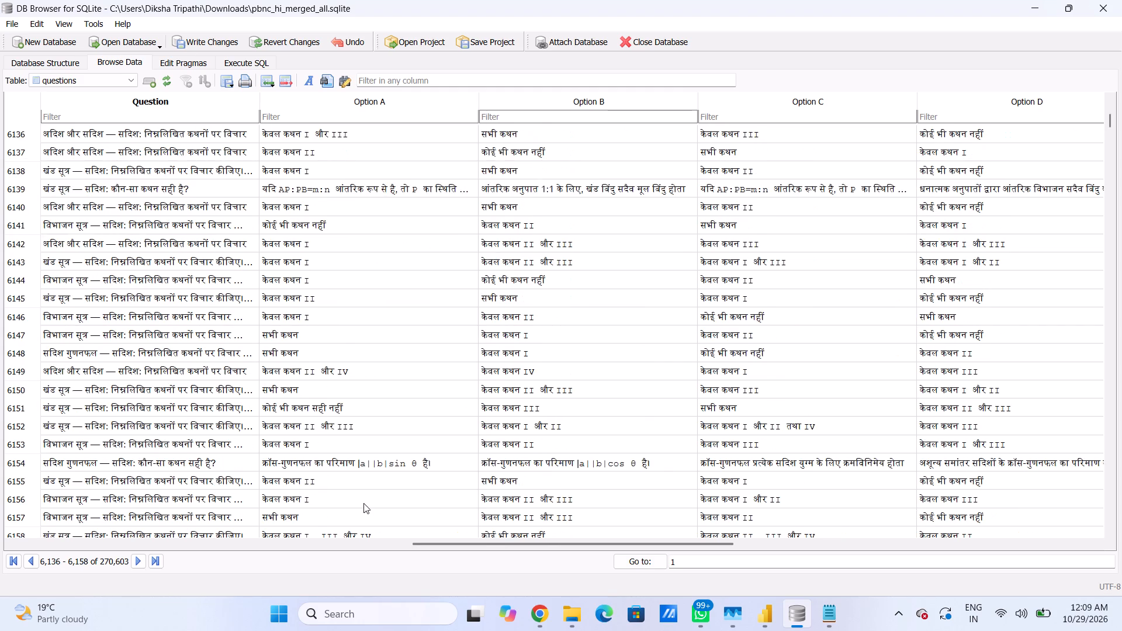
scroll(363, 494, up, 20)
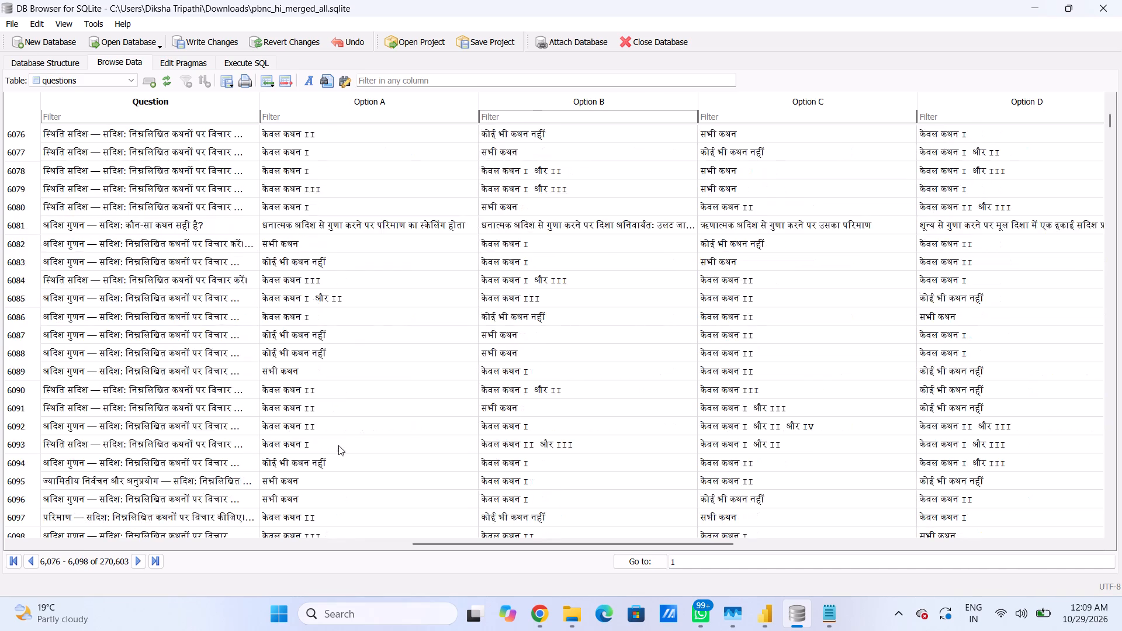
scroll(337, 451, down, 17)
scroll(338, 490, down, 9)
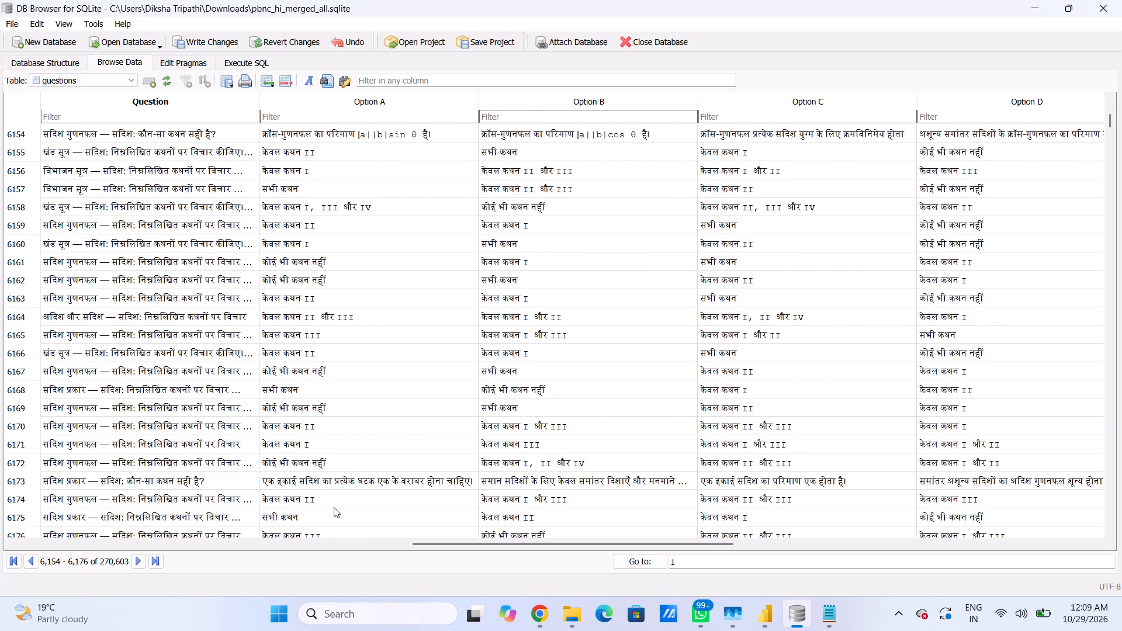
Skim the types of vectors and three-dimensional geometry line questions with their options up to row 6257.
scroll(334, 508, down, 15)
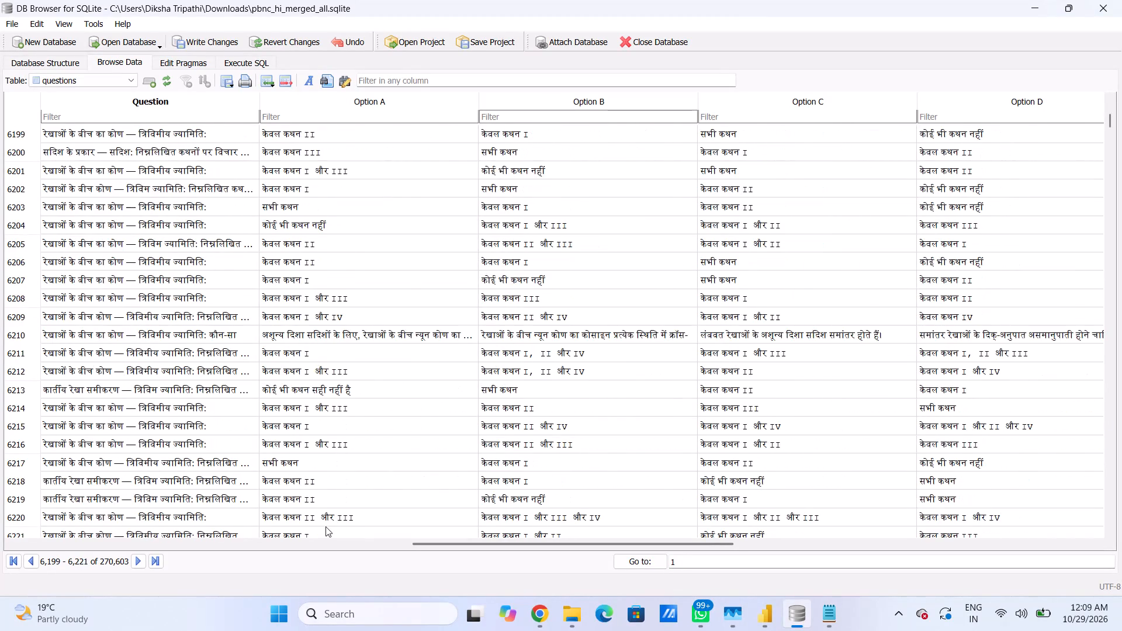
scroll(326, 527, down, 14)
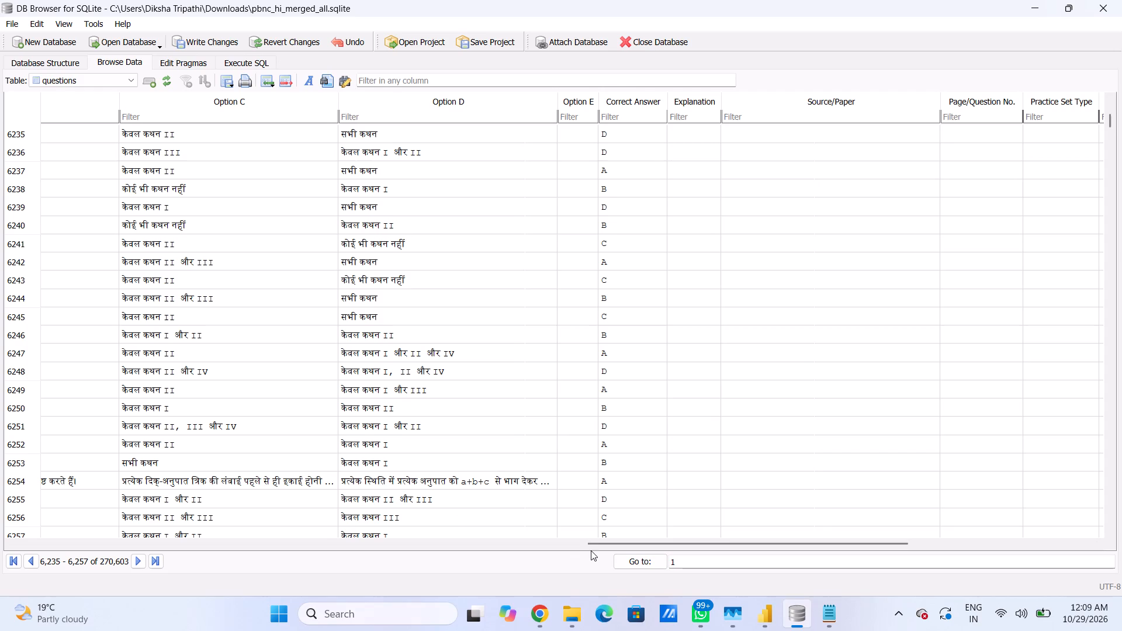
Bring the Question and option columns back into view and skim the three-dimensional geometry line questions up to row 6347.
drag(601, 542, 596, 542)
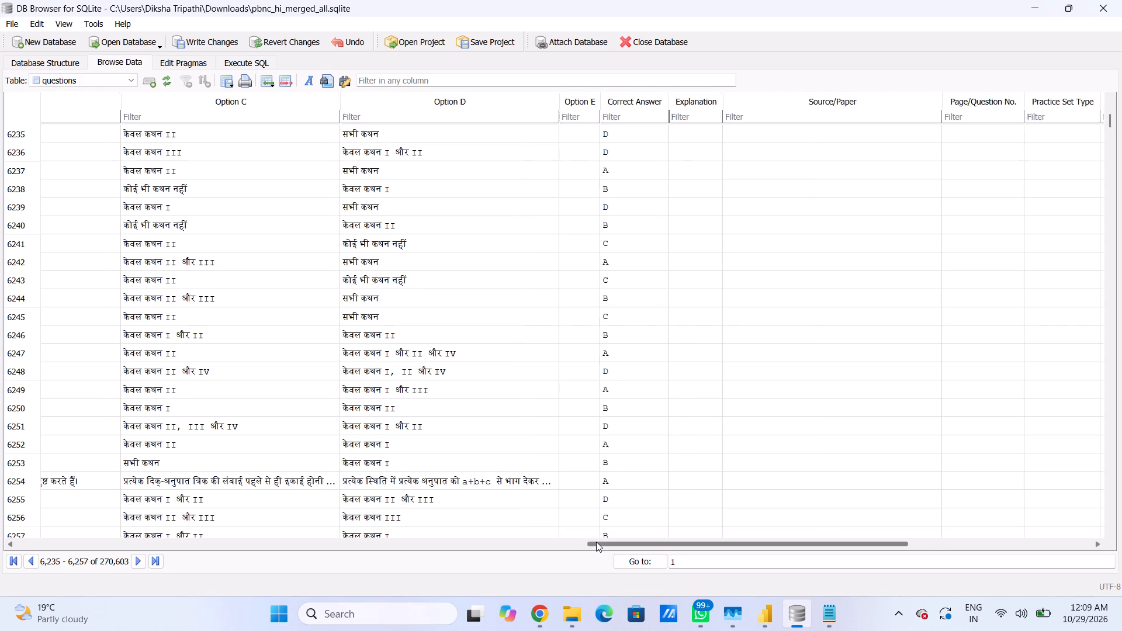
drag(596, 542, 432, 473)
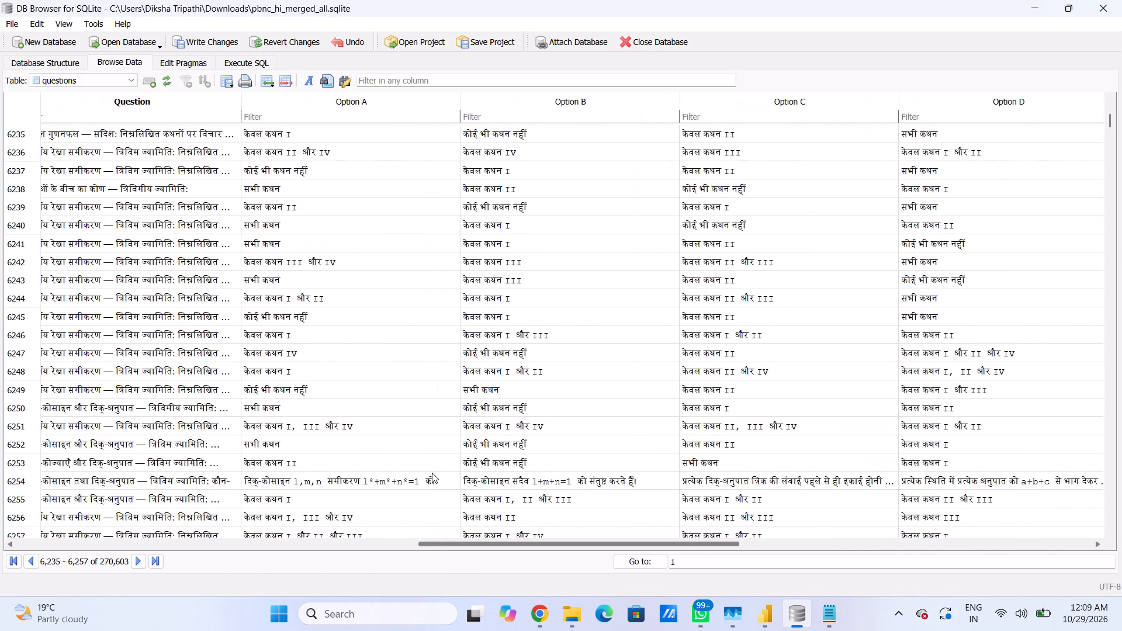
drag(432, 473, 425, 479)
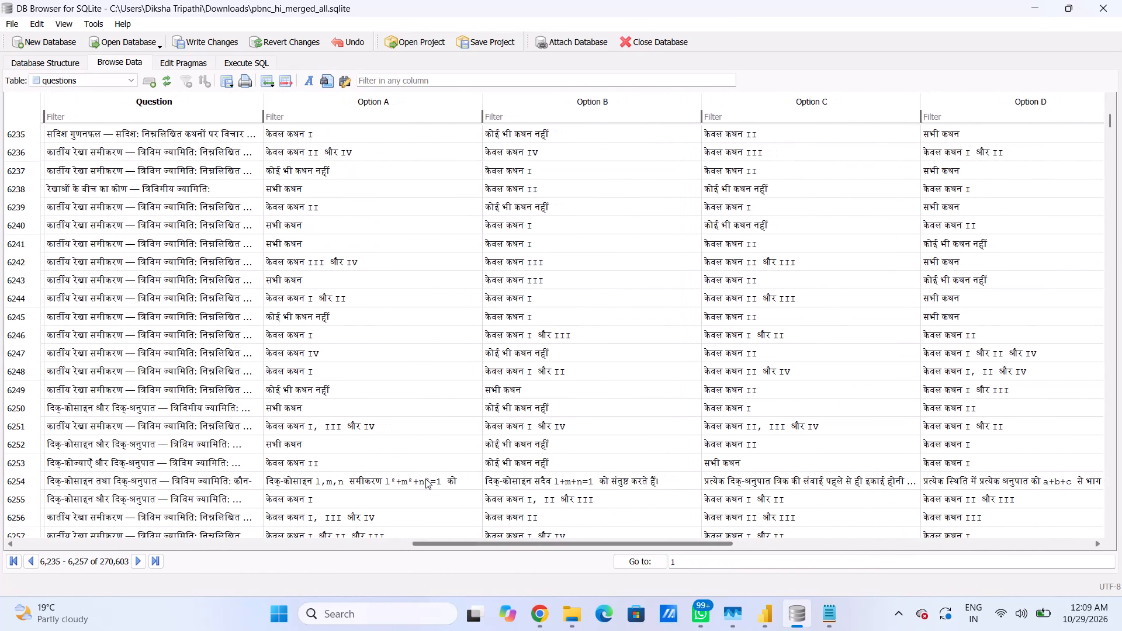
scroll(334, 384, down, 7)
scroll(334, 384, down, 15)
scroll(334, 384, down, 10)
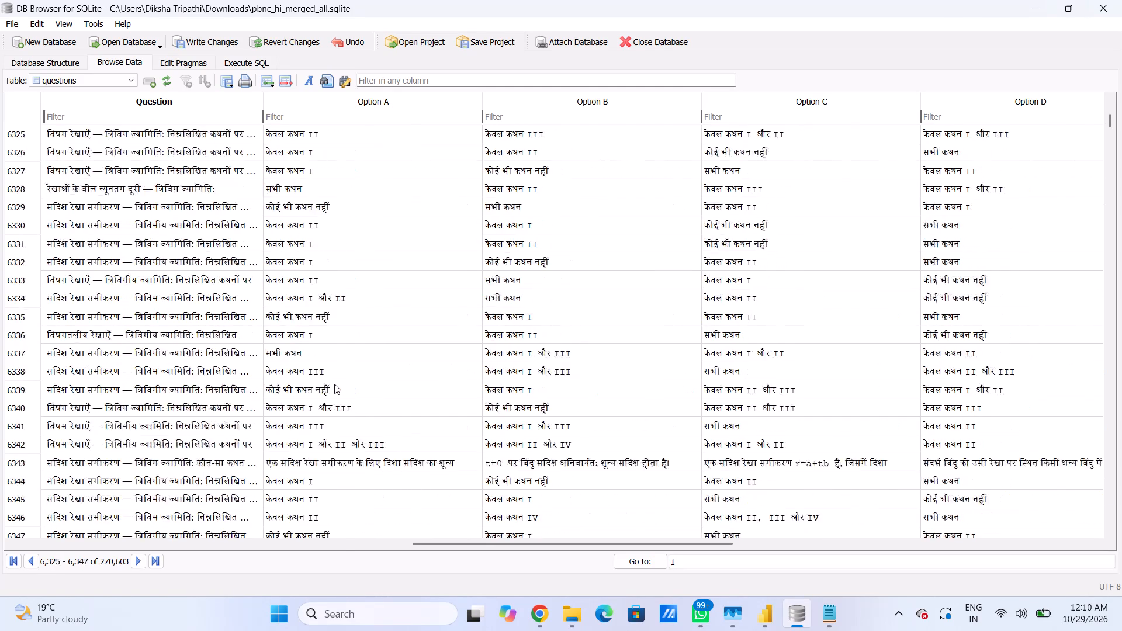
Skim the linear programming and first Bayes' theorem questions with their options up to row 6518.
scroll(334, 384, down, 13)
scroll(334, 384, down, 17)
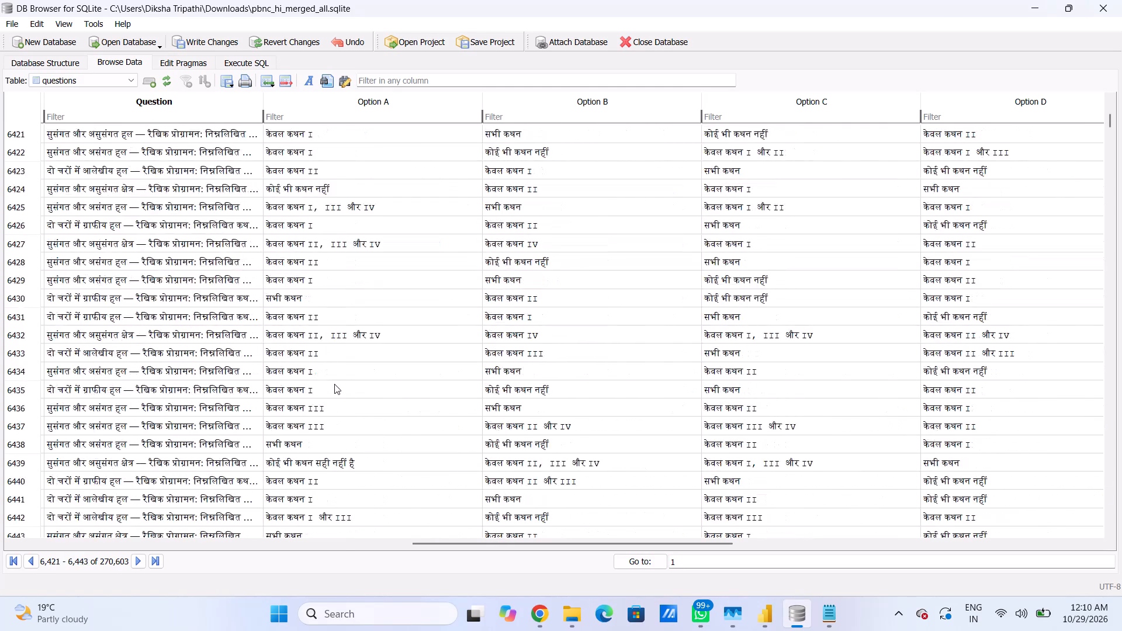
scroll(334, 384, down, 18)
scroll(334, 384, down, 7)
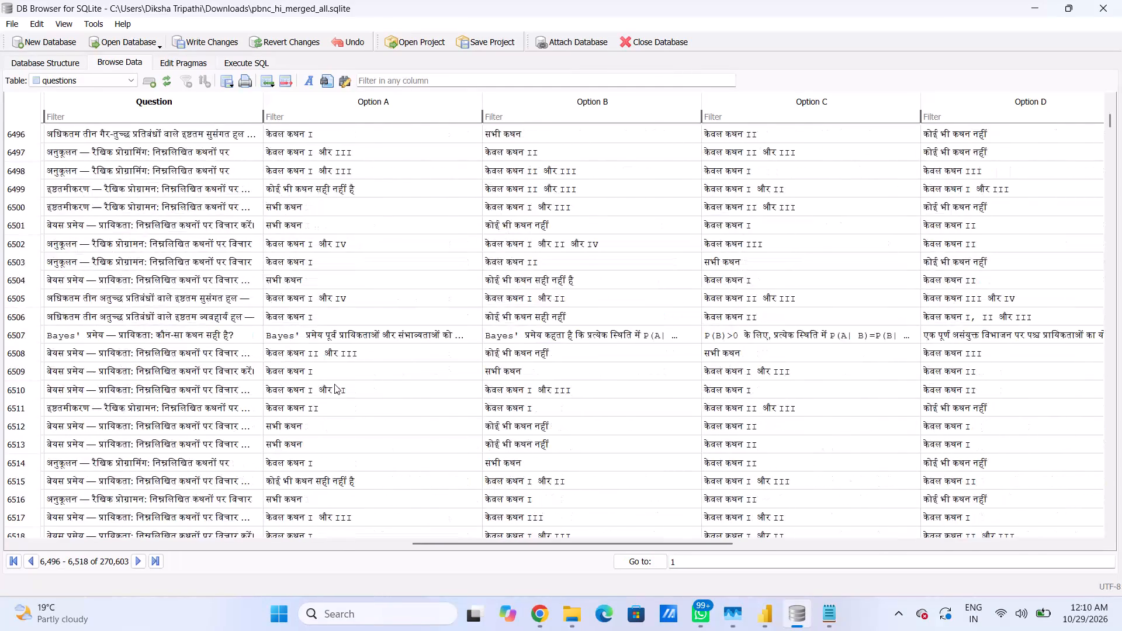
Skim the Bayes' theorem, independent events, conditional and total probability questions with their options up to row 6707.
scroll(334, 384, down, 14)
scroll(334, 384, down, 16)
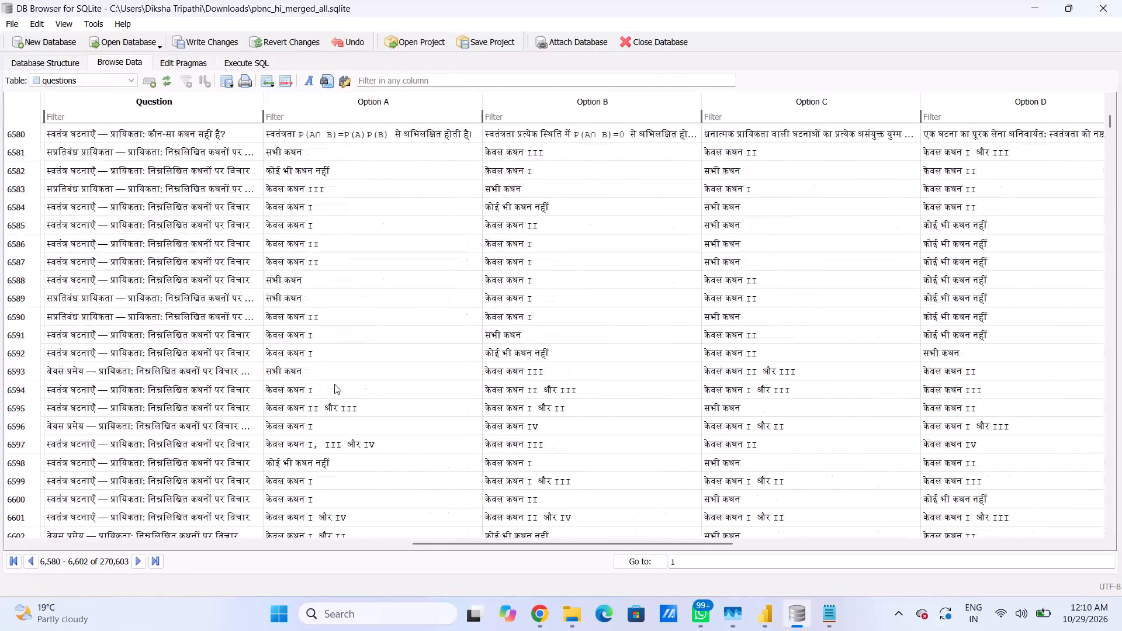
scroll(334, 384, down, 19)
scroll(334, 384, down, 14)
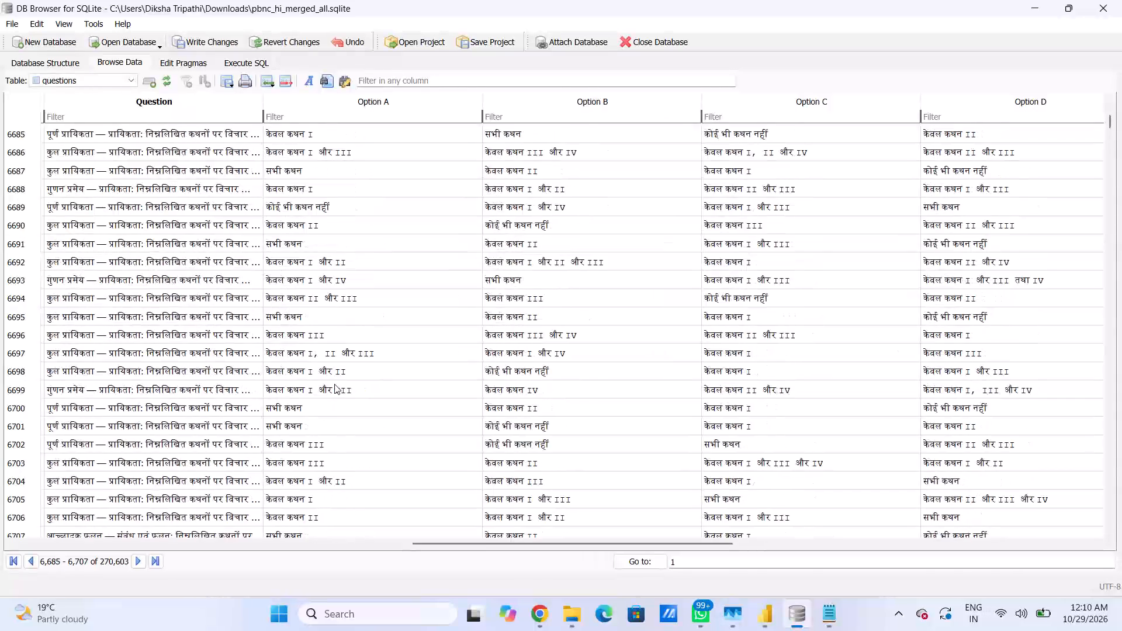
Skim the Coulomb's law, charge conservation, electric flux and dipole questions with their options up to row 6842.
scroll(334, 384, down, 17)
scroll(334, 384, down, 5)
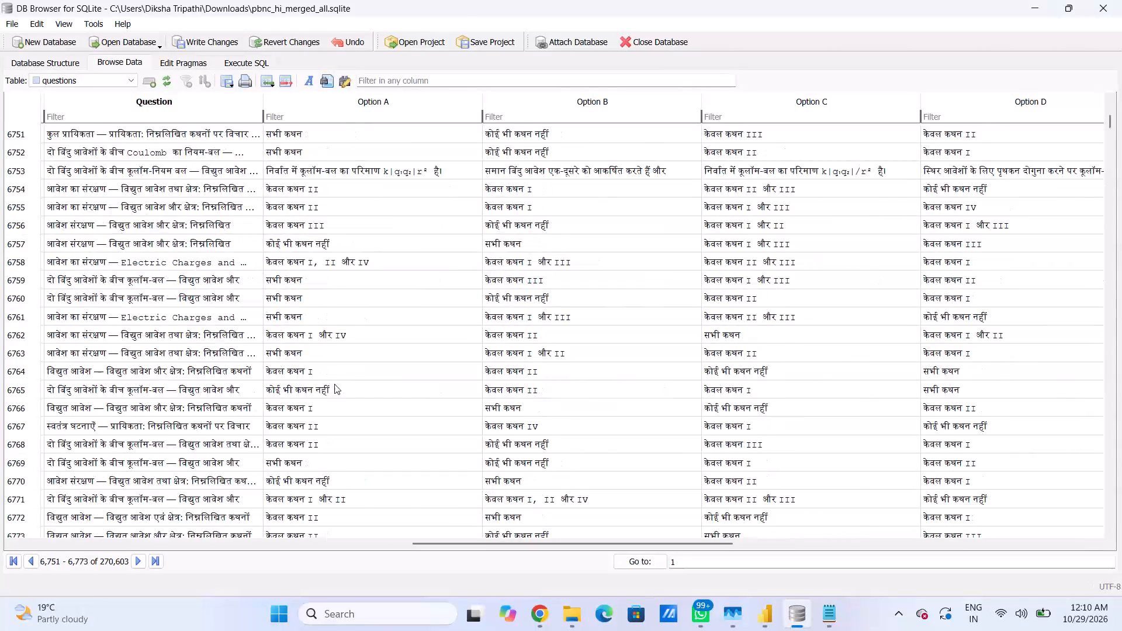
scroll(334, 384, down, 18)
scroll(334, 384, up, 4)
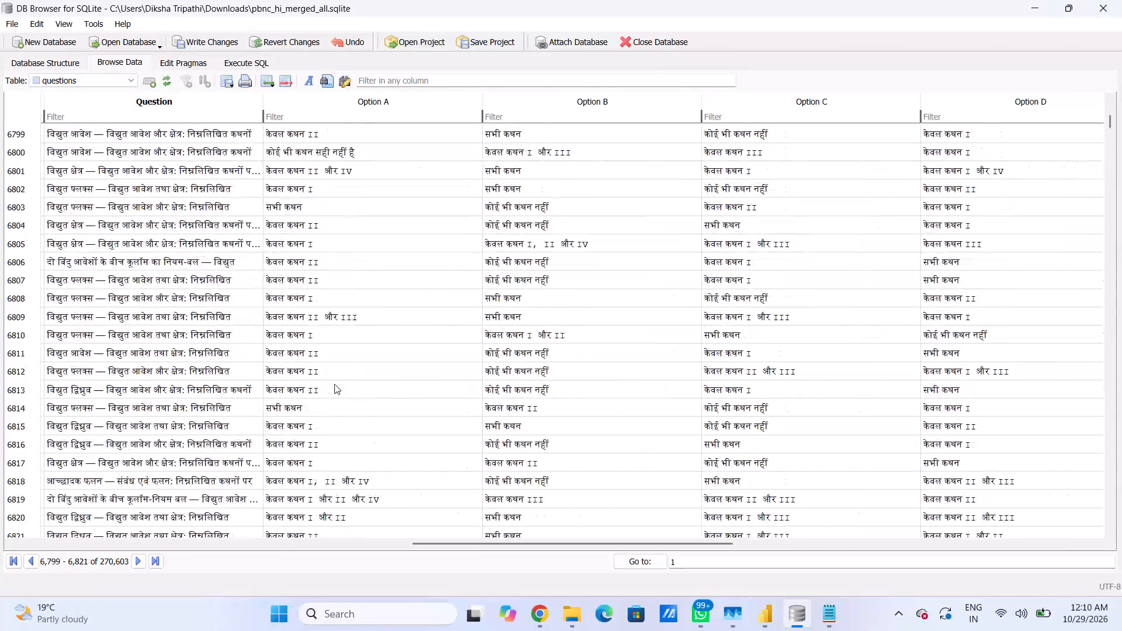
scroll(334, 384, up, 2)
scroll(334, 384, down, 11)
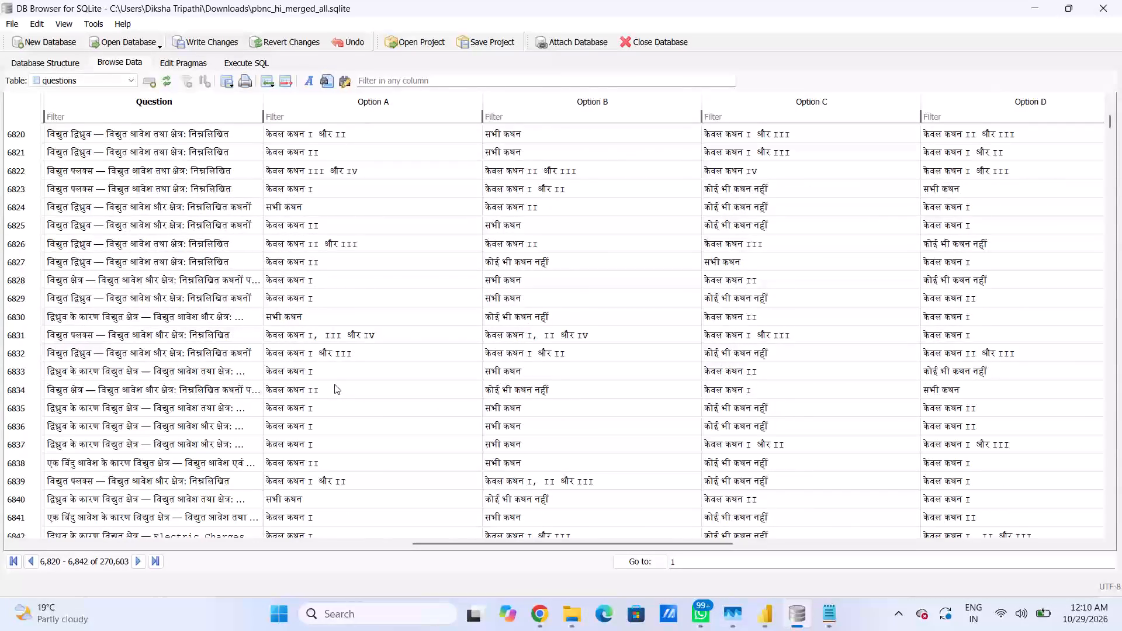
Skim the point charge field, field lines, Gauss's theorem and dipole torque questions with their options up to row 6956.
scroll(334, 384, down, 13)
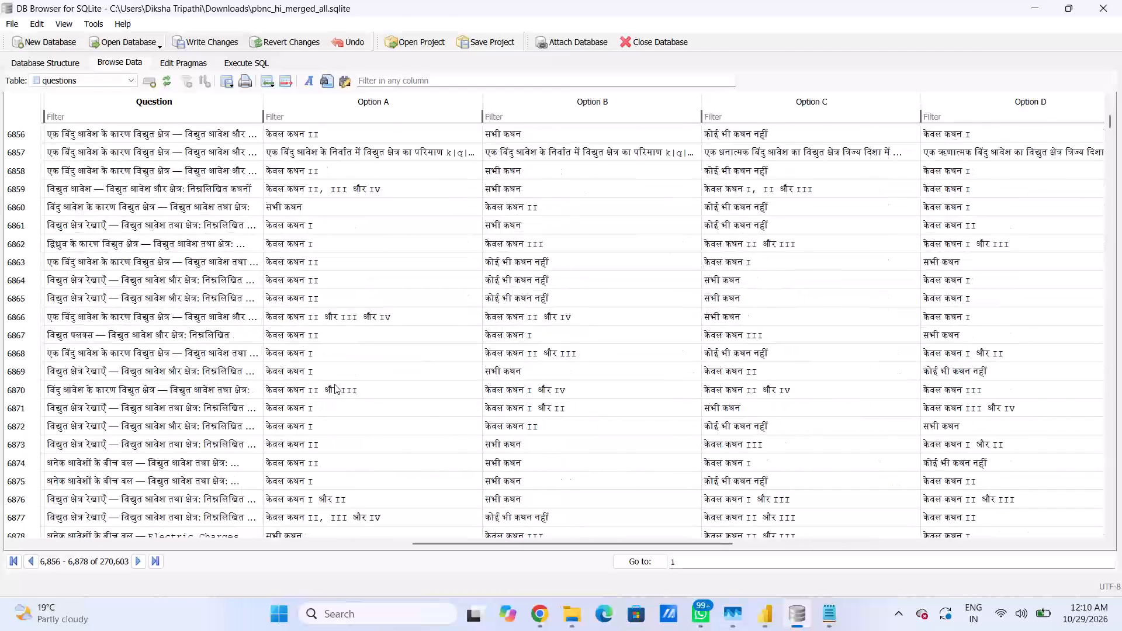
scroll(334, 384, down, 9)
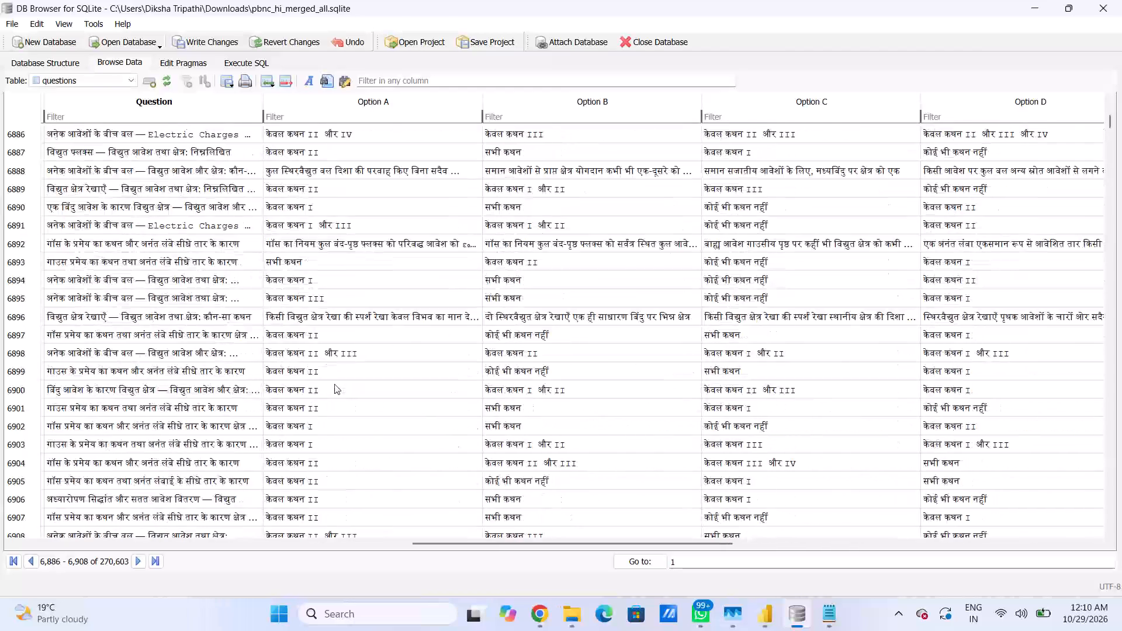
scroll(334, 384, down, 1)
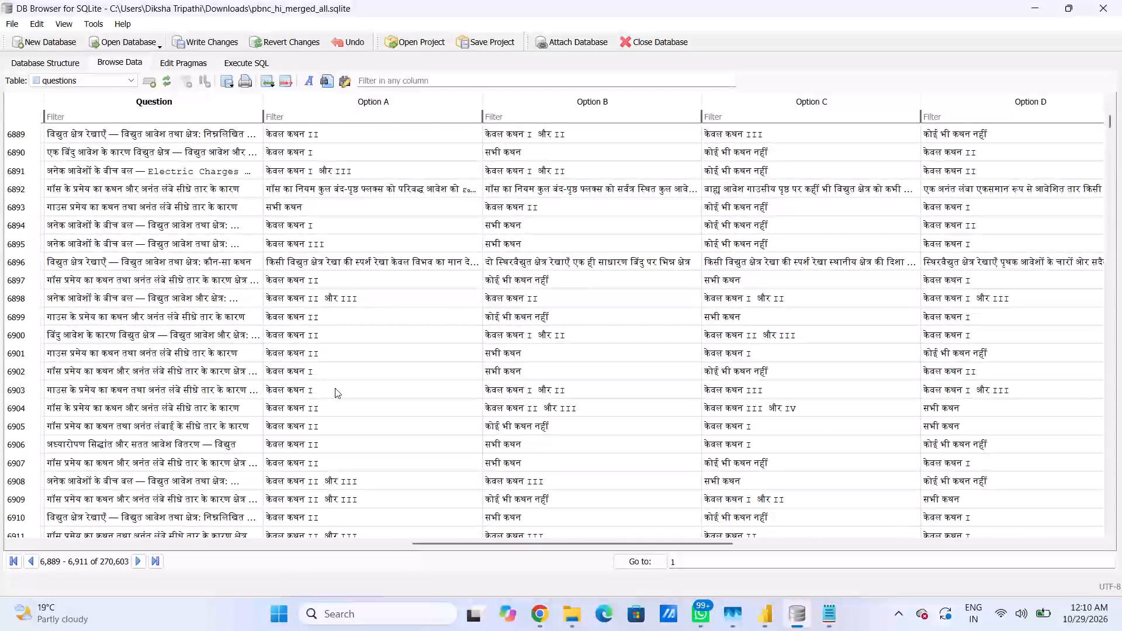
scroll(337, 383, down, 1)
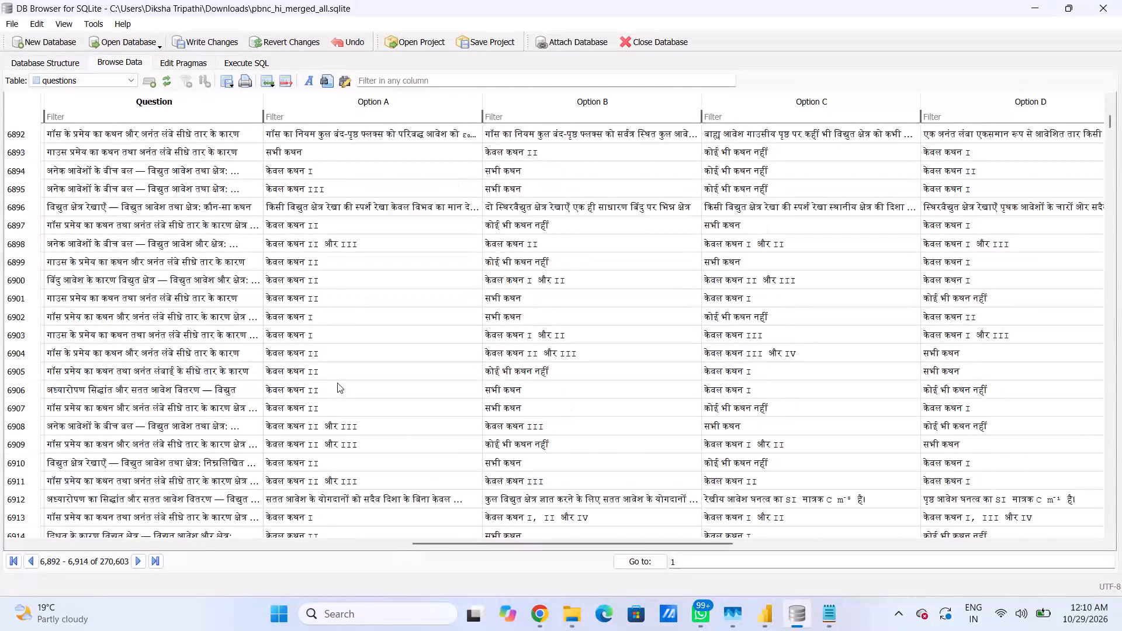
scroll(337, 383, down, 14)
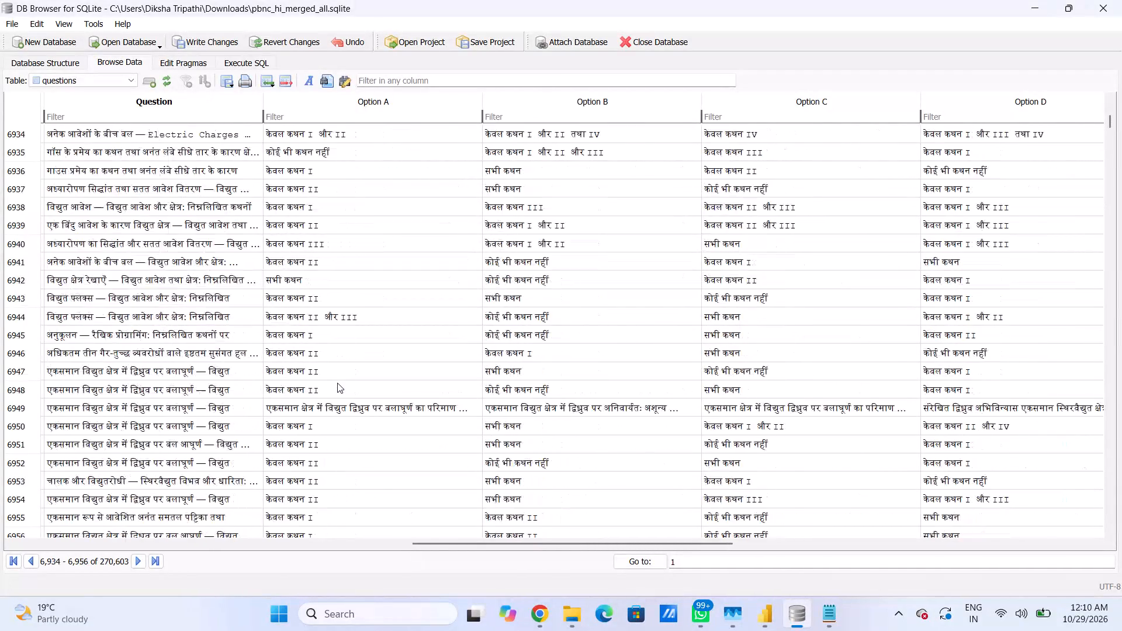
Skim the charged sheet, dielectrics, electric potential and parallel-plate capacitor questions with their options up to row 7085.
scroll(337, 383, down, 4)
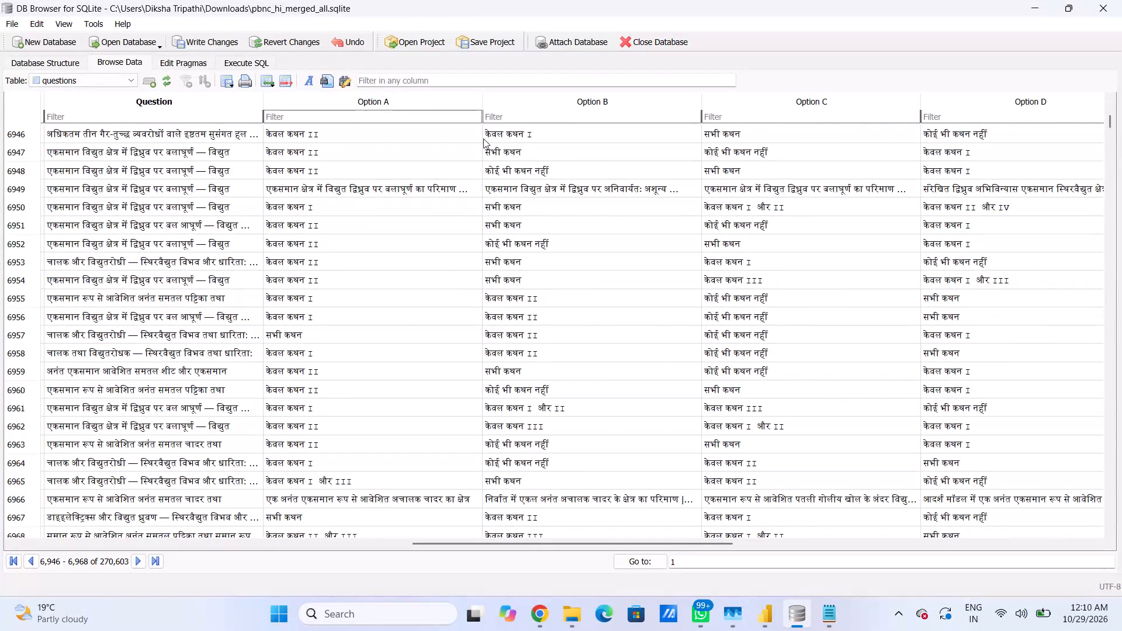
scroll(483, 138, down, 12)
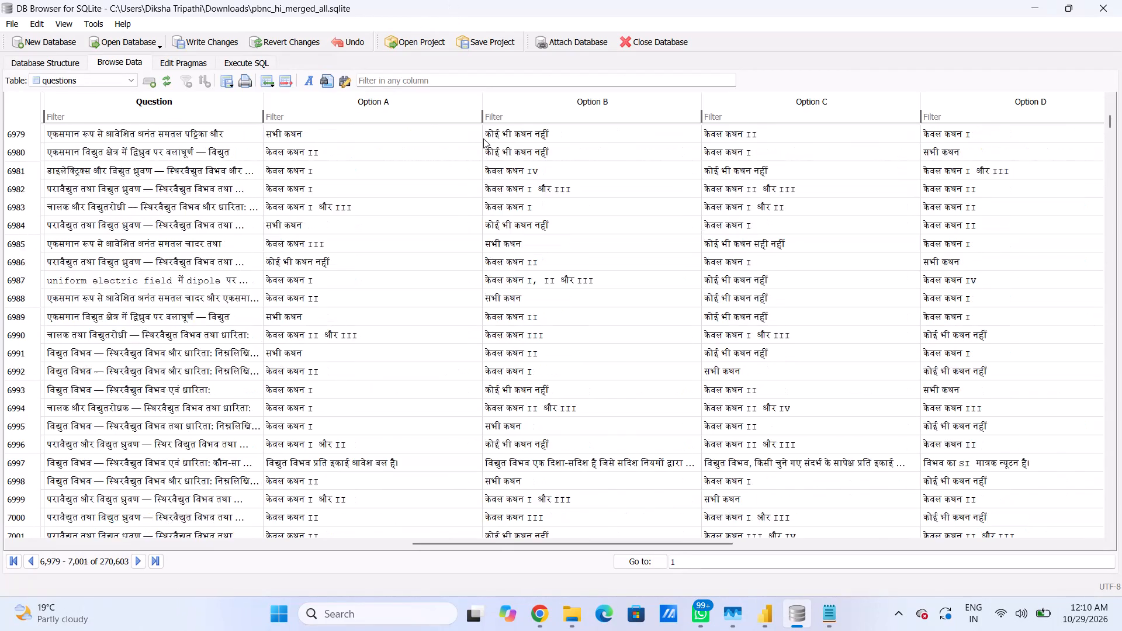
scroll(483, 138, down, 16)
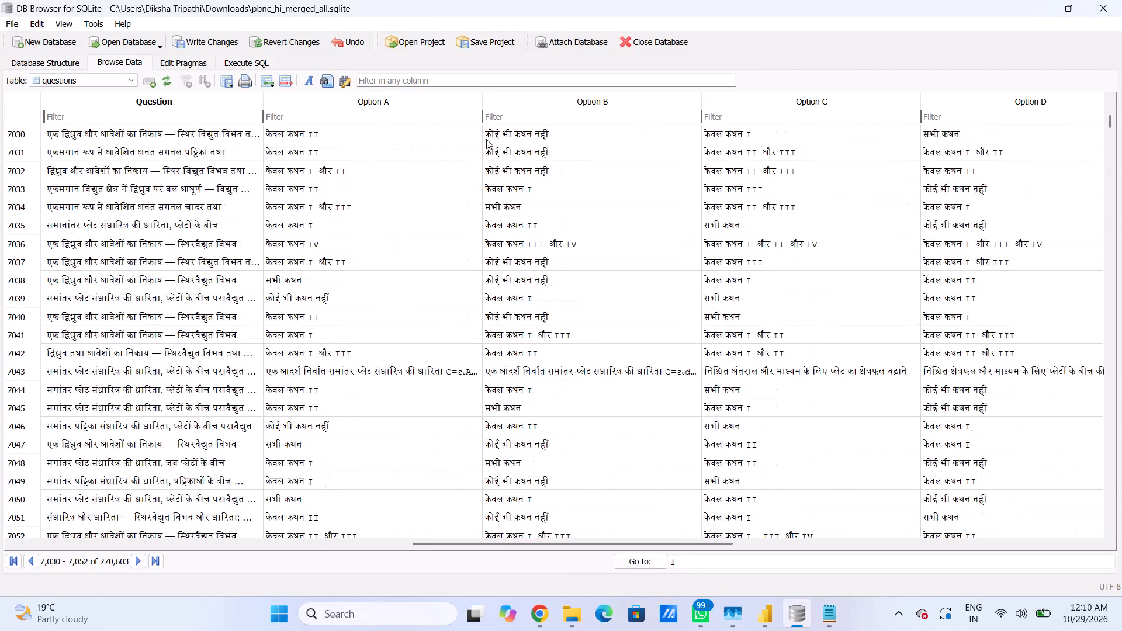
scroll(486, 138, down, 12)
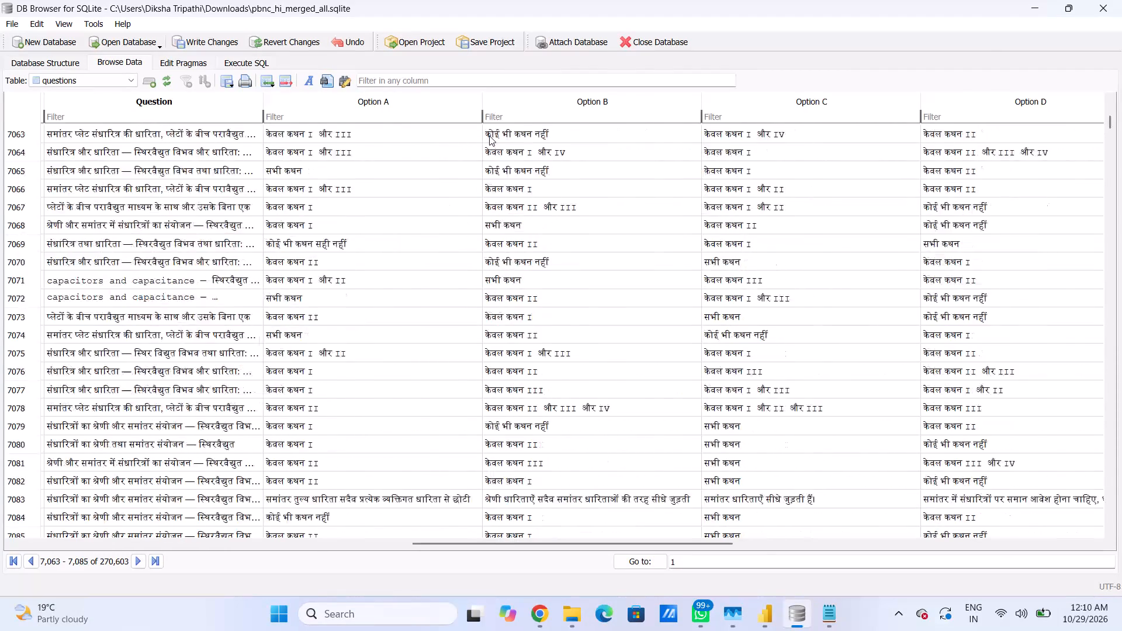
Skim the capacitor combination and point charge potential questions with their options up to row 7124.
scroll(489, 136, down, 7)
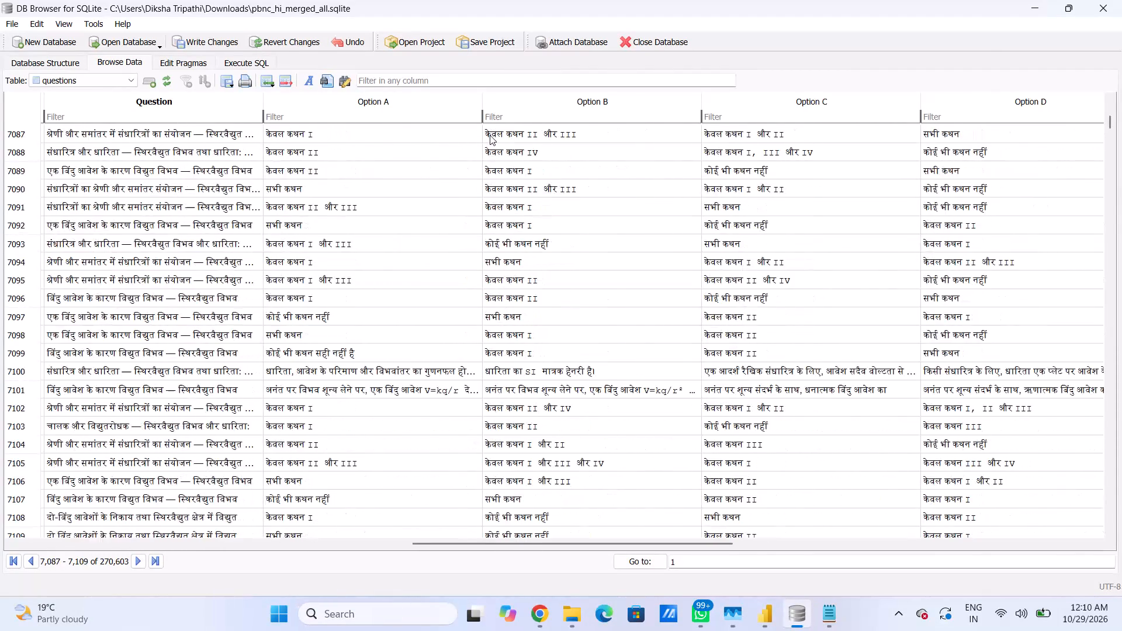
scroll(490, 136, down, 5)
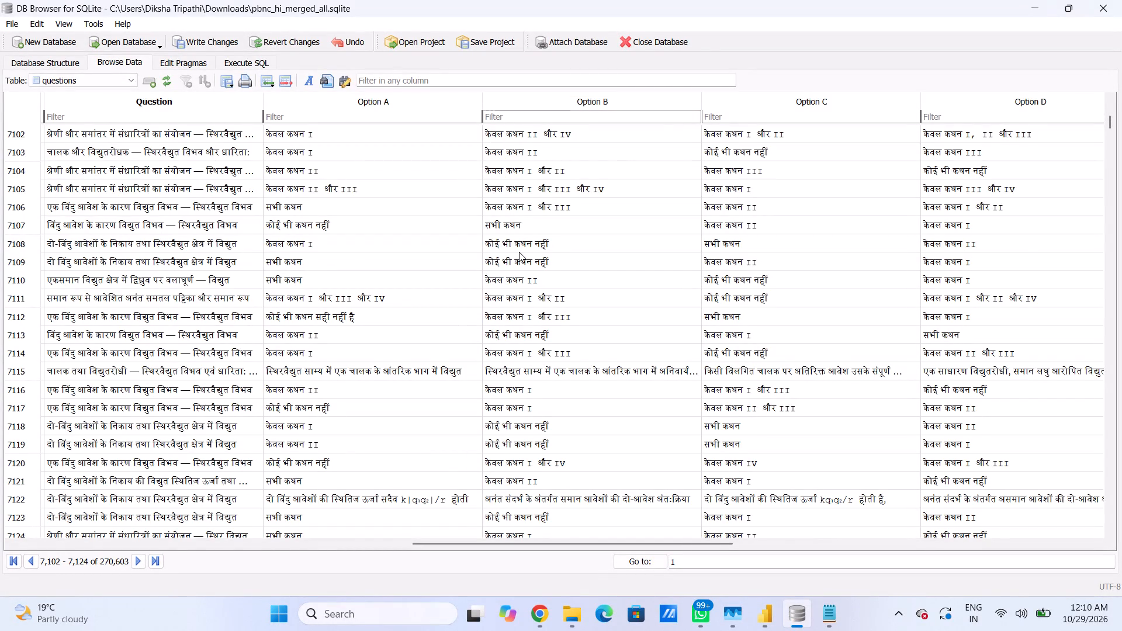
Skim the two-charge potential energy, capacitor energy and equipotential surface questions with their options up to row 7163.
scroll(519, 252, down, 2)
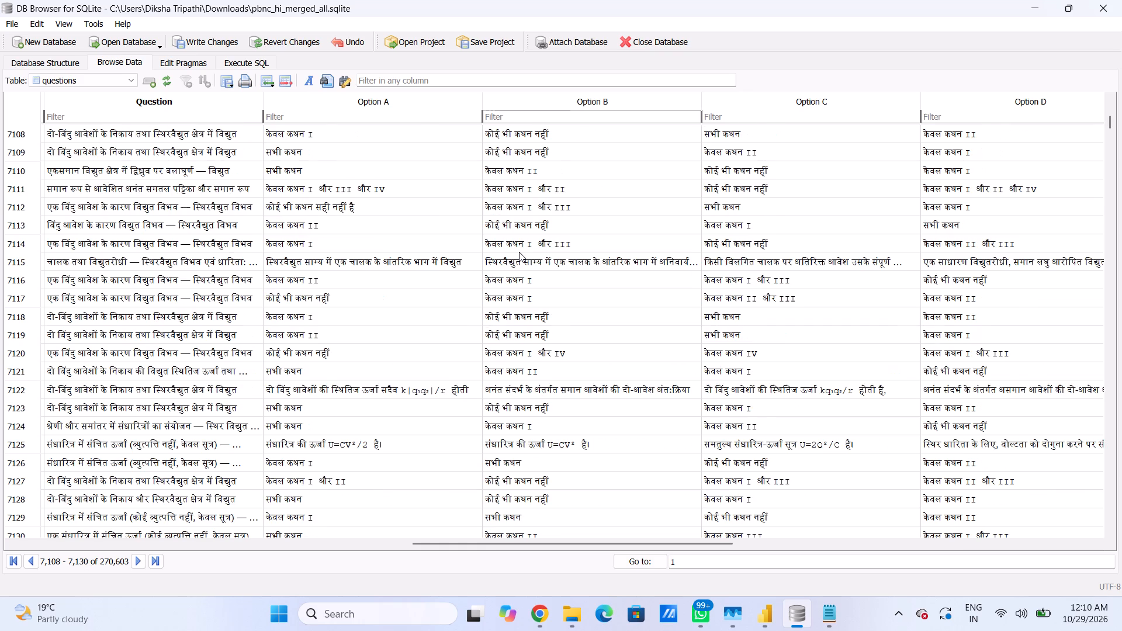
scroll(519, 252, down, 2)
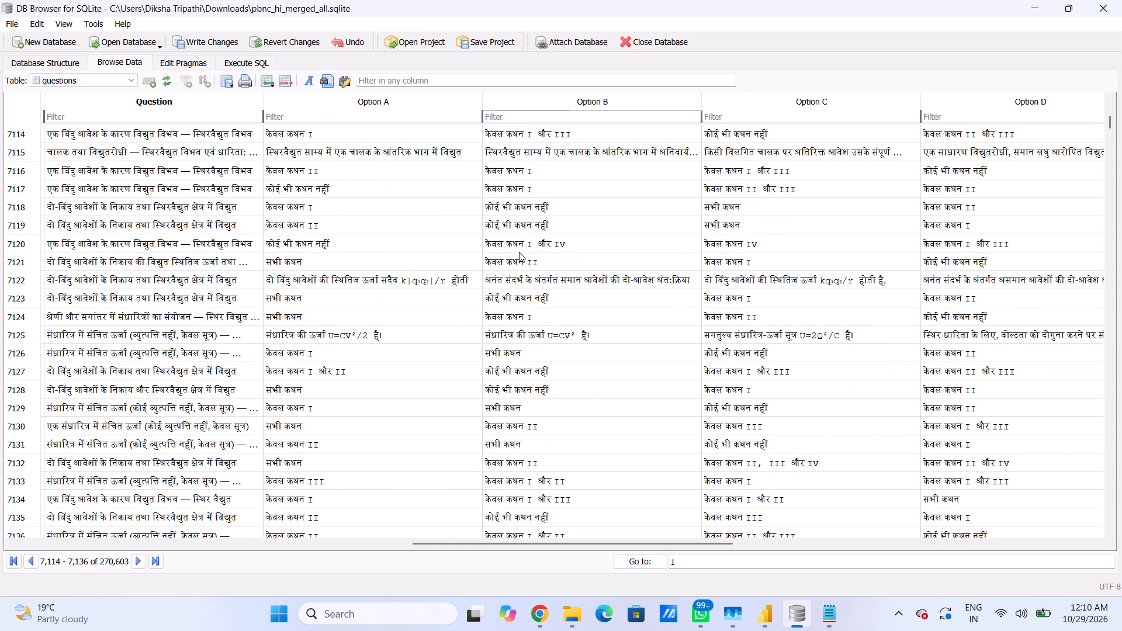
scroll(519, 252, down, 6)
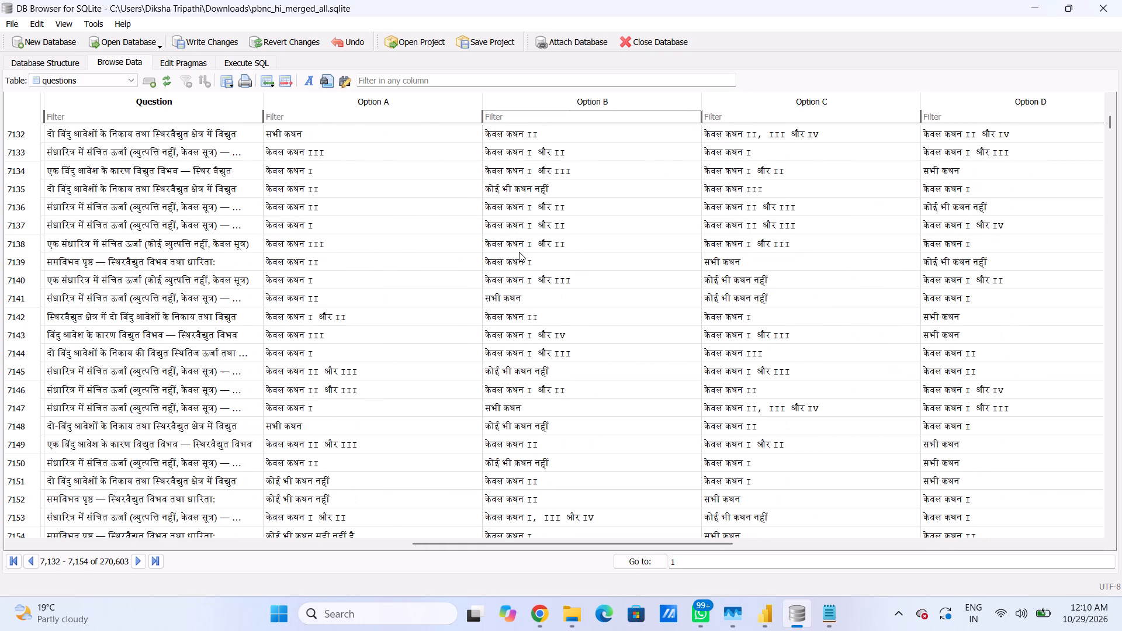
scroll(519, 252, down, 3)
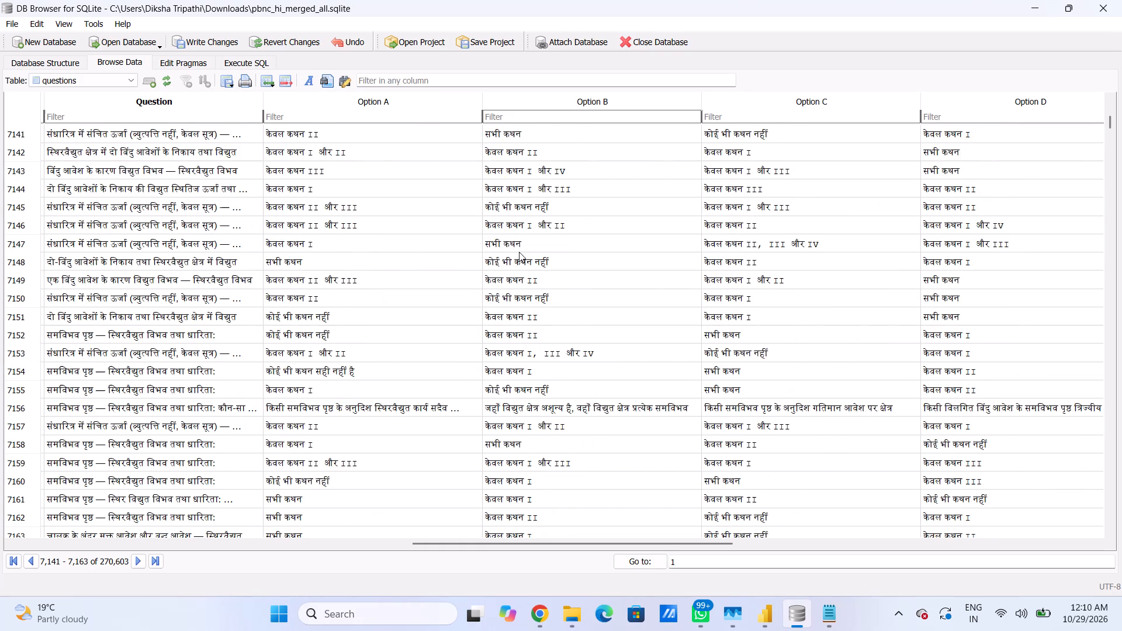
scroll(519, 252, down, 2)
Go back to row 7117 and recheck the electrostatics questions and their options up to row 7202.
scroll(519, 252, up, 9)
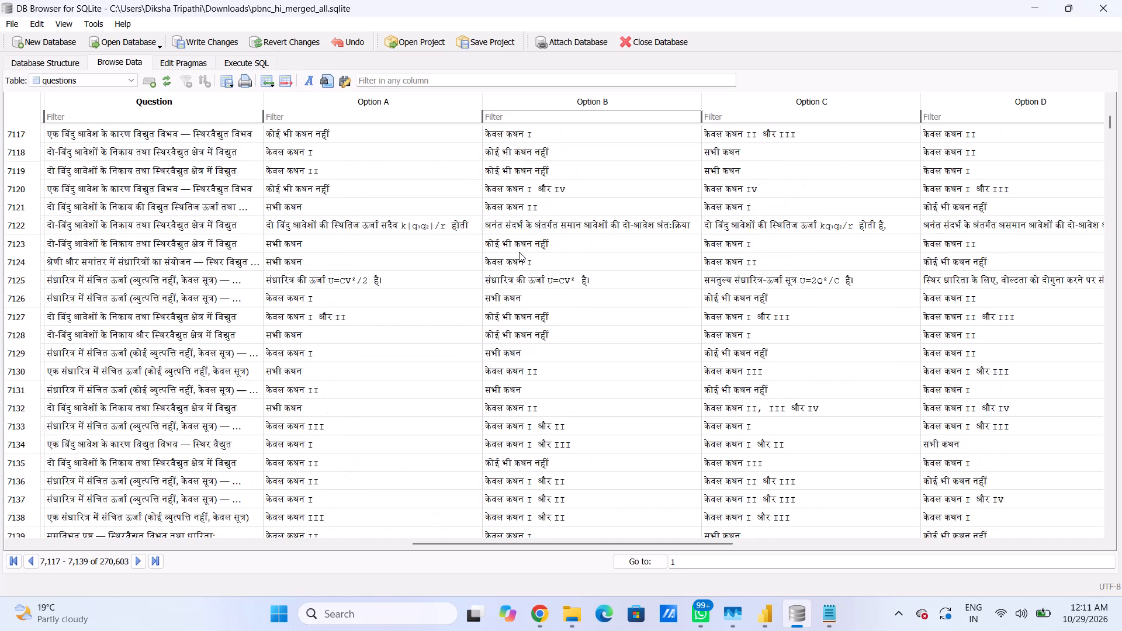
scroll(519, 252, up, 6)
scroll(519, 252, down, 6)
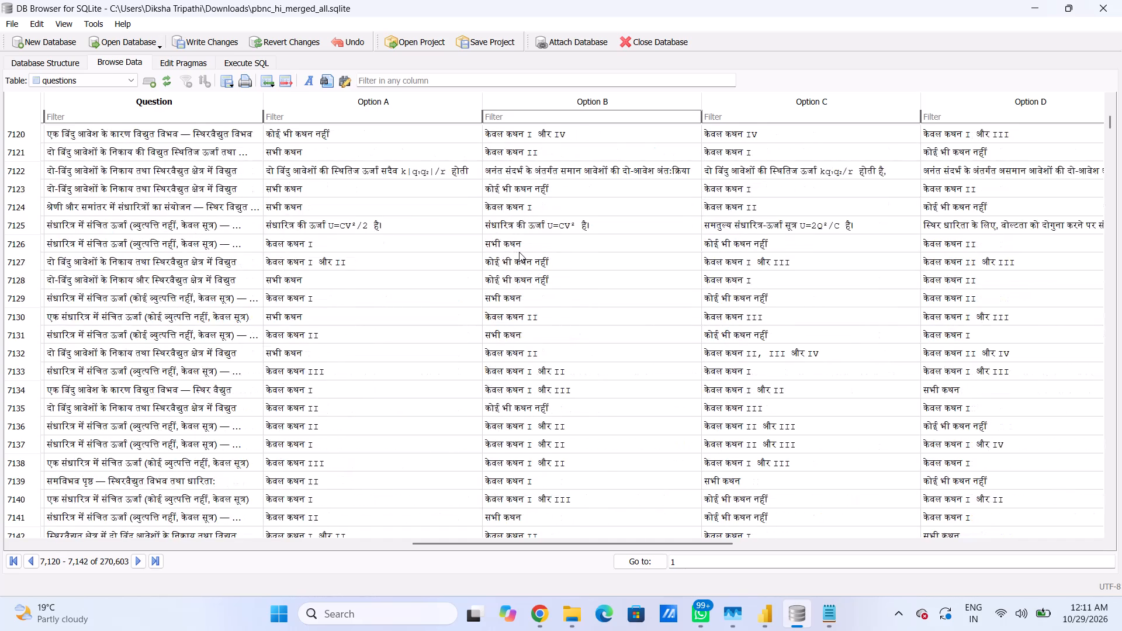
scroll(519, 252, down, 5)
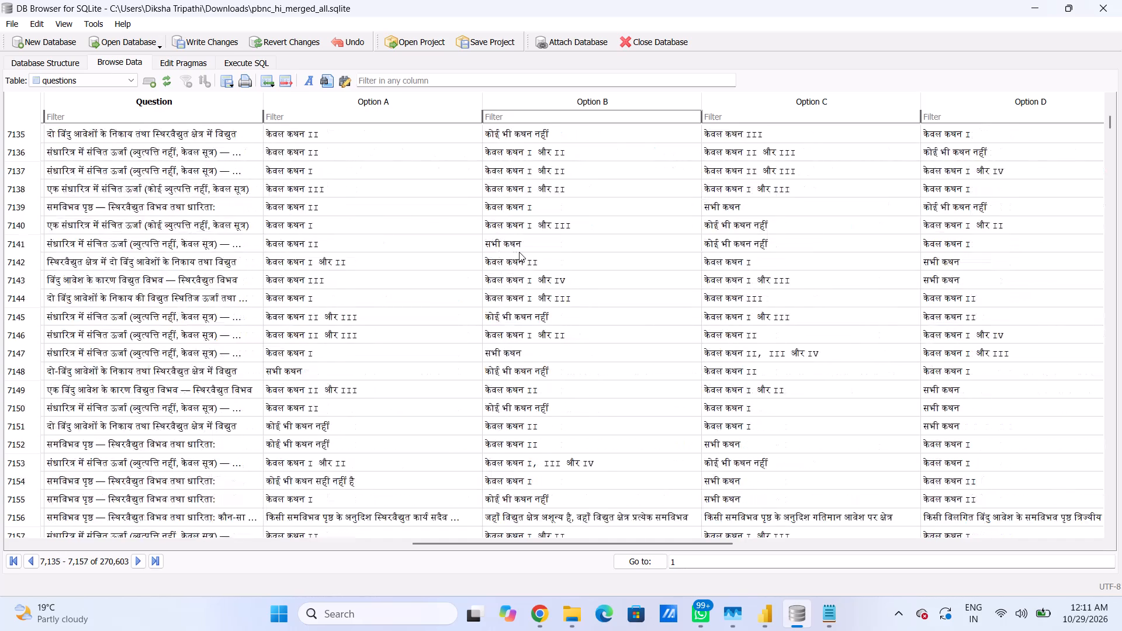
scroll(519, 252, down, 6)
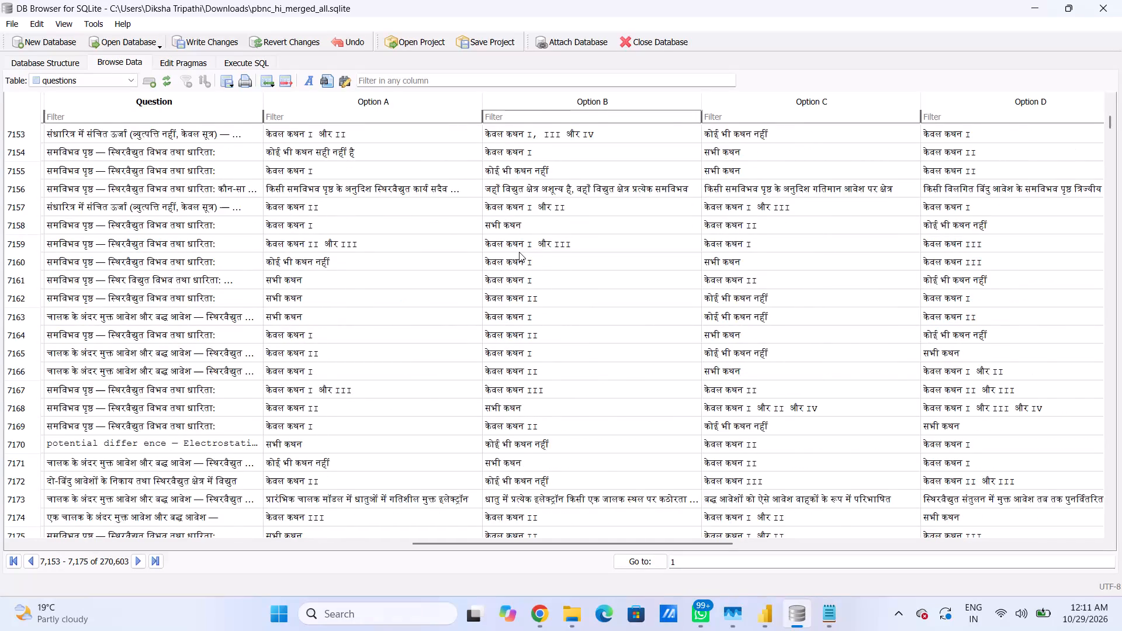
scroll(519, 252, down, 7)
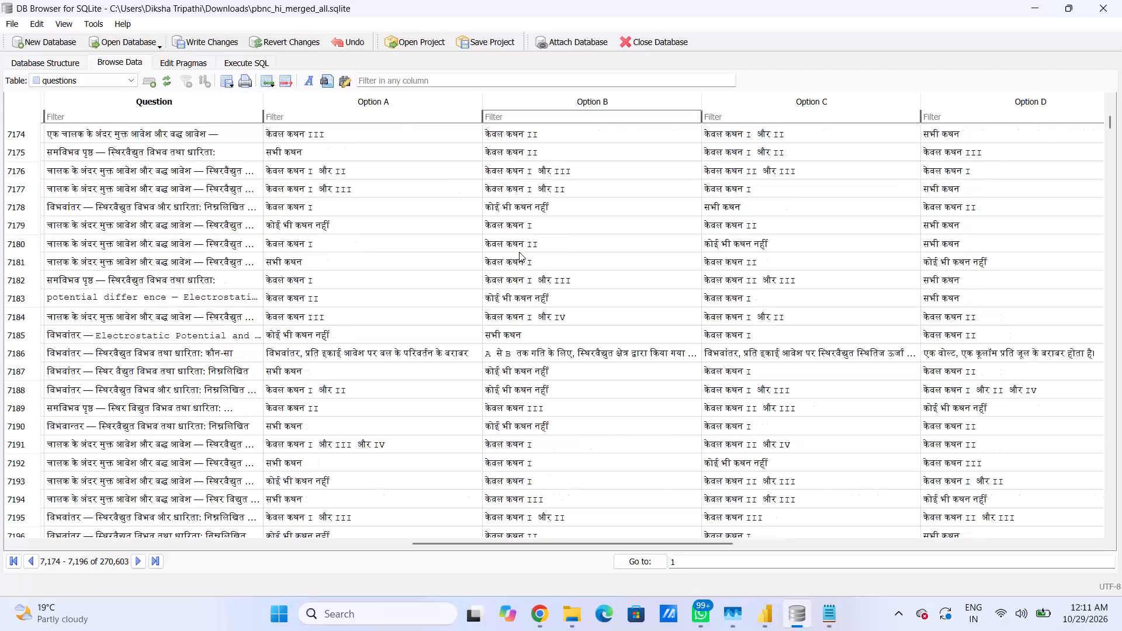
scroll(519, 252, down, 7)
scroll(519, 252, up, 5)
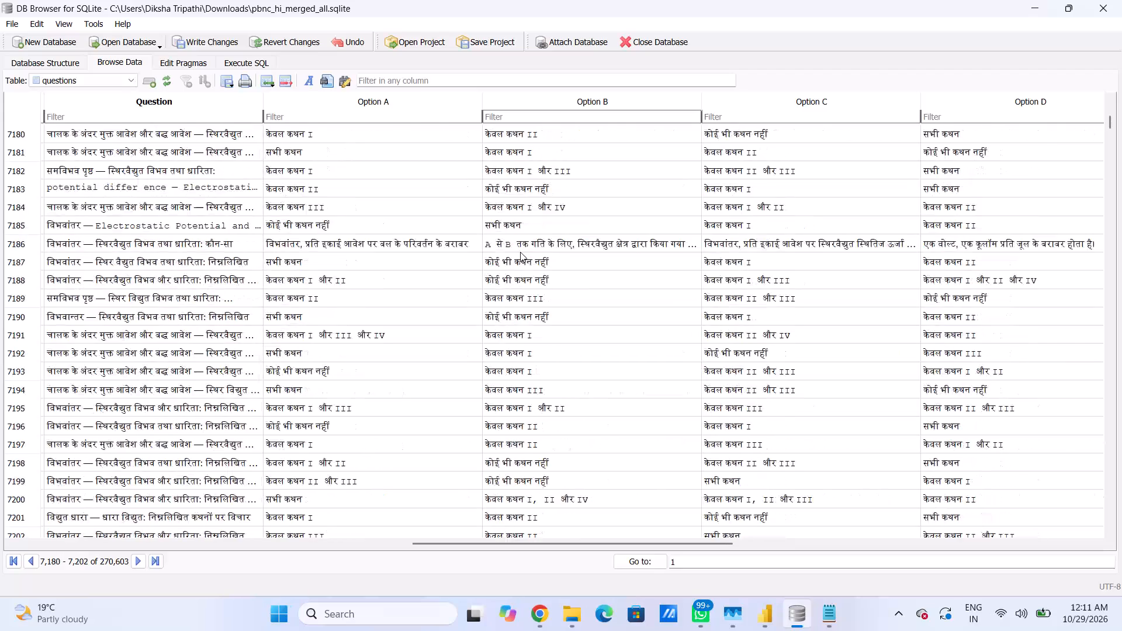
Go back from row 7183 to row 6967, scanning the potential and capacitance questions for texts left in English.
click(219, 186)
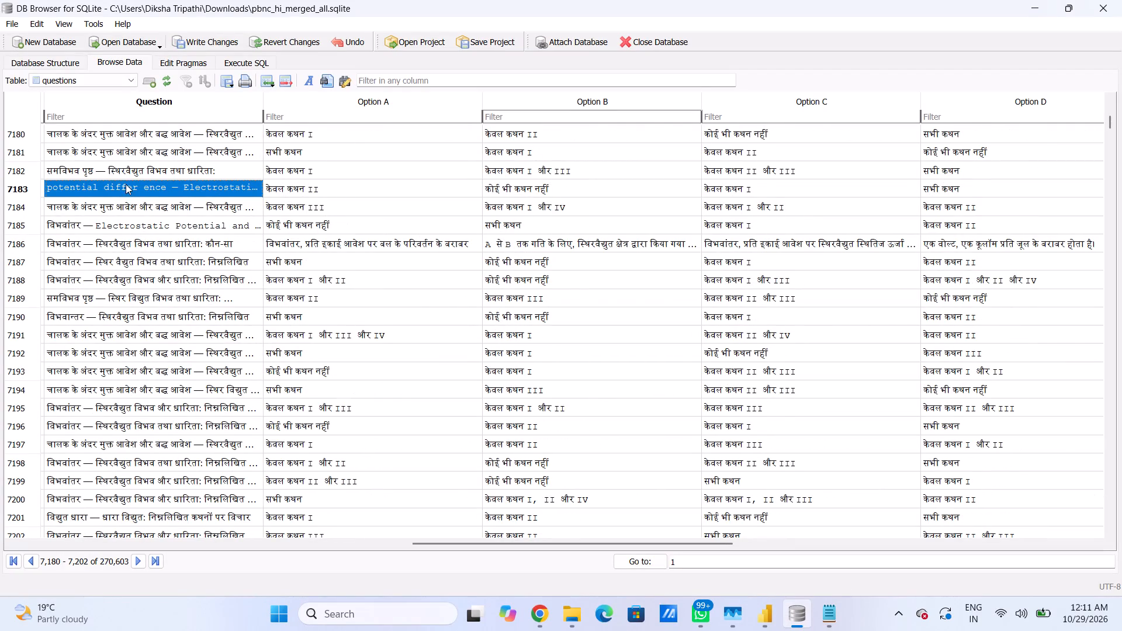
scroll(133, 182, up, 1)
scroll(133, 182, up, 20)
scroll(133, 182, up, 1)
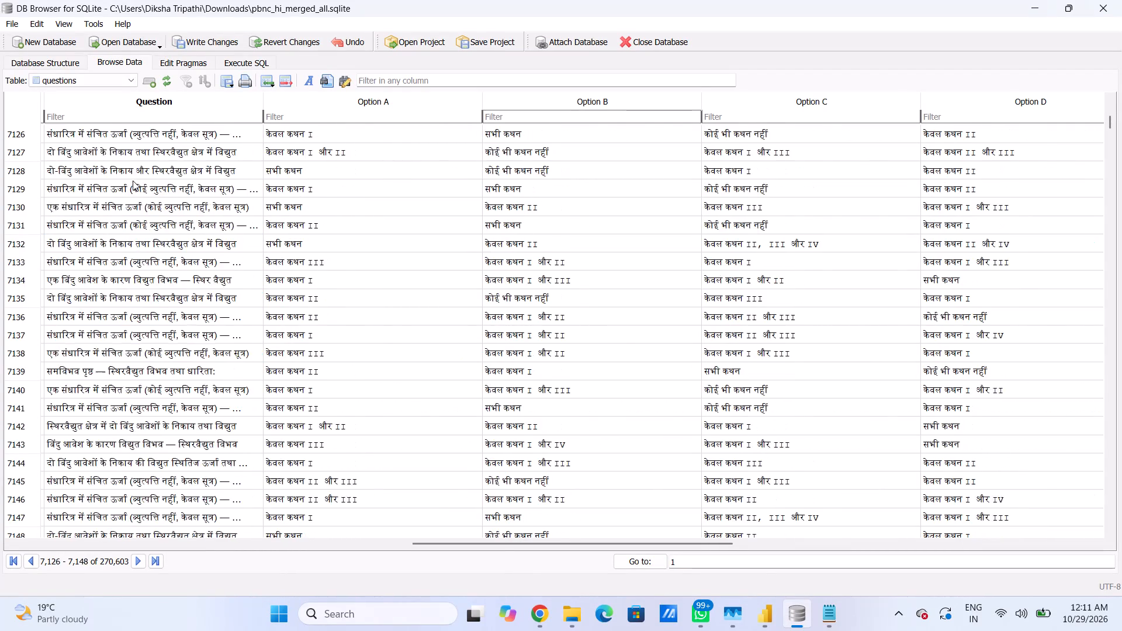
scroll(133, 181, up, 18)
scroll(130, 179, down, 8)
scroll(130, 179, up, 3)
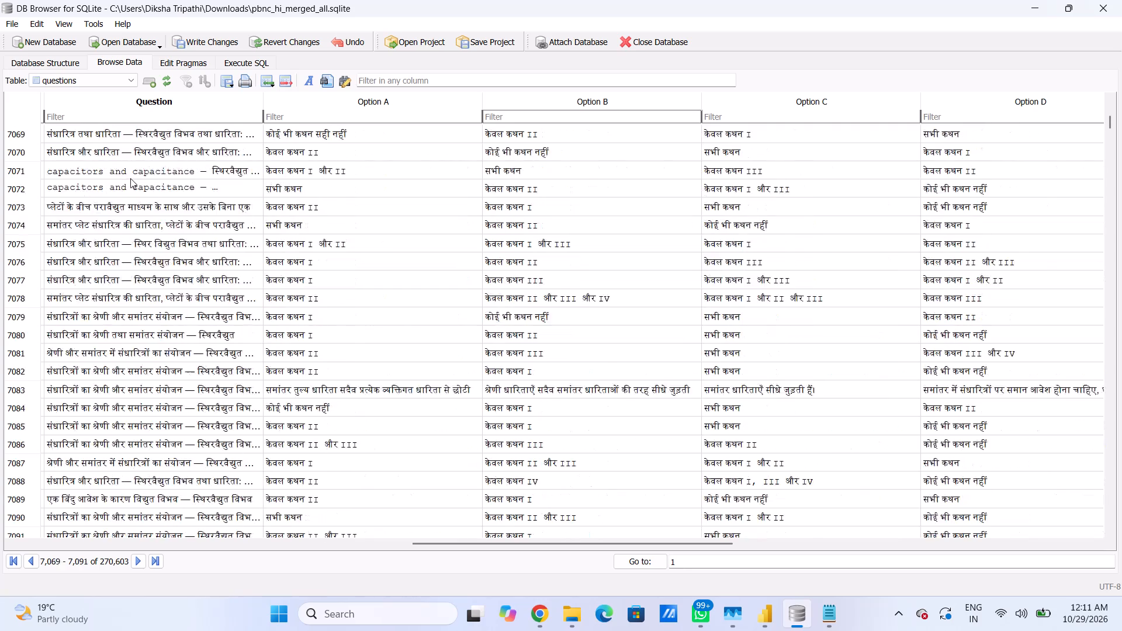
scroll(130, 178, up, 11)
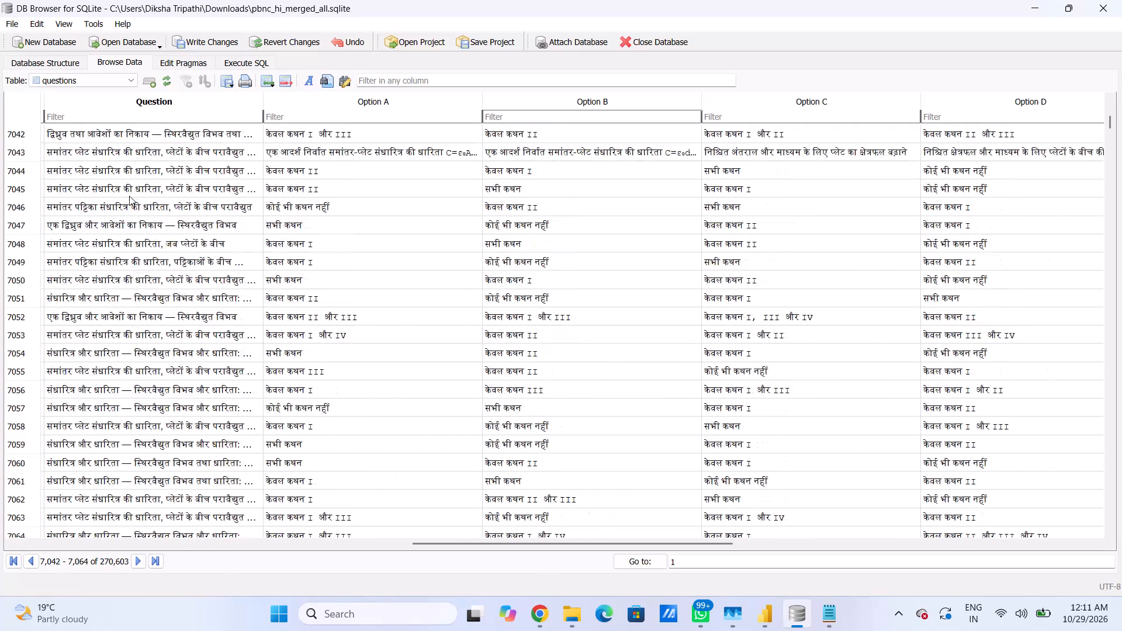
scroll(129, 196, up, 19)
scroll(129, 195, up, 3)
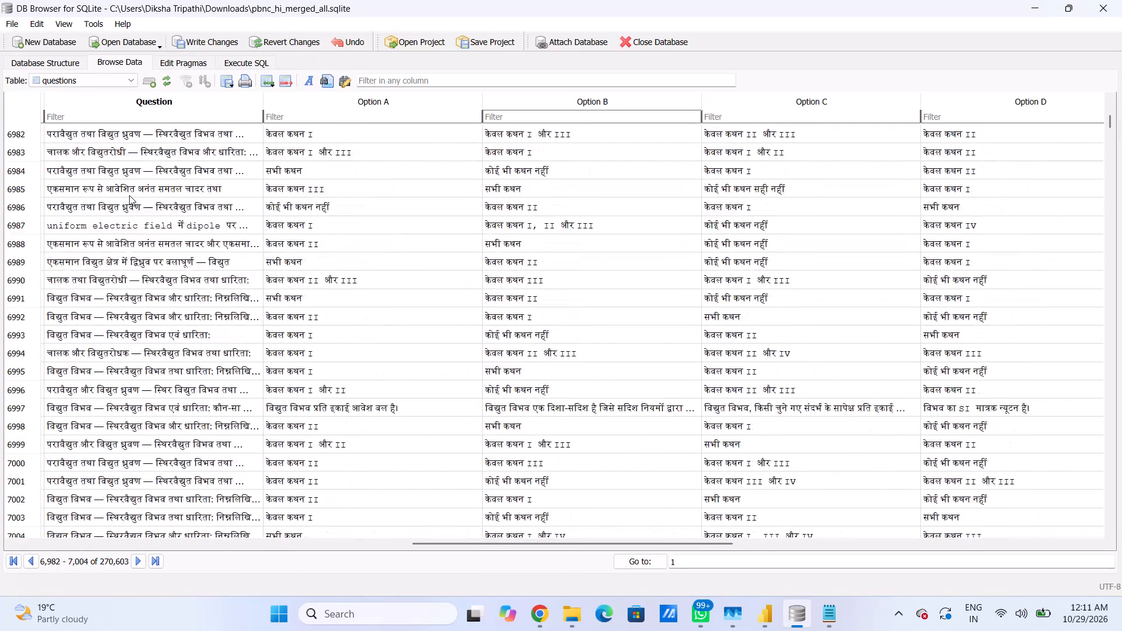
scroll(129, 195, up, 3)
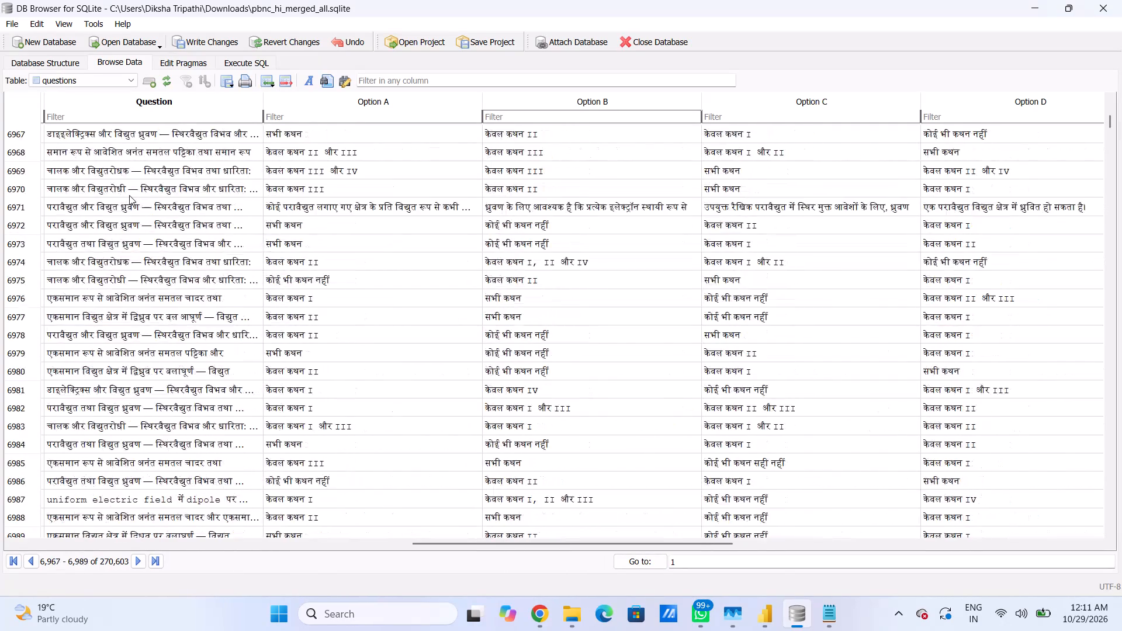
Continue back to row 6718, scanning the electric charge, field, dipole and flux question texts for untranslated wording.
scroll(129, 195, up, 4)
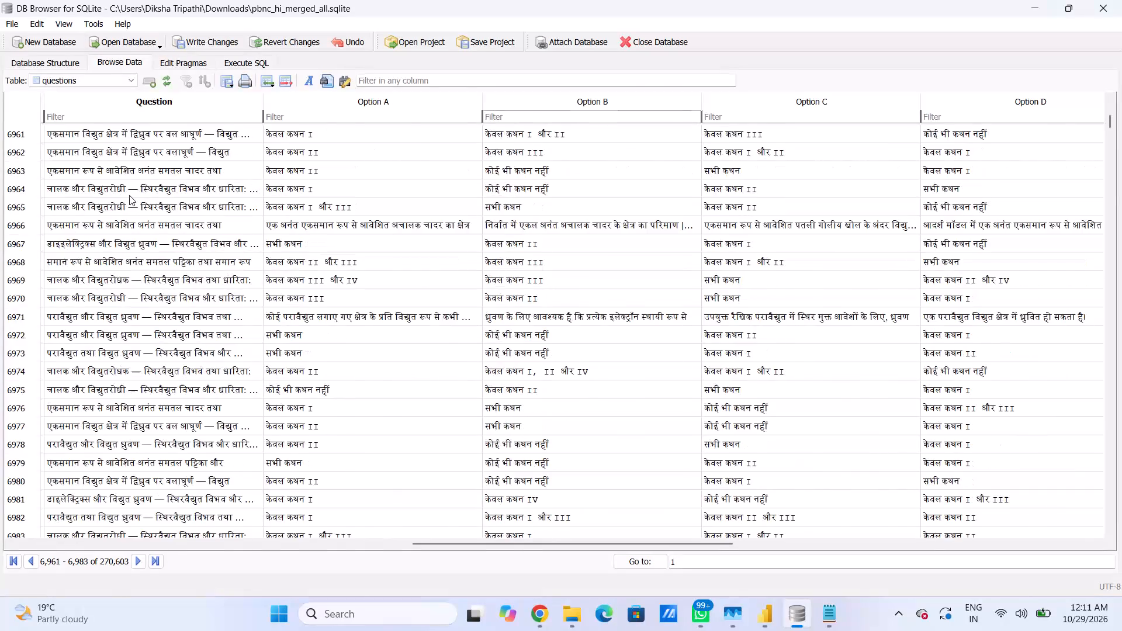
scroll(129, 195, up, 10)
scroll(129, 195, up, 12)
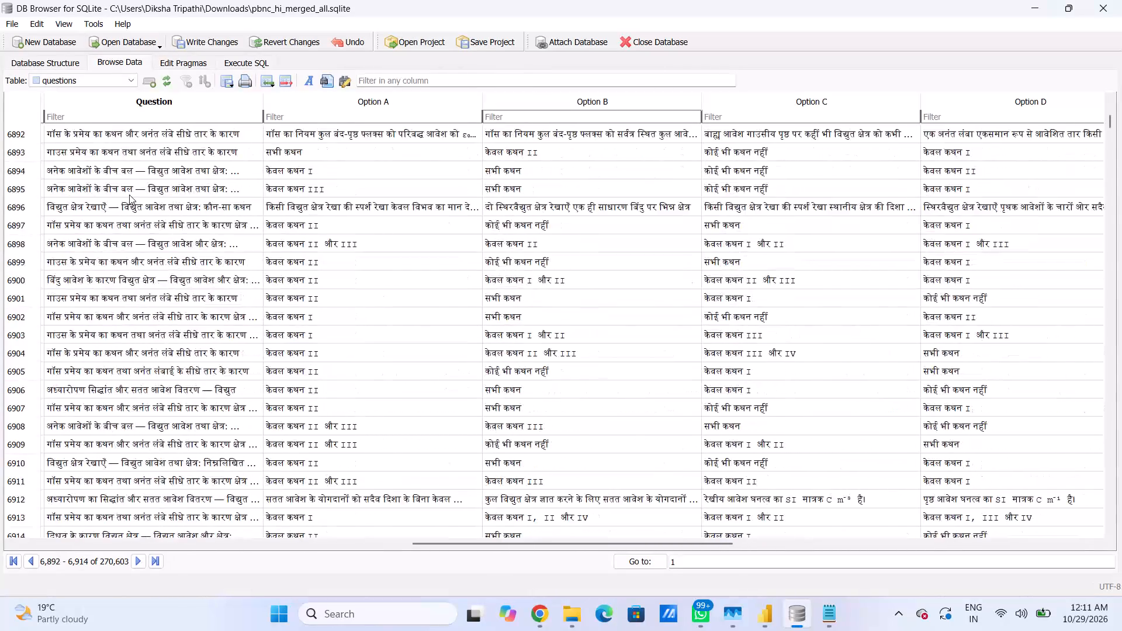
scroll(129, 195, up, 20)
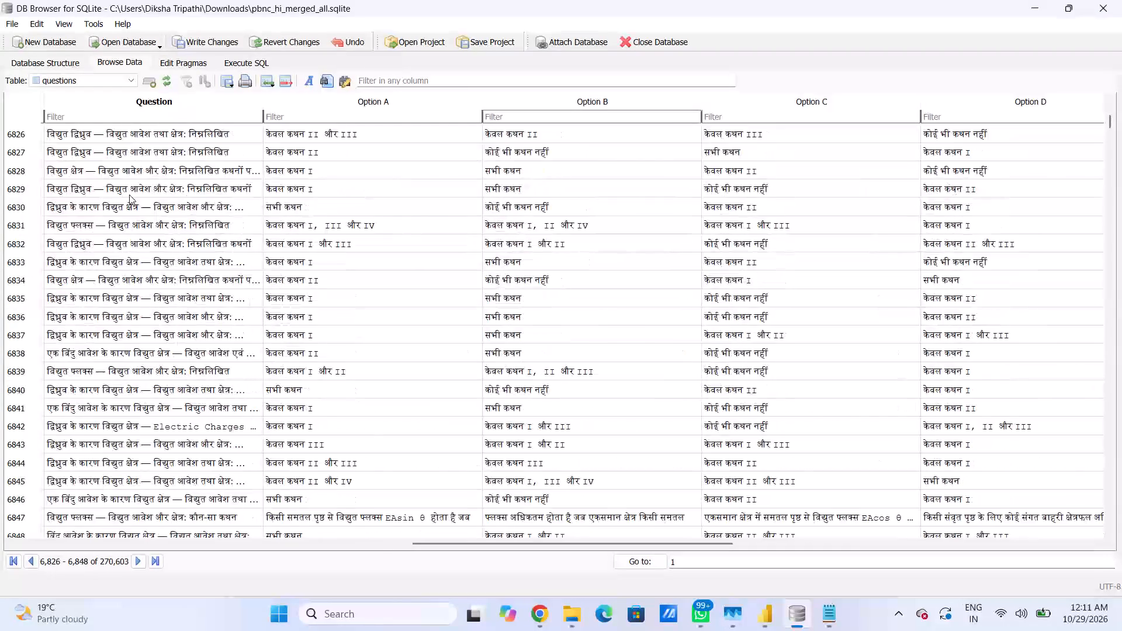
scroll(129, 195, up, 11)
scroll(129, 194, down, 6)
scroll(129, 194, up, 4)
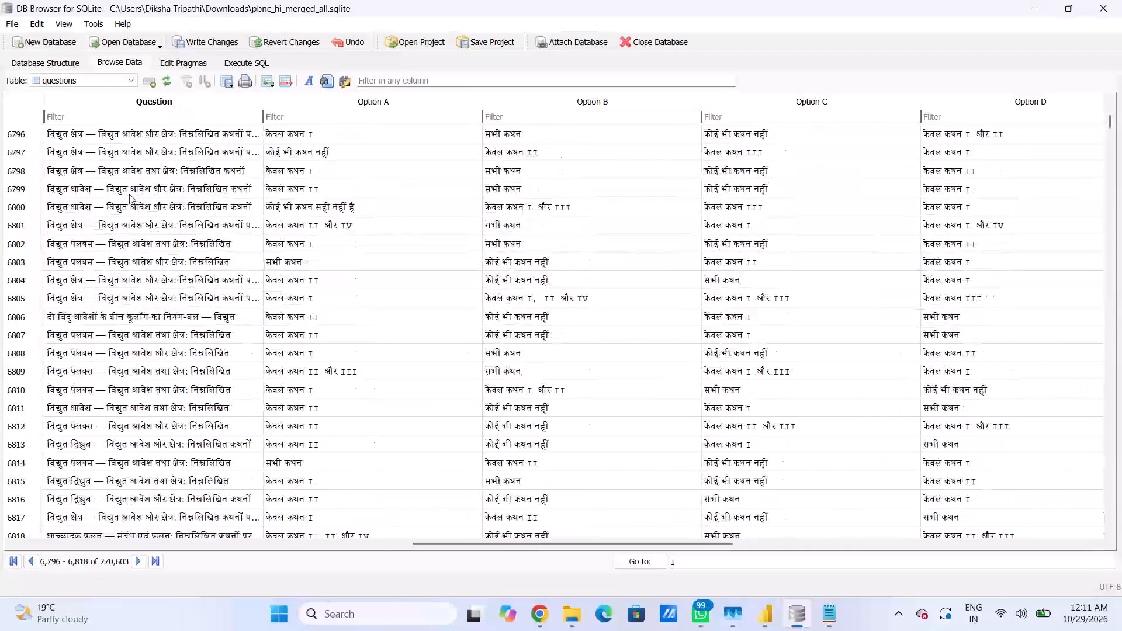
scroll(129, 194, up, 20)
scroll(129, 194, up, 8)
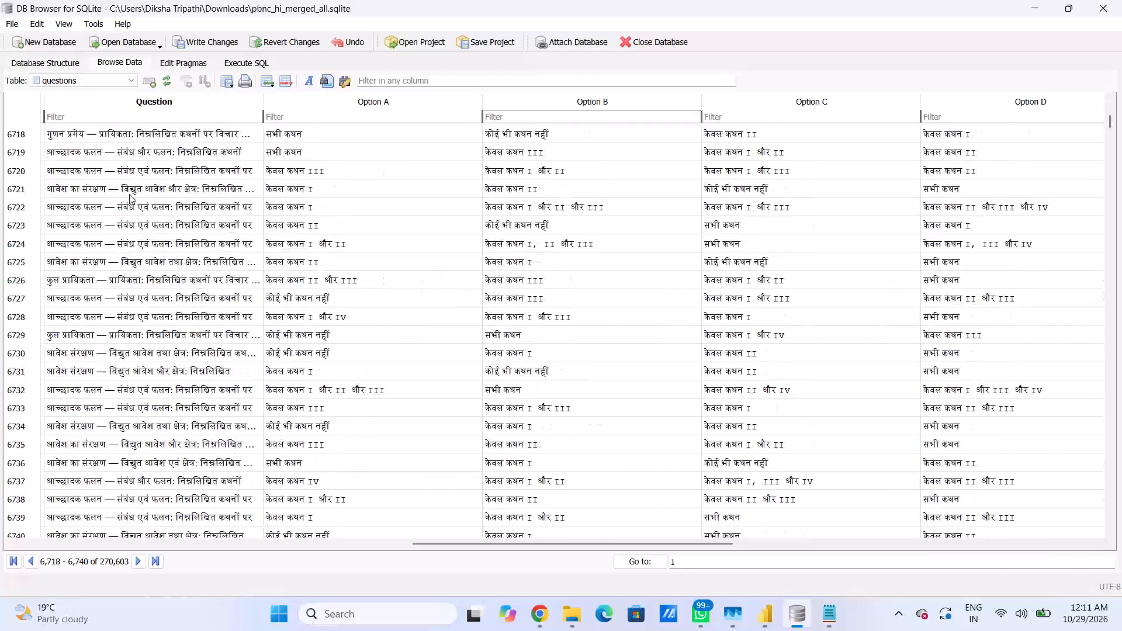
scroll(129, 194, up, 6)
Recheck the Coulomb's law, electric field, dipole and field line questions with their options forward to row 6914.
scroll(129, 194, down, 17)
scroll(129, 193, down, 8)
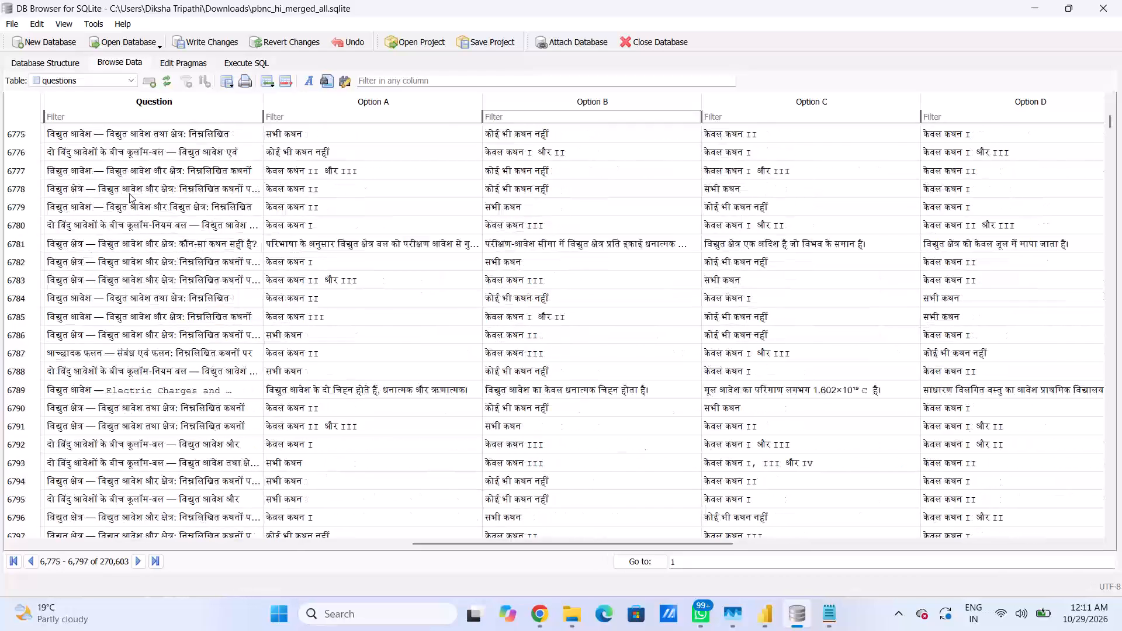
scroll(129, 193, down, 19)
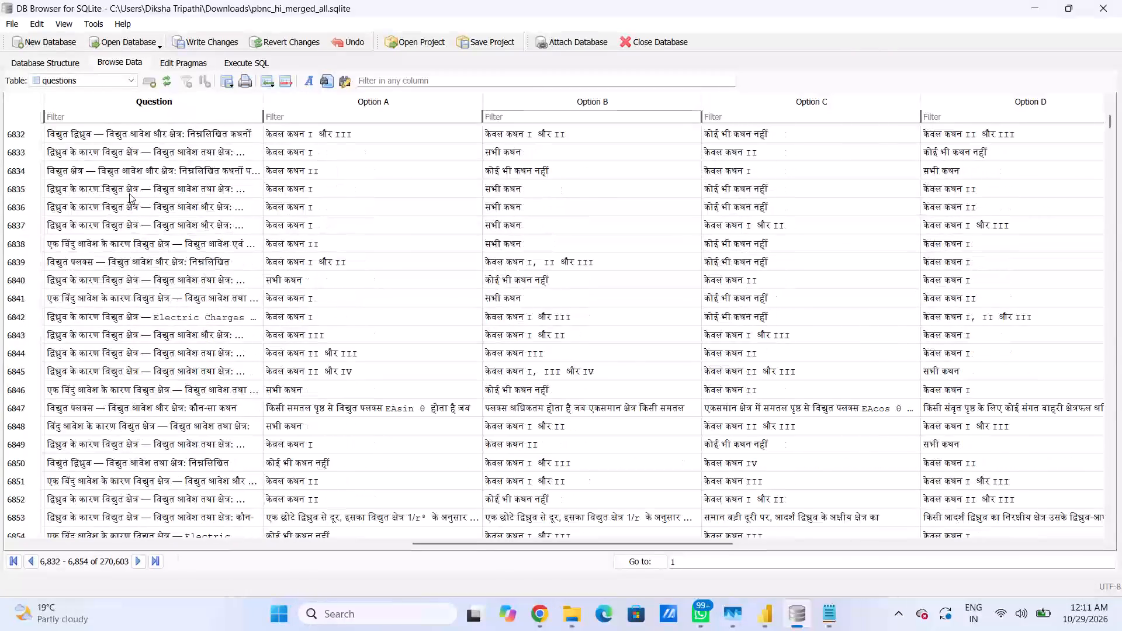
scroll(129, 193, down, 11)
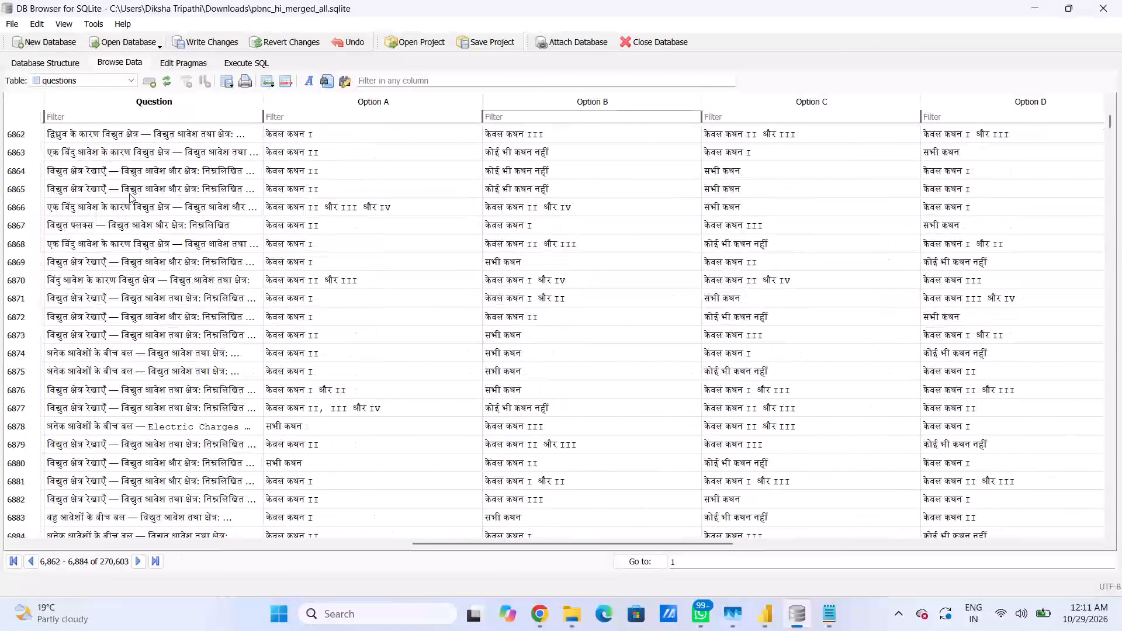
scroll(129, 193, down, 9)
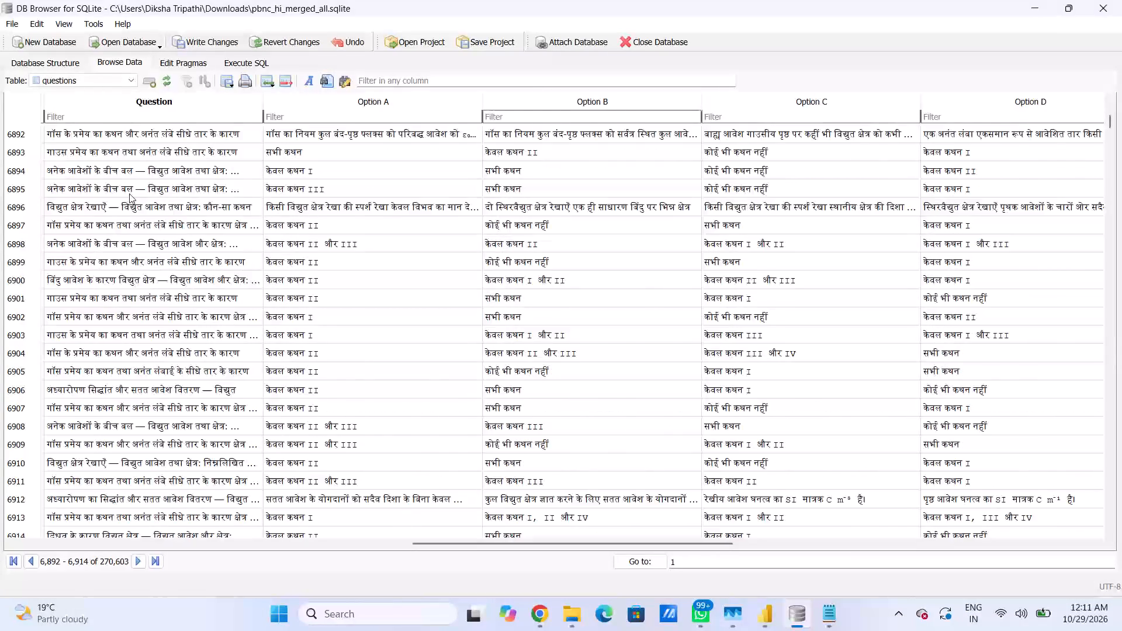
Recheck the superposition, conductor, dielectric and electric potential questions with their options forward to row 7031.
scroll(129, 193, down, 11)
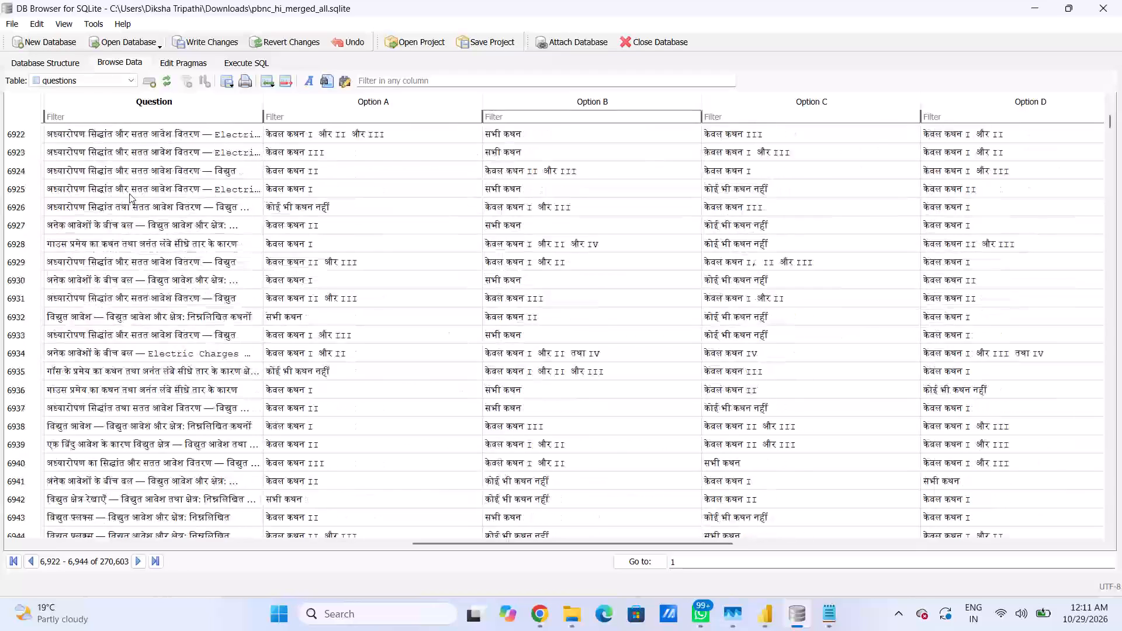
scroll(129, 193, down, 11)
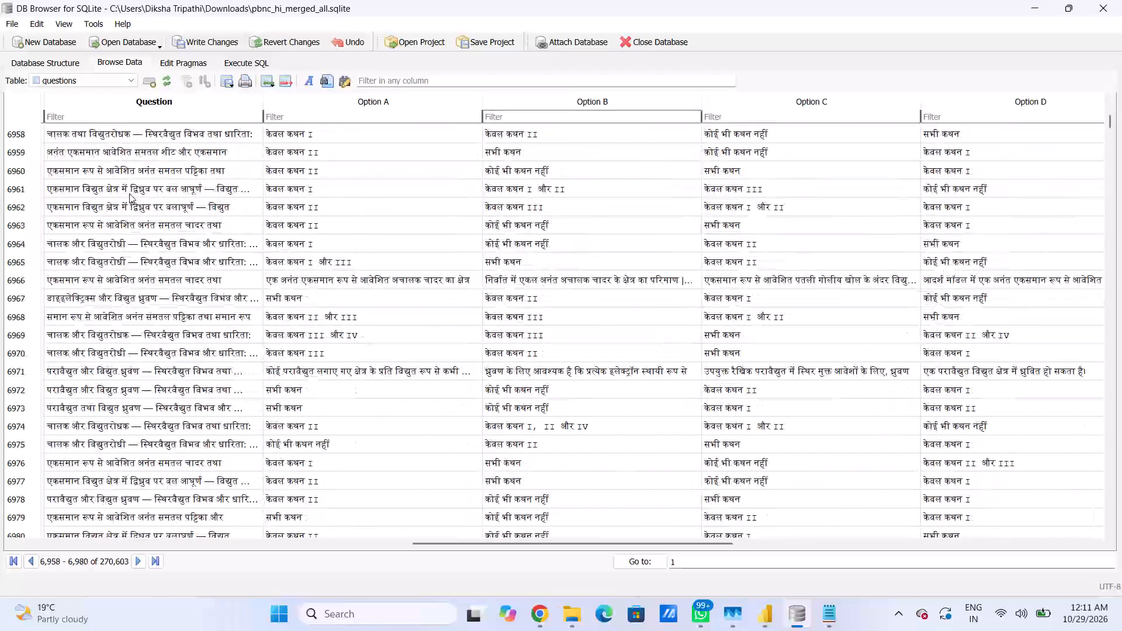
scroll(129, 193, down, 11)
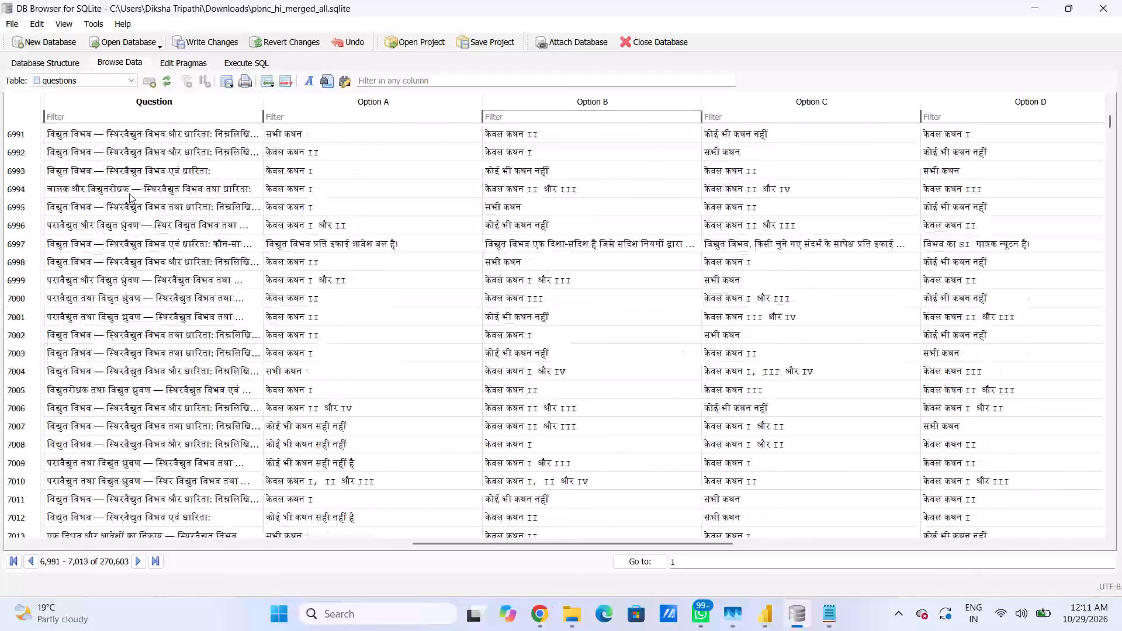
scroll(129, 193, down, 6)
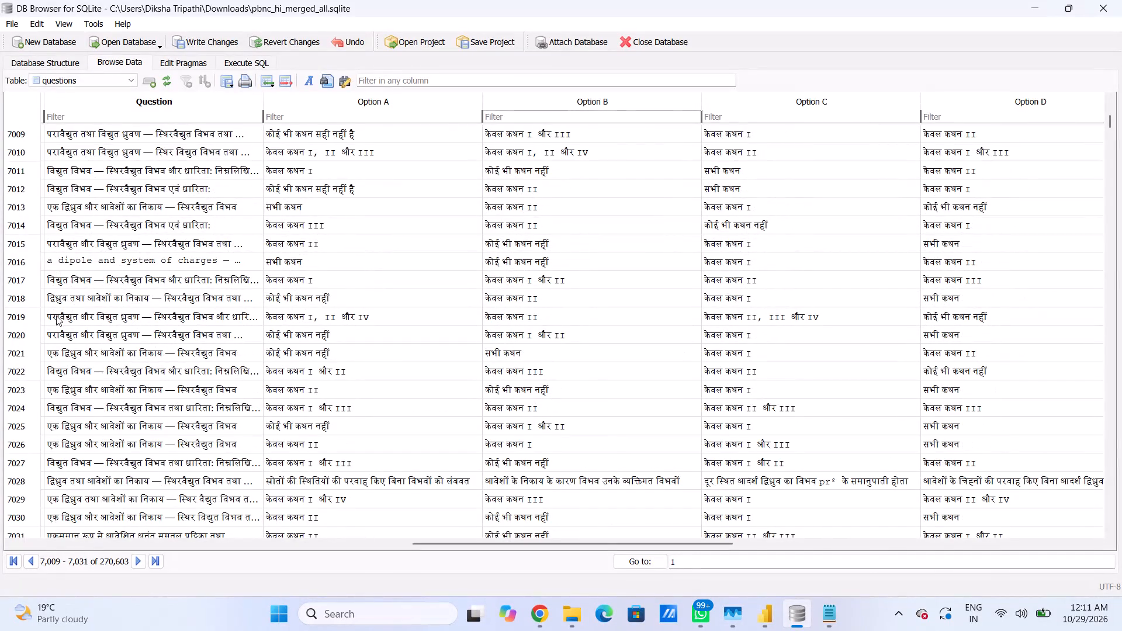
Copy row 7016 into the Notepad list, keep only its Question ID import:ad31ecf6-db29-44ba-b8c8-afda64e981d2:300-HI, and start a new line.
click(66, 258)
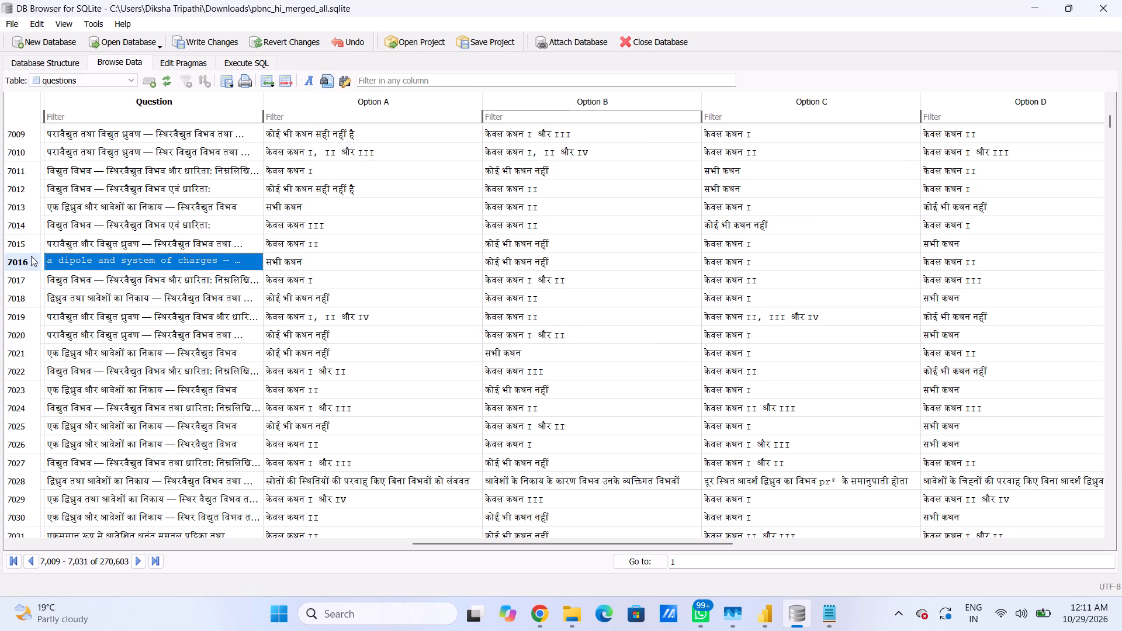
click(31, 256)
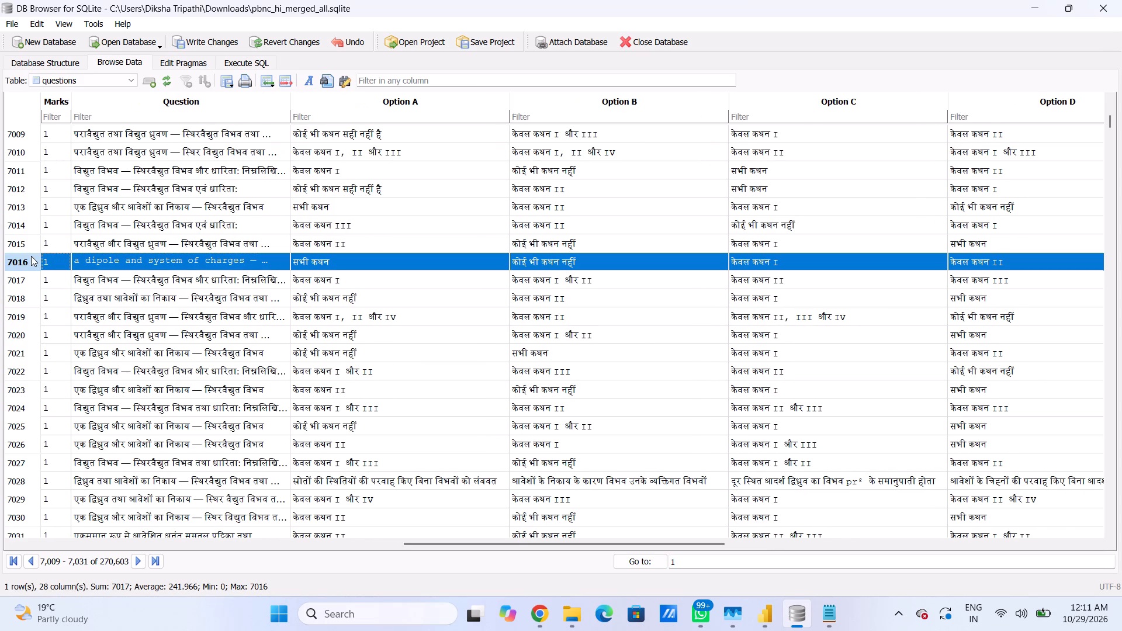
key(ctrl+c)
click(834, 610)
key(ctrl+v)
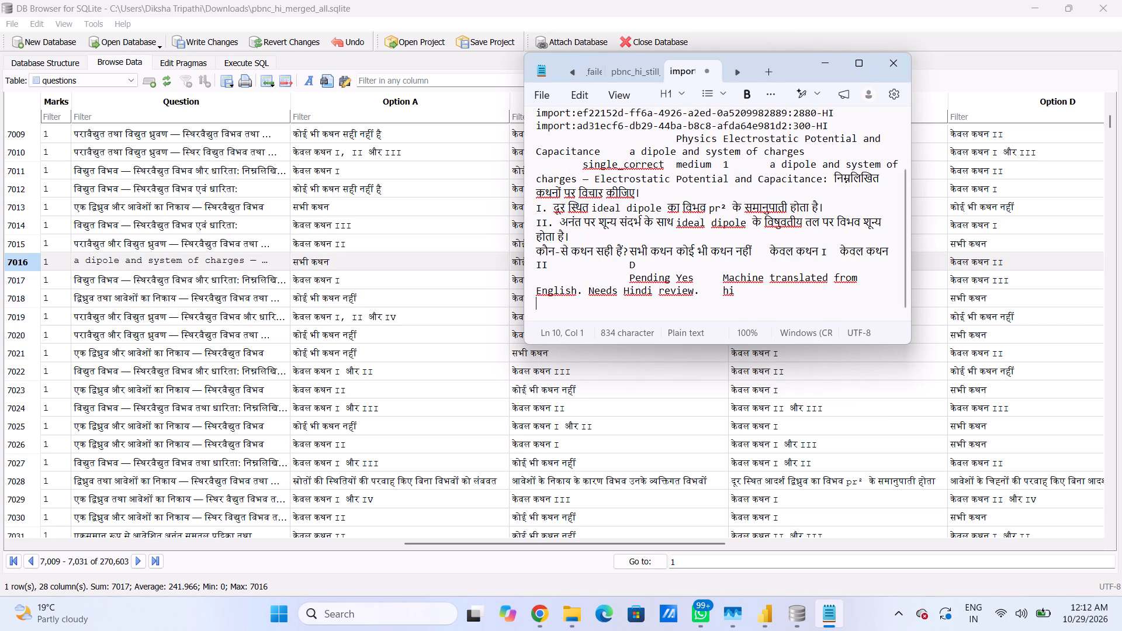
scroll(732, 183, up, 1)
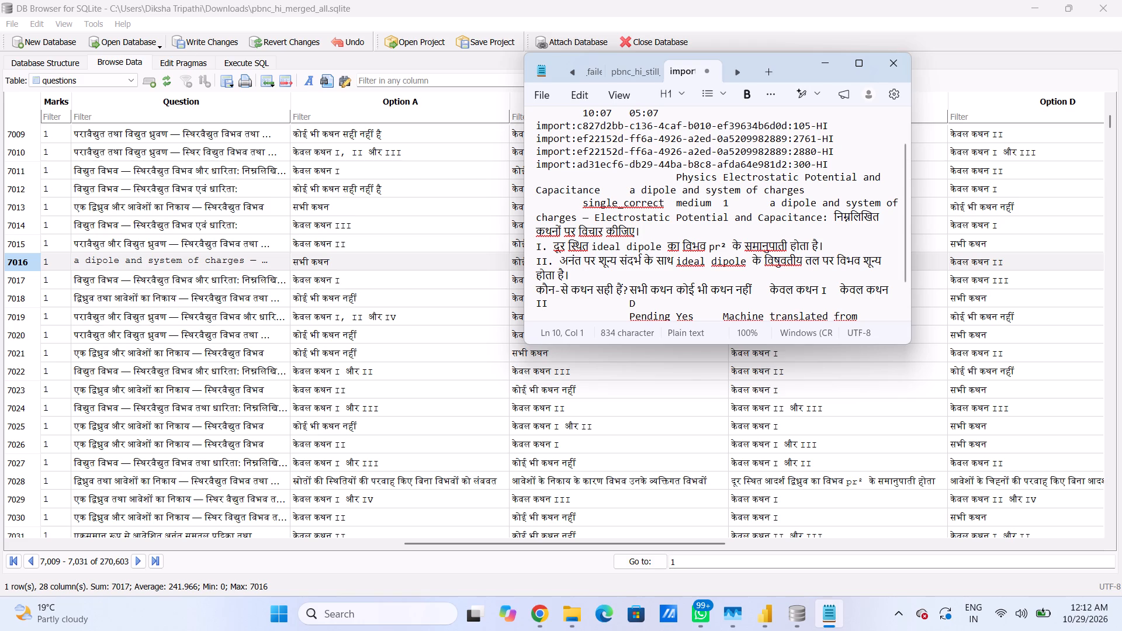
drag(677, 178, 833, 310)
scroll(789, 236, down, 4)
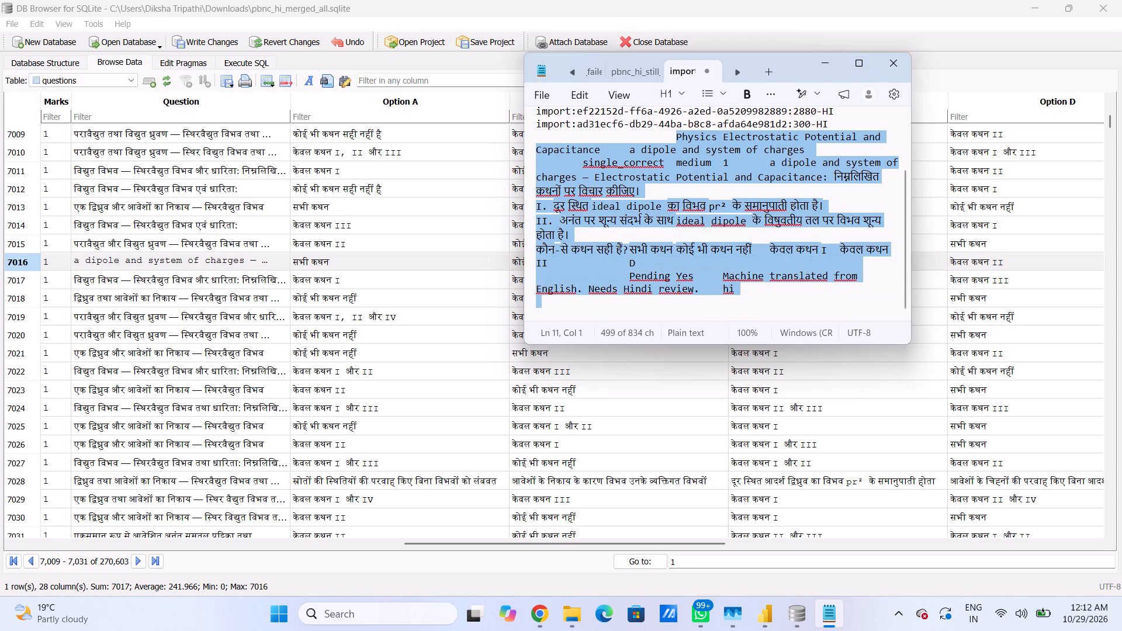
key(BackSpace)
click(832, 205)
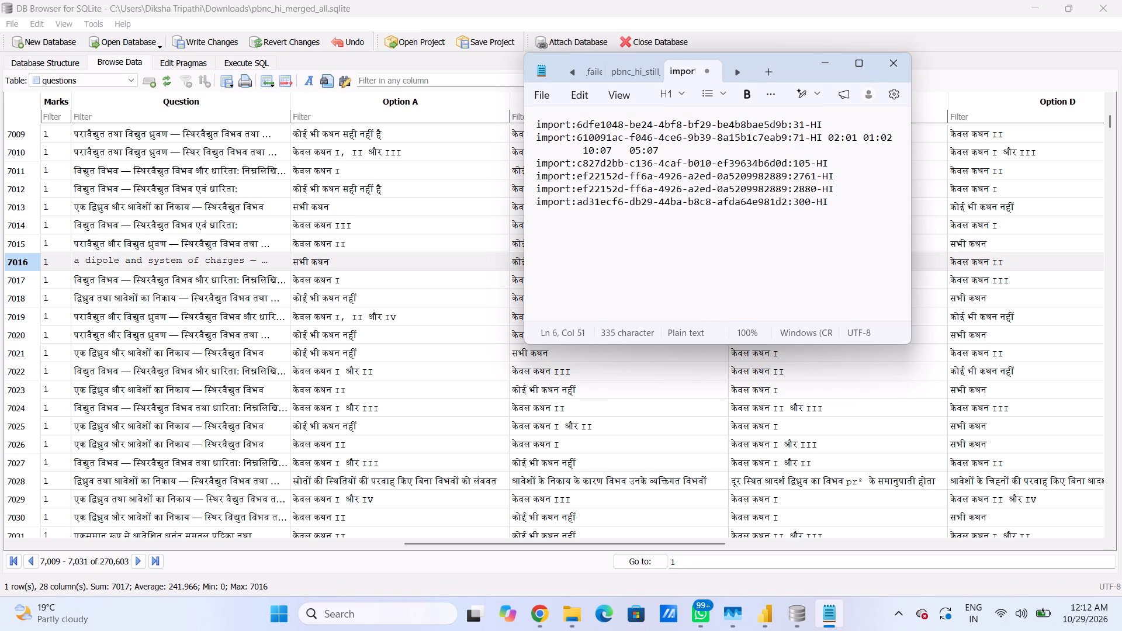
key(Return)
Scan the dipole potential, parallel-plate capacitor and capacitance question texts down to row 7073 for untranslated English wording.
scroll(170, 393, down, 1)
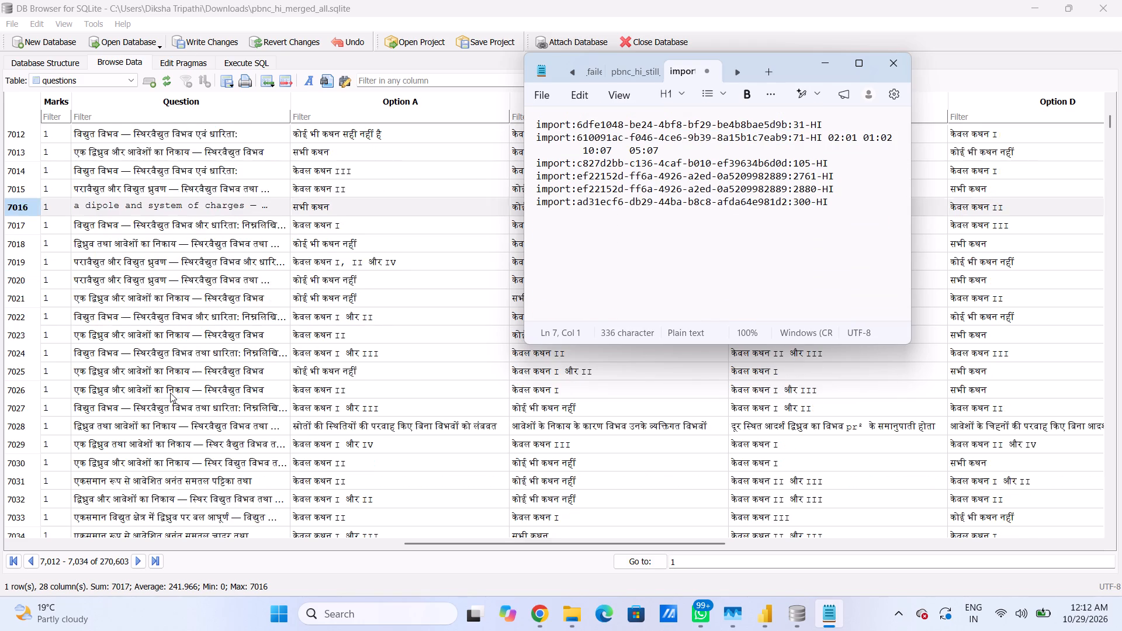
scroll(170, 393, down, 1)
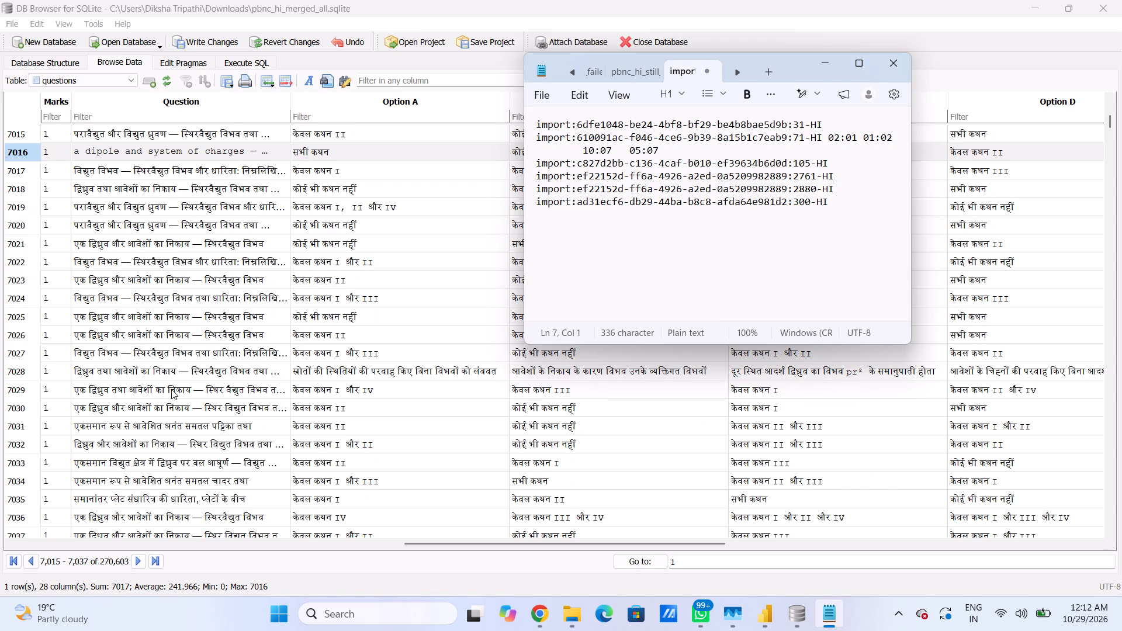
scroll(171, 389, down, 5)
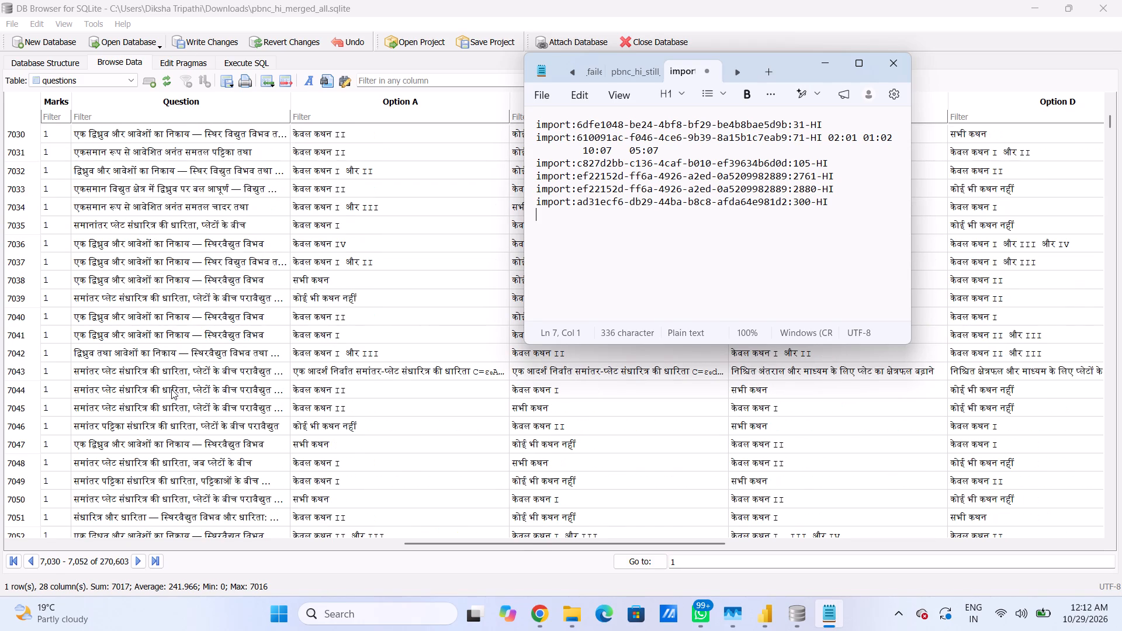
scroll(171, 389, down, 2)
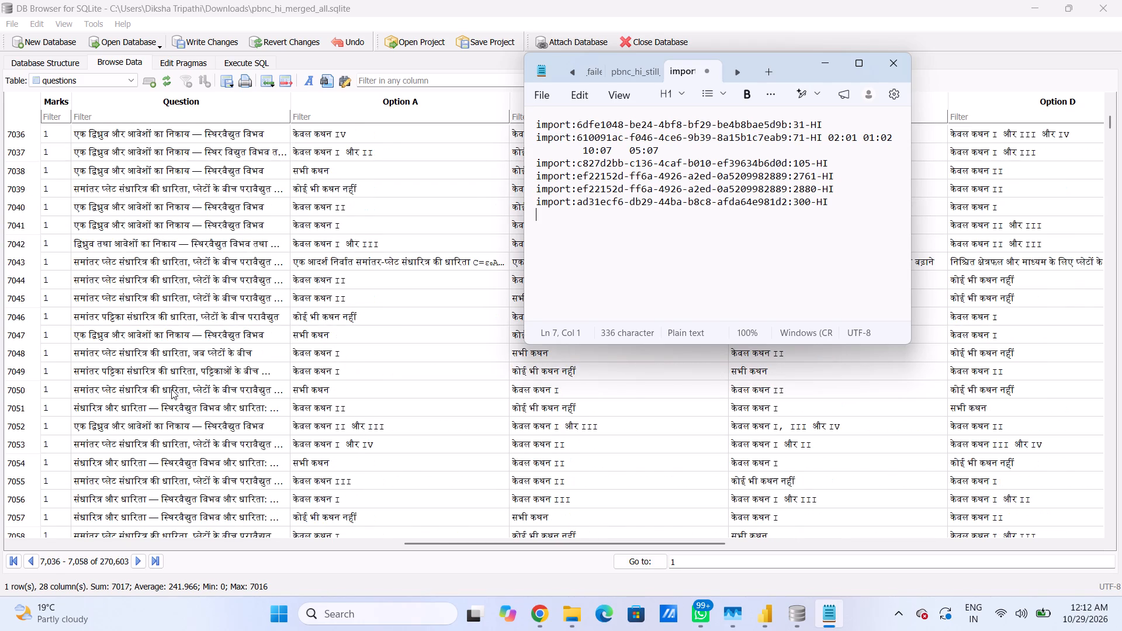
scroll(171, 389, down, 5)
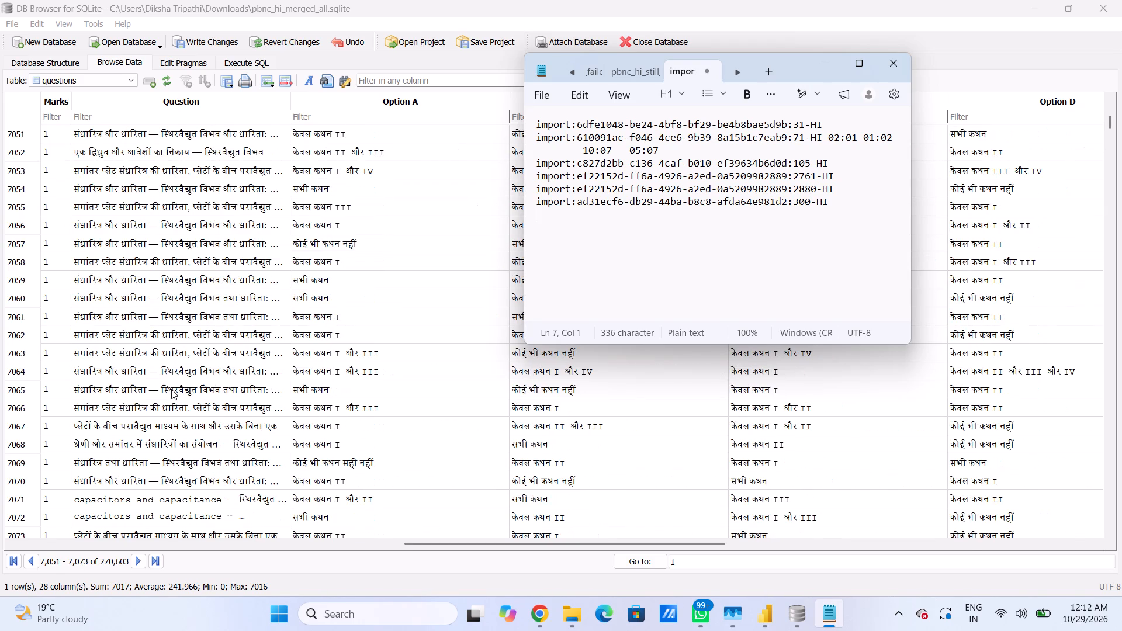
Copy row 7071 into the Notepad list, keep only its Question ID import:ad31ecf6-db29-44ba-b8c8-afda64e981d2:349-HI, and start a new line.
click(83, 500)
click(33, 500)
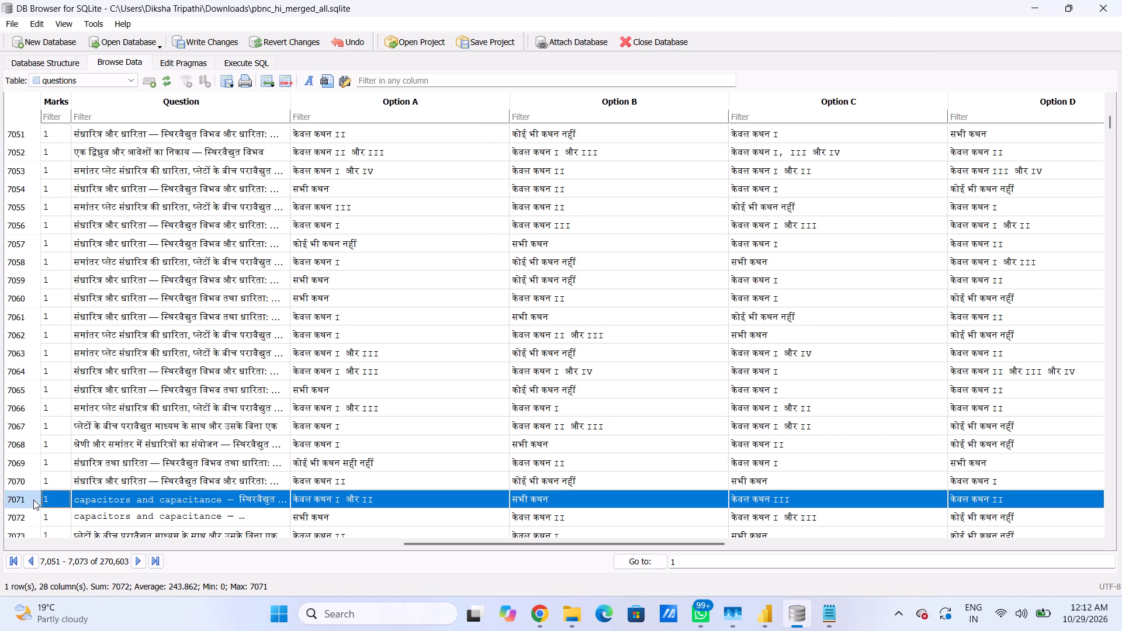
key(ctrl+c)
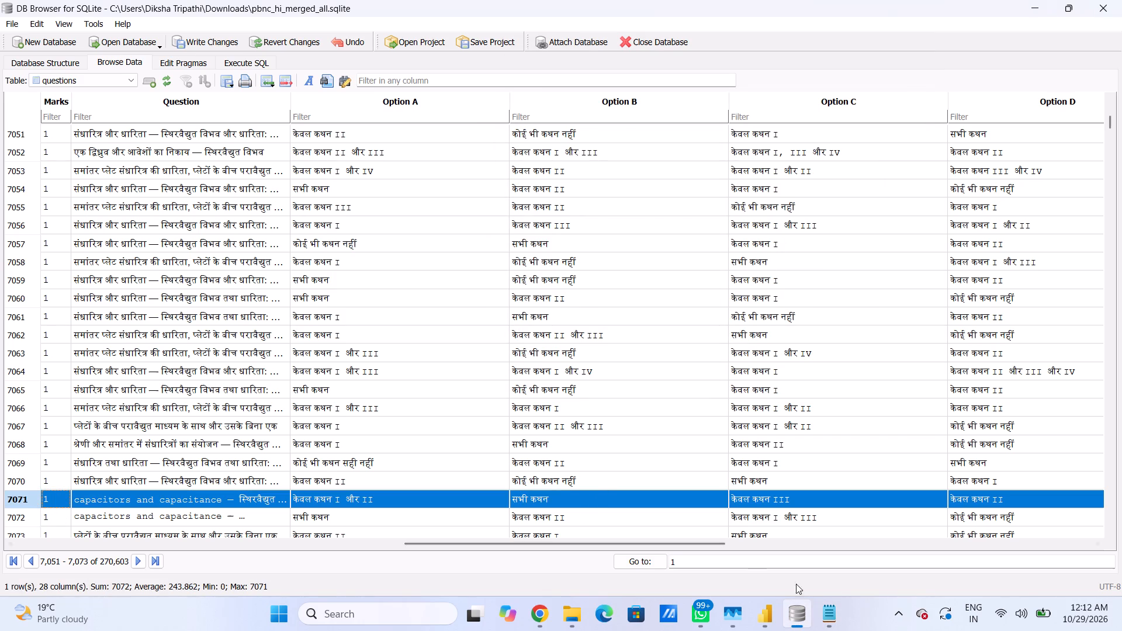
click(830, 612)
key(ctrl+v)
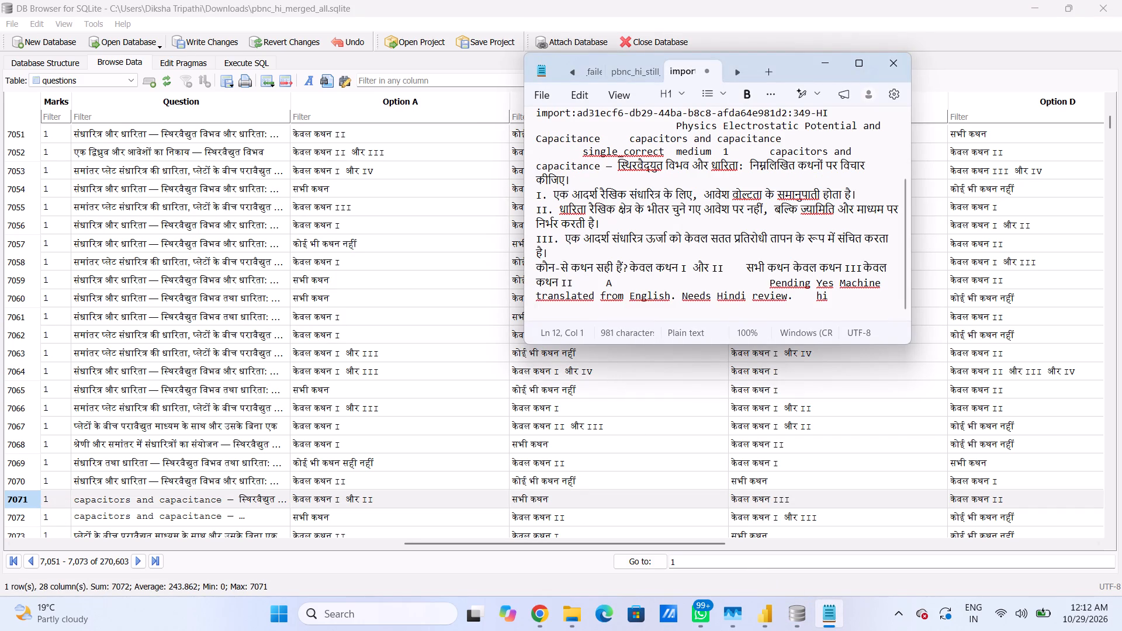
scroll(606, 282, up, 1)
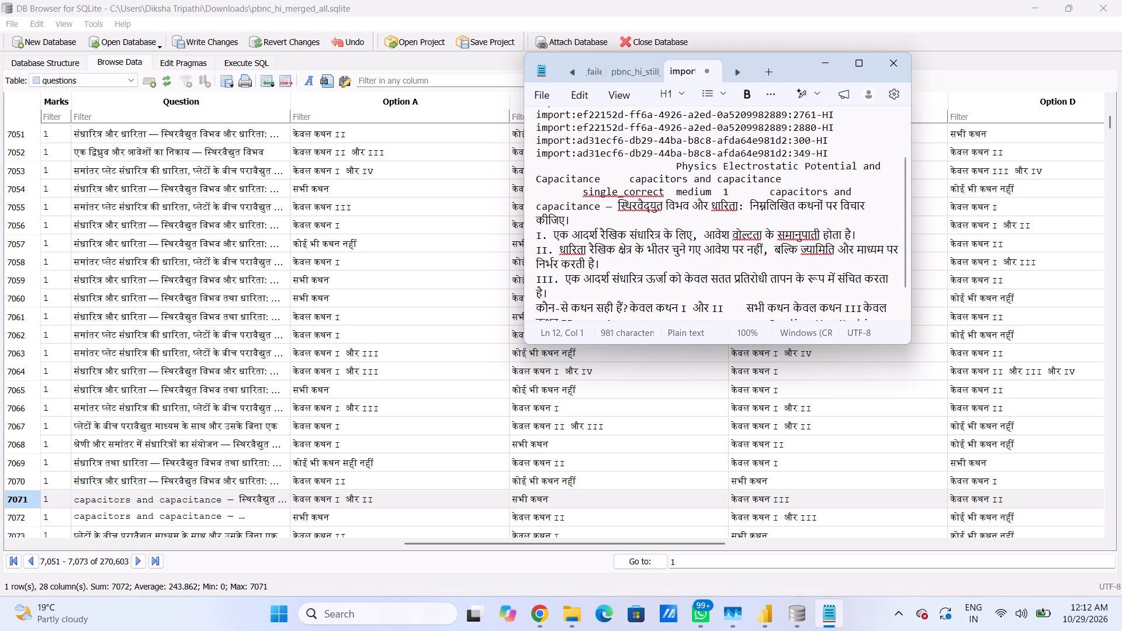
scroll(606, 282, down, 2)
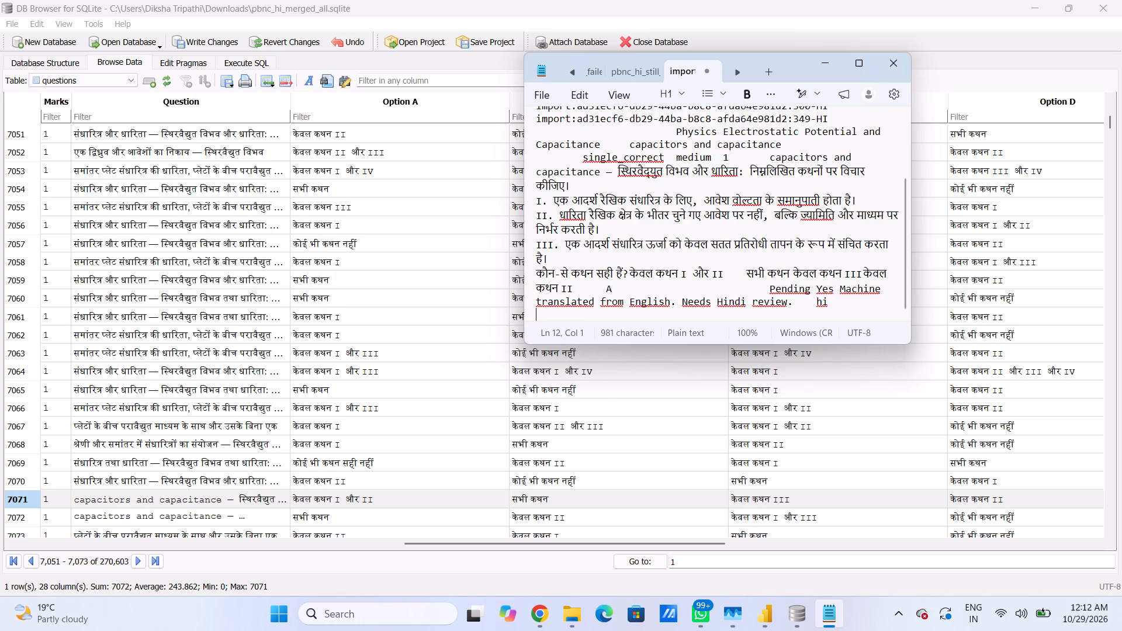
scroll(653, 323, down, 4)
drag(554, 314, 543, 147)
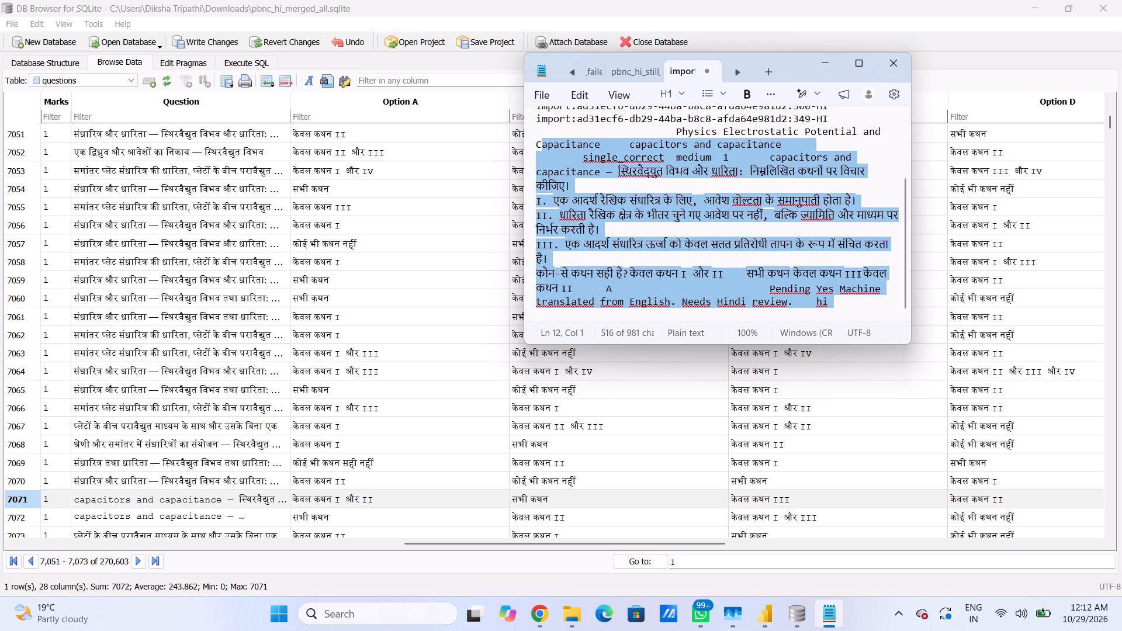
drag(543, 147, 546, 133)
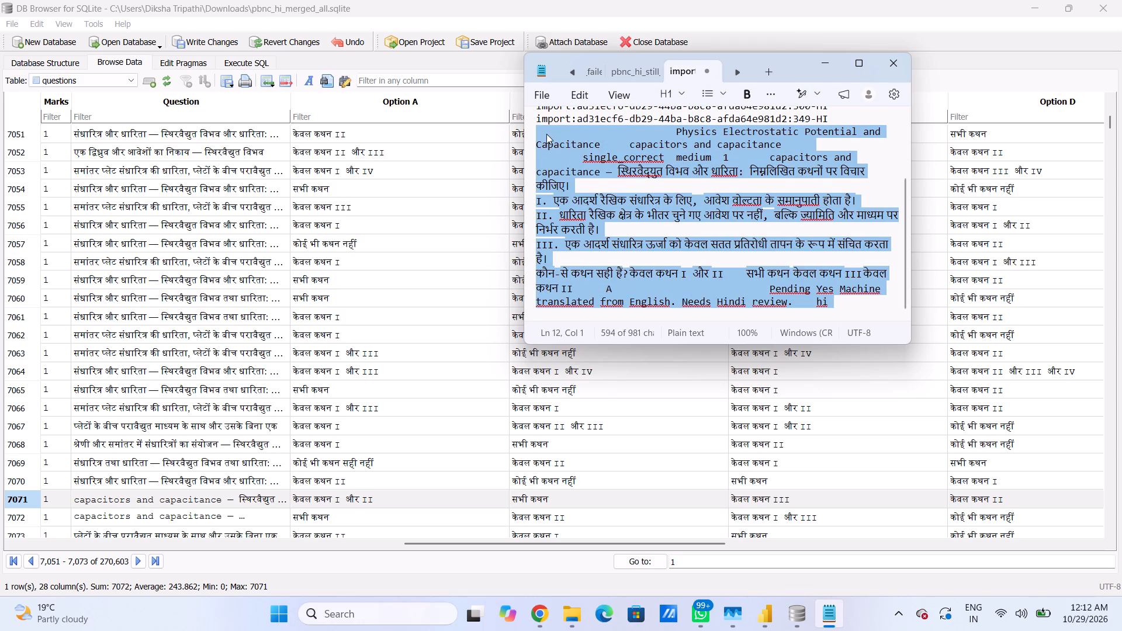
key(BackSpace)
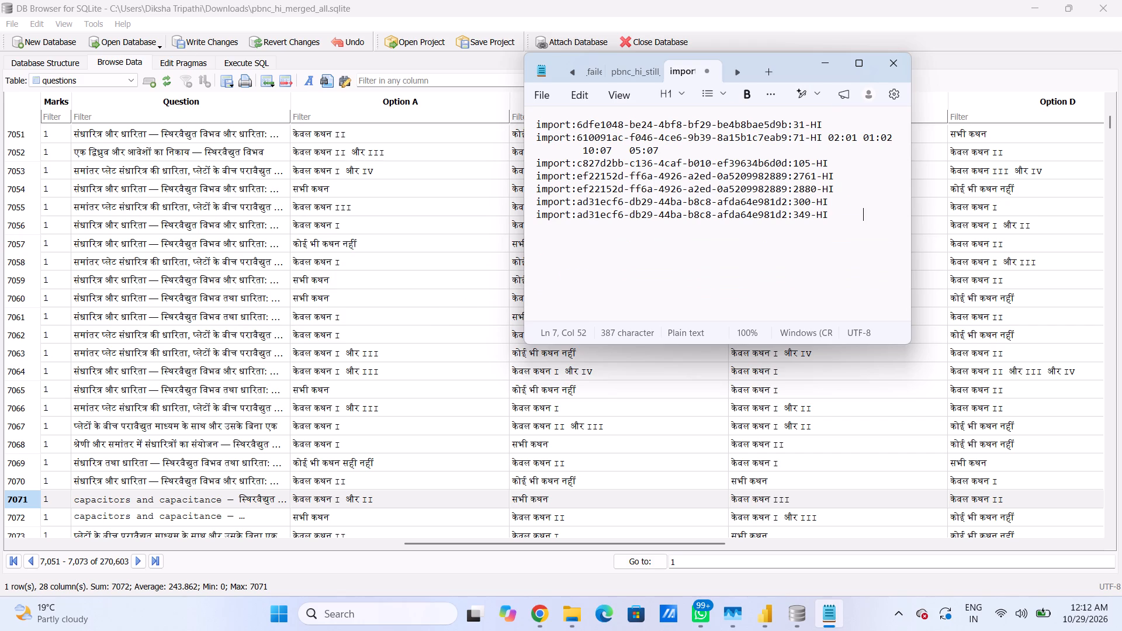
key(Return)
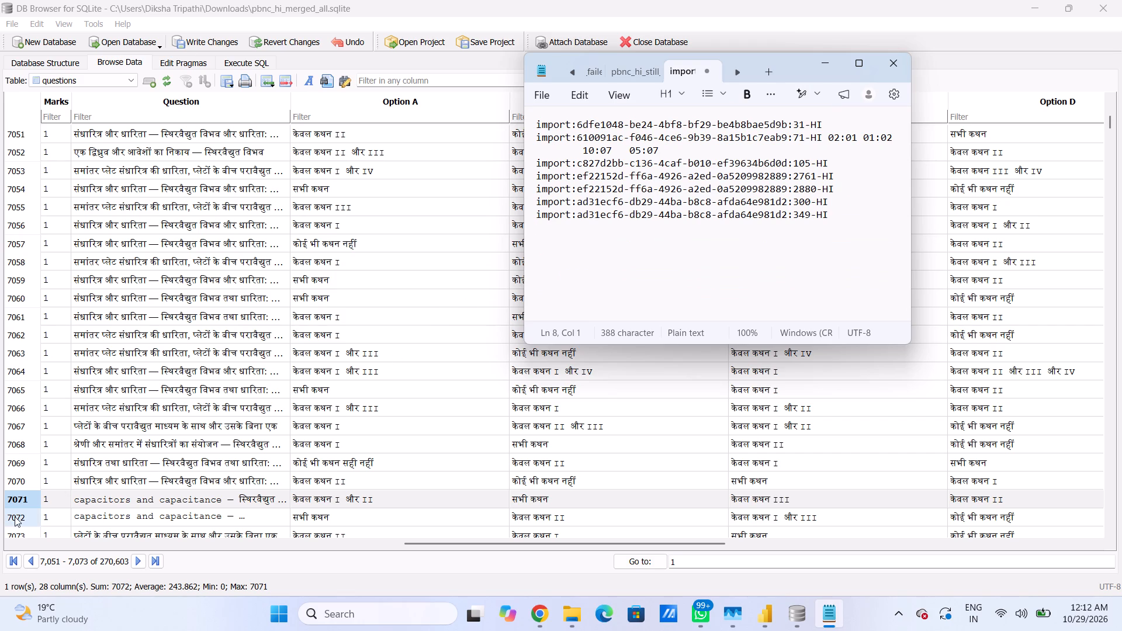
Copy row 7072 into the Notepad list, keep only its Question ID import:ad31ecf6-db29-44ba-b8c8-afda64e981d2:345-HI, and start a new line.
click(15, 516)
key(ctrl+c)
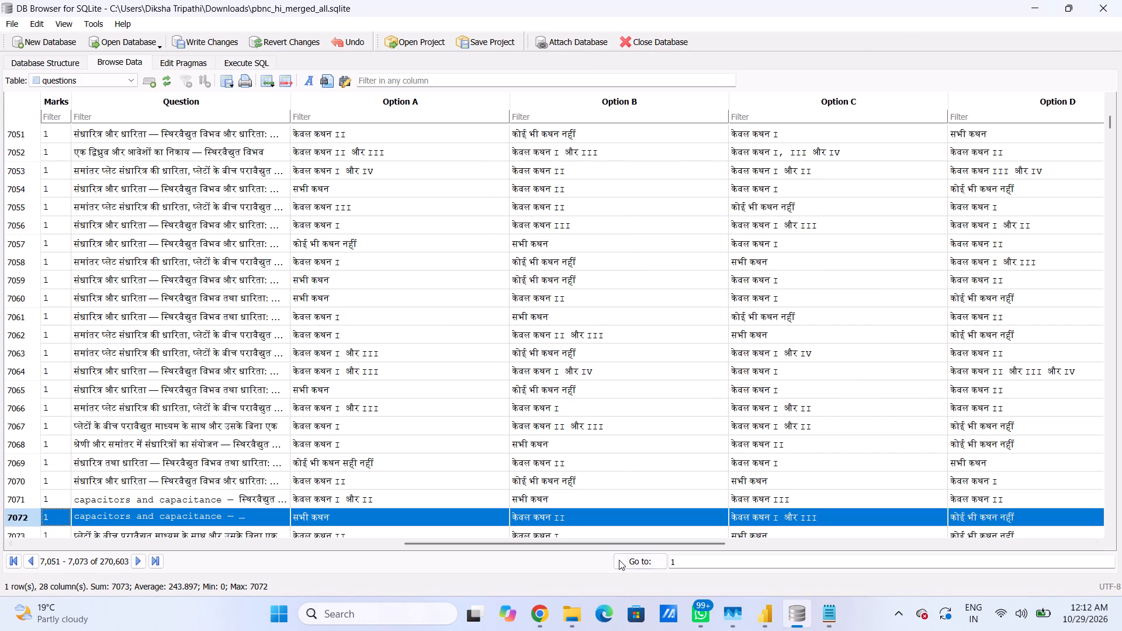
click(814, 615)
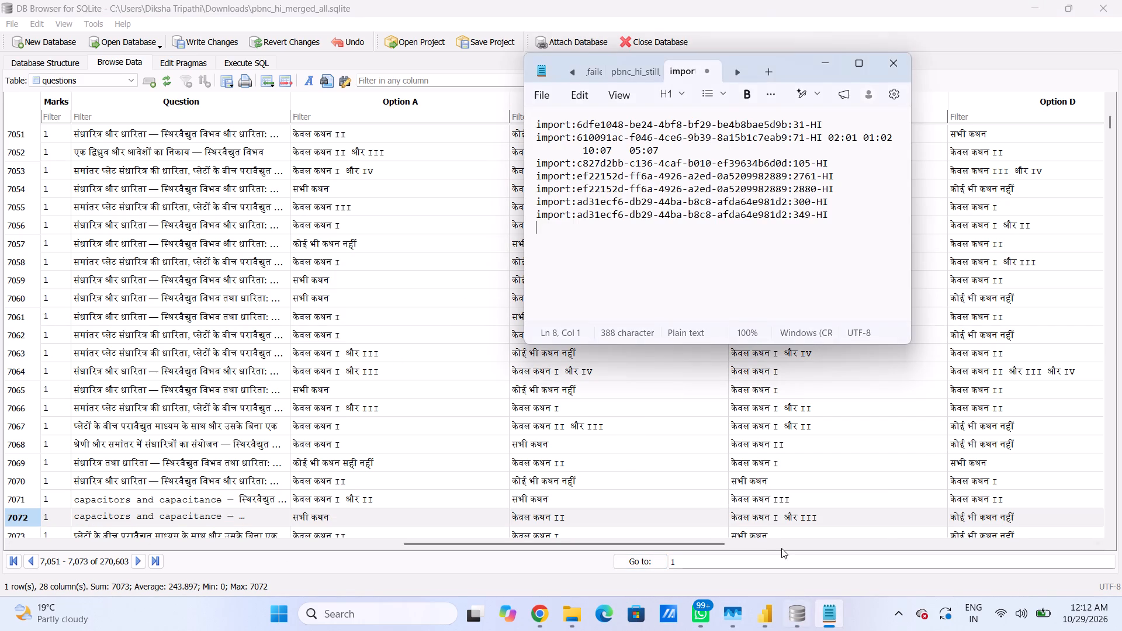
key(ctrl+v)
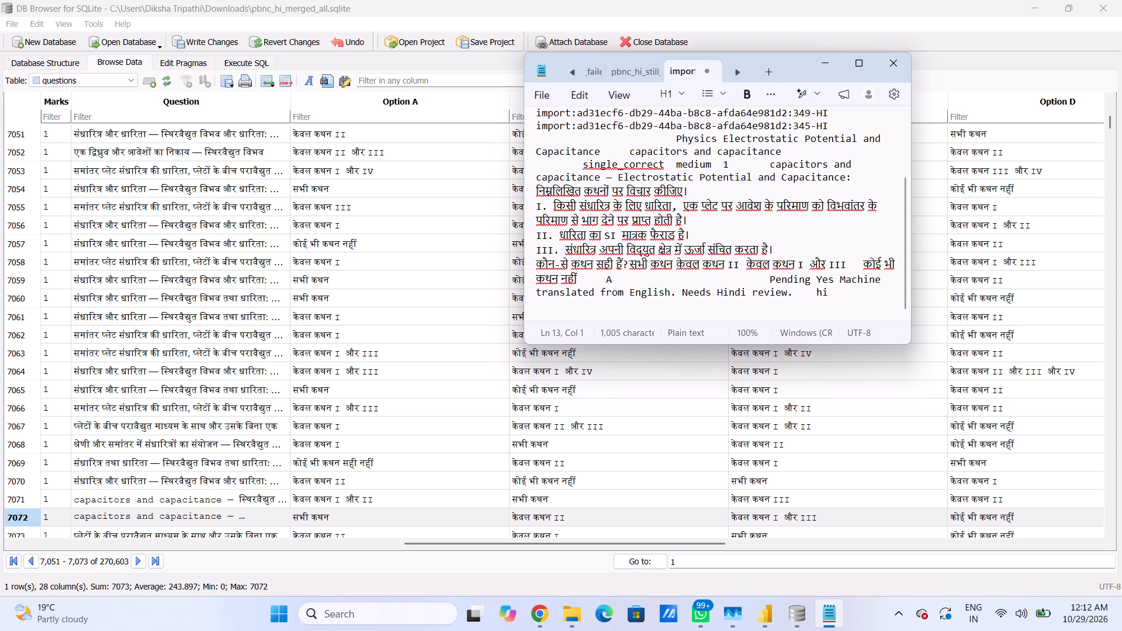
drag(541, 308, 557, 165)
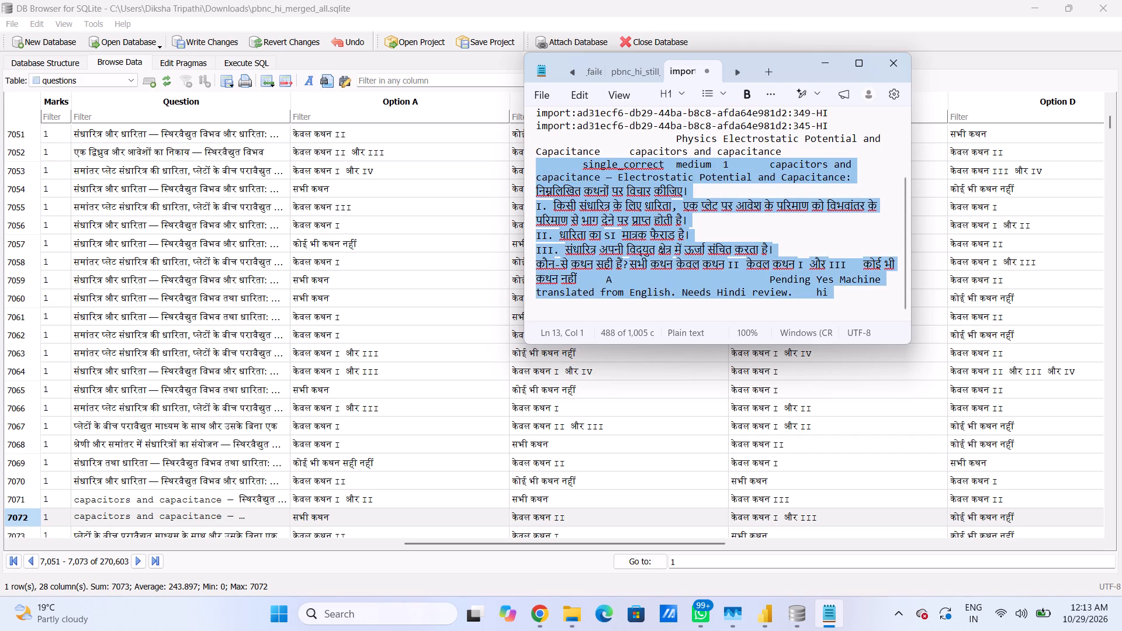
drag(557, 165, 540, 143)
key(BackSpace)
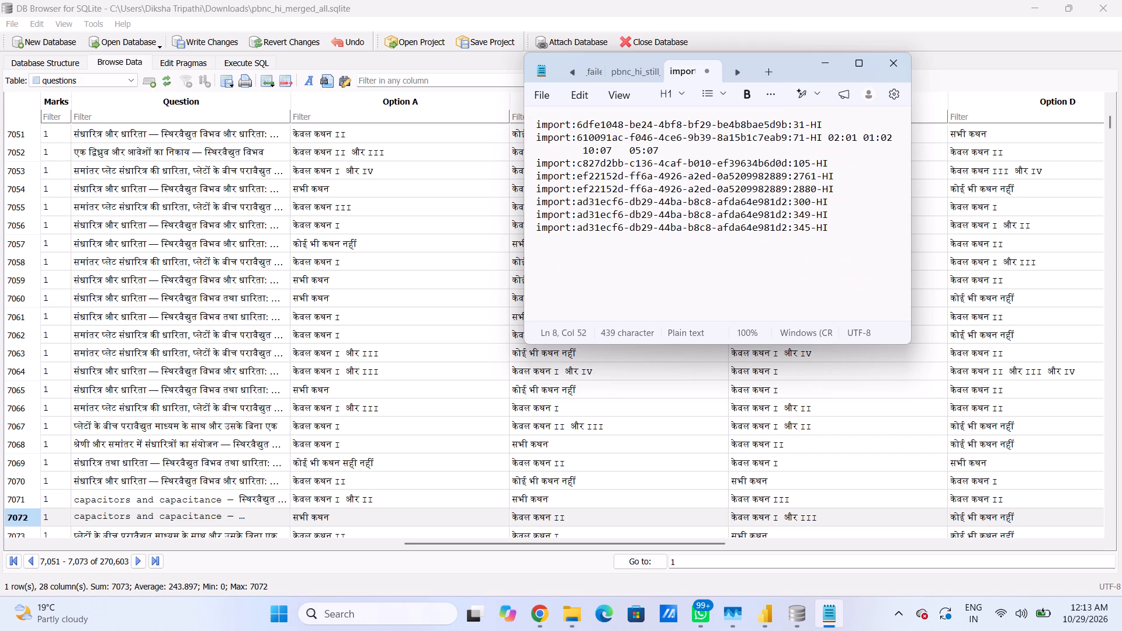
key(Return)
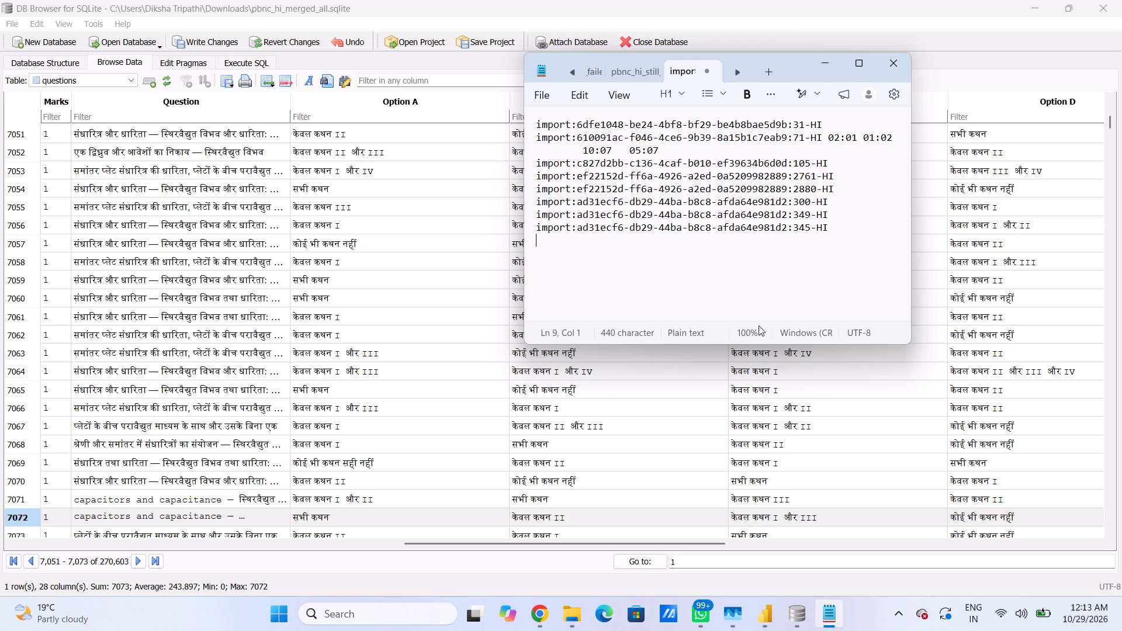
Scan the capacitor combination, point-charge potential and stored-energy questions in the database down to row 7151 for untranslated English wording.
scroll(13, 506, down, 4)
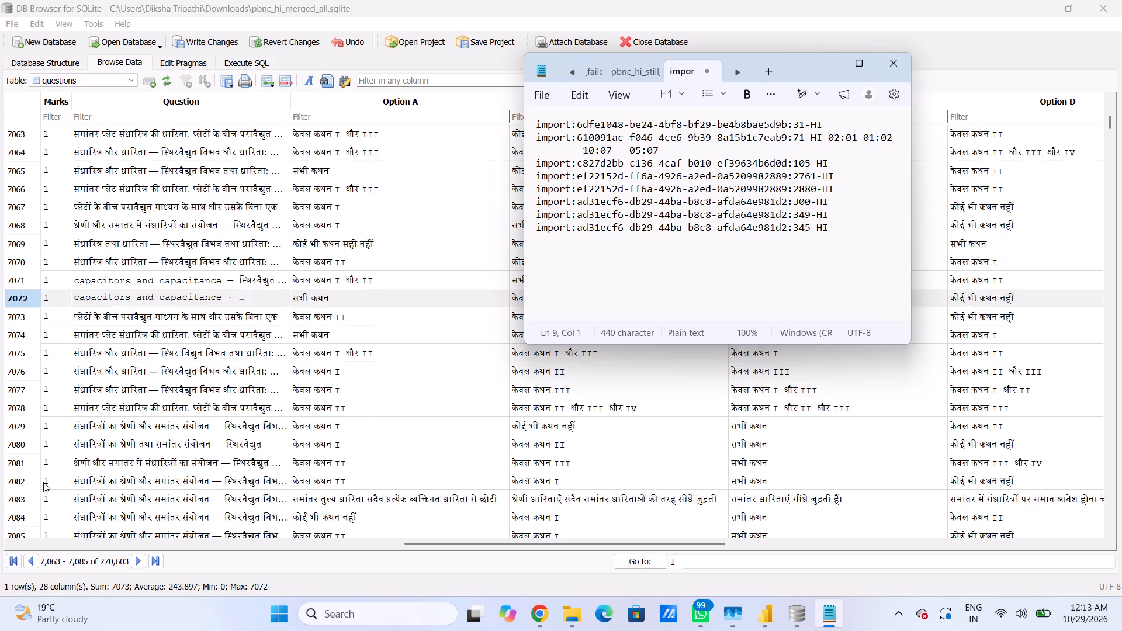
scroll(43, 482, down, 7)
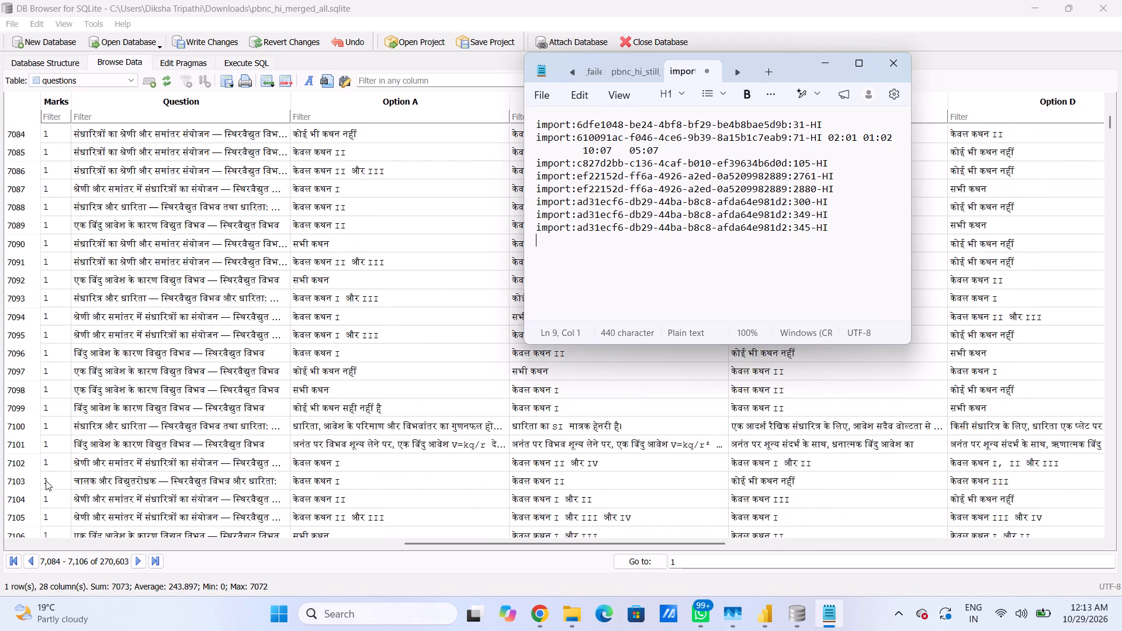
scroll(46, 480, down, 5)
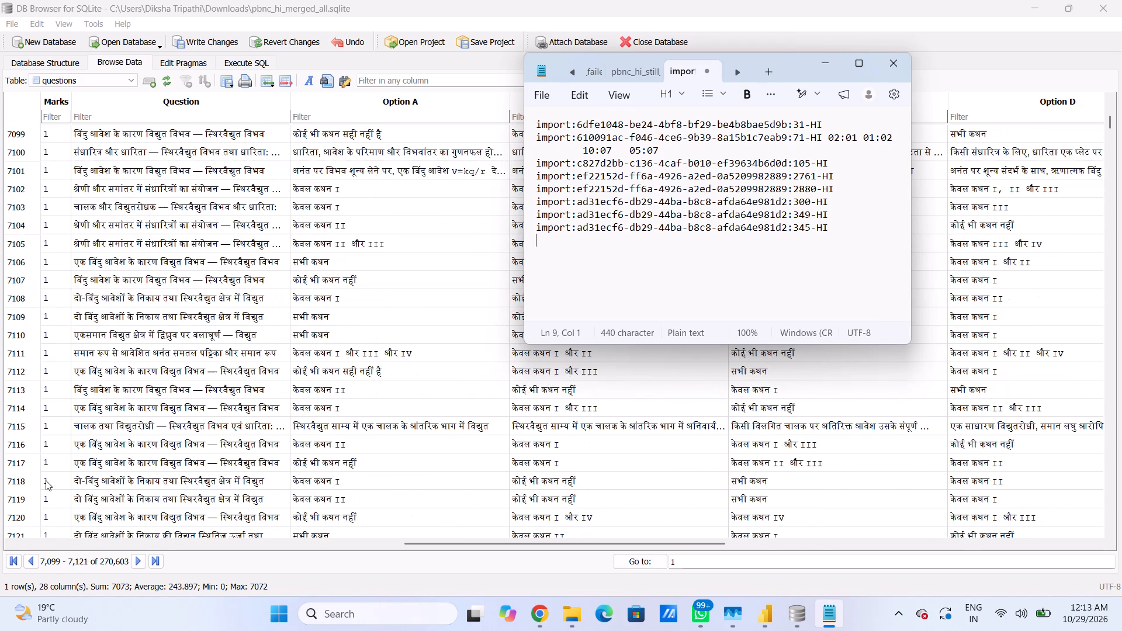
scroll(46, 480, down, 3)
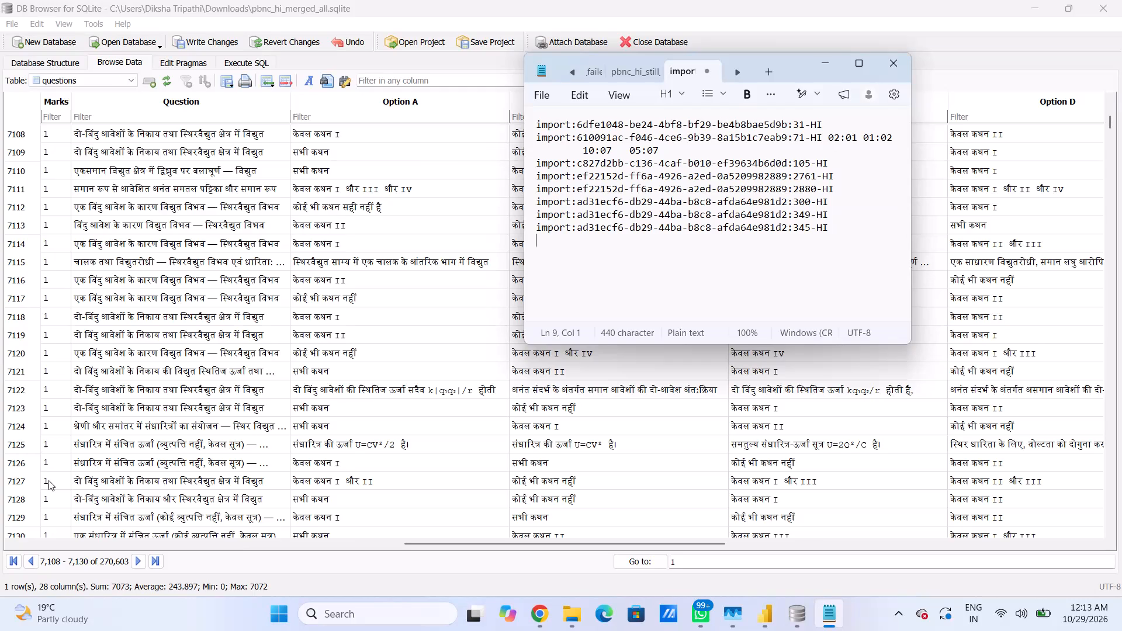
scroll(49, 480, down, 4)
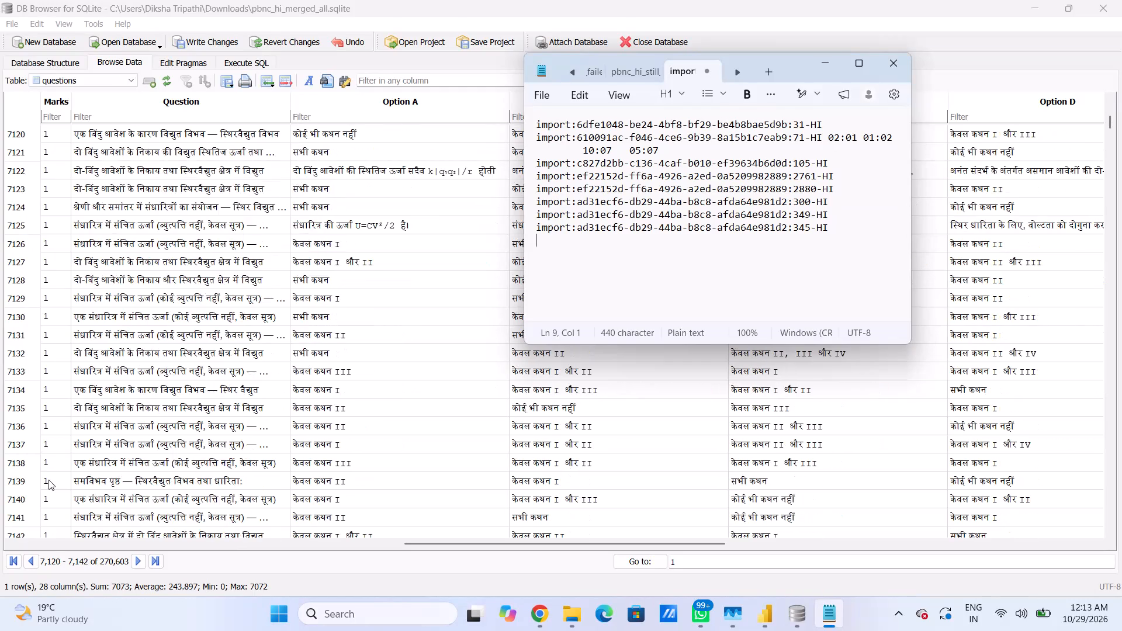
scroll(49, 480, down, 2)
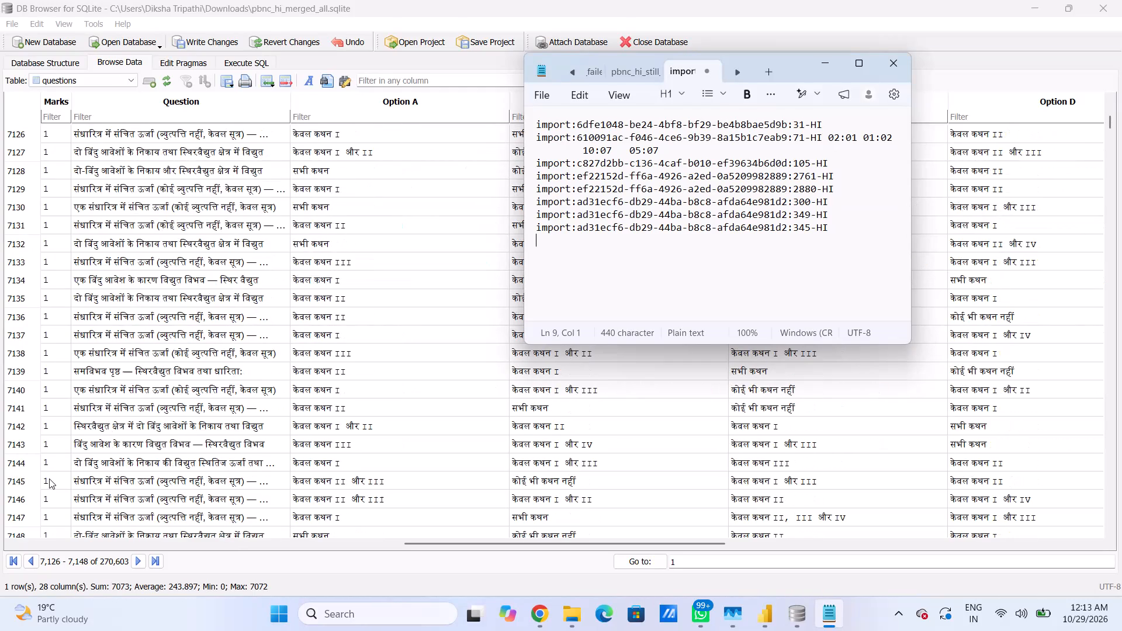
scroll(50, 478, down, 1)
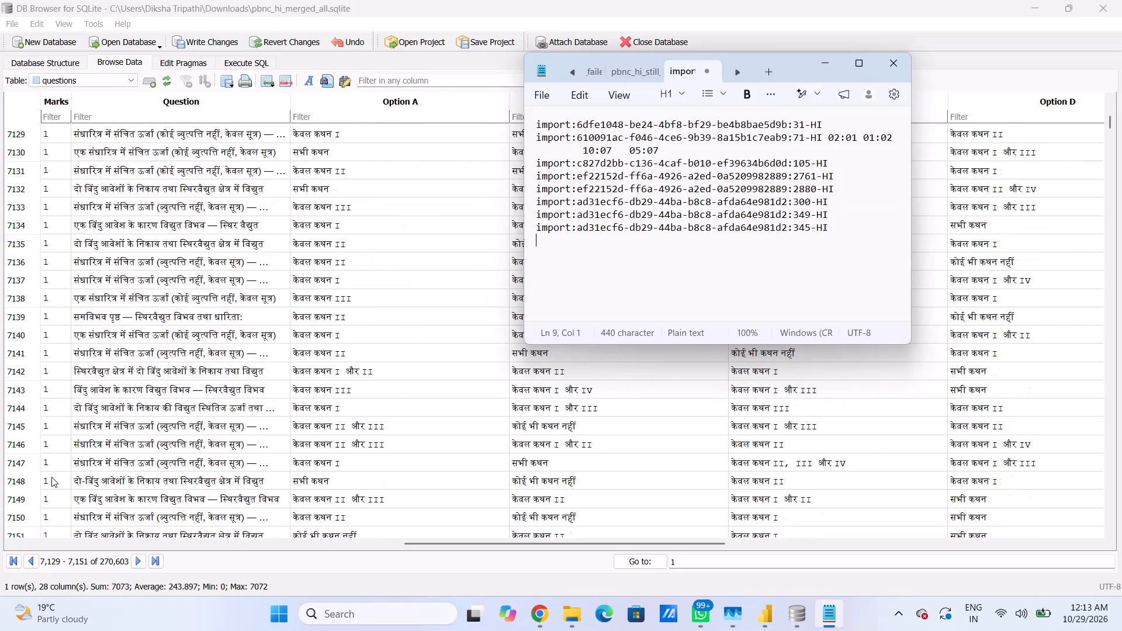
Recheck the question texts from row 7054 onward and continue through the equipotential surface and conductor charge questions to row 7175.
scroll(51, 477, up, 17)
scroll(53, 477, up, 9)
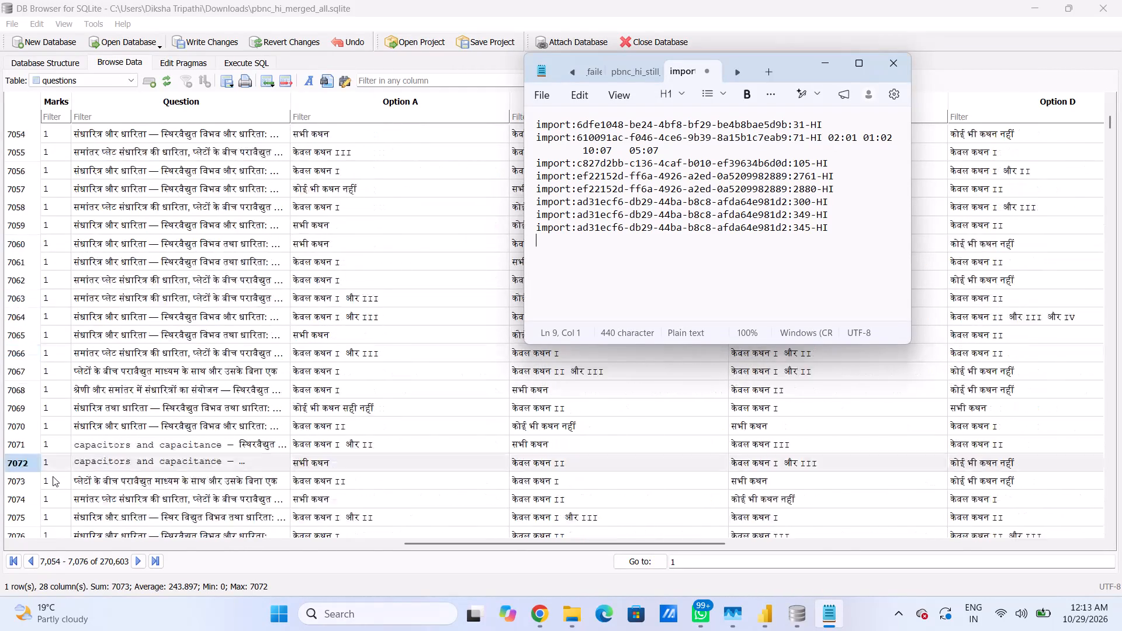
scroll(53, 476, down, 10)
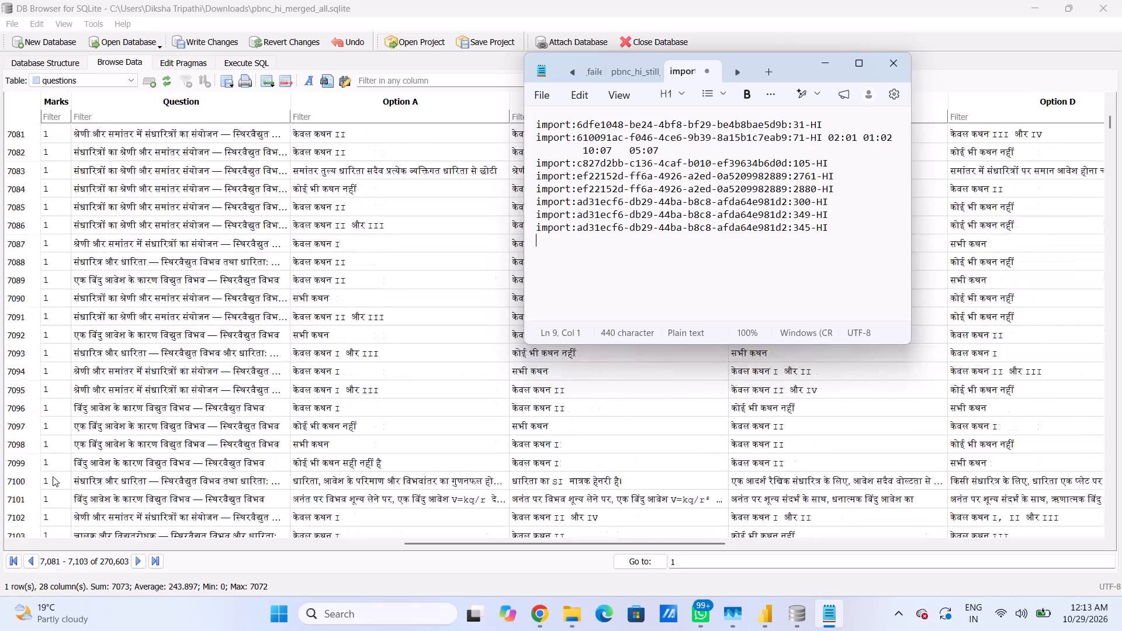
scroll(53, 476, down, 10)
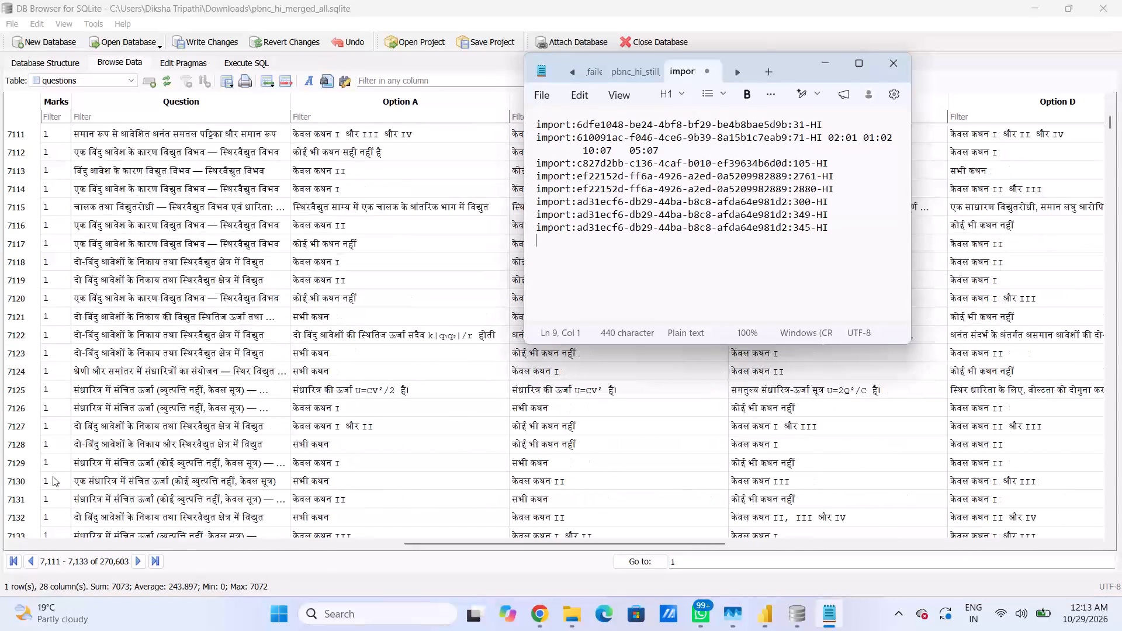
scroll(53, 476, down, 3)
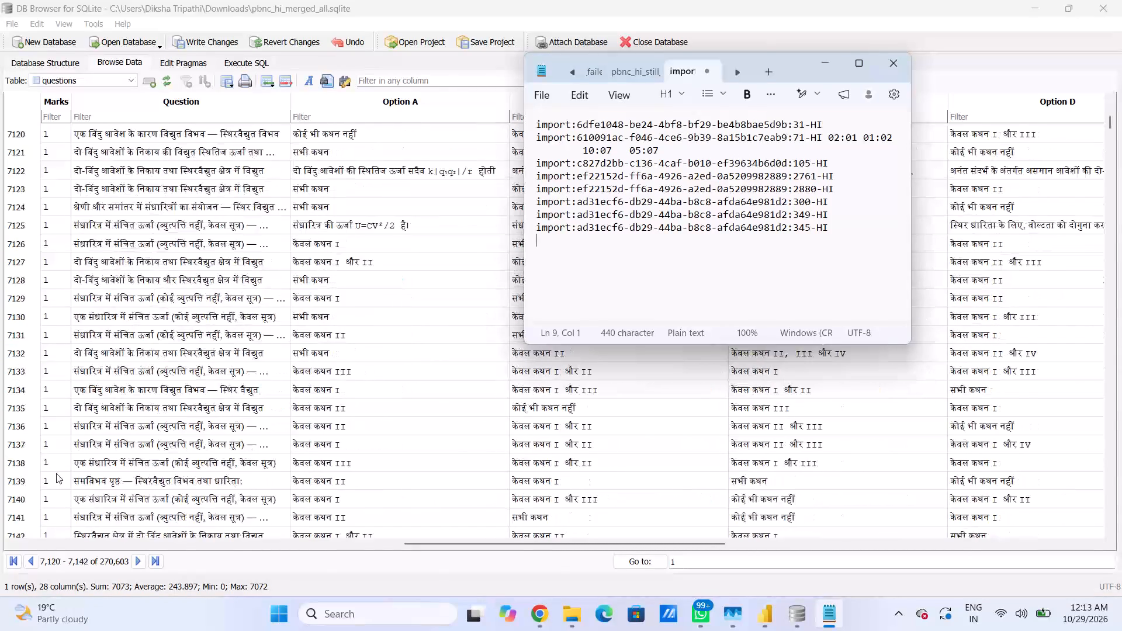
scroll(56, 473, down, 5)
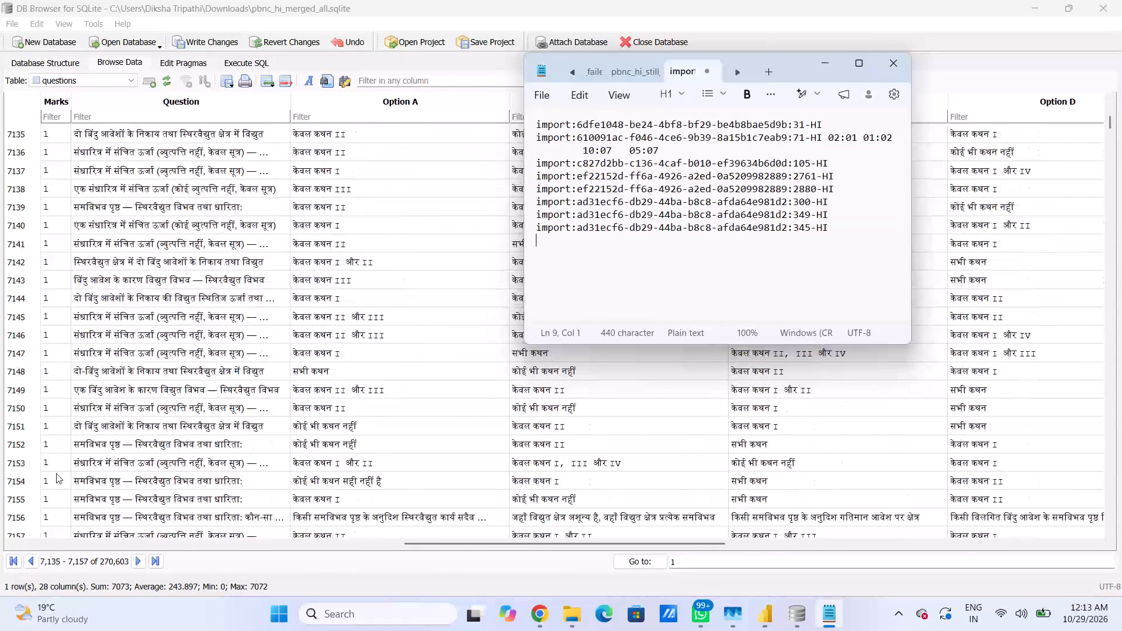
scroll(56, 473, down, 4)
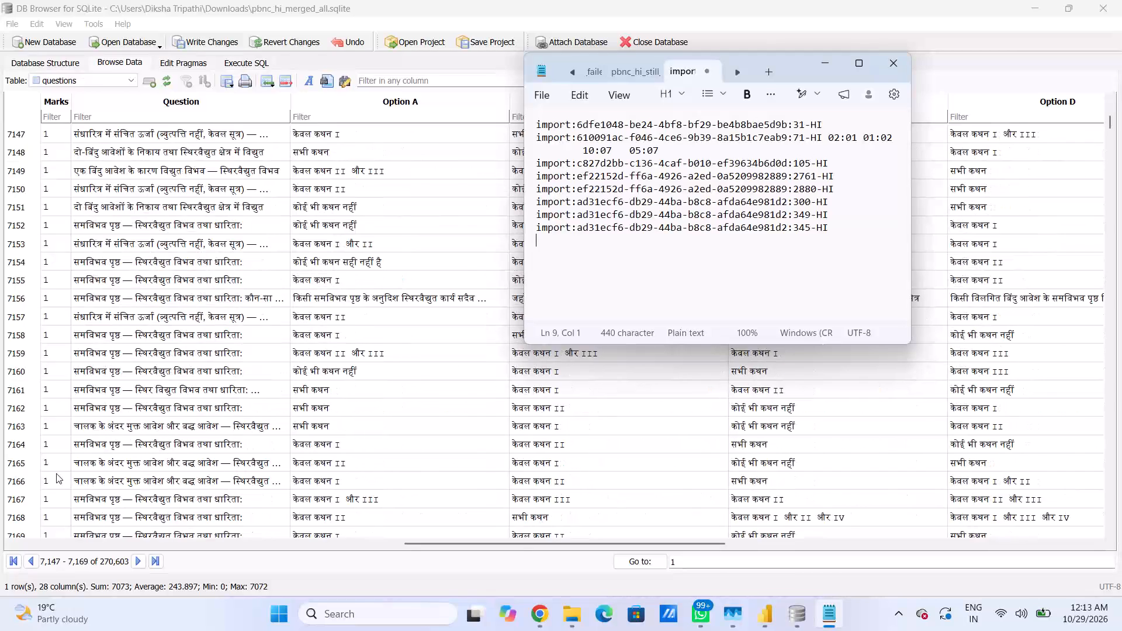
scroll(56, 473, down, 2)
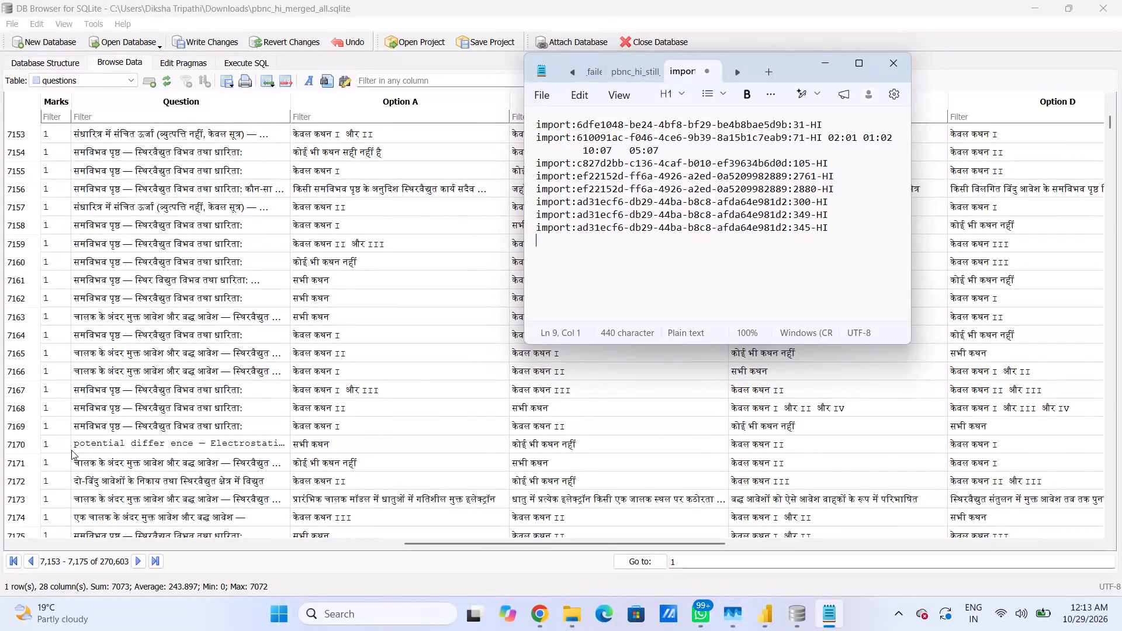
Copy row 7170 into the Notepad list, keep only its Question ID import:ad31ecf6-db29-44ba-b8c8-afda64e981d2:465-HI, and start a new line.
click(23, 444)
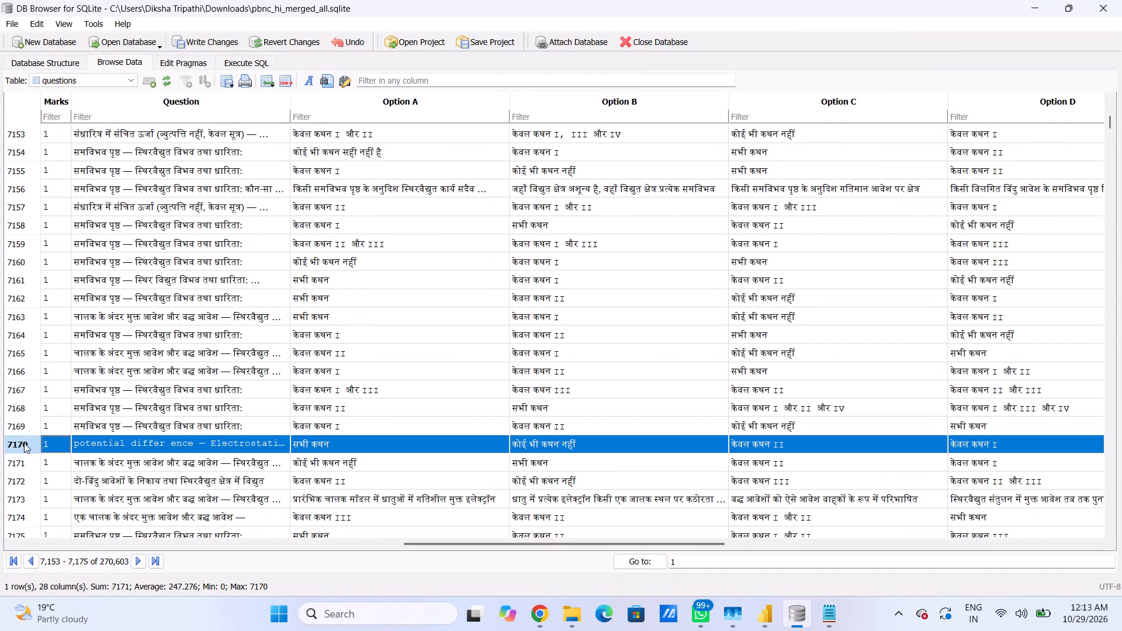
key(ctrl+c)
click(835, 610)
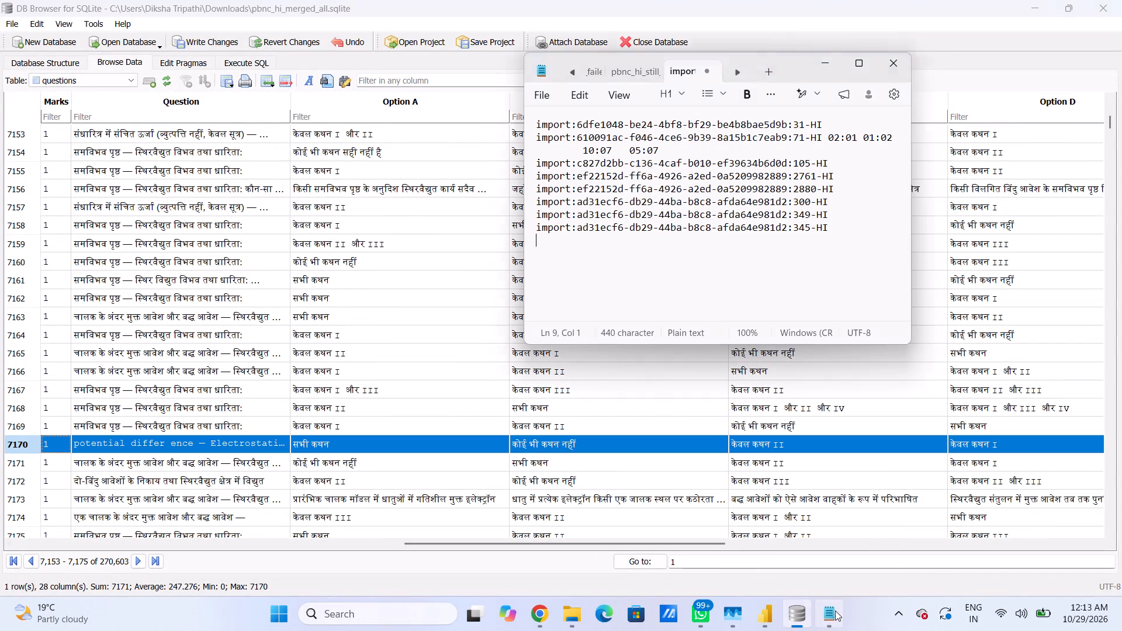
key(ctrl+v)
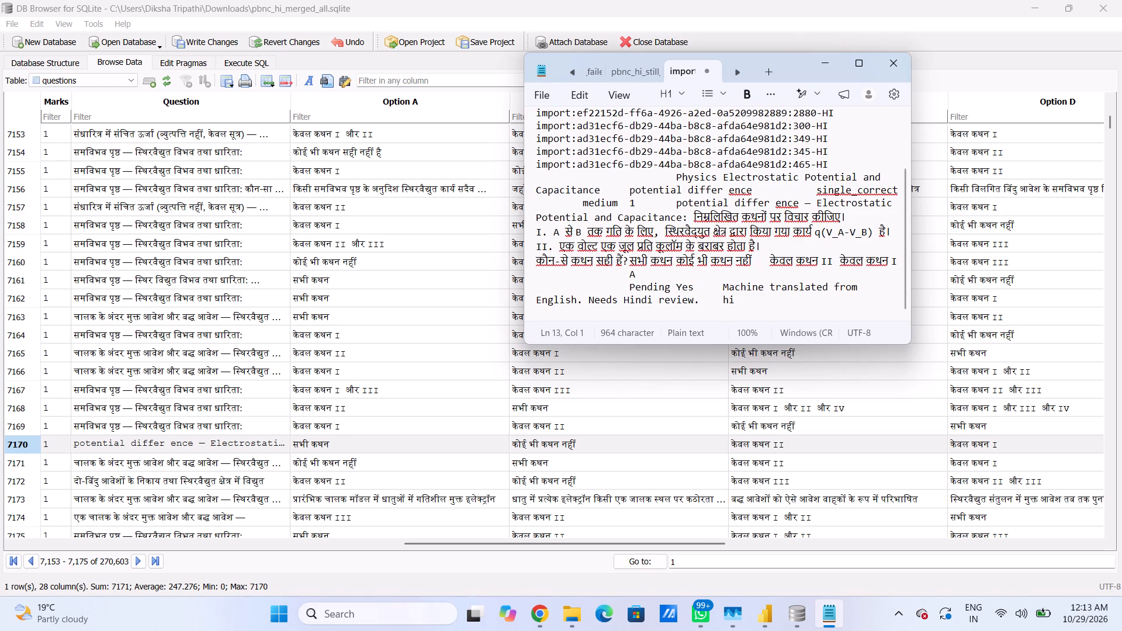
drag(676, 181, 771, 290)
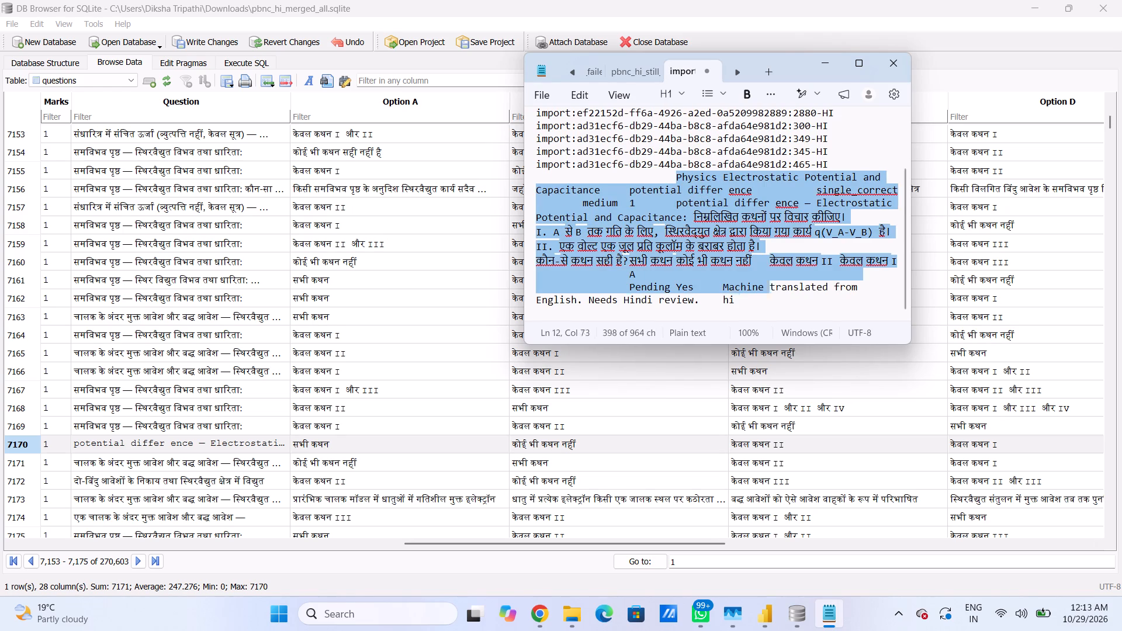
drag(771, 290, 817, 341)
key(BackSpace)
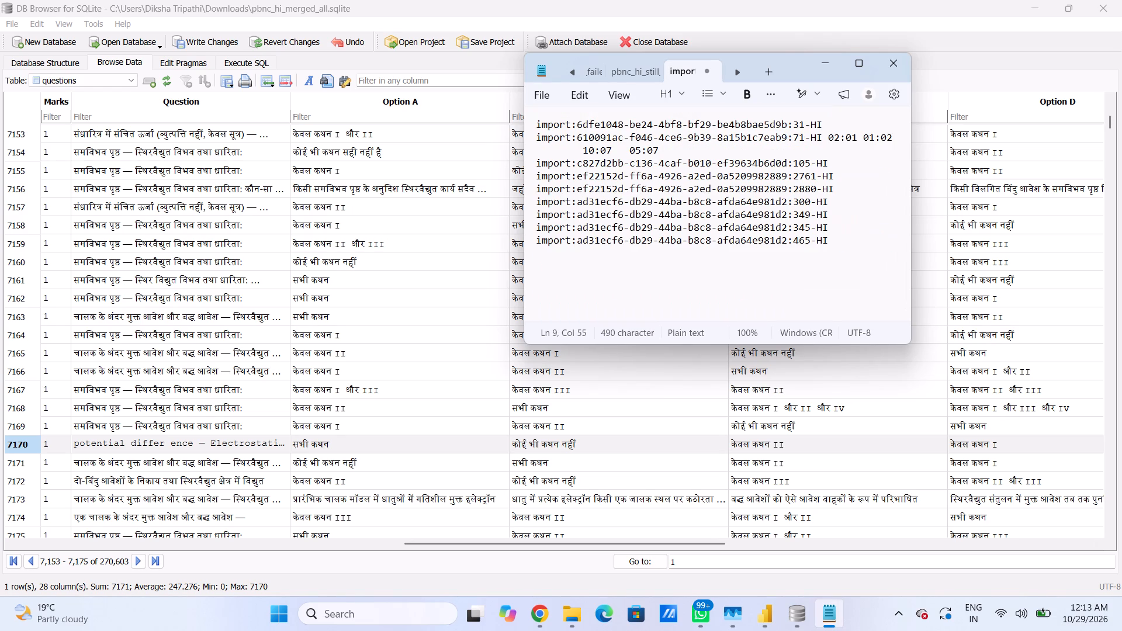
click(833, 240)
key(Return)
Copy row 7183 into the Notepad list, keep only its Question ID import:ad31ecf6-db29-44ba-b8c8-afda64e981d2:470-HI, and start a new line.
scroll(148, 479, down, 2)
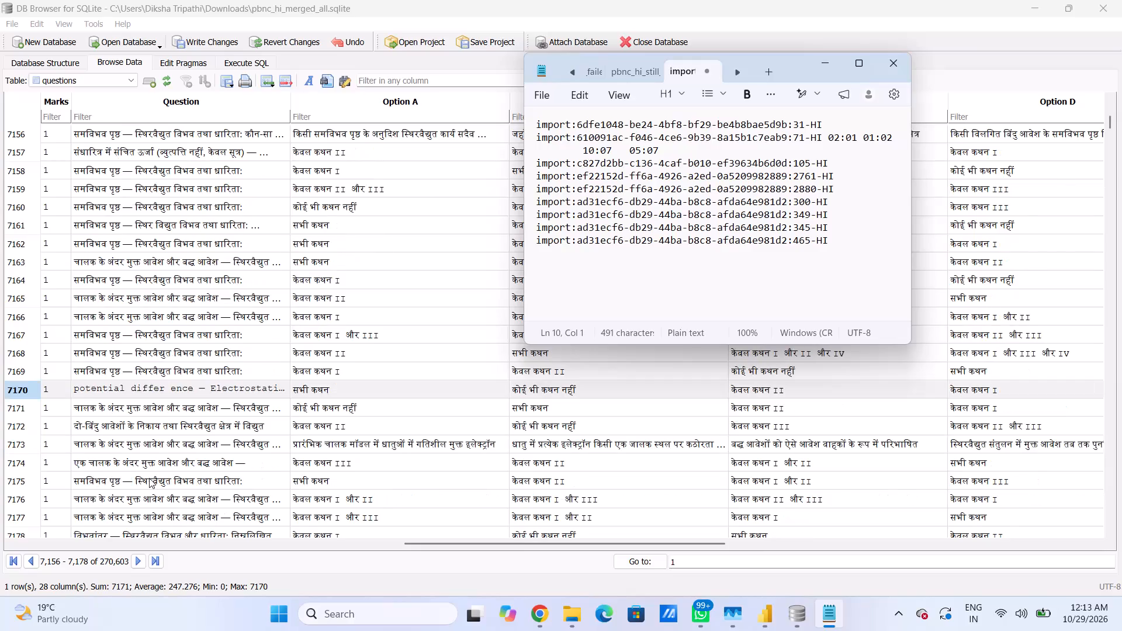
scroll(149, 478, down, 2)
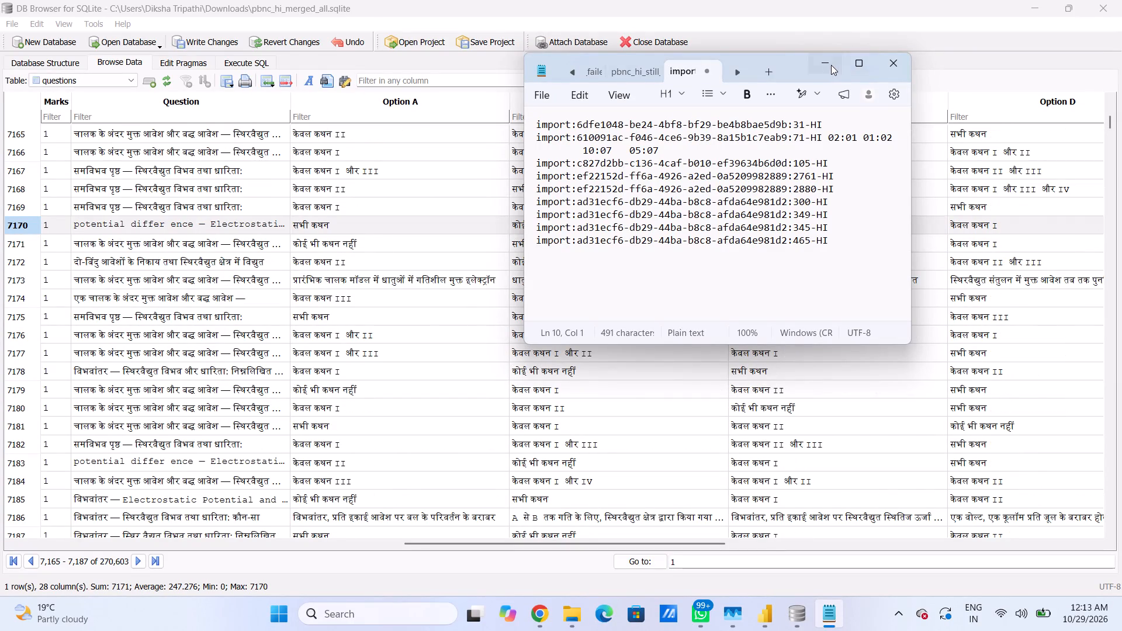
click(831, 65)
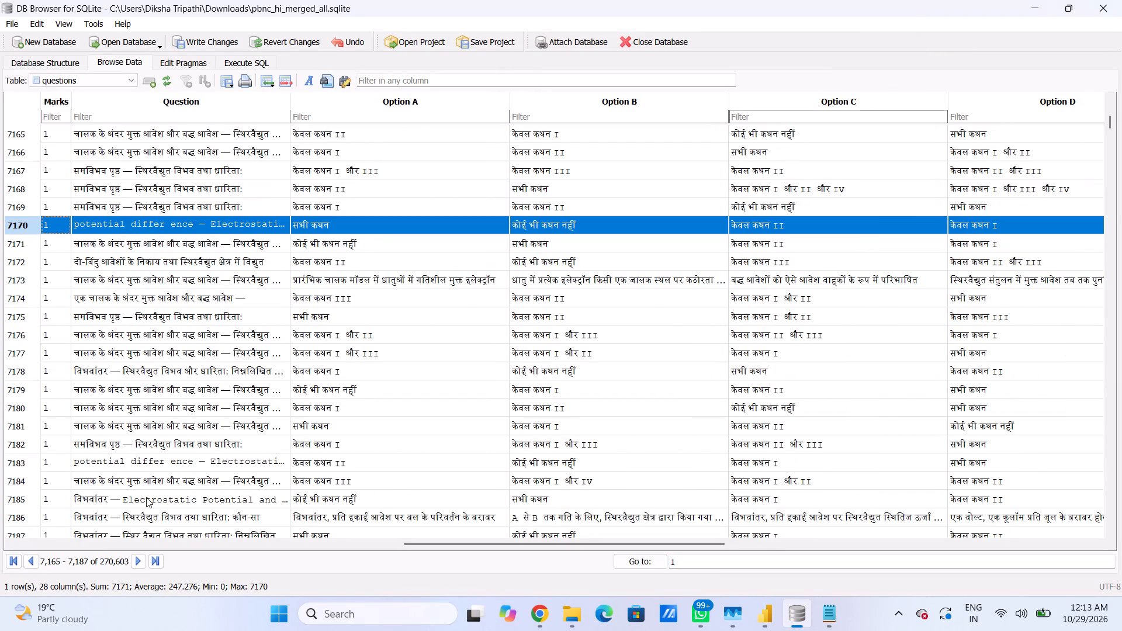
click(31, 465)
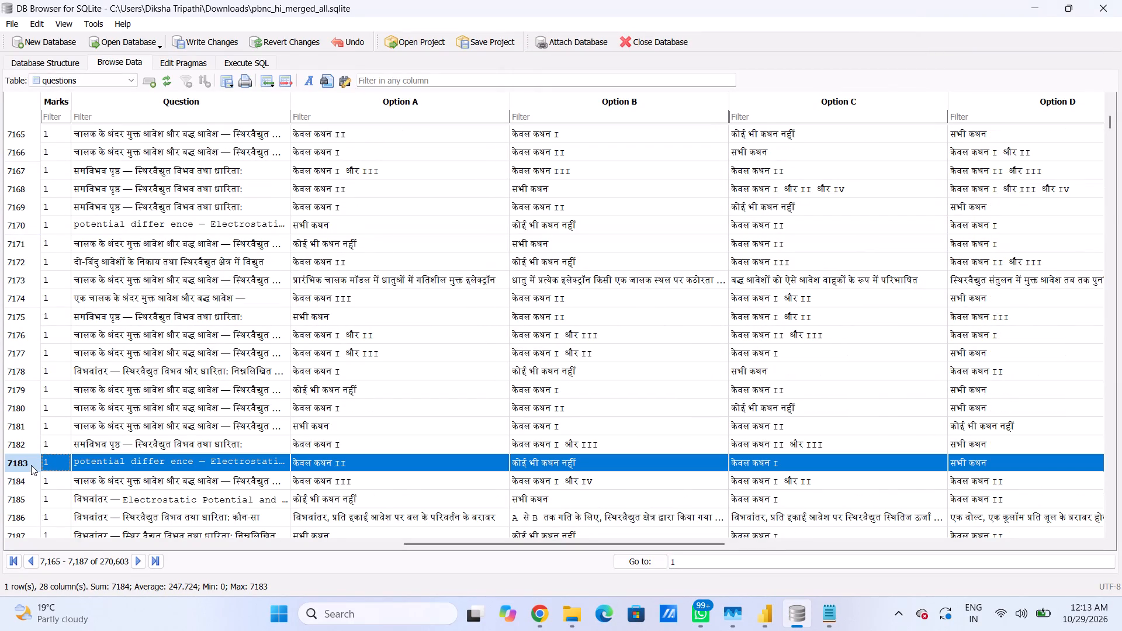
key(ctrl+c)
click(827, 614)
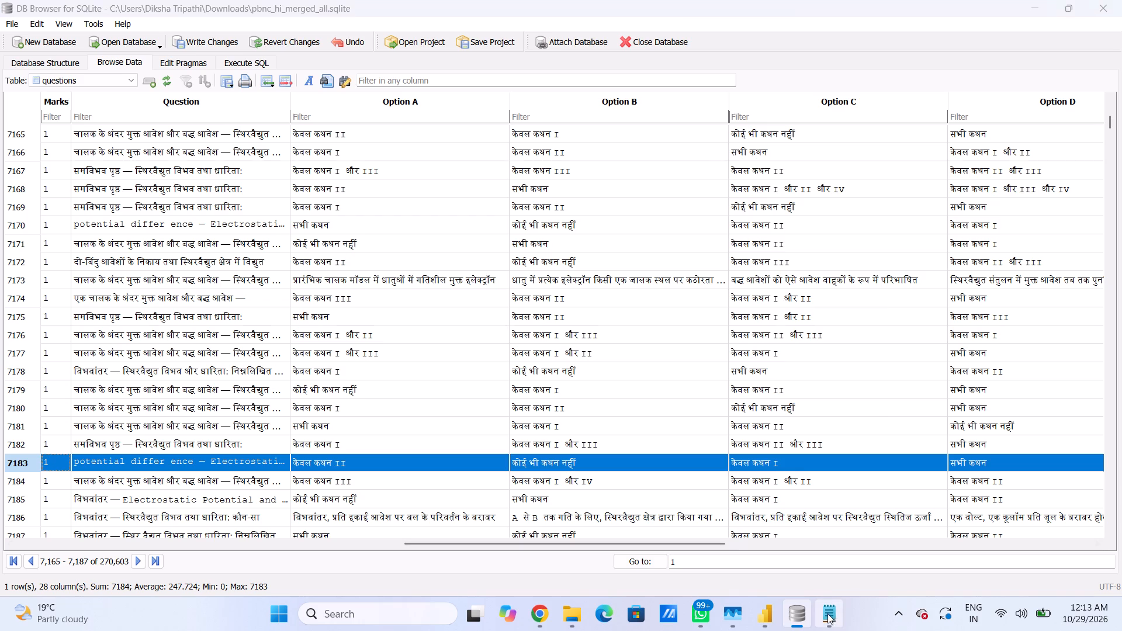
key(ctrl+v)
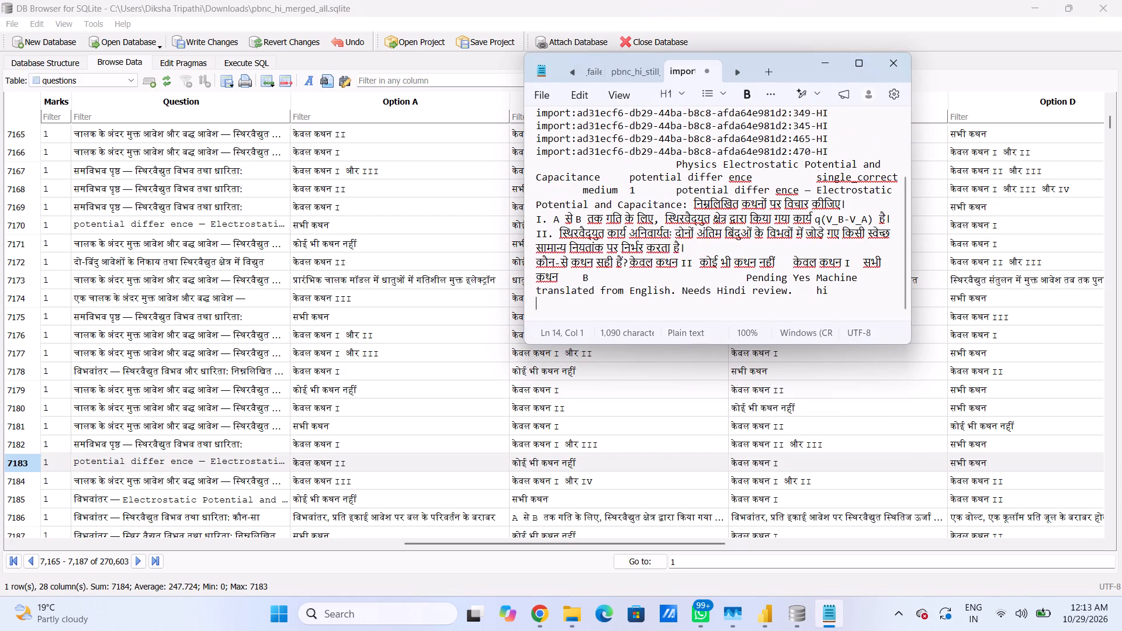
drag(676, 166, 740, 308)
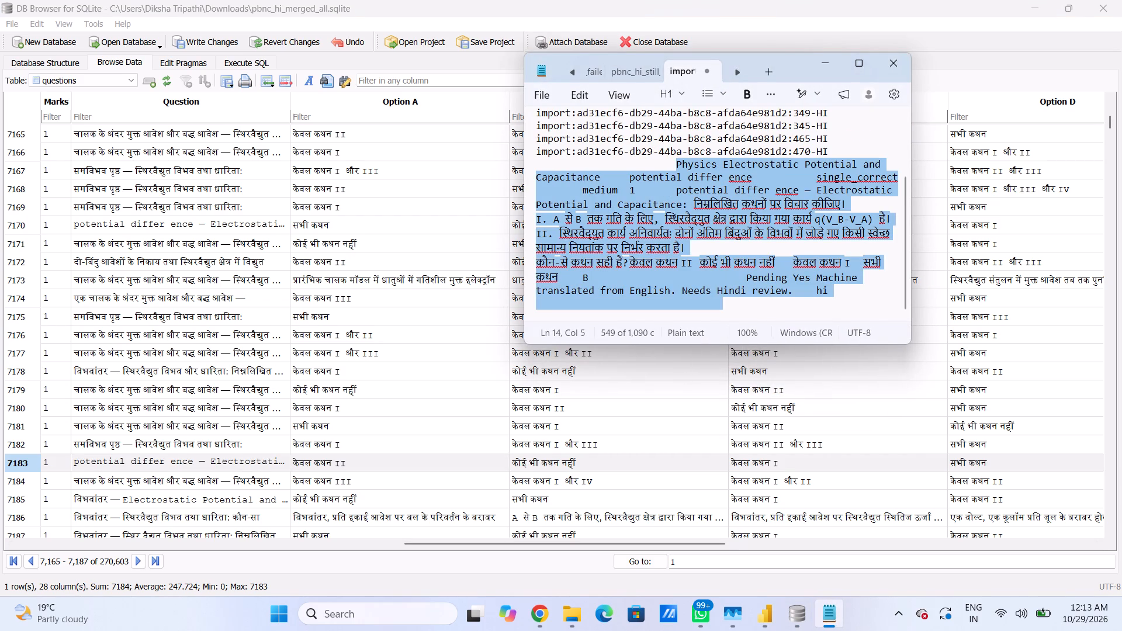
drag(740, 308, 741, 309)
key(BackSpace)
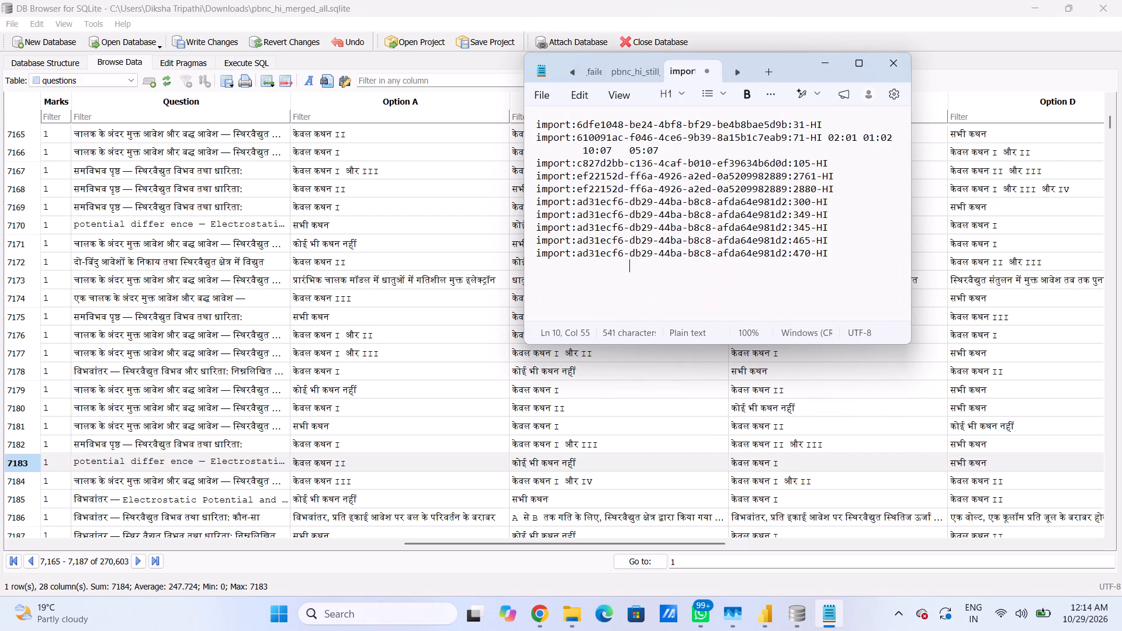
click(834, 256)
key(Return)
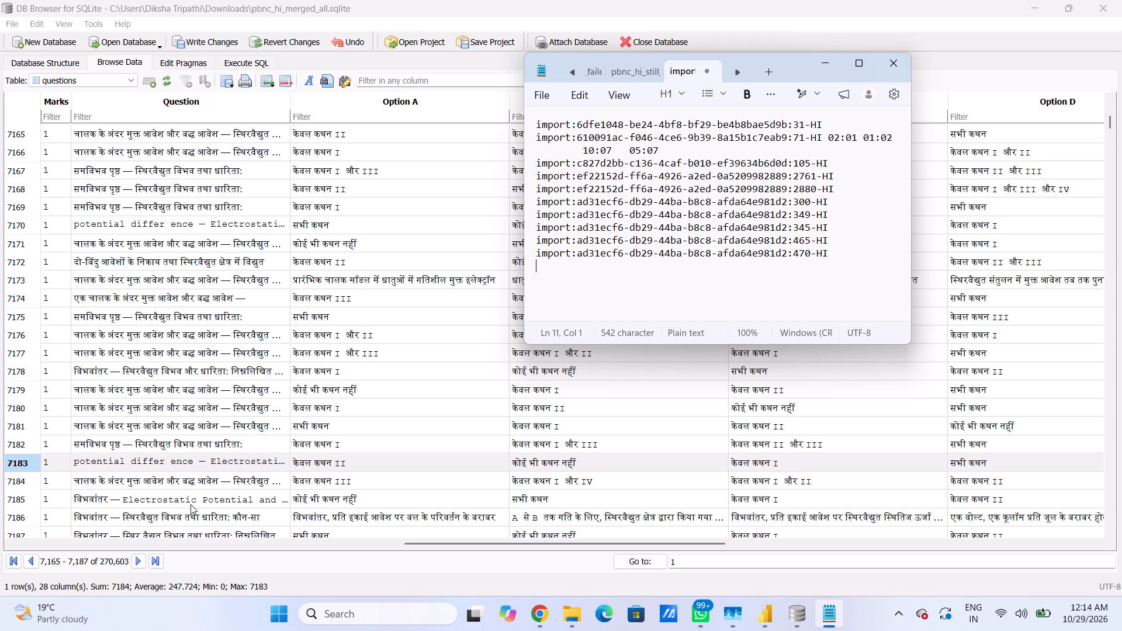
Copy row 7185 into the Notepad list and keep only its Question ID import:ad31ecf6-db29-44ba-b8c8-afda64e981d2:471-HI.
click(145, 494)
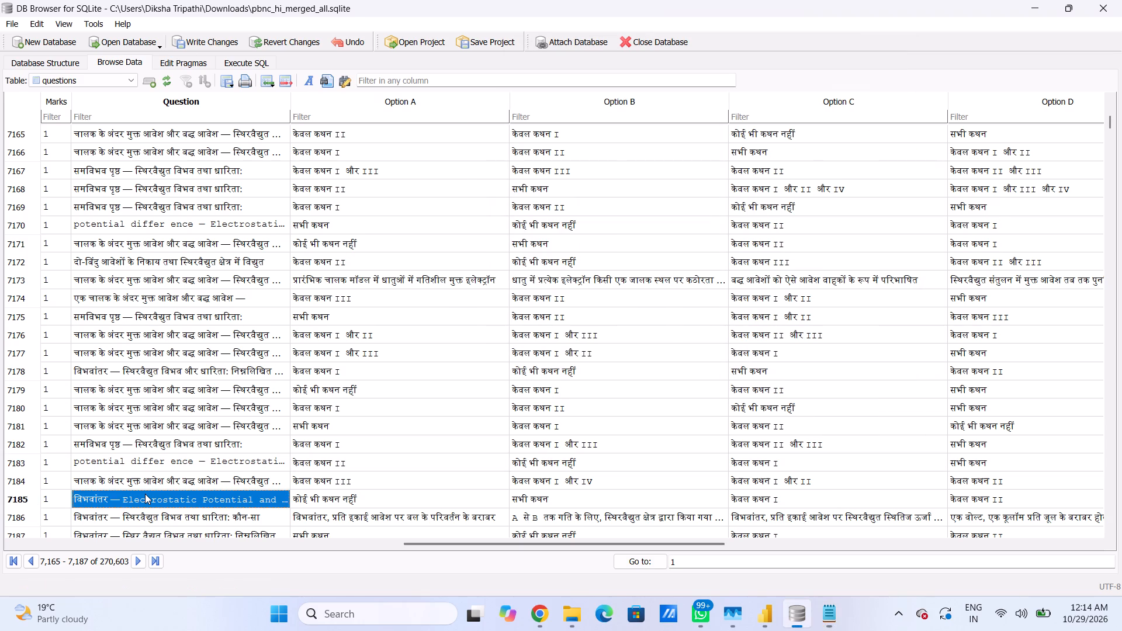
click(30, 497)
key(ctrl+c)
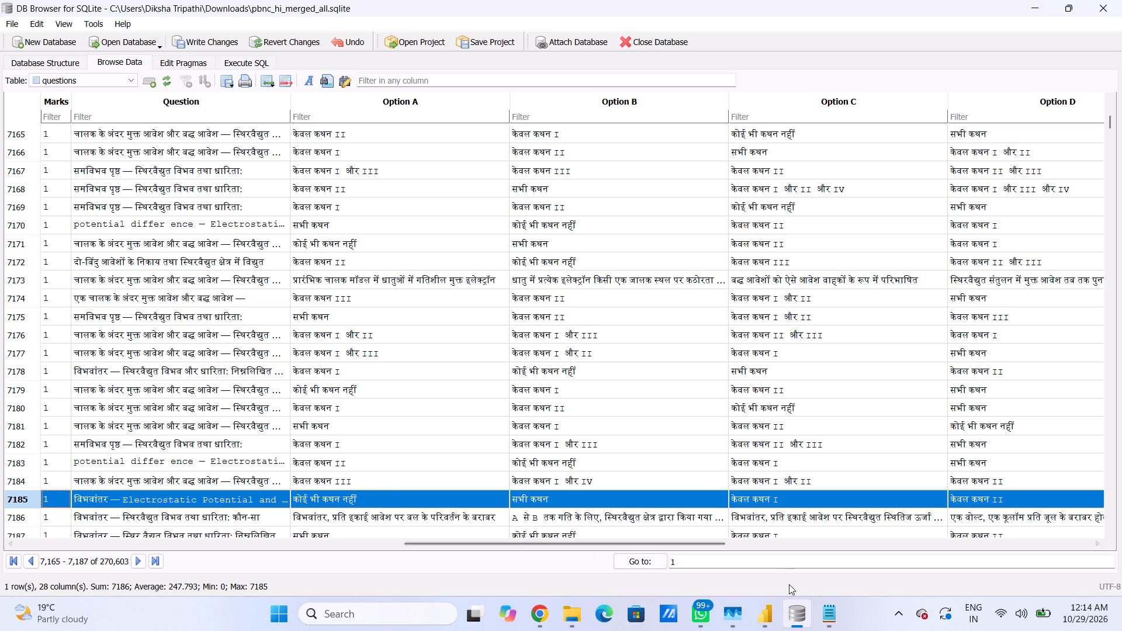
click(826, 611)
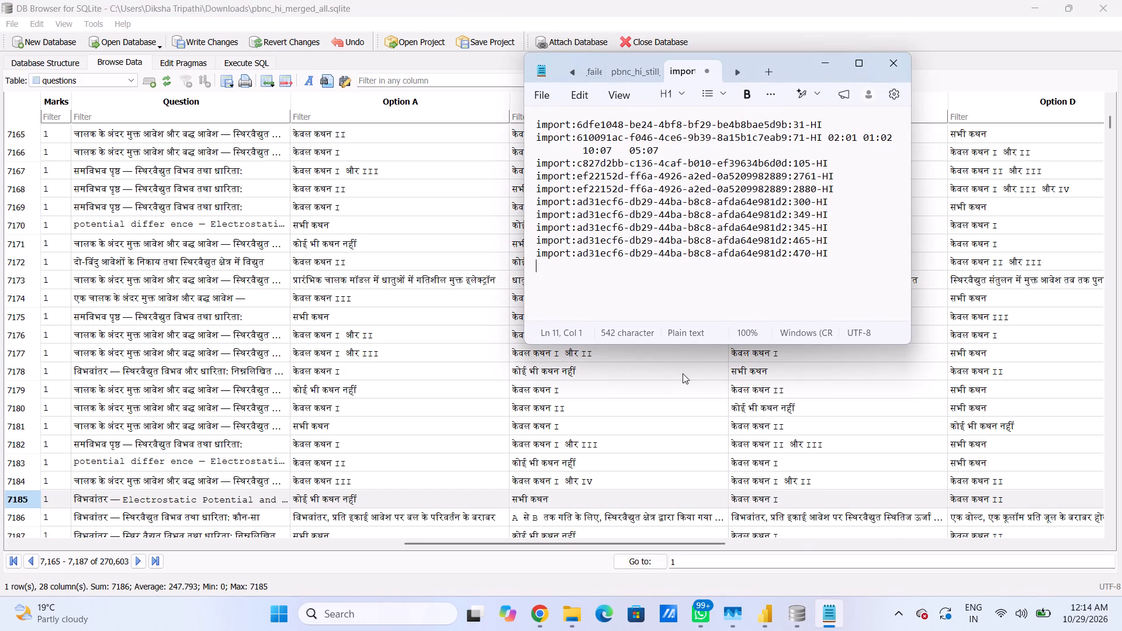
key(ctrl+v)
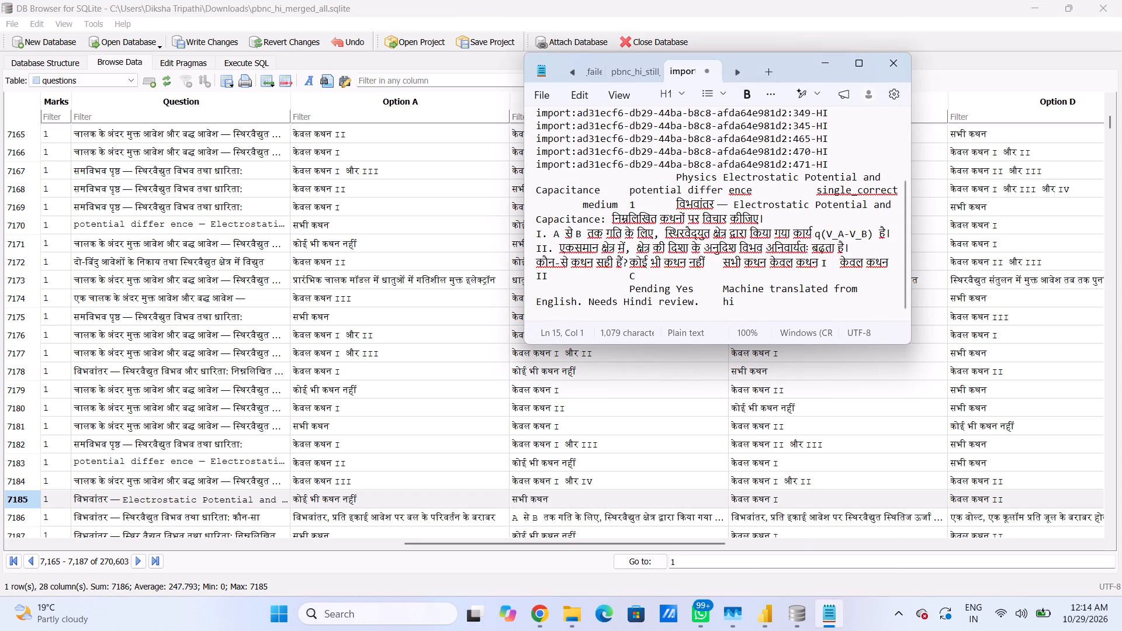
drag(674, 179, 826, 328)
key(BackSpace)
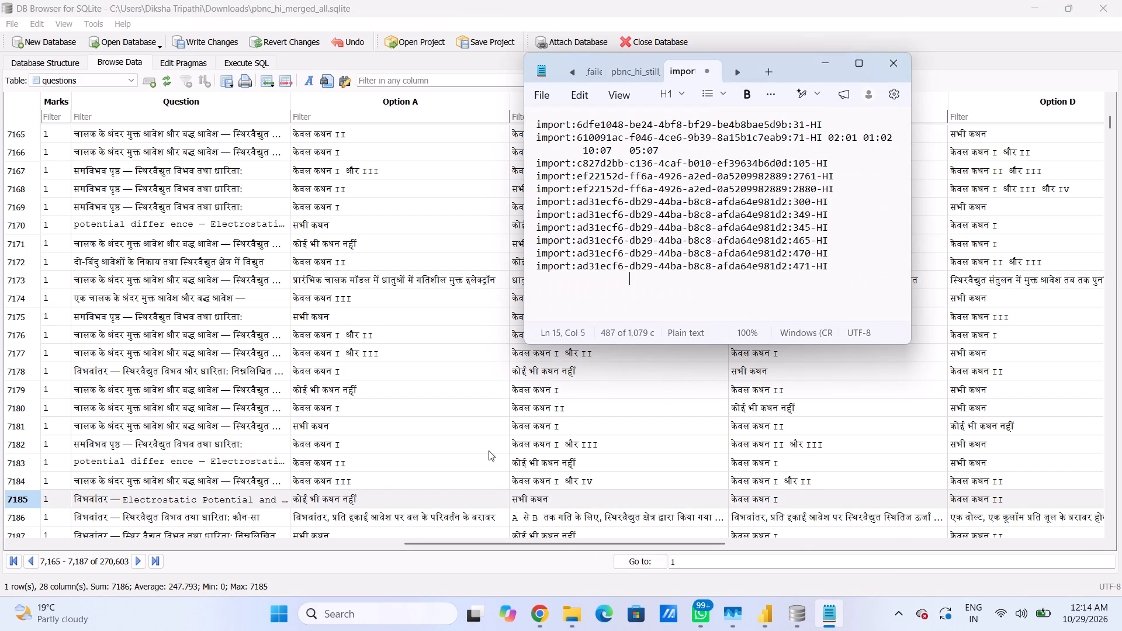
Copy row 7207 into the Notepad list and delete its text from the chapter name Current Electricity onward, keeping Question ID import:ad31ecf6-db29-44ba-b8c8-afda64e981d2:486-HI.
scroll(441, 462, down, 4)
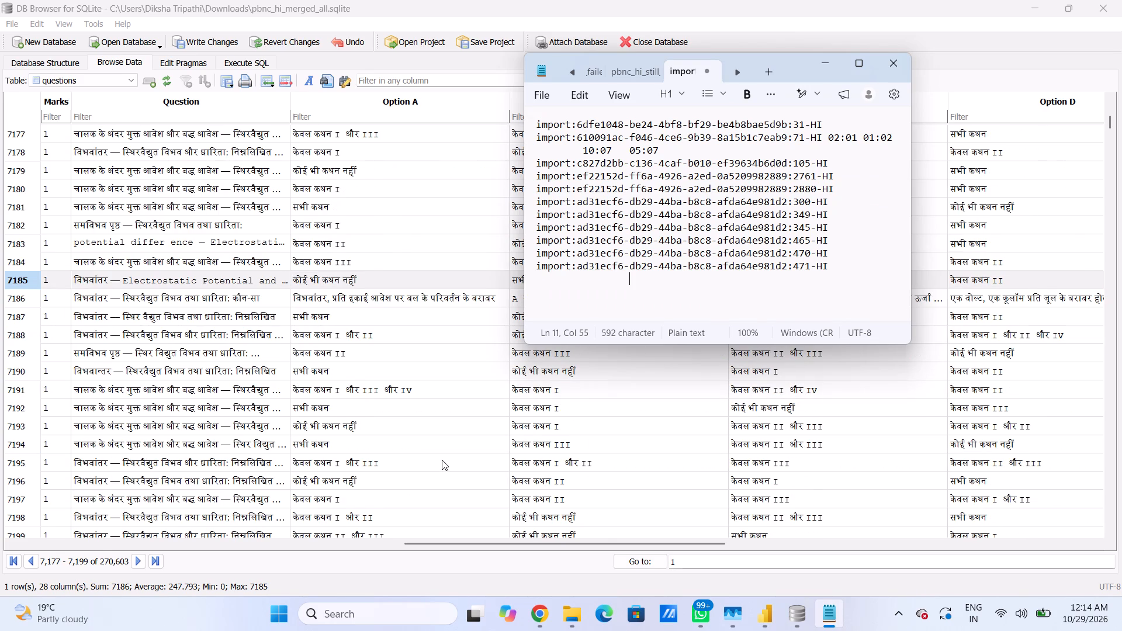
scroll(442, 460, down, 4)
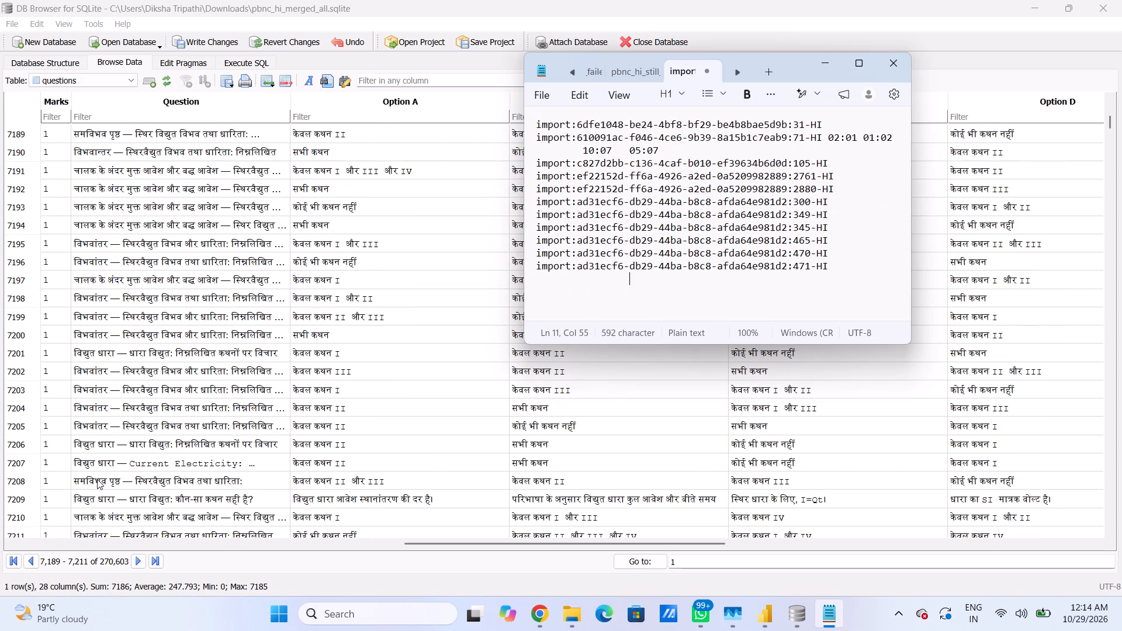
click(27, 463)
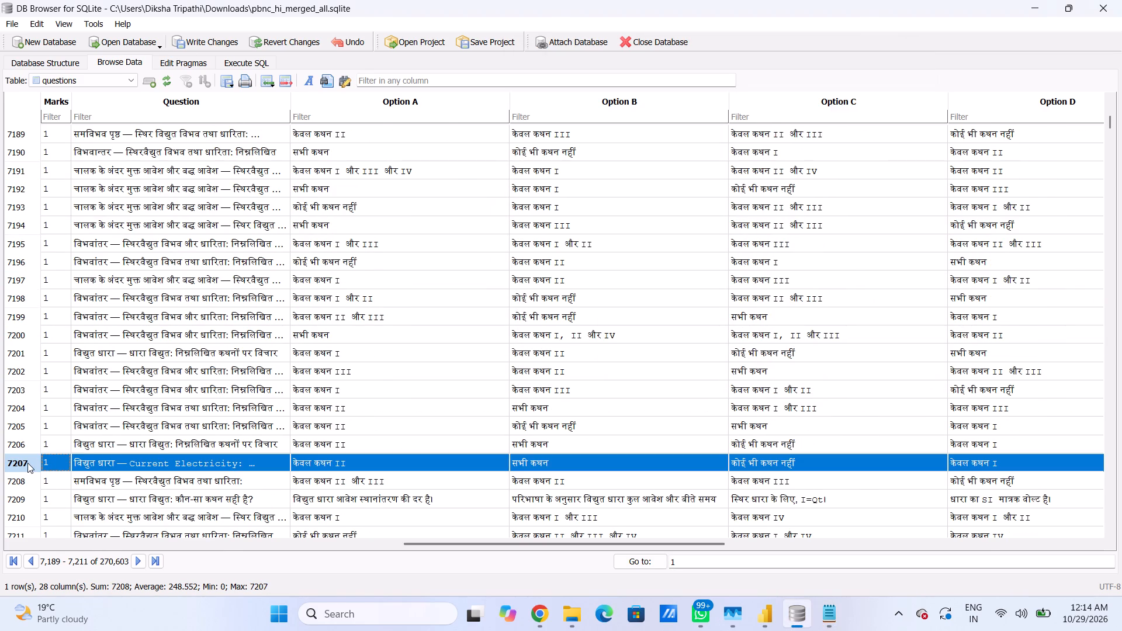
key(ctrl+c)
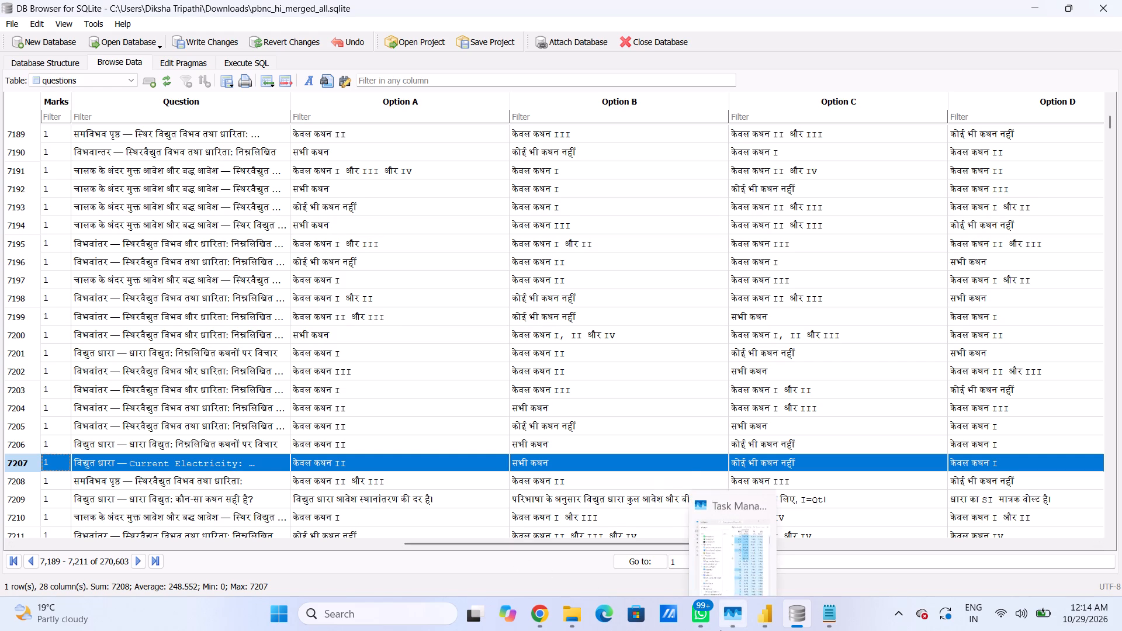
click(839, 615)
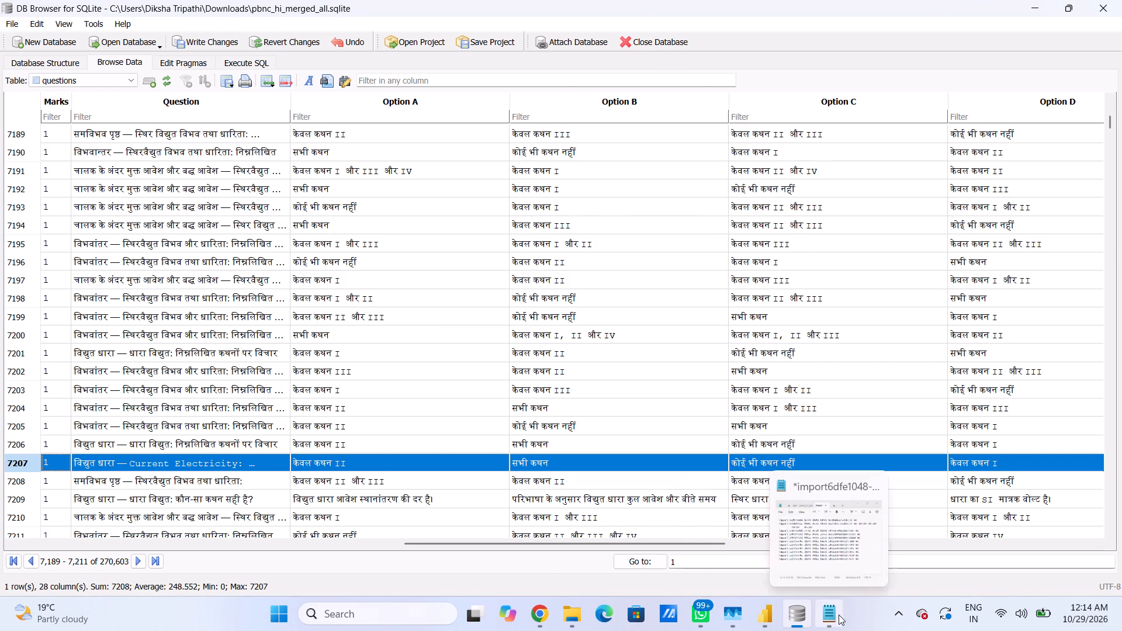
key(ctrl+v)
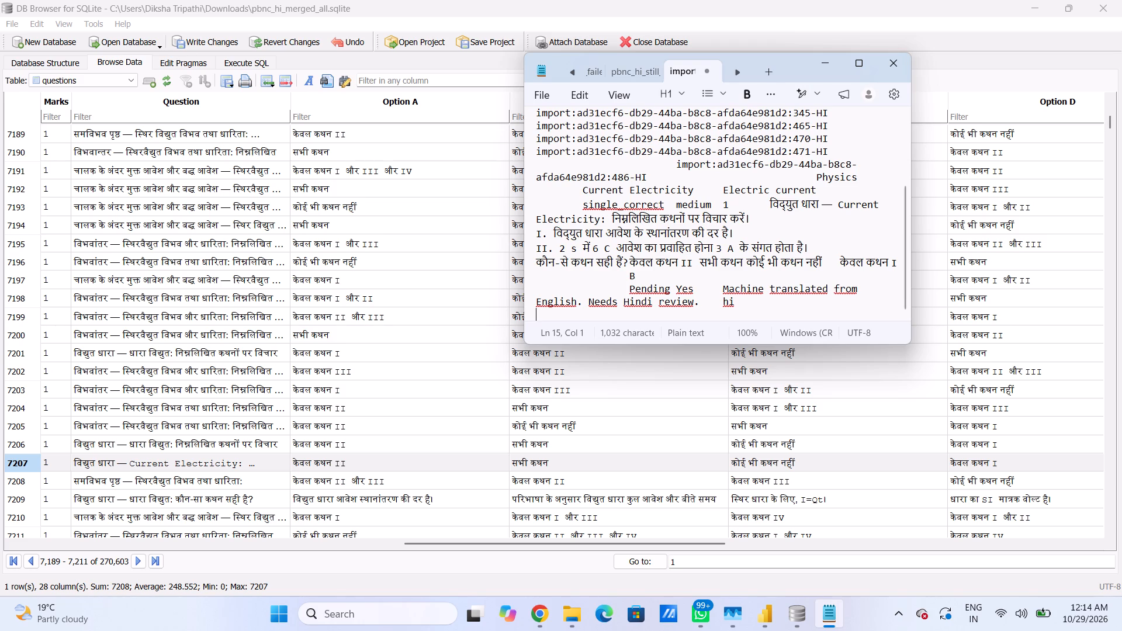
drag(583, 195, 805, 319)
key(BackSpace)
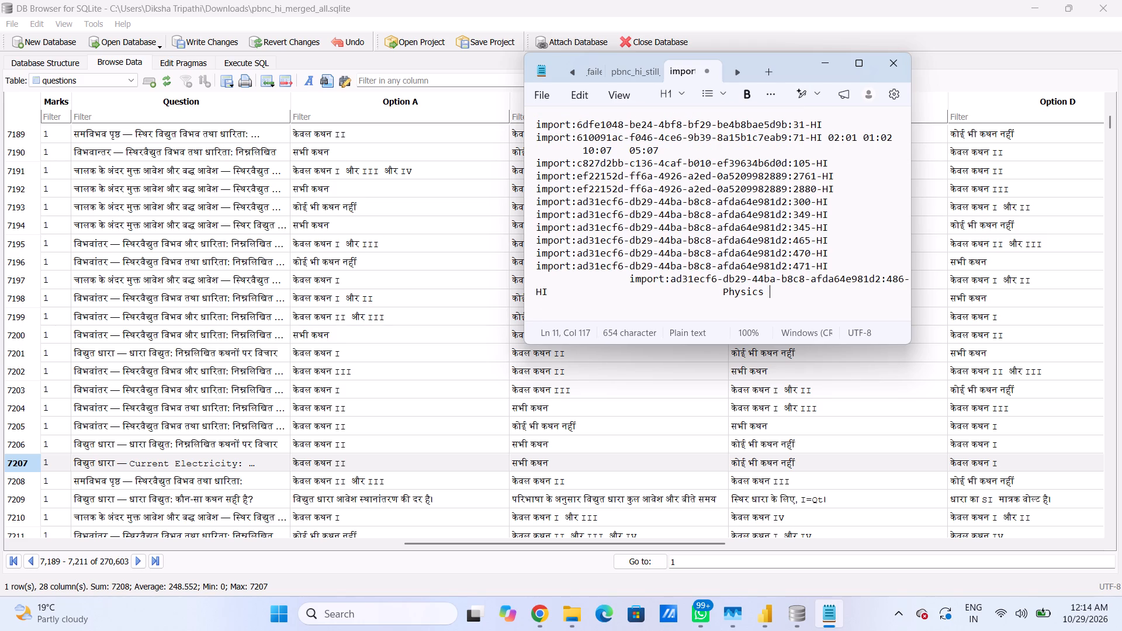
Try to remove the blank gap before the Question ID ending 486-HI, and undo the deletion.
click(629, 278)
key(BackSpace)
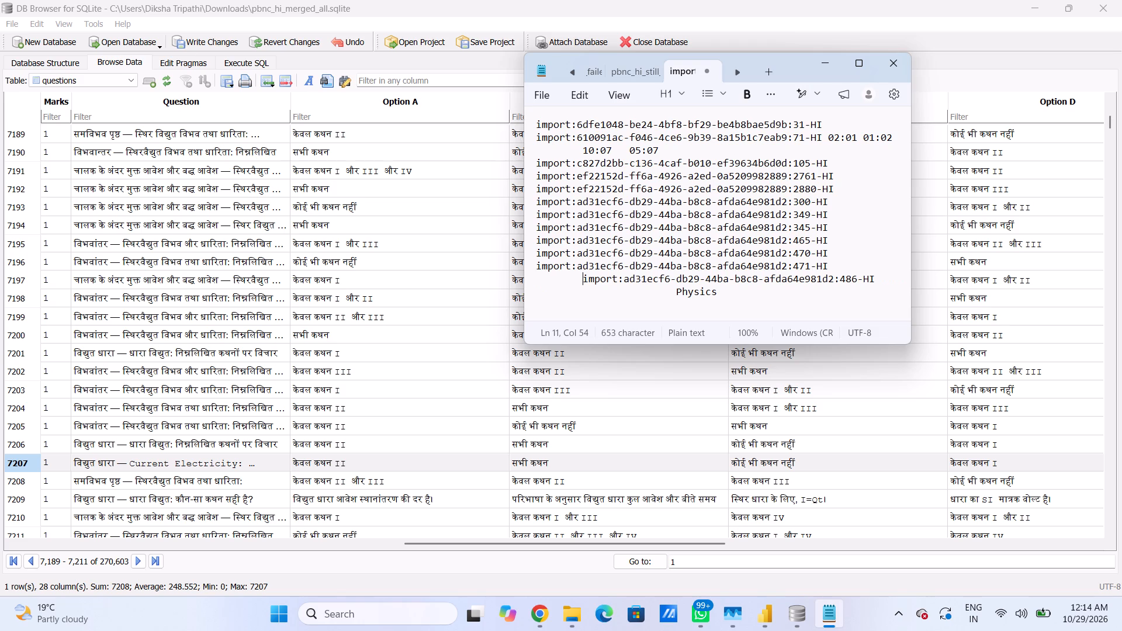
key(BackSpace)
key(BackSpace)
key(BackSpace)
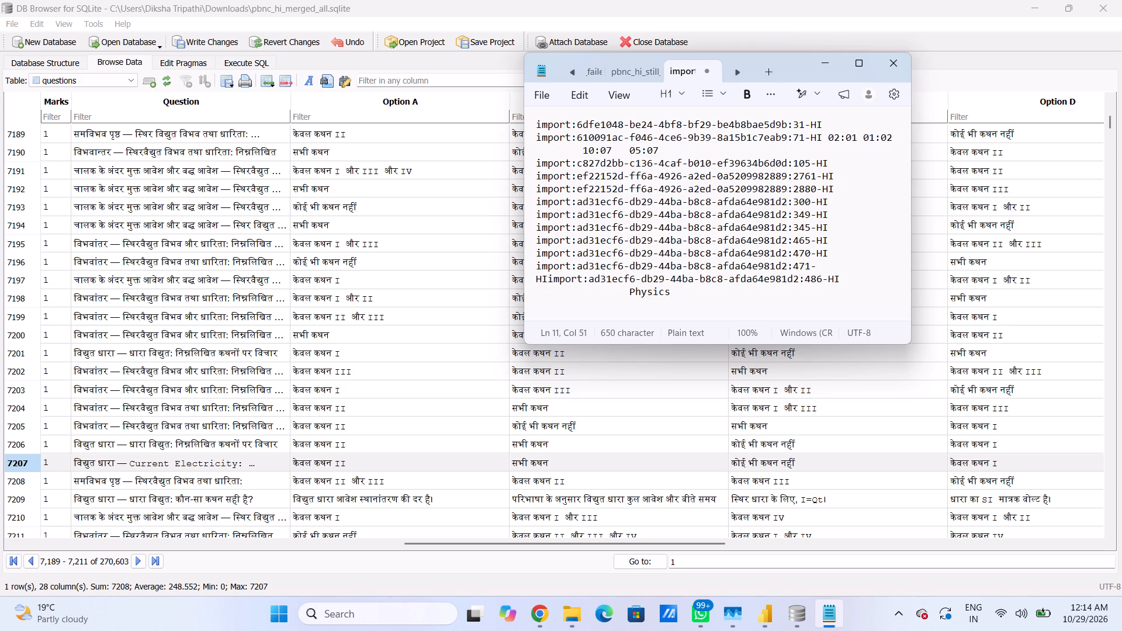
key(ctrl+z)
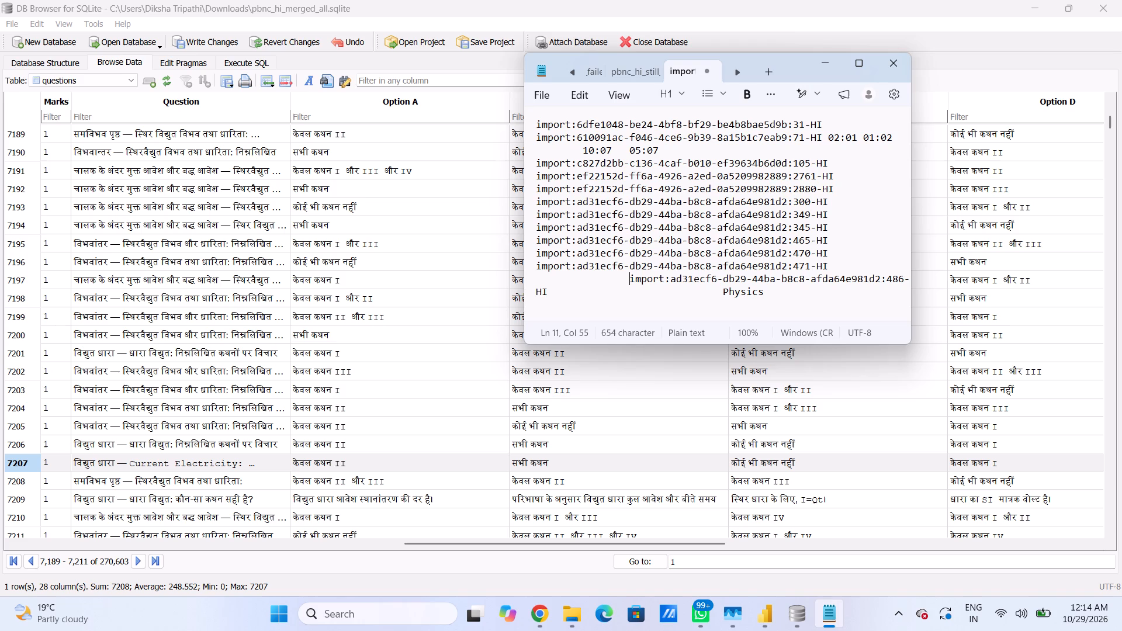
Delete the leftover word Physics and the blank space after the Question ID ending 486-HI in the Notepad list.
key(BackSpace)
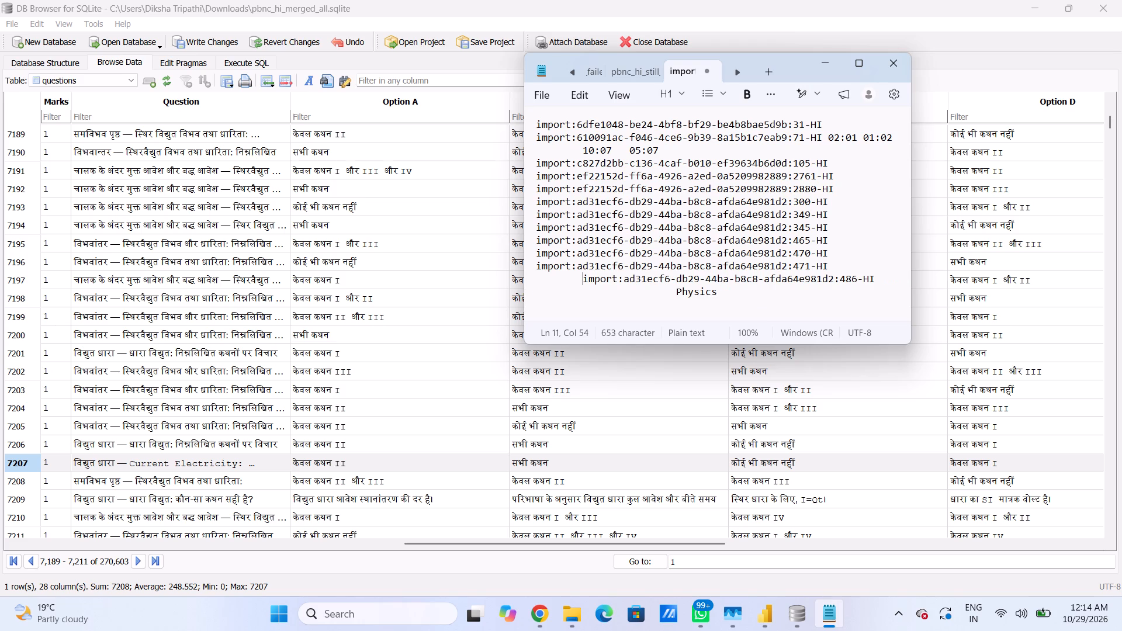
drag(733, 292, 671, 294)
key(BackSpace)
key(BackSpace)
key(BackSpace)
key(BackSpace)
key(BackSpace)
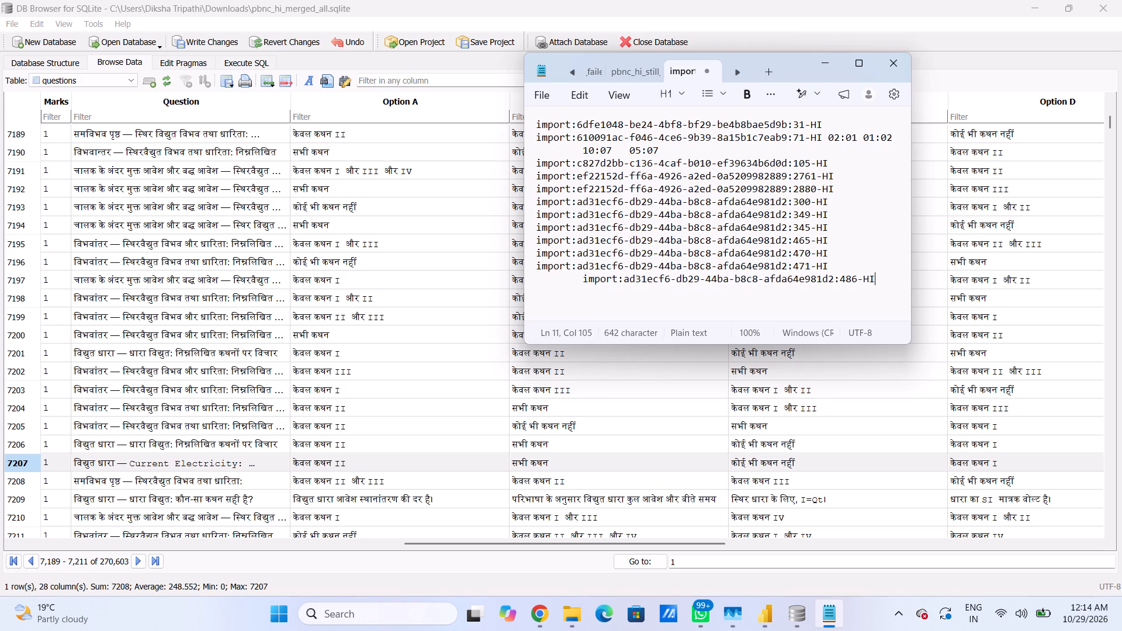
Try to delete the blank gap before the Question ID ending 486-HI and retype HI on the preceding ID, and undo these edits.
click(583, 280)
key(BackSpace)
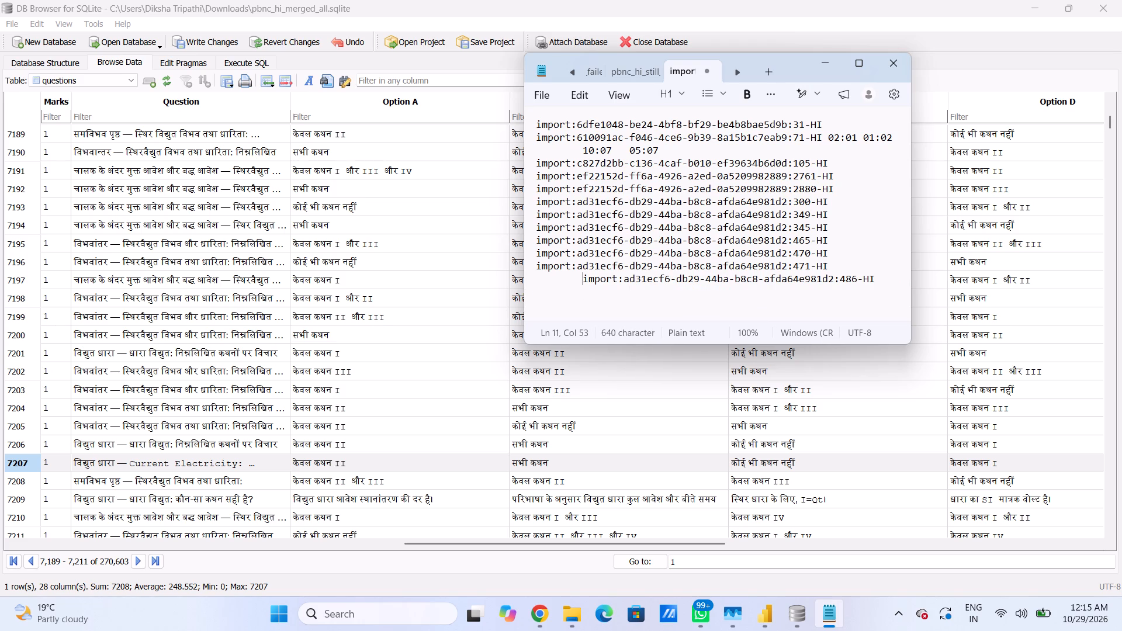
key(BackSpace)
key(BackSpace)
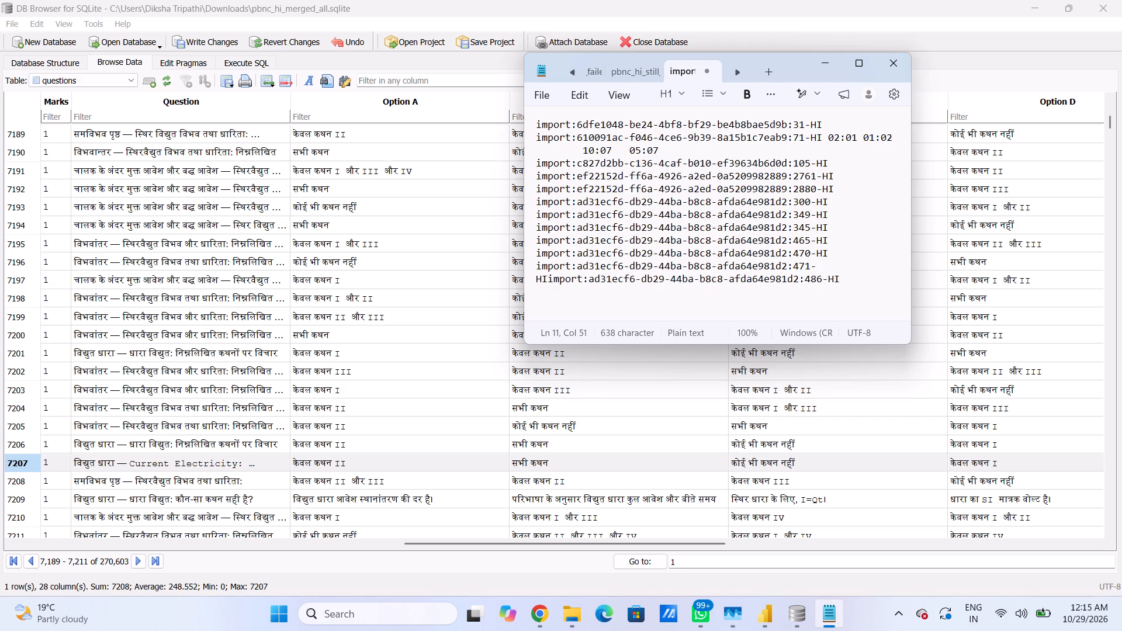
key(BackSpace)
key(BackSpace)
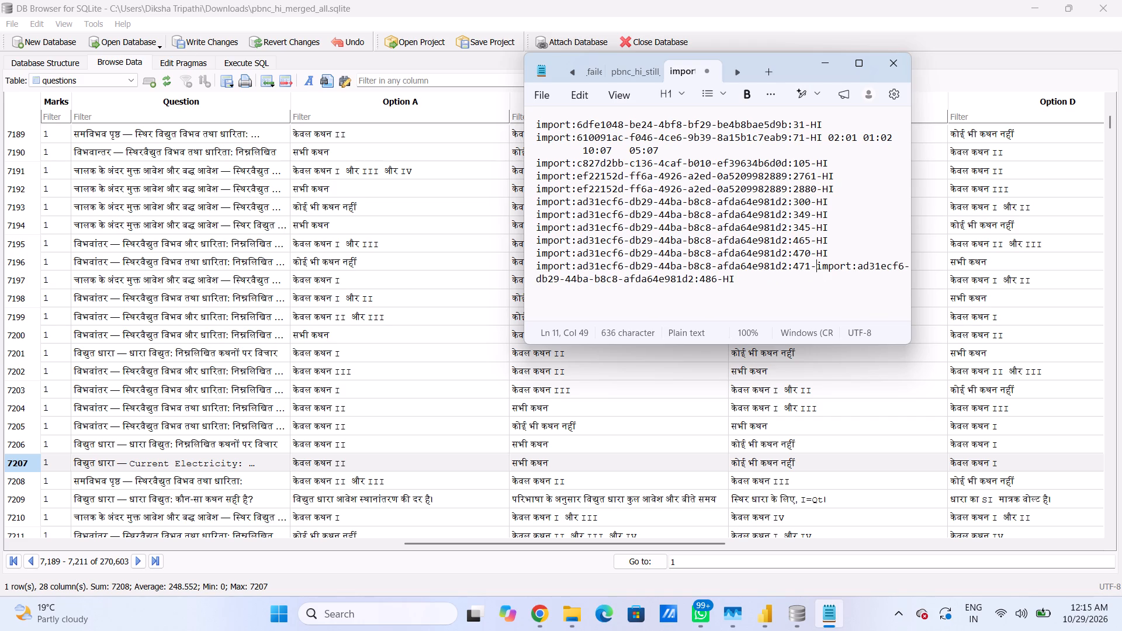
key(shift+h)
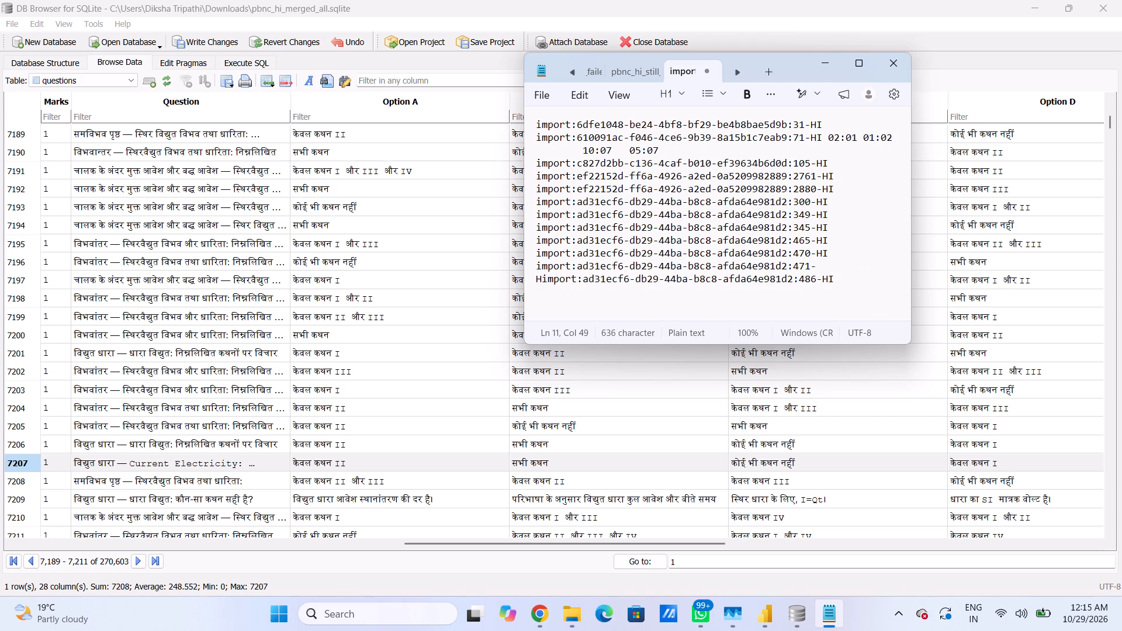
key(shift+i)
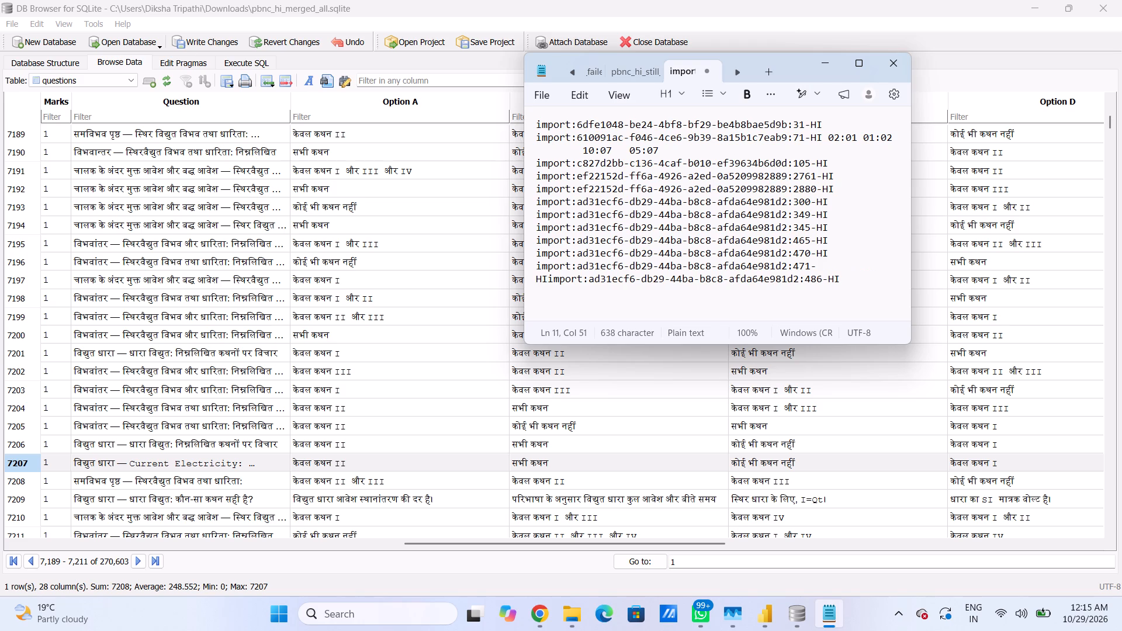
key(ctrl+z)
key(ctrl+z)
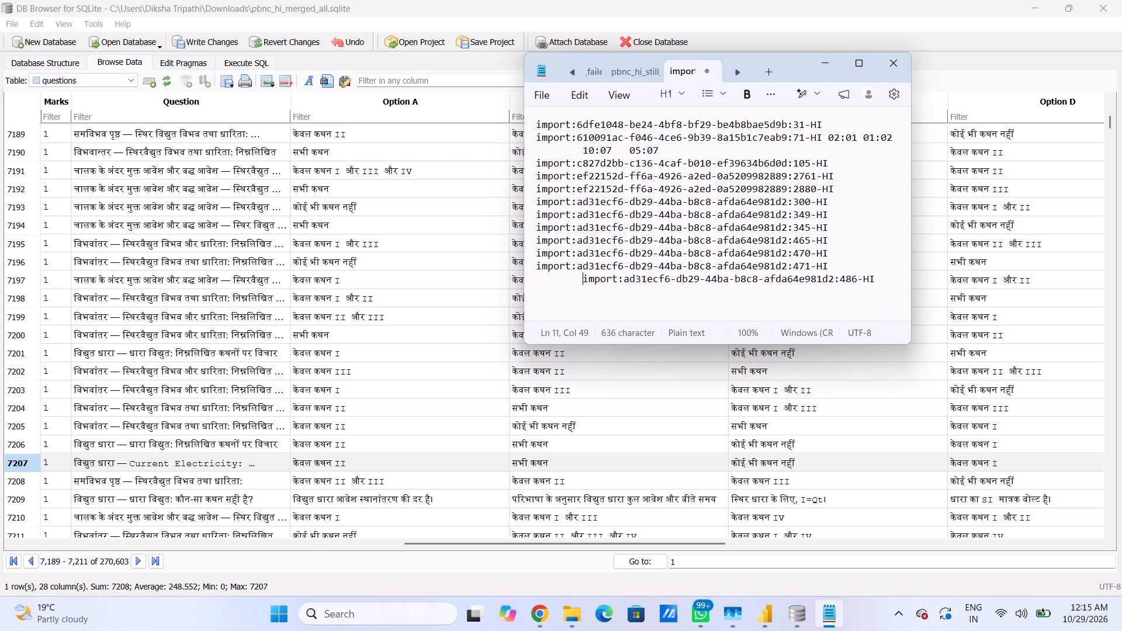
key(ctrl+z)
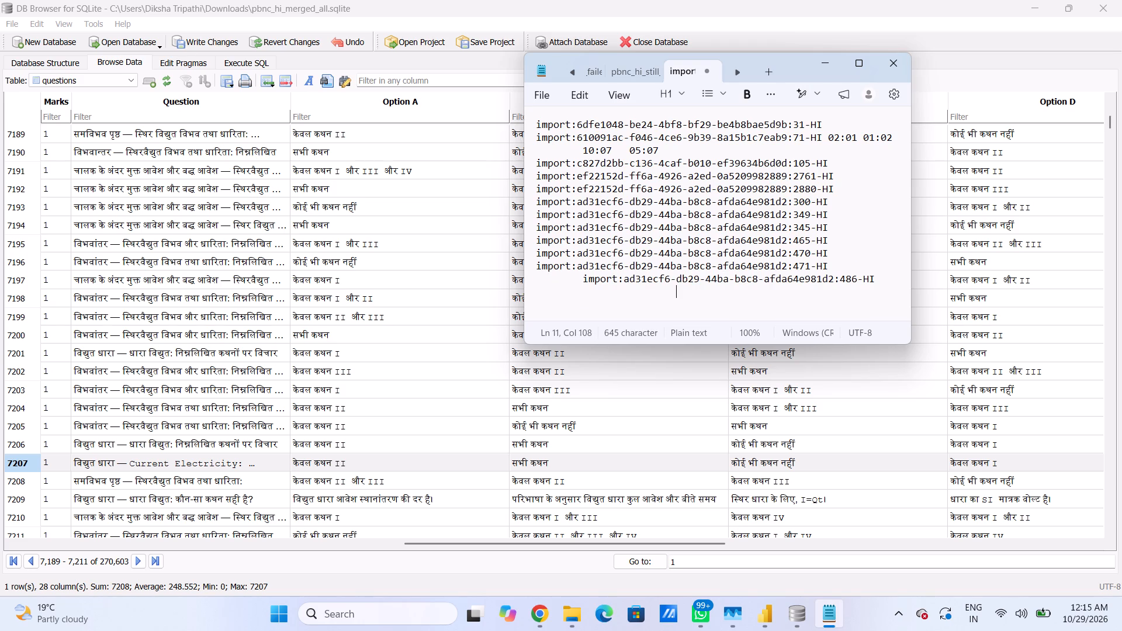
Remove the gap before the Question ID ending 486-HI, start that ID on its own line, and add a new line after it.
click(587, 278)
click(583, 278)
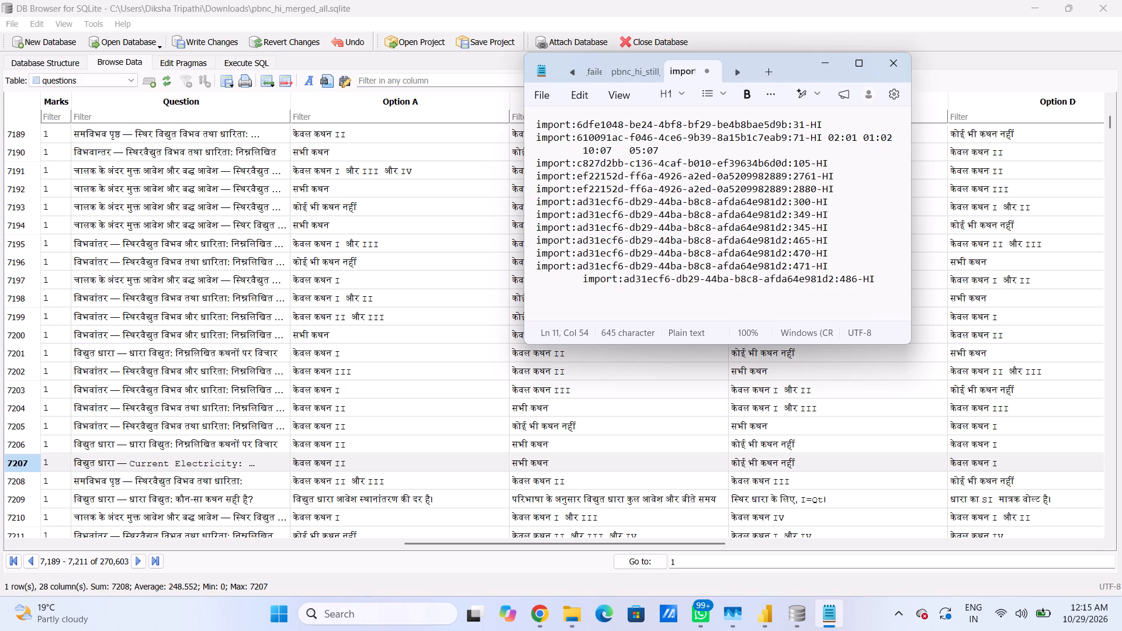
key(BackSpace)
key(BackSpace)
key(BackSpace)
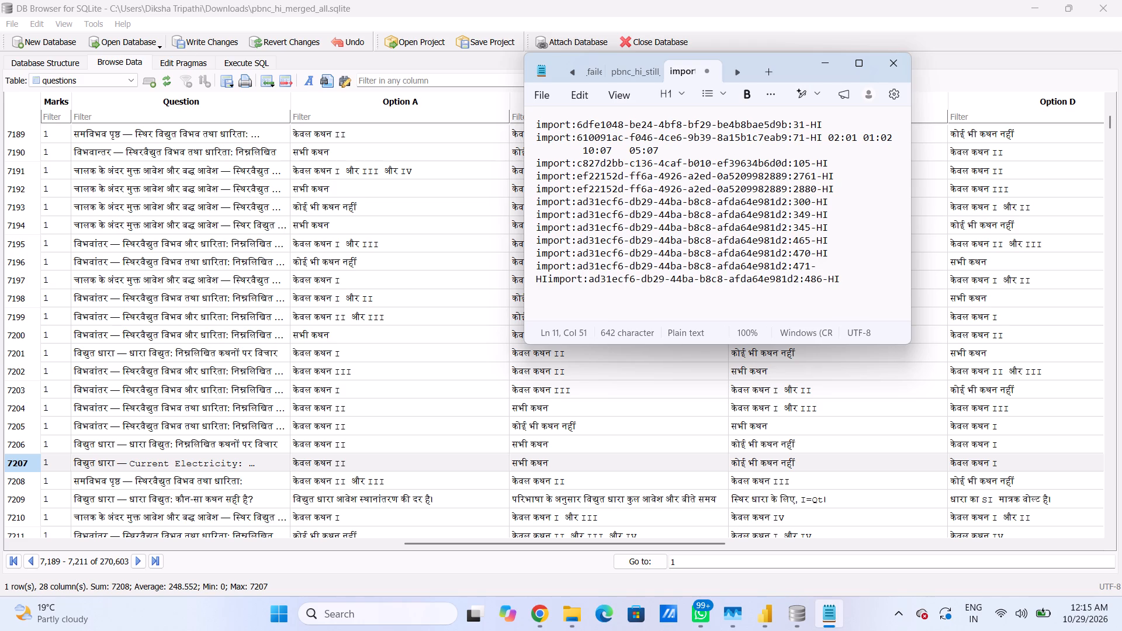
key(Return)
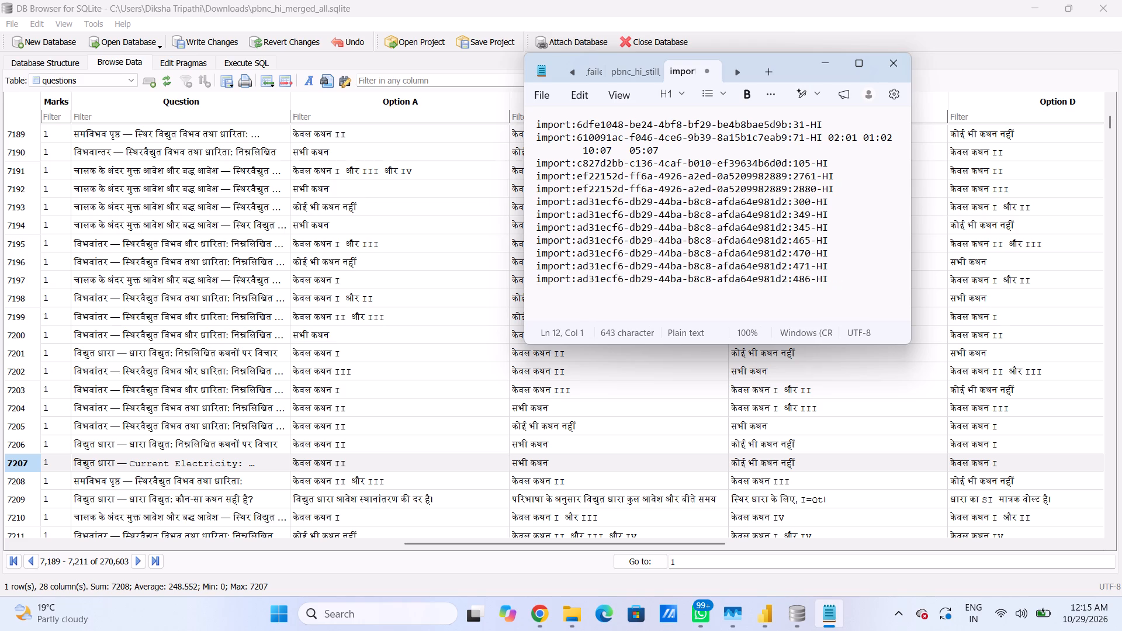
click(856, 285)
click(852, 274)
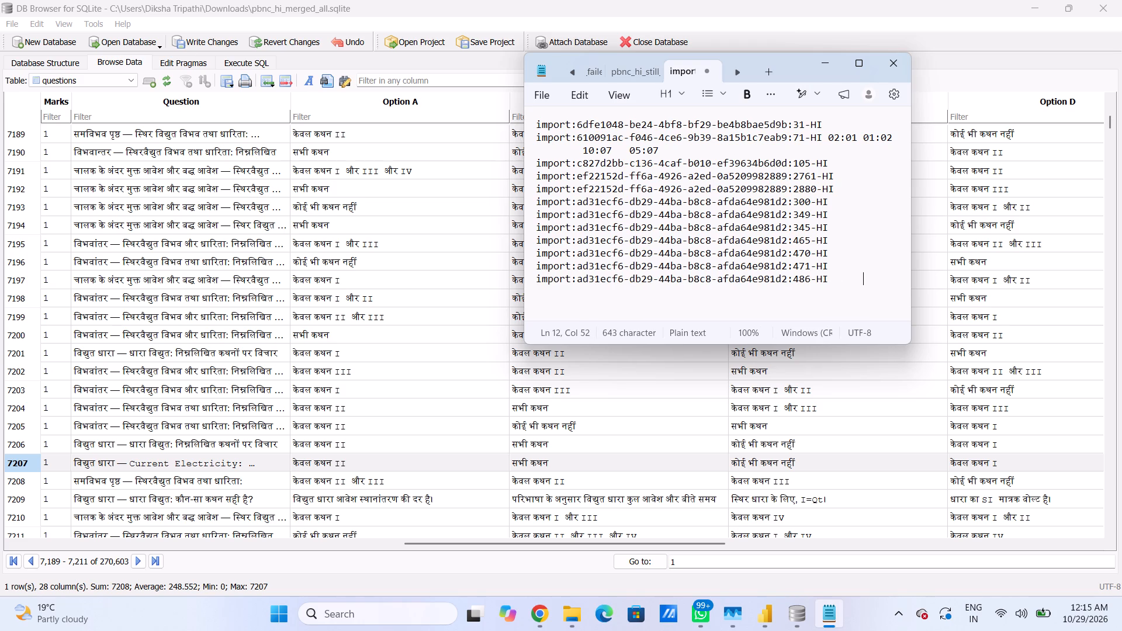
click(839, 277)
key(Return)
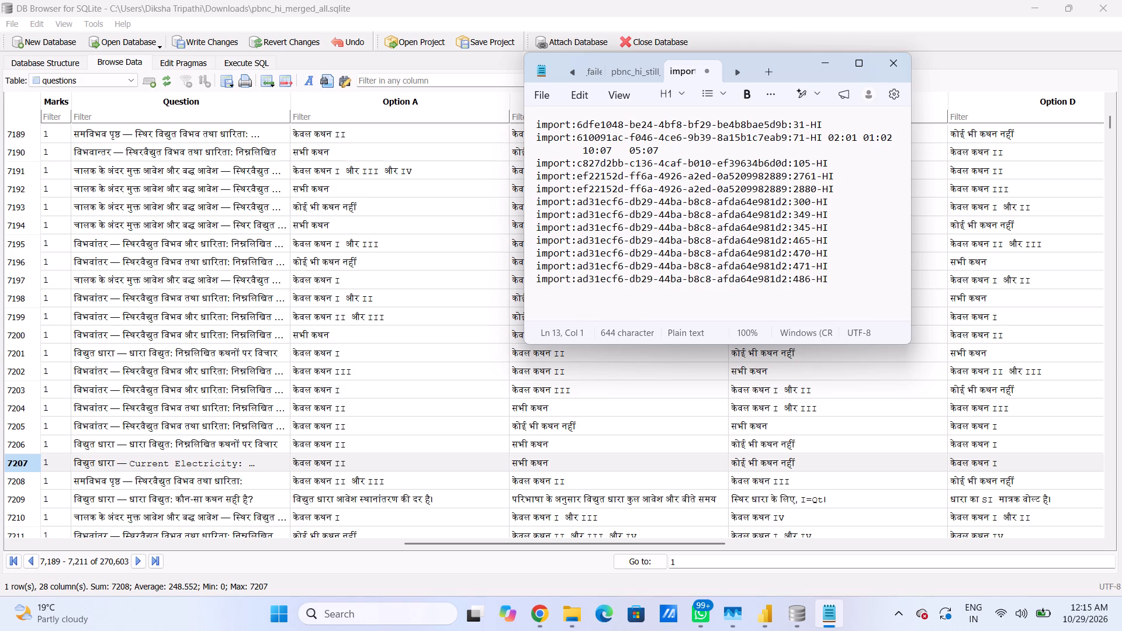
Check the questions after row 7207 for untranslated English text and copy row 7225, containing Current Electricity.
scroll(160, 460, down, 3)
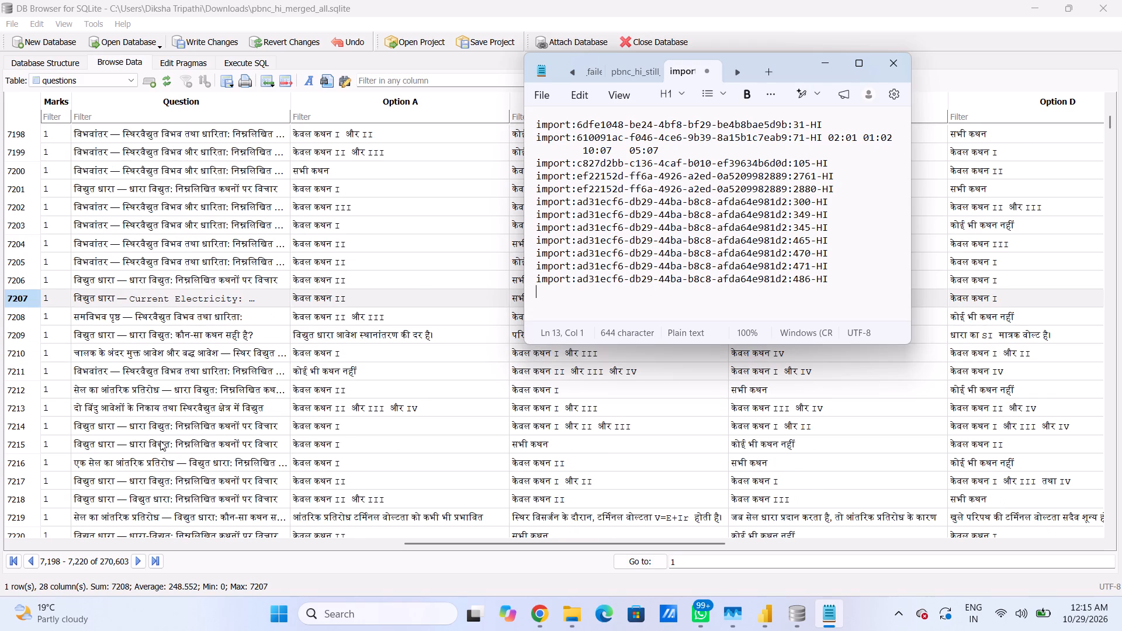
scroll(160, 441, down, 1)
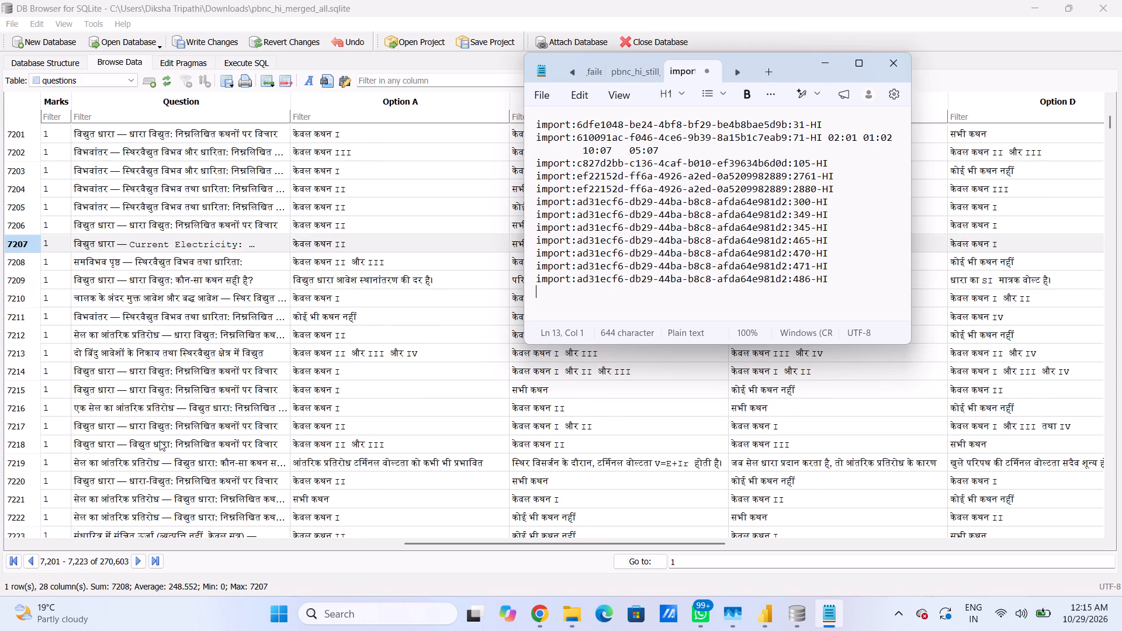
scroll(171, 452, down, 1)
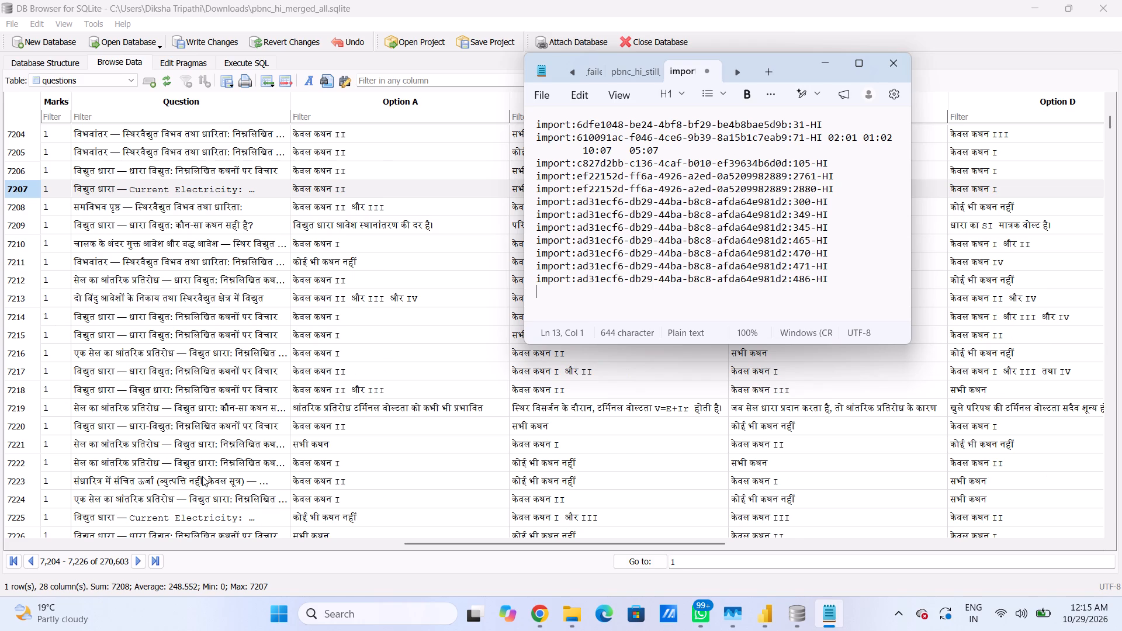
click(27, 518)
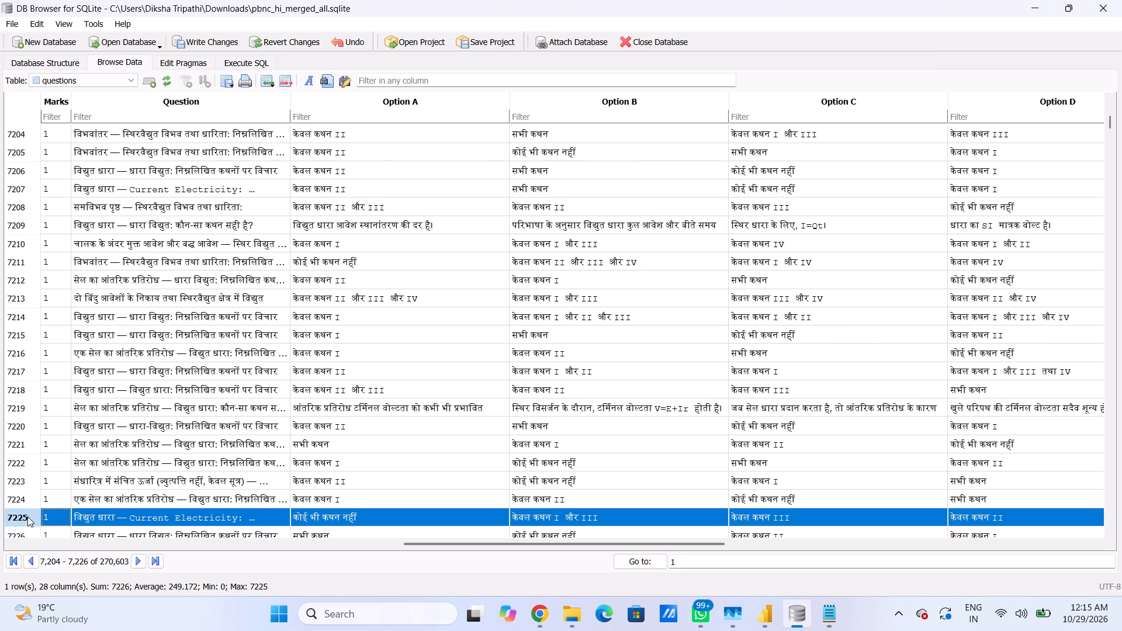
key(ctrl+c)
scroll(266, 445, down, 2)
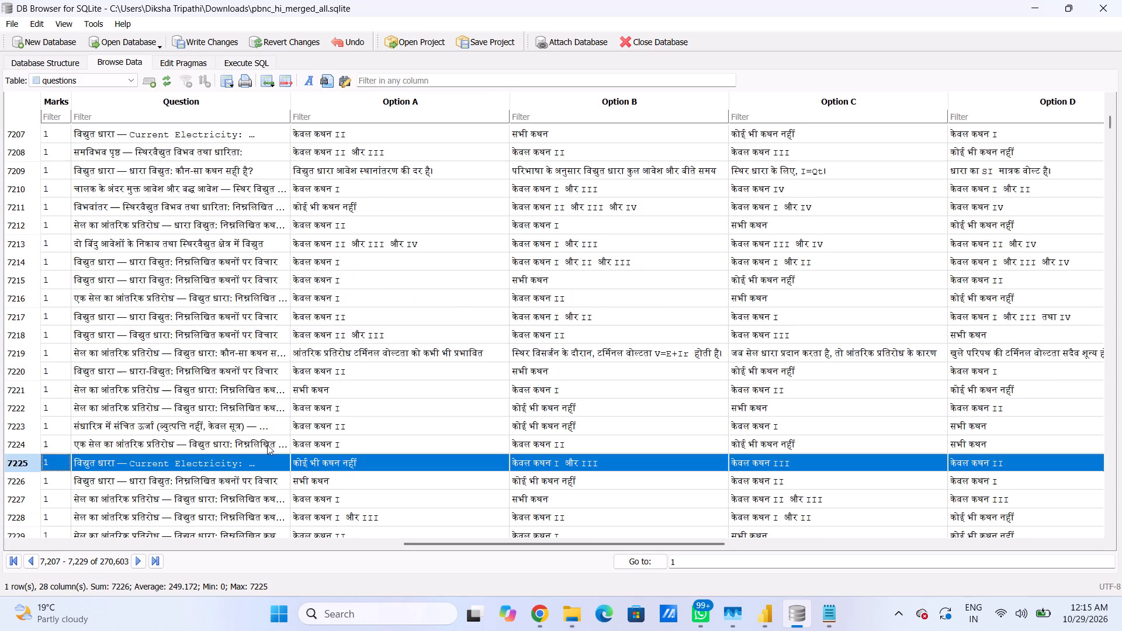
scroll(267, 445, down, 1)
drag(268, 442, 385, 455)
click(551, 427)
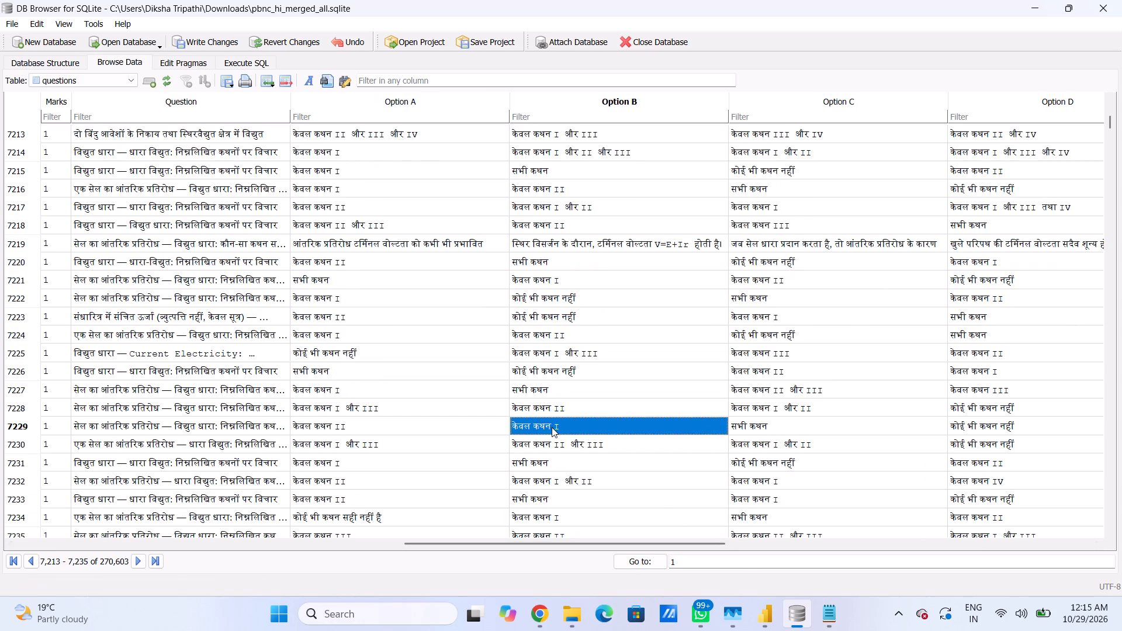
Copy row 7225 into the Notepad list and keep only its Question ID import:ad31ecf6-db29-44ba-b8c8-afda64e981d2:495-HI, followed by a new line.
click(26, 362)
click(28, 352)
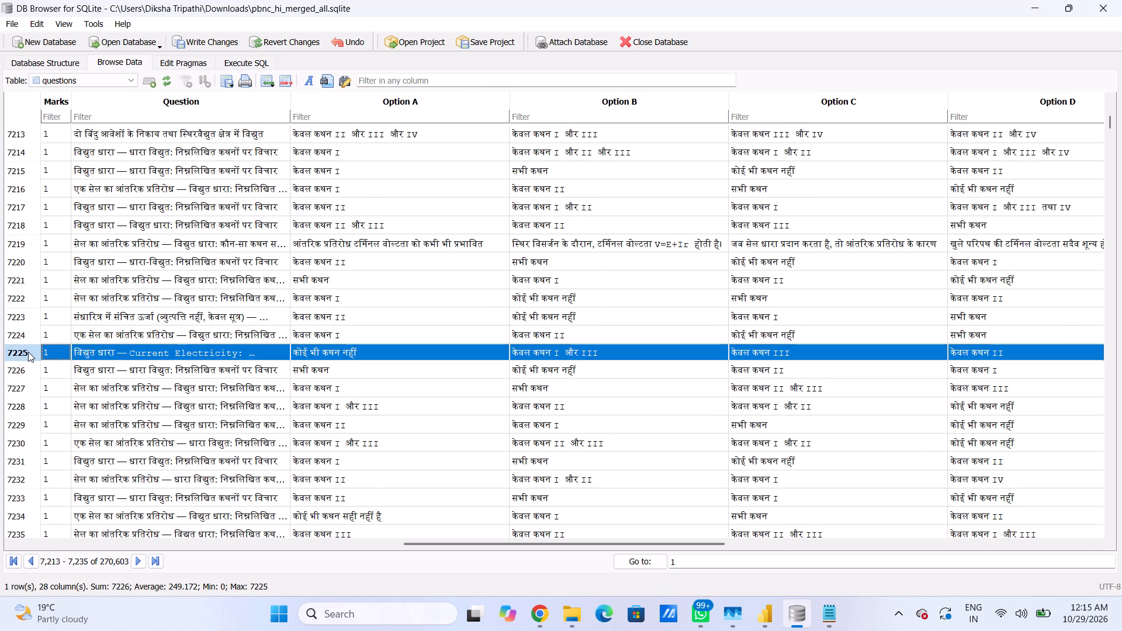
key(ctrl+c)
click(833, 616)
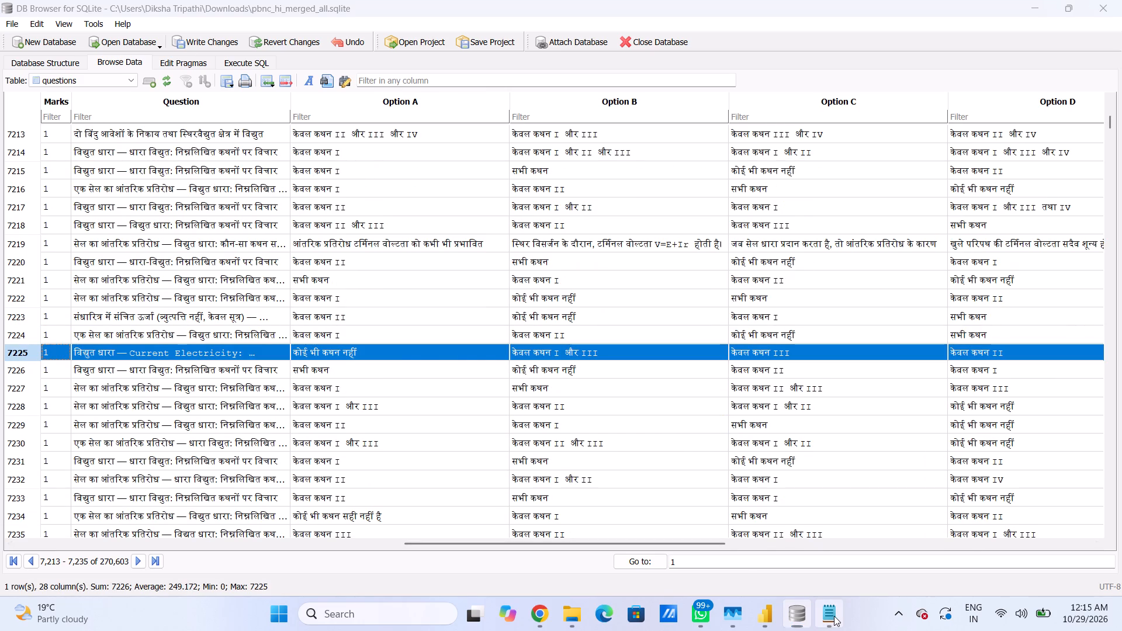
key(ctrl+v)
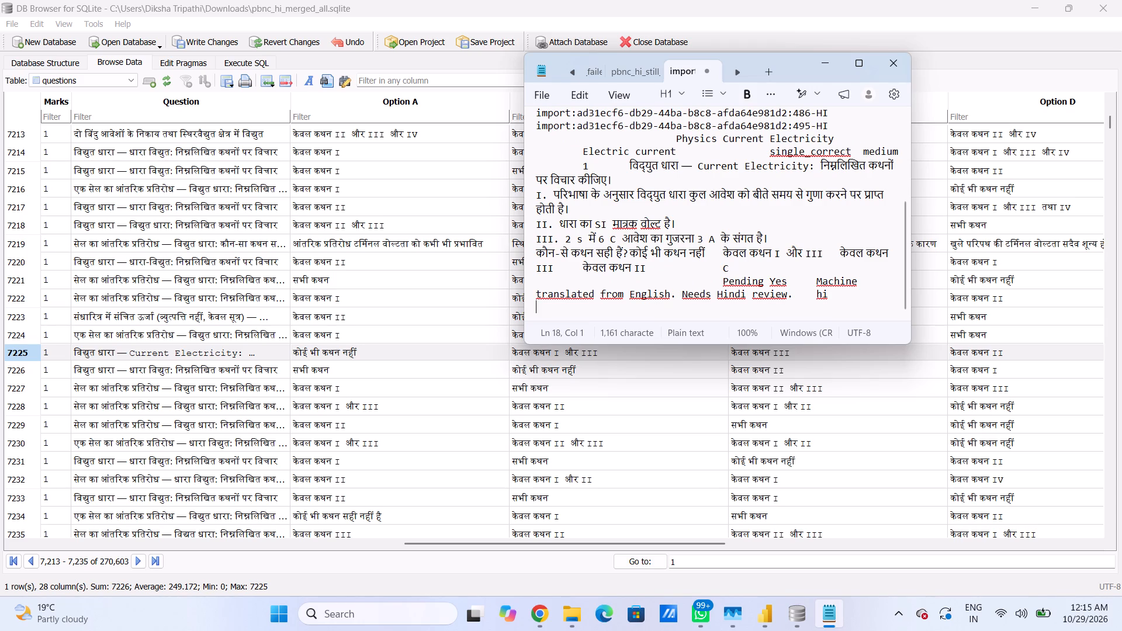
key(ctrl+z)
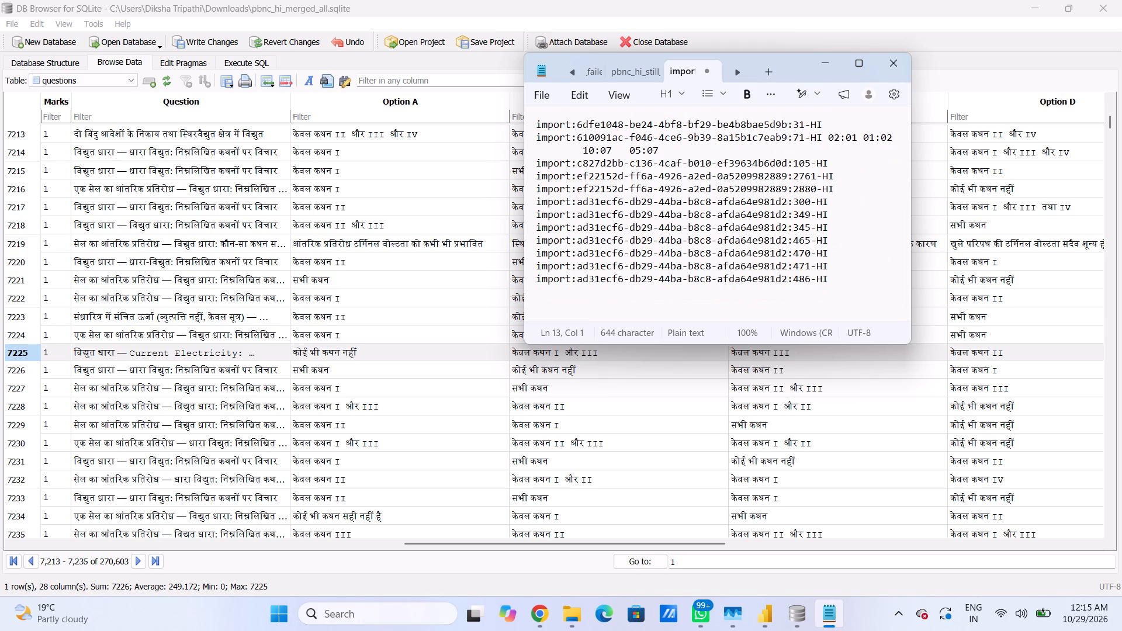
key(ctrl+v)
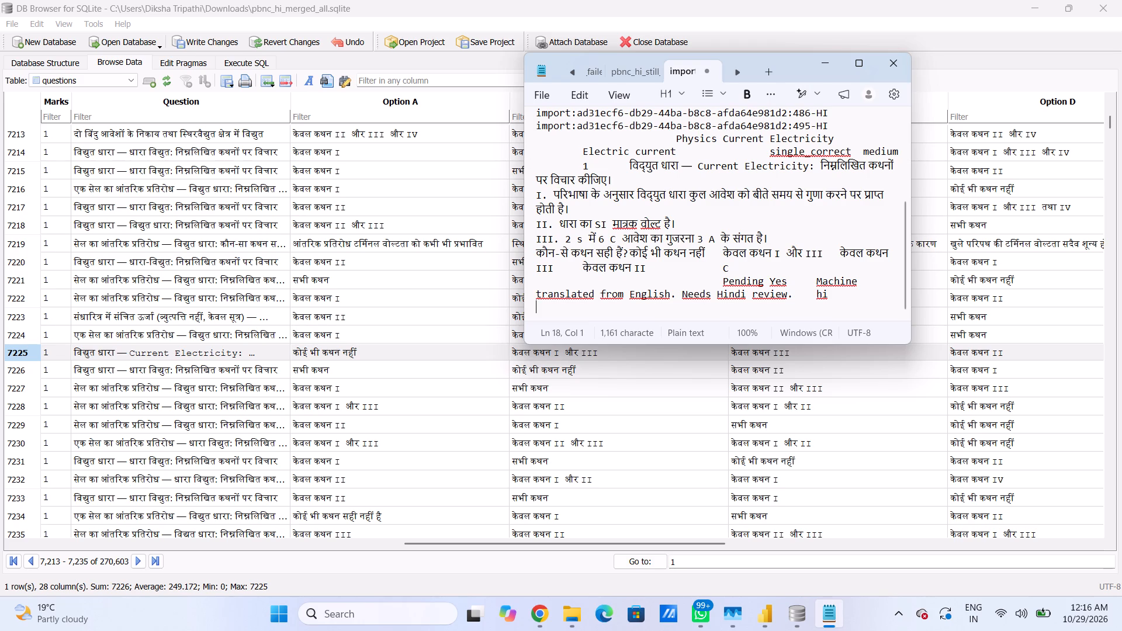
drag(538, 139, 610, 306)
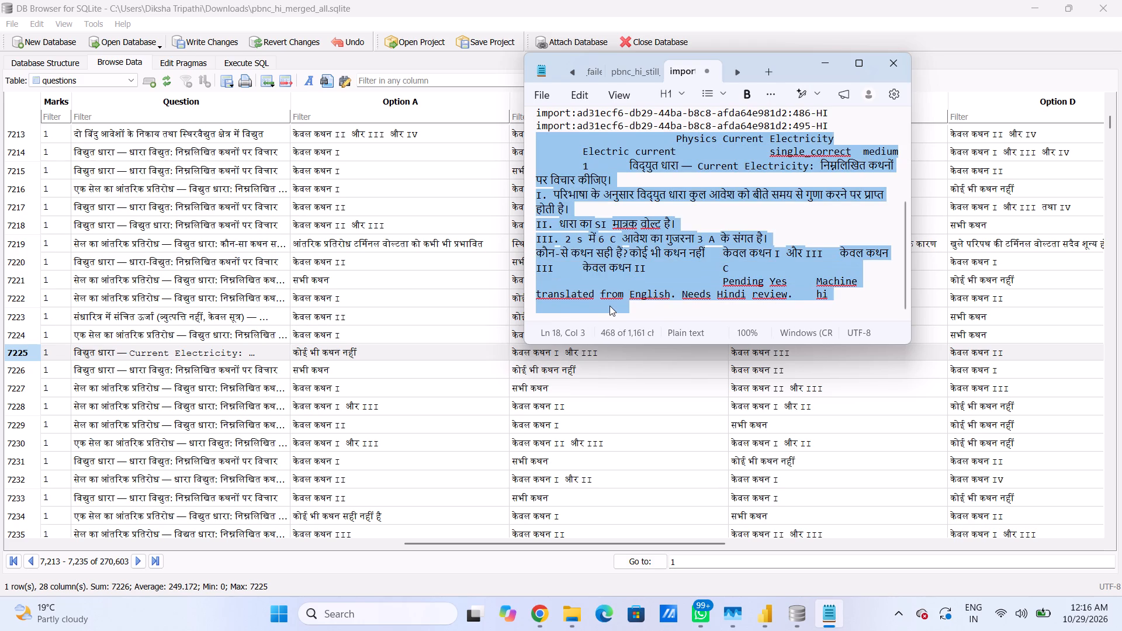
key(BackSpace)
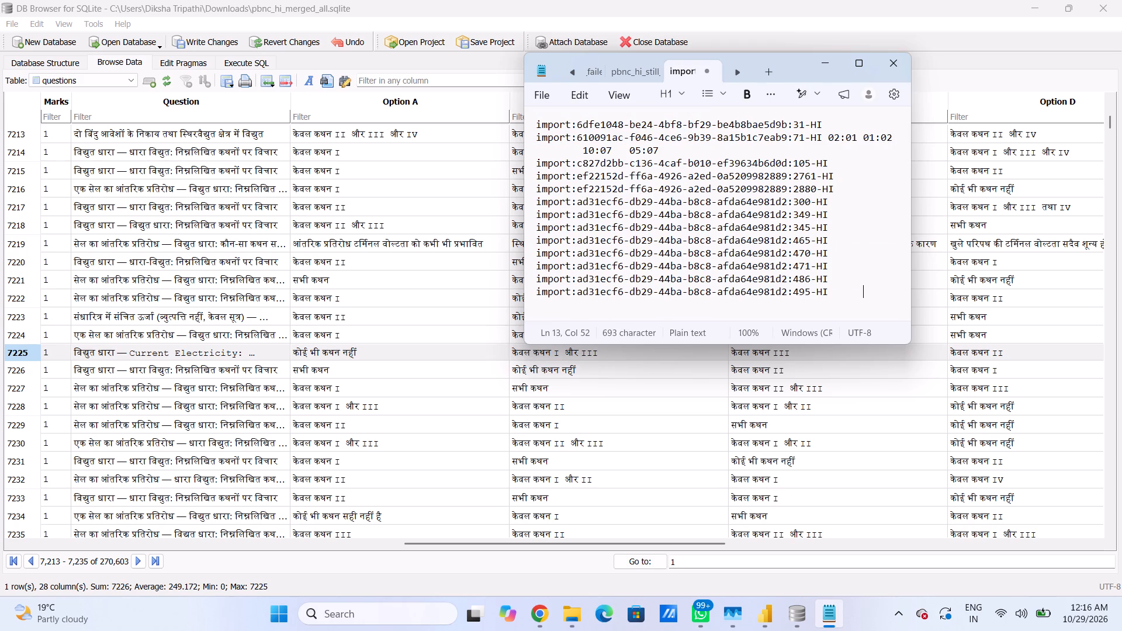
key(Return)
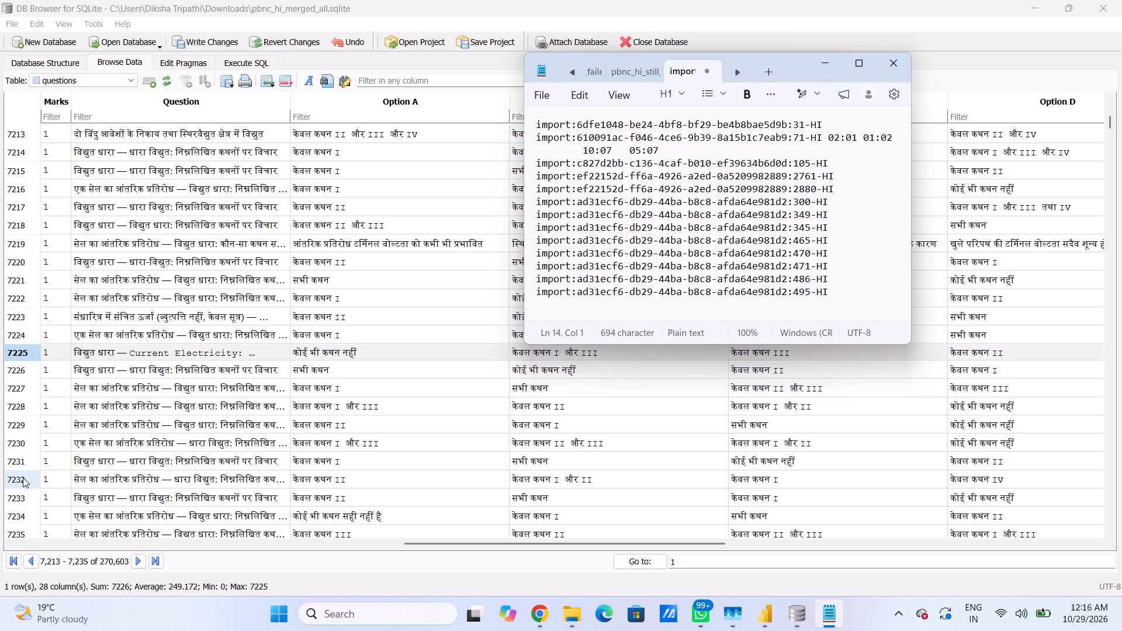
Copy row 7241 into the Notepad list and keep only its Question ID import:ad31ecf6-db29-44ba-b8c8-afda64e981d2:522-HI, followed by a new line.
click(821, 56)
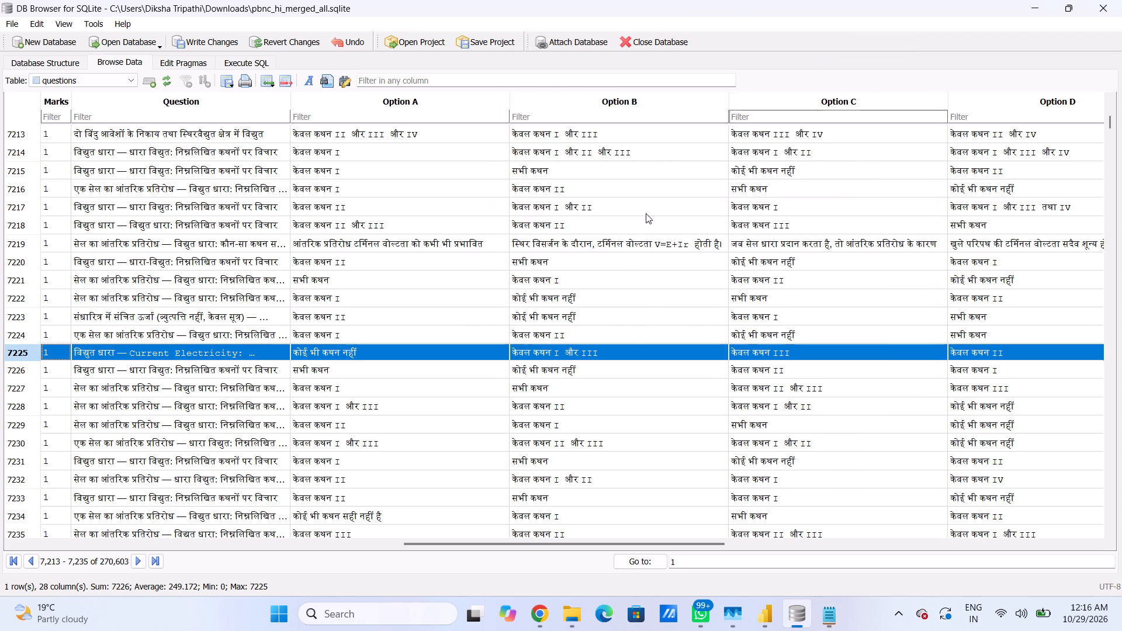
scroll(348, 356, down, 2)
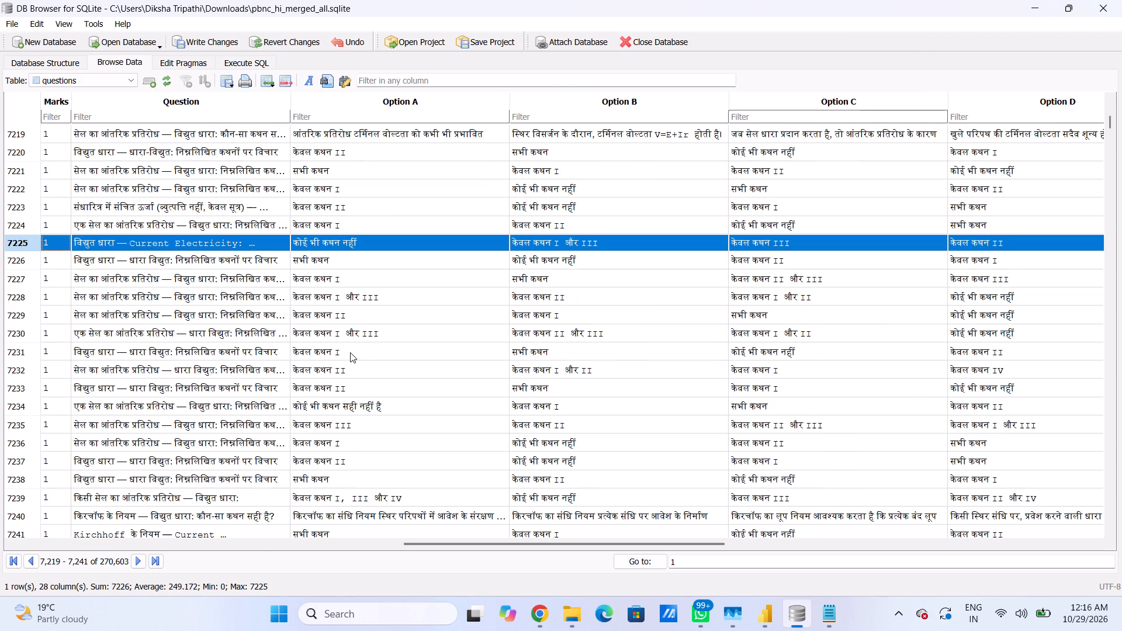
scroll(350, 352, down, 1)
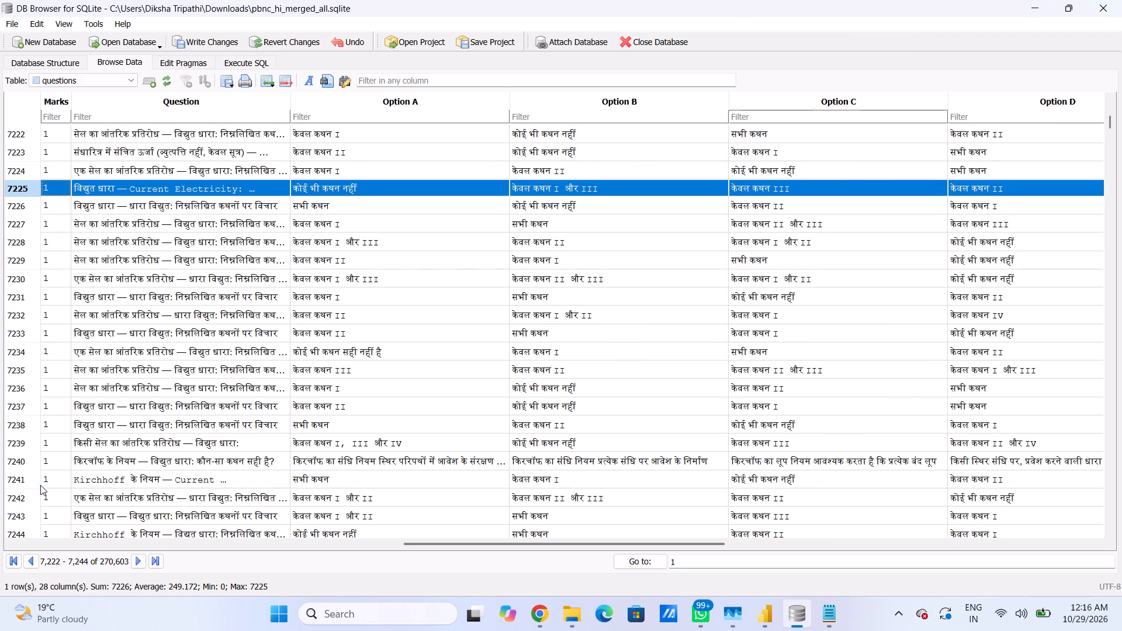
click(24, 484)
key(ctrl+c)
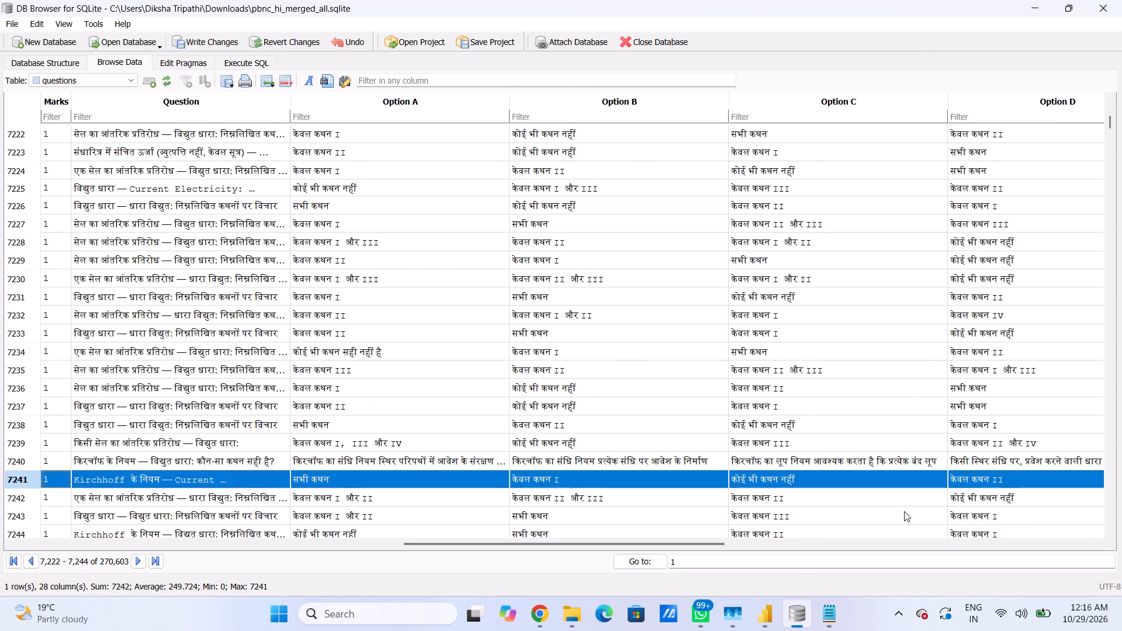
click(832, 613)
key(ctrl+v)
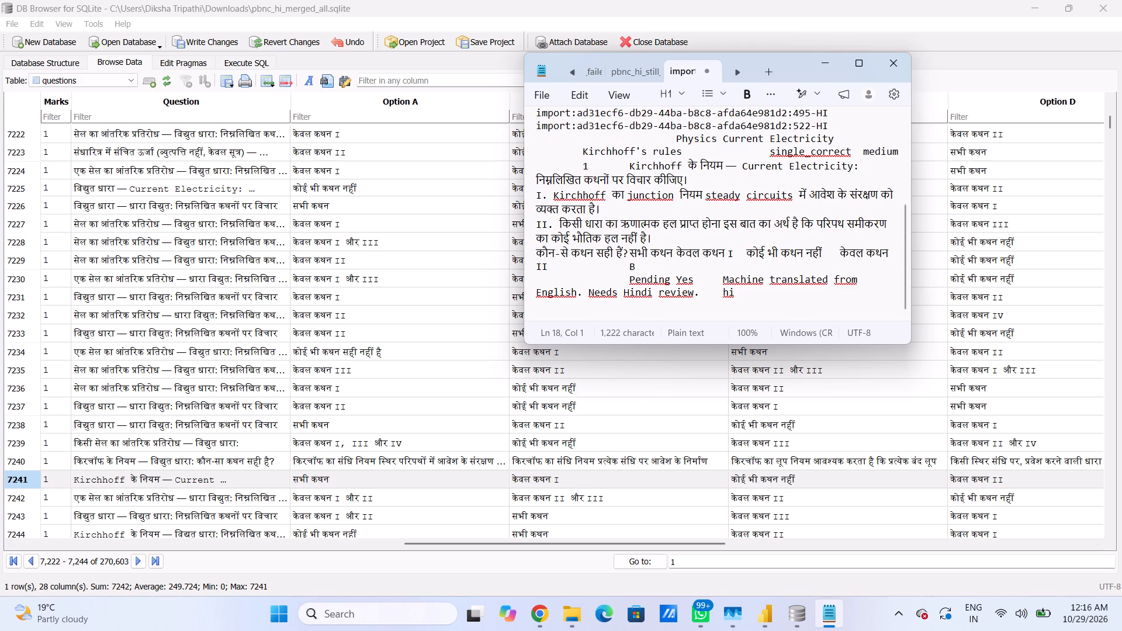
drag(540, 141, 609, 276)
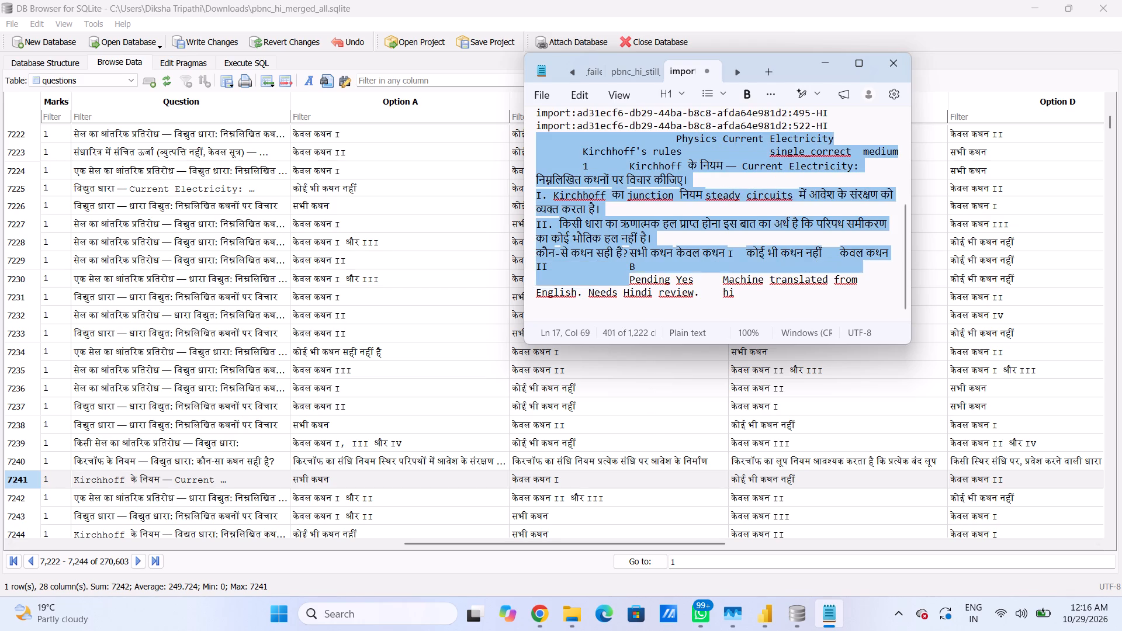
drag(609, 276, 736, 307)
key(BackSpace)
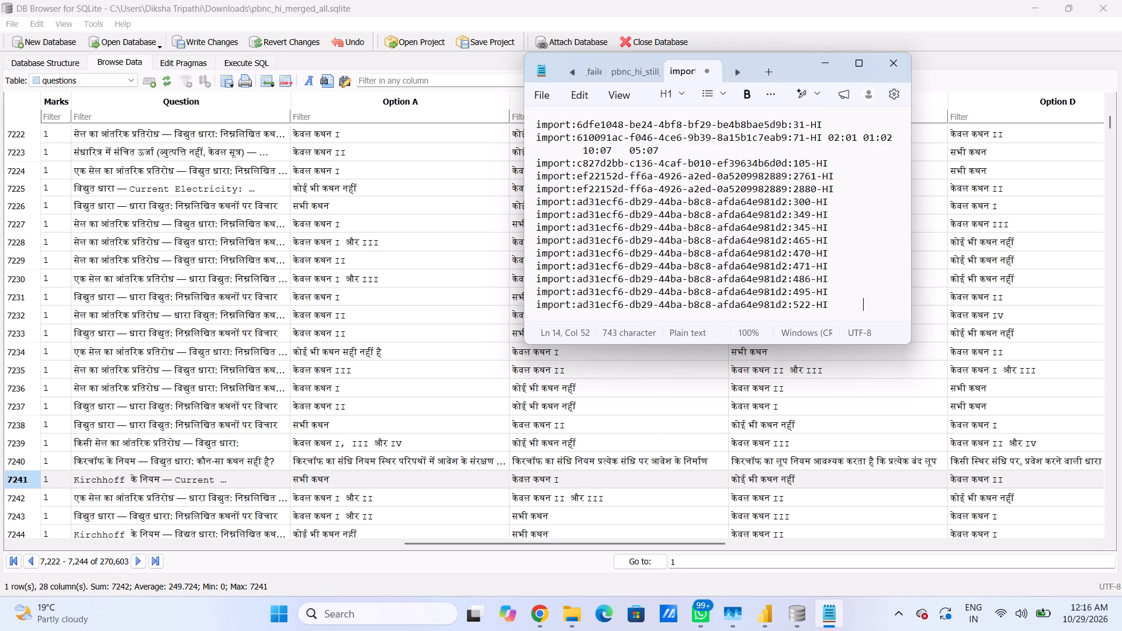
key(Return)
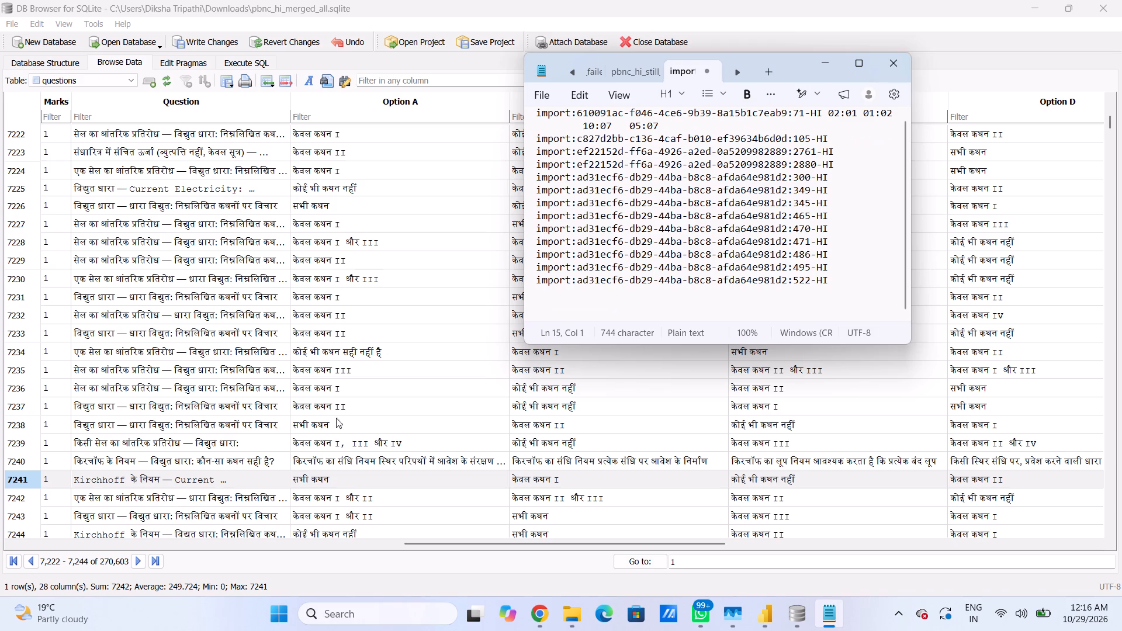
Copy row 7244 into the Notepad list and keep only its Question ID import:ad31ecf6-db29-44ba-b8c8-afda64e981d2:519-HI, followed by a new line.
click(26, 531)
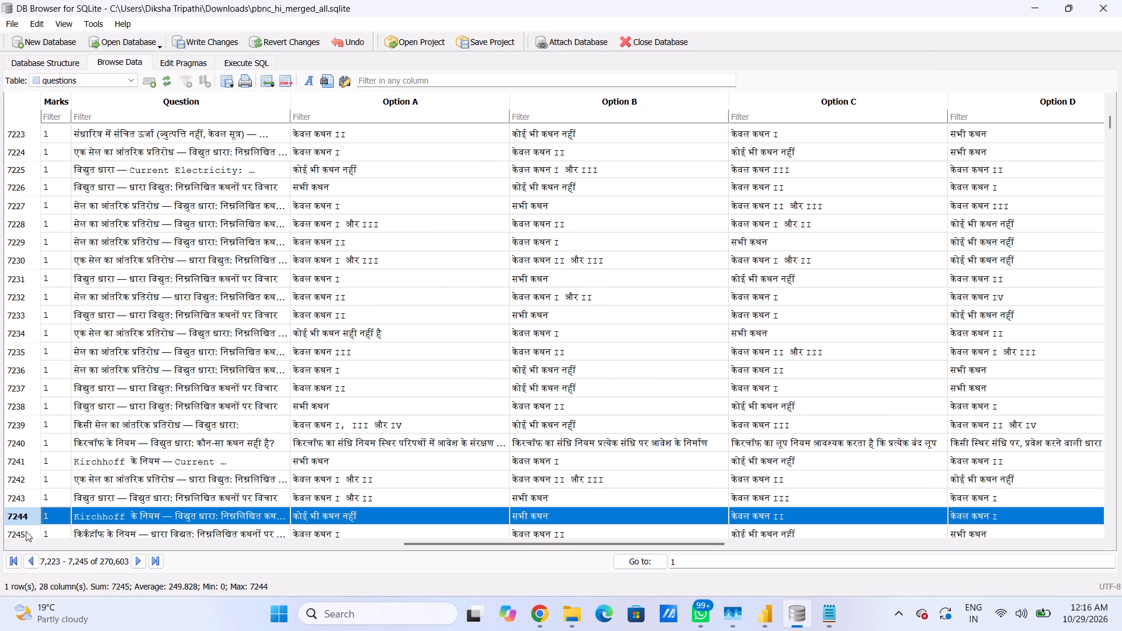
key(ctrl+c)
click(829, 615)
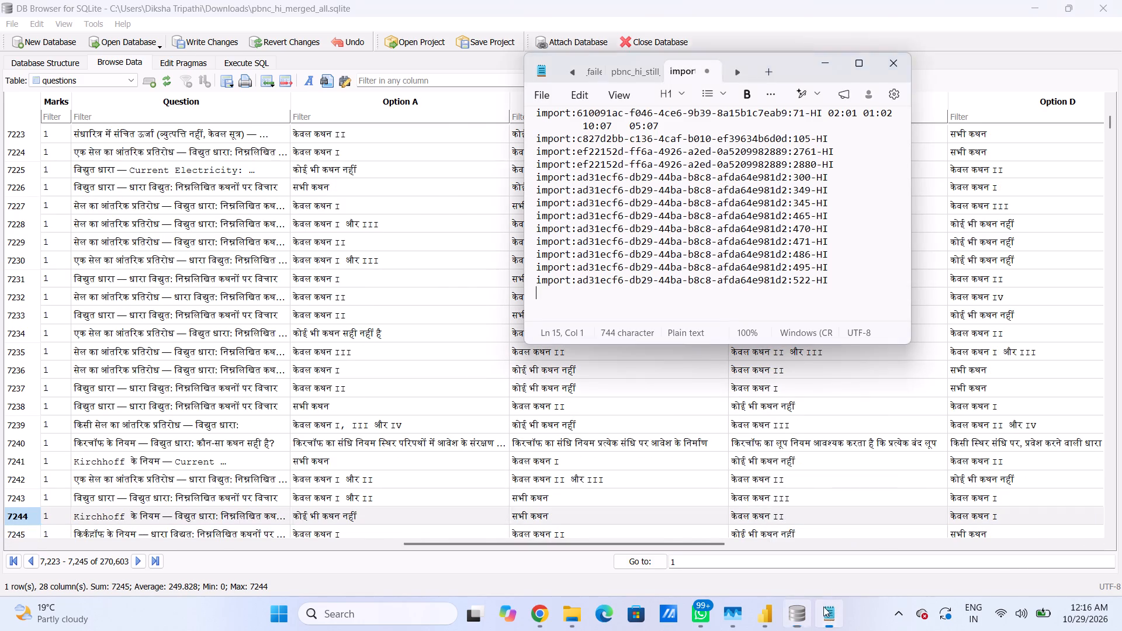
key(ctrl+v)
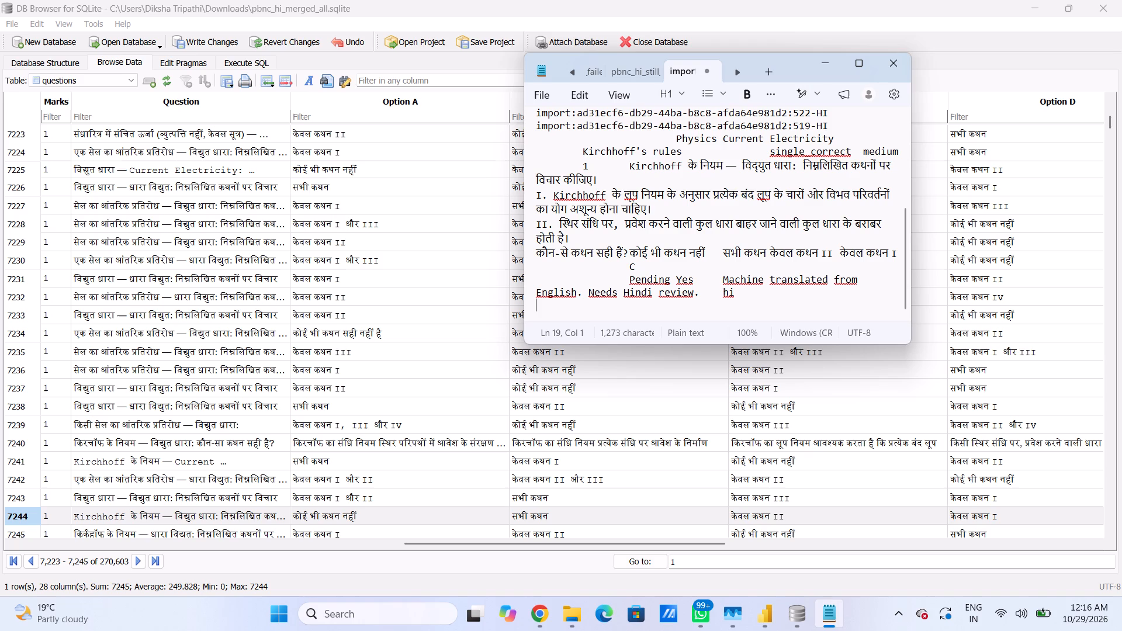
drag(541, 143, 695, 224)
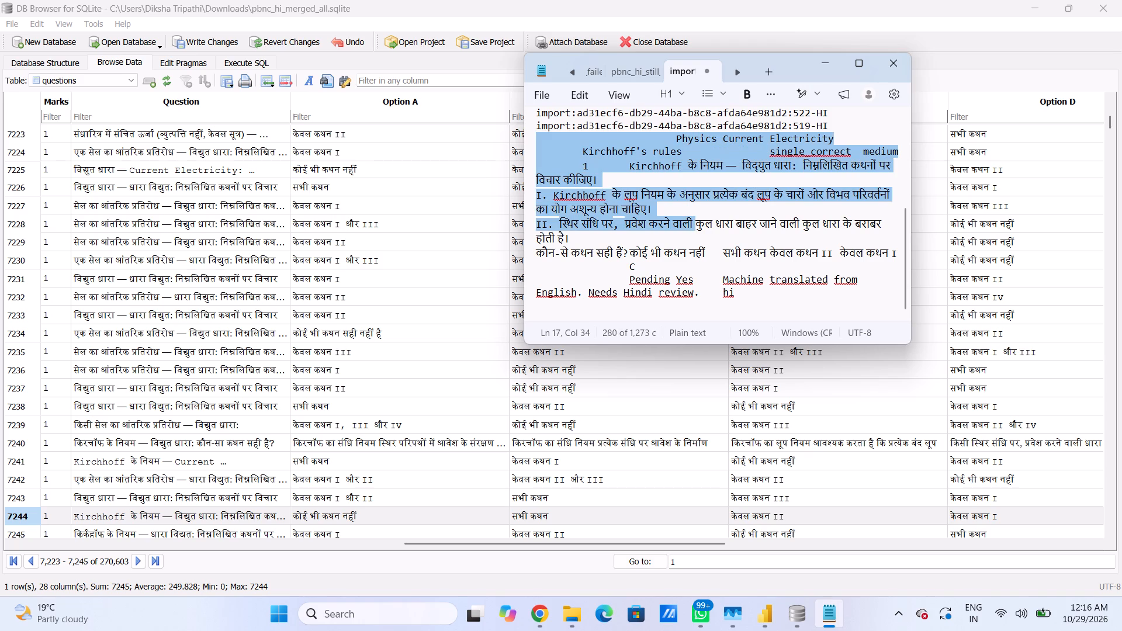
drag(695, 224, 782, 298)
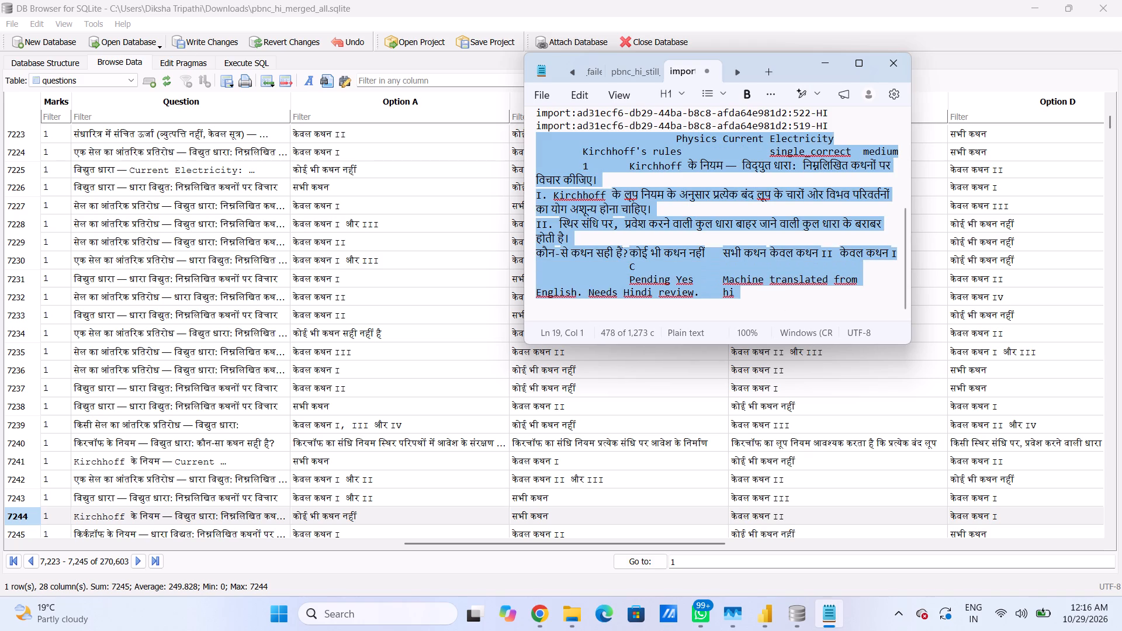
key(BackSpace)
key(Return)
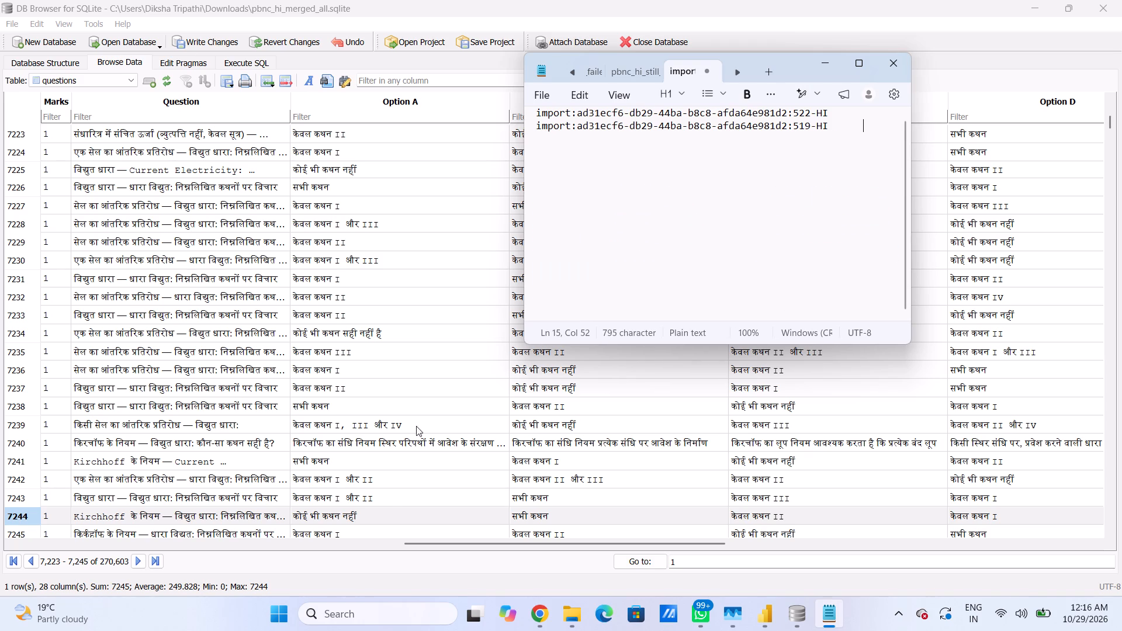
Copy row 7248 into the Notepad list and keep only its Question ID import:ad31ecf6-db29-44ba-b8c8-afda64e981d2:523-HI, followed by a new line.
scroll(215, 455, down, 2)
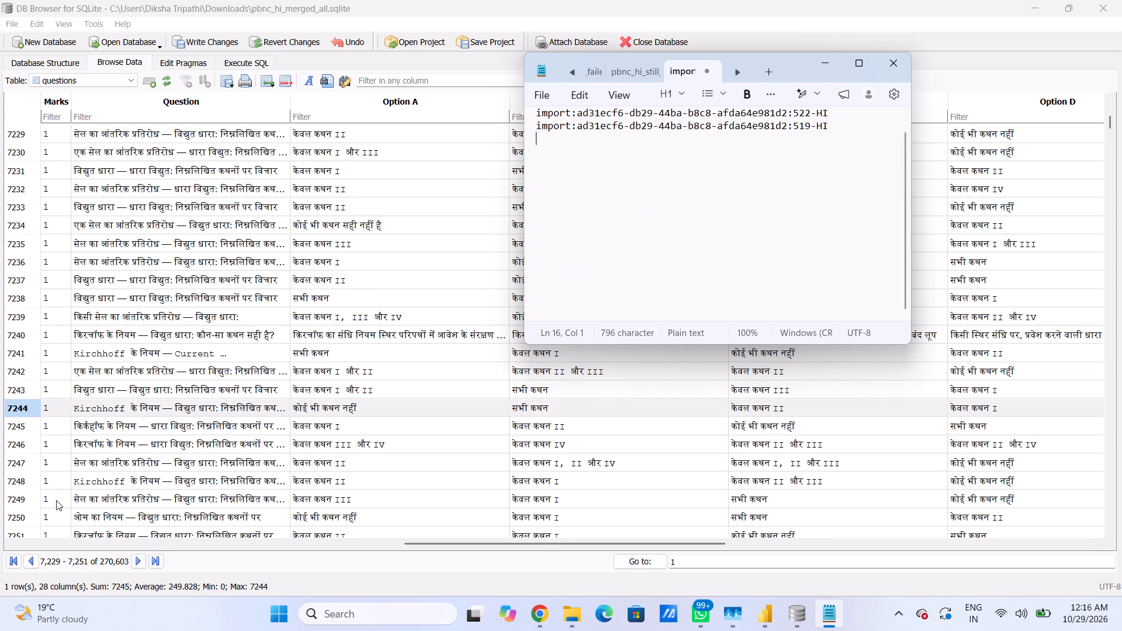
click(28, 480)
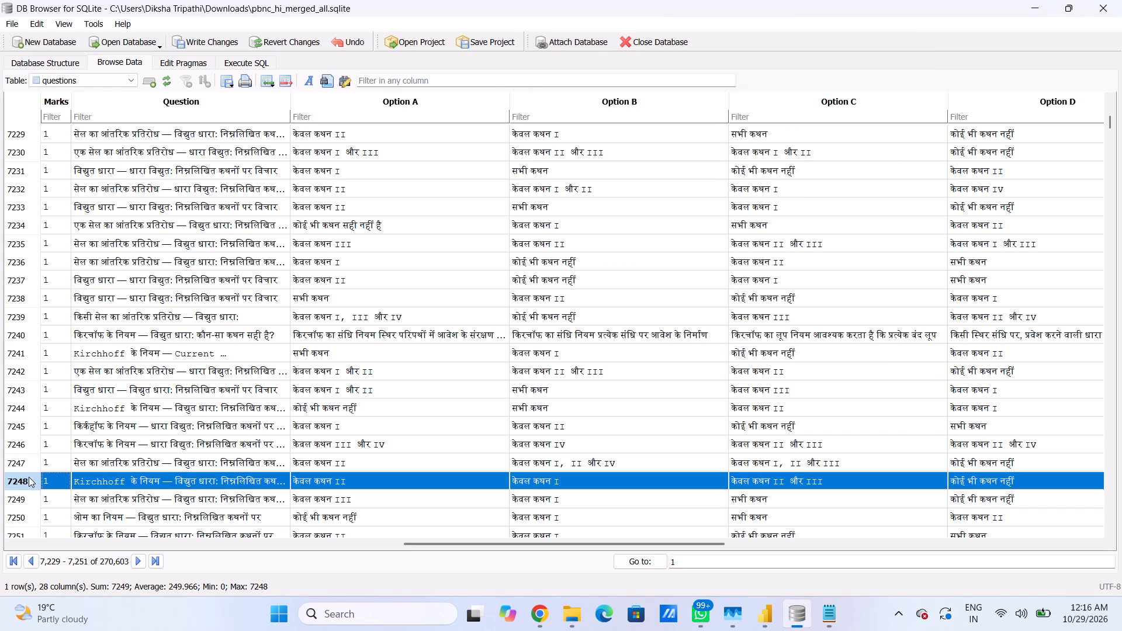
key(ctrl+c)
click(823, 614)
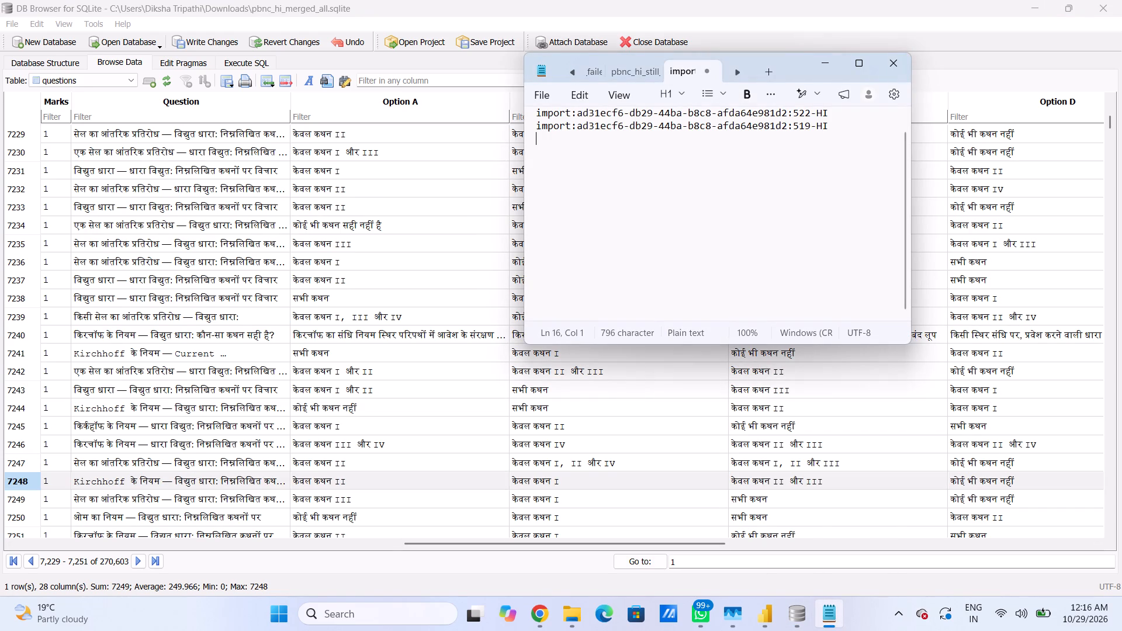
key(ctrl+v)
scroll(603, 223, up, 2)
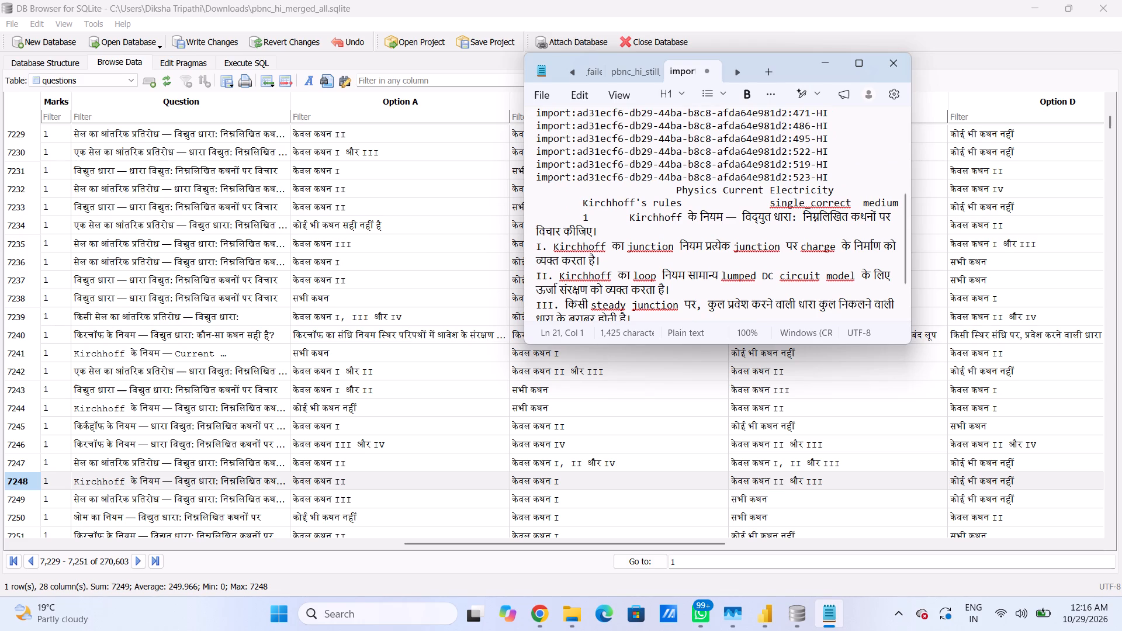
drag(539, 188, 599, 374)
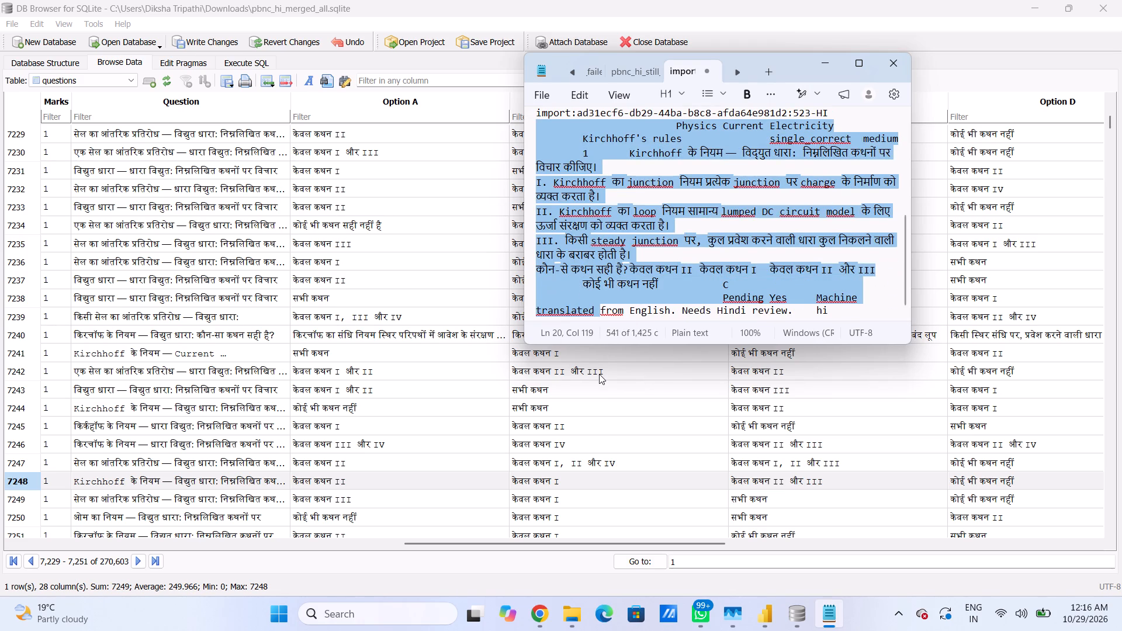
key(BackSpace)
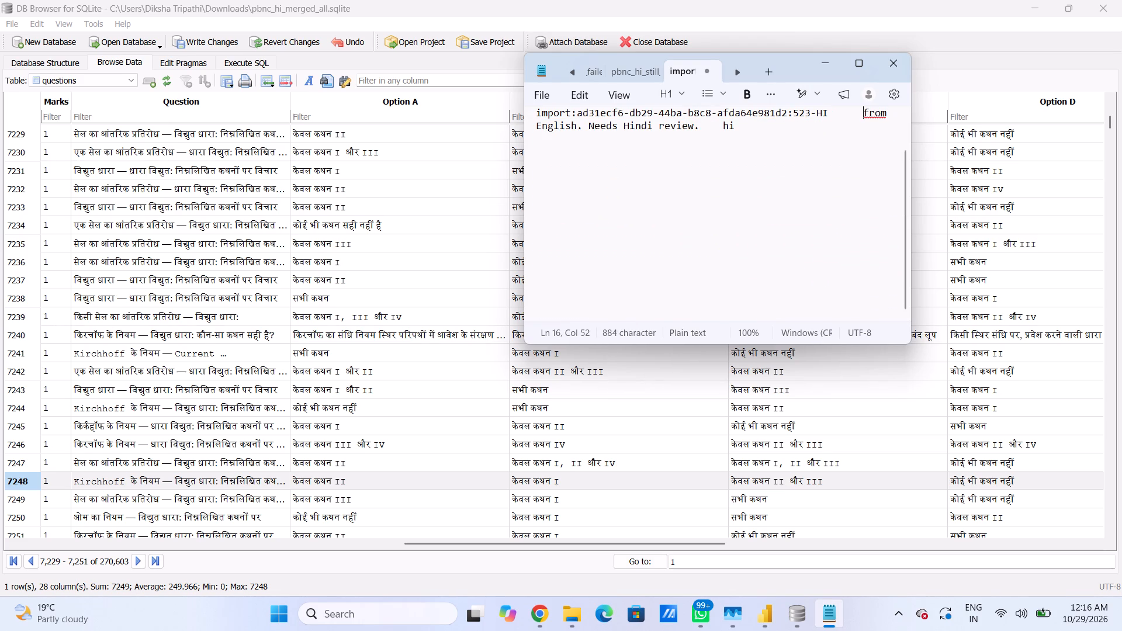
drag(840, 111, 856, 138)
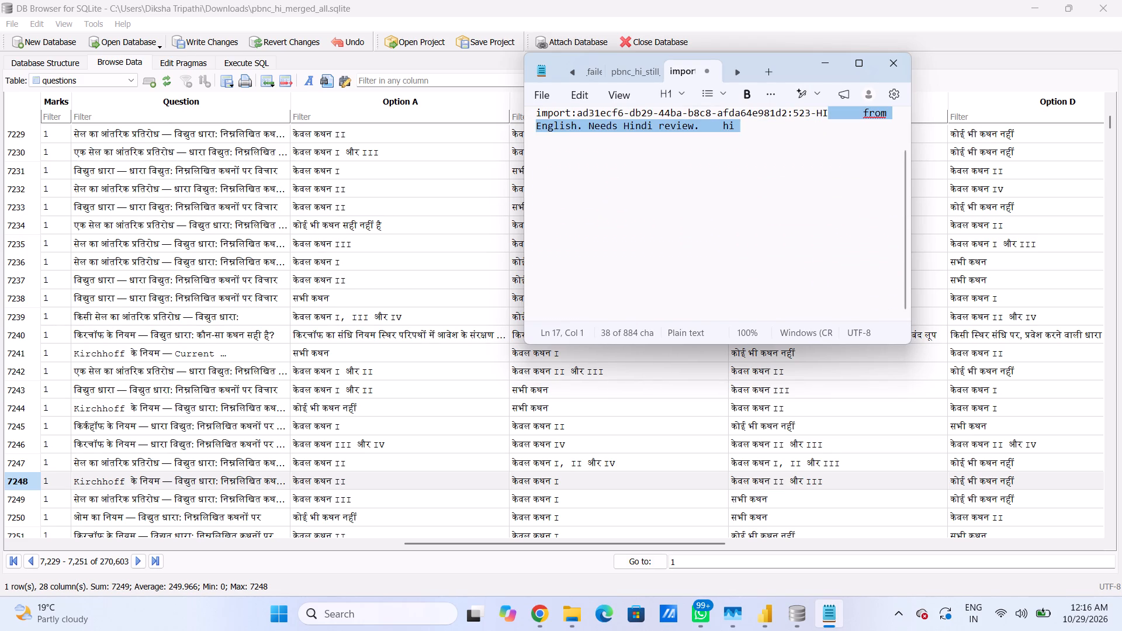
key(BackSpace)
key(Return)
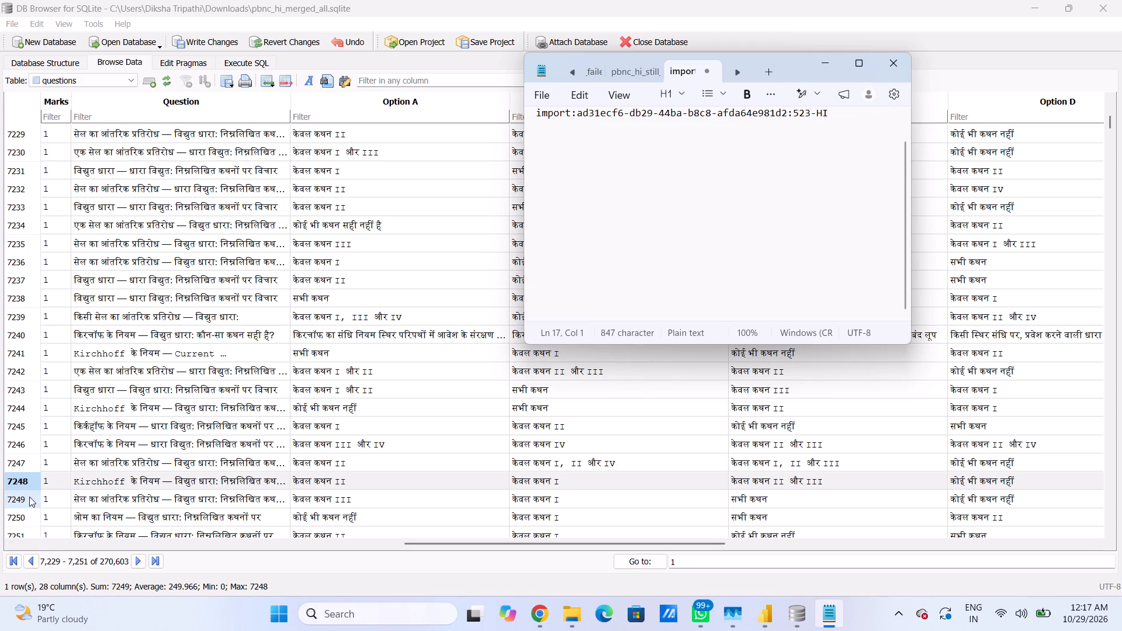
Check the questions after row 7248 for untranslated English text and copy row 7270, containing Kirchhoff and Current.
scroll(29, 502, down, 1)
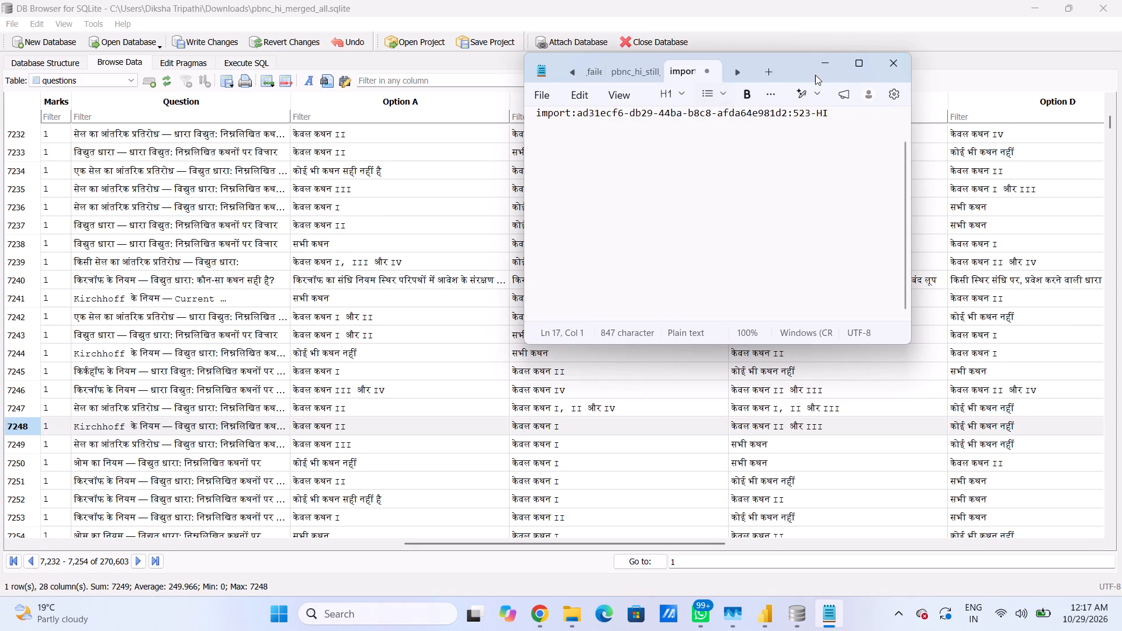
click(821, 68)
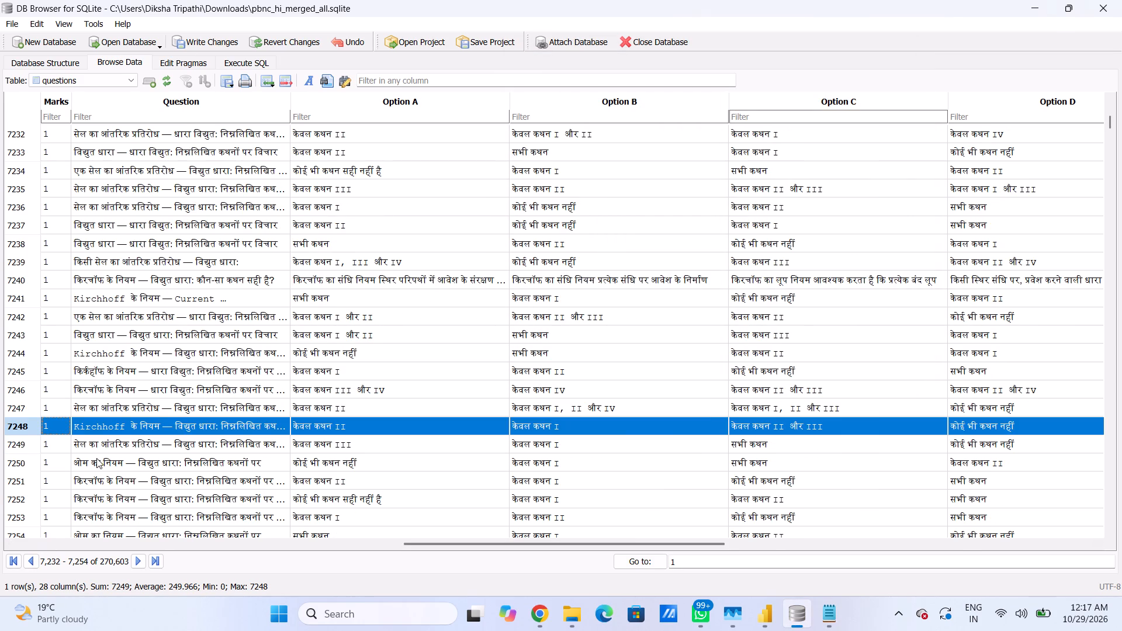
scroll(70, 482, down, 4)
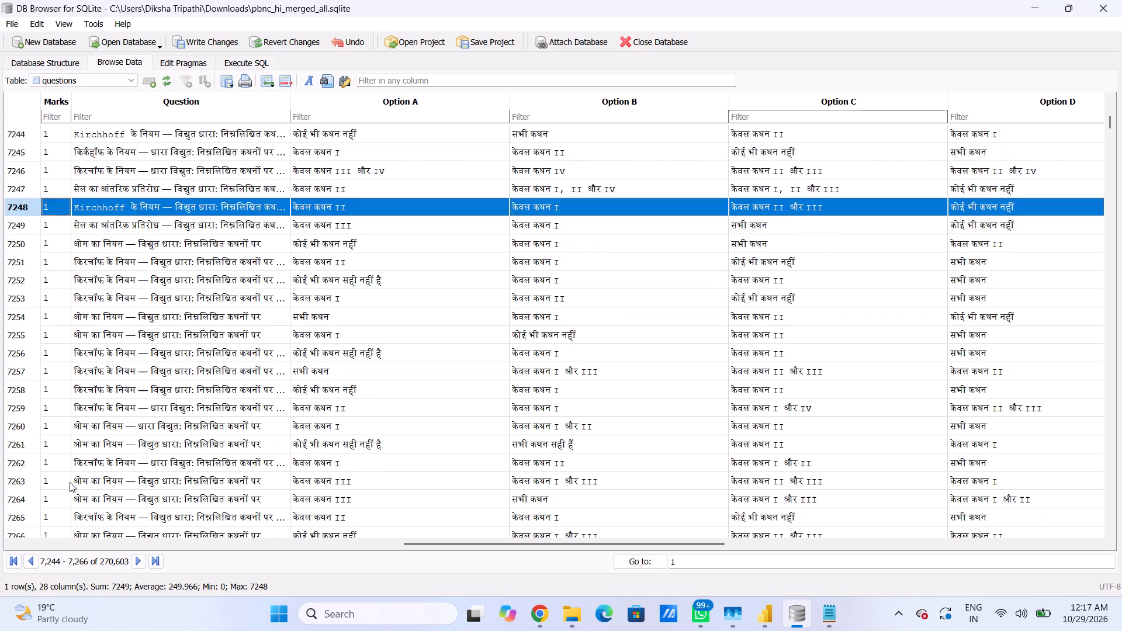
scroll(70, 482, down, 2)
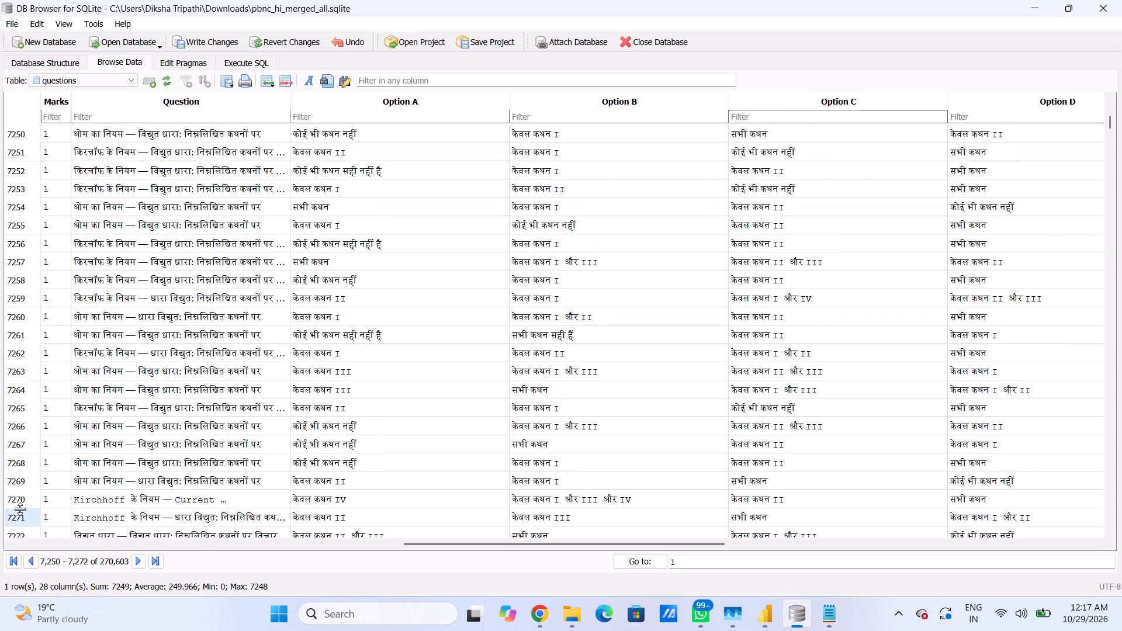
click(22, 499)
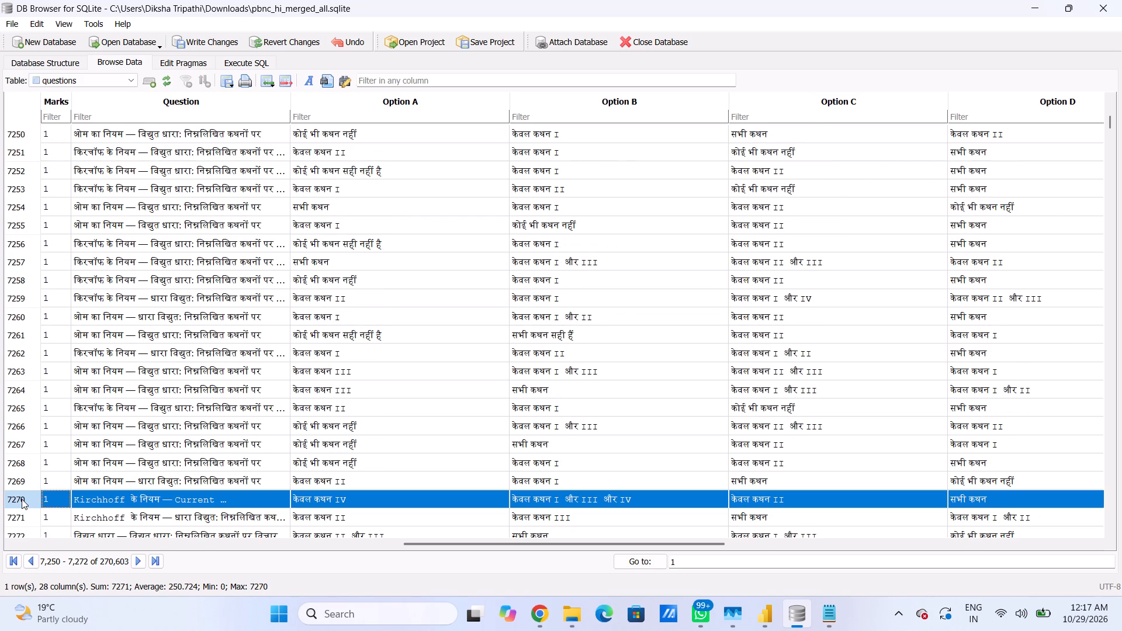
key(ctrl+c)
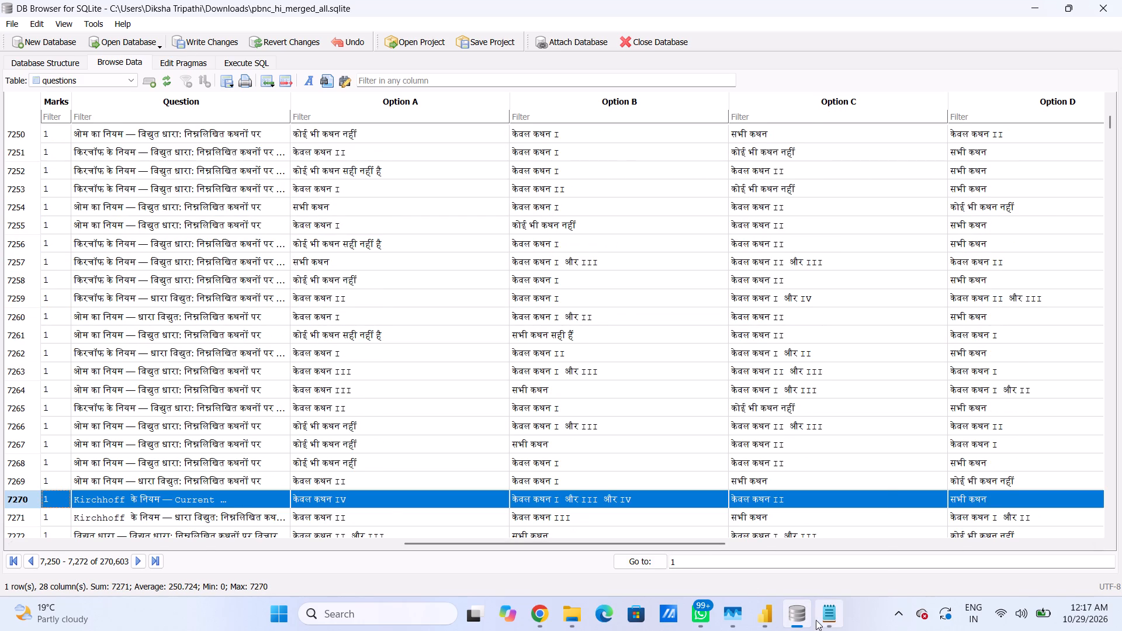
Paste row 7270 into the Notepad list and delete the question, options and review text following Question ID import:ad31ecf6-db29-44ba-b8c8-afda64e981d2:525-HI.
click(822, 614)
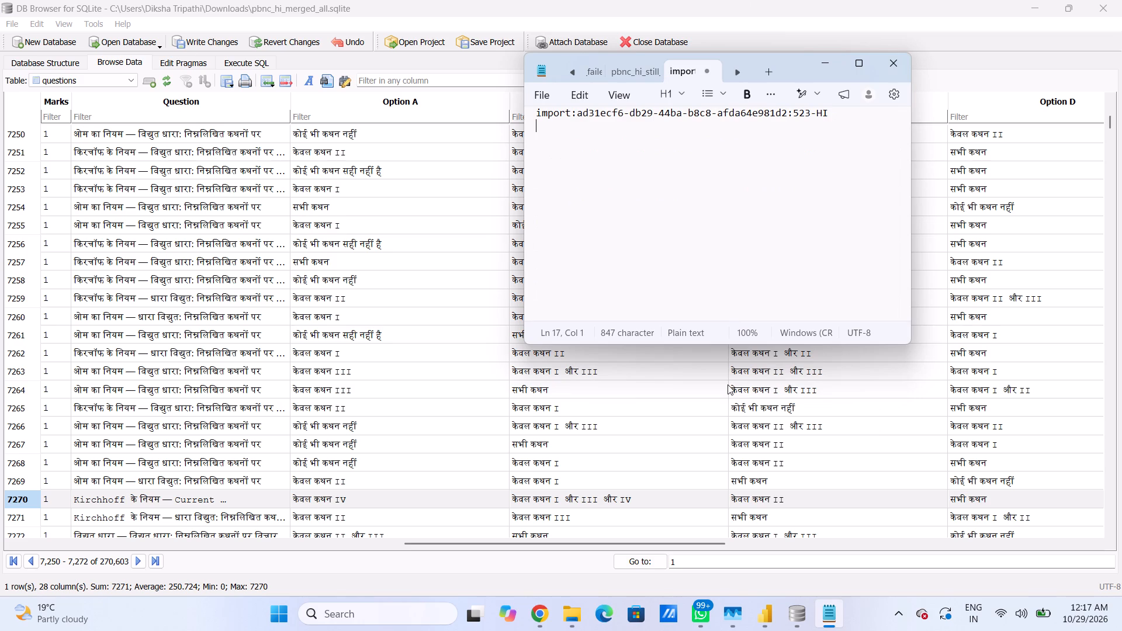
key(ctrl+v)
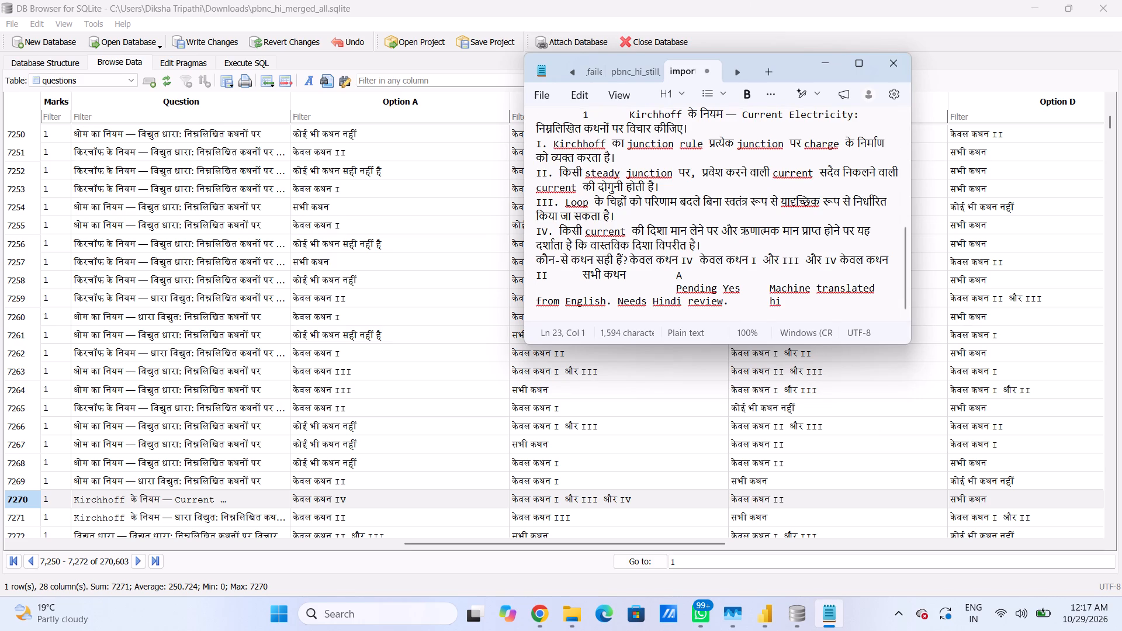
scroll(602, 201, up, 1)
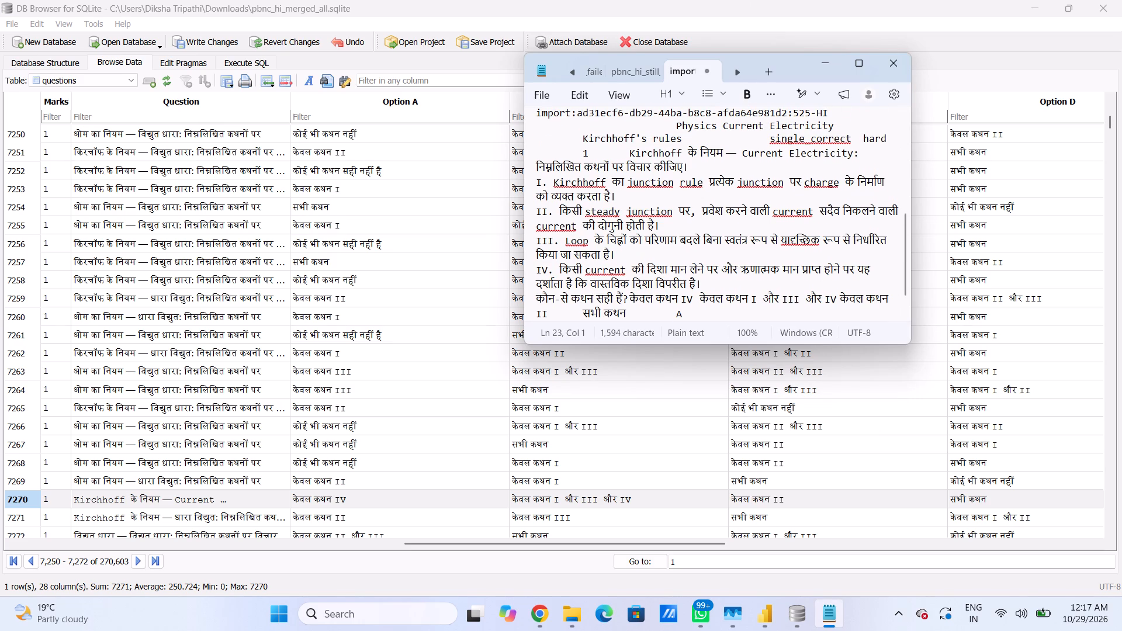
drag(539, 128, 560, 315)
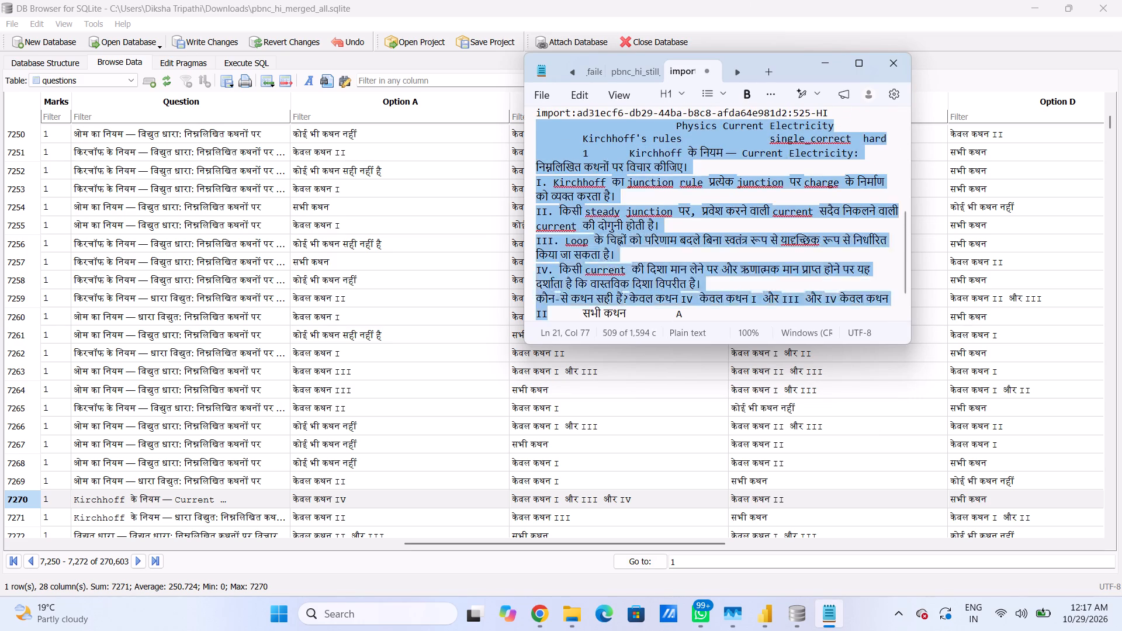
drag(560, 315, 575, 353)
key(BackSpace)
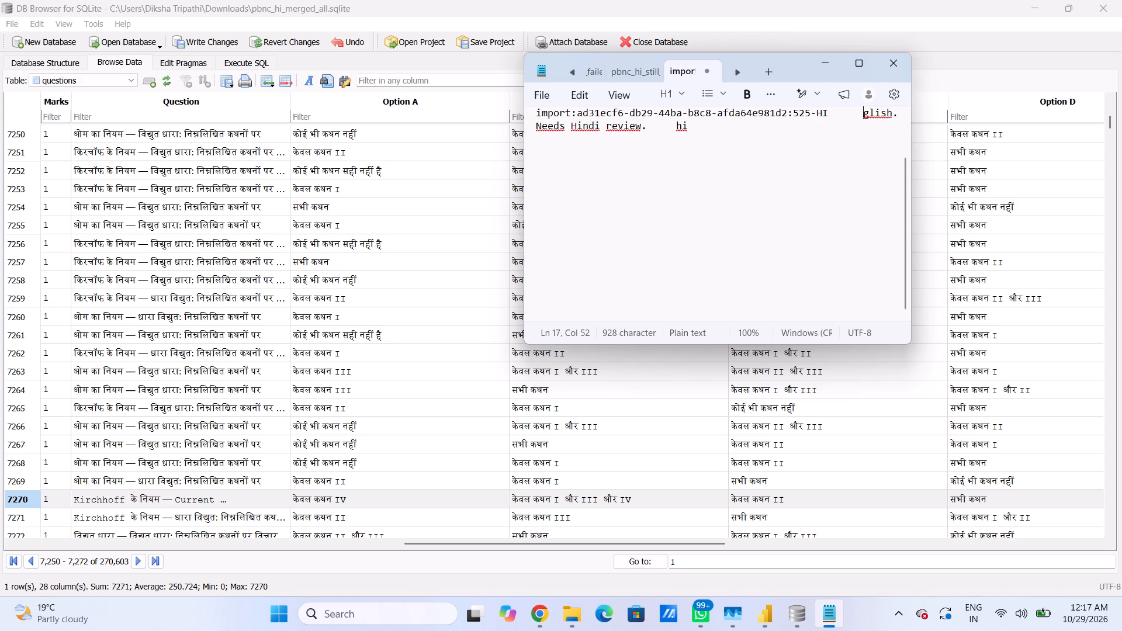
drag(538, 122, 856, 168)
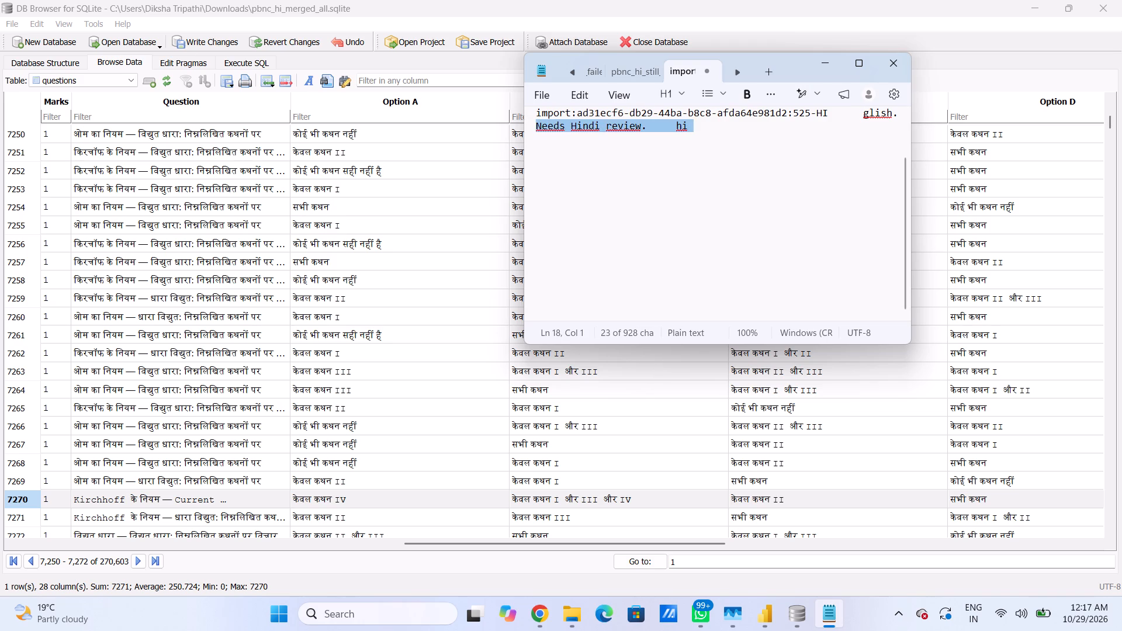
drag(856, 168, 863, 162)
key(BackSpace)
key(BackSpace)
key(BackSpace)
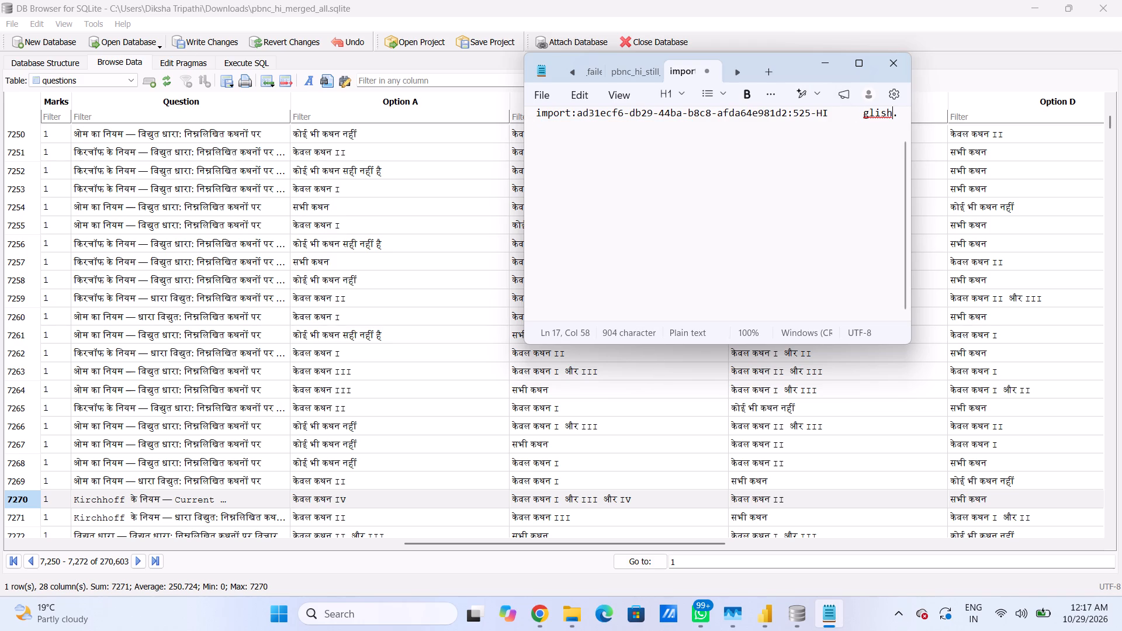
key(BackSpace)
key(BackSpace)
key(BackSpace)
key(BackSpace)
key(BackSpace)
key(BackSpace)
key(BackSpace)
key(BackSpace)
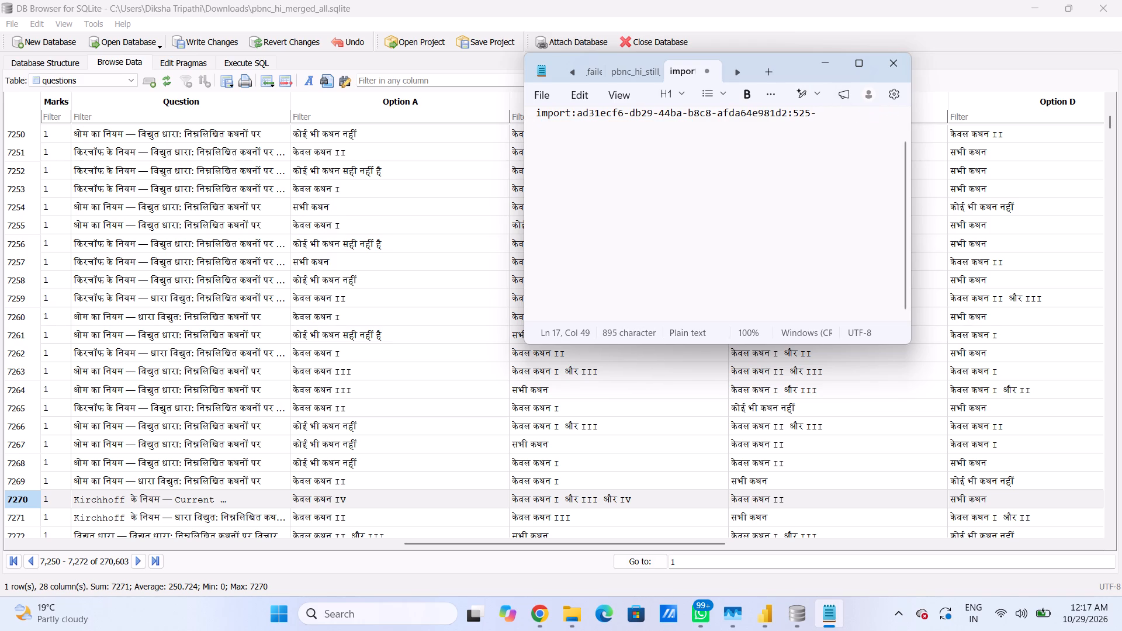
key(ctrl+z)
Remove the leftover "glish." after the Question ID ending 525-HI and add a new line after it.
drag(851, 113, 913, 121)
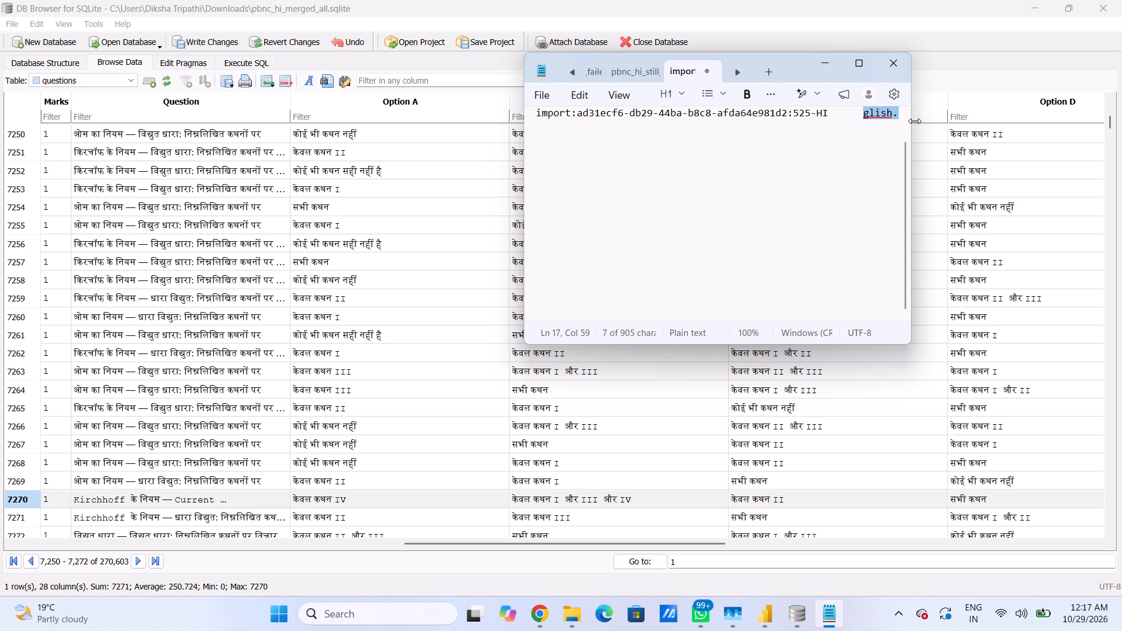
key(BackSpace)
key(Return)
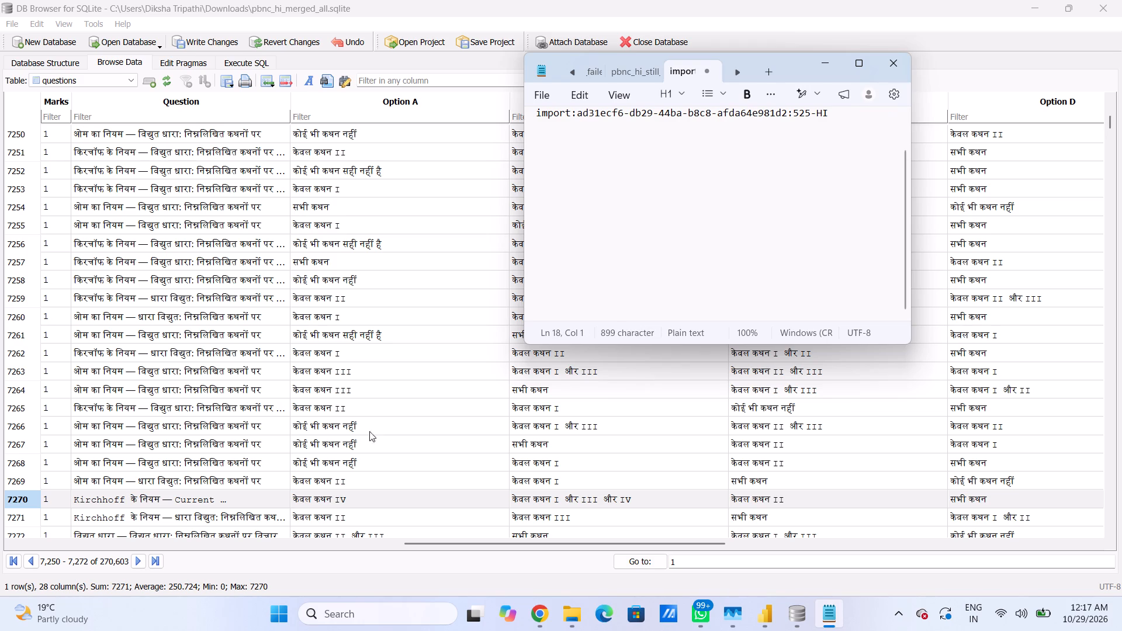
Copy row 7271 into the Notepad list and keep only its Question ID import:ad31ecf6-db29-44ba-b8c8-afda64e981d2:528-HI, followed by a new line.
click(23, 519)
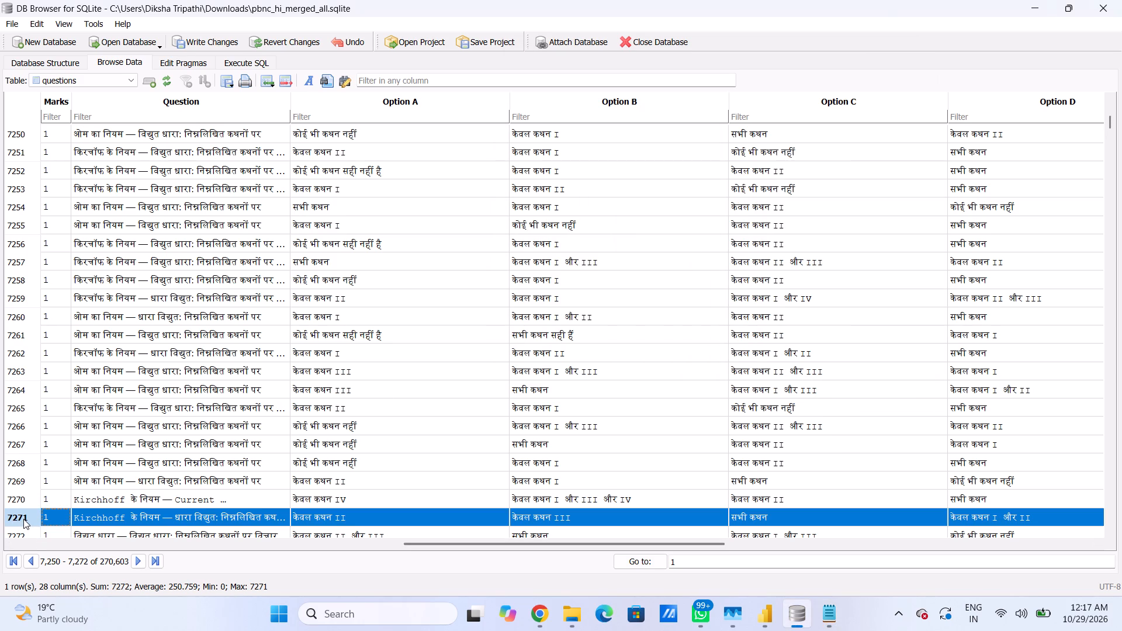
key(ctrl+c)
click(829, 621)
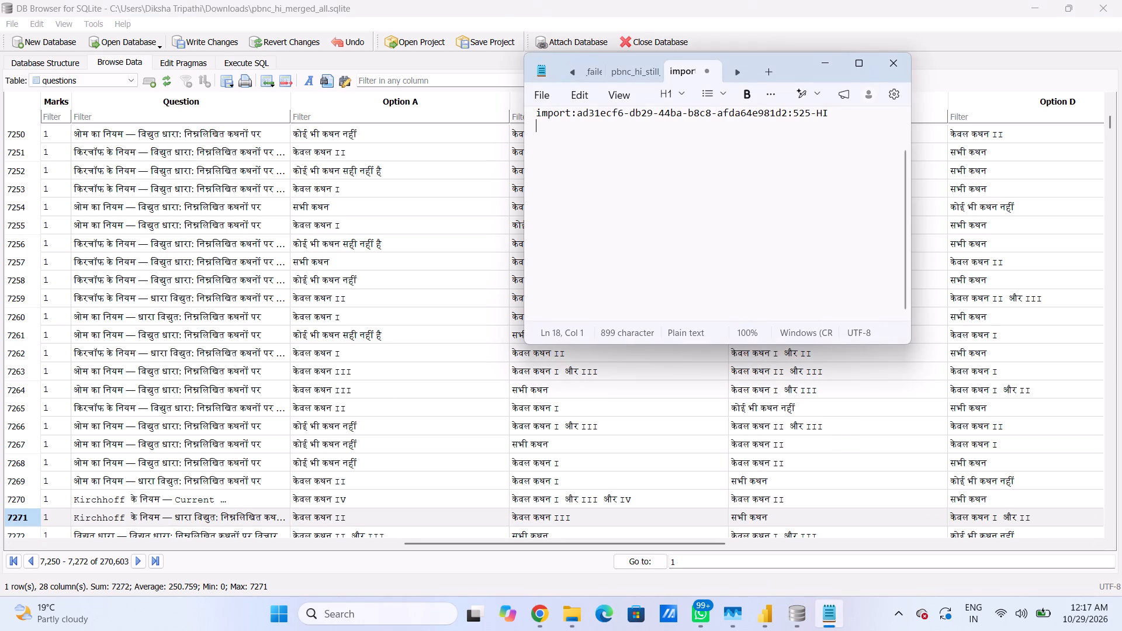
key(ctrl+v)
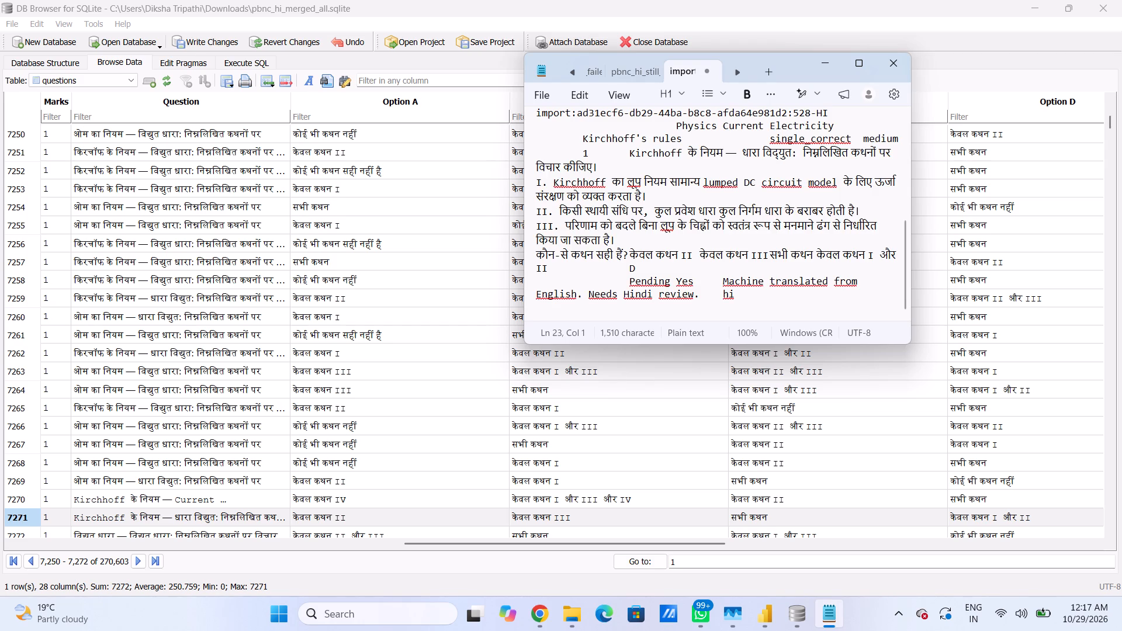
scroll(691, 193, up, 1)
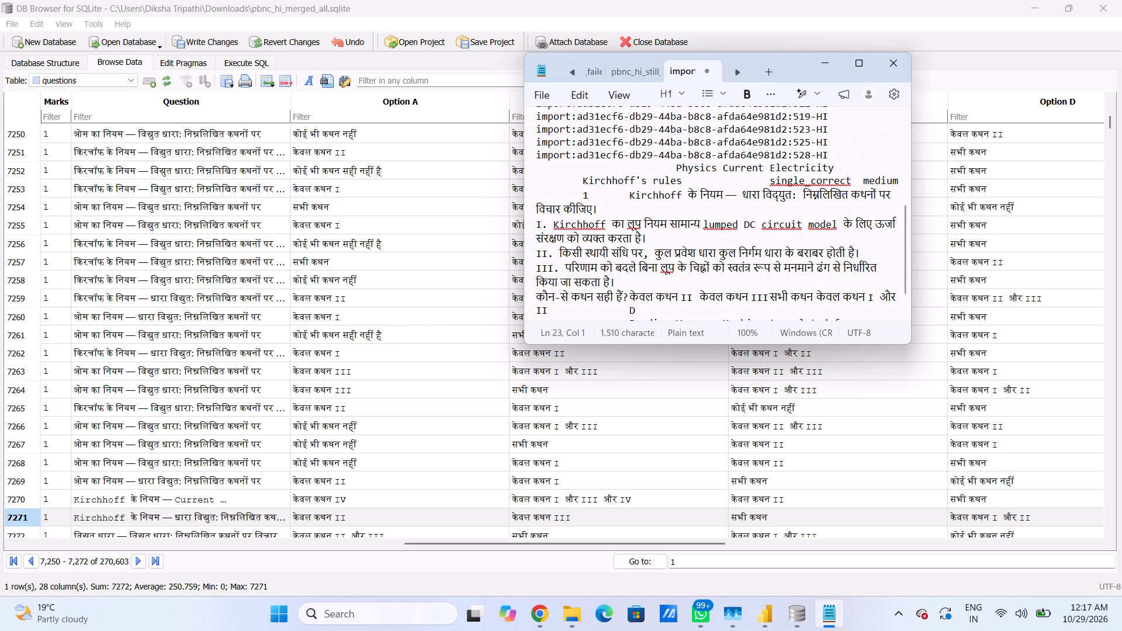
drag(538, 164, 559, 320)
scroll(559, 320, down, 1)
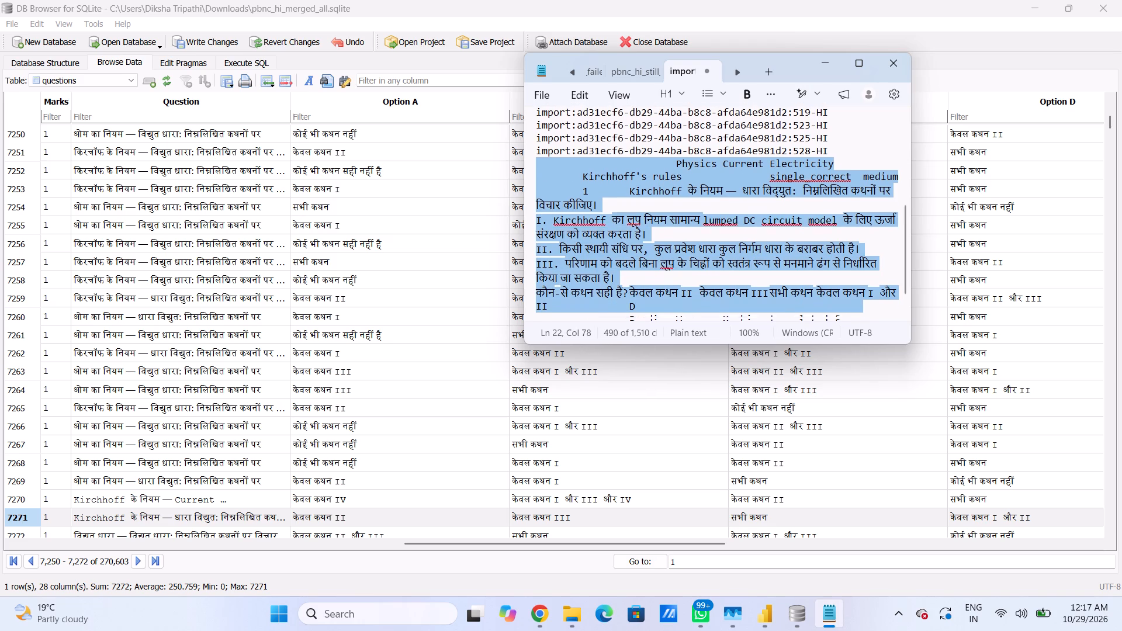
scroll(559, 320, down, 2)
drag(559, 320, 835, 314)
scroll(567, 314, down, 2)
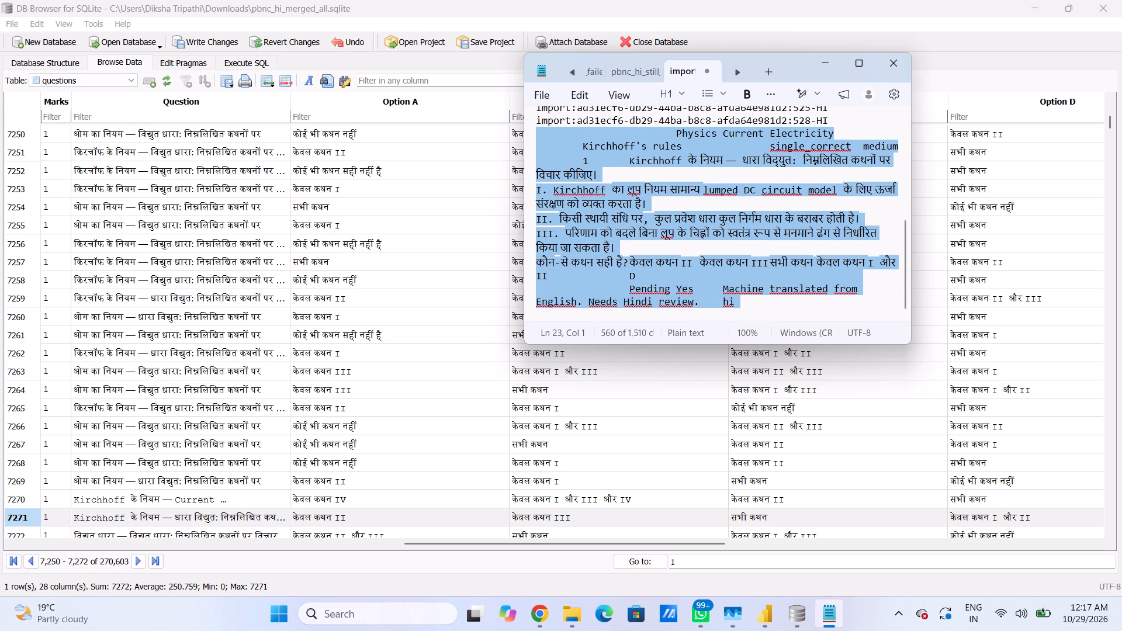
key(BackSpace)
key(Return)
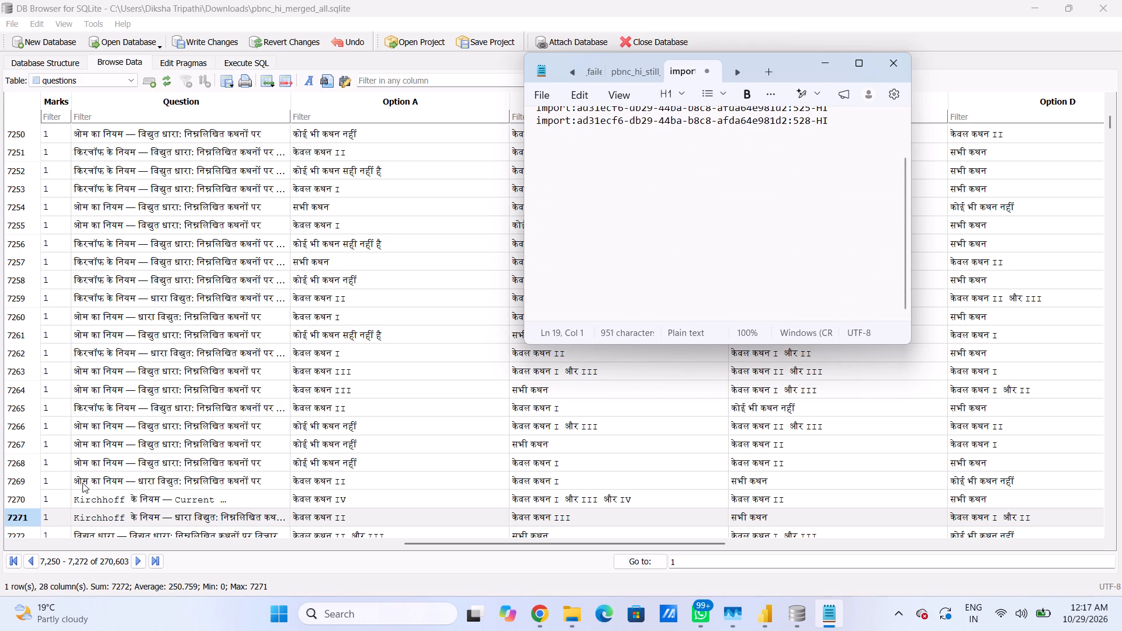
Find the Wheatstone bridge question in row 7287, copy it into Notepad and keep only Question ID import:ad31ecf6-db29-44ba-b8c8-afda64e981d2:581-HI plus a new line.
scroll(87, 480, down, 2)
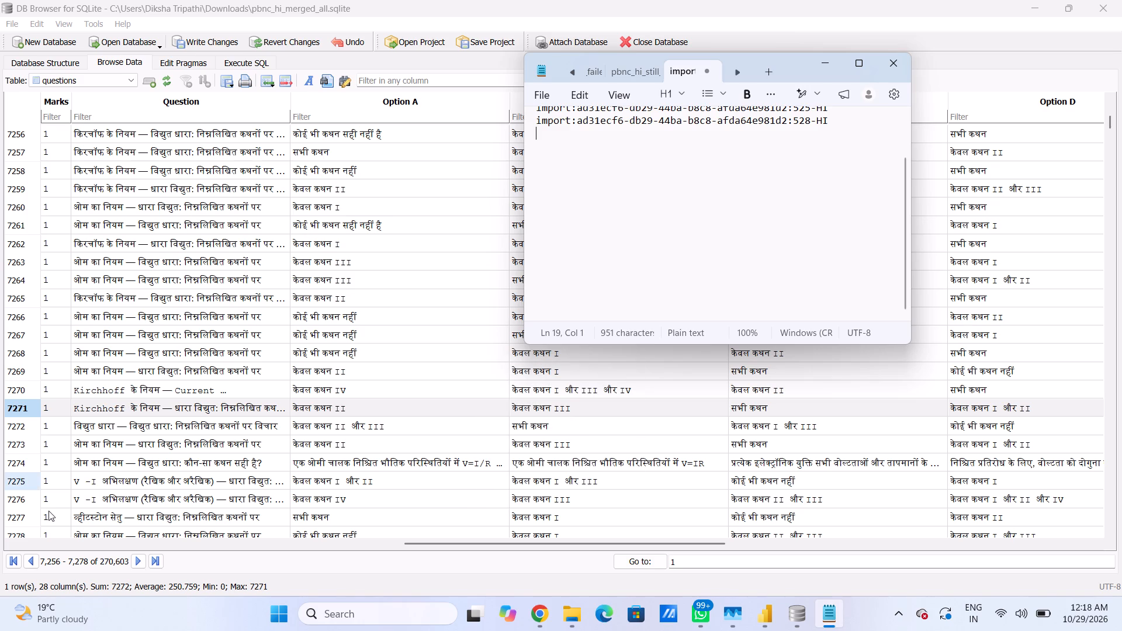
scroll(90, 469, down, 3)
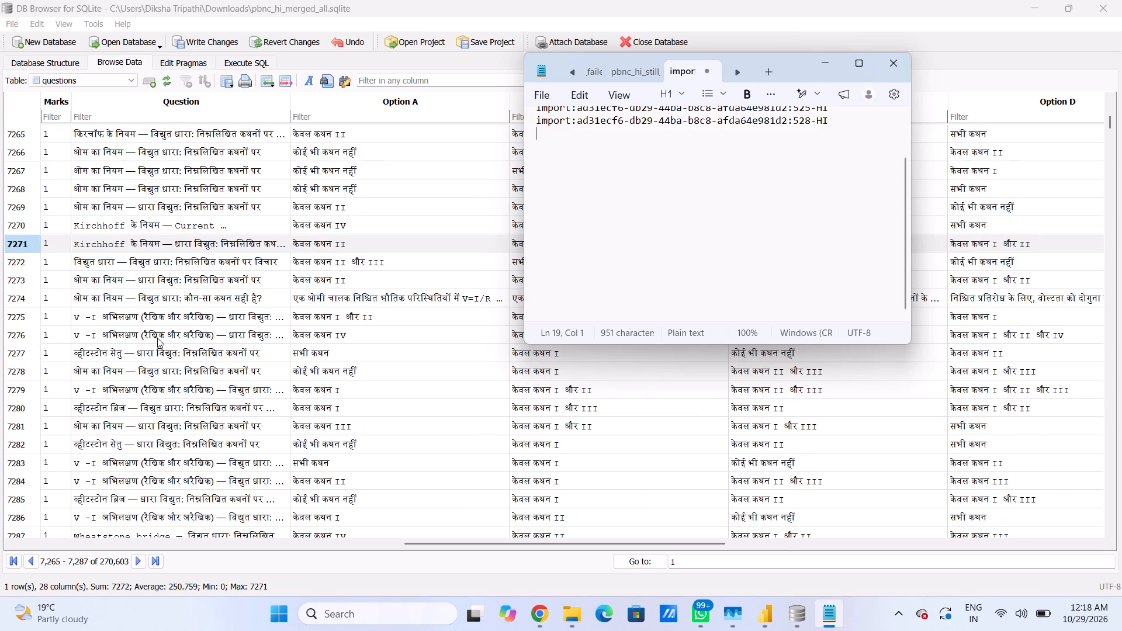
scroll(272, 390, down, 1)
click(22, 482)
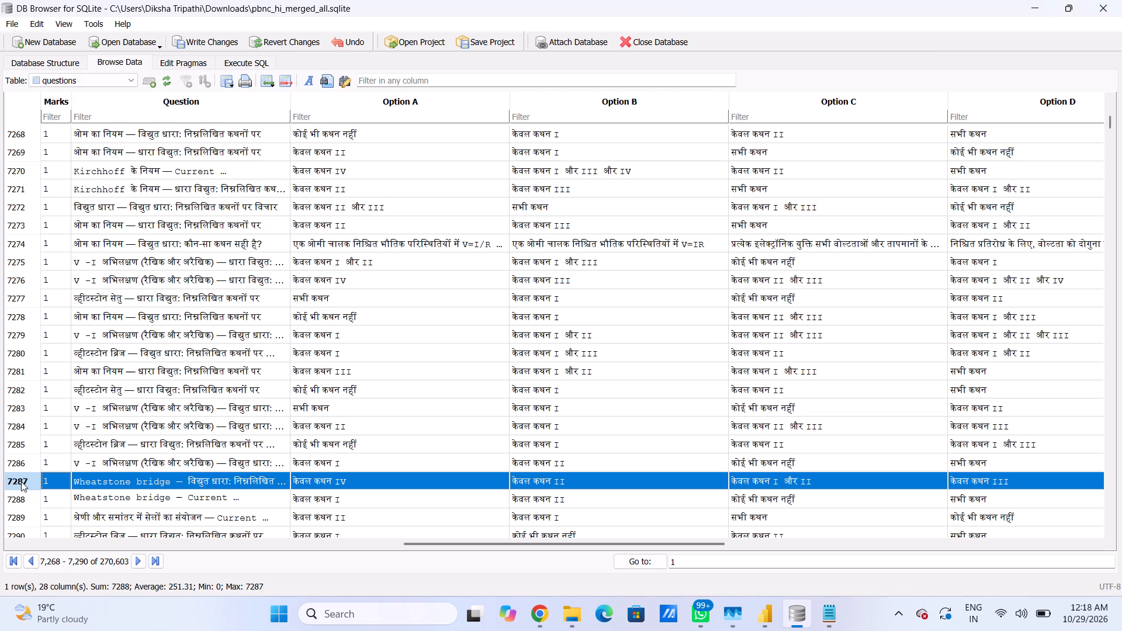
key(ctrl+c)
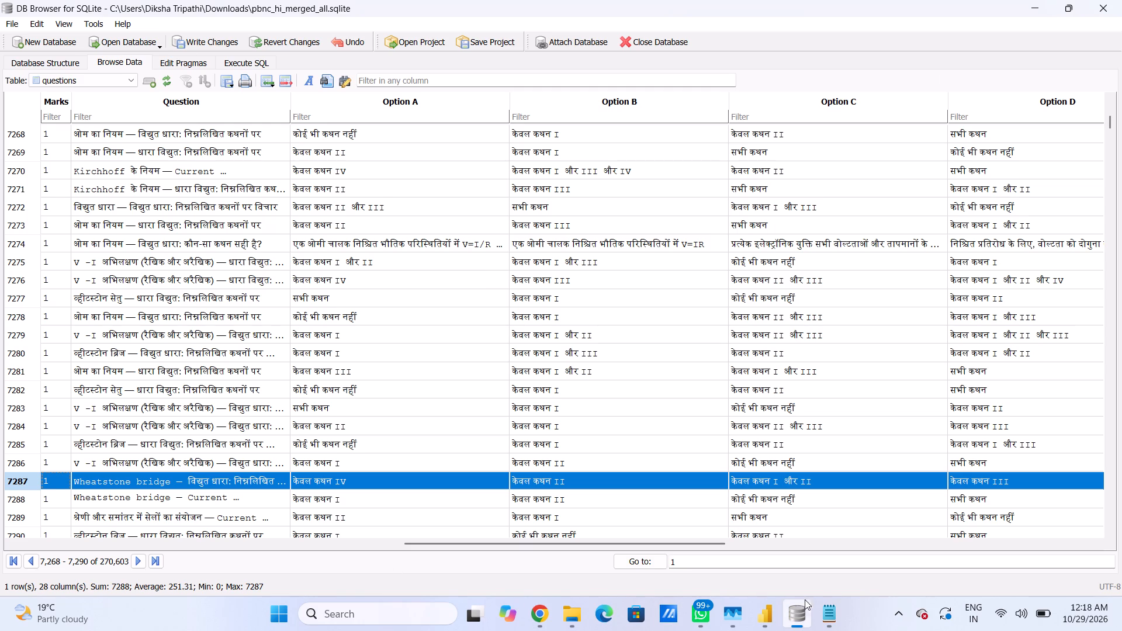
click(827, 619)
key(ctrl+v)
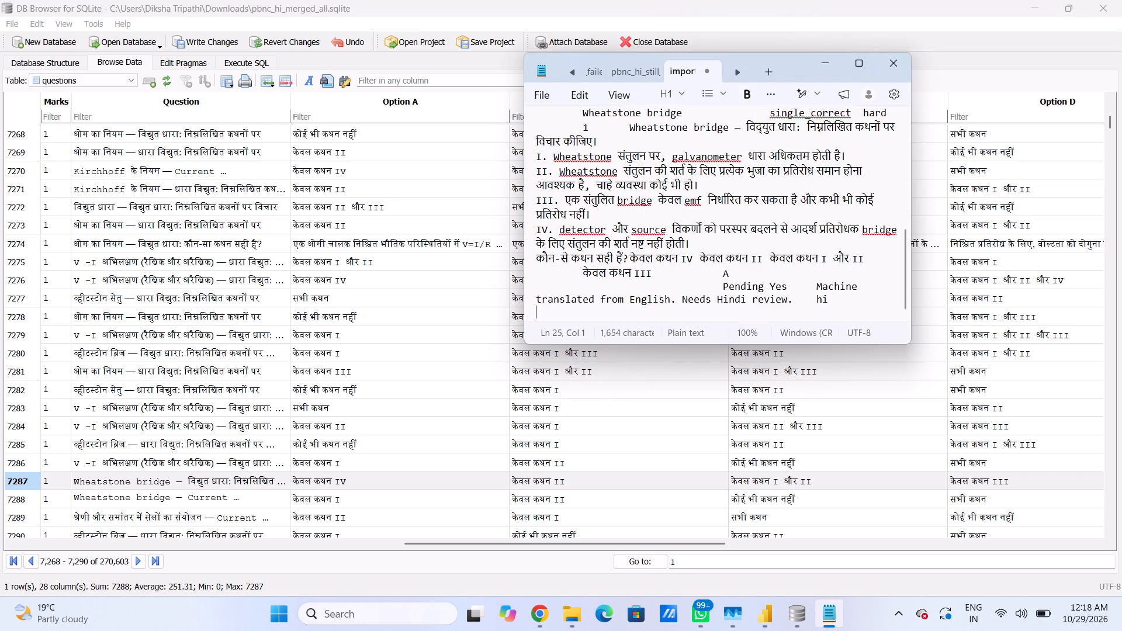
scroll(623, 159, up, 1)
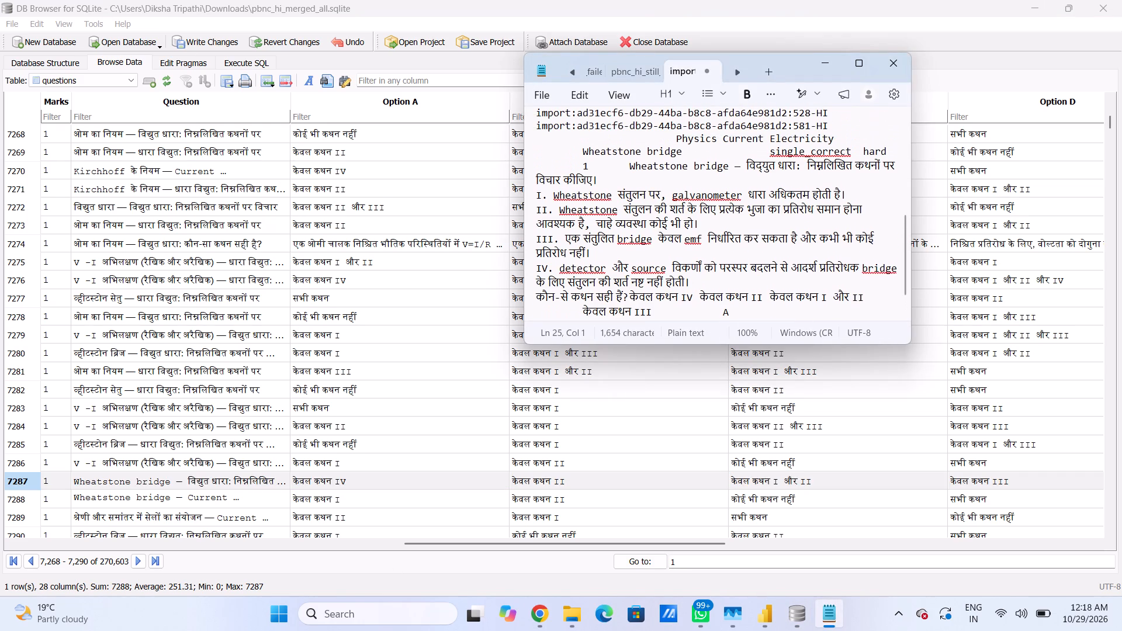
drag(543, 135, 795, 408)
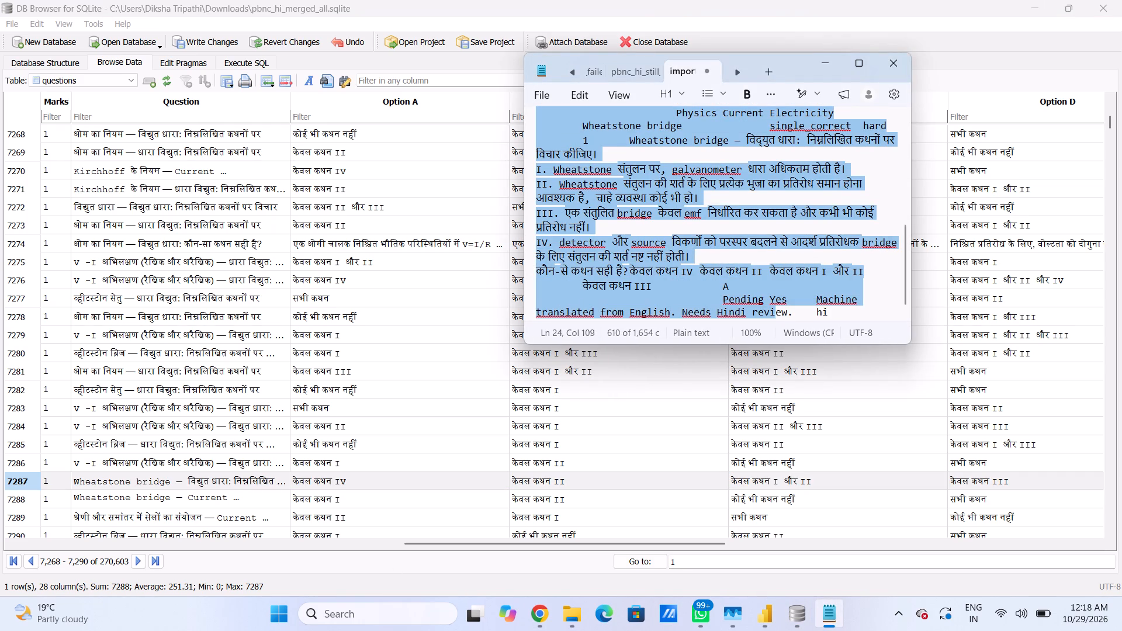
drag(795, 408, 1051, 437)
key(BackSpace)
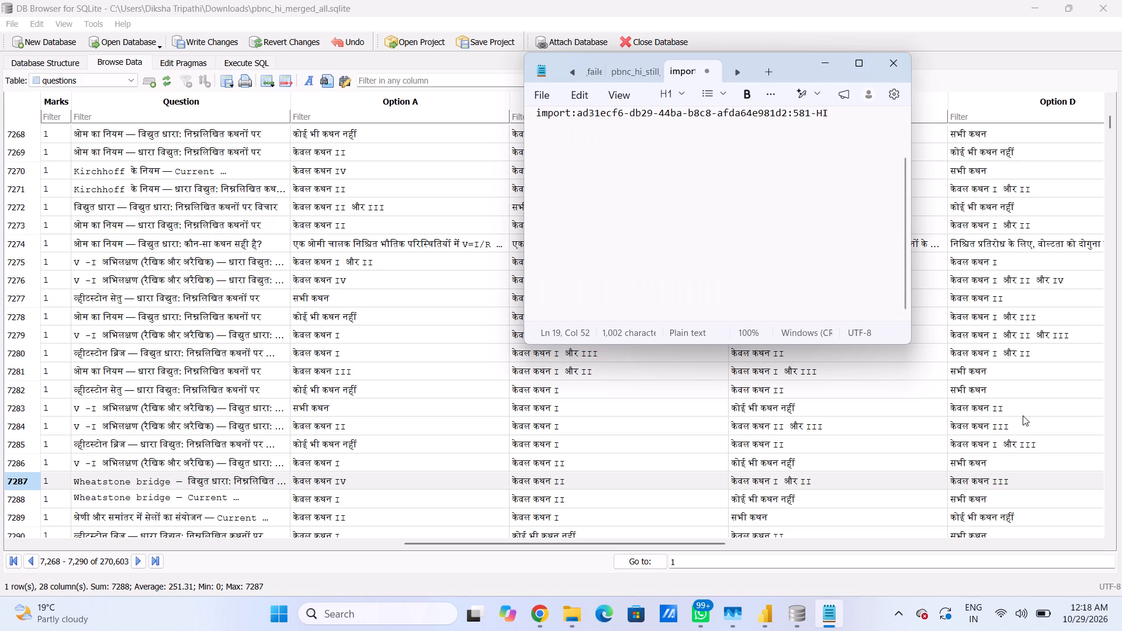
key(Return)
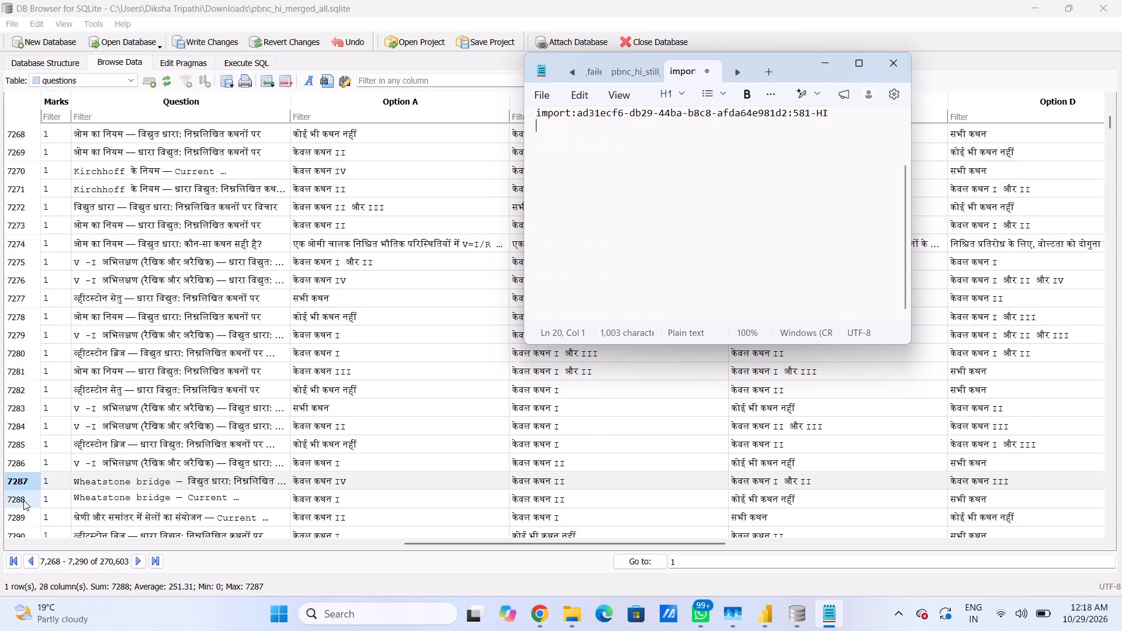
Copy row 7288 into the Notepad list and keep only its Question ID import:ad31ecf6-db29-44ba-b8c8-afda64e981d2:580-HI, followed by a new line.
click(23, 500)
key(ctrl+c)
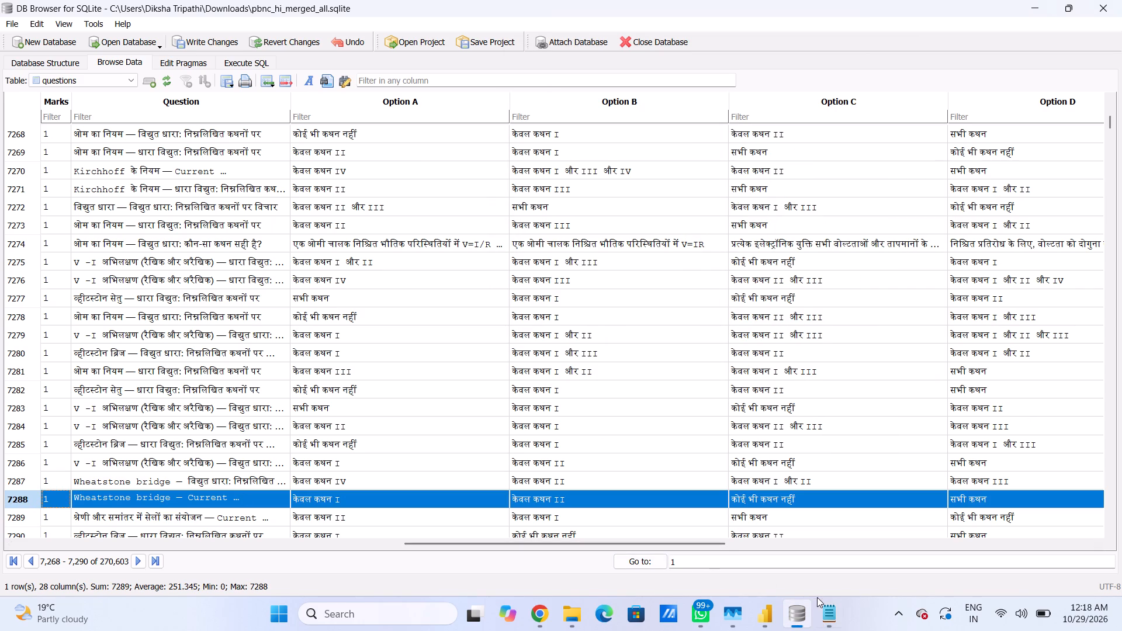
click(828, 616)
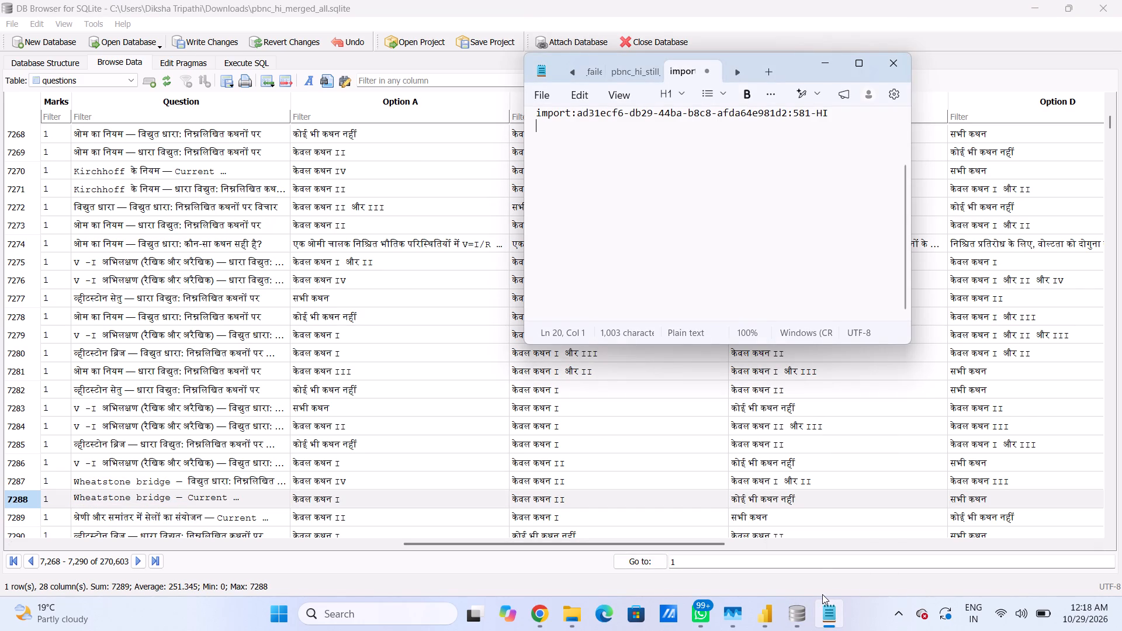
key(ctrl+v)
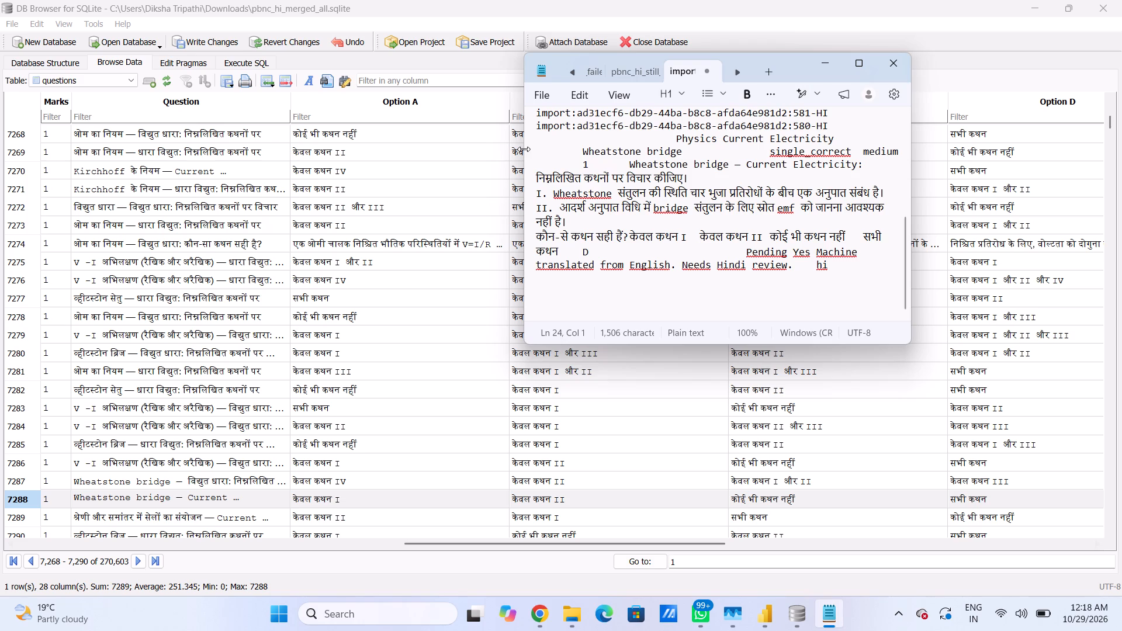
drag(538, 137, 594, 366)
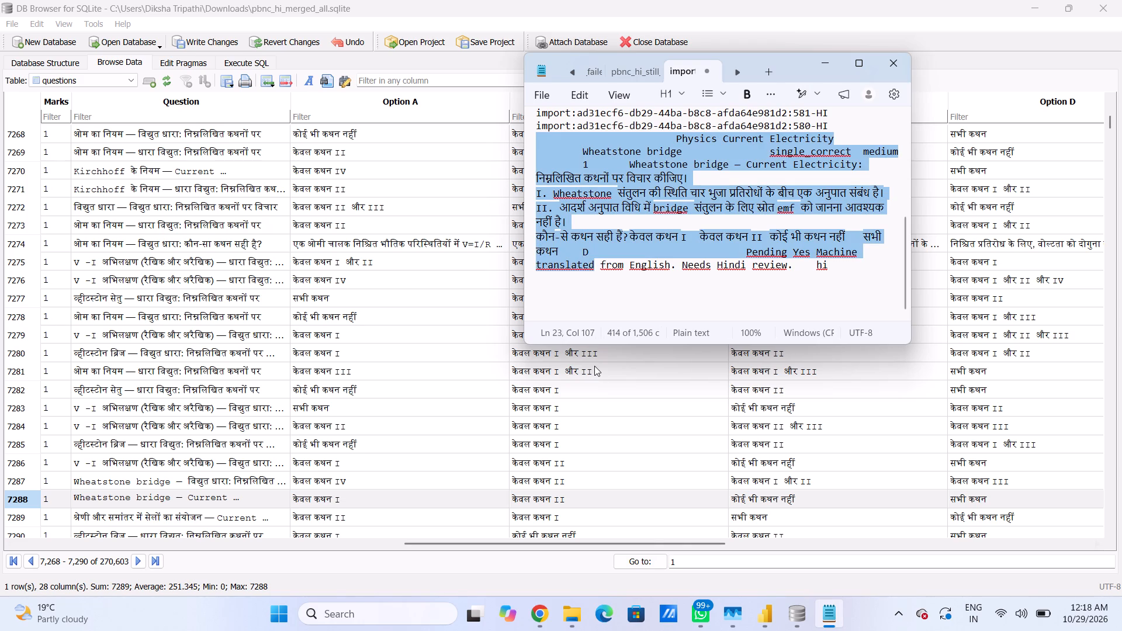
click(545, 147)
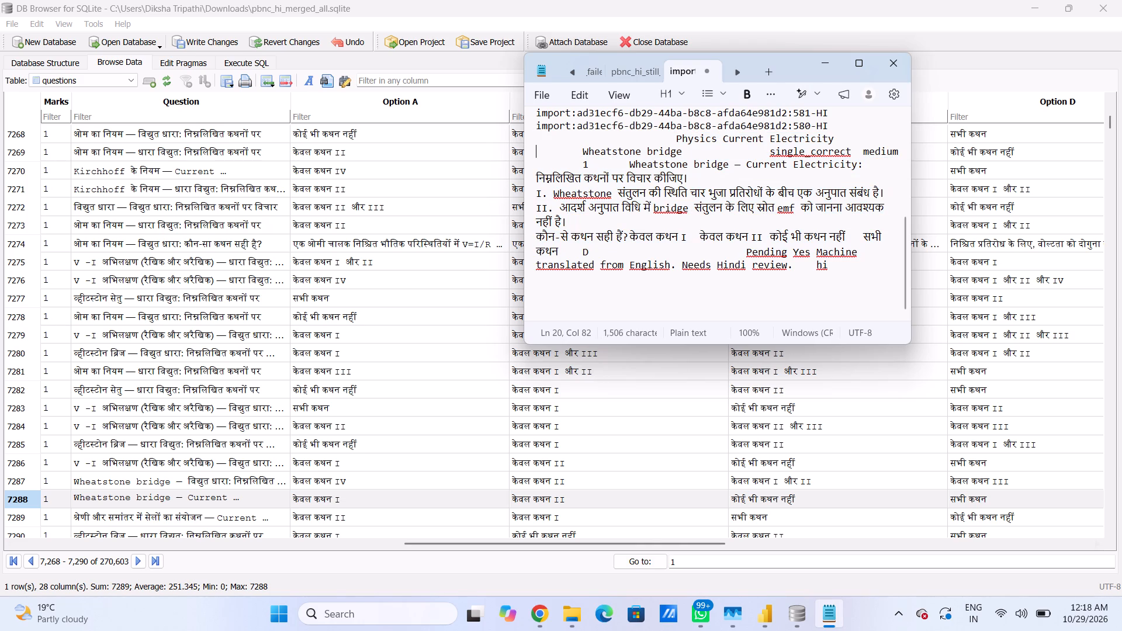
drag(537, 136, 1065, 316)
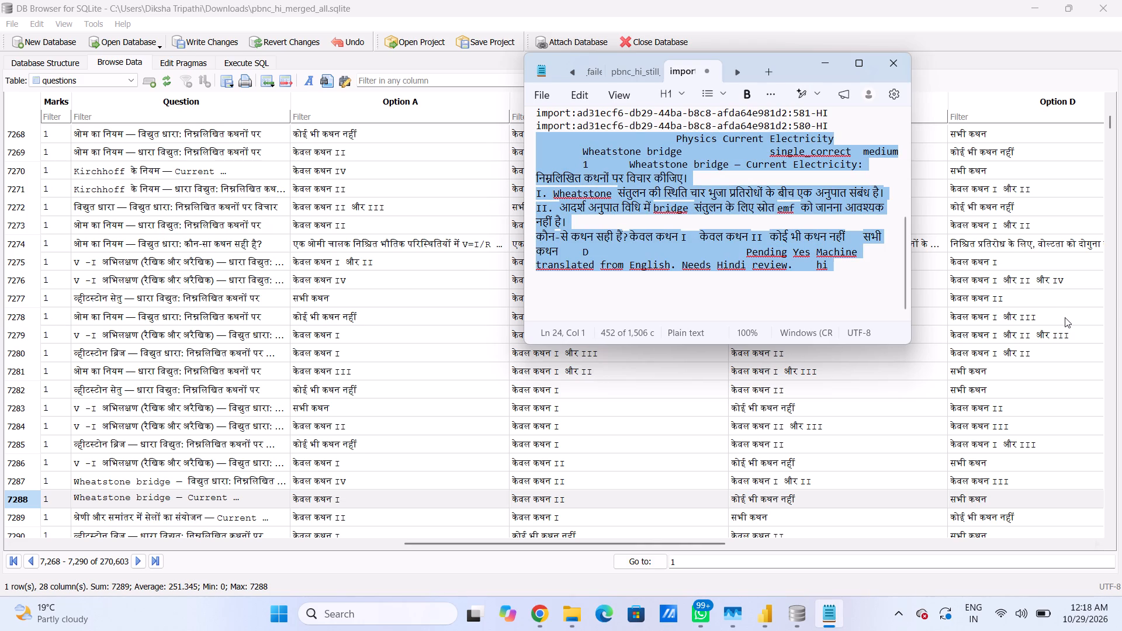
key(BackSpace)
key(Return)
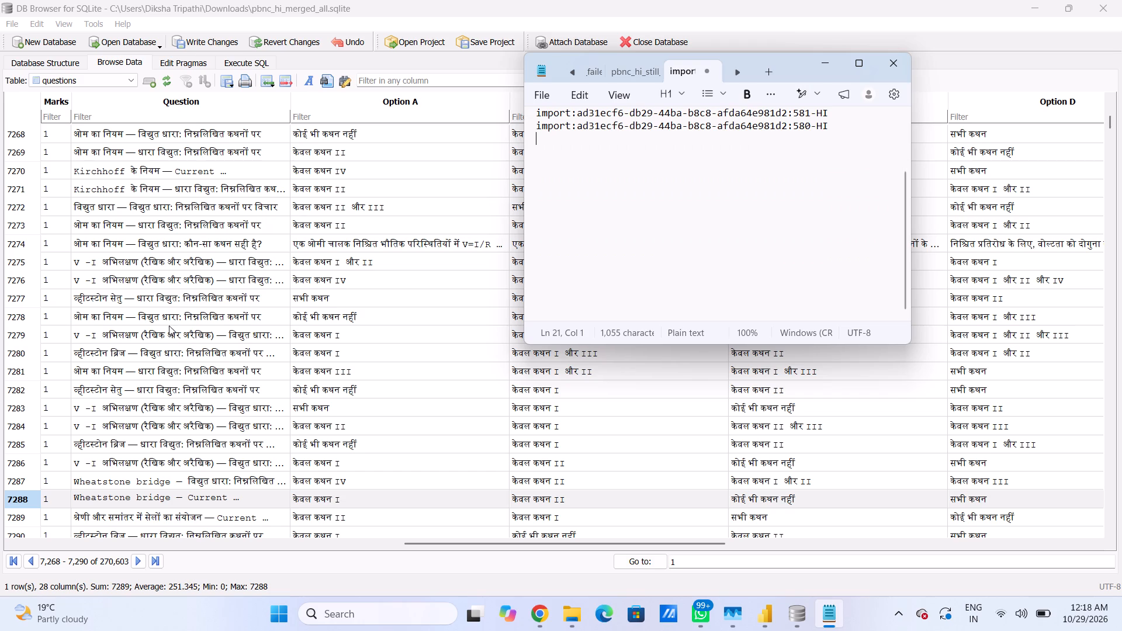
Minimize Notepad and check the questions and options after row 7288, up to row 7328, for untranslated English text.
scroll(80, 419, down, 3)
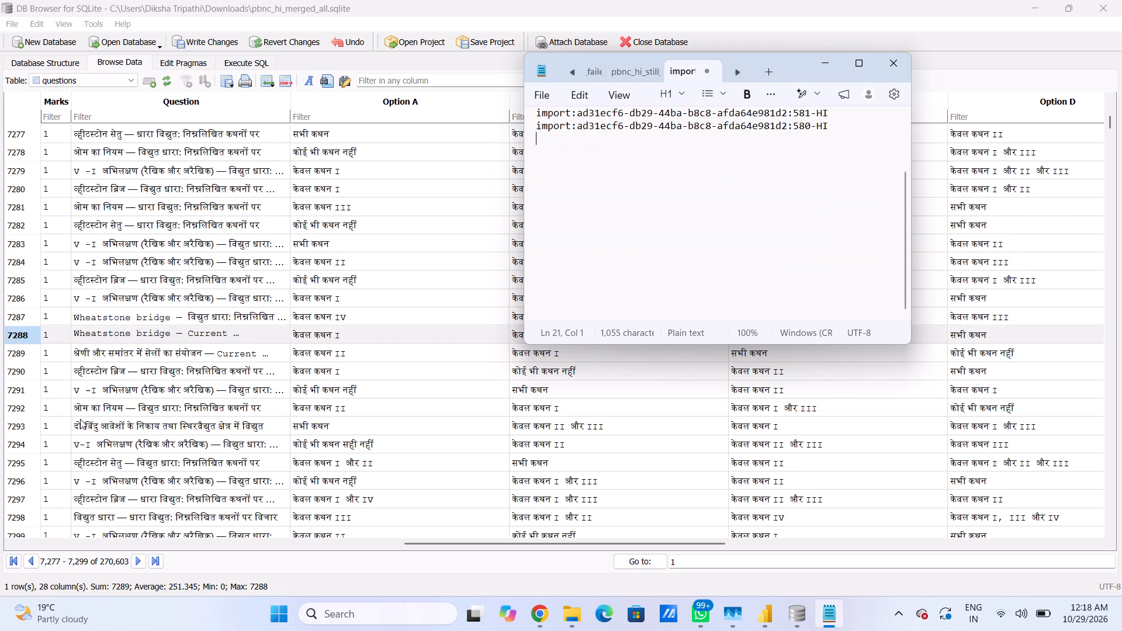
scroll(80, 419, down, 1)
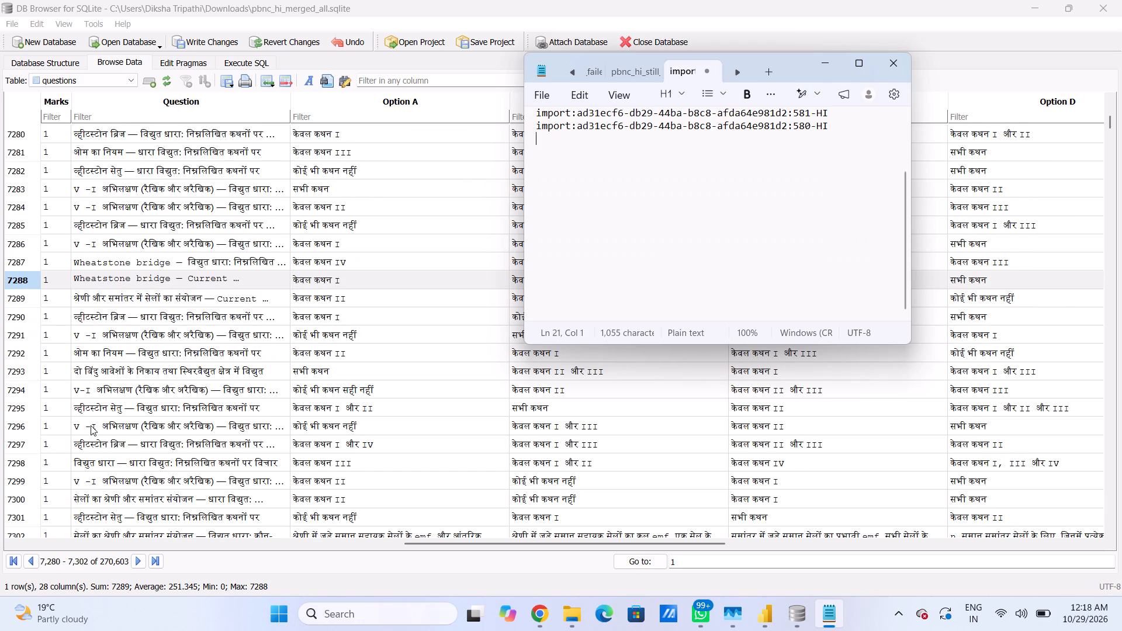
scroll(91, 425, down, 1)
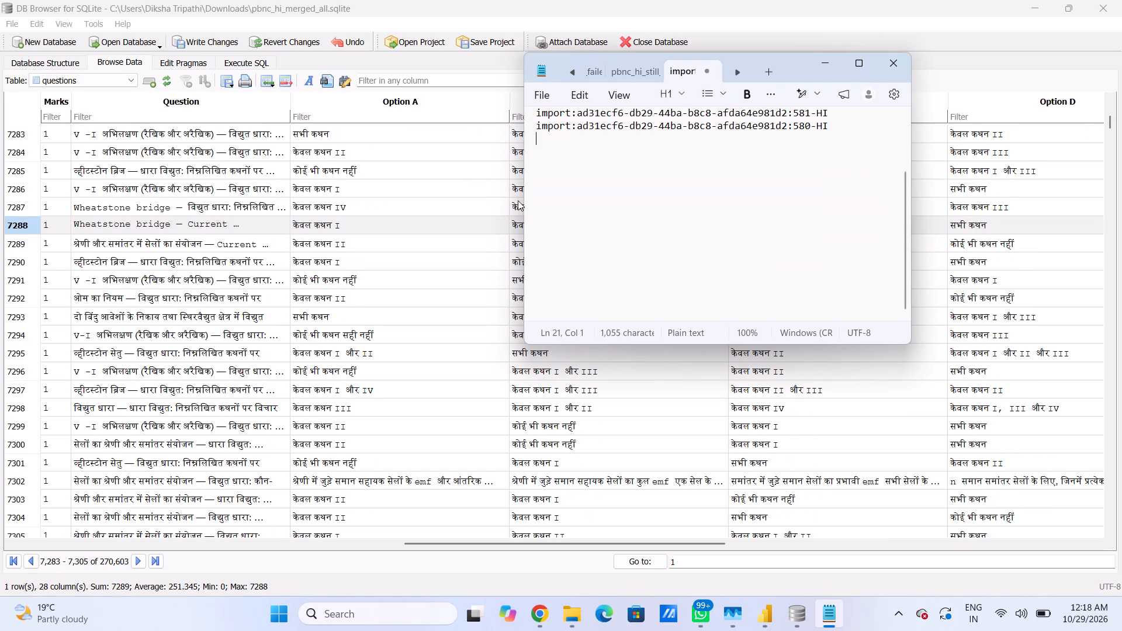
click(828, 68)
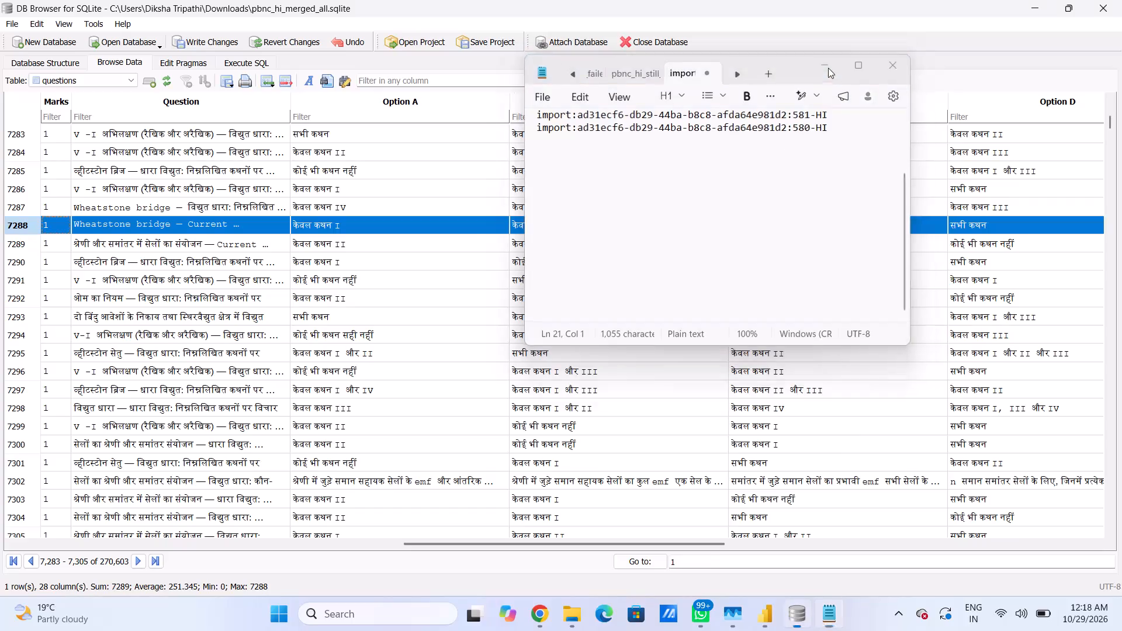
scroll(476, 451, down, 1)
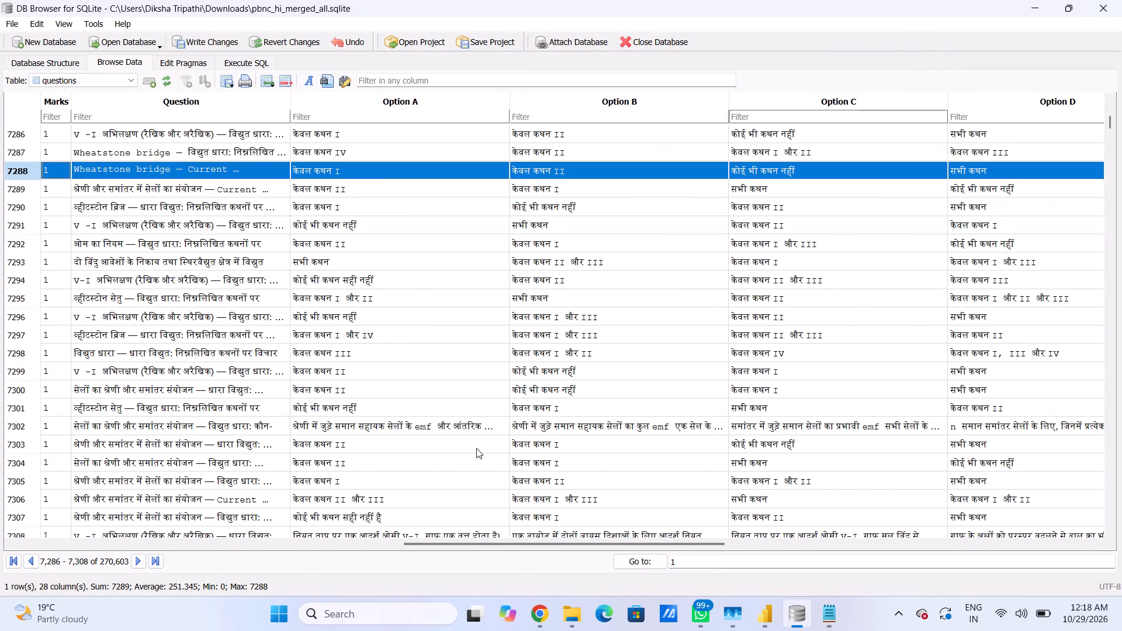
scroll(476, 448, down, 3)
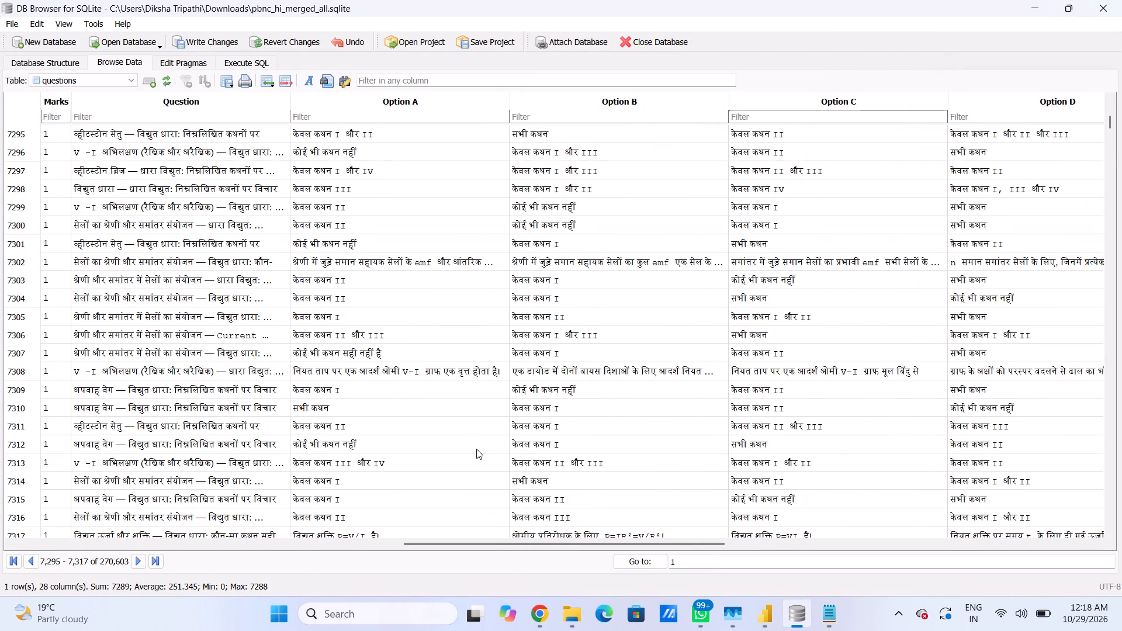
scroll(449, 450, down, 1)
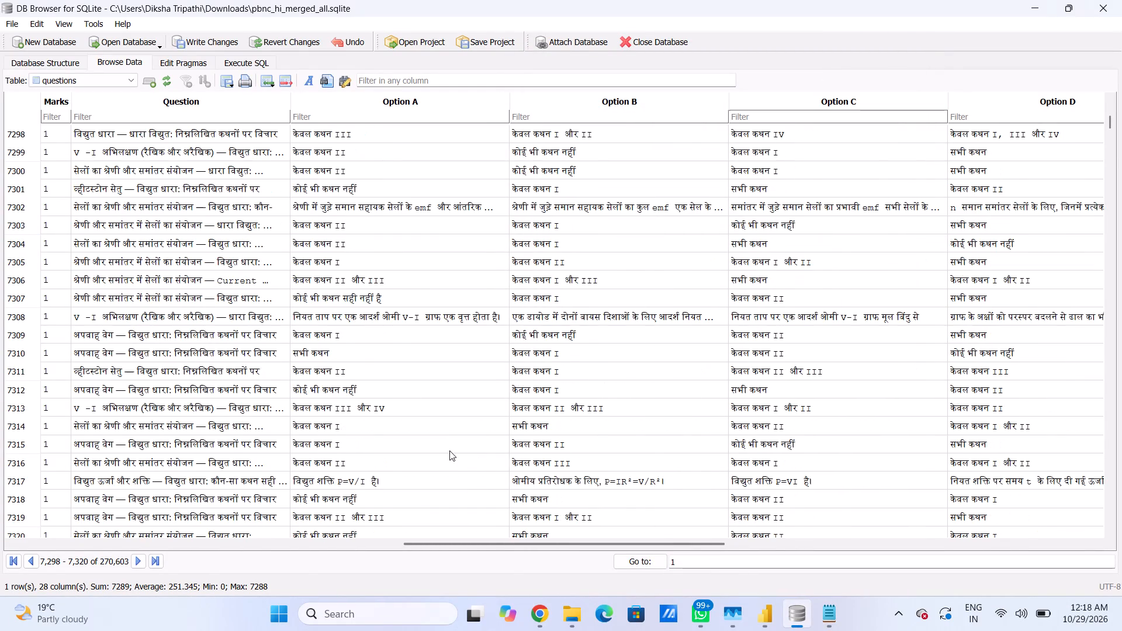
scroll(449, 450, down, 1)
scroll(449, 450, up, 1)
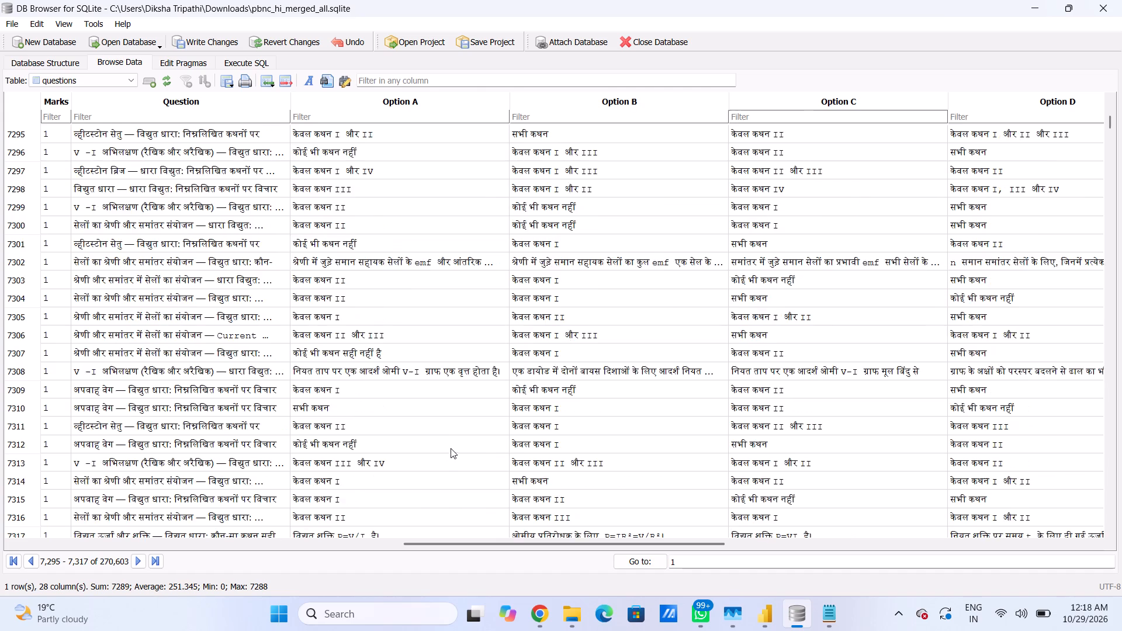
scroll(451, 448, up, 2)
scroll(452, 447, down, 4)
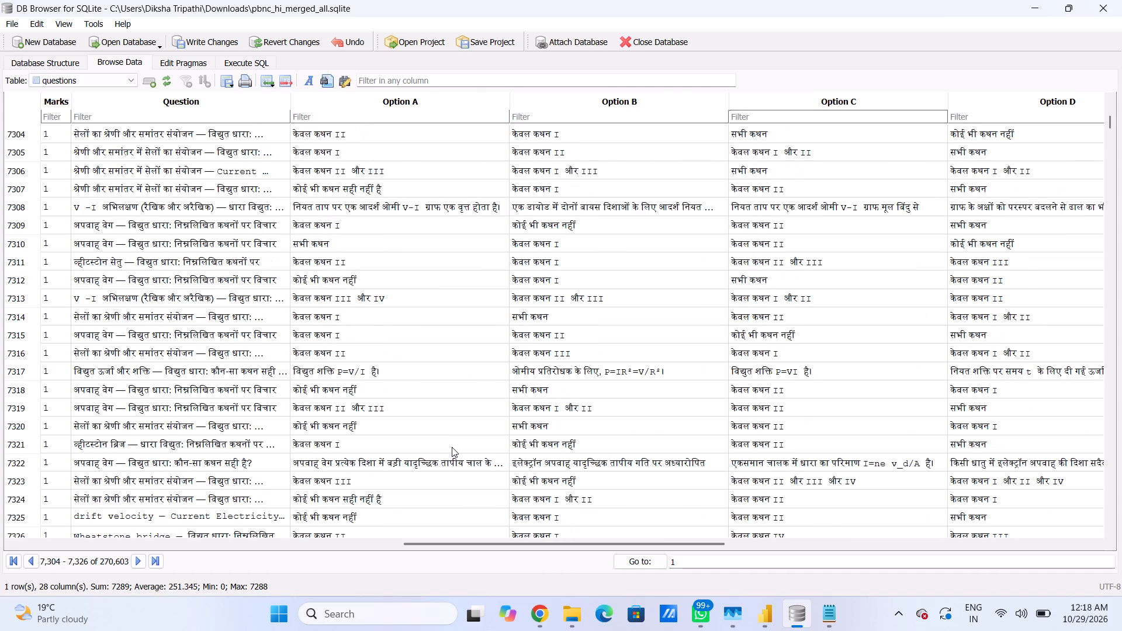
scroll(449, 452, down, 1)
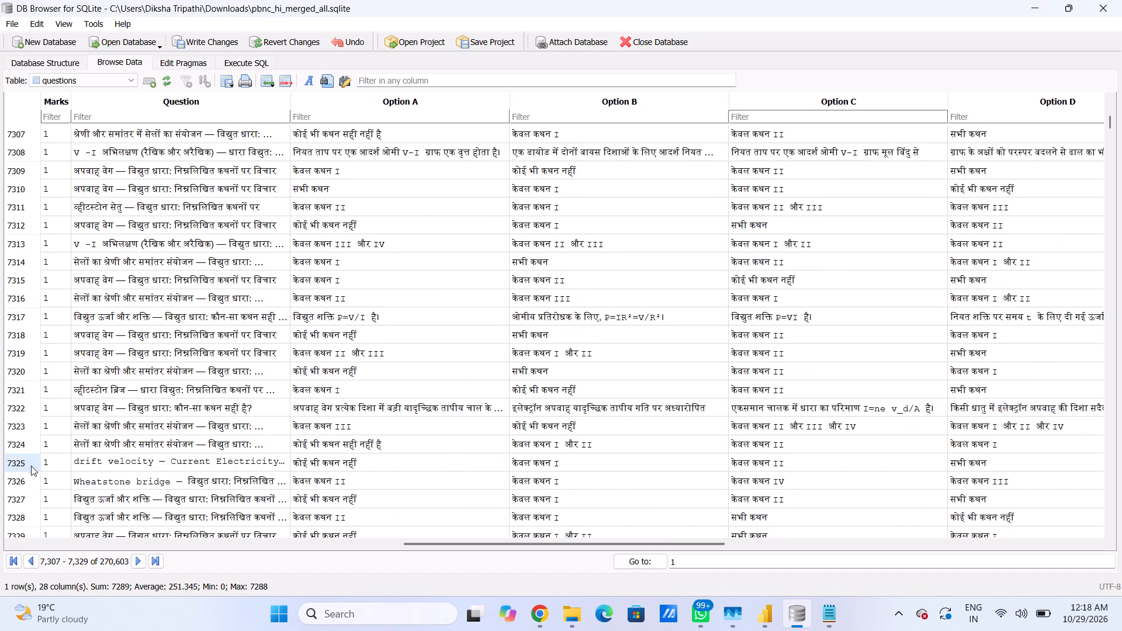
Copy row 7325 into the Notepad list and keep only its Question ID import:ad31ecf6-db29-44ba-b8c8-afda64e981d2:605-HI, followed by a new line.
click(29, 463)
key(ctrl+v)
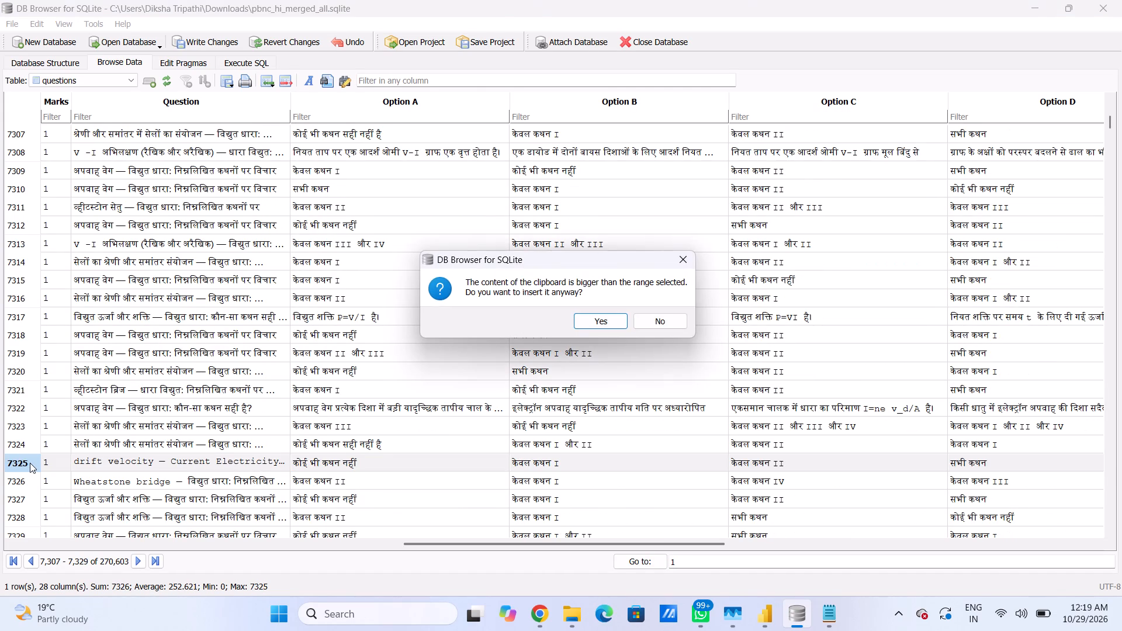
click(655, 318)
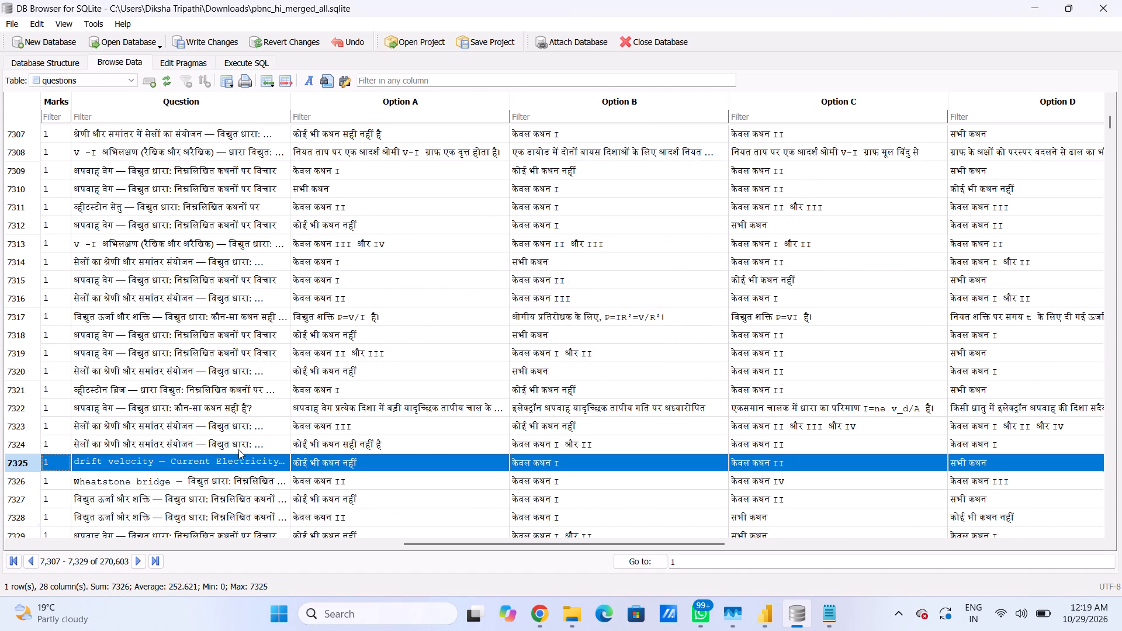
key(ctrl+c)
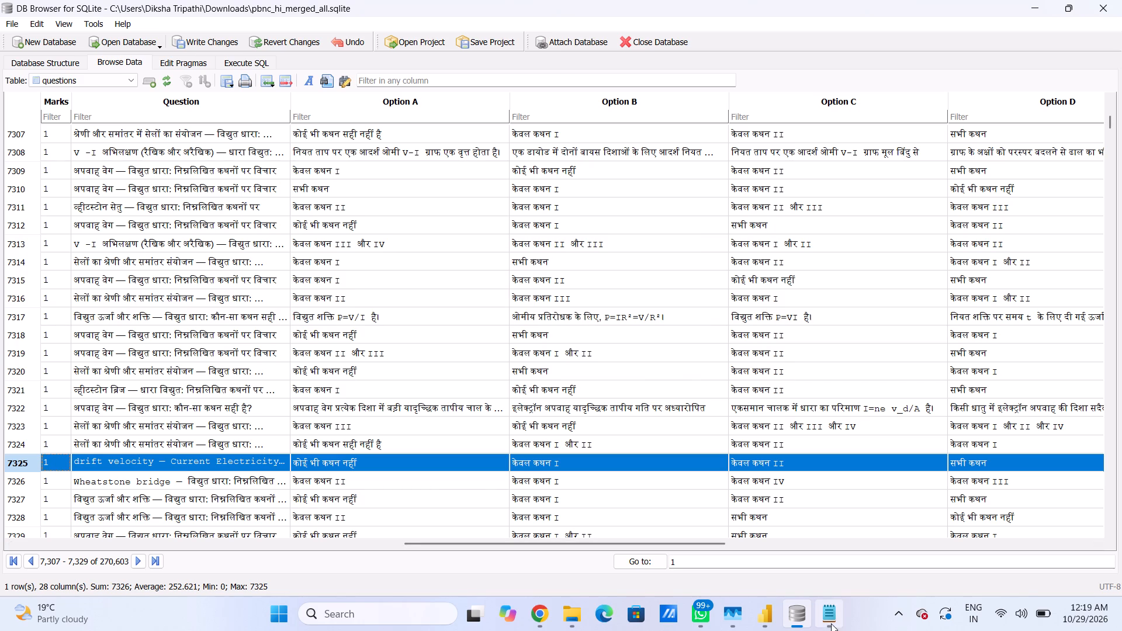
click(831, 622)
key(ctrl+v)
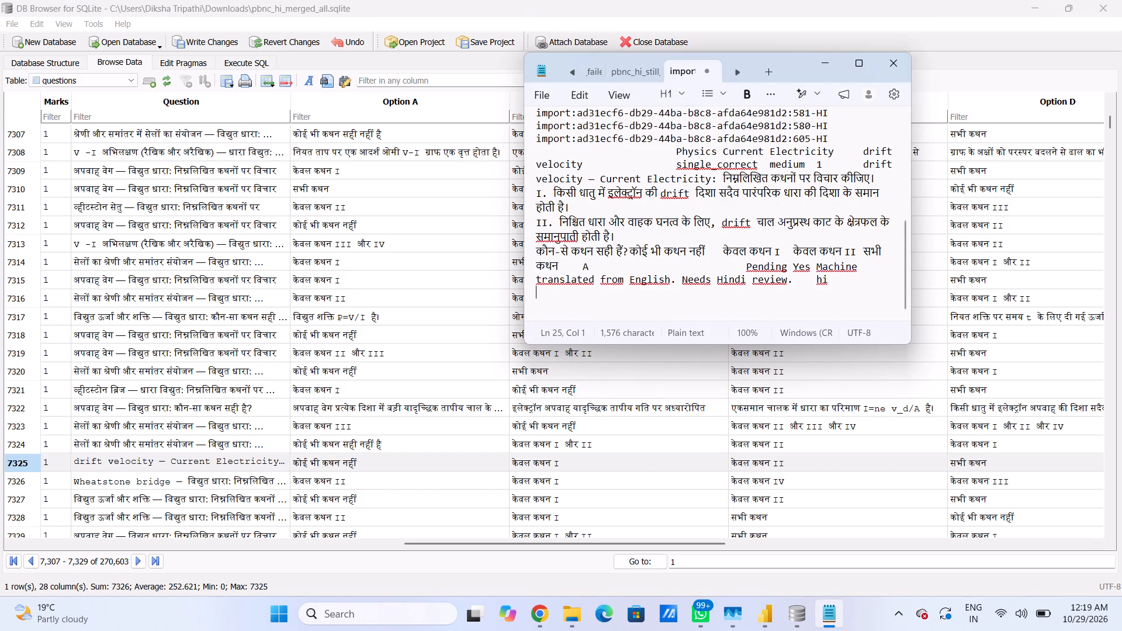
drag(538, 150, 539, 150)
drag(539, 150, 596, 390)
click(579, 248)
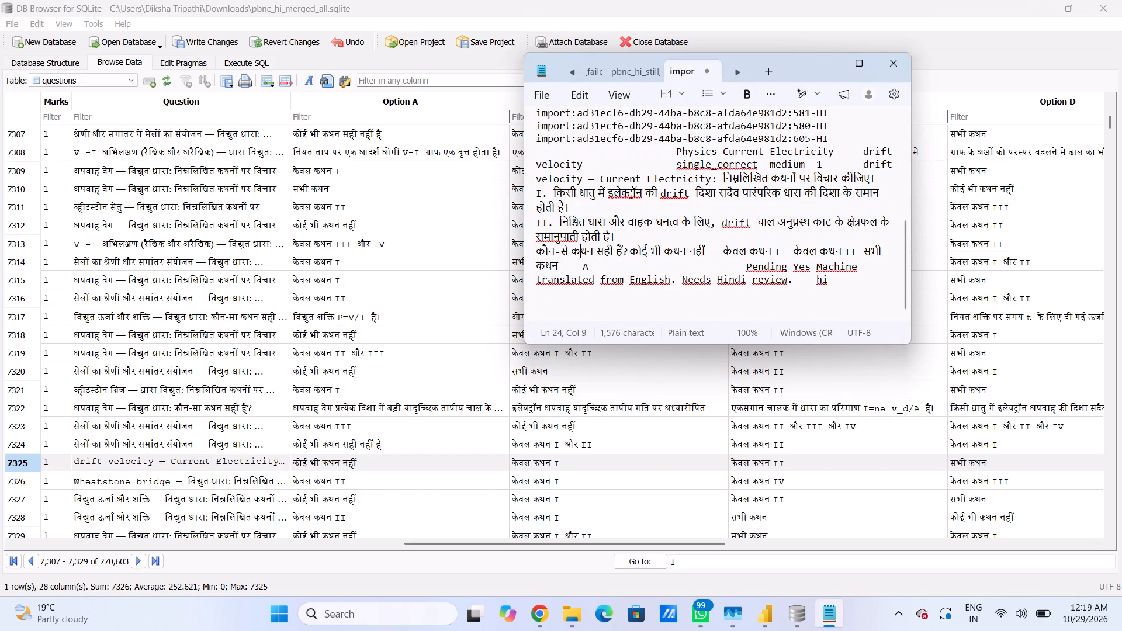
drag(536, 149, 886, 286)
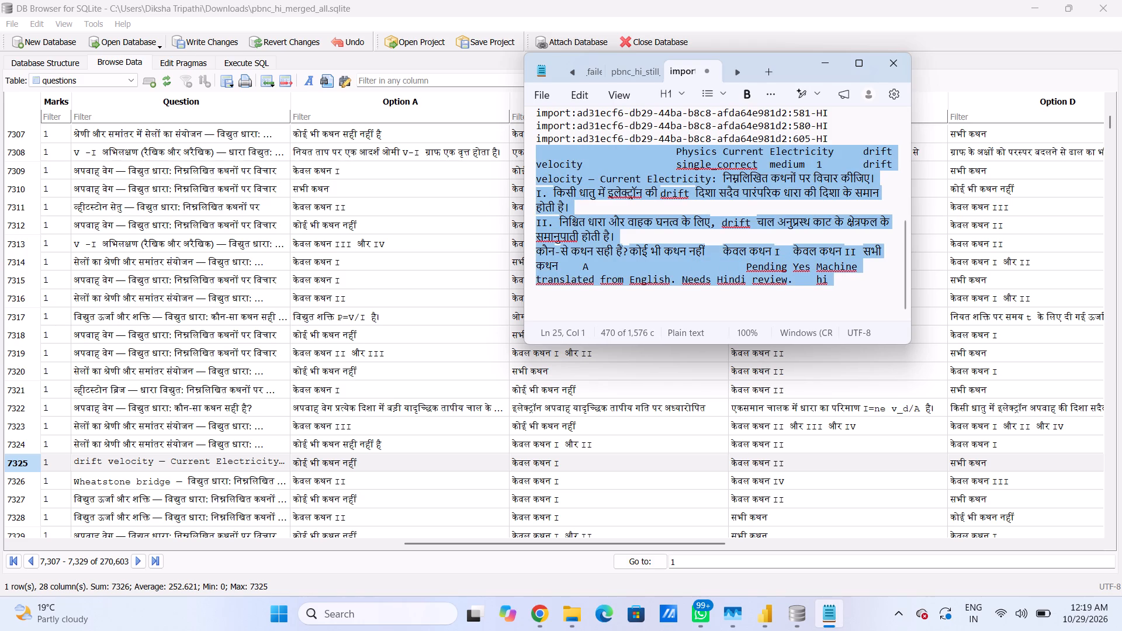
key(BackSpace)
key(BackSpace)
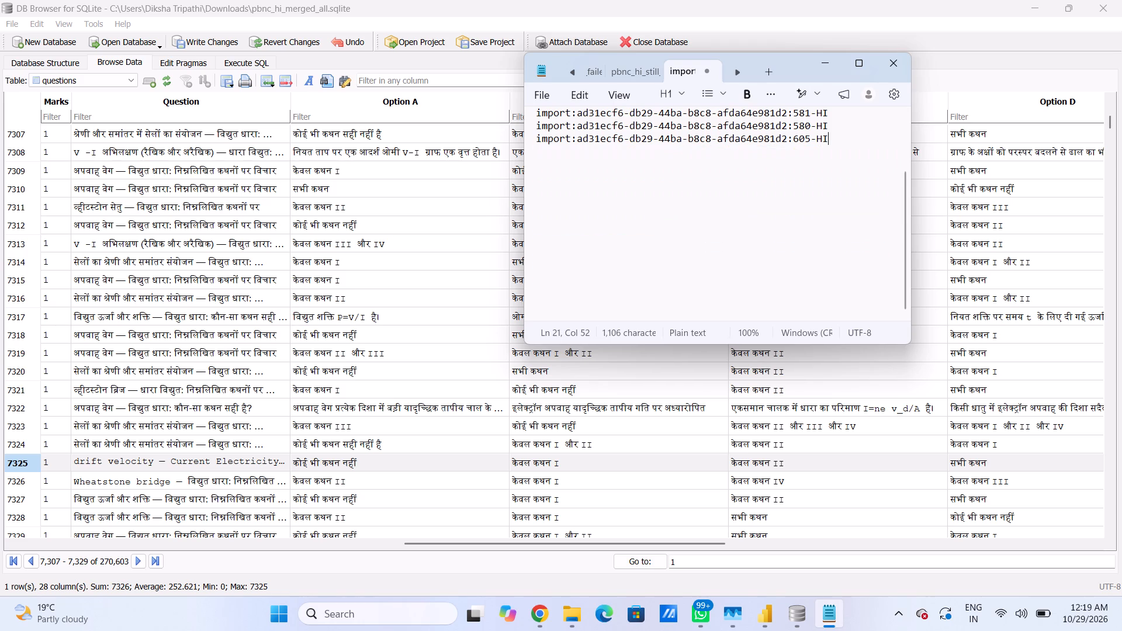
key(Return)
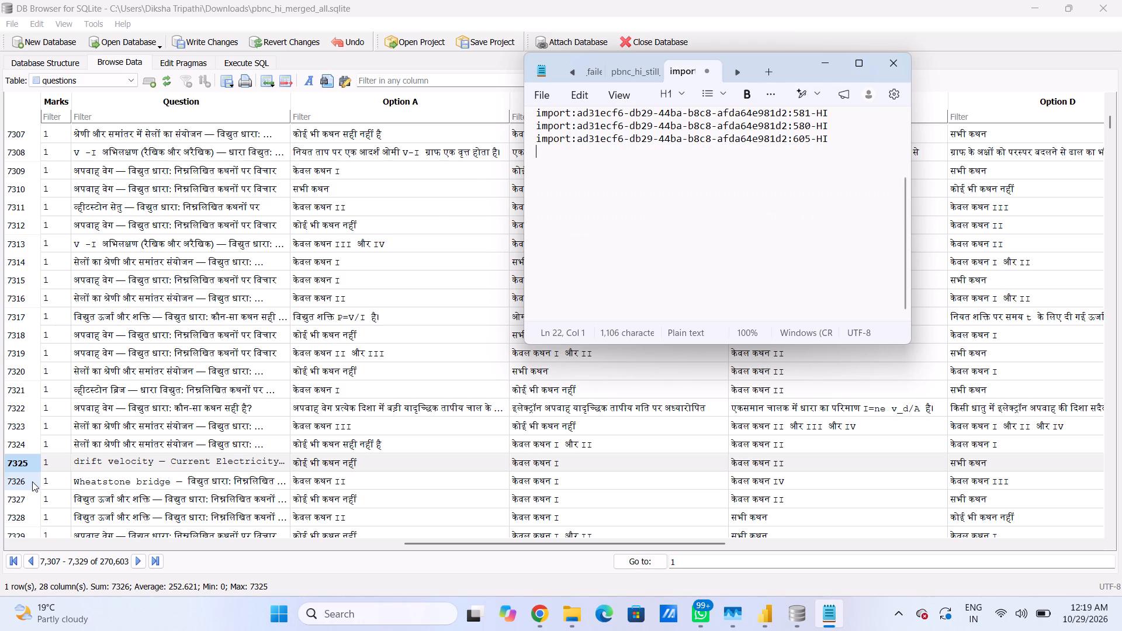
Copy row 7326 into the Notepad list and keep only its Question ID import:ad31ecf6-db29-44ba-b8c8-afda64e981d2:582-HI, followed by a new line.
click(32, 481)
key(ctrl+c)
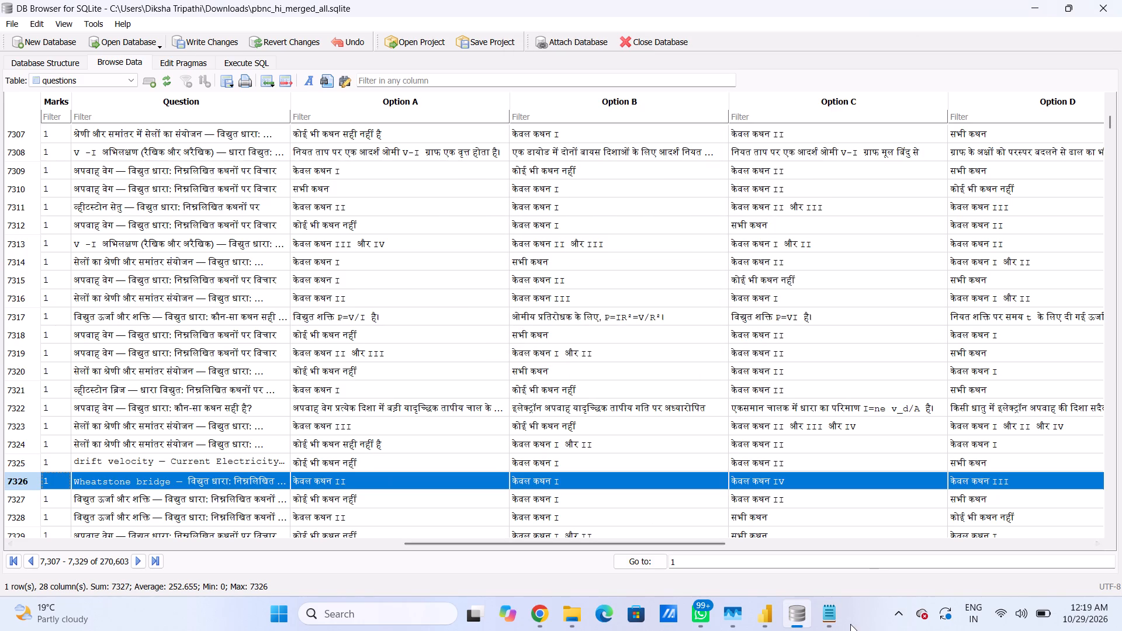
click(832, 622)
key(ctrl+v)
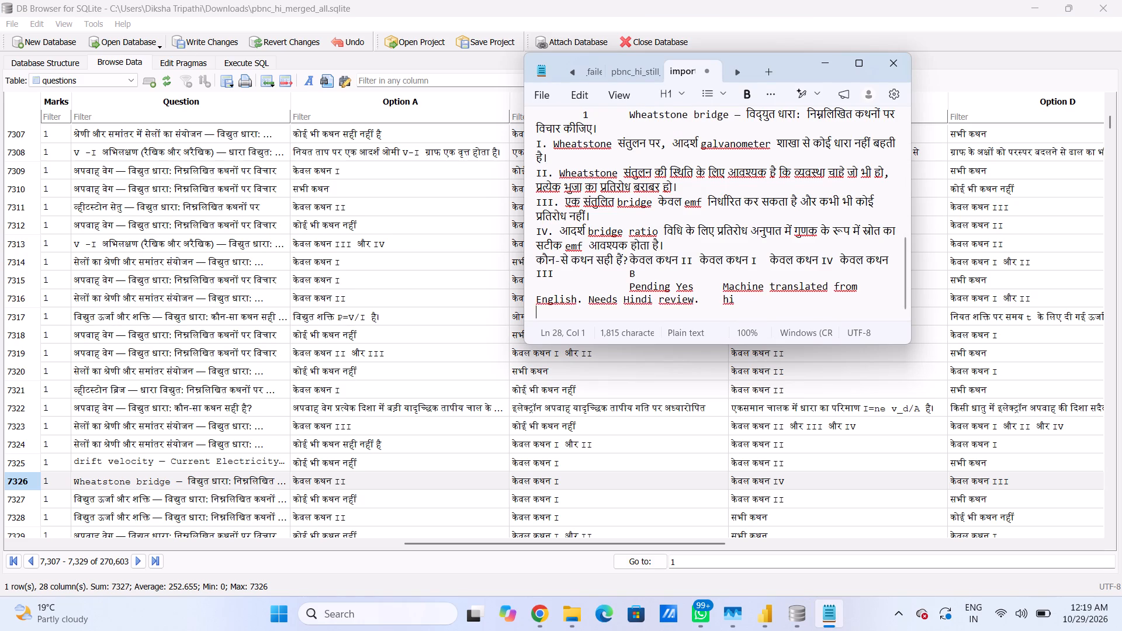
scroll(567, 170, up, 2)
drag(539, 165, 539, 165)
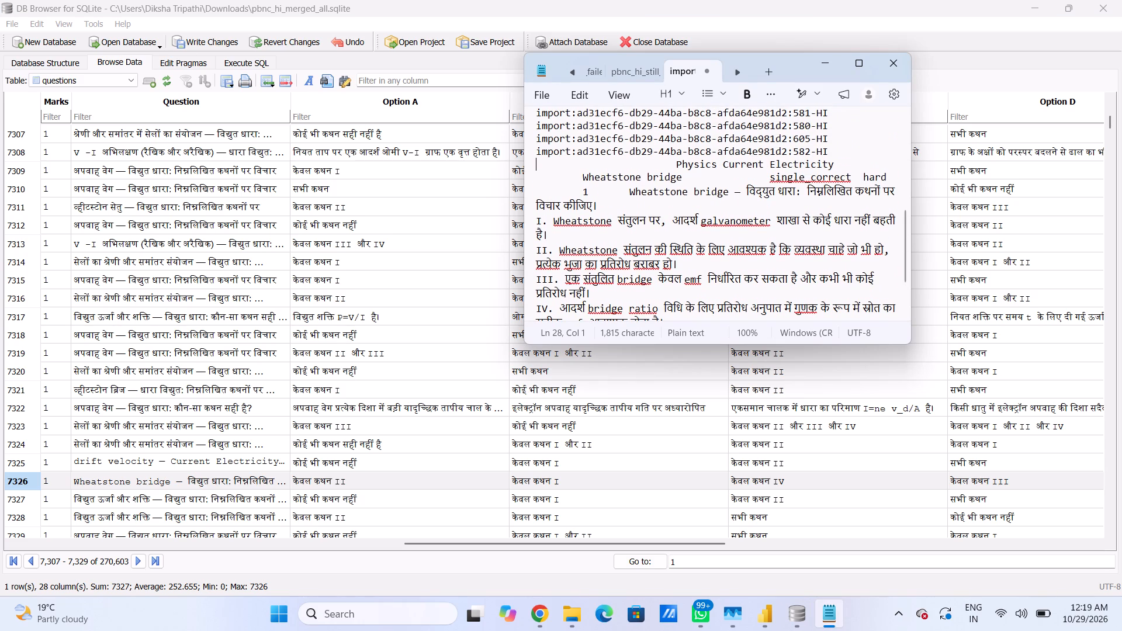
drag(539, 165, 854, 293)
scroll(596, 287, down, 5)
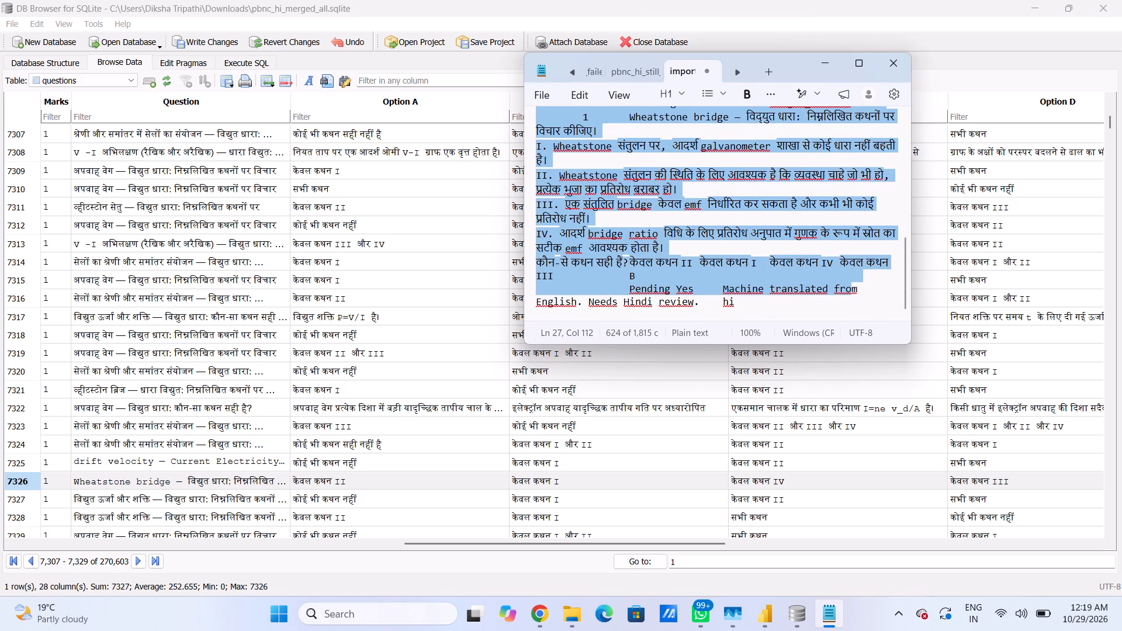
drag(854, 293, 864, 308)
key(BackSpace)
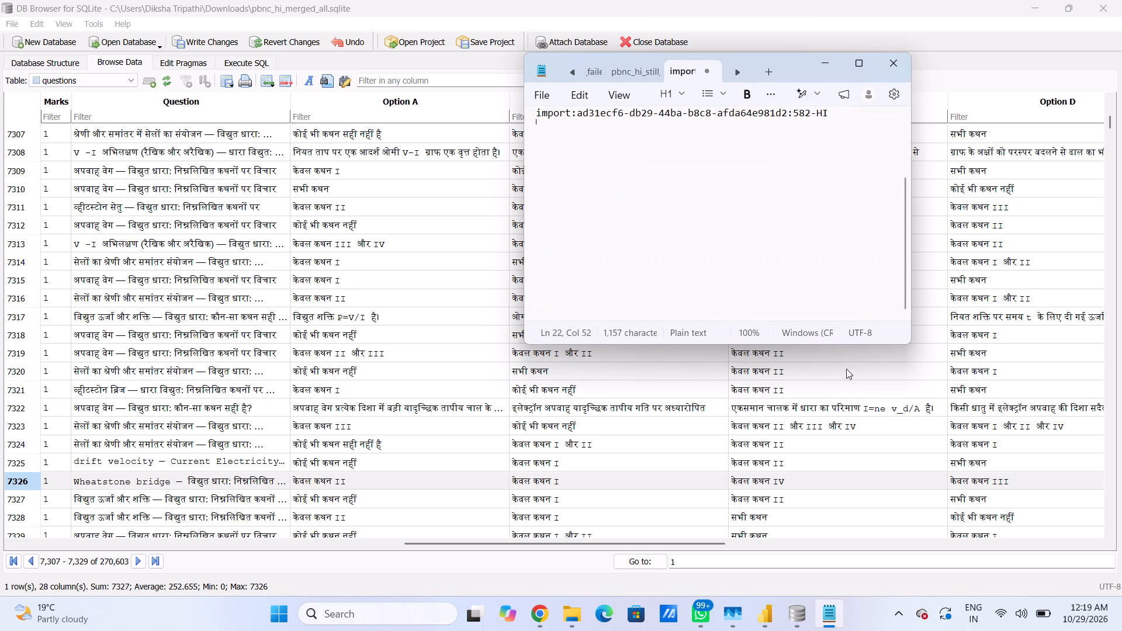
key(Return)
Minimize Notepad and check the questions and options after row 7326, up to row 7377, for untranslated English text.
scroll(366, 455, down, 2)
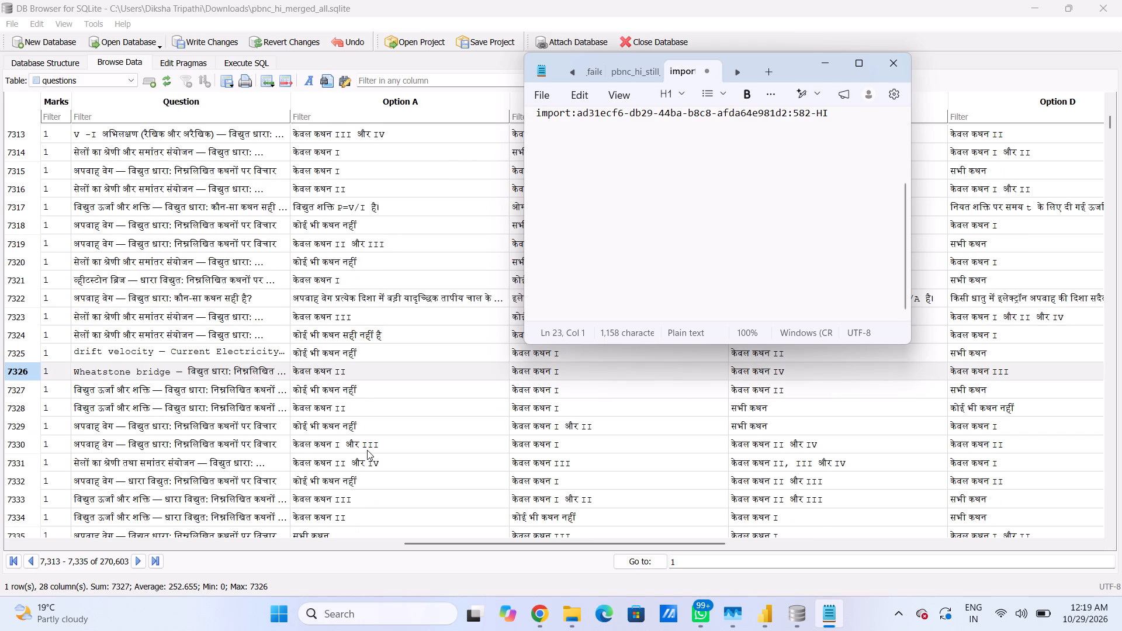
scroll(368, 448, down, 1)
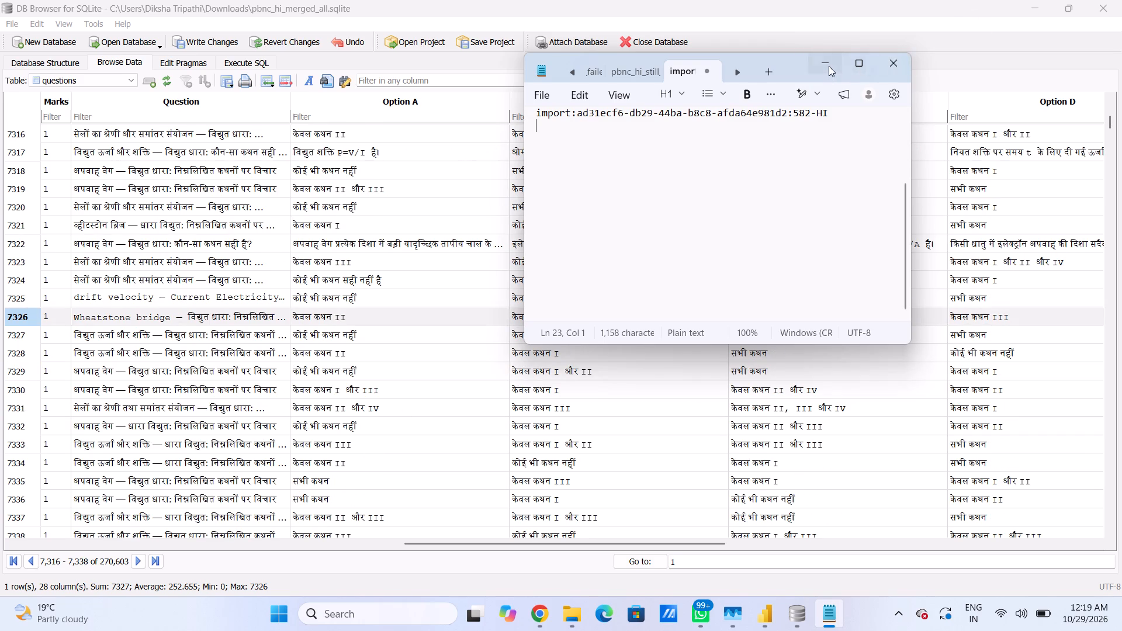
click(829, 66)
scroll(346, 414, down, 3)
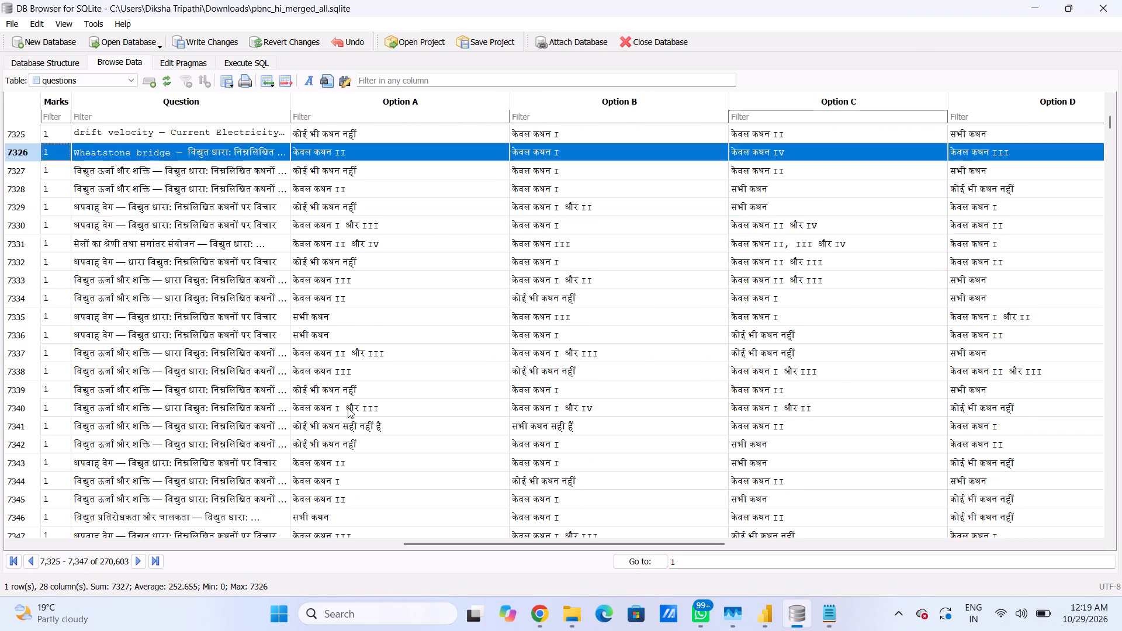
scroll(348, 408, down, 2)
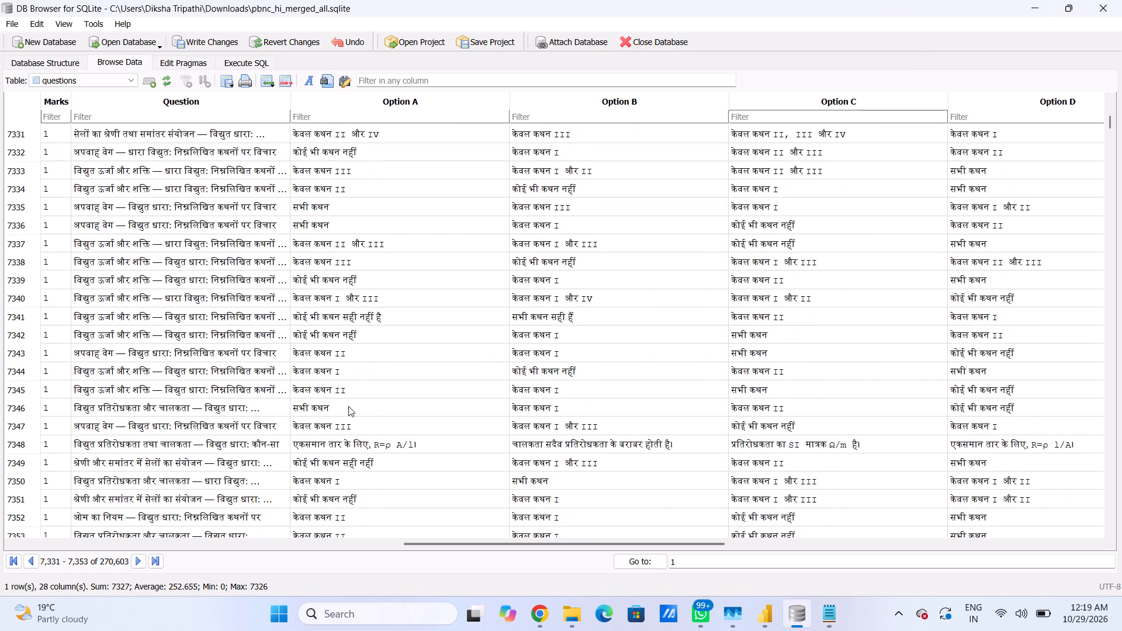
scroll(348, 406, down, 5)
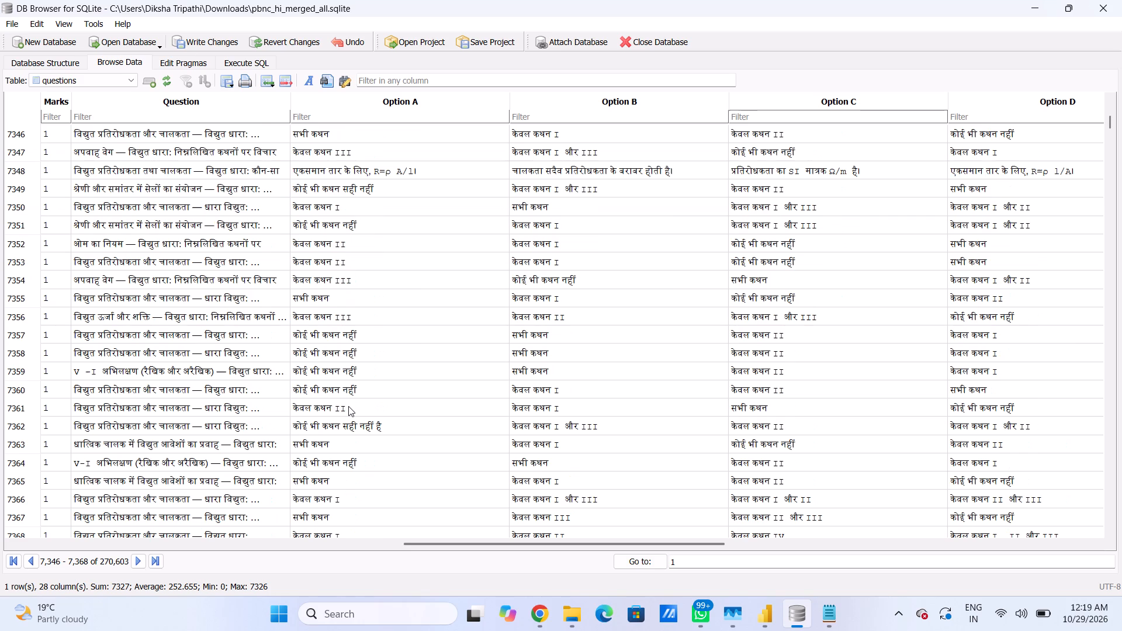
scroll(348, 406, down, 3)
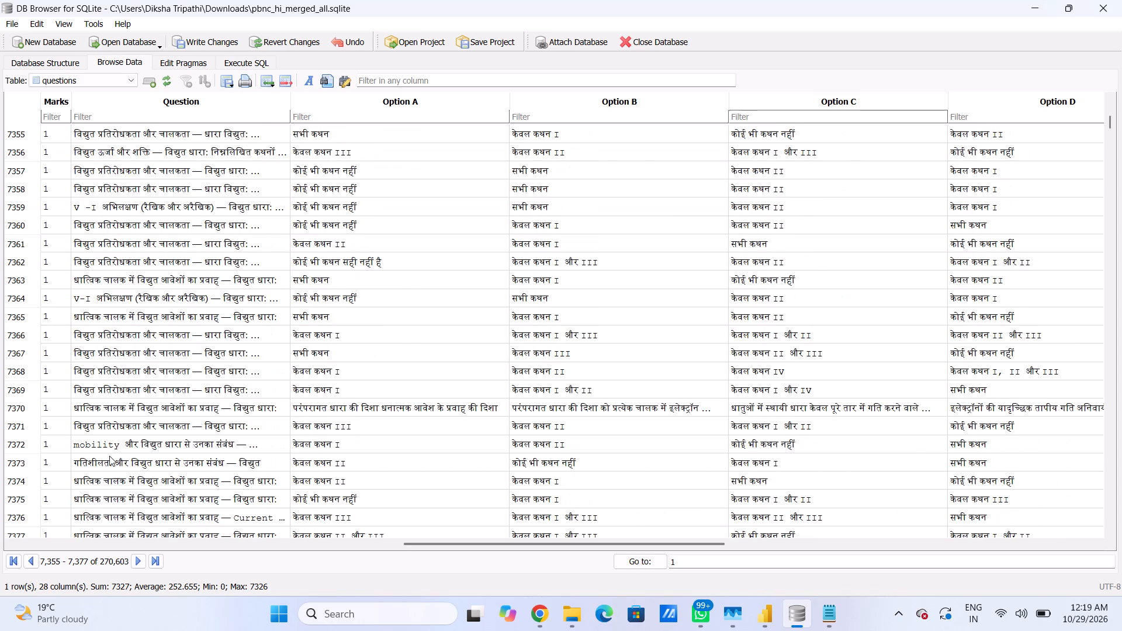
Copy row 7372 into the Notepad list and keep only its Question ID import:ad31ecf6-db29-44ba-b8c8-afda64e981d2:676-HI, followed by a new line.
click(19, 449)
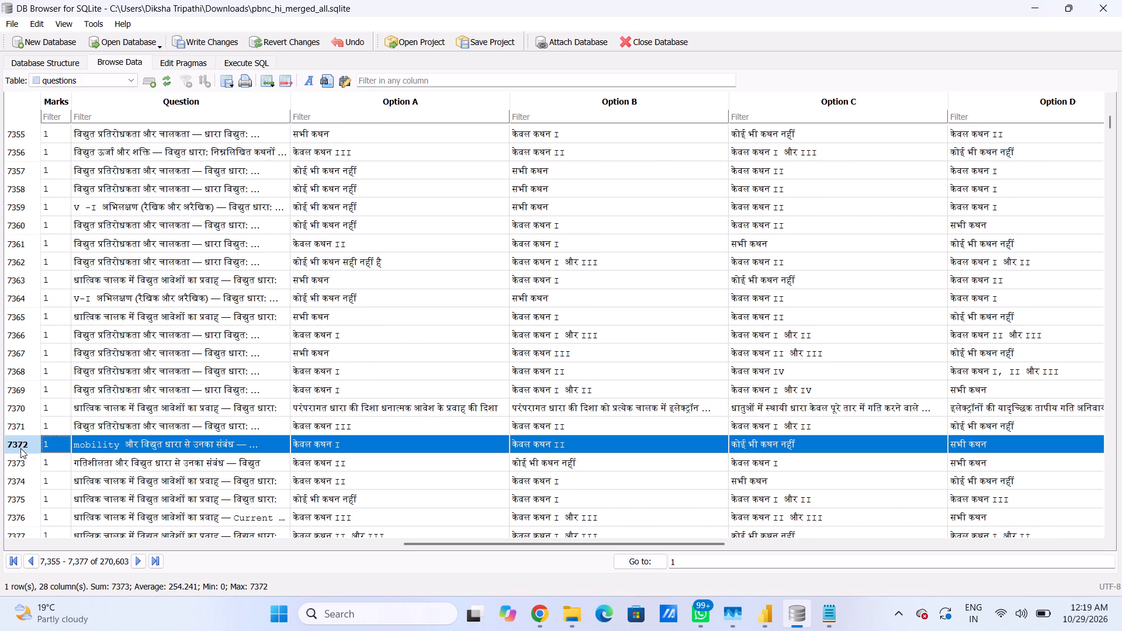
key(ctrl+c)
click(827, 613)
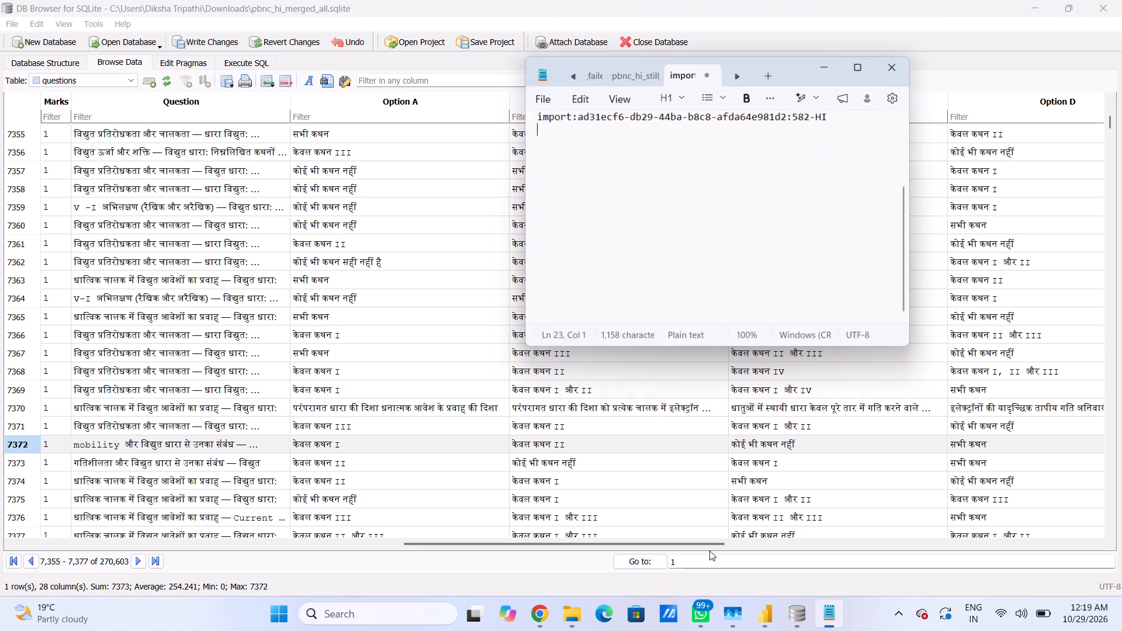
key(ctrl+v)
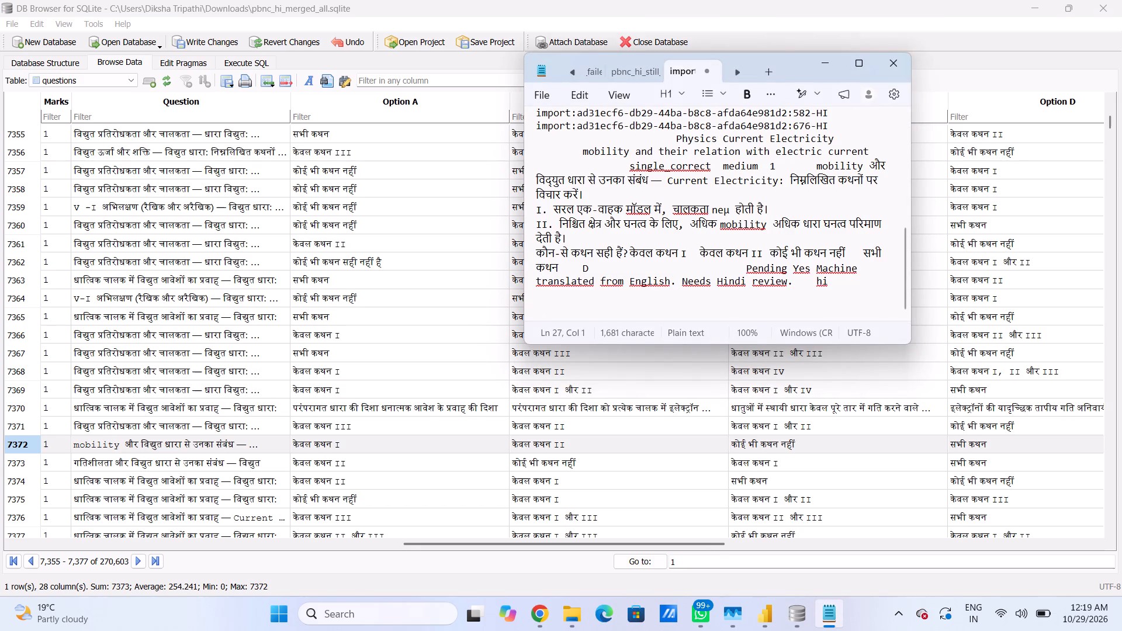
drag(538, 138, 542, 141)
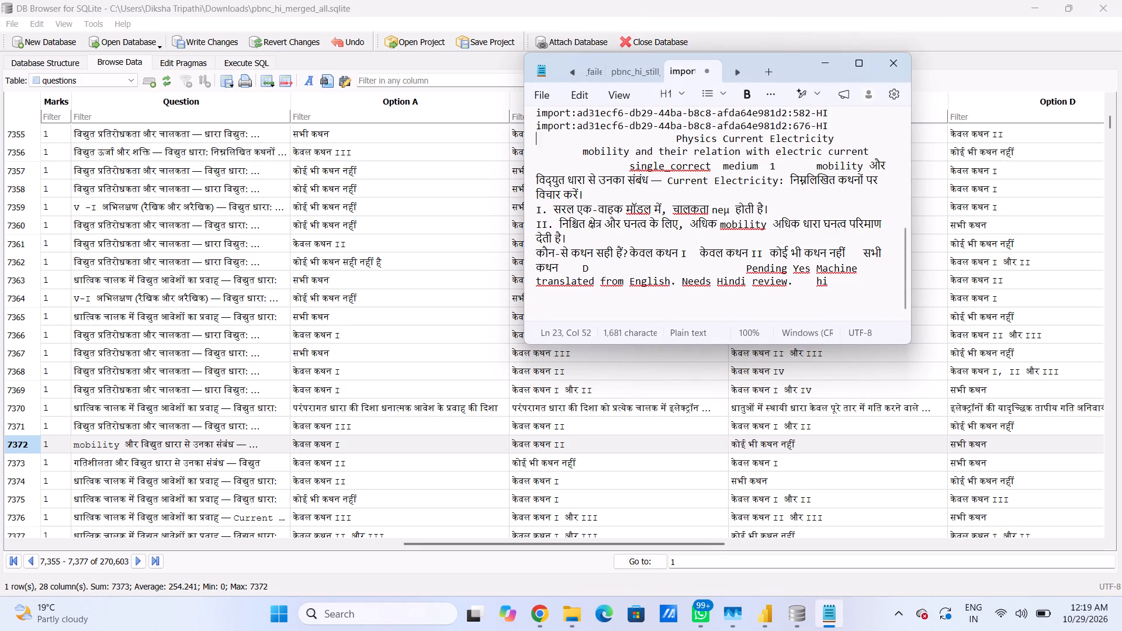
drag(542, 141, 1036, 308)
key(BackSpace)
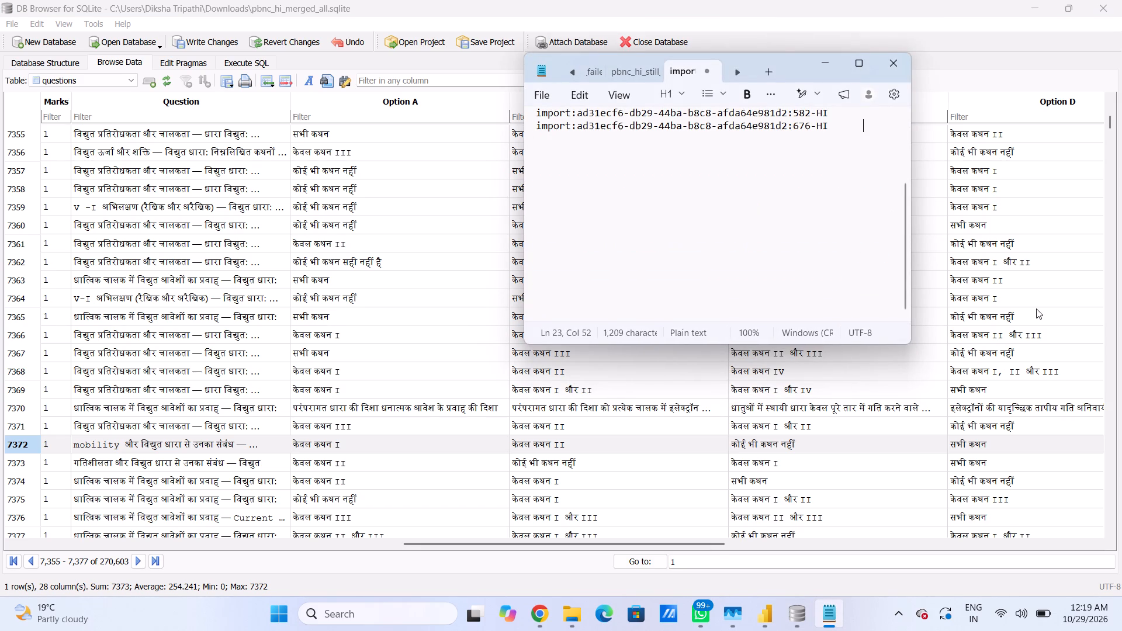
key(Return)
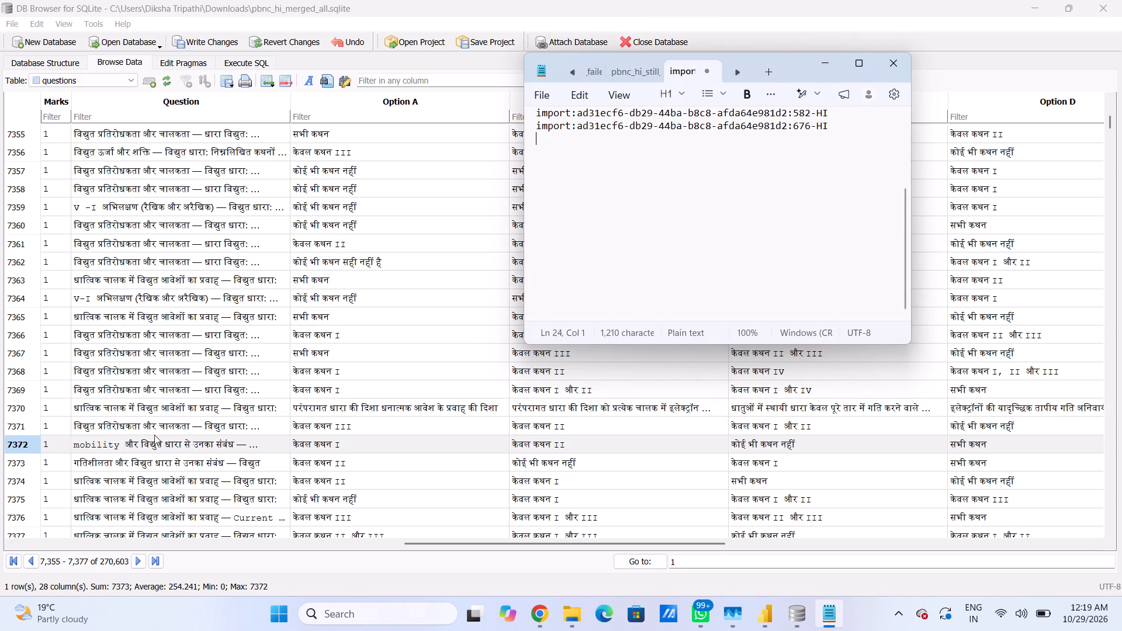
Find the mobility question in row 7386, copy it into Notepad and keep only Question ID import:ad31ecf6-db29-44ba-b8c8-afda64e981d2:684-HI plus a new line.
scroll(67, 465, down, 3)
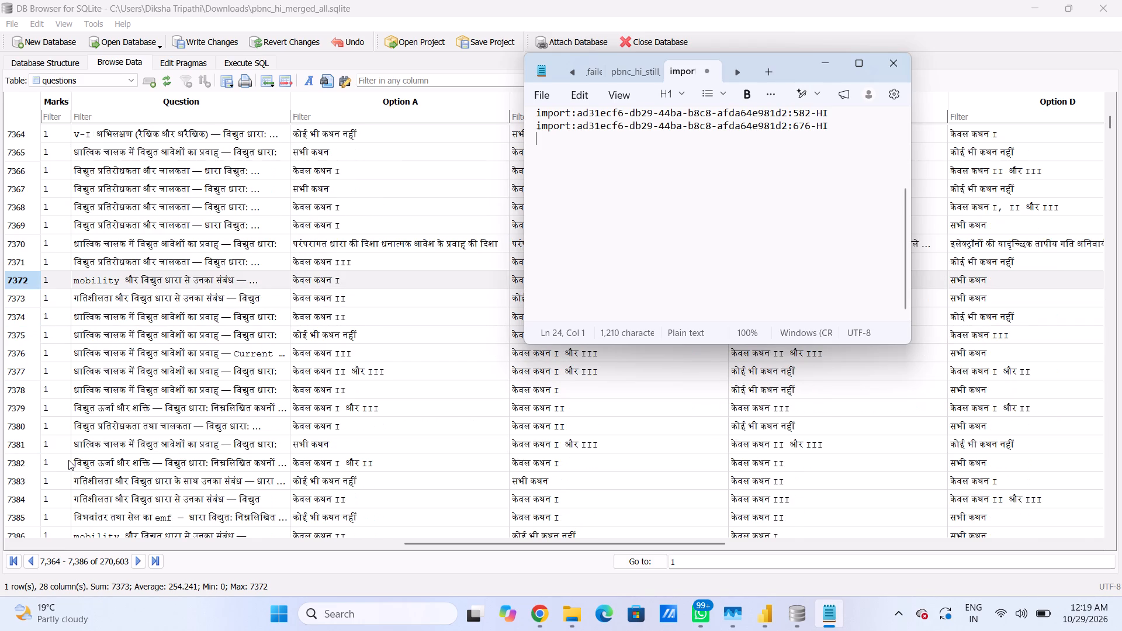
scroll(69, 459, down, 1)
click(22, 479)
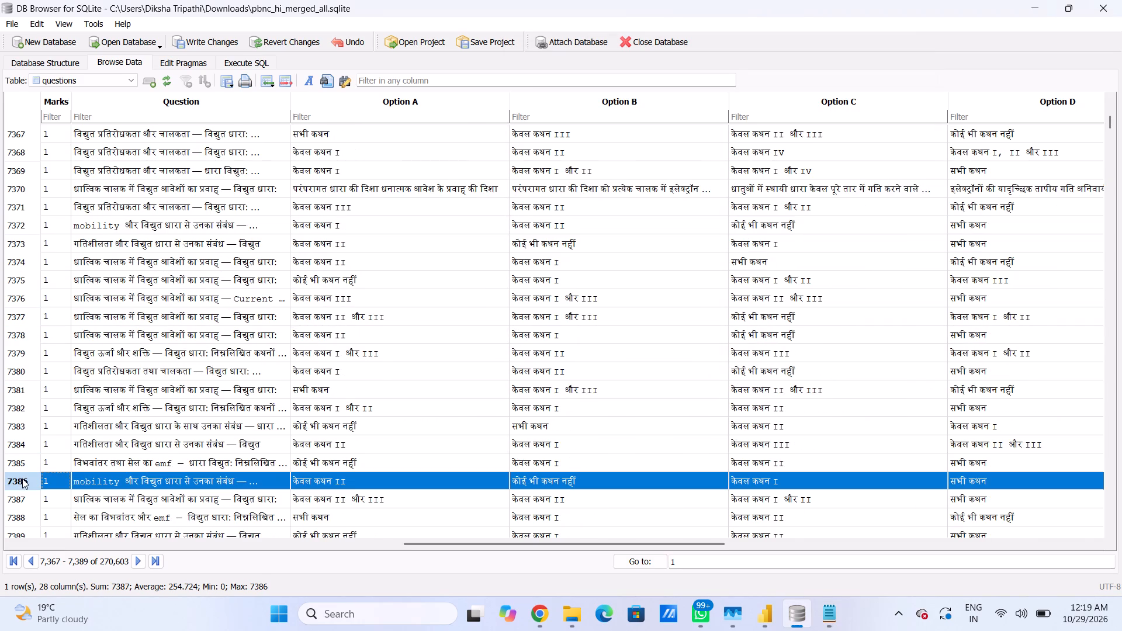
key(ctrl+c)
click(837, 619)
key(ctrl+v)
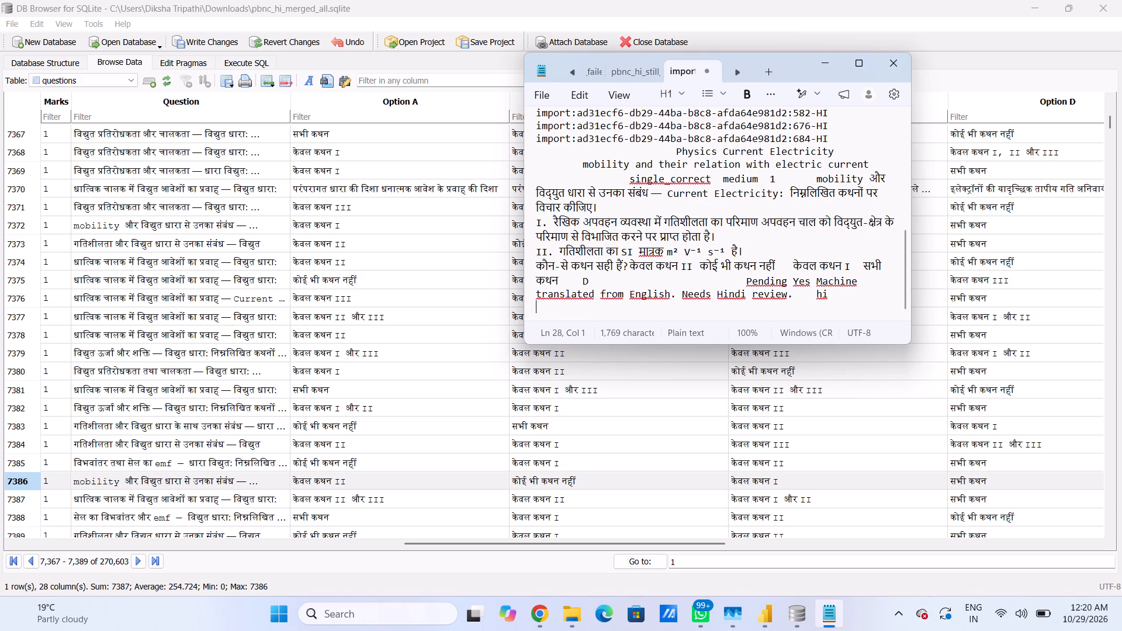
drag(539, 152, 548, 368)
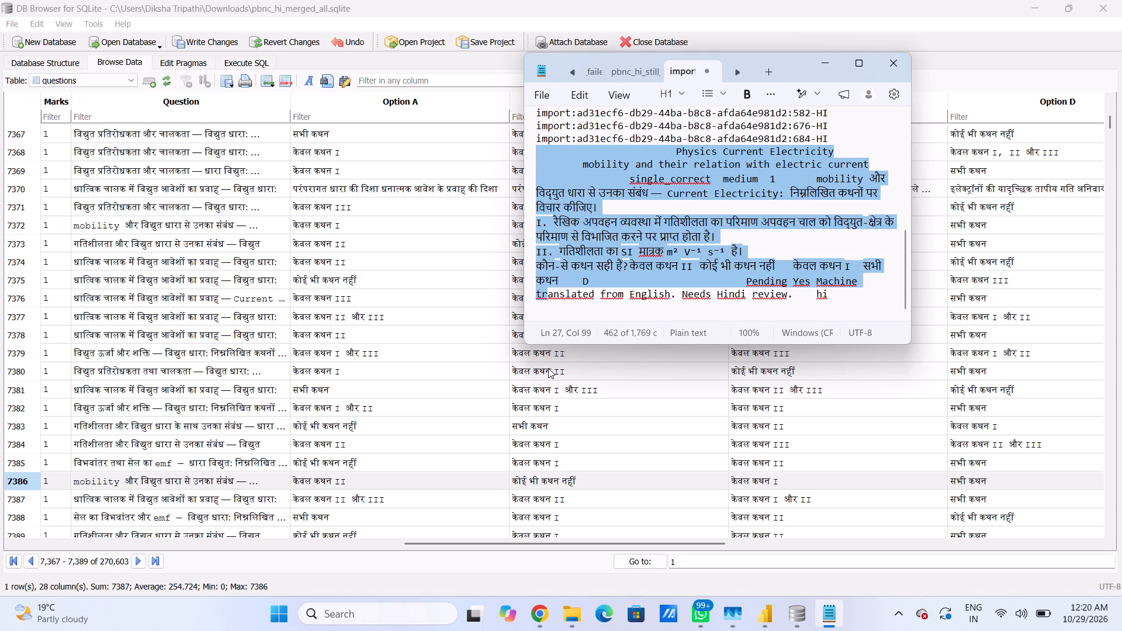
key(BackSpace)
drag(536, 156, 550, 157)
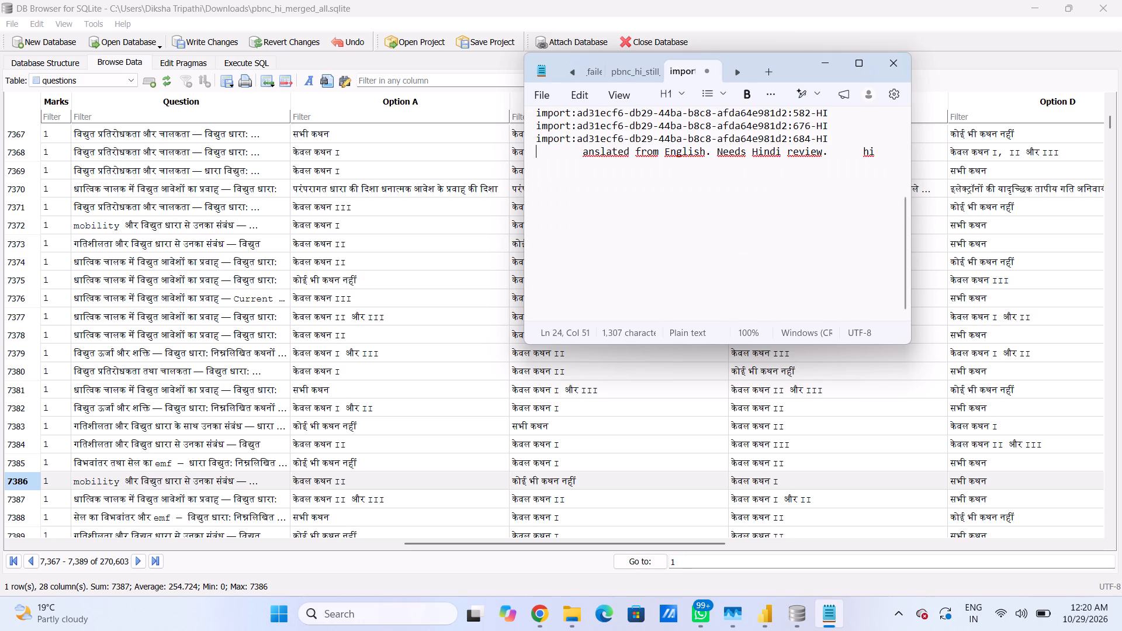
drag(550, 157, 978, 158)
key(BackSpace)
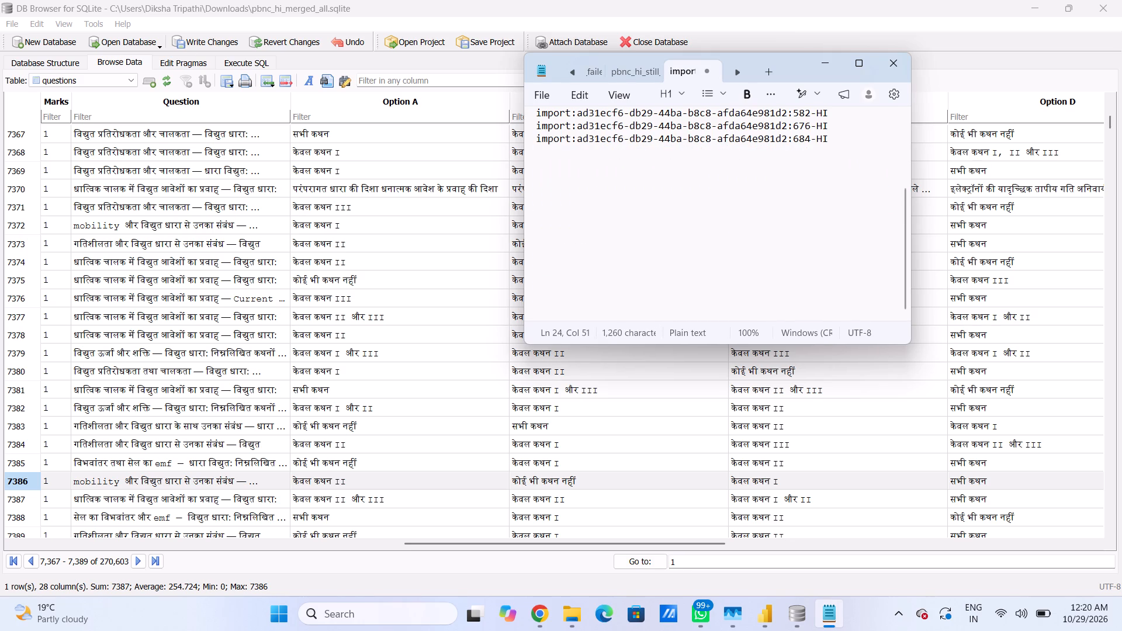
key(Return)
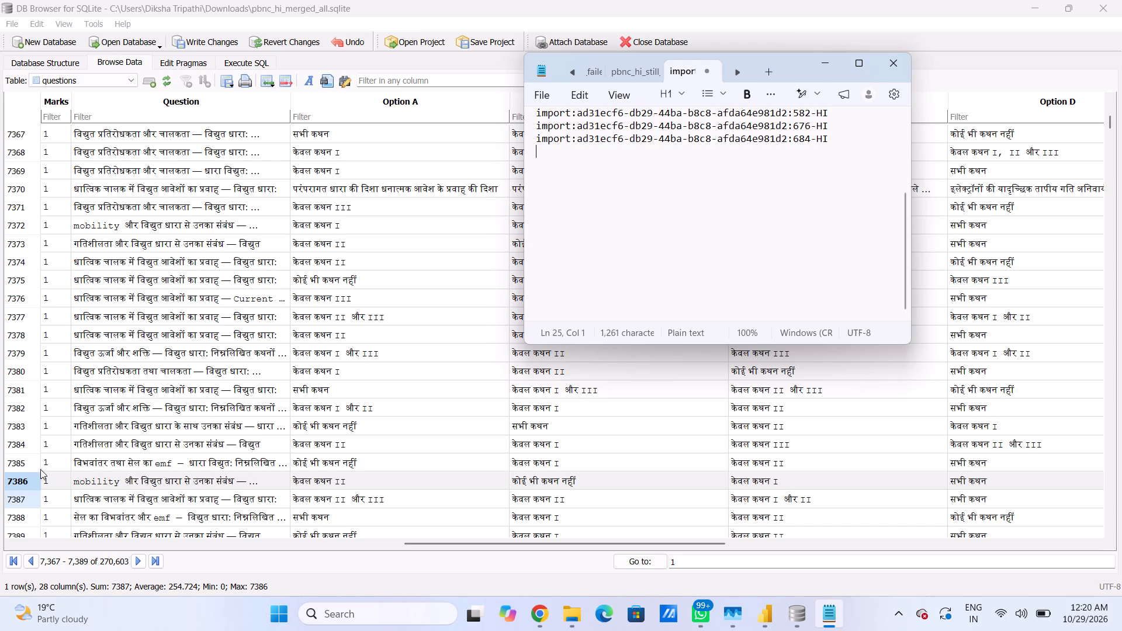
Copy mobility question row 7391 into the Notepad list and keep only its Question ID import:ad31ecf6-db29-44ba-b8c8-afda64e981d2:680-HI, followed by a new line.
click(822, 56)
scroll(14, 424, down, 1)
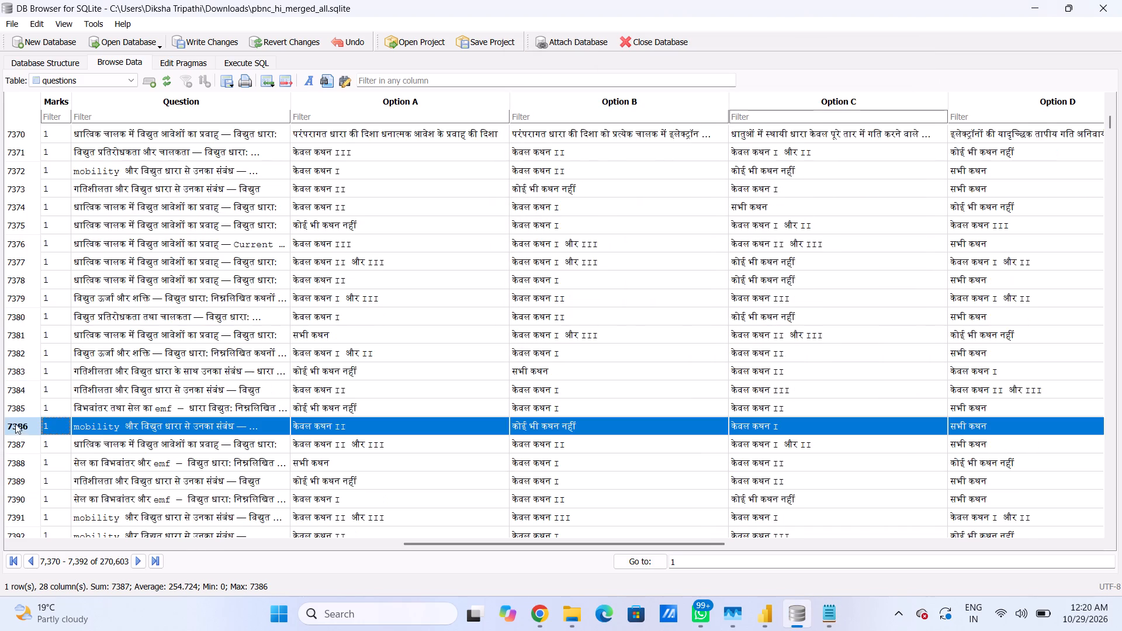
scroll(17, 420, down, 2)
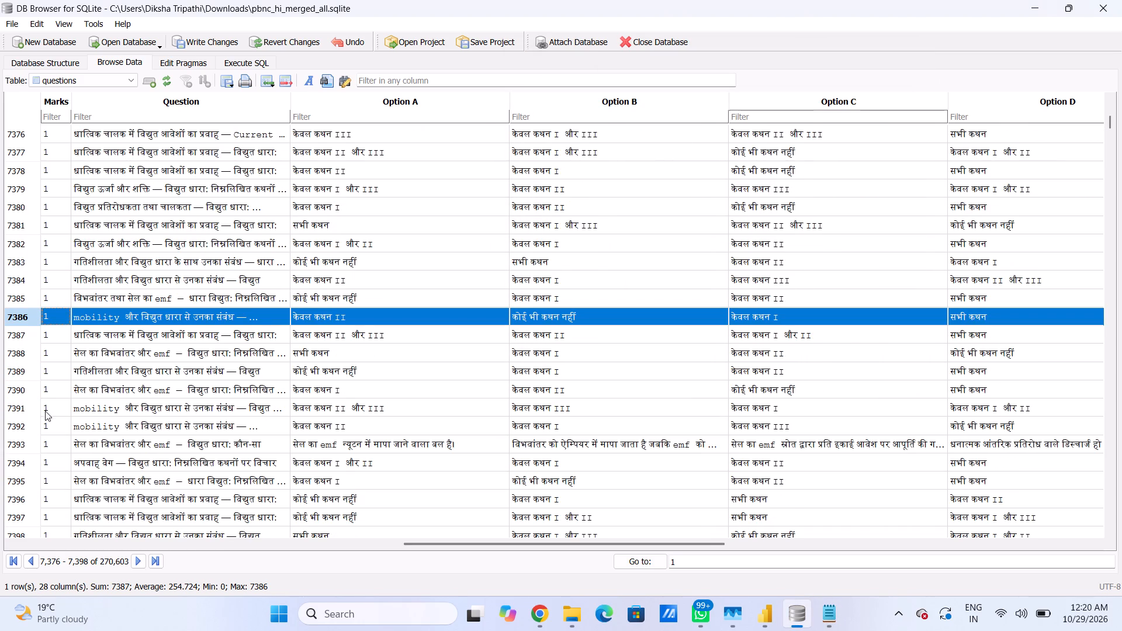
click(29, 404)
key(ctrl+c)
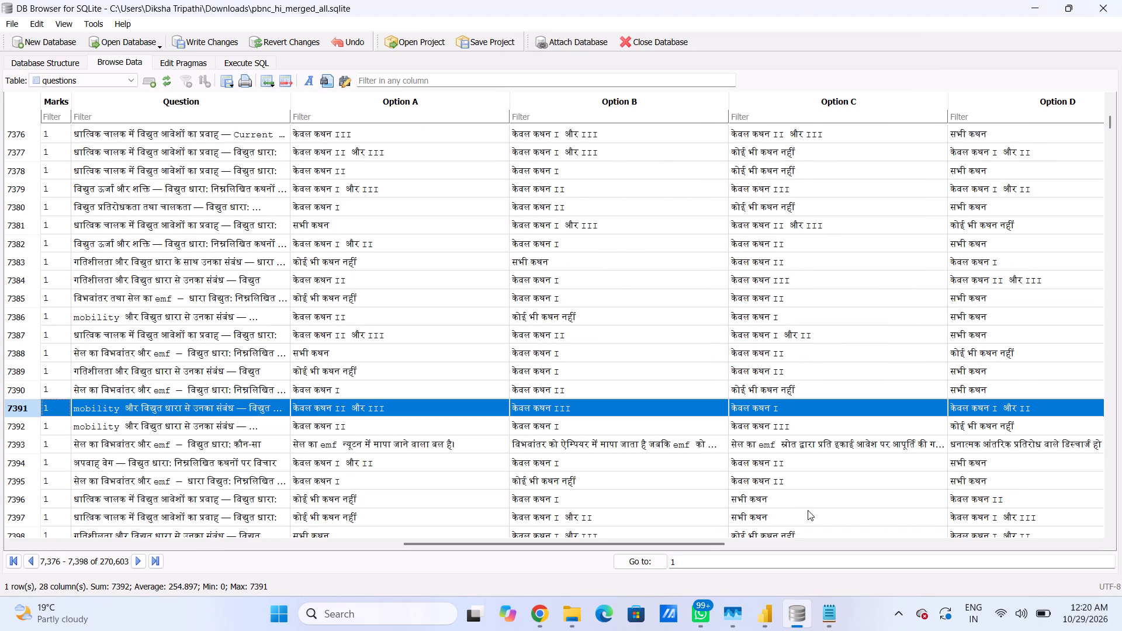
click(826, 628)
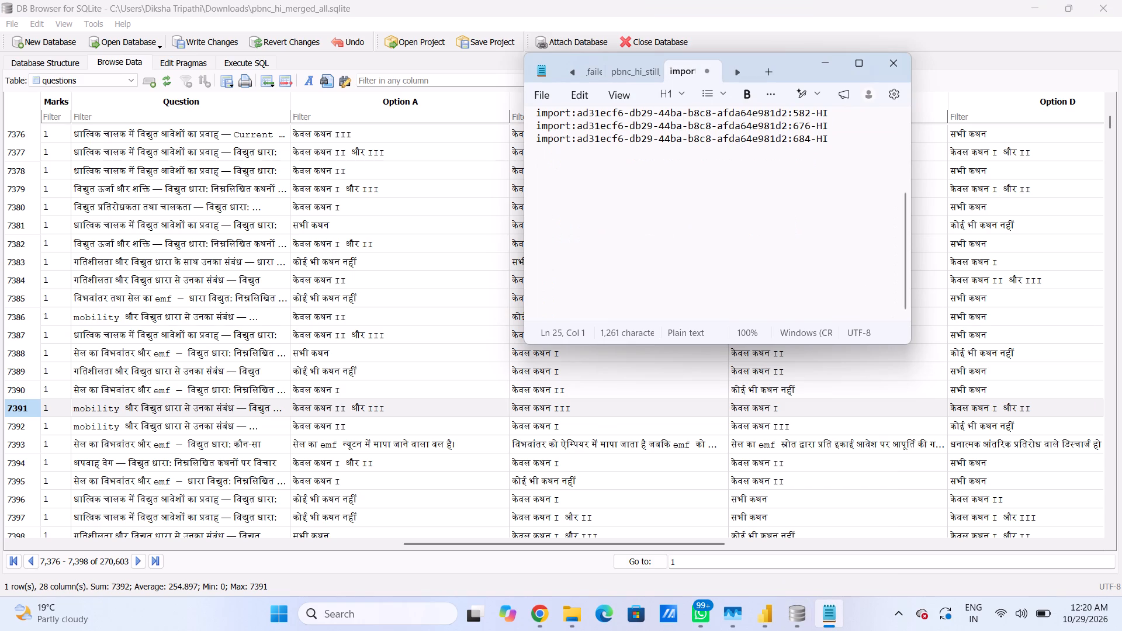
key(ctrl+v)
scroll(543, 168, up, 2)
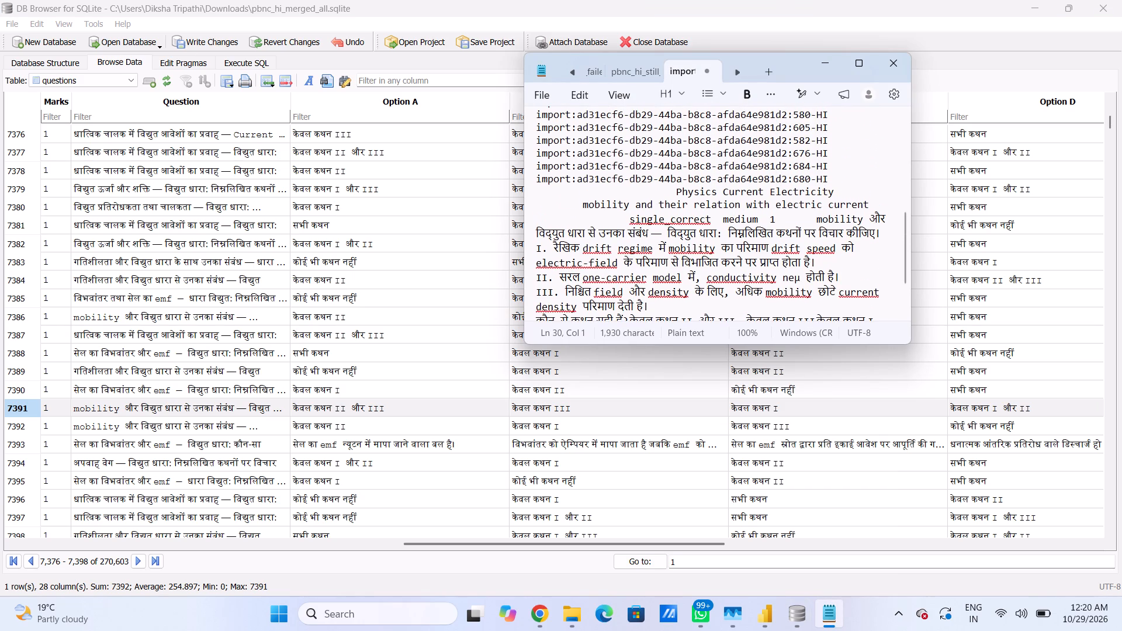
drag(539, 194, 851, 431)
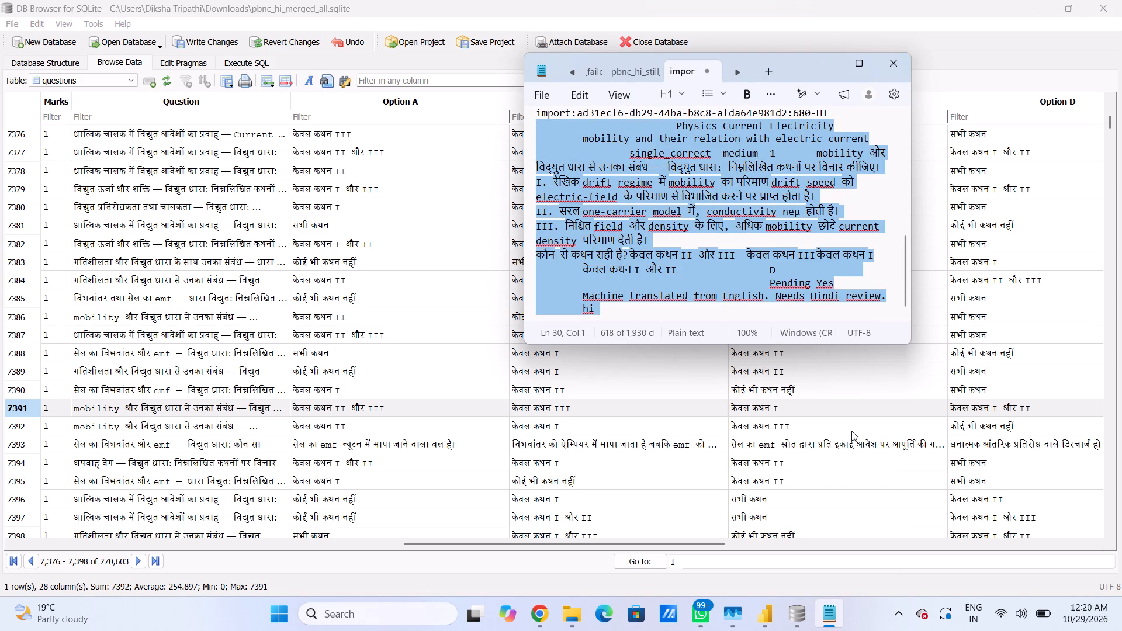
key(BackSpace)
key(Return)
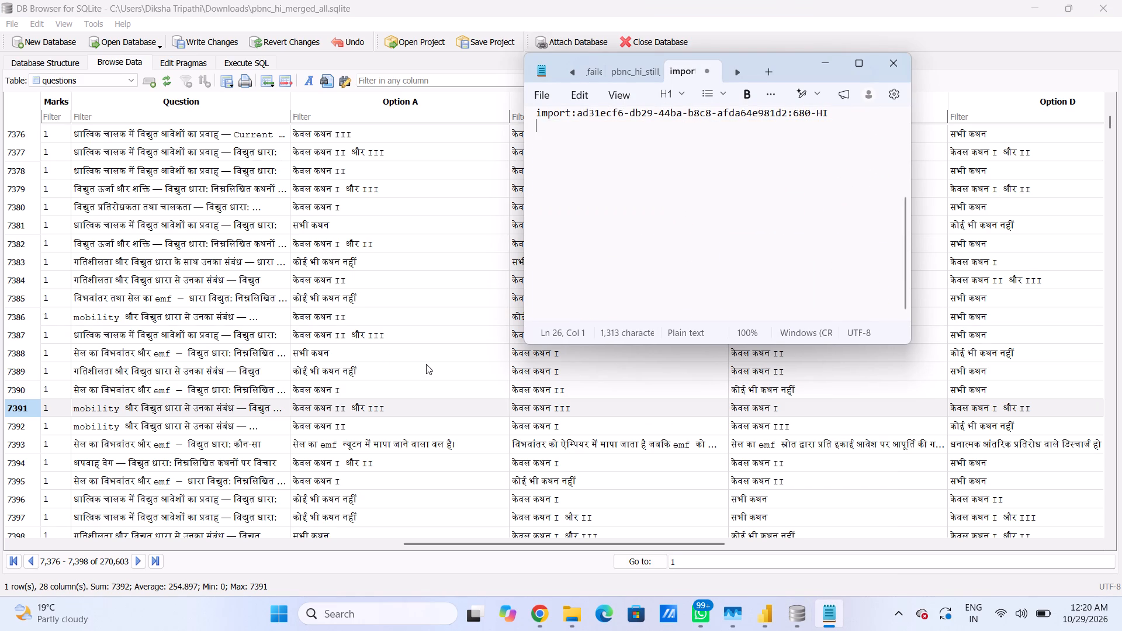
Copy row 7392 into the Notepad list and keep only its Question ID import:ad31ecf6-db29-44ba-b8c8-afda64e981d2:686-HI, followed by a new line.
click(25, 427)
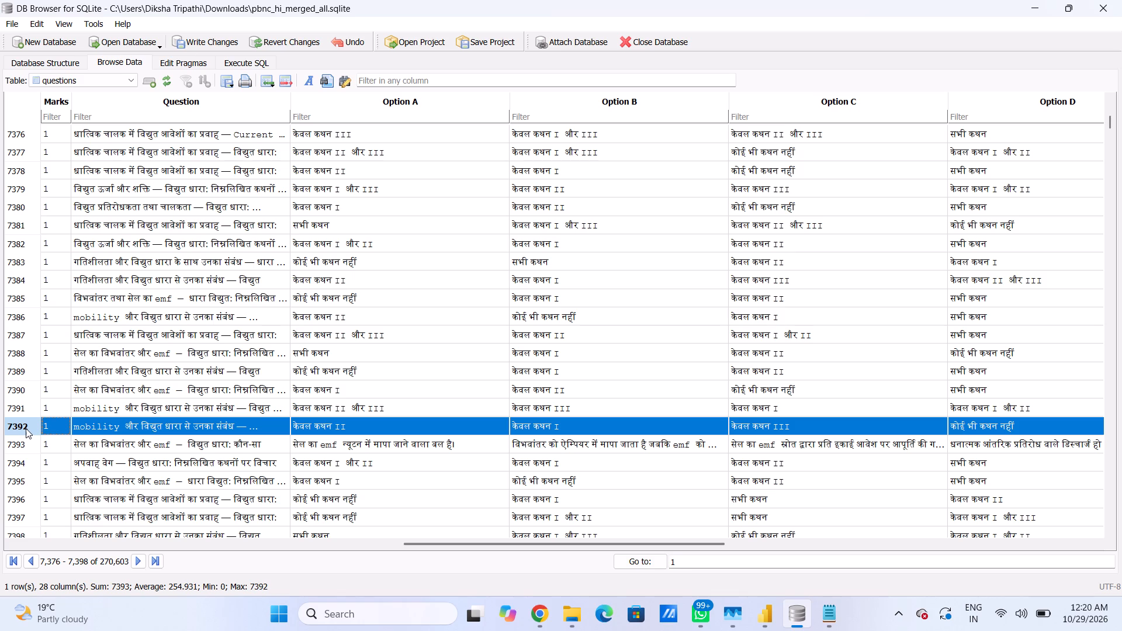
key(ctrl+c)
click(834, 621)
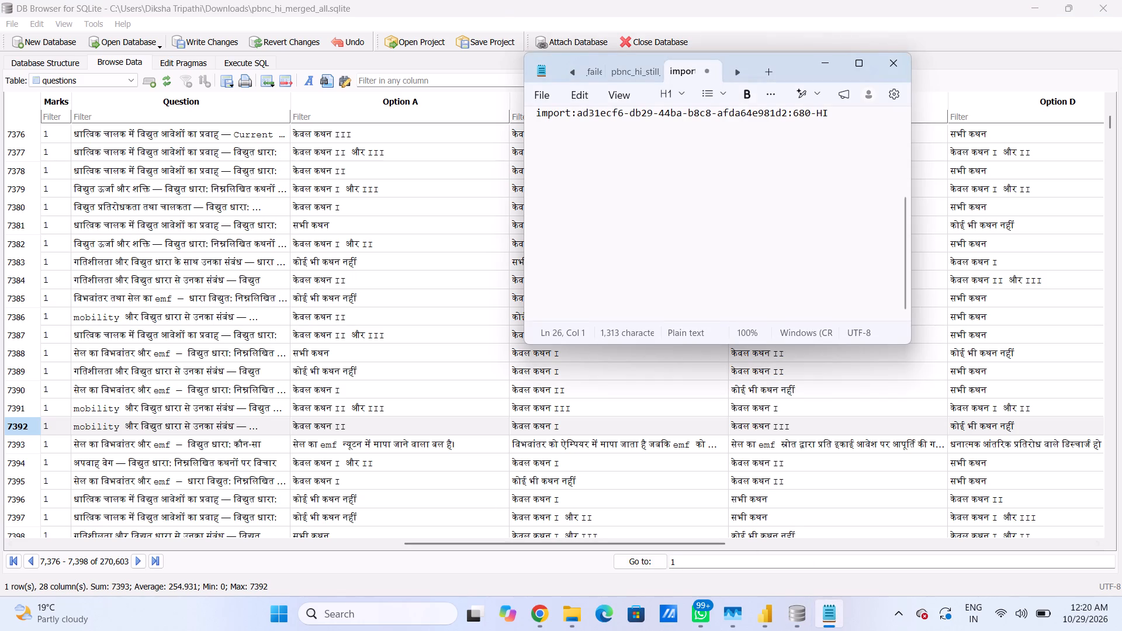
key(ctrl+v)
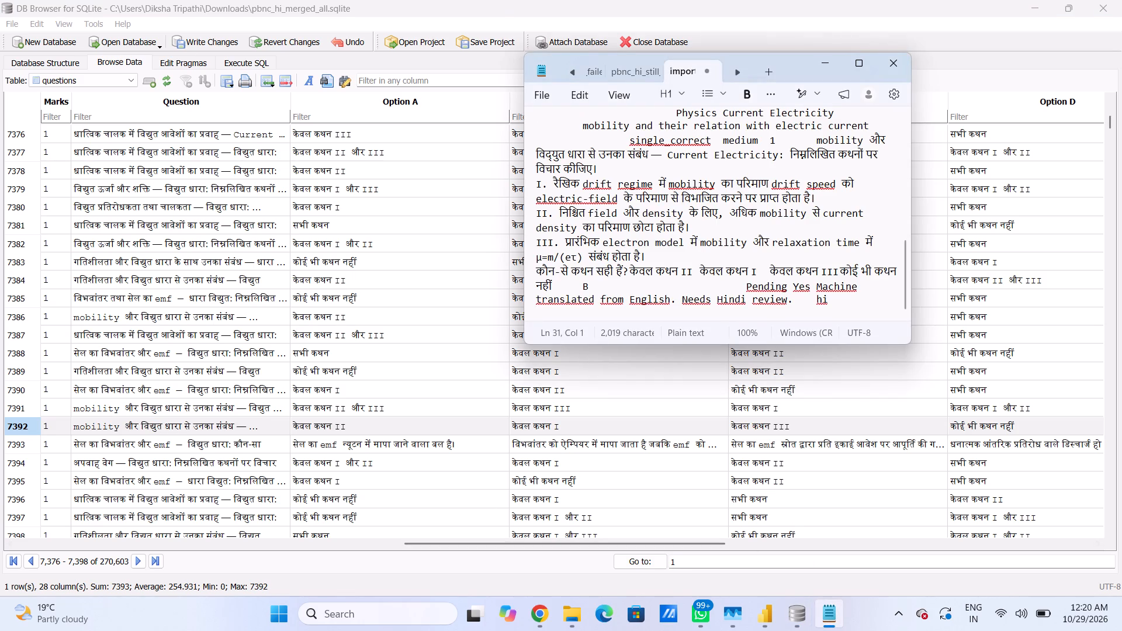
scroll(690, 261, up, 2)
drag(536, 190, 541, 198)
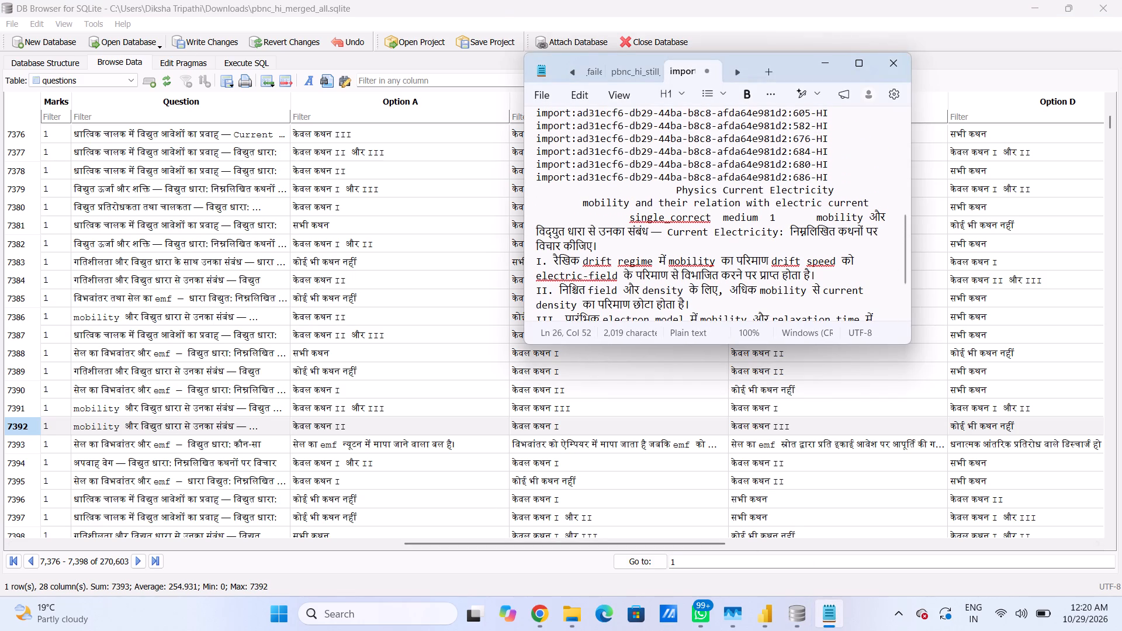
drag(541, 198, 864, 307)
scroll(708, 278, down, 6)
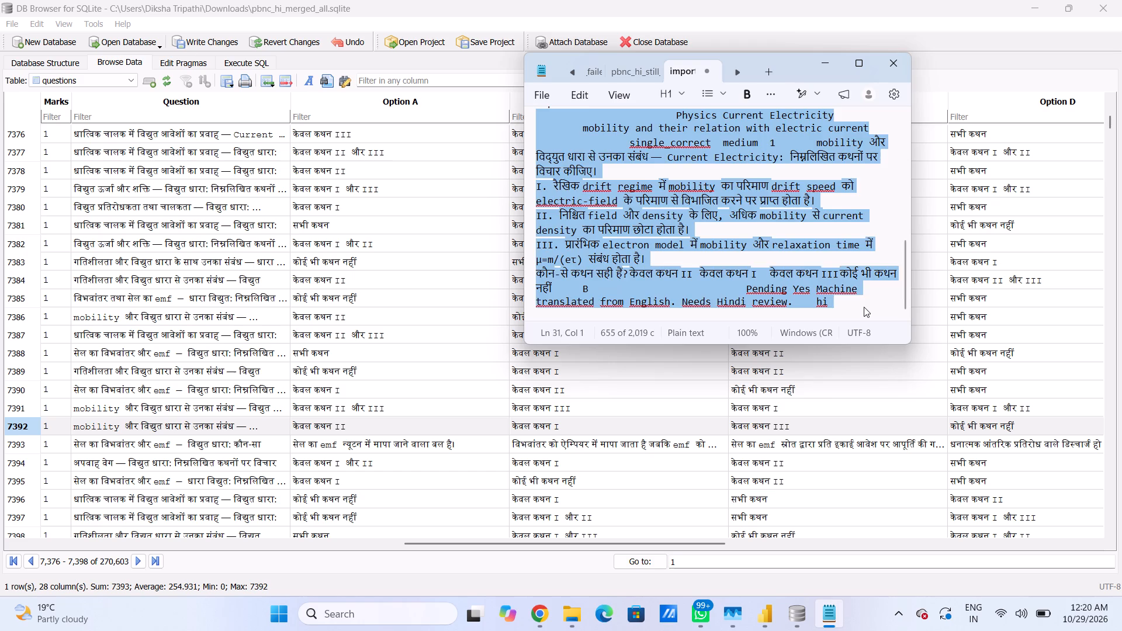
key(BackSpace)
key(Return)
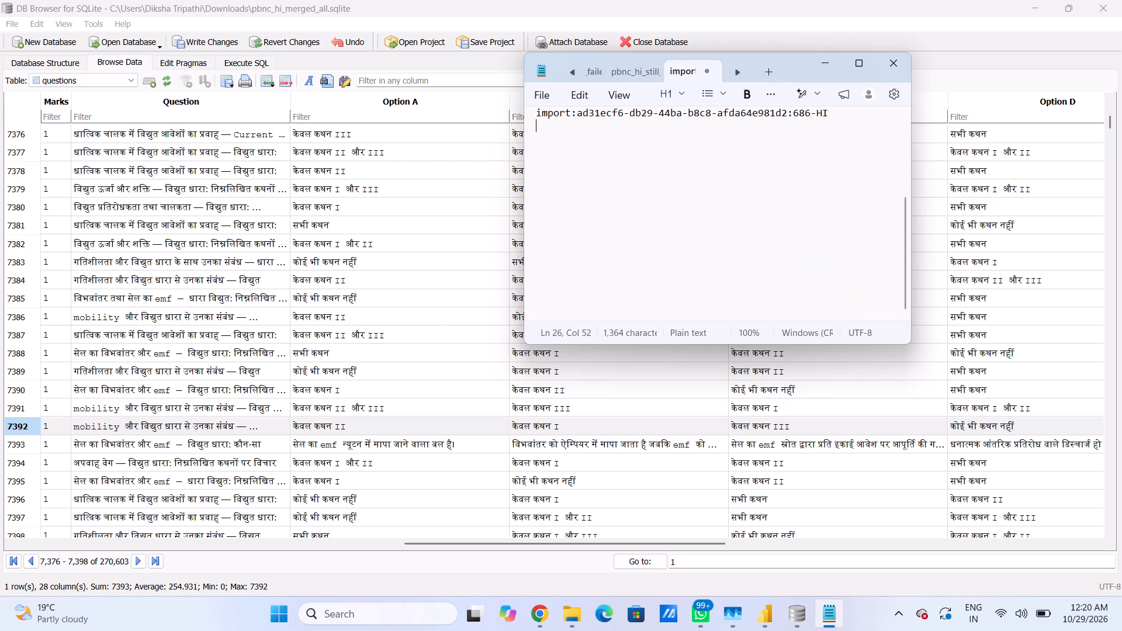
Find the mobility question in row 7405, copy it into Notepad and keep only Question ID import:ad31ecf6-db29-44ba-b8c8-afda64e981d2:677-HI.
scroll(151, 433, down, 2)
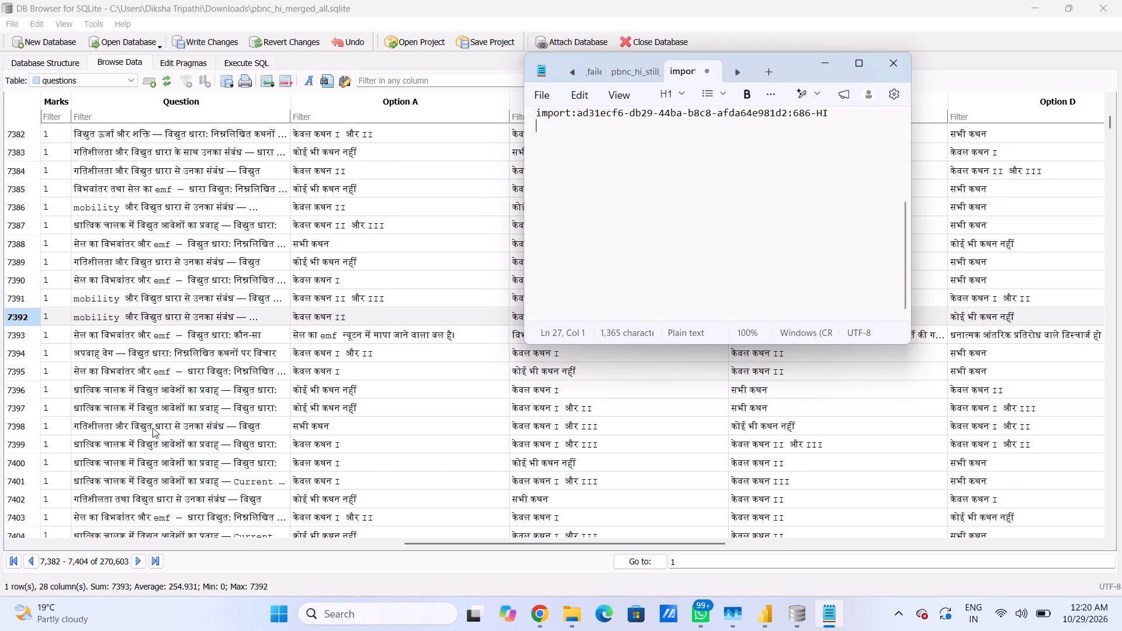
scroll(153, 428, down, 3)
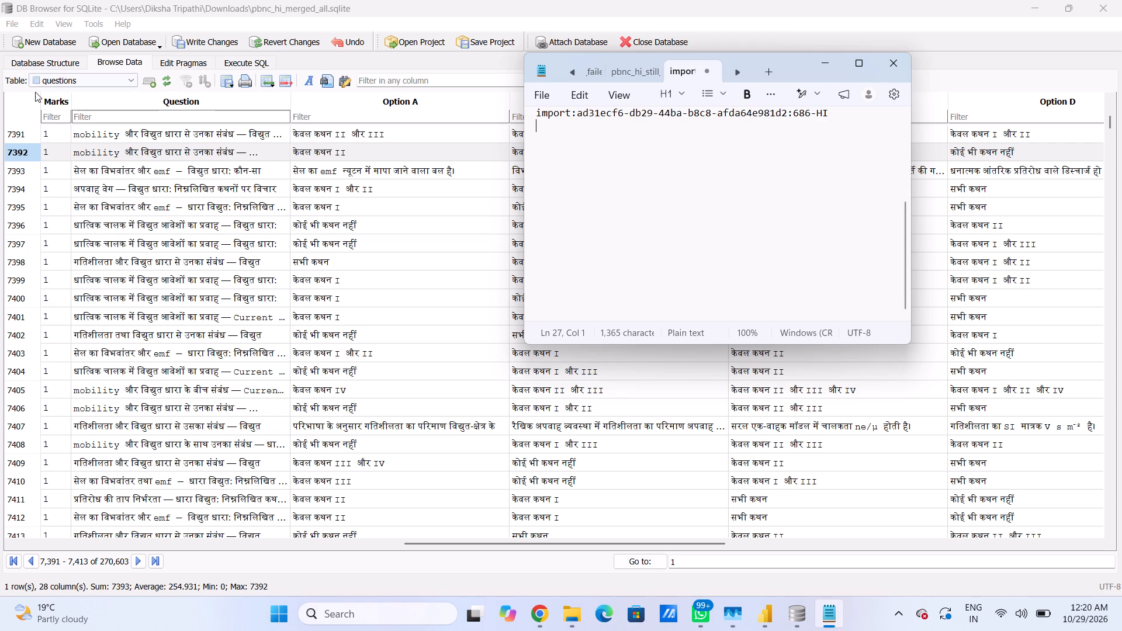
click(33, 390)
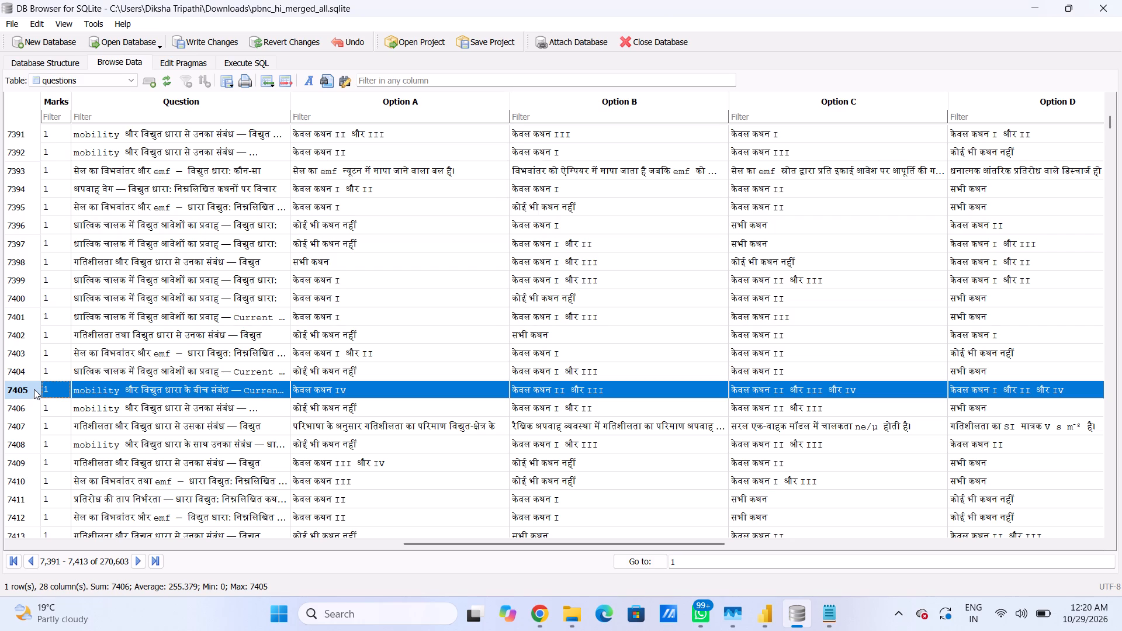
key(ctrl+c)
click(837, 618)
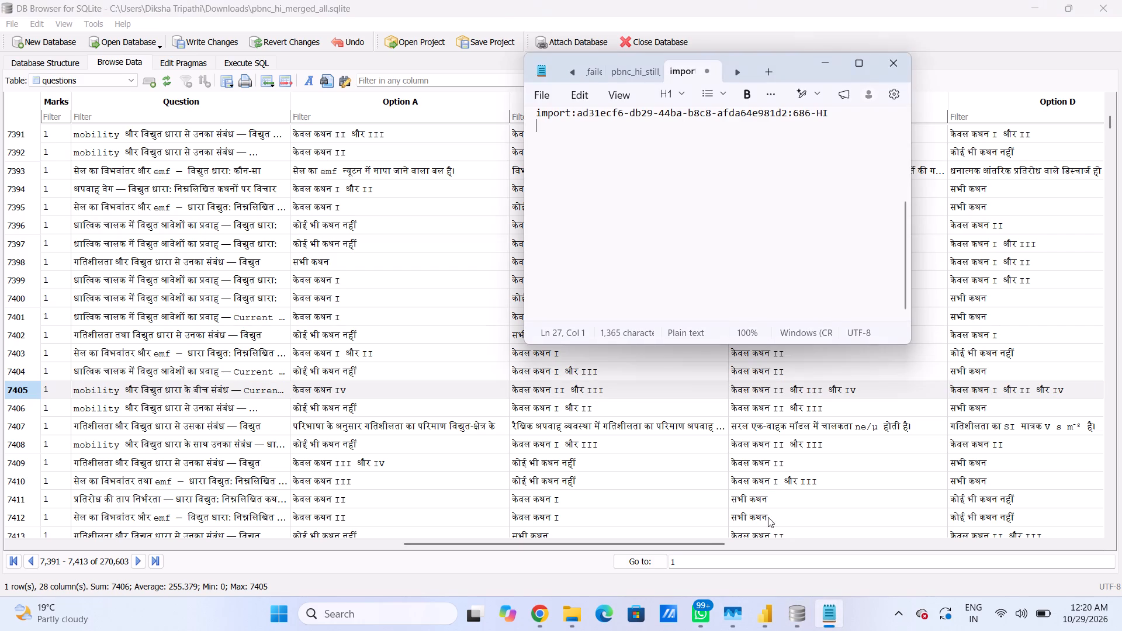
key(ctrl+v)
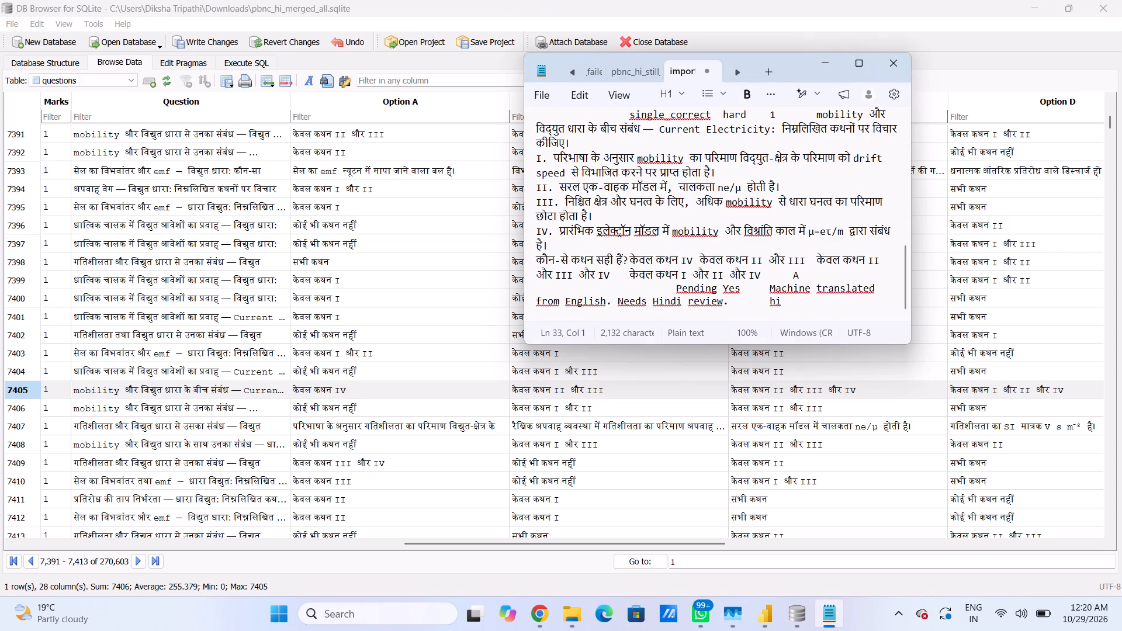
scroll(555, 244, up, 2)
drag(538, 160, 556, 206)
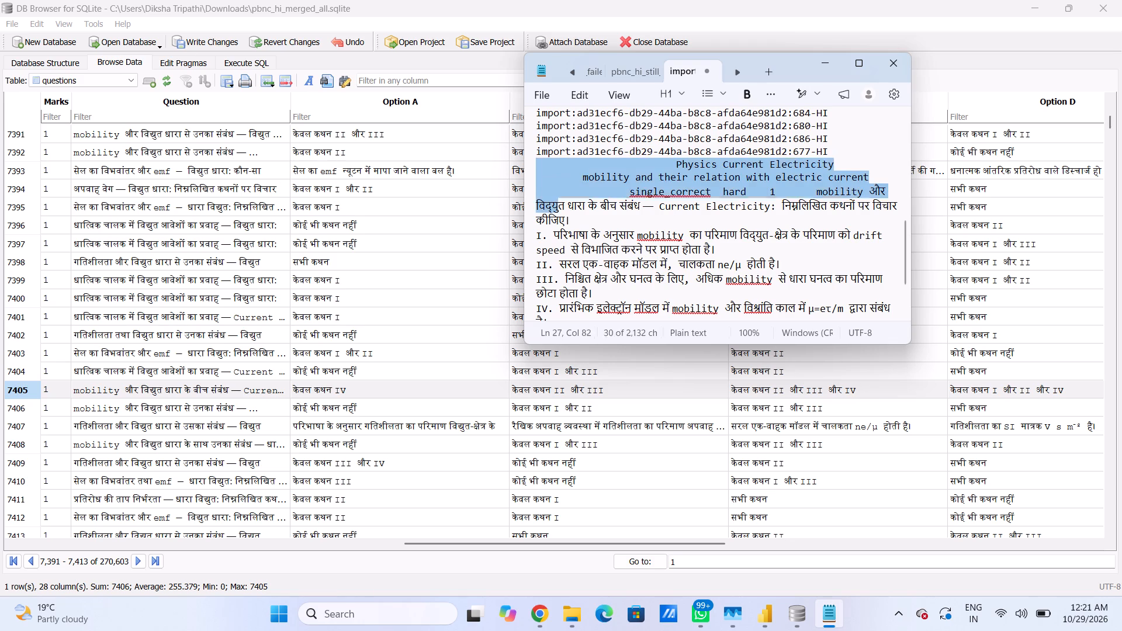
drag(556, 206, 834, 330)
key(BackSpace)
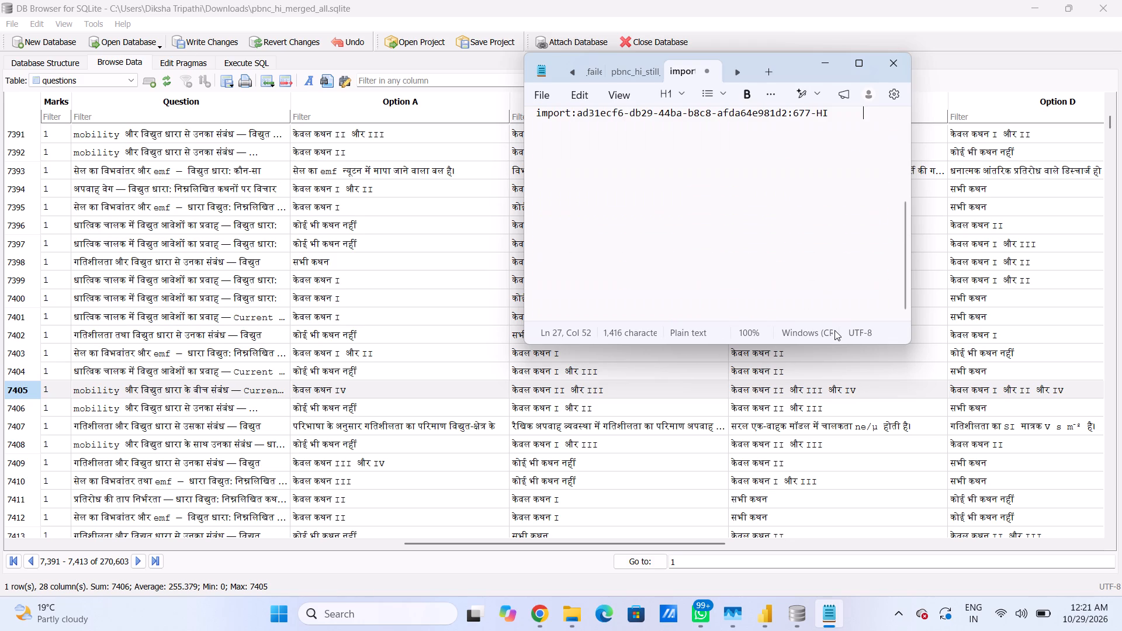
Copy row 7406 onto a new Notepad line and keep only Question ID import:ad31ecf6-db29-44ba-b8c8-afda64e981d2:685-HI, followed by a new line.
click(29, 404)
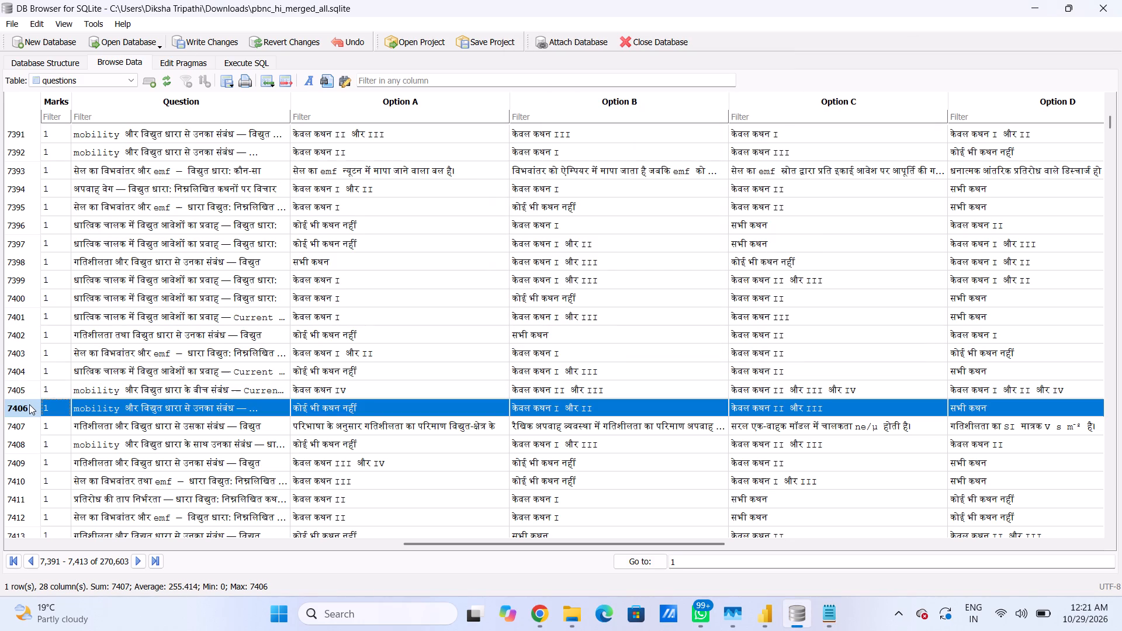
key(ctrl+c)
click(830, 617)
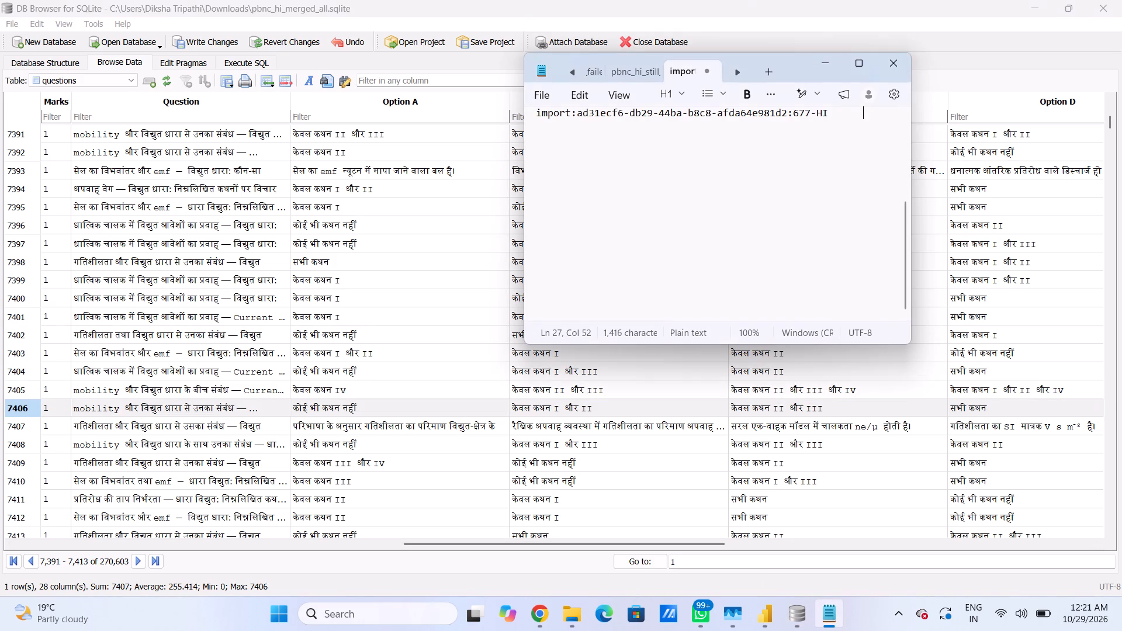
key(Return)
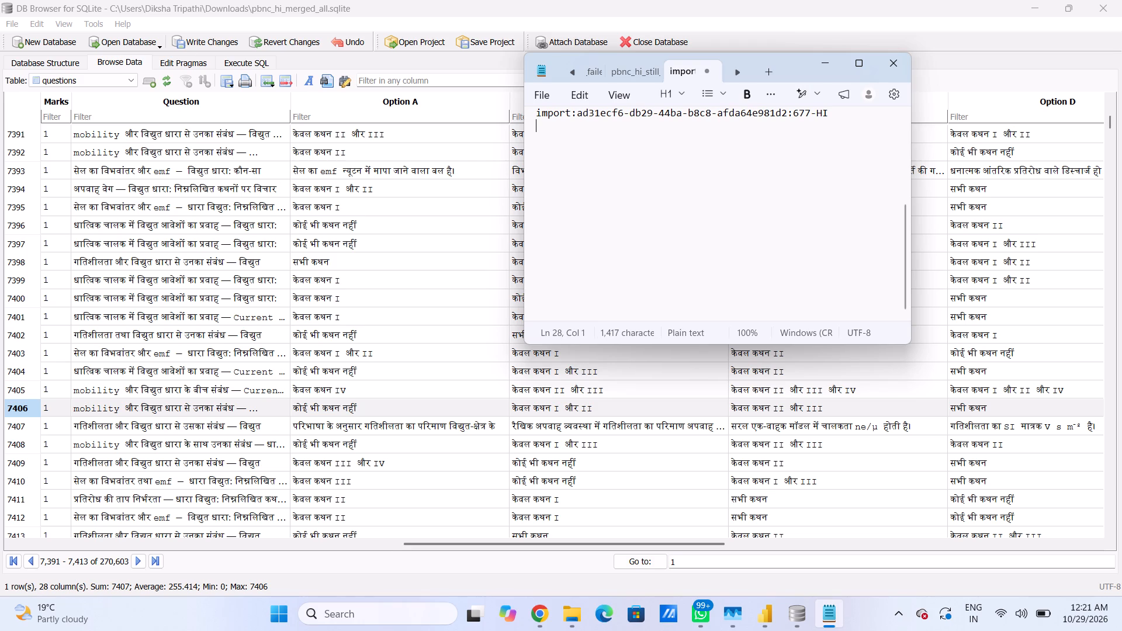
key(ctrl+v)
scroll(657, 175, up, 2)
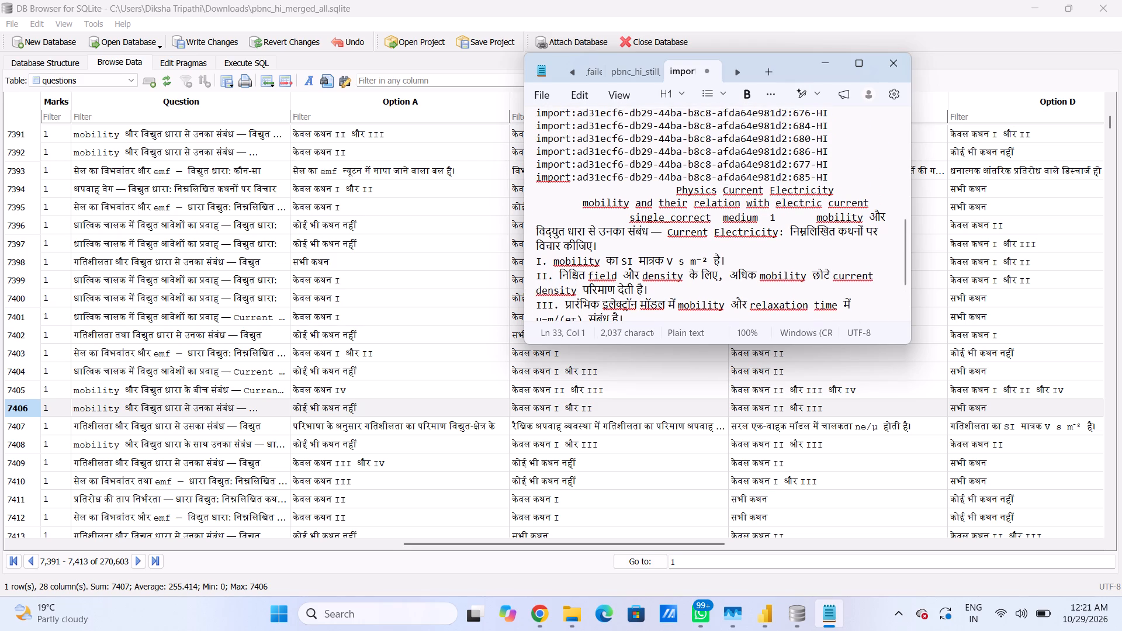
drag(541, 194, 782, 305)
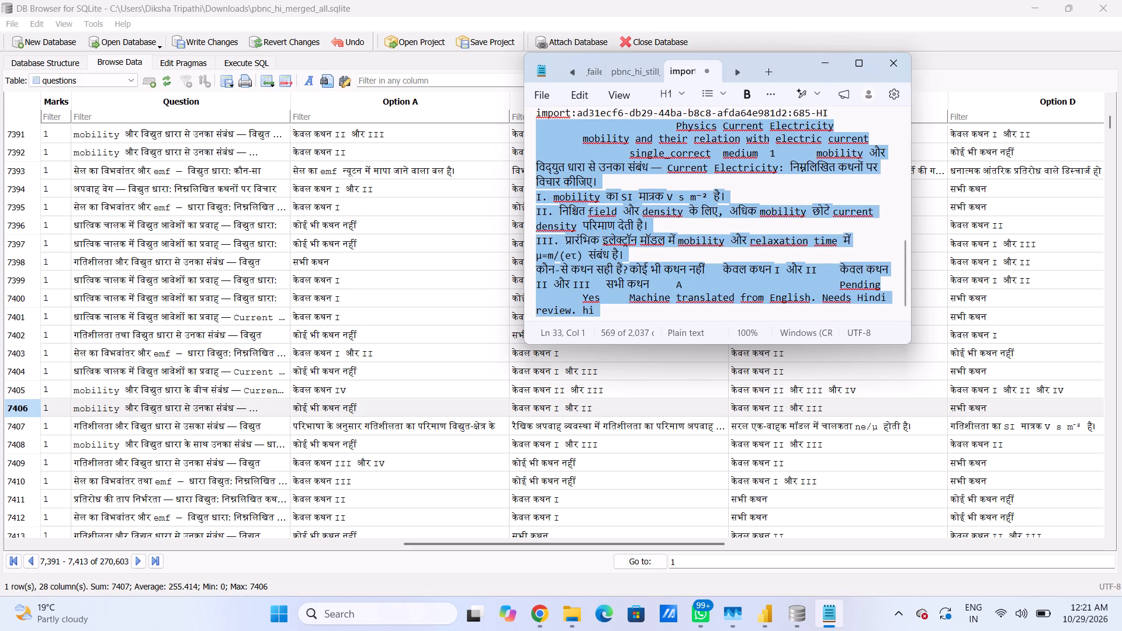
drag(782, 305, 784, 307)
key(BackSpace)
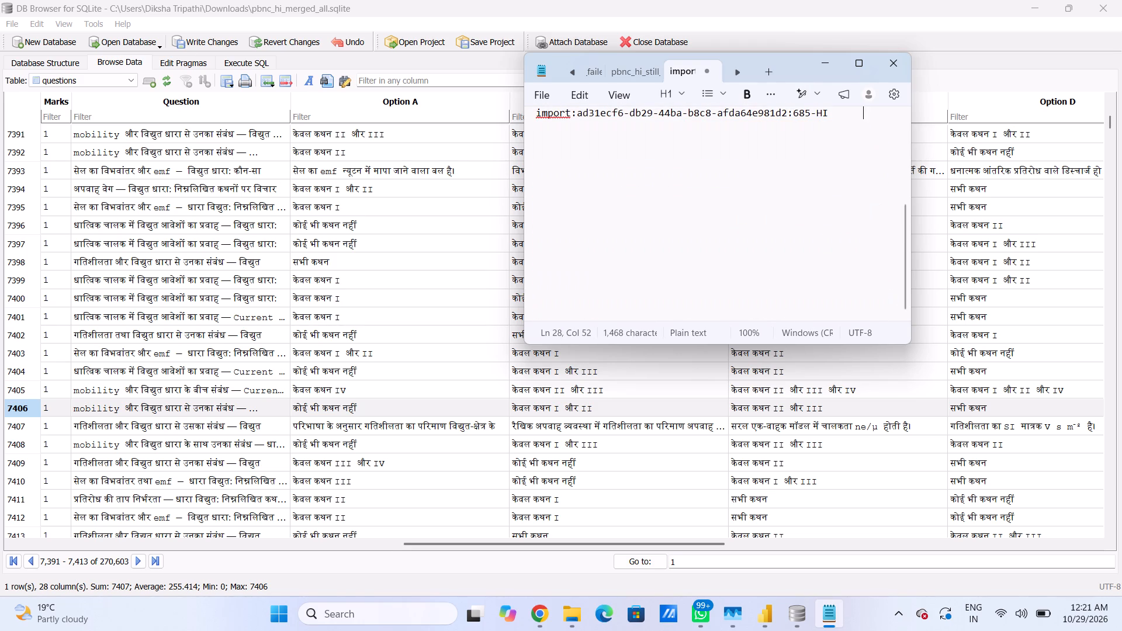
key(Return)
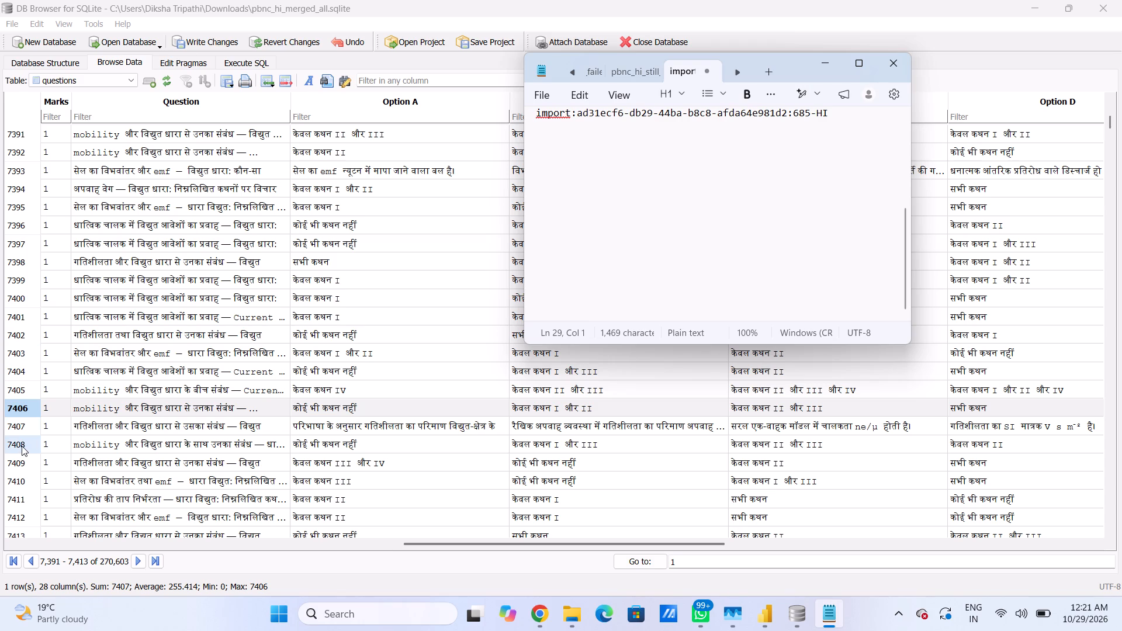
Copy row 7408 into the Notepad list and keep only its Question ID import:ad31ecf6-db29-44ba-b8c8-afda64e981d2:683-HI, followed by a new line.
click(22, 446)
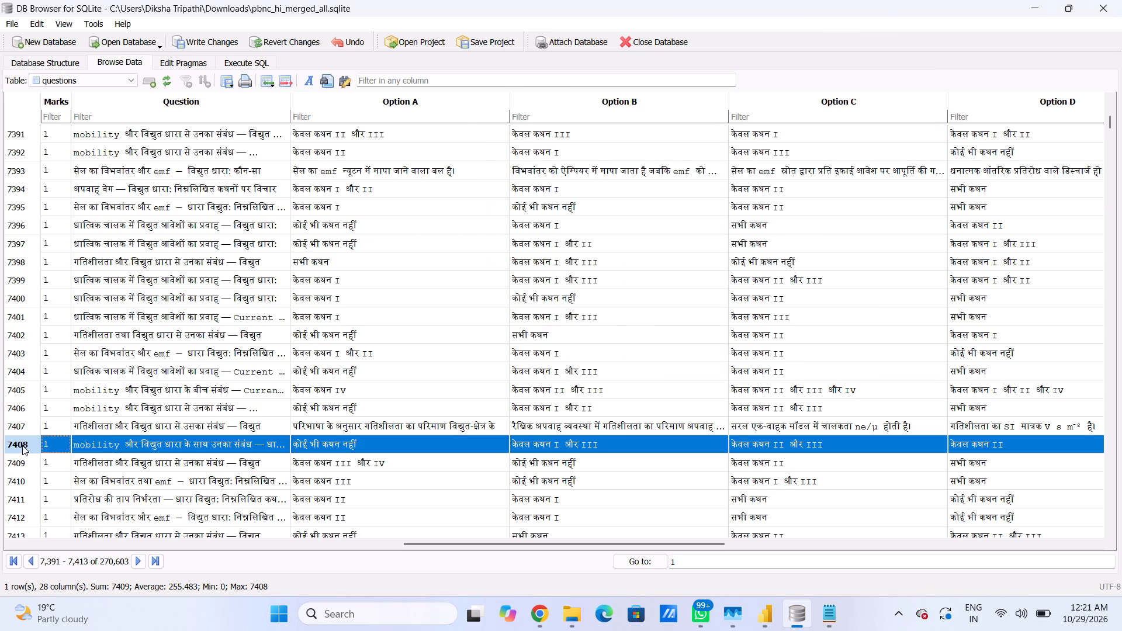
key(ctrl+c)
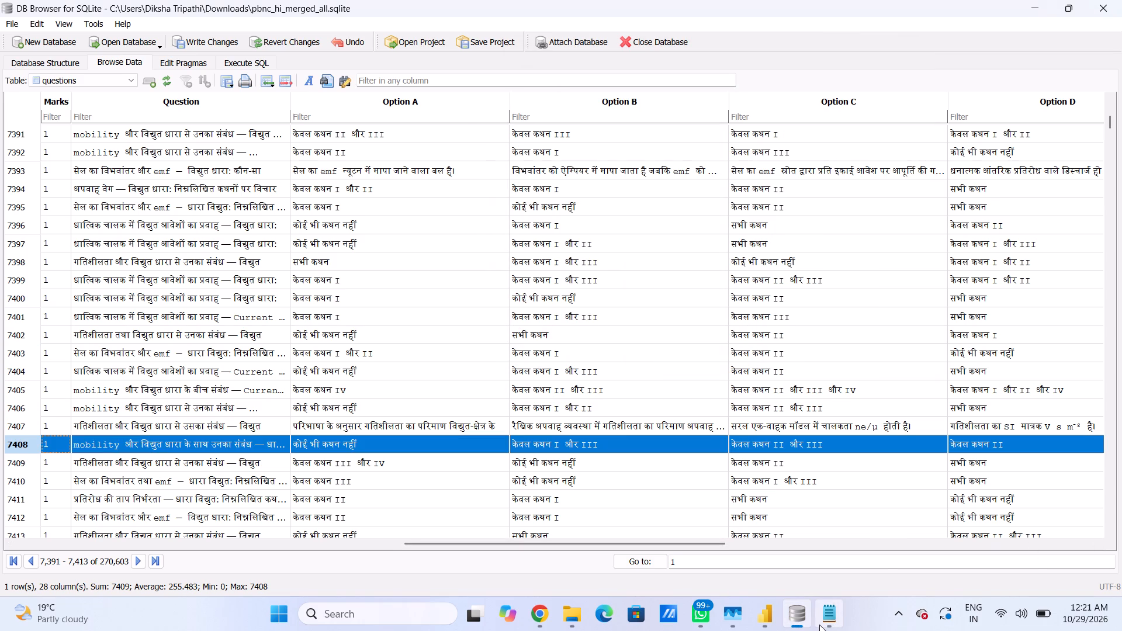
click(821, 623)
key(ctrl+v)
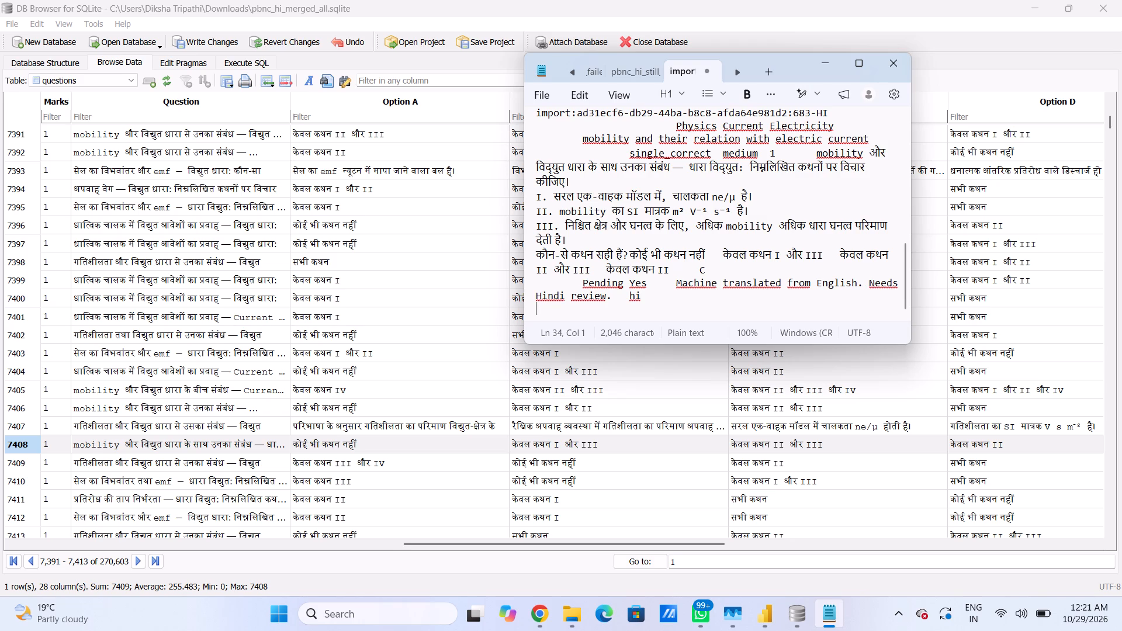
drag(539, 123, 813, 456)
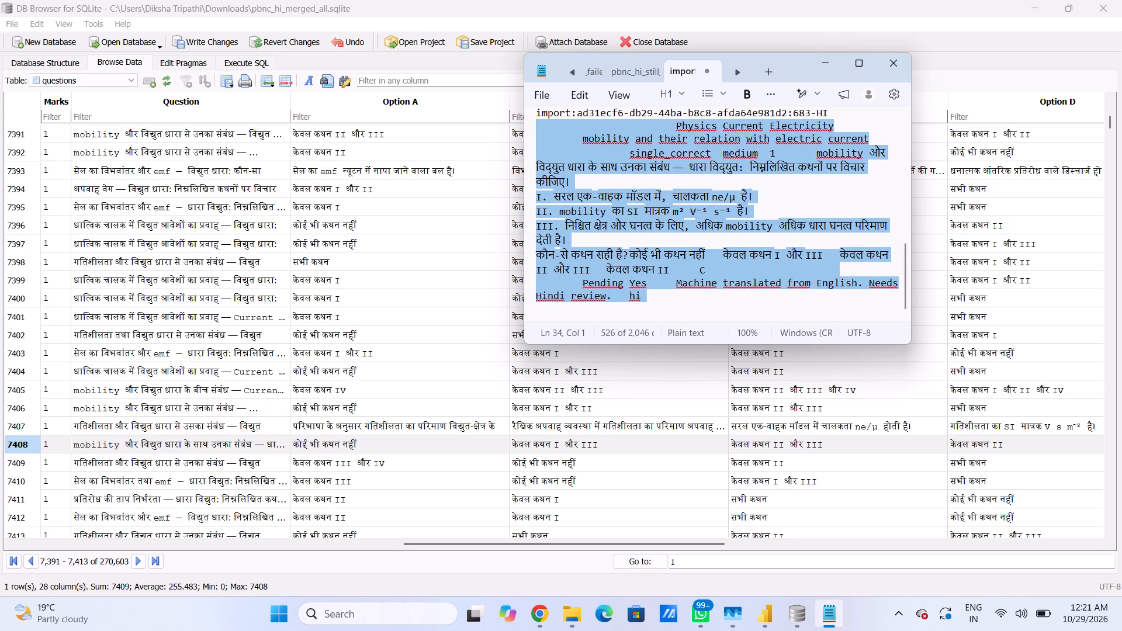
drag(813, 456, 813, 457)
key(BackSpace)
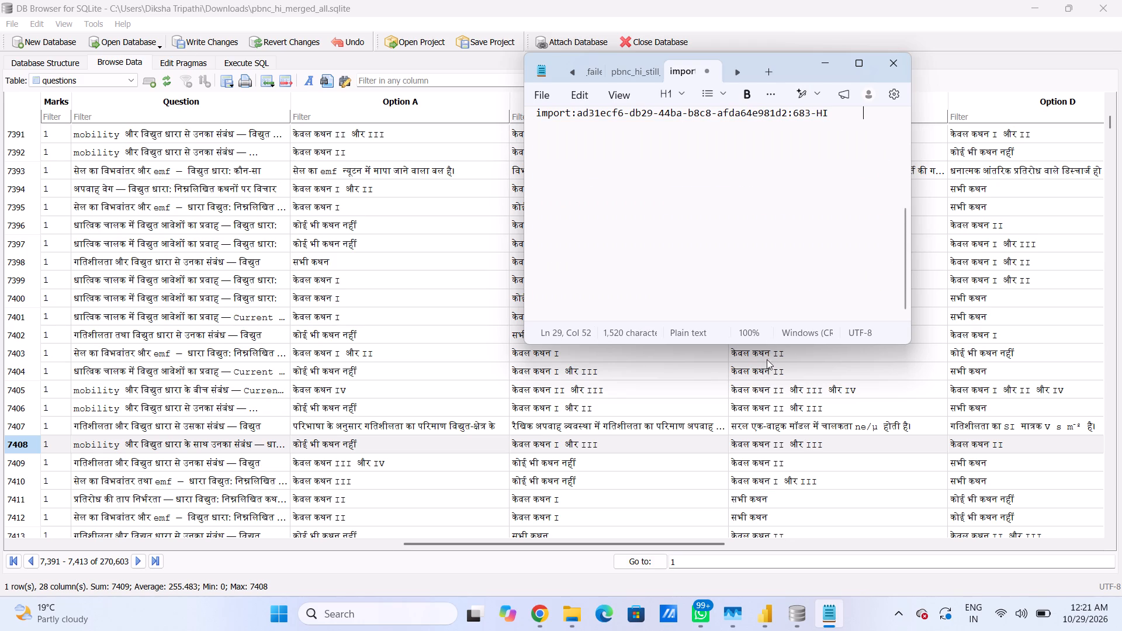
key(Return)
Delete the import:610091ac-f046-4ce6-9b39-8a15b1c7eab9:71-HI entry with its time values near the top of the Notepad list, including the leftover blank line.
scroll(92, 466, down, 3)
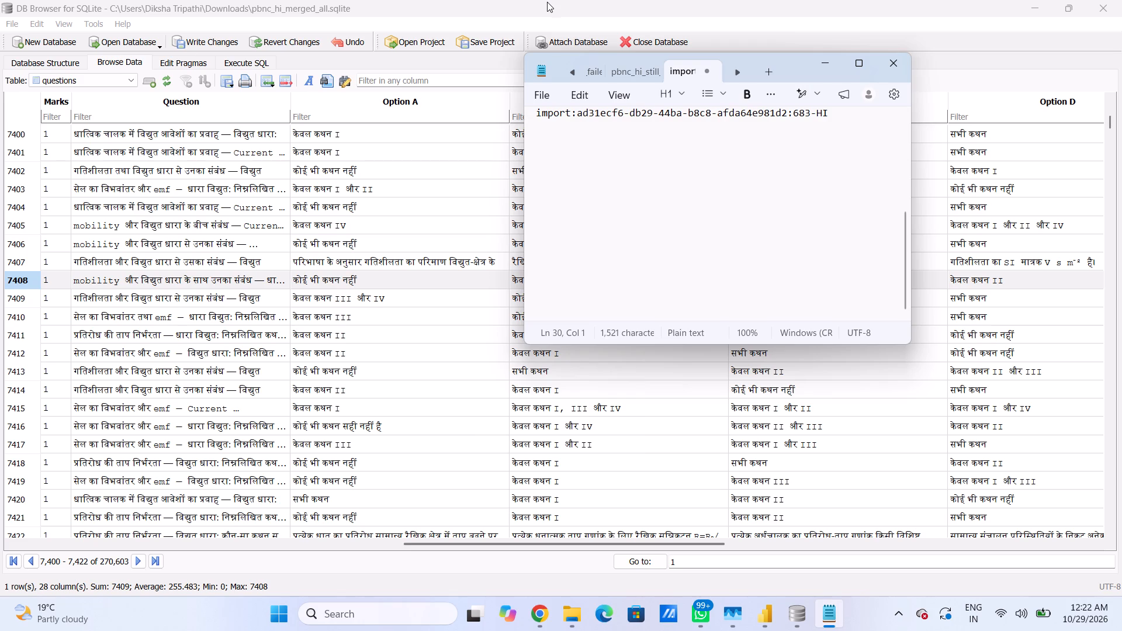
scroll(719, 242, up, 7)
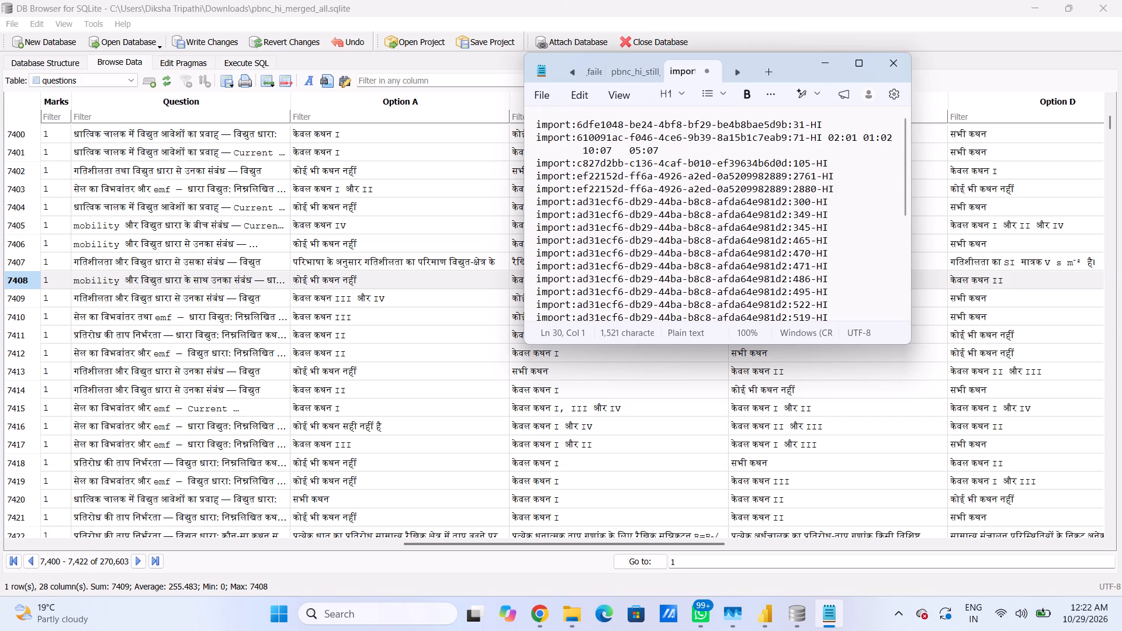
scroll(719, 240, up, 3)
drag(676, 147, 498, 137)
key(BackSpace)
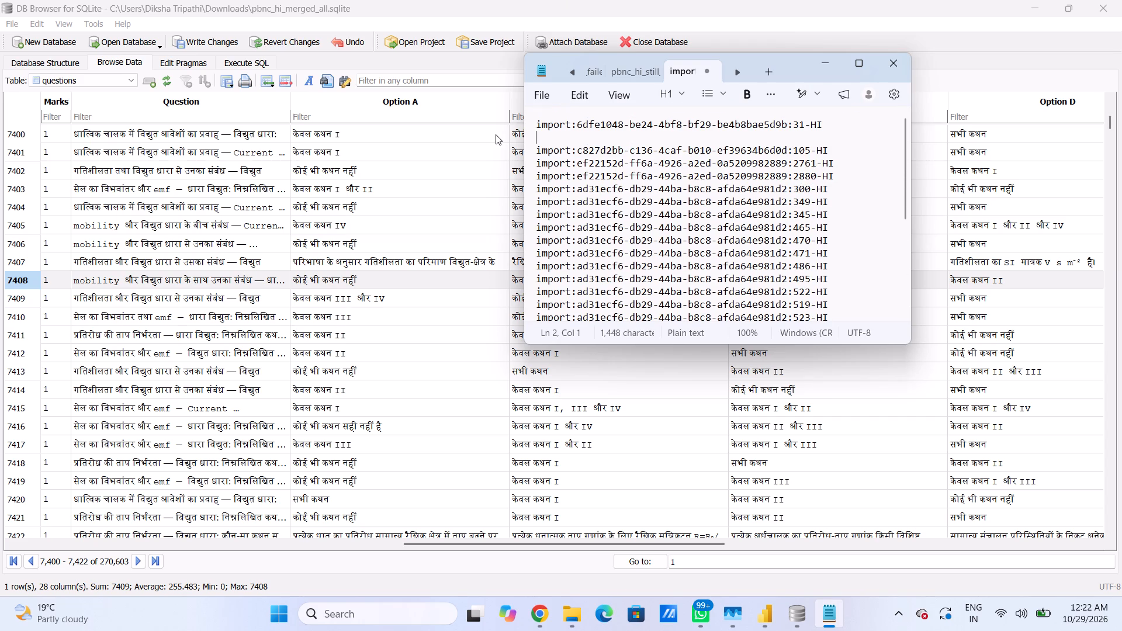
key(BackSpace)
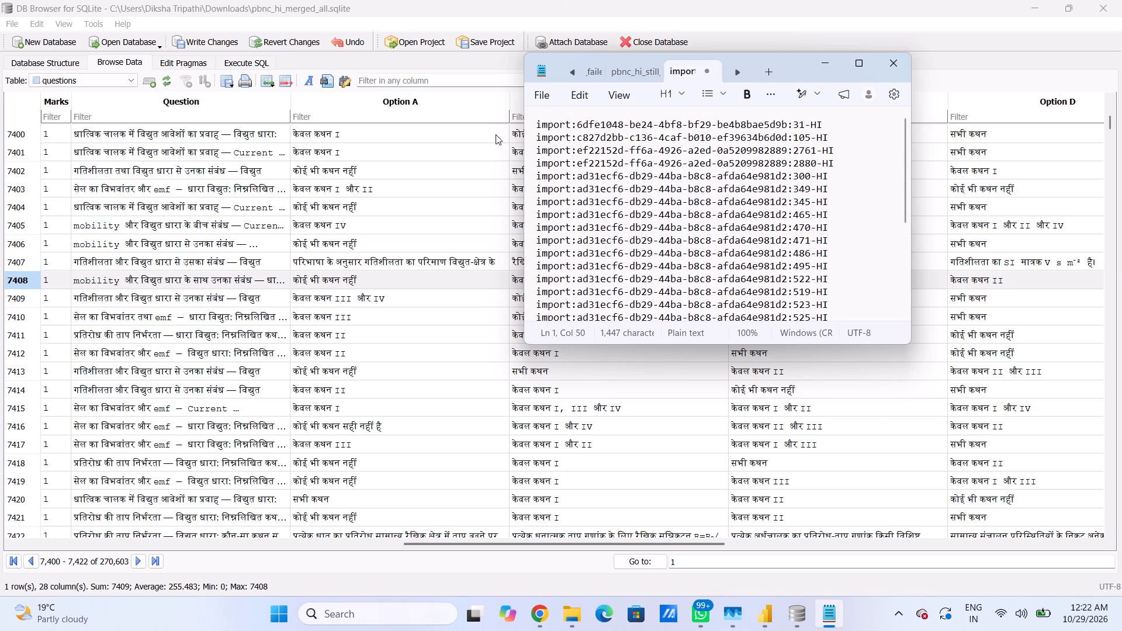
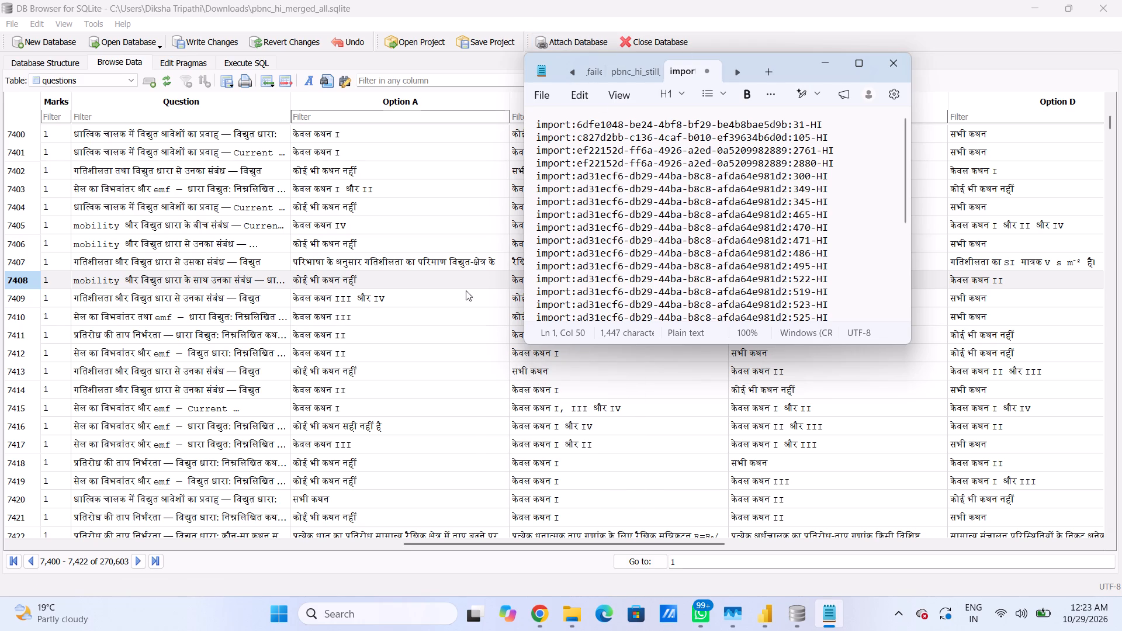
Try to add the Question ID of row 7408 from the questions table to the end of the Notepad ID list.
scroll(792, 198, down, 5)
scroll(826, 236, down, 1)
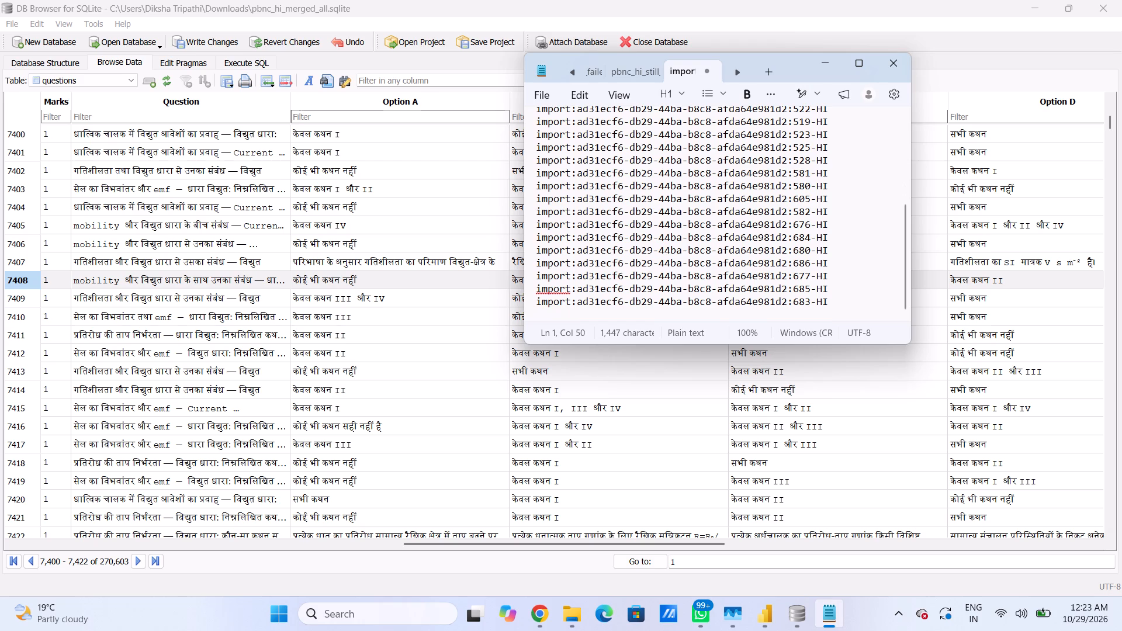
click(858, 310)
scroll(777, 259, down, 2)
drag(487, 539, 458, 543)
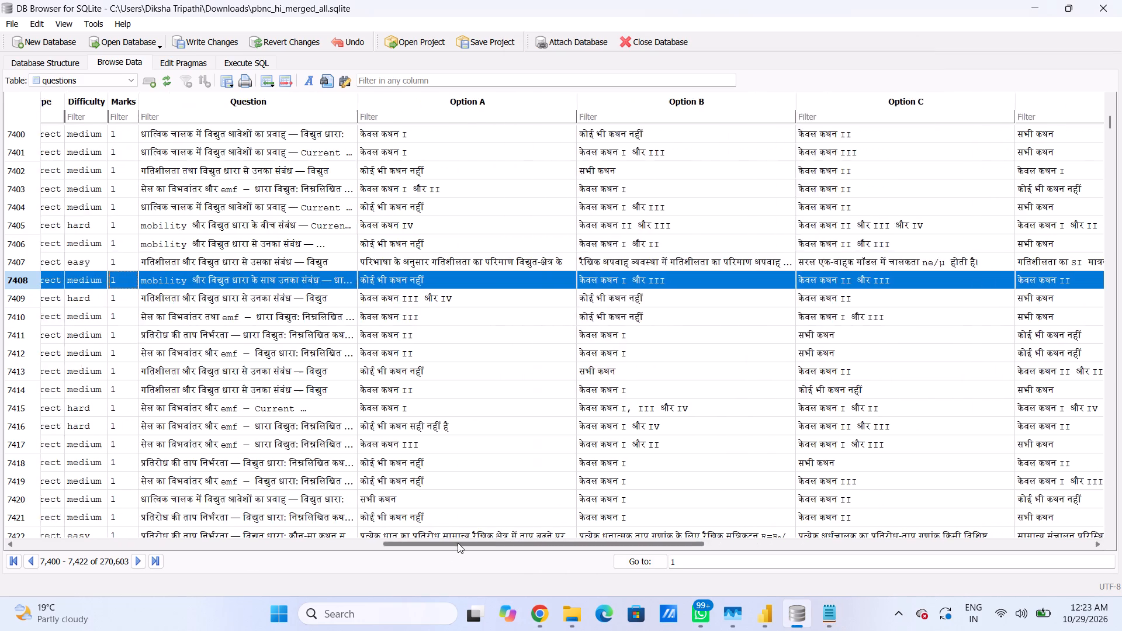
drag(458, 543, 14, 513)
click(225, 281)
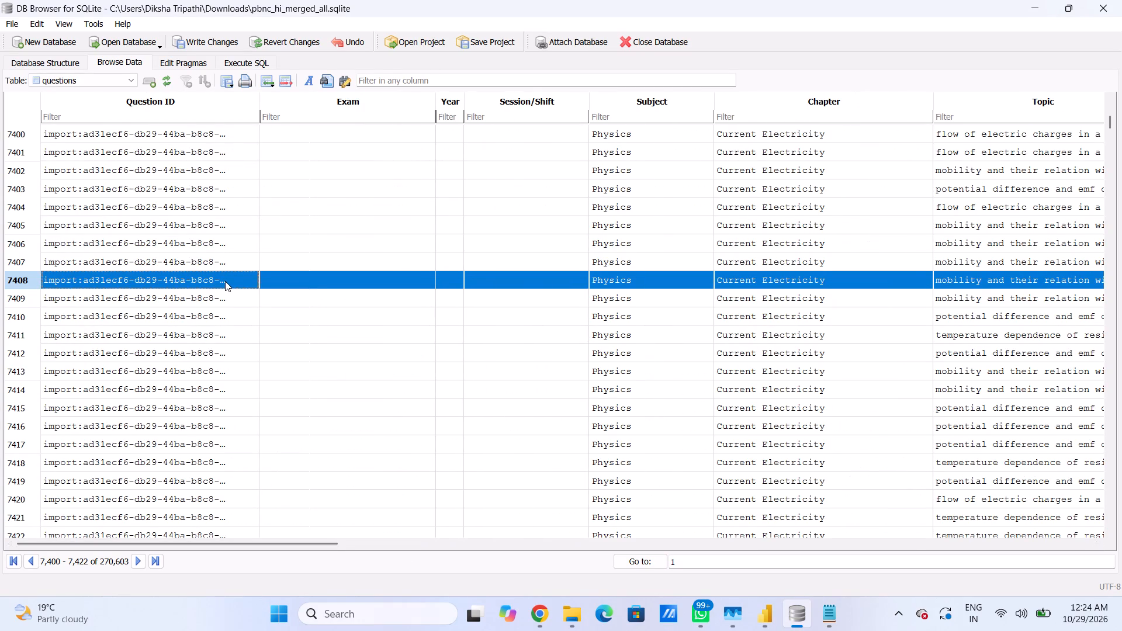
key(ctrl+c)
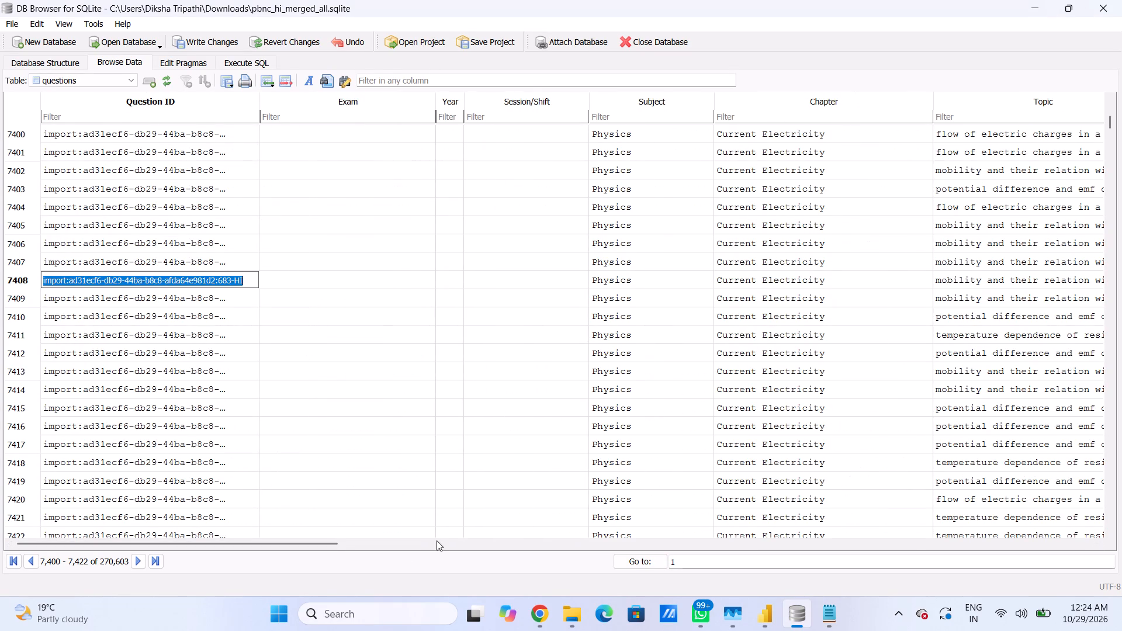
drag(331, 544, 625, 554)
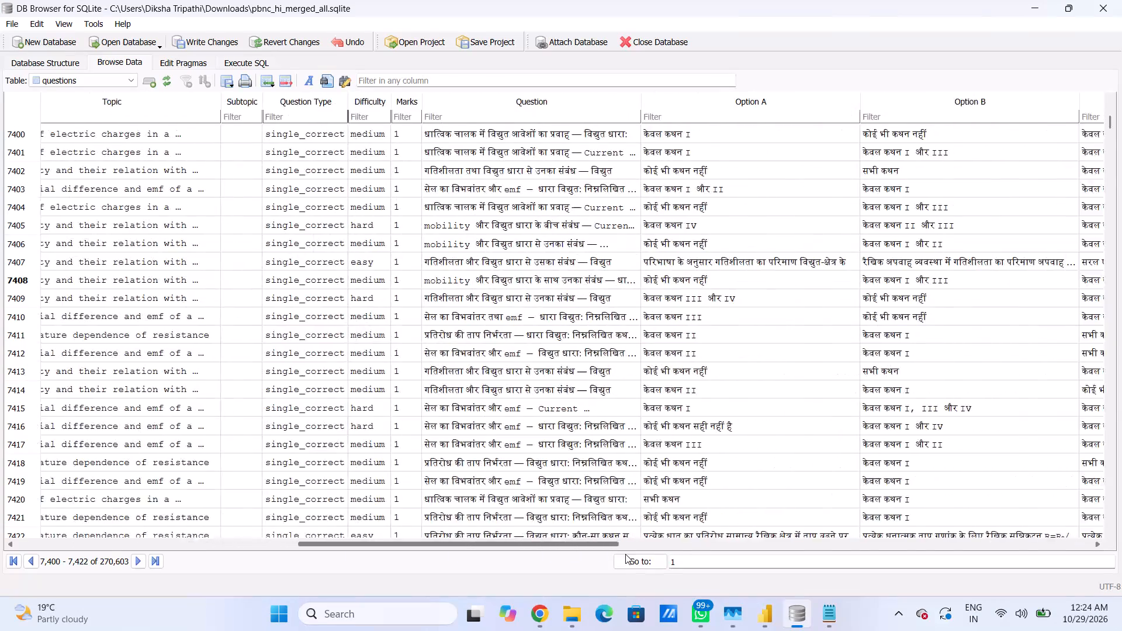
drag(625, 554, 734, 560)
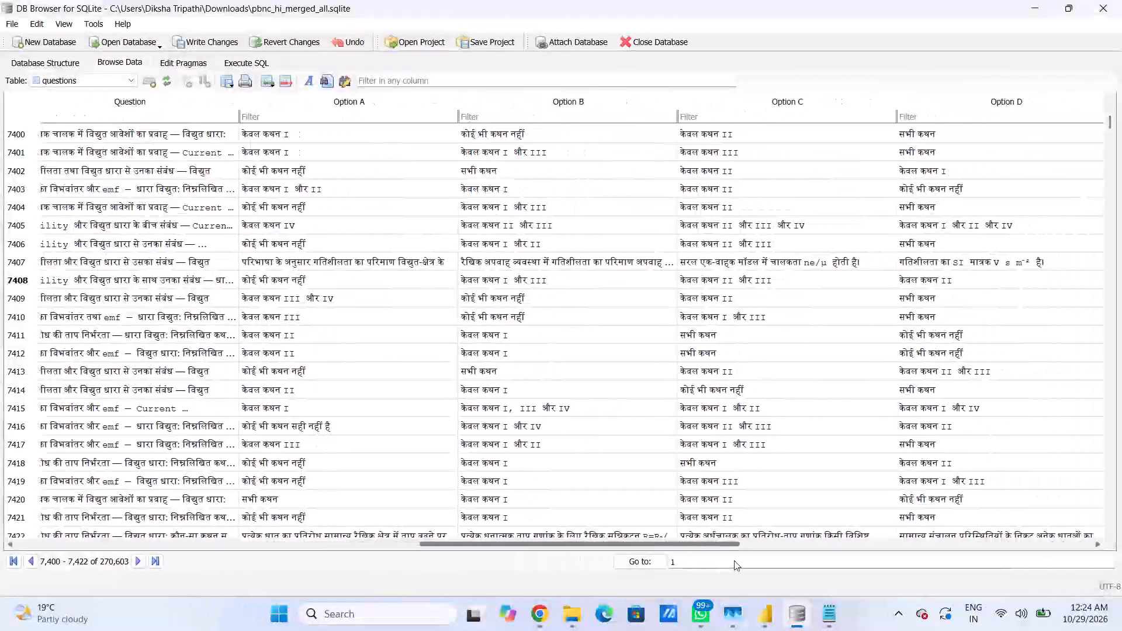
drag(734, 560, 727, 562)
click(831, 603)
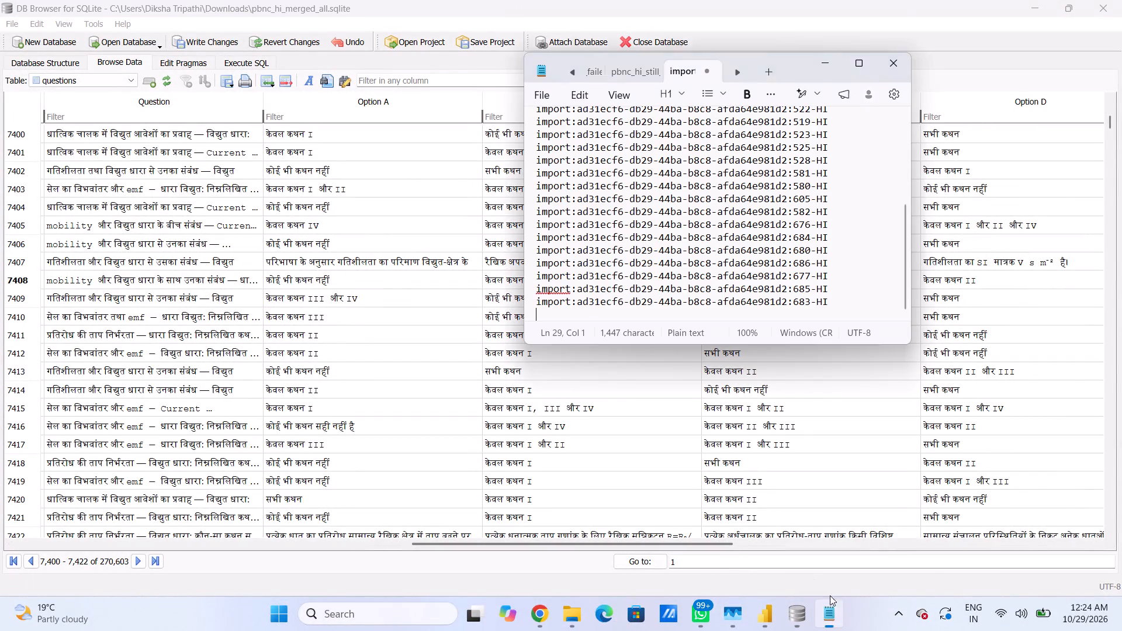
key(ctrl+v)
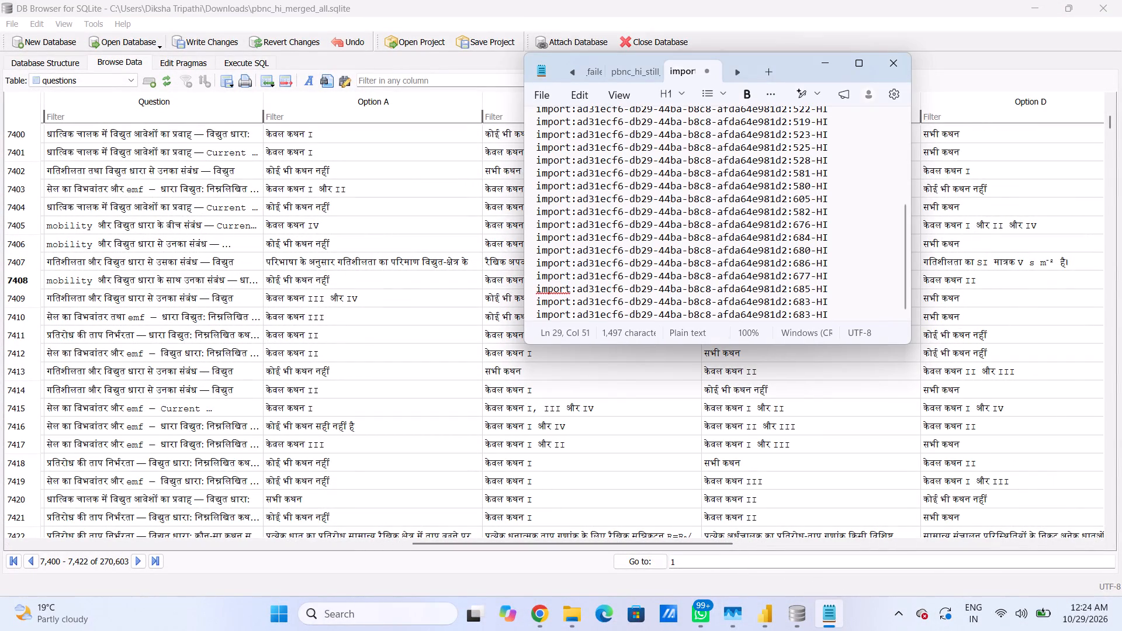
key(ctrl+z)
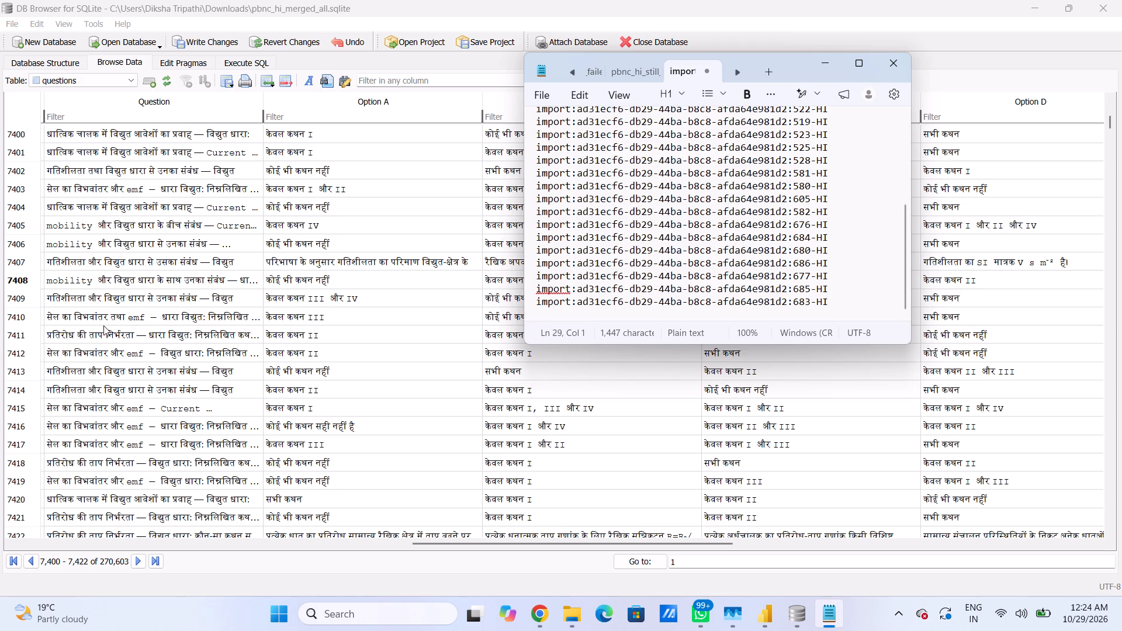
Copy record 7410 from the questions table into the Notepad list, keeping only its question ID ending in 697-HI on its own line.
click(21, 316)
key(ctrl+c)
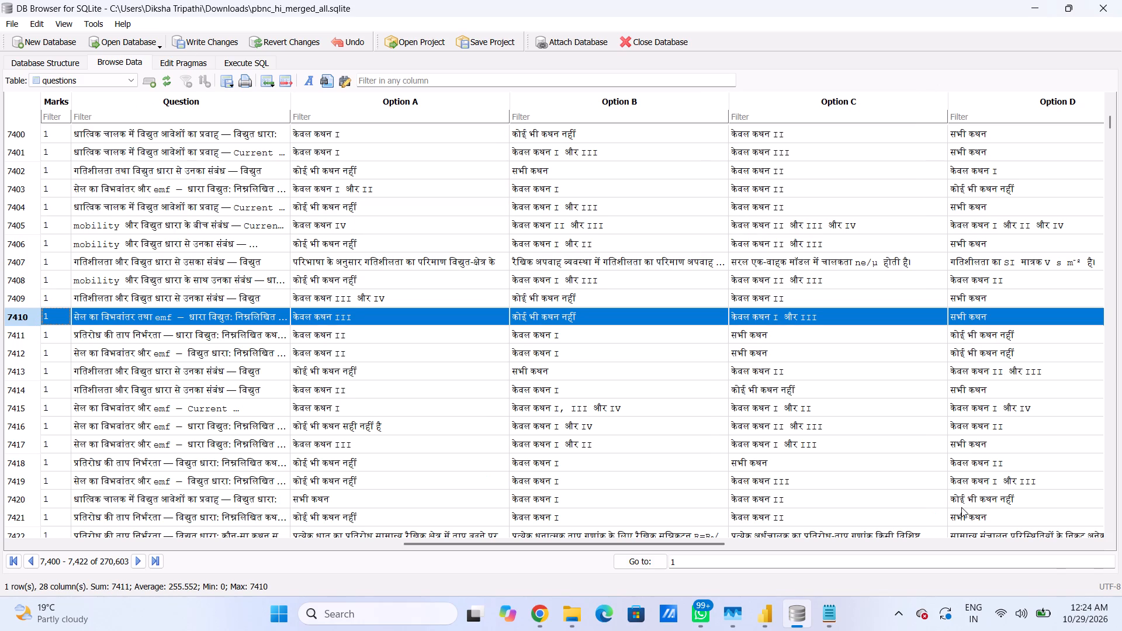
click(830, 624)
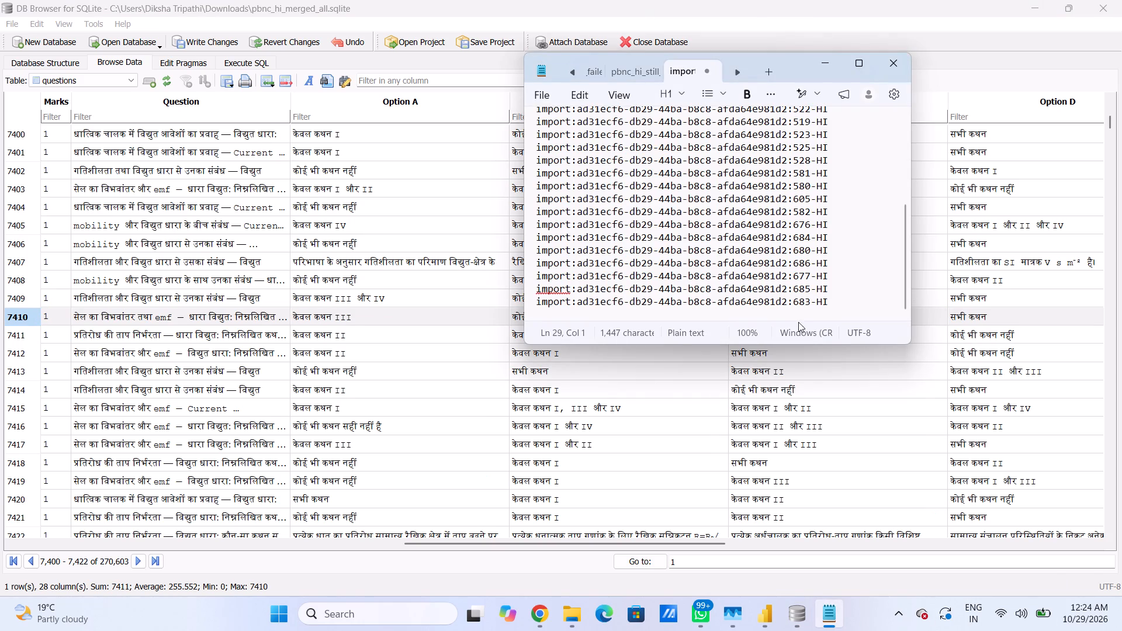
click(855, 297)
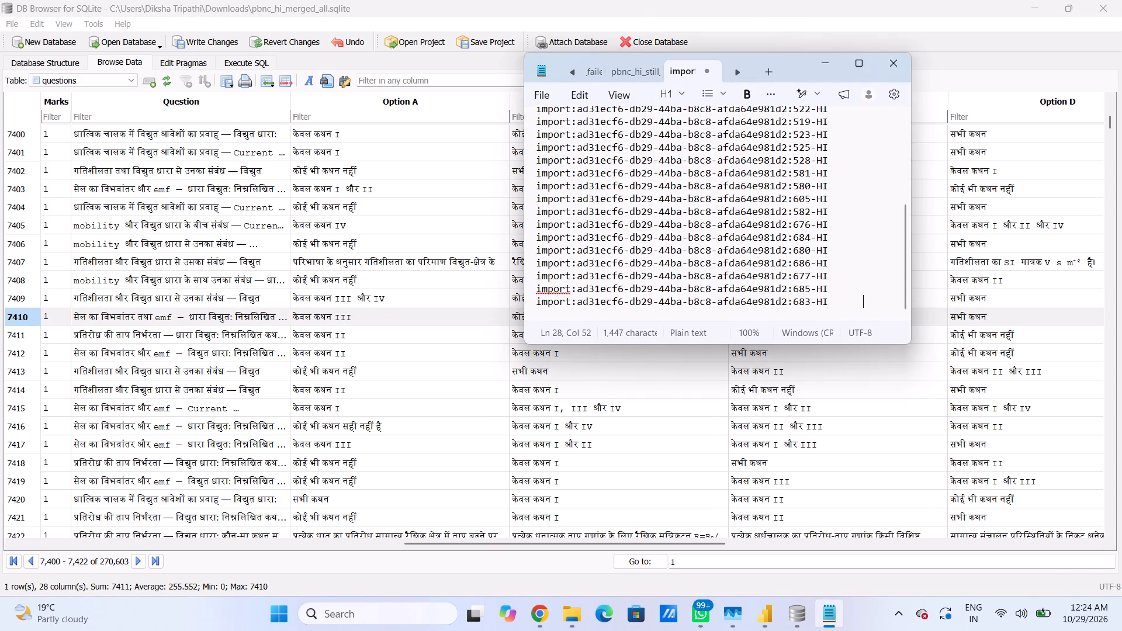
key(shift+Return)
key(ctrl+shift+v)
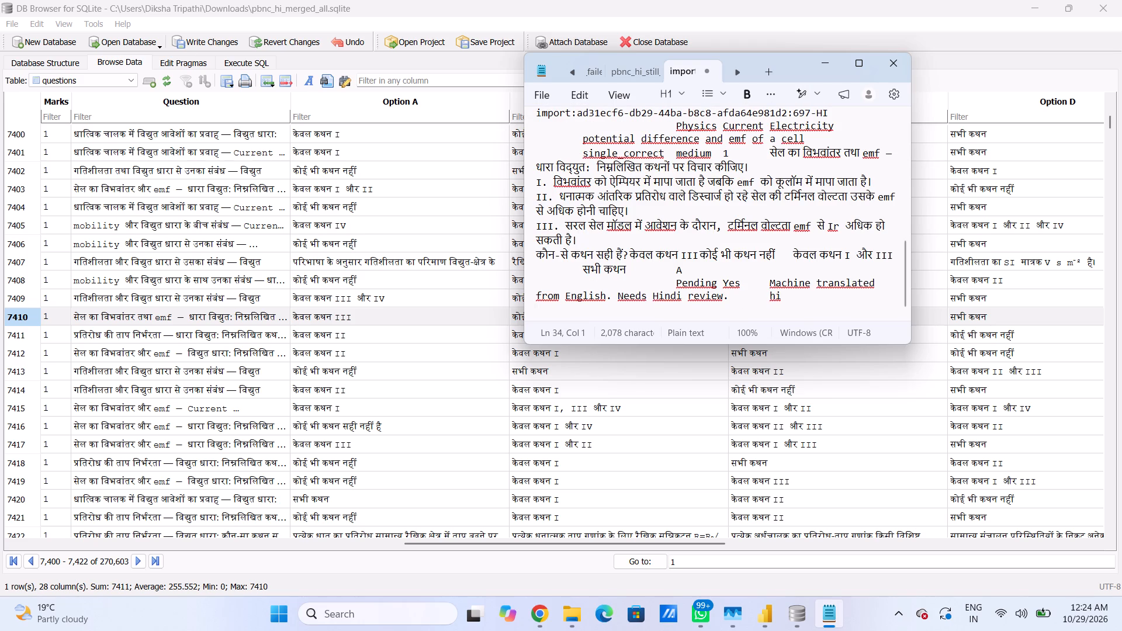
drag(539, 126, 598, 348)
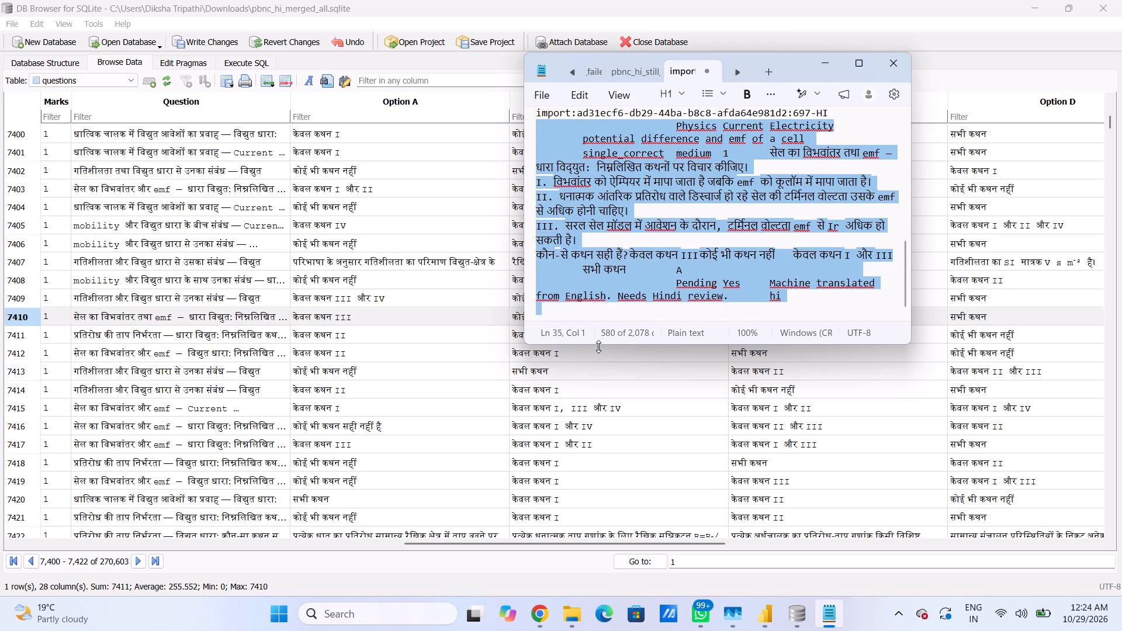
key(BackSpace)
key(Return)
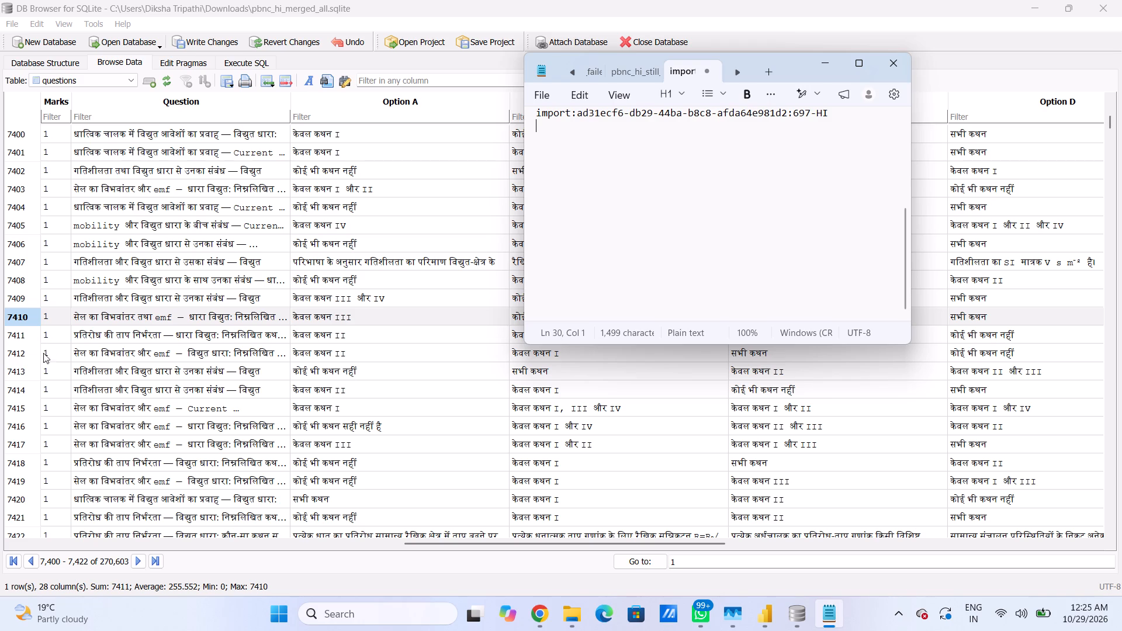
Copy record 7412 into the Notepad list and delete everything except its question ID ending in 694-HI.
click(26, 352)
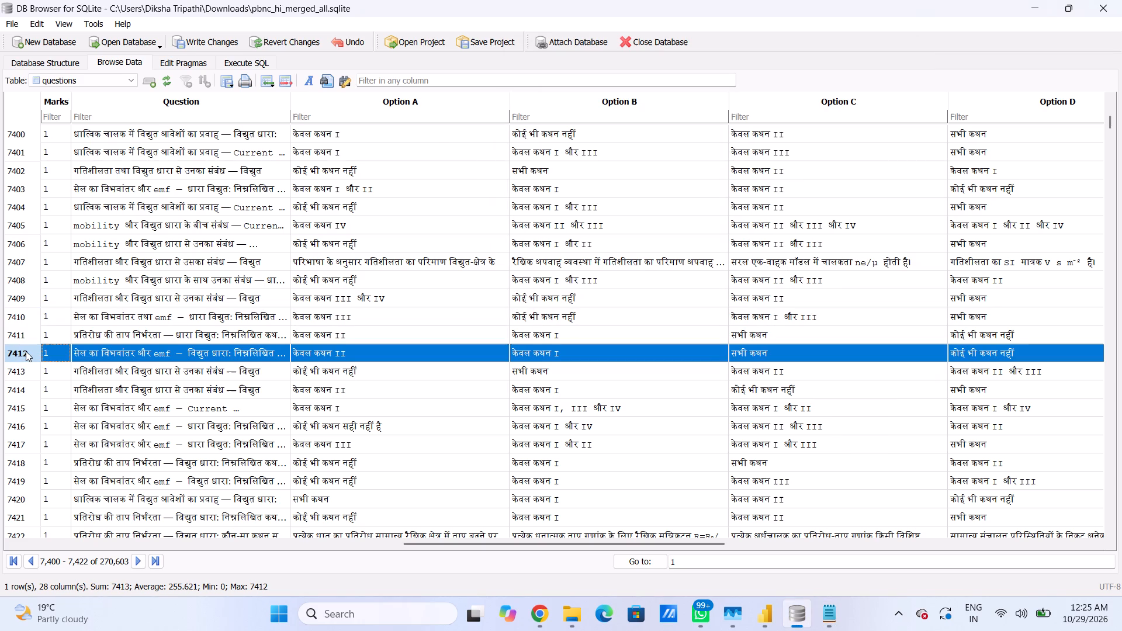
key(ctrl+c)
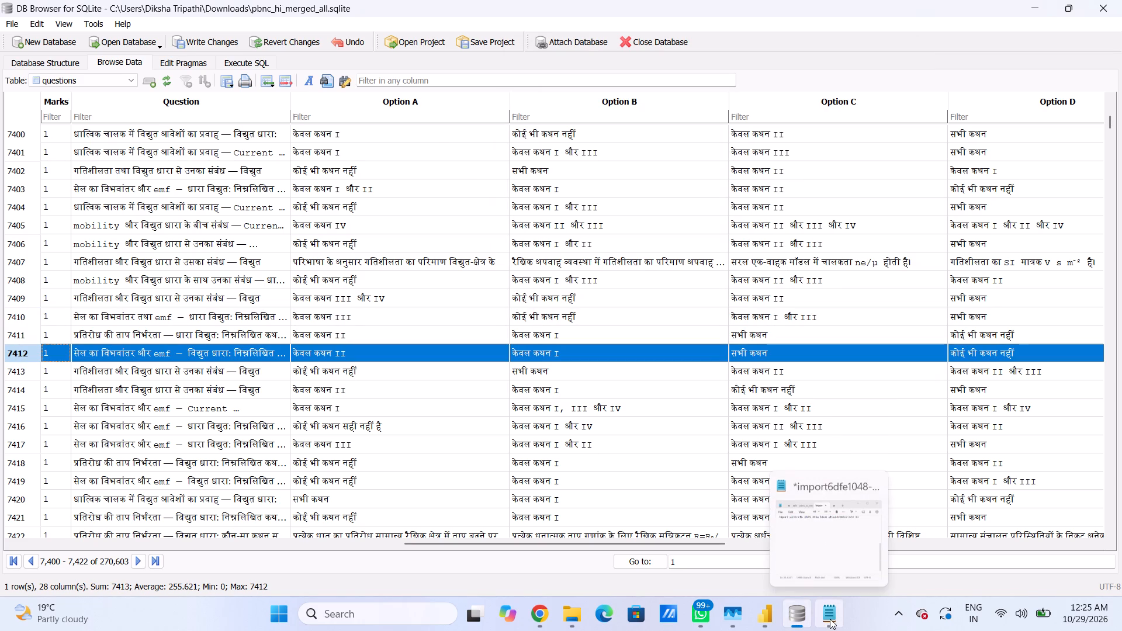
click(830, 619)
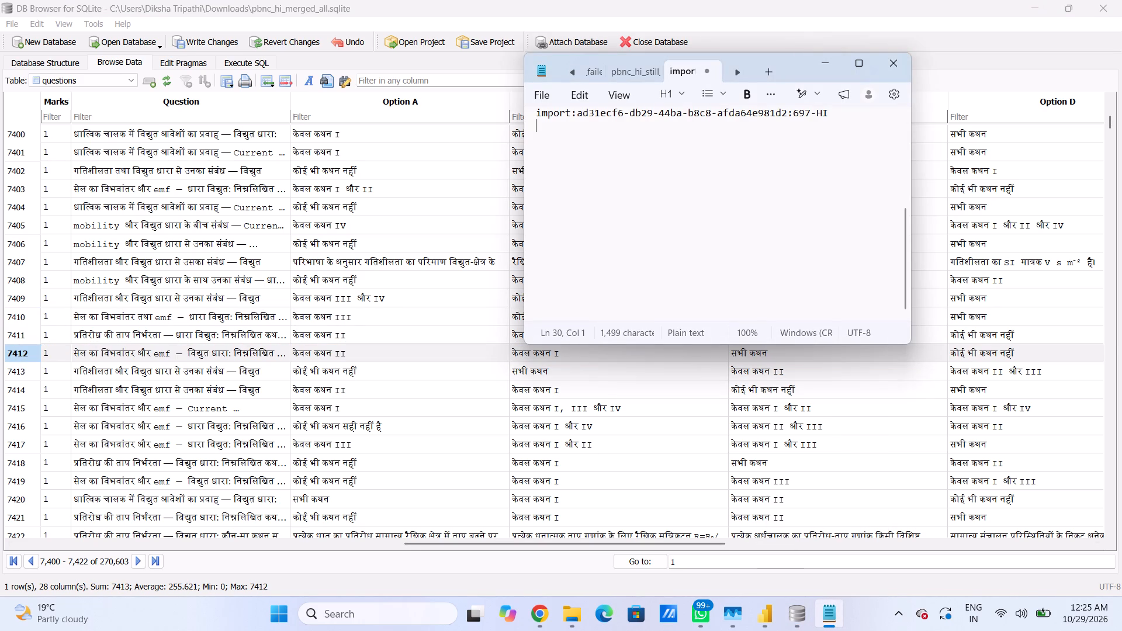
key(ctrl+v)
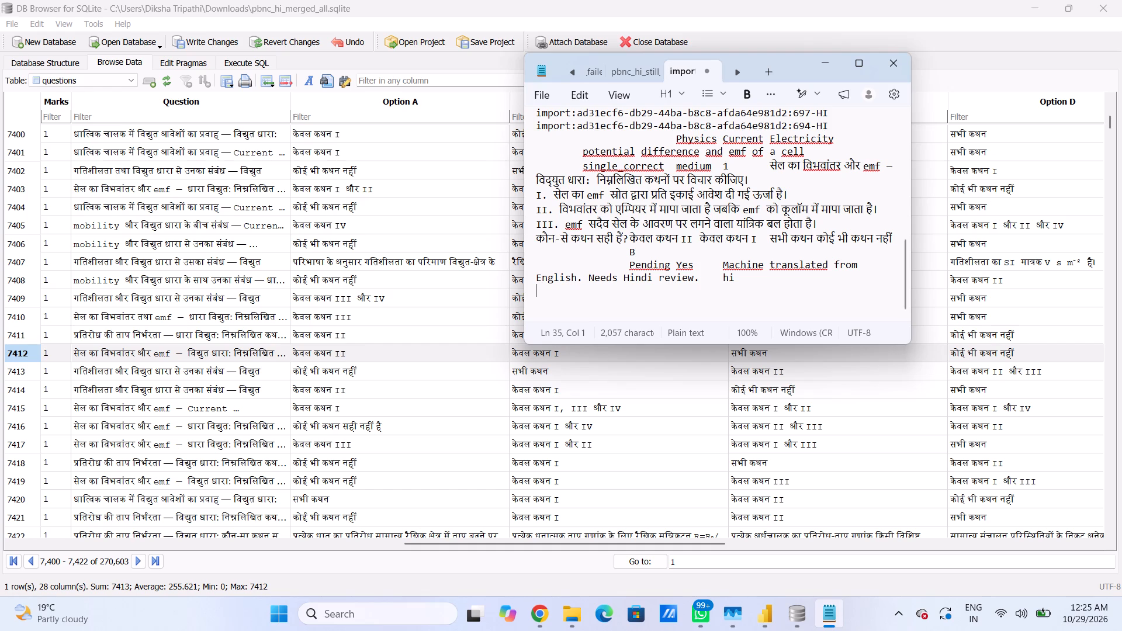
drag(538, 138, 562, 348)
key(BackSpace)
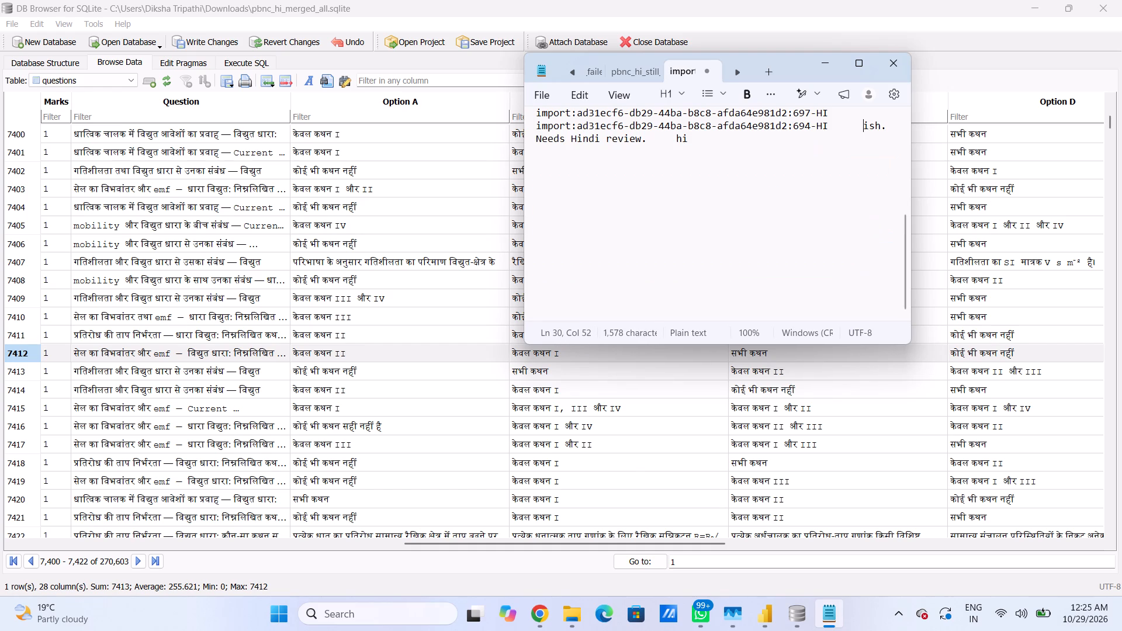
drag(839, 121, 860, 143)
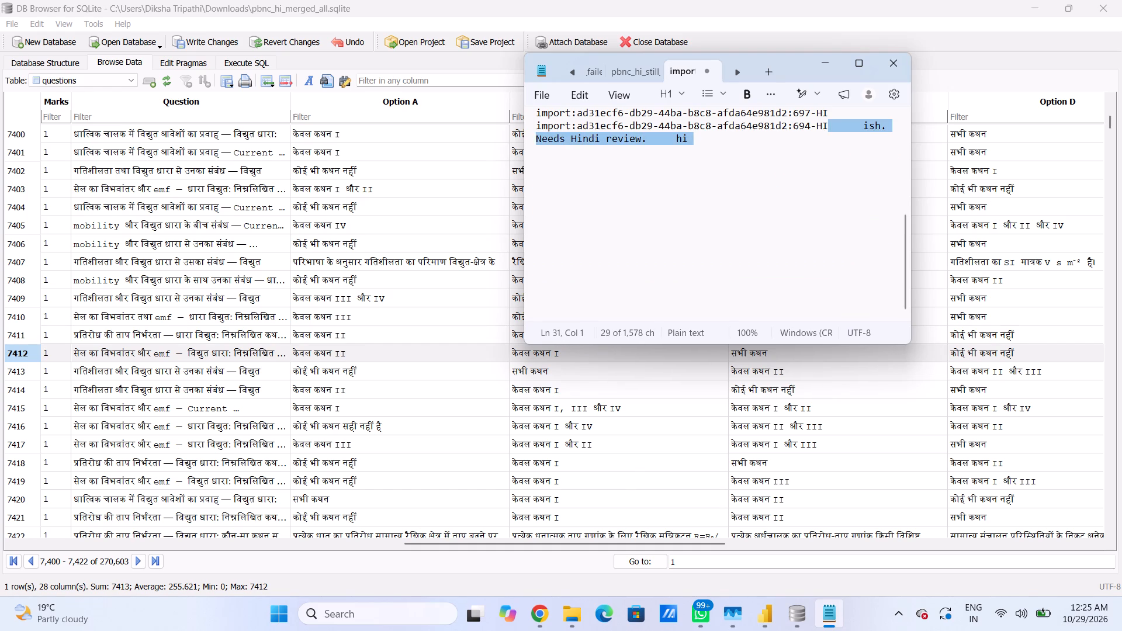
drag(860, 143, 882, 172)
key(BackSpace)
key(Return)
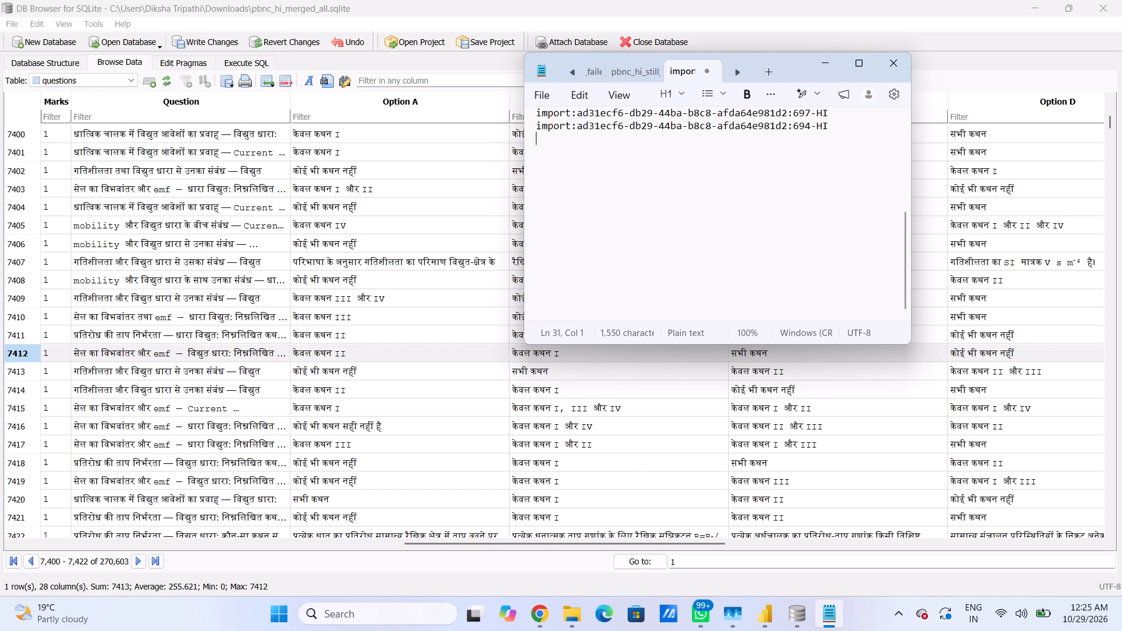
Add record 7415 from the questions table to the Notepad list, trimmed to its question ID ending in 698-HI.
click(826, 64)
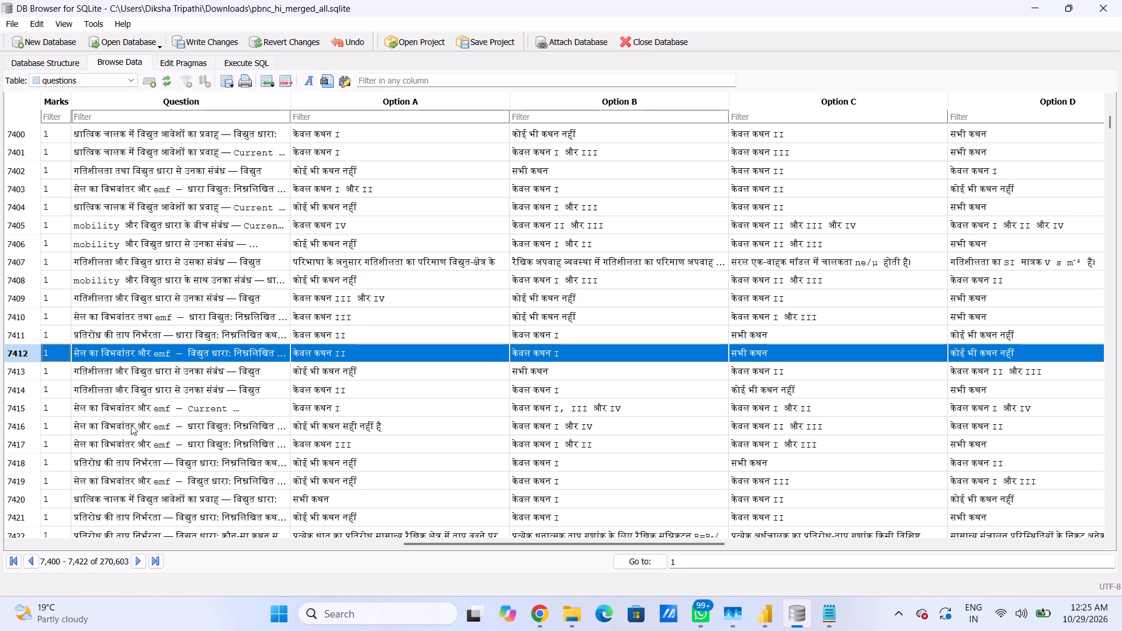
click(23, 405)
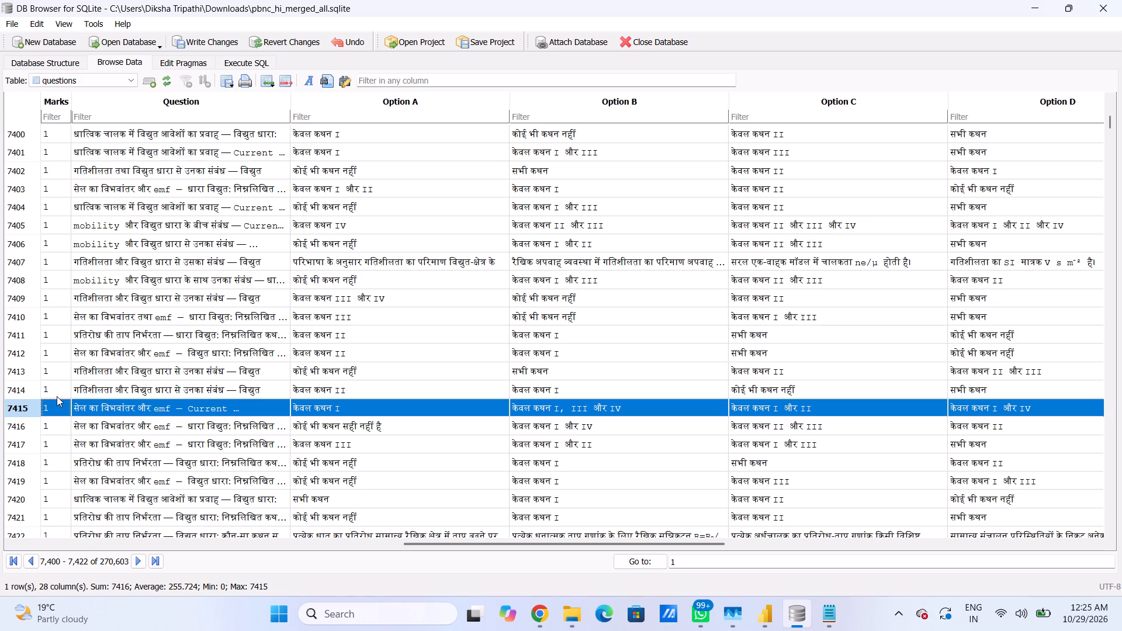
key(ctrl+c)
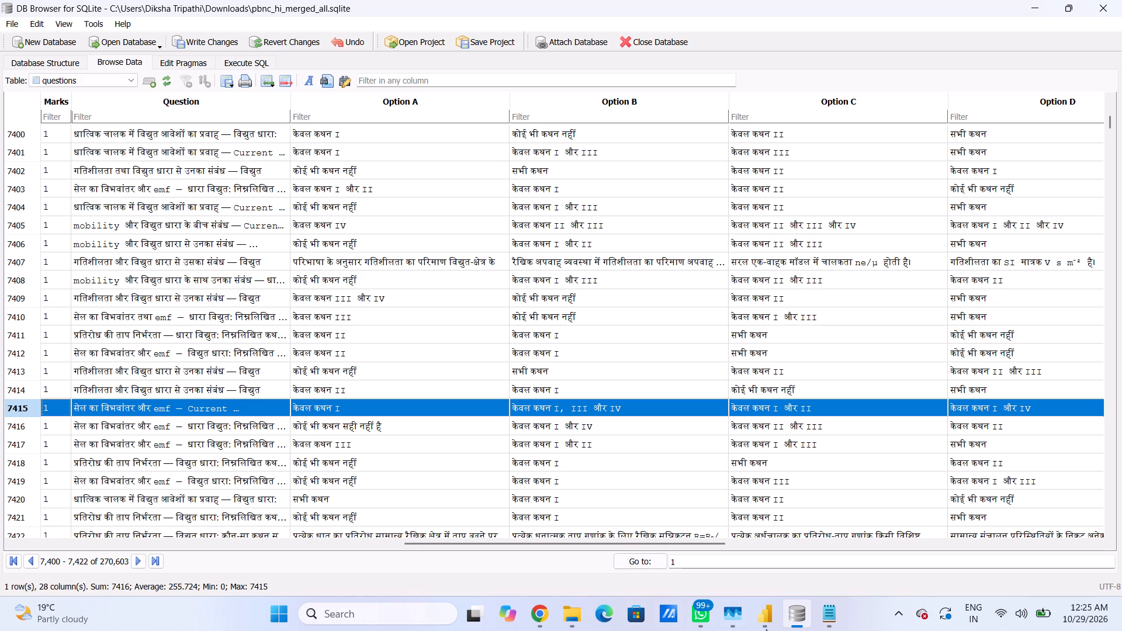
click(832, 611)
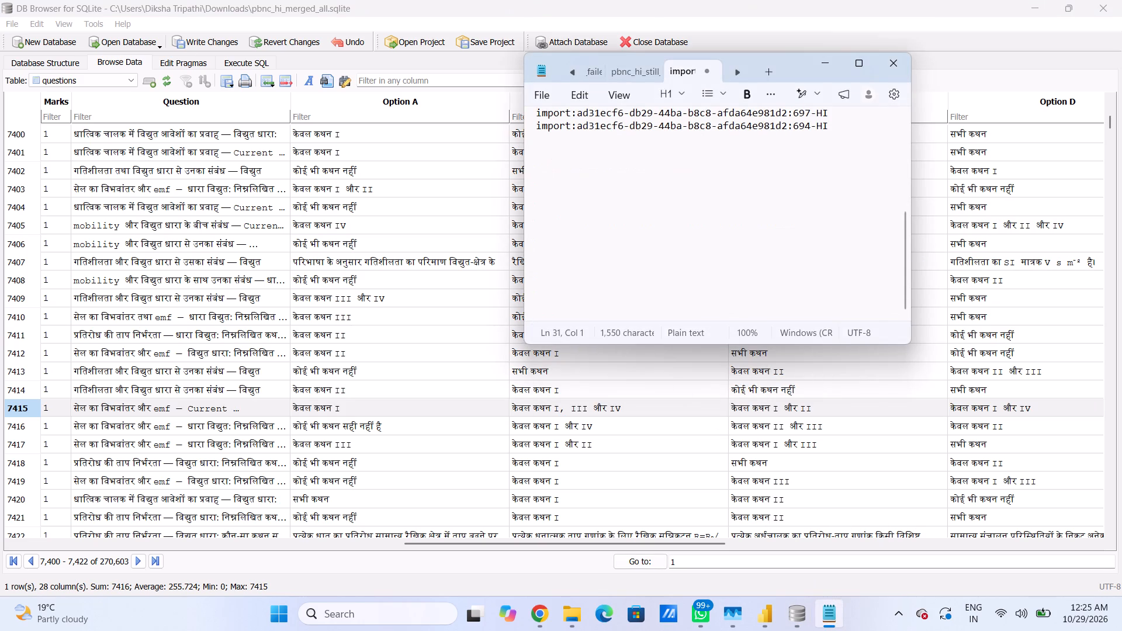
key(ctrl+v)
scroll(575, 268, up, 1)
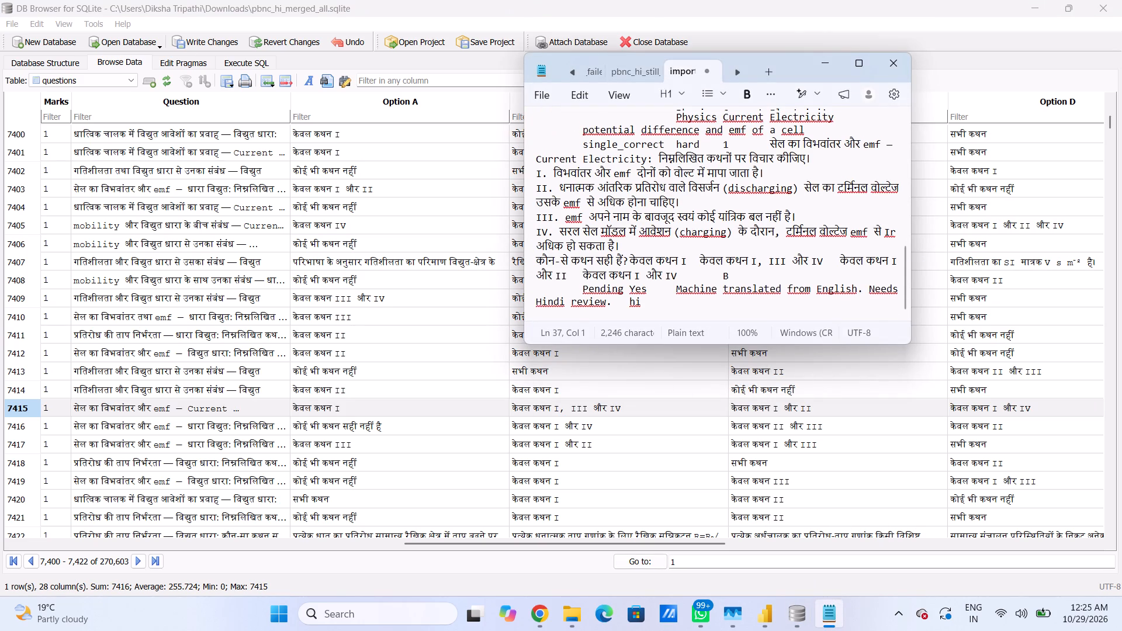
drag(537, 151, 538, 151)
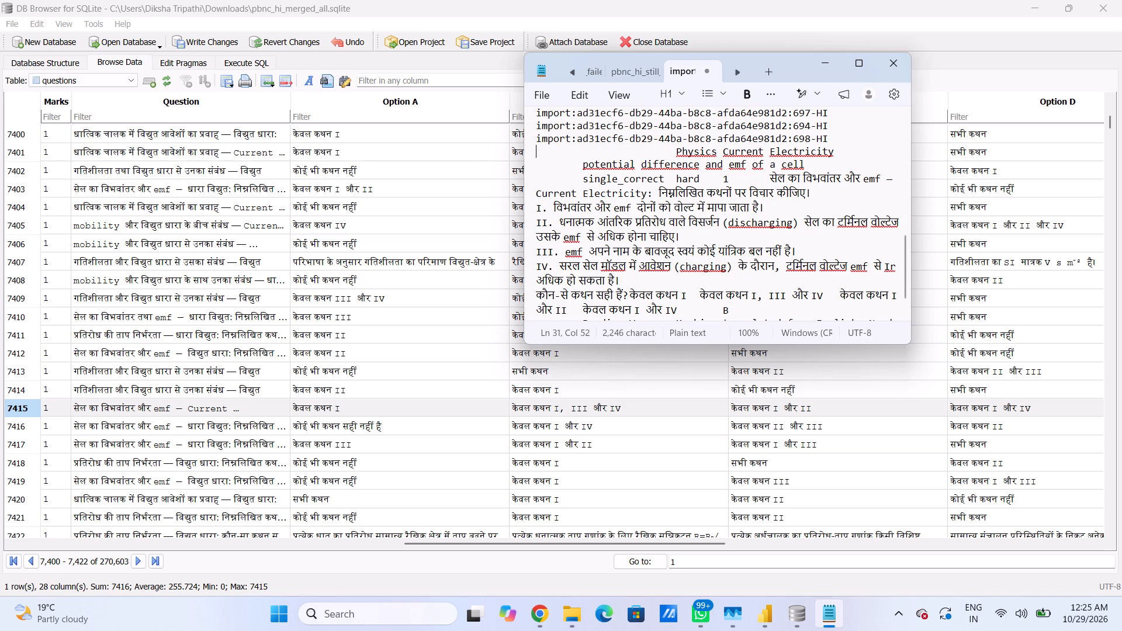
drag(538, 151, 744, 398)
key(BackSpace)
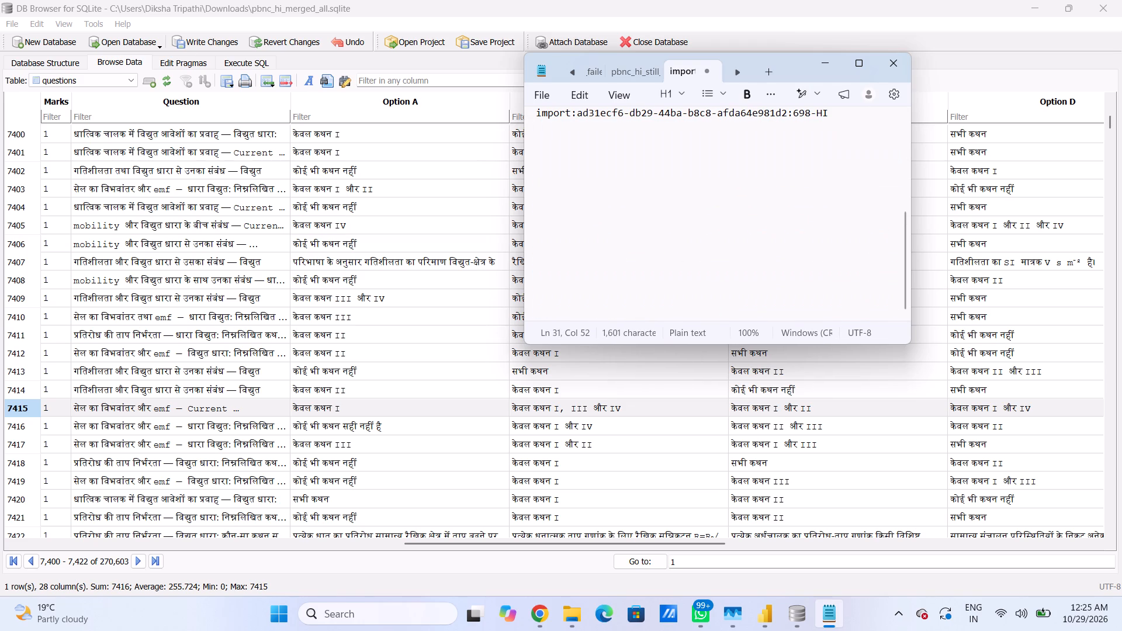
key(Return)
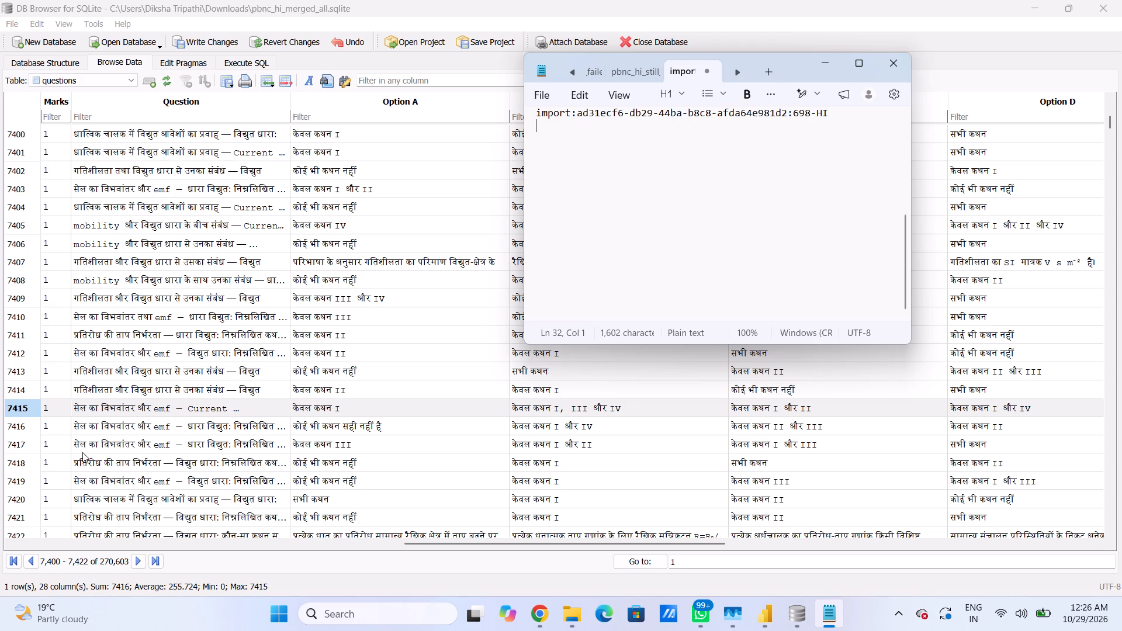
Copy record 7416 from the questions table into the Notepad list, keeping only its question ID ending in 699-HI on its own line.
click(29, 428)
key(ctrl+c)
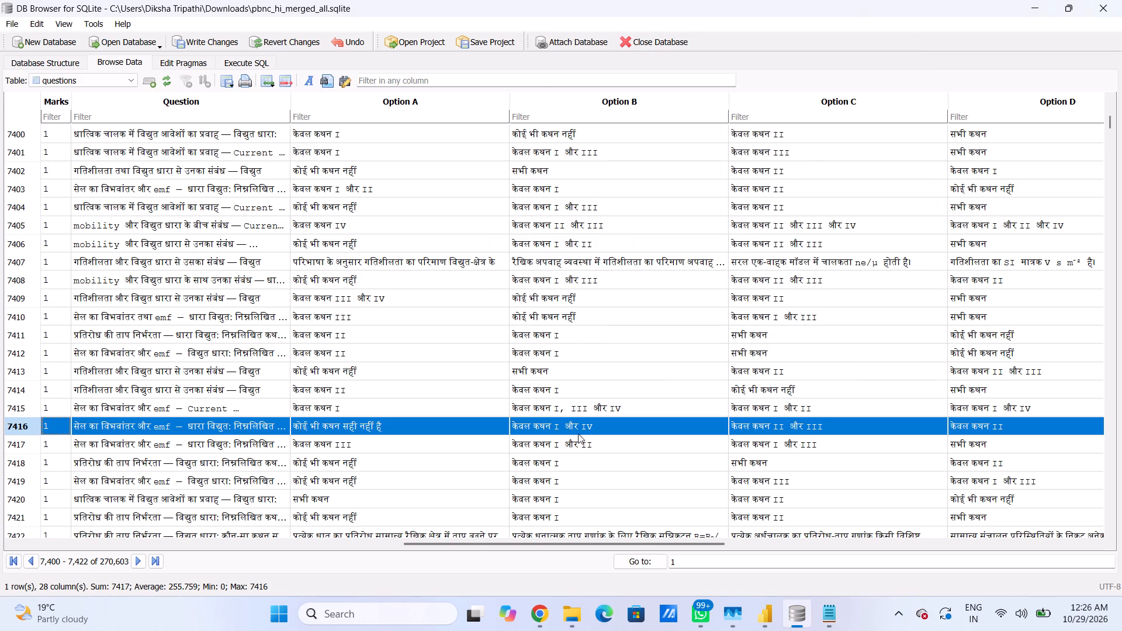
click(836, 606)
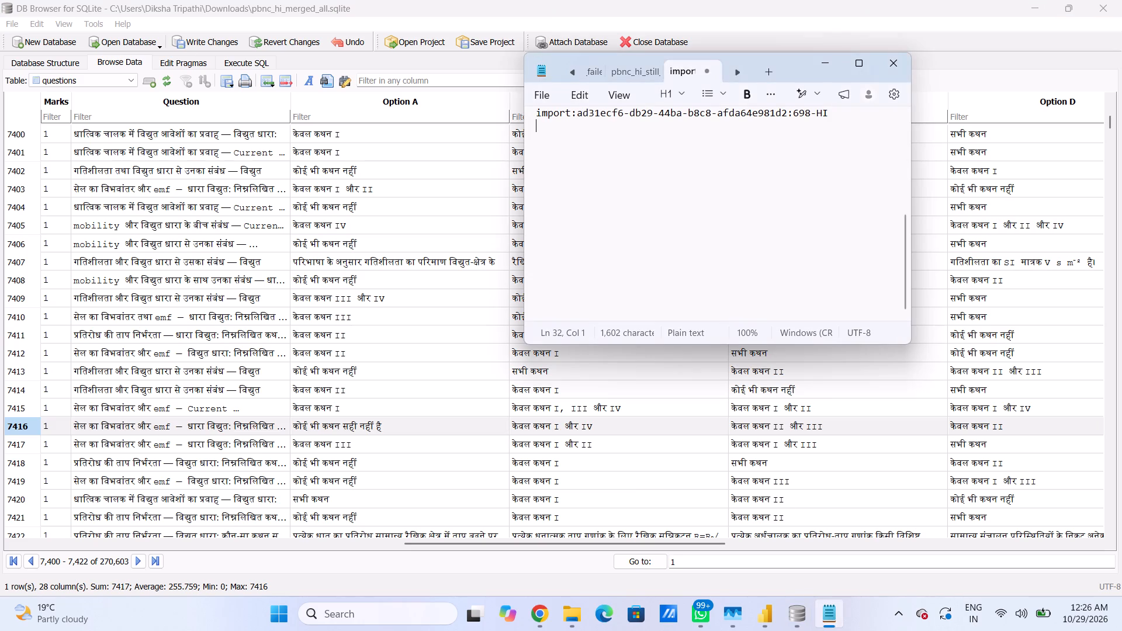
key(ctrl+v)
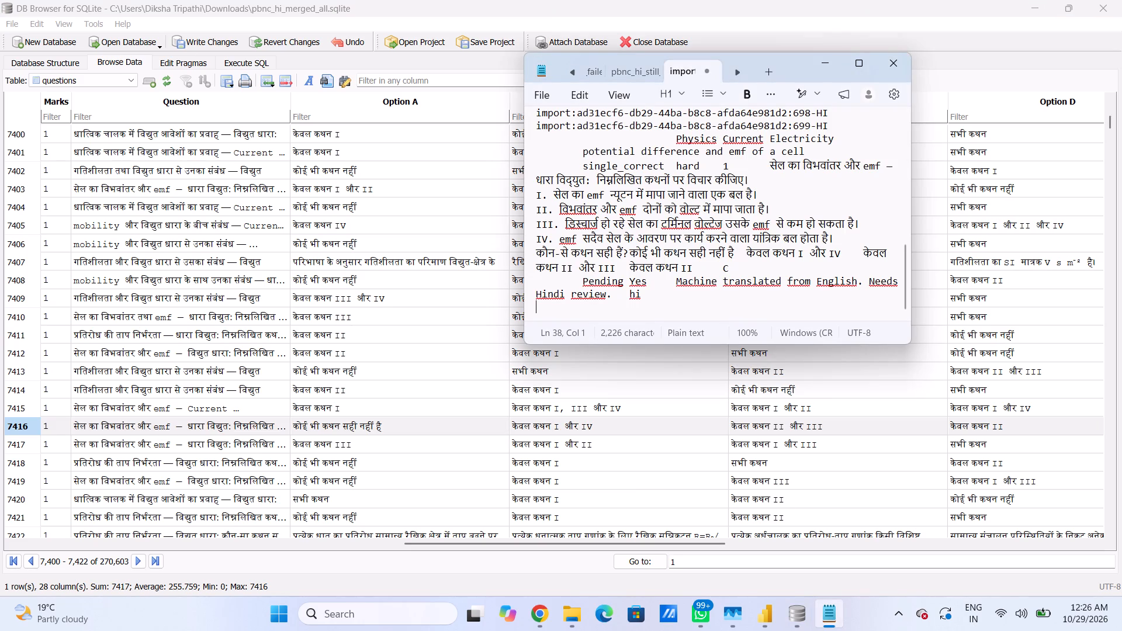
drag(539, 140, 723, 403)
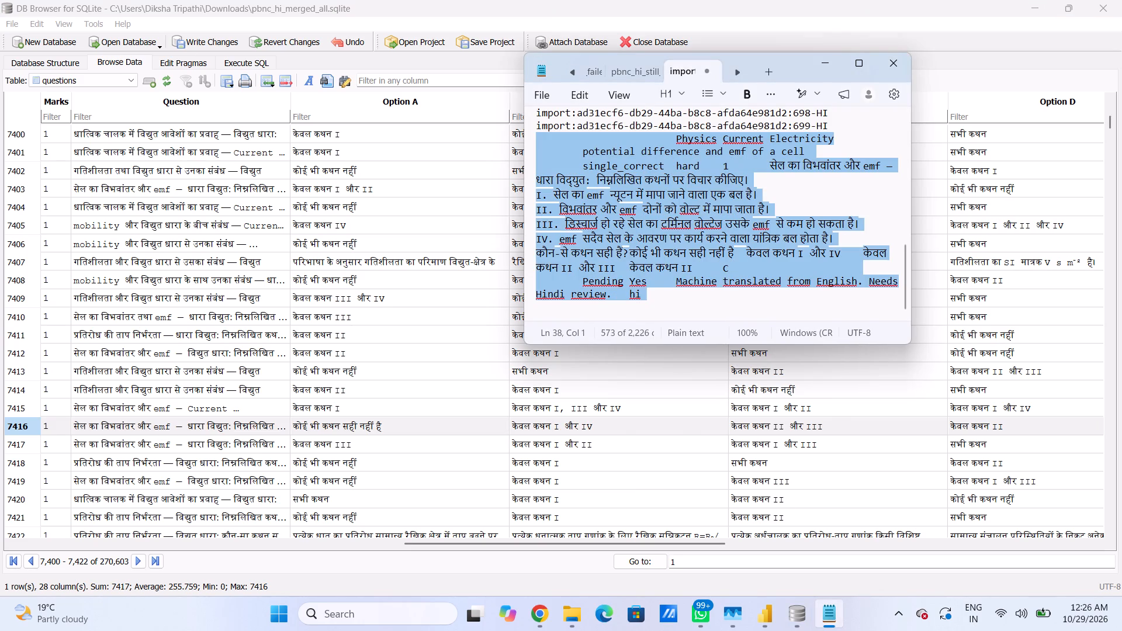
drag(723, 403, 726, 404)
key(BackSpace)
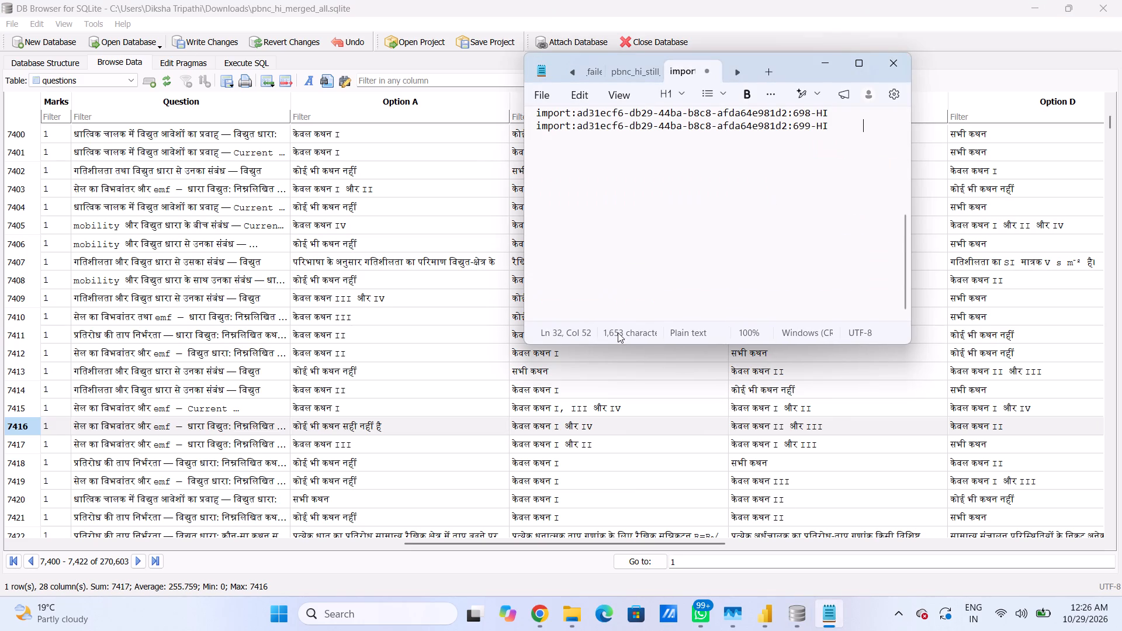
key(Return)
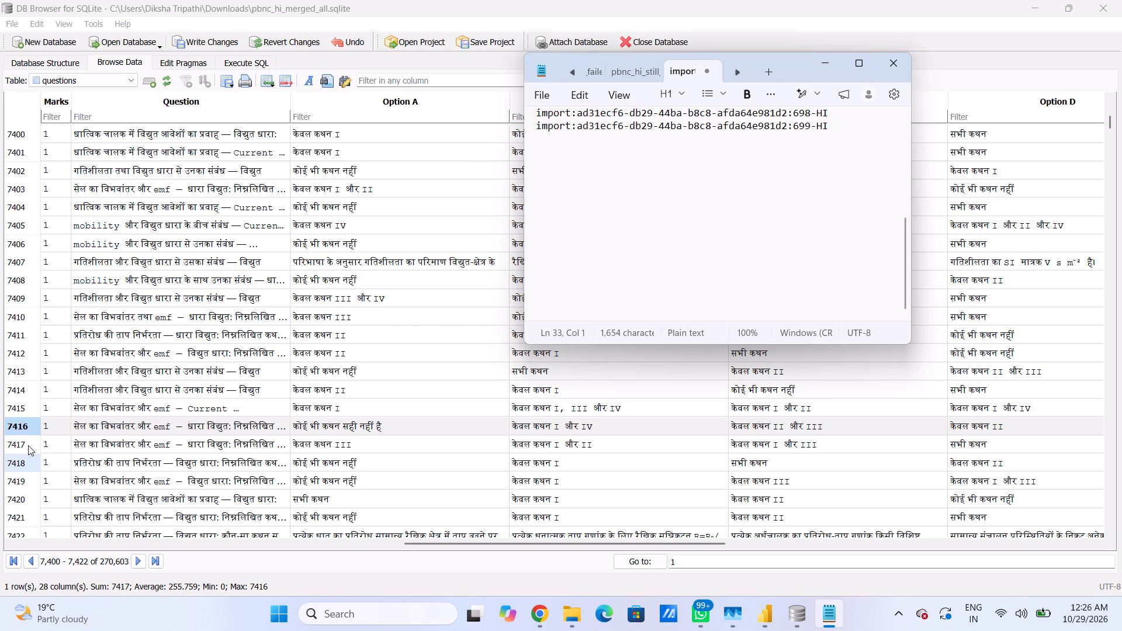
Add record 7417 from the questions table to the Notepad list, trimmed to its question ID ending in 700-HI.
click(28, 443)
key(ctrl+c)
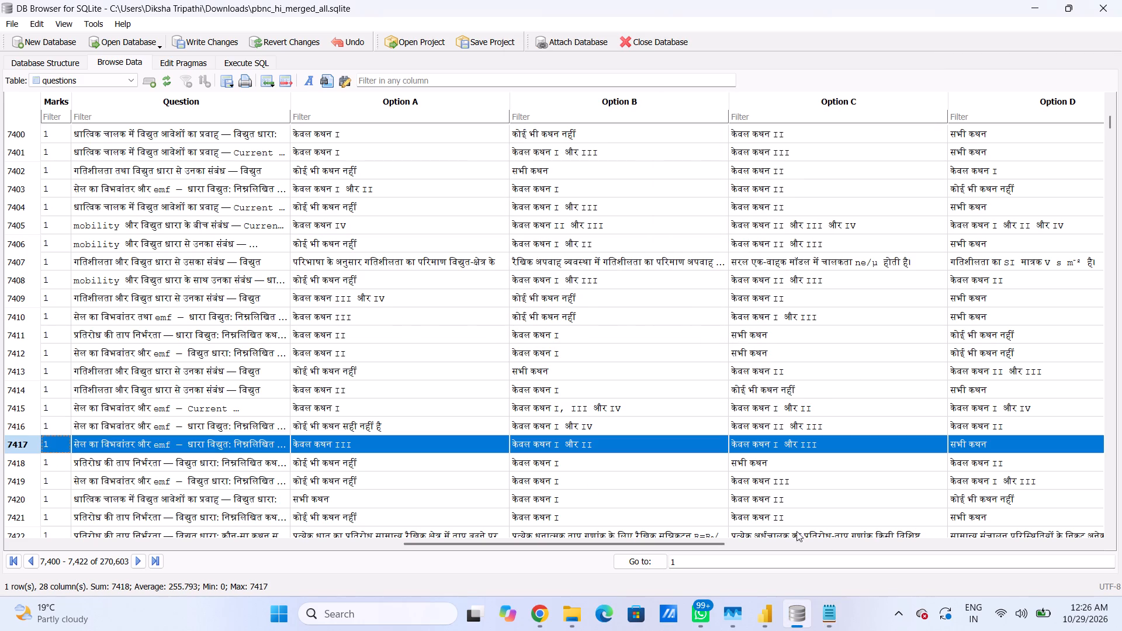
click(837, 610)
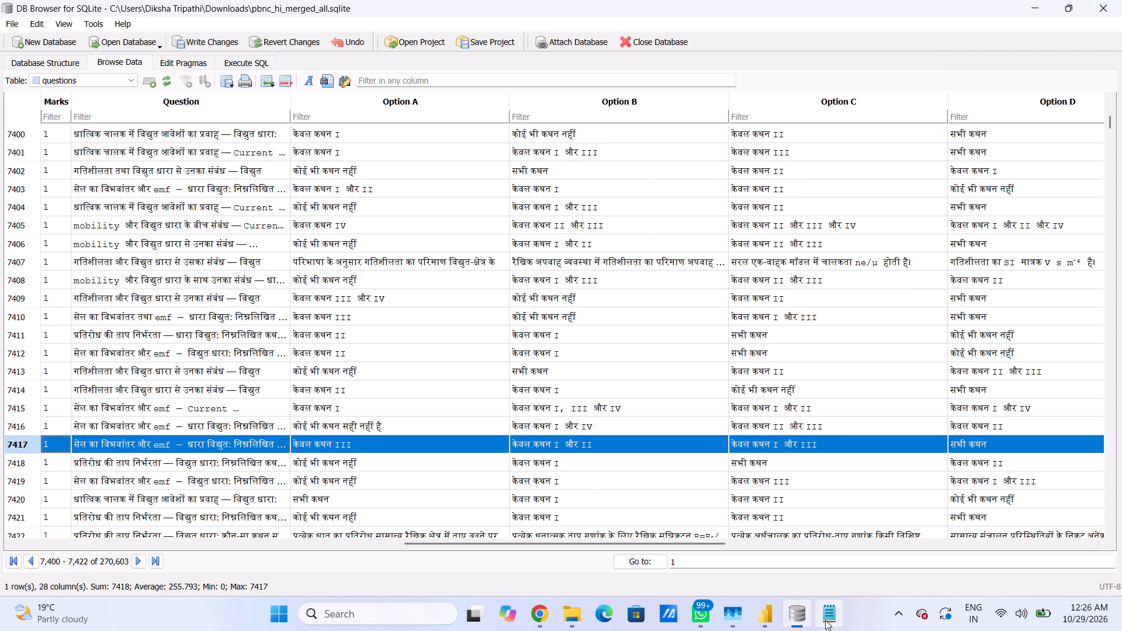
click(832, 620)
key(ctrl+v)
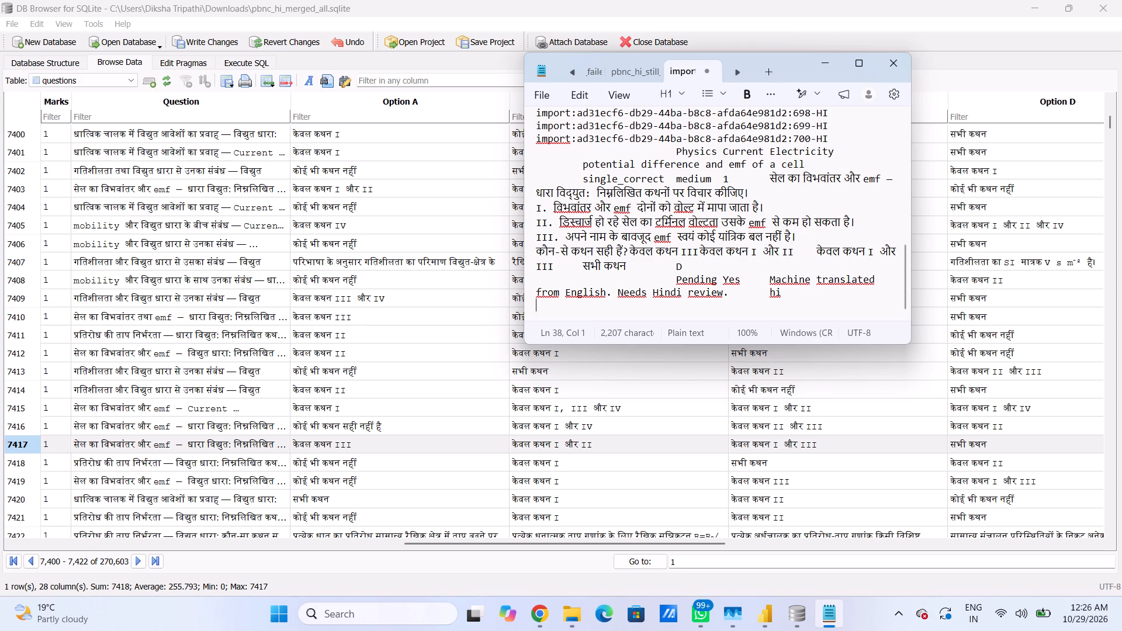
drag(539, 149, 914, 493)
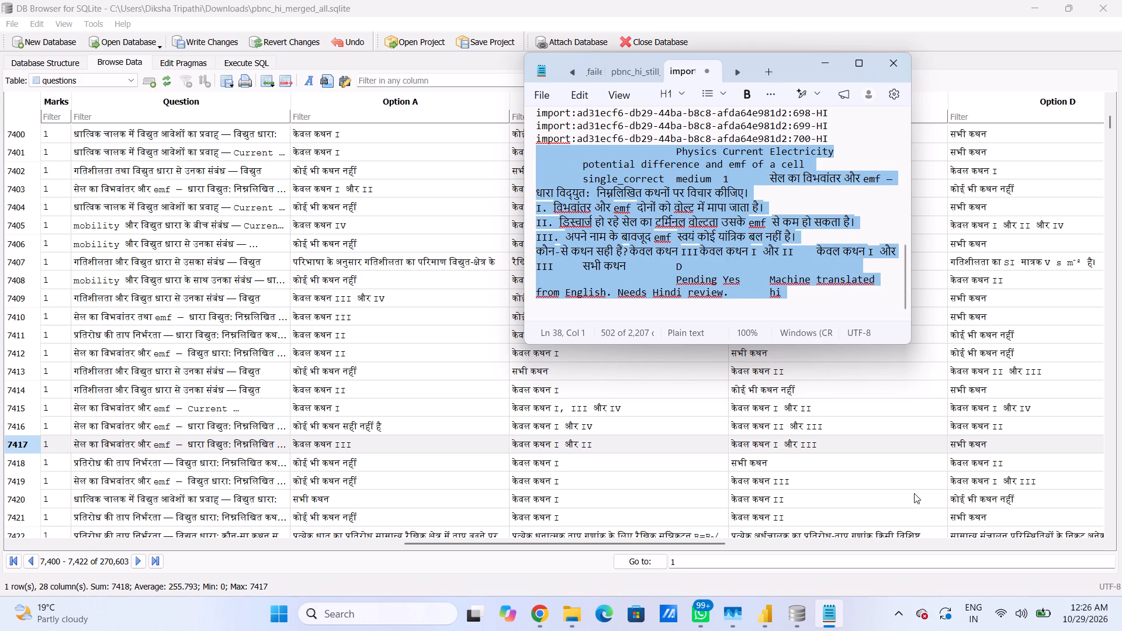
key(BackSpace)
key(Return)
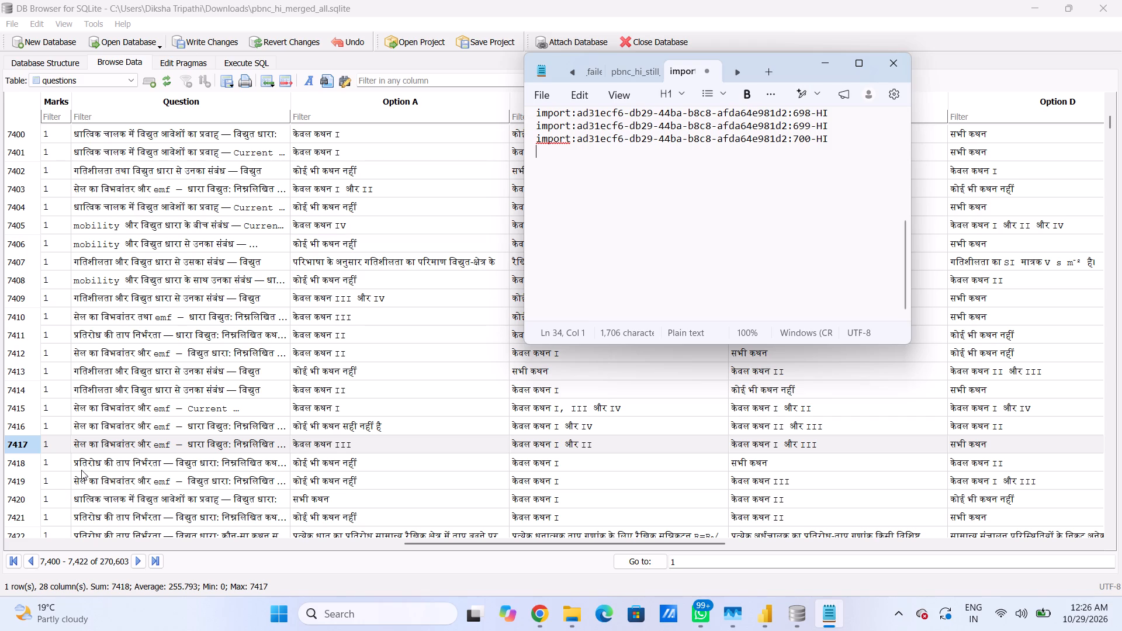
Copy record 7419 into the Notepad list and delete everything except its question ID ending in 693-HI.
click(31, 484)
key(ctrl+c)
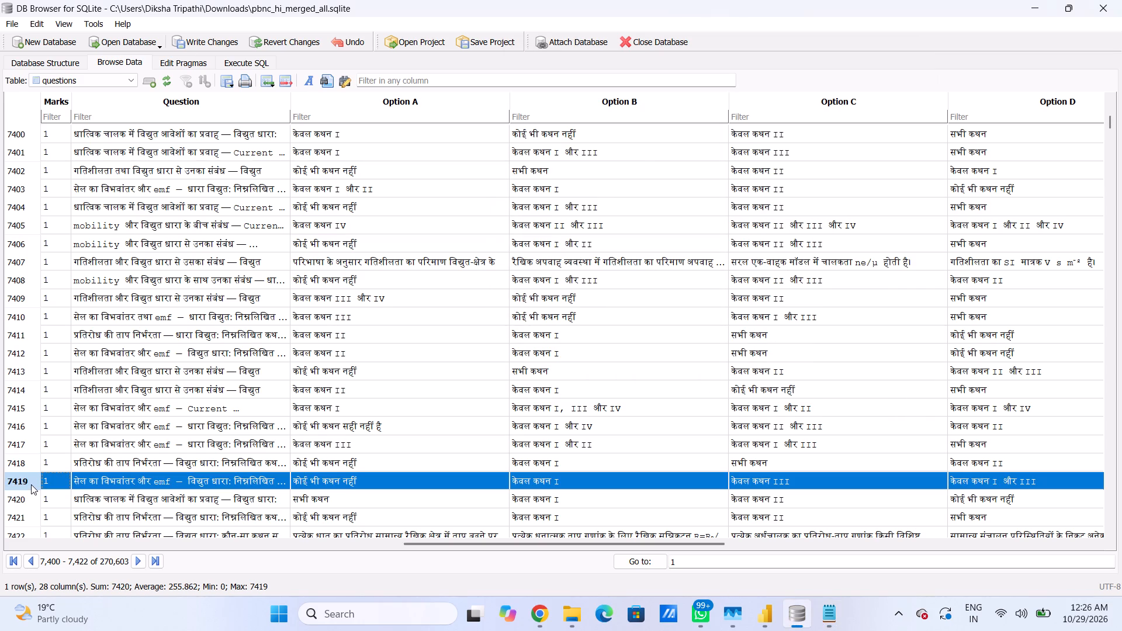
scroll(418, 455, down, 6)
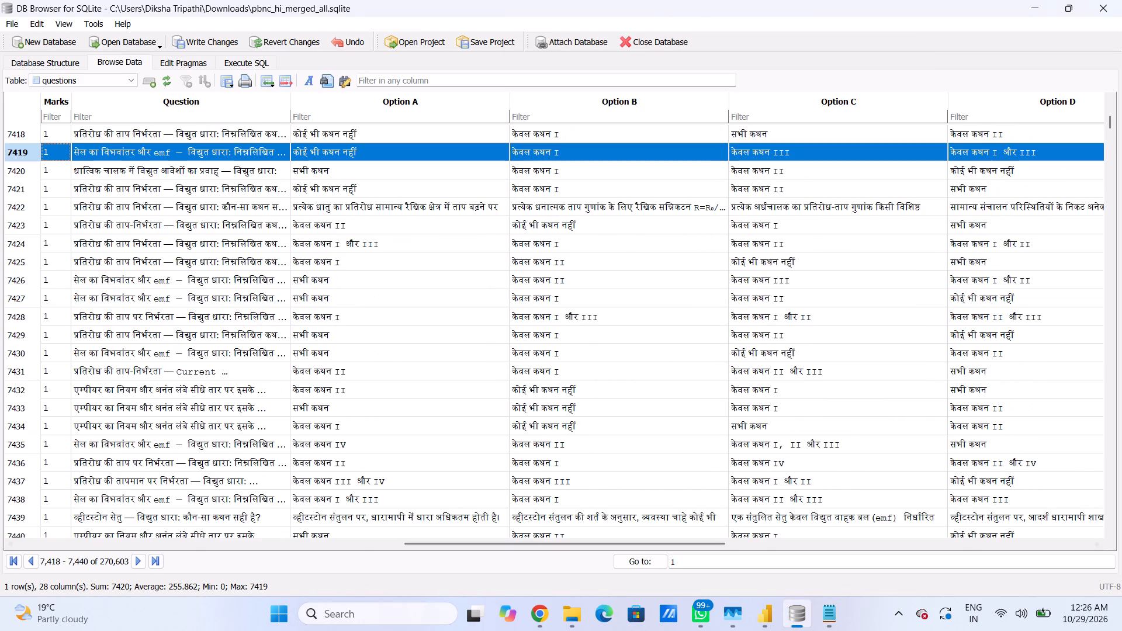
click(823, 616)
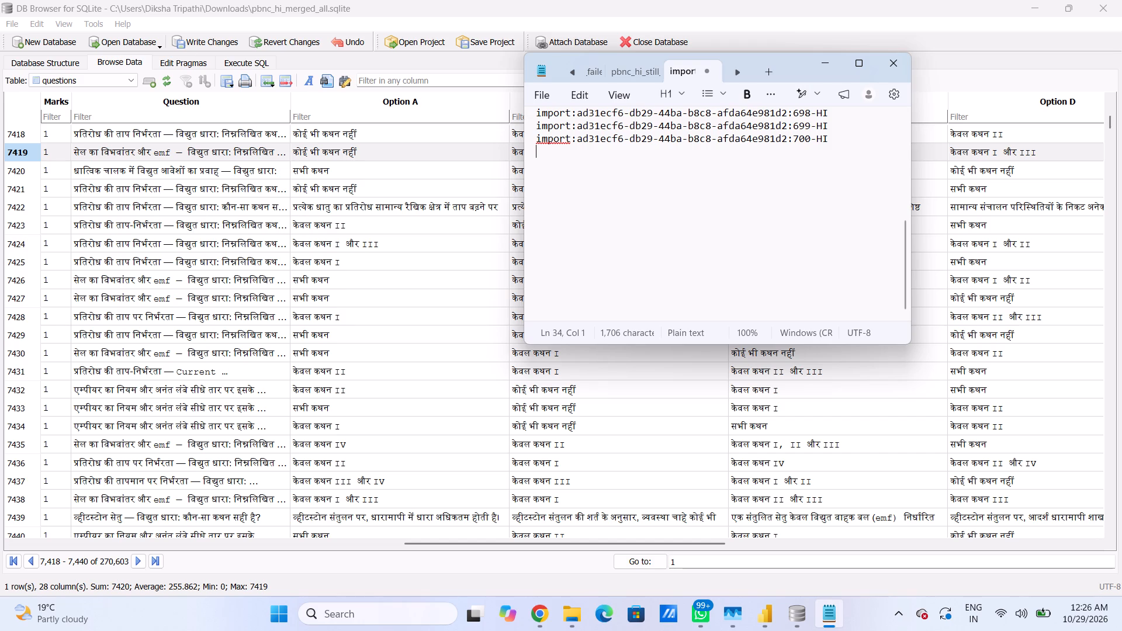
key(ctrl+v)
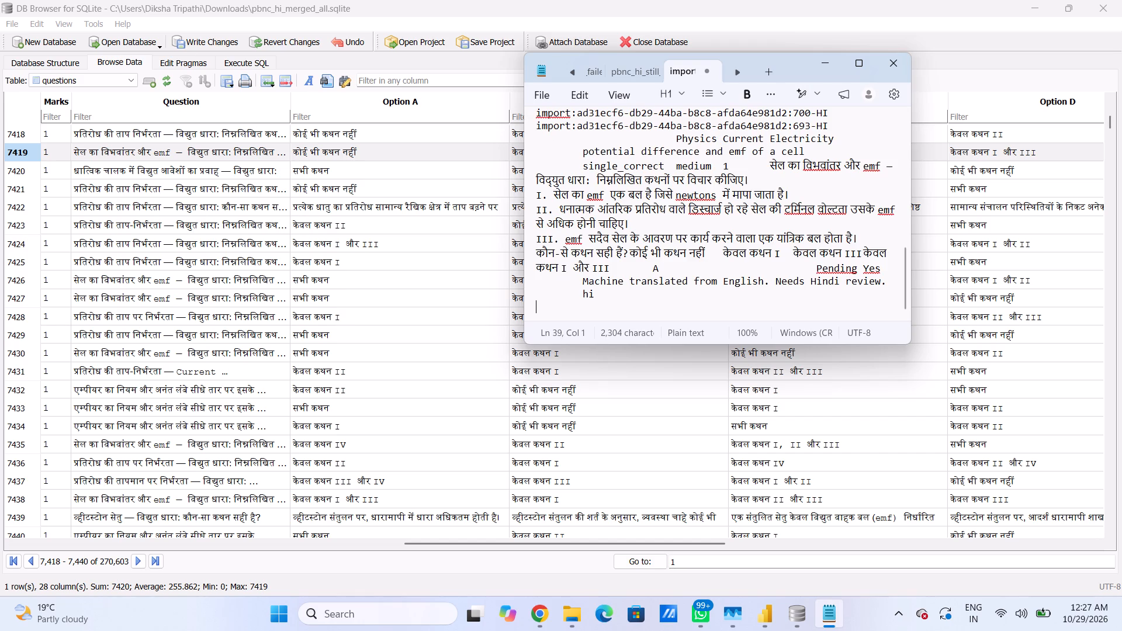
drag(538, 134, 600, 367)
key(BackSpace)
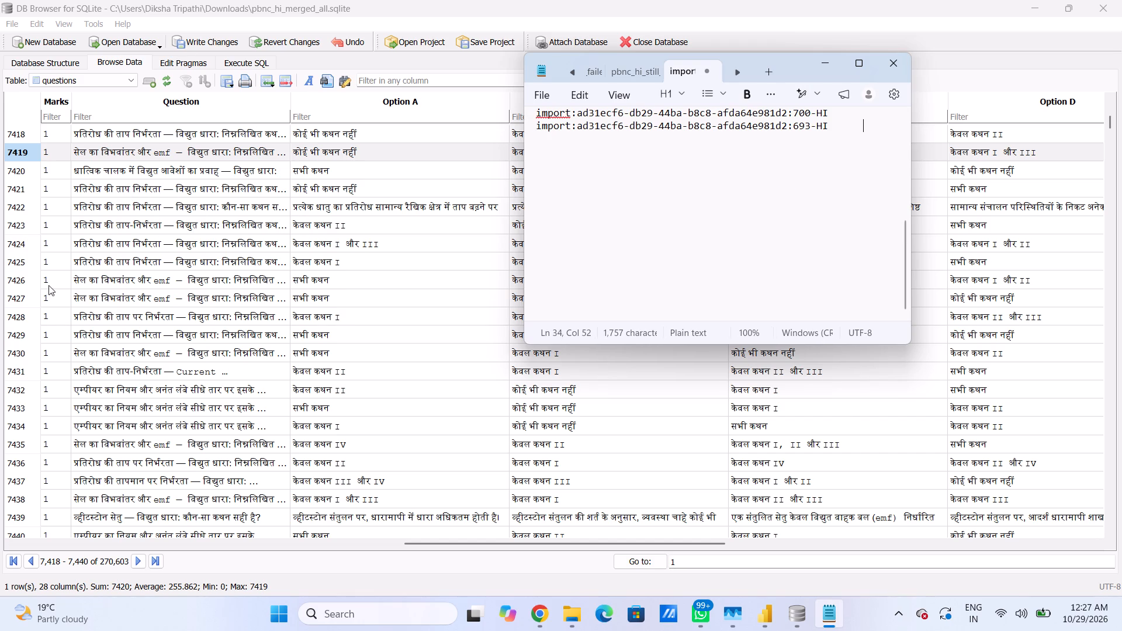
Add record 7426 from the questions table on a new line of the Notepad list, keeping only its question ID ending in 696-HI.
click(18, 284)
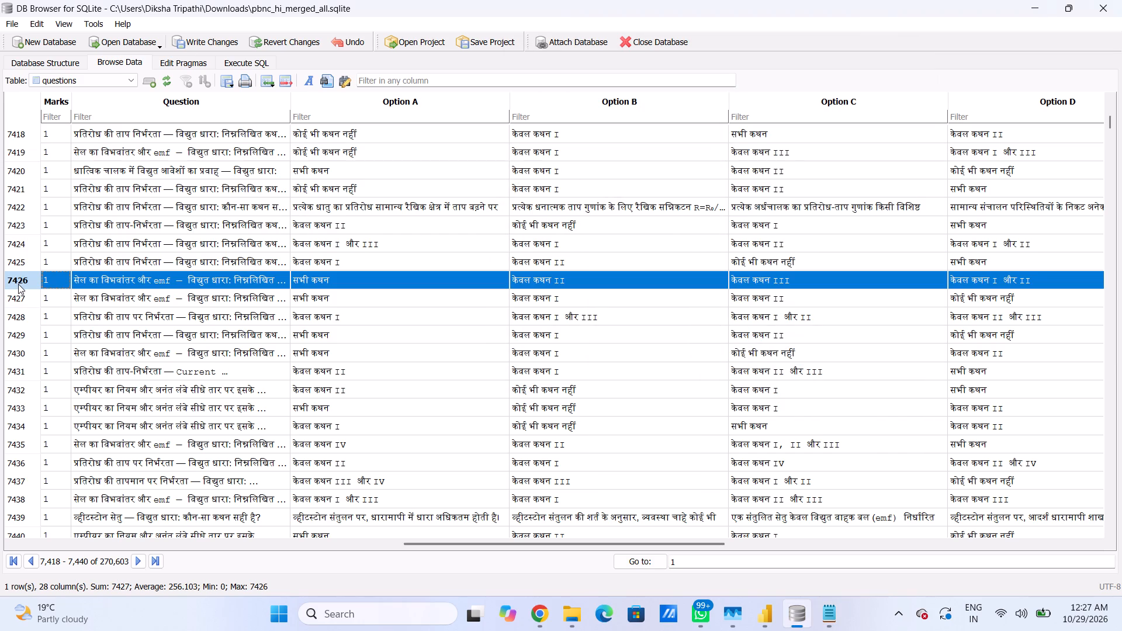
key(ctrl+c)
click(833, 608)
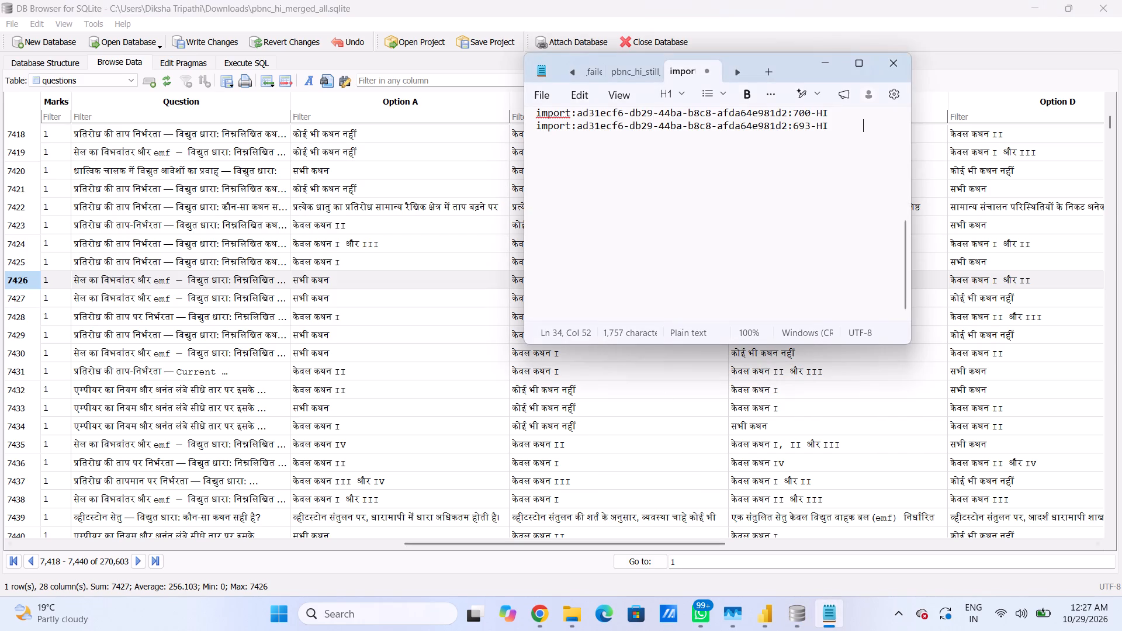
key(Return)
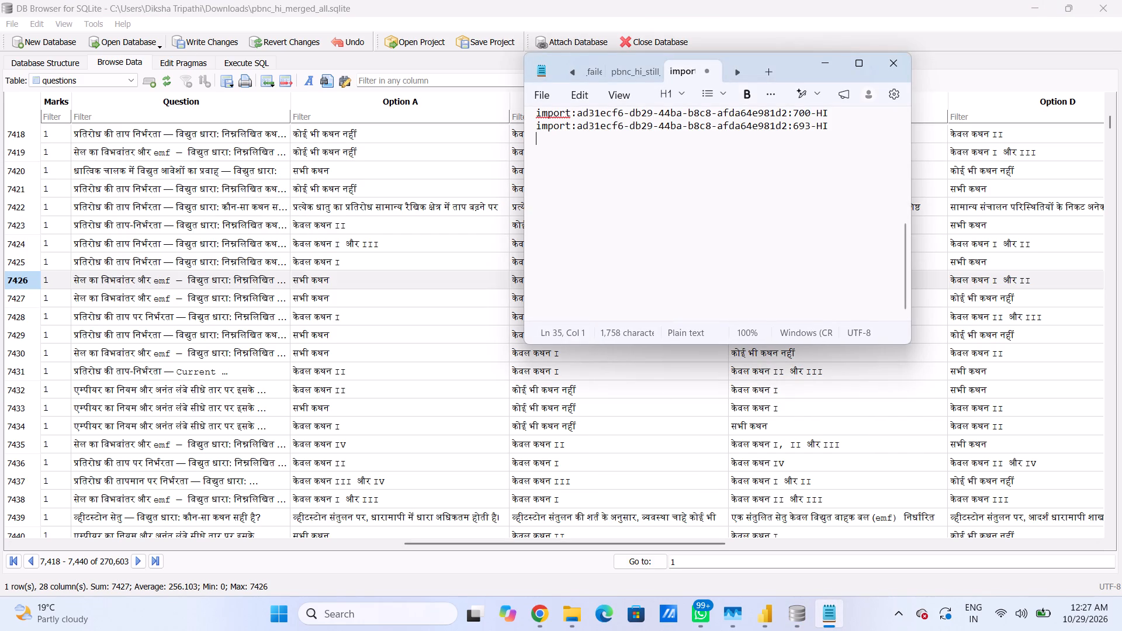
key(ctrl+v)
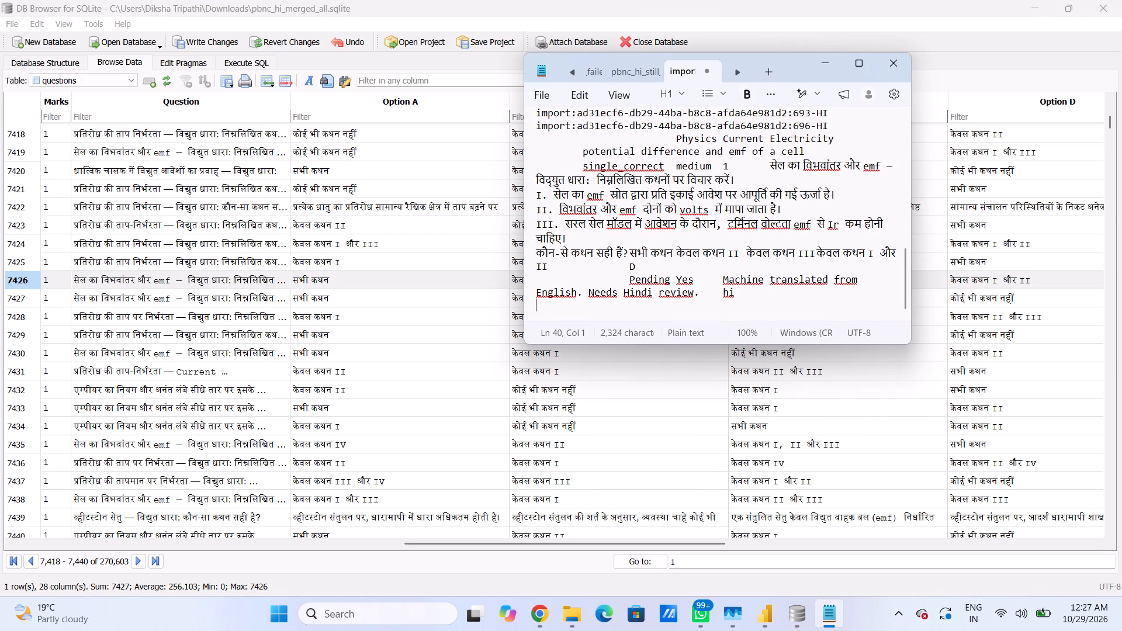
drag(538, 140, 868, 400)
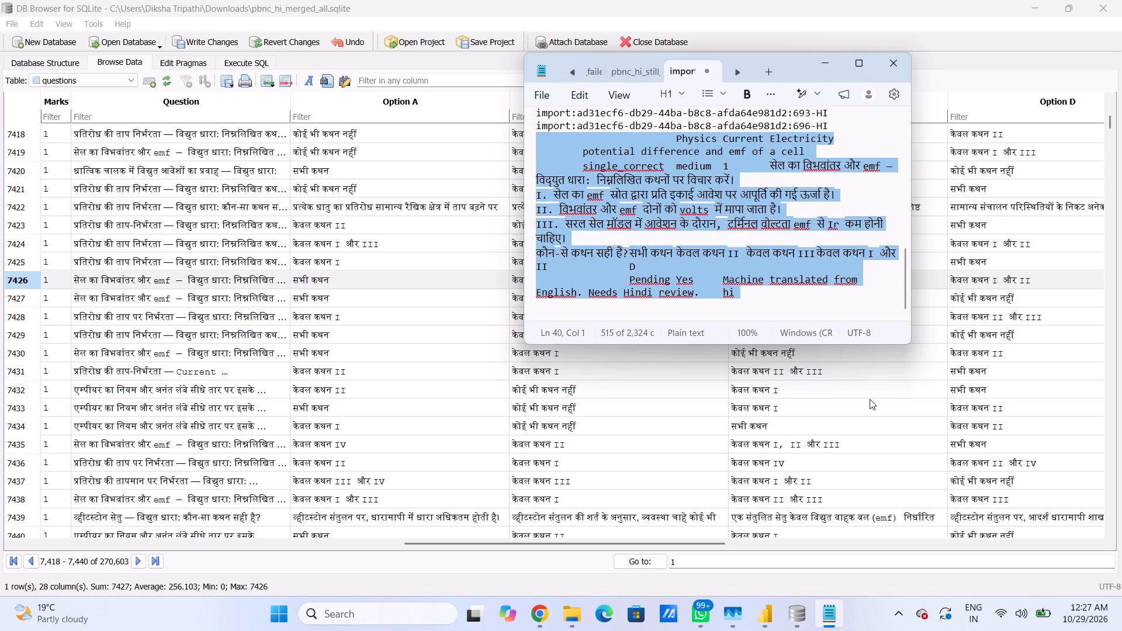
key(BackSpace)
key(Return)
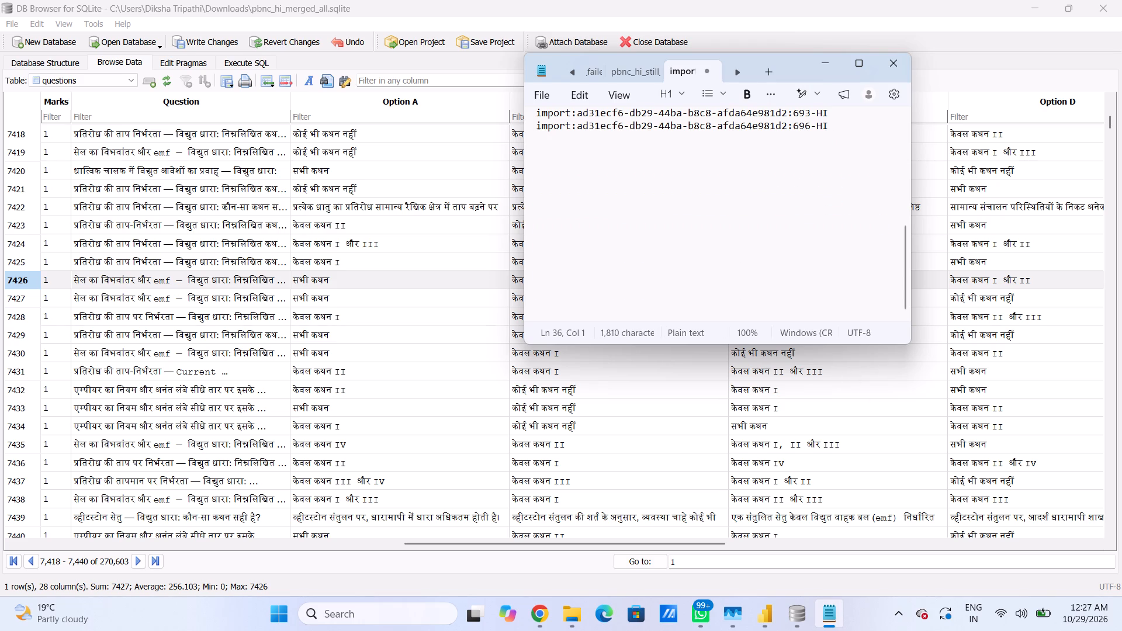
Copy record 7427 into the Notepad list and remove everything except its question ID ending in 703-HI.
click(27, 297)
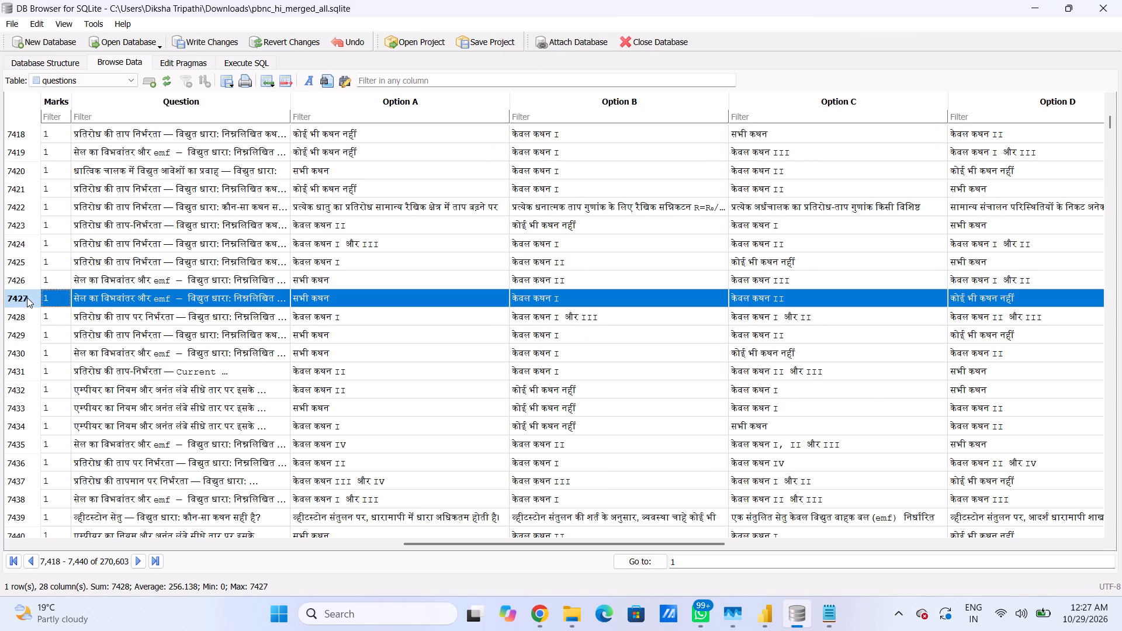
key(ctrl+c)
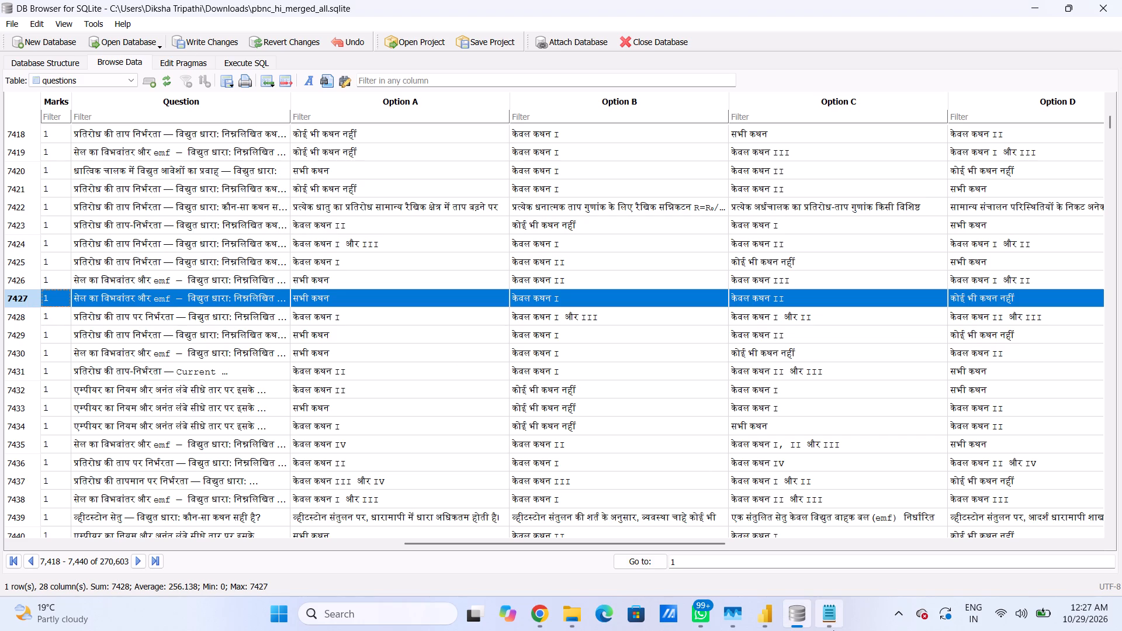
click(833, 630)
key(ctrl+v)
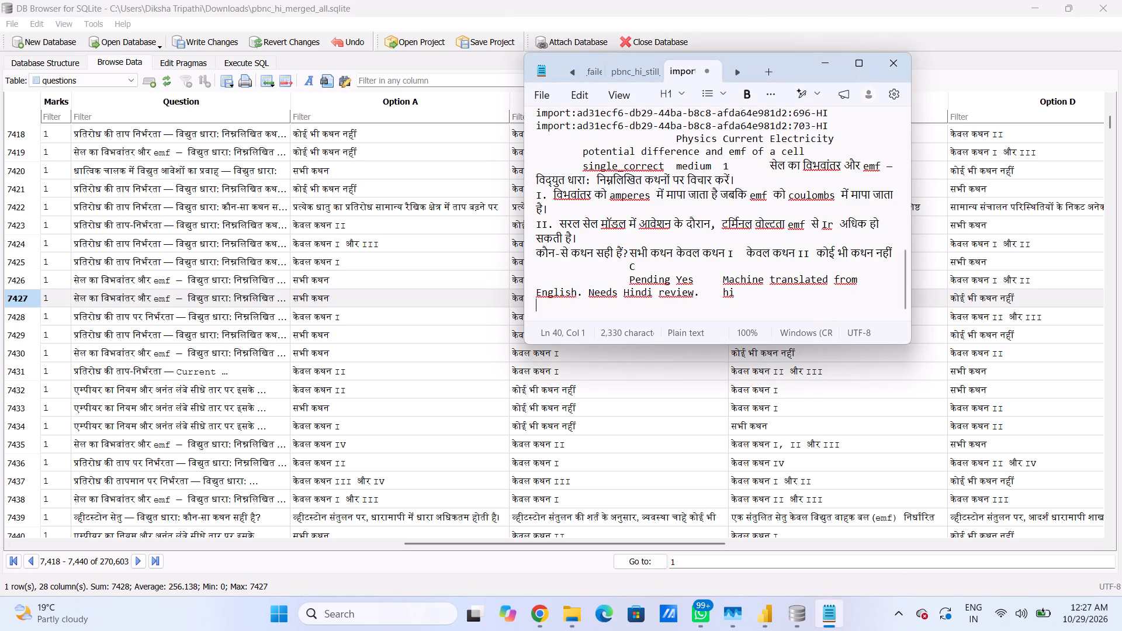
drag(539, 140, 805, 331)
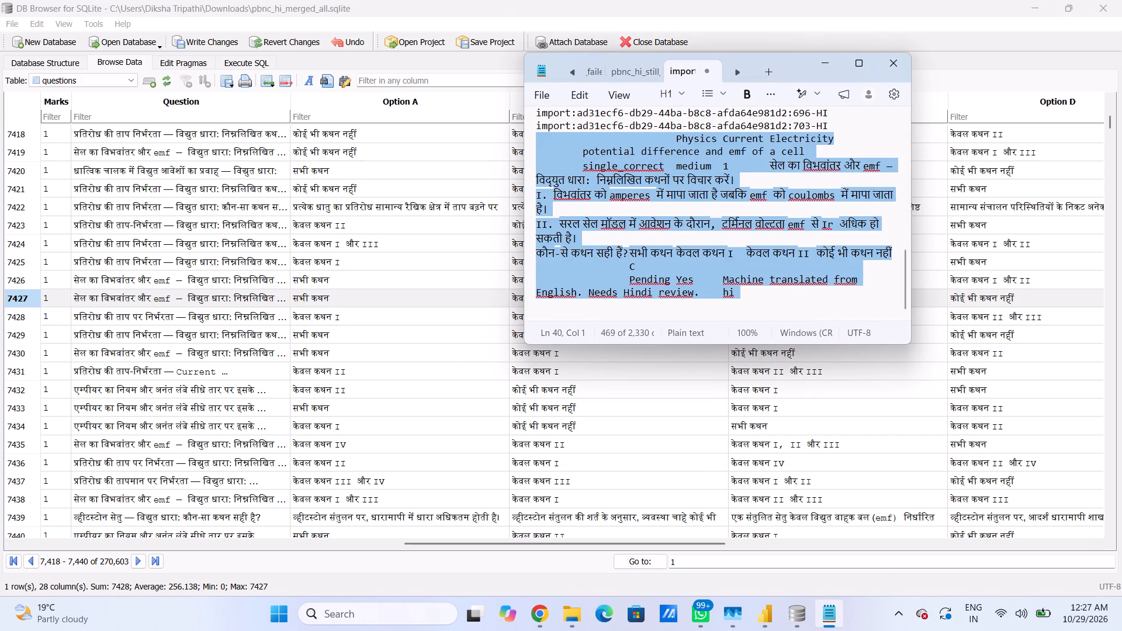
drag(805, 331, 806, 331)
key(BackSpace)
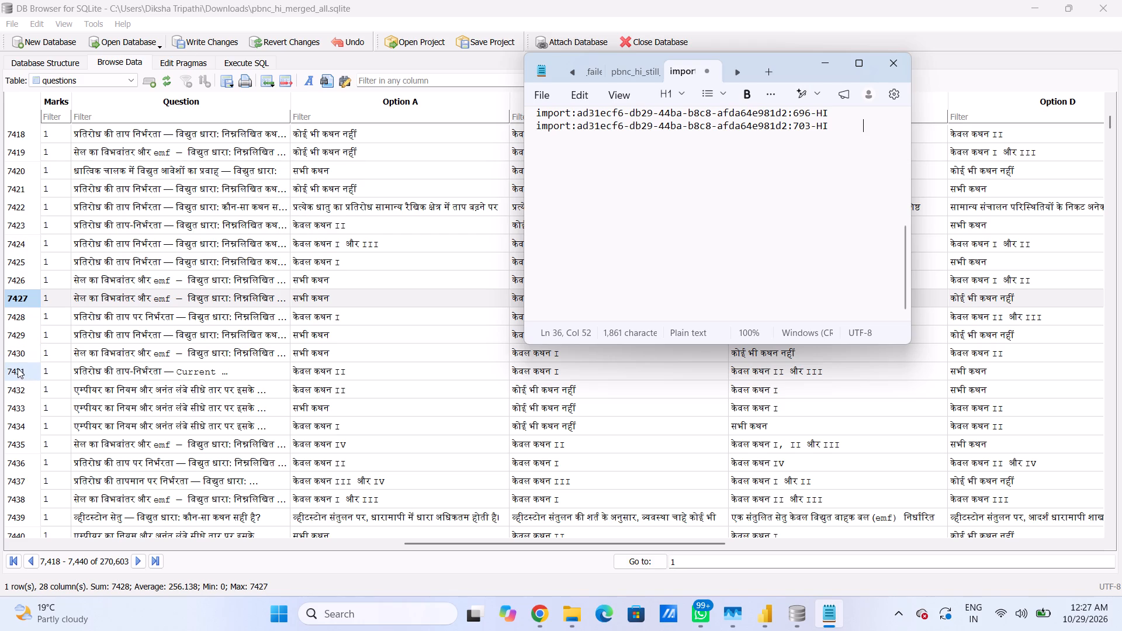
Add record 7431 from the questions table on a new line of the Notepad list, trimmed to its question ID ending in 718-HI.
click(18, 367)
key(ctrl+c)
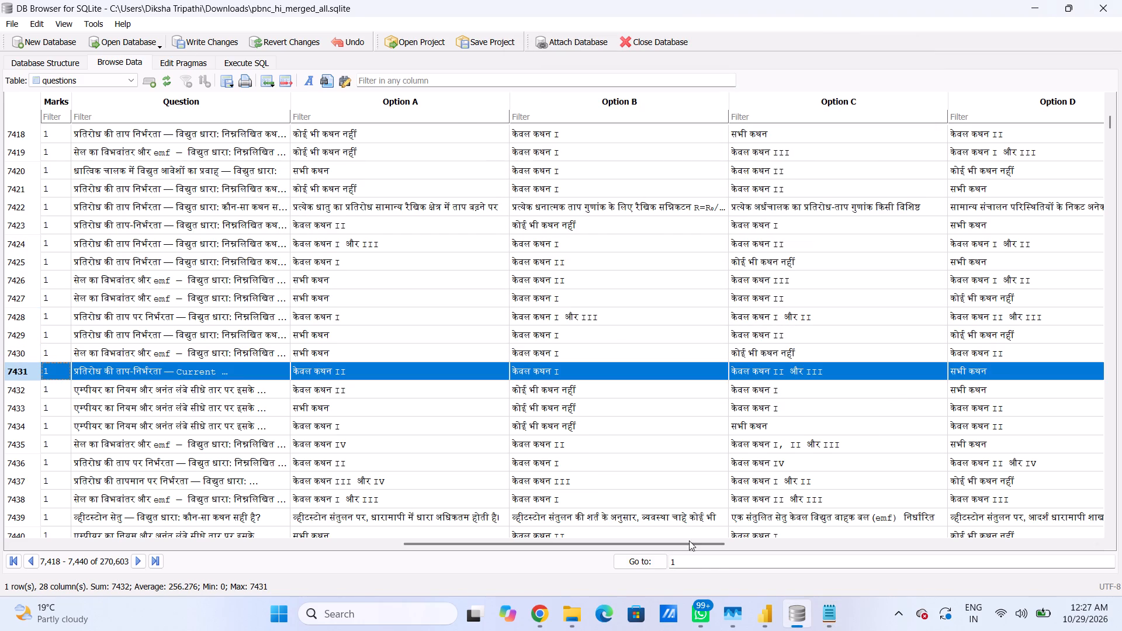
click(840, 618)
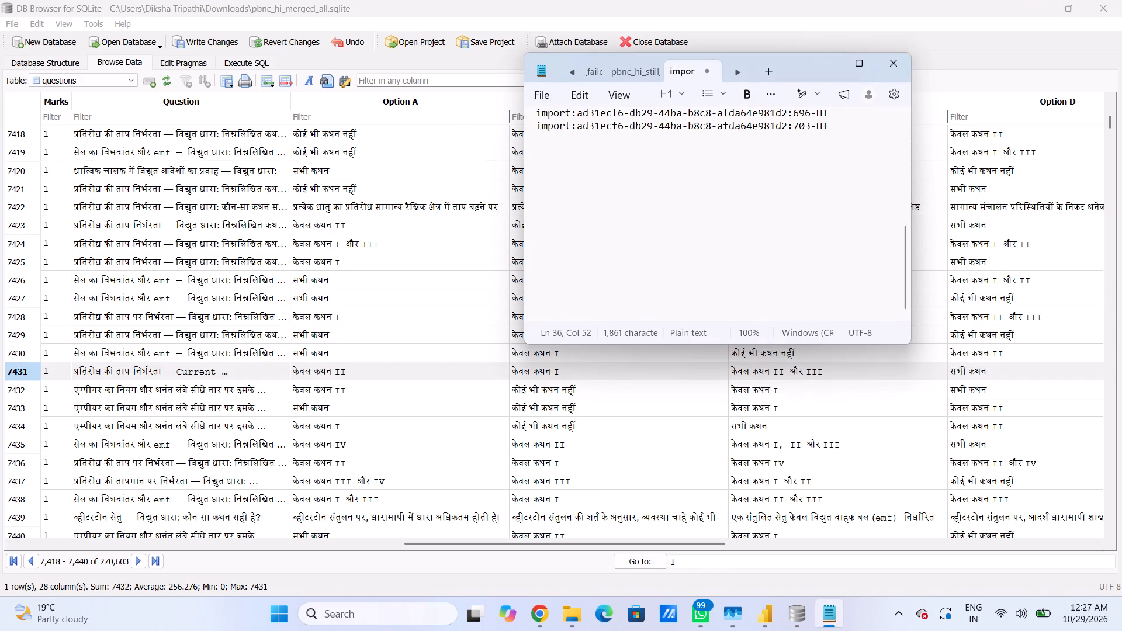
key(Return)
key(ctrl+v)
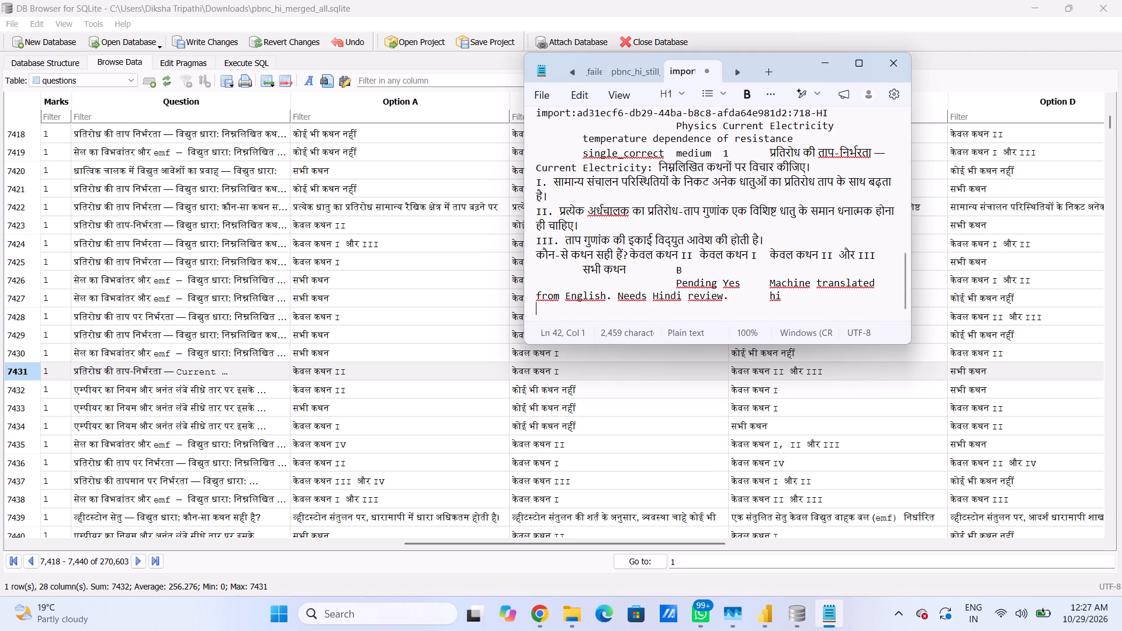
drag(536, 128, 892, 364)
key(BackSpace)
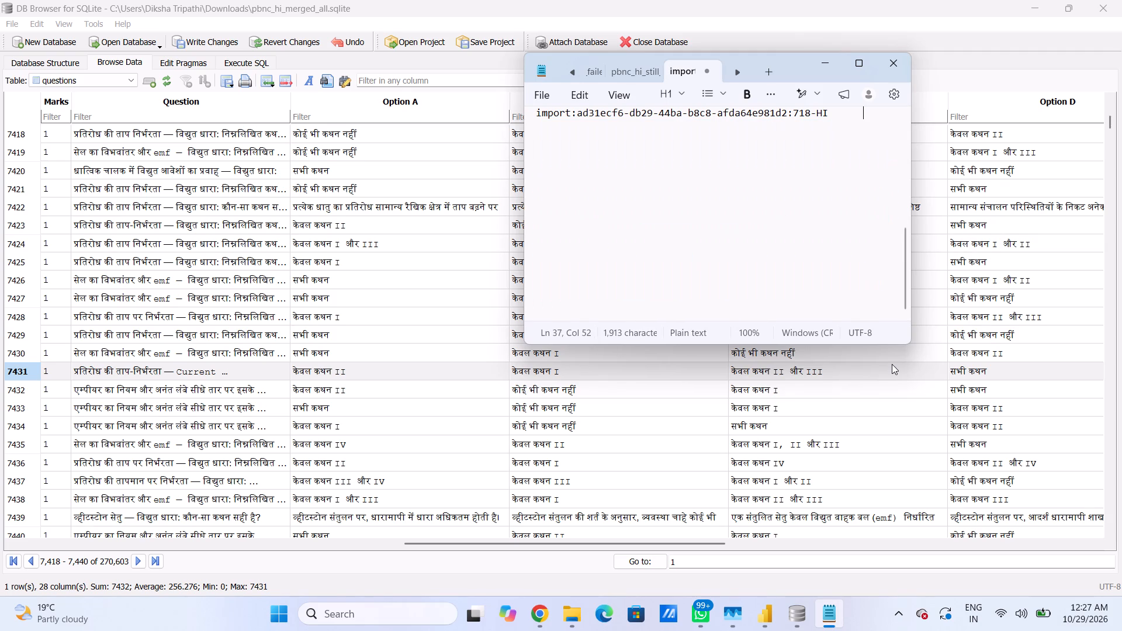
key(Return)
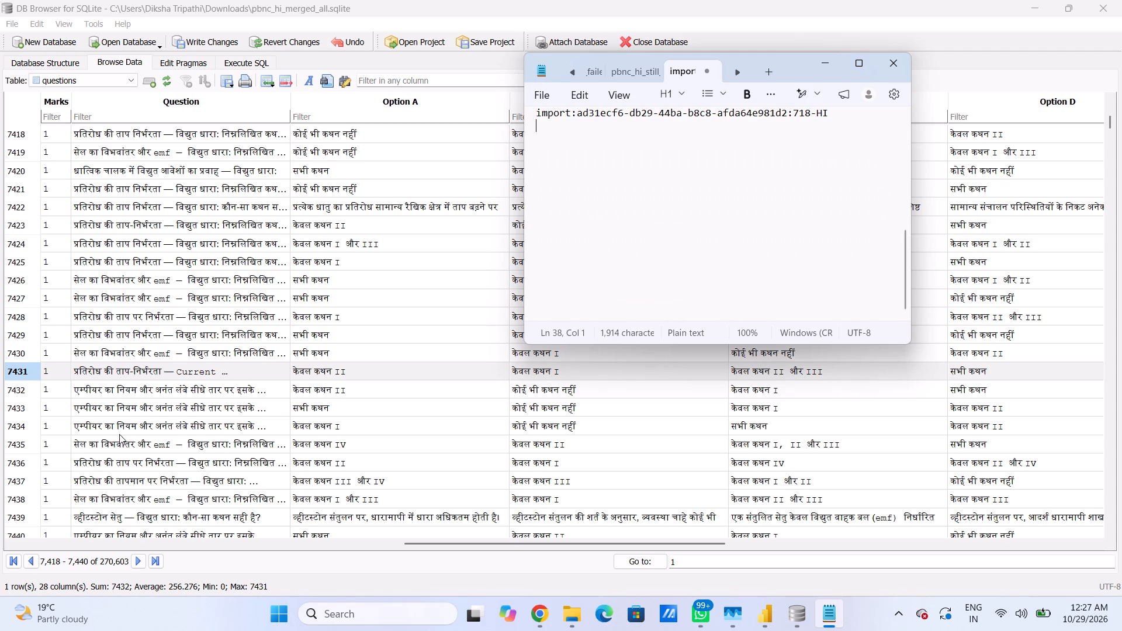
Review the Hindi question records following 7431 in the questions table to find further ones for the list.
click(218, 389)
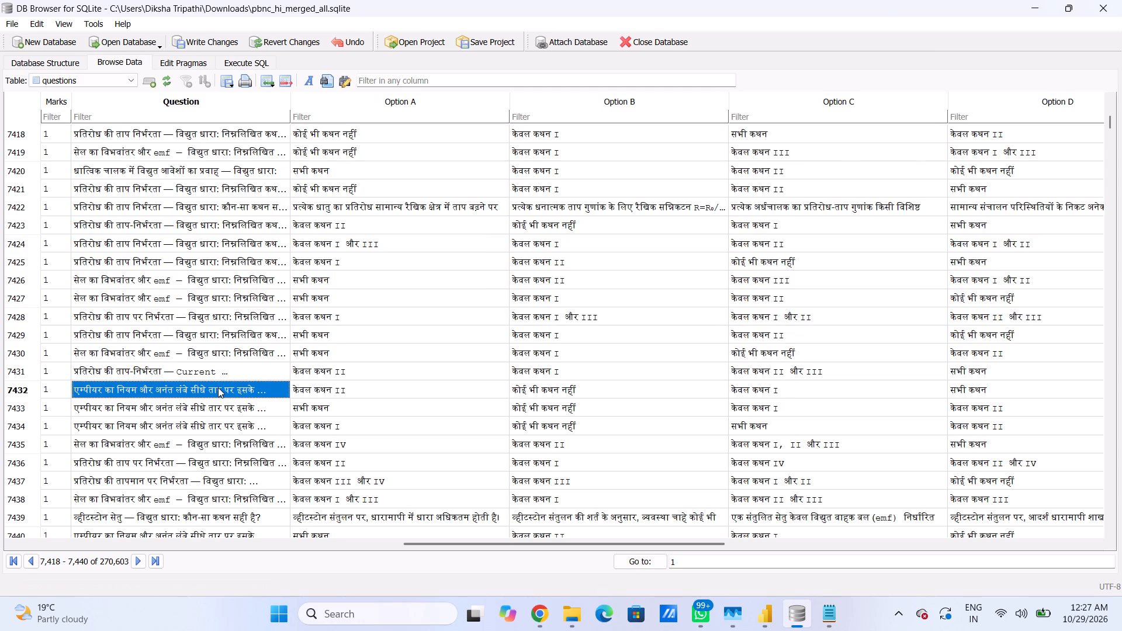
scroll(218, 387, down, 3)
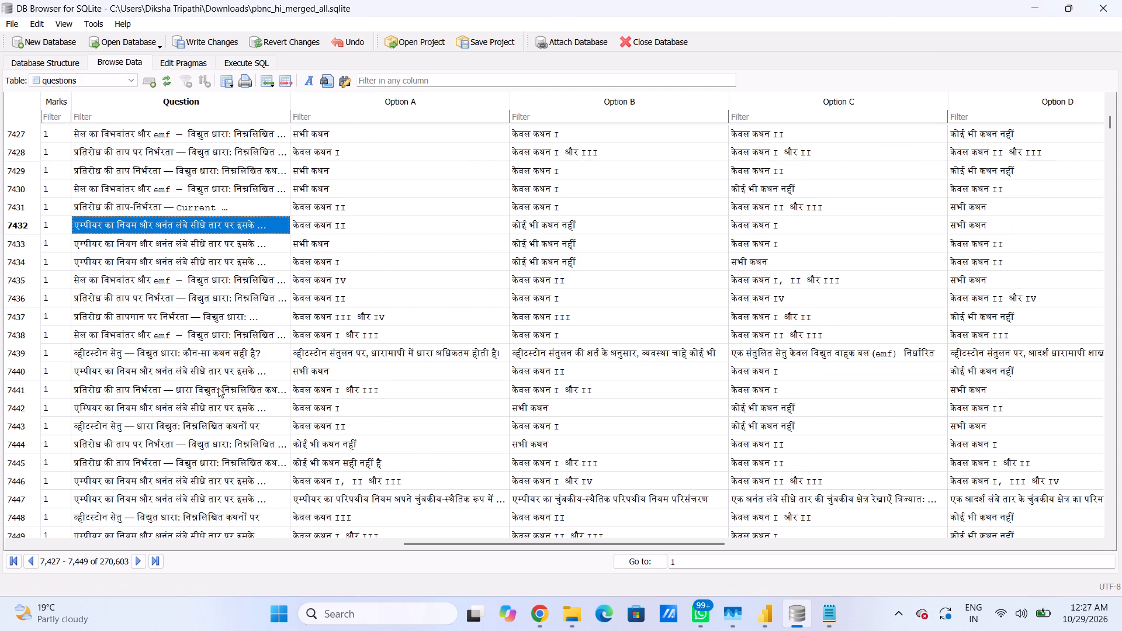
scroll(218, 387, down, 2)
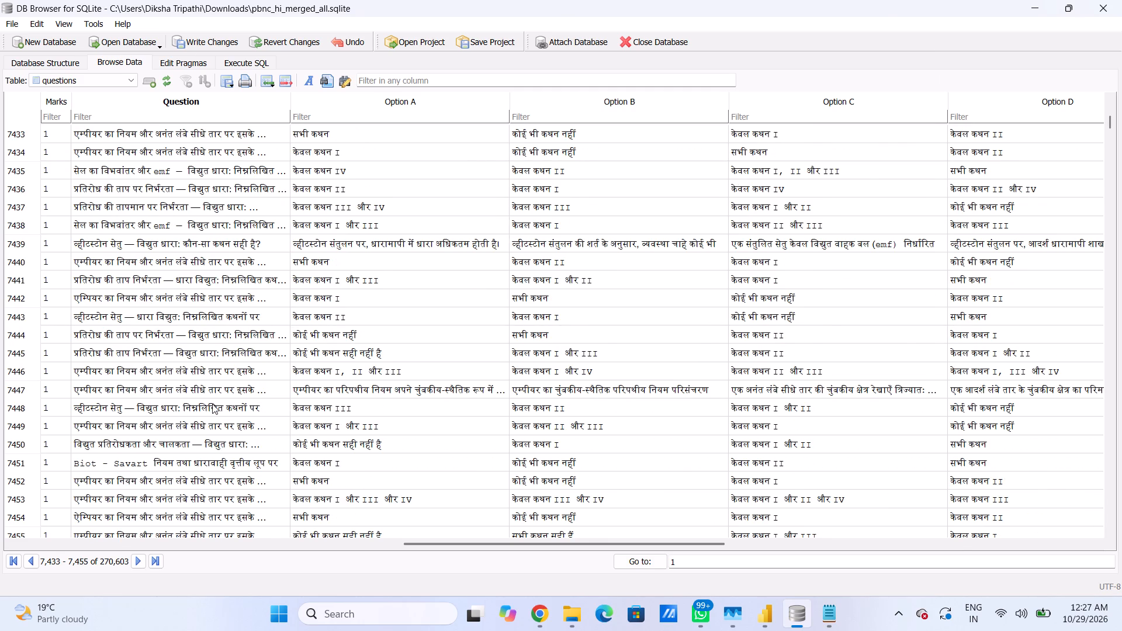
scroll(212, 403, down, 1)
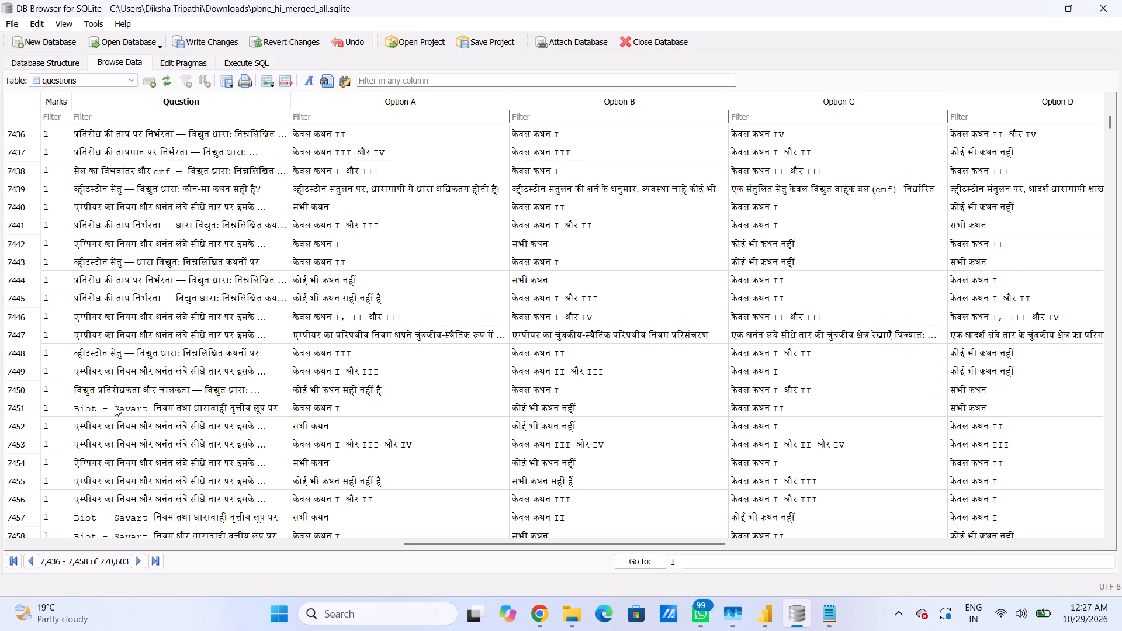
Add record 7438 to the Notepad list, keeping only its question ID ending in 702-HI, and start a new line.
click(31, 411)
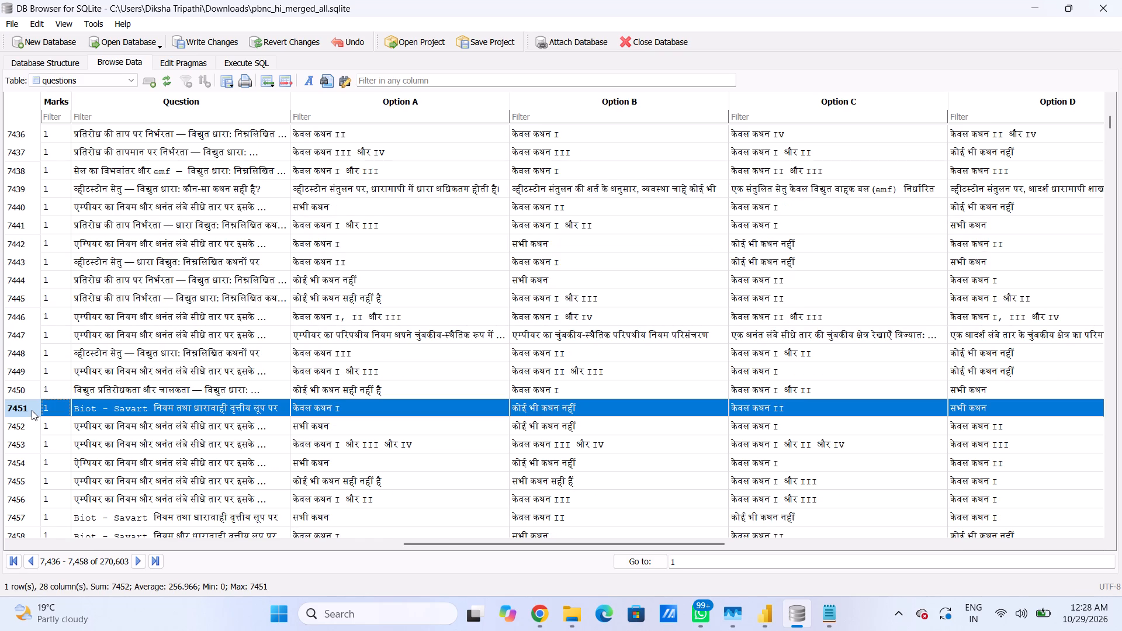
key(ctrl+c)
click(8, 169)
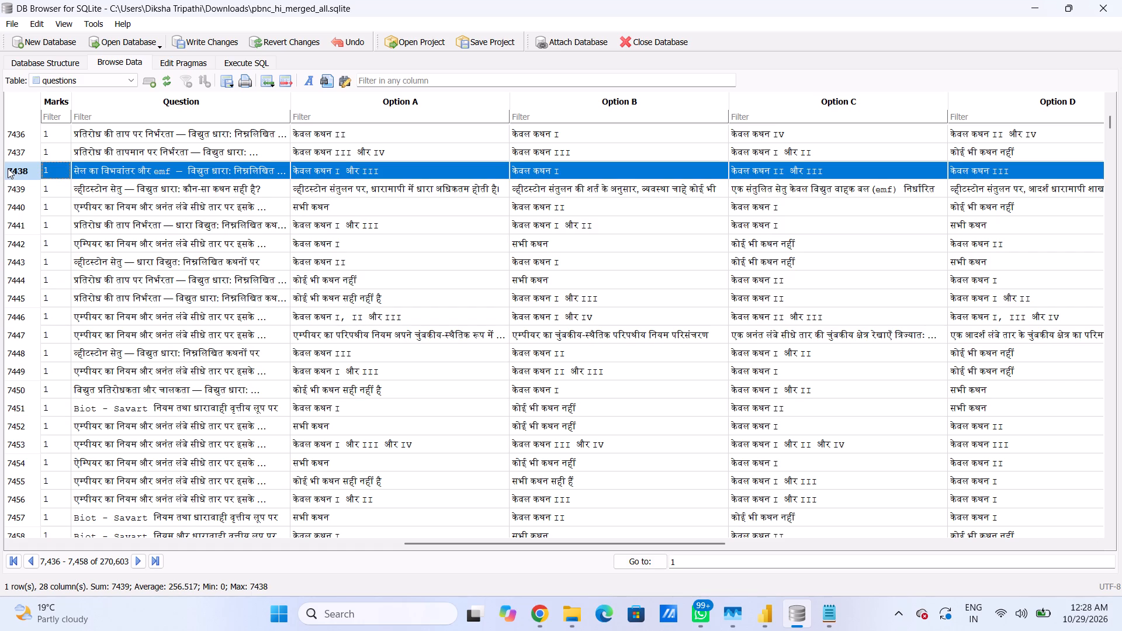
key(ctrl+c)
click(836, 620)
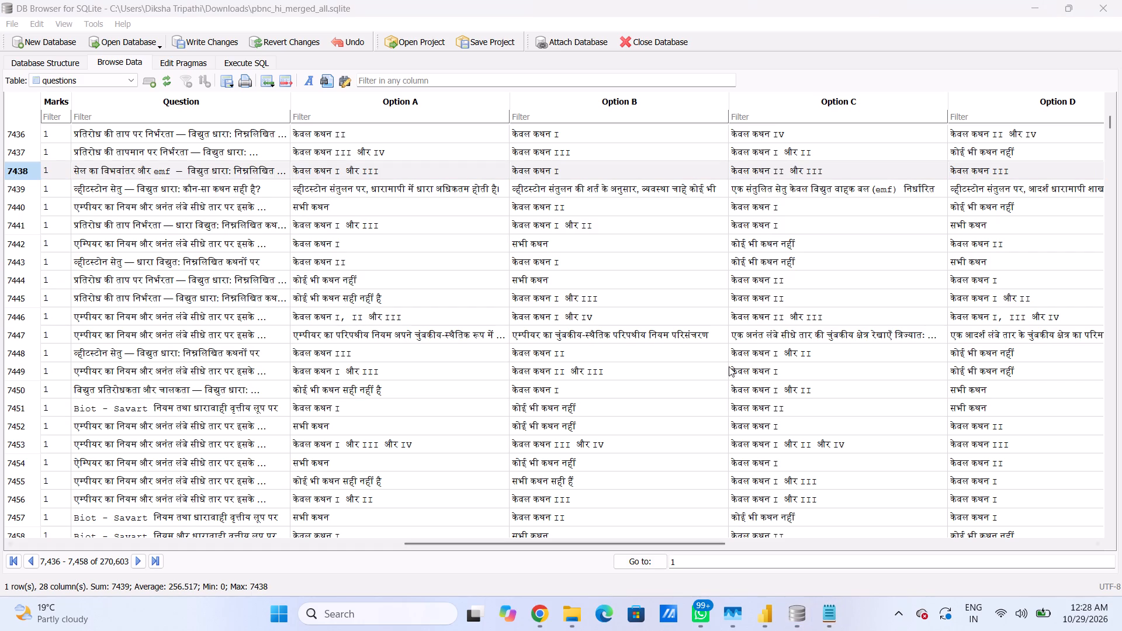
click(834, 619)
key(ctrl+v)
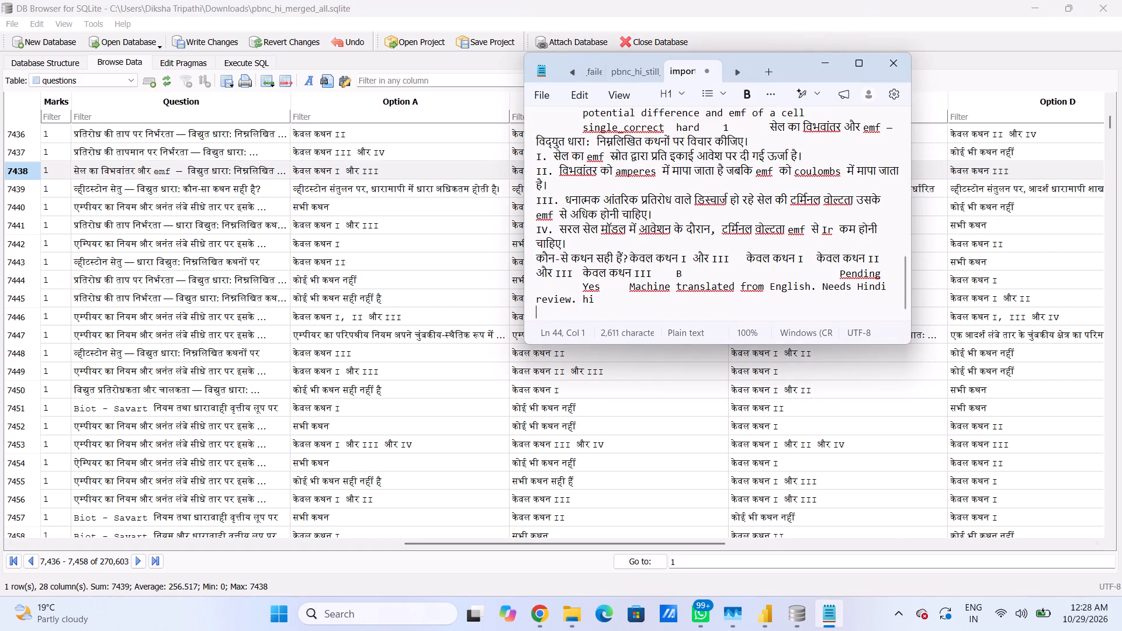
scroll(658, 143, up, 2)
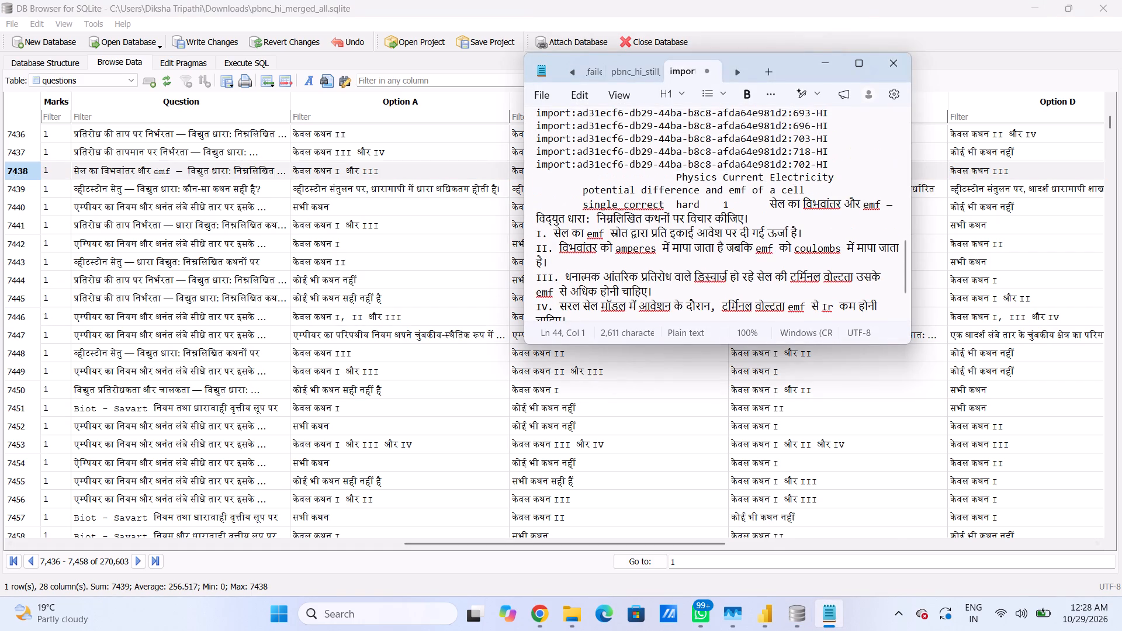
drag(539, 179, 853, 290)
scroll(737, 293, down, 5)
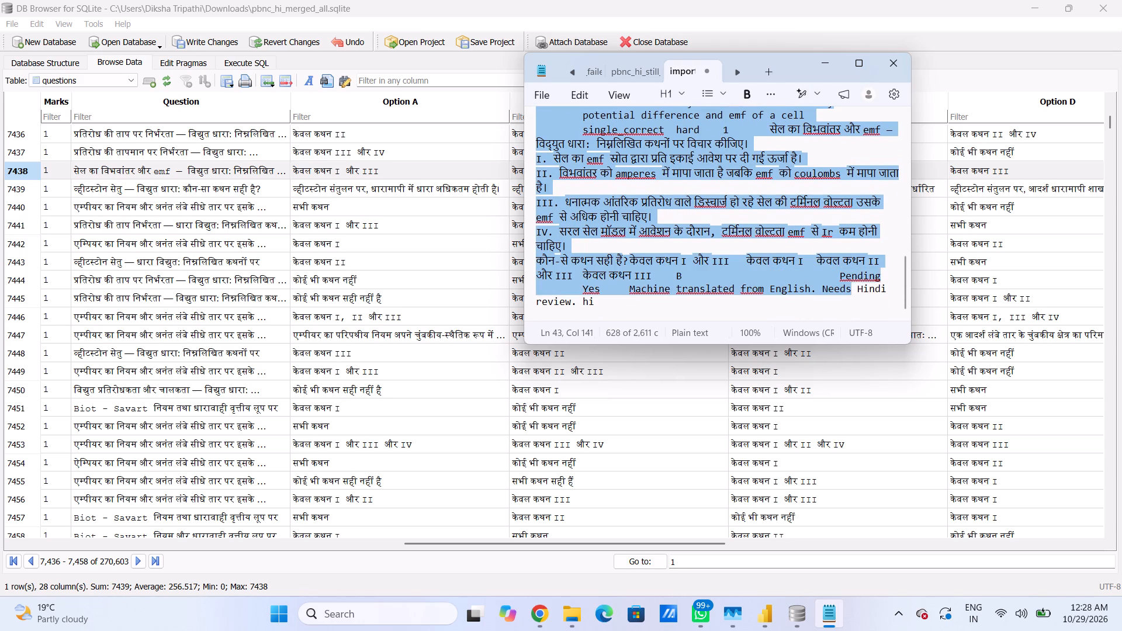
drag(853, 290, 887, 313)
key(BackSpace)
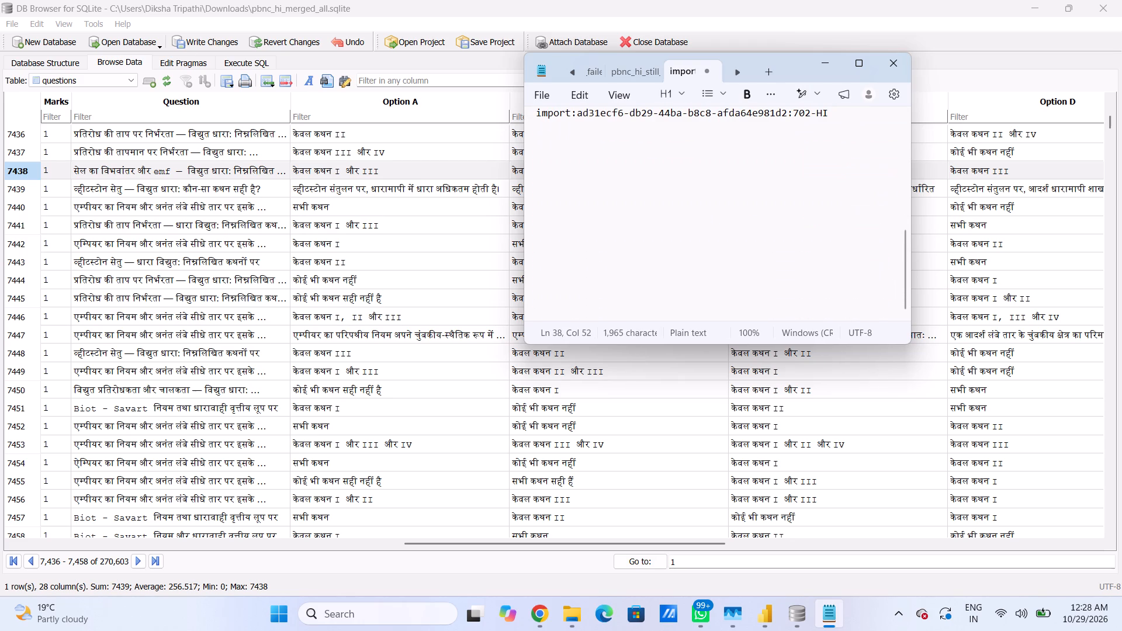
key(Return)
scroll(699, 204, up, 1)
scroll(699, 204, down, 2)
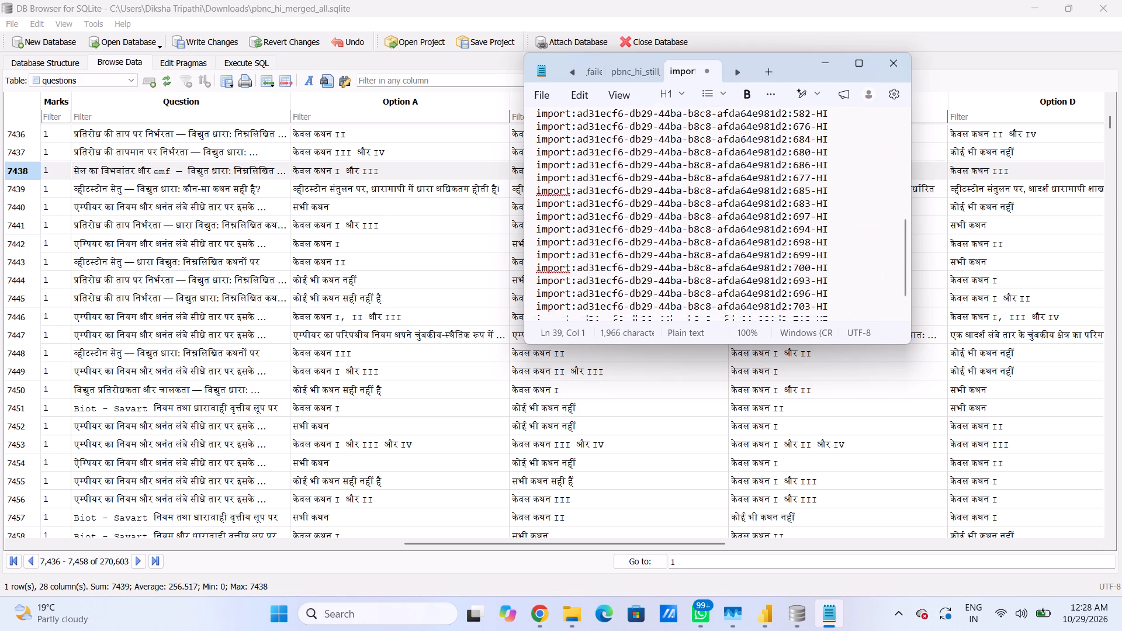
scroll(699, 204, down, 1)
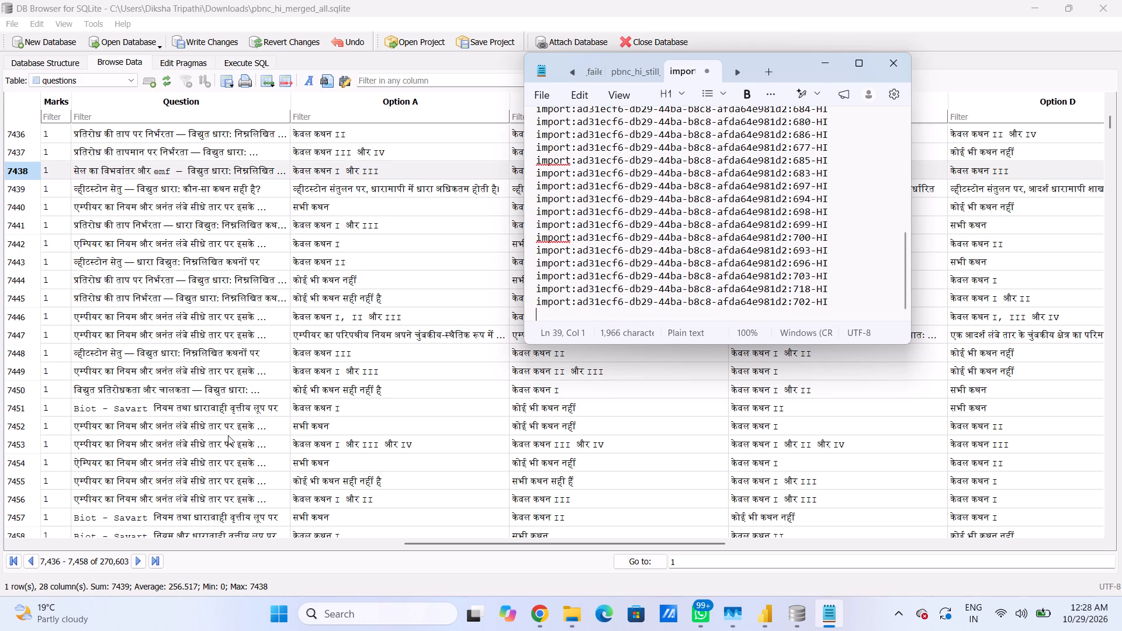
Copy record 7451 into the Notepad list, delete everything except its question ID ending in 749-HI, and start a new line.
click(14, 405)
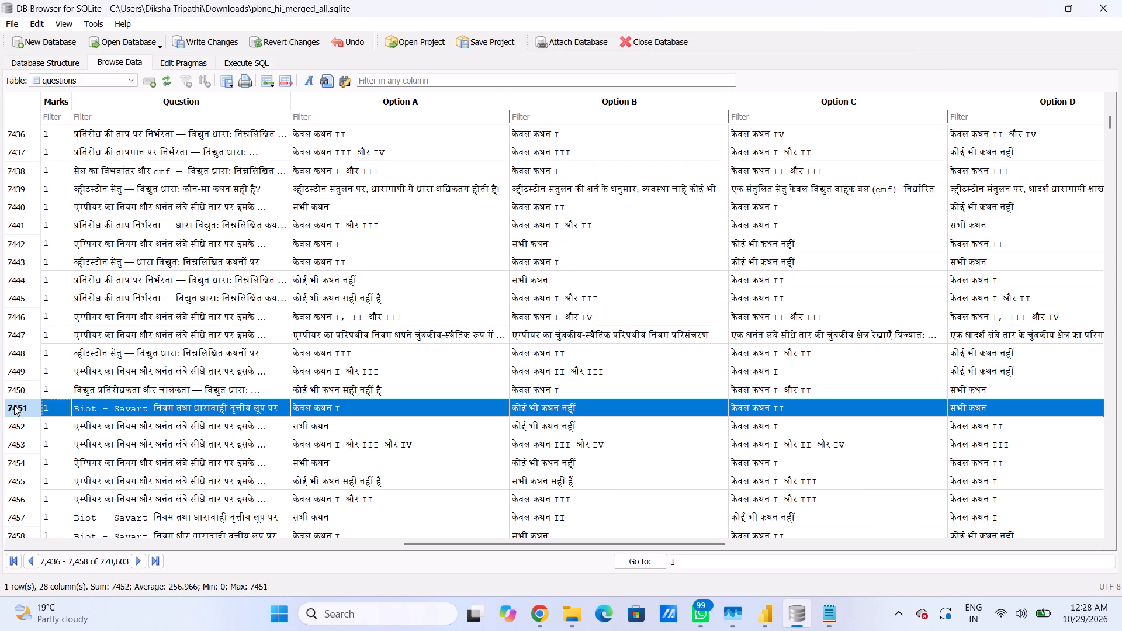
key(ctrl+c)
click(835, 614)
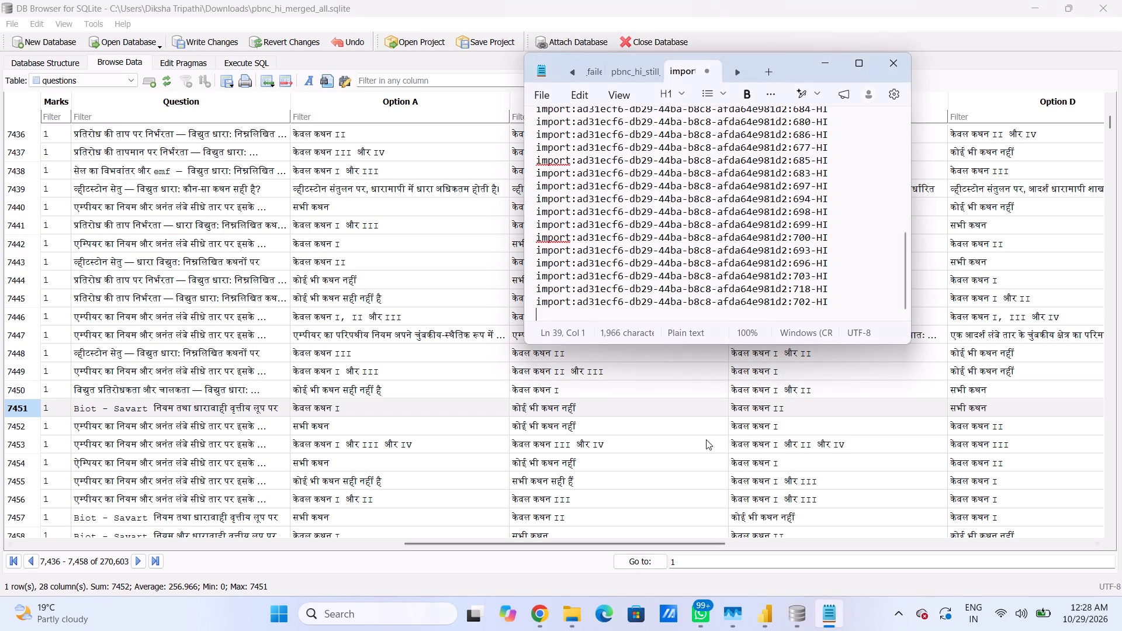
key(ctrl+v)
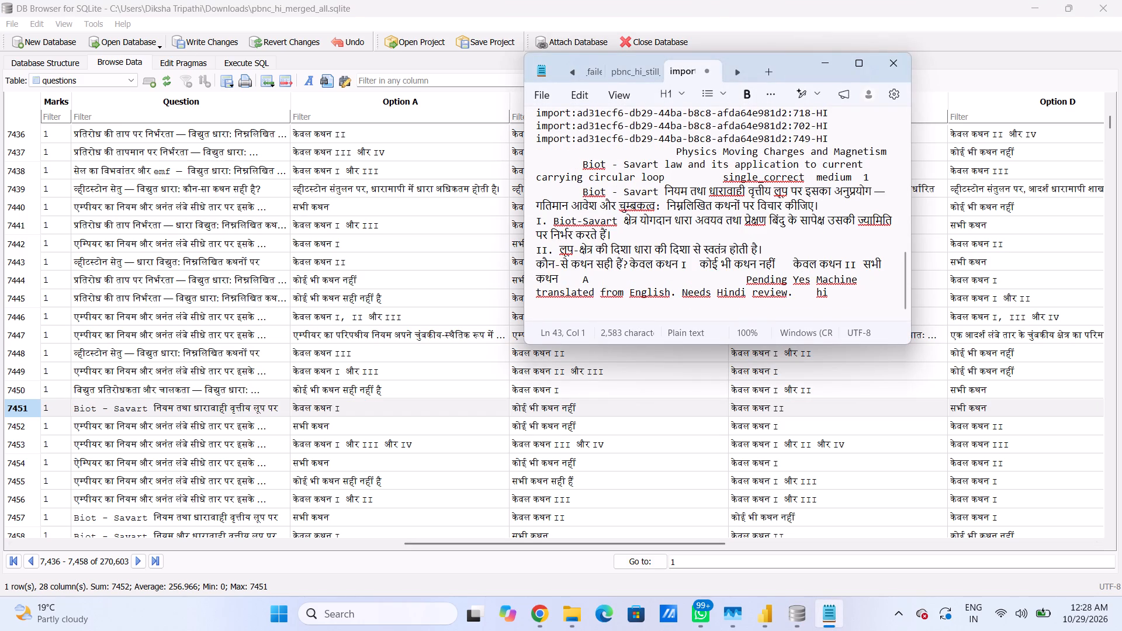
drag(539, 150, 904, 345)
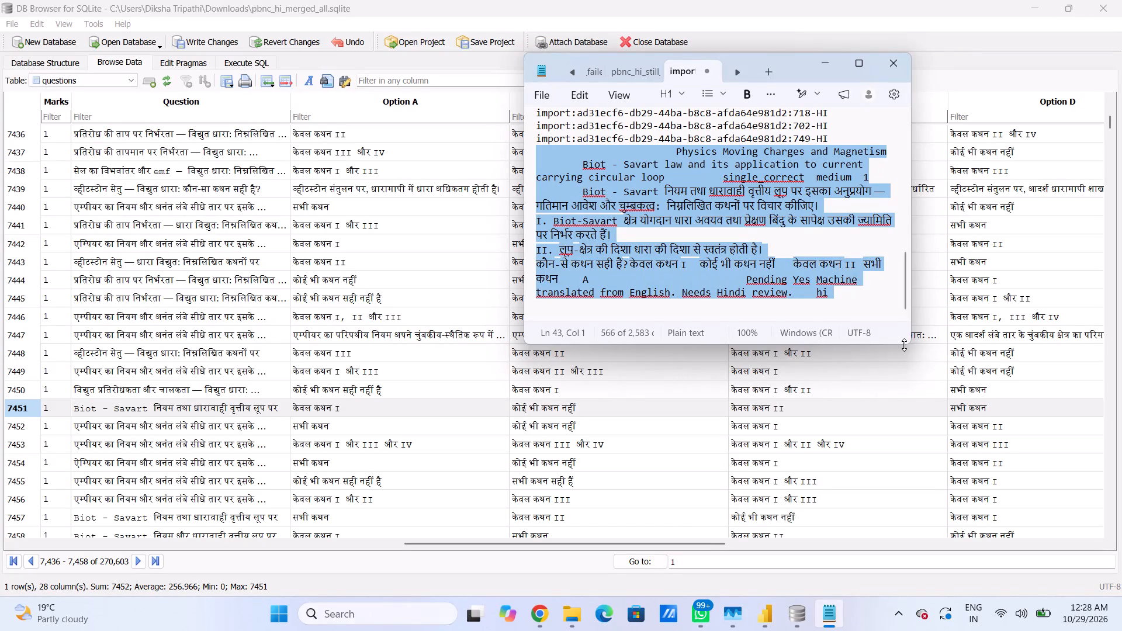
key(BackSpace)
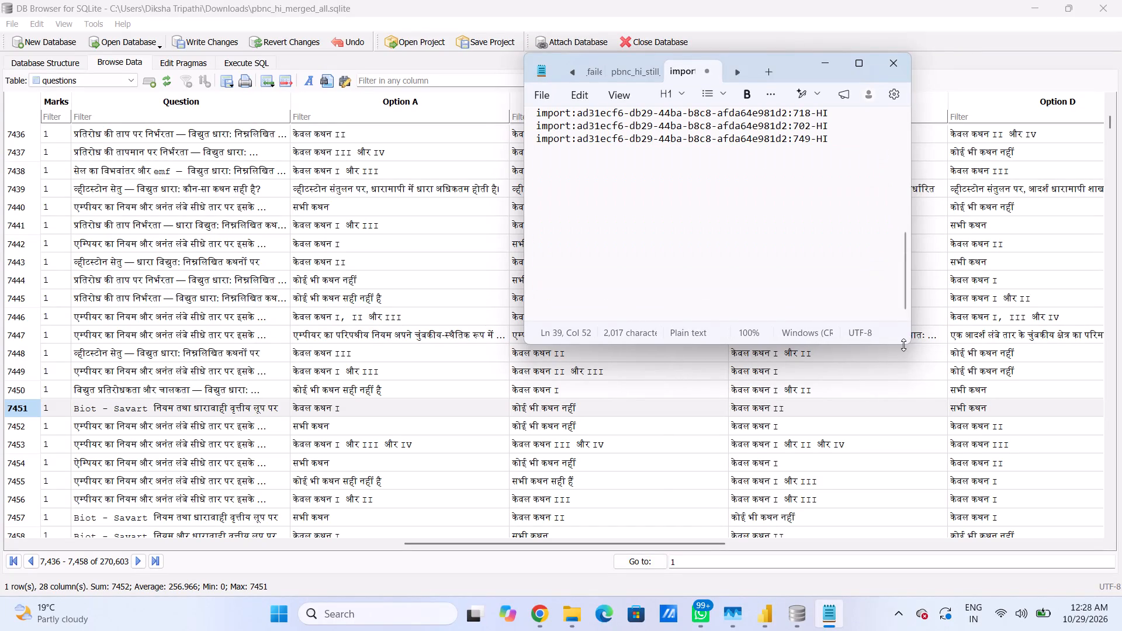
key(Return)
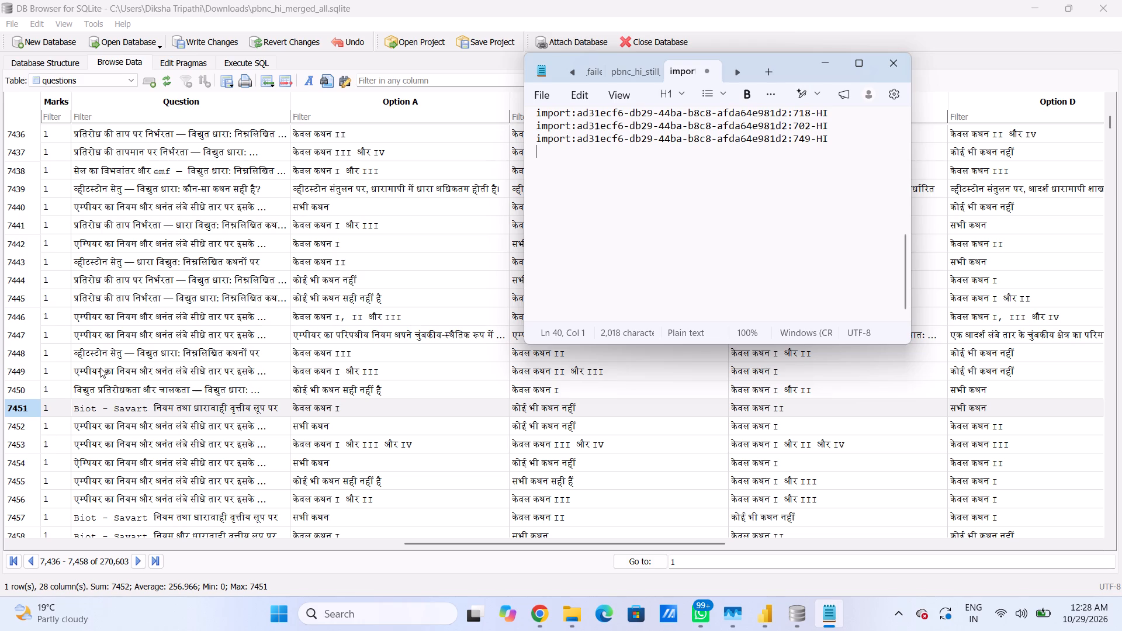
Add record 7457 to the Notepad list, trimmed to its question ID ending in 750-HI, and minimize Notepad.
scroll(80, 432, down, 2)
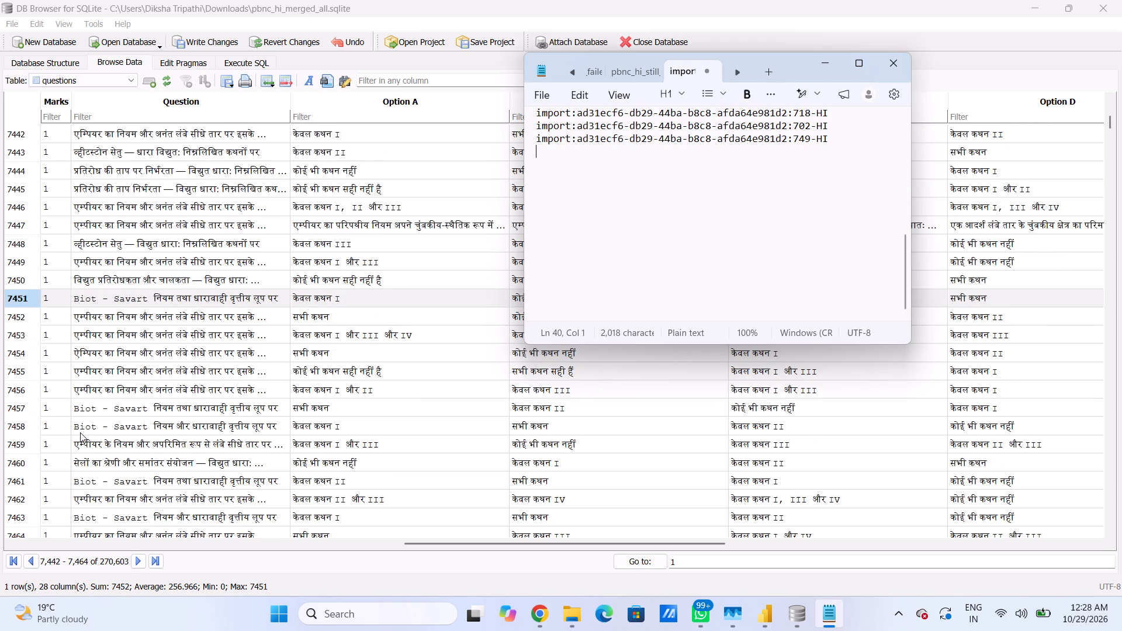
scroll(80, 432, down, 2)
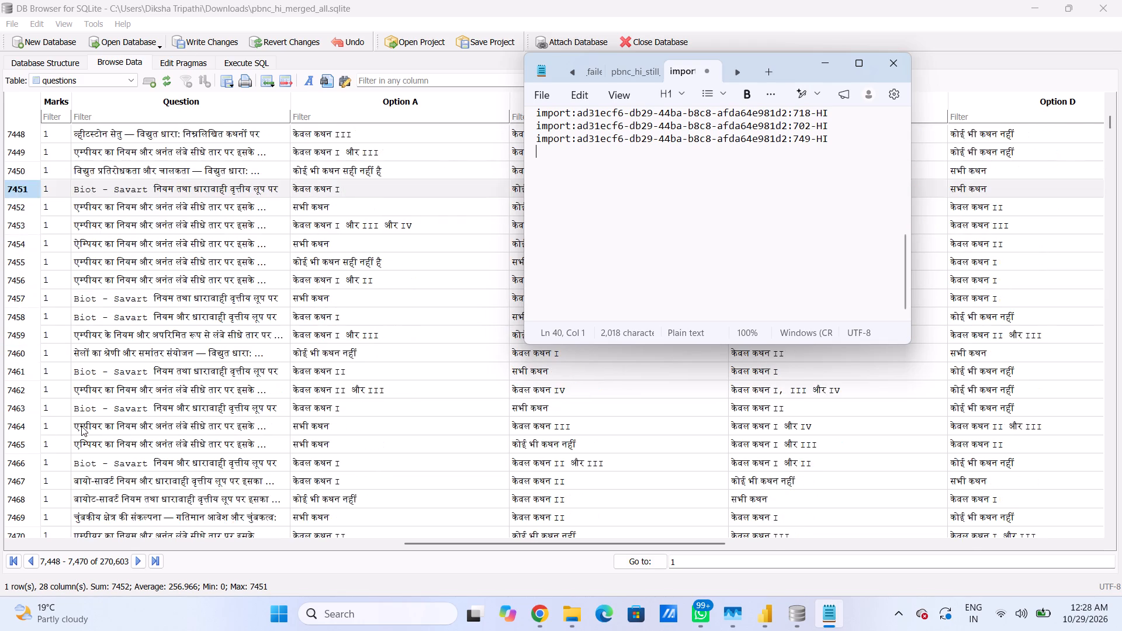
scroll(81, 426, down, 3)
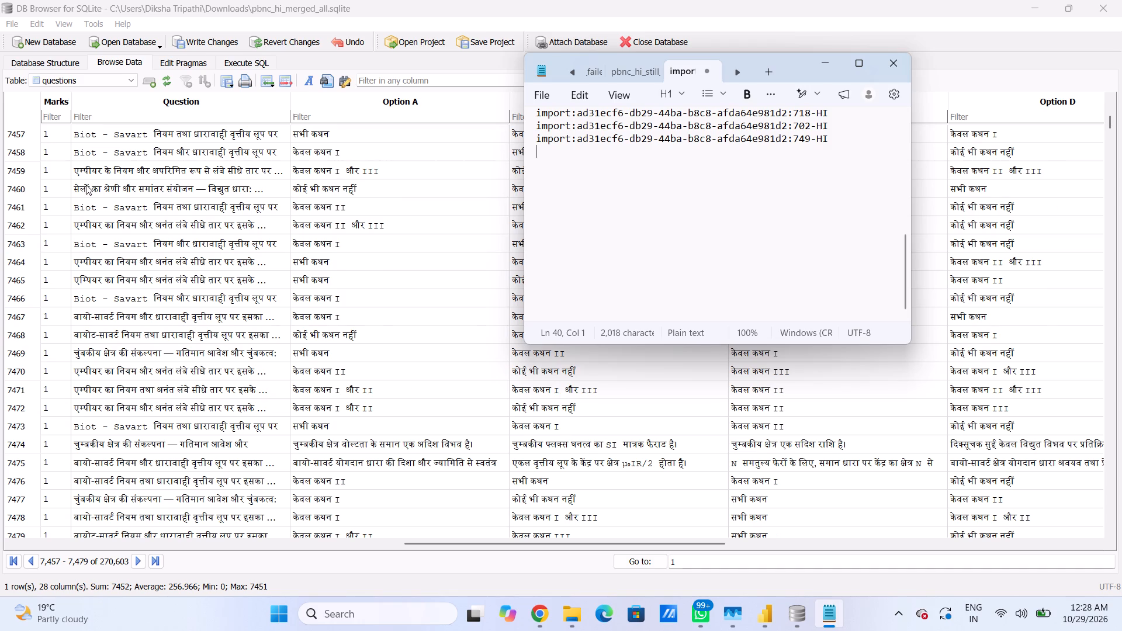
click(18, 140)
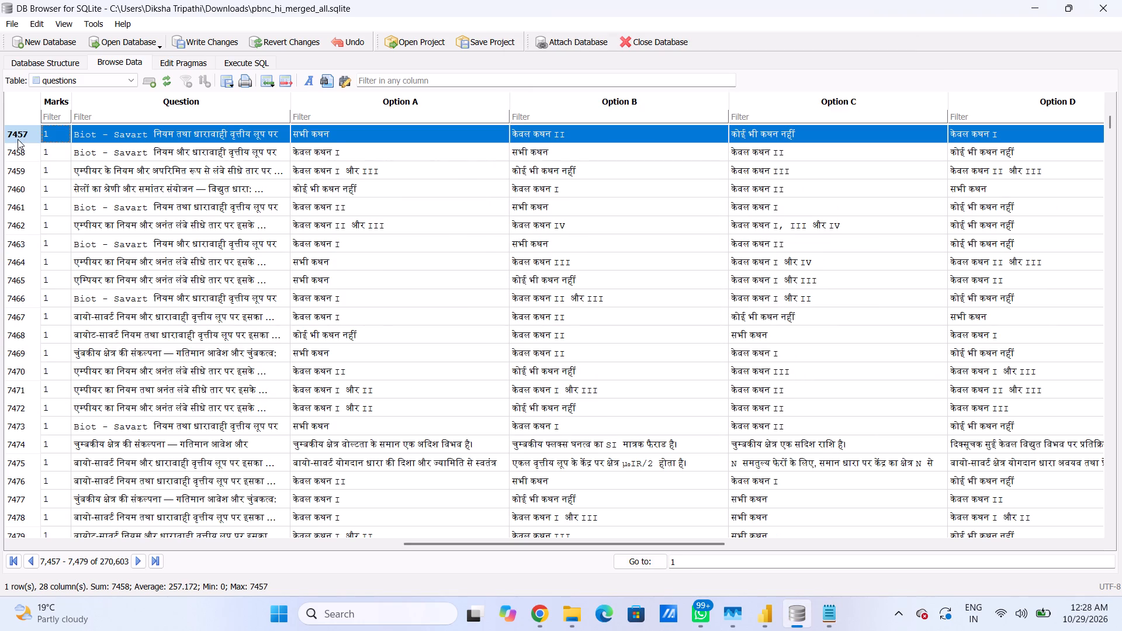
key(ctrl+c)
click(837, 615)
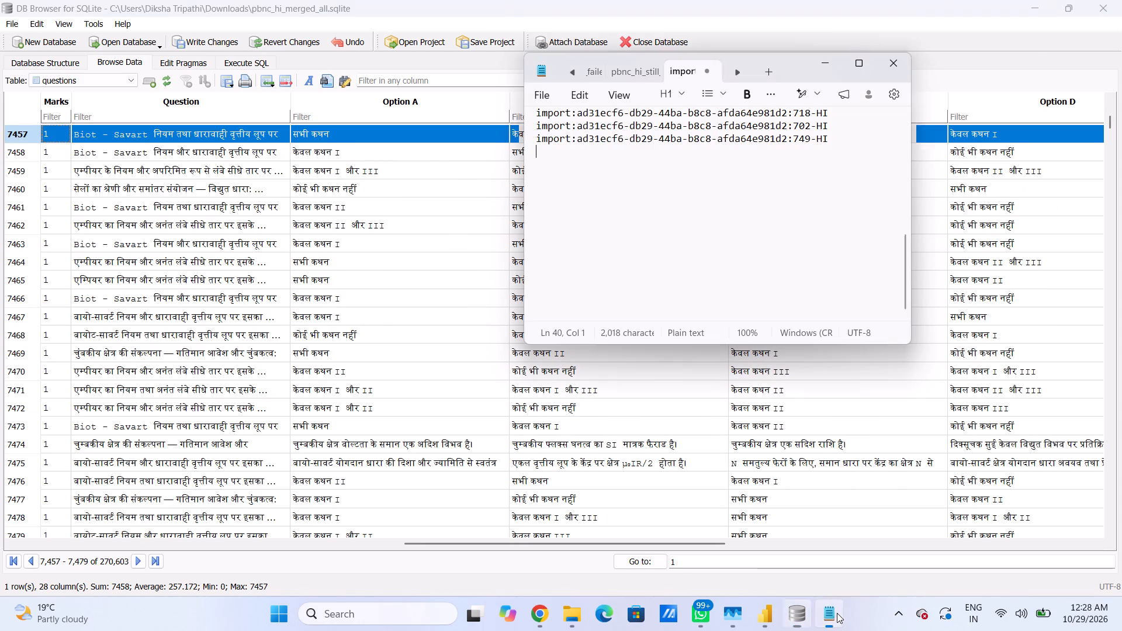
key(ctrl+v)
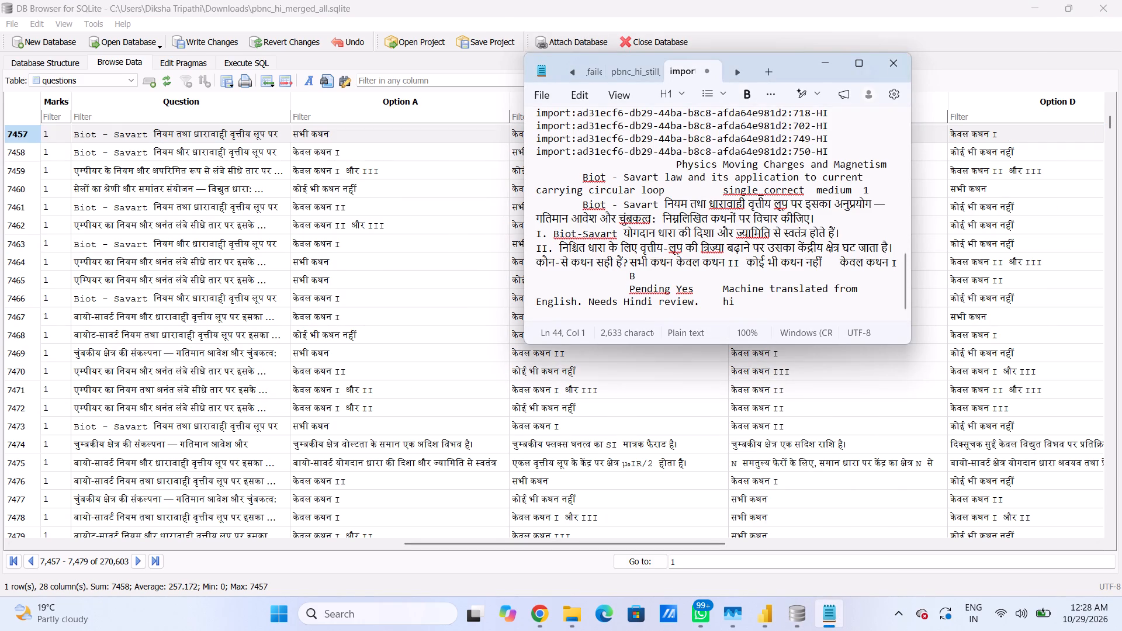
drag(538, 162, 743, 301)
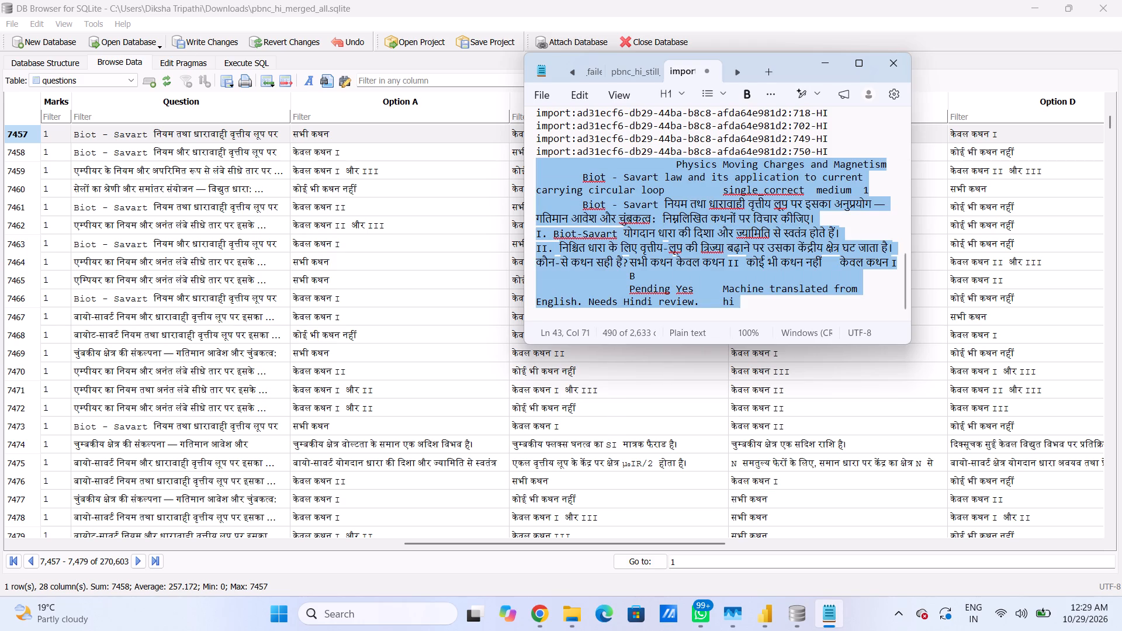
drag(743, 301, 888, 365)
key(BackSpace)
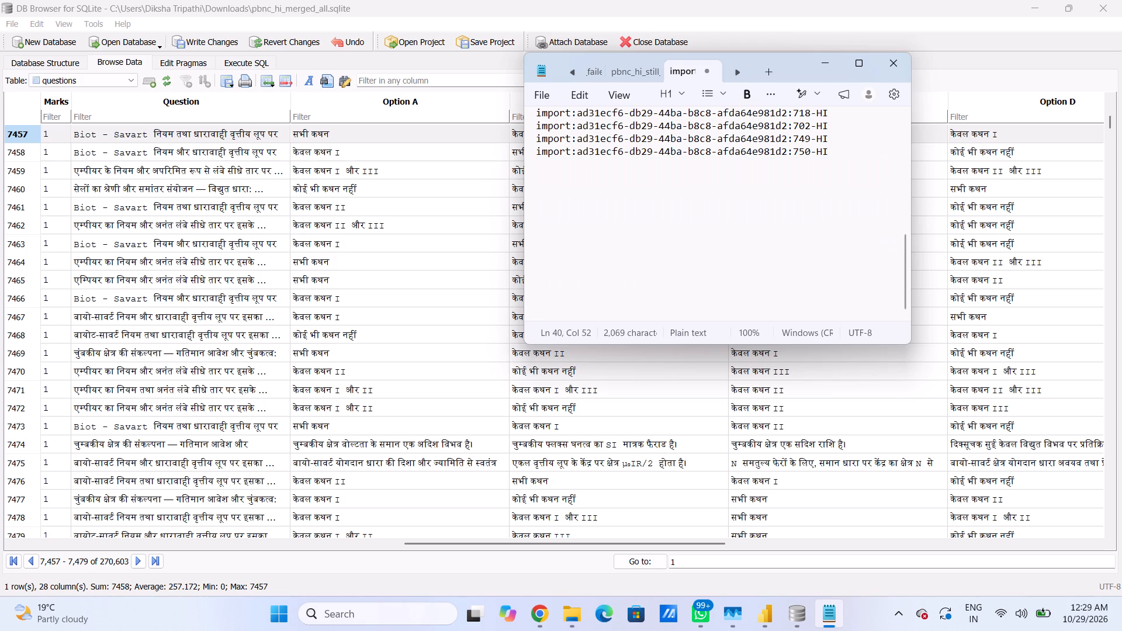
click(830, 65)
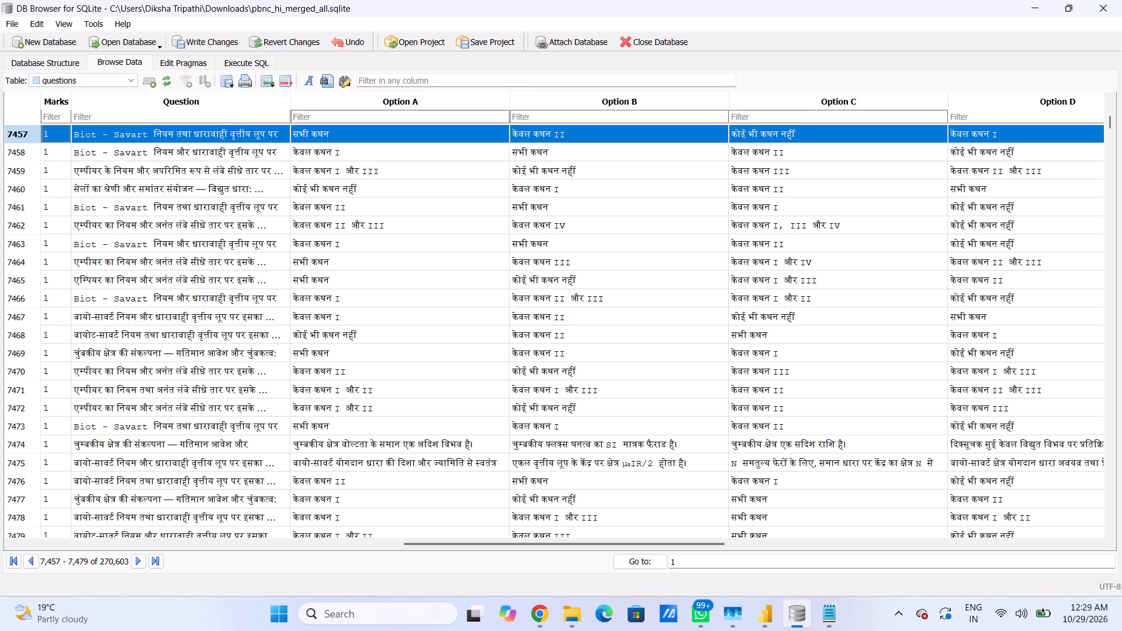
Check the database structure, then browse the questions table from its first records to those far down under other subjects.
click(91, 78)
click(91, 78)
click(72, 61)
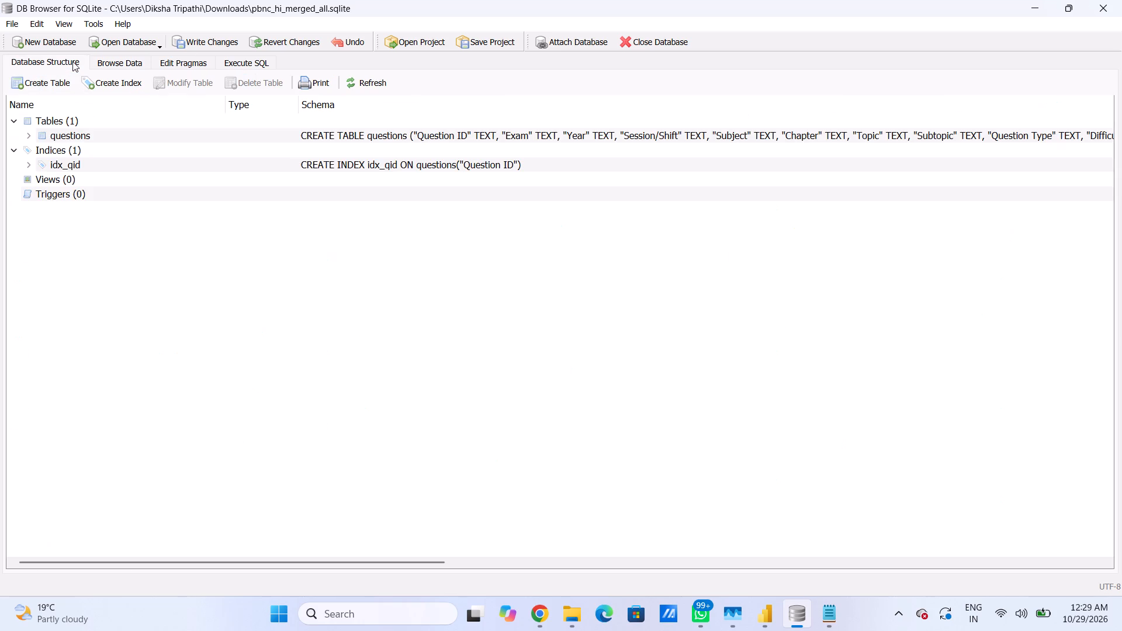
click(110, 67)
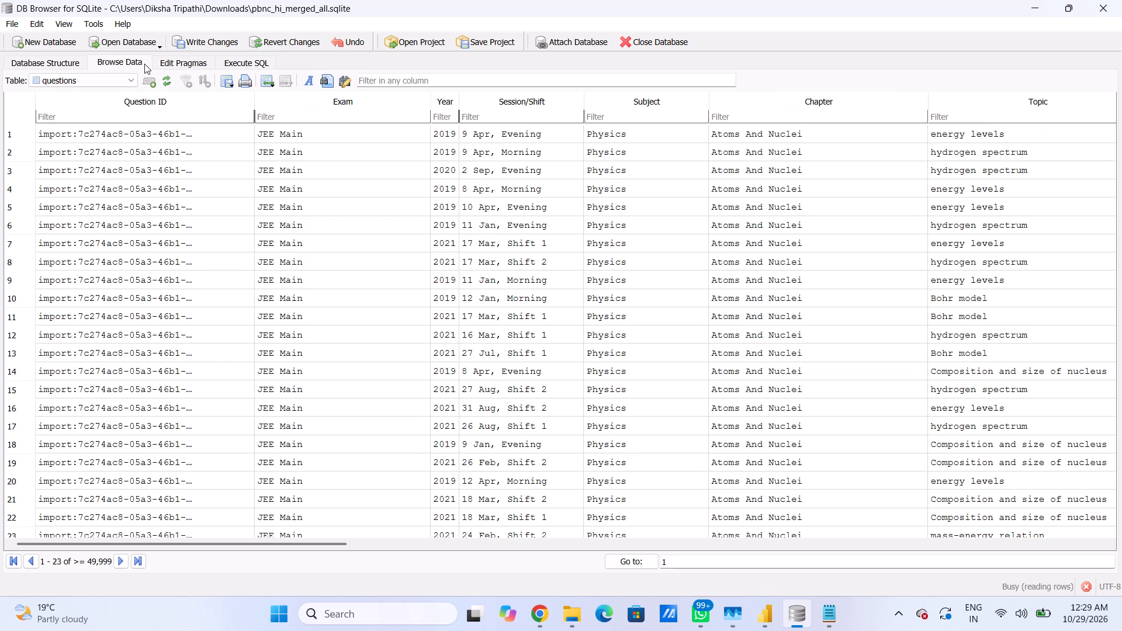
scroll(262, 391, down, 17)
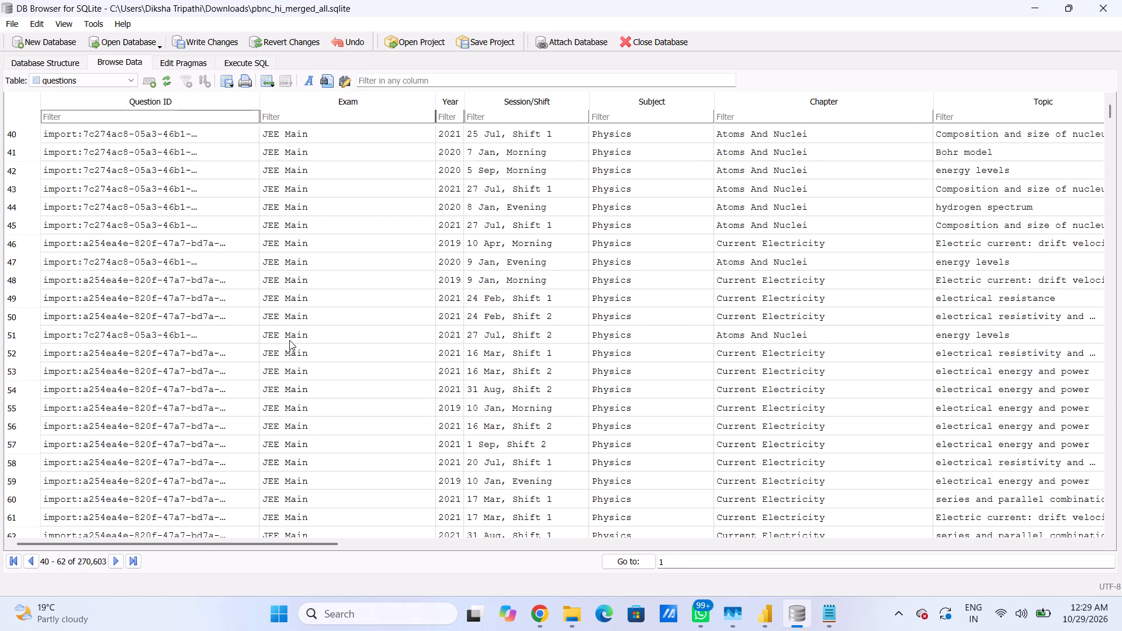
scroll(289, 340, down, 2)
drag(1111, 108, 1119, 174)
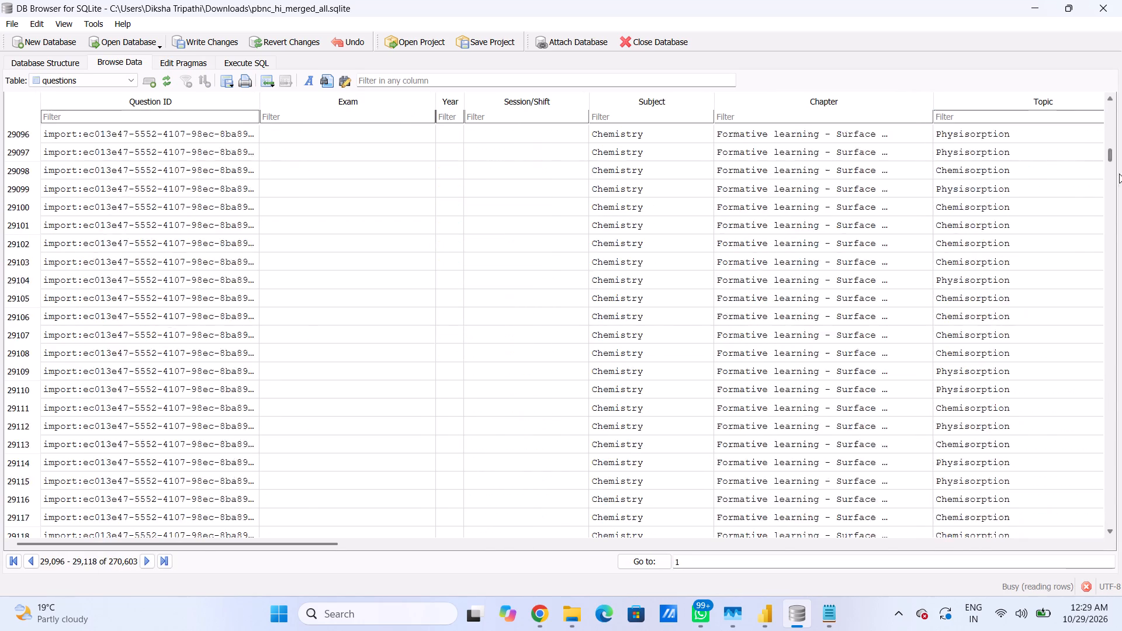
drag(1119, 174, 1121, 364)
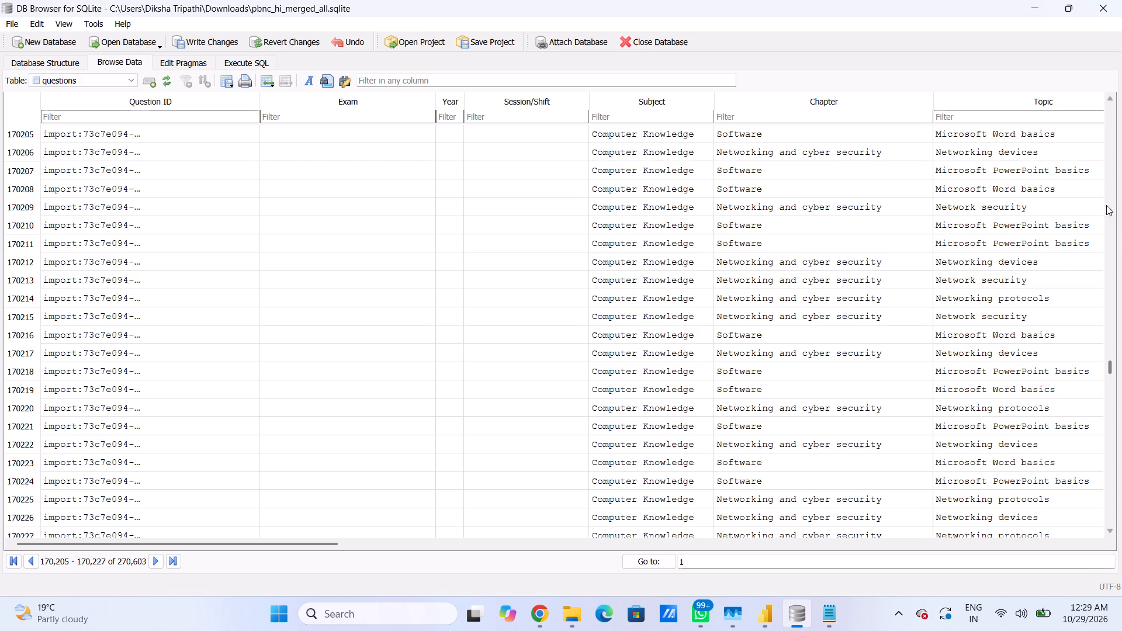
Go back up the questions table to the physics records of the Moving Charges and Magnetism chapter, around record 7487.
click(1111, 151)
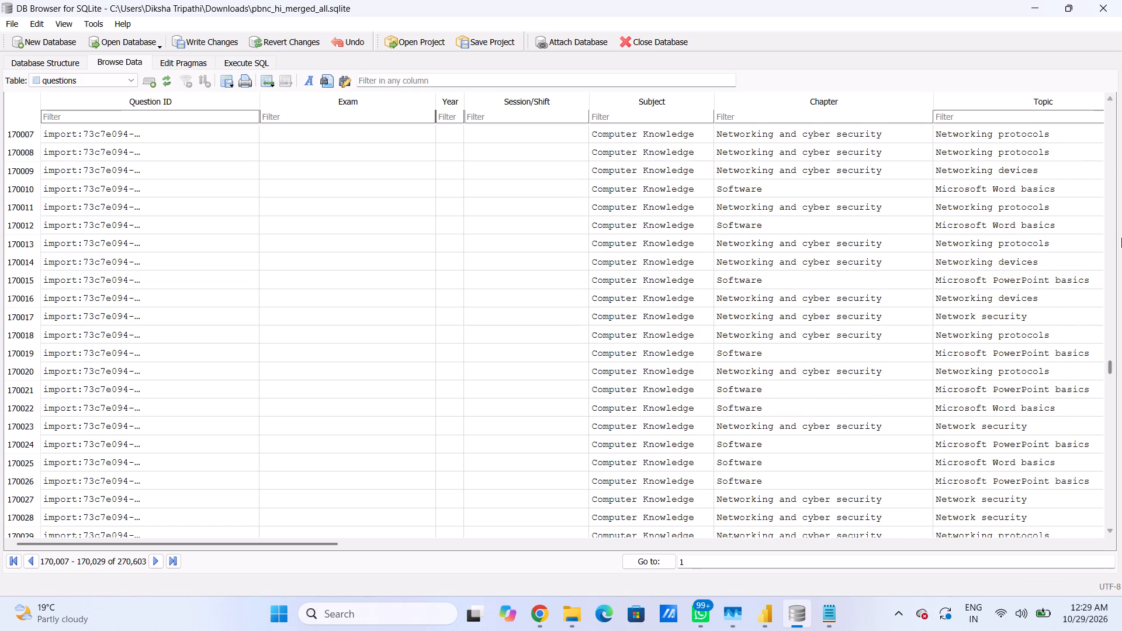
drag(1110, 370, 1117, 242)
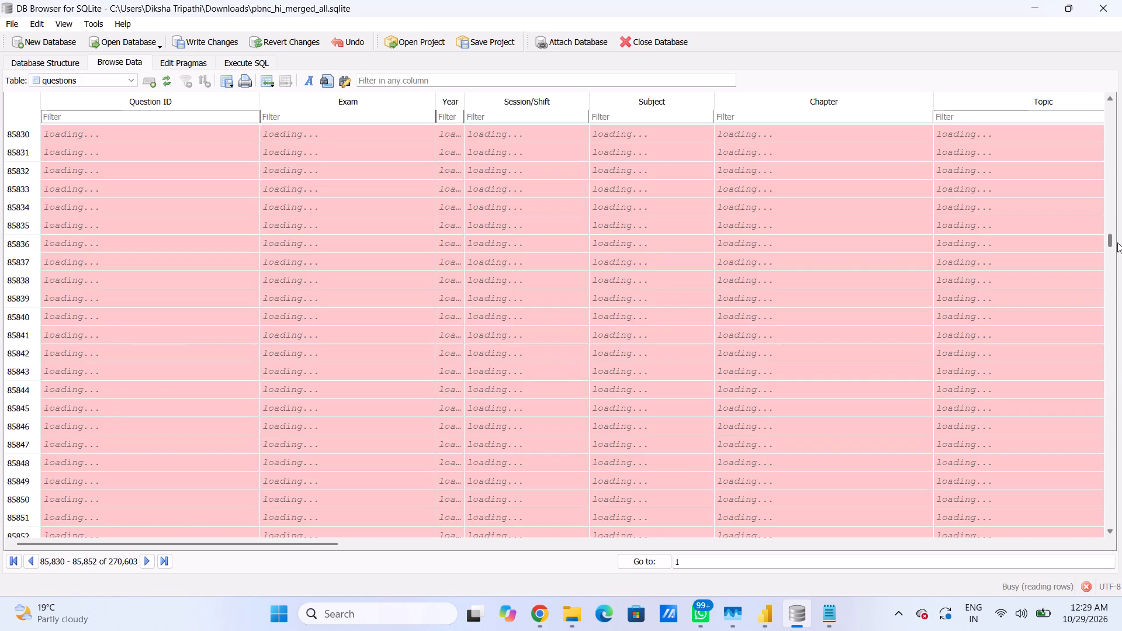
drag(1117, 242, 1107, 196)
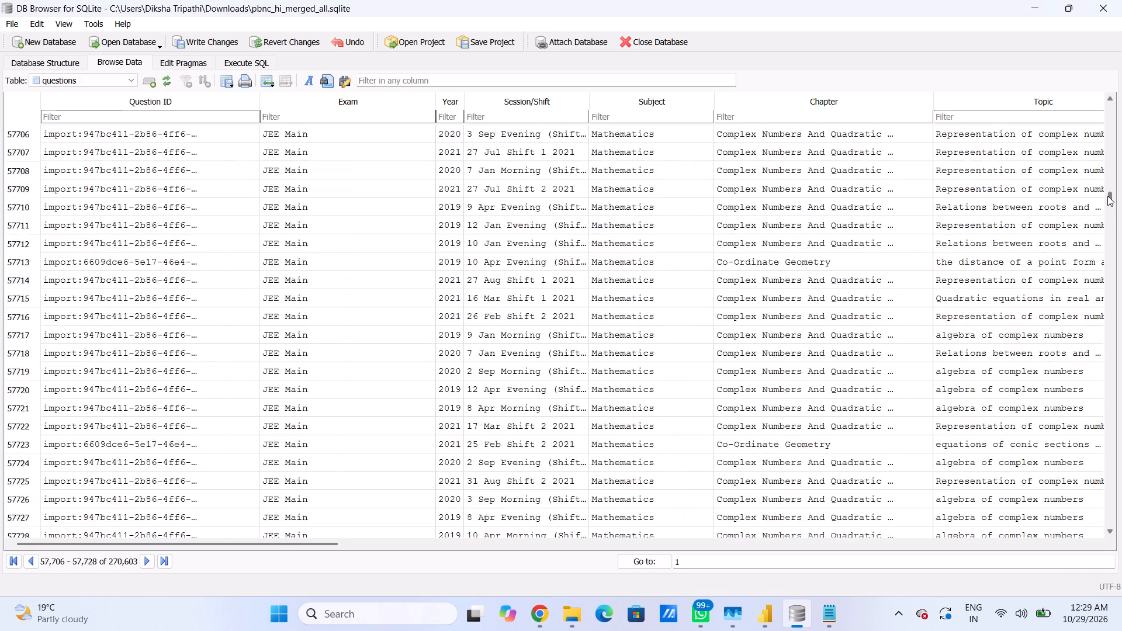
drag(1107, 196, 1106, 158)
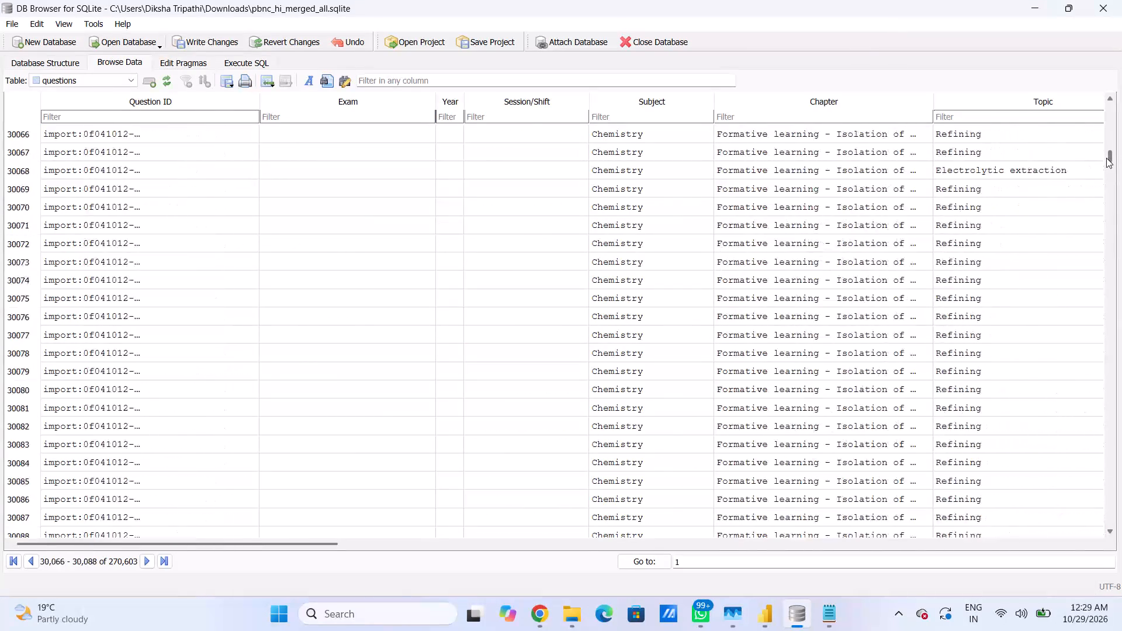
drag(1106, 158, 1100, 138)
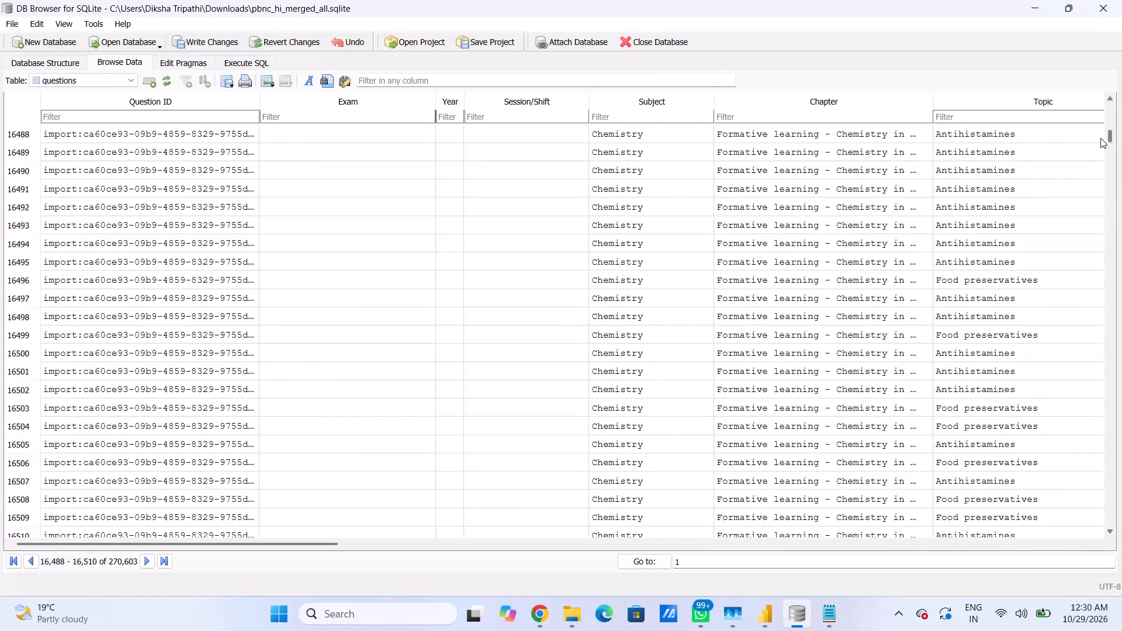
drag(1100, 138, 1104, 124)
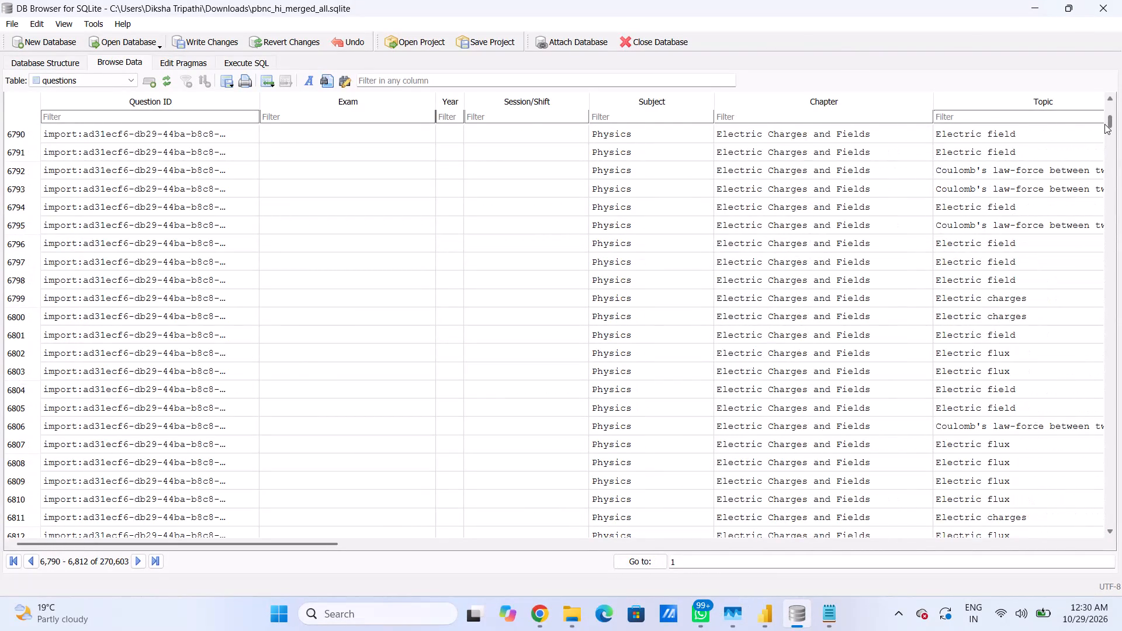
drag(1104, 124, 1109, 125)
scroll(785, 314, up, 2)
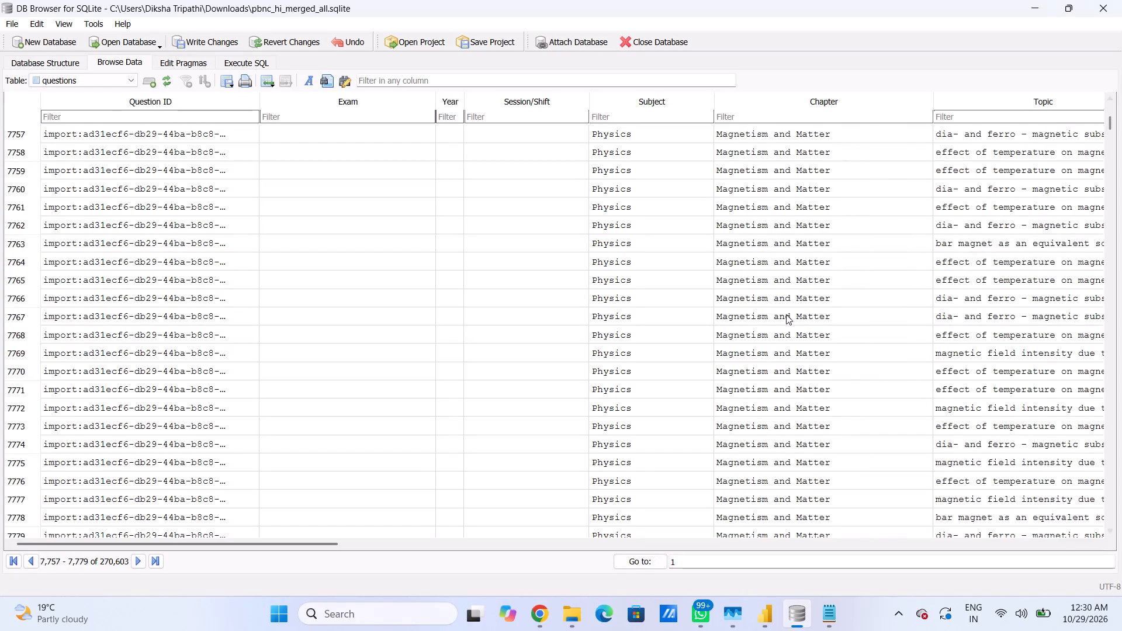
scroll(786, 314, up, 8)
scroll(792, 307, up, 20)
scroll(792, 307, up, 2)
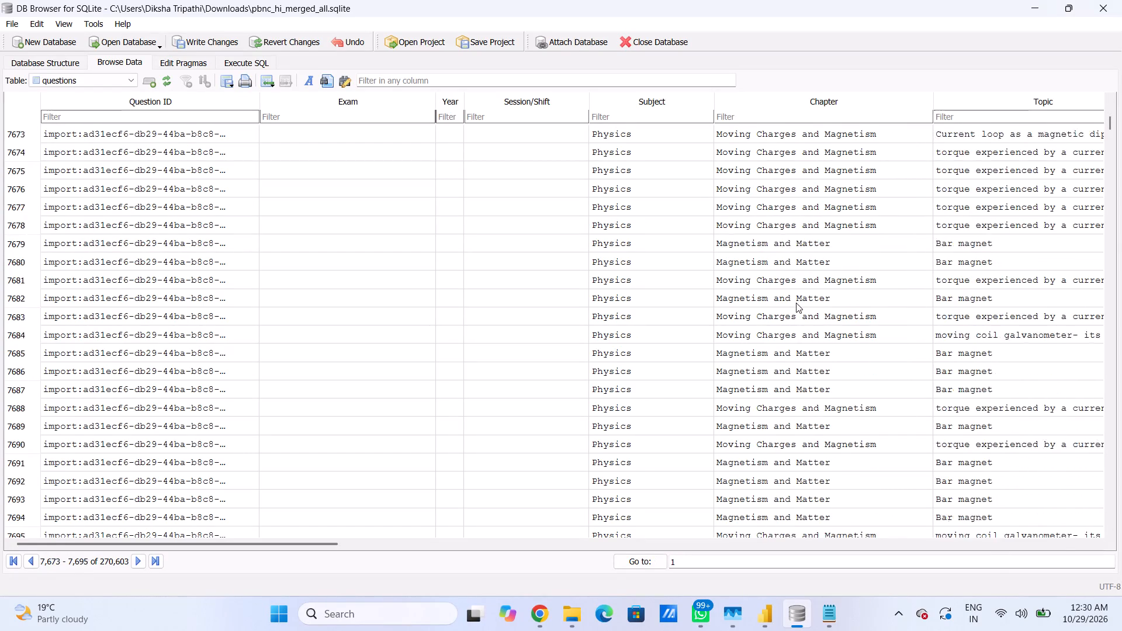
scroll(796, 303, up, 20)
scroll(796, 303, up, 20)
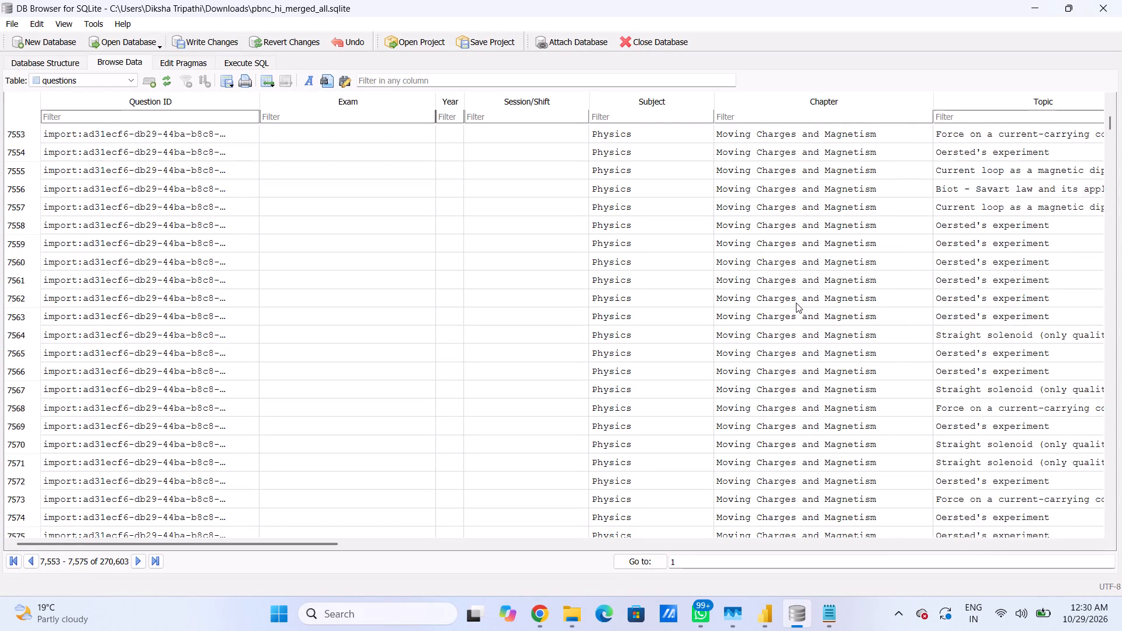
scroll(796, 303, up, 19)
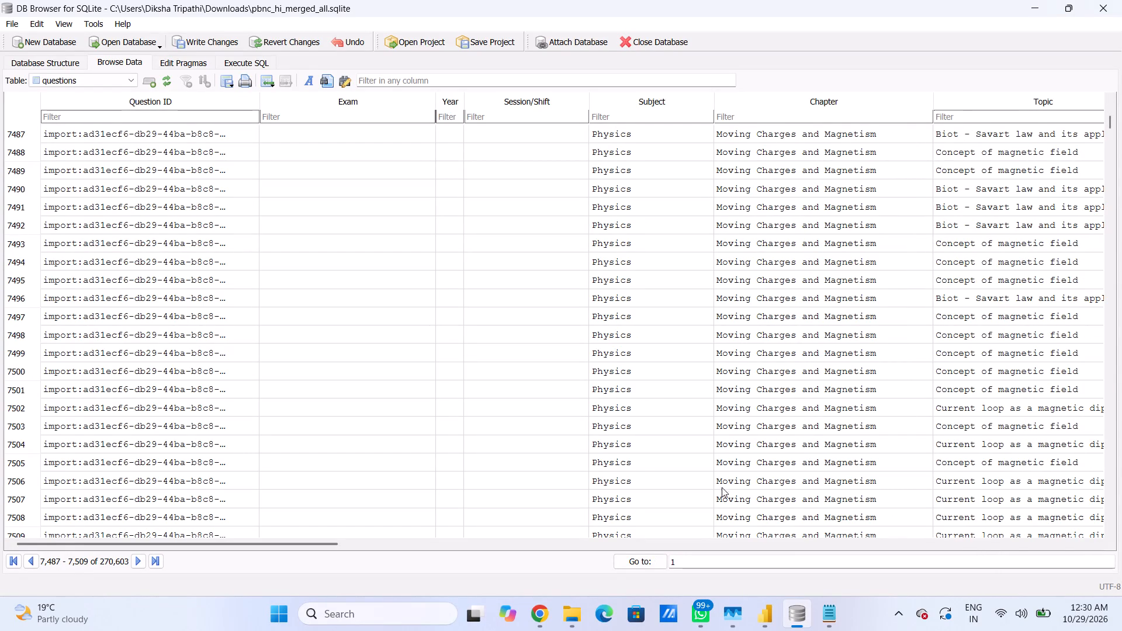
Examine the Hindi question text and answer options of the physics records between about 7433 and 7509.
drag(323, 543, 327, 543)
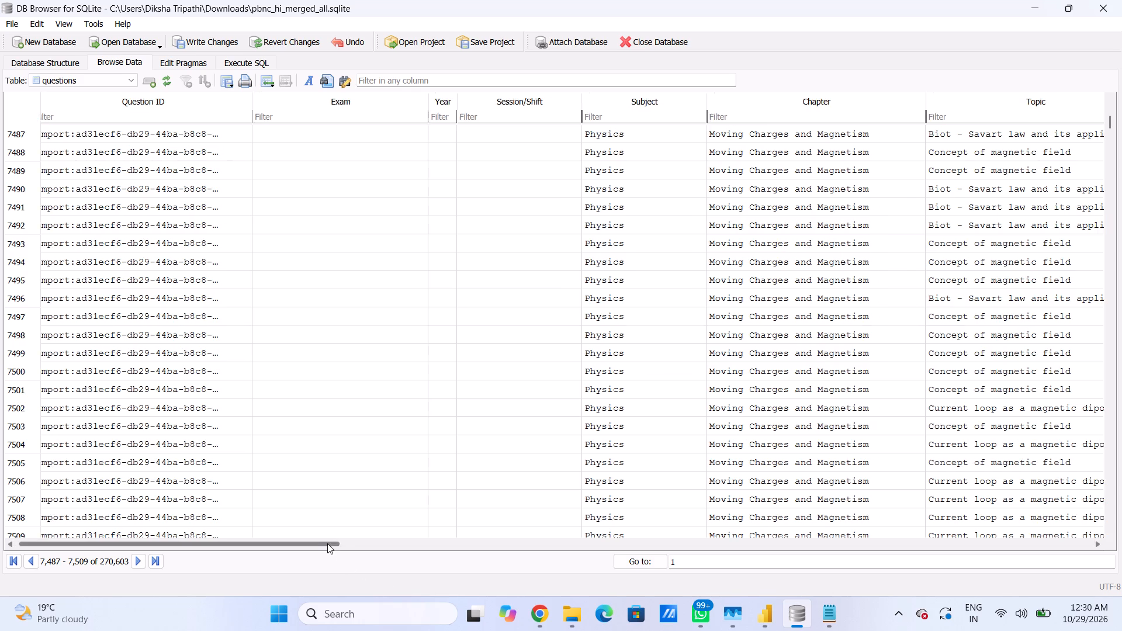
drag(327, 543, 496, 555)
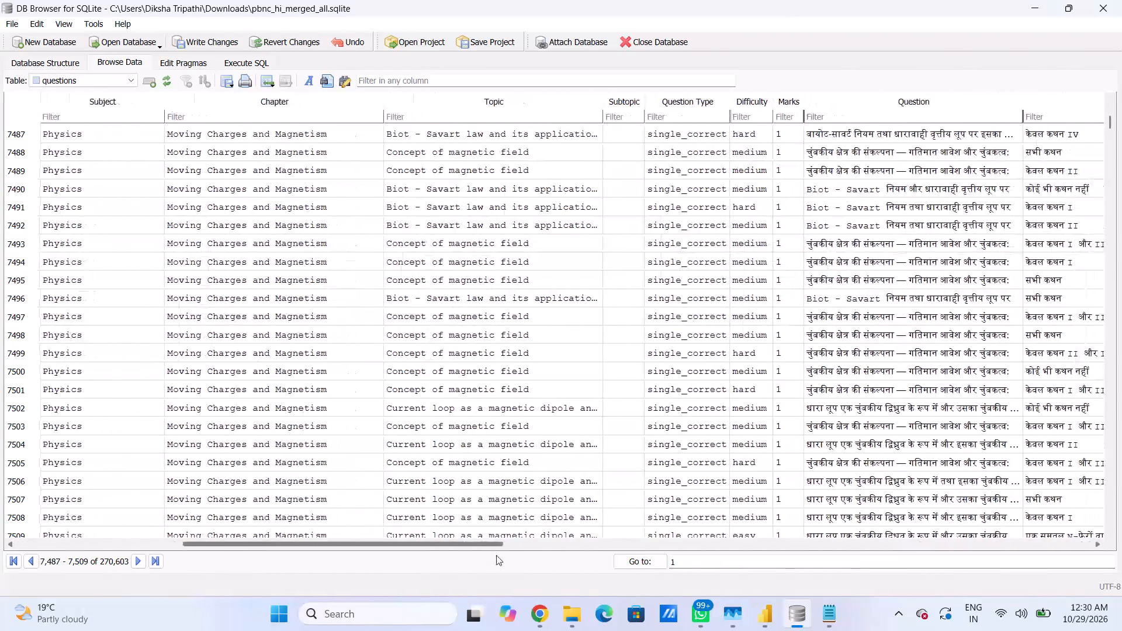
drag(496, 555, 707, 553)
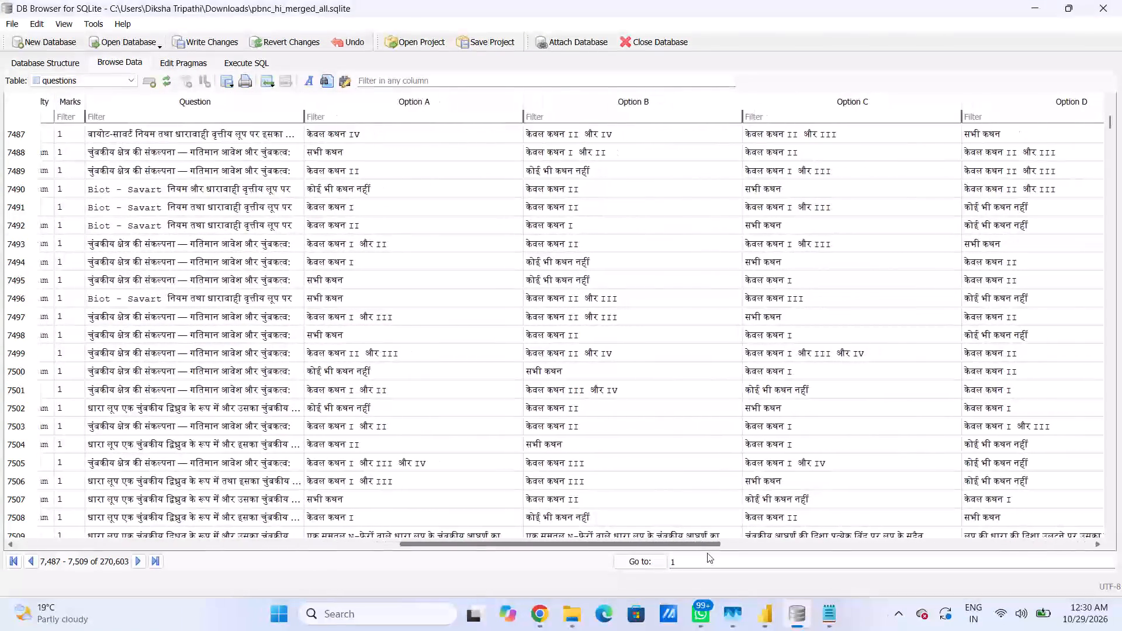
drag(707, 553, 714, 552)
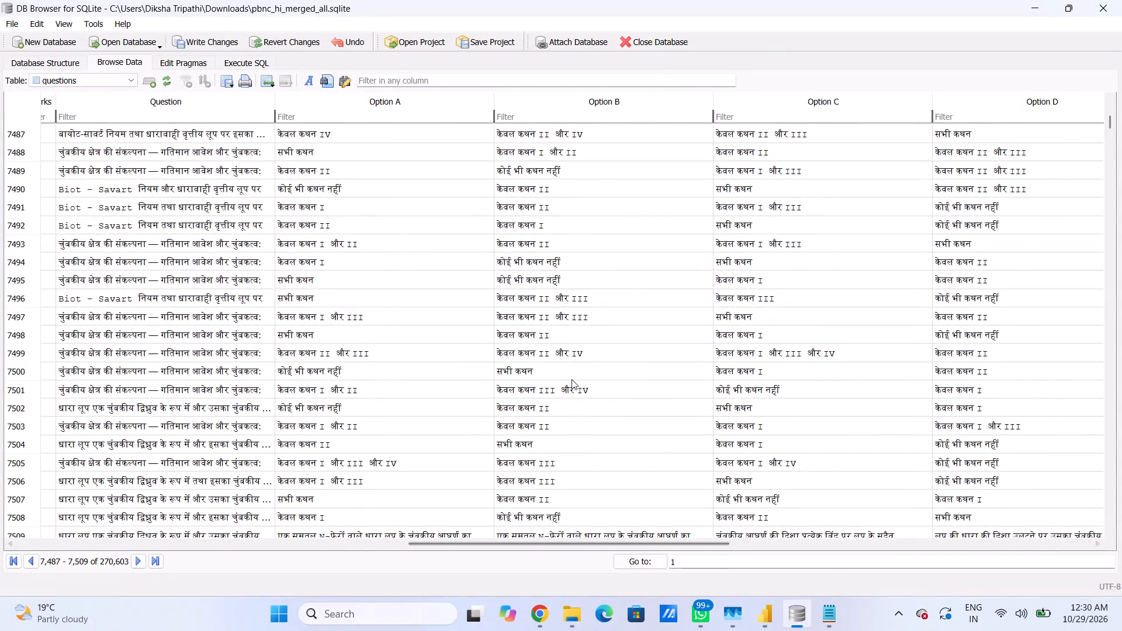
scroll(569, 378, up, 10)
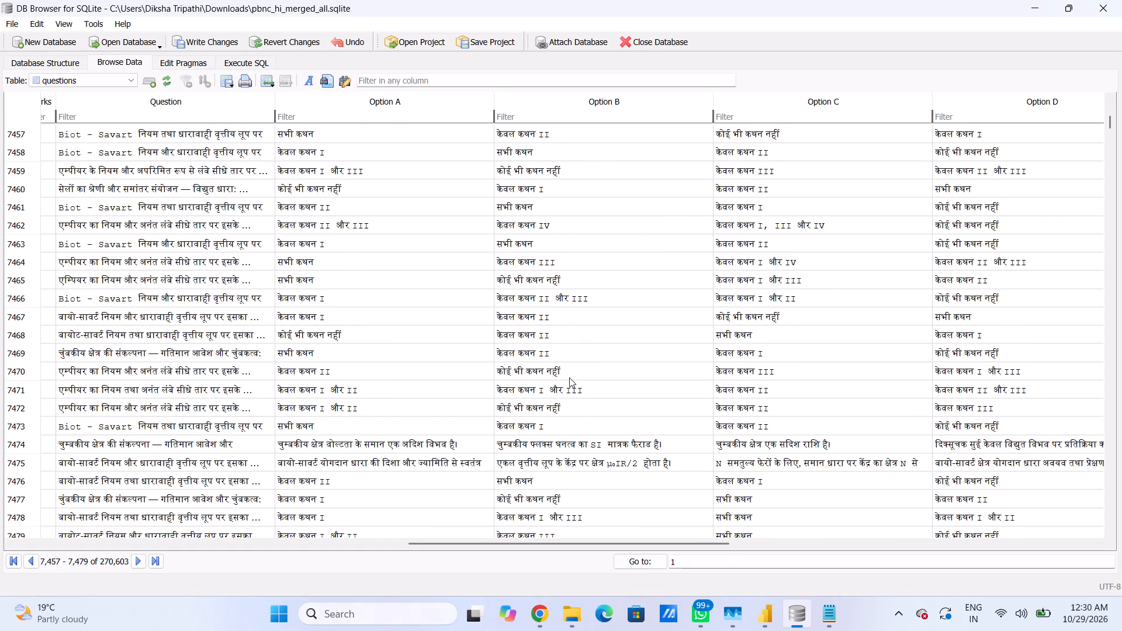
scroll(569, 377, up, 8)
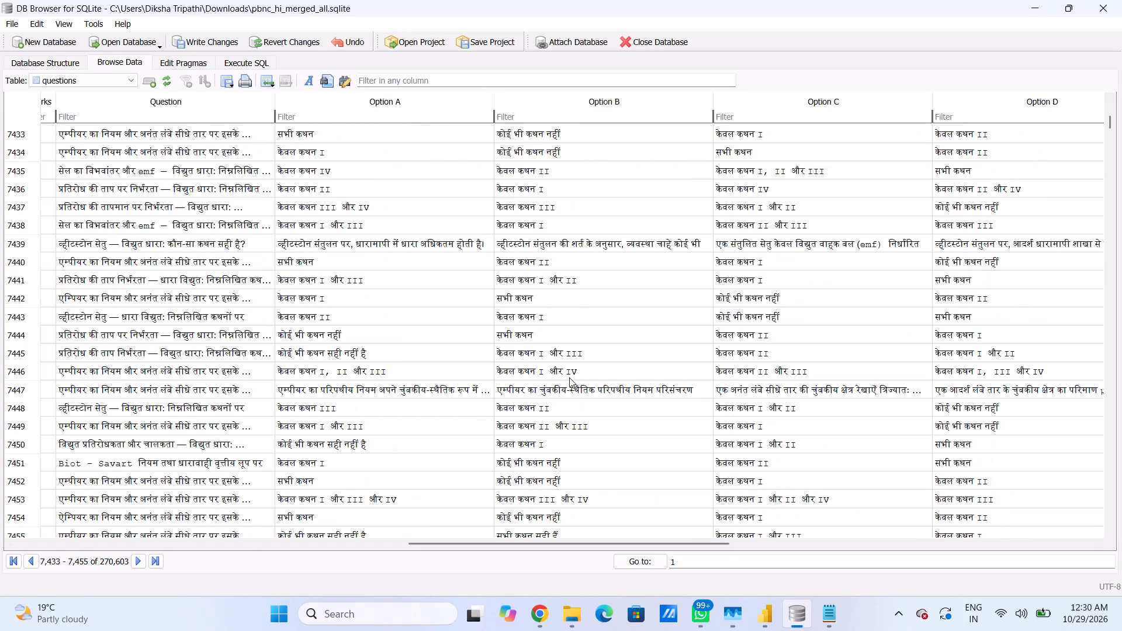
scroll(569, 377, down, 4)
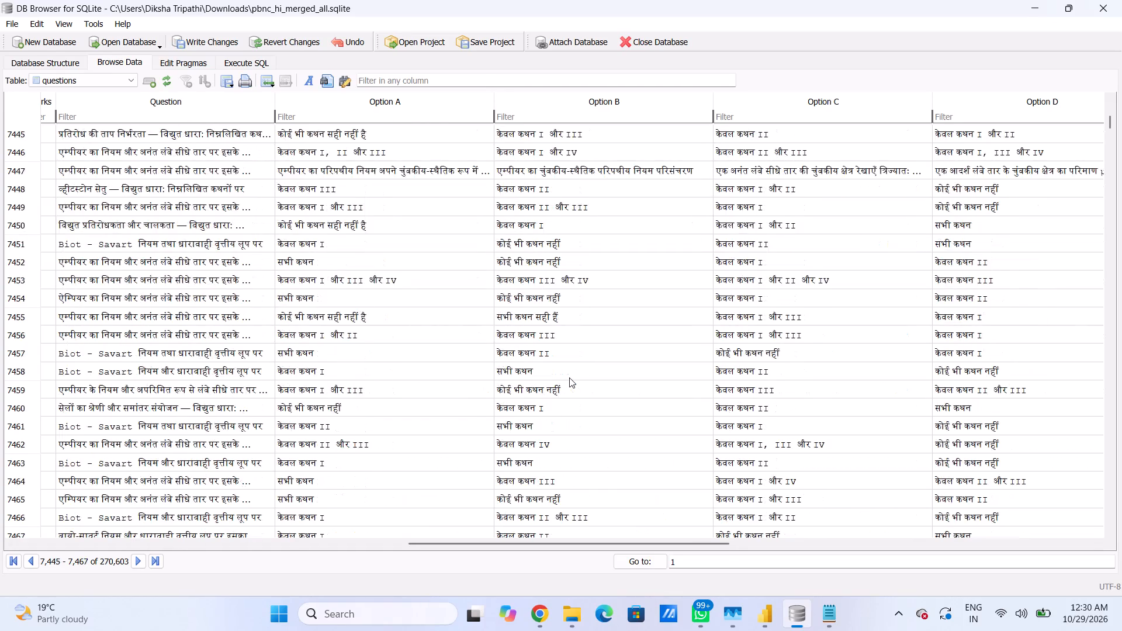
scroll(569, 377, down, 3)
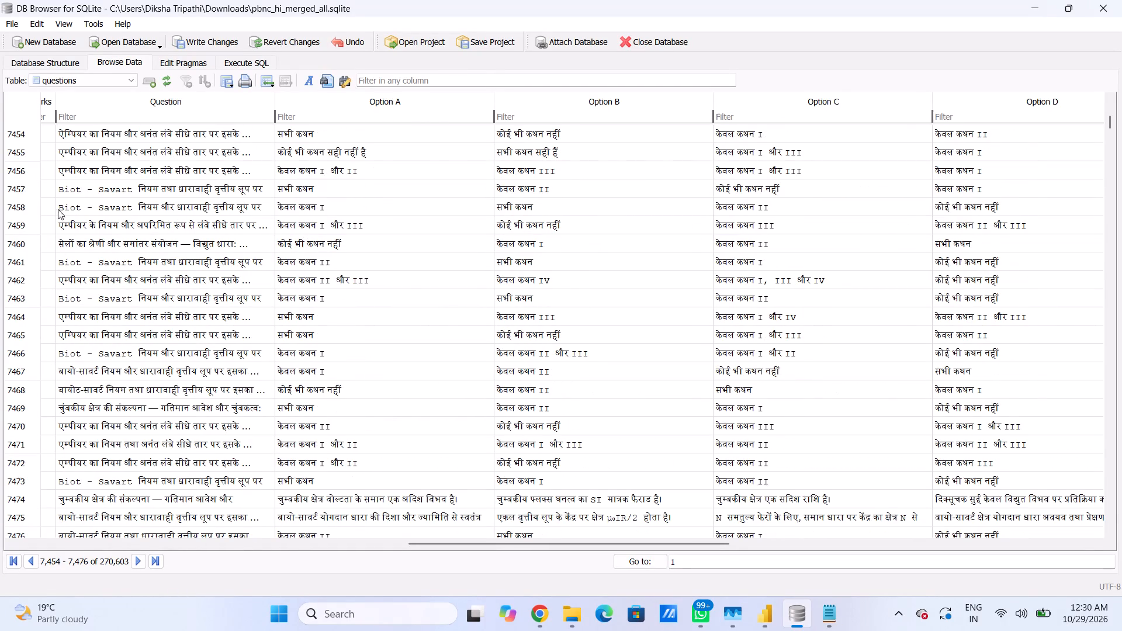
Add record 7458 on a new line of the Notepad list, keeping only its question ID ending in 745-HI.
click(25, 203)
key(ctrl+c)
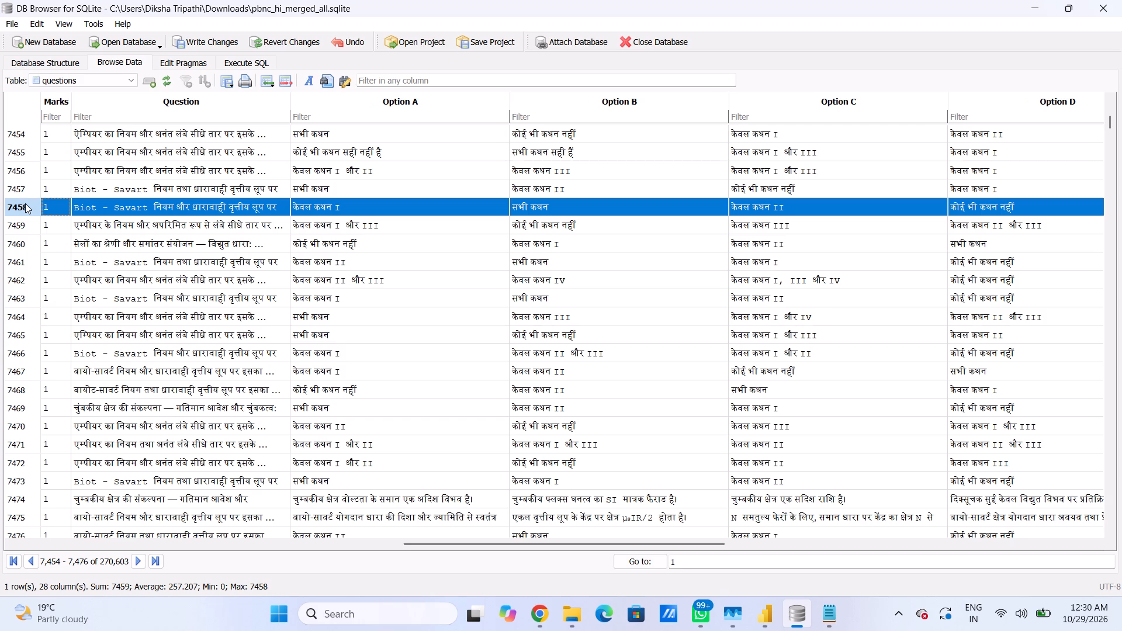
click(838, 613)
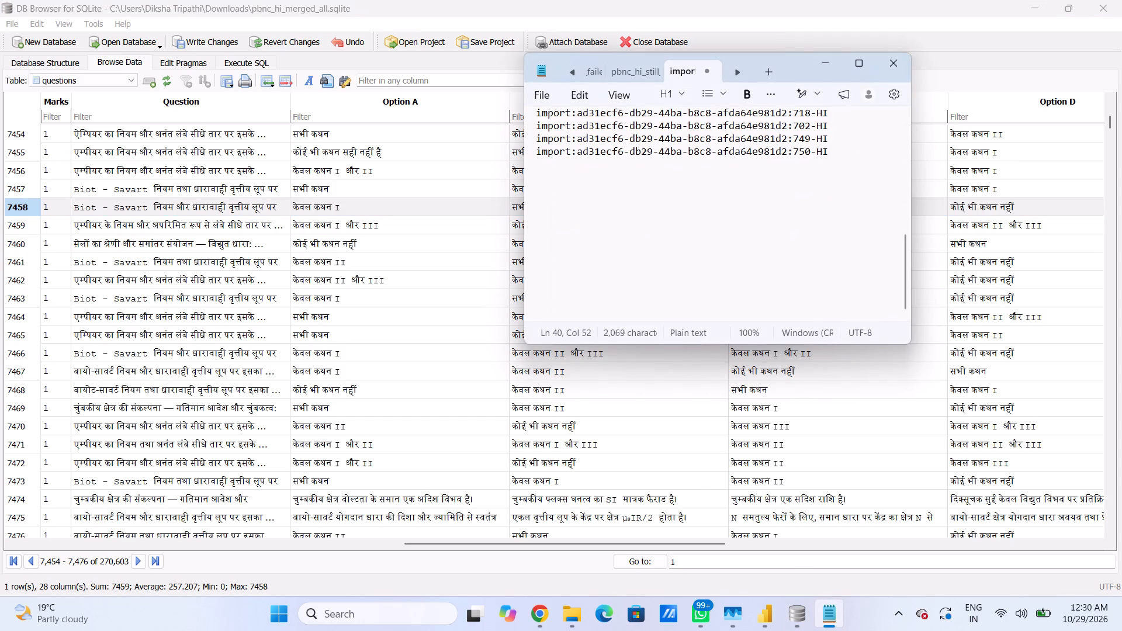
key(ctrl+Return)
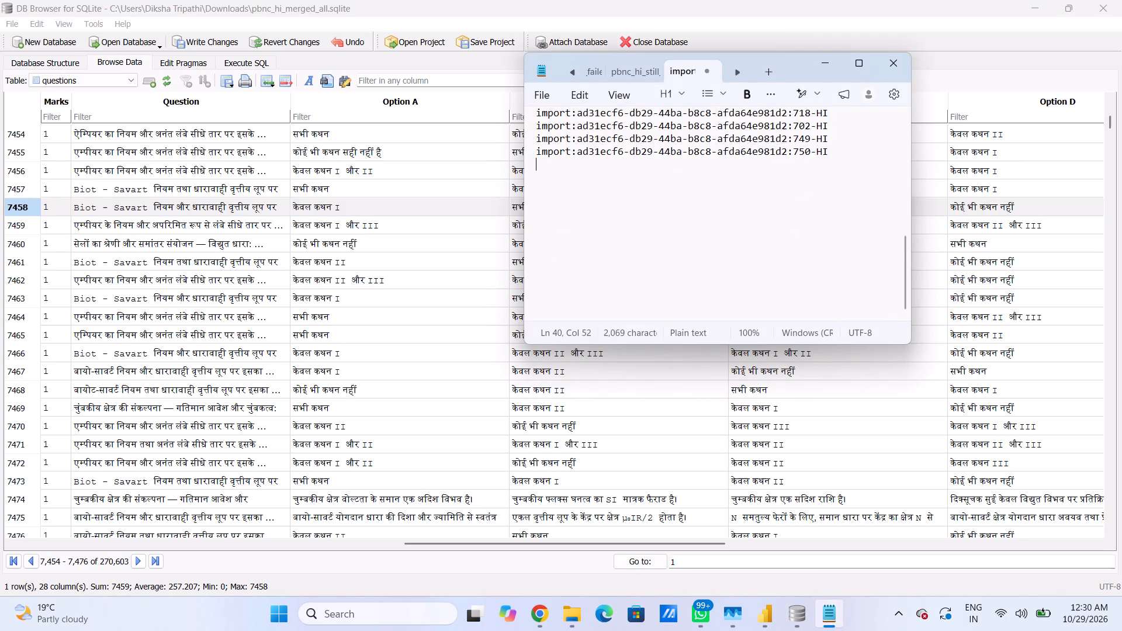
key(ctrl+v)
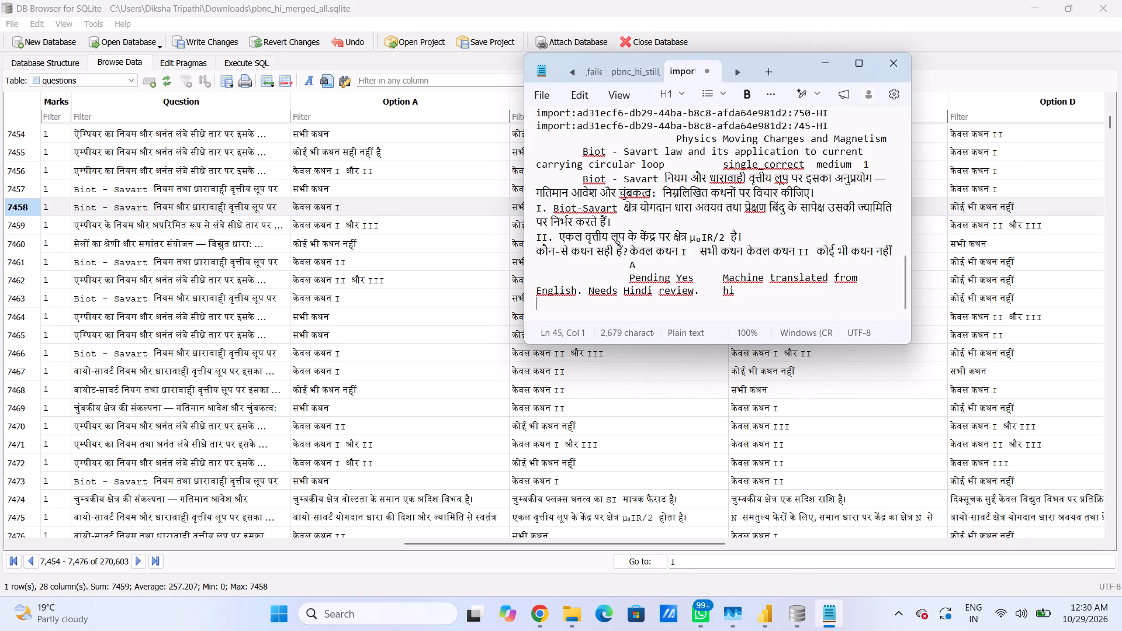
scroll(546, 141, up, 1)
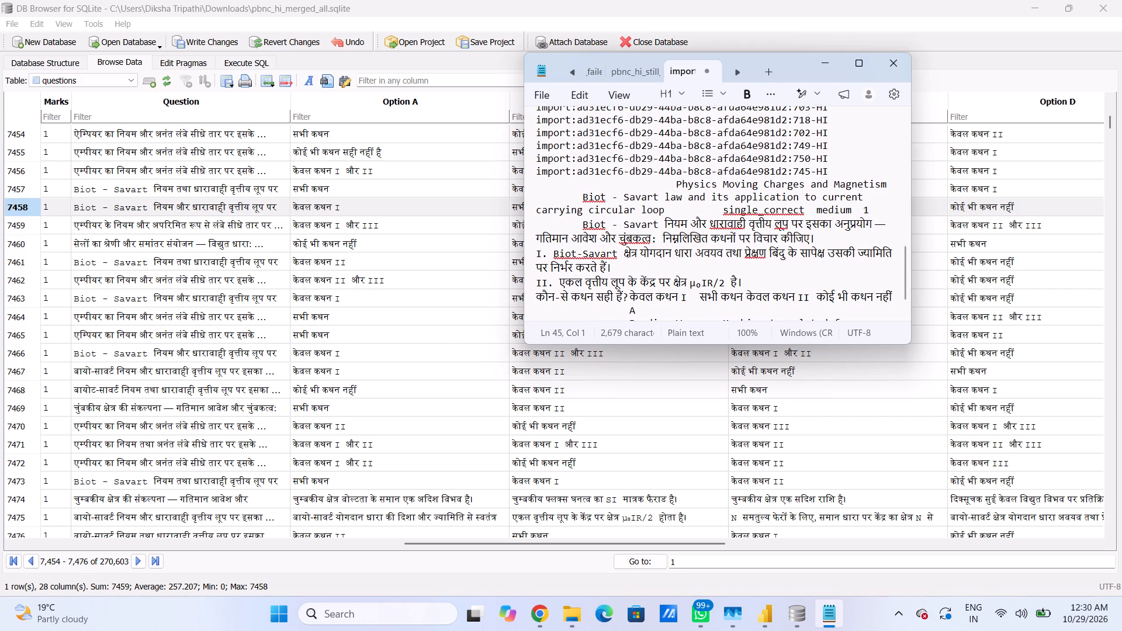
drag(537, 181, 841, 345)
key(BackSpace)
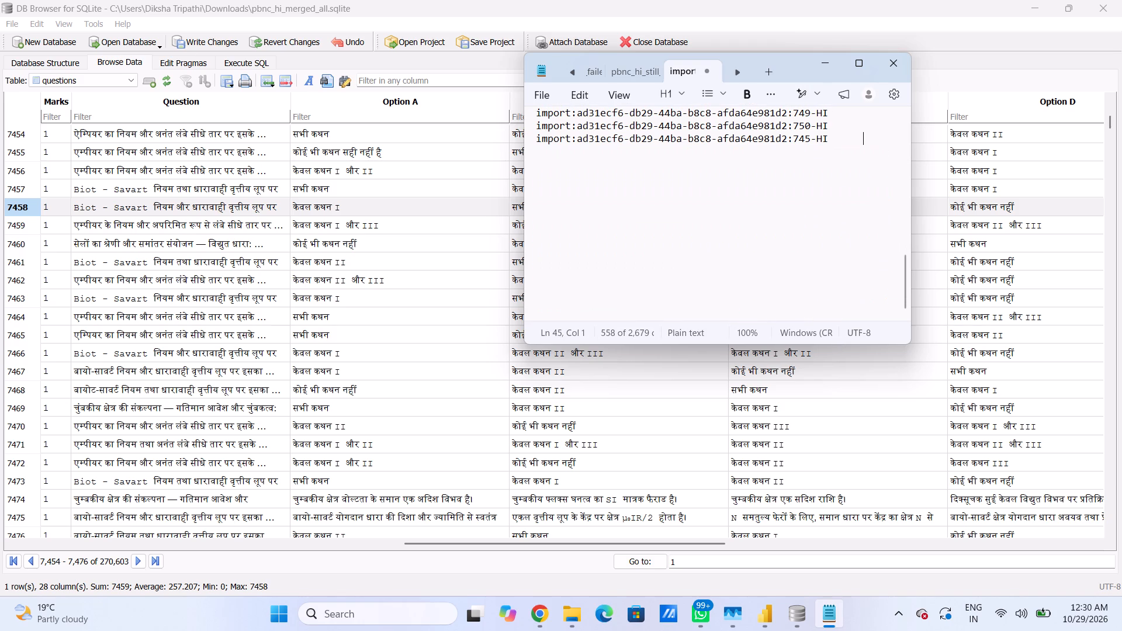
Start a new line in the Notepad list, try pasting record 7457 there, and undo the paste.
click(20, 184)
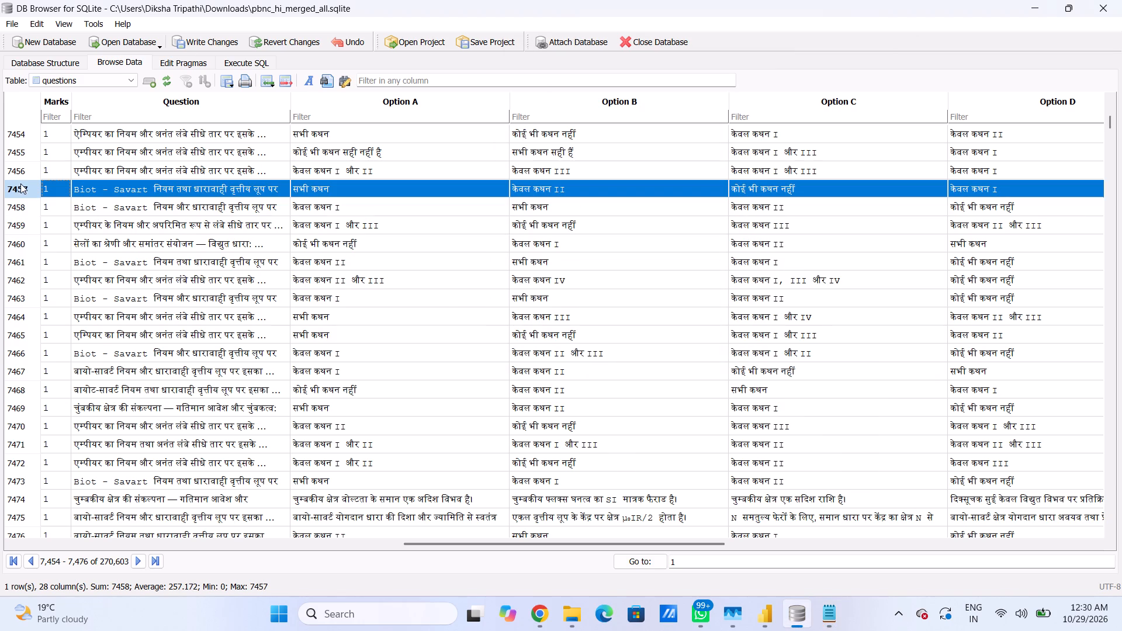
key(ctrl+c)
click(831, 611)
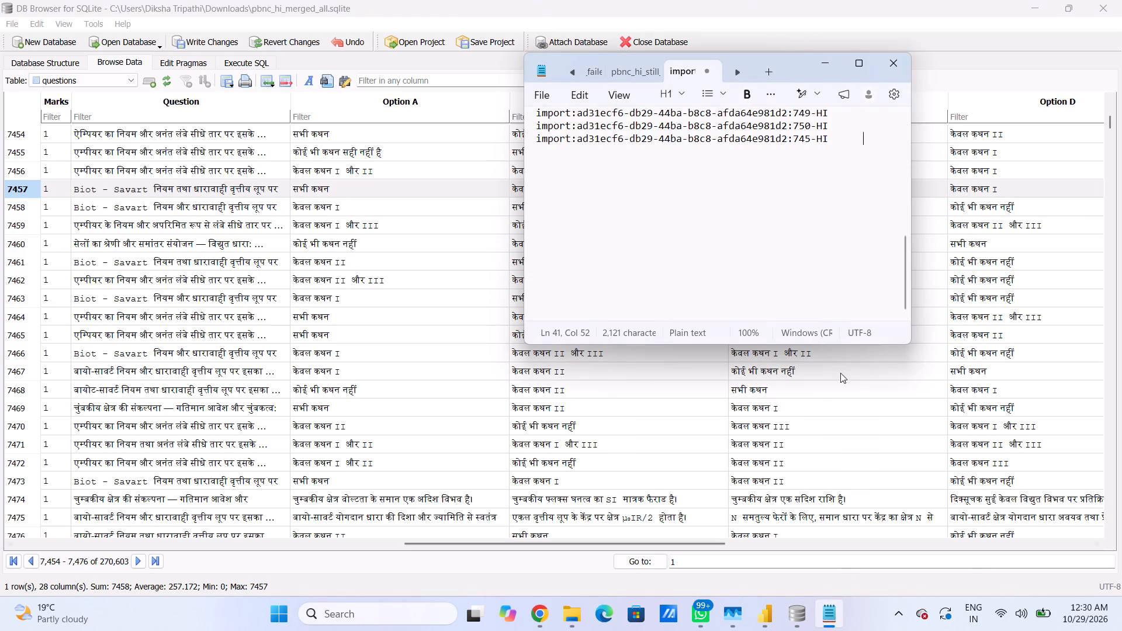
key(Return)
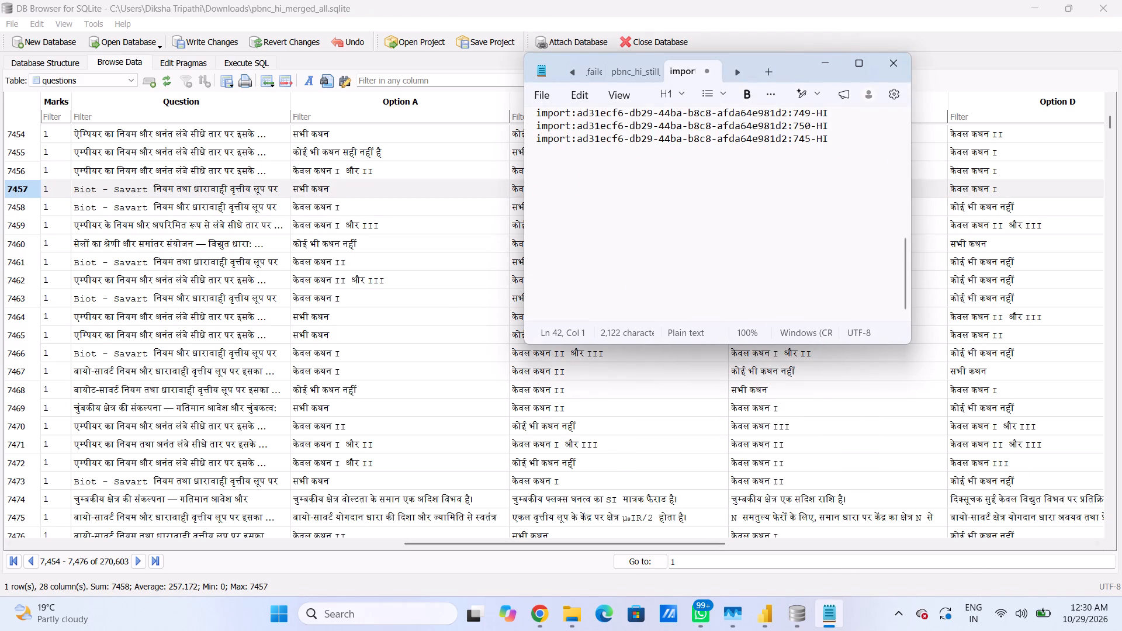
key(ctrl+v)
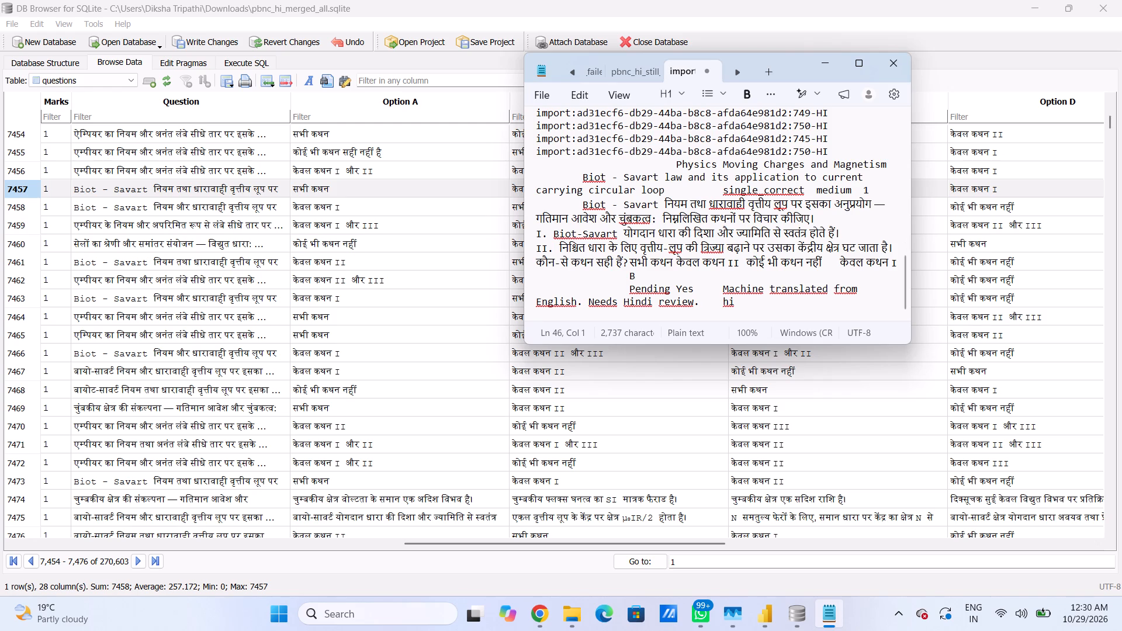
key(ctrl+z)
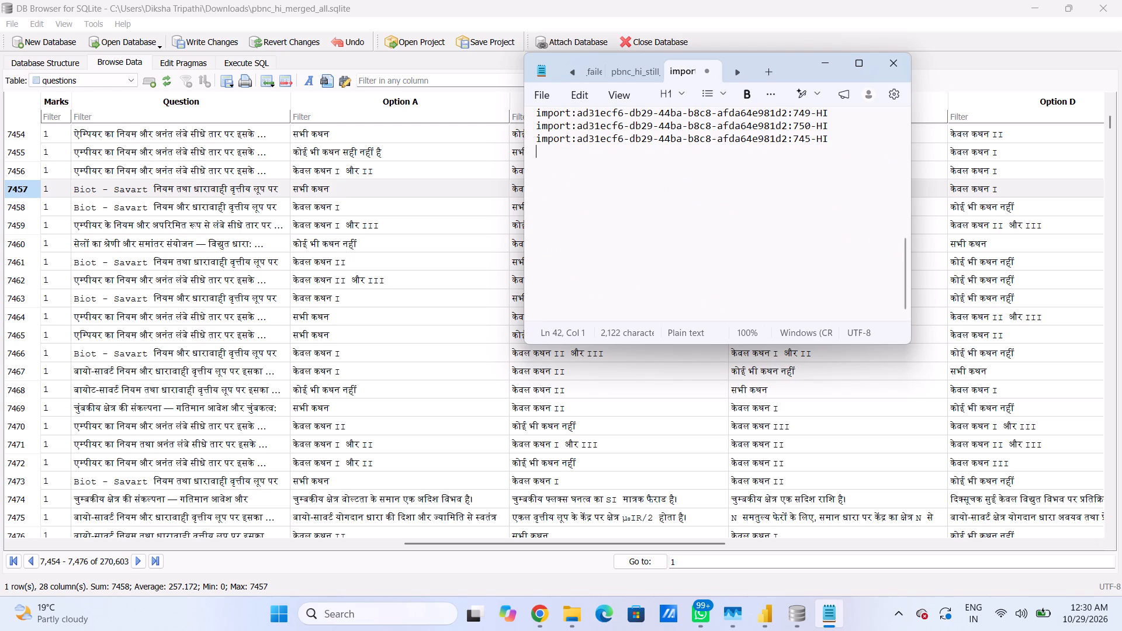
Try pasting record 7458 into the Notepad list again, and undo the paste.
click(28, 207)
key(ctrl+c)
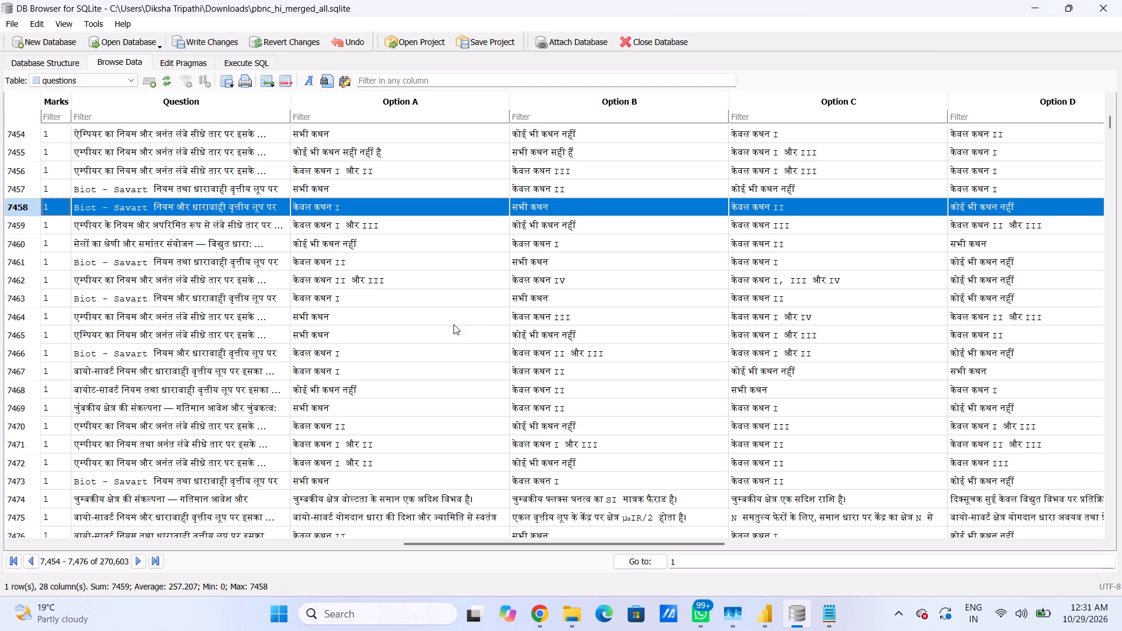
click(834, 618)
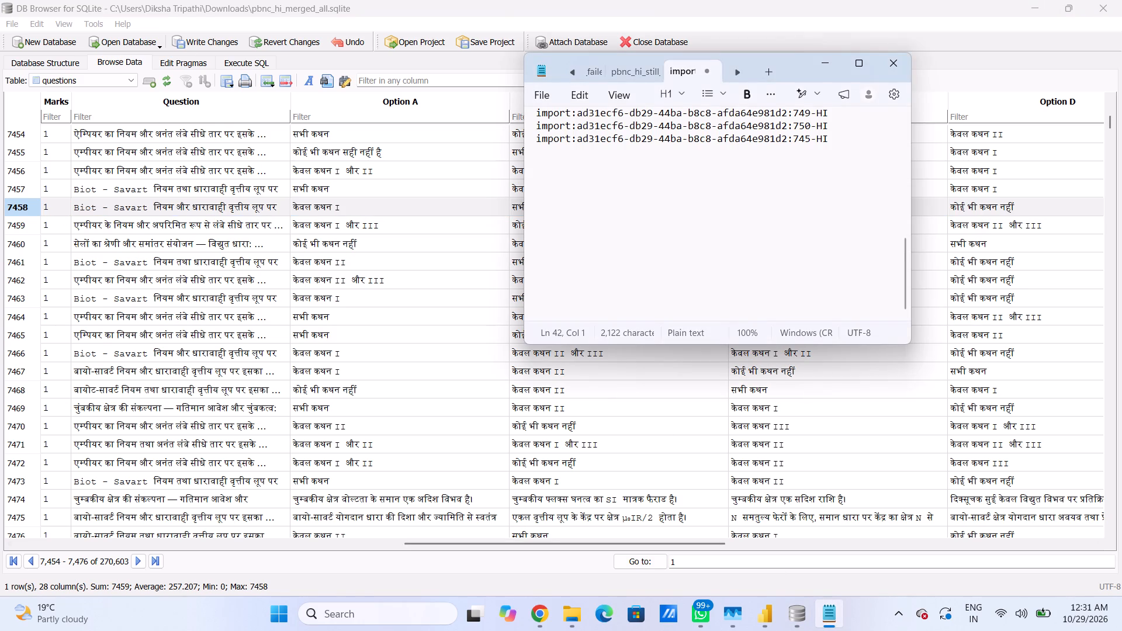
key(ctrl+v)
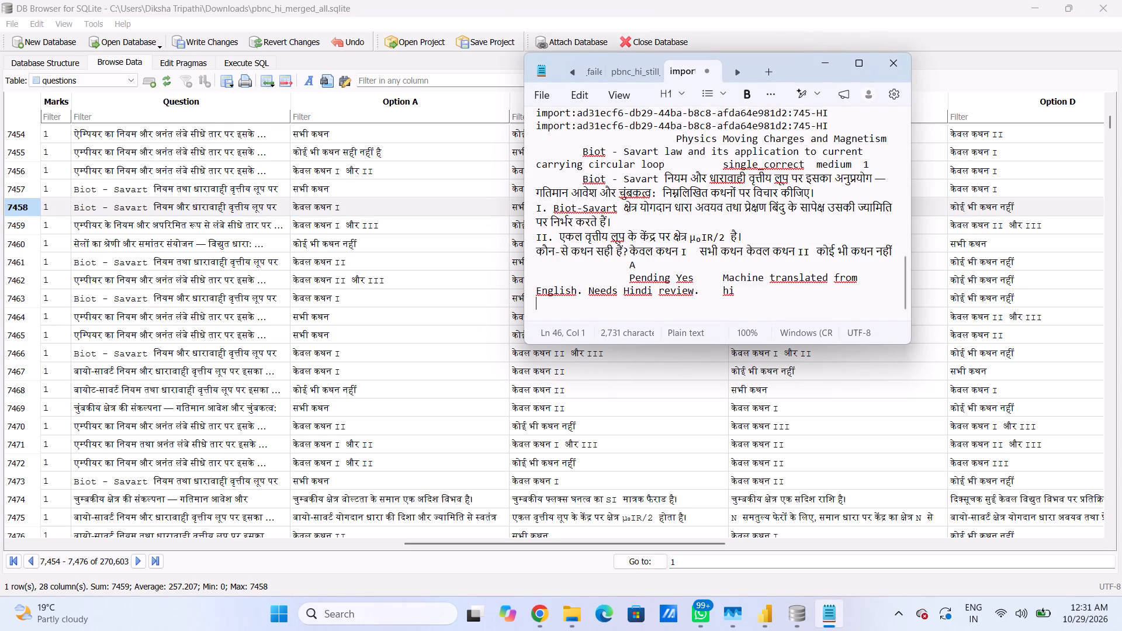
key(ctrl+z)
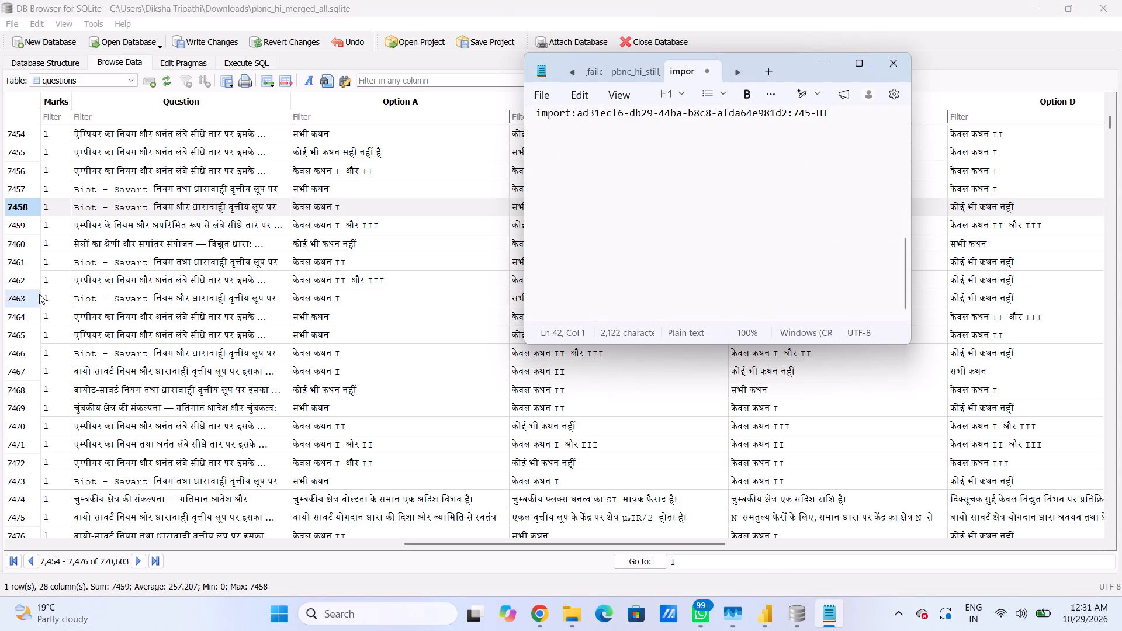
Add record 7461 to the Notepad list, keeping only its question ID ending in 760-HI, and start a new line.
click(30, 264)
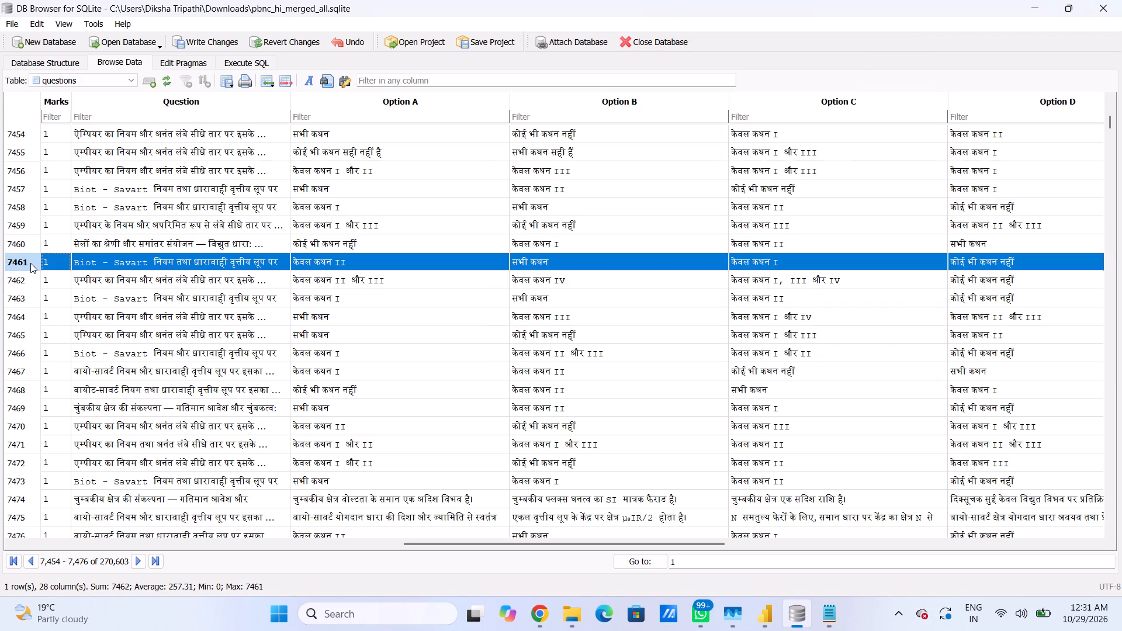
key(ctrl+c)
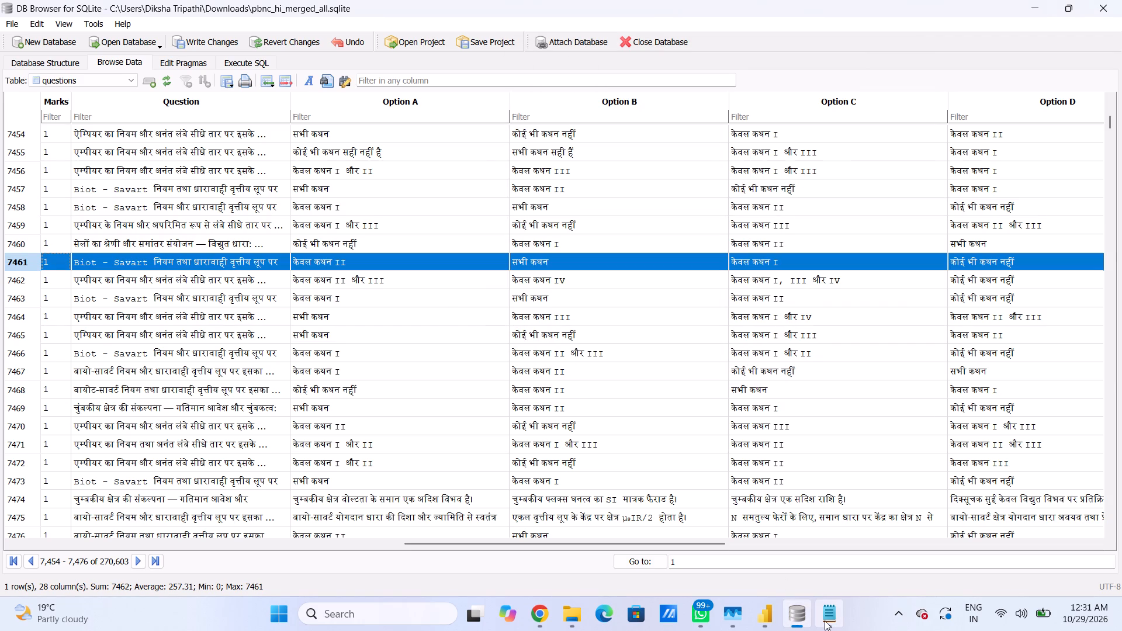
click(825, 620)
key(ctrl+v)
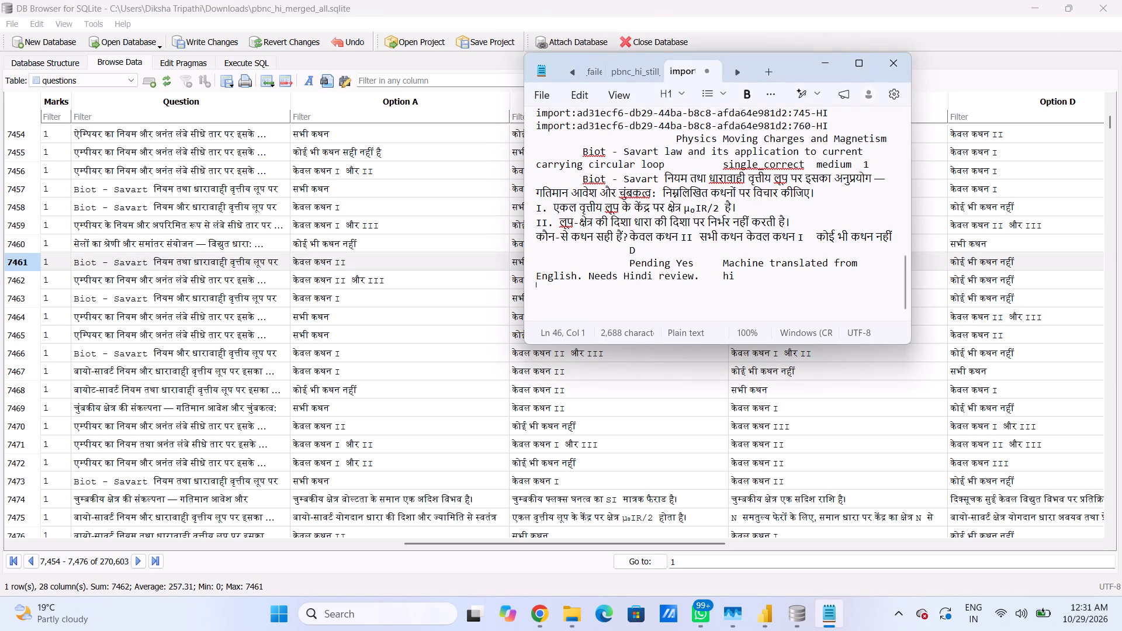
drag(538, 136, 680, 299)
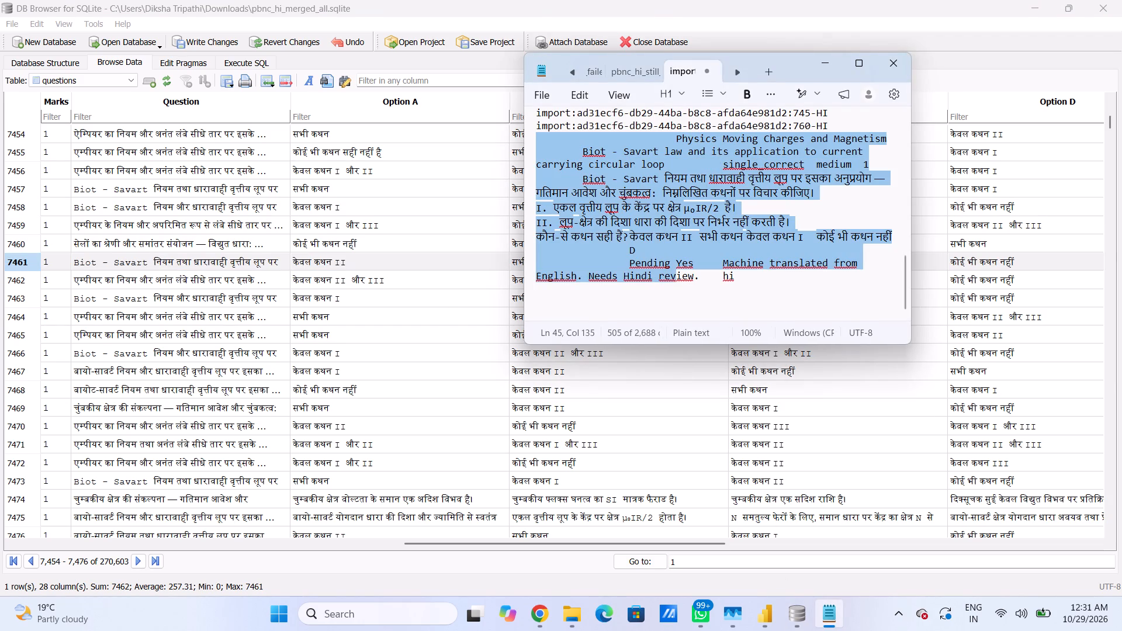
drag(680, 299, 694, 311)
key(BackSpace)
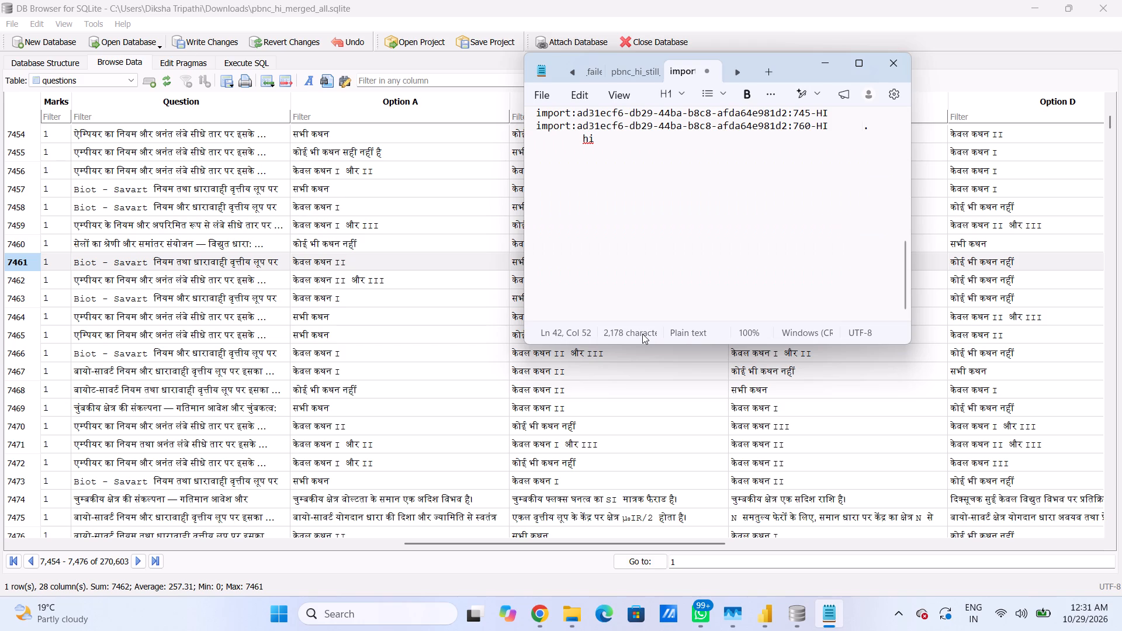
drag(726, 160, 941, 113)
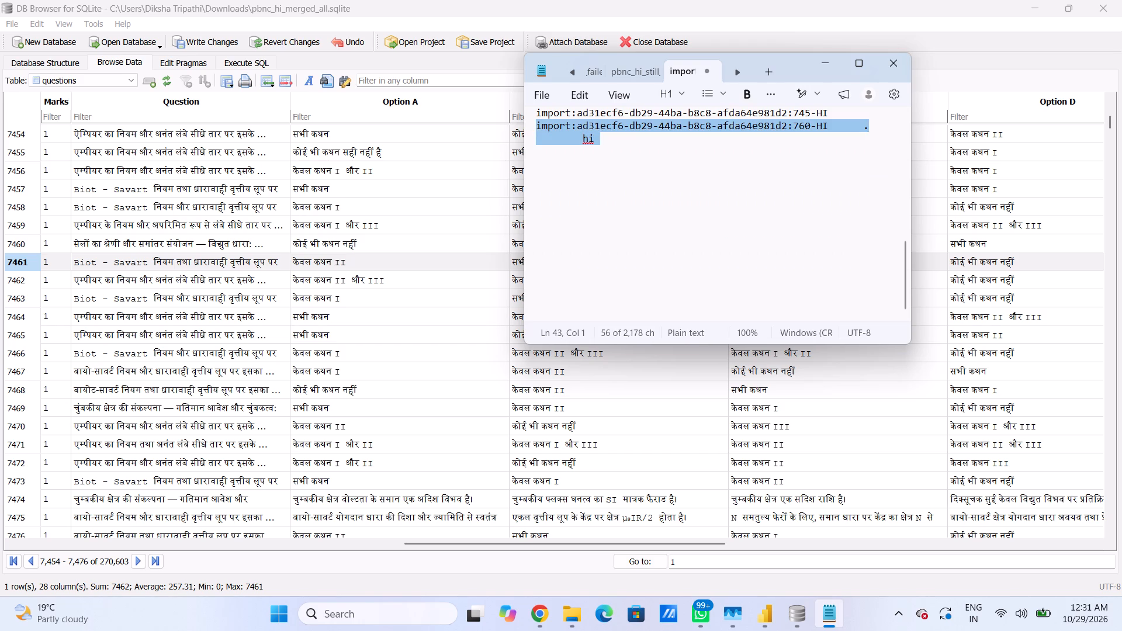
drag(941, 113, 863, 126)
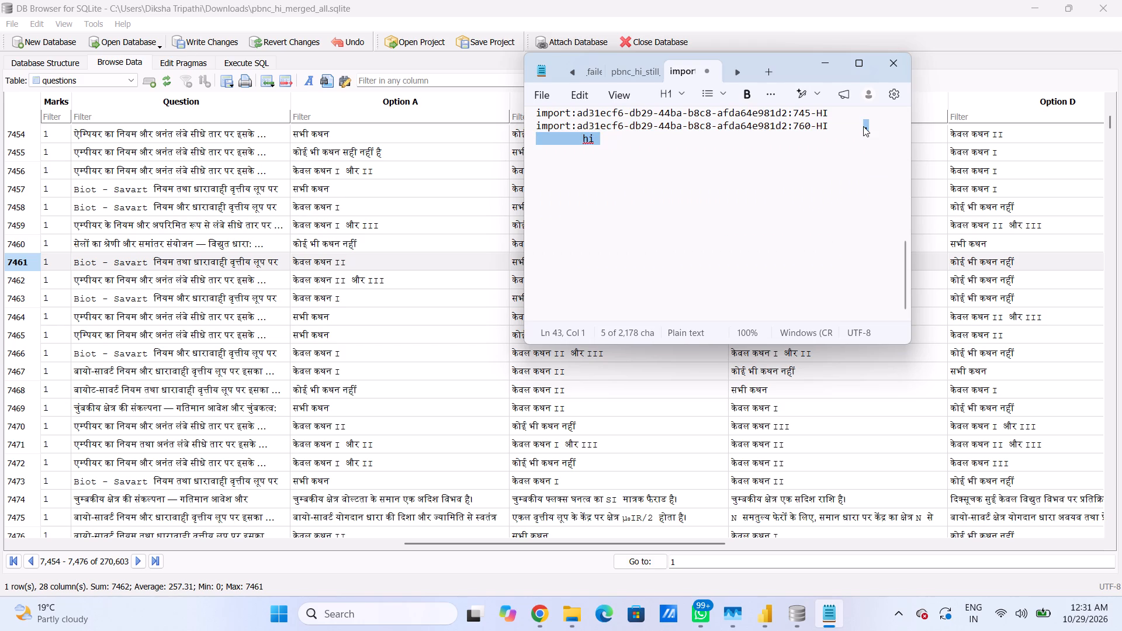
key(BackSpace)
key(Return)
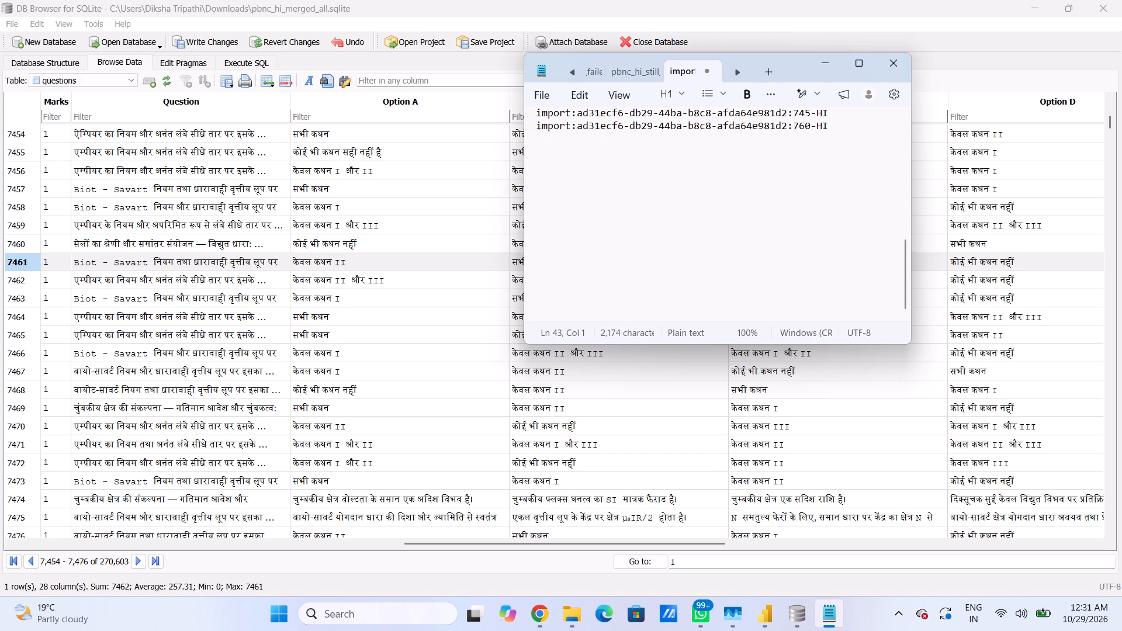
Add record 7463 to the Notepad list, keeping only its question ID ending in 757-HI, and start a new line.
click(30, 299)
key(ctrl+c)
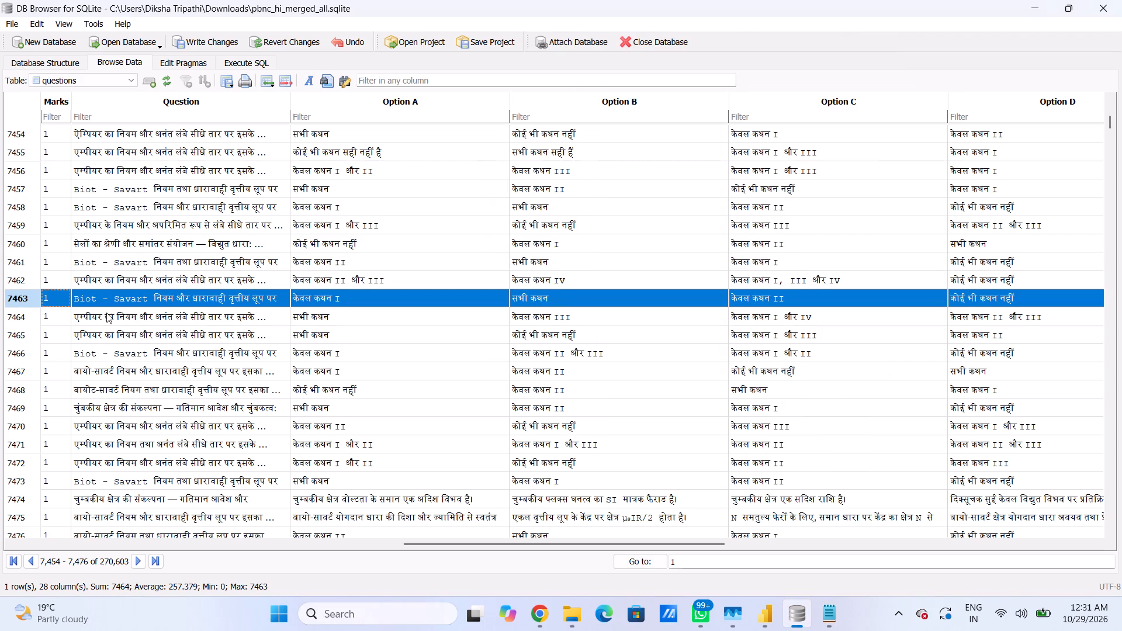
click(826, 612)
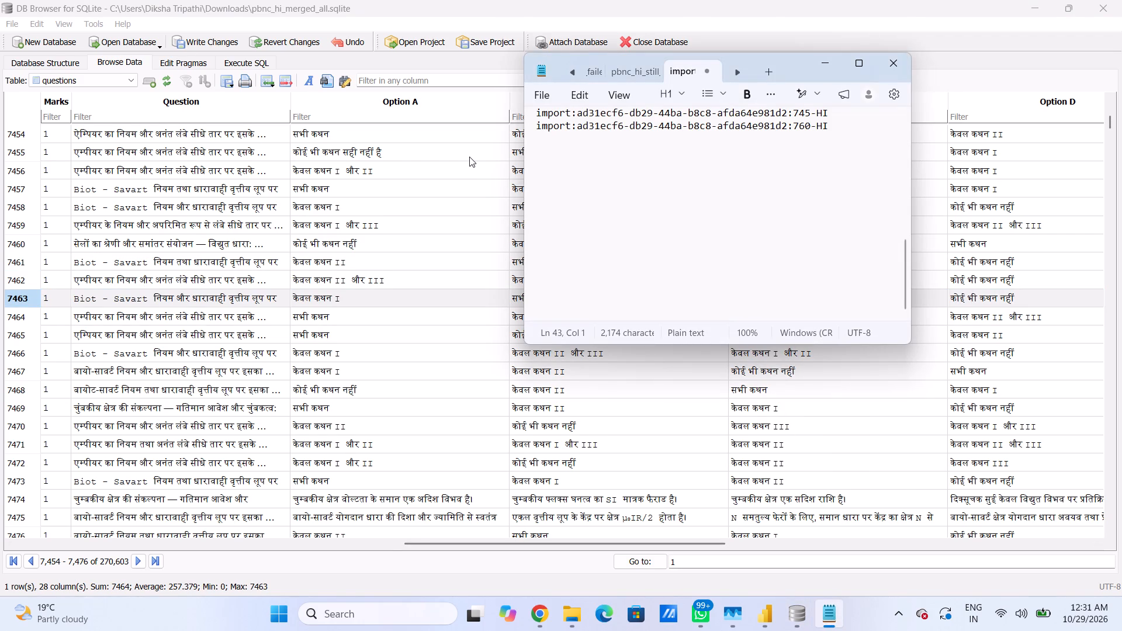
key(ctrl+v)
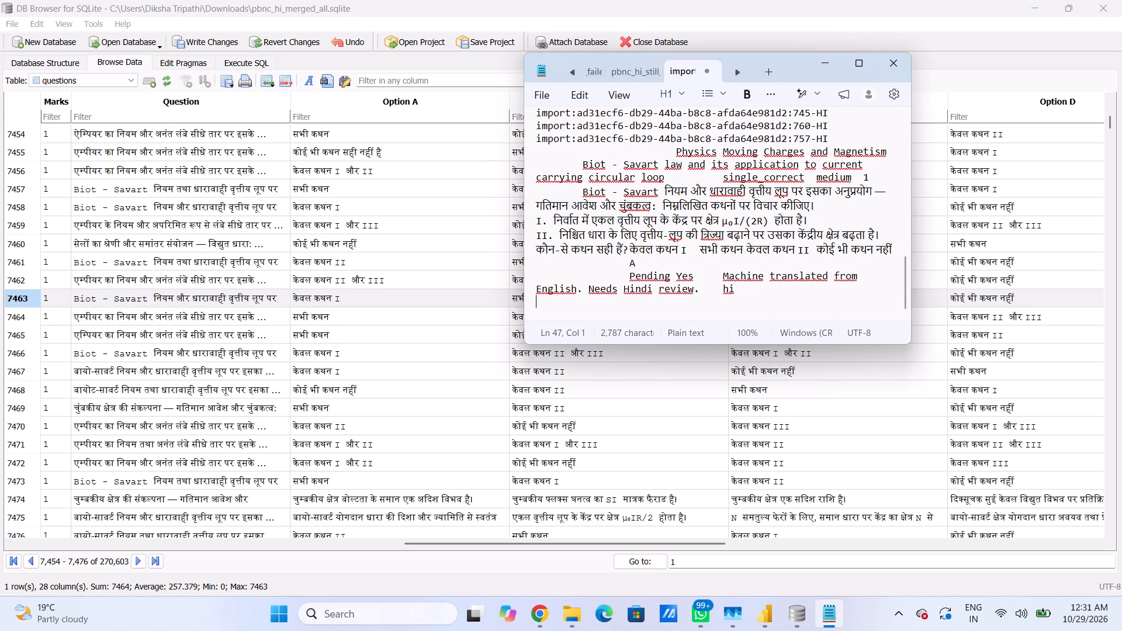
drag(538, 150, 778, 469)
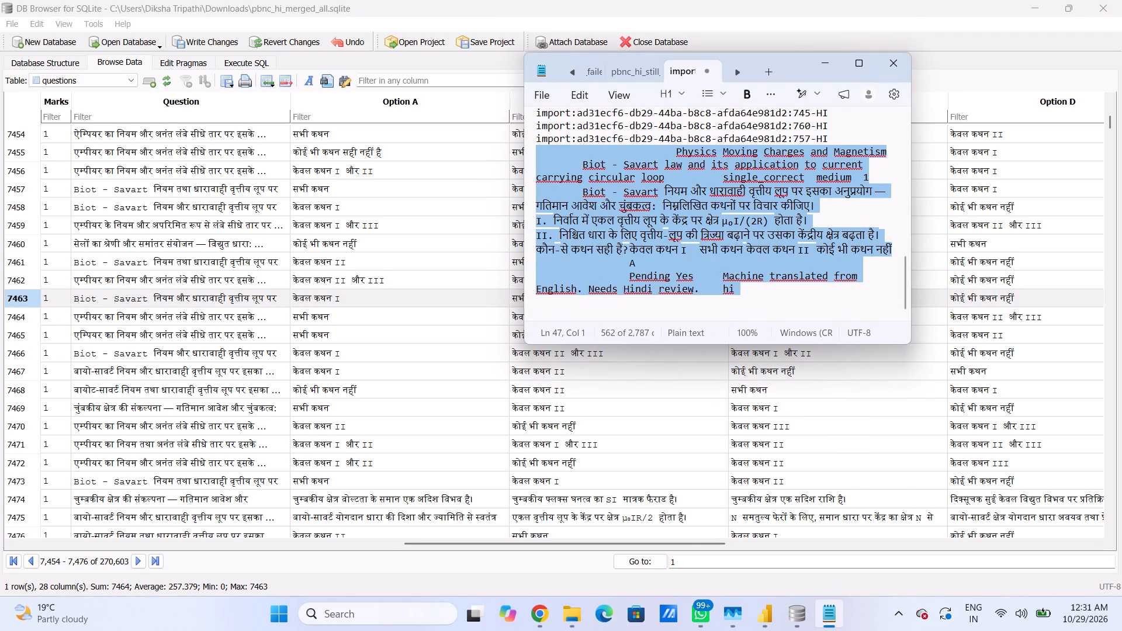
drag(778, 469, 921, 538)
key(BackSpace)
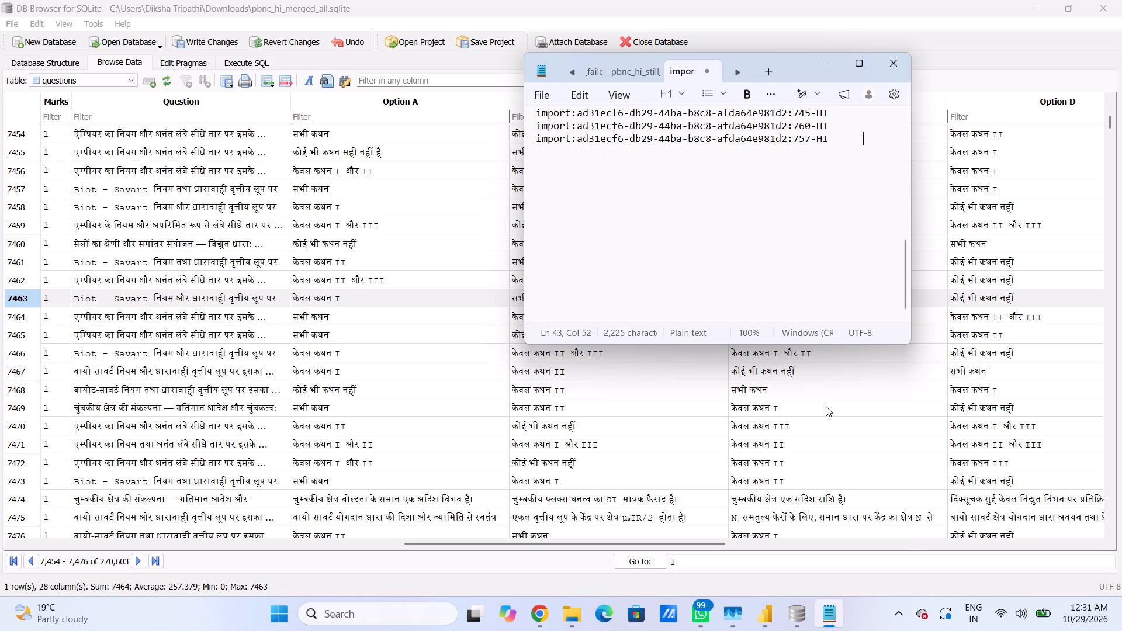
key(Return)
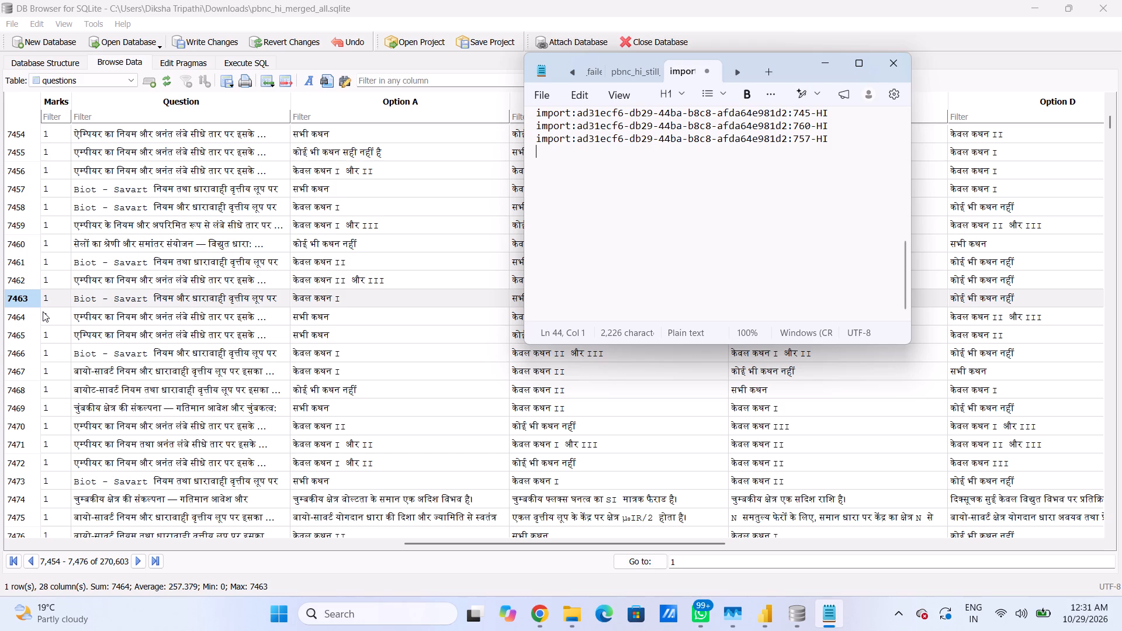
Add record 7466 to the Notepad list, keeping only its question ID ending in 758-HI, and start a new line.
click(25, 351)
key(ctrl+c)
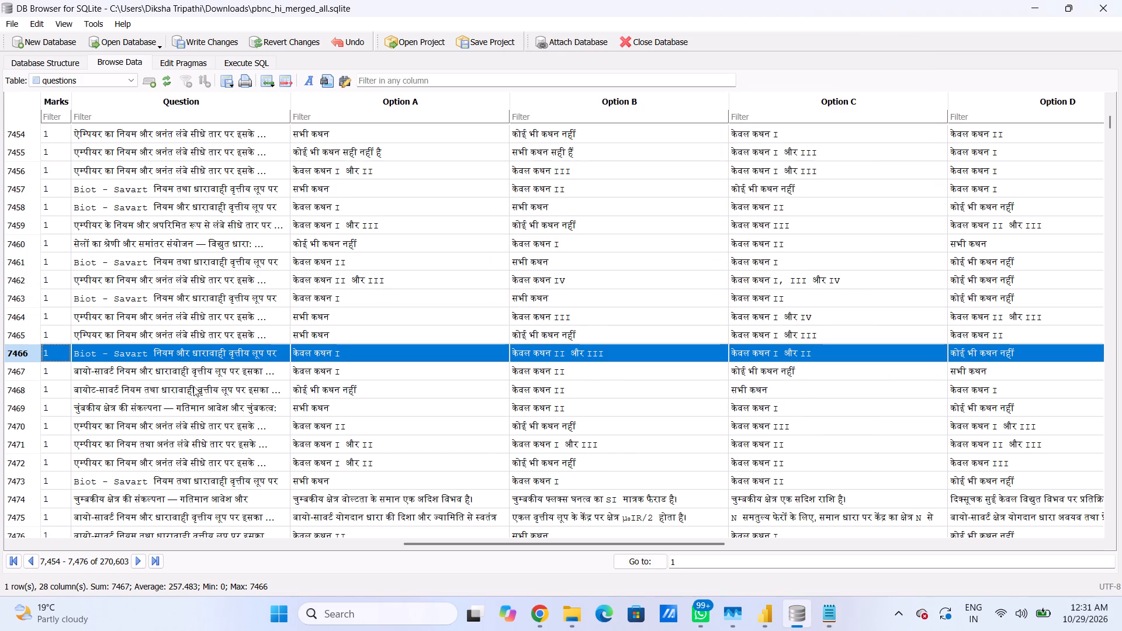
click(826, 617)
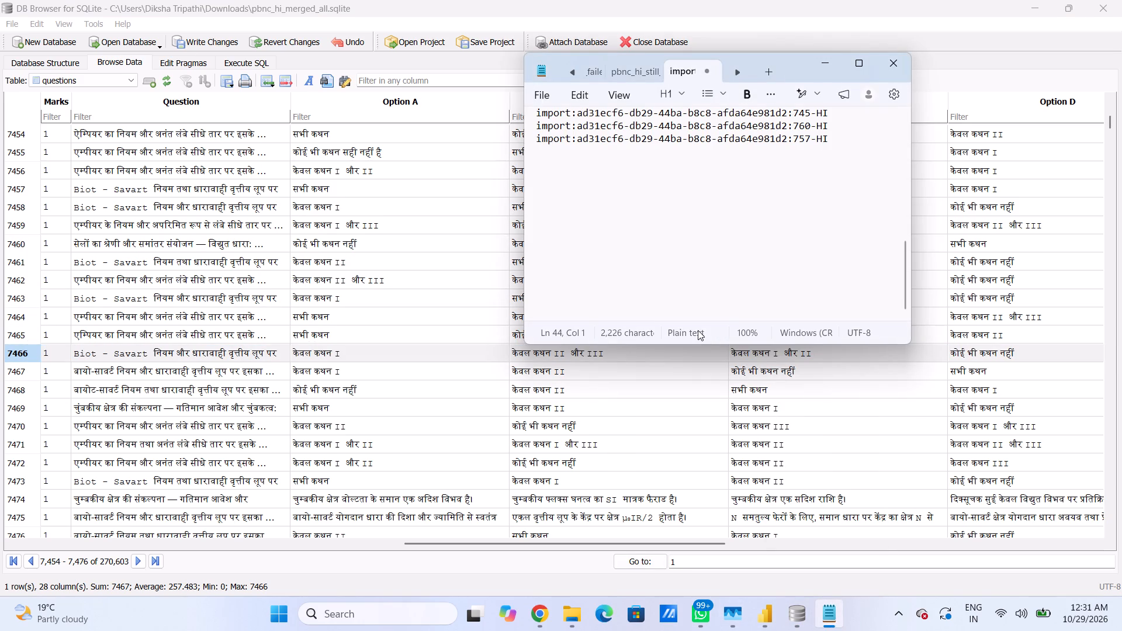
key(ctrl+v)
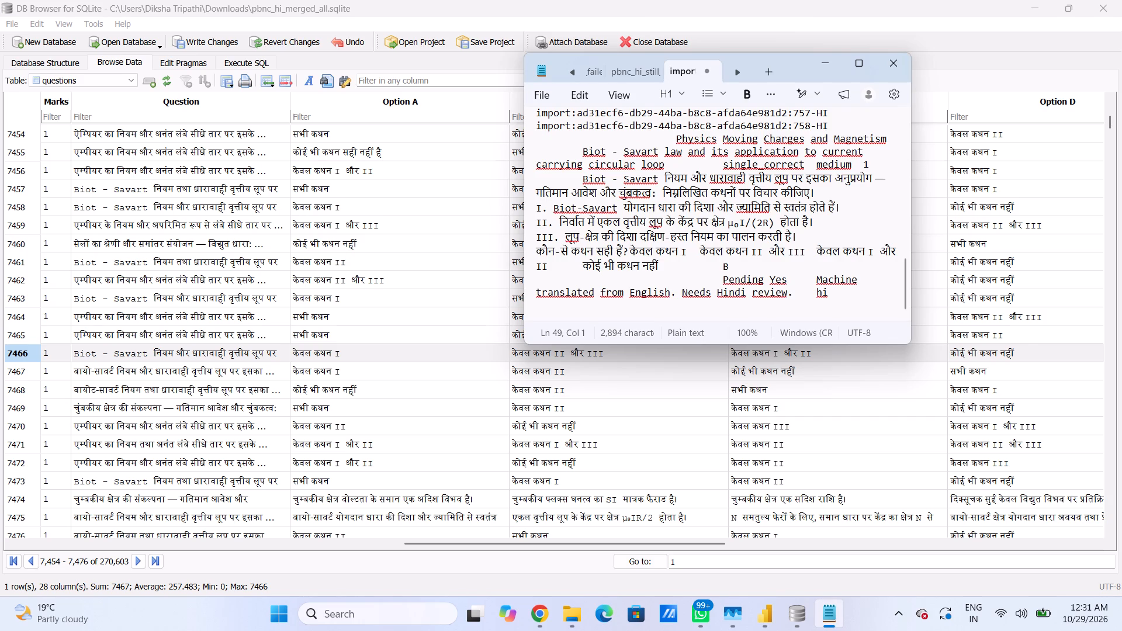
drag(538, 135, 941, 497)
key(BackSpace)
key(Return)
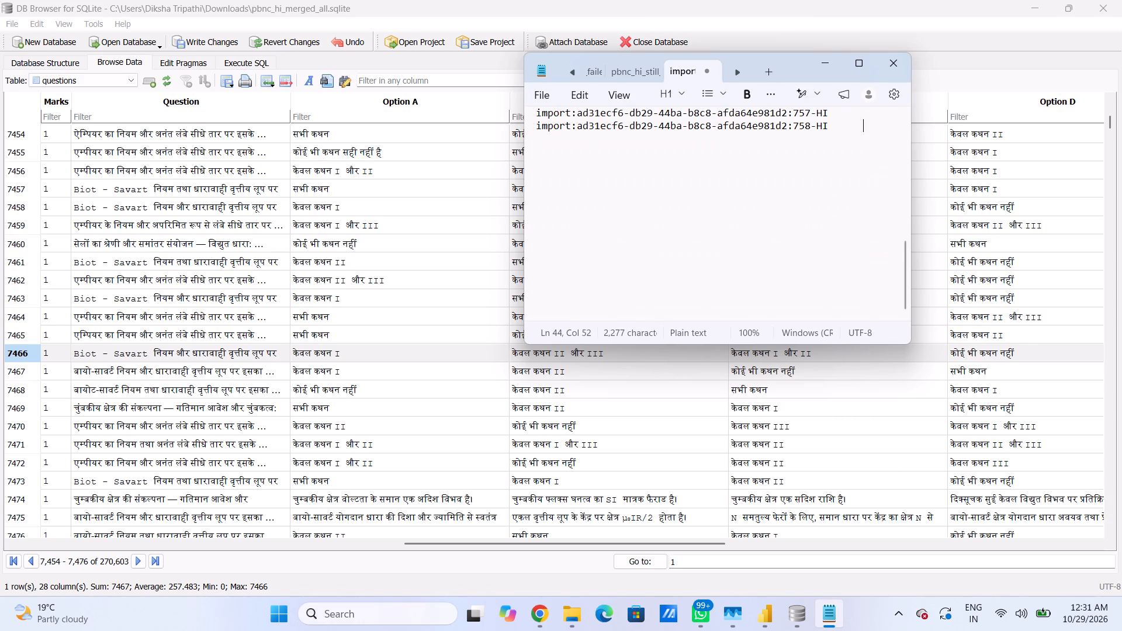
Add record 7473 to the Notepad list, keeping only its question ID ending in 756-HI, and start a new line.
click(28, 482)
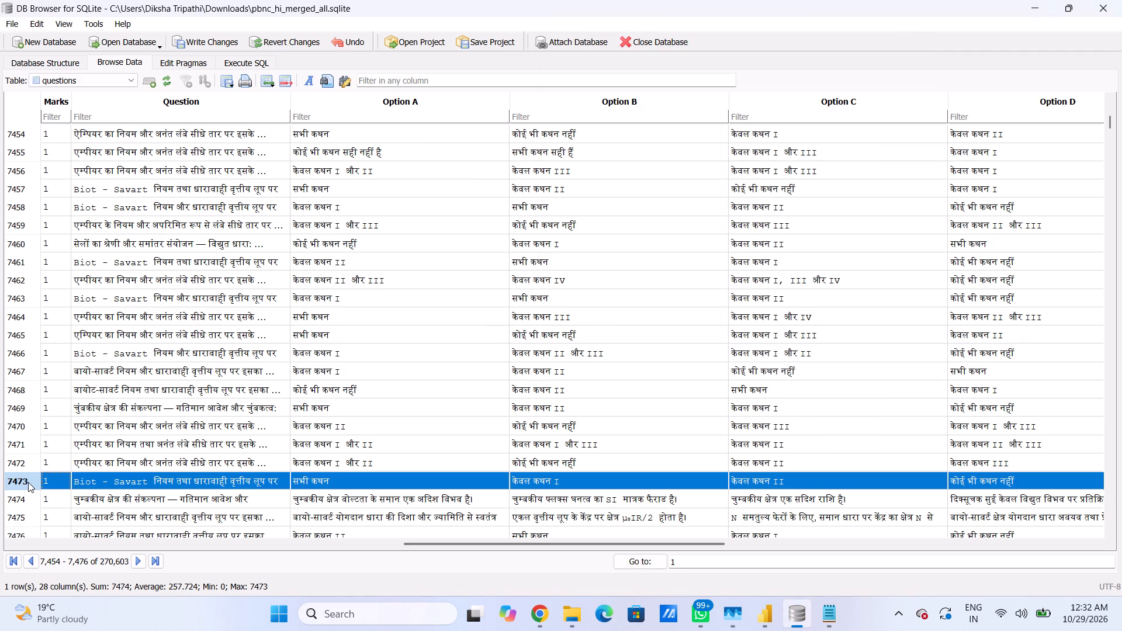
key(ctrl+c)
click(834, 606)
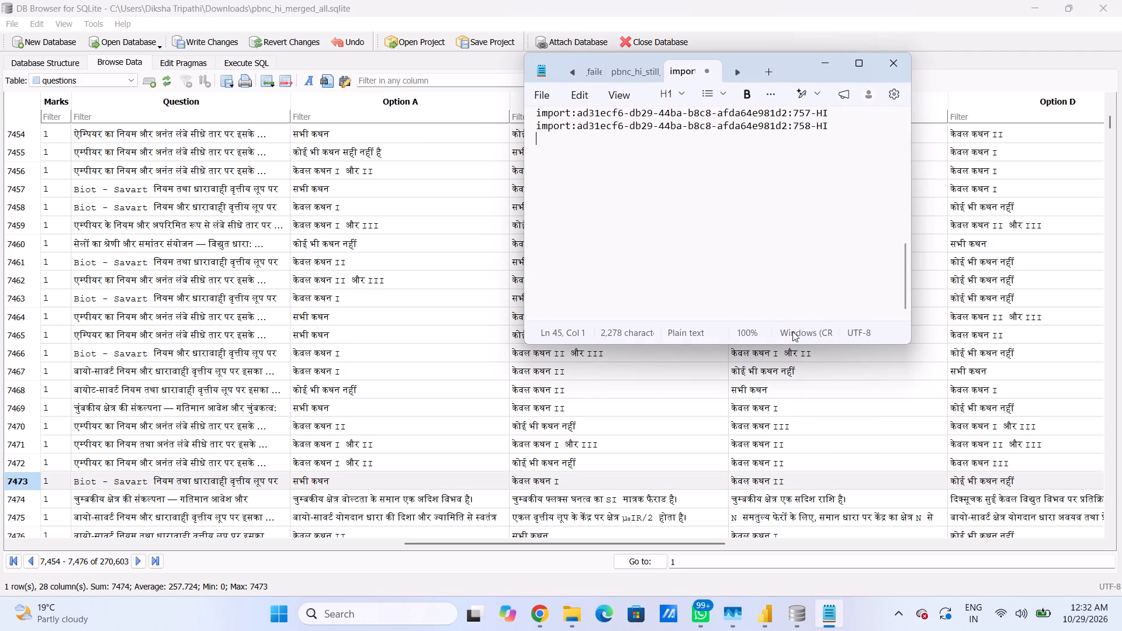
key(ctrl+v)
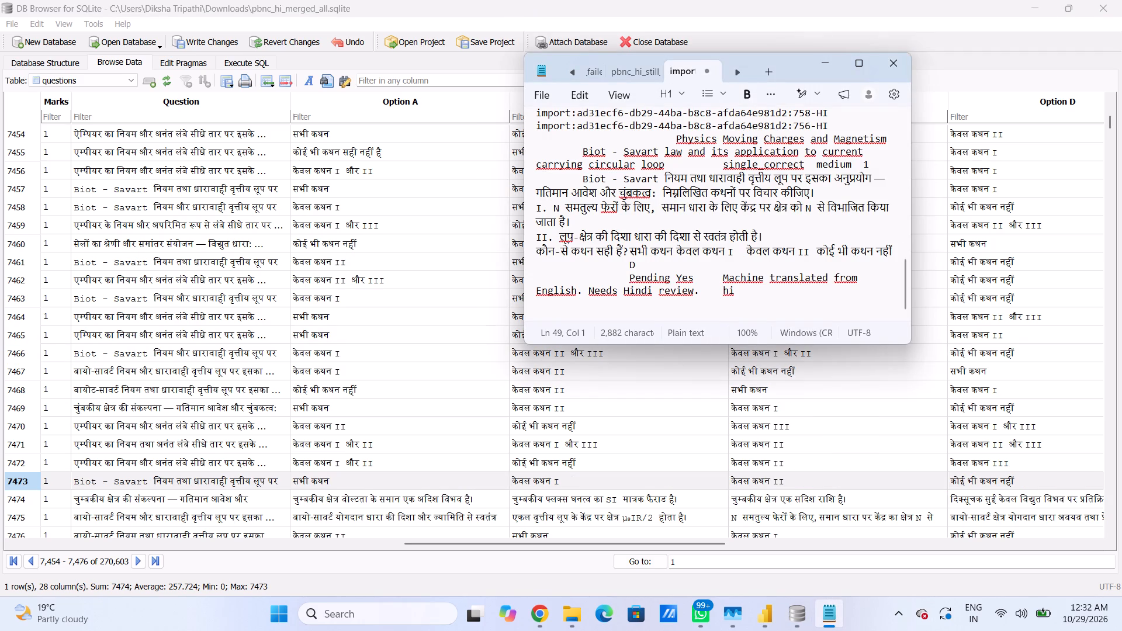
drag(538, 138, 830, 360)
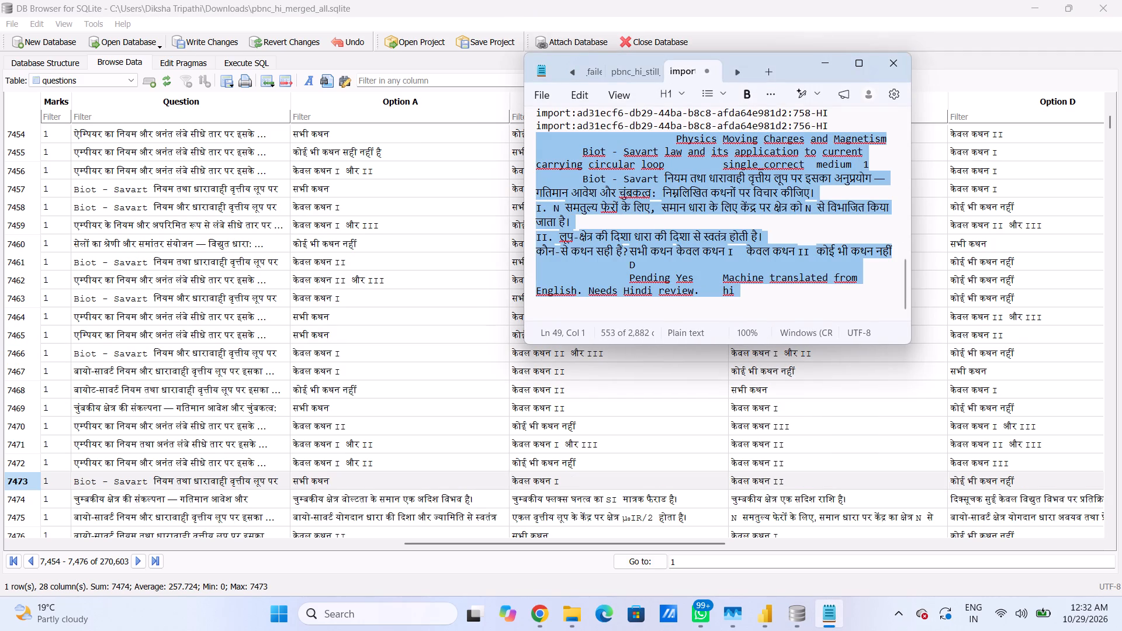
drag(830, 360, 831, 361)
key(BackSpace)
scroll(767, 248, up, 1)
scroll(767, 248, down, 7)
key(Return)
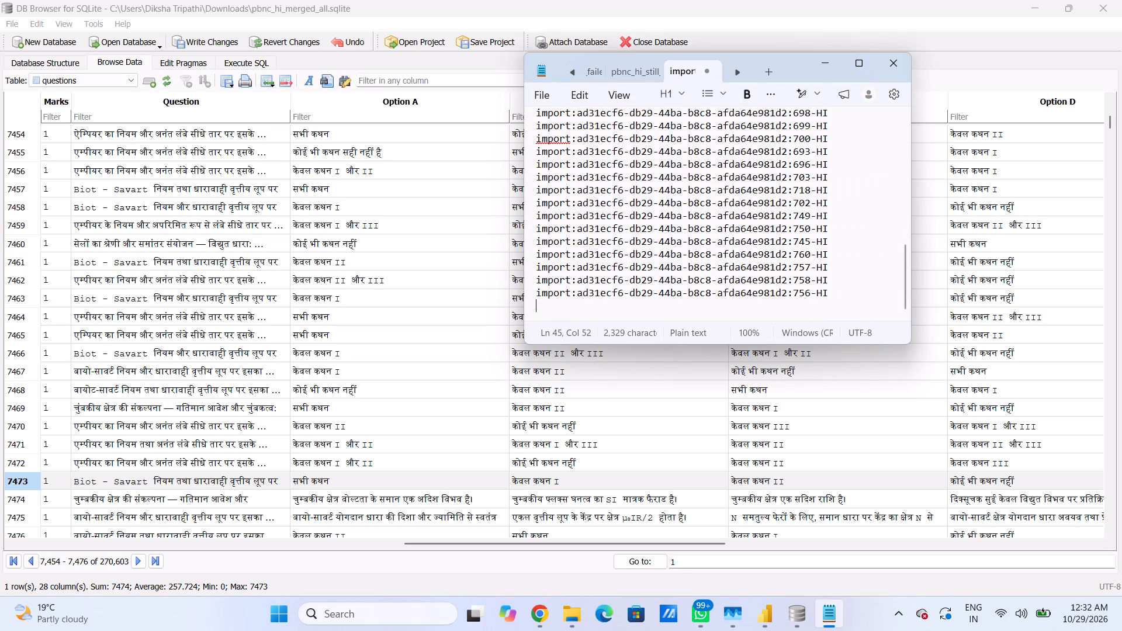
Add record 7481 to the Notepad list, keeping only its question ID ending in 765-HI, and start a new line.
scroll(374, 419, down, 2)
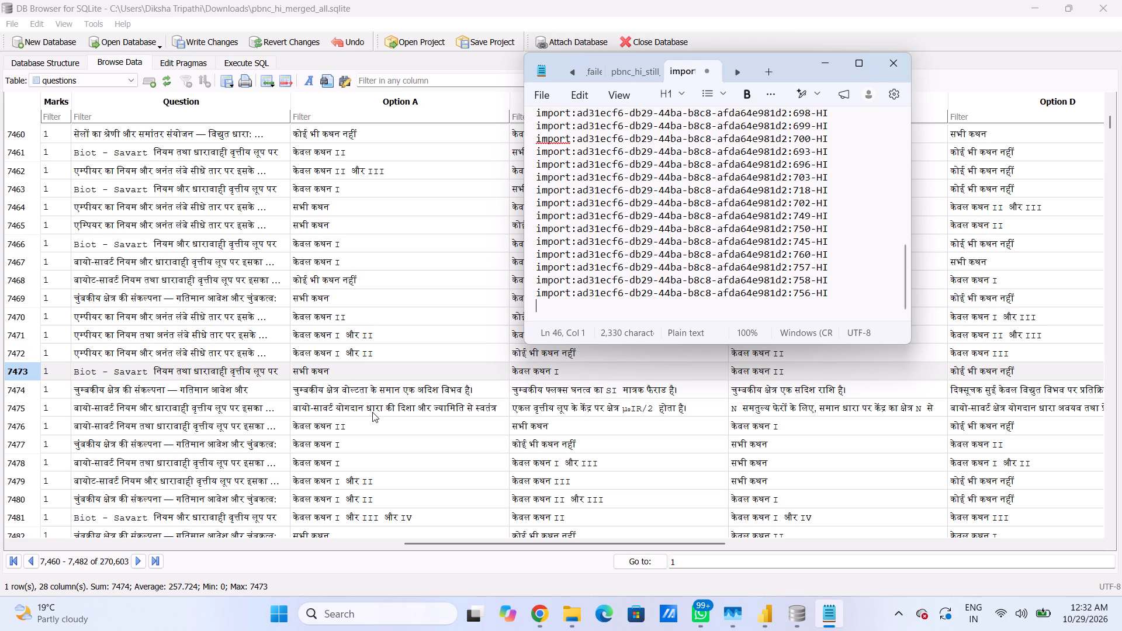
scroll(372, 412, down, 1)
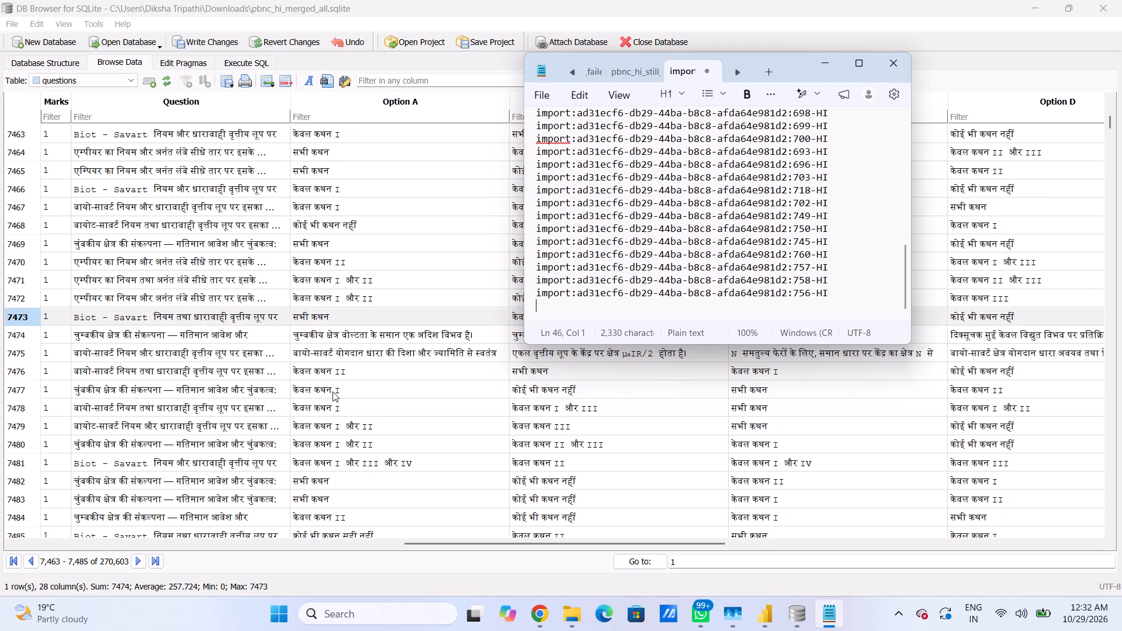
click(13, 462)
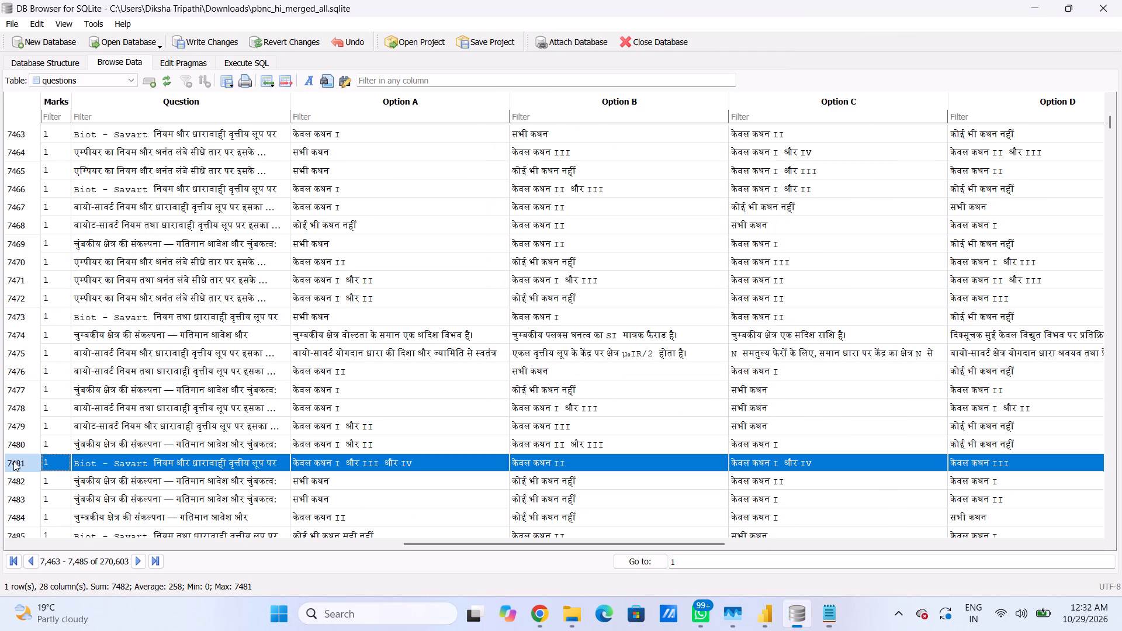
key(ctrl+c)
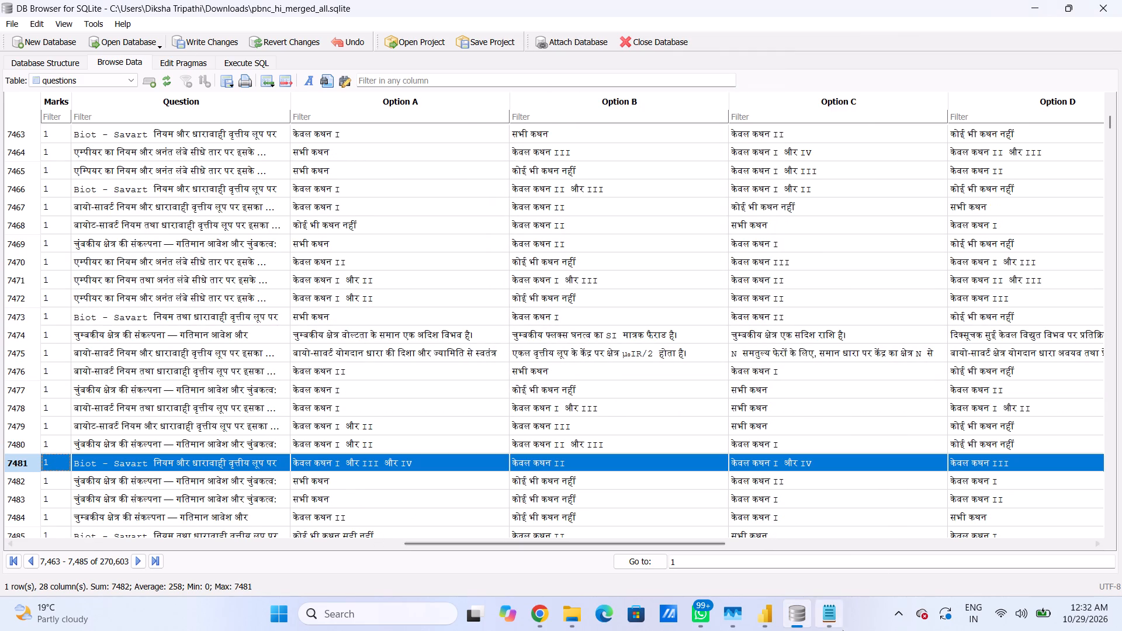
click(823, 617)
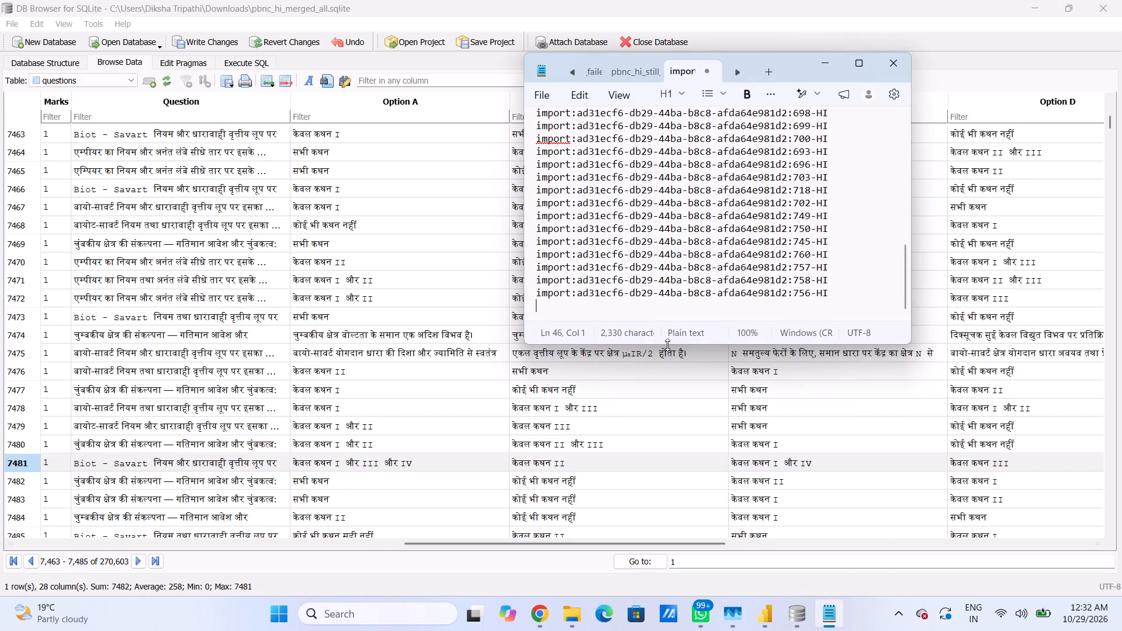
key(ctrl+v)
scroll(583, 190, up, 1)
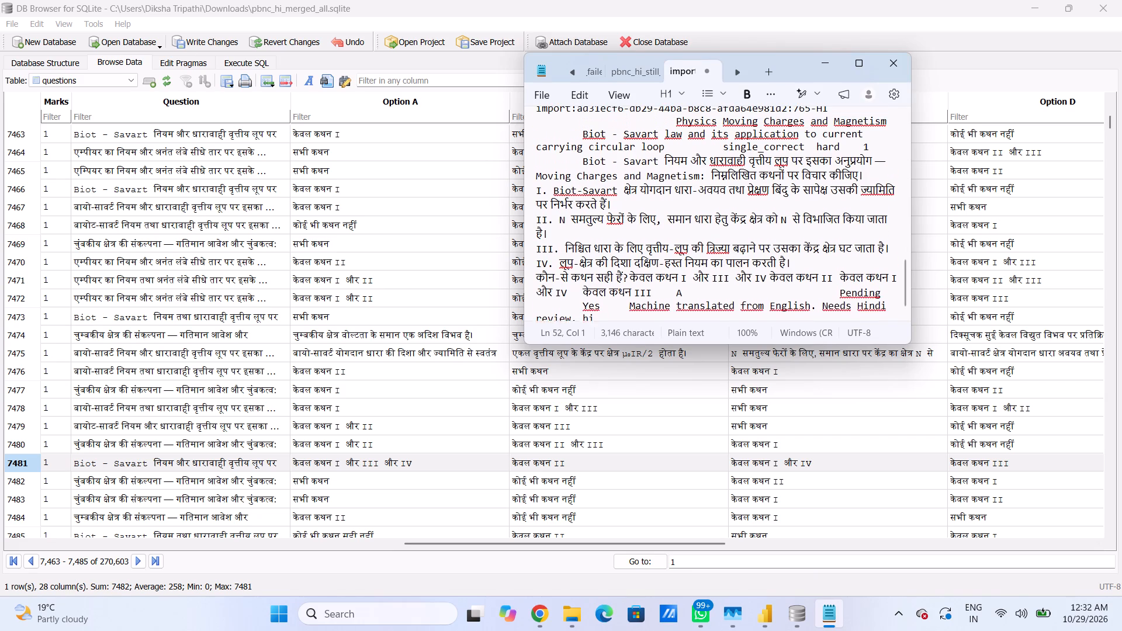
drag(536, 138, 547, 149)
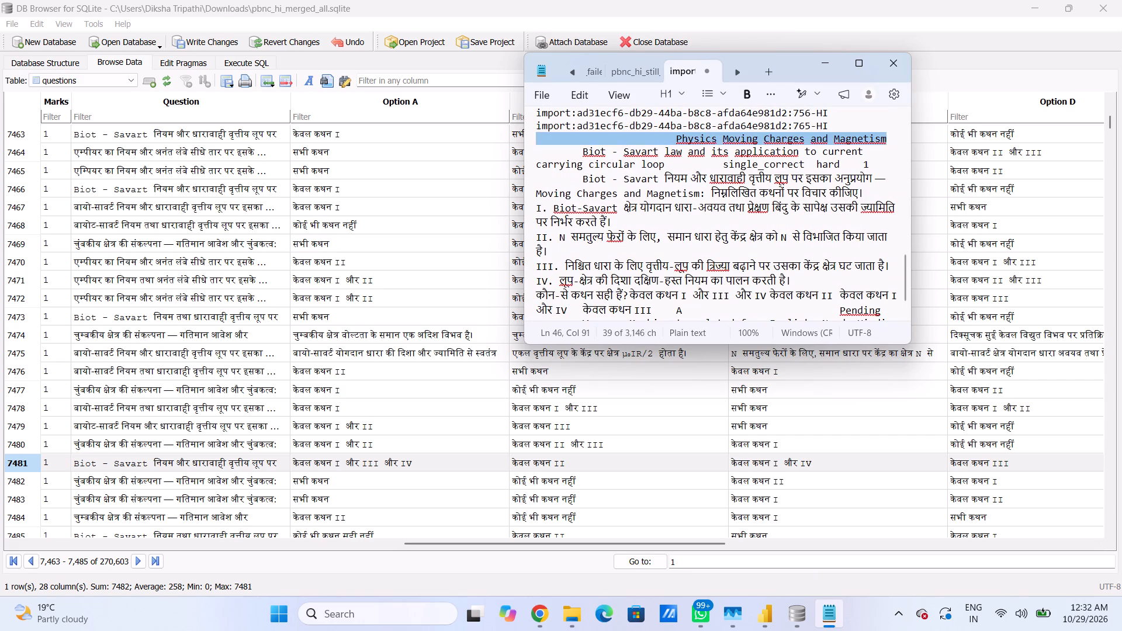
drag(547, 149, 829, 326)
key(BackSpace)
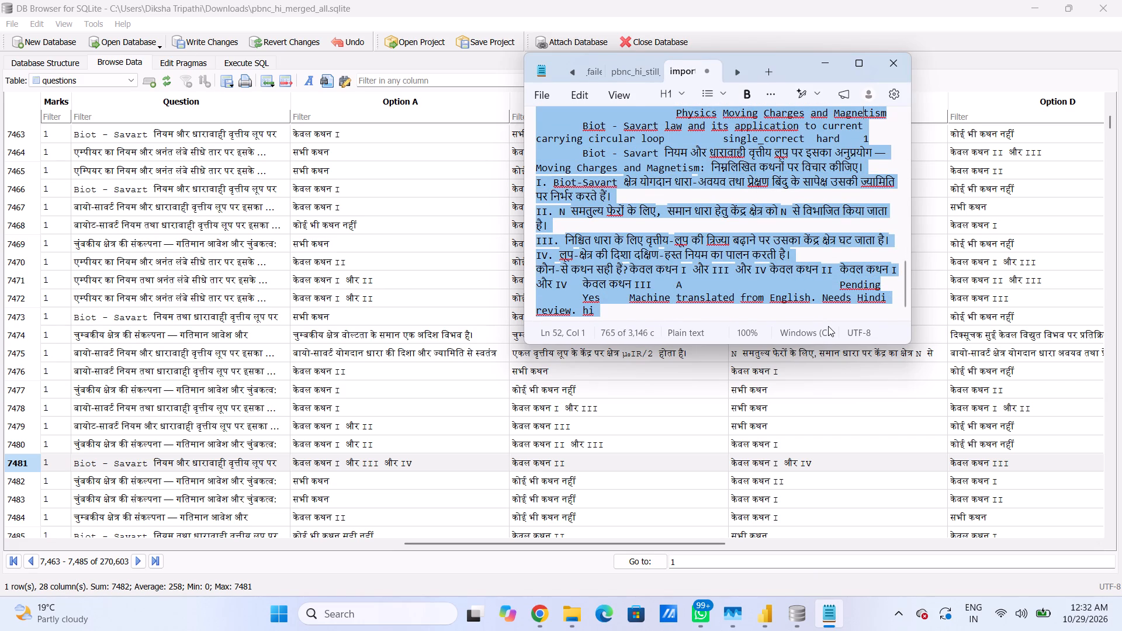
key(Return)
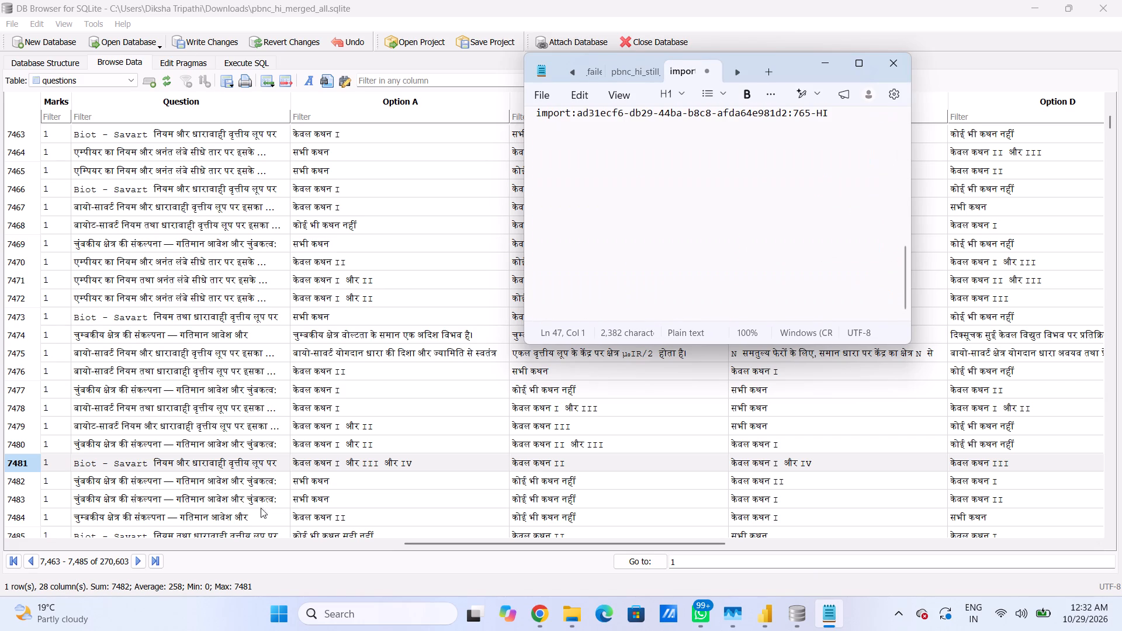
Add record 7485 to the Notepad list, keeping only its question ID ending in 751-HI, and start a new line.
scroll(146, 478, down, 2)
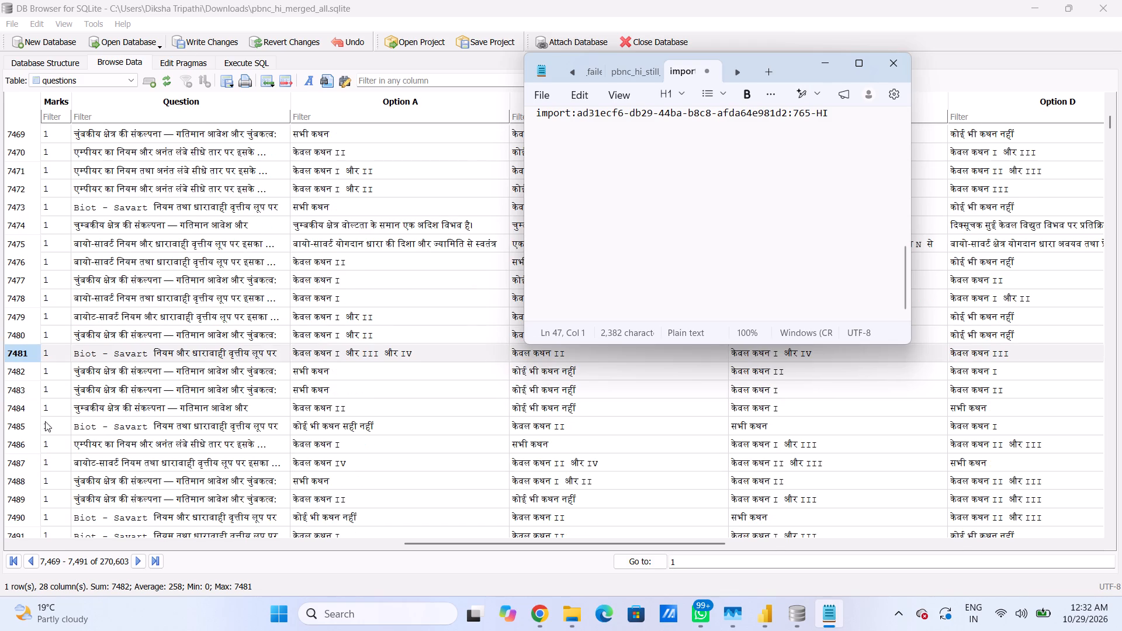
click(24, 422)
key(ctrl+c)
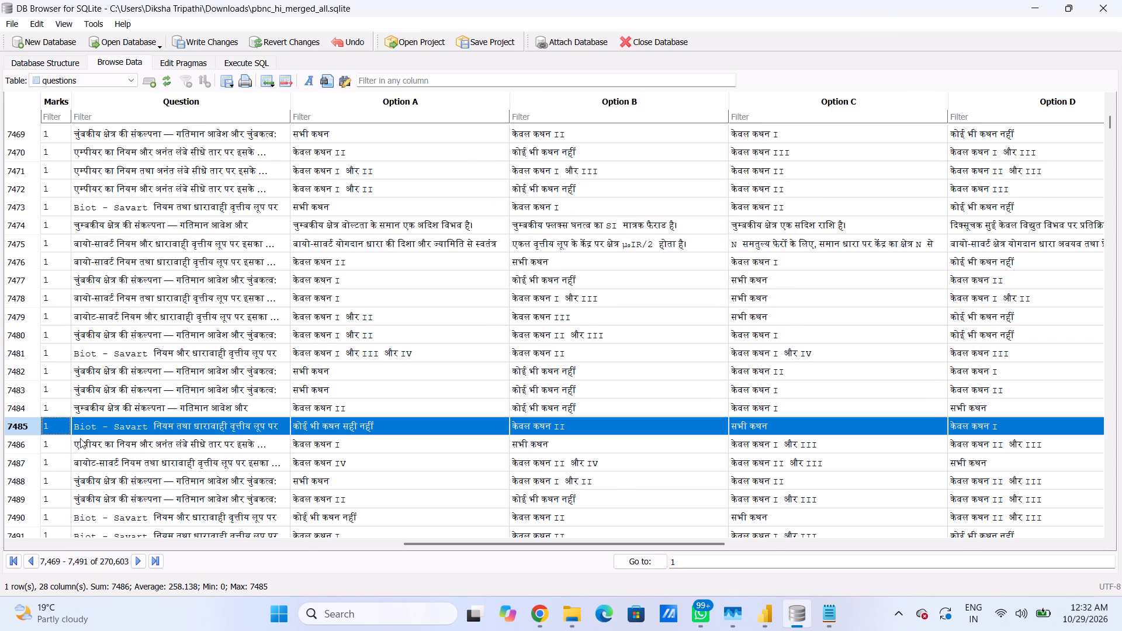
click(836, 613)
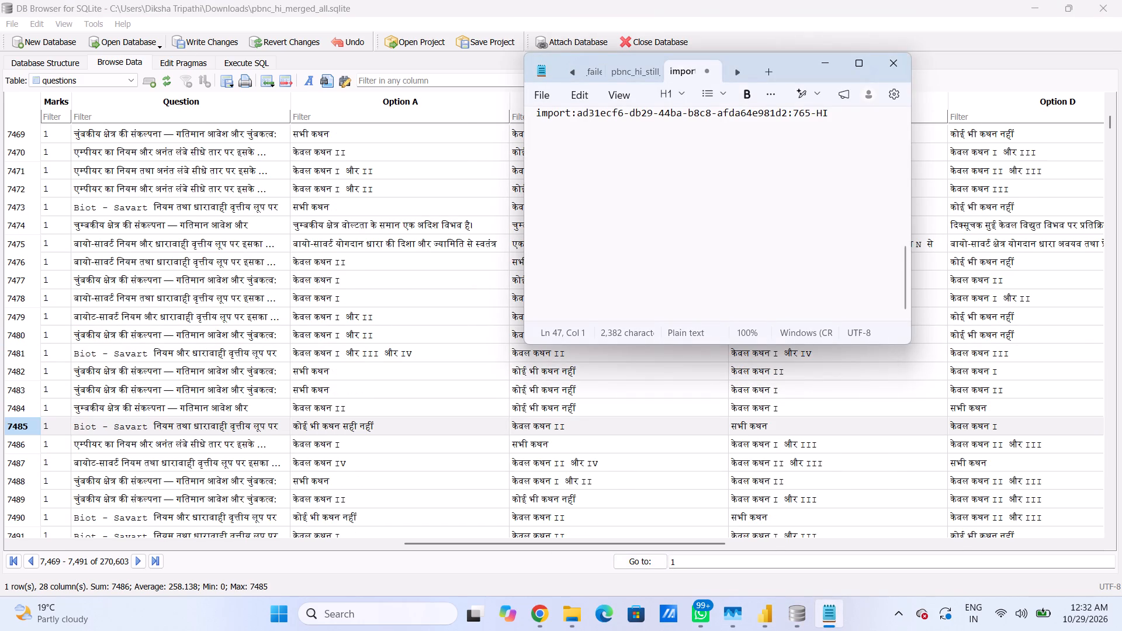
key(ctrl+v)
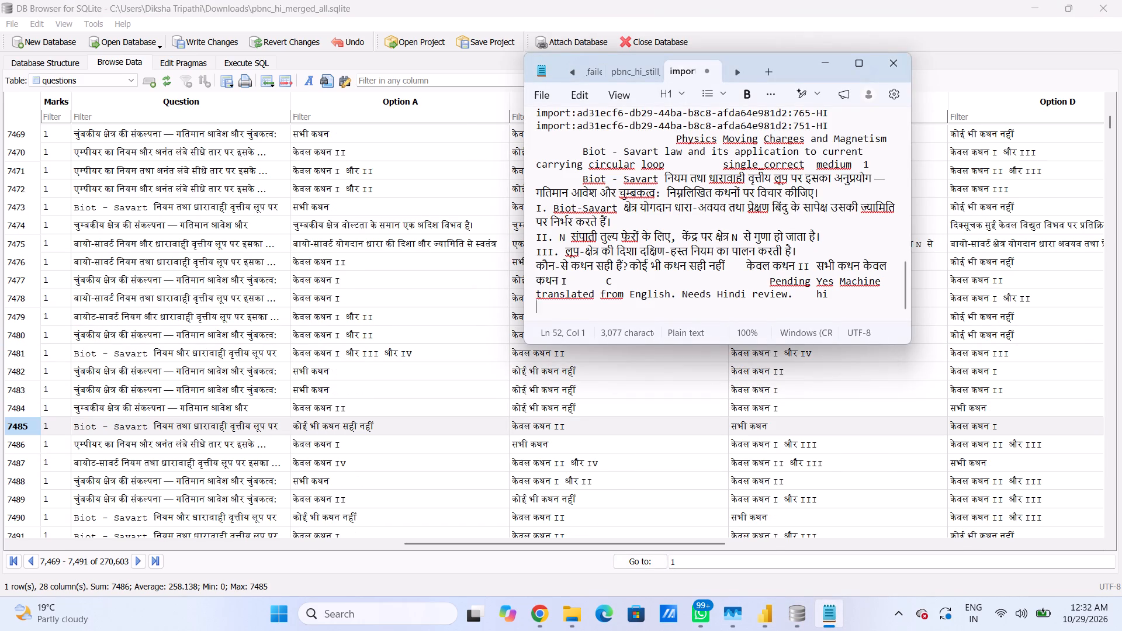
drag(537, 136, 901, 366)
key(BackSpace)
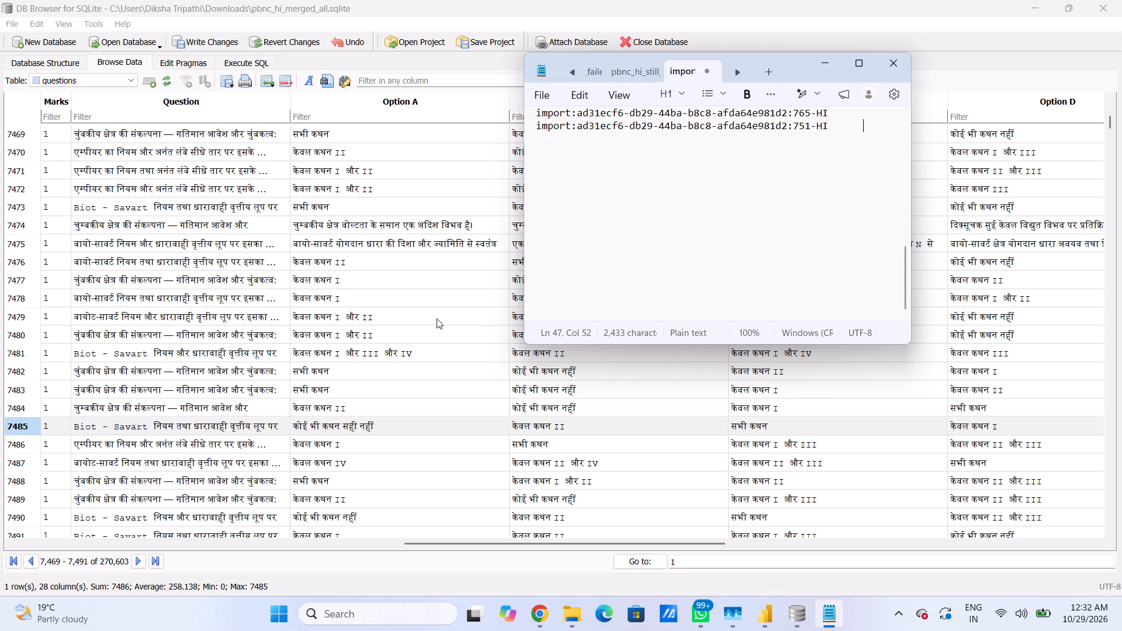
key(Return)
Add record 7490 to the Notepad list, keeping only its question ID ending in 759-HI, and start a new line.
click(20, 518)
key(ctrl+c)
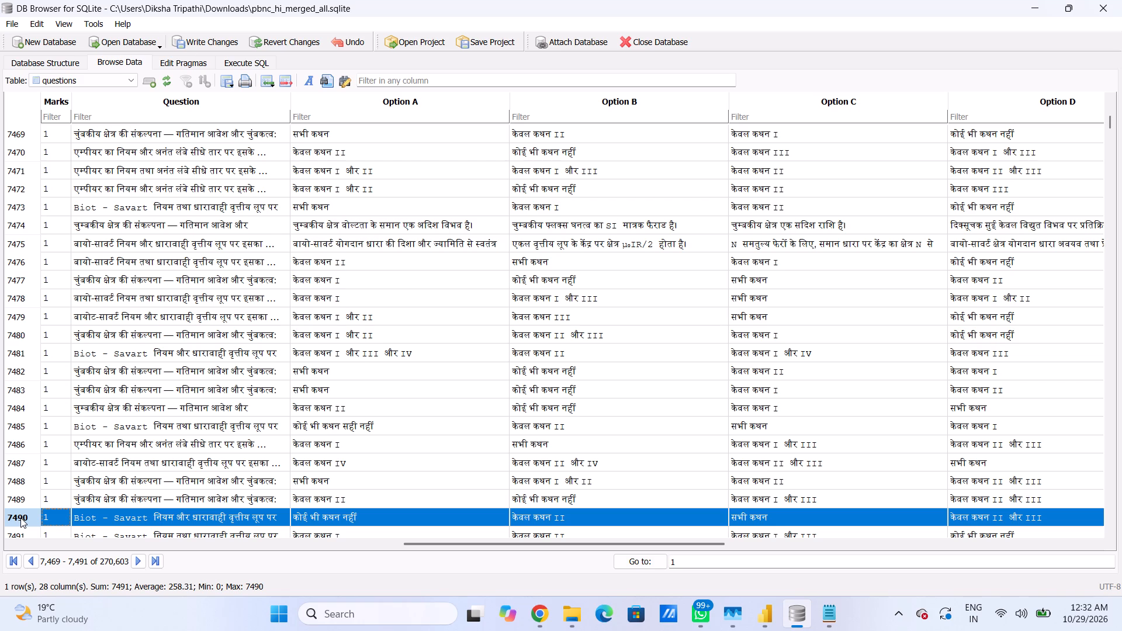
click(832, 607)
click(834, 619)
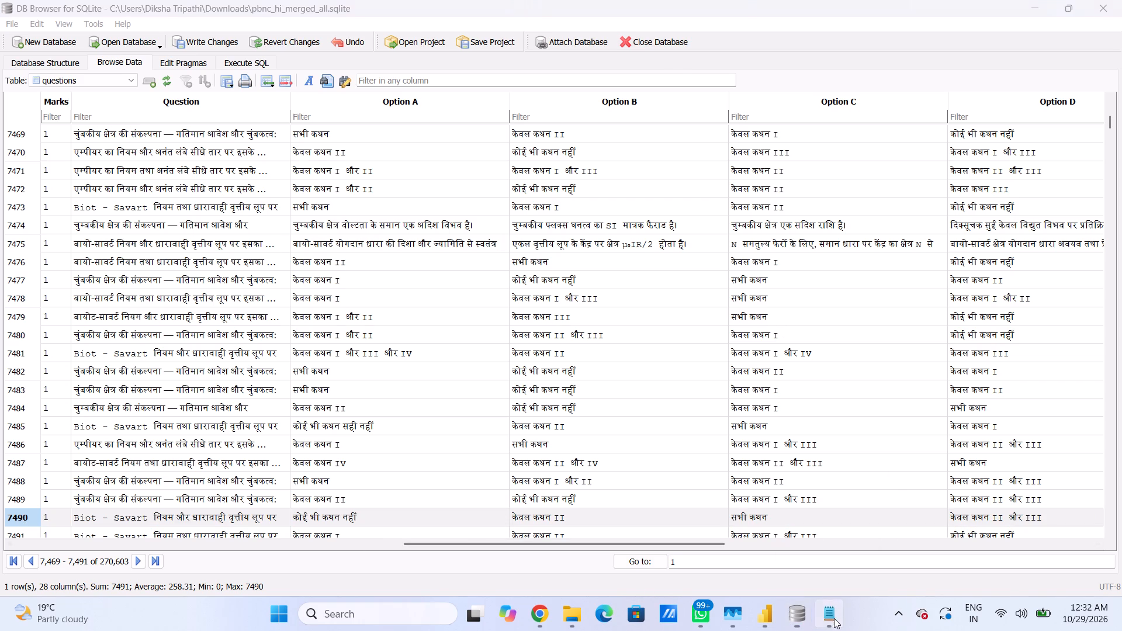
key(ctrl+v)
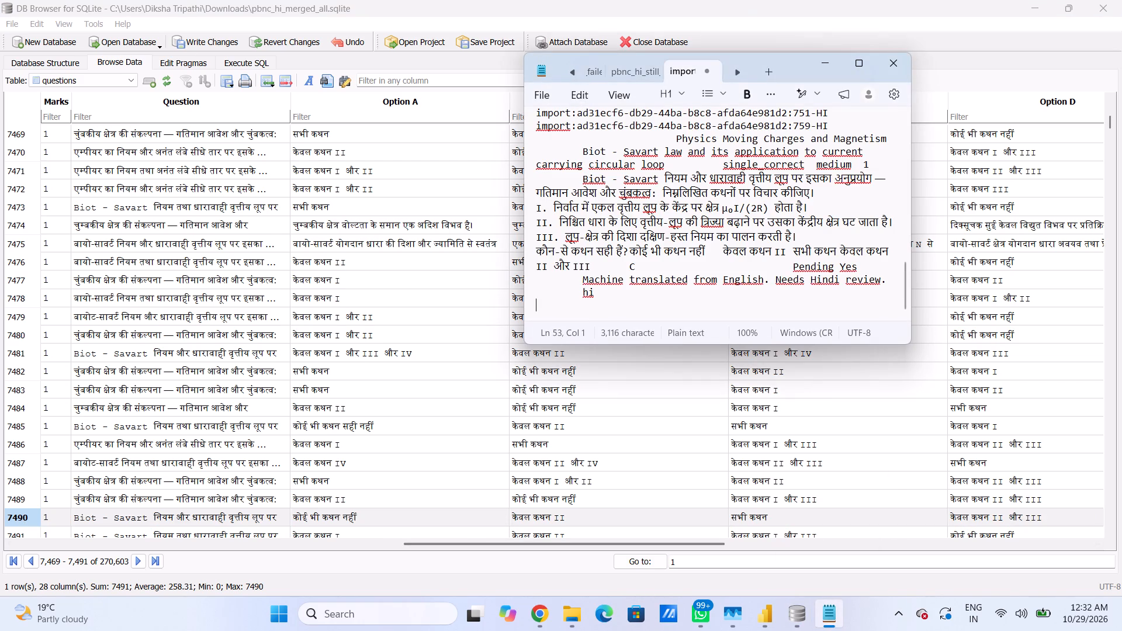
drag(538, 142, 777, 354)
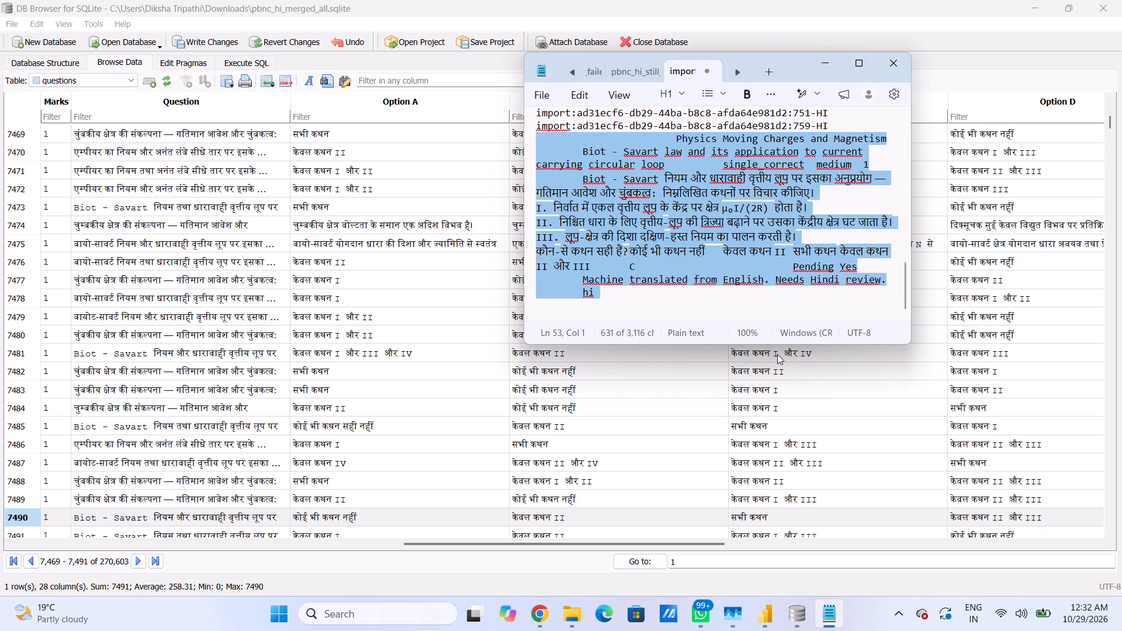
key(BackSpace)
key(Return)
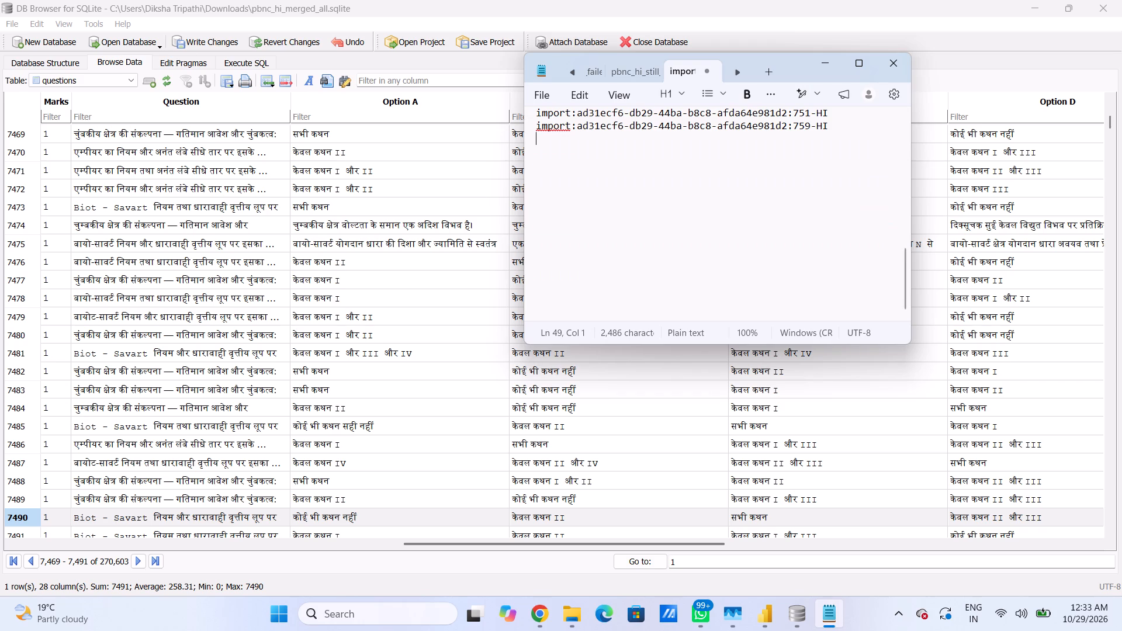
Add record 7491 to the Notepad list, keeping only its question ID ending in 762-HI, and start a new line.
scroll(108, 488, down, 3)
click(34, 372)
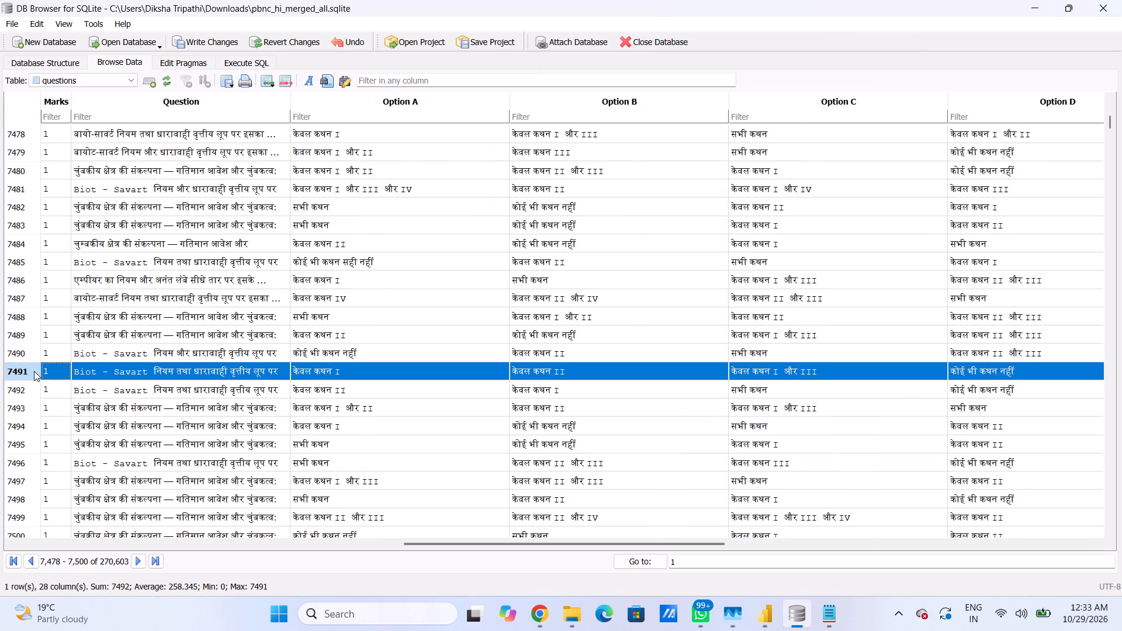
key(ctrl+c)
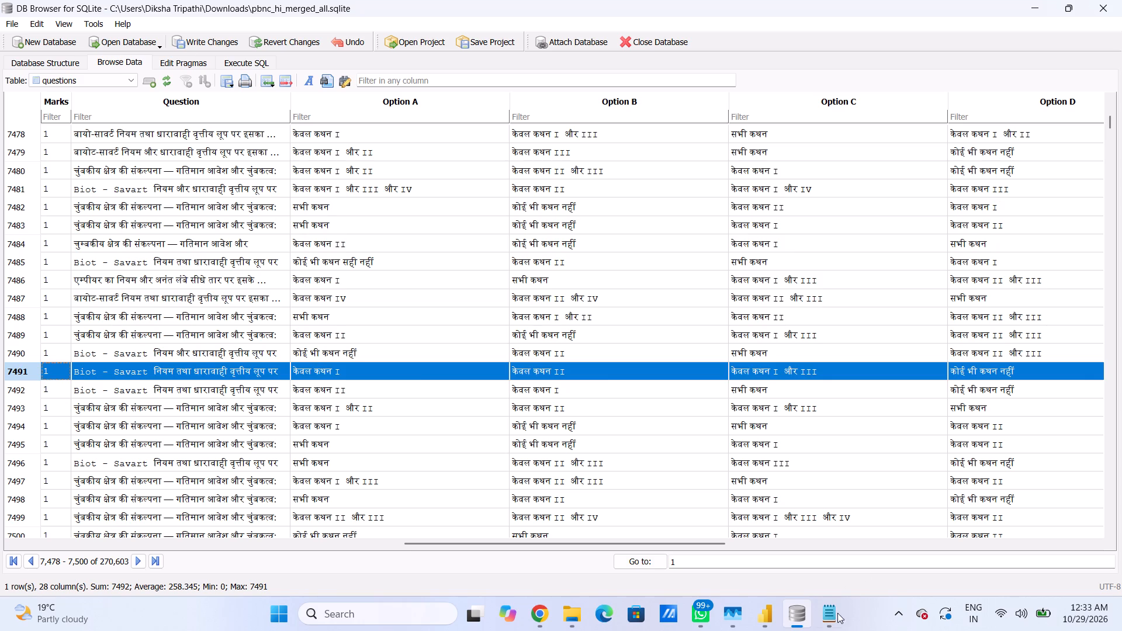
click(832, 622)
key(ctrl+v)
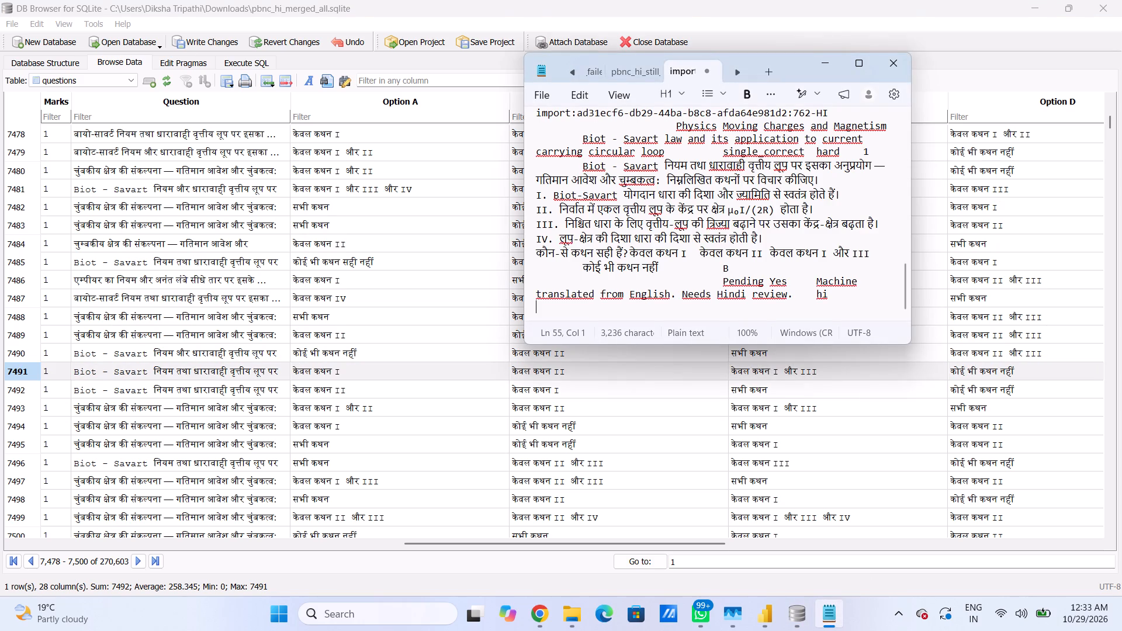
drag(537, 125, 888, 375)
key(BackSpace)
key(Return)
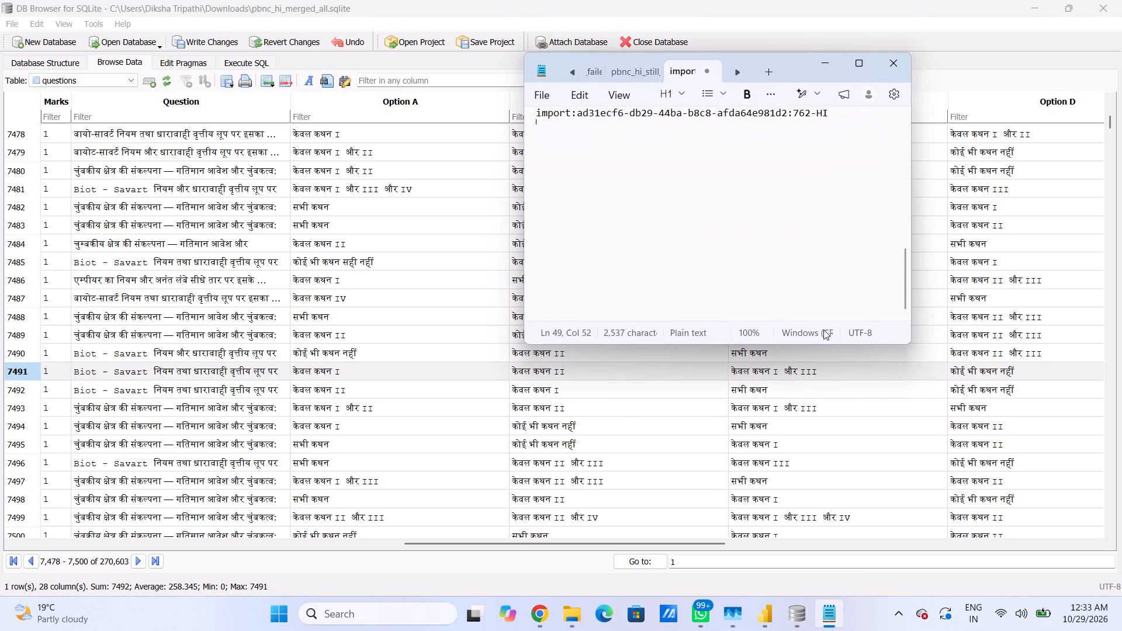
Add record 7492 to the Notepad list, keeping only its question ID ending in 763-HI, and start a new line.
click(19, 390)
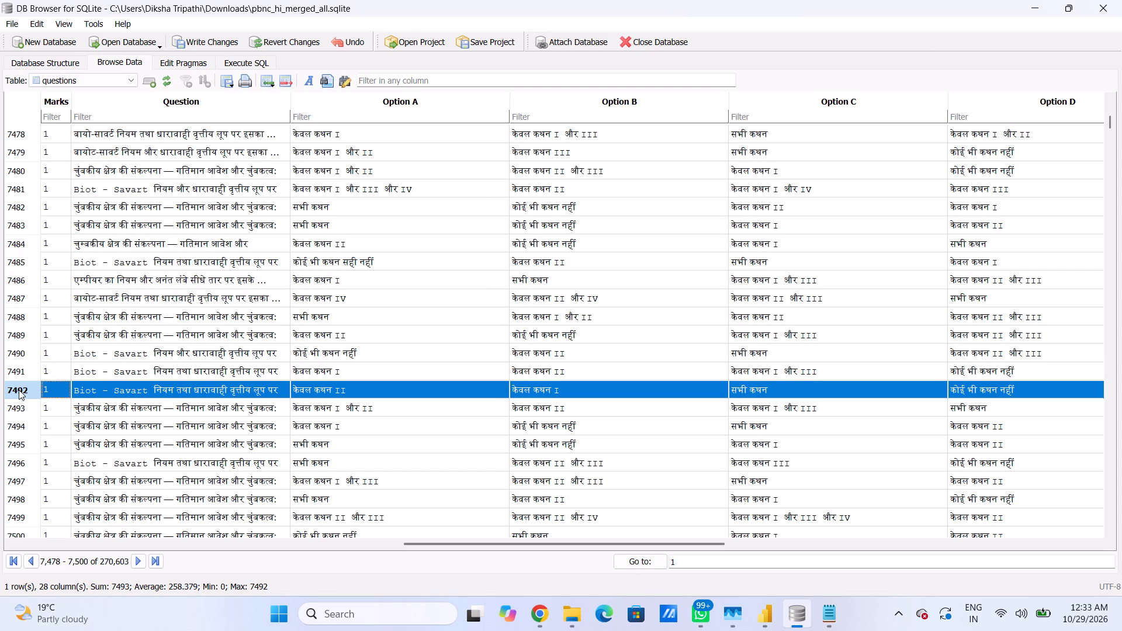
key(ctrl+c)
click(824, 616)
key(ctrl+v)
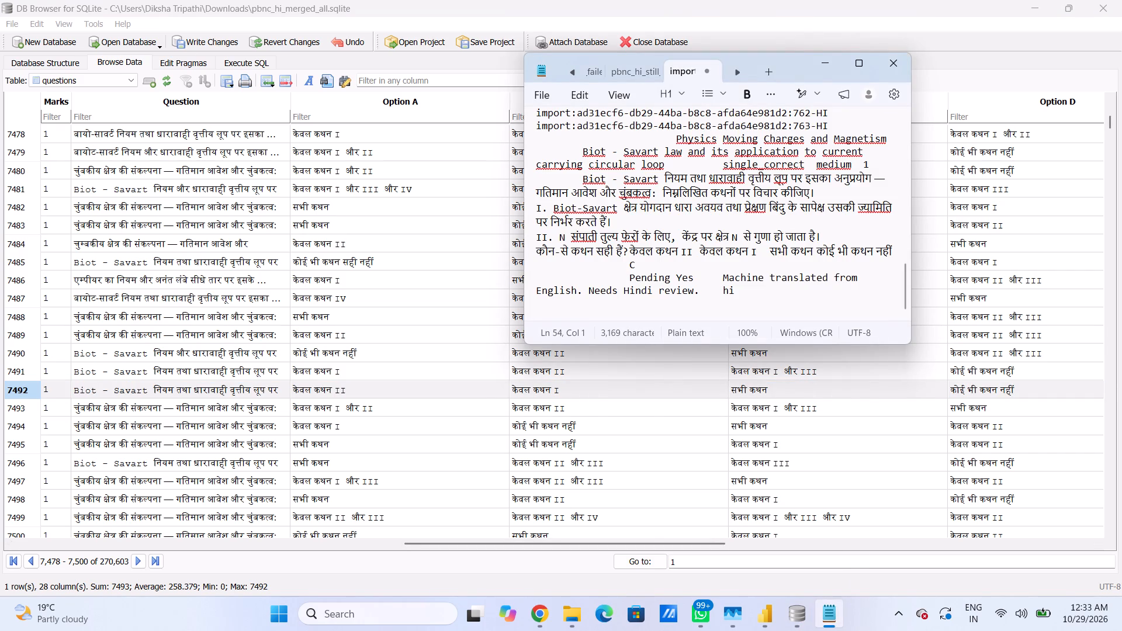
drag(539, 137, 798, 321)
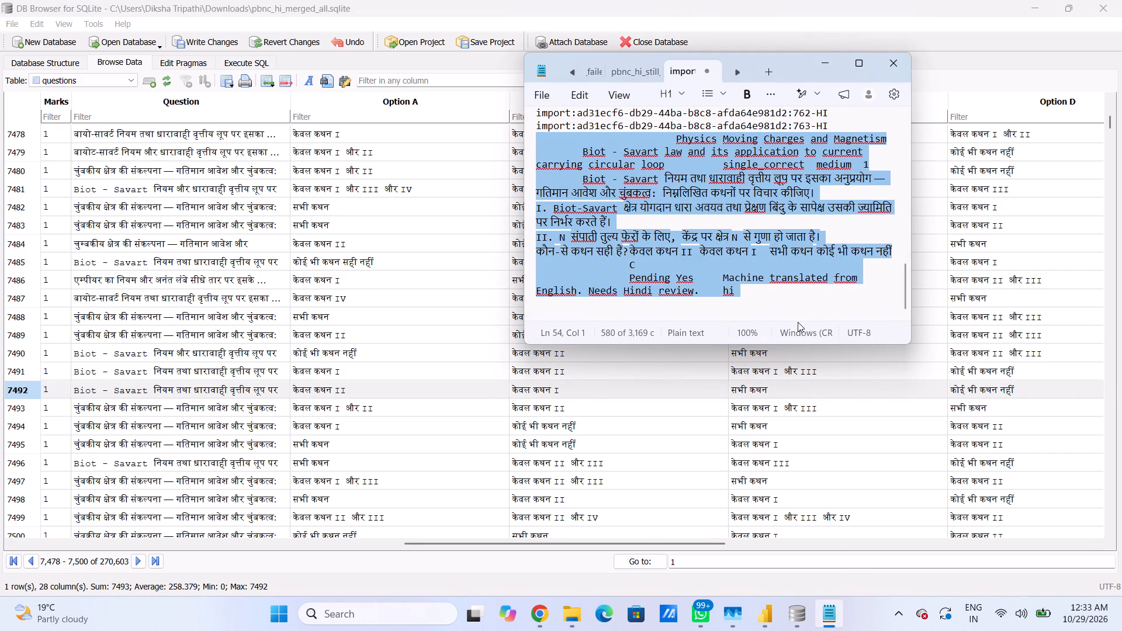
key(BackSpace)
scroll(774, 292, up, 1)
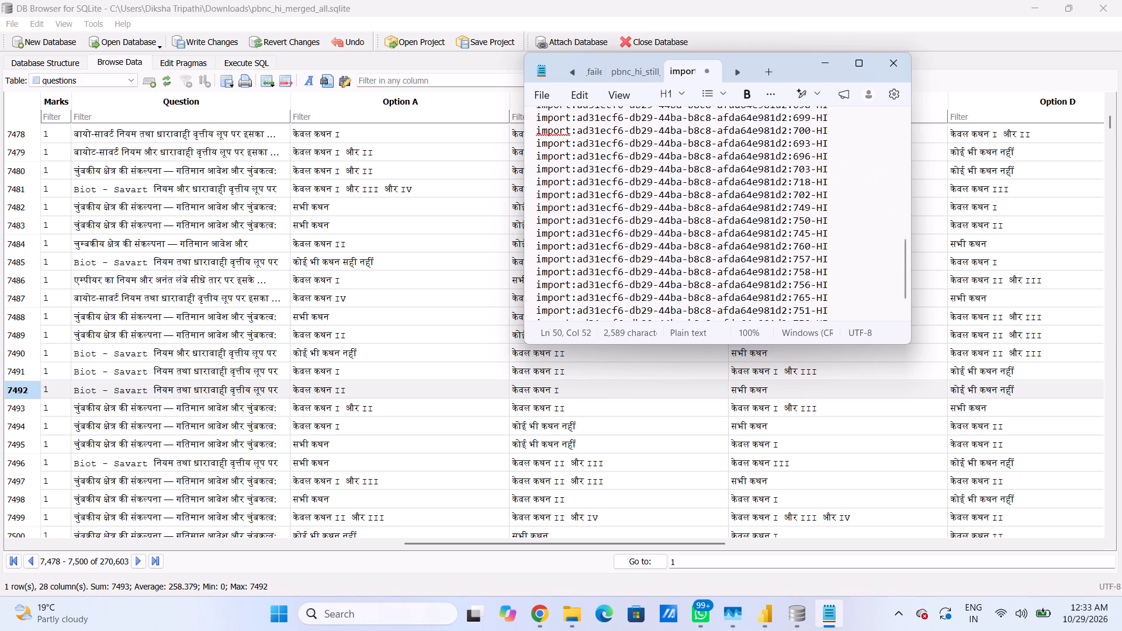
scroll(774, 292, down, 2)
drag(905, 272, 905, 271)
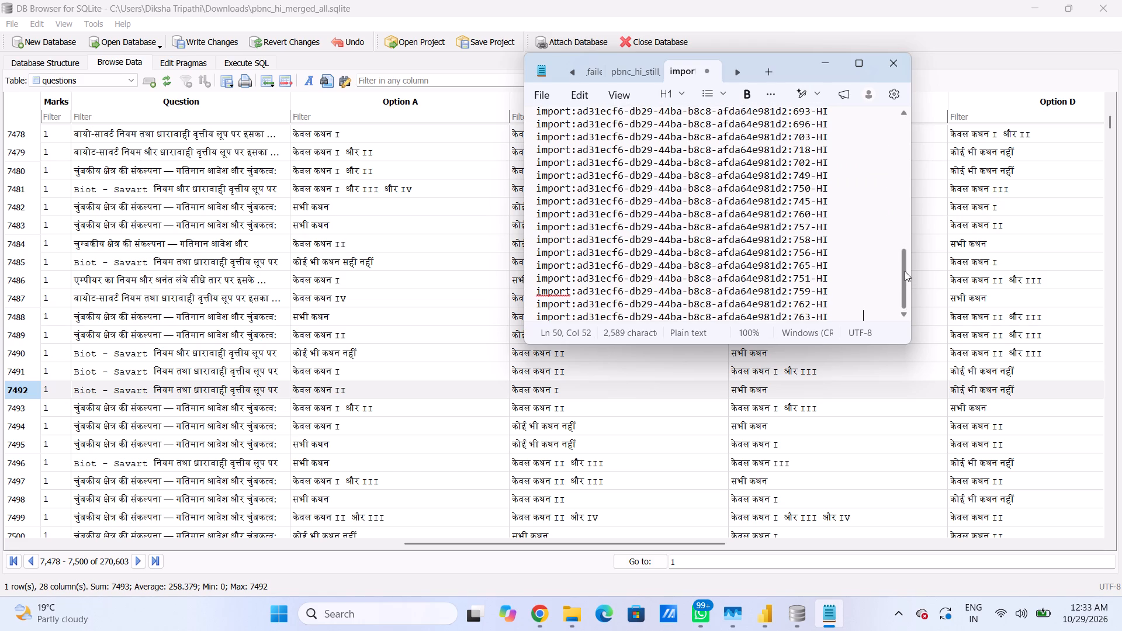
drag(905, 271, 908, 290)
key(Return)
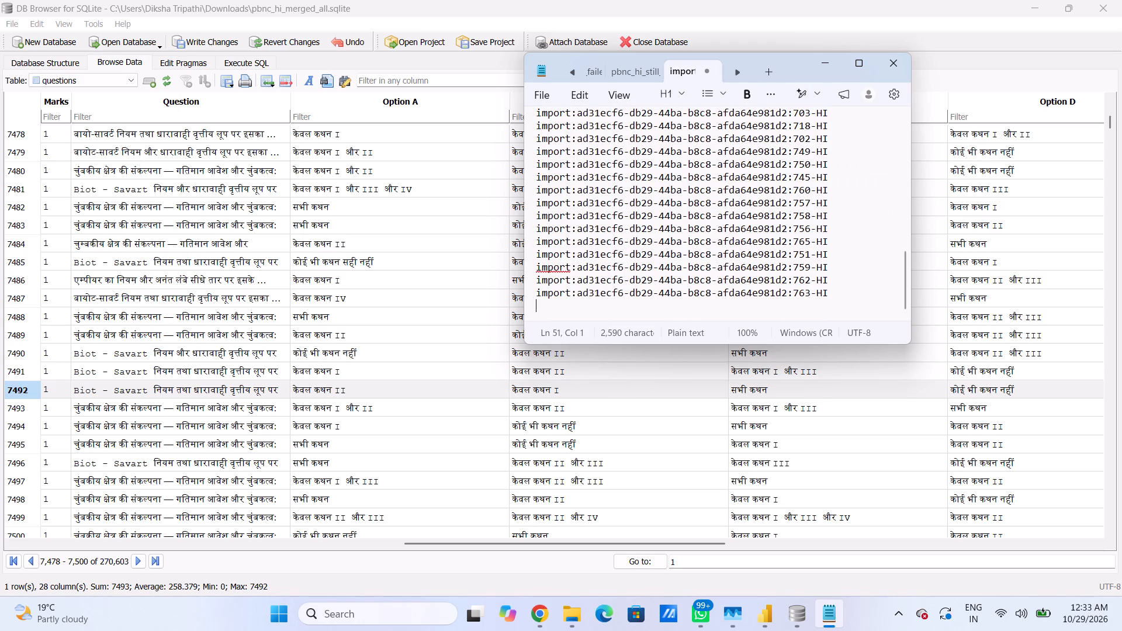
Add record 7496 to the Notepad list, keeping only its question ID ending in 766-HI, and start a new line.
click(33, 462)
key(ctrl+c)
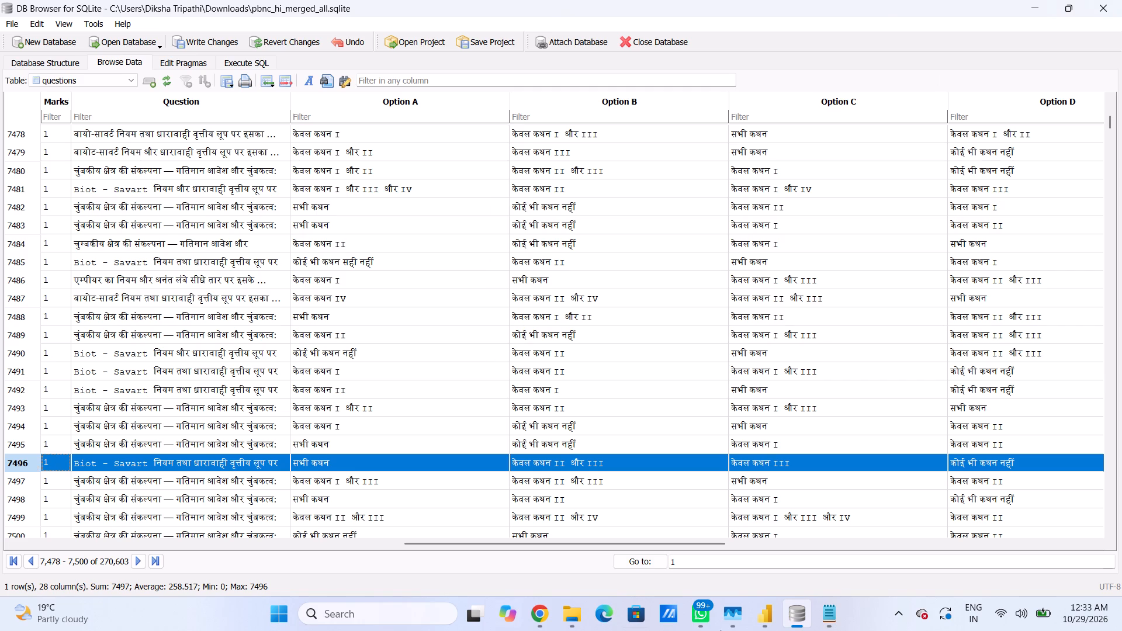
click(823, 612)
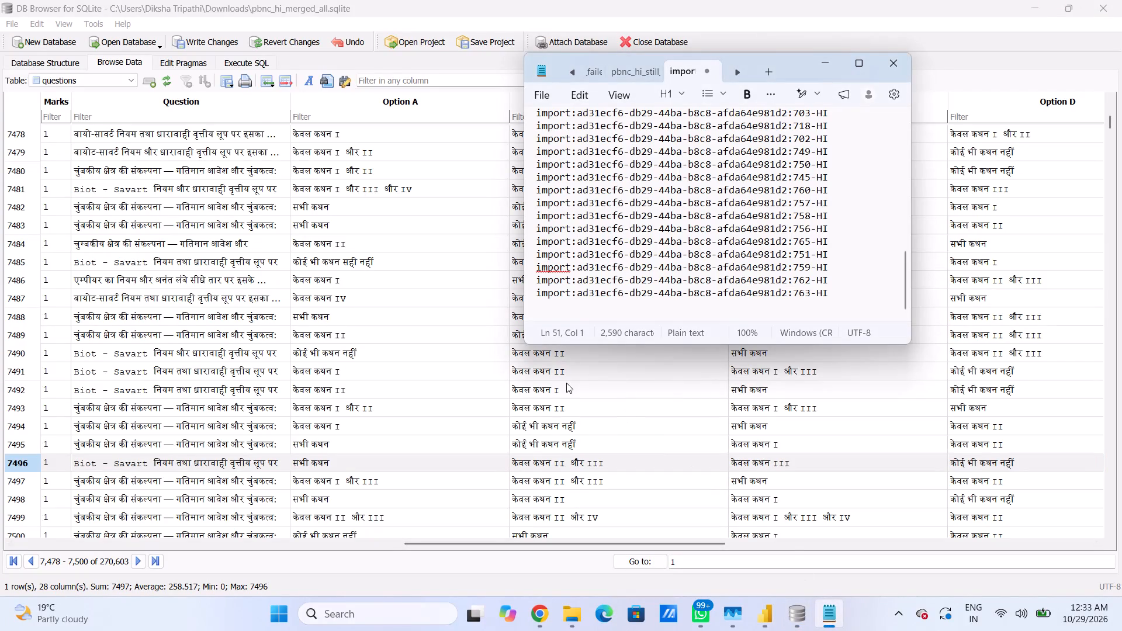
key(ctrl+v)
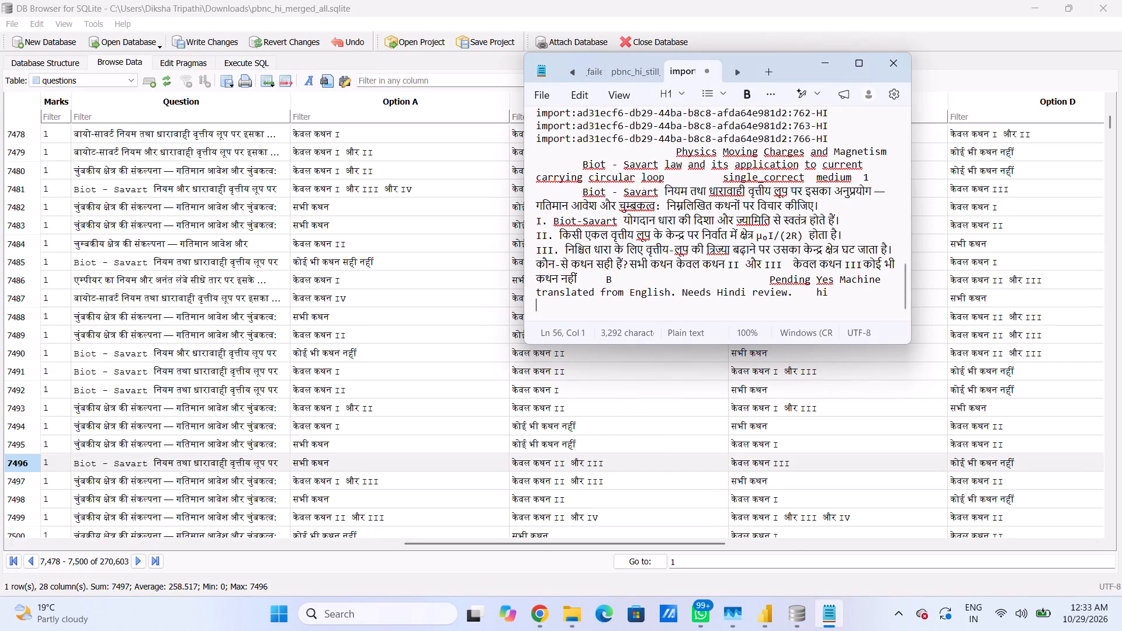
drag(539, 149, 833, 337)
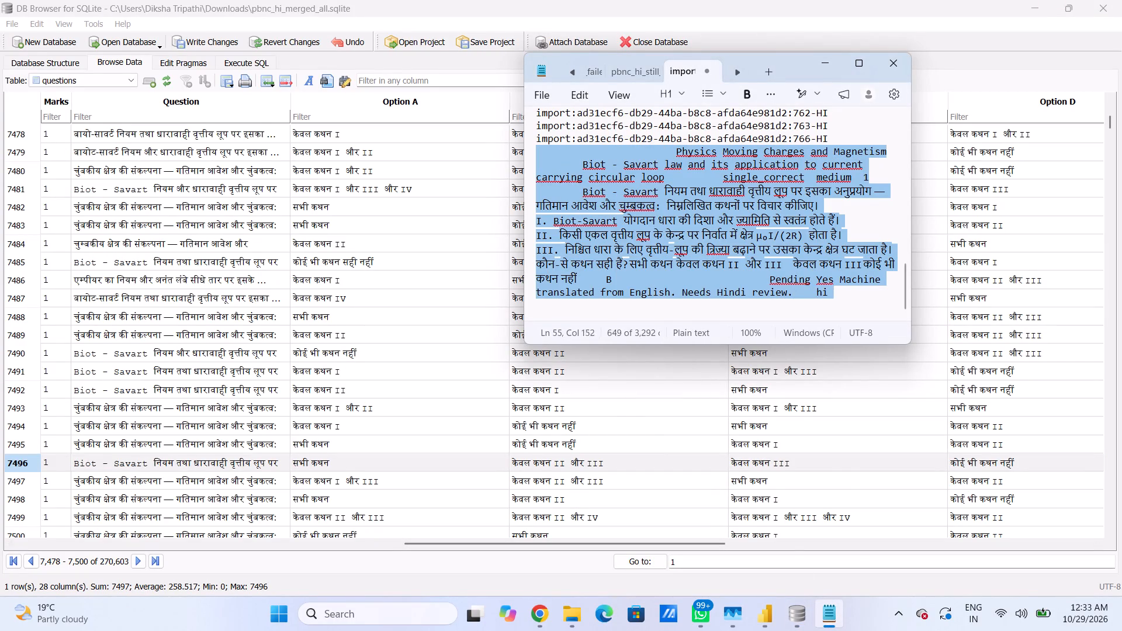
drag(833, 337, 890, 357)
key(BackSpace)
key(Return)
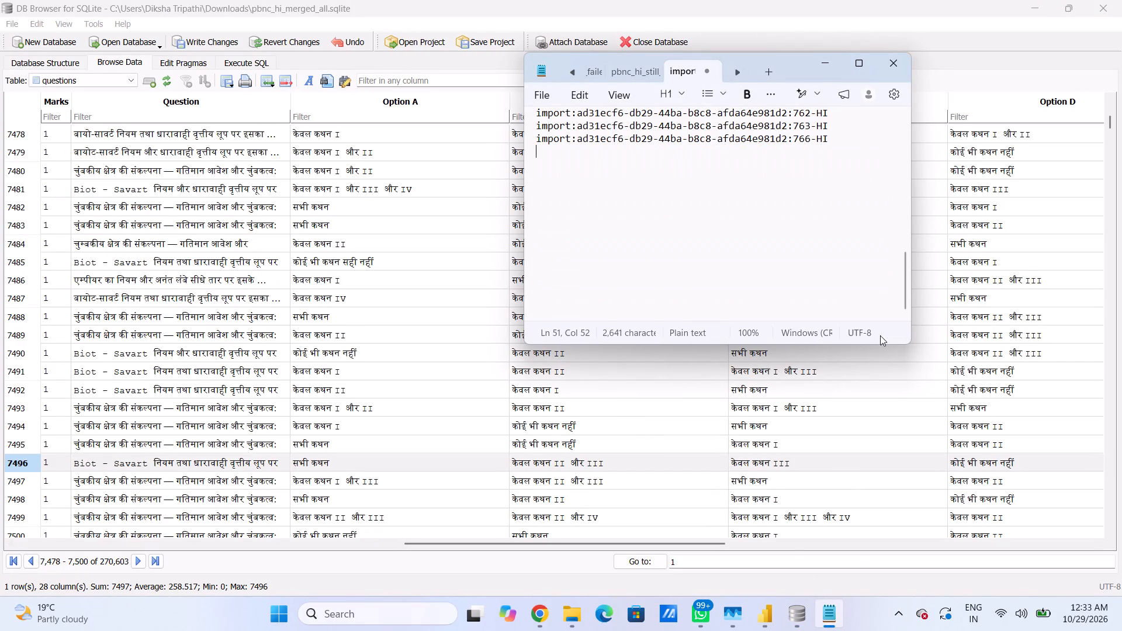
Add record 7510 to the Notepad list, keeping only its question ID ending in 761-HI.
scroll(84, 499, down, 1)
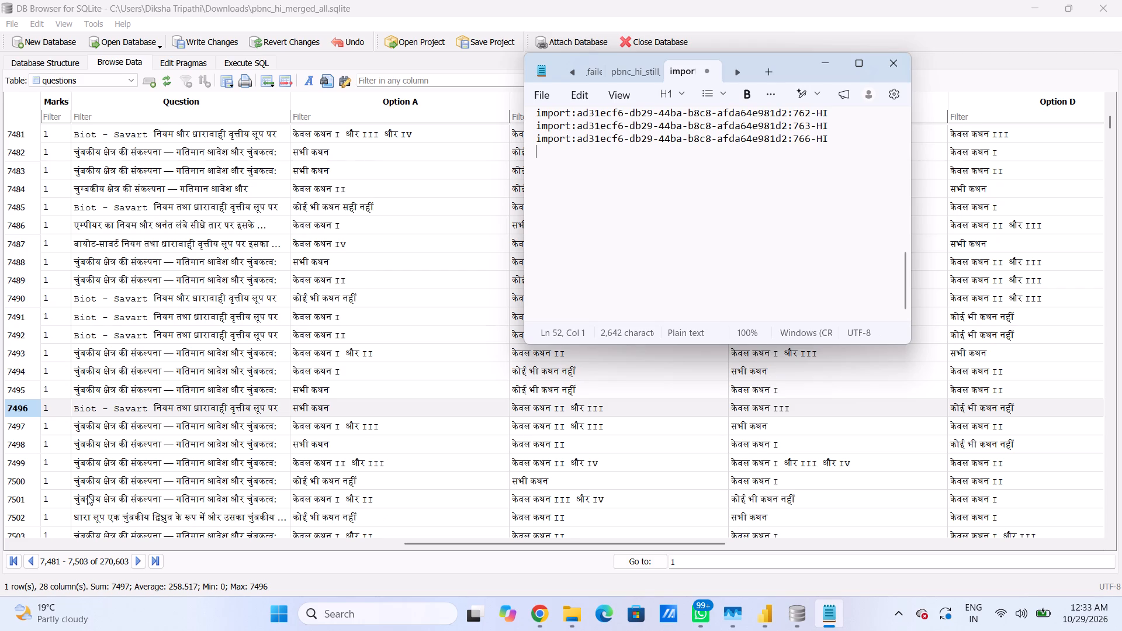
scroll(87, 495, down, 2)
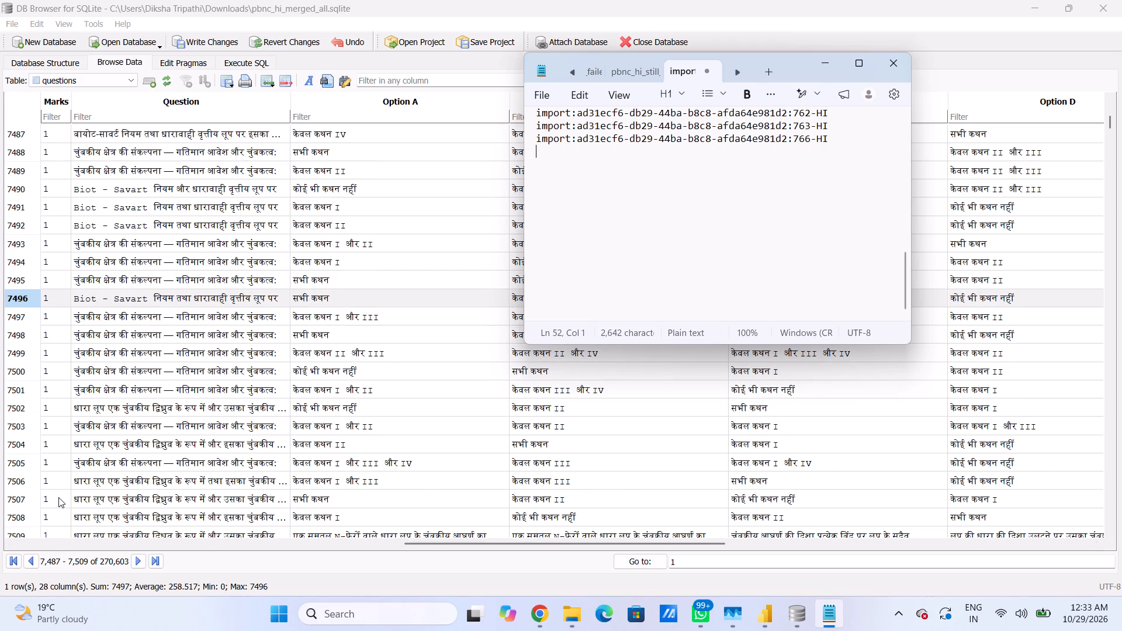
scroll(58, 497, down, 1)
click(27, 497)
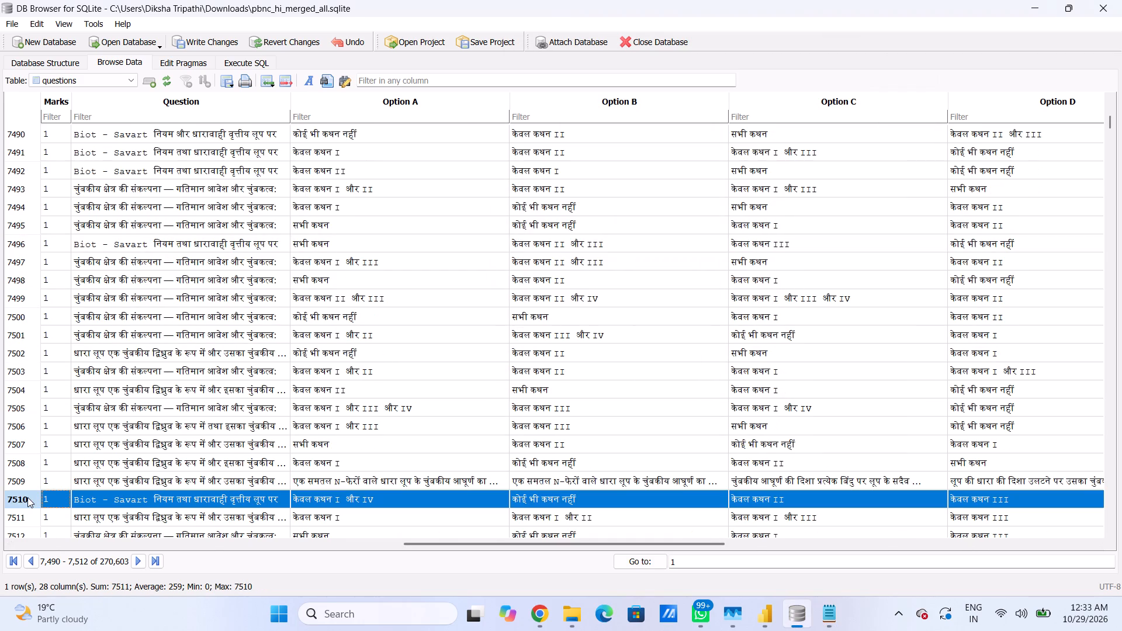
key(ctrl+c)
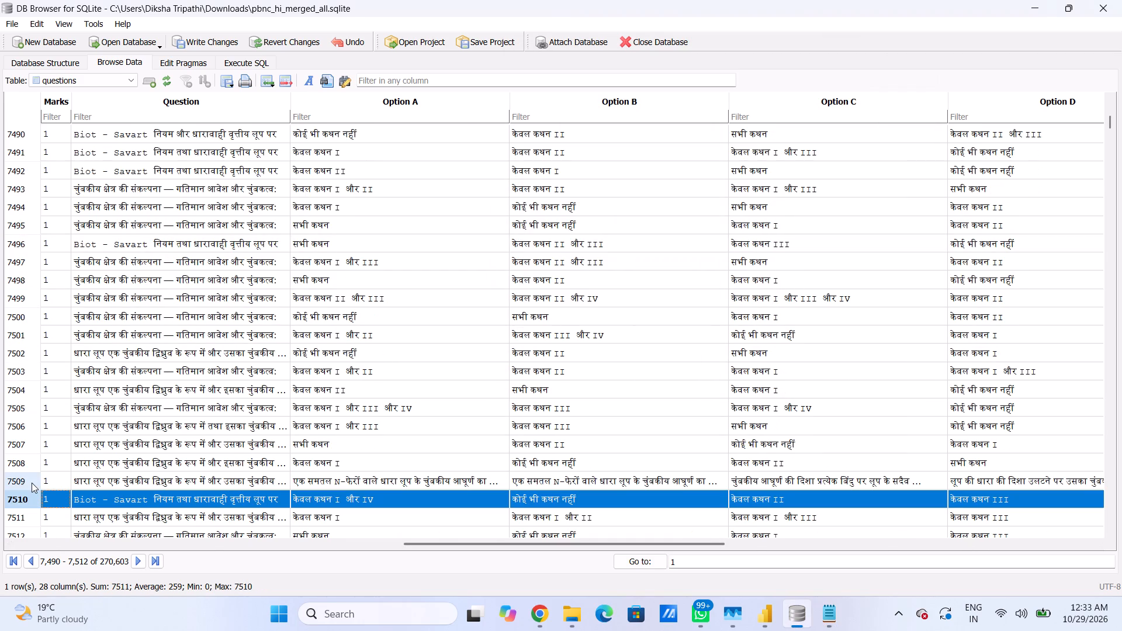
click(833, 605)
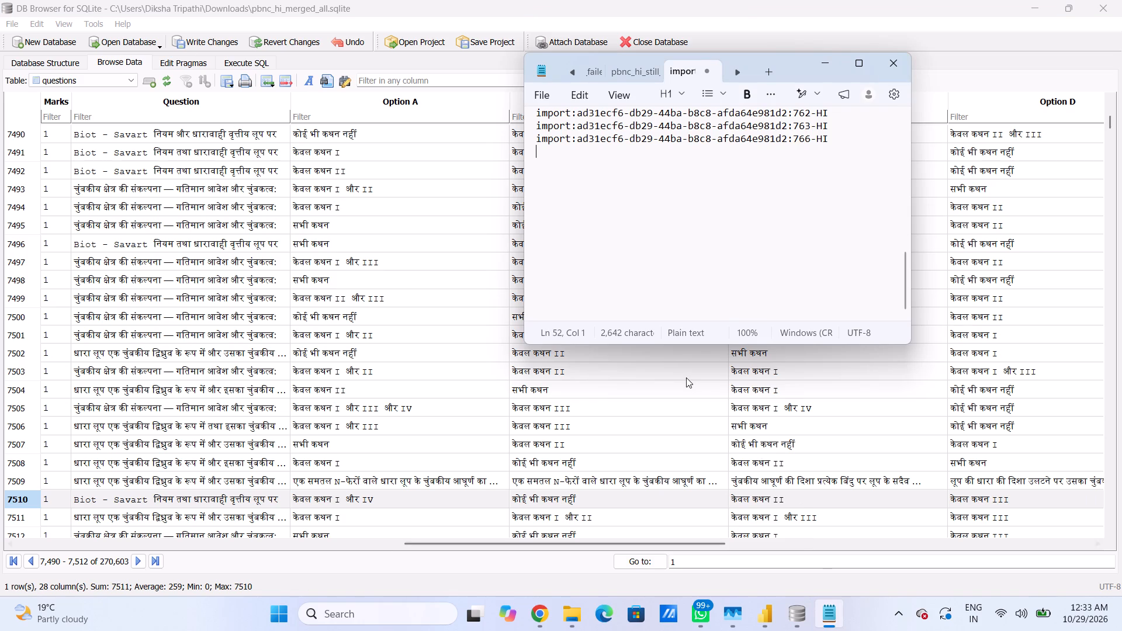
key(ctrl+v)
scroll(605, 219, up, 3)
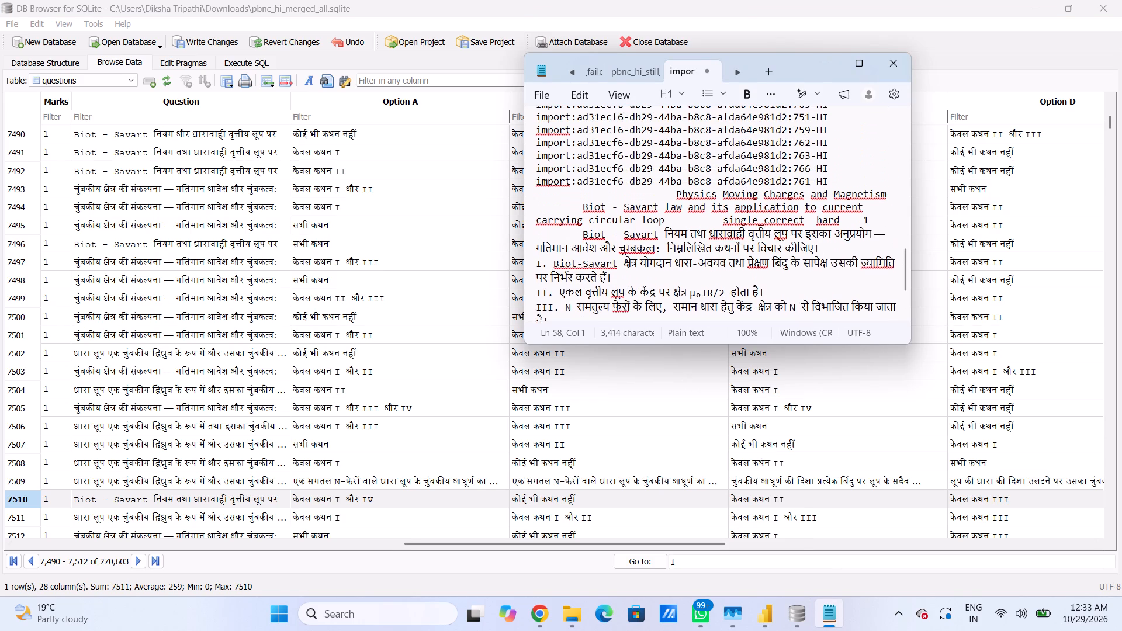
drag(538, 212, 685, 249)
scroll(684, 246, down, 4)
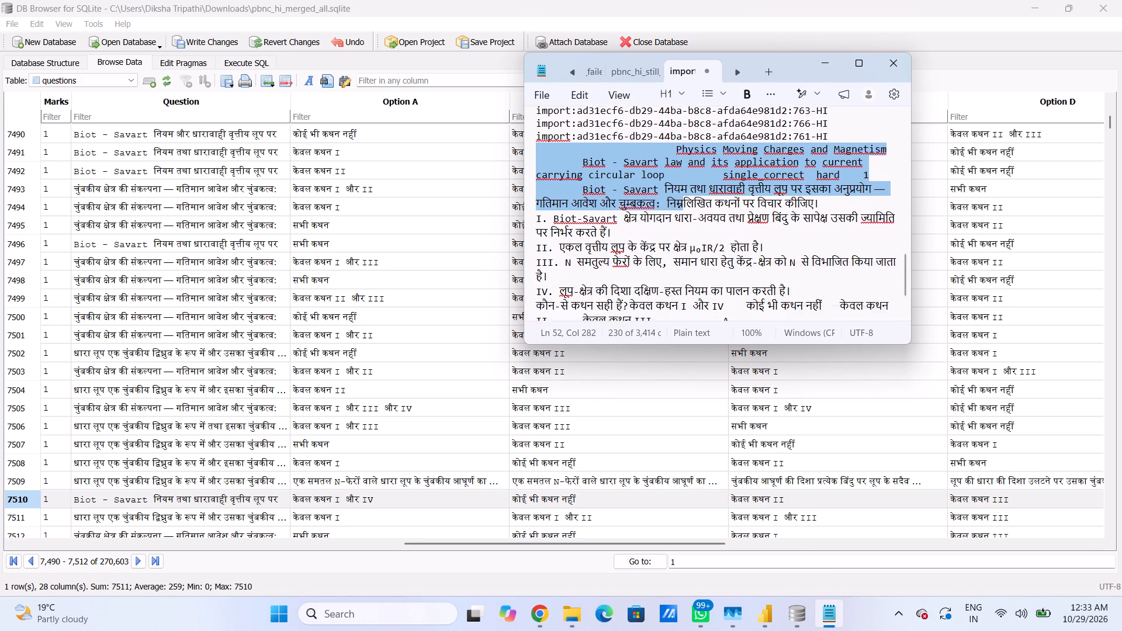
scroll(685, 249, down, 2)
drag(685, 249, 850, 296)
key(BackSpace)
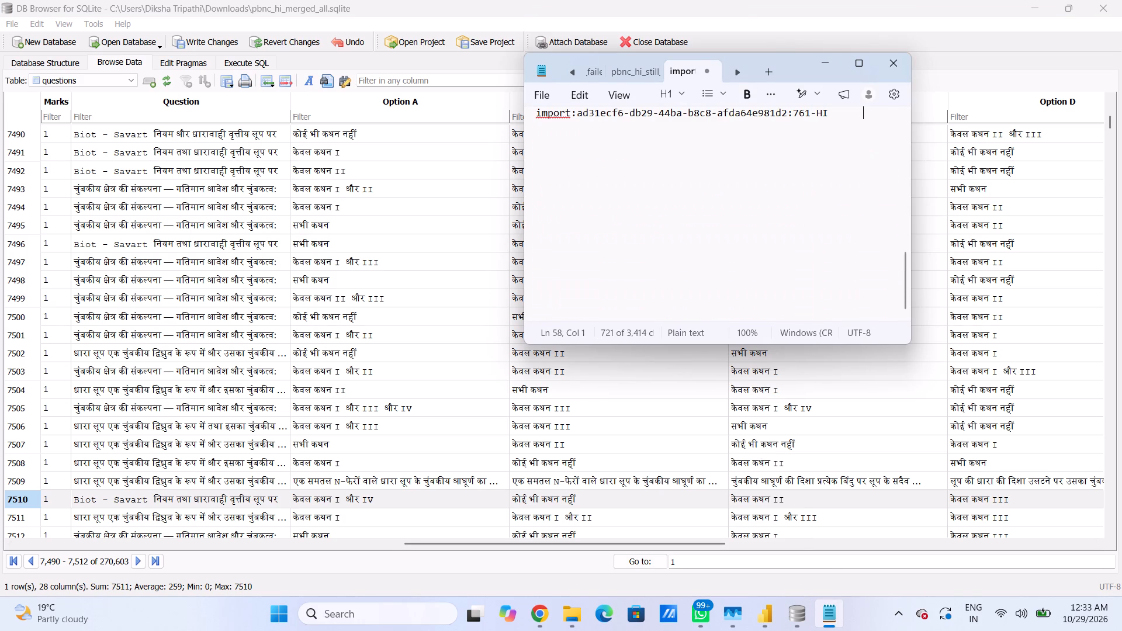
On a new line, add Oersted record 7538 to the Notepad list, keeping only its question ID ending in 837-HI, and start another line.
key(Return)
scroll(133, 403, down, 3)
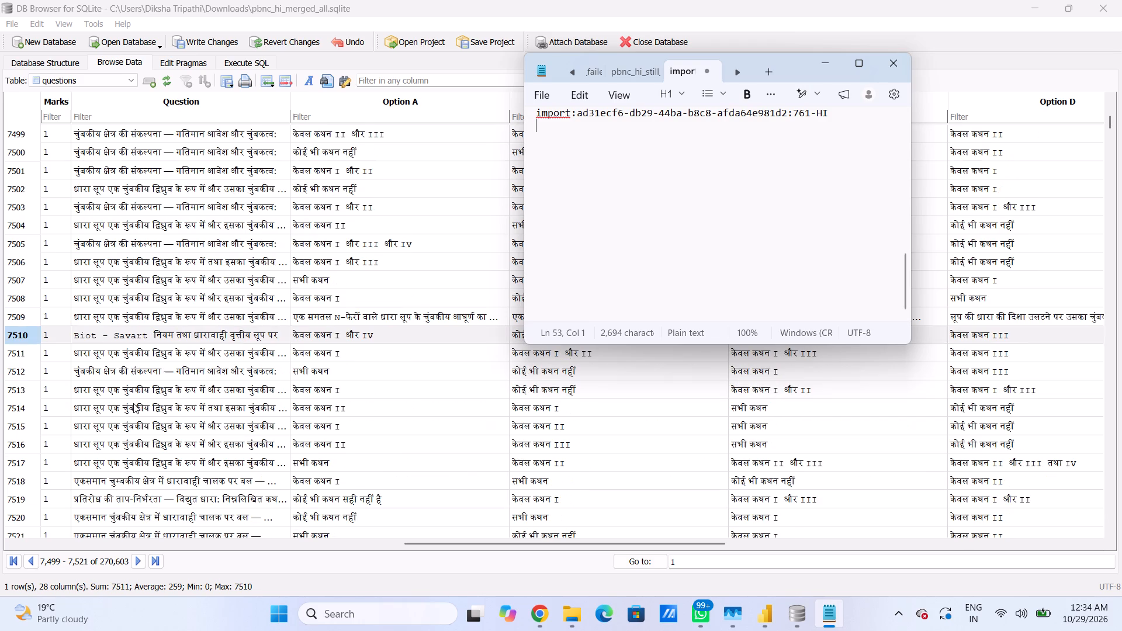
scroll(133, 403, down, 2)
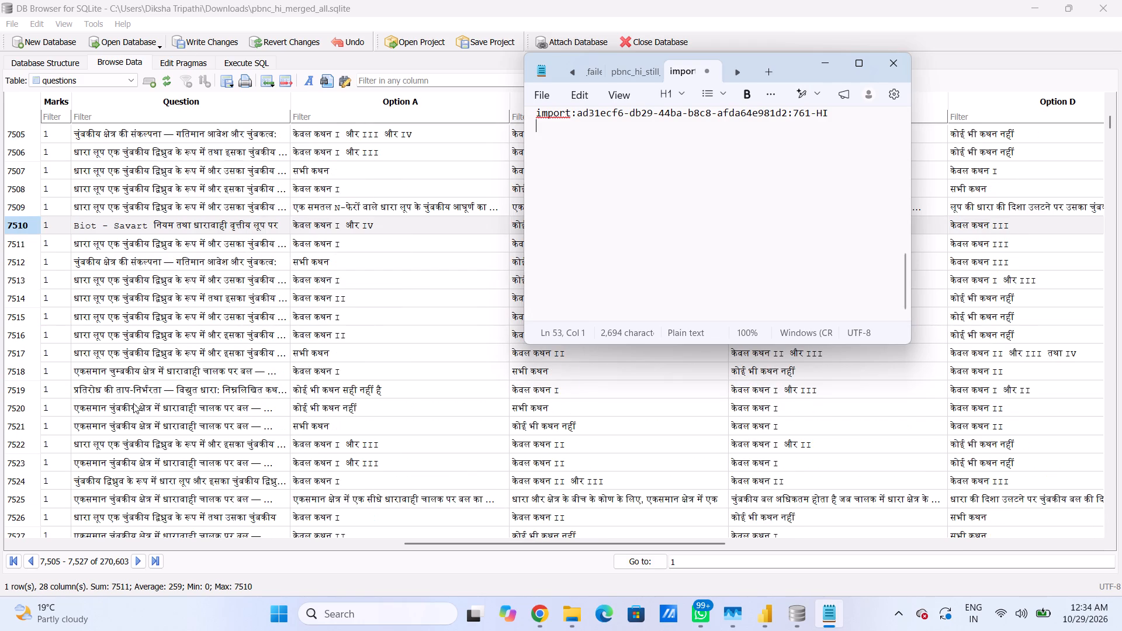
scroll(133, 403, down, 1)
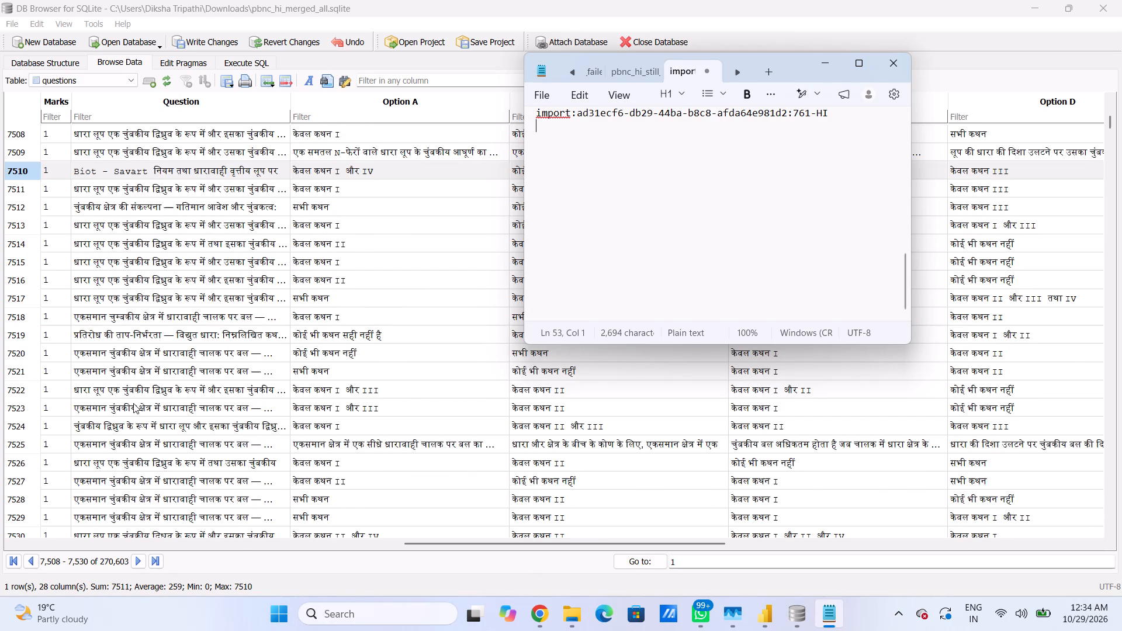
scroll(133, 403, down, 1)
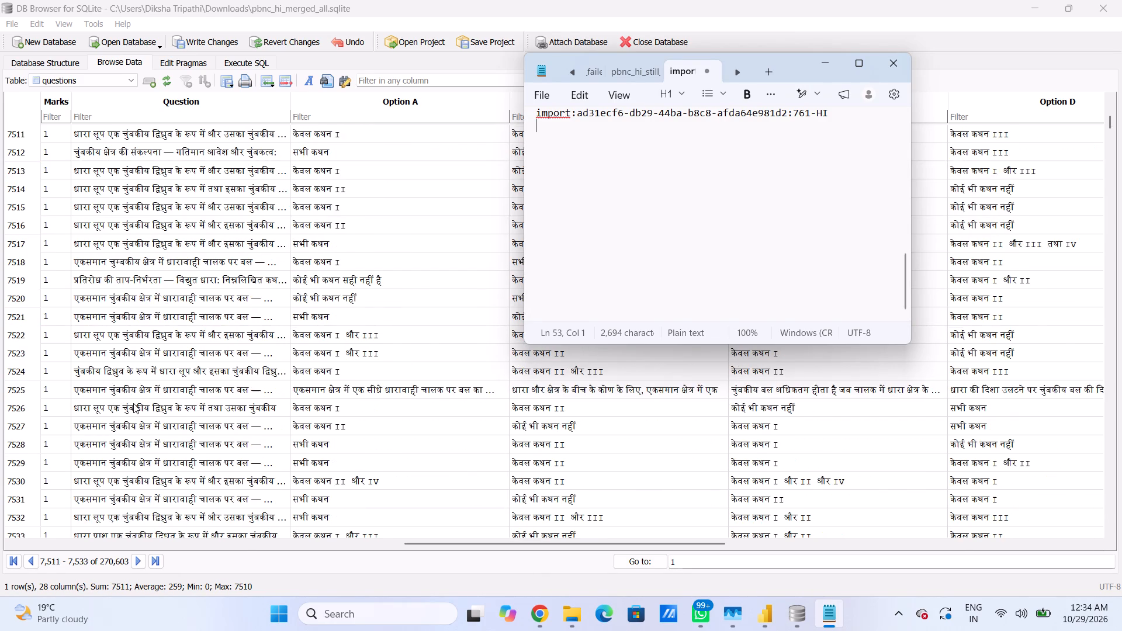
scroll(133, 403, down, 2)
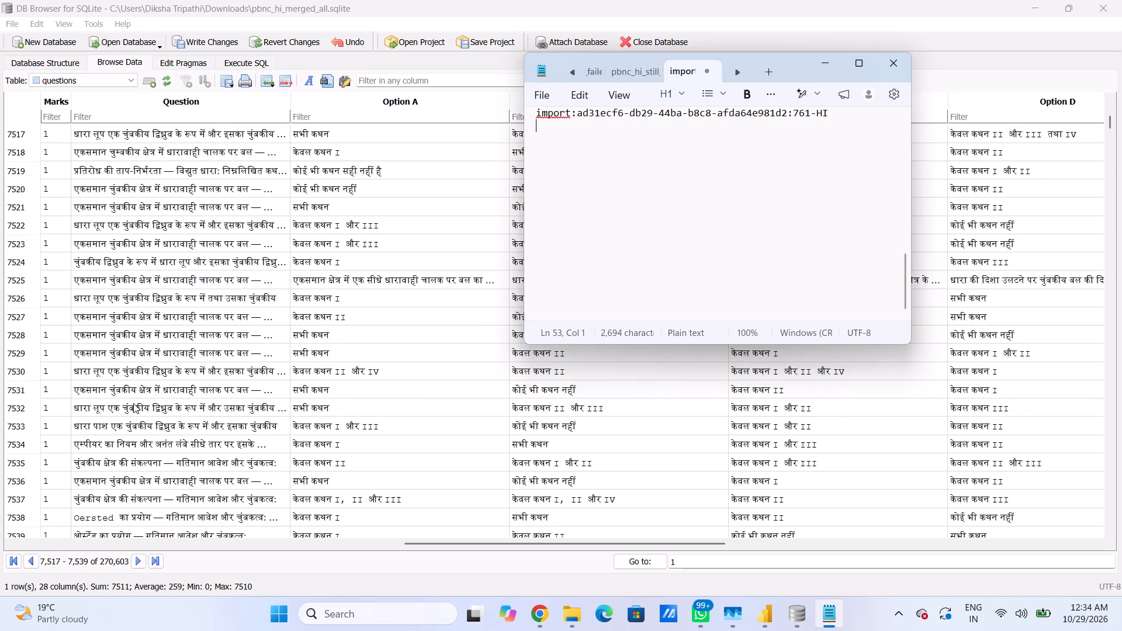
scroll(133, 403, down, 1)
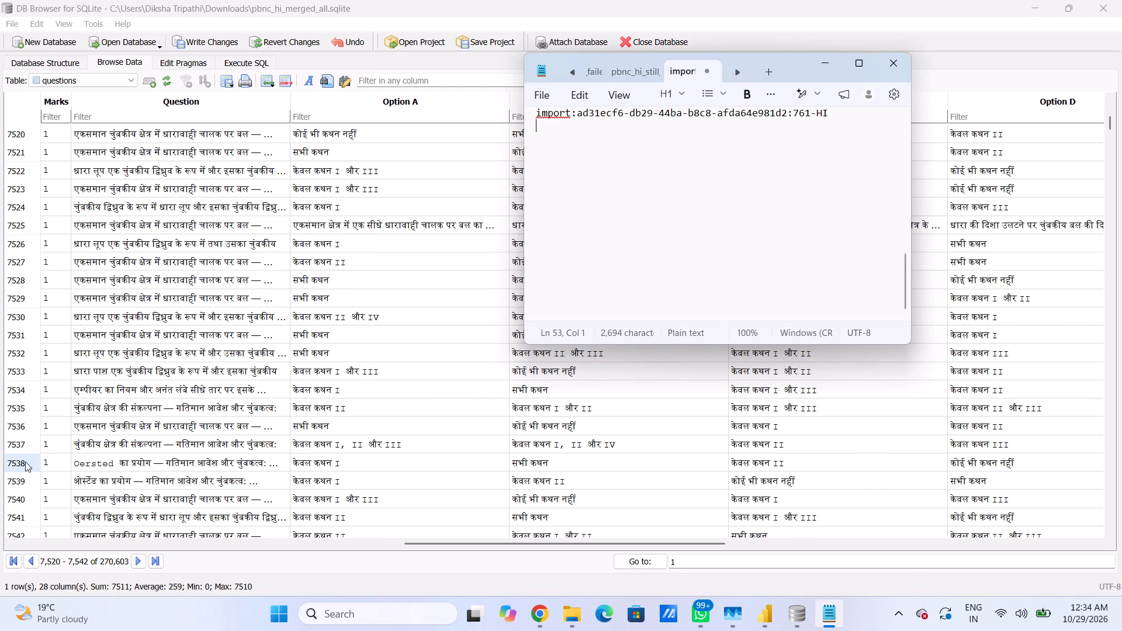
click(25, 462)
key(ctrl+c)
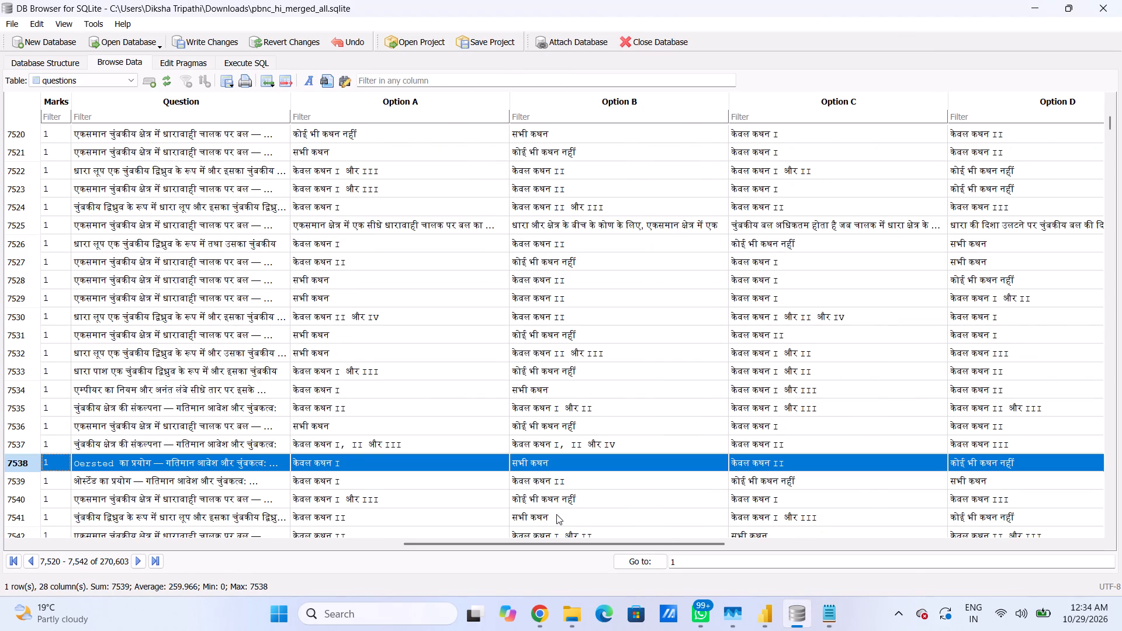
click(837, 613)
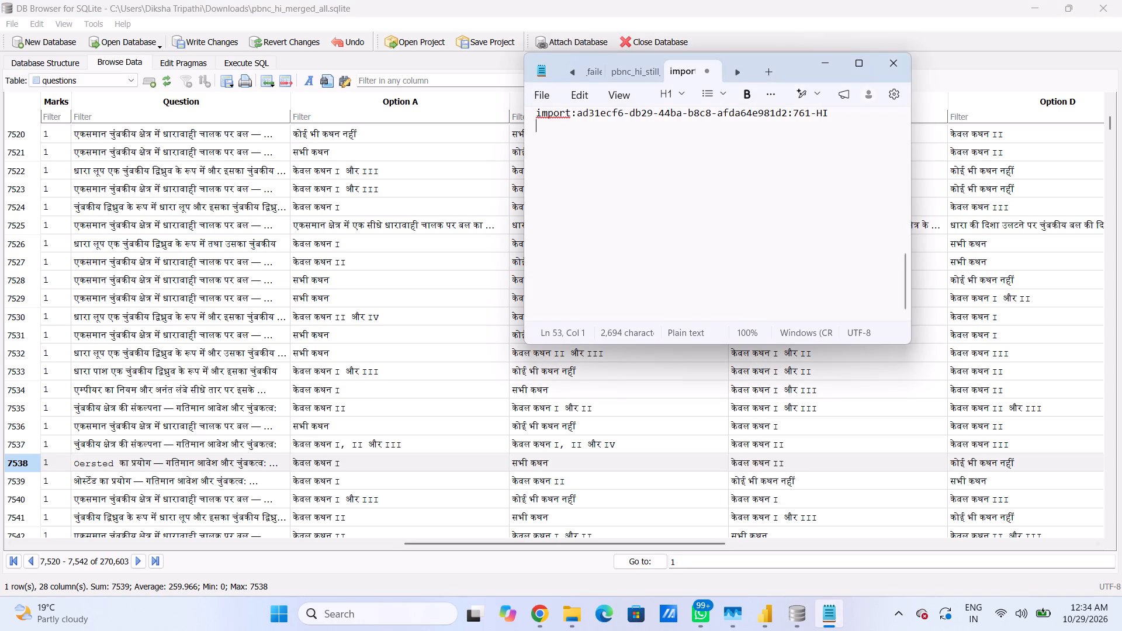
key(ctrl+v)
drag(538, 140, 810, 244)
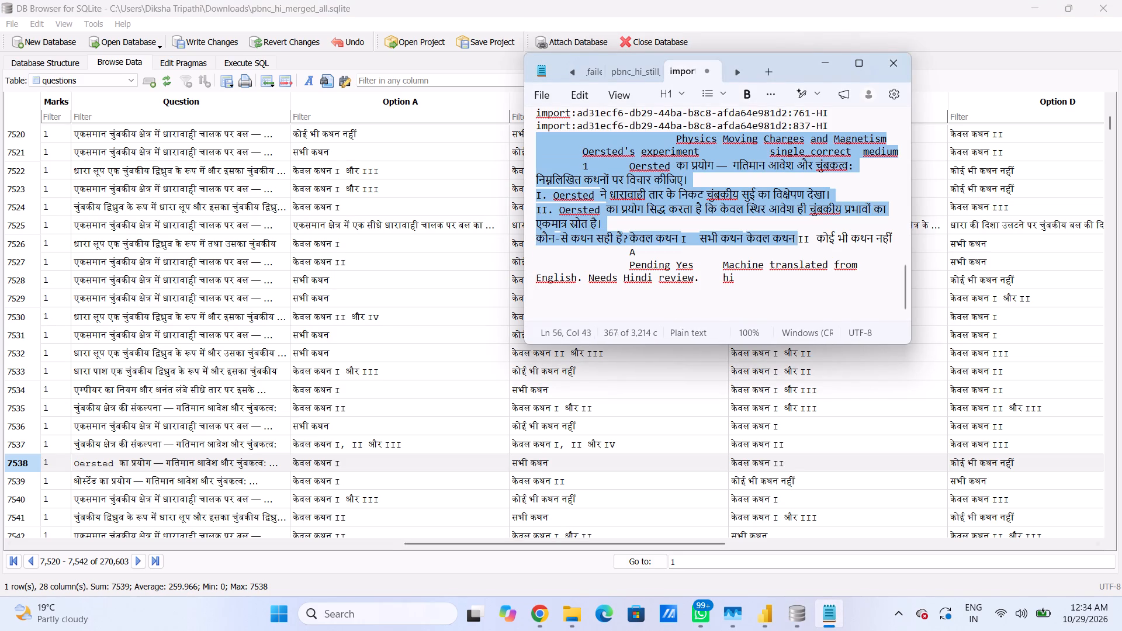
drag(810, 244, 915, 277)
key(BackSpace)
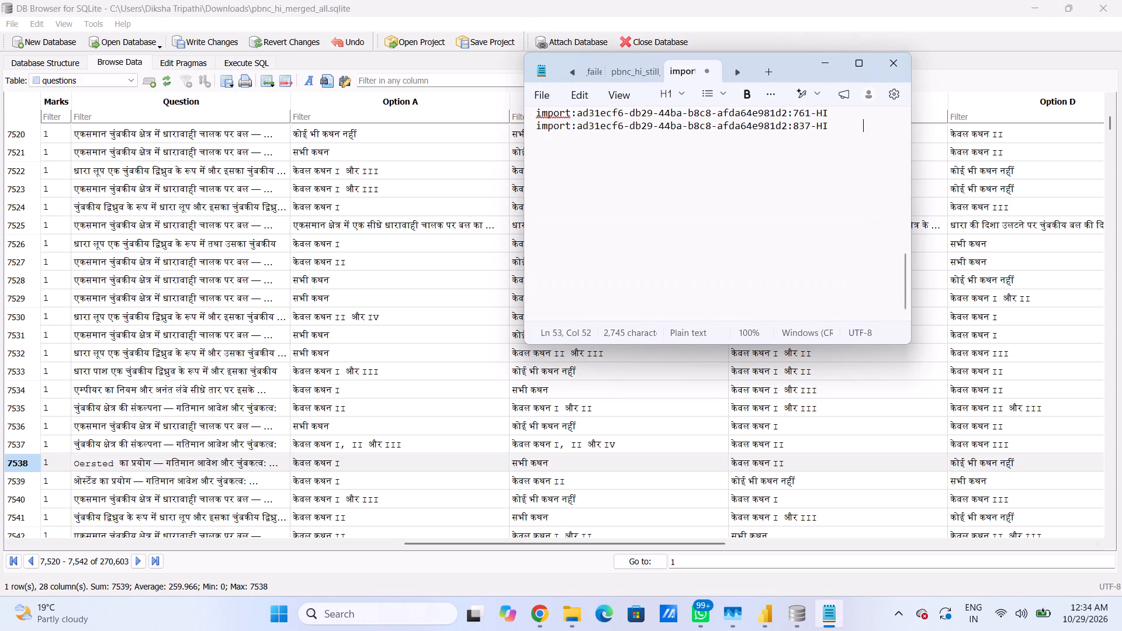
key(Return)
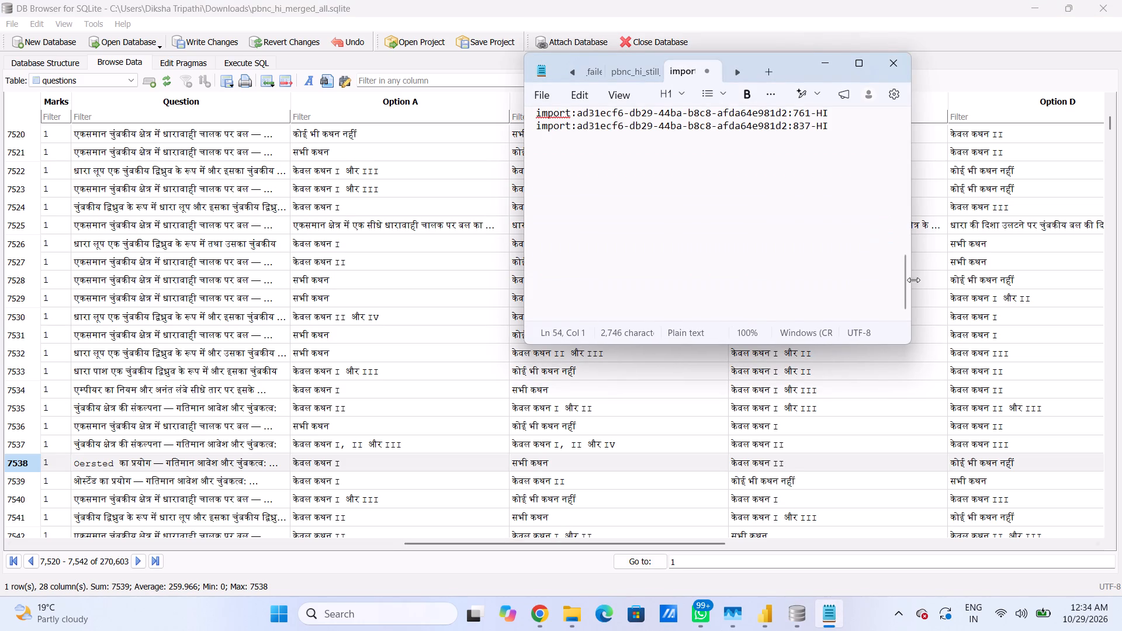
Add Biot-Savart record 7556 to the Notepad list, keeping only its question ID ending in 755-HI, and start a new line.
scroll(422, 471, down, 2)
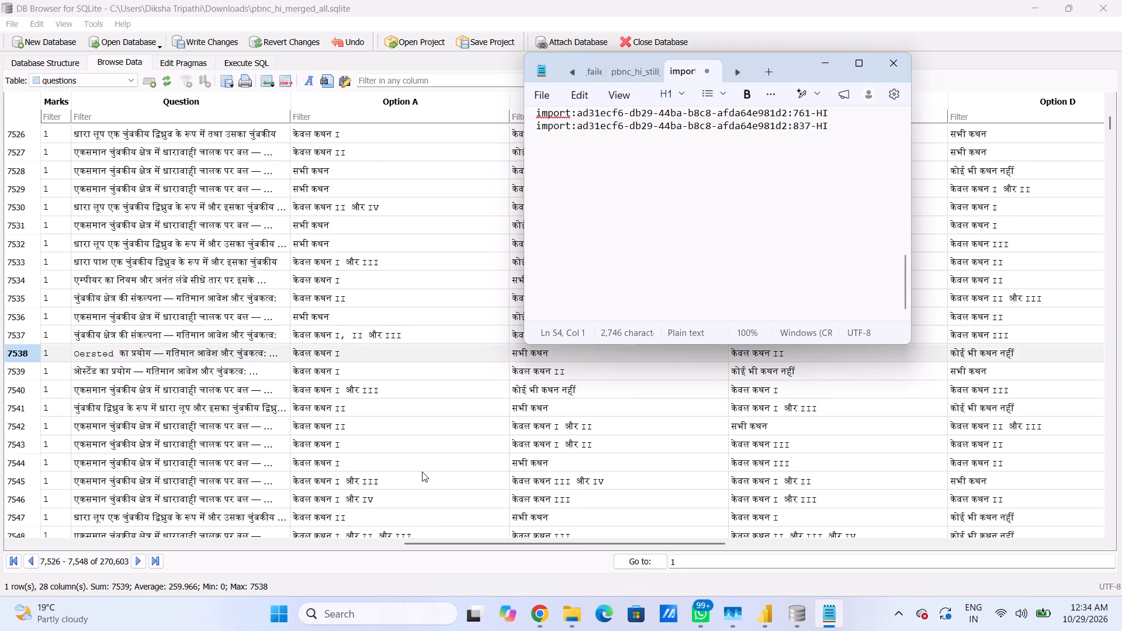
scroll(422, 471, down, 2)
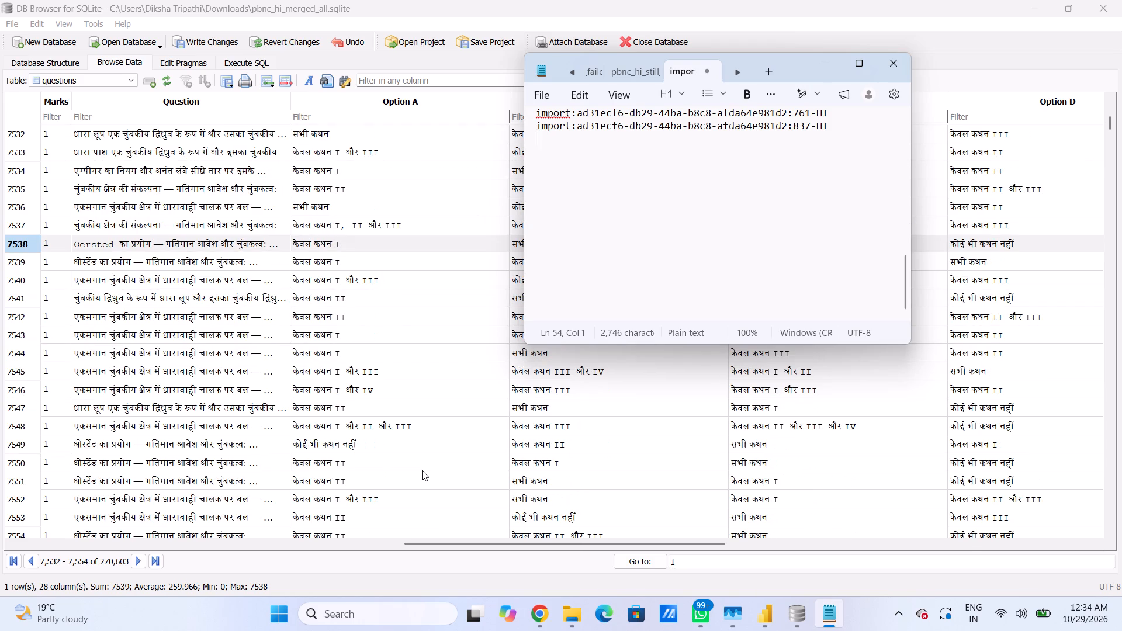
scroll(422, 470, down, 1)
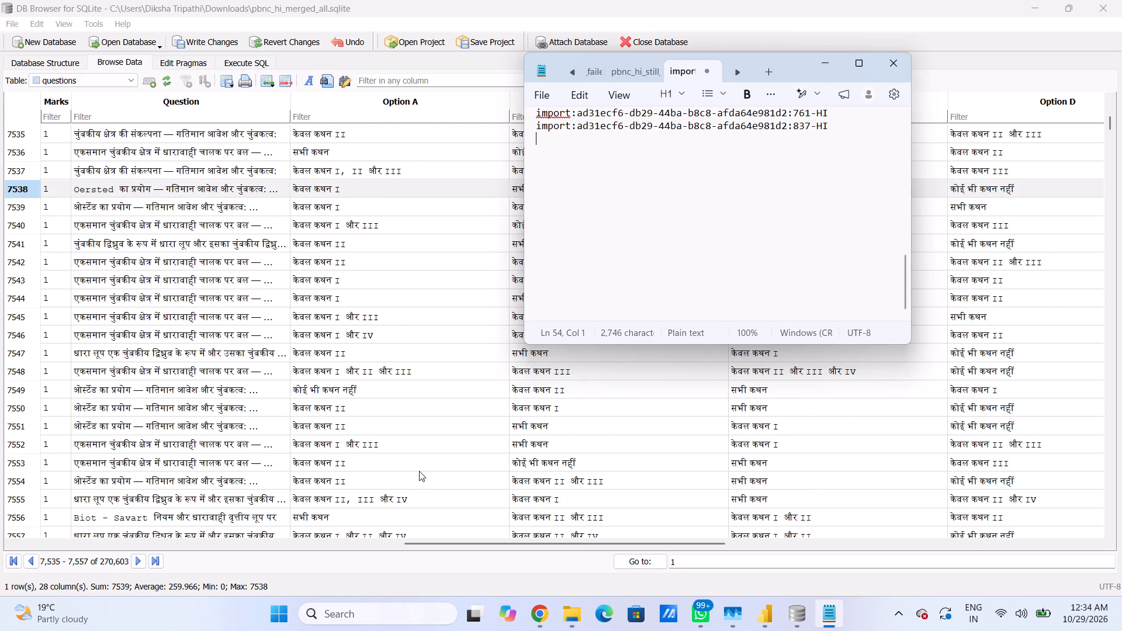
scroll(419, 471, down, 4)
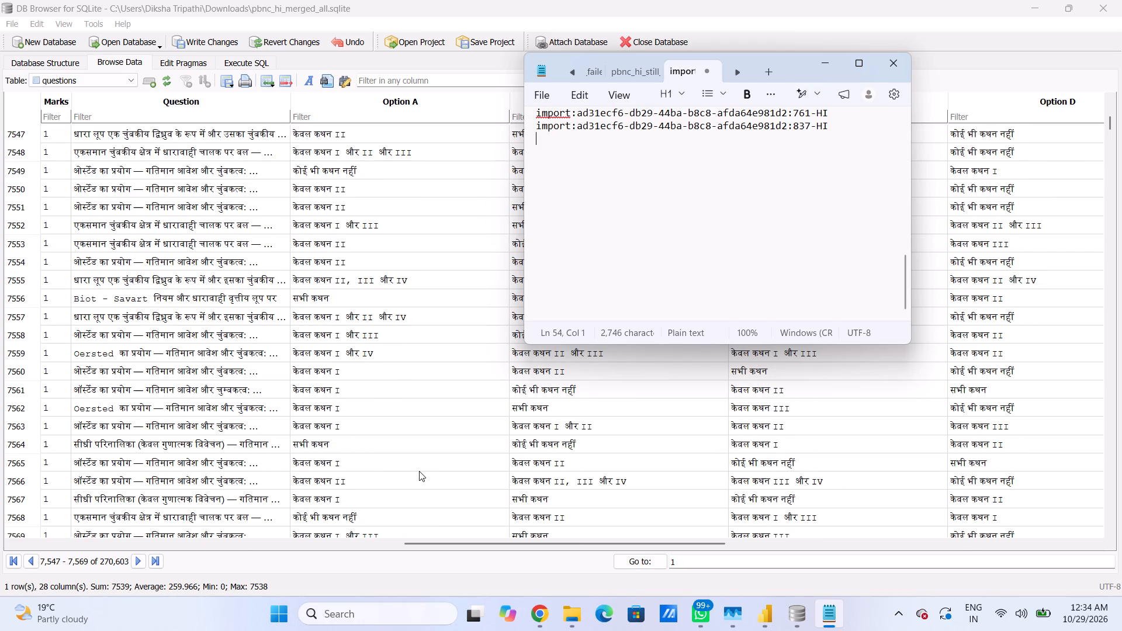
click(16, 297)
key(ctrl+c)
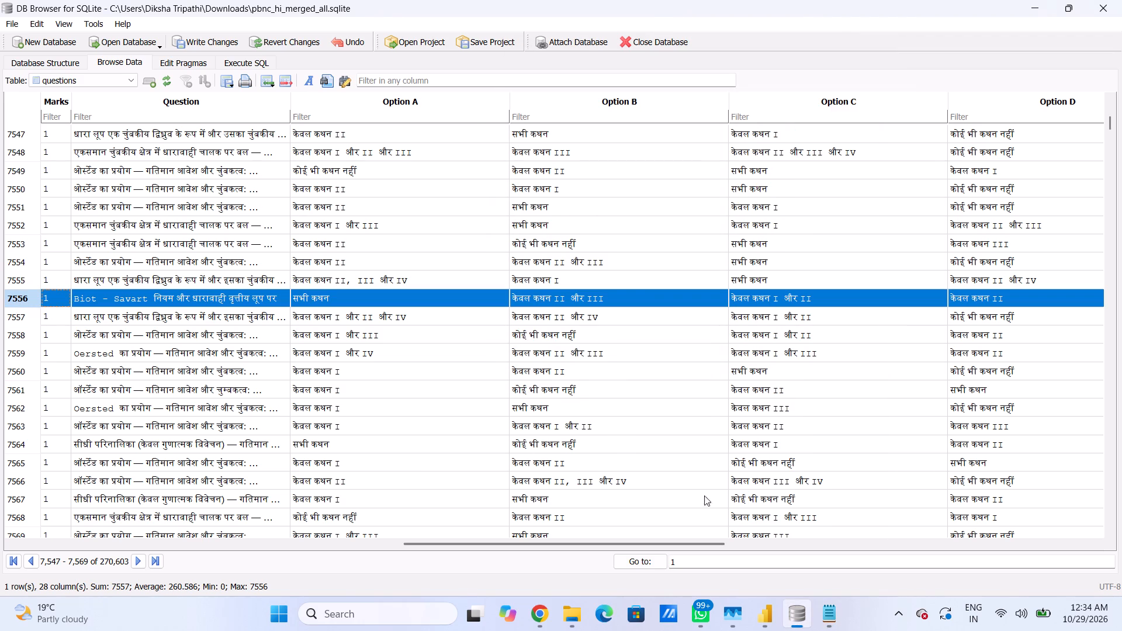
click(838, 612)
key(ctrl+v)
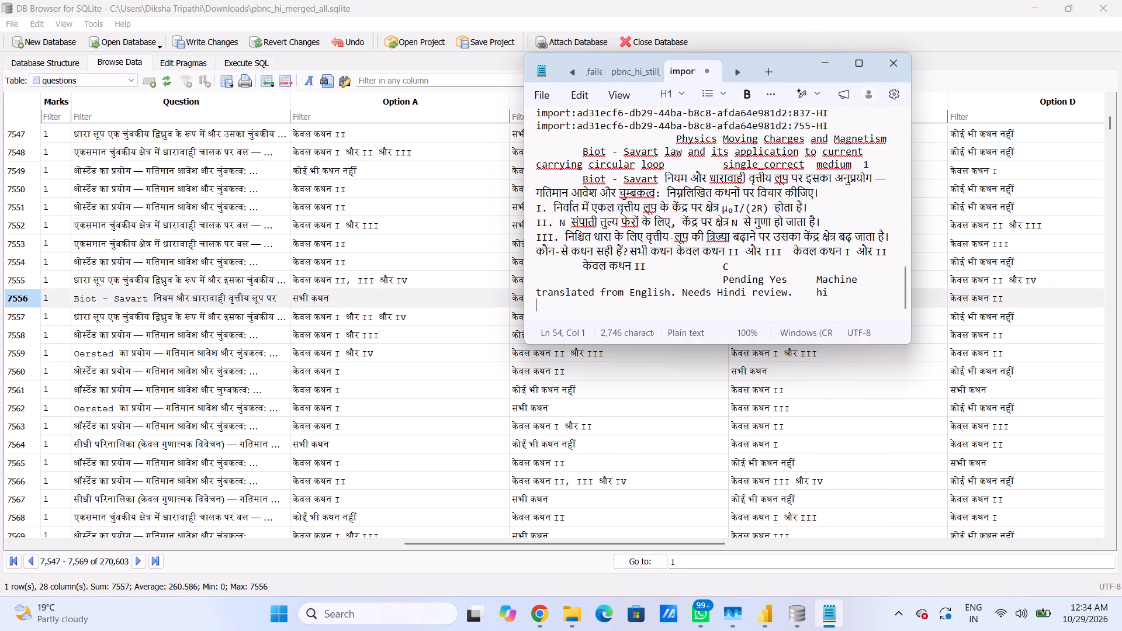
drag(541, 133, 887, 308)
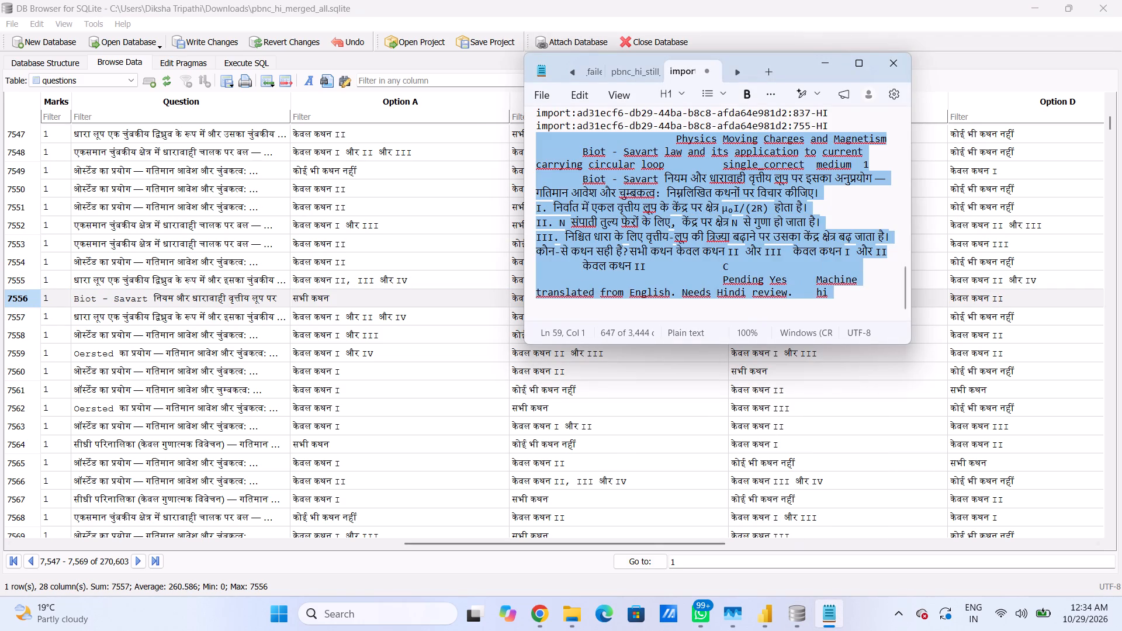
drag(887, 308, 897, 315)
key(BackSpace)
scroll(815, 273, up, 1)
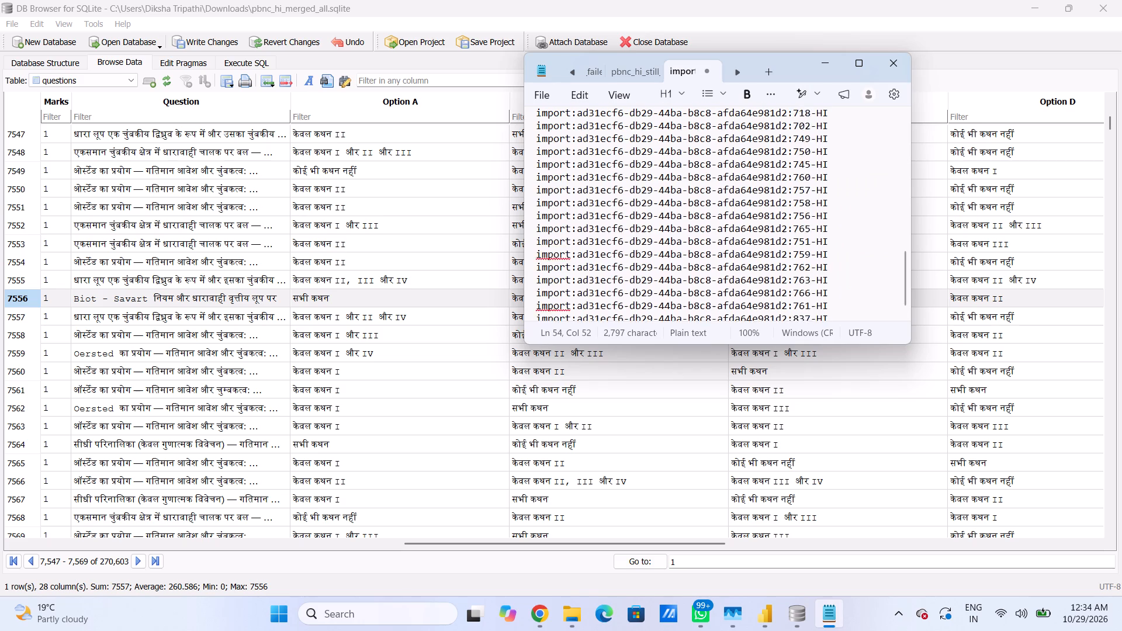
scroll(815, 273, down, 1)
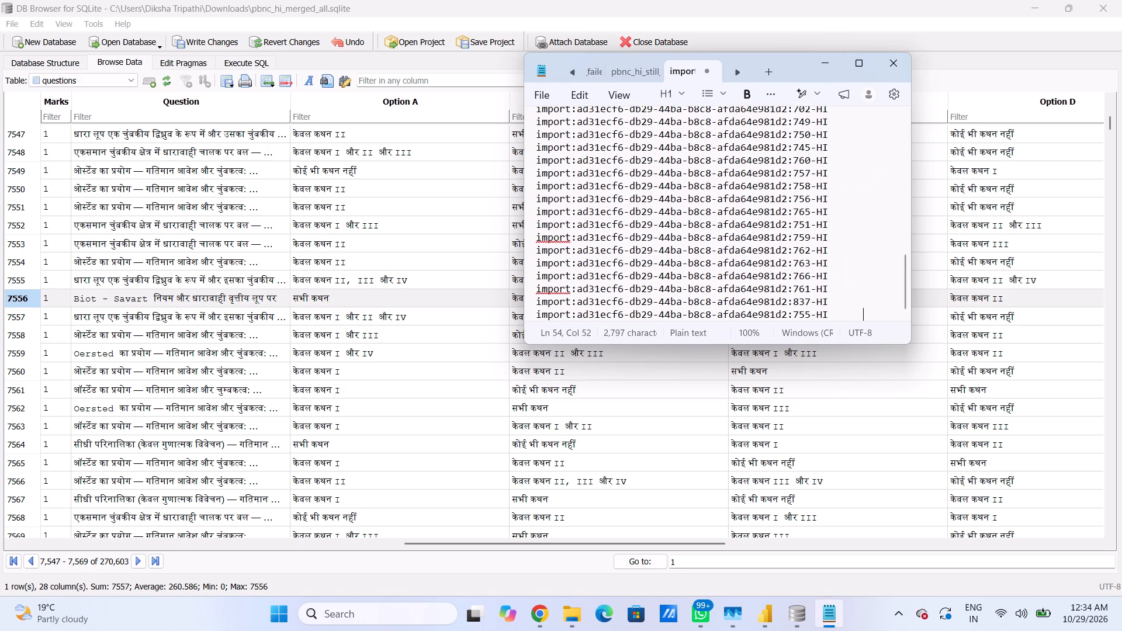
scroll(815, 273, down, 4)
key(Return)
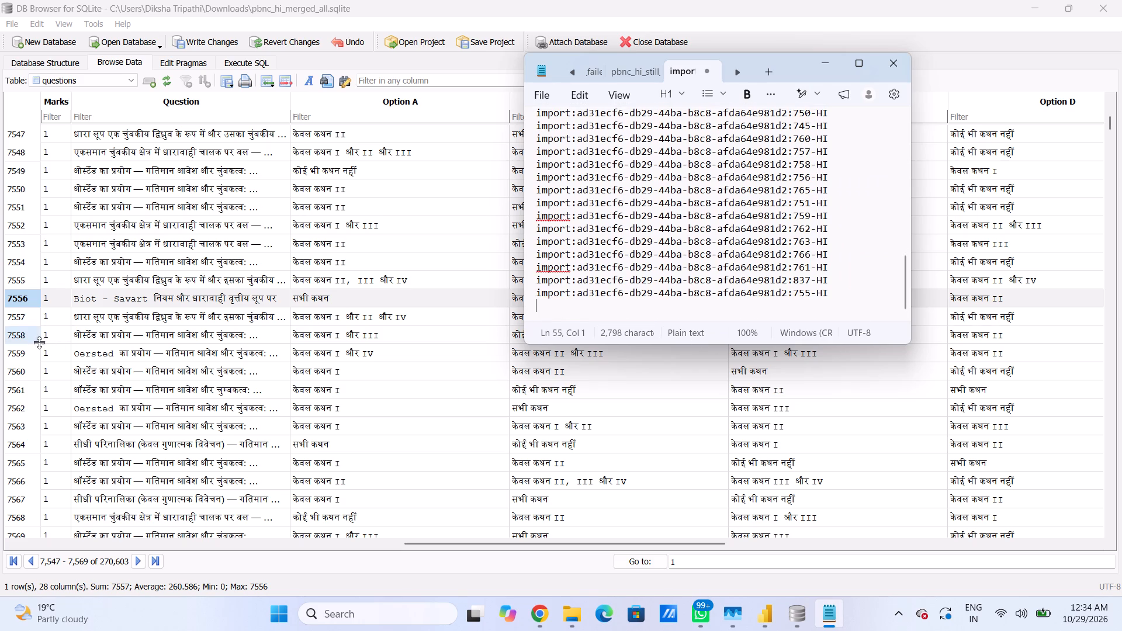
Add Oersted record 7559 to the Notepad list, keeping only its question ID ending in 849-HI, and start a new line.
click(30, 351)
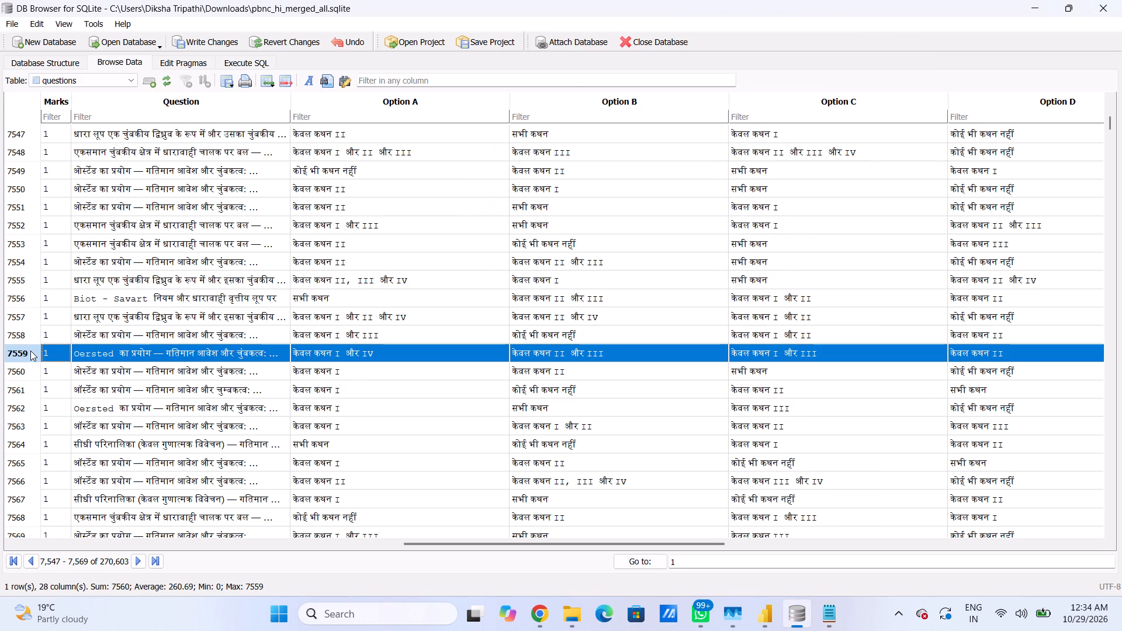
key(ctrl+c)
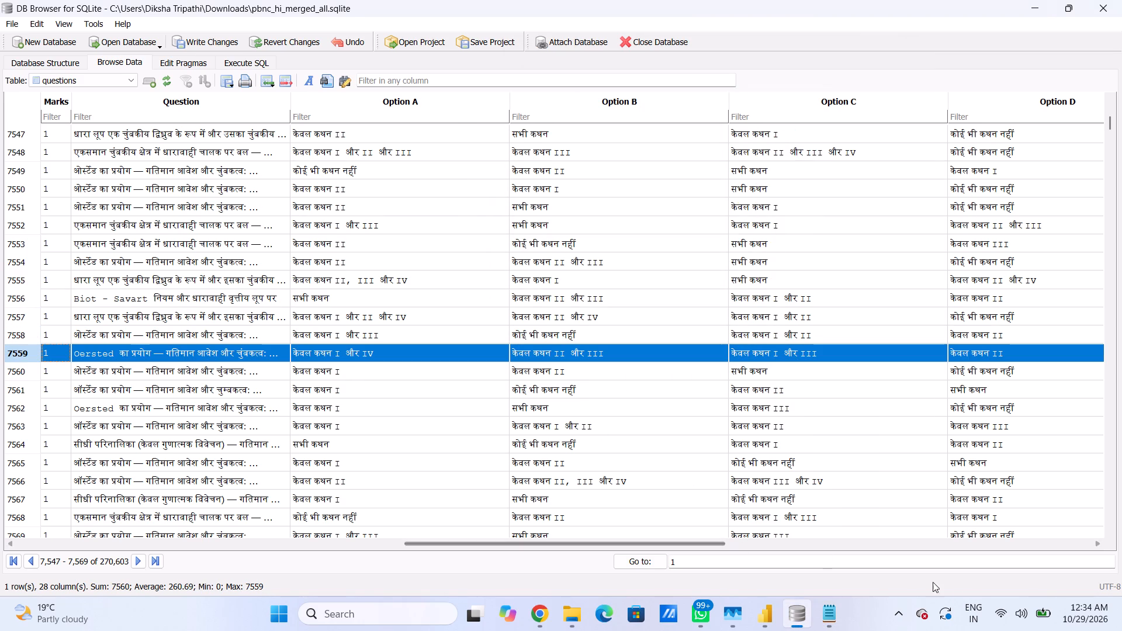
click(825, 619)
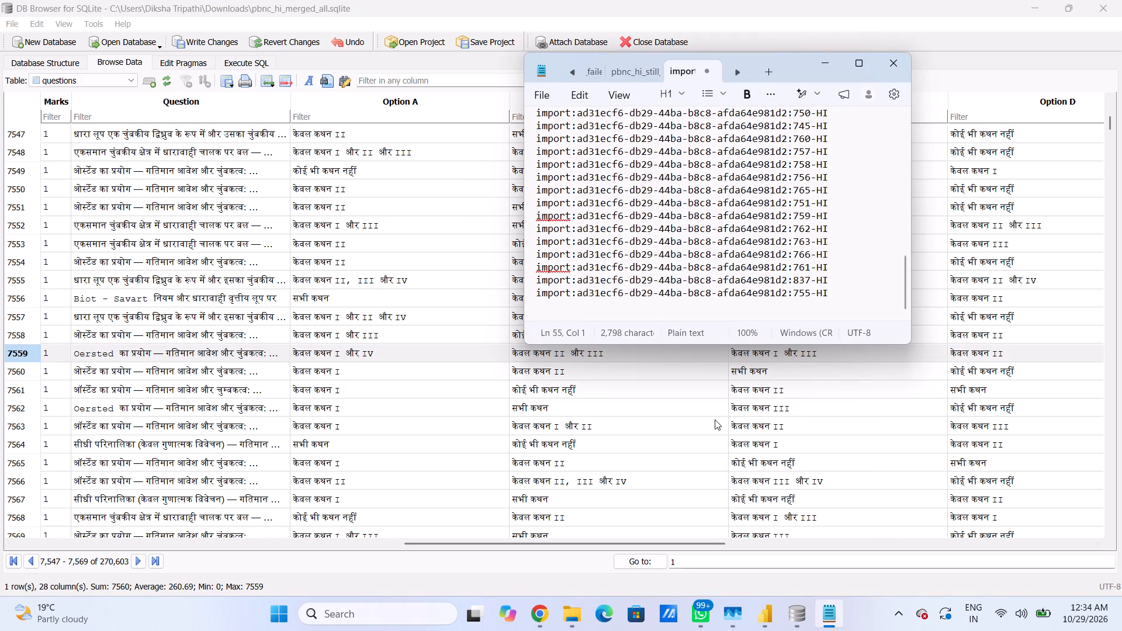
key(ctrl+v)
scroll(670, 249, up, 1)
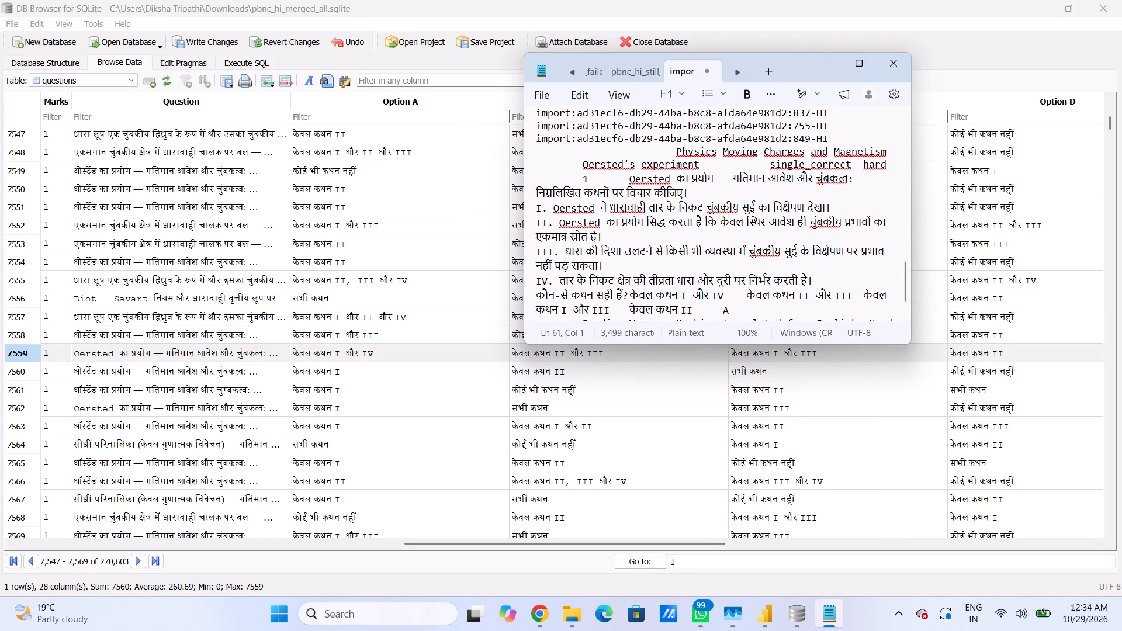
drag(538, 150, 728, 318)
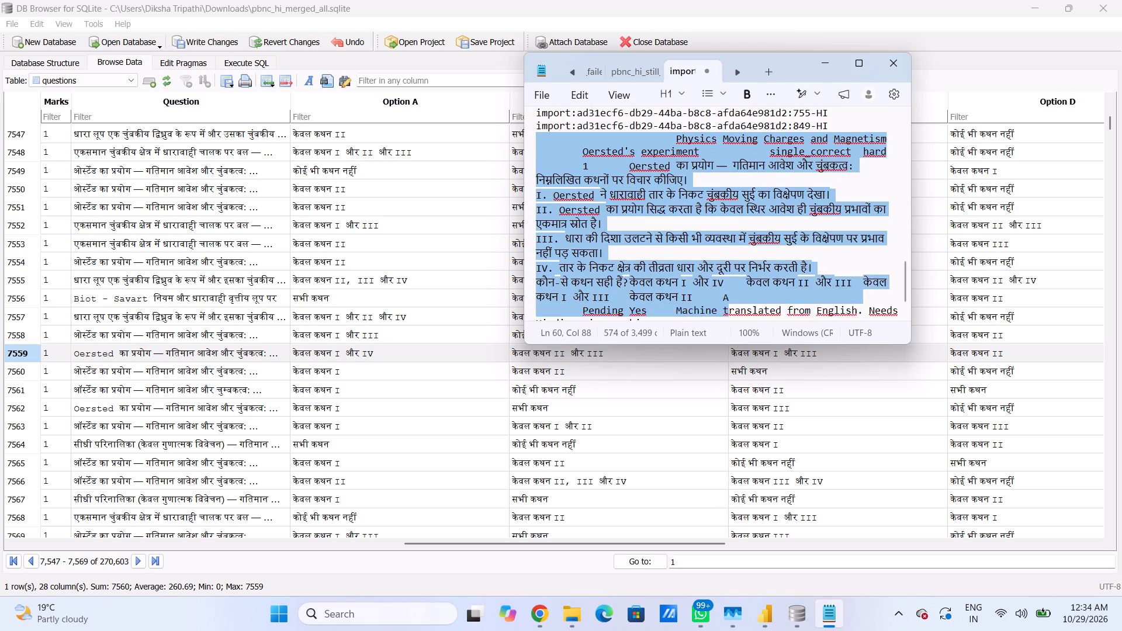
drag(728, 318, 742, 330)
scroll(737, 325, down, 3)
key(BackSpace)
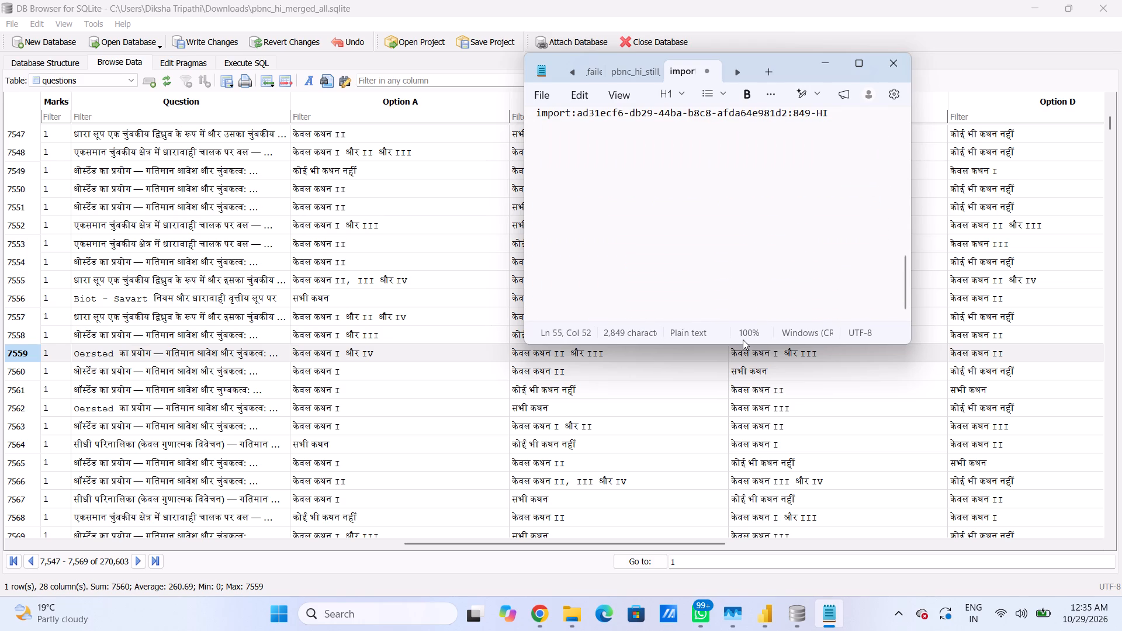
key(Return)
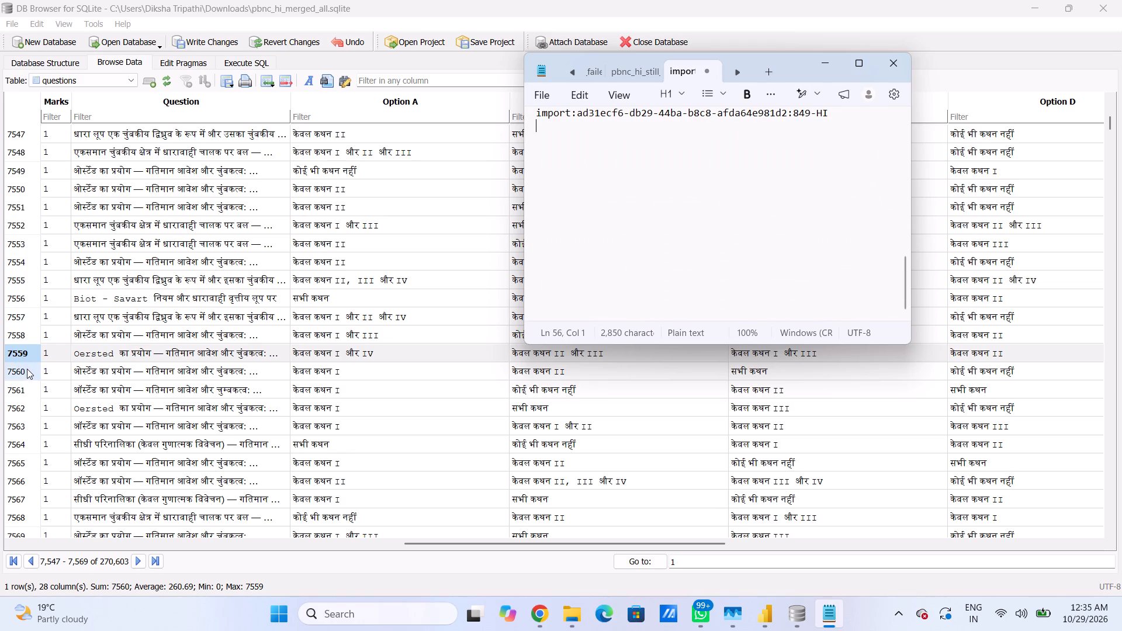
Add Oersted record 7562 to the Notepad list, keeping only its question ID ending in 857-HI, and start a new line.
click(37, 405)
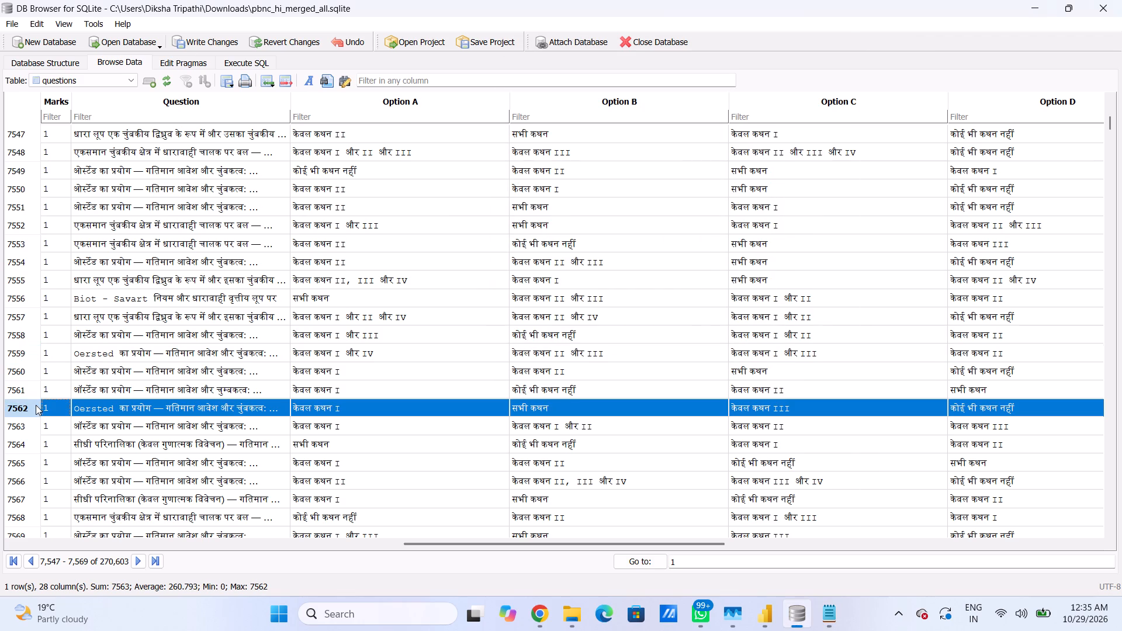
key(ctrl+c)
click(834, 614)
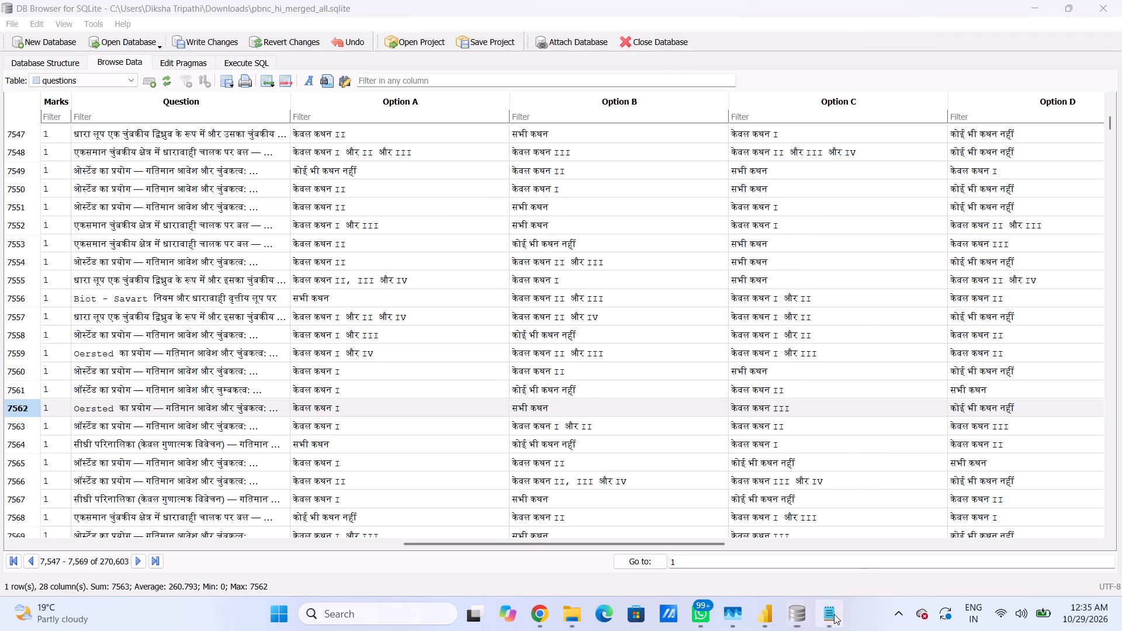
key(ctrl+v)
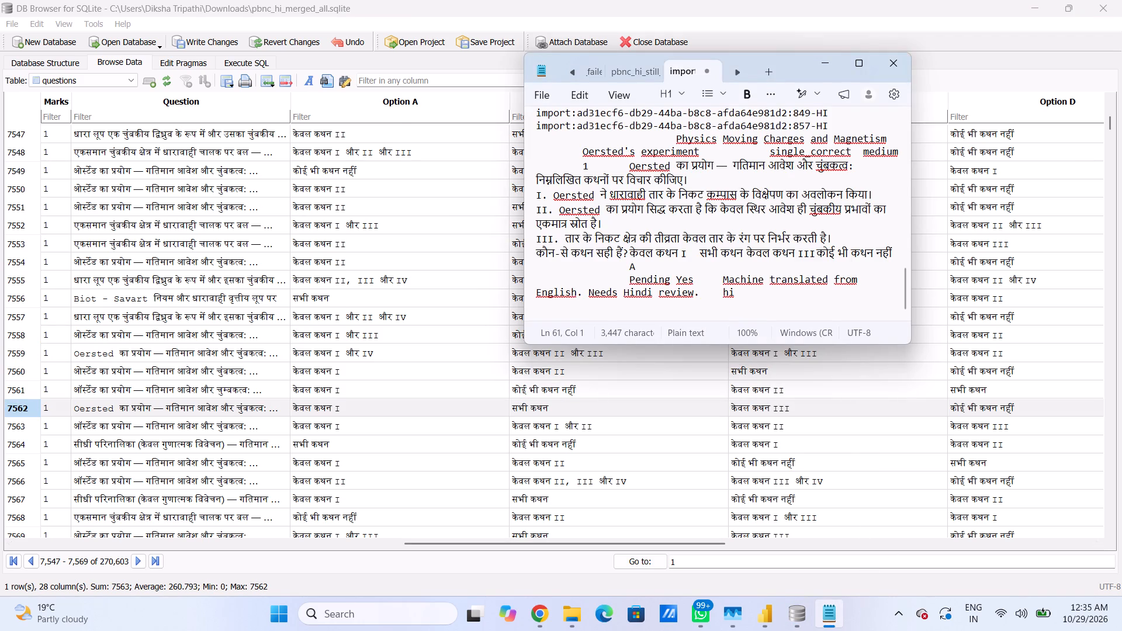
drag(538, 138, 818, 316)
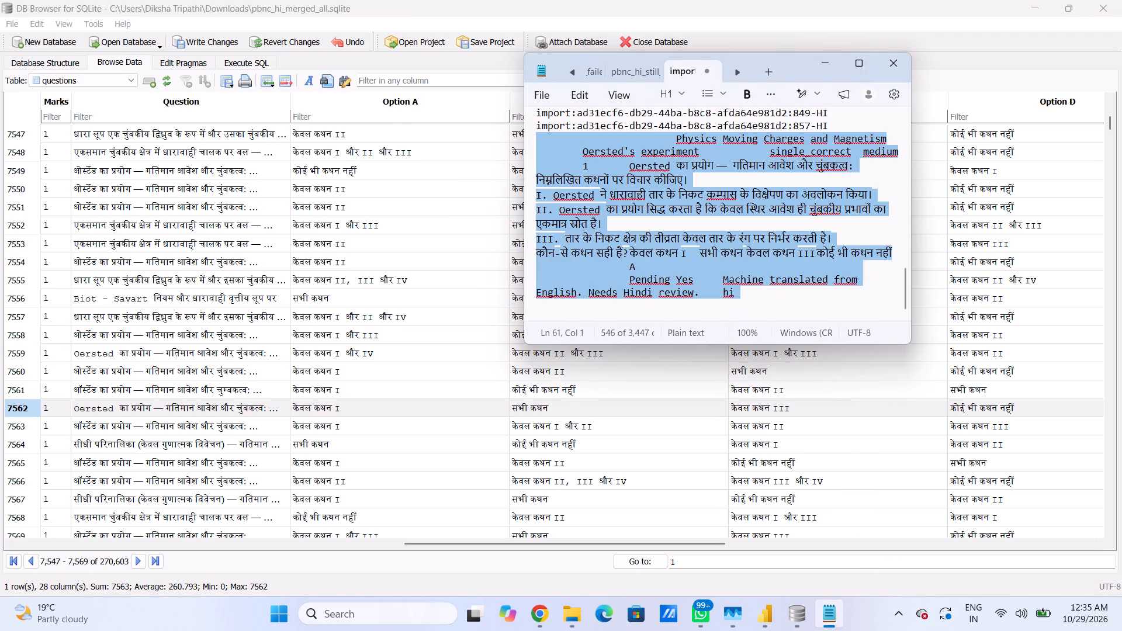
drag(818, 316, 822, 321)
key(BackSpace)
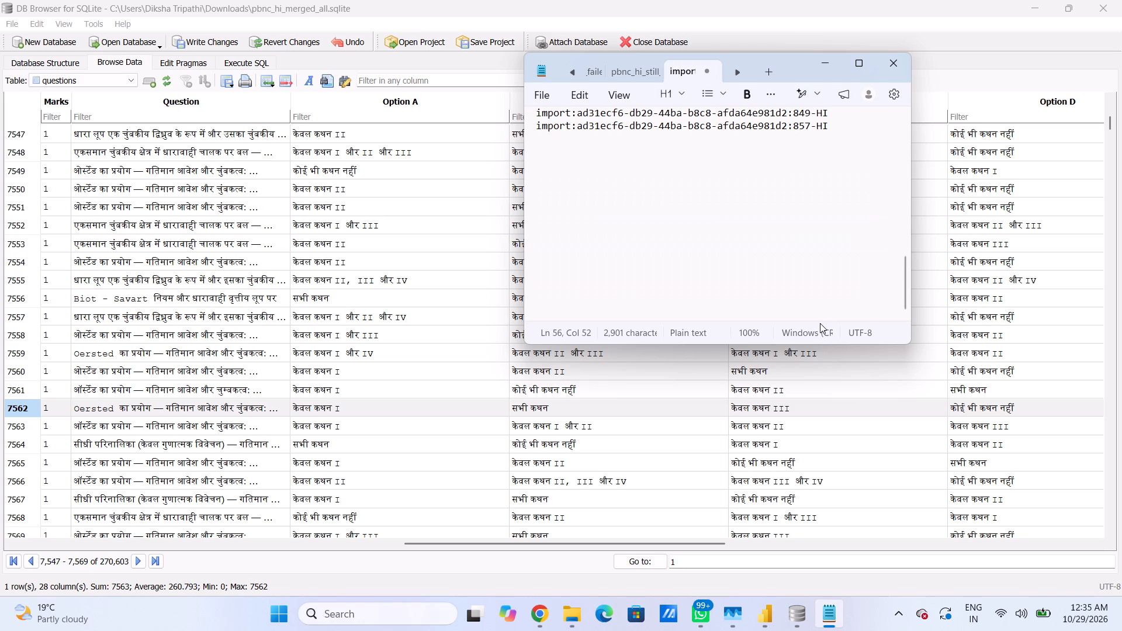
key(Return)
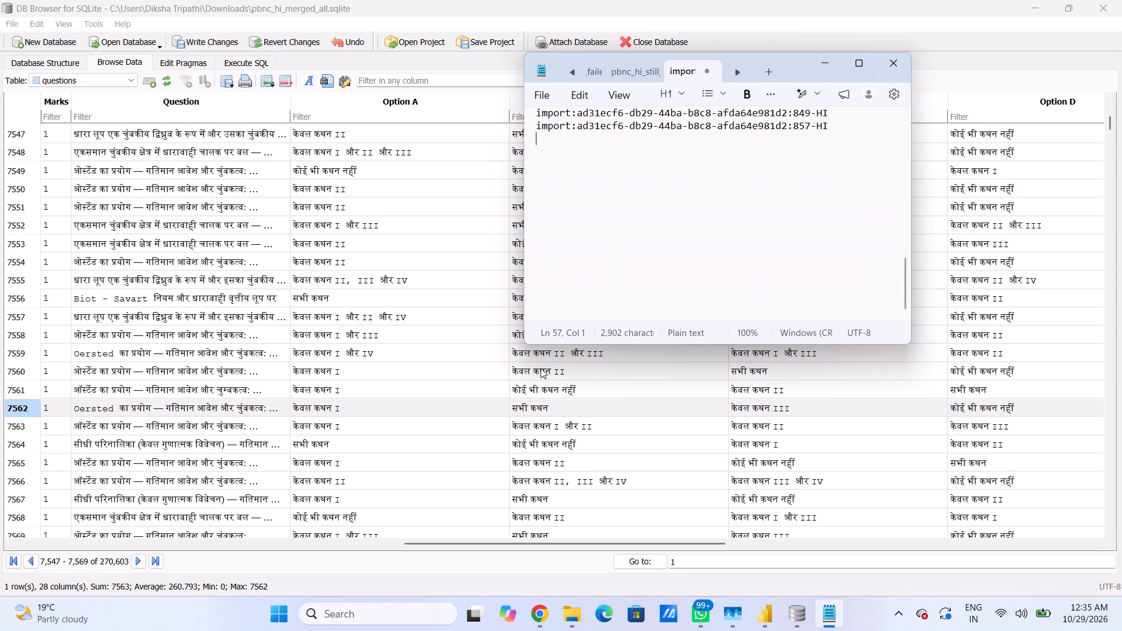
Examine the Question column of the records following 7562 for Hindi questions that still contain English words.
scroll(369, 384, down, 3)
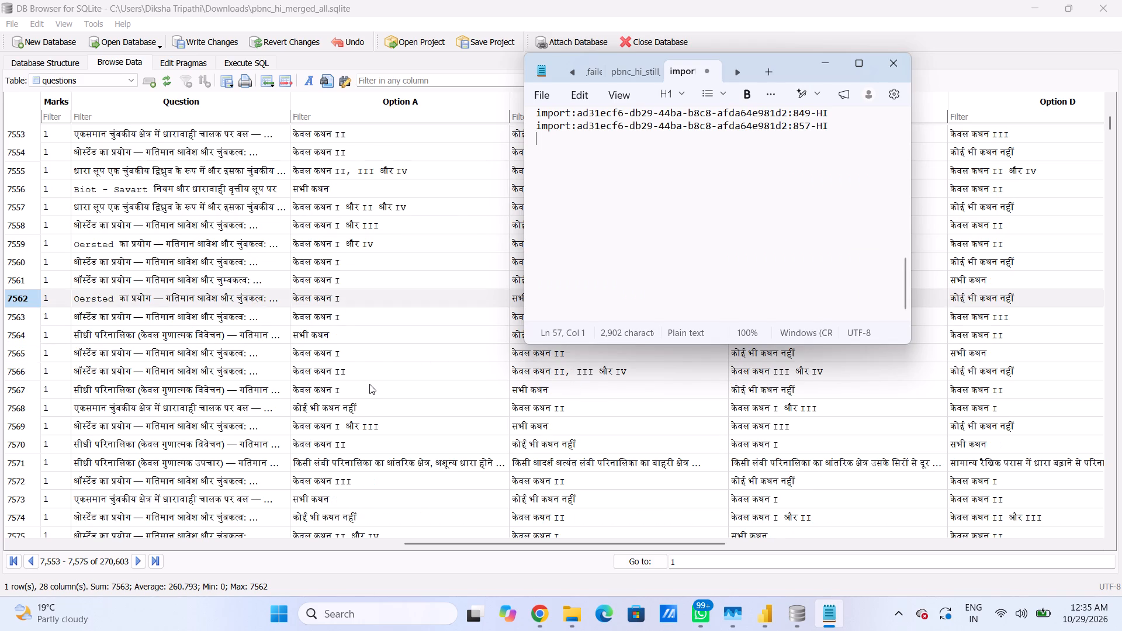
scroll(369, 384, down, 3)
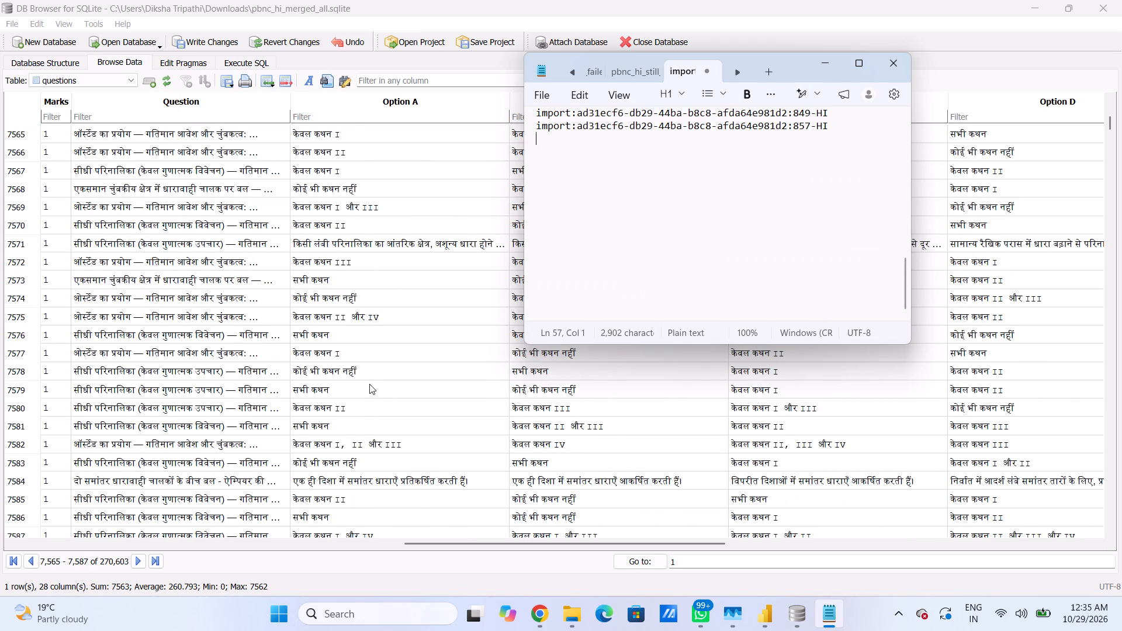
scroll(369, 384, down, 1)
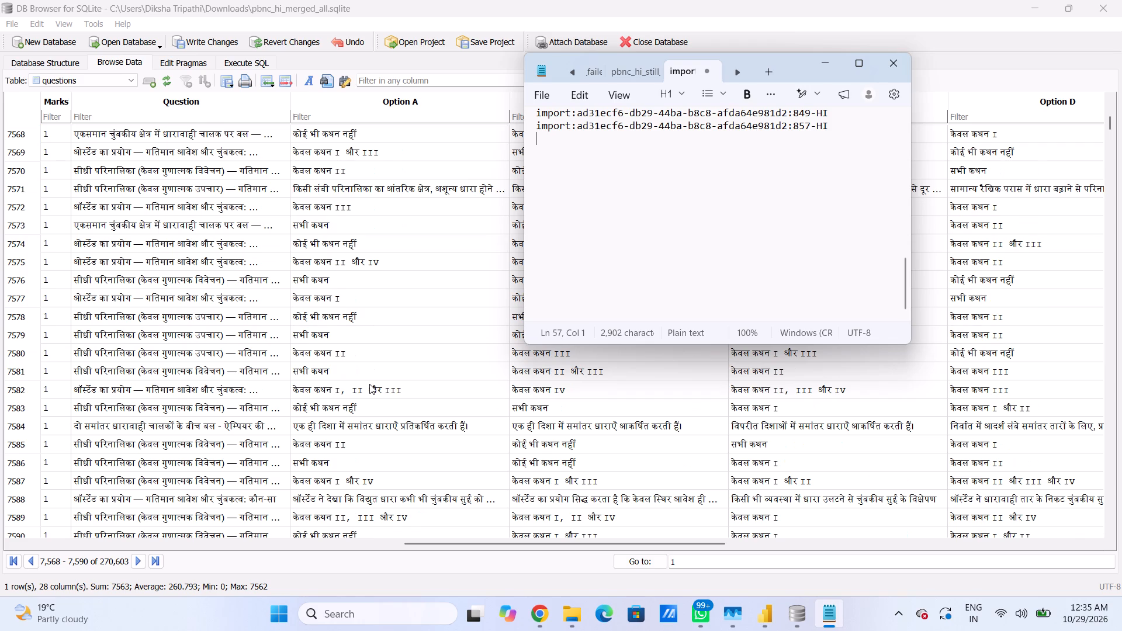
scroll(369, 384, down, 1)
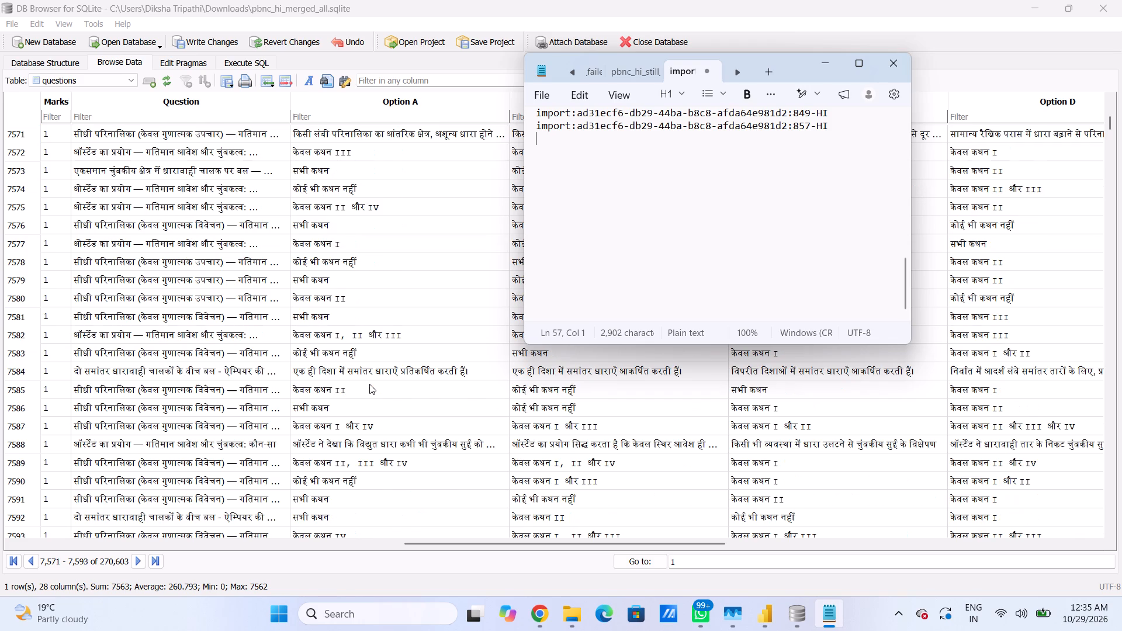
scroll(369, 384, down, 1)
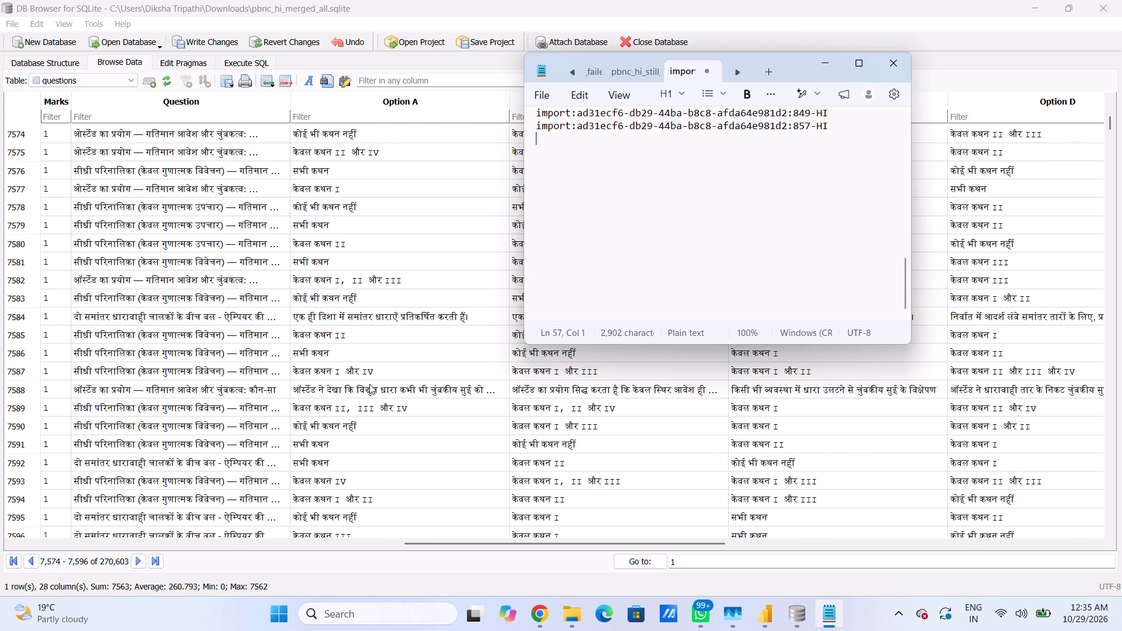
scroll(369, 384, down, 4)
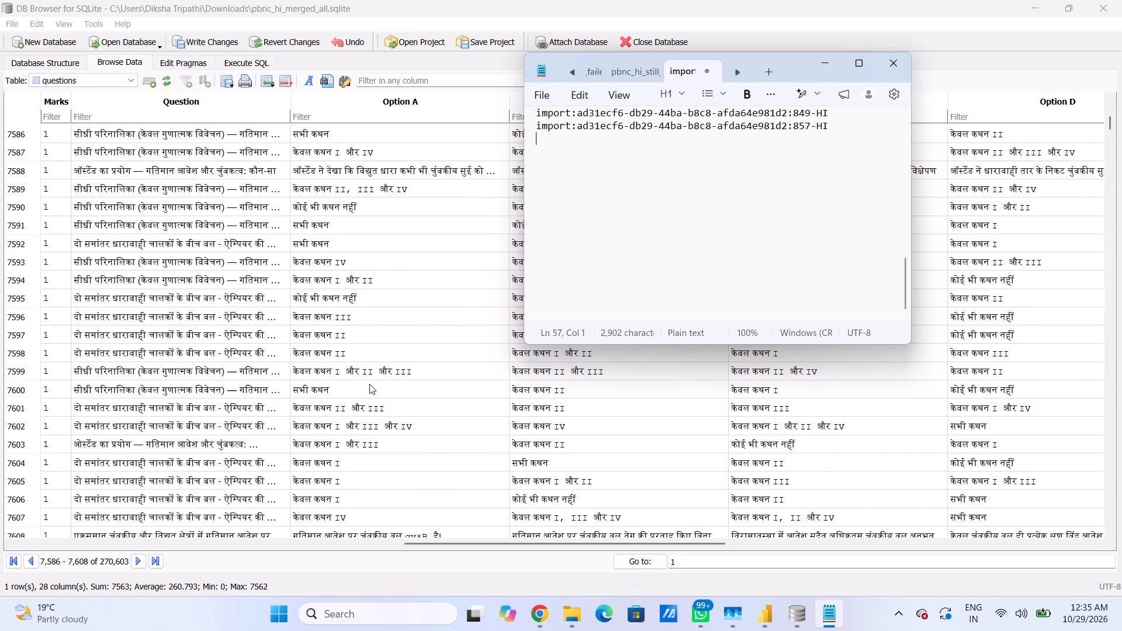
scroll(369, 384, down, 3)
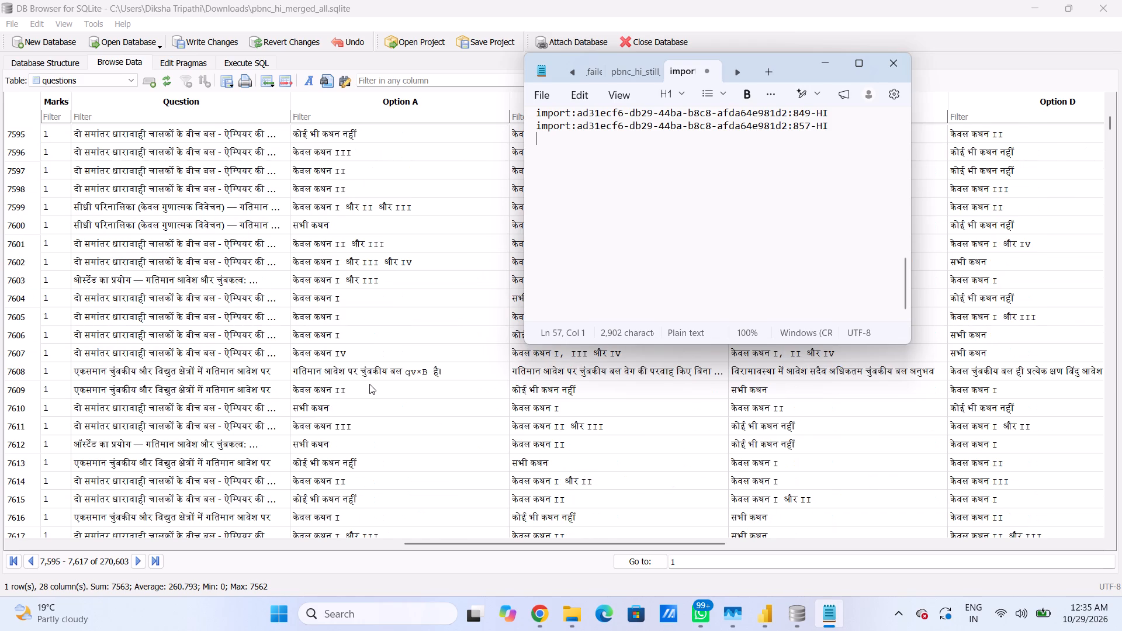
scroll(370, 384, down, 2)
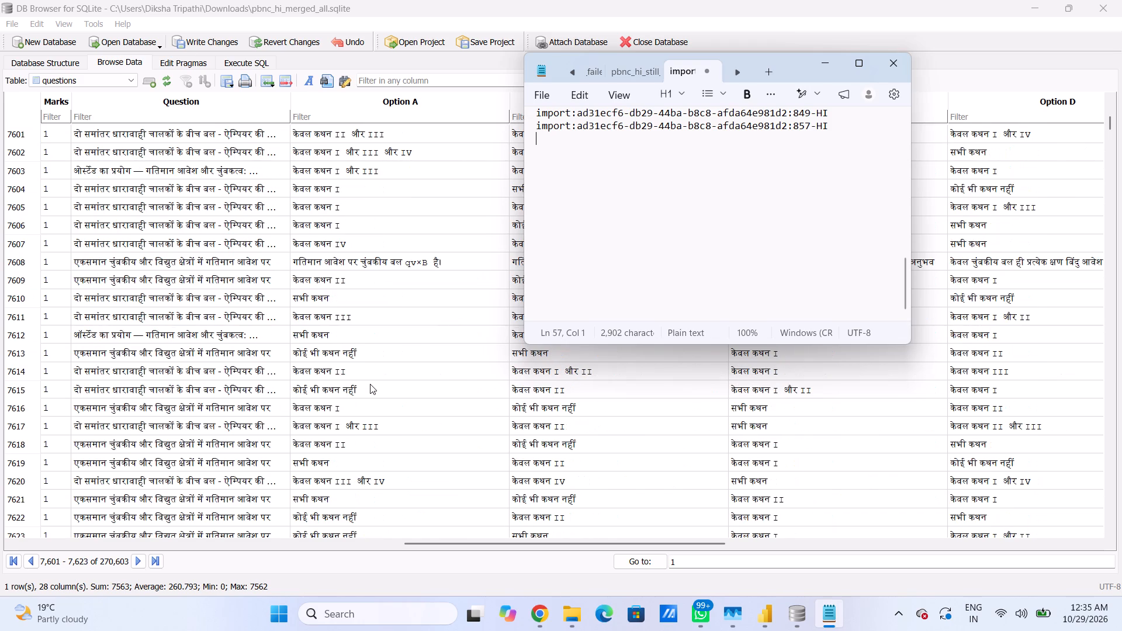
scroll(370, 384, down, 2)
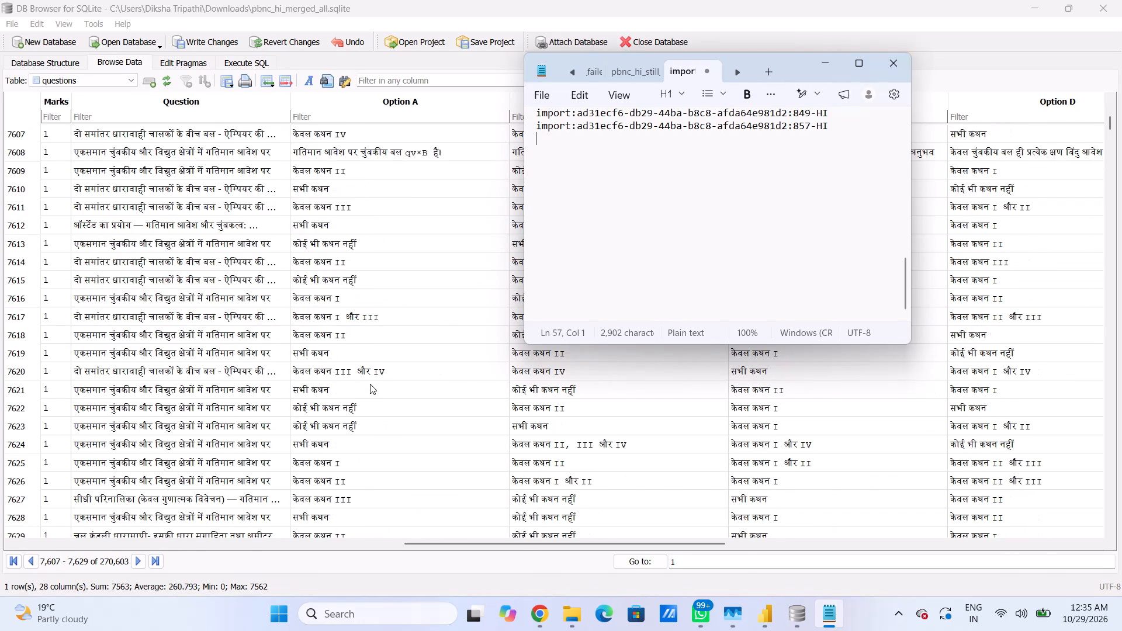
scroll(370, 384, down, 4)
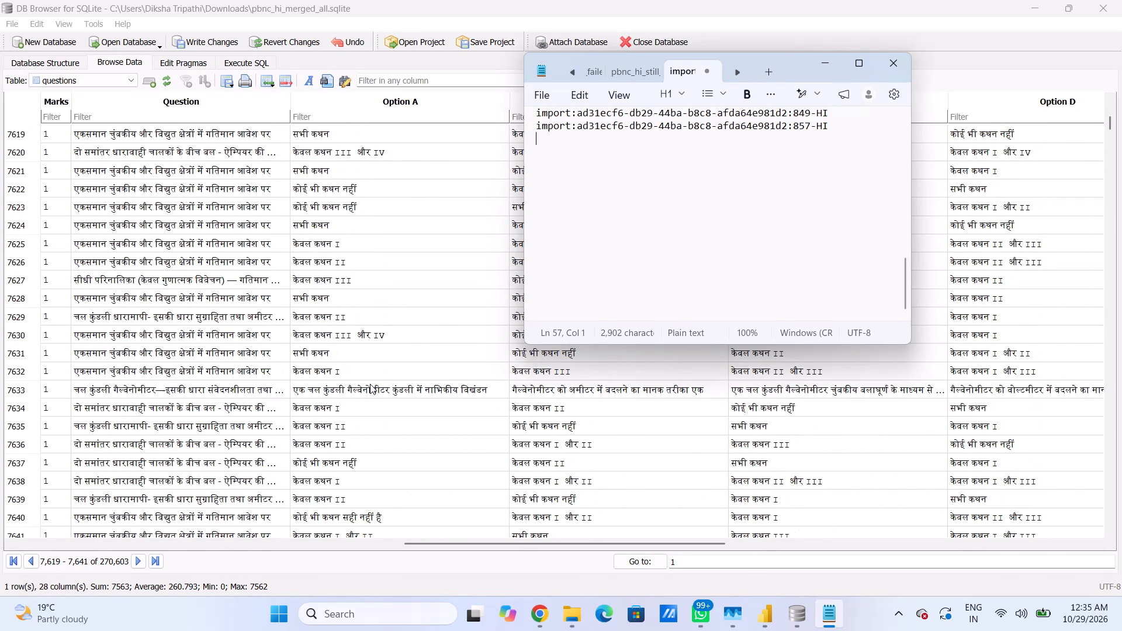
scroll(370, 384, down, 3)
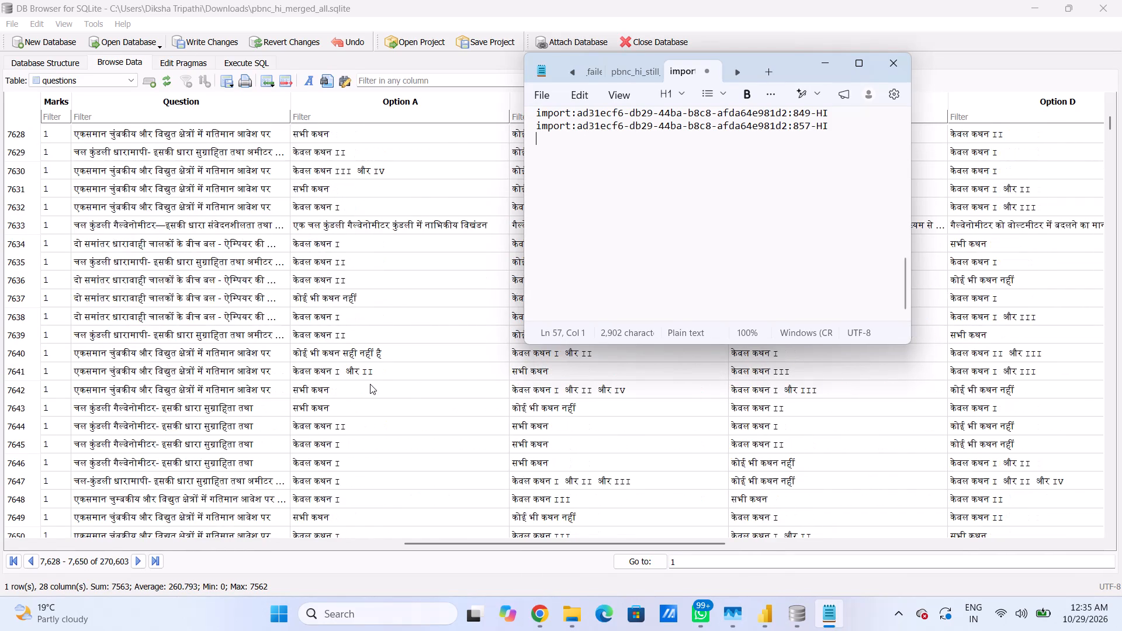
scroll(370, 384, down, 1)
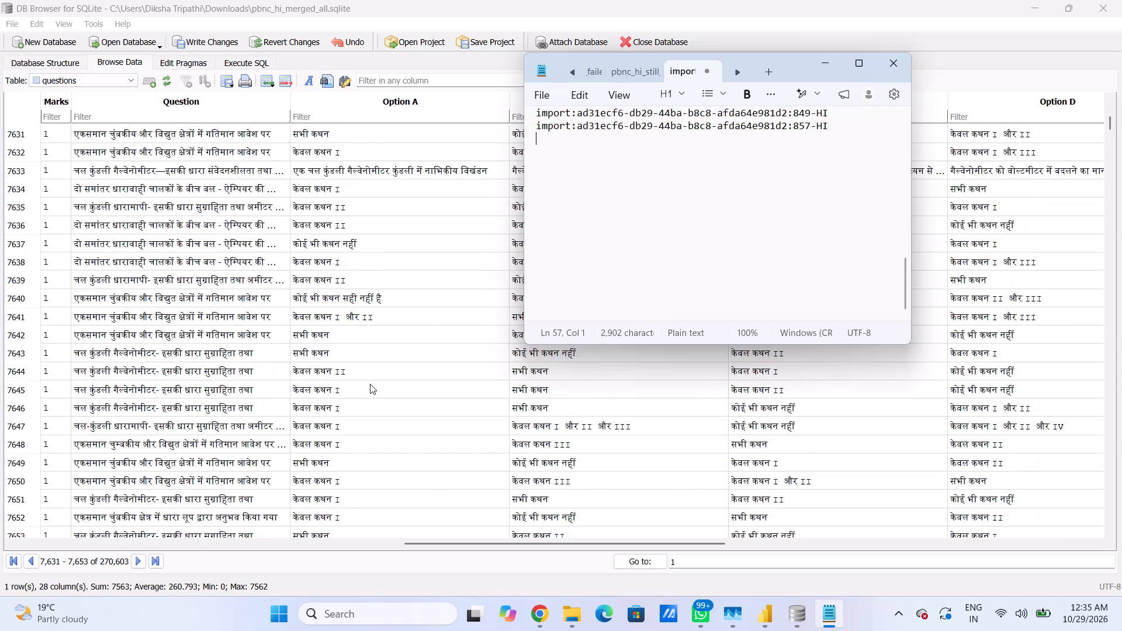
scroll(370, 384, down, 1)
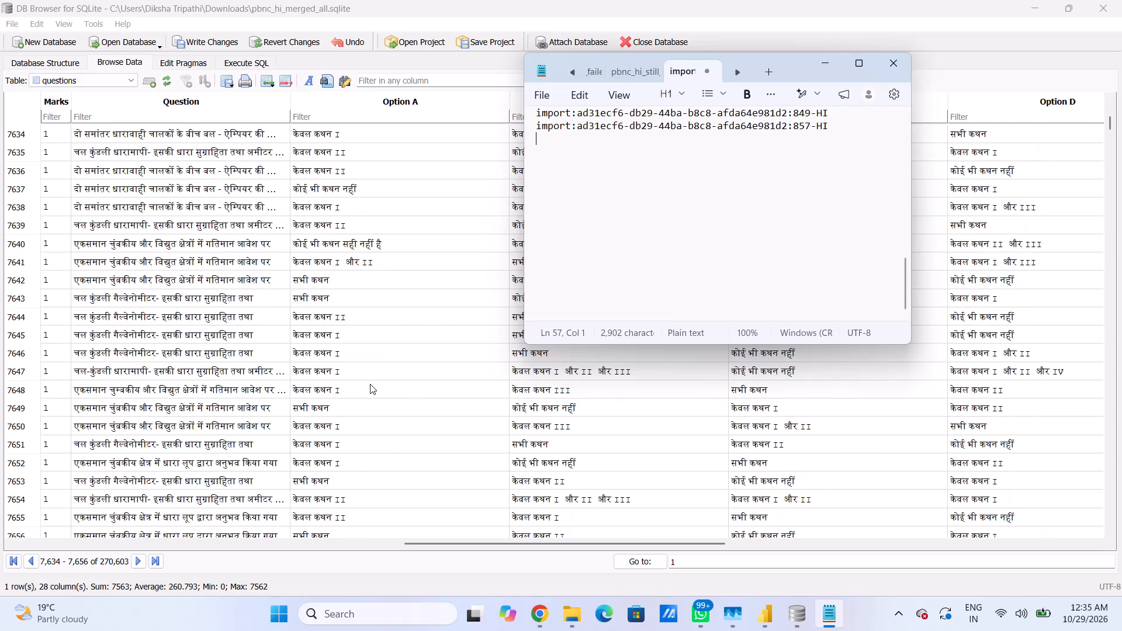
scroll(370, 384, down, 1)
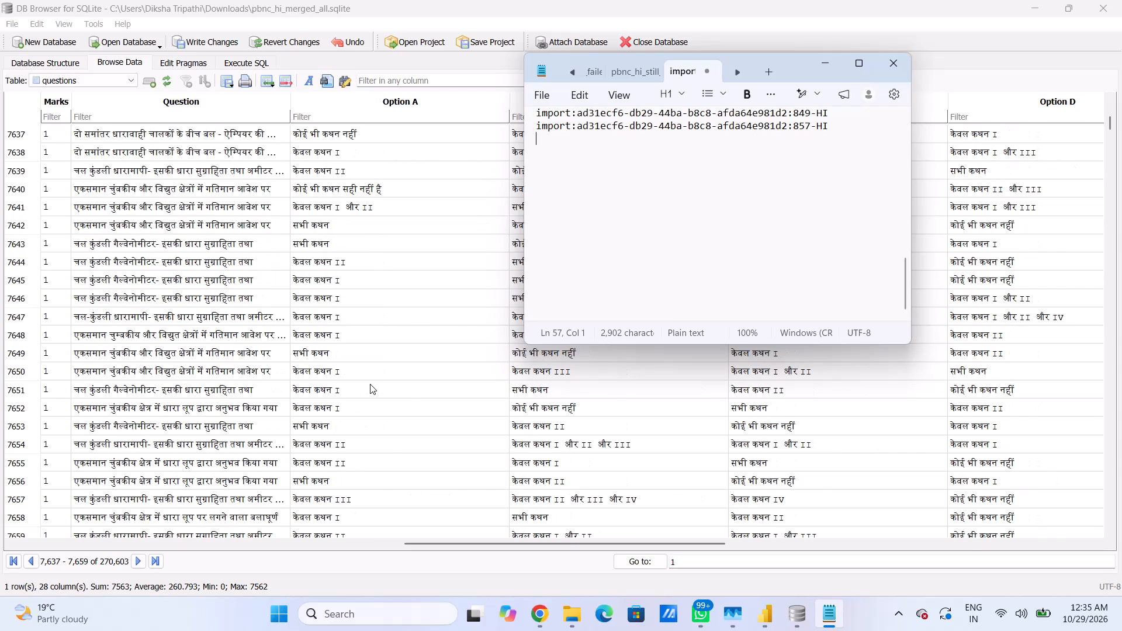
scroll(370, 384, down, 1)
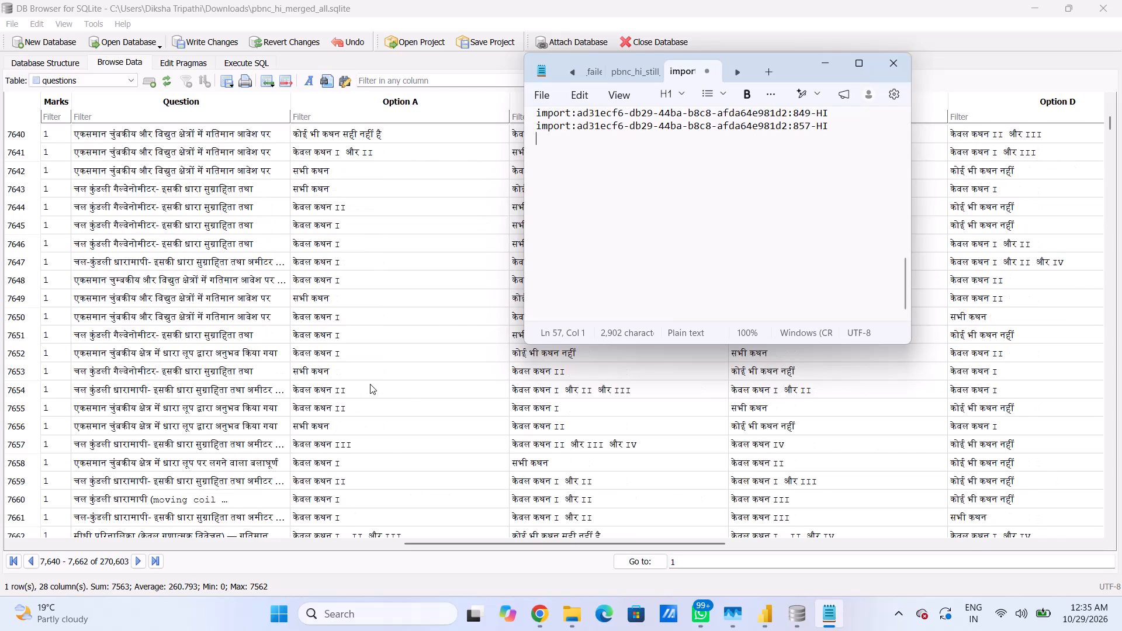
Add moving coil record 7660 to the Notepad list, keeping only its question ID ending in 938-HI, and start a new line.
click(18, 503)
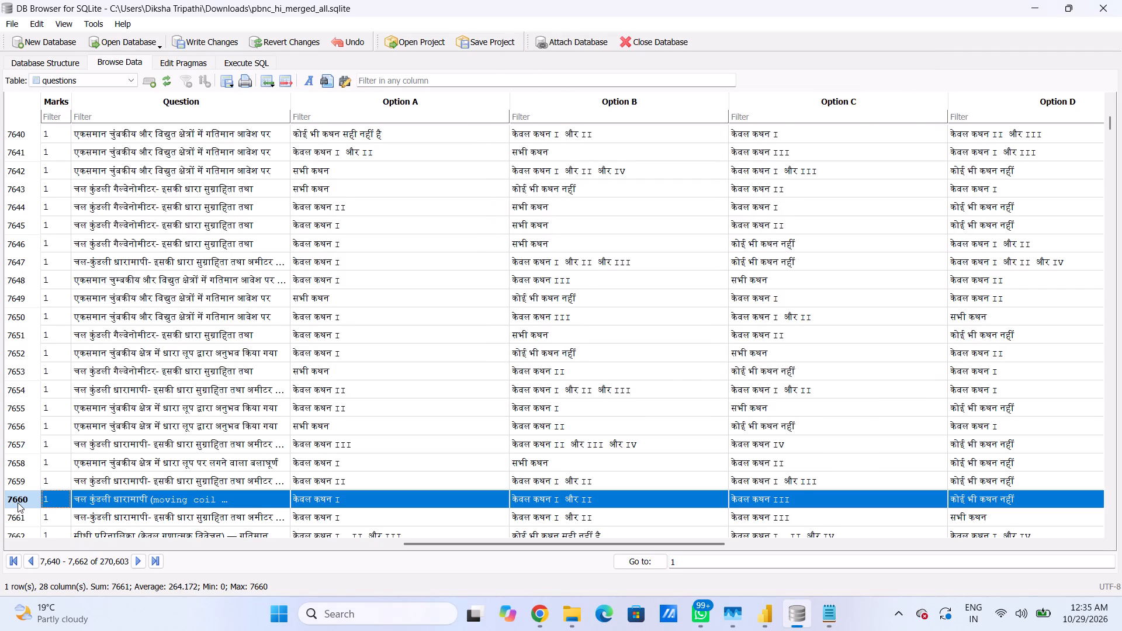
key(ctrl+c)
click(833, 615)
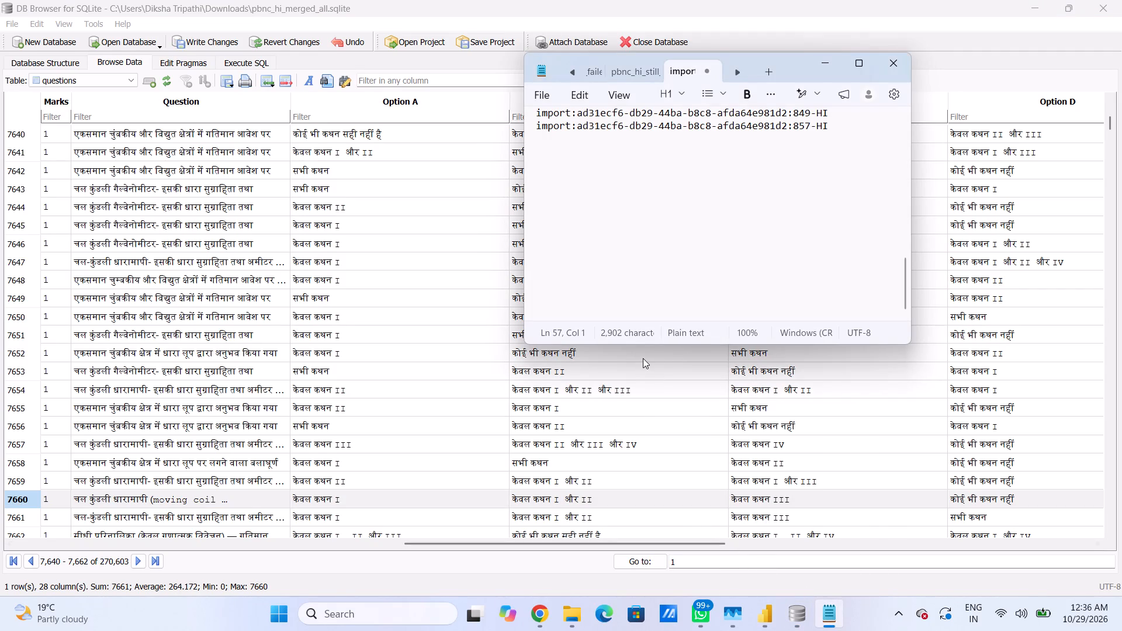
key(ctrl+v)
scroll(582, 186, up, 1)
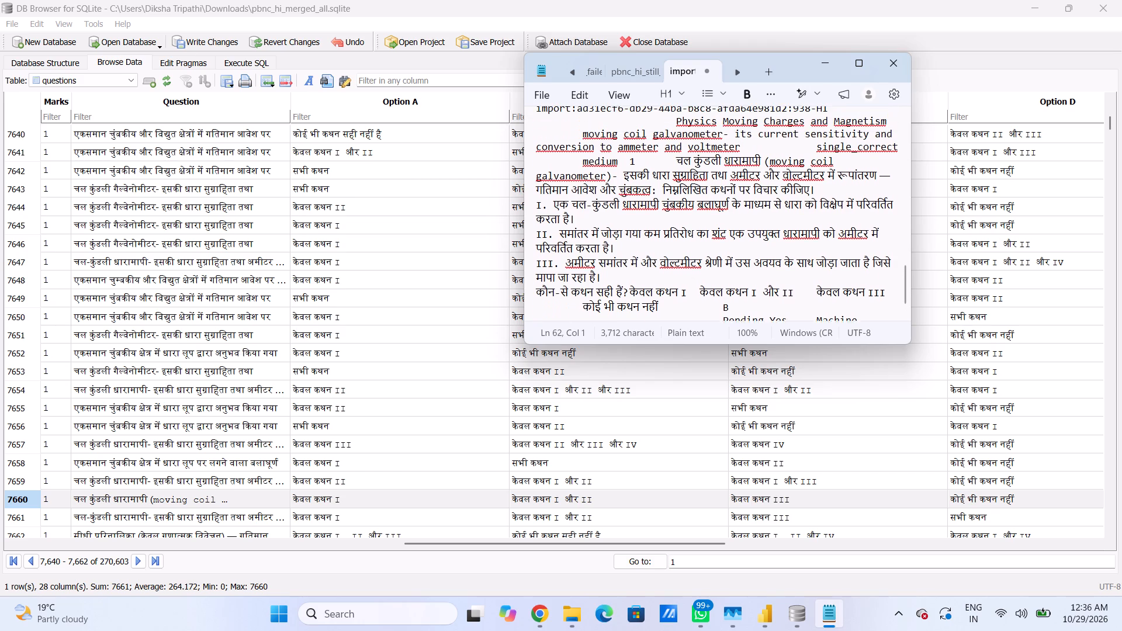
drag(539, 124, 683, 219)
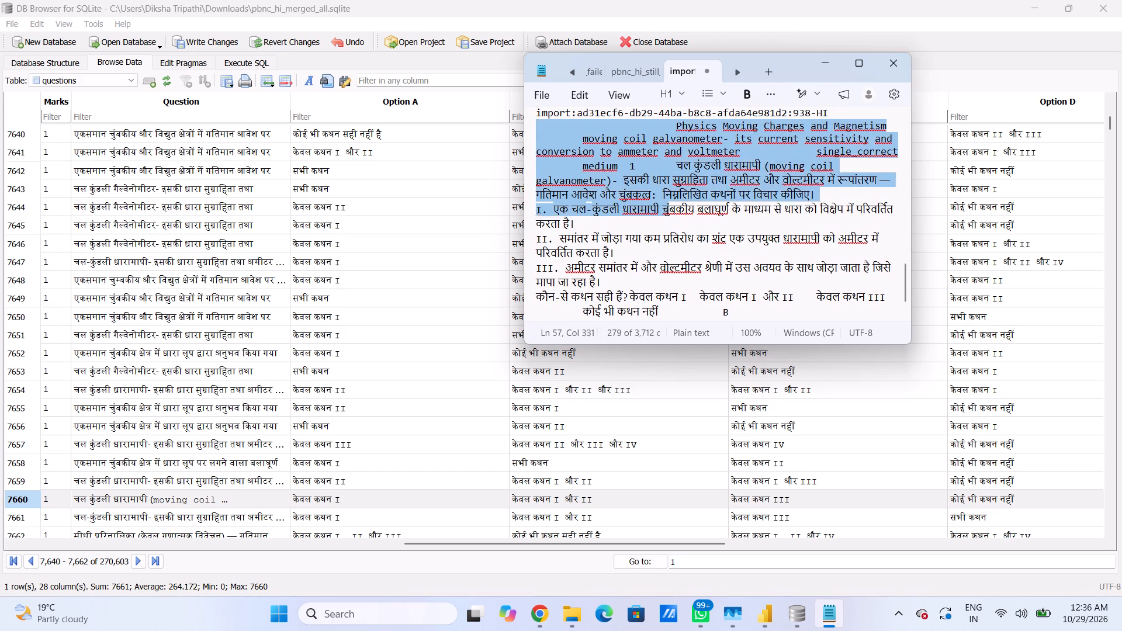
drag(683, 219, 875, 321)
scroll(871, 267, down, 4)
key(BackSpace)
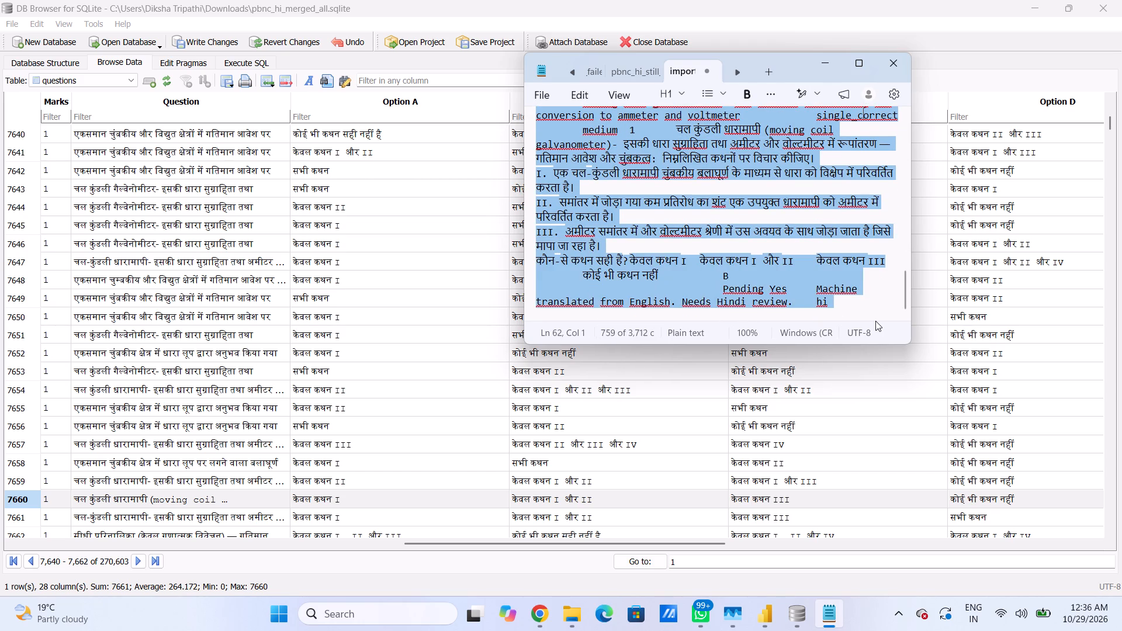
key(Return)
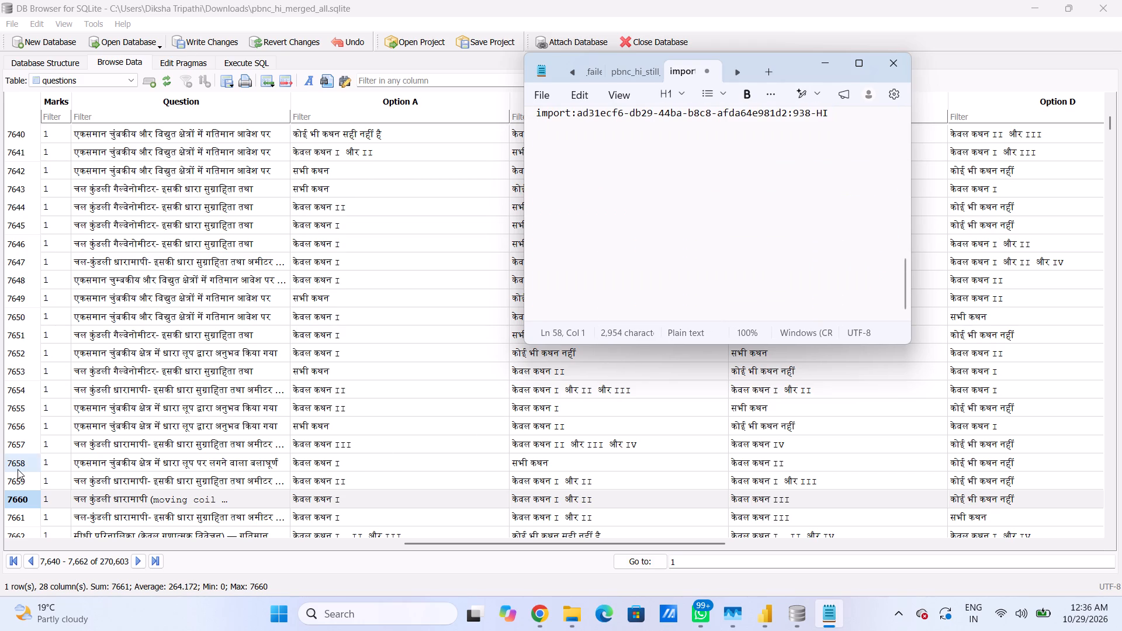
Examine the Question column of the records following 7660 for Hindi questions that still contain English words.
scroll(39, 462, down, 2)
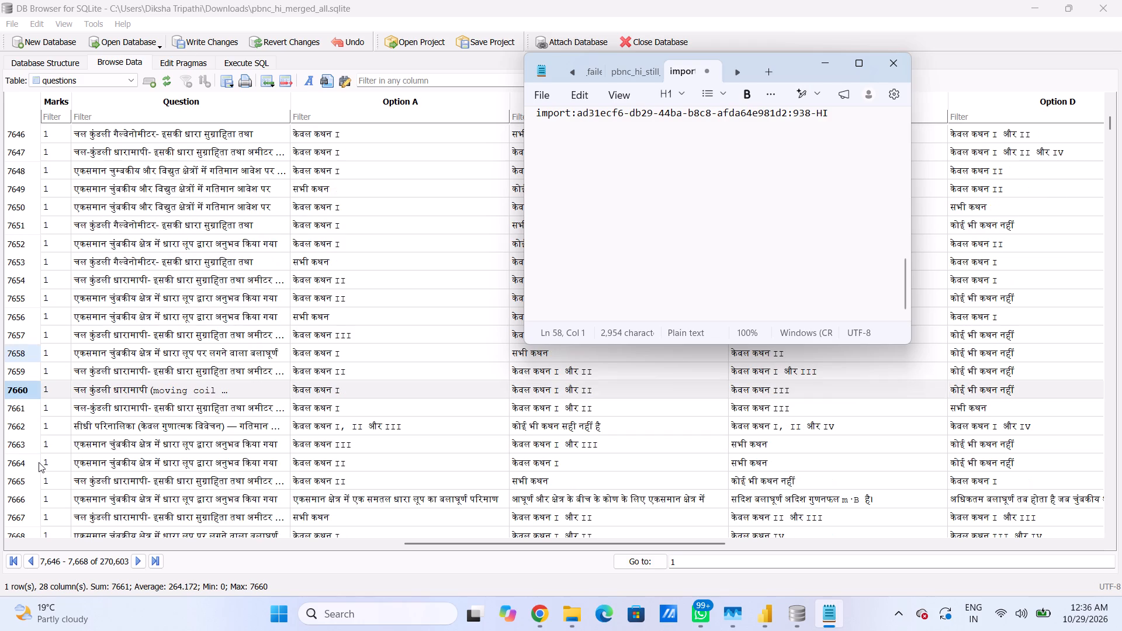
scroll(39, 462, down, 1)
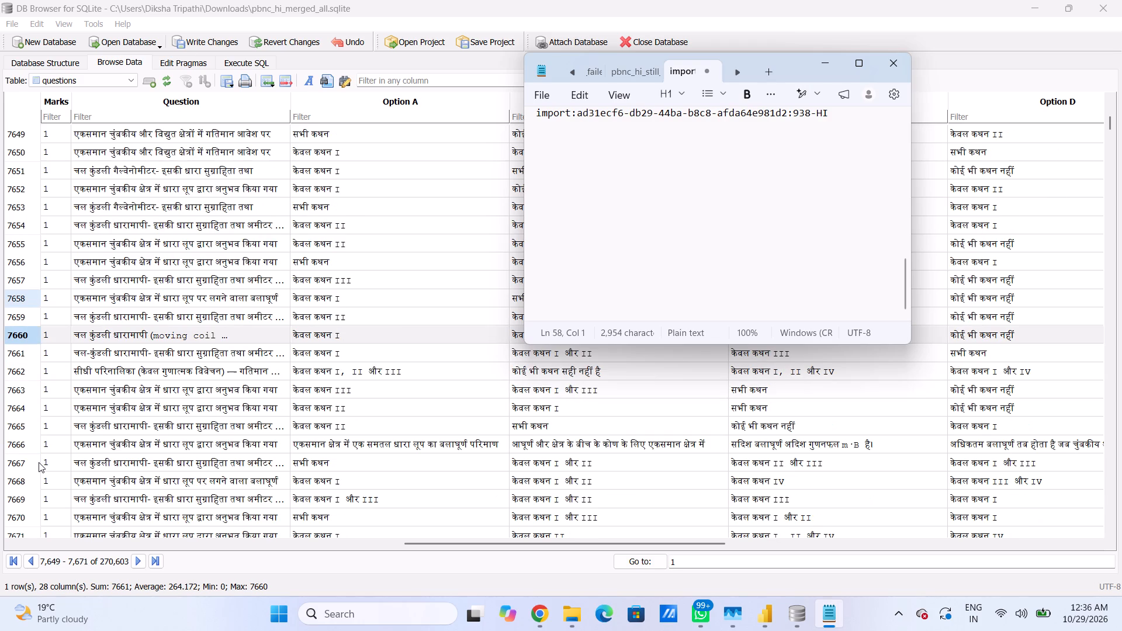
scroll(39, 462, down, 1)
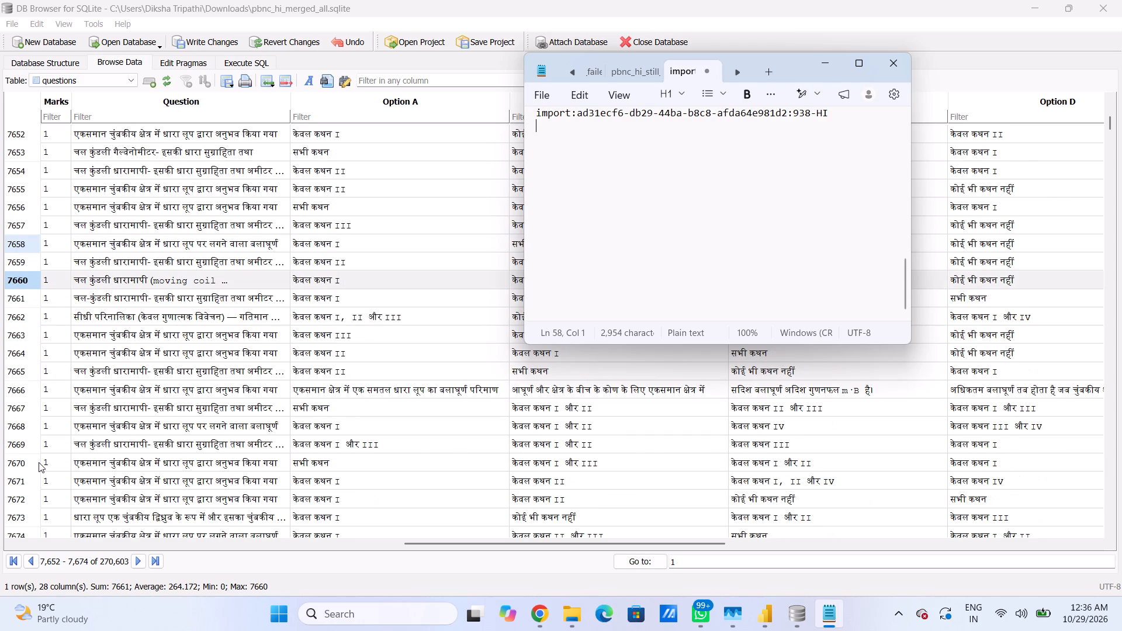
scroll(39, 462, down, 2)
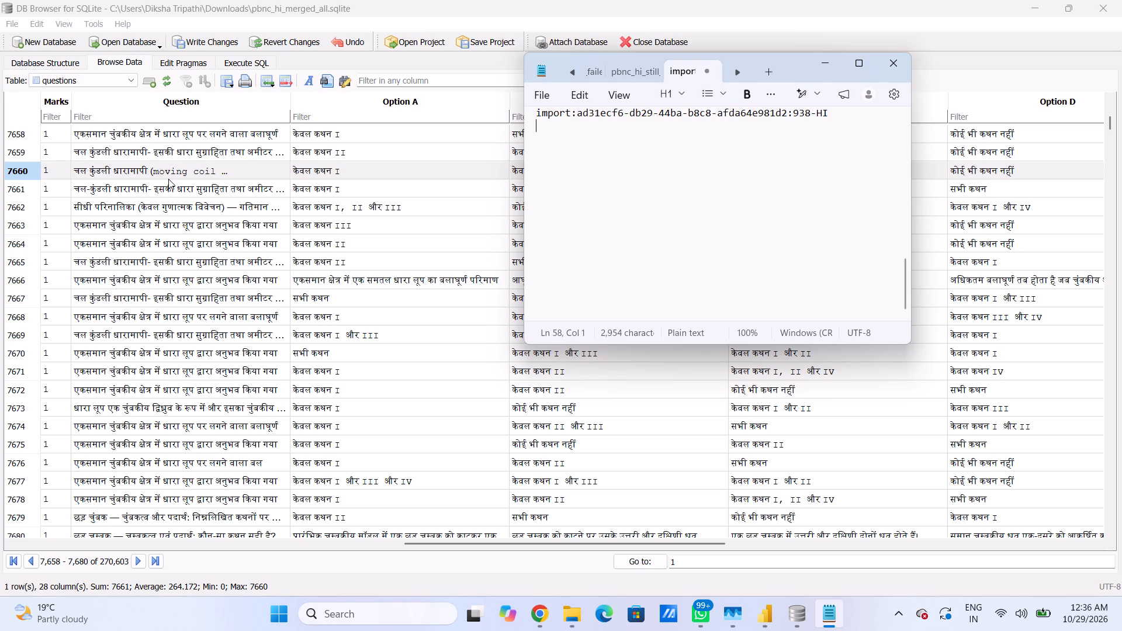
scroll(176, 394, down, 2)
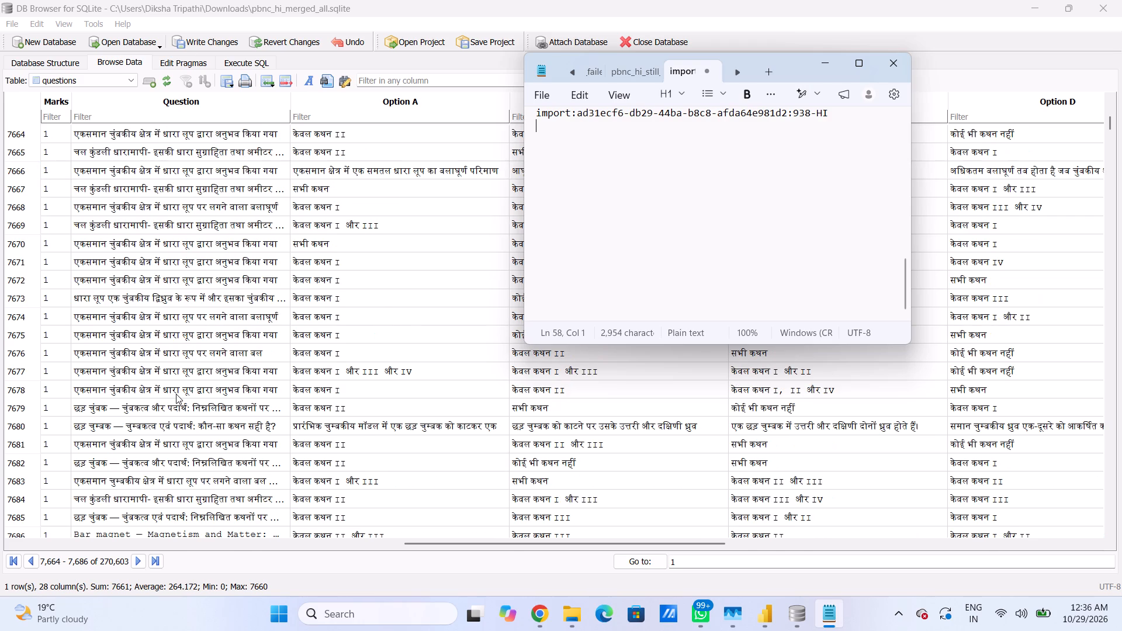
scroll(176, 394, down, 1)
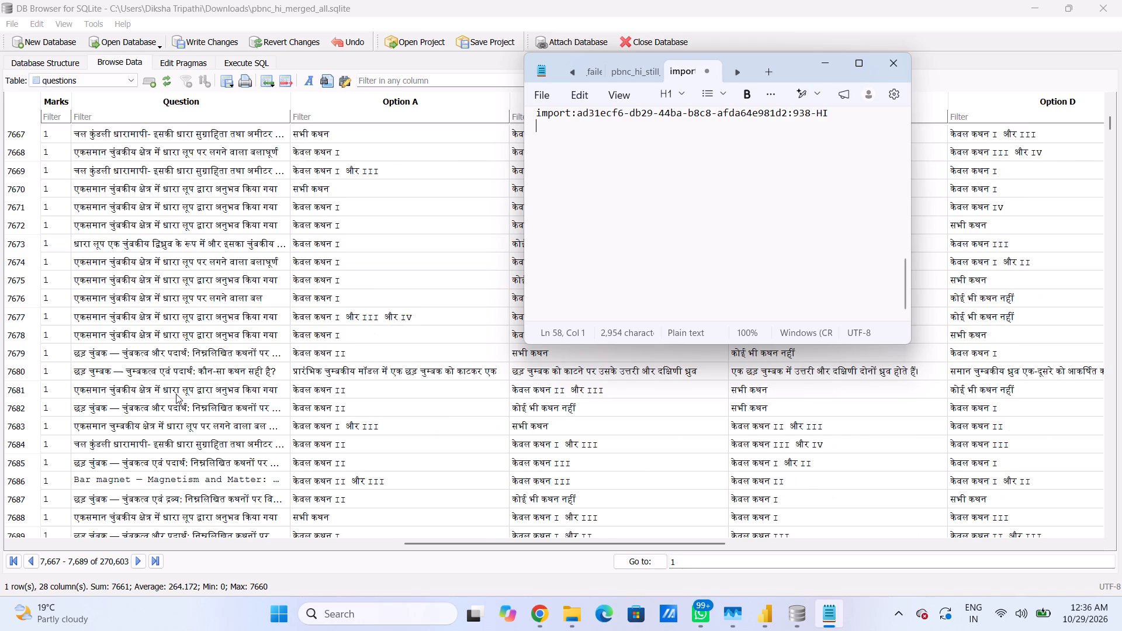
Add Bar magnet record 7686 to the Notepad list, keeping only its question ID ending in 977-HI, and start a new line.
click(29, 482)
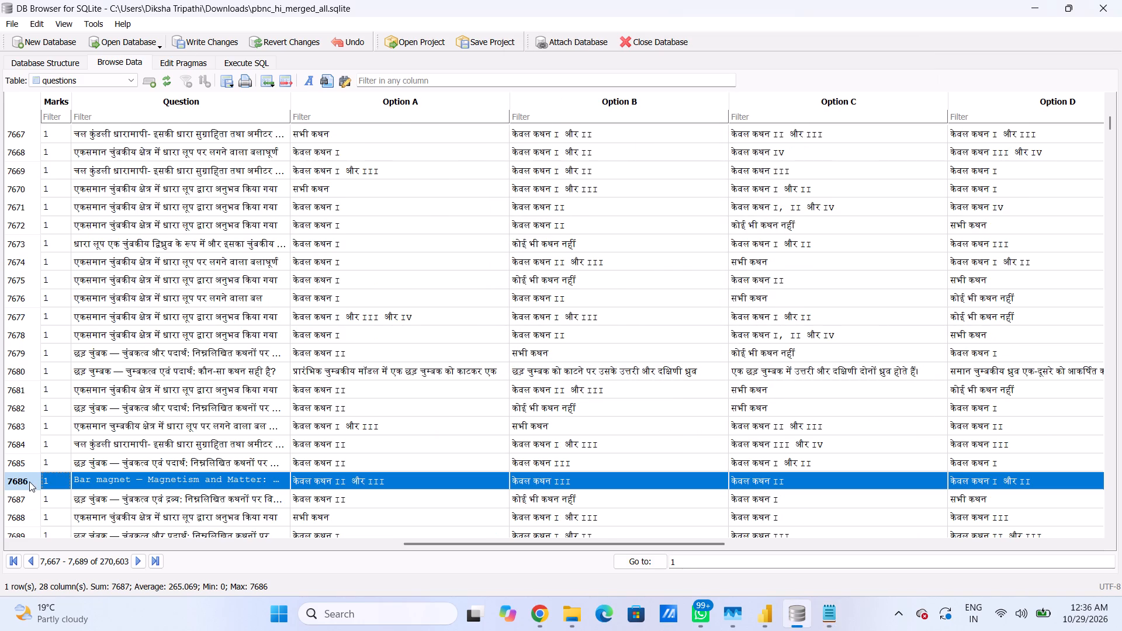
key(ctrl+c)
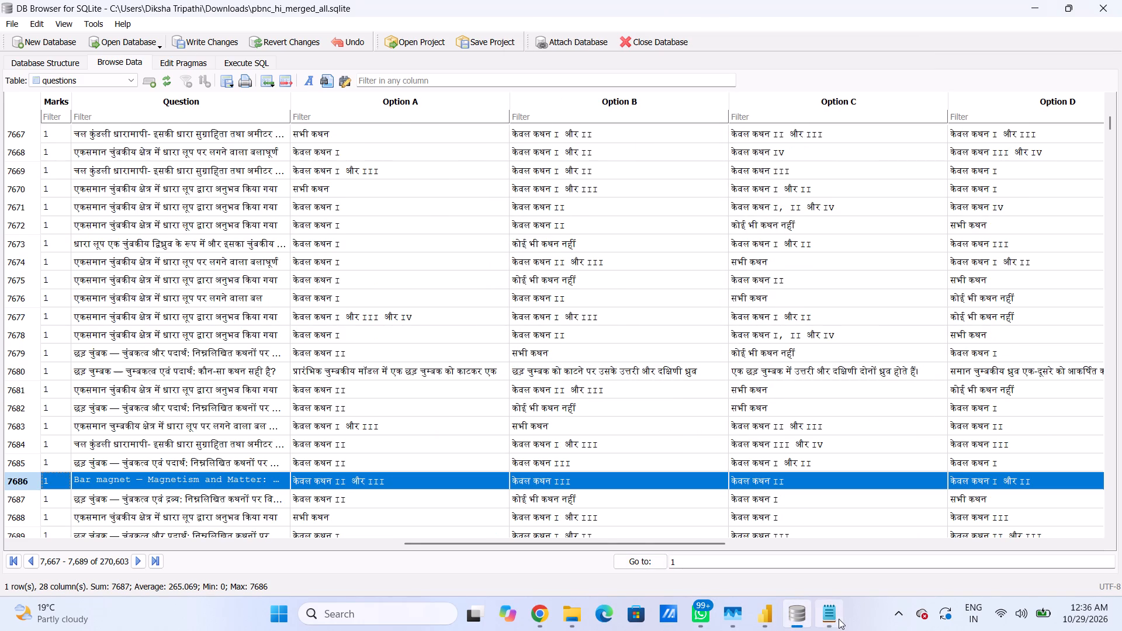
click(839, 619)
key(ctrl+v)
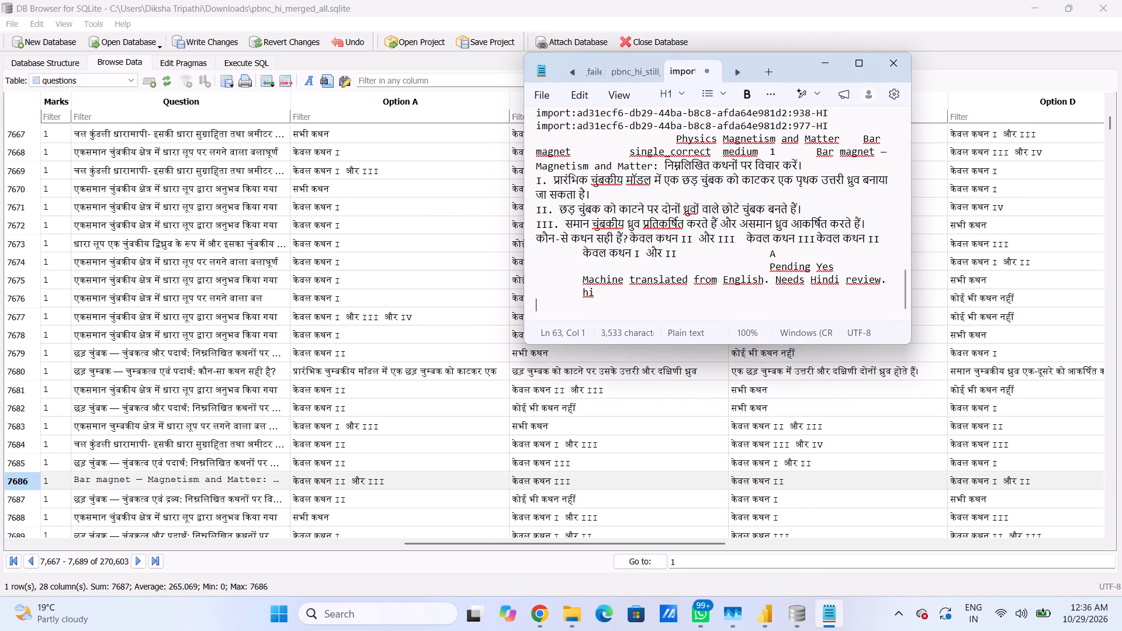
drag(538, 139, 675, 242)
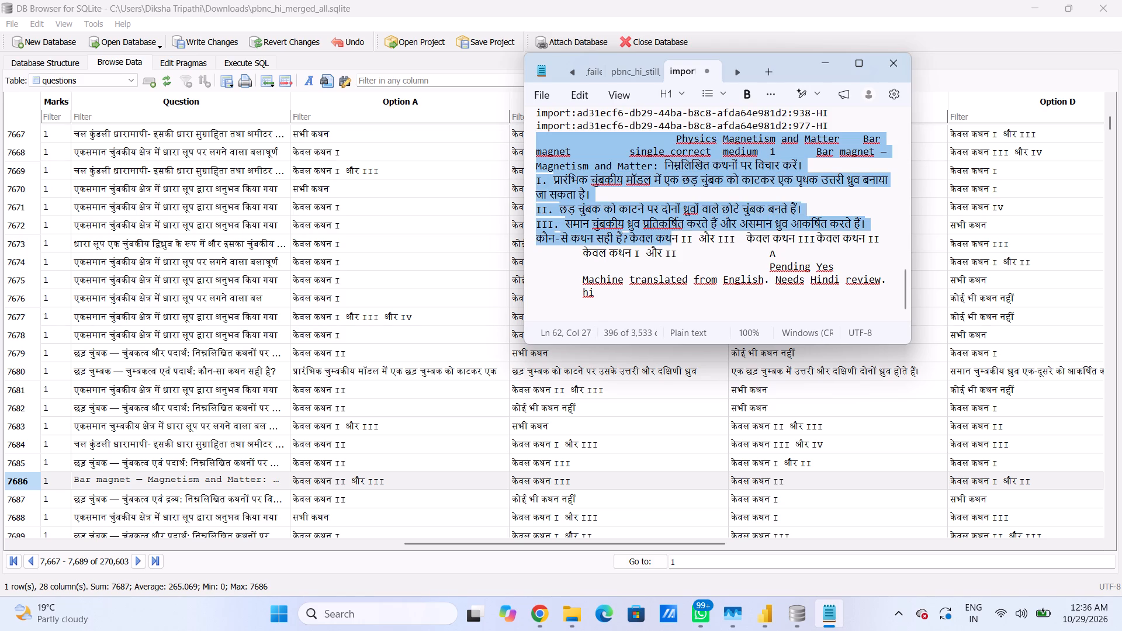
drag(675, 242, 719, 302)
scroll(677, 244, down, 2)
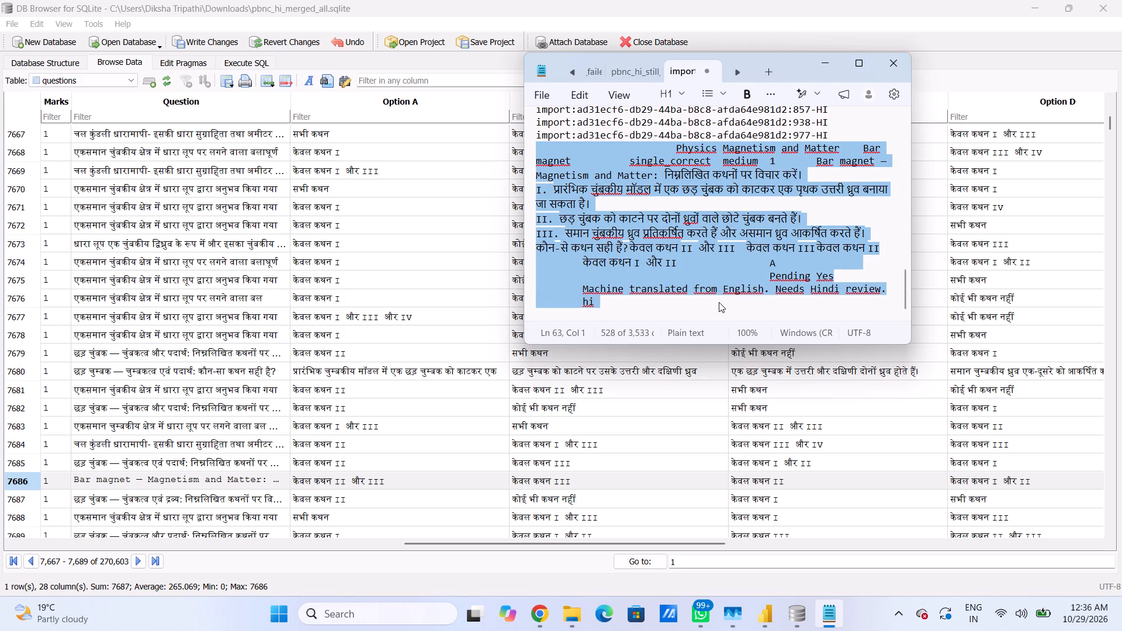
key(BackSpace)
key(Return)
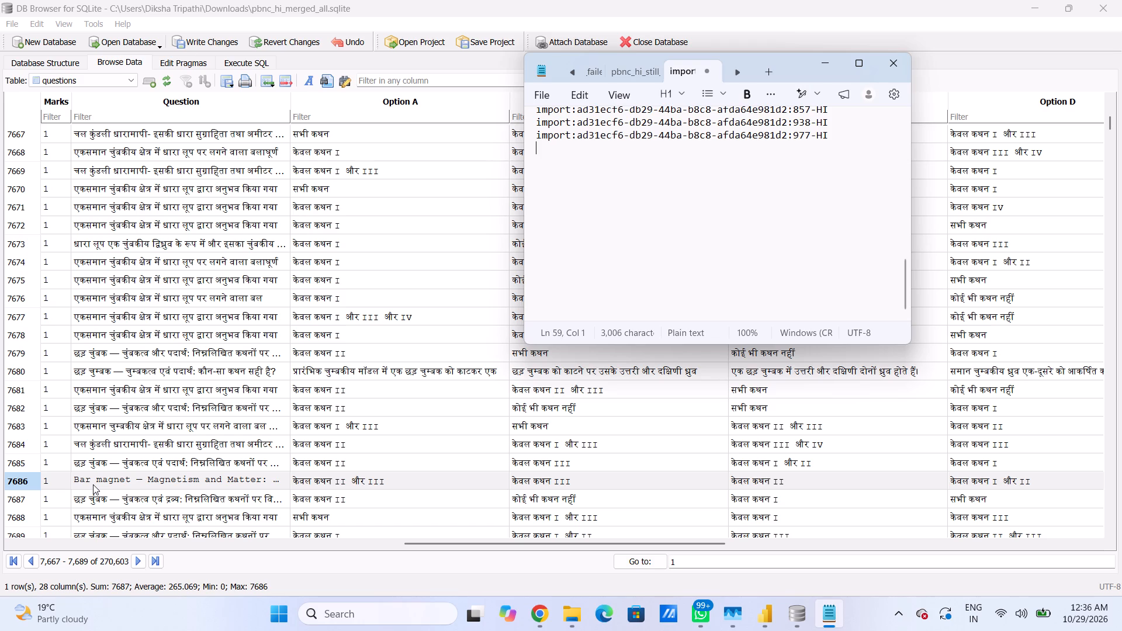
Examine the Question column of the records following 7686 for Hindi questions that still contain English words.
scroll(94, 483, down, 2)
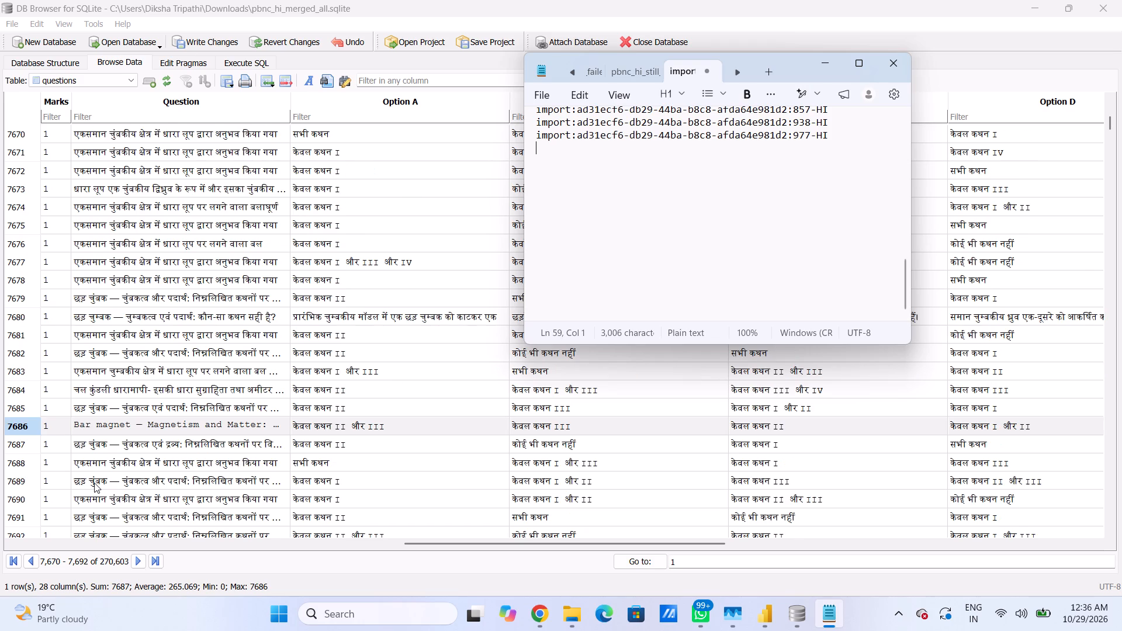
scroll(94, 483, down, 2)
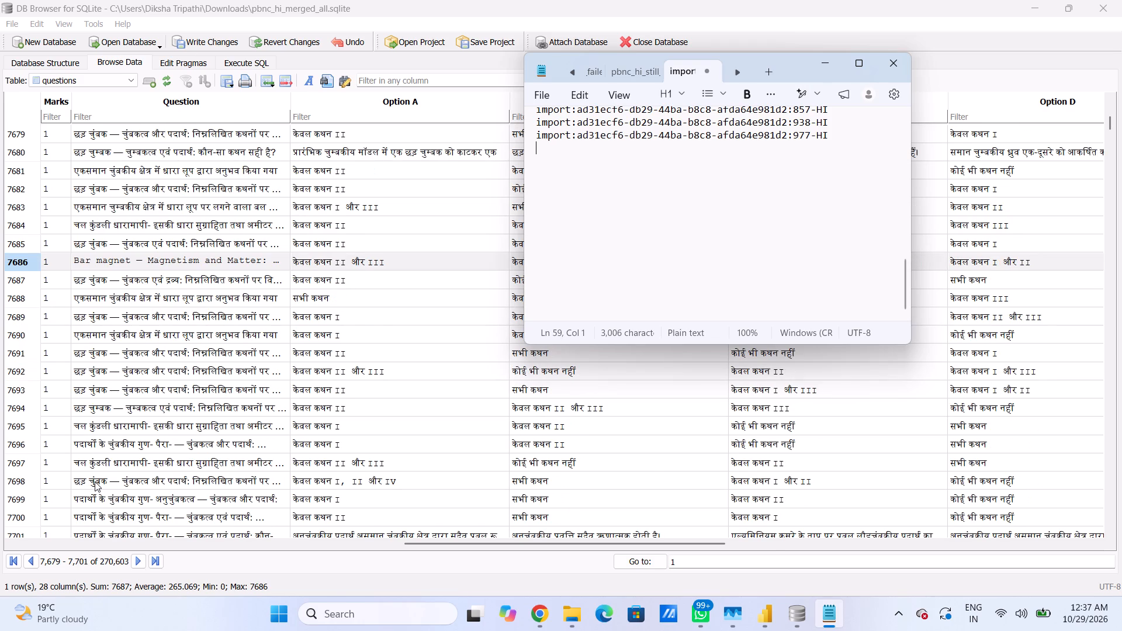
scroll(95, 481, down, 2)
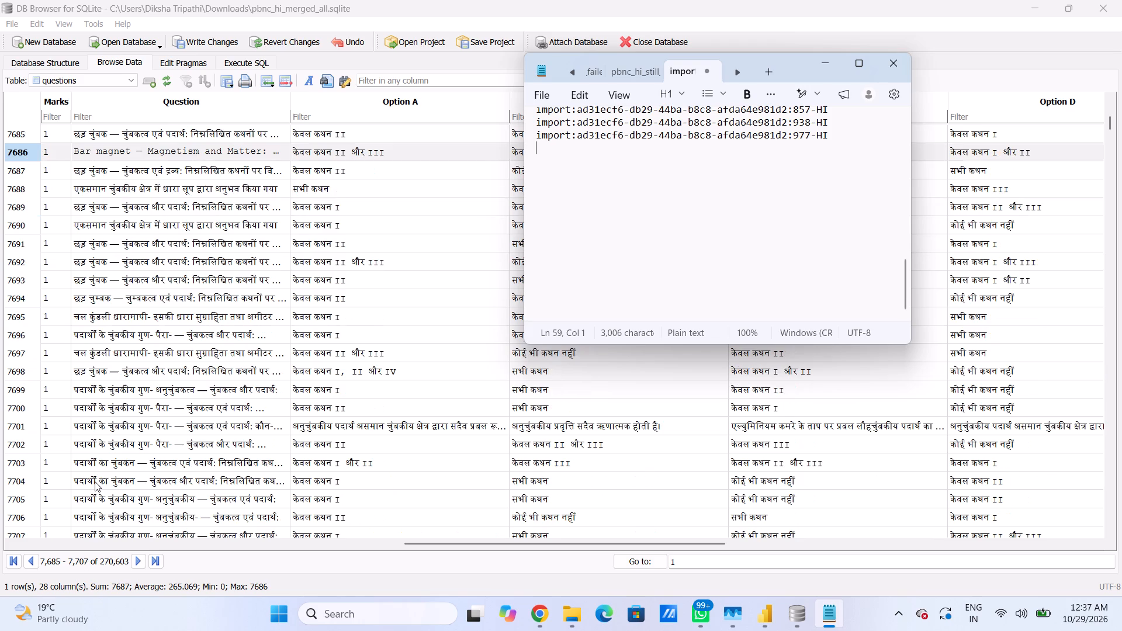
scroll(95, 481, down, 2)
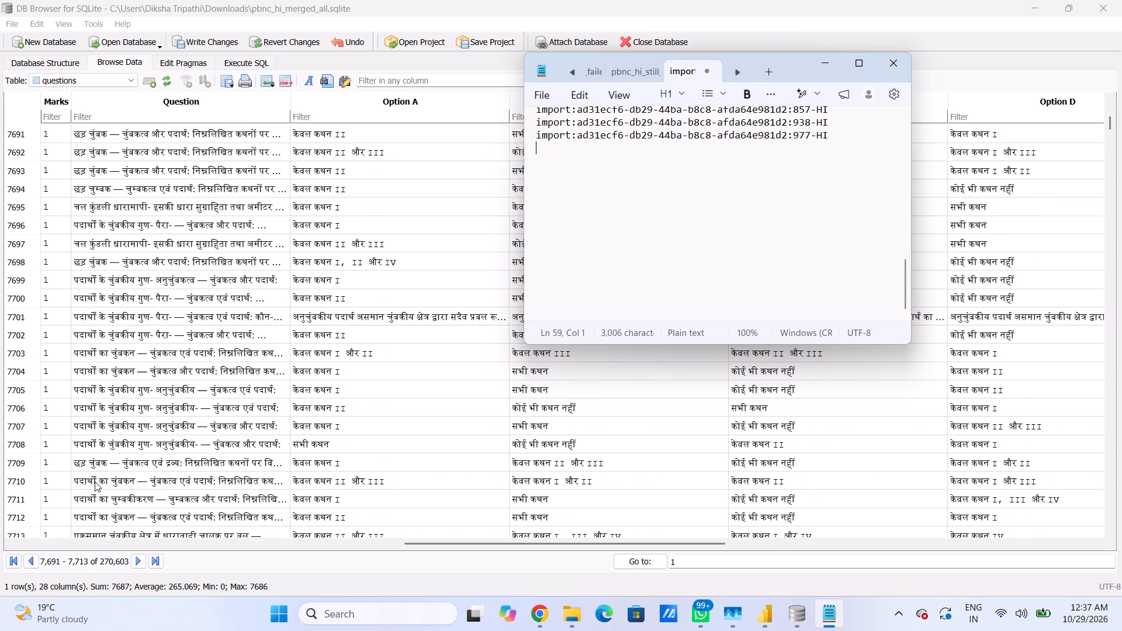
scroll(95, 481, down, 1)
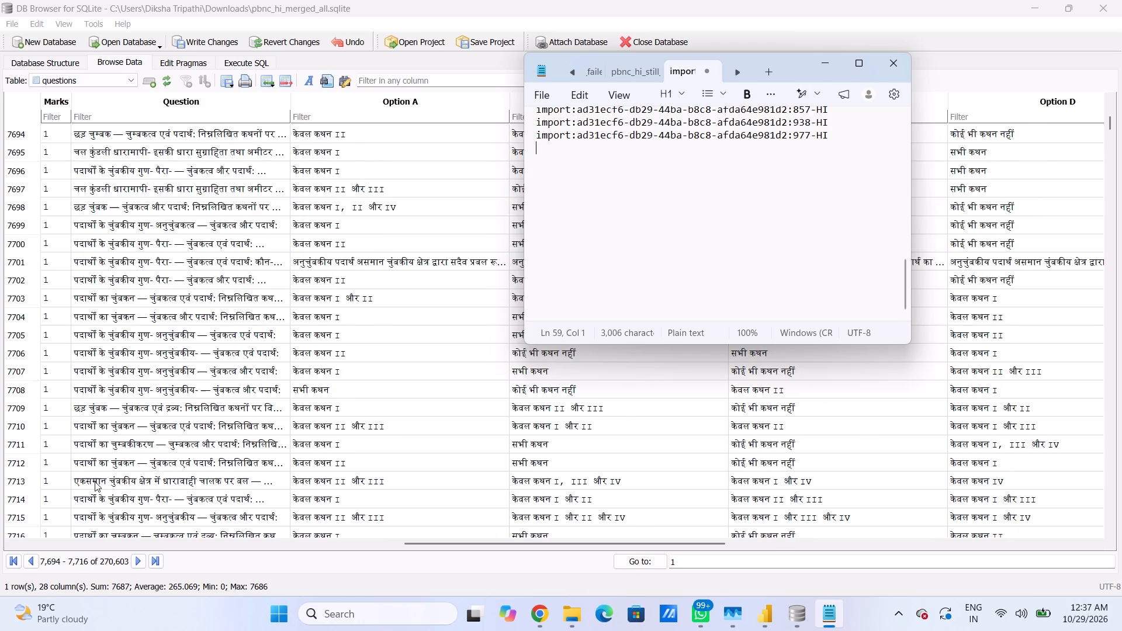
scroll(95, 481, down, 1)
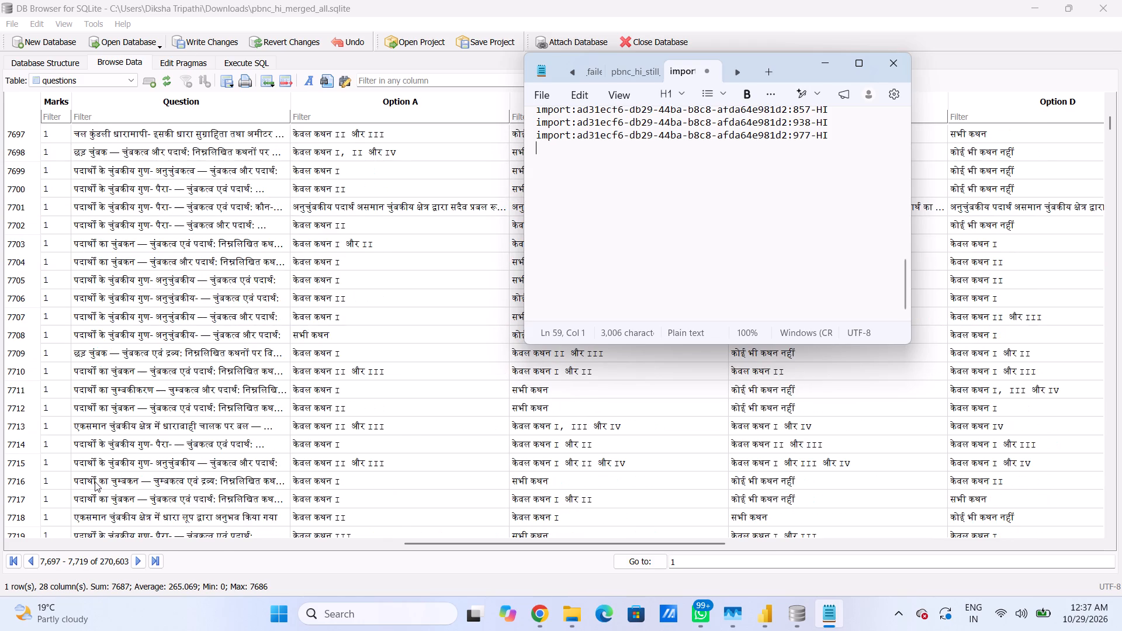
scroll(95, 481, down, 1)
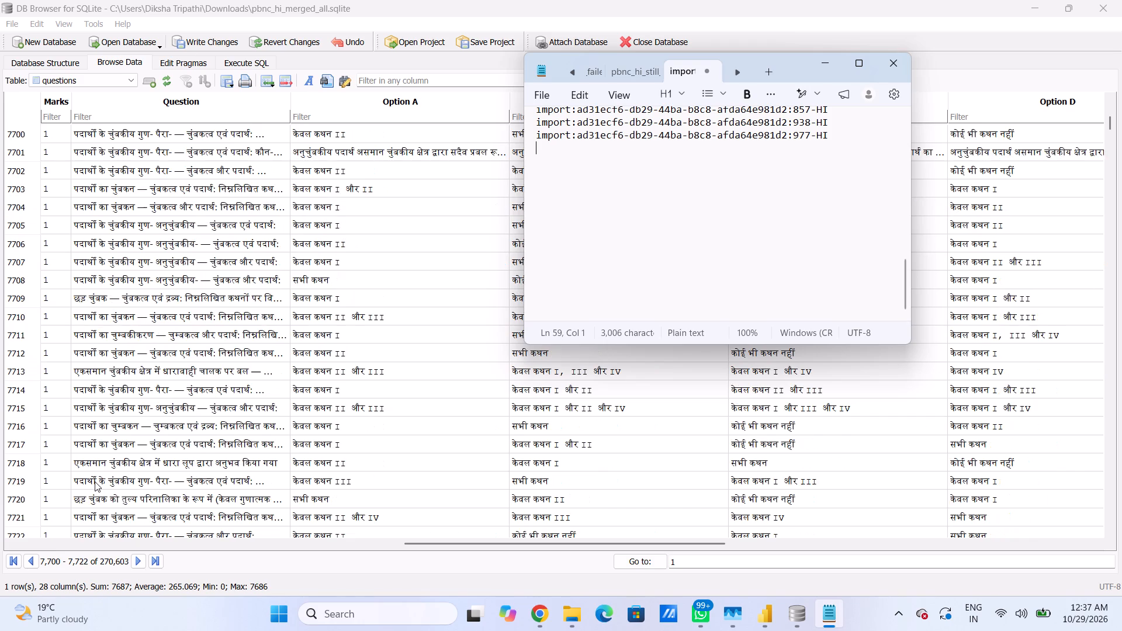
scroll(95, 481, down, 3)
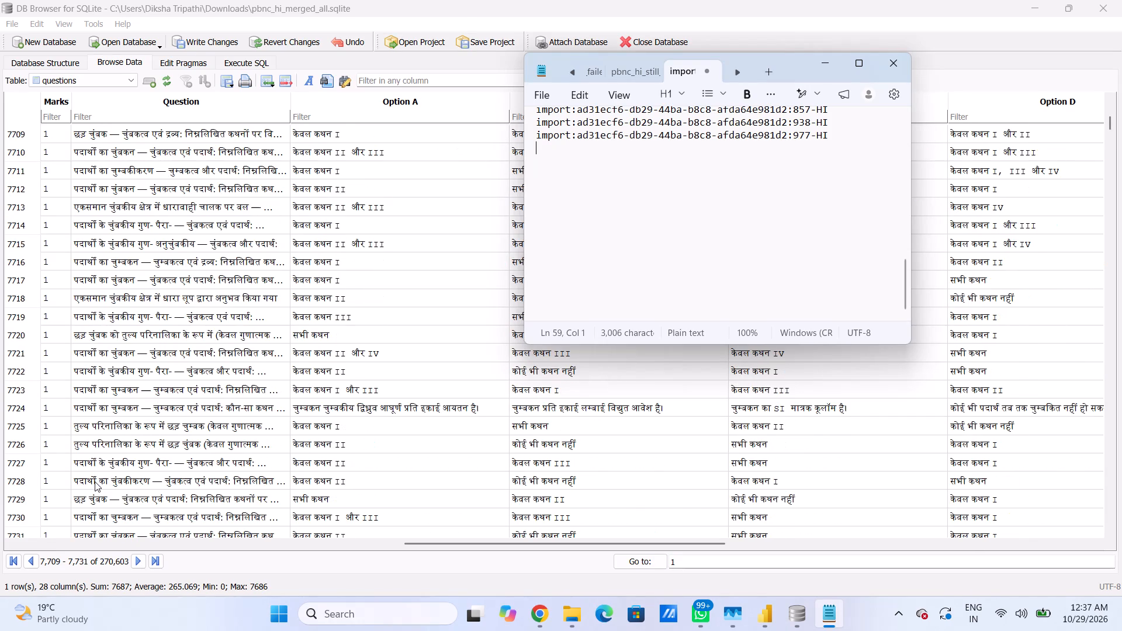
scroll(95, 481, down, 1)
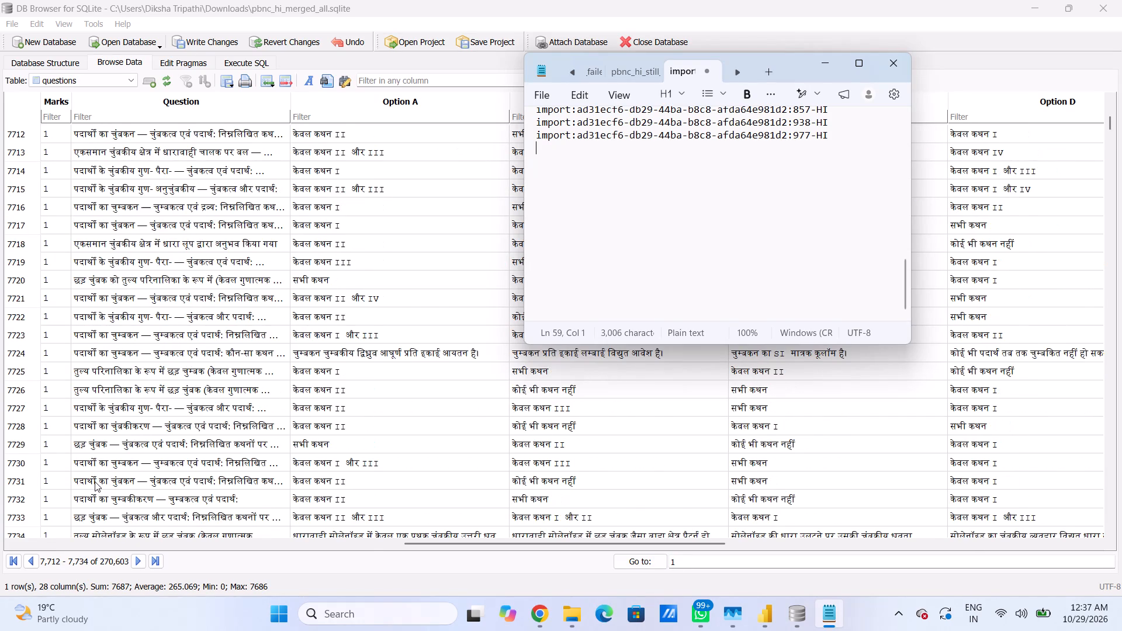
scroll(95, 481, down, 3)
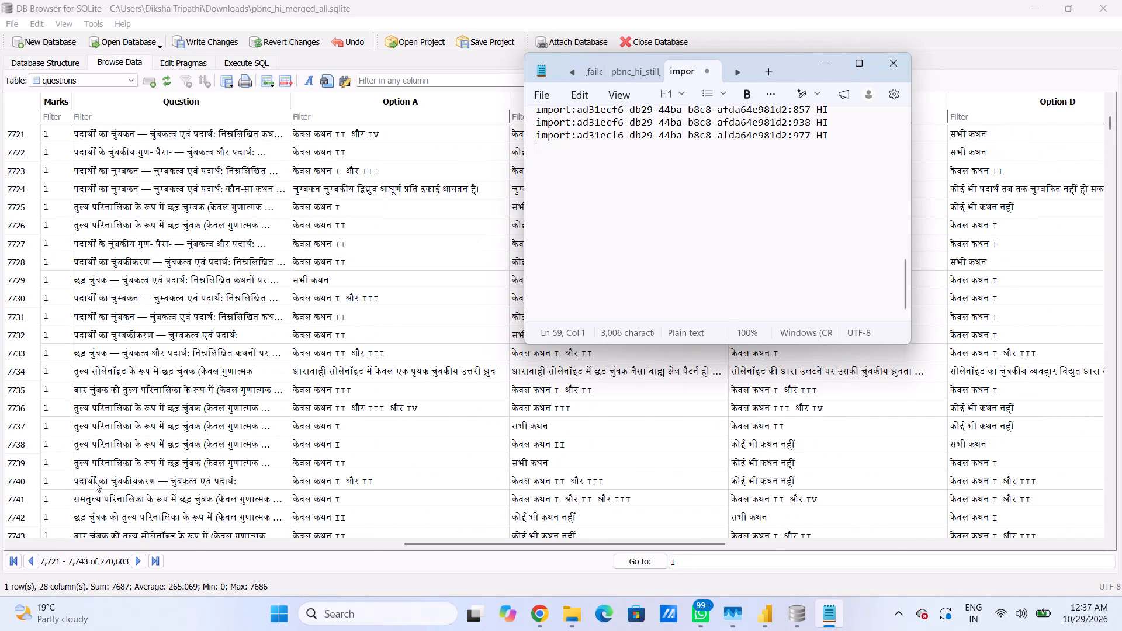
scroll(95, 481, down, 2)
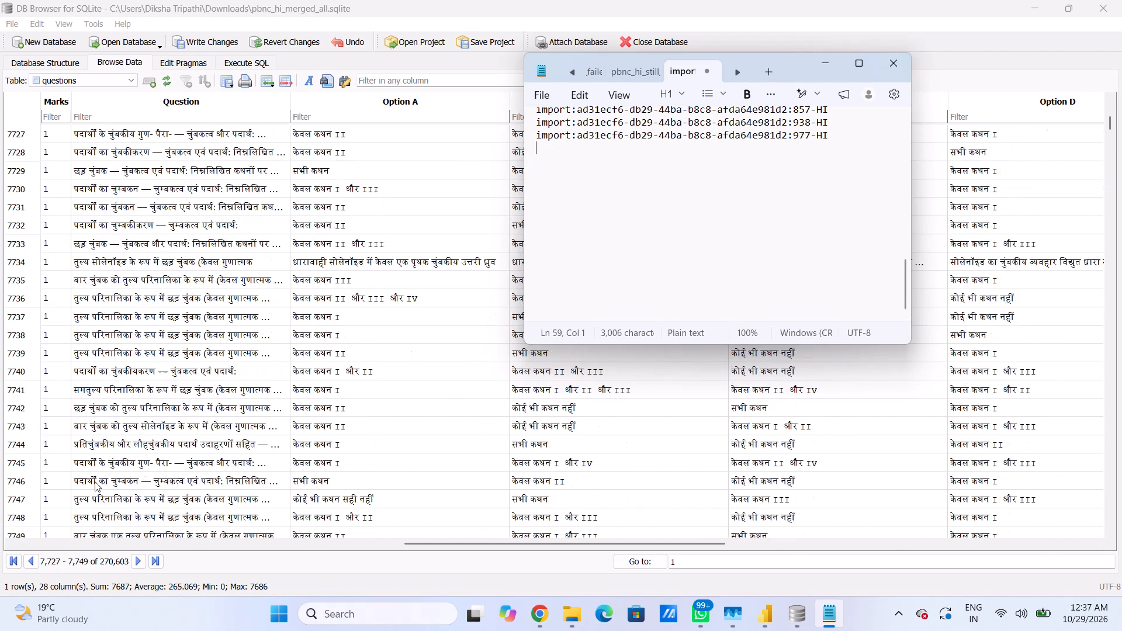
scroll(95, 481, down, 2)
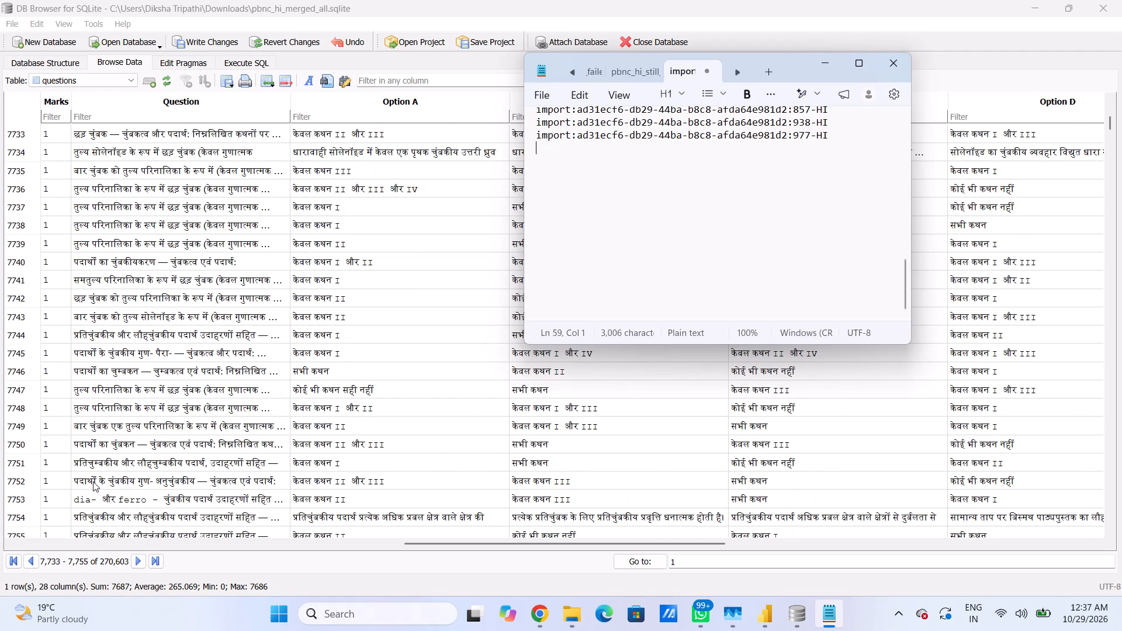
Add dia- and ferro- record 7753 to the Notepad list, keeping only its question ID ending in 1052-HI, and start a new line.
click(34, 497)
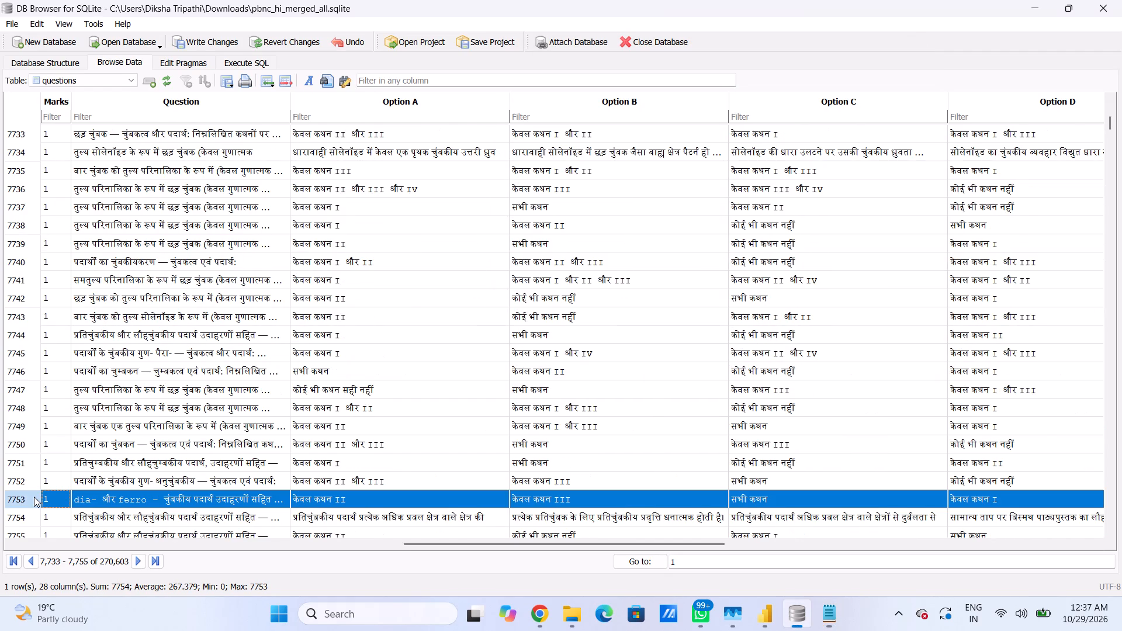
key(ctrl+c)
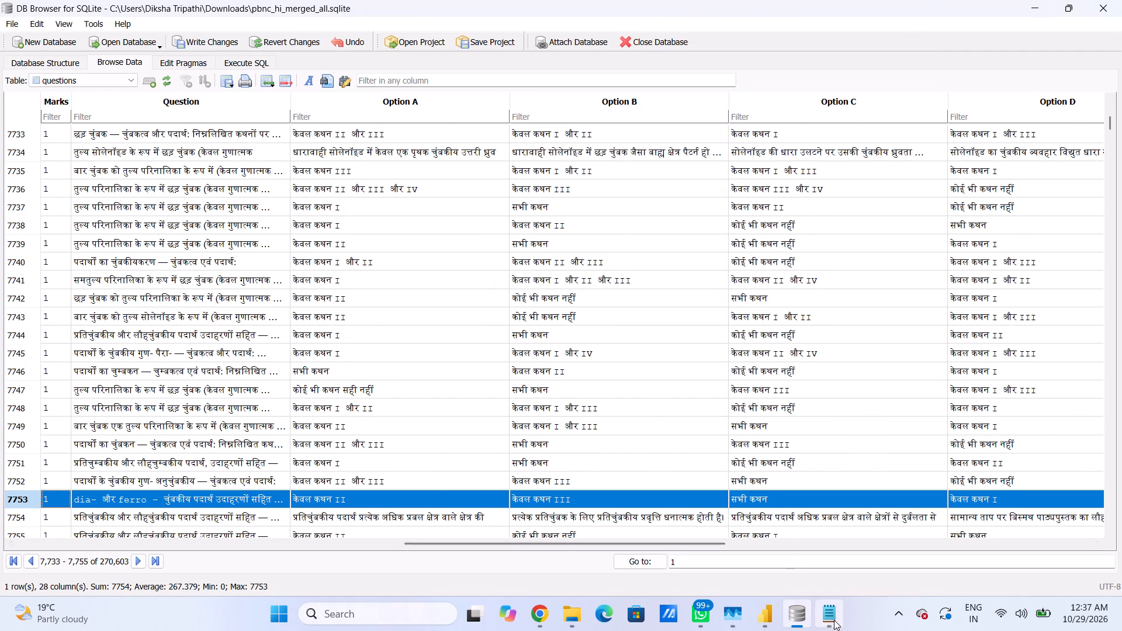
click(833, 620)
key(ctrl+v)
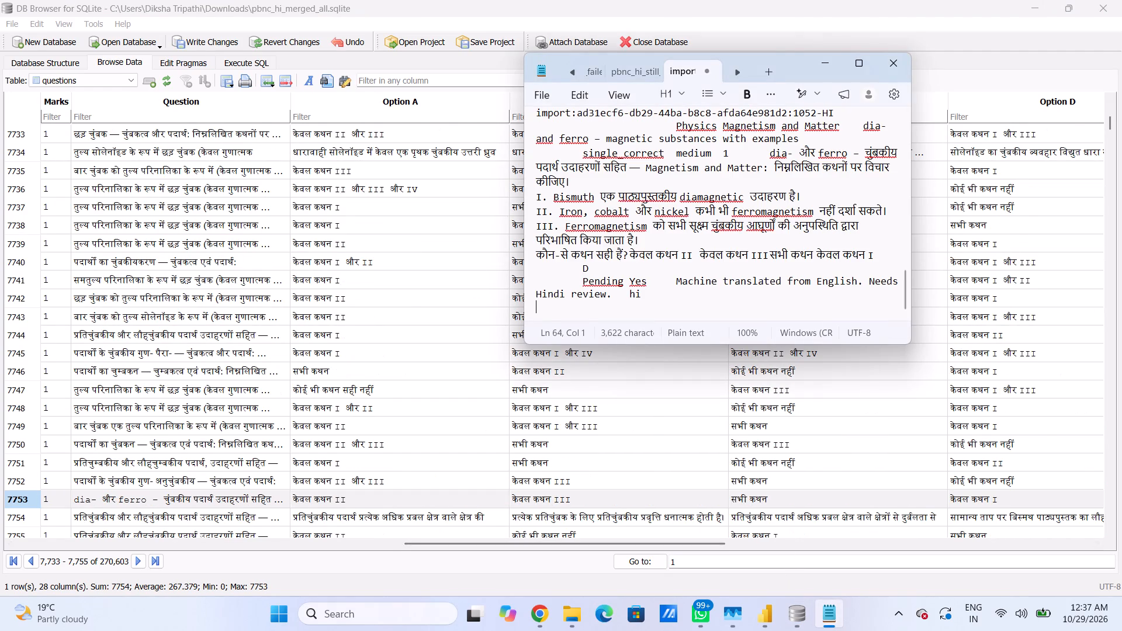
drag(536, 123, 872, 335)
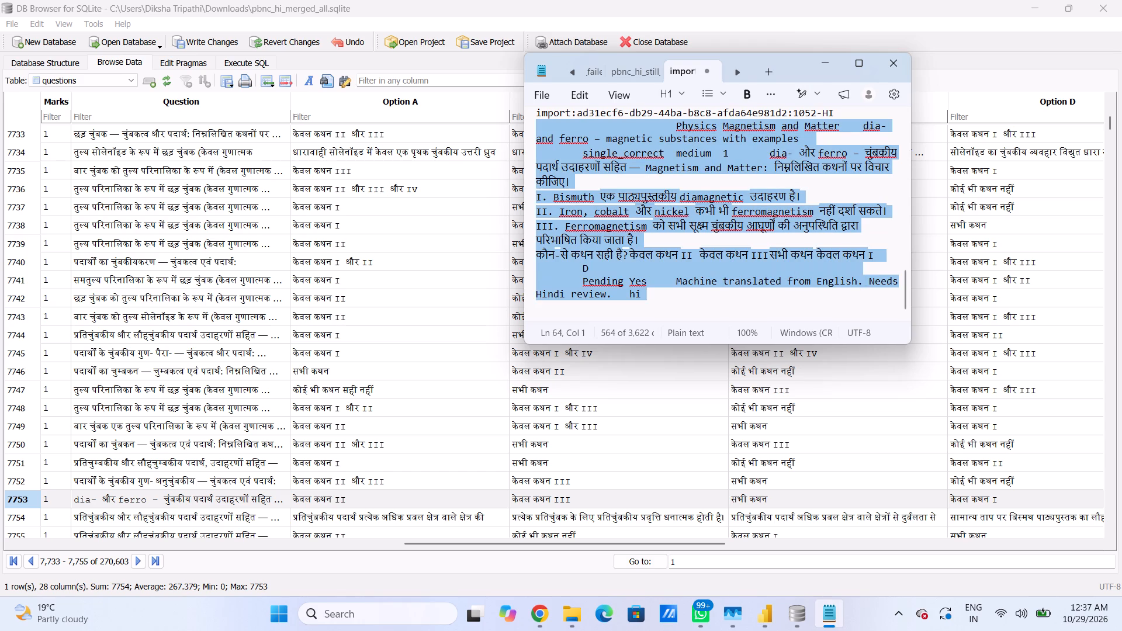
drag(872, 335, 872, 335)
key(BackSpace)
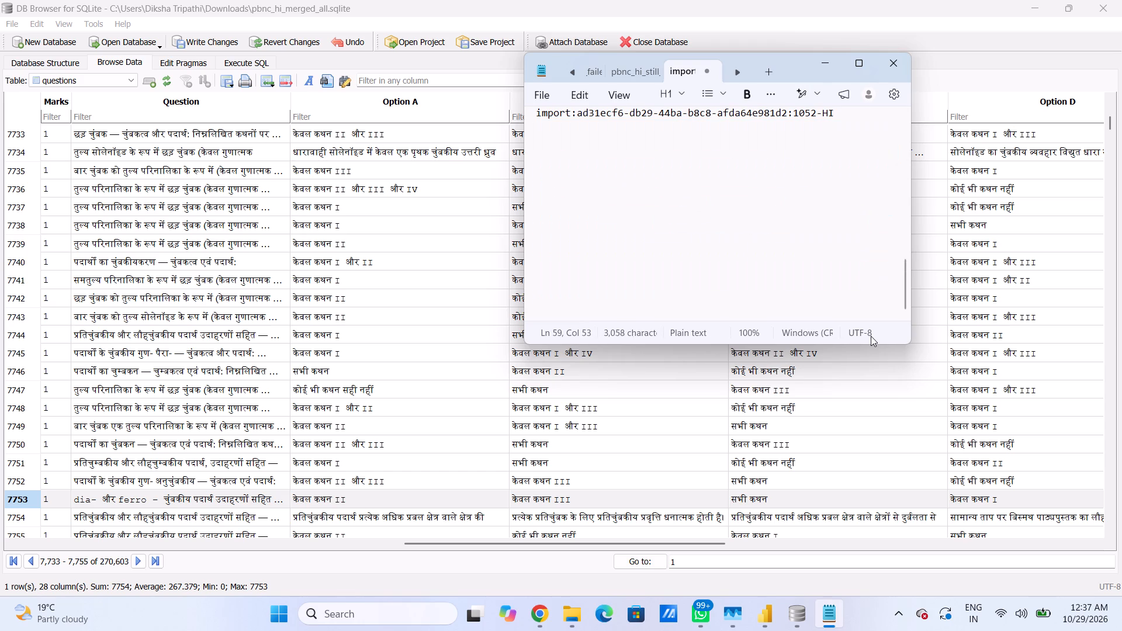
key(Return)
Add dia- and ferro- record 7757 to the Notepad list, keeping only its question ID ending in 1051-HI, and start a new line.
scroll(168, 490, down, 1)
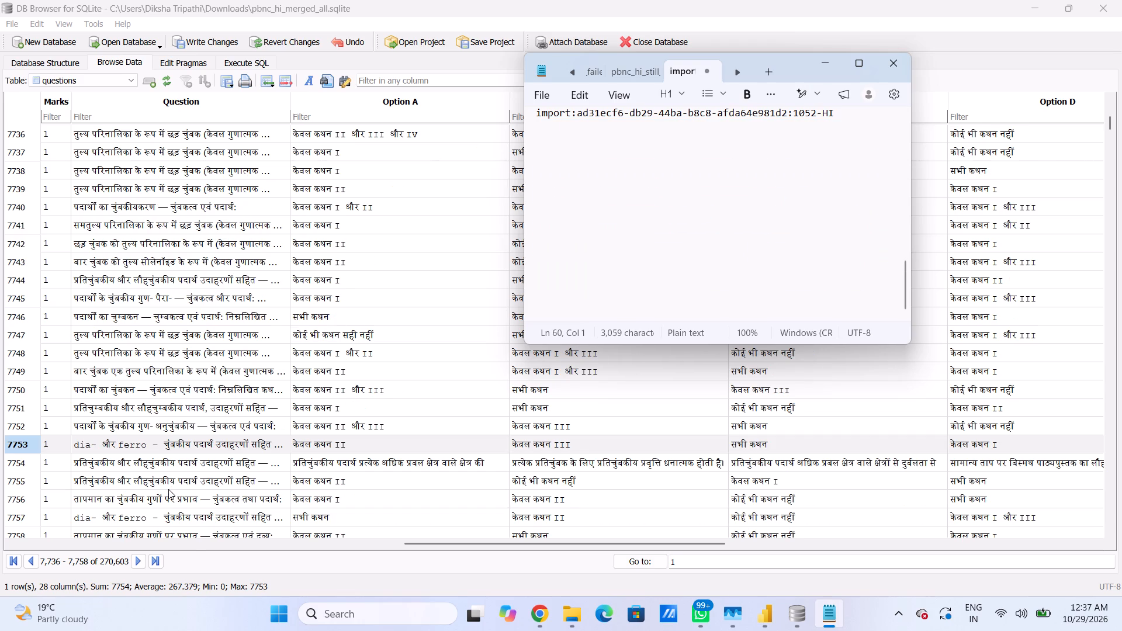
click(30, 513)
key(ctrl+c)
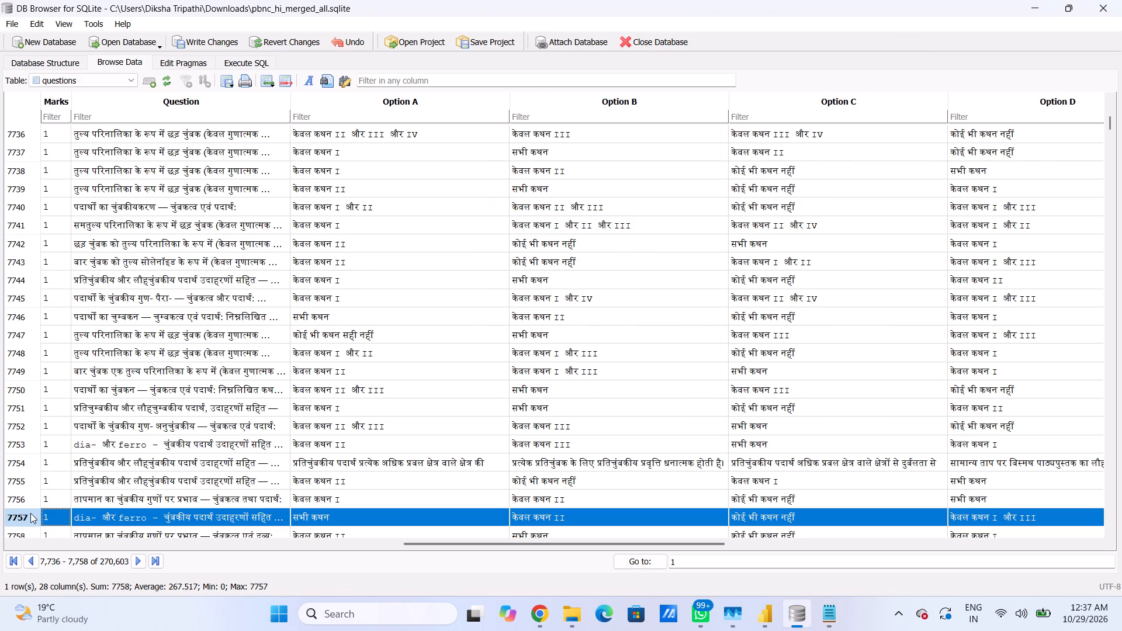
click(829, 615)
key(ctrl+v)
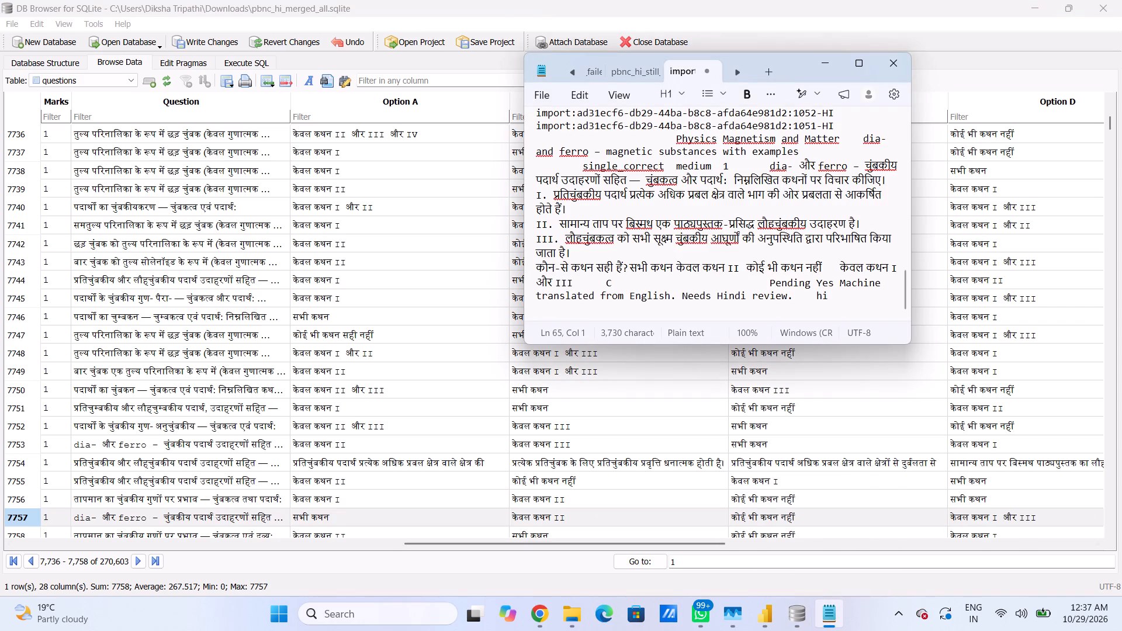
drag(539, 135, 784, 322)
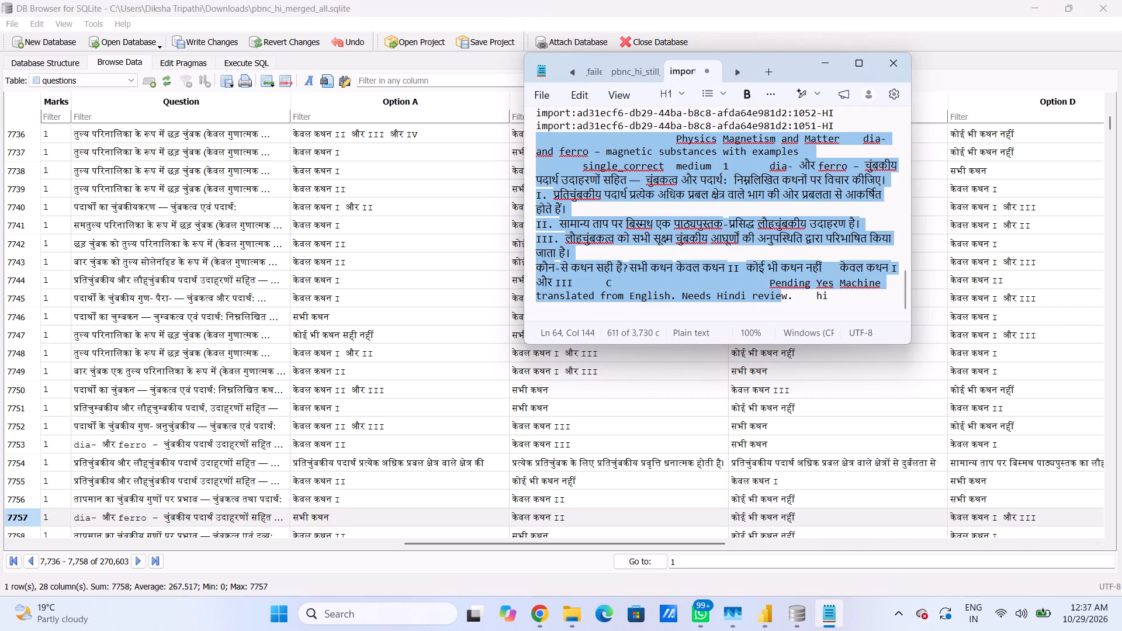
drag(784, 322, 898, 371)
key(BackSpace)
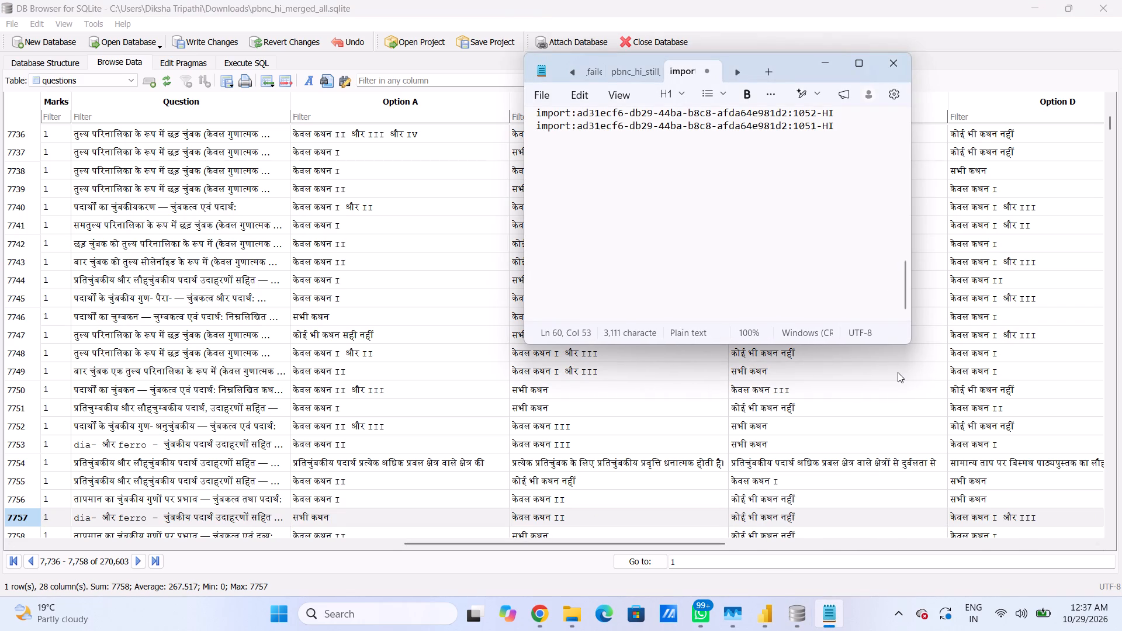
key(Return)
Examine the Question column of the records following 7757 for Hindi questions that still contain English words.
scroll(300, 462, down, 1)
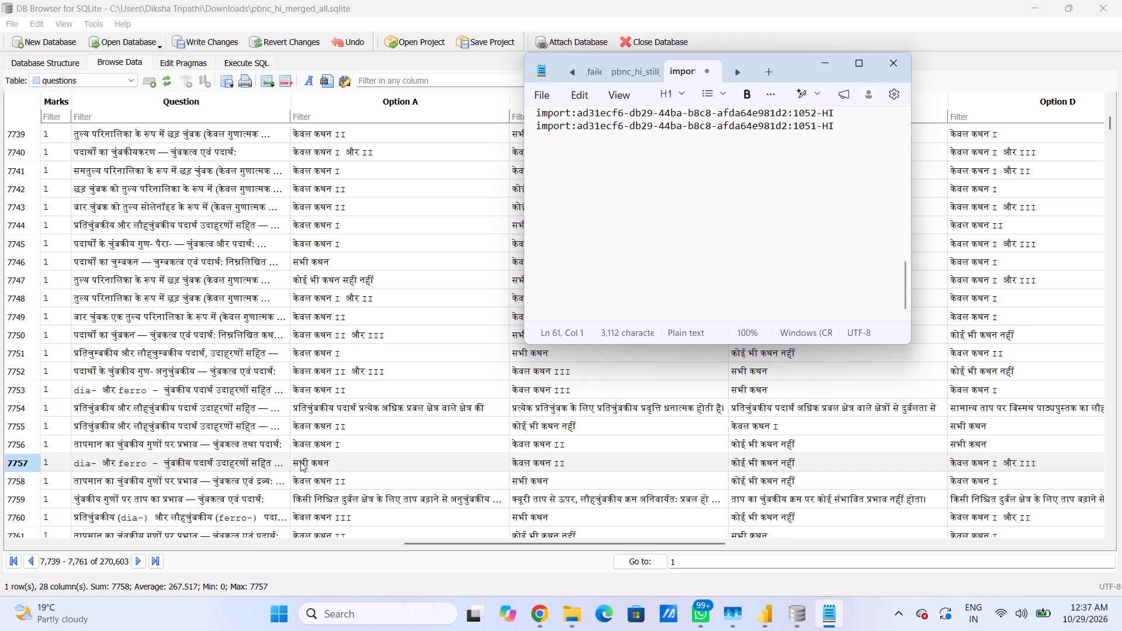
scroll(301, 461, down, 4)
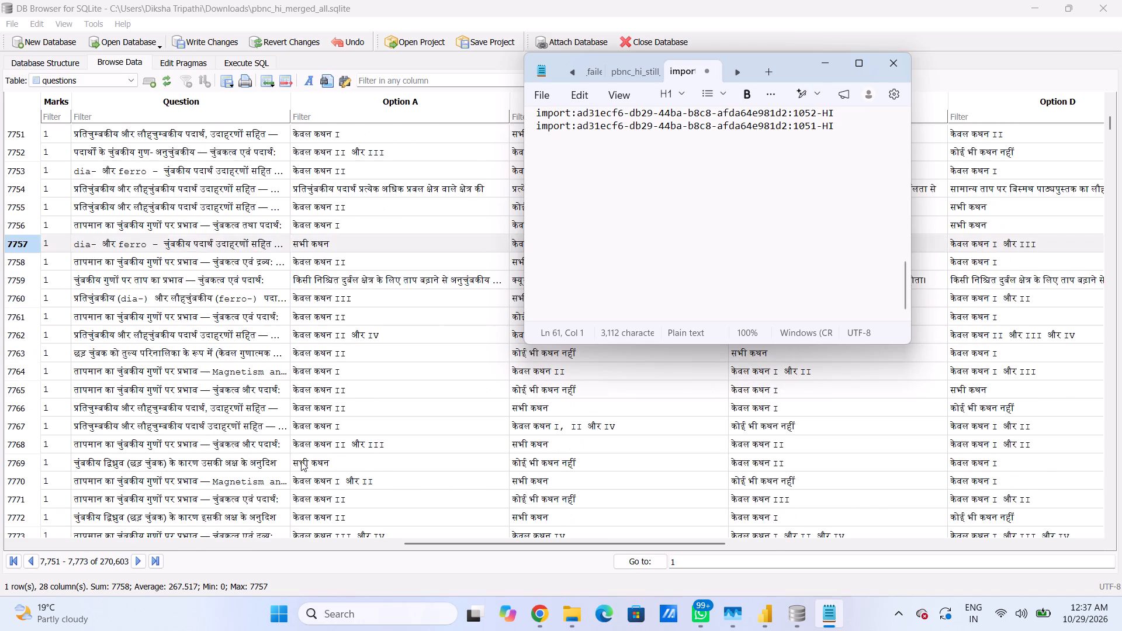
scroll(301, 461, down, 1)
scroll(243, 306, down, 1)
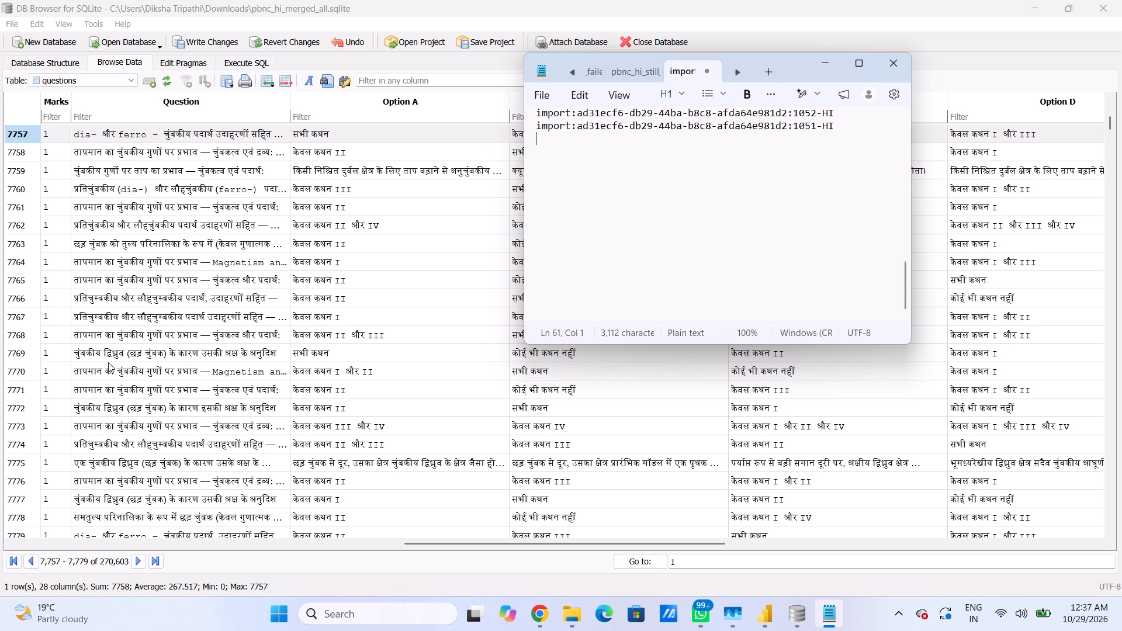
scroll(112, 498, down, 1)
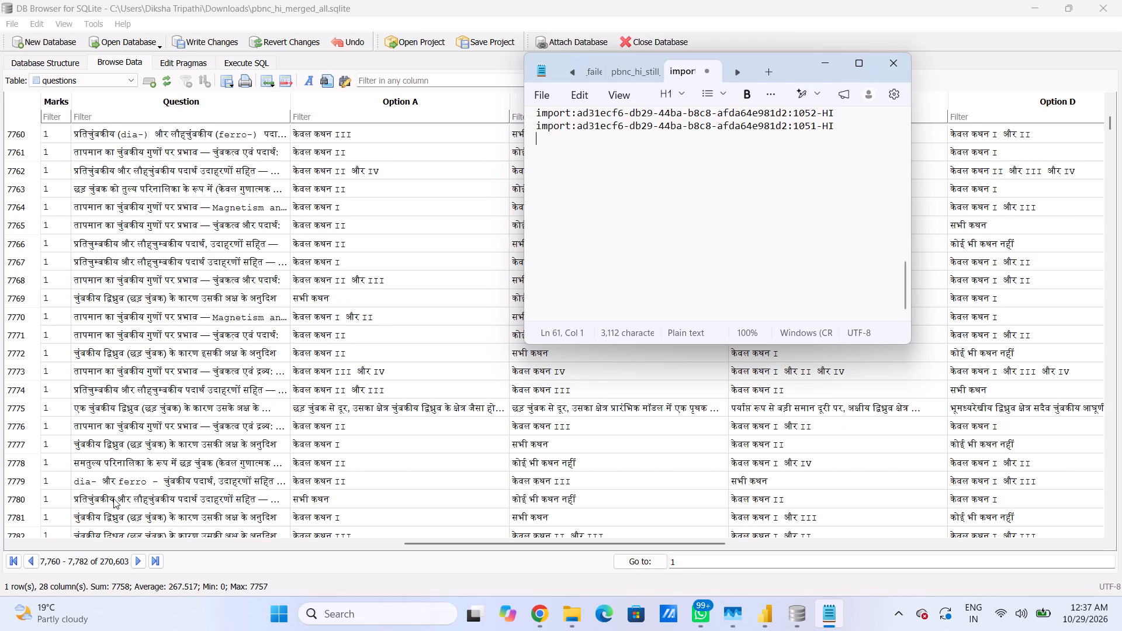
scroll(113, 498, down, 3)
scroll(100, 252, up, 1)
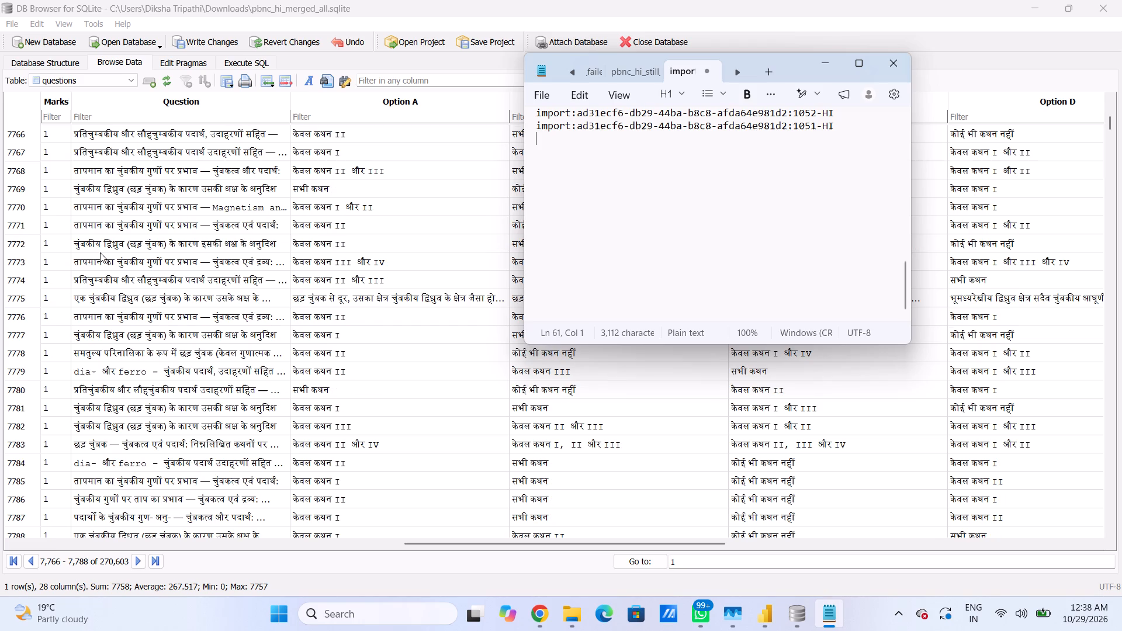
scroll(100, 252, up, 2)
scroll(100, 252, down, 2)
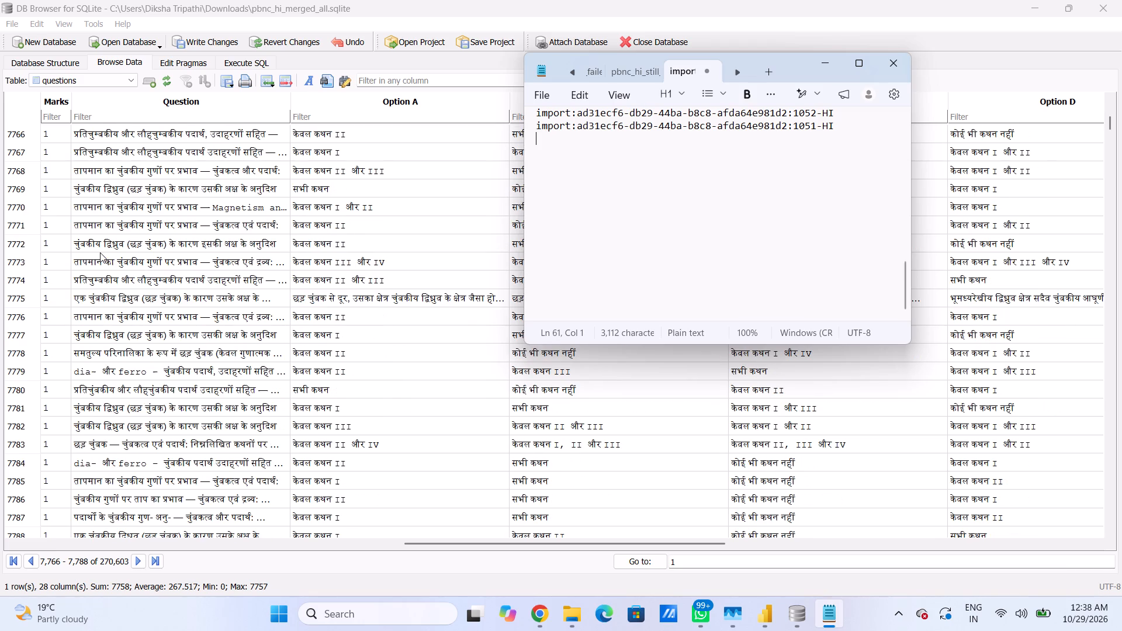
scroll(100, 252, down, 2)
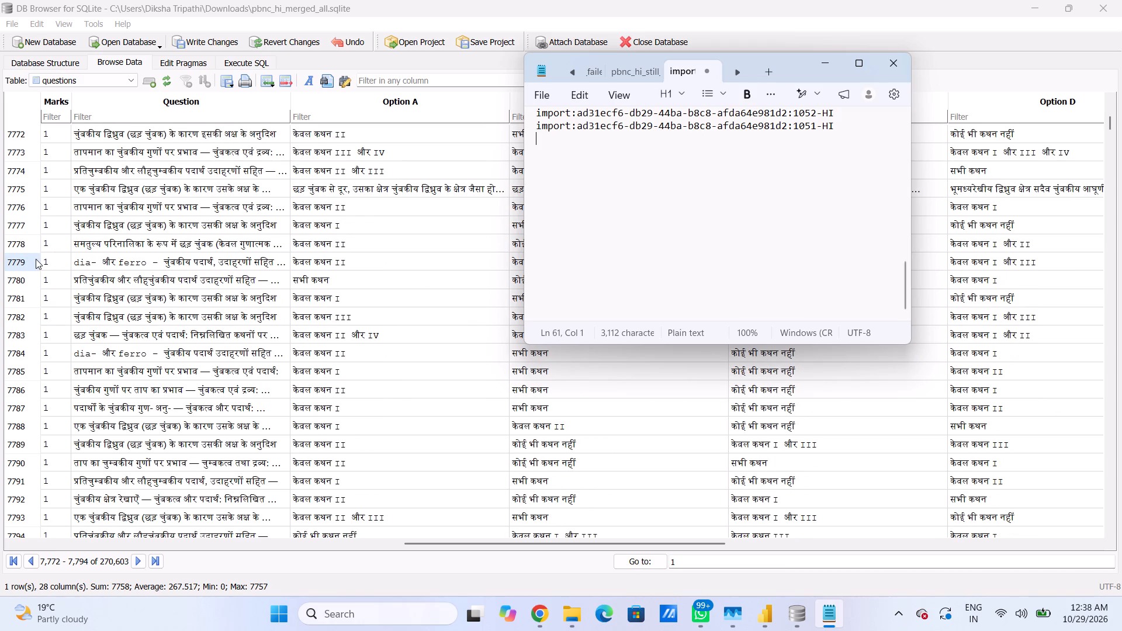
Add dia- and ferro- record 7779 to the Notepad list, keeping only its question ID ending in 1048-HI, and start a new line.
click(36, 259)
key(ctrl+c)
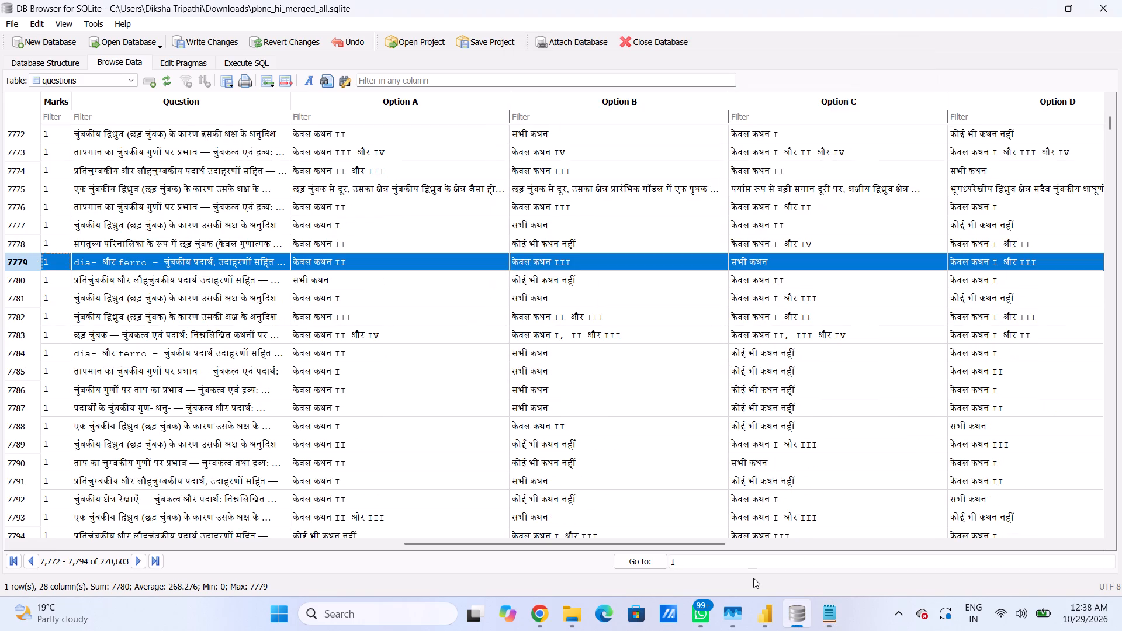
click(822, 612)
key(ctrl+v)
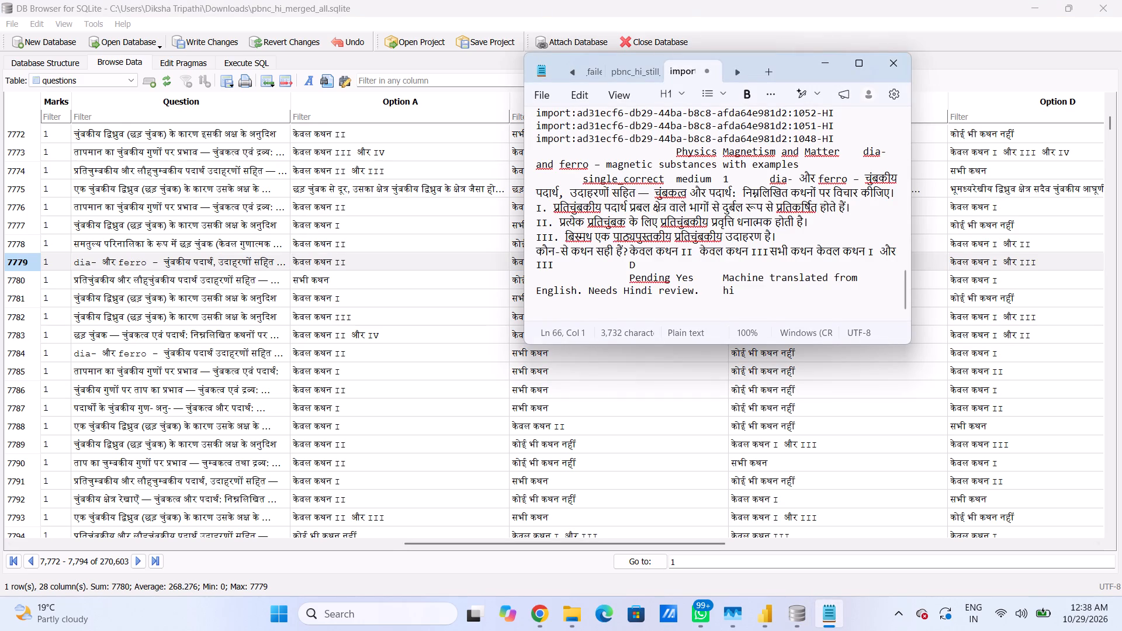
drag(538, 148, 826, 287)
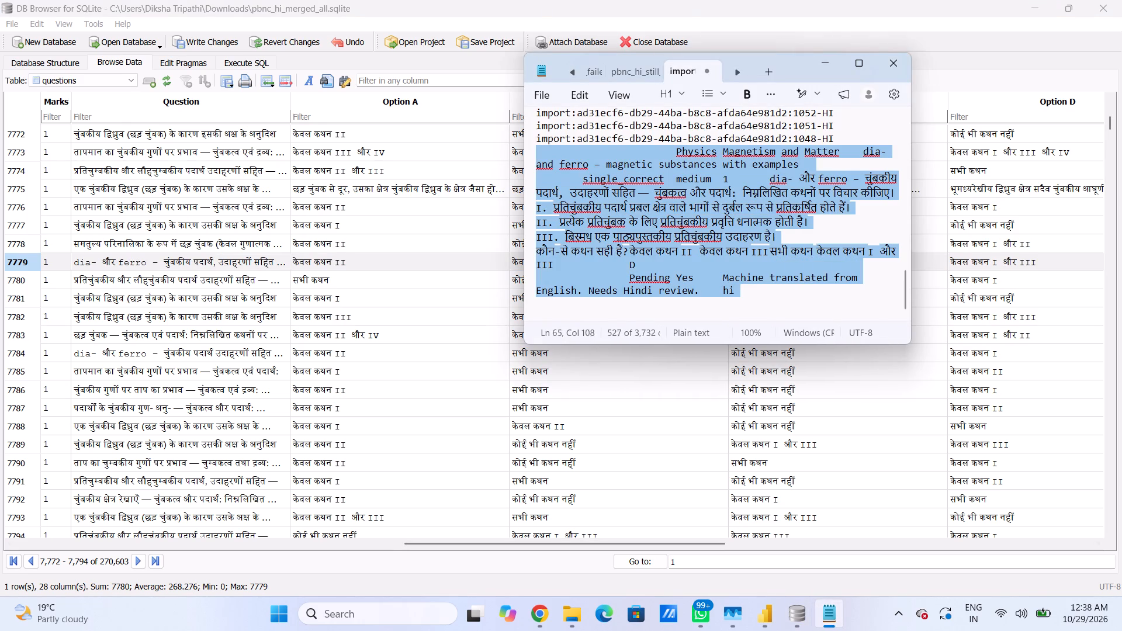
drag(826, 287, 878, 324)
key(BackSpace)
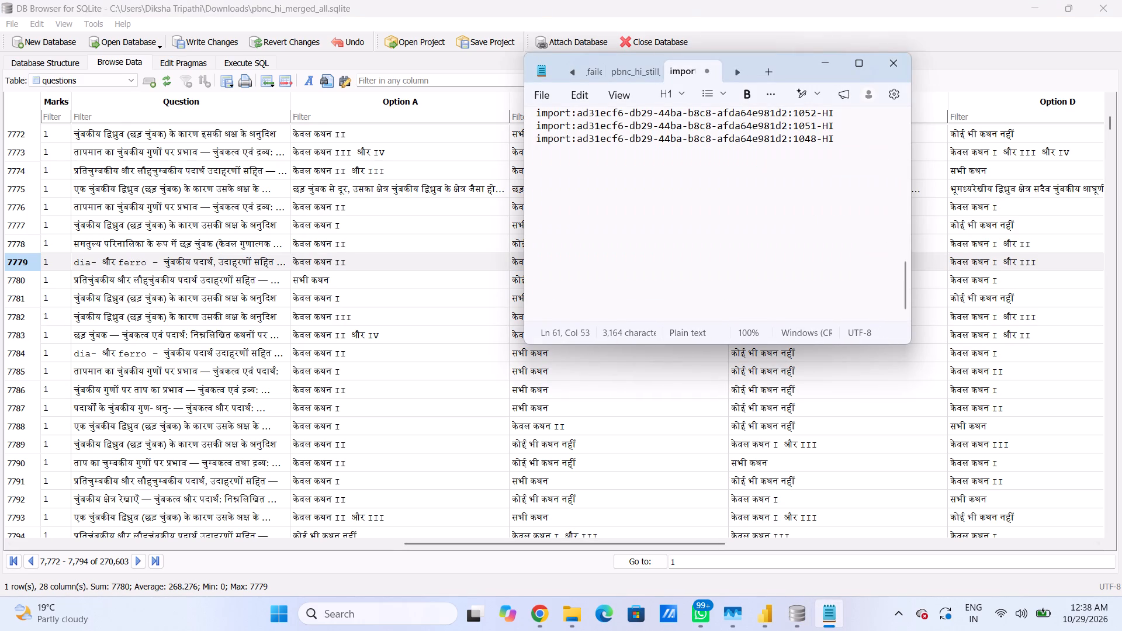
key(Return)
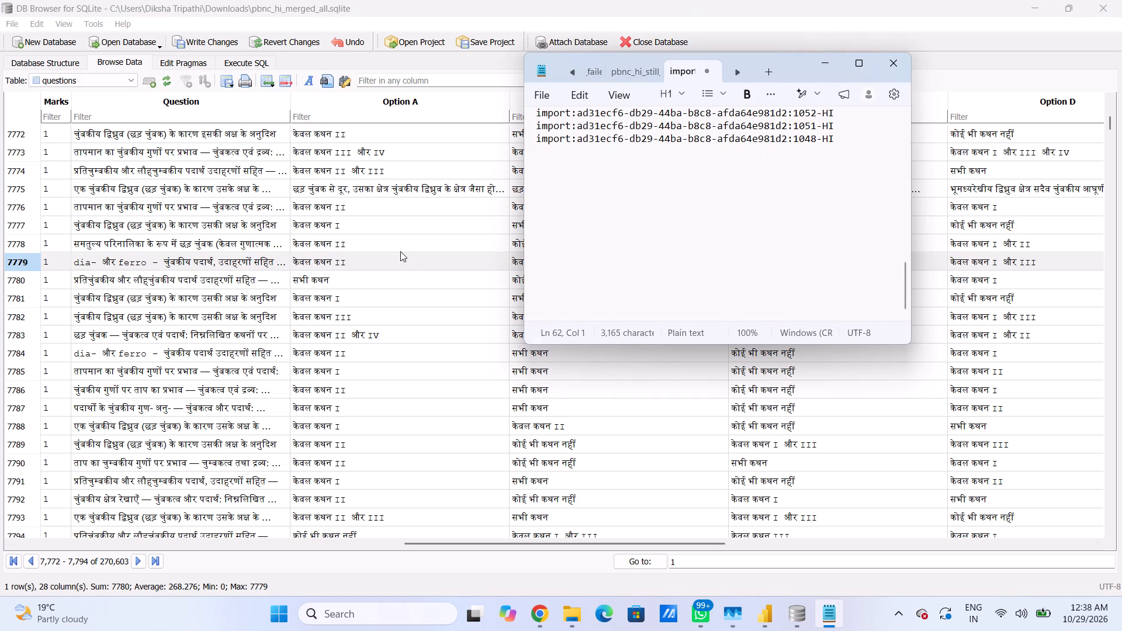
Add dia- and ferro- record 7784 to the Notepad list, keeping only its question ID ending in 1044-HI, and start a new line.
click(30, 356)
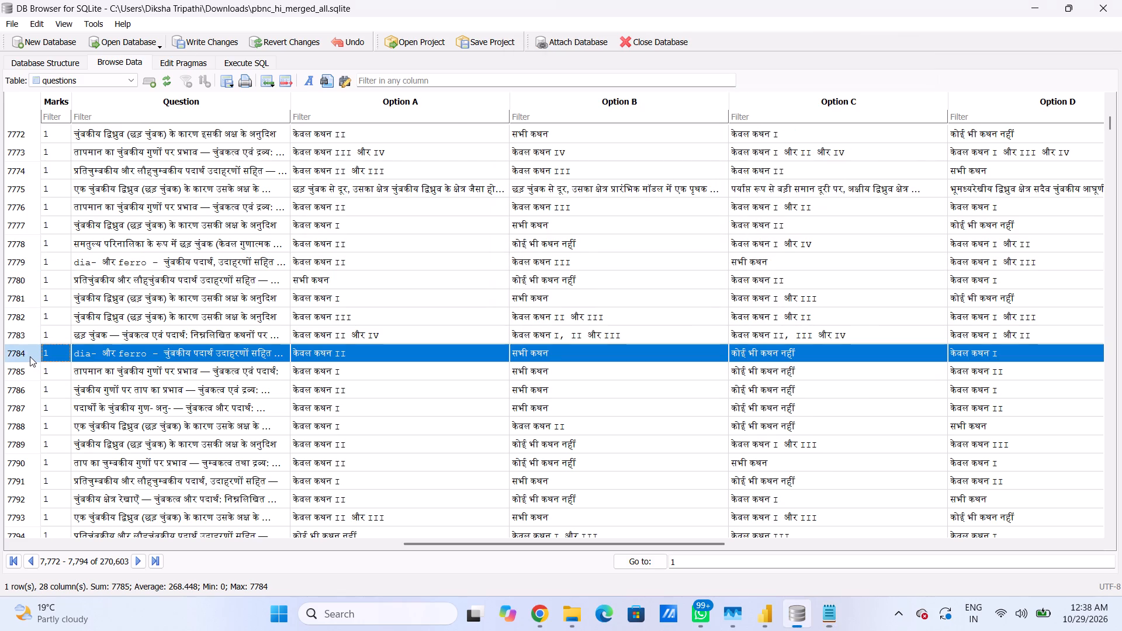
key(ctrl+c)
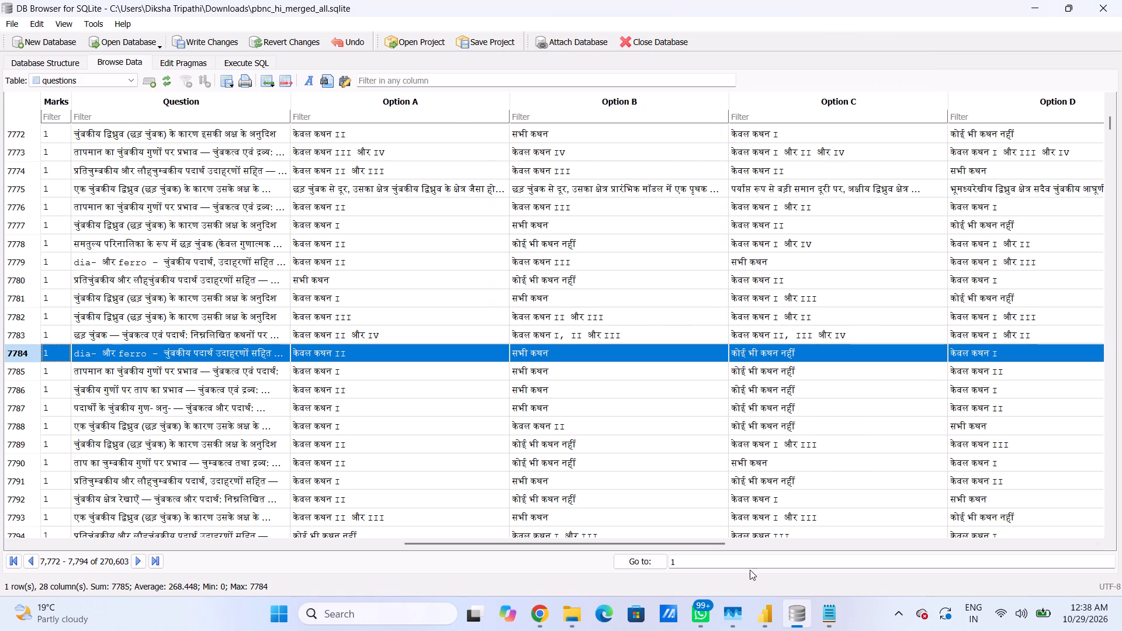
click(838, 616)
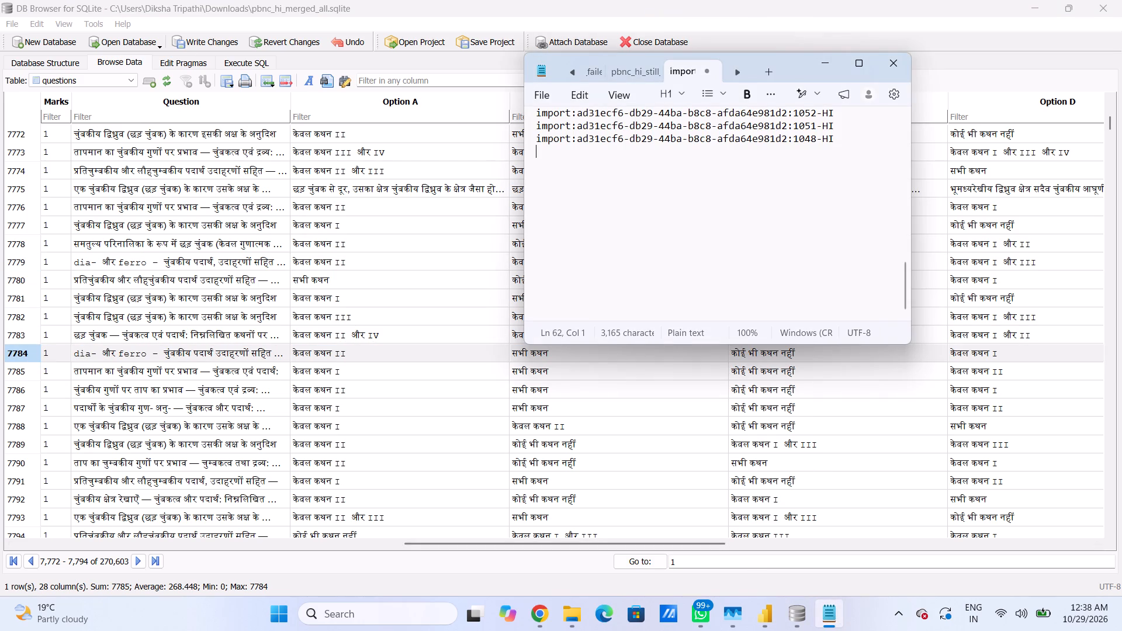
key(ctrl+v)
drag(540, 136, 902, 351)
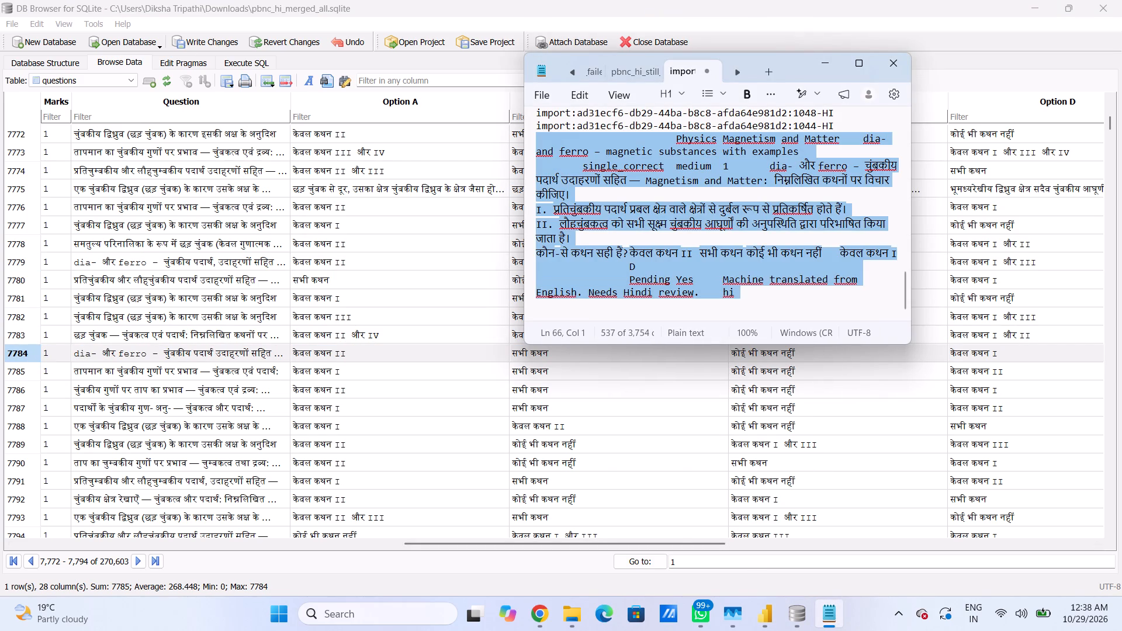
drag(902, 351, 905, 353)
key(BackSpace)
key(Return)
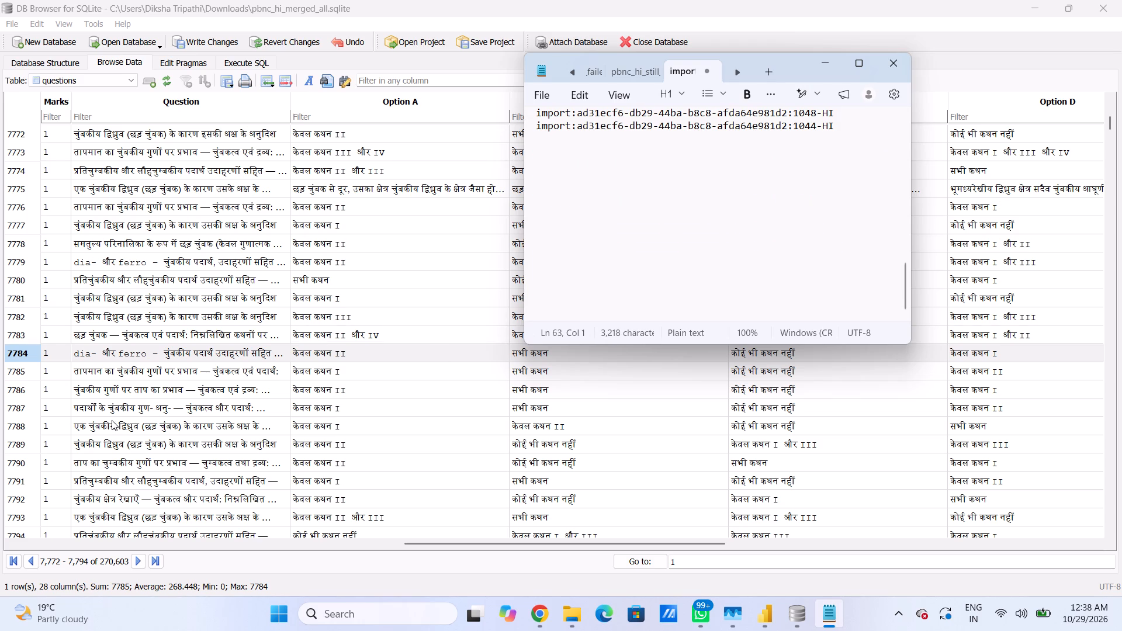
Add Magnetism and Matter record 7795 to the Notepad list, keeping only its question ID ending in 1093-HI, and start a new line.
scroll(112, 420, down, 3)
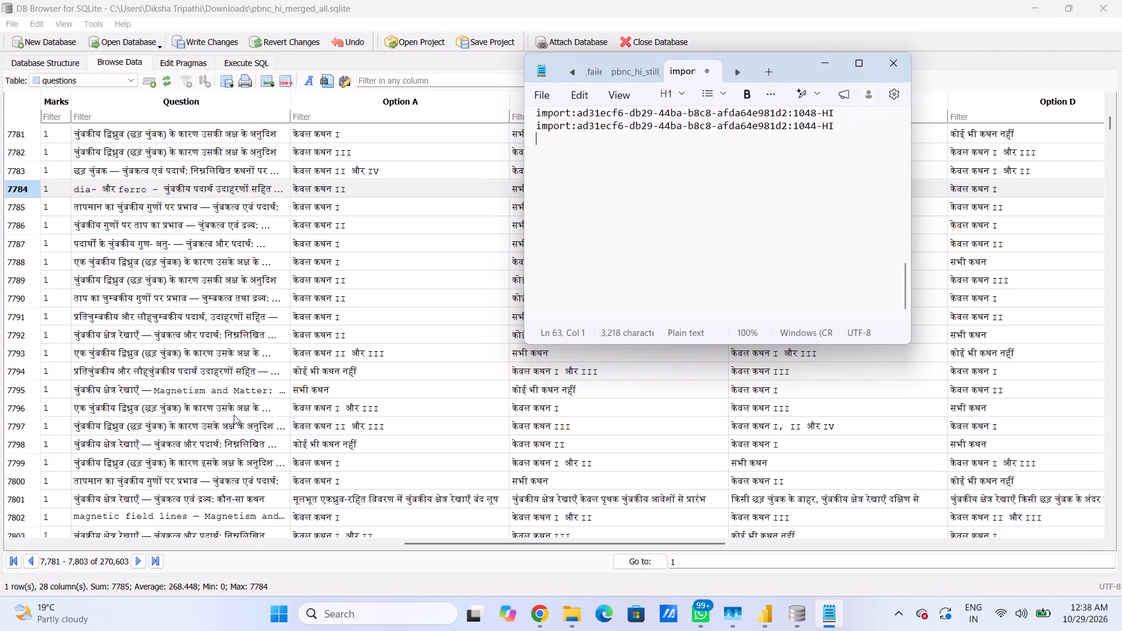
click(35, 387)
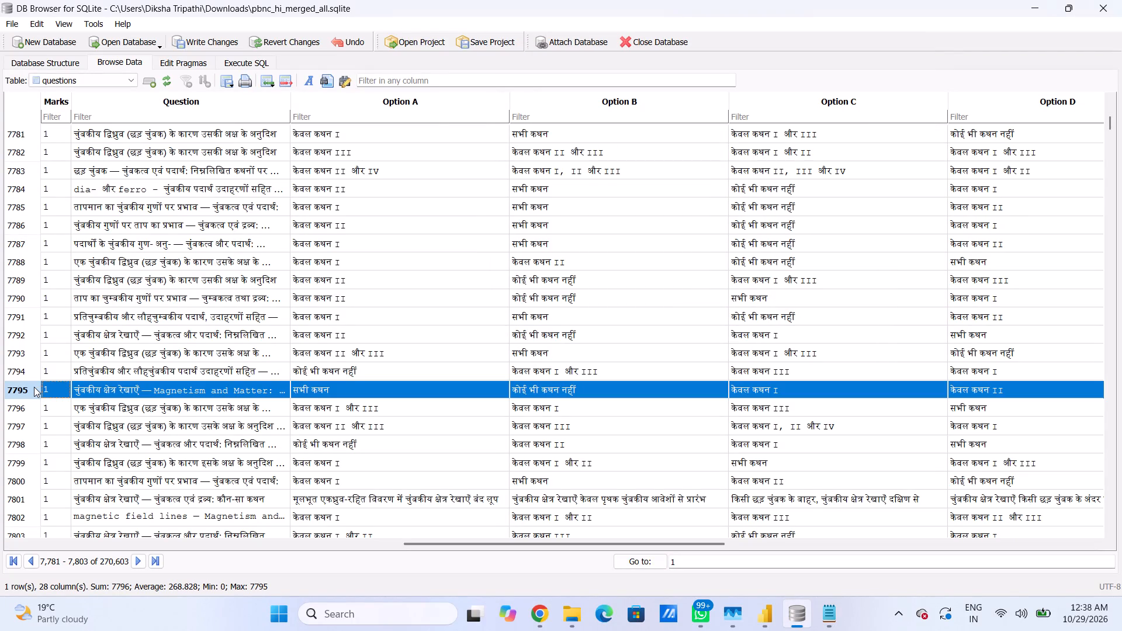
key(ctrl+c)
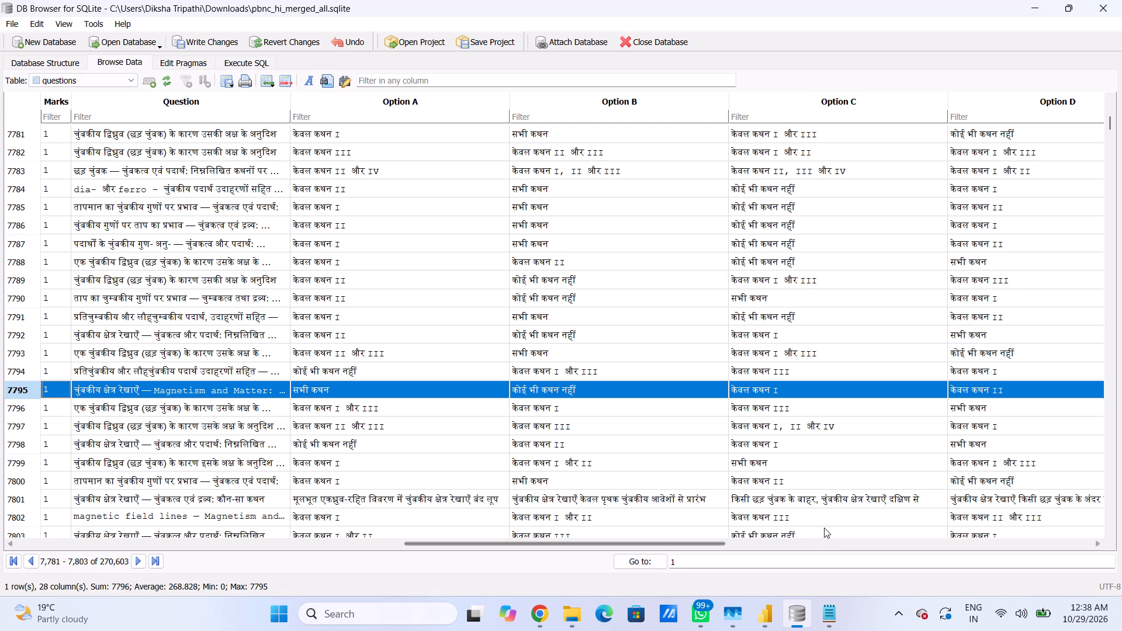
click(836, 623)
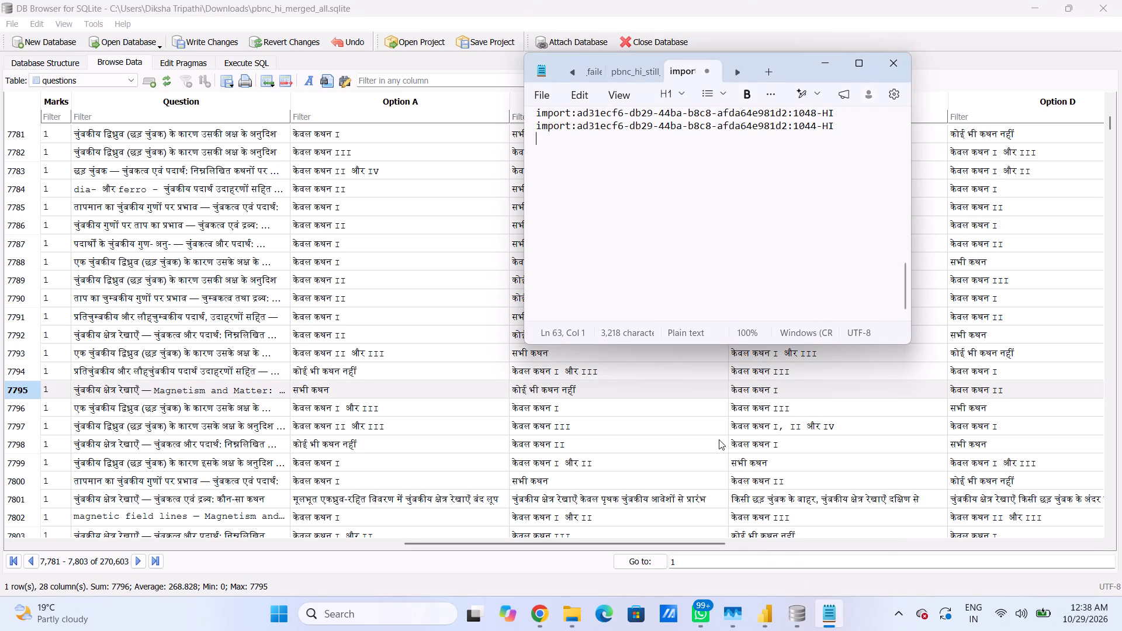
key(ctrl+v)
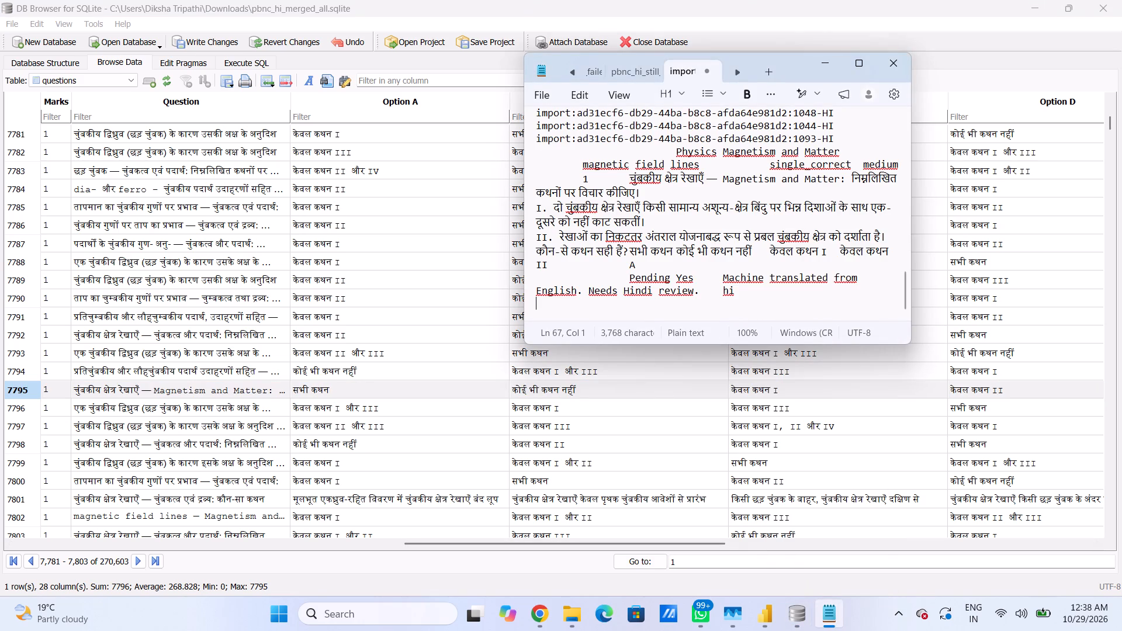
drag(539, 152, 937, 345)
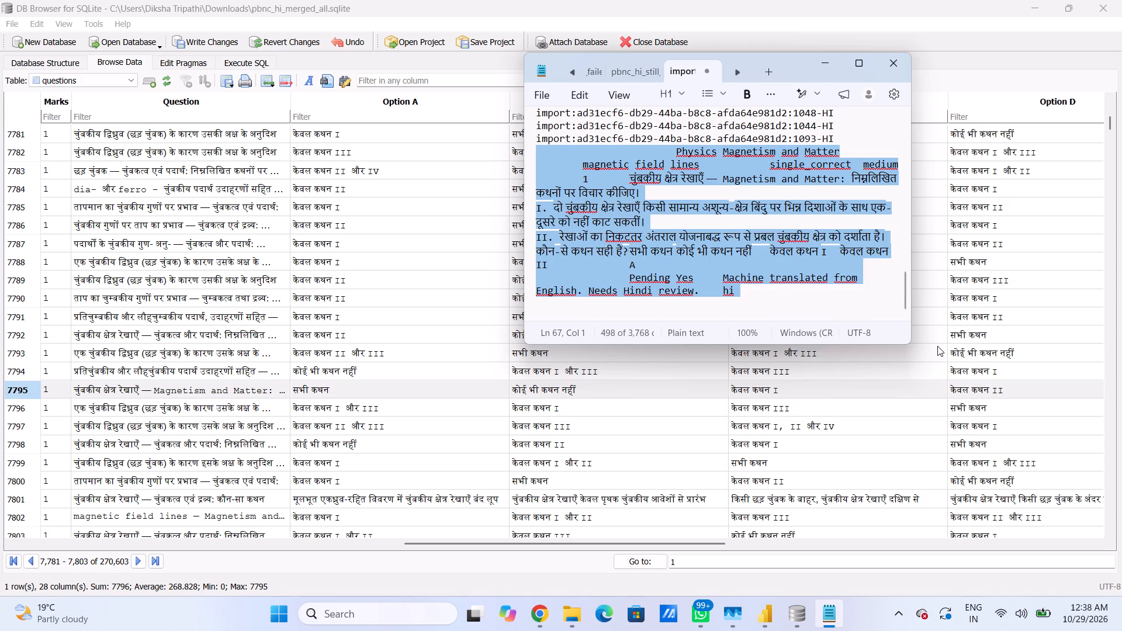
key(BackSpace)
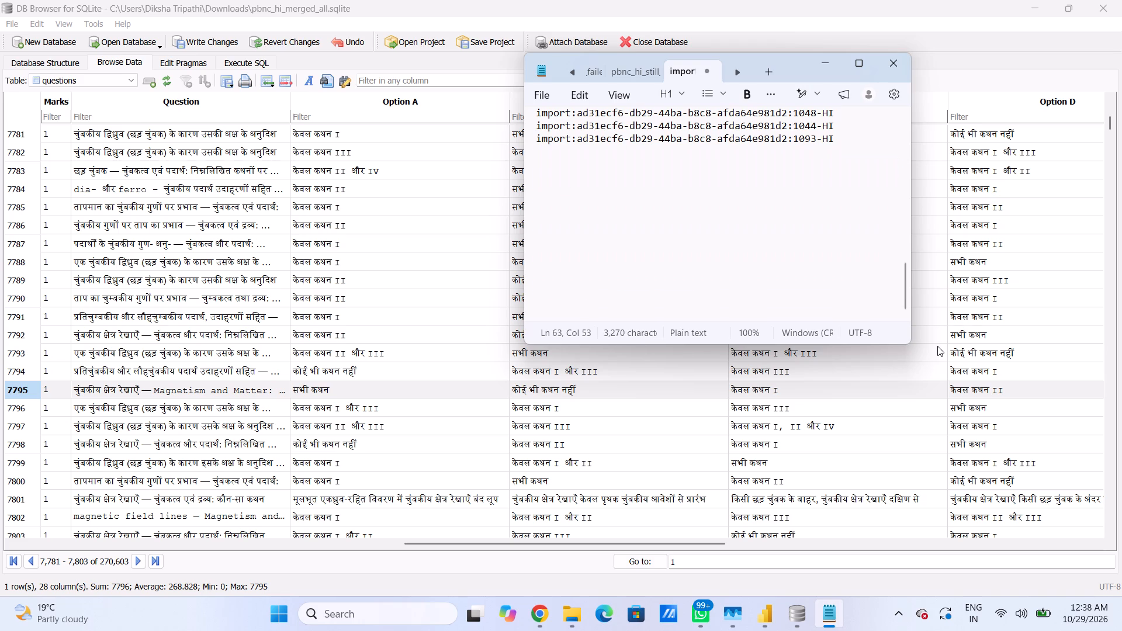
key(Return)
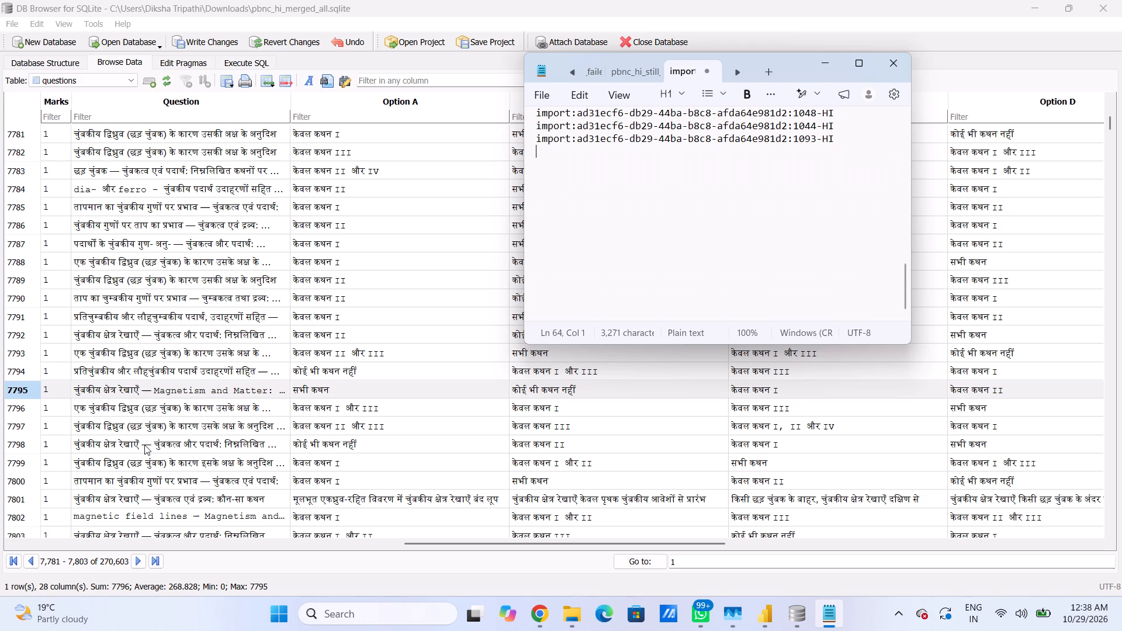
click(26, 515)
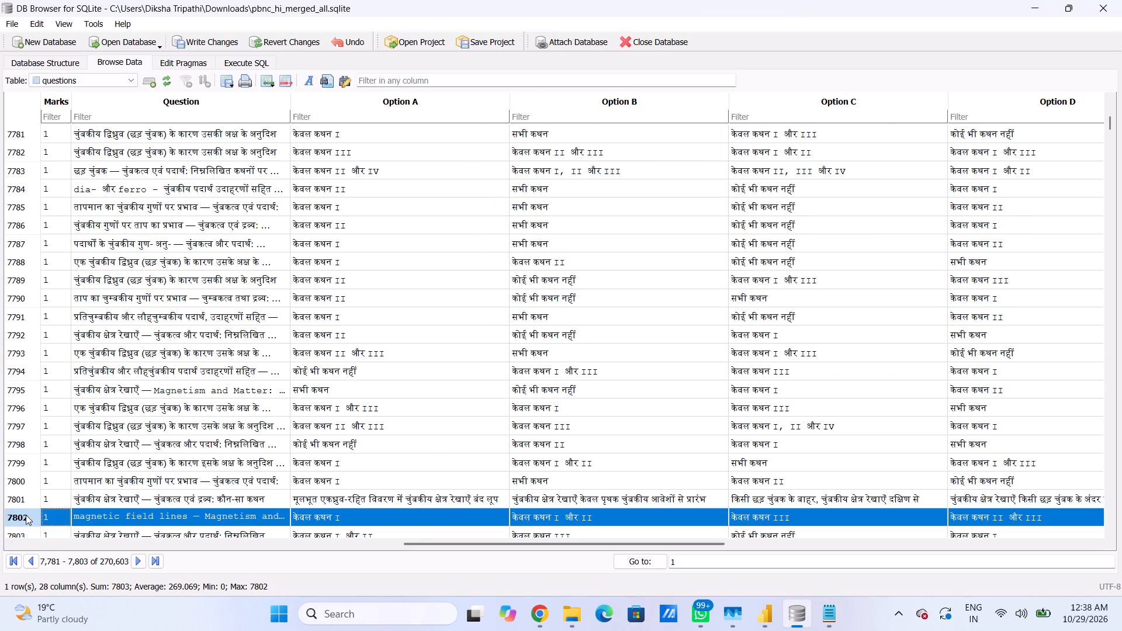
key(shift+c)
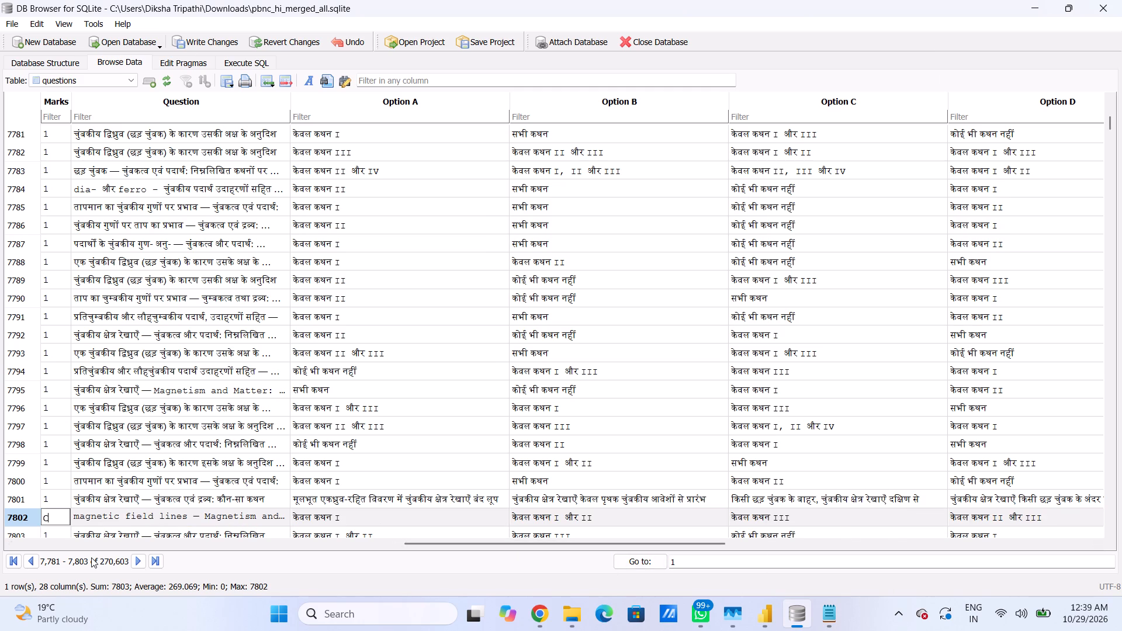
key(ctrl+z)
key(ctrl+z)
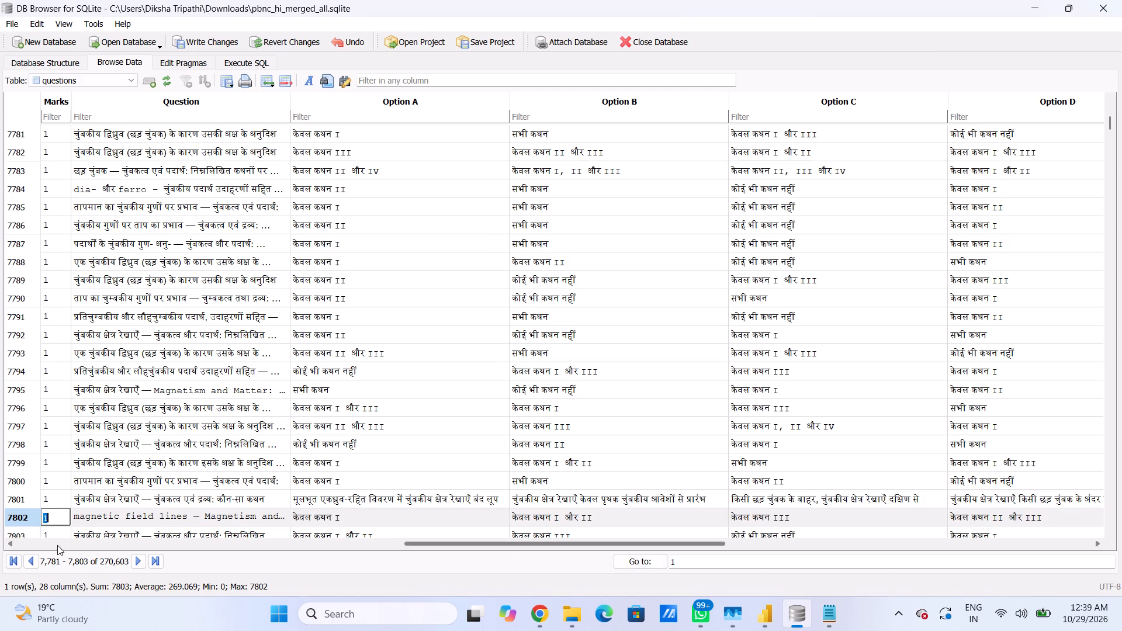
Add magnetic field lines record 7802 to the Notepad list, keeping only its question ID ending in 1096-HI, and start a new line.
click(24, 515)
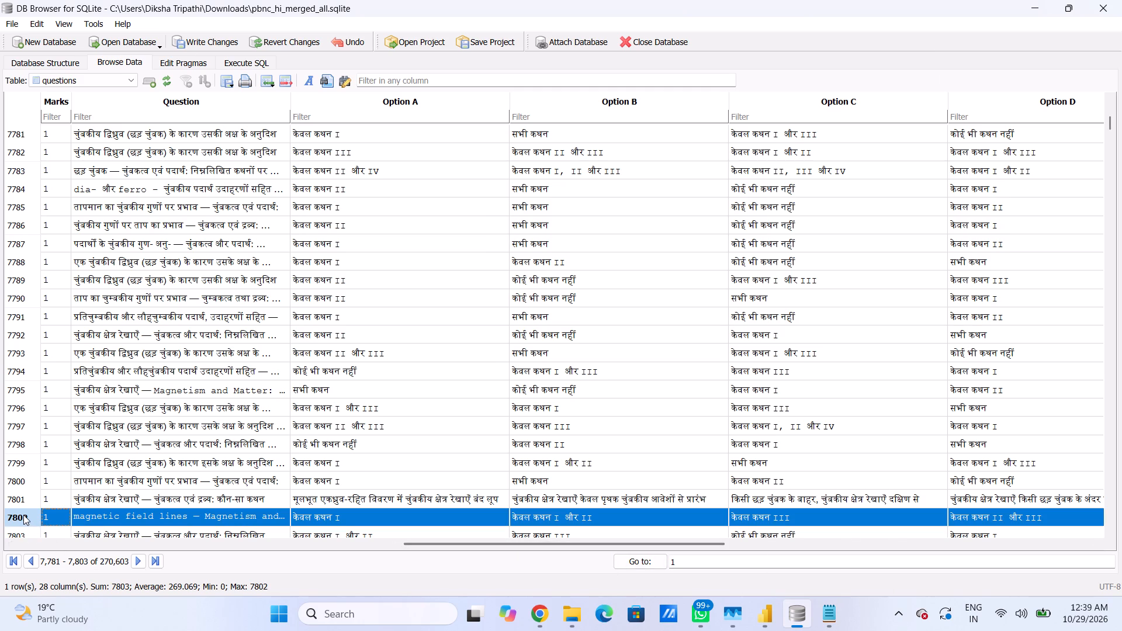
key(ctrl+c)
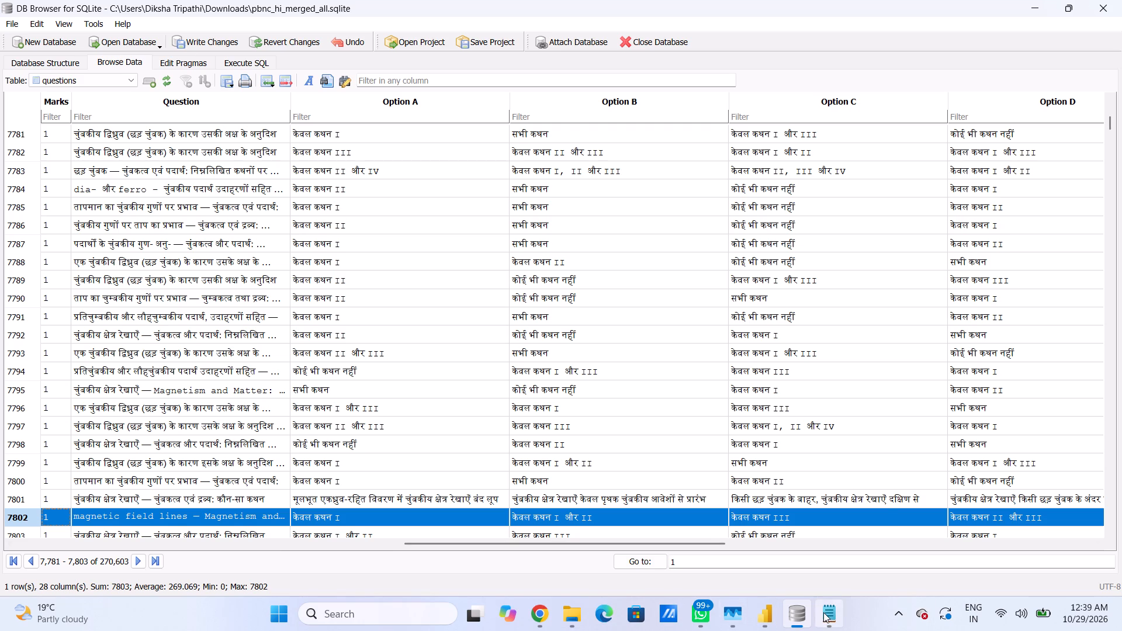
click(823, 612)
click(830, 620)
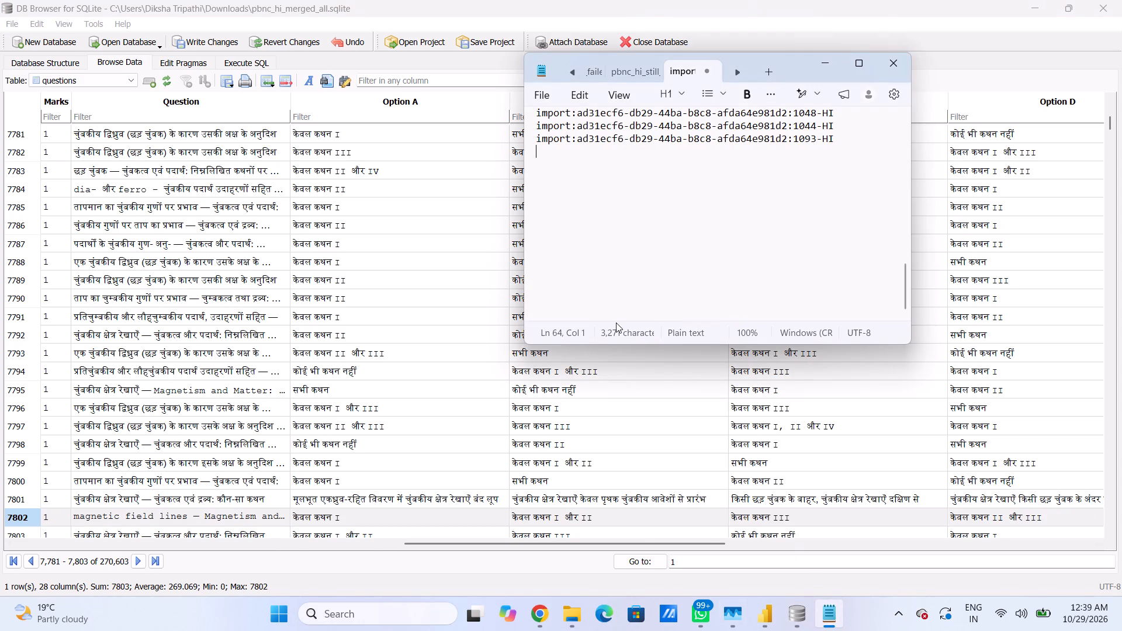
key(ctrl+v)
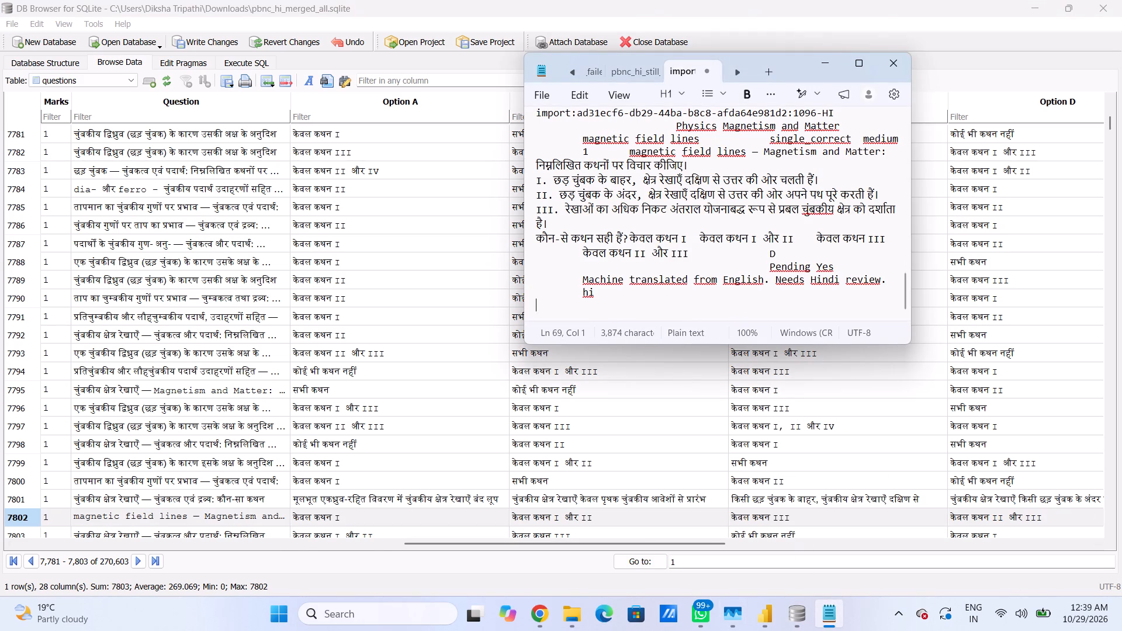
drag(541, 123, 891, 324)
key(BackSpace)
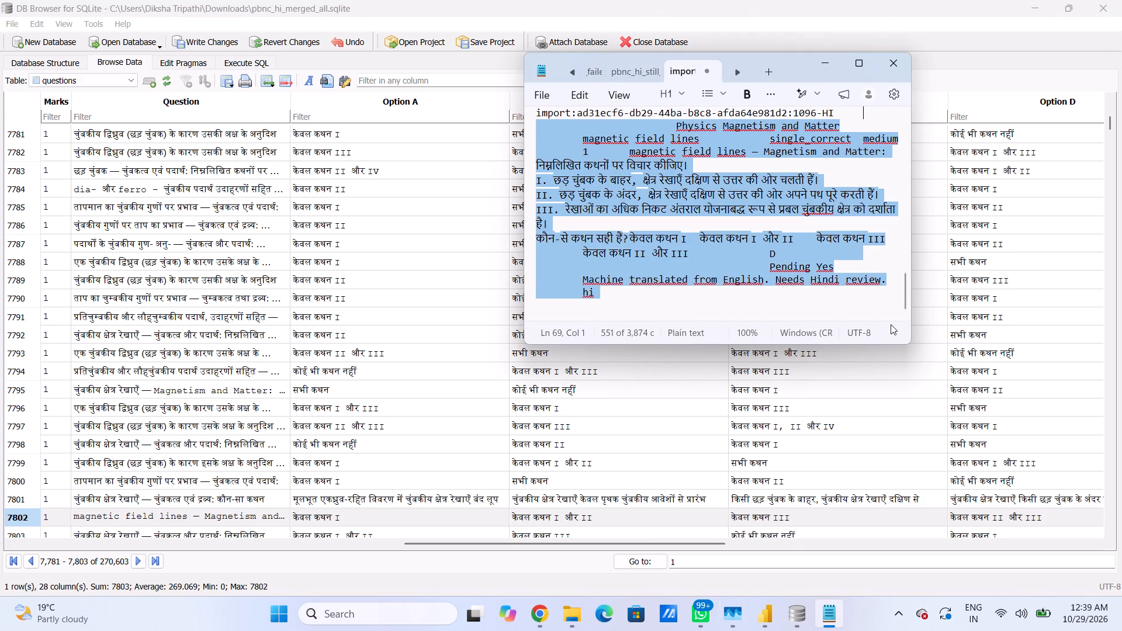
key(Return)
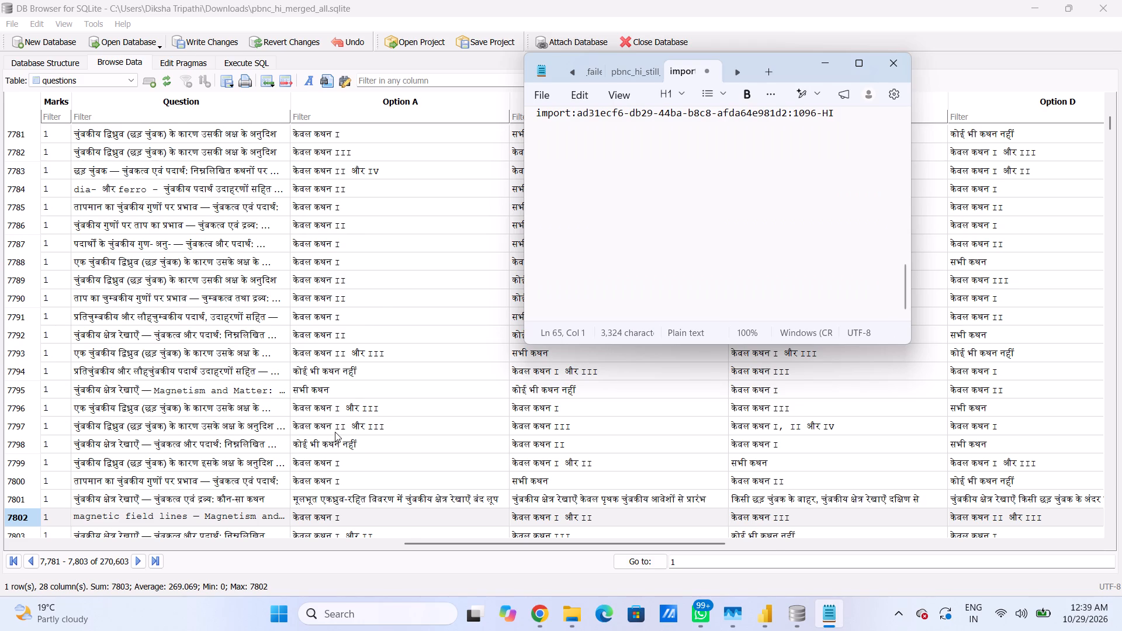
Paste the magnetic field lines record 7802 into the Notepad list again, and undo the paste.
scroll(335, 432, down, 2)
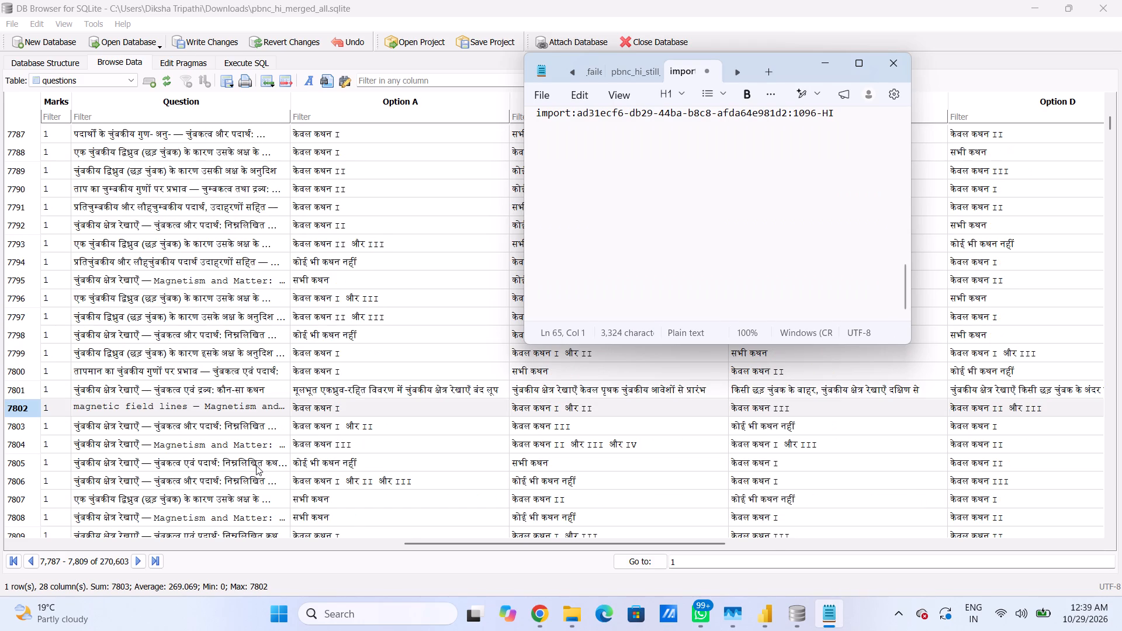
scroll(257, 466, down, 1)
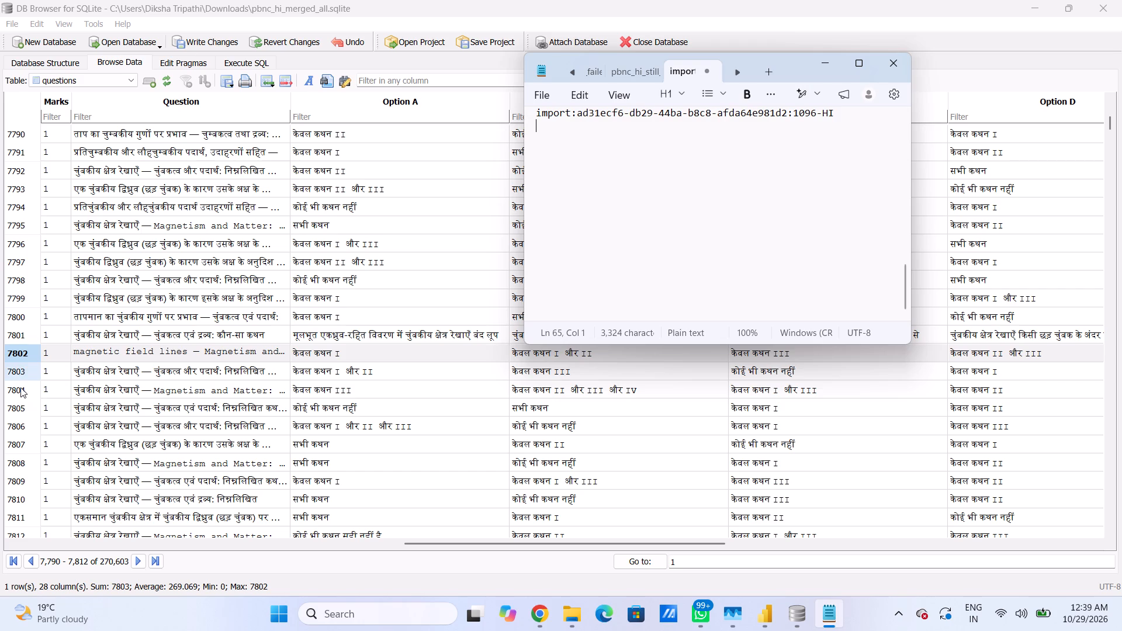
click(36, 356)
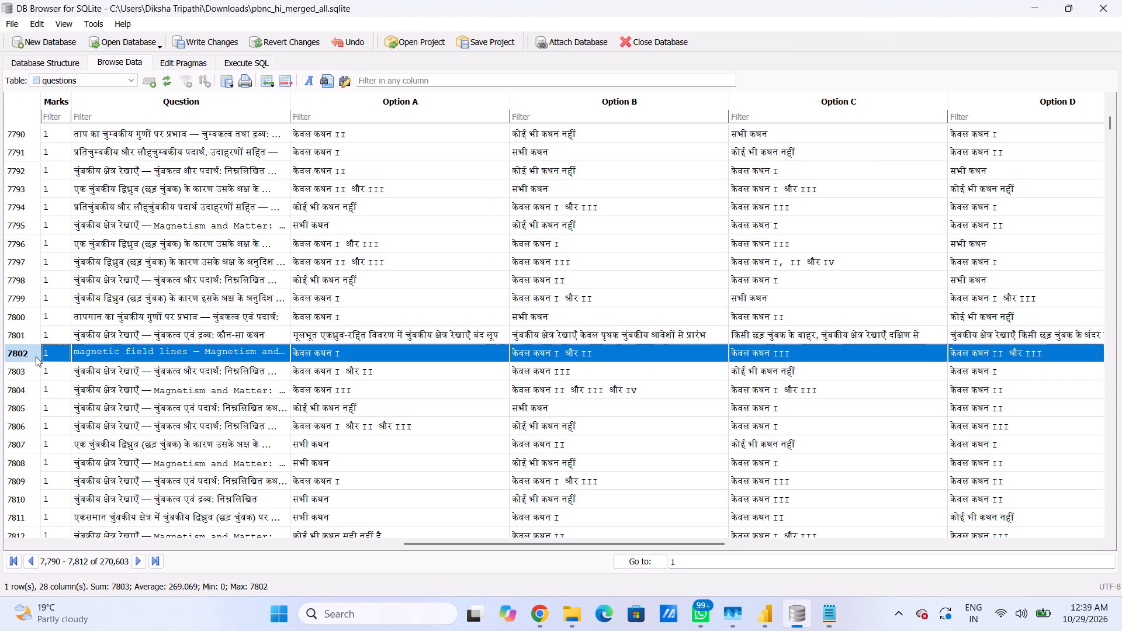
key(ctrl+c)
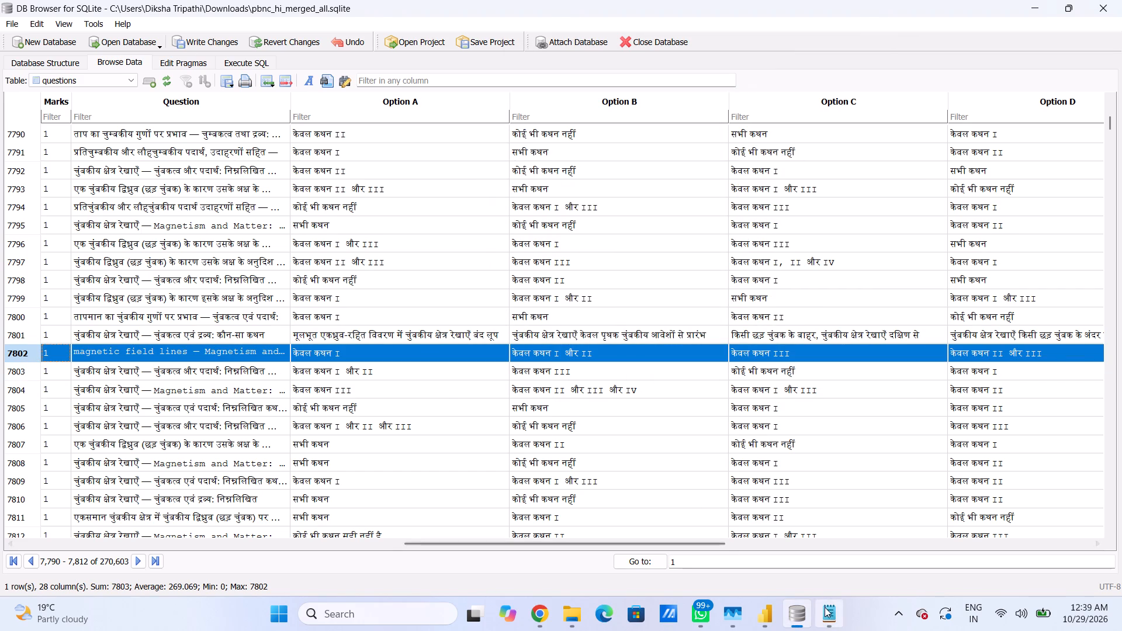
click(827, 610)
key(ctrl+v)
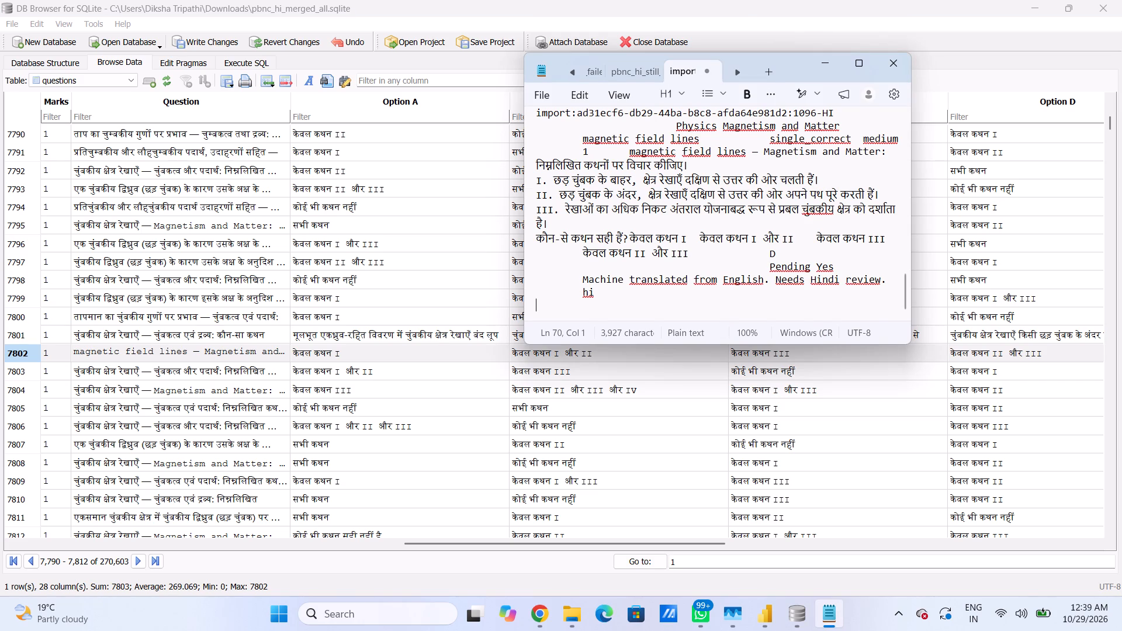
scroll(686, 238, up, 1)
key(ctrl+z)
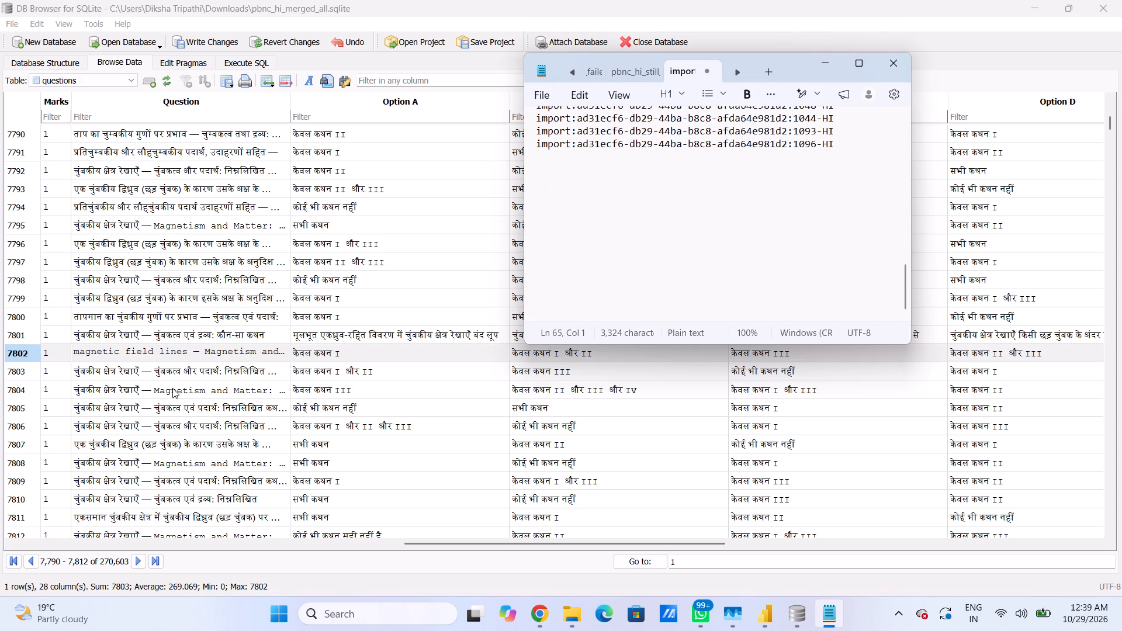
Add Magnetism and Matter record 7804 to the Notepad list, keeping only its question ID ending in 1095-HI, and start a new line.
click(29, 391)
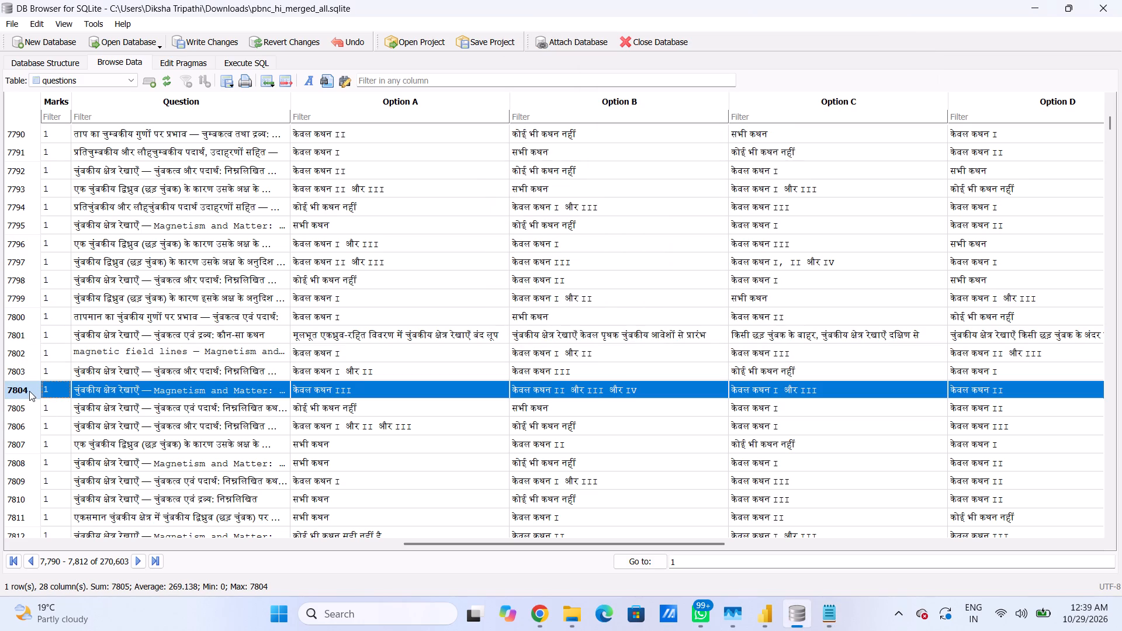
key(ctrl+c)
click(827, 622)
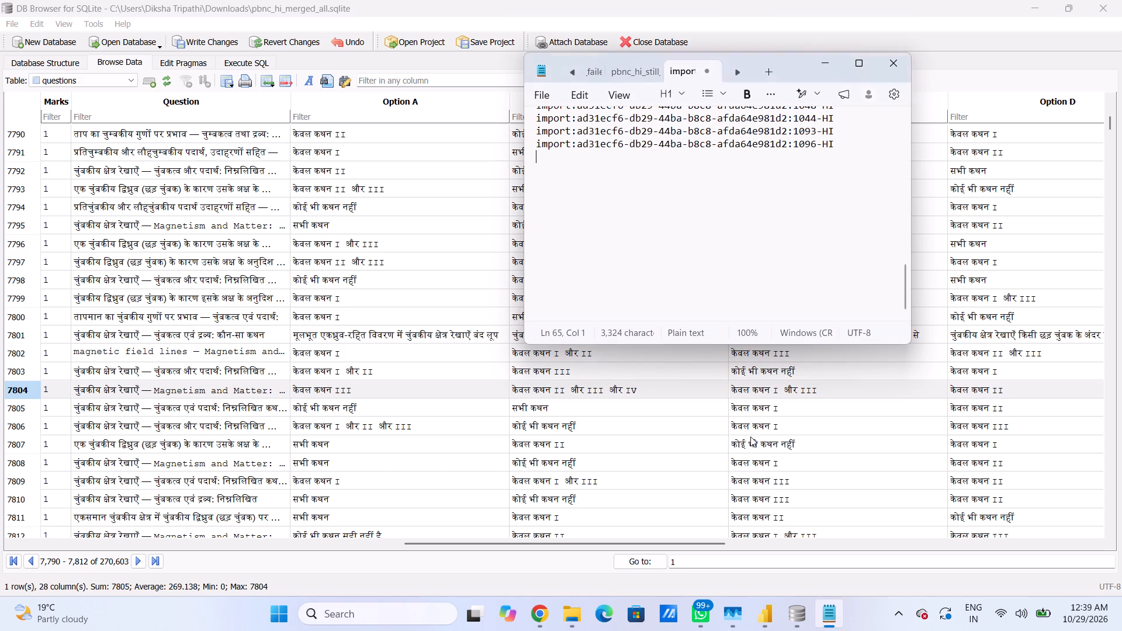
key(ctrl+v)
scroll(583, 172, up, 2)
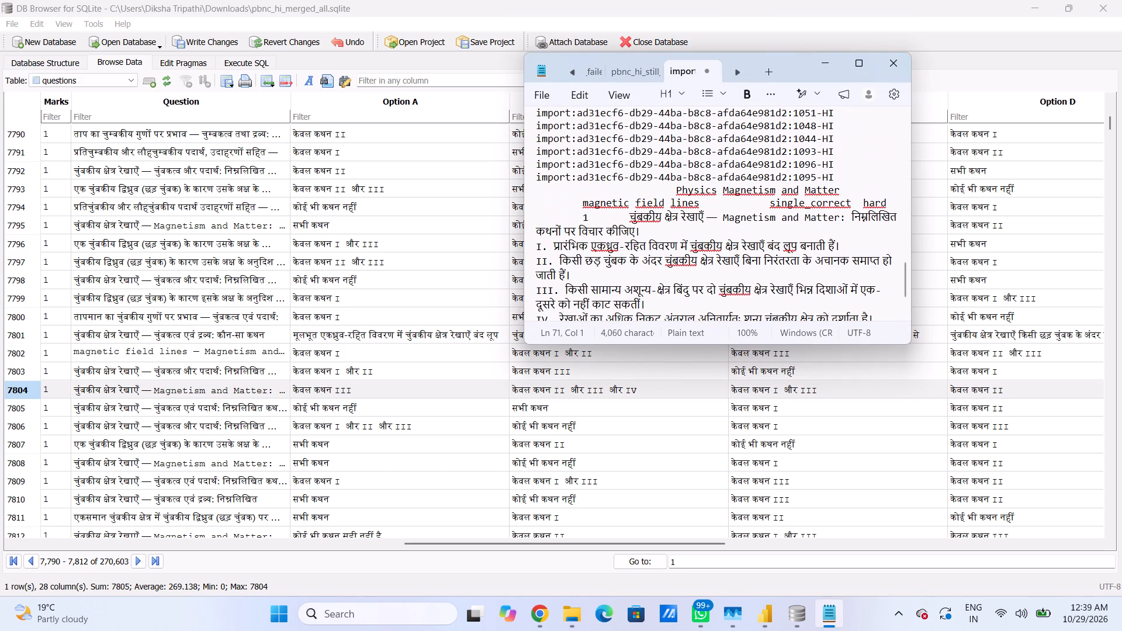
drag(539, 192, 771, 286)
scroll(773, 286, down, 5)
drag(771, 286, 827, 307)
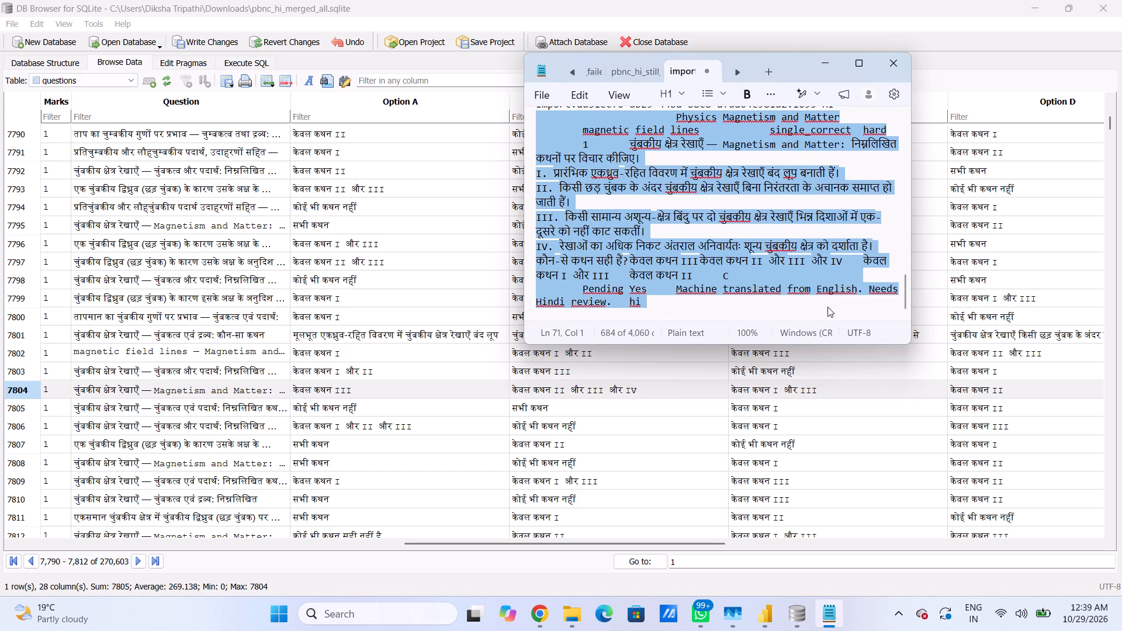
key(BackSpace)
key(Return)
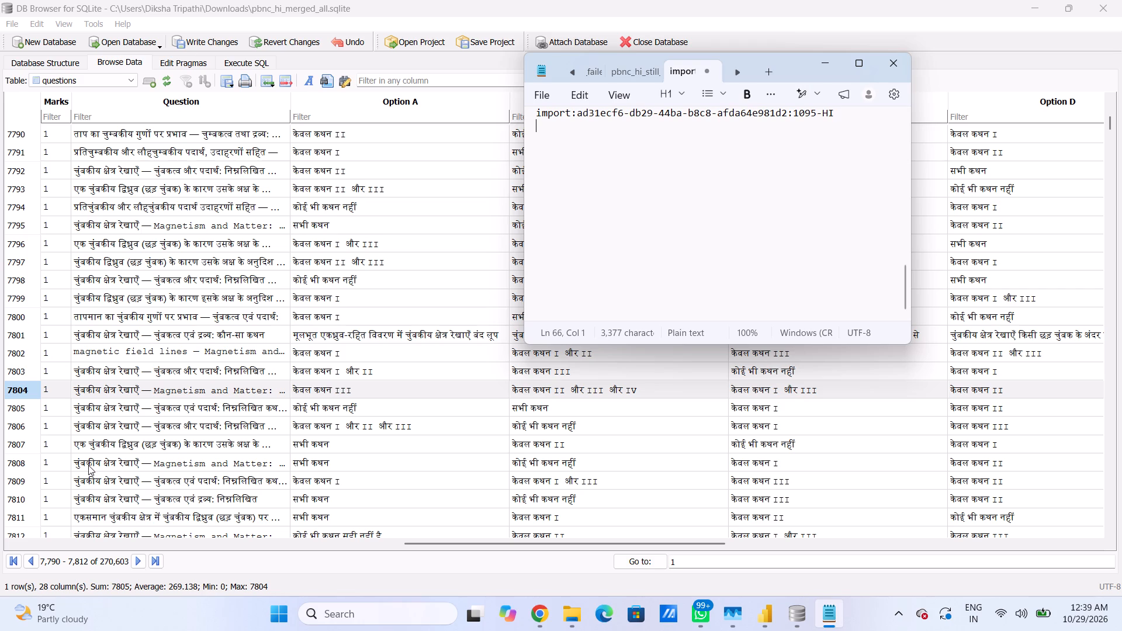
Add Magnetism and Matter record 7808 to the Notepad list, keeping only its question ID ending in 1094-HI, and start a new line.
click(30, 459)
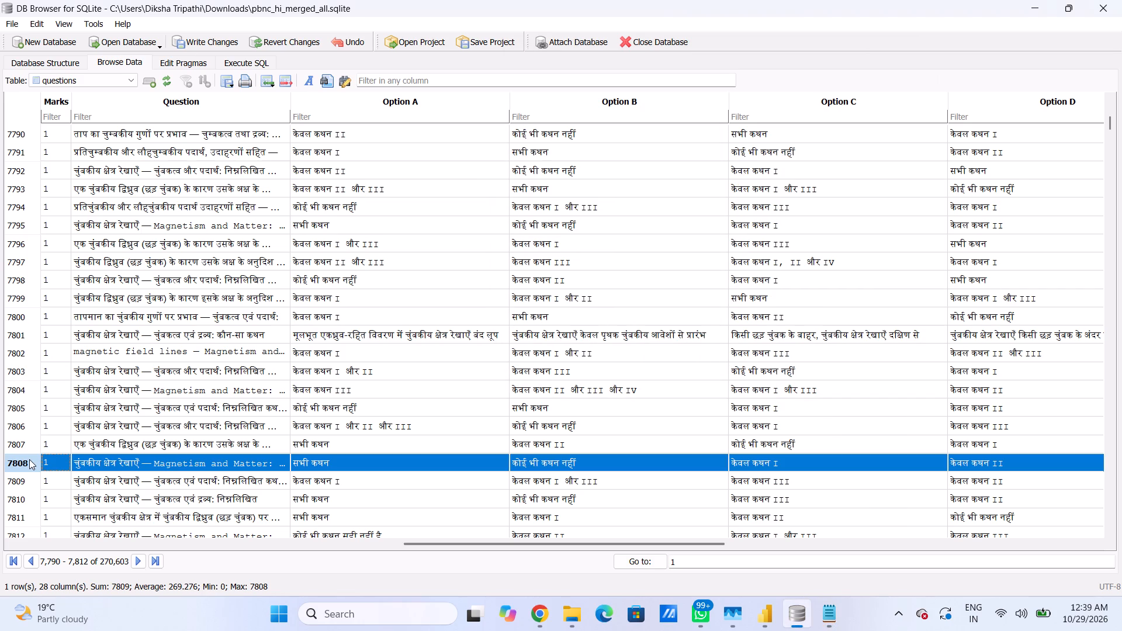
key(ctrl+c)
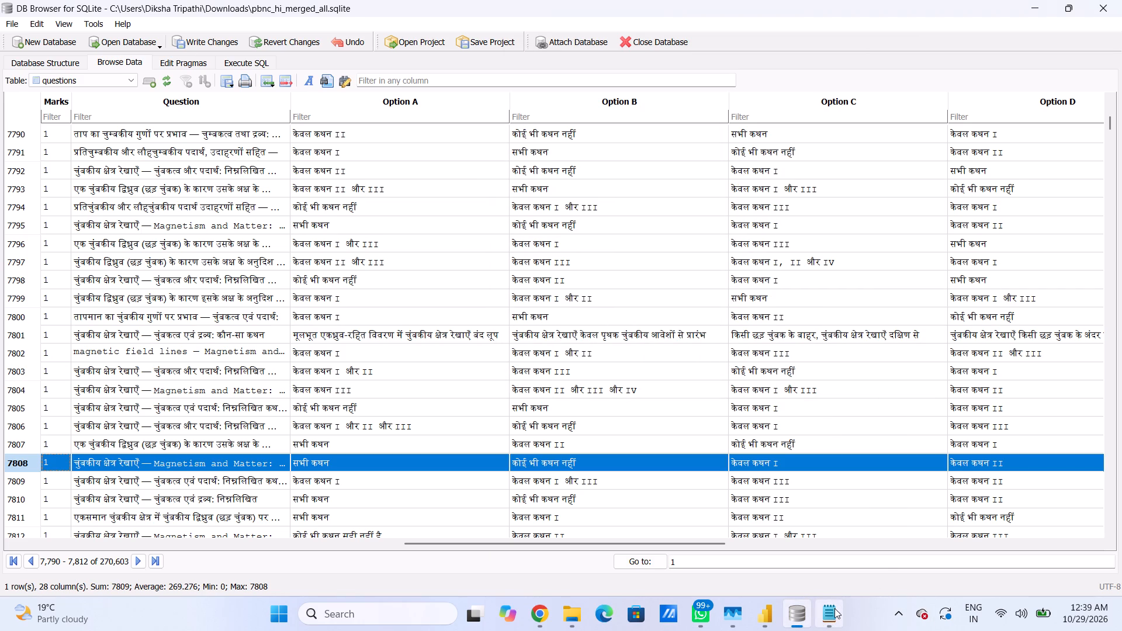
click(834, 610)
key(ctrl+v)
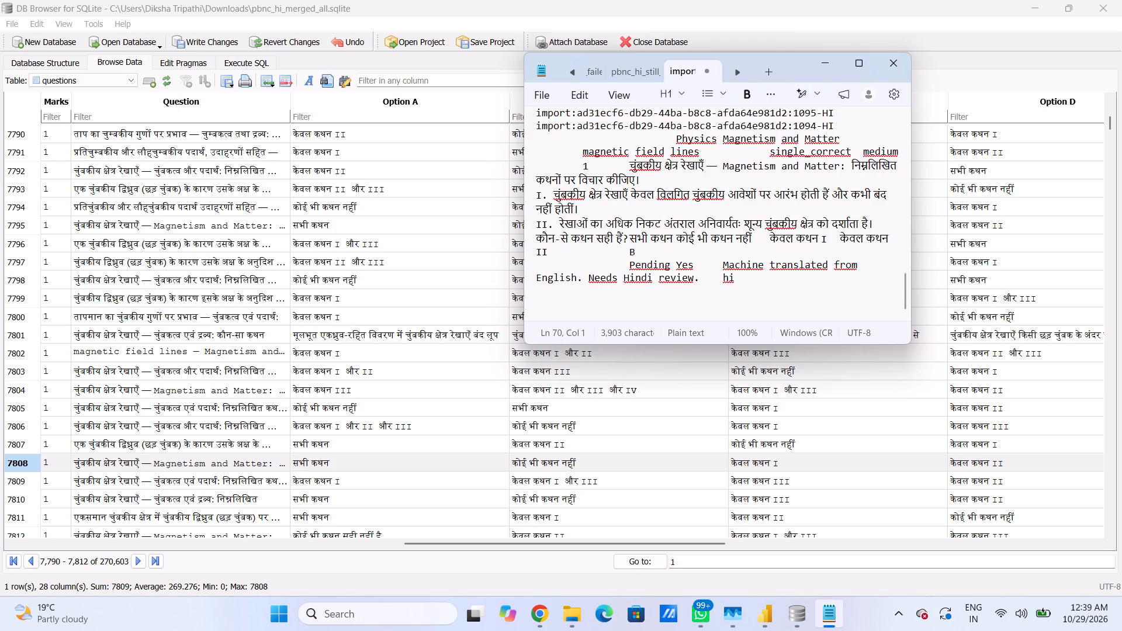
drag(537, 140, 824, 311)
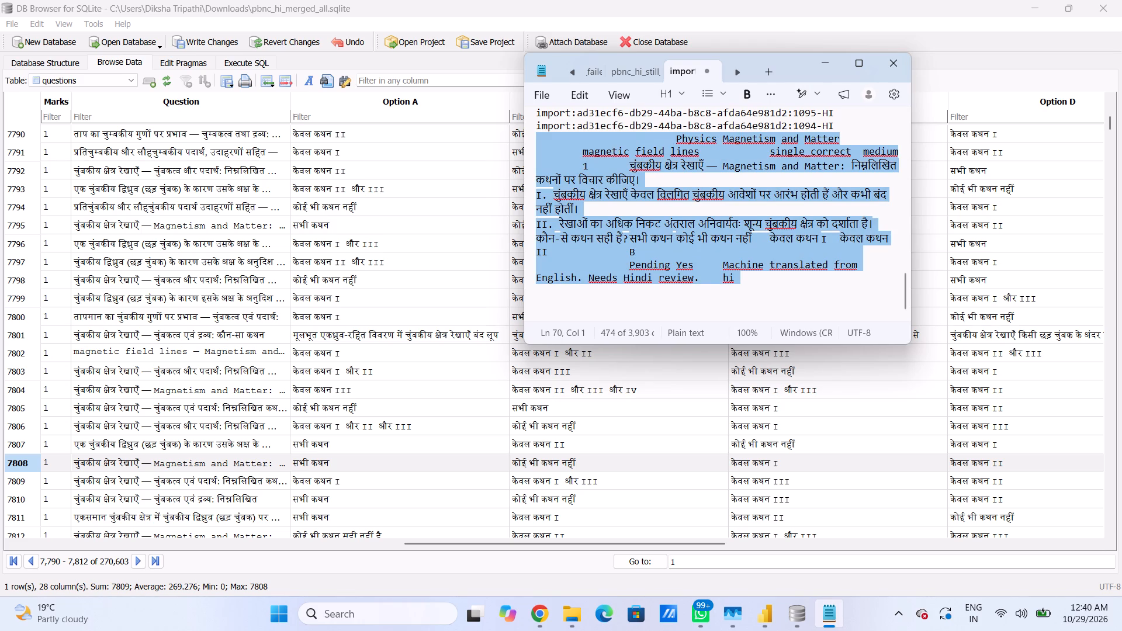
key(BackSpace)
key(Return)
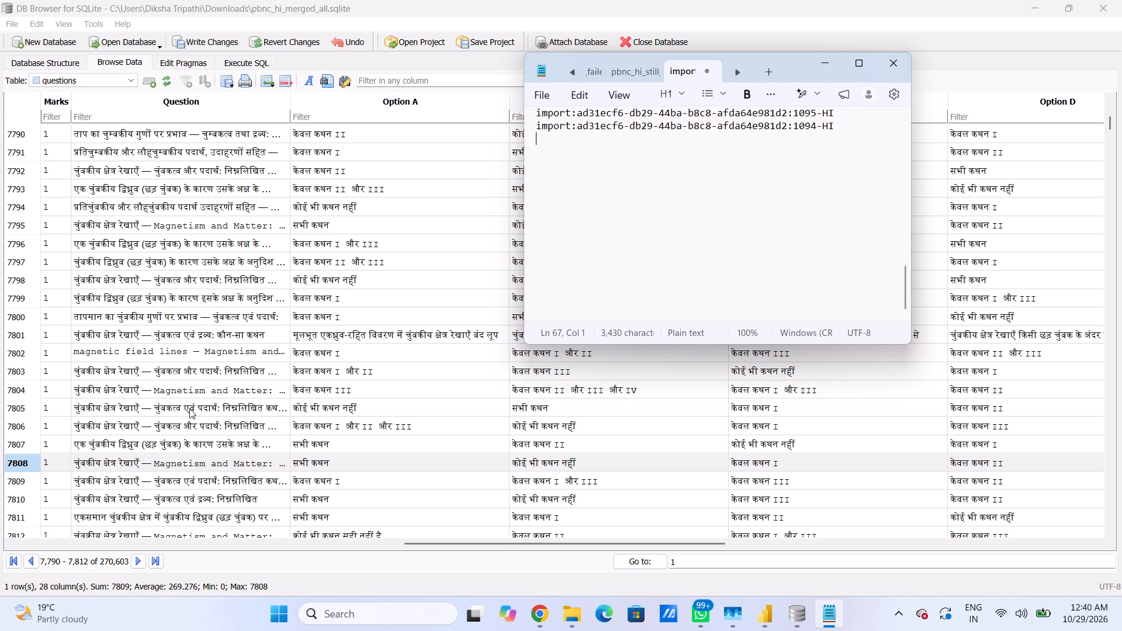
Add Magnetism and Matter record 7812 to the Notepad list, keeping only its question ID ending in 1103-HI, and start a new line.
scroll(190, 408, down, 1)
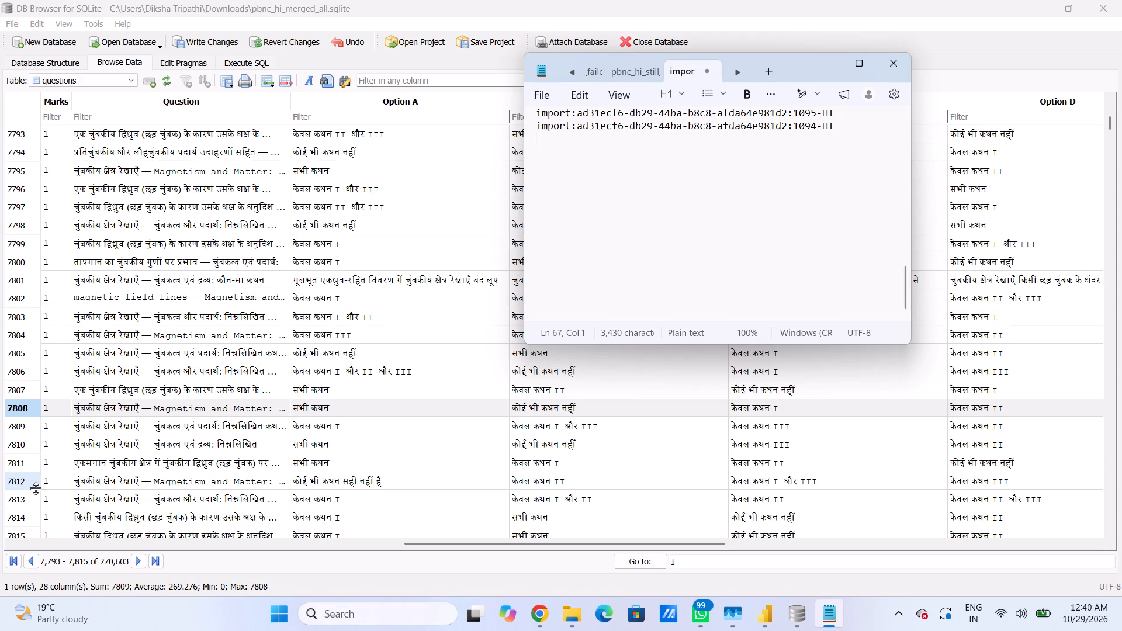
click(37, 482)
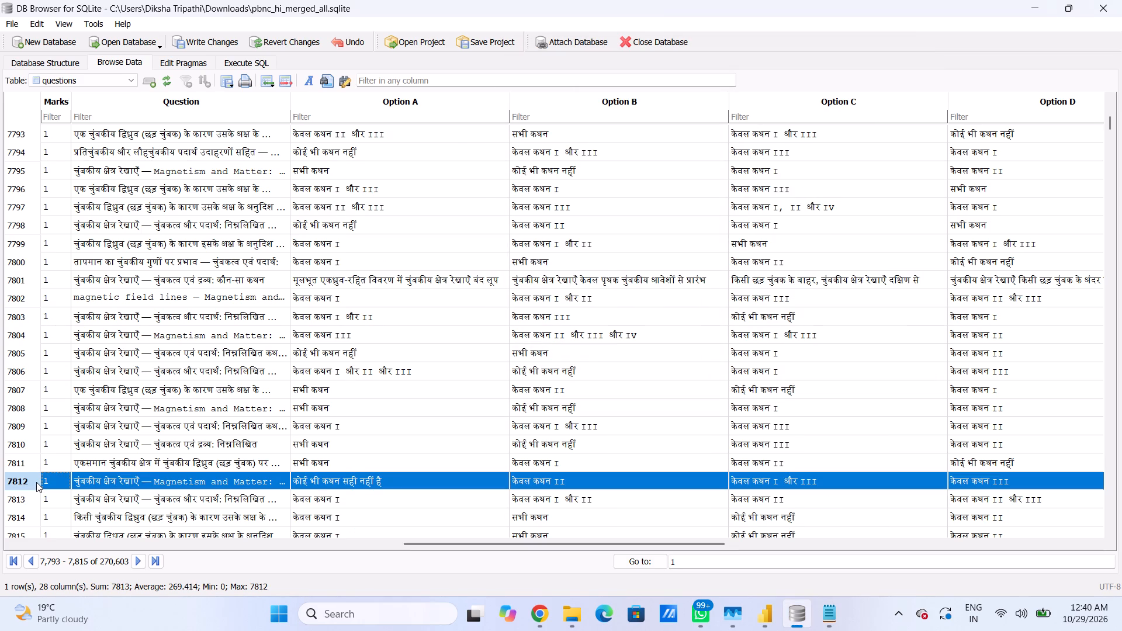
key(ctrl+c)
click(825, 613)
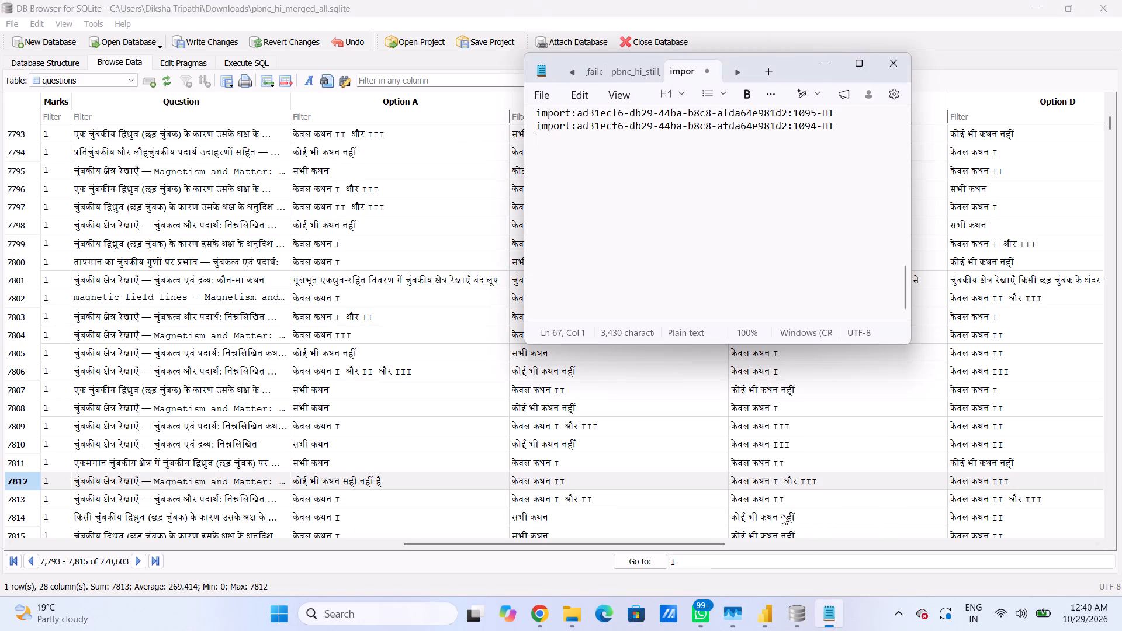
key(ctrl+v)
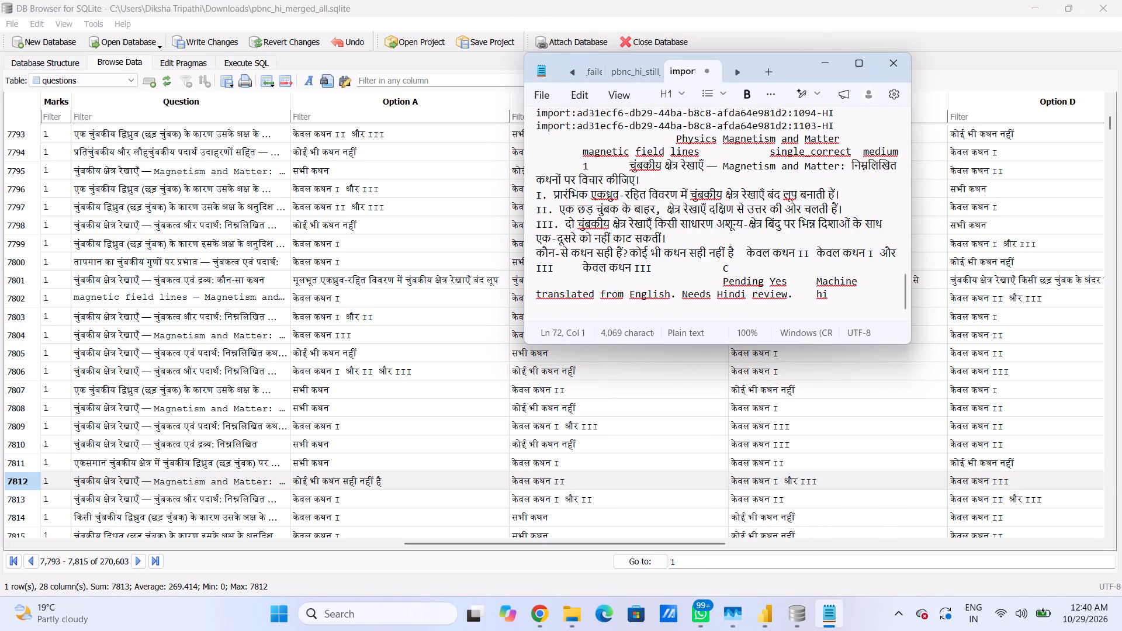
drag(538, 136, 901, 373)
key(BackSpace)
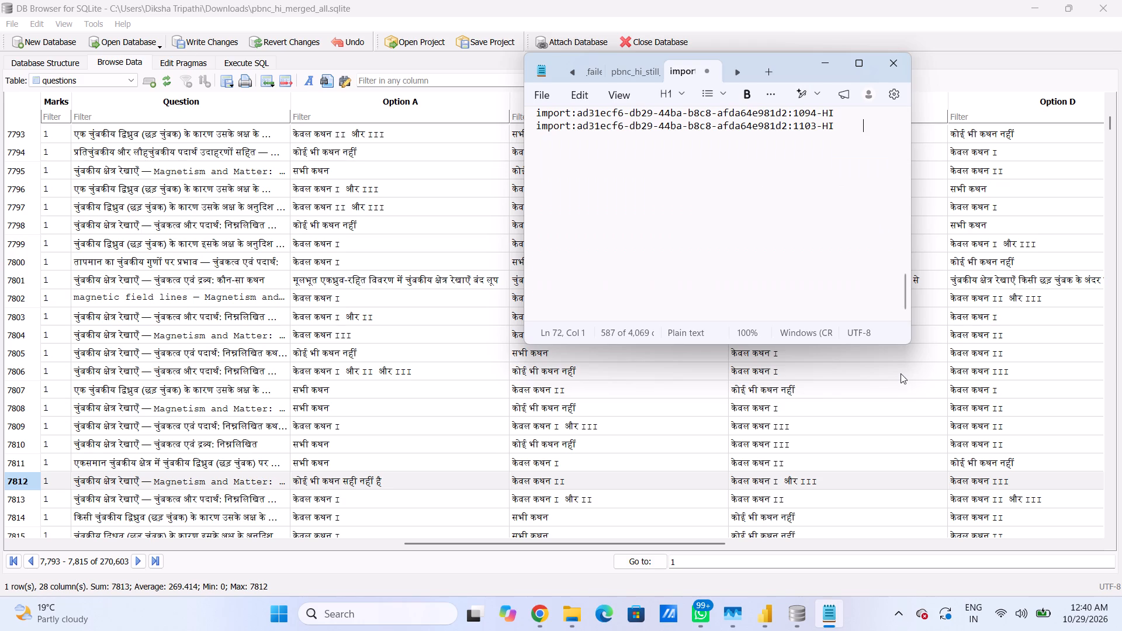
key(Return)
Add Electromagnetic record 7829 to the Notepad list, keeping only its question ID ending in 1132-HI, and start a new line.
scroll(213, 408, down, 1)
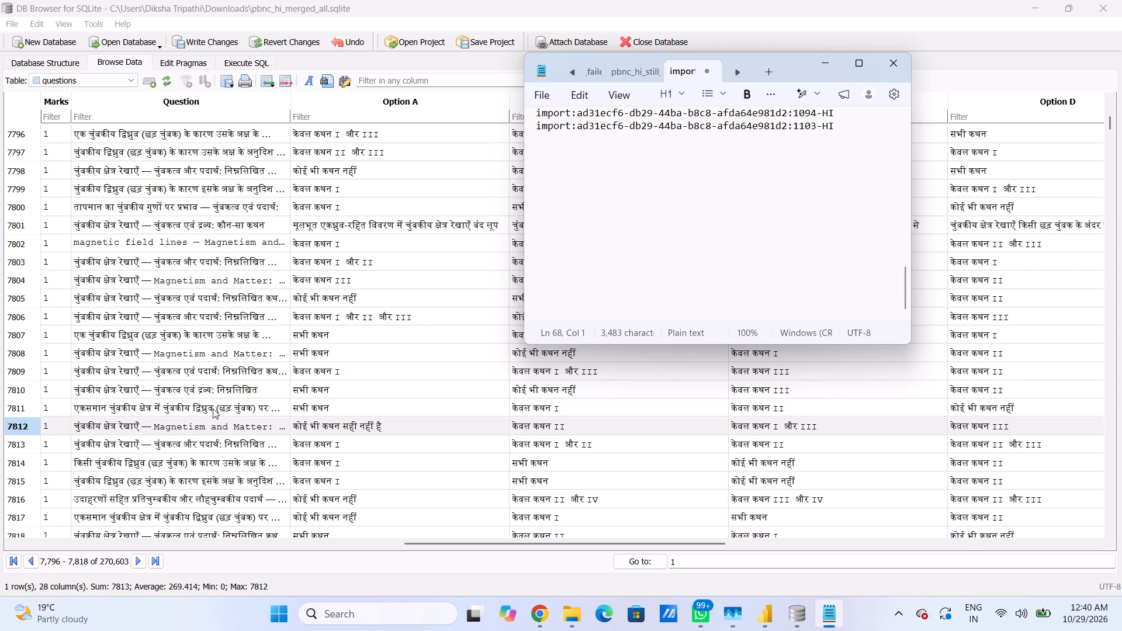
scroll(213, 408, down, 3)
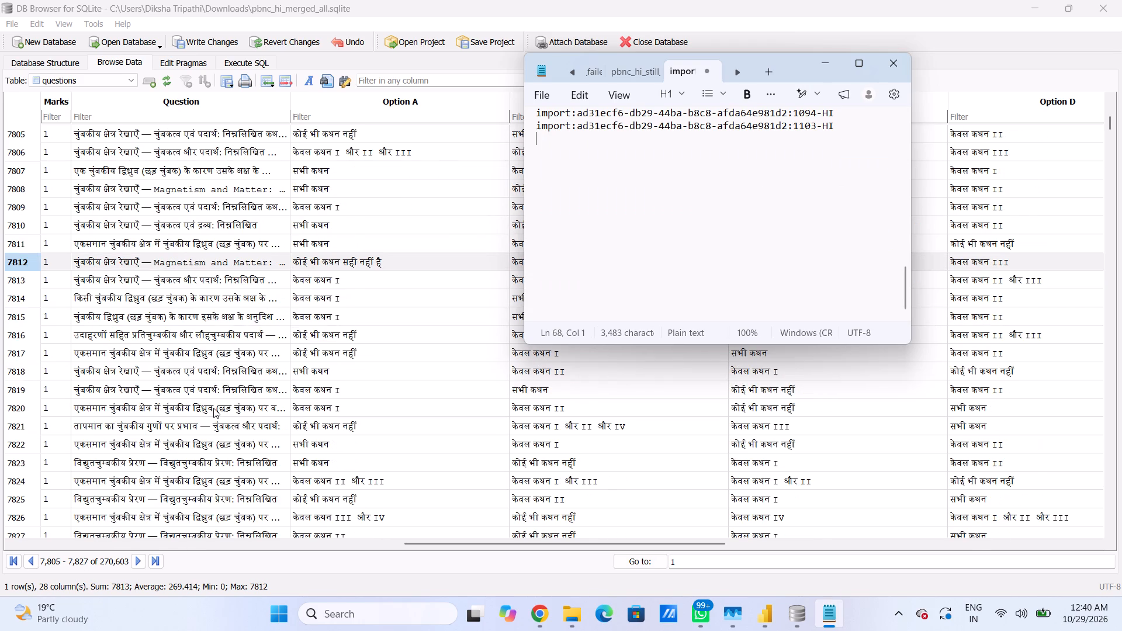
scroll(213, 408, down, 1)
scroll(183, 467, down, 1)
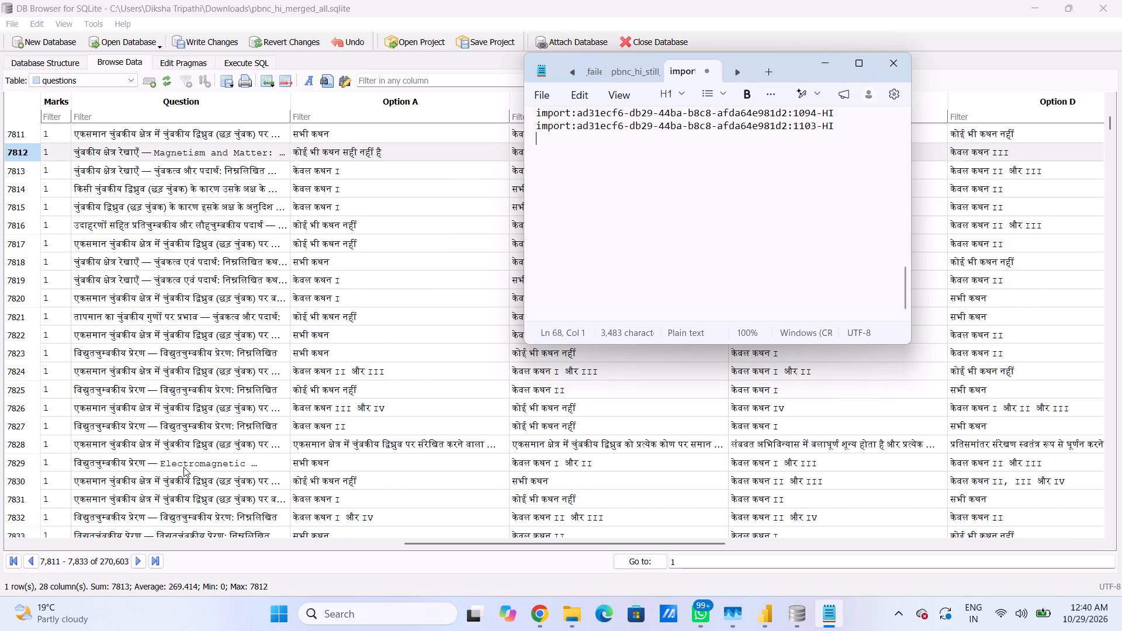
click(22, 462)
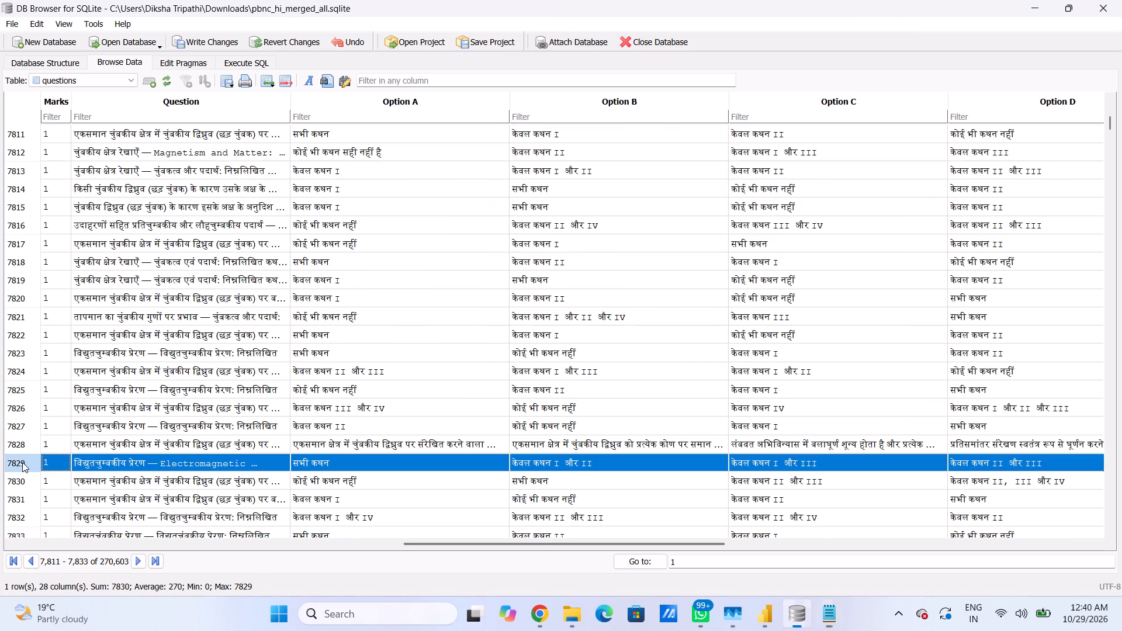
key(ctrl+c)
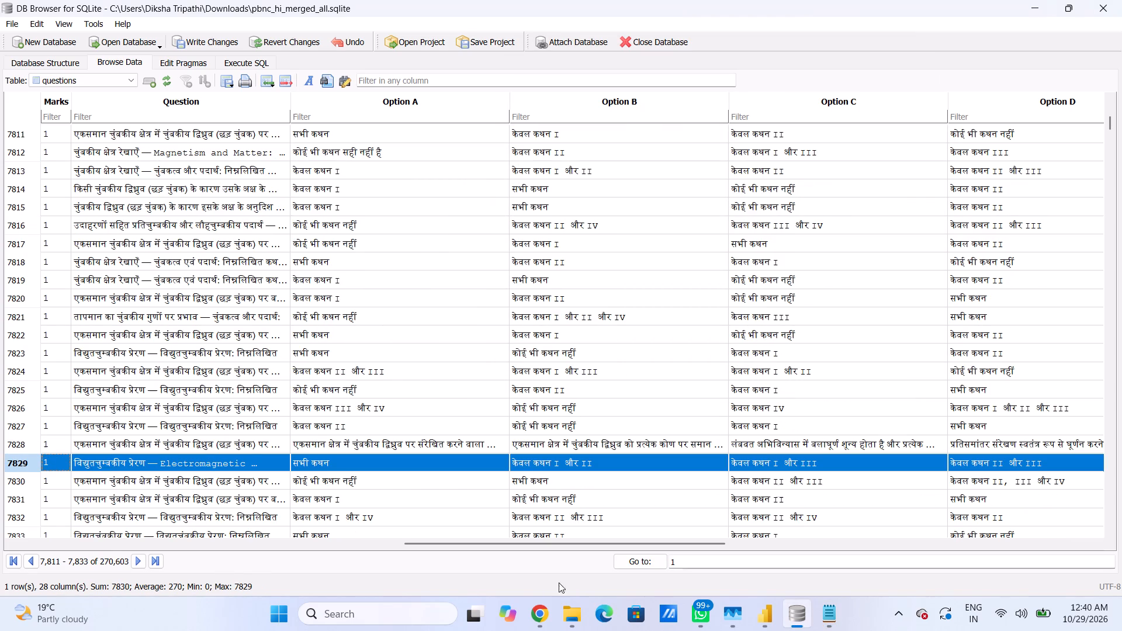
click(832, 616)
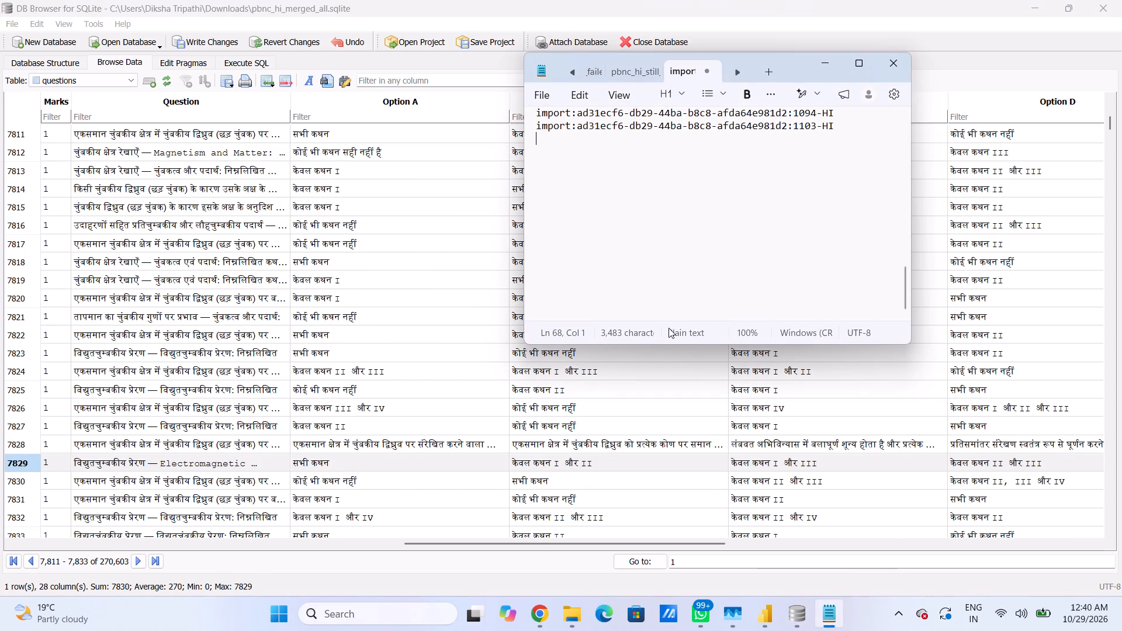
key(ctrl+v)
drag(539, 127, 898, 342)
key(BackSpace)
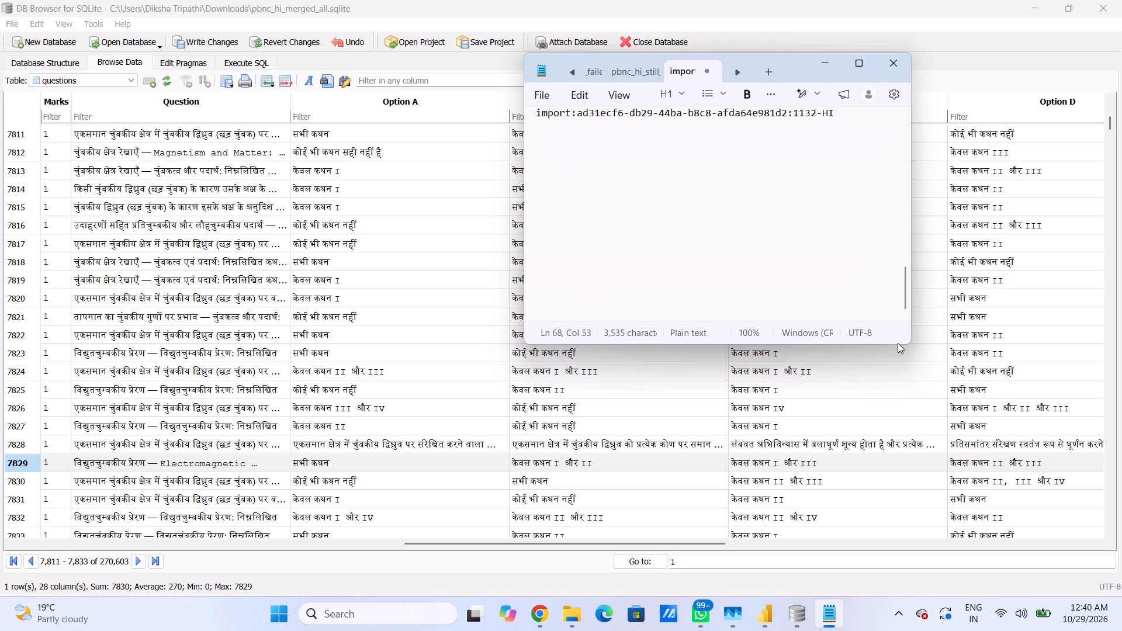
key(Return)
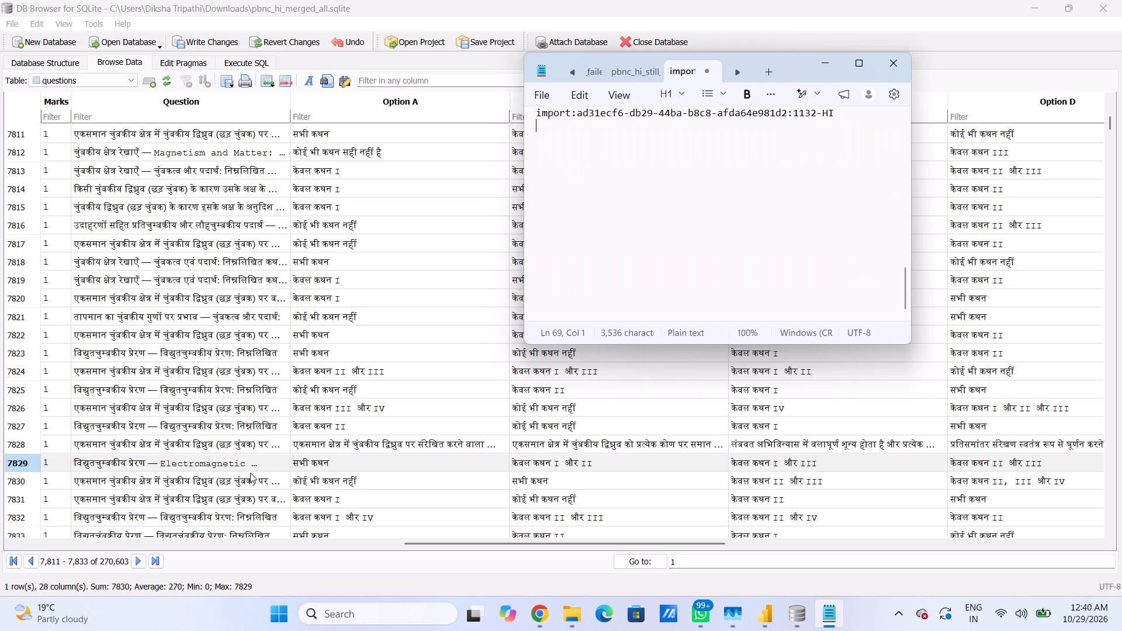
Add Electromagnetic Induction record 7847 to the Notepad list, keeping only its question ID ending in 1147-HI.
scroll(250, 473, down, 3)
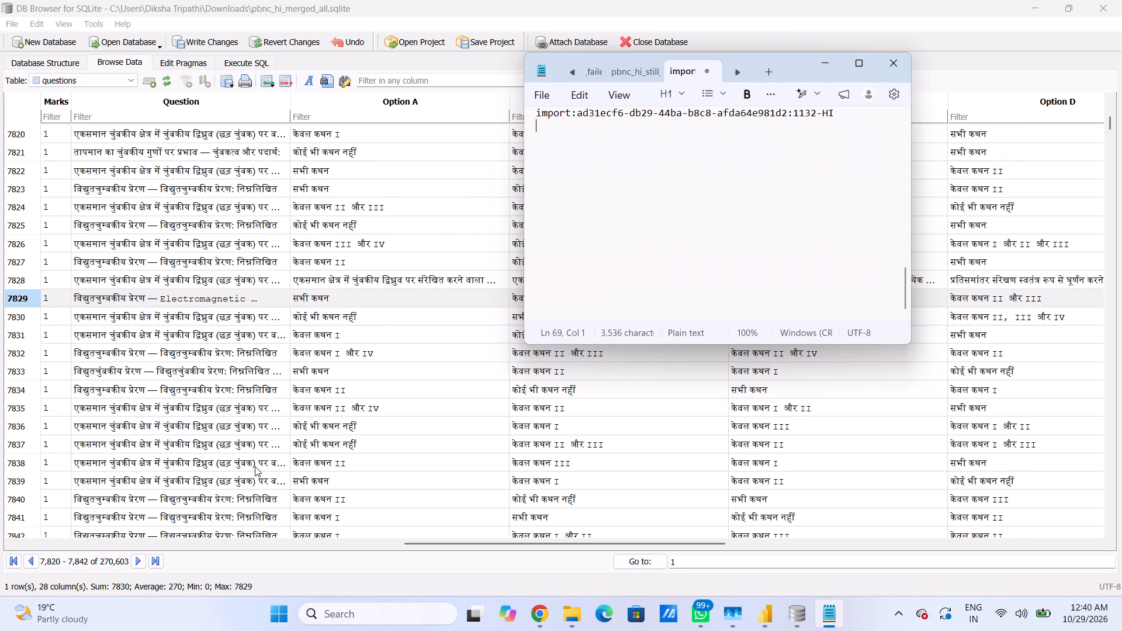
scroll(266, 466, down, 1)
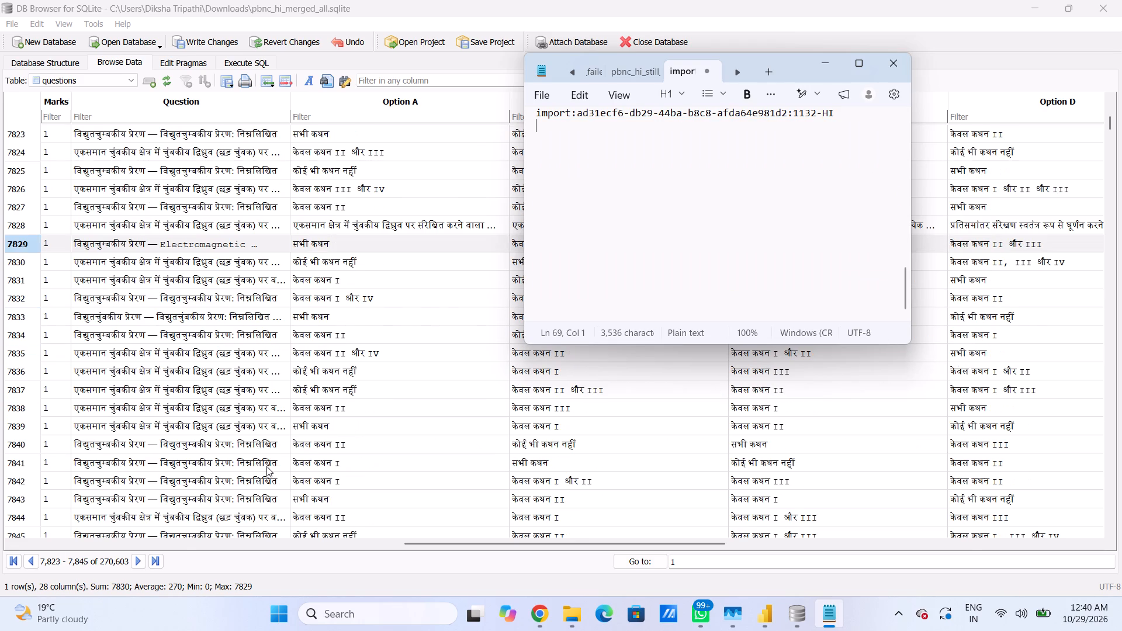
right_click(266, 466)
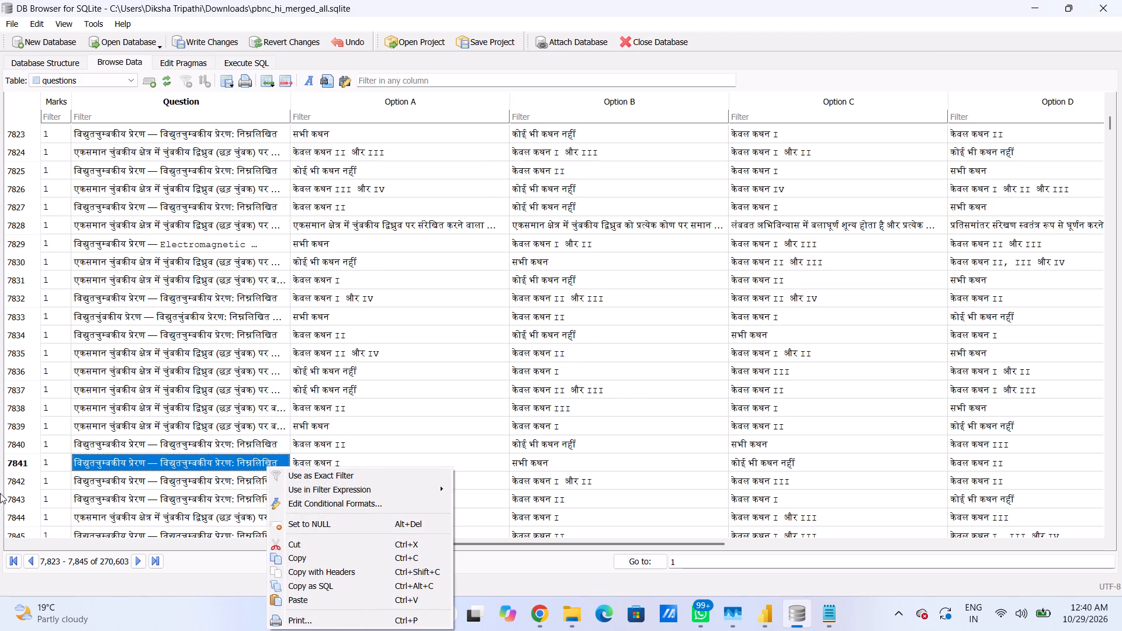
scroll(62, 434, down, 1)
scroll(171, 363, down, 1)
click(171, 365)
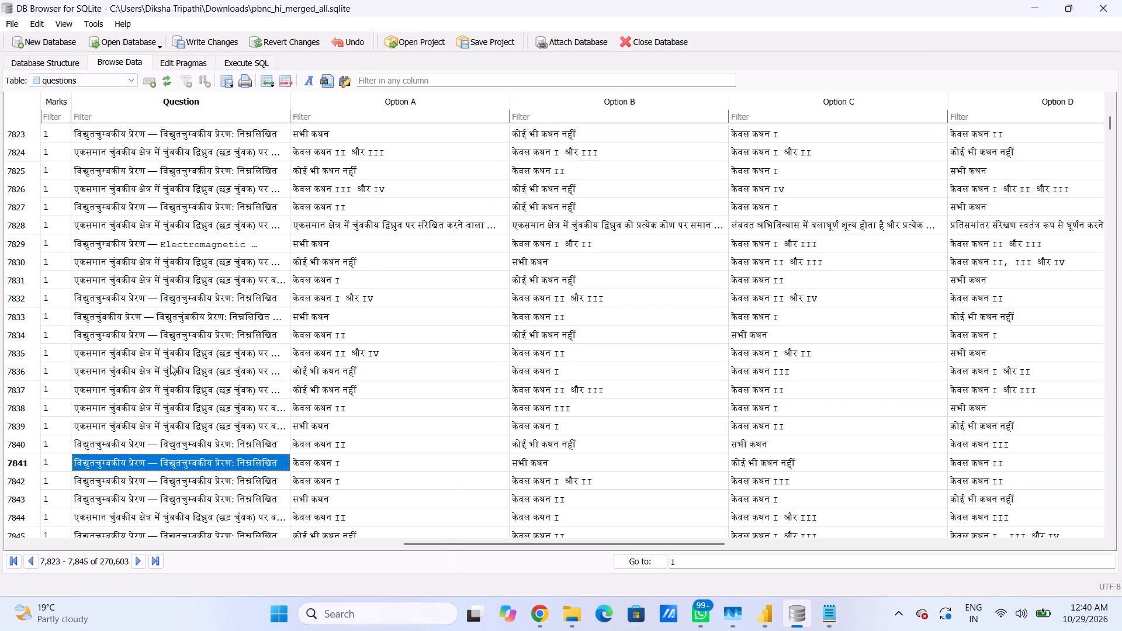
scroll(170, 363, down, 4)
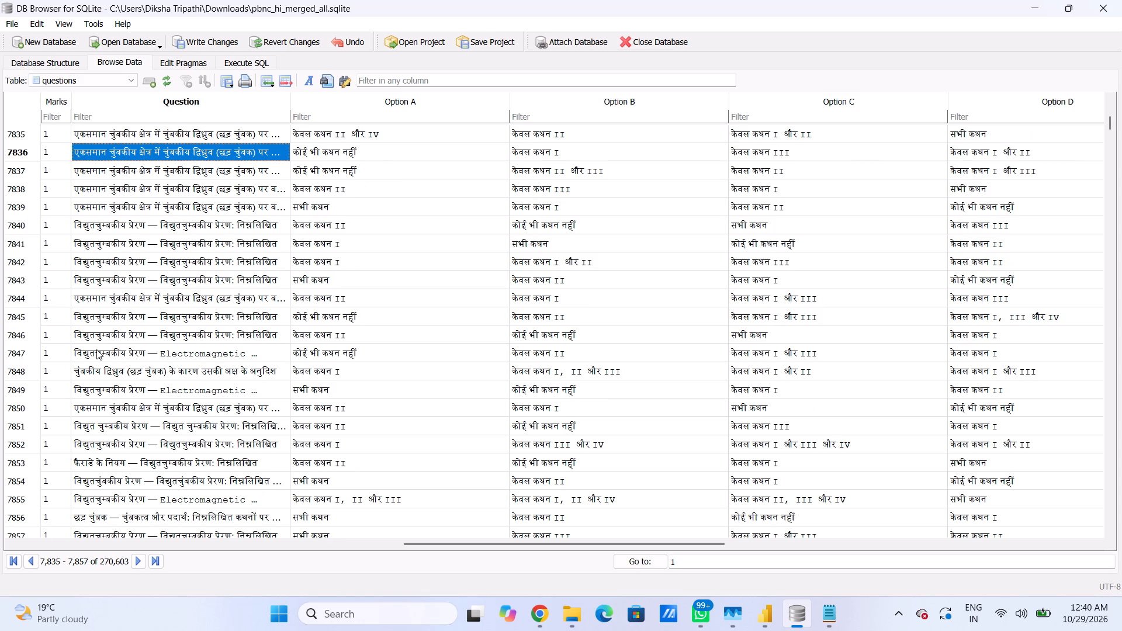
click(13, 353)
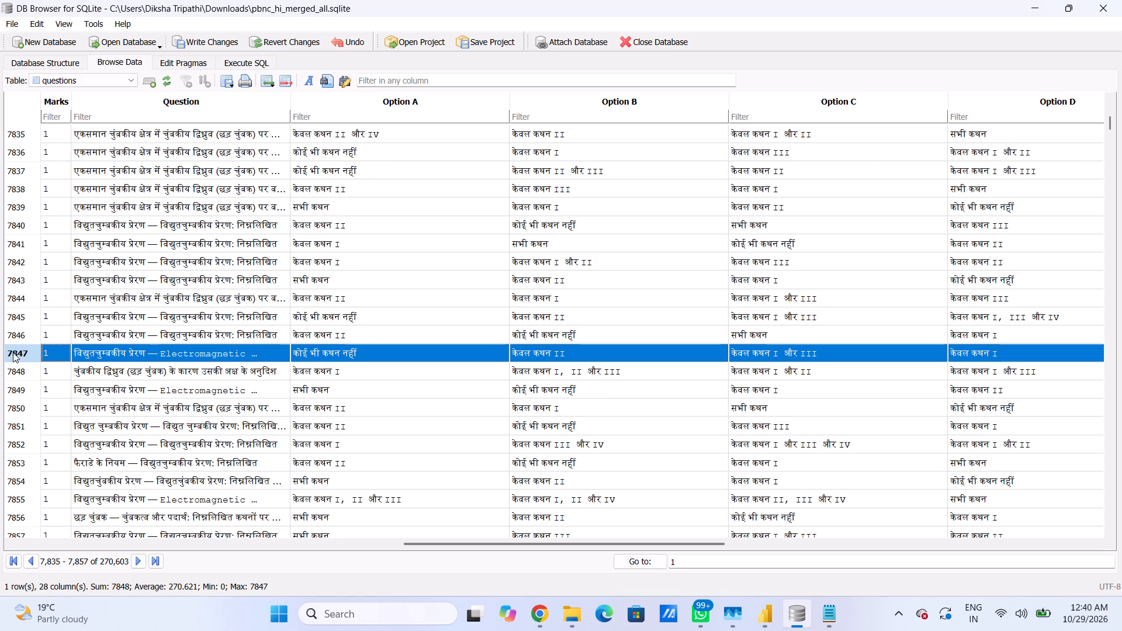
key(ctrl+c)
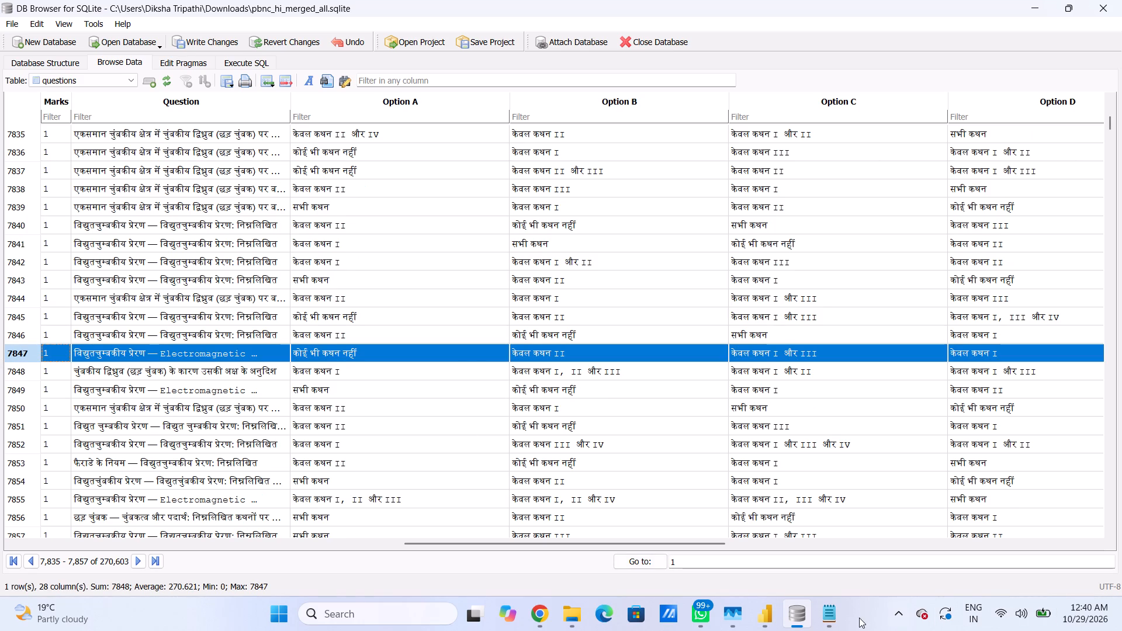
click(833, 619)
key(ctrl+v)
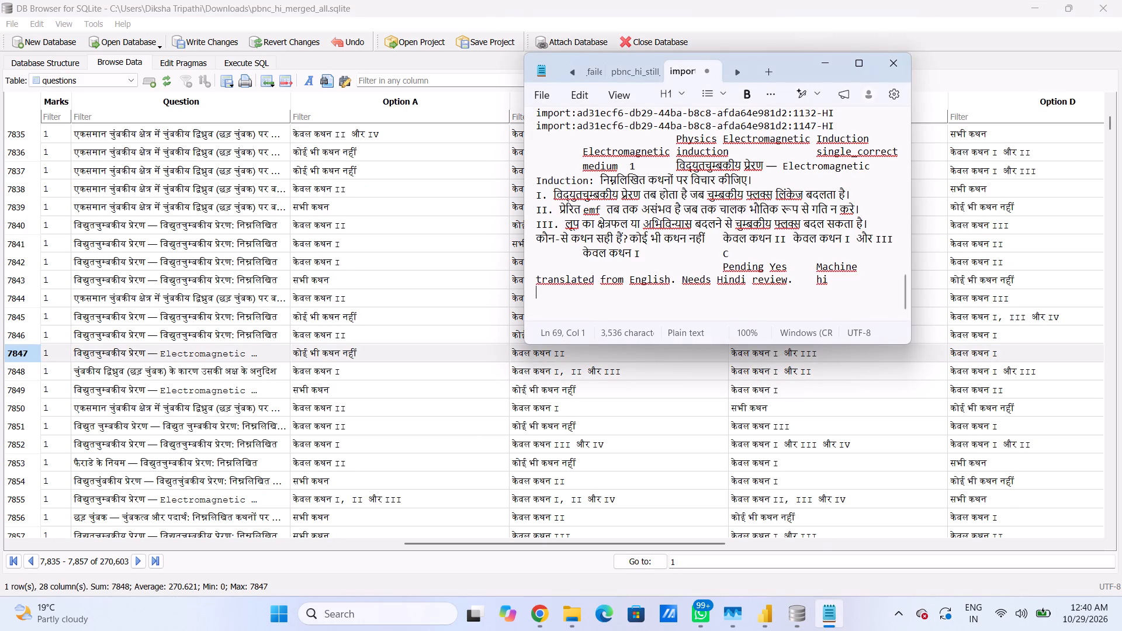
drag(538, 137, 1017, 391)
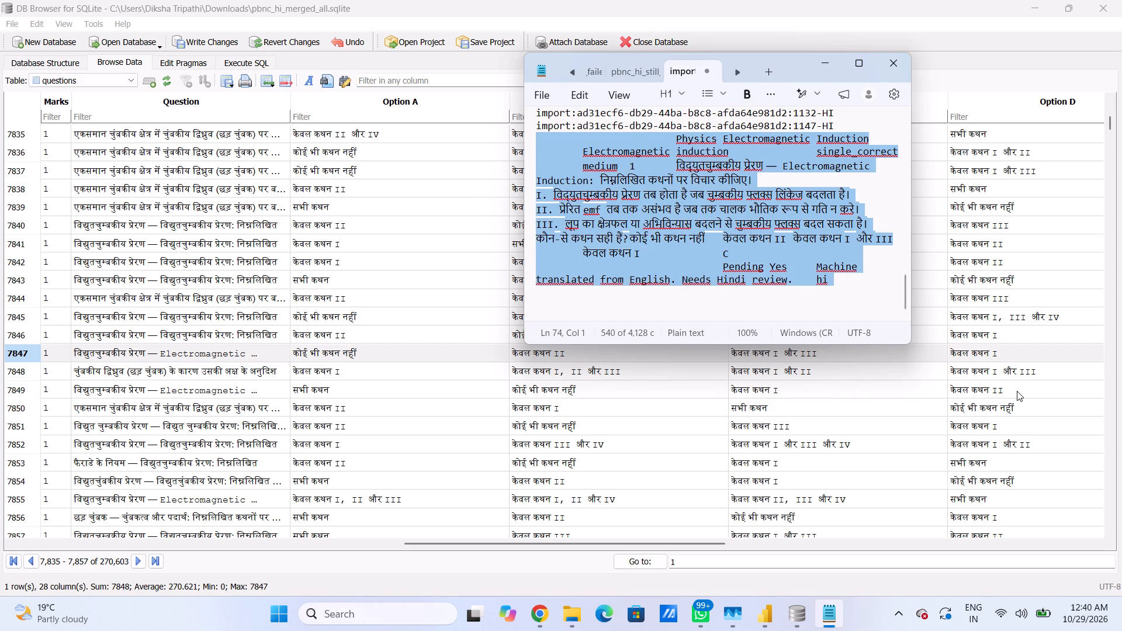
key(BackSpace)
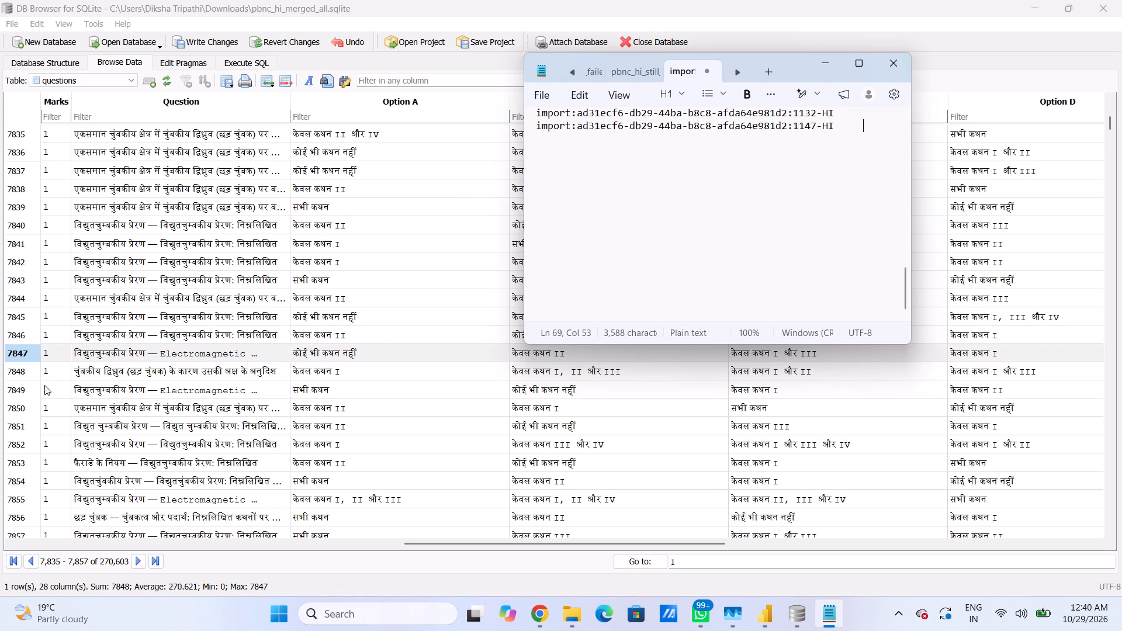
Add Electromagnetic Induction record 7849 on a new line of the Notepad list, keeping only its question ID ending in 1136-HI, and start another line.
click(34, 391)
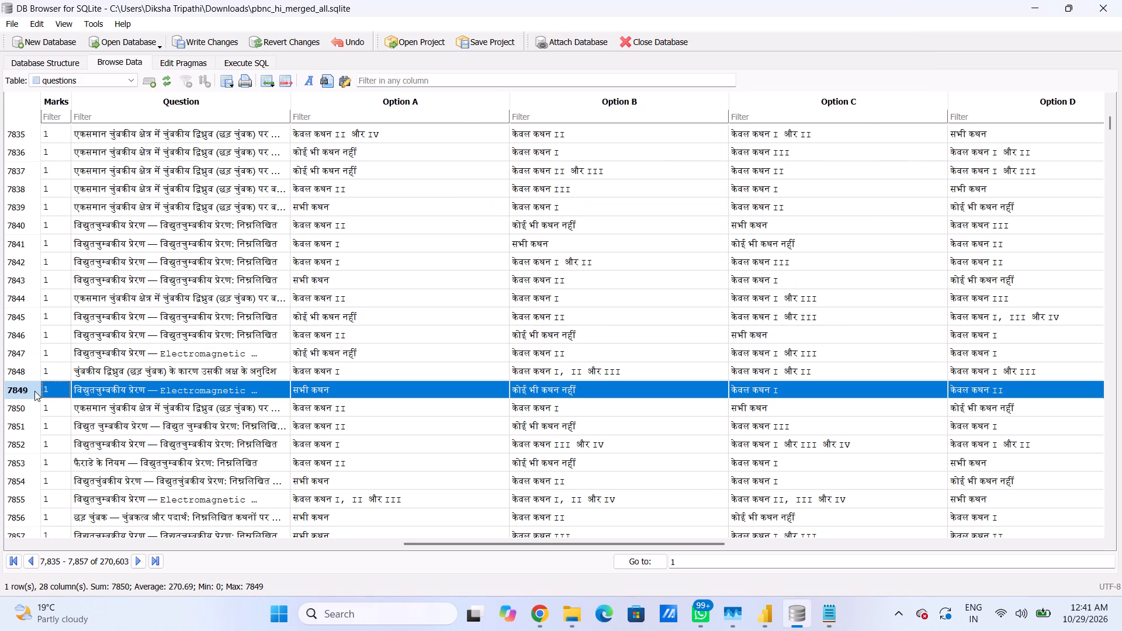
key(ctrl+c)
click(840, 610)
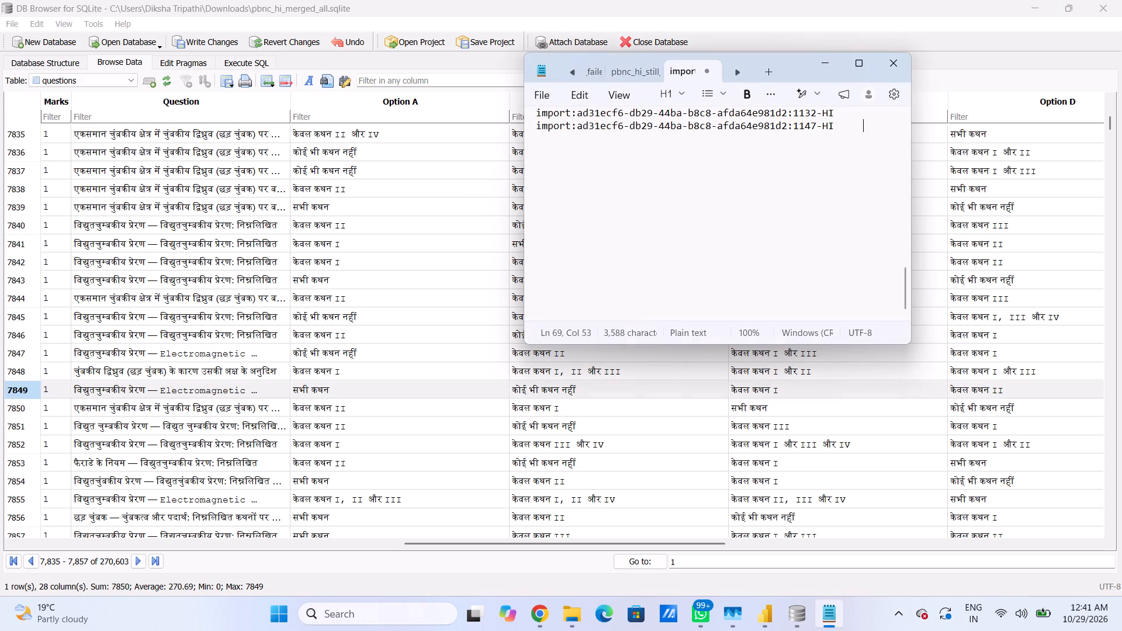
key(Return)
key(ctrl+v)
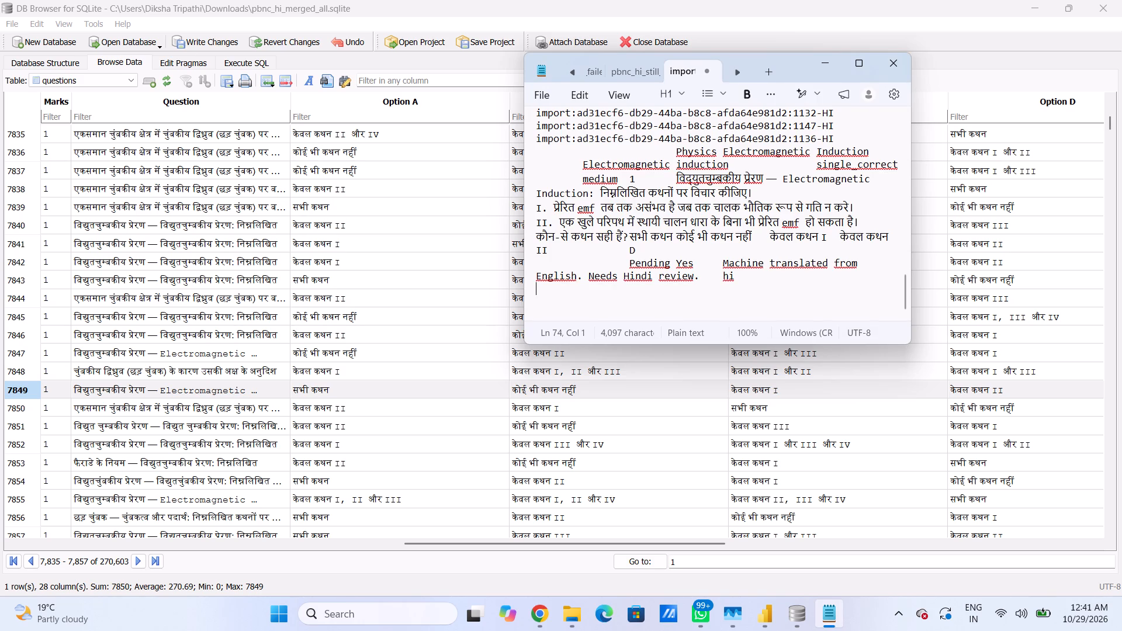
drag(538, 150, 801, 318)
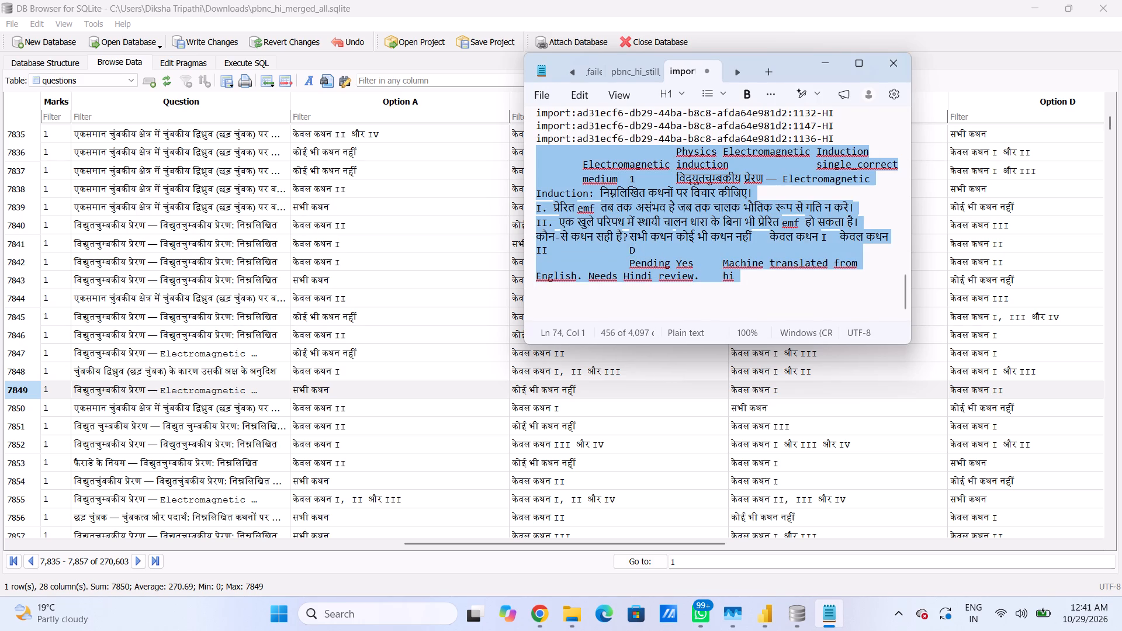
key(BackSpace)
key(Return)
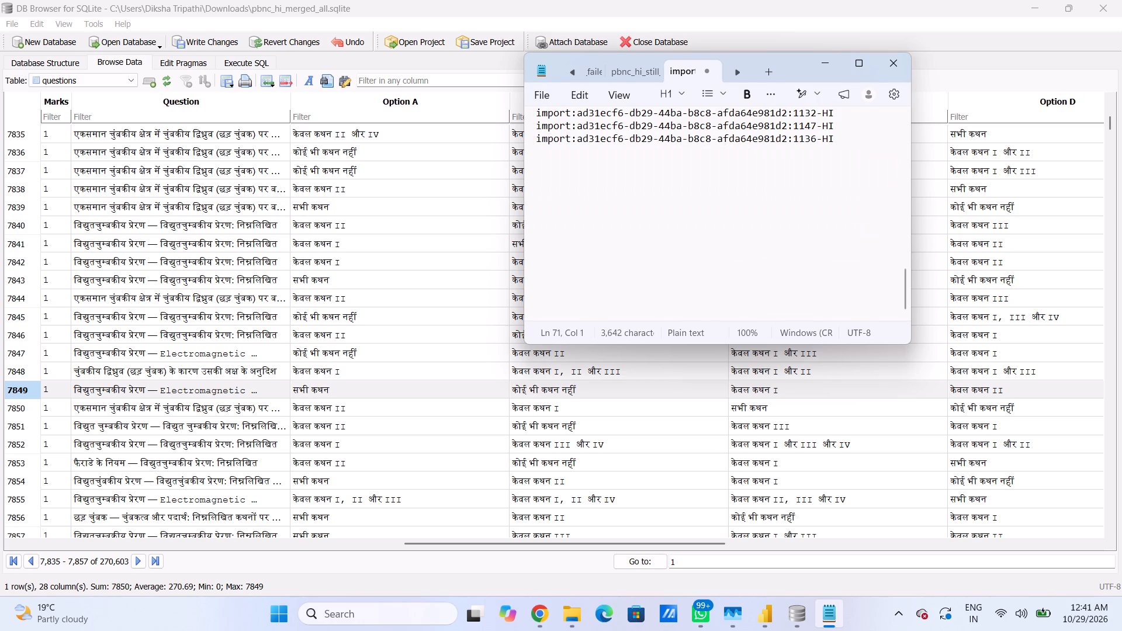
Add Electromagnetic Induction record 7855 to the Notepad list, keeping only its question ID ending in 1141-HI, and start a new line.
click(27, 495)
key(ctrl+c)
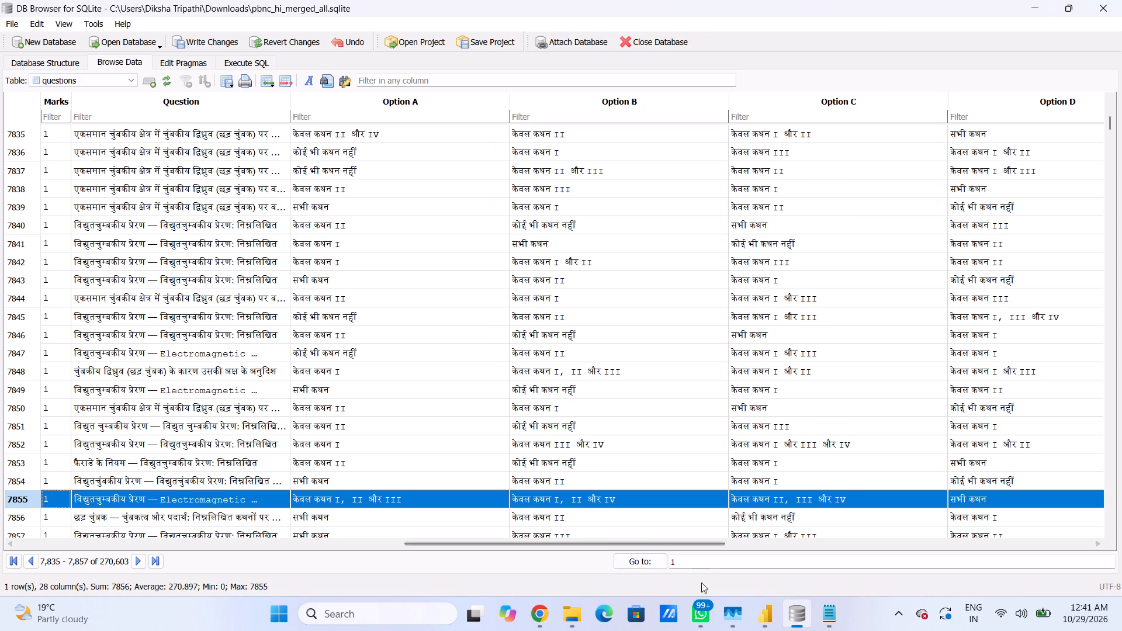
click(834, 615)
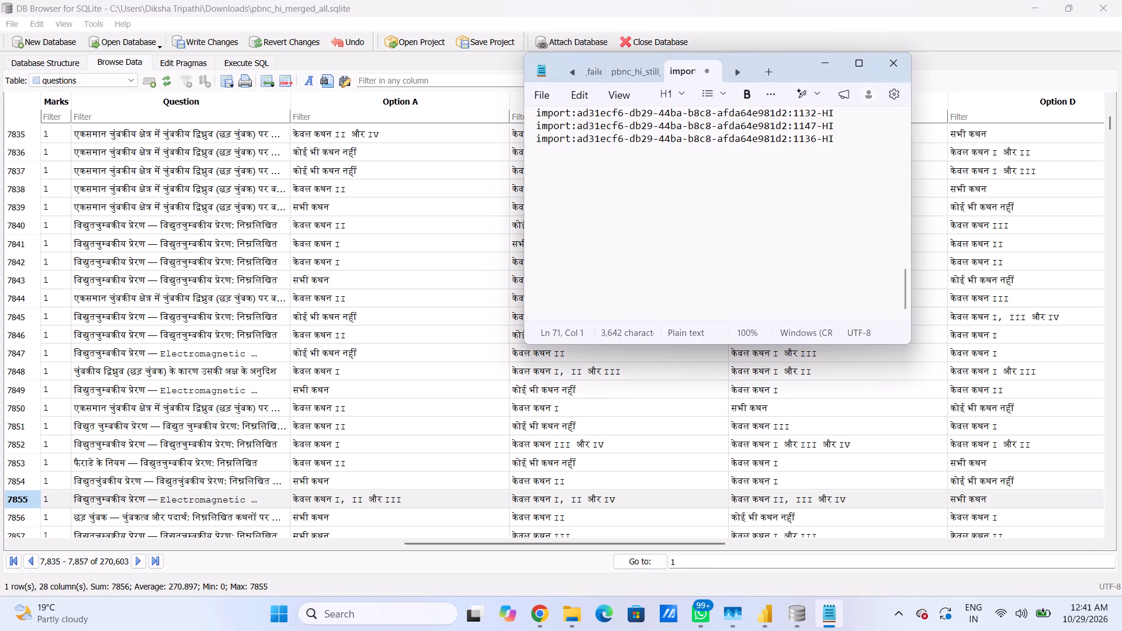
key(ctrl+v)
scroll(611, 300, up, 3)
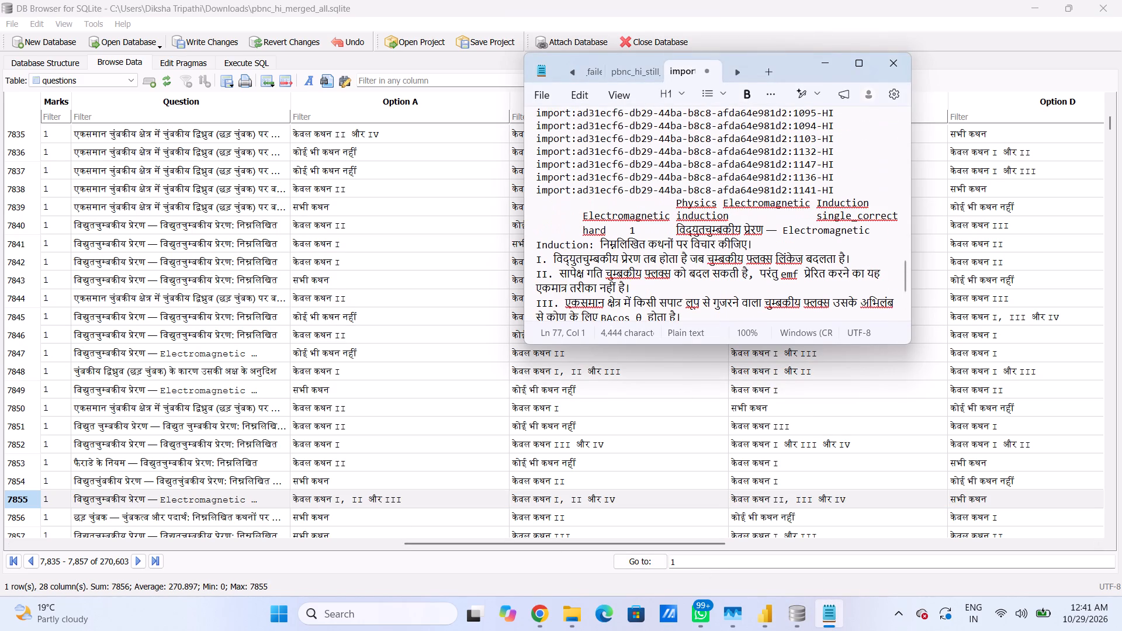
scroll(606, 280, down, 6)
scroll(606, 280, up, 3)
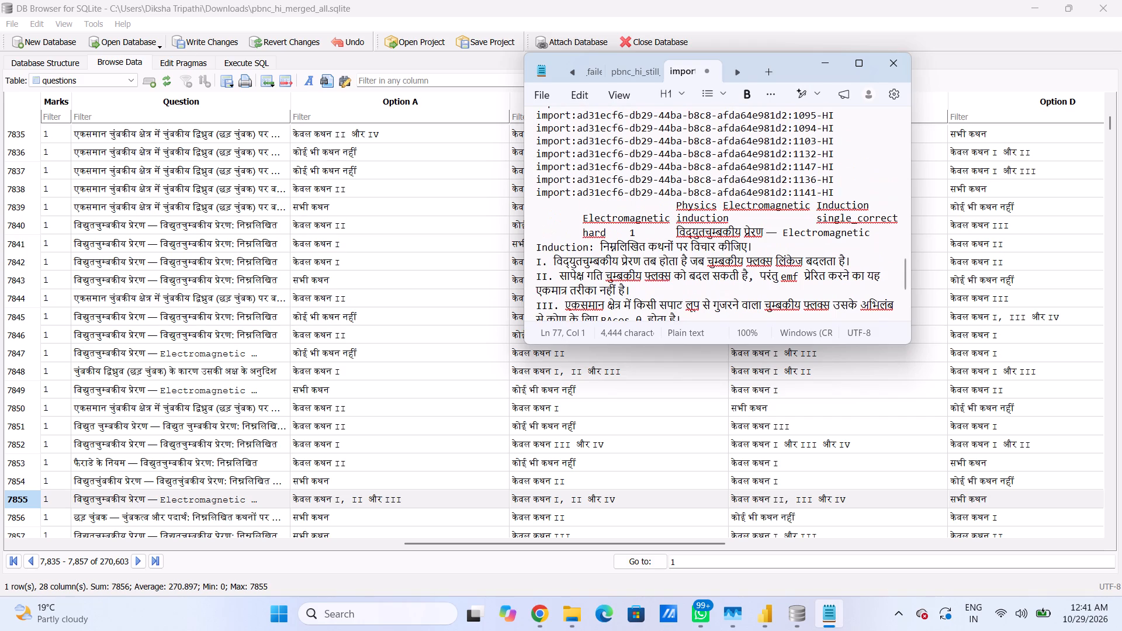
drag(537, 203, 711, 247)
scroll(701, 246, down, 7)
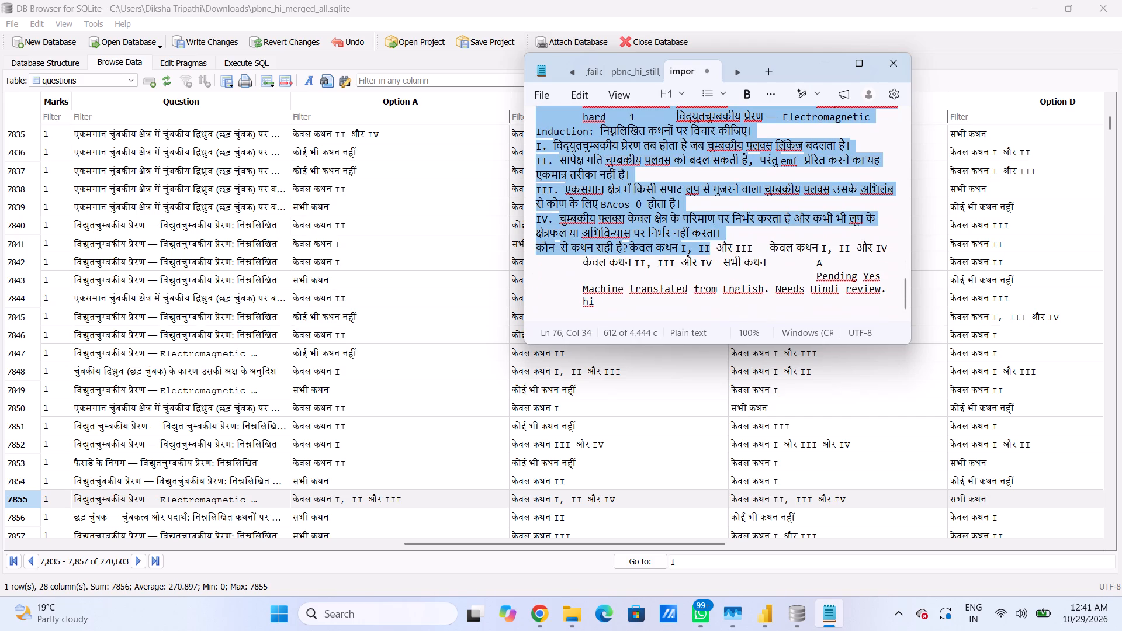
scroll(711, 247, down, 2)
drag(711, 247, 844, 334)
key(BackSpace)
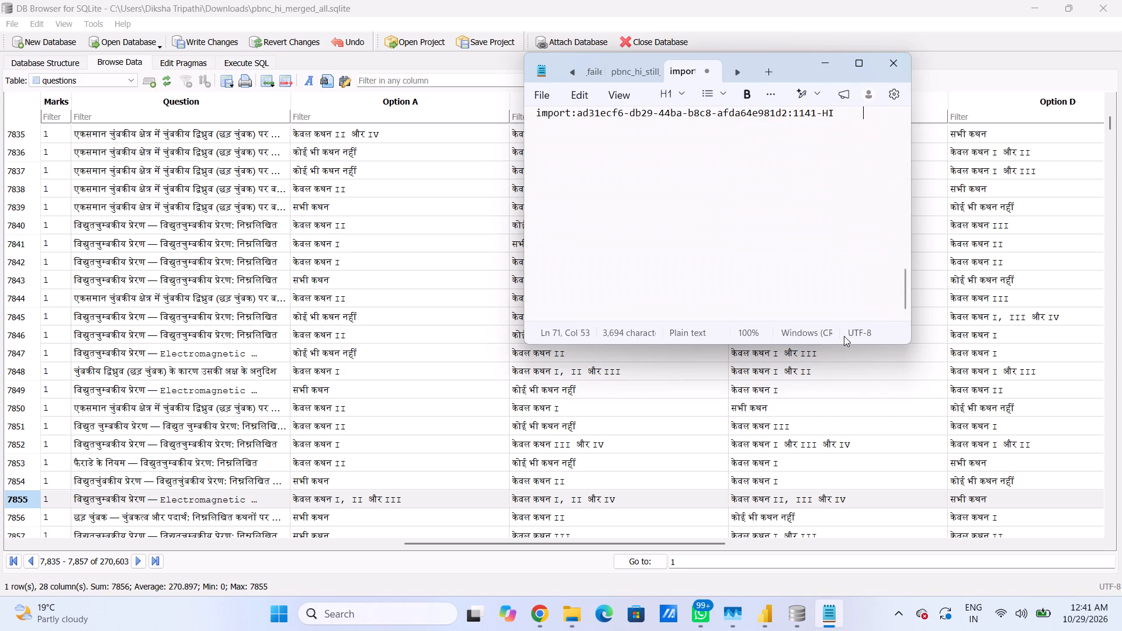
key(Return)
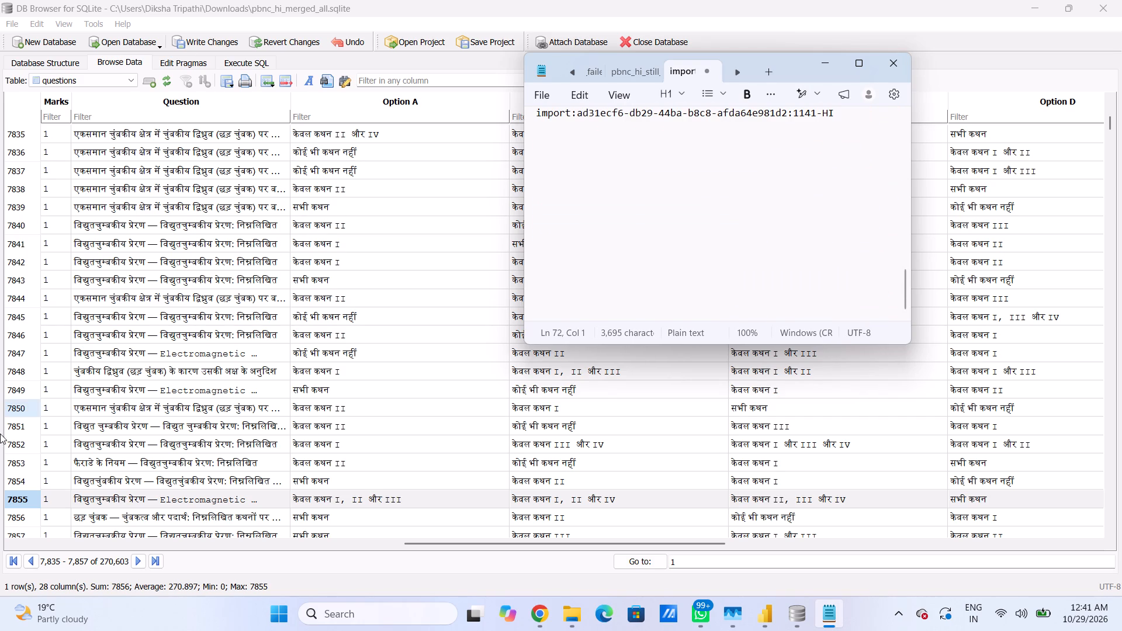
Add Electromagnetic Induction record 7859 to the Notepad list, keeping only its question ID ending in 1148-HI, and start a new line.
scroll(100, 369, down, 2)
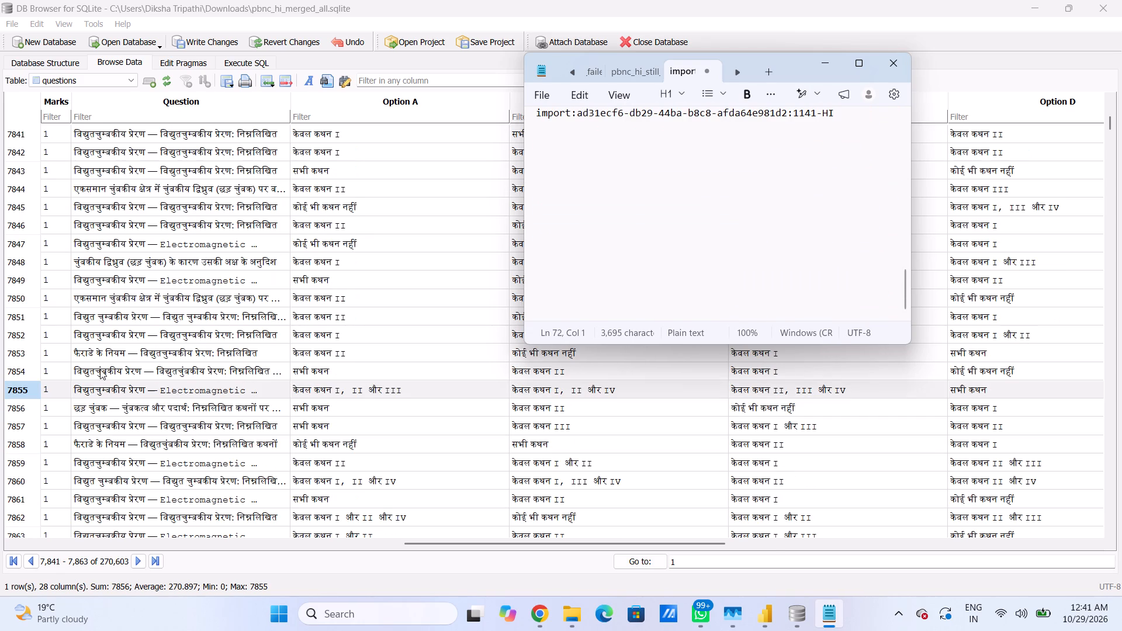
click(25, 467)
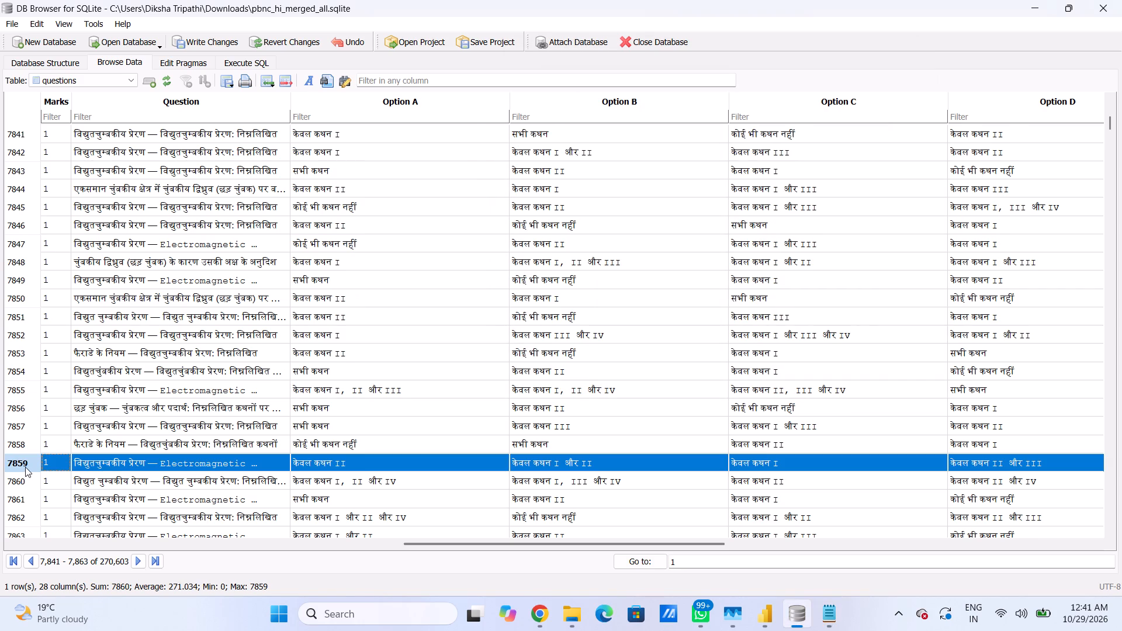
key(ctrl+c)
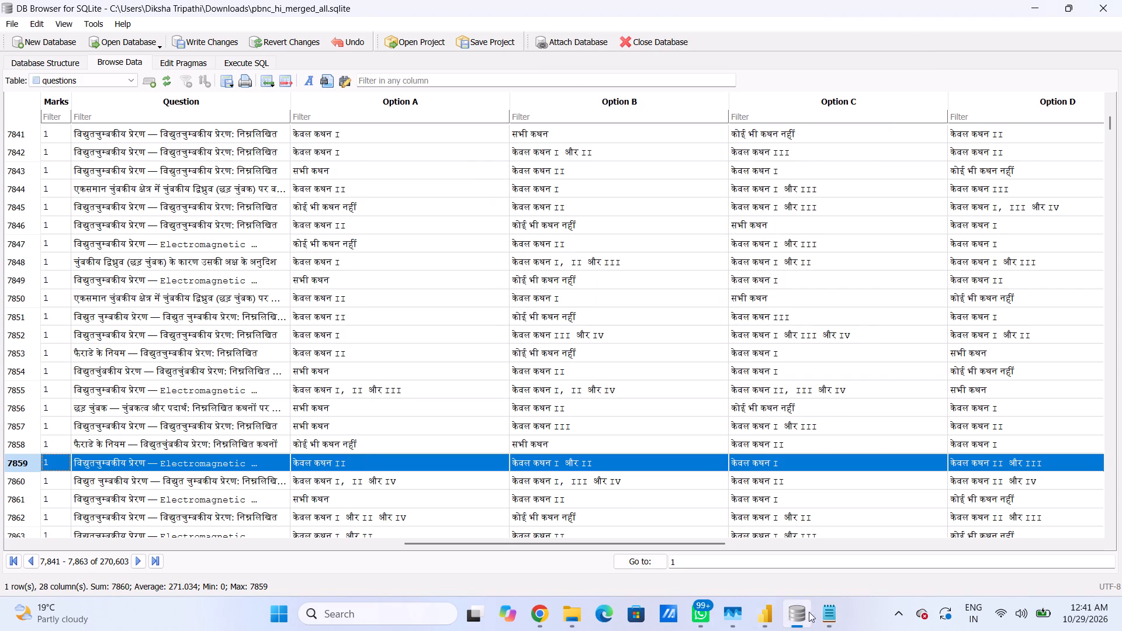
click(817, 610)
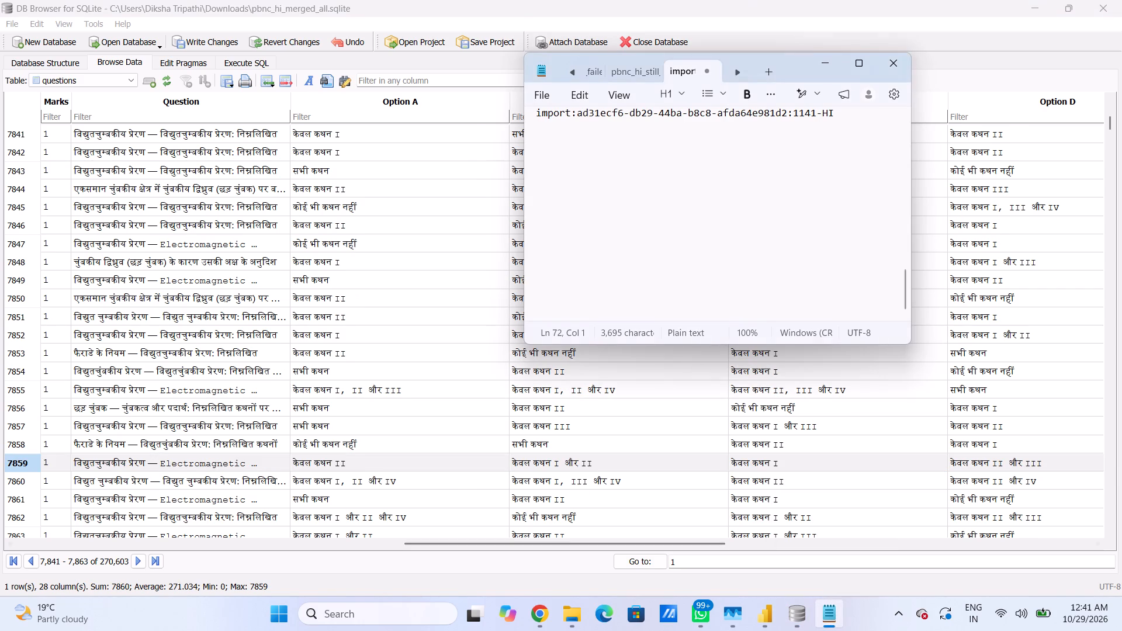
key(ctrl+v)
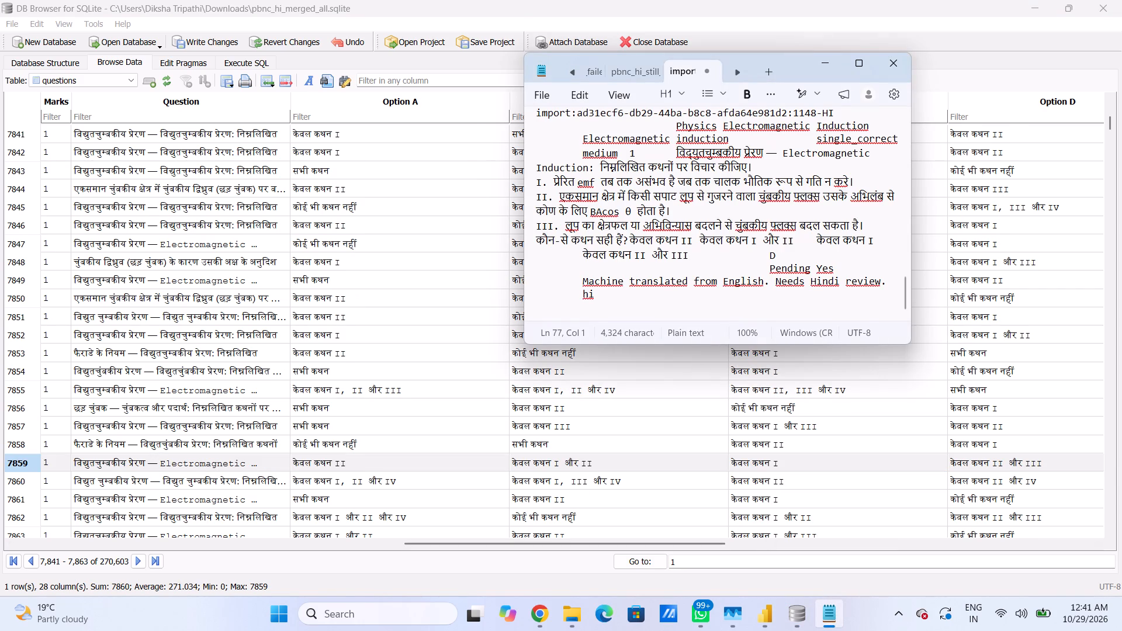
drag(537, 127, 850, 315)
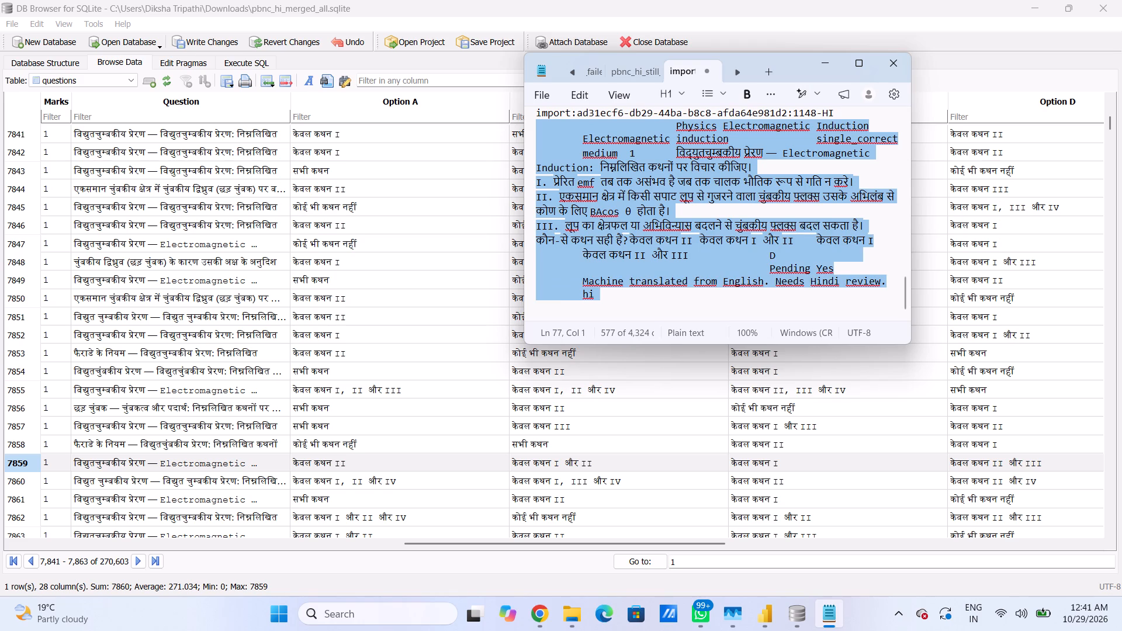
key(BackSpace)
key(Return)
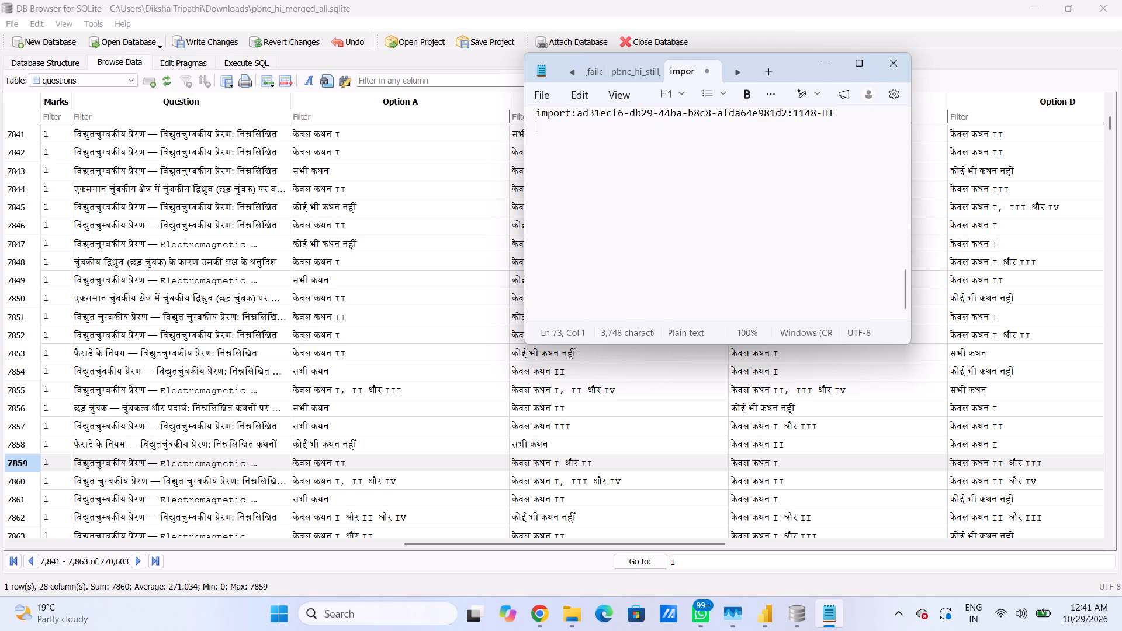
Add Electromagnetic Induction record 7861 to the Notepad list, keeping only its question ID ending in 1155-HI, and start a new line.
click(12, 505)
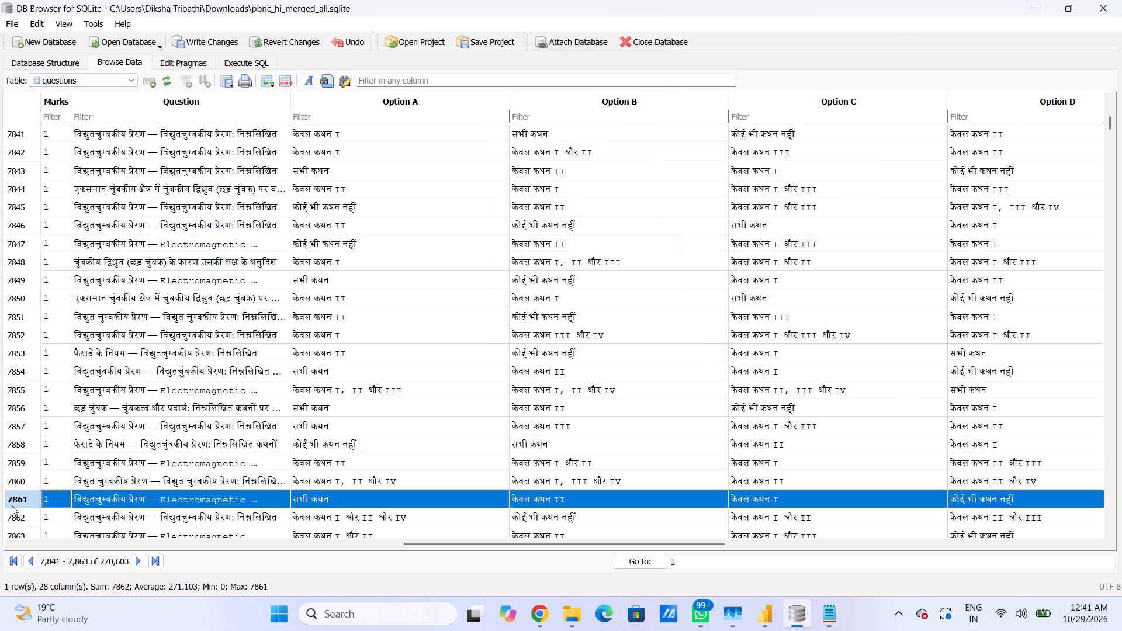
key(ctrl+c)
click(836, 613)
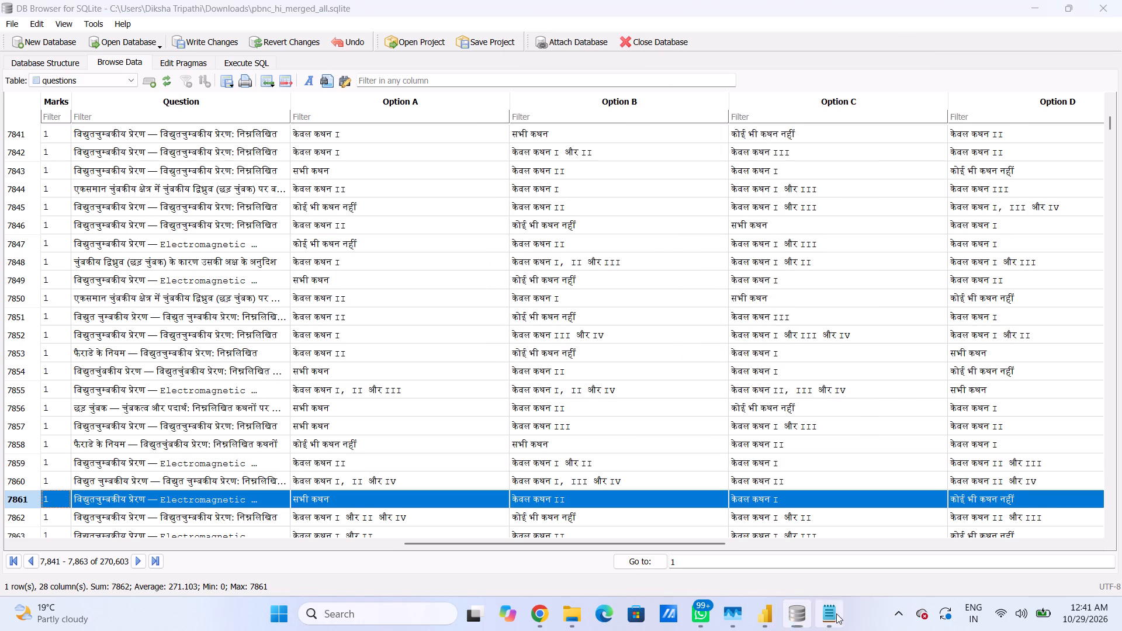
key(ctrl+v)
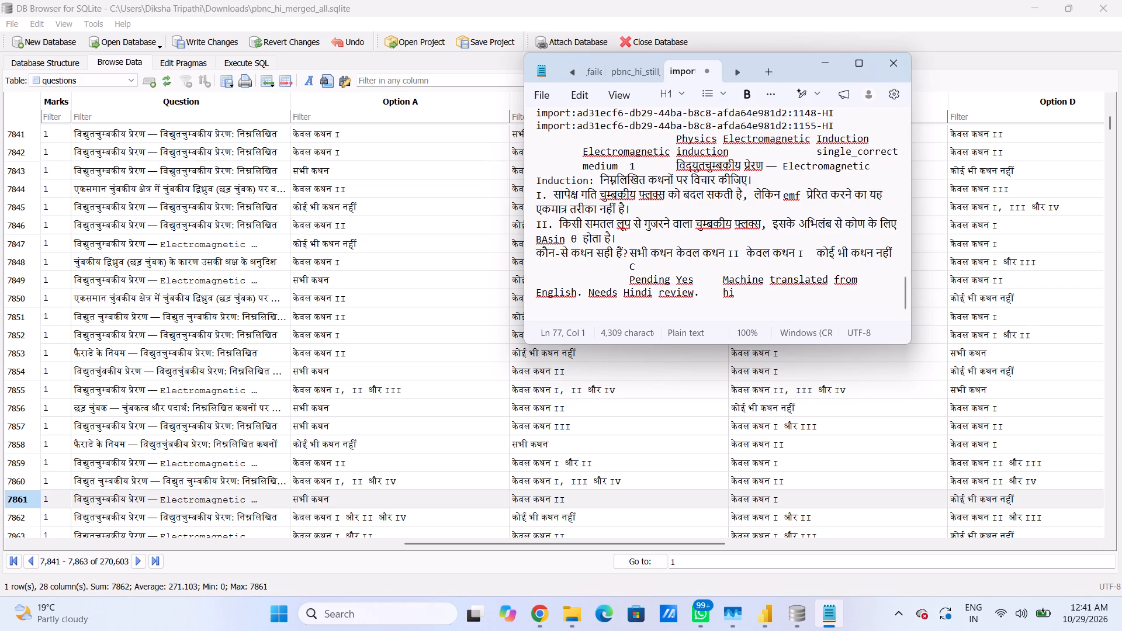
drag(537, 140, 820, 321)
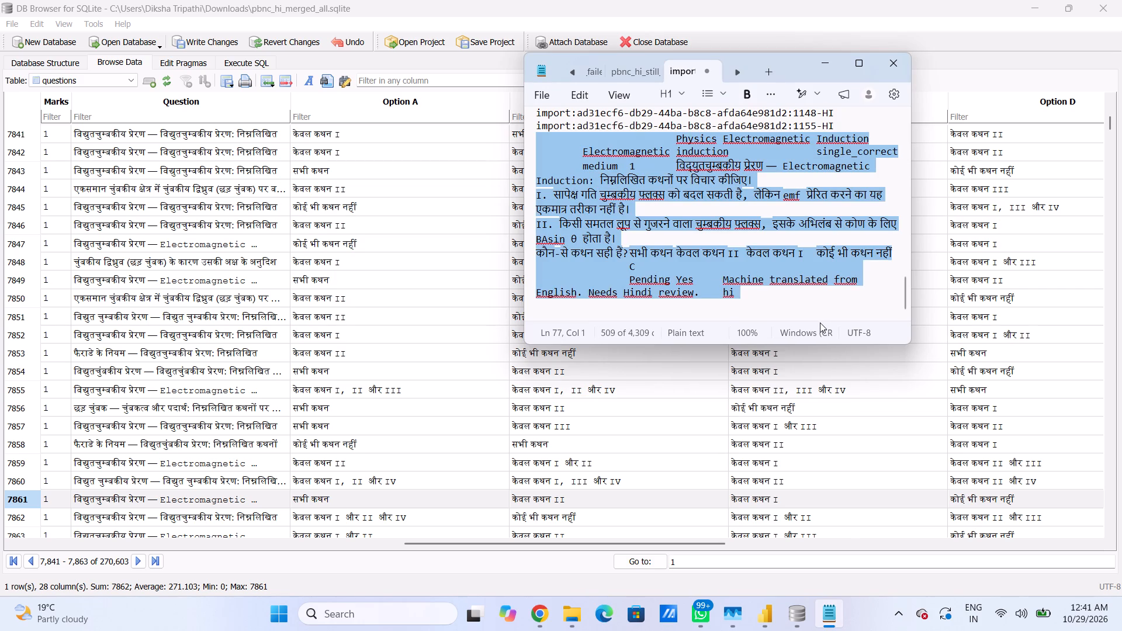
key(BackSpace)
key(Return)
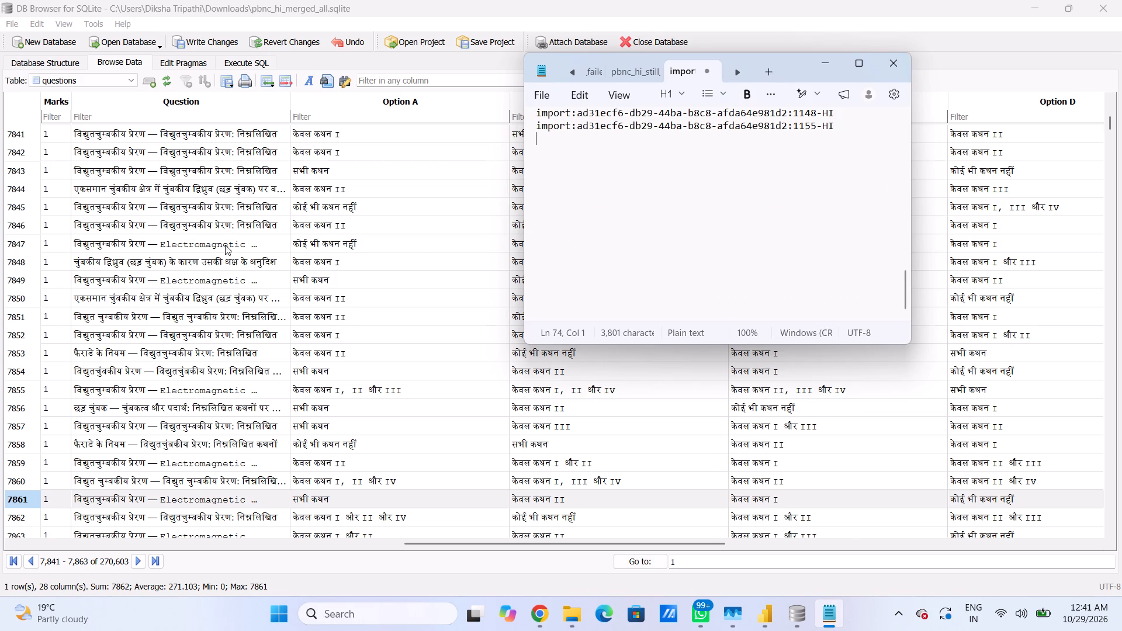
Add Electromagnetic Induction record 7863 to the Notepad list, keeping only its question ID ending in 1137-HI, and start a new line.
scroll(130, 347, down, 1)
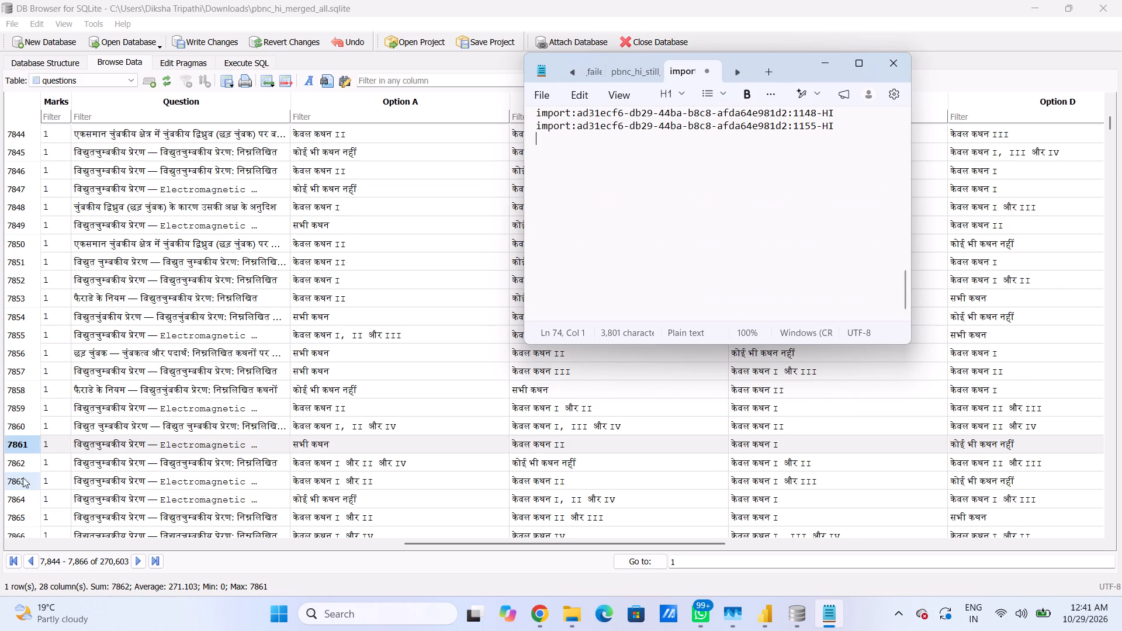
click(19, 481)
key(ctrl+c)
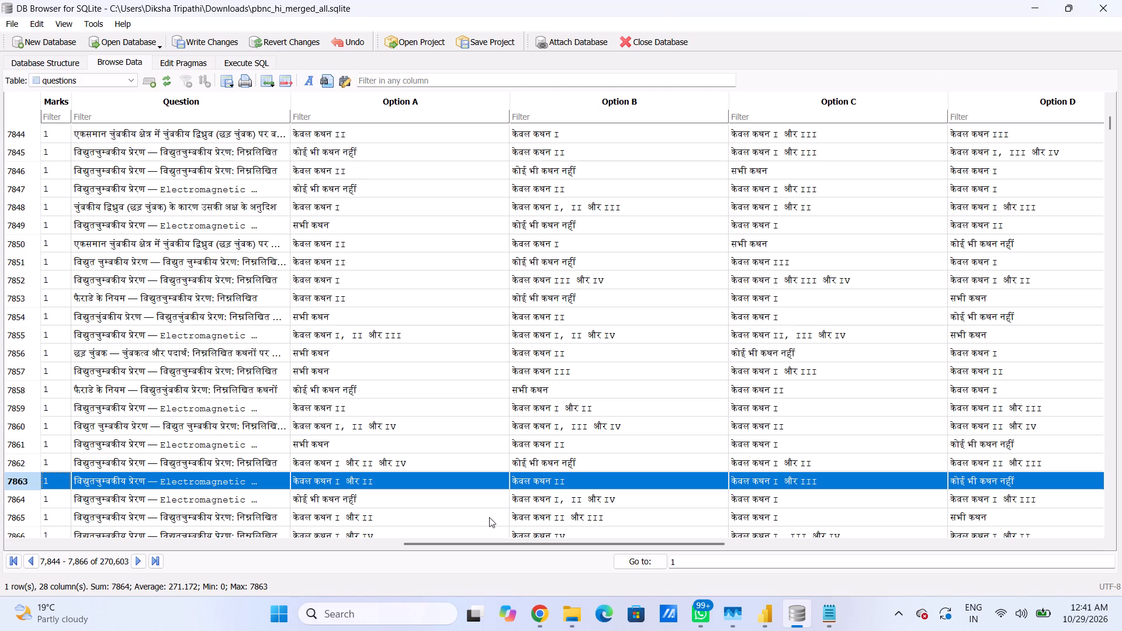
click(832, 610)
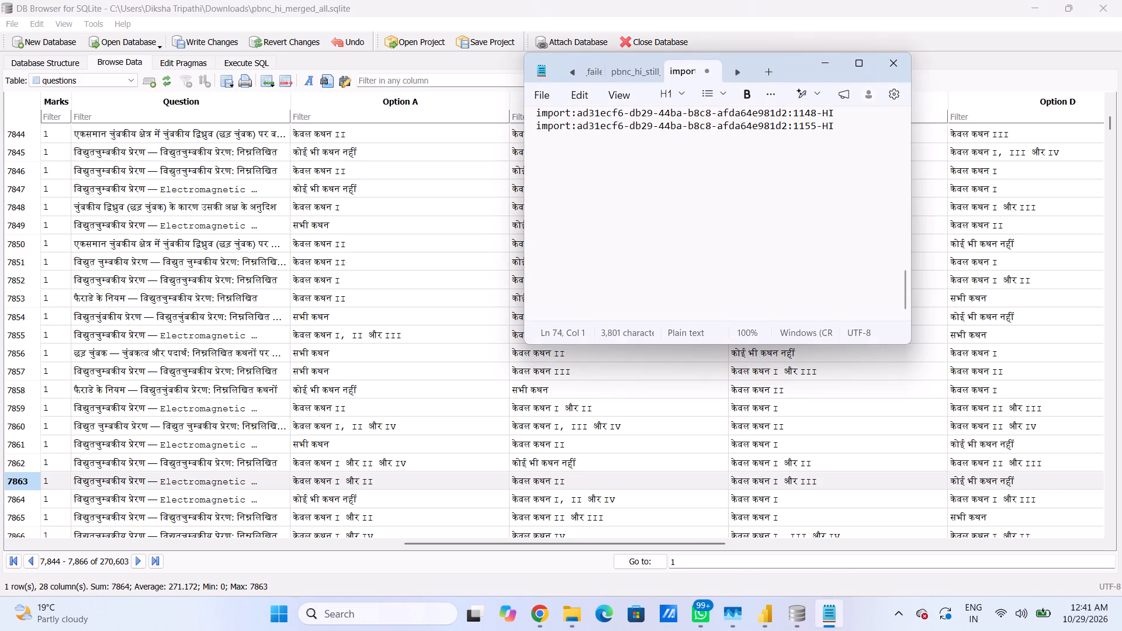
key(ctrl+v)
scroll(563, 219, up, 1)
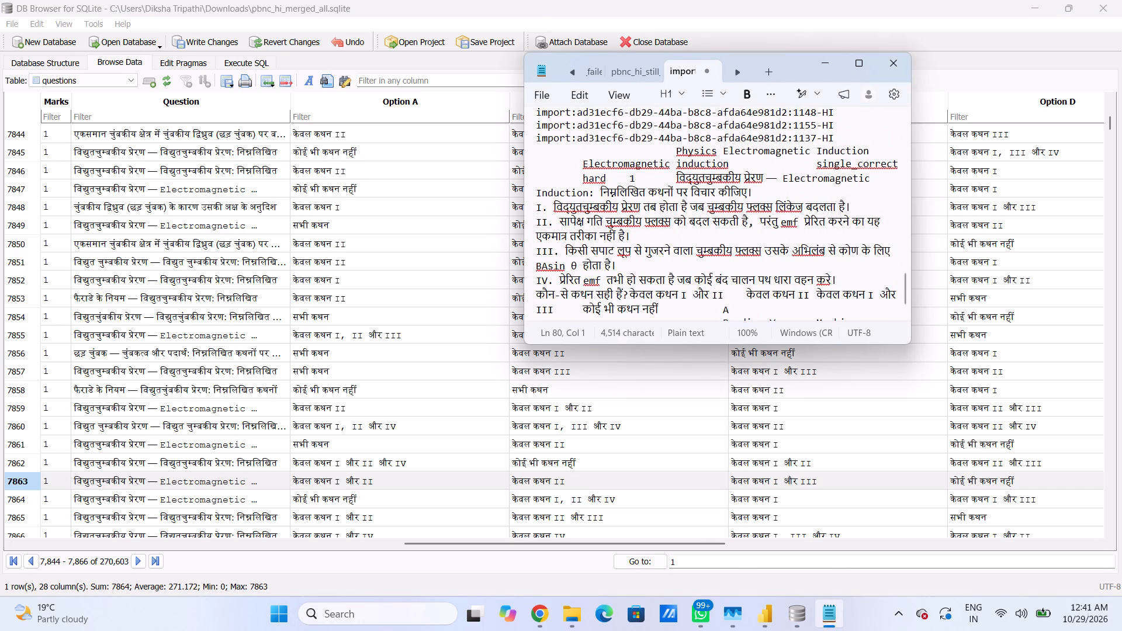
drag(540, 153, 873, 294)
scroll(676, 219, down, 5)
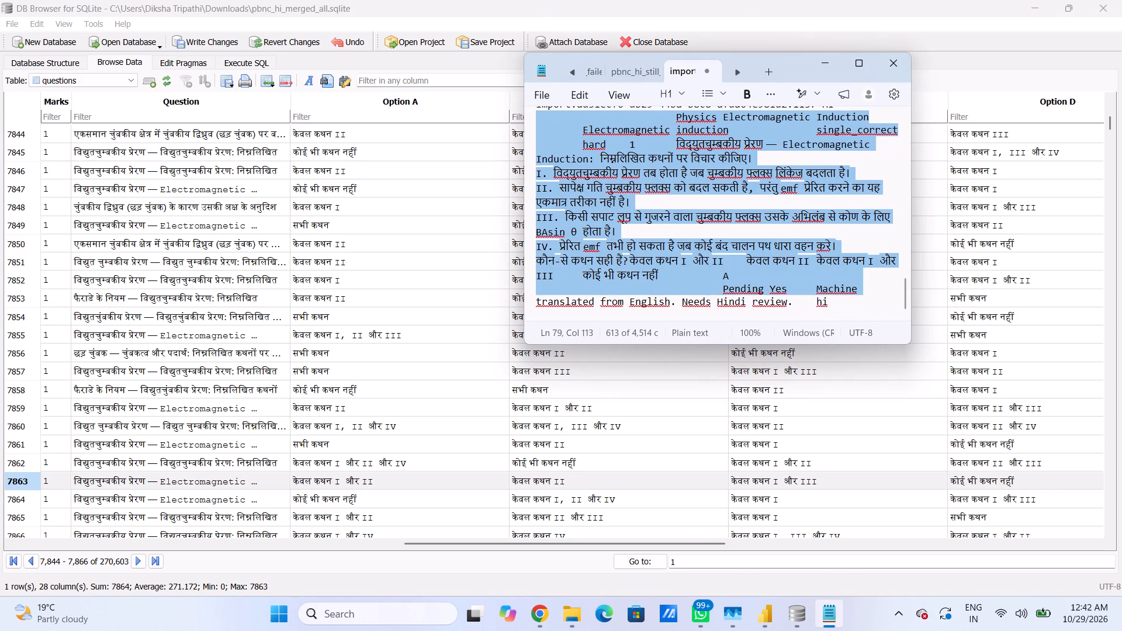
drag(873, 294, 880, 300)
key(BackSpace)
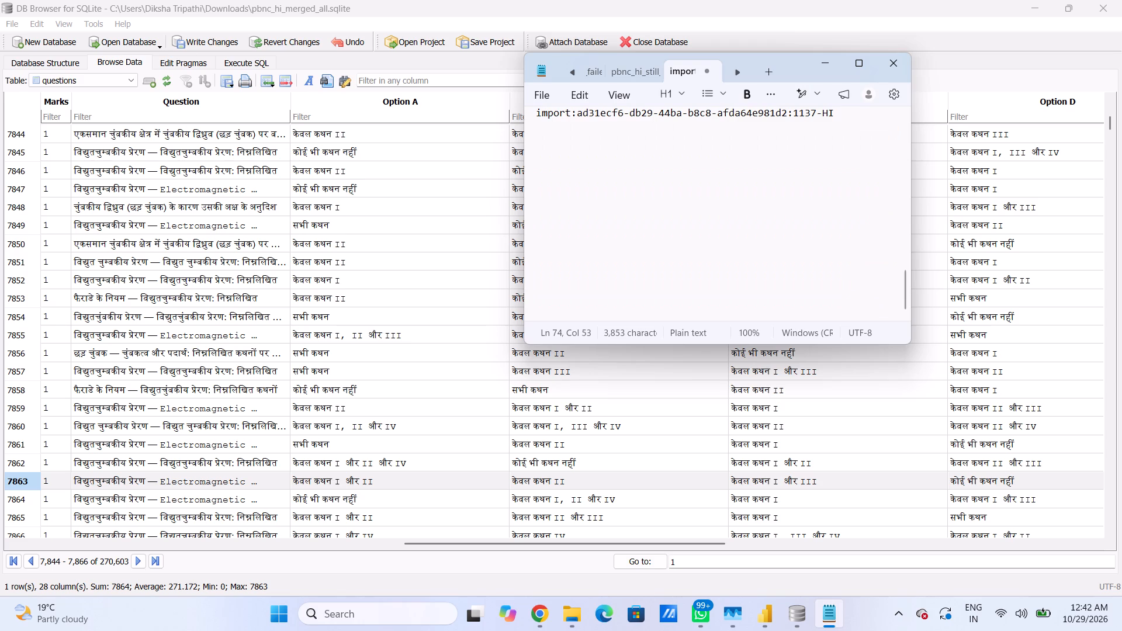
key(Return)
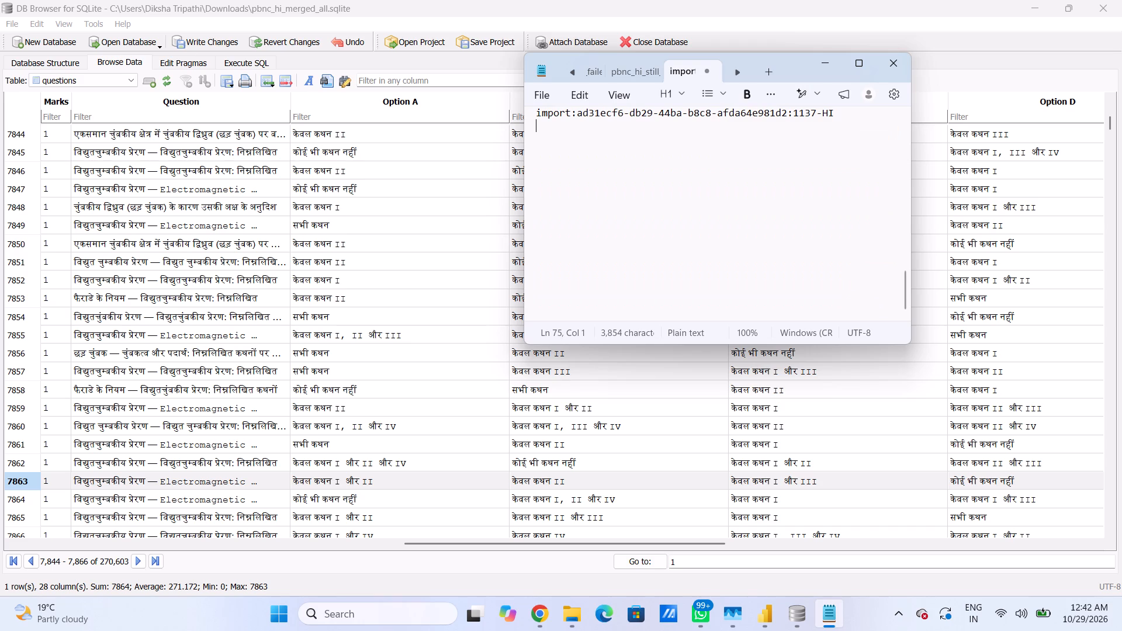
Add Electromagnetic Induction record 7864 to the Notepad list, keeping only its question ID ending in 1151-HI, and start a new line.
click(13, 501)
key(ctrl+c)
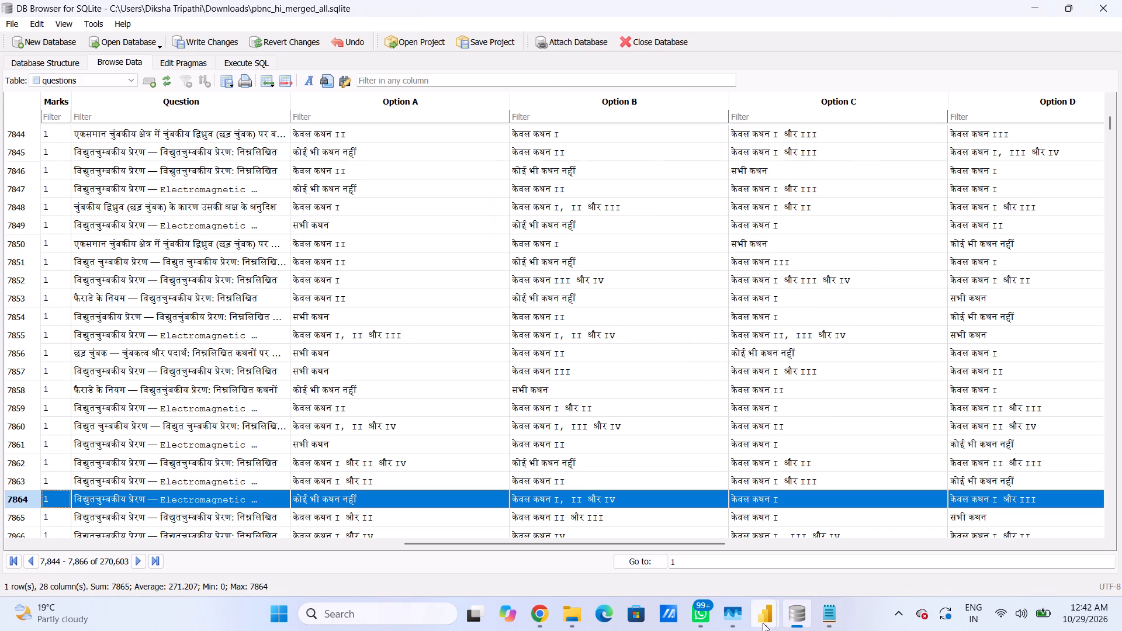
click(842, 623)
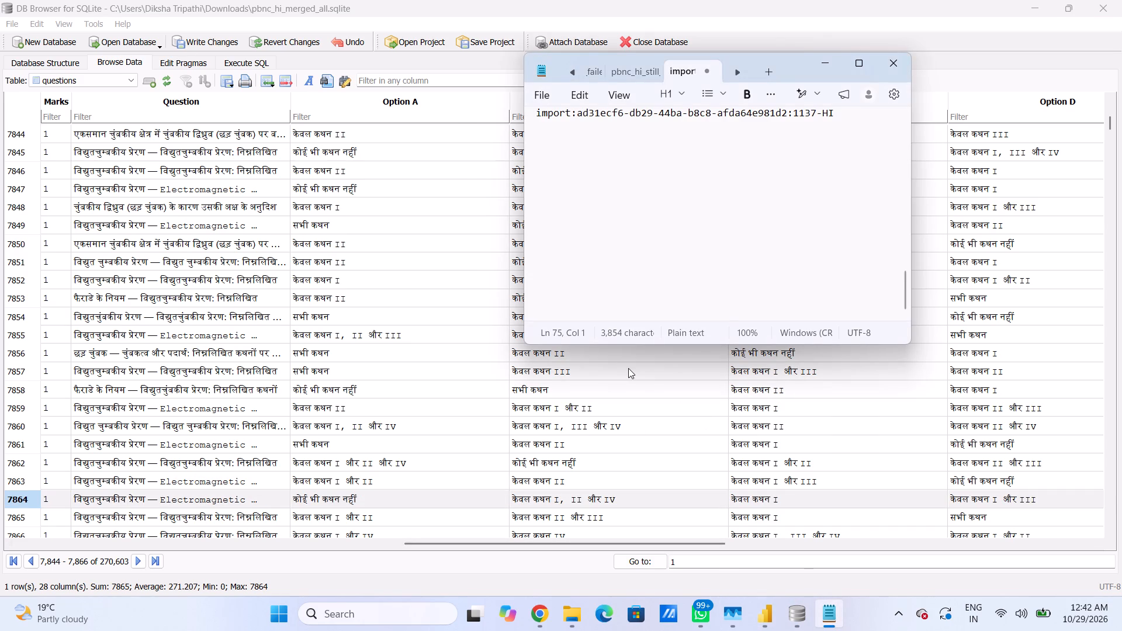
key(ctrl+v)
scroll(623, 176, up, 1)
scroll(566, 156, up, 1)
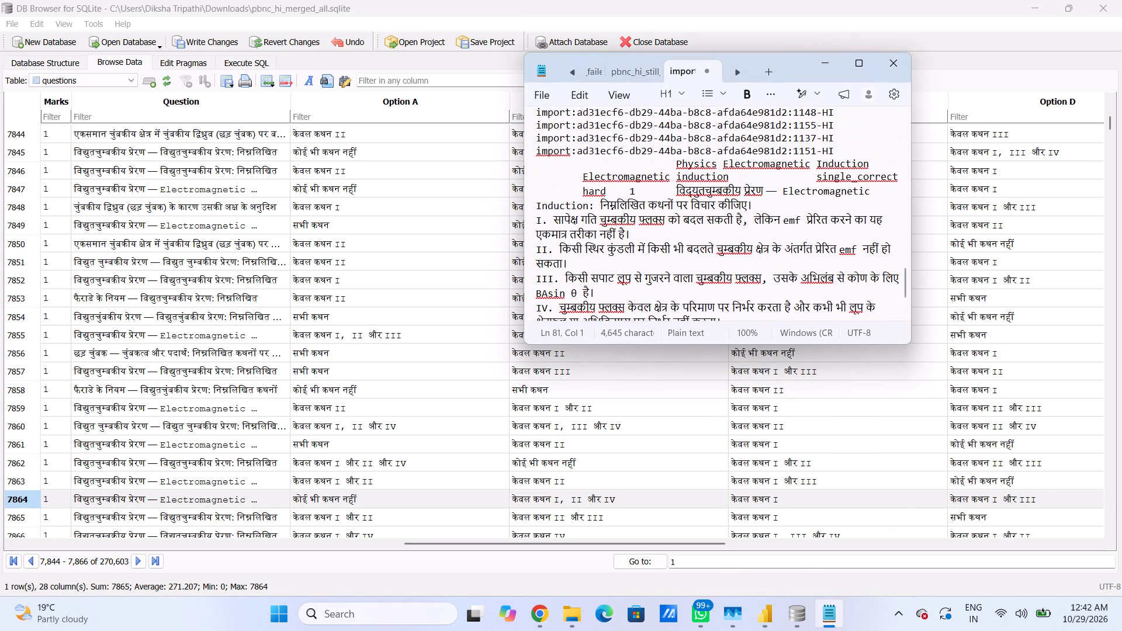
drag(538, 165, 848, 286)
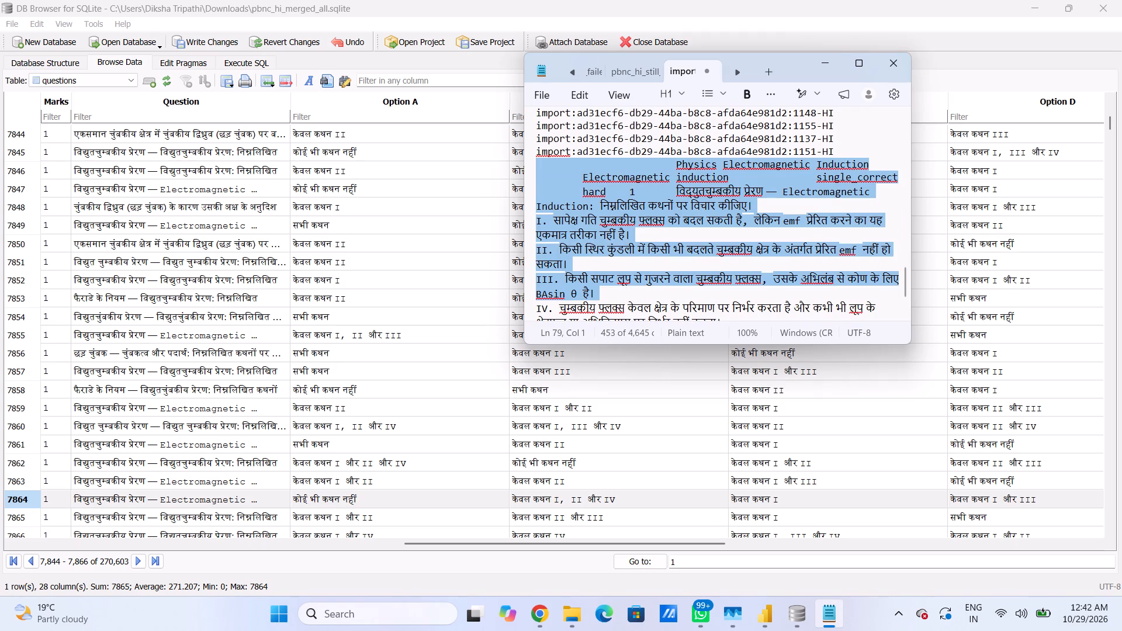
drag(848, 286, 853, 283)
scroll(853, 283, down, 3)
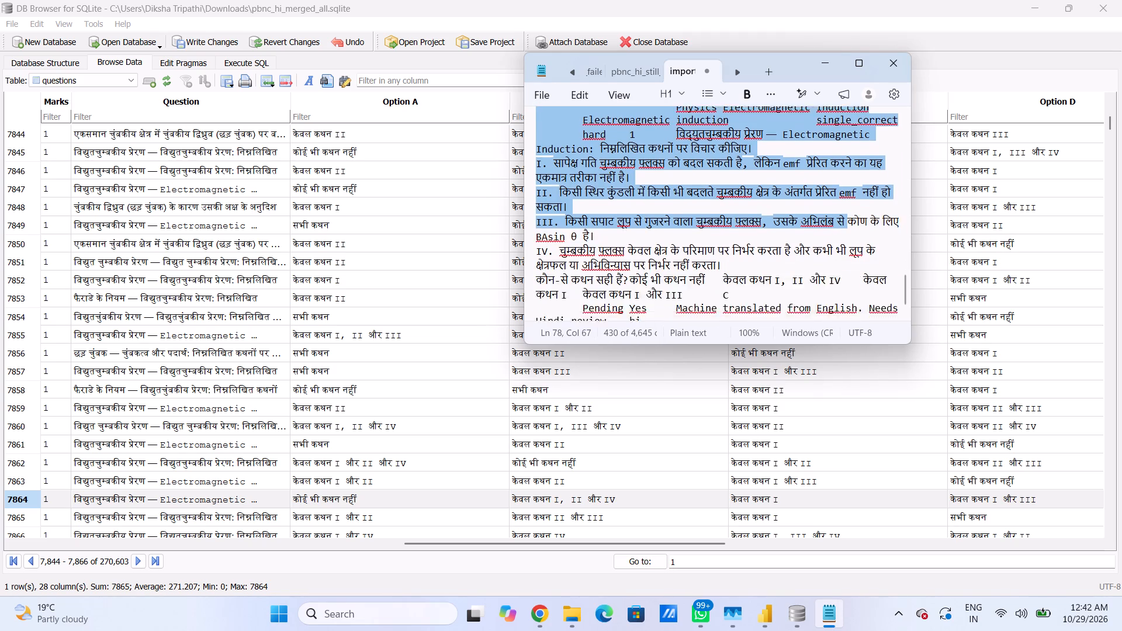
scroll(853, 283, down, 3)
drag(853, 283, 871, 301)
key(BackSpace)
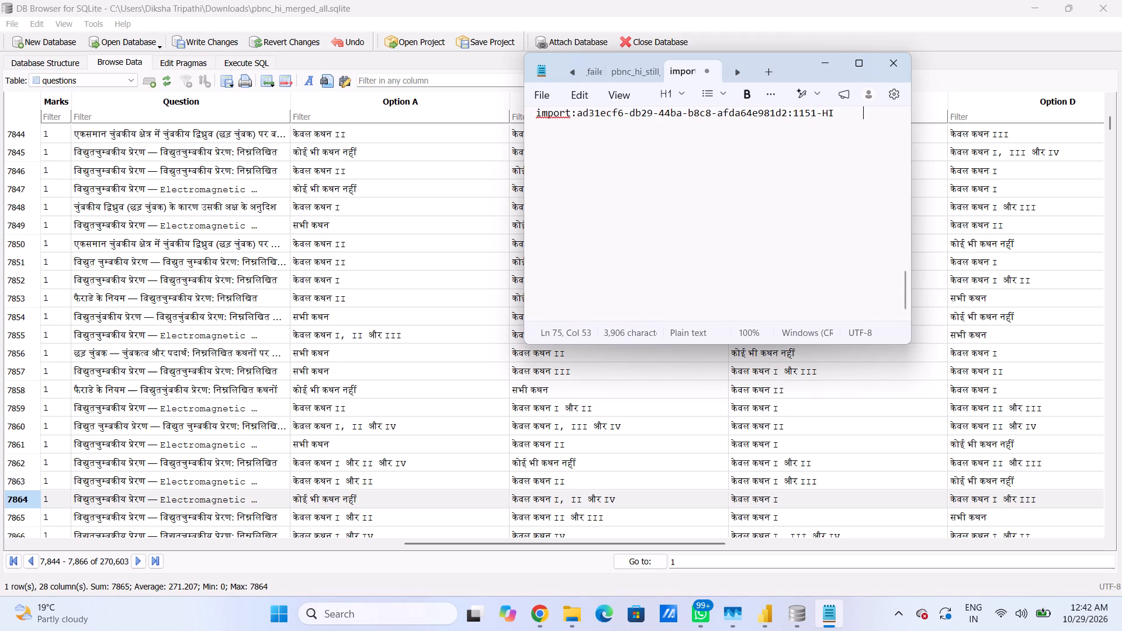
key(Return)
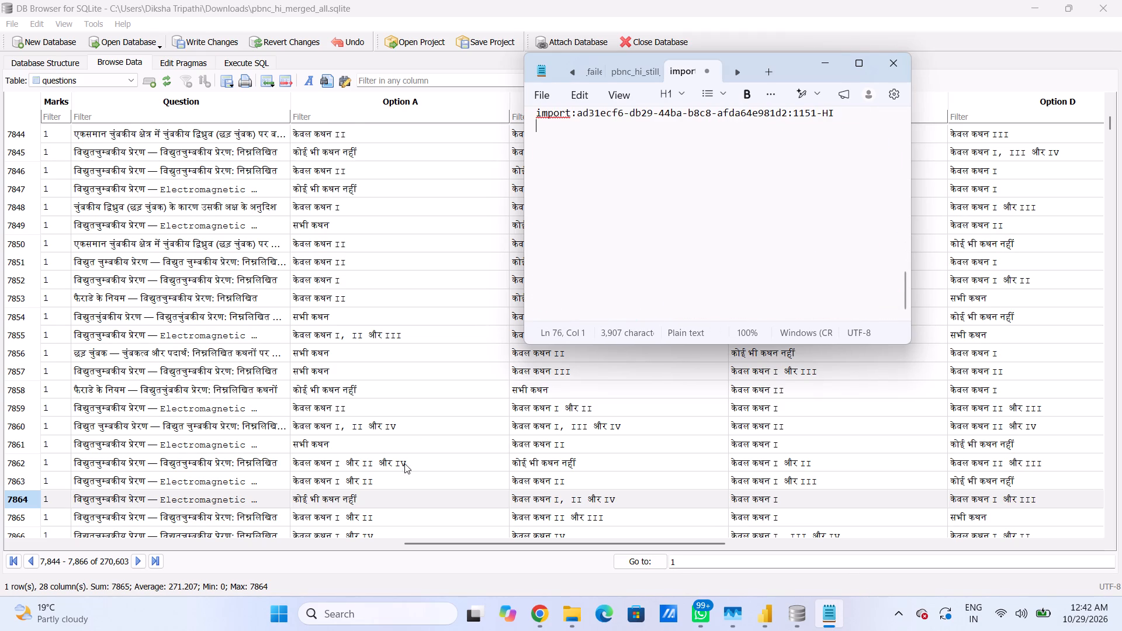
Add Electromagnetic Induction record 7877 to the Notepad list, keeping only its question ID ending in 1127-HI, and start a new line.
scroll(389, 476, down, 3)
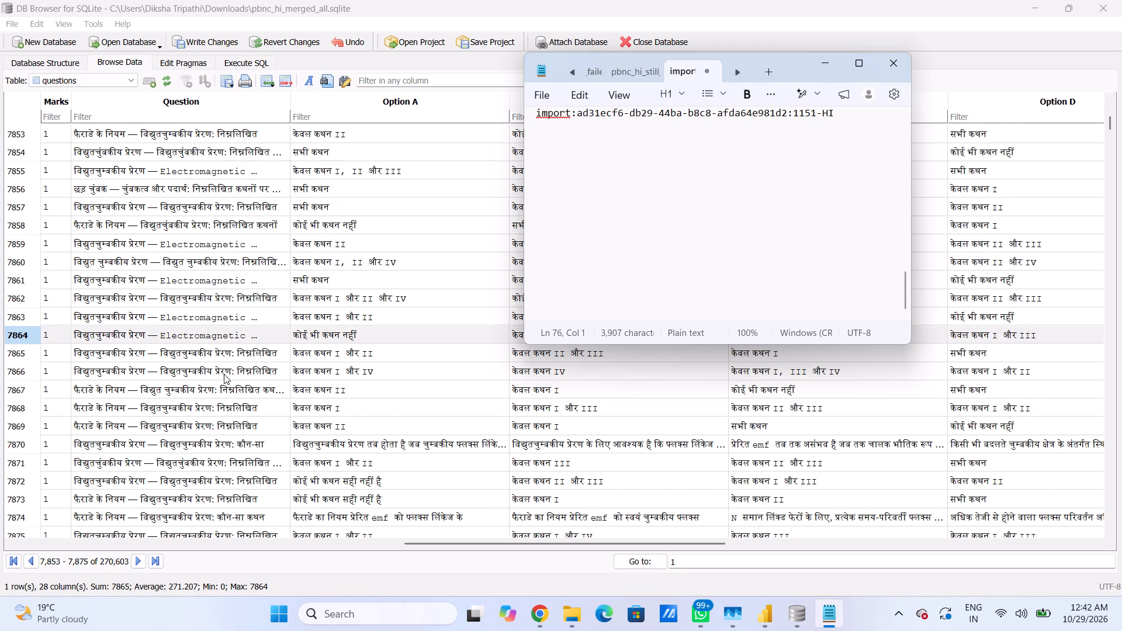
scroll(224, 357, down, 1)
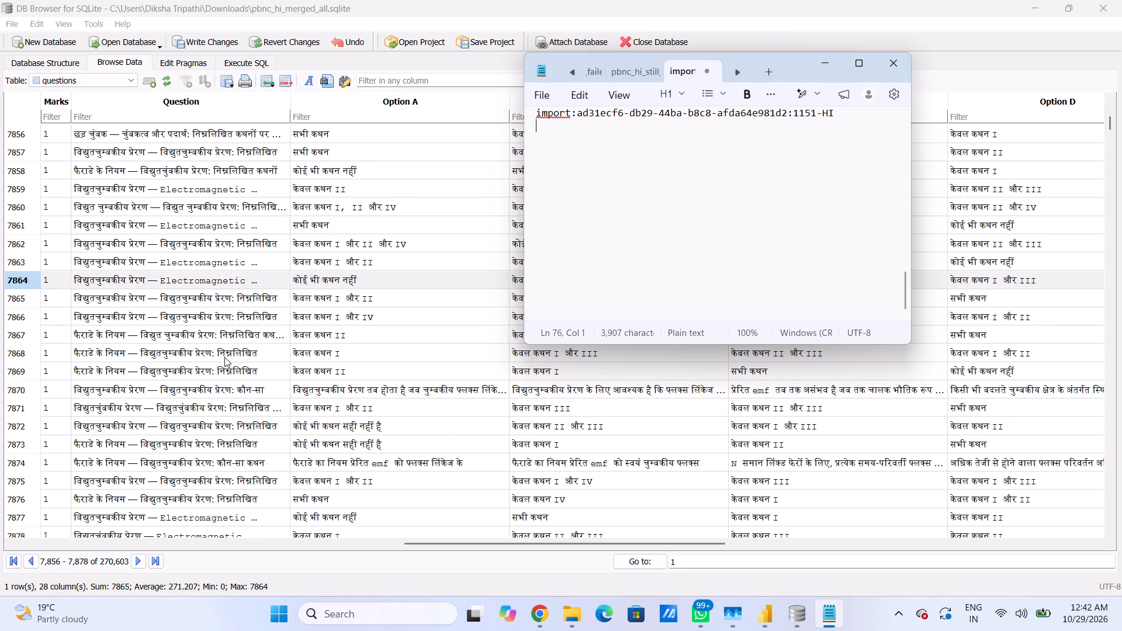
scroll(224, 360, down, 3)
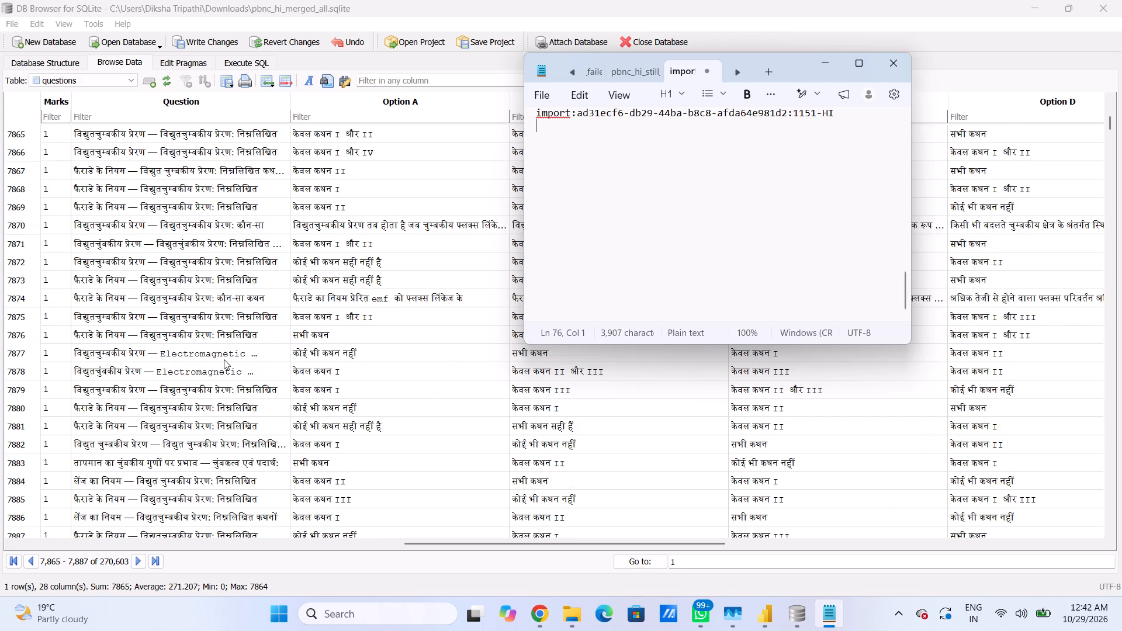
scroll(224, 359, down, 3)
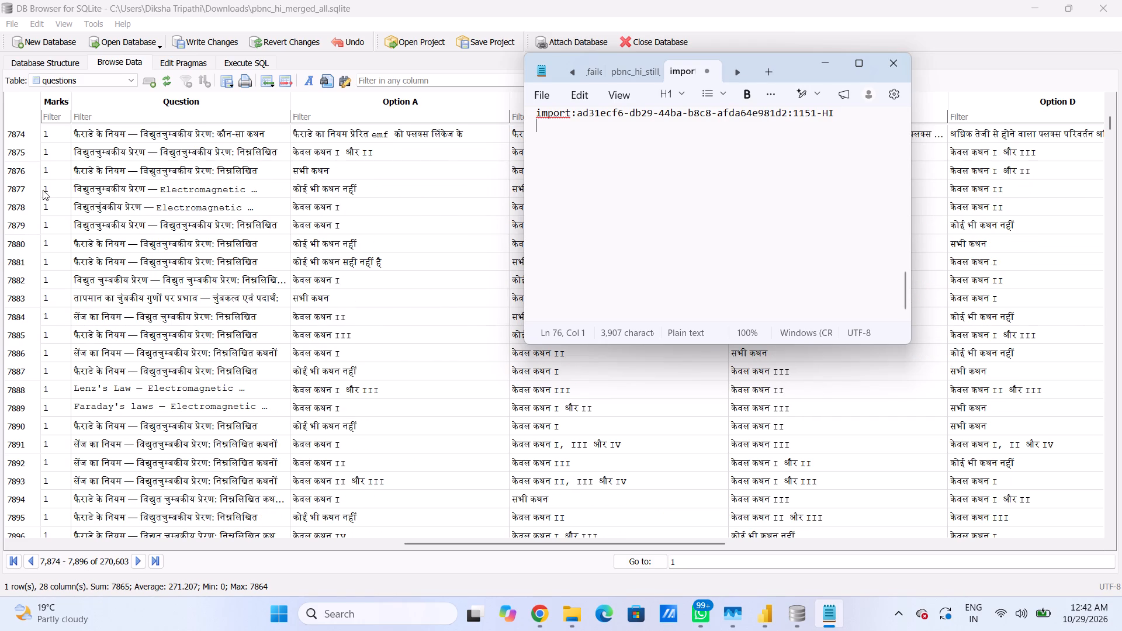
click(26, 191)
key(ctrl+c)
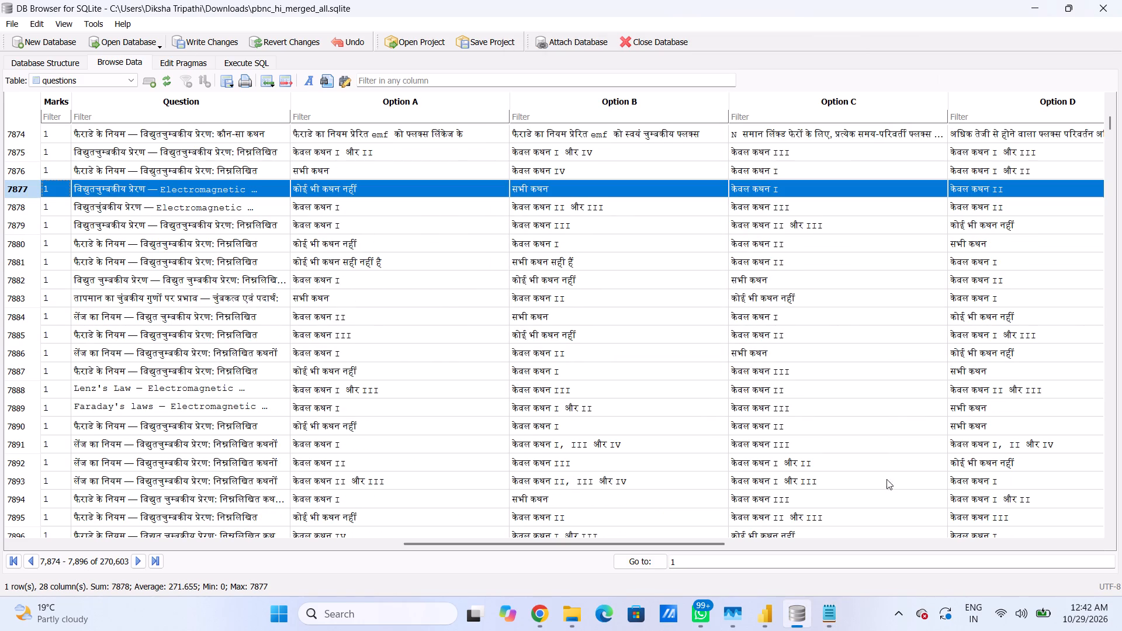
click(827, 624)
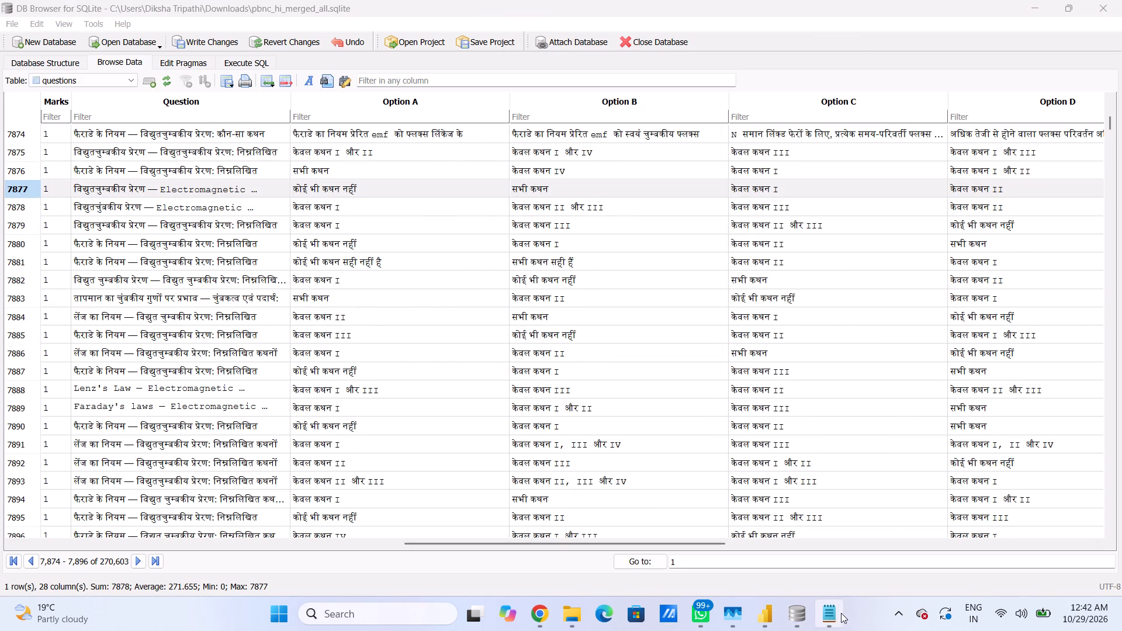
click(838, 613)
key(ctrl+v)
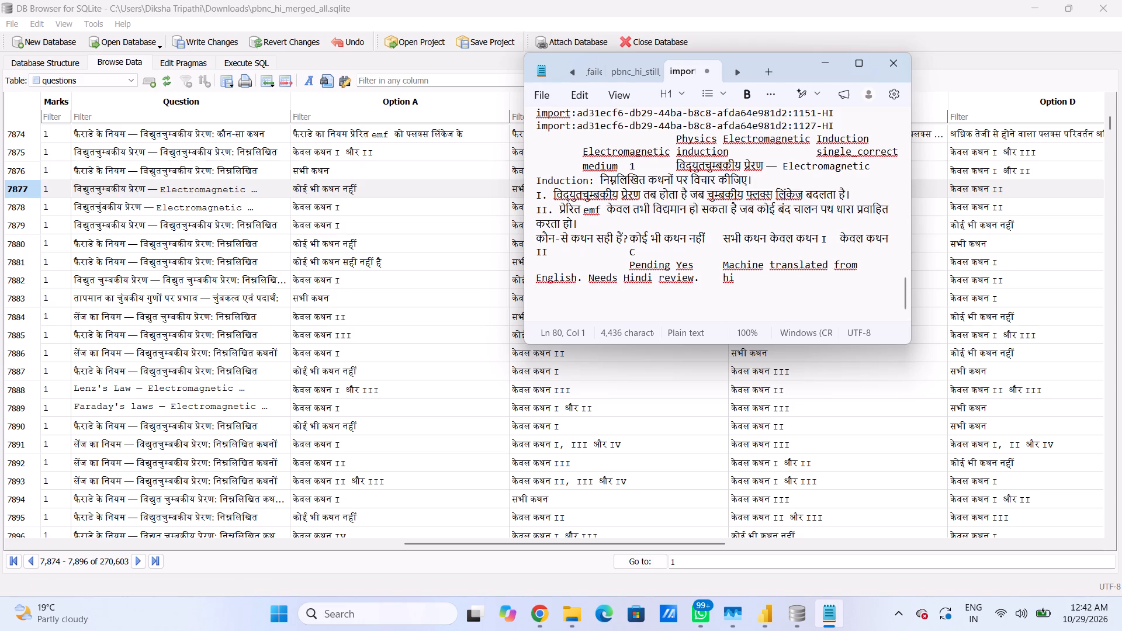
drag(536, 137, 779, 400)
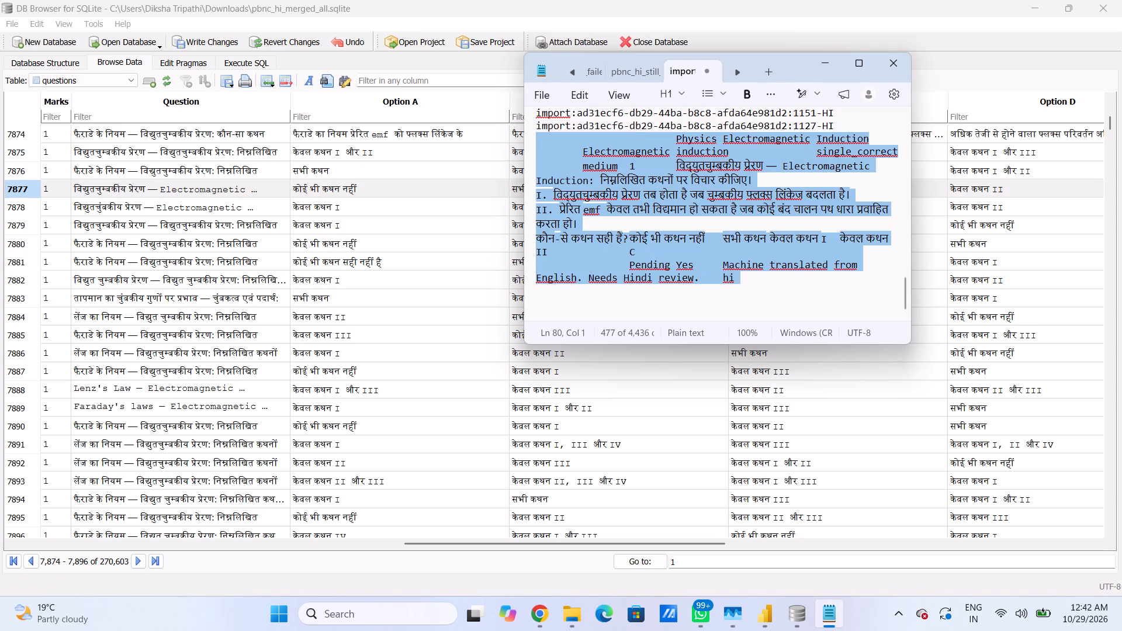
drag(779, 400, 785, 405)
key(BackSpace)
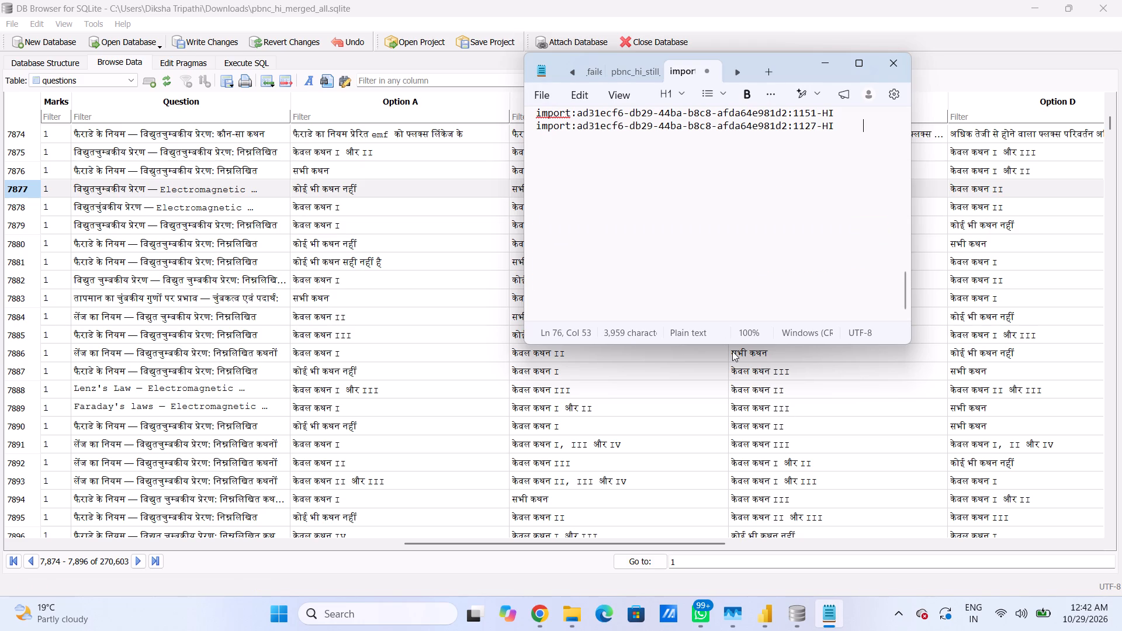
key(Return)
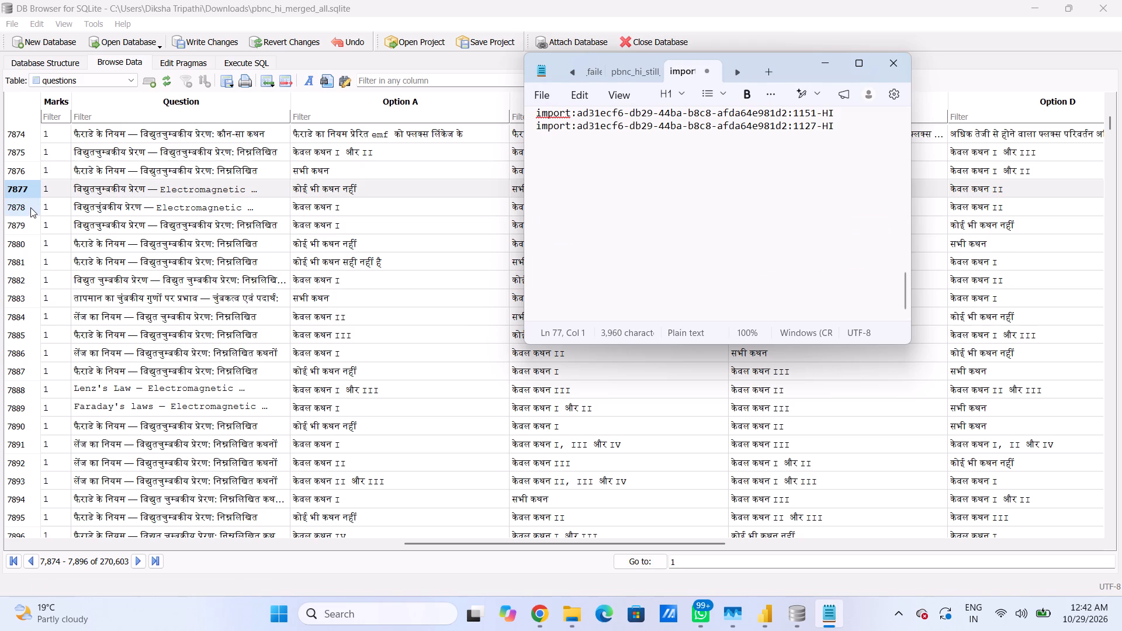
Add Electromagnetic Induction record 7878 to the Notepad list, keeping only its question ID ending in 1152-HI, and start a new line.
click(30, 207)
key(ctrl+c)
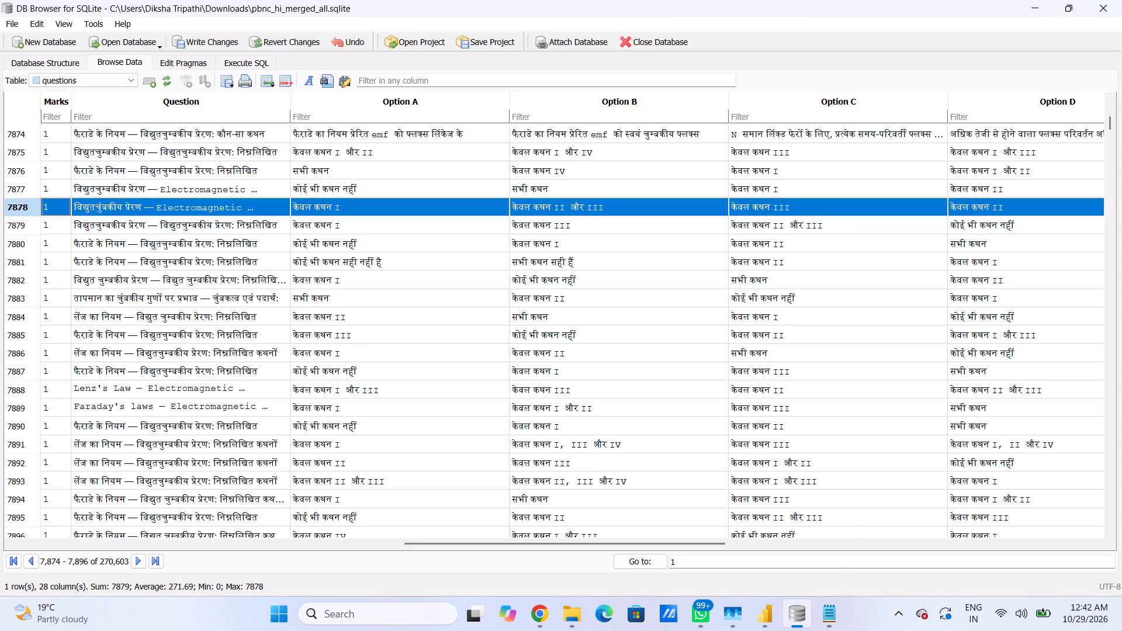
click(839, 606)
key(ctrl+v)
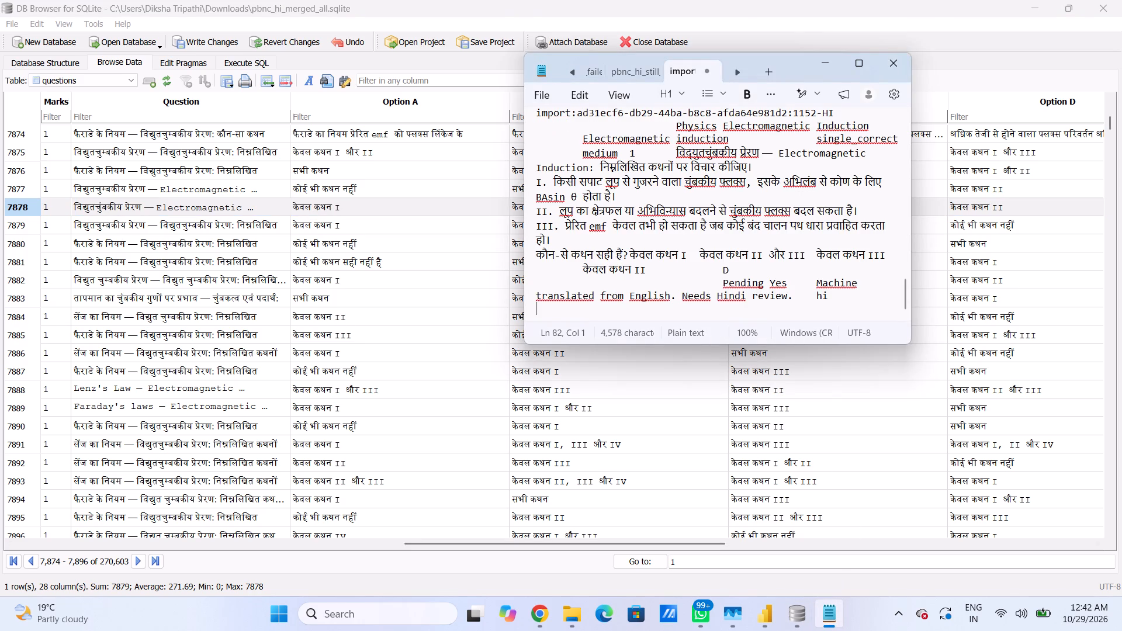
drag(539, 123, 891, 334)
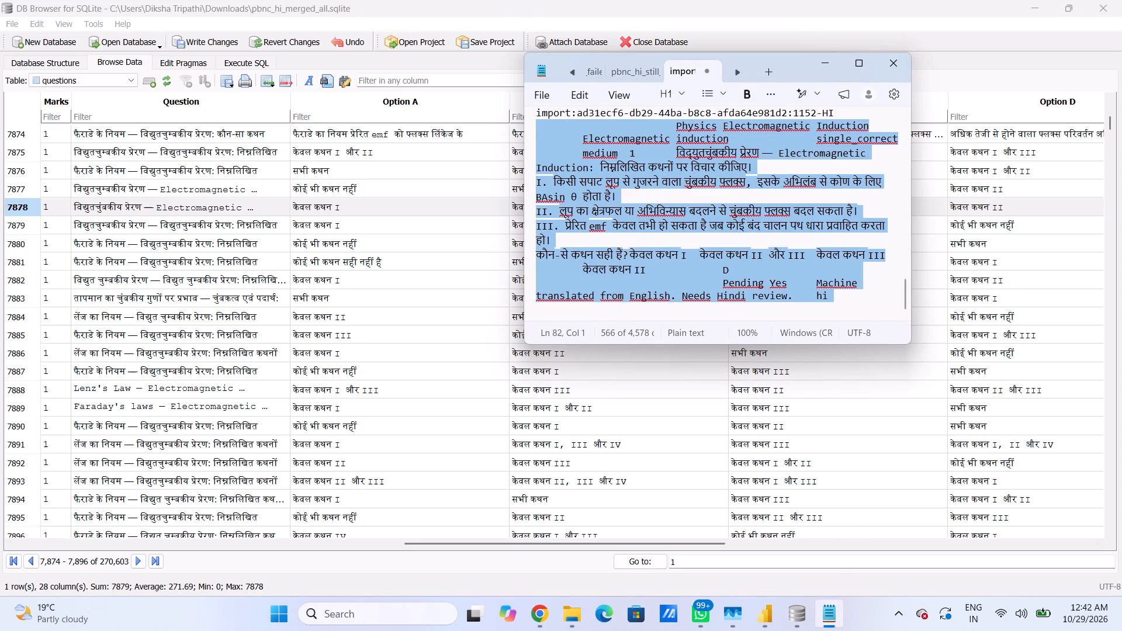
drag(891, 334, 892, 334)
key(BackSpace)
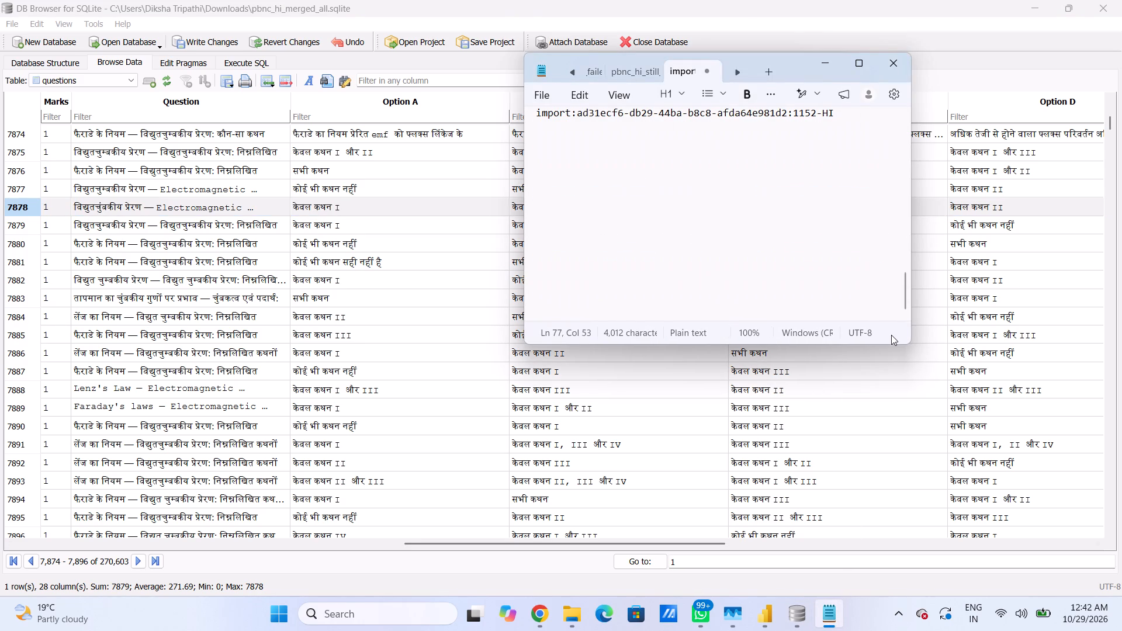
key(Return)
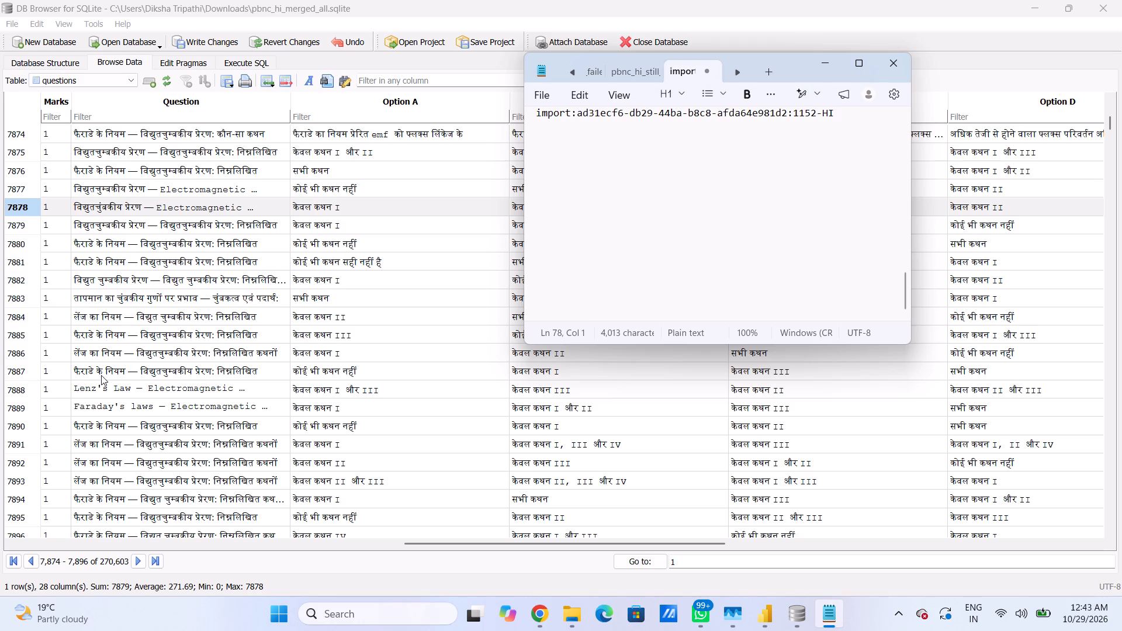
Add Lenz's Law record 7888 to the Notepad list, keeping only its question ID ending in 1209-HI, and start a new line.
click(28, 386)
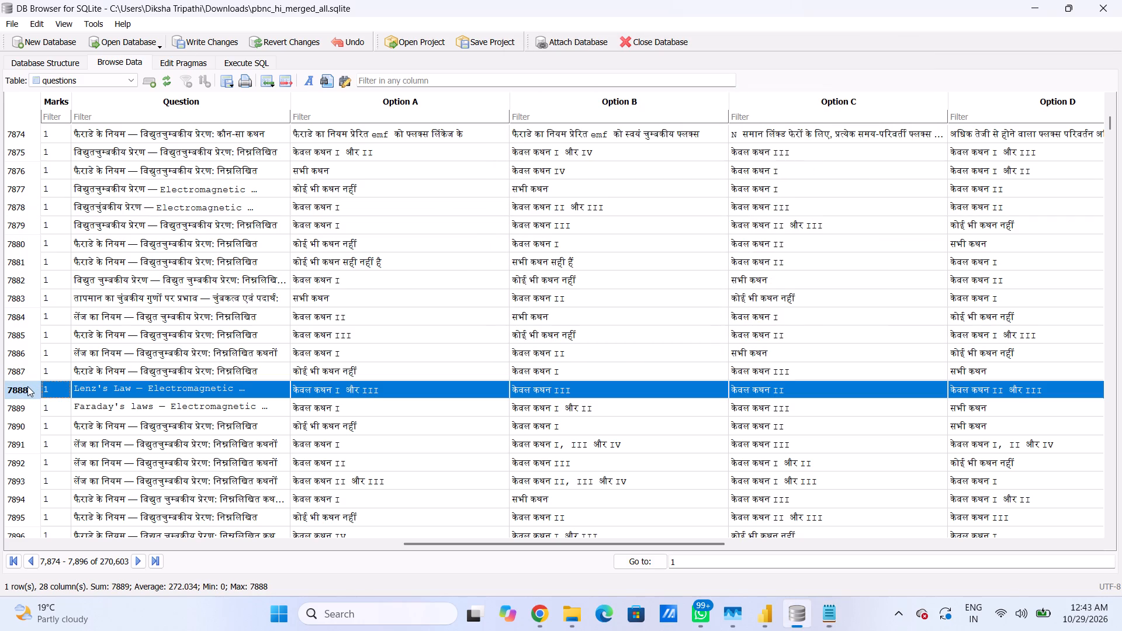
key(ctrl+c)
click(833, 607)
key(ctrl+v)
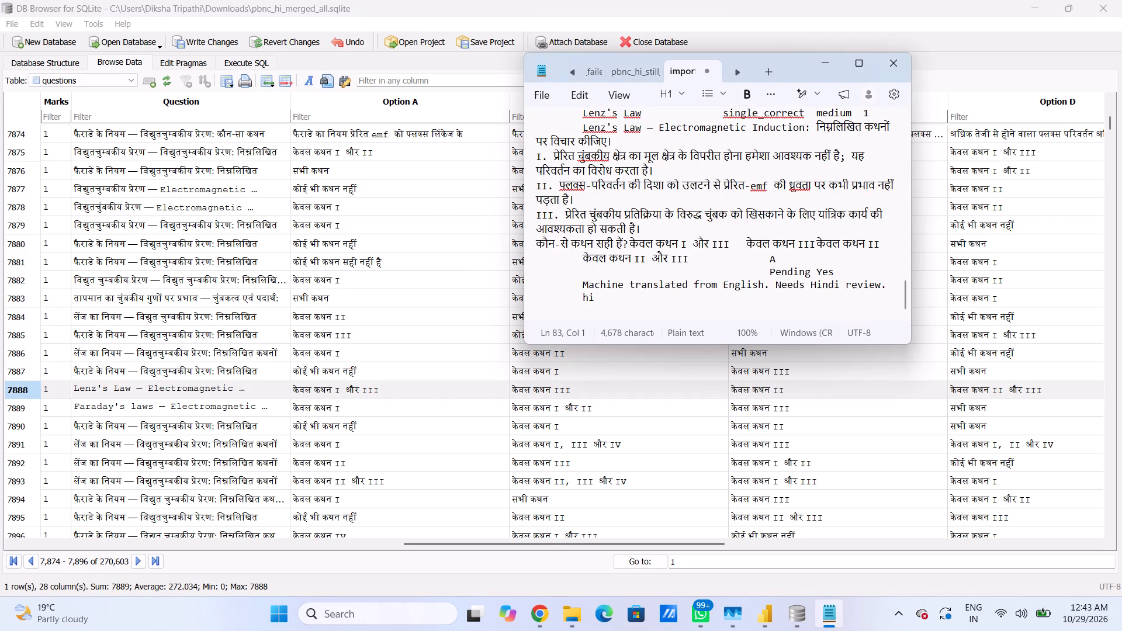
scroll(596, 175, up, 2)
drag(538, 175, 657, 248)
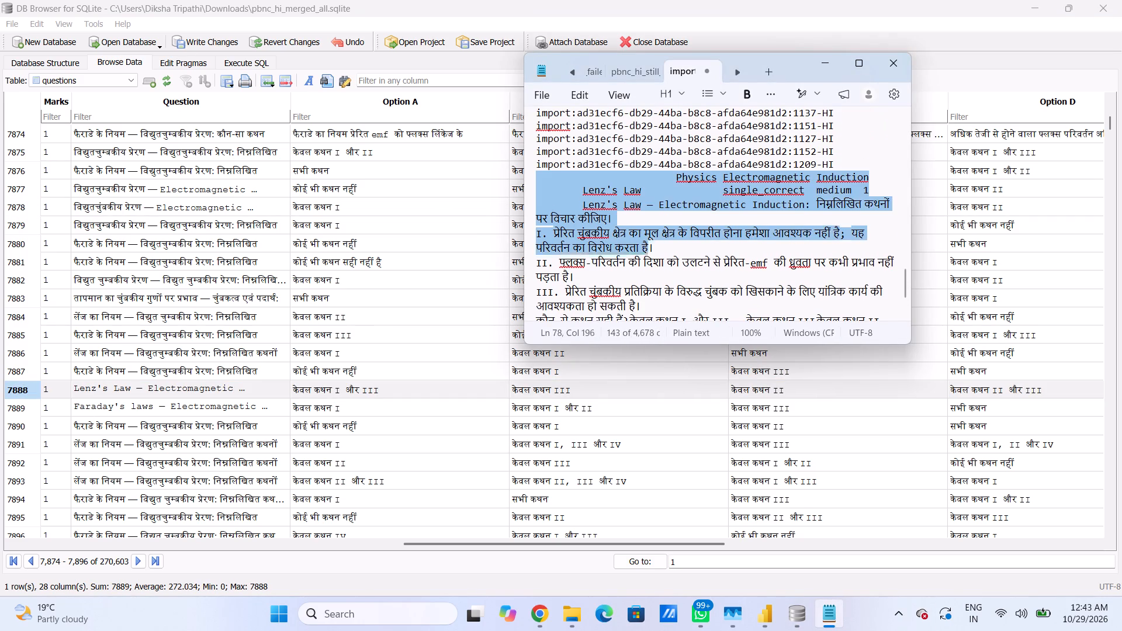
drag(657, 248, 813, 313)
scroll(722, 282, down, 7)
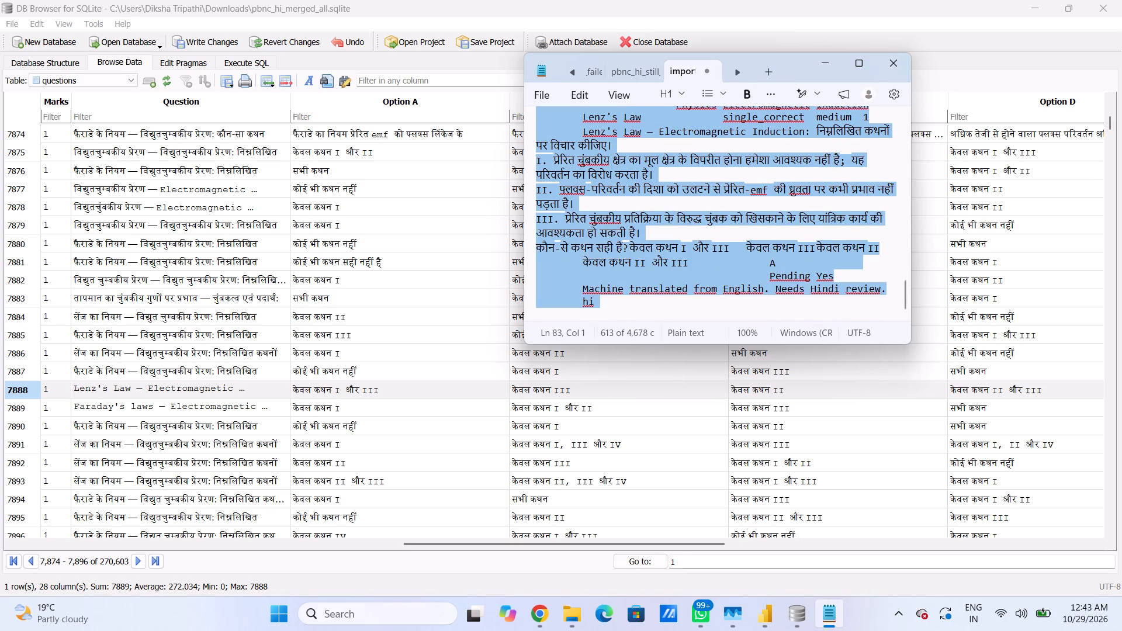
key(BackSpace)
key(Return)
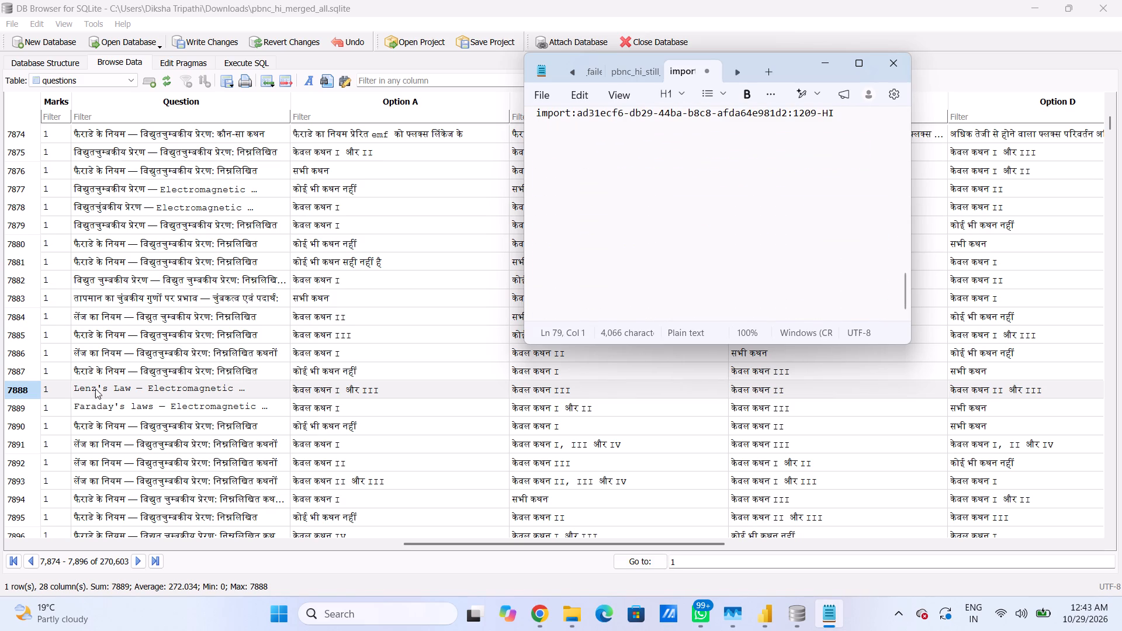
Add Faraday's laws record 7889 to the Notepad list, keeping only its question ID ending in 1176-HI, and start a new line.
click(26, 403)
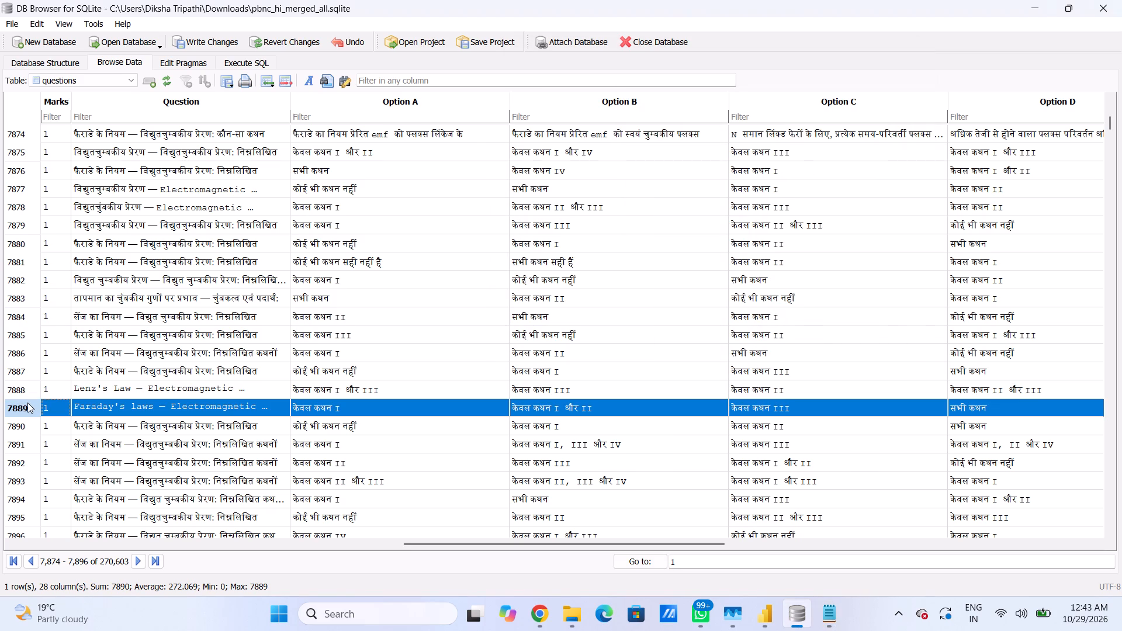
key(ctrl+c)
click(834, 615)
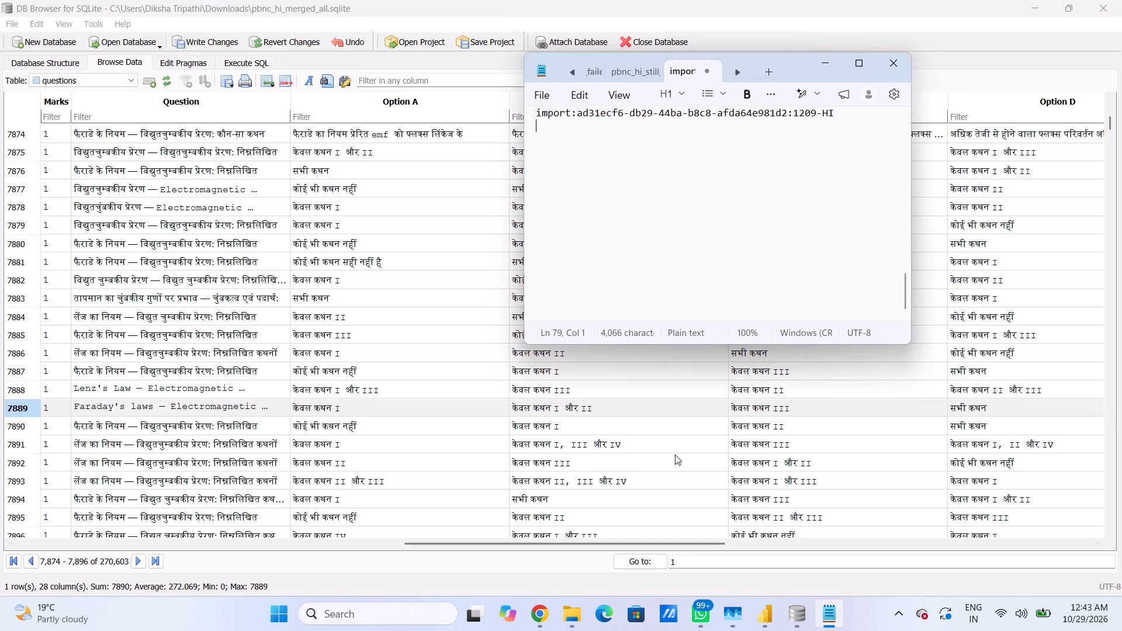
key(ctrl+v)
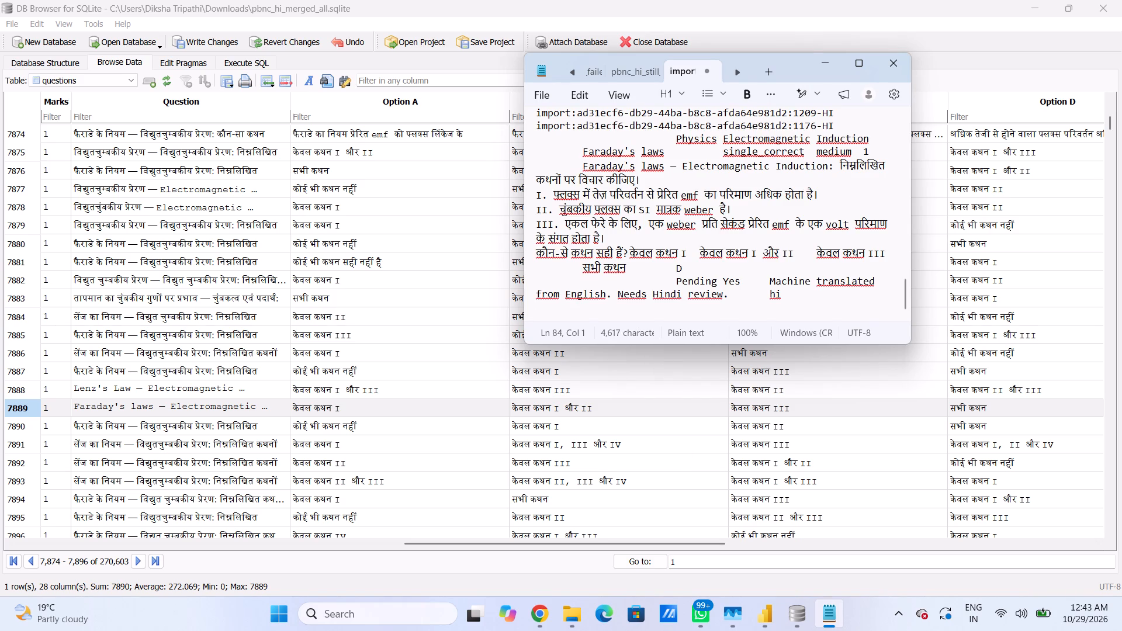
drag(538, 140, 891, 358)
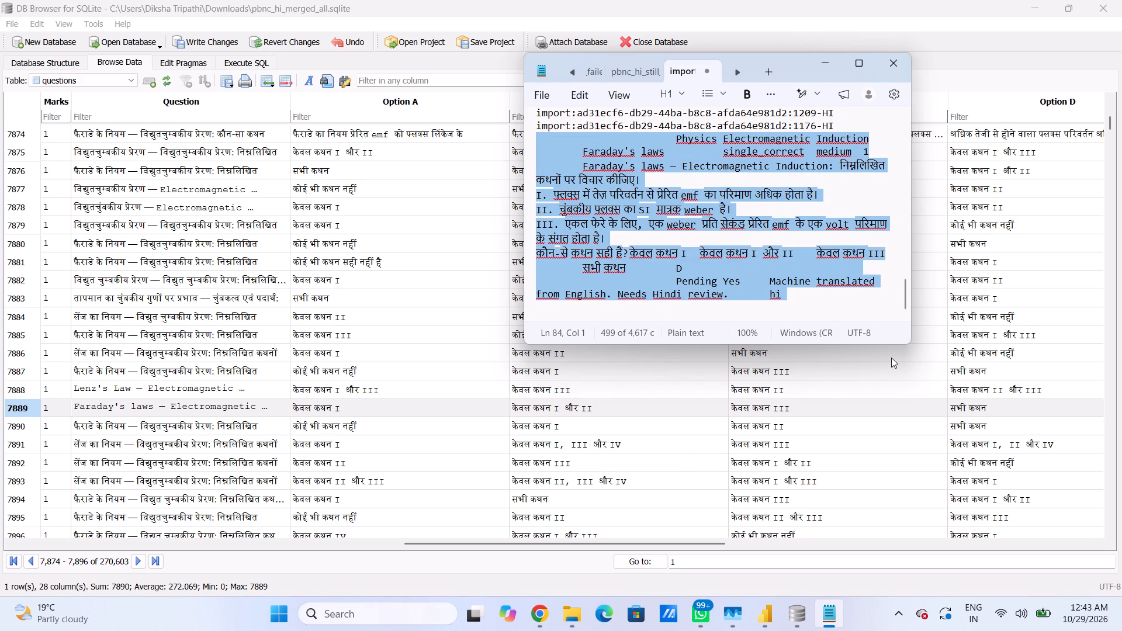
key(BackSpace)
key(Return)
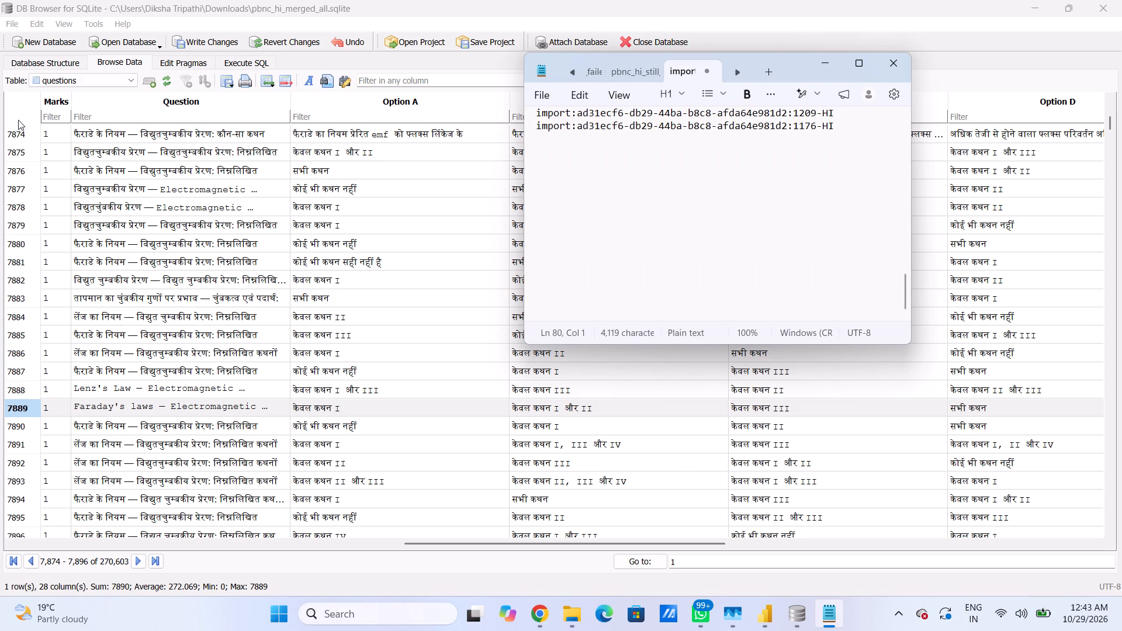
Add Lenz's Law record 7900 to the Notepad list, keeping only its question ID ending in 1207-HI, and start a new line.
scroll(129, 305, down, 2)
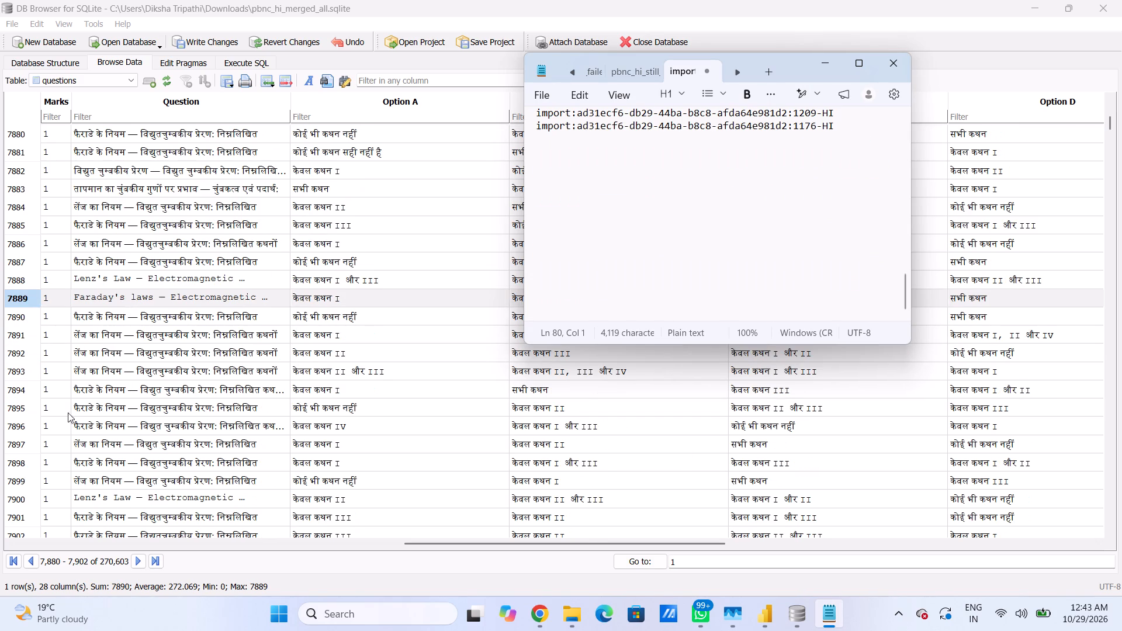
click(33, 501)
key(ctrl+c)
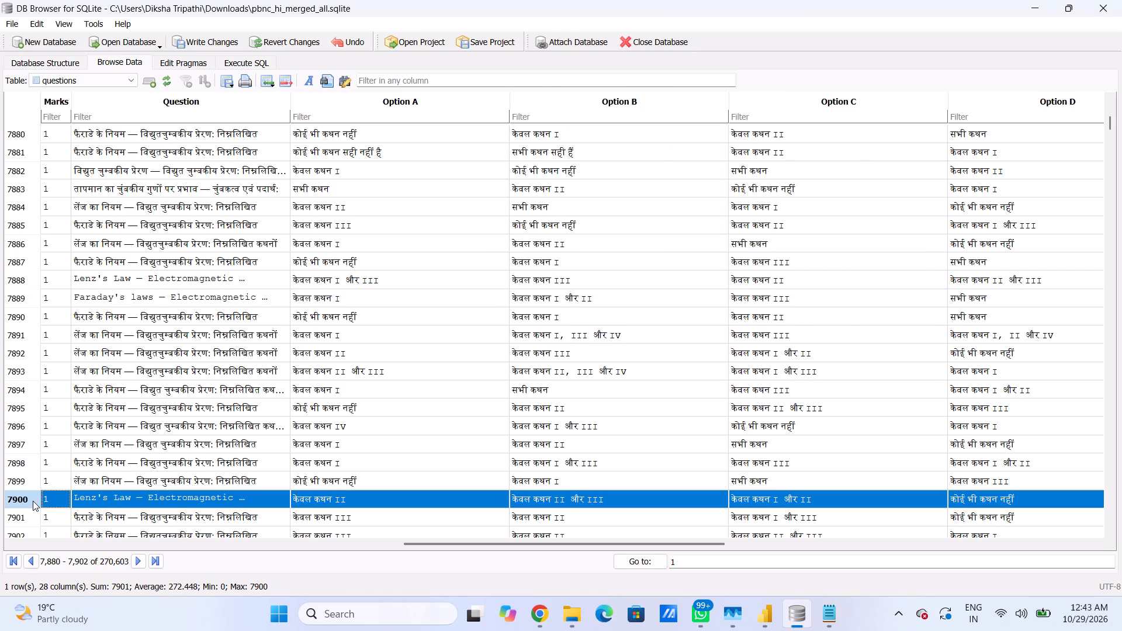
click(827, 619)
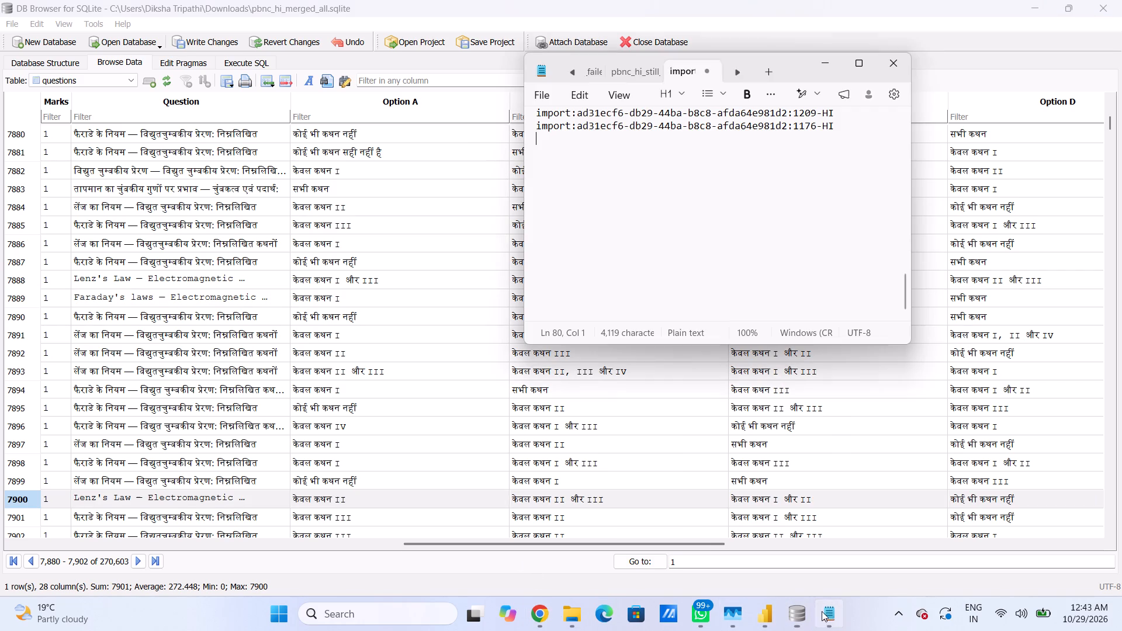
key(ctrl+v)
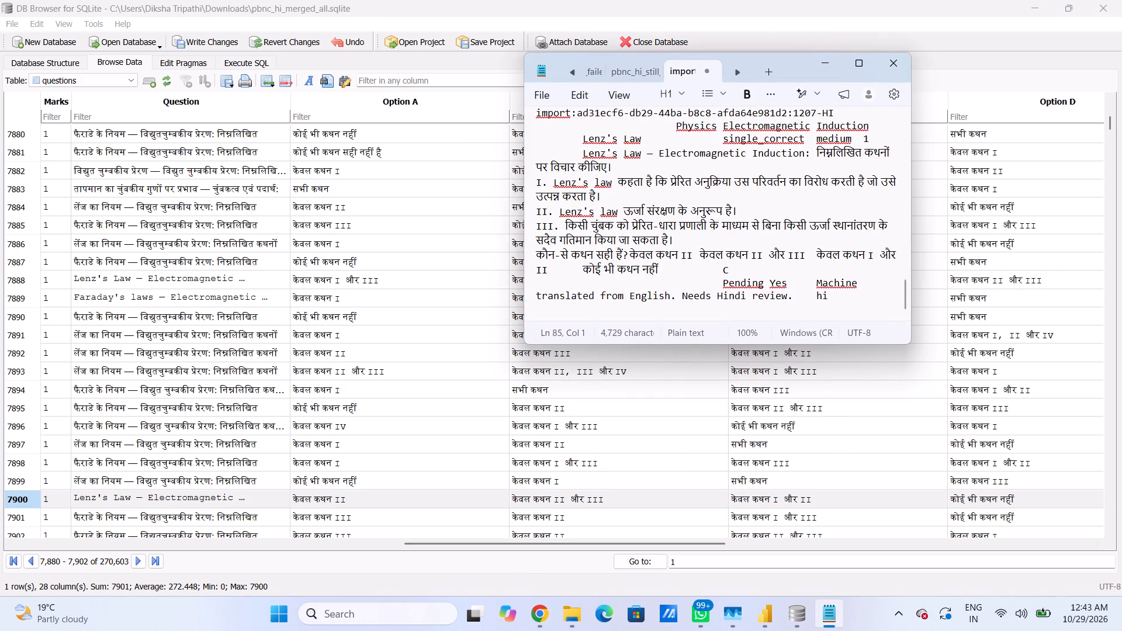
drag(538, 128, 865, 308)
scroll(846, 297, down, 2)
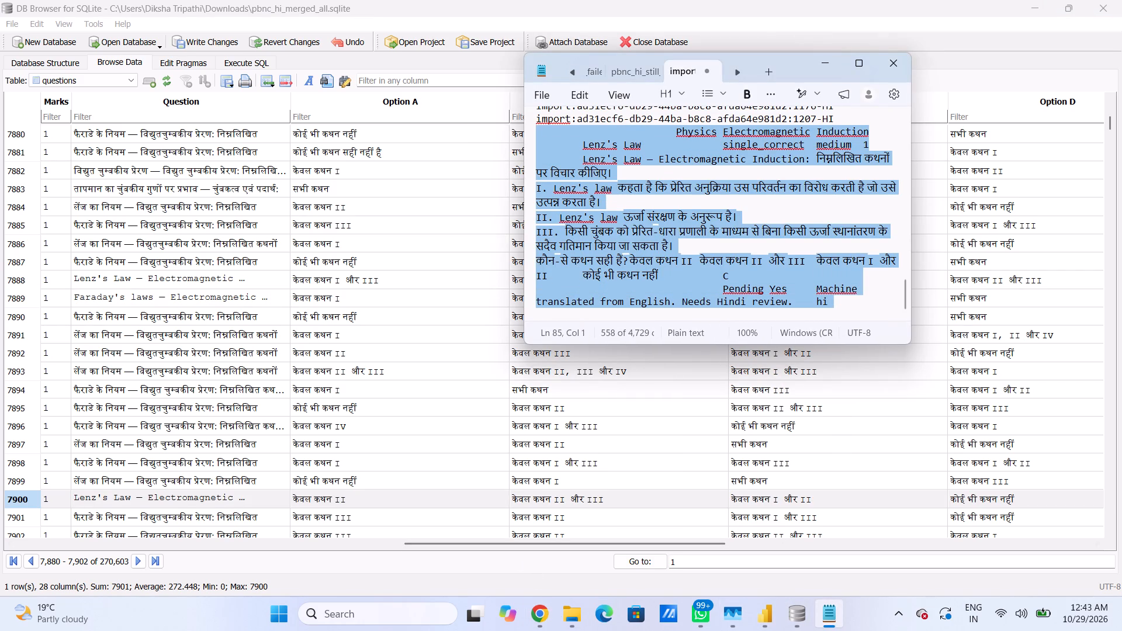
drag(865, 308, 883, 346)
key(BackSpace)
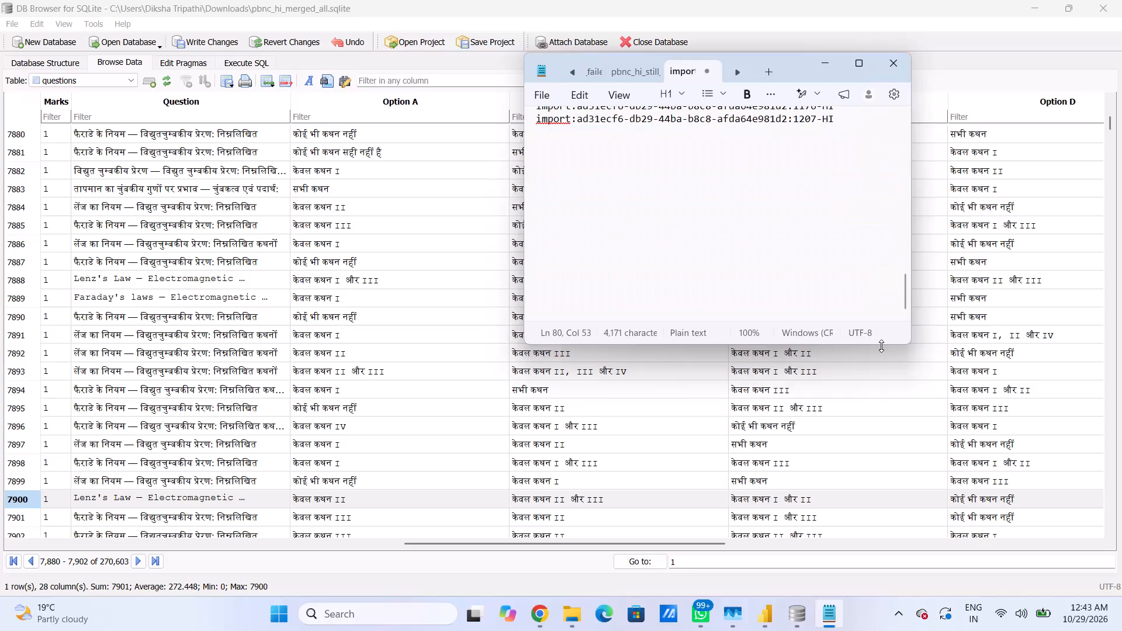
key(Return)
Add Faraday's laws record 7913 to the Notepad list, keeping only its question ID ending in 1192-HI, and start a new line.
scroll(148, 434, down, 3)
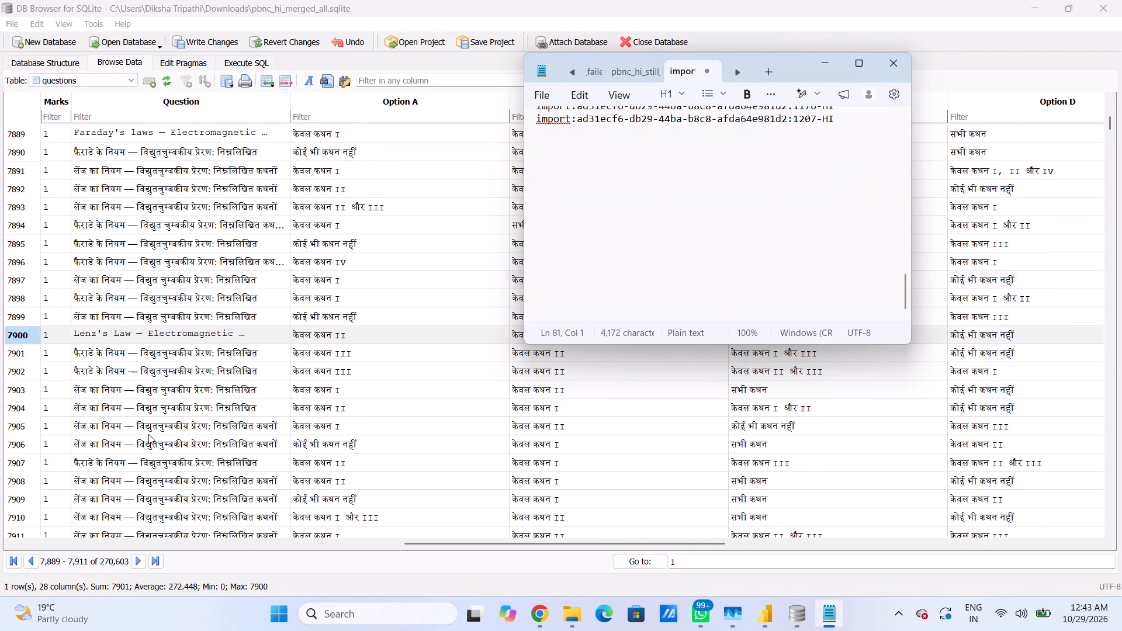
scroll(148, 434, down, 2)
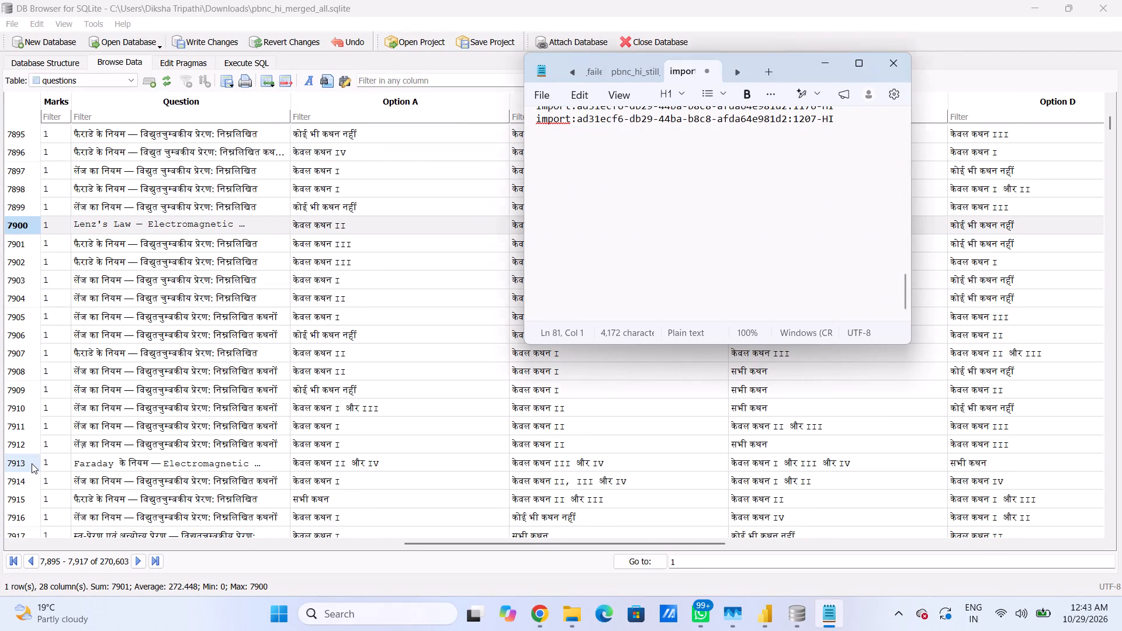
click(32, 463)
key(ctrl+c)
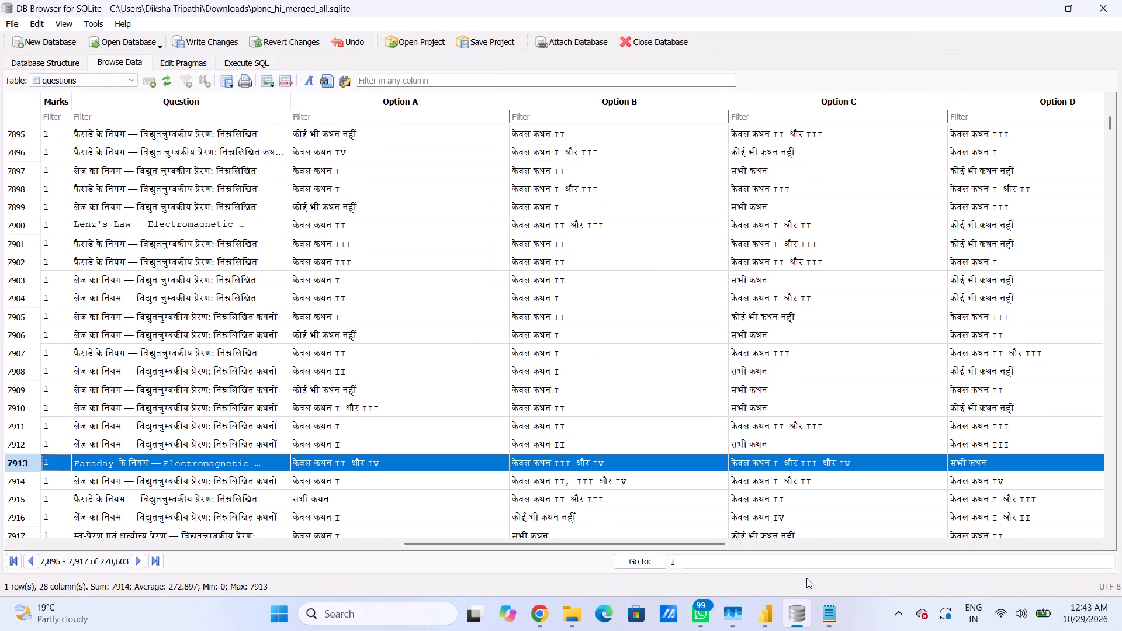
click(833, 612)
key(ctrl+v)
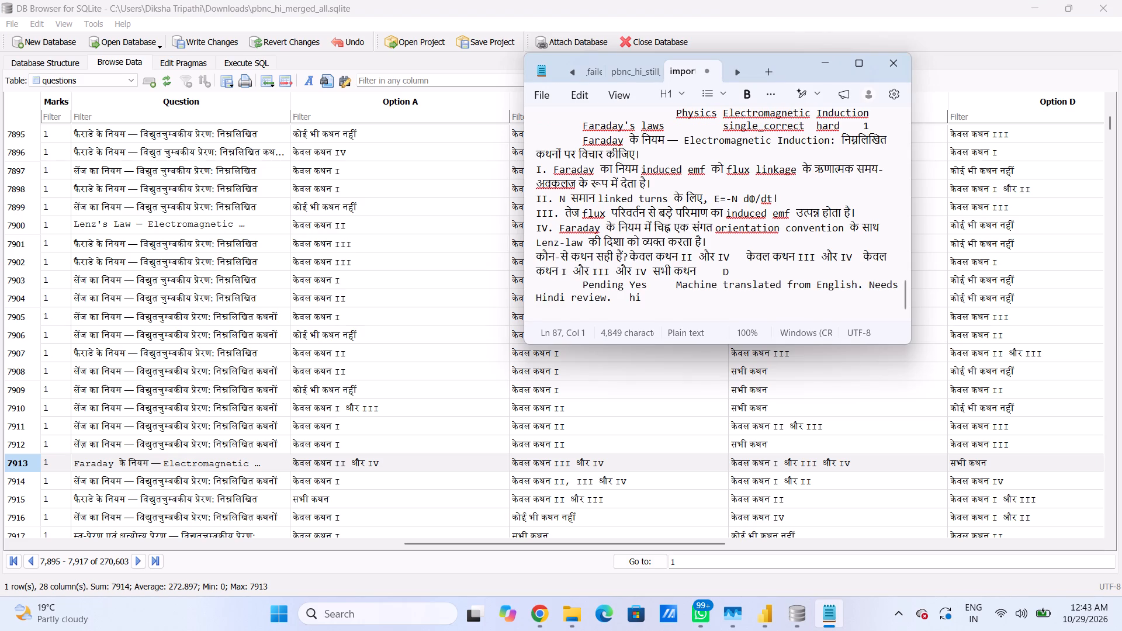
scroll(605, 223, up, 2)
drag(531, 189, 584, 213)
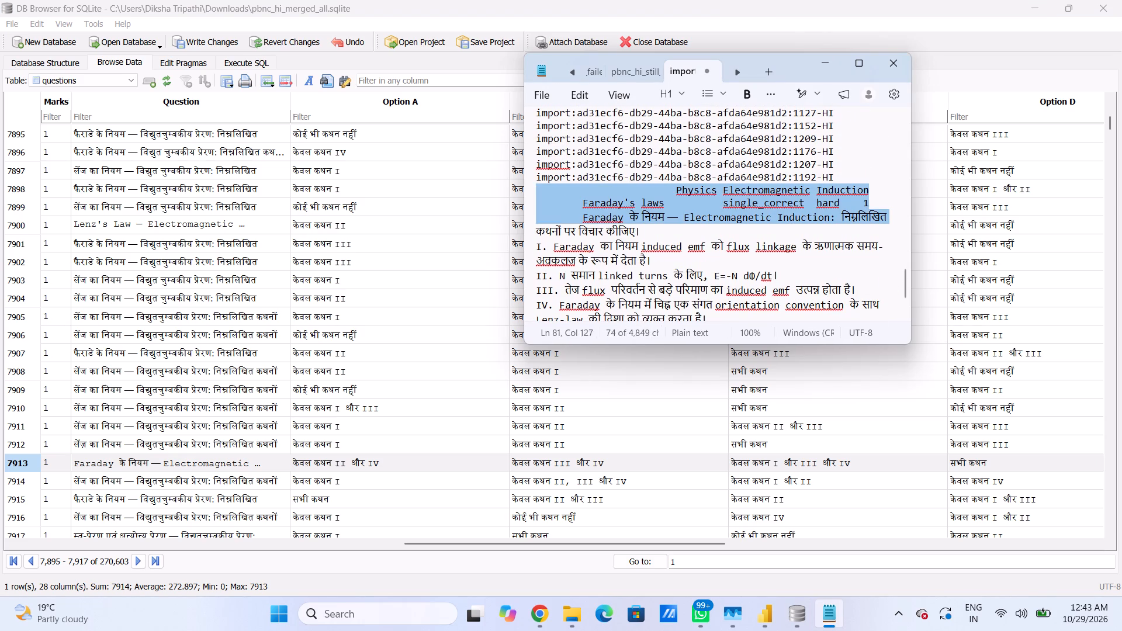
drag(584, 213, 726, 301)
scroll(698, 284, down, 5)
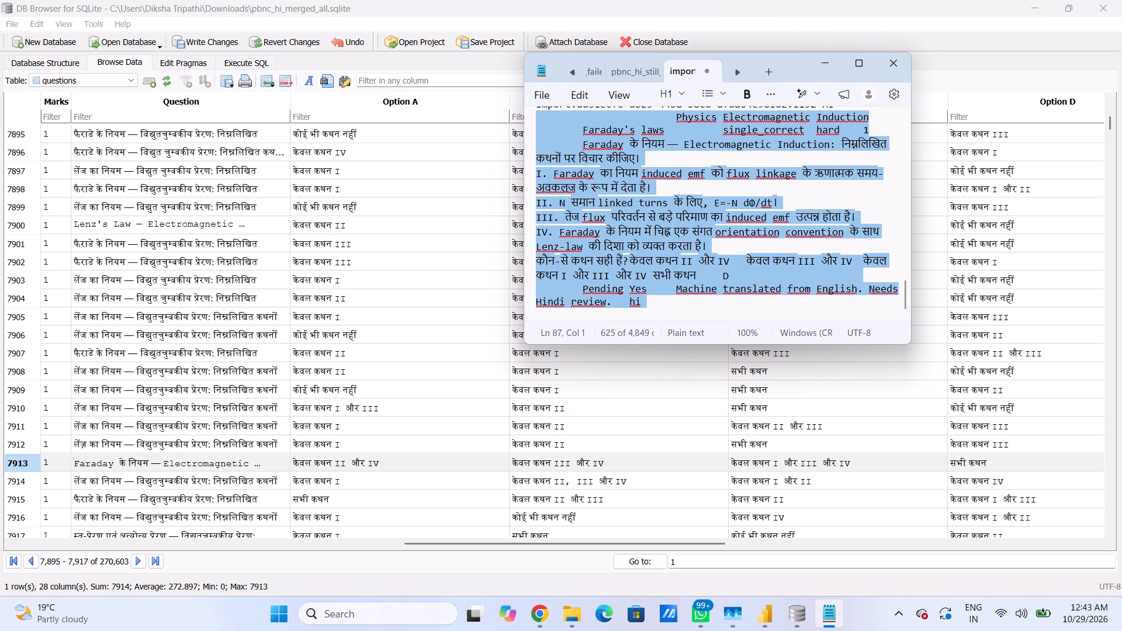
drag(726, 301, 732, 304)
key(BackSpace)
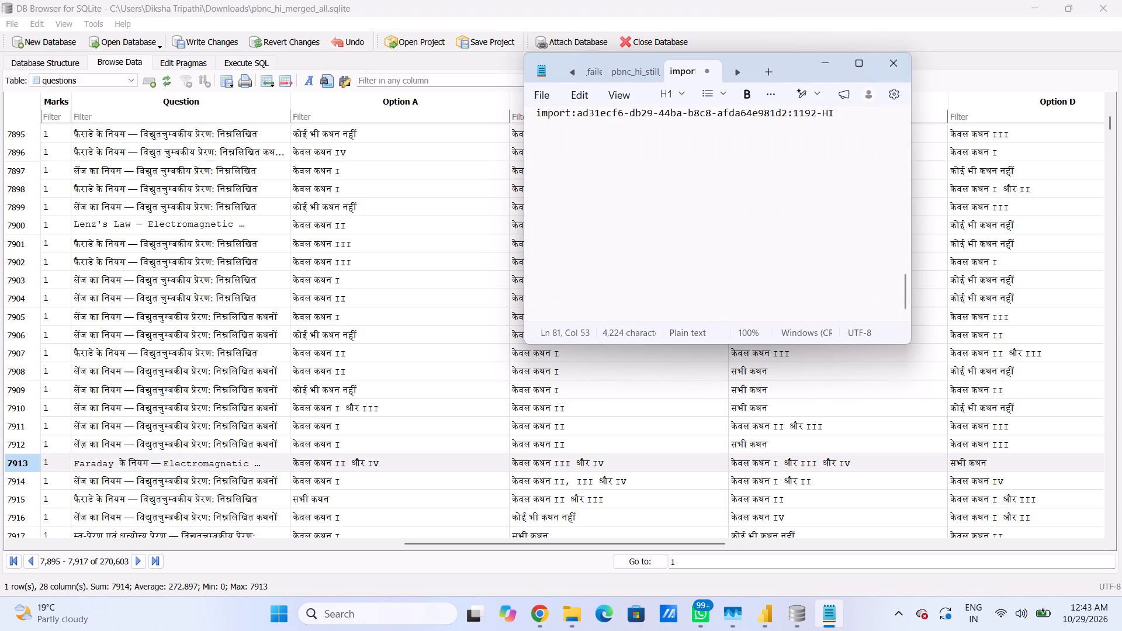
key(Return)
Add Lenz's Law record 7923 to the Notepad list, keeping only its question ID ending in 1193-HI, and start a new line.
scroll(716, 293, up, 1)
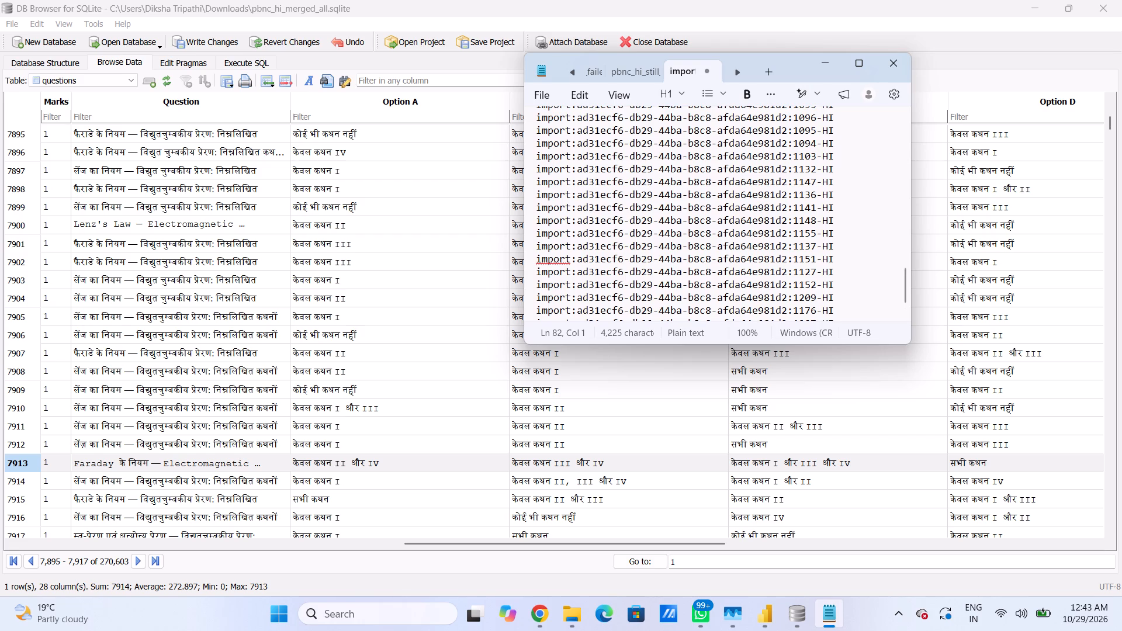
scroll(674, 276, down, 3)
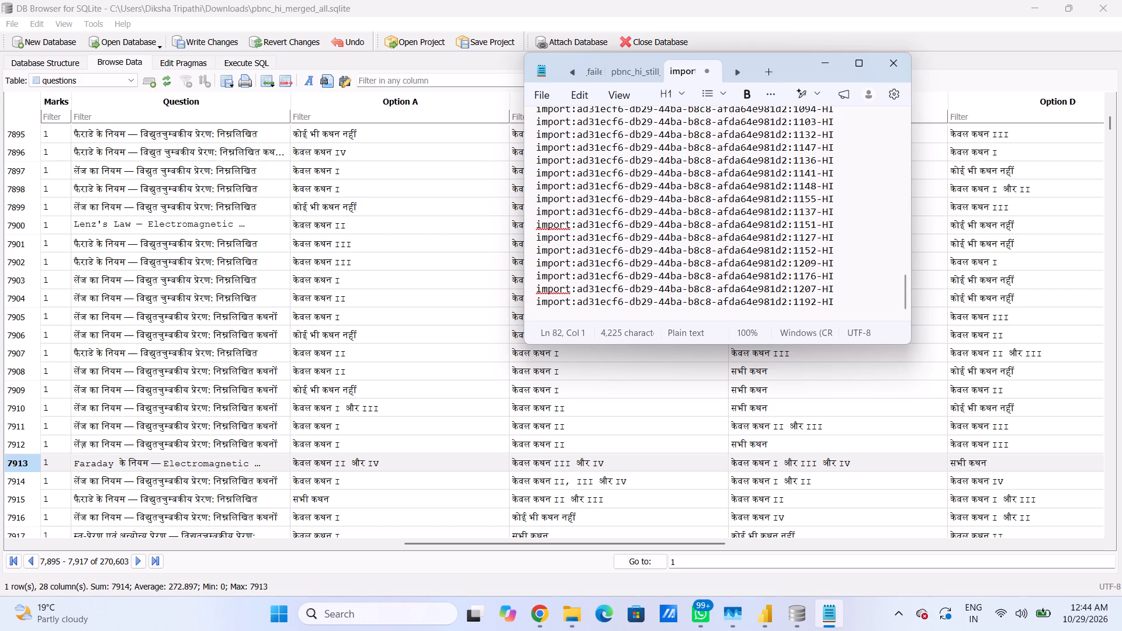
scroll(375, 465, down, 1)
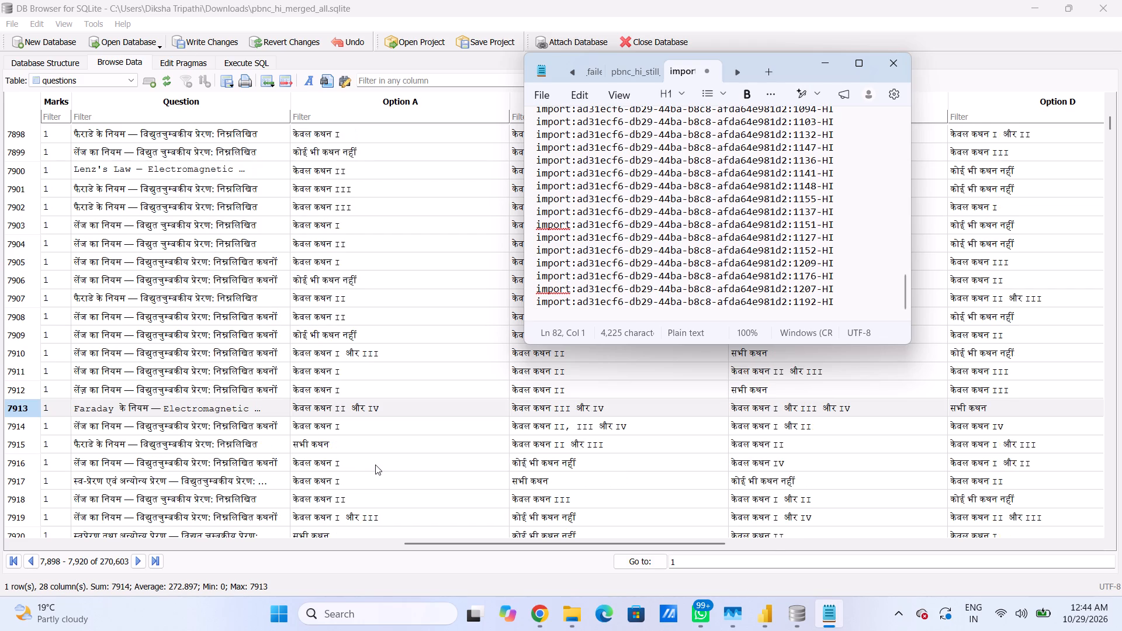
scroll(375, 464, down, 2)
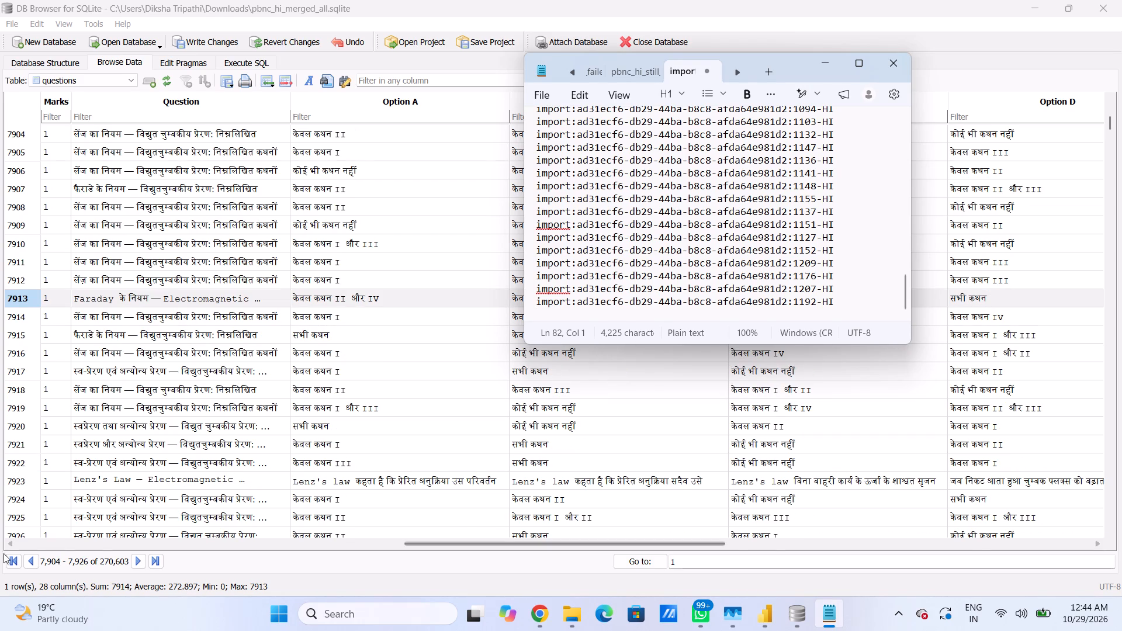
click(8, 479)
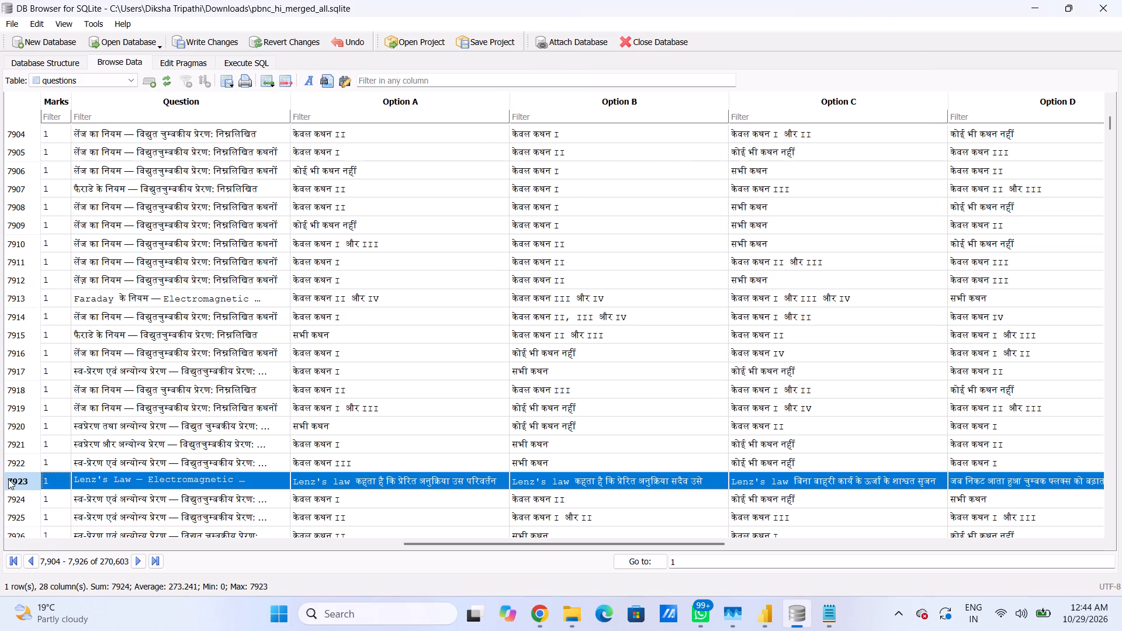
key(ctrl+c)
click(836, 620)
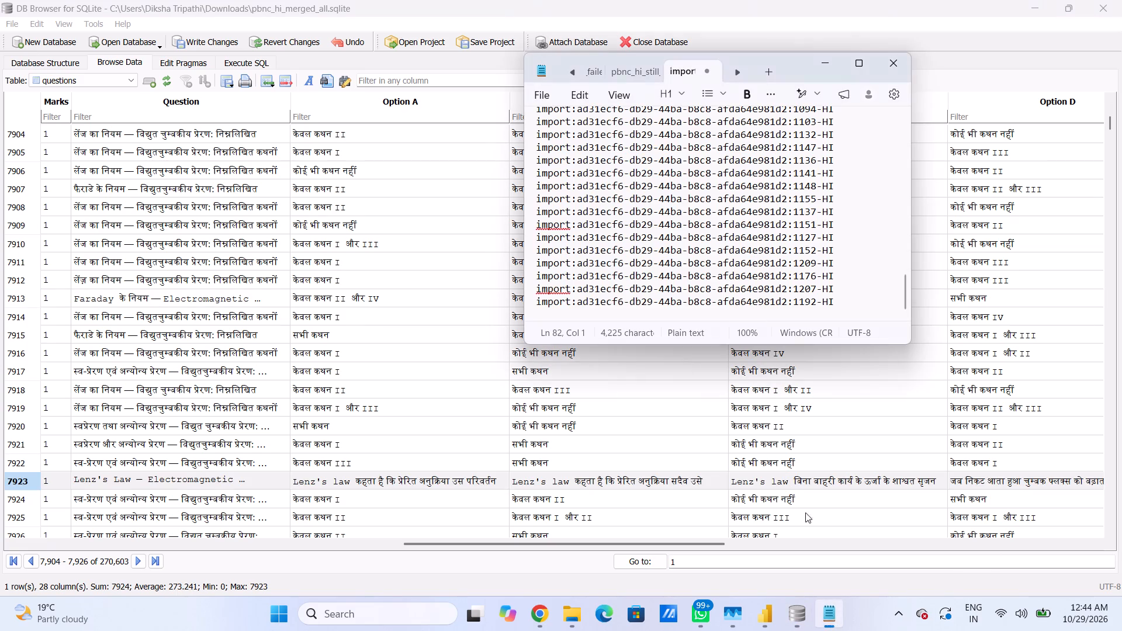
scroll(847, 286, down, 2)
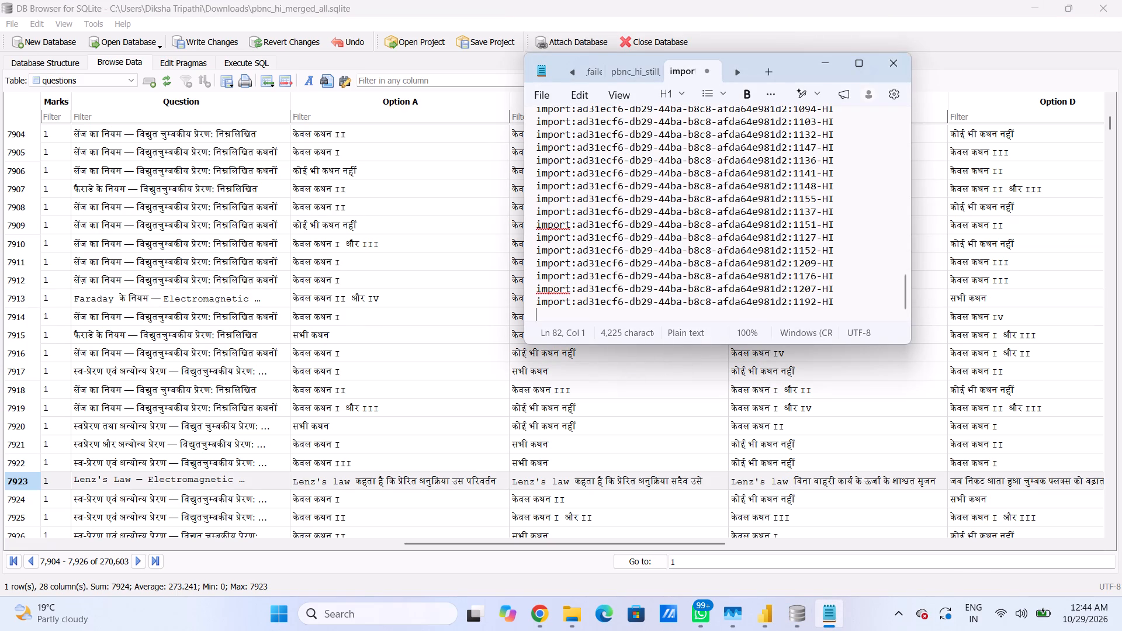
click(853, 299)
key(Return)
key(ctrl+v)
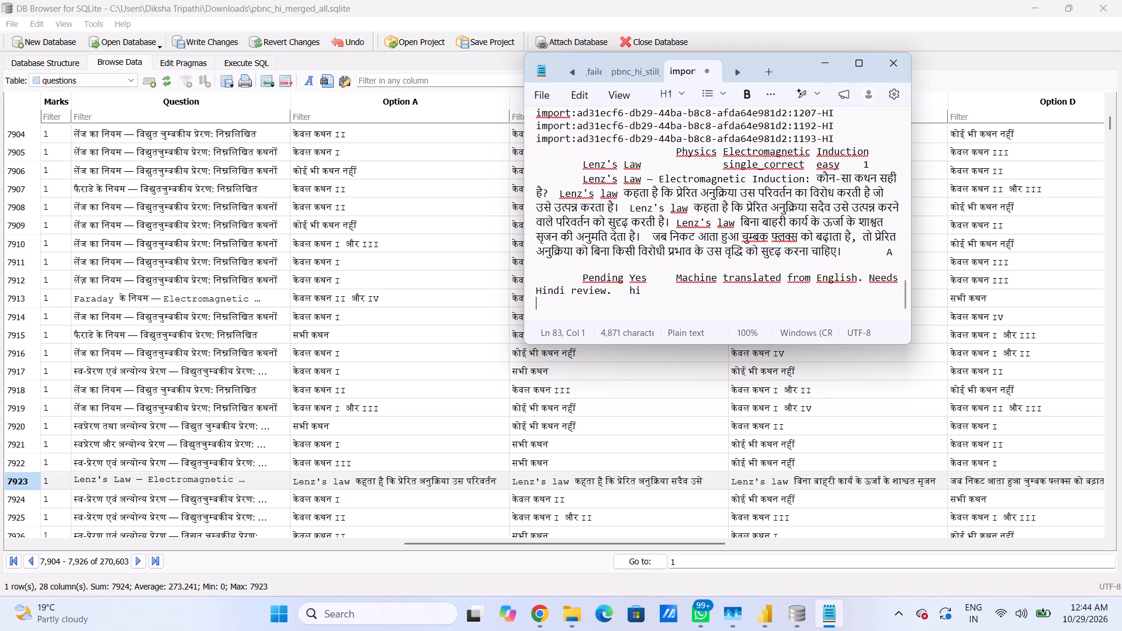
drag(536, 151, 730, 312)
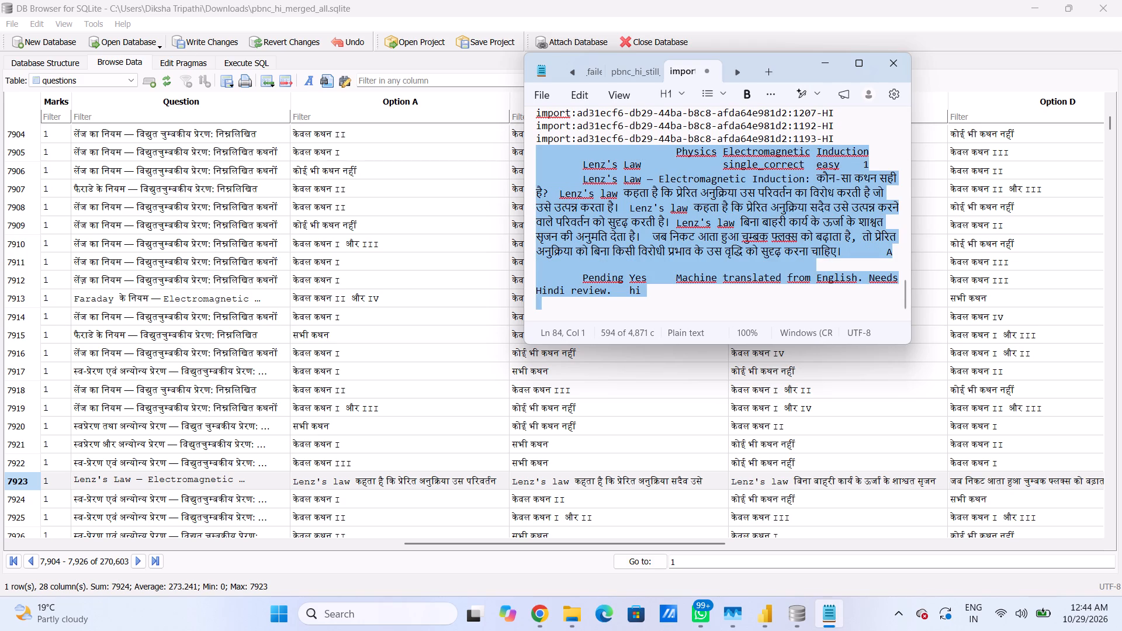
key(BackSpace)
key(Return)
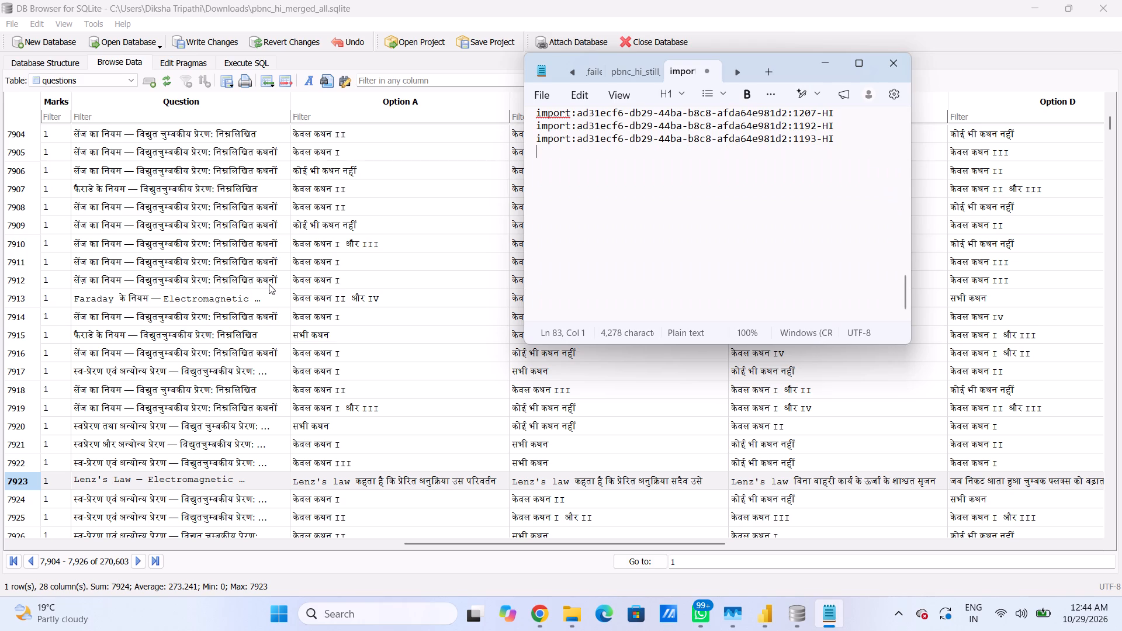
Add Lenz's Law record 7950 to the Notepad list, keeping only its question ID ending in 1201-HI, and start a new line.
scroll(146, 431, down, 3)
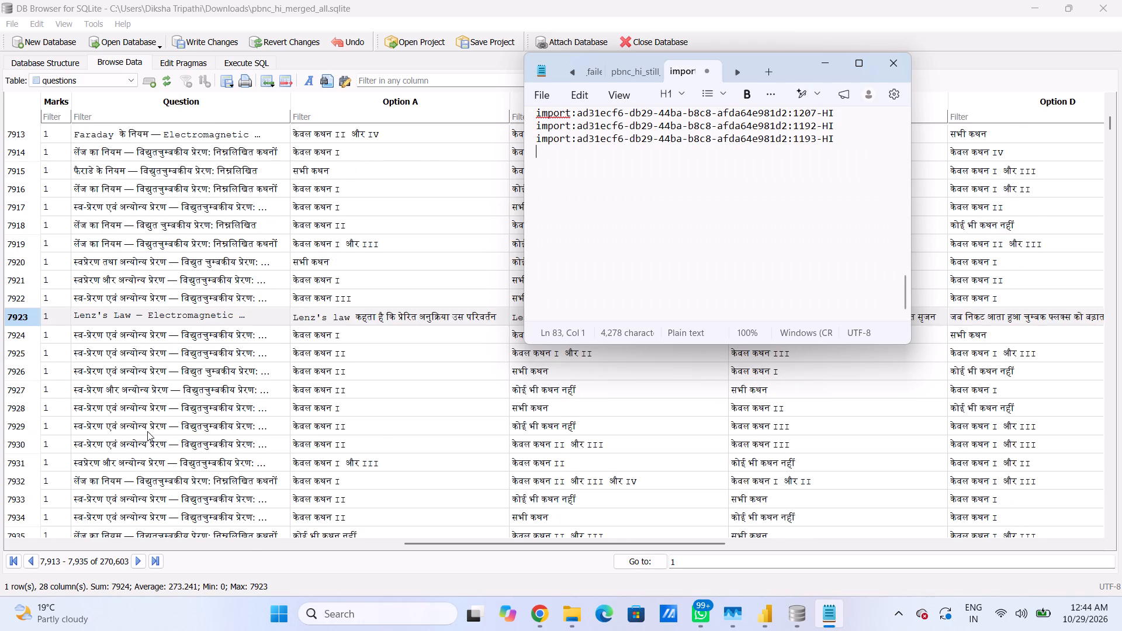
scroll(147, 432, down, 2)
scroll(189, 251, up, 3)
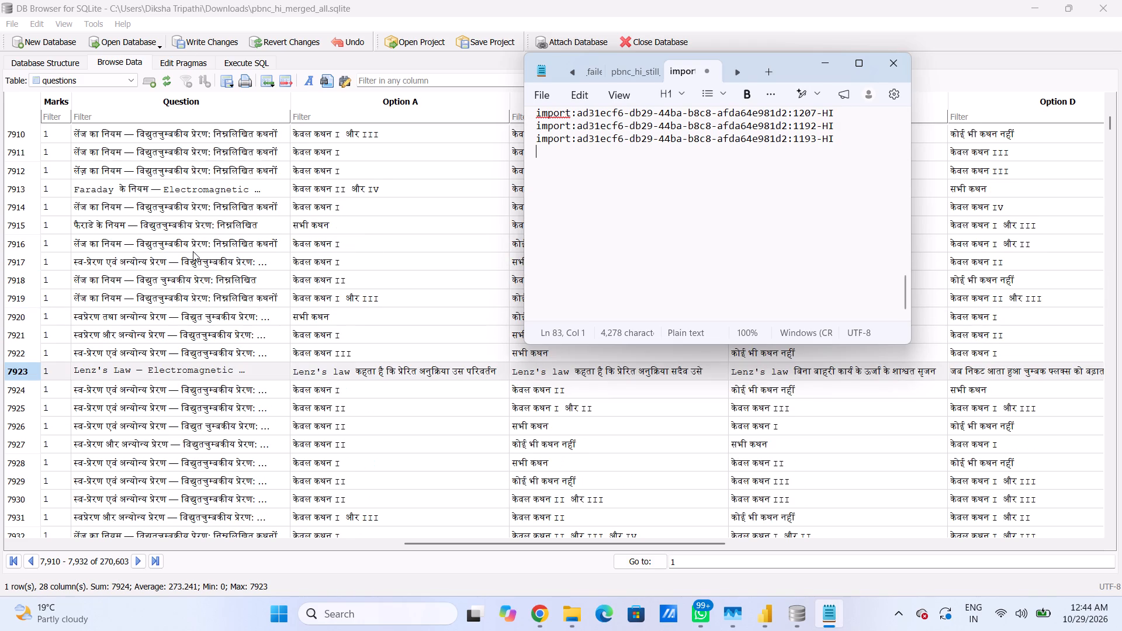
scroll(193, 251, down, 7)
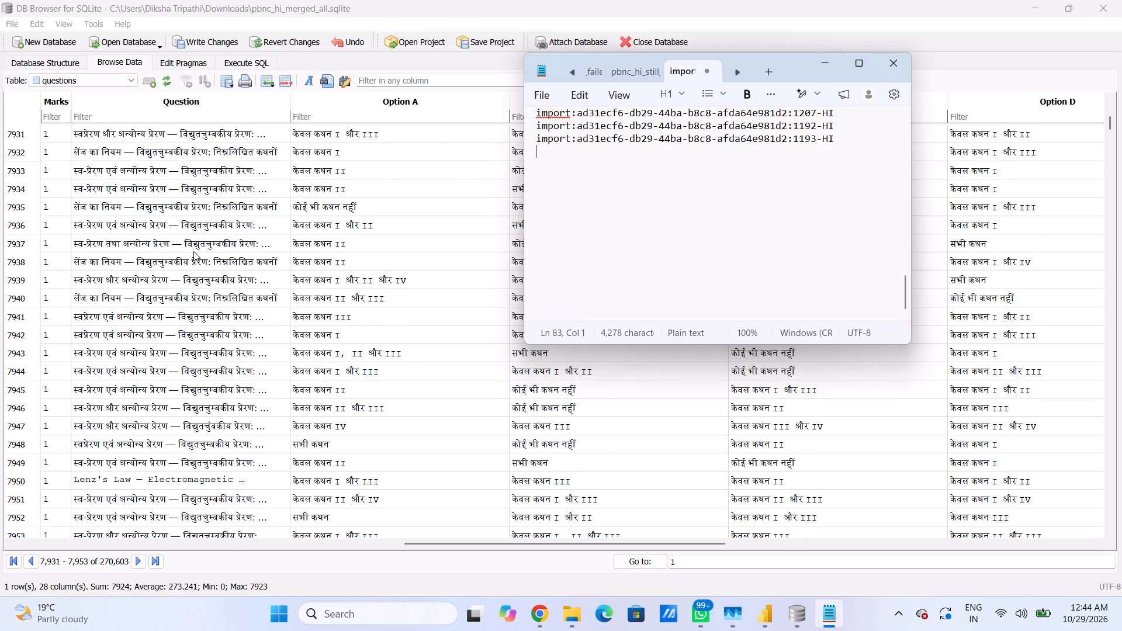
click(33, 479)
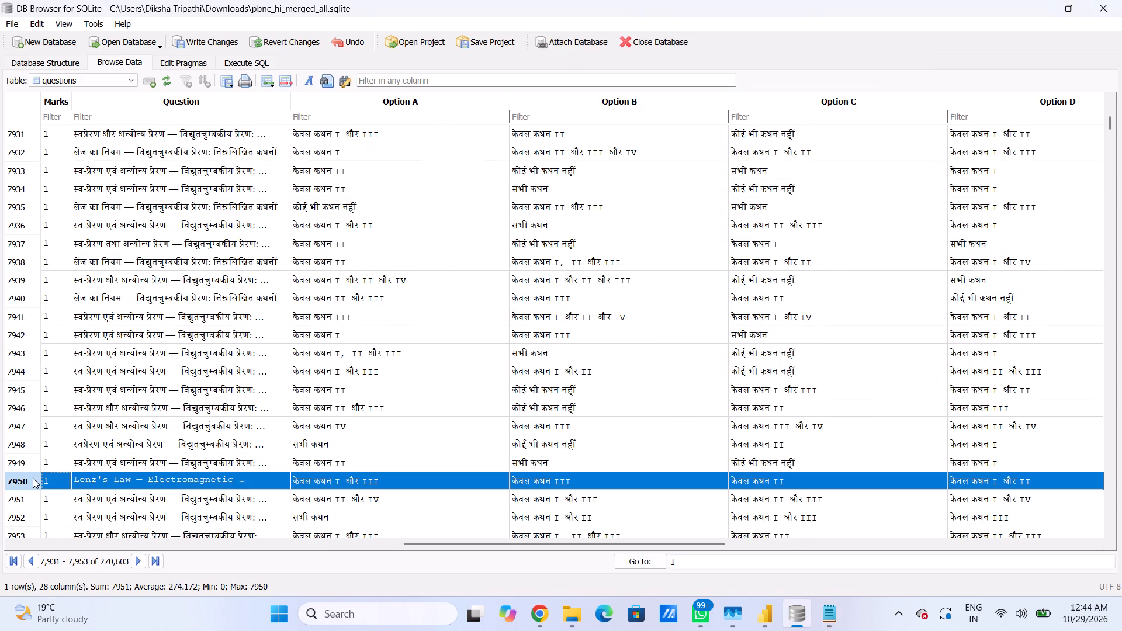
key(ctrl+c)
click(820, 620)
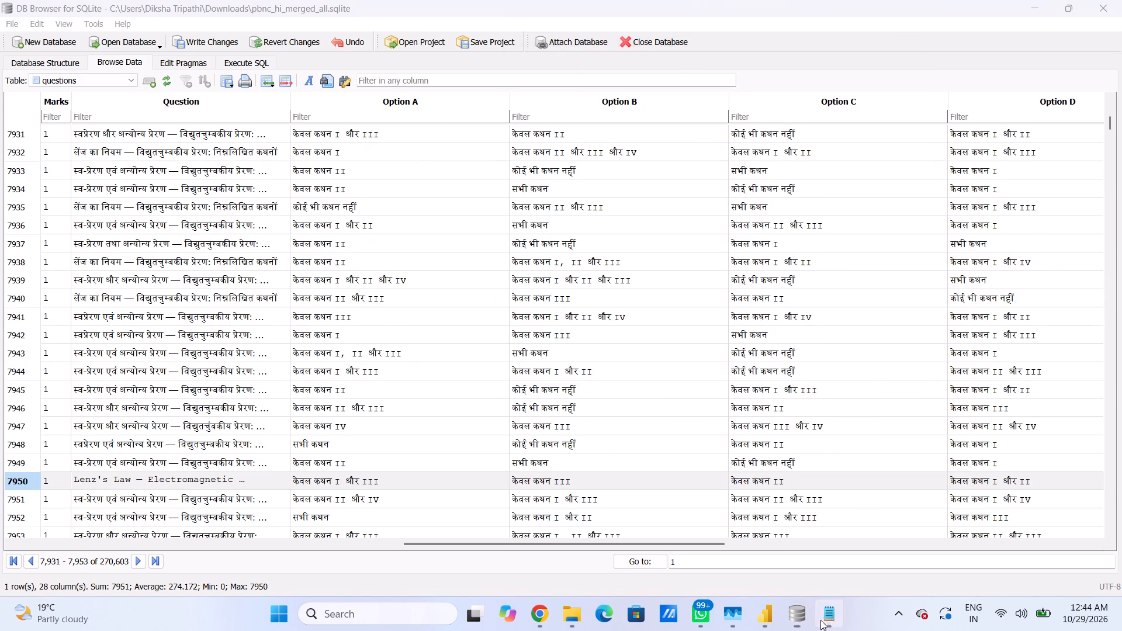
key(ctrl+v)
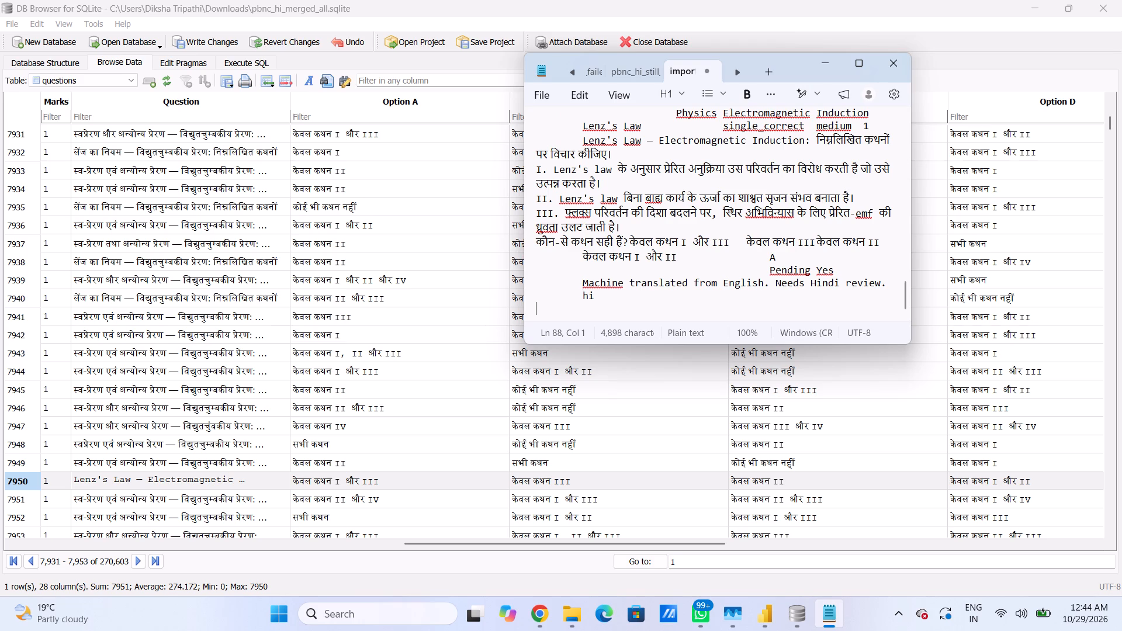
drag(535, 311, 550, 241)
scroll(548, 275, up, 3)
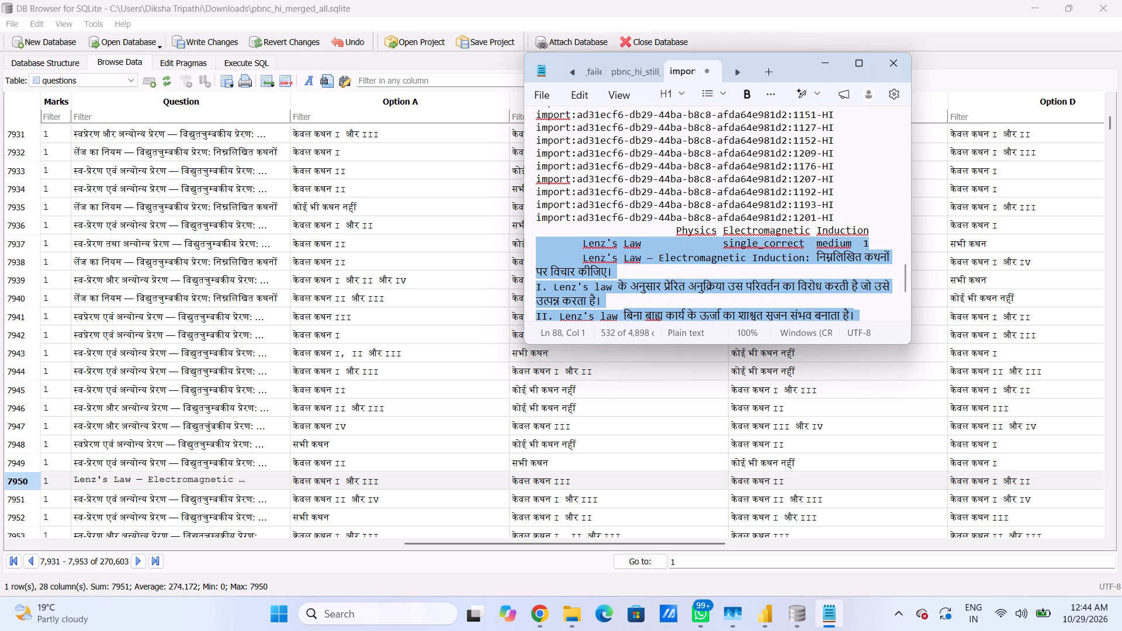
drag(550, 241, 546, 234)
key(BackSpace)
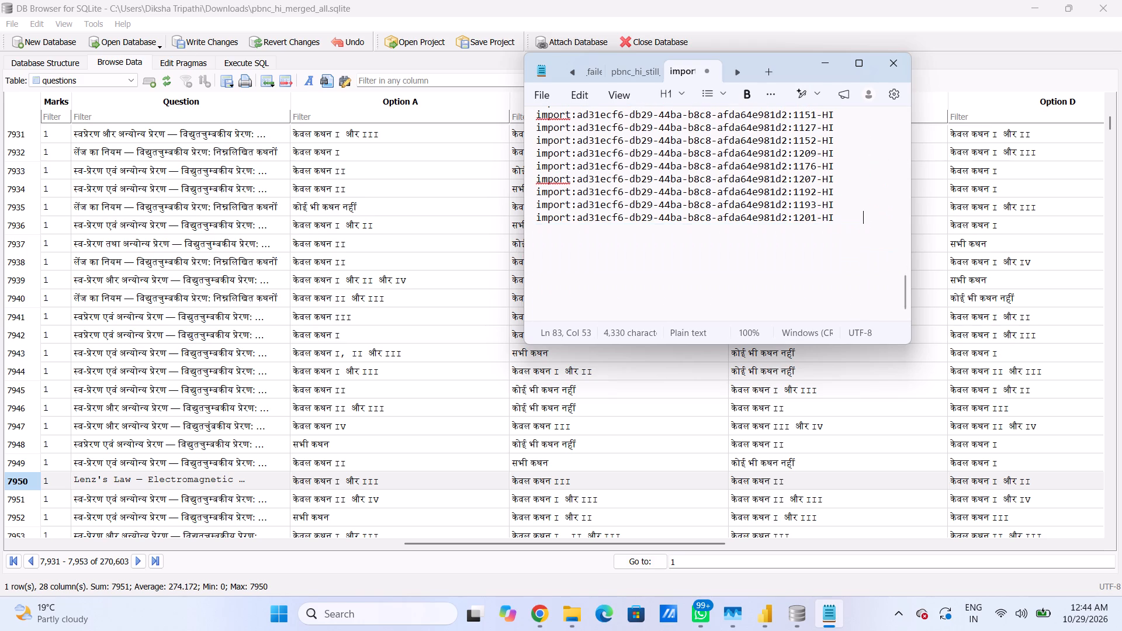
key(Return)
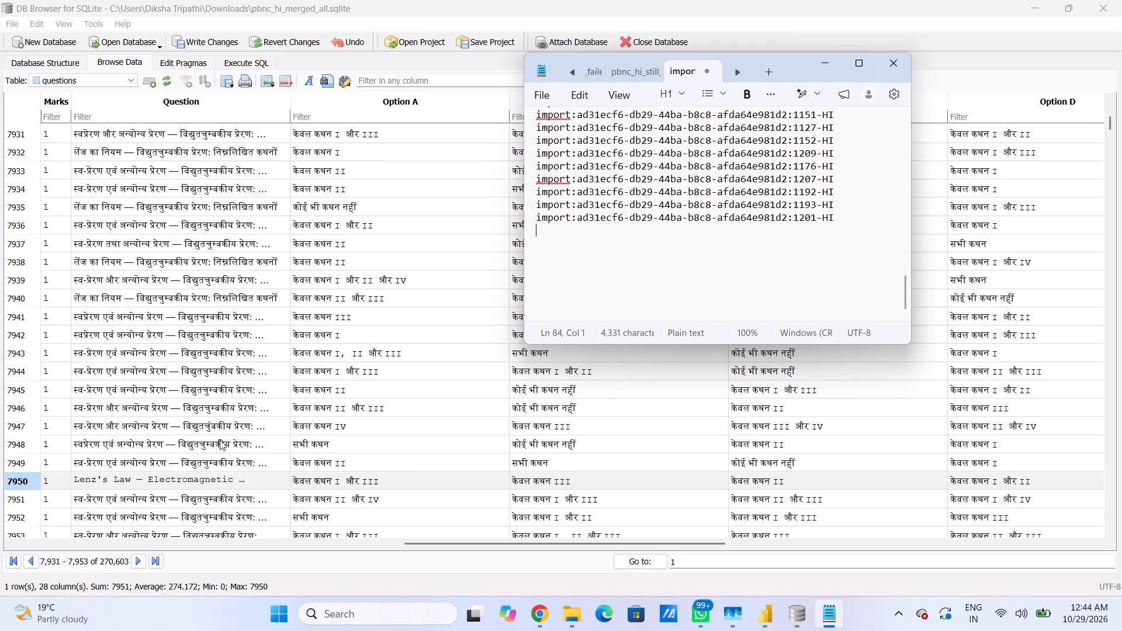
Add induced EMF and current record 7954 to the Notepad list, keeping only its question ID ending in 1267-HI, and start a new line.
scroll(214, 449, down, 2)
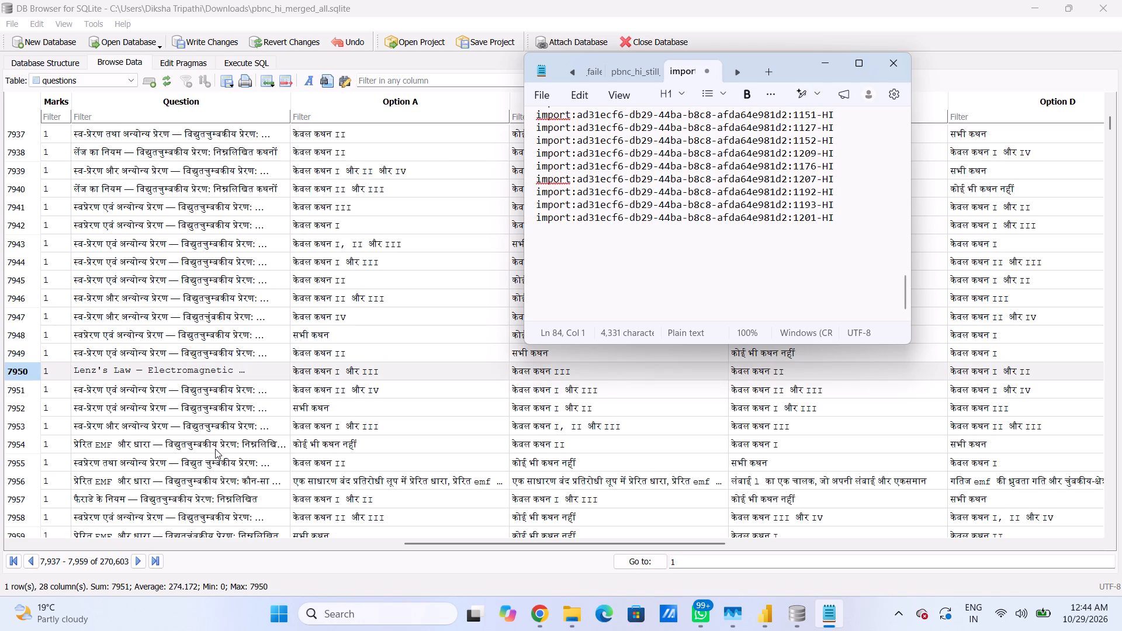
click(34, 484)
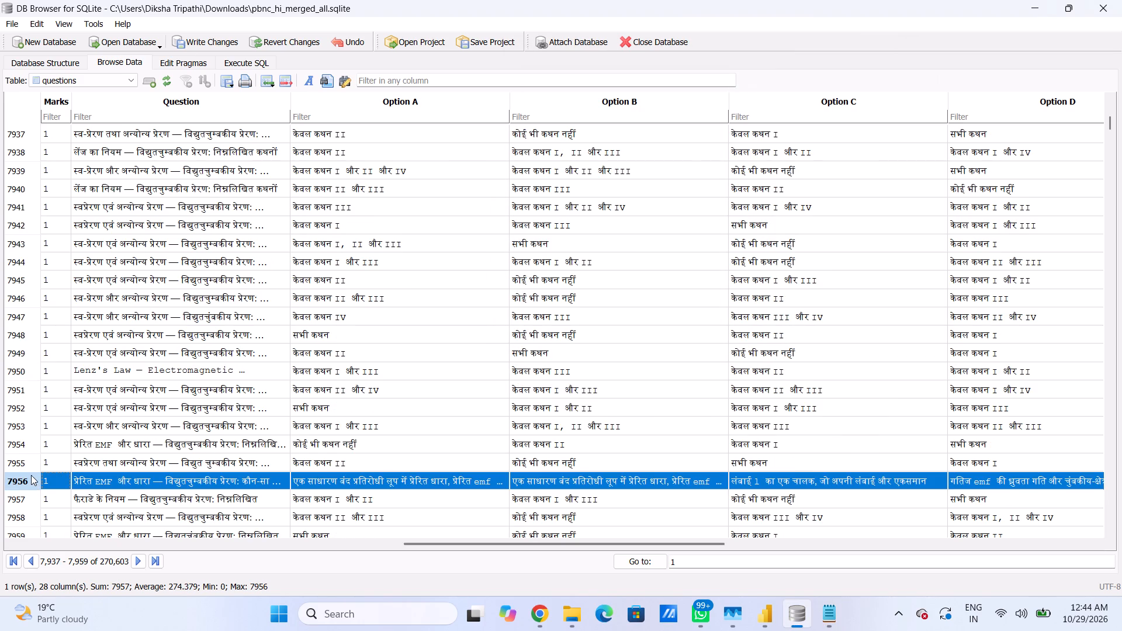
click(27, 449)
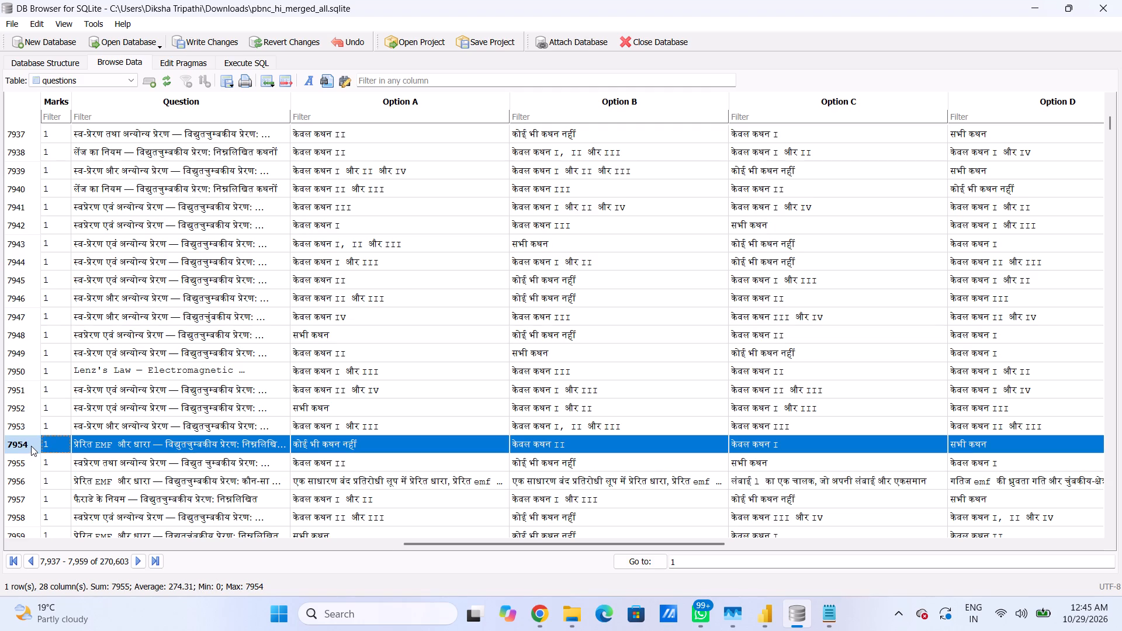
key(ctrl+c)
click(833, 617)
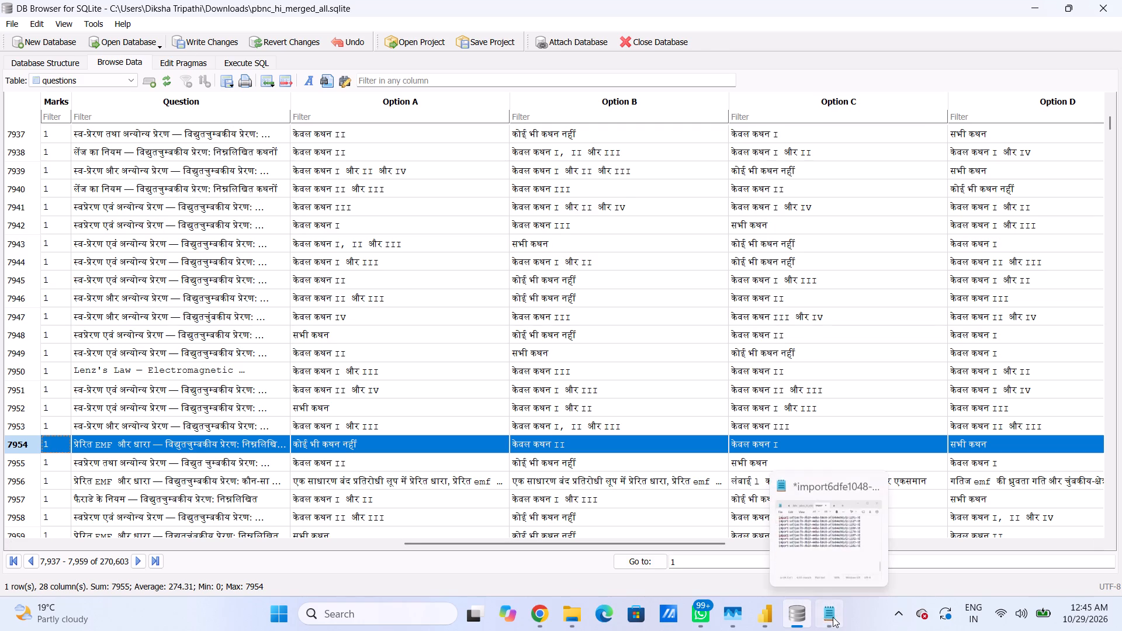
key(ctrl+v)
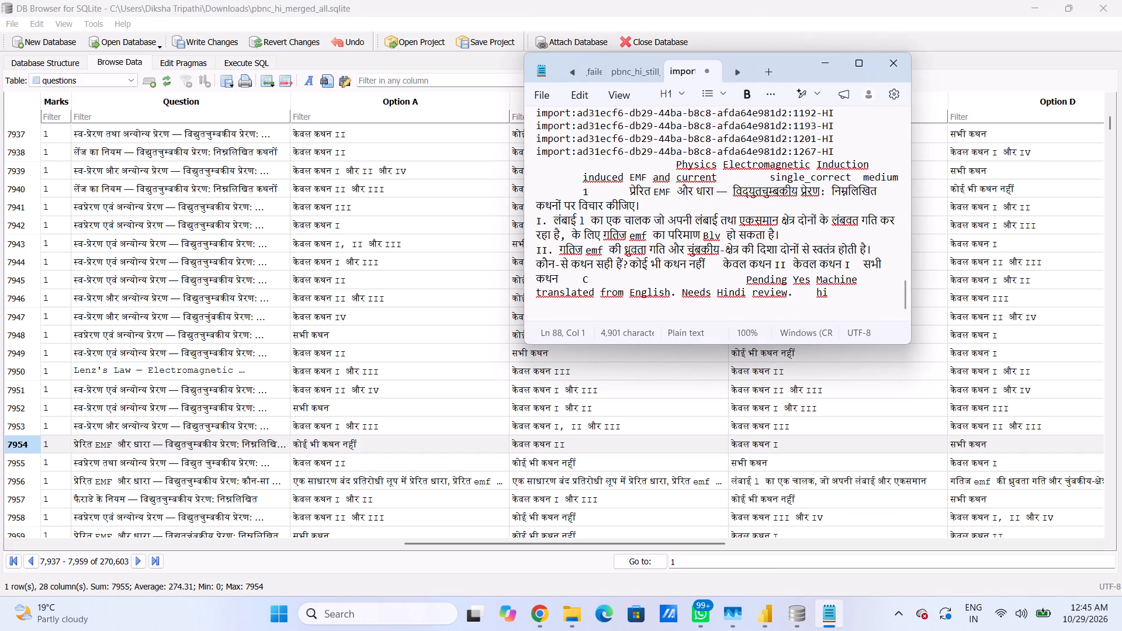
drag(536, 161, 929, 355)
key(BackSpace)
key(Return)
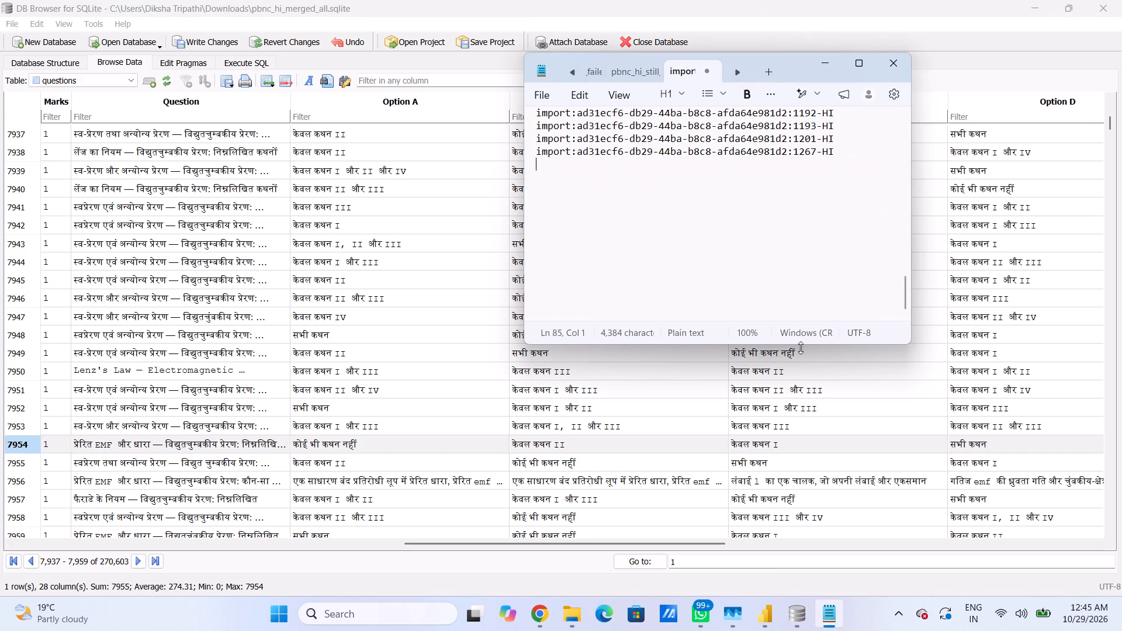
Add induced EMF and current record 7956 to the Notepad list, keeping only its question ID ending in 1265-HI, and start a new line.
click(36, 480)
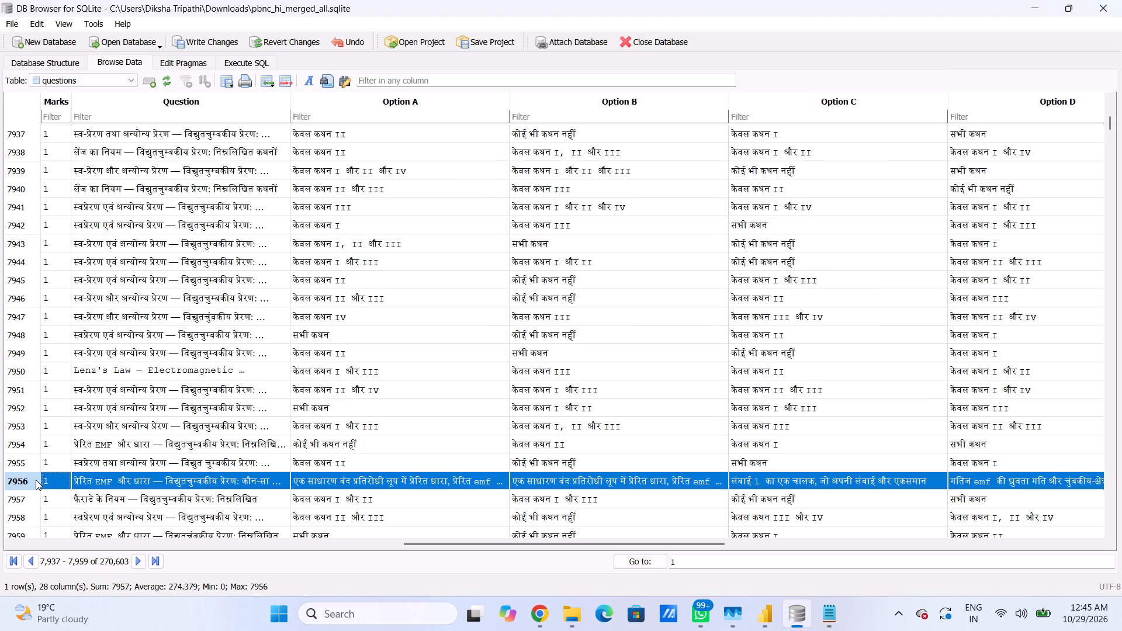
key(ctrl+c)
click(826, 609)
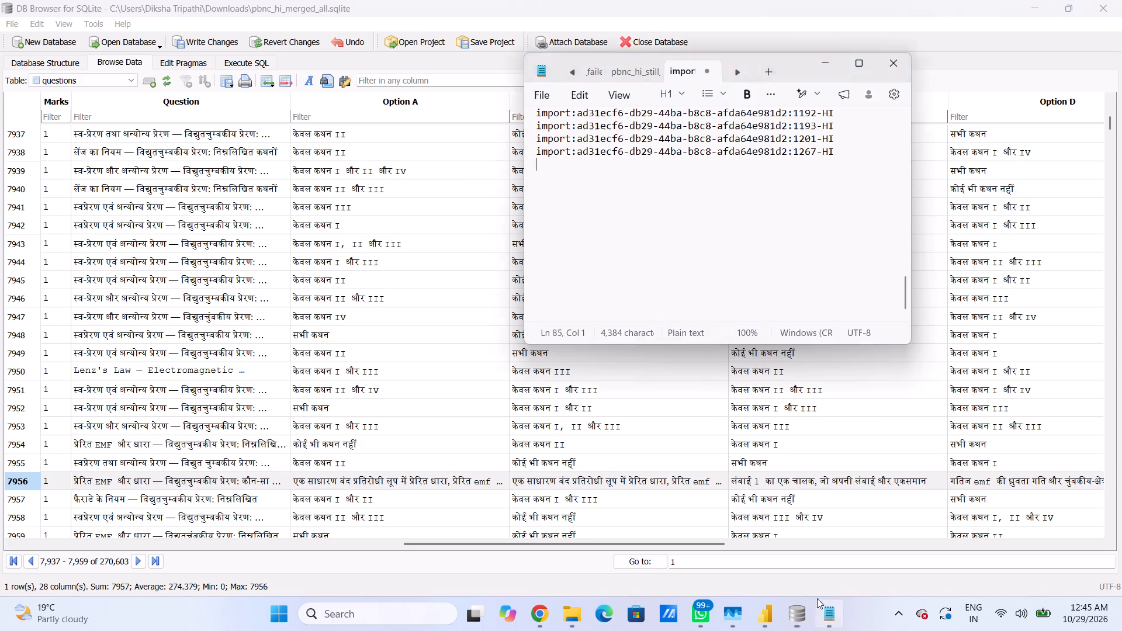
key(ctrl+v)
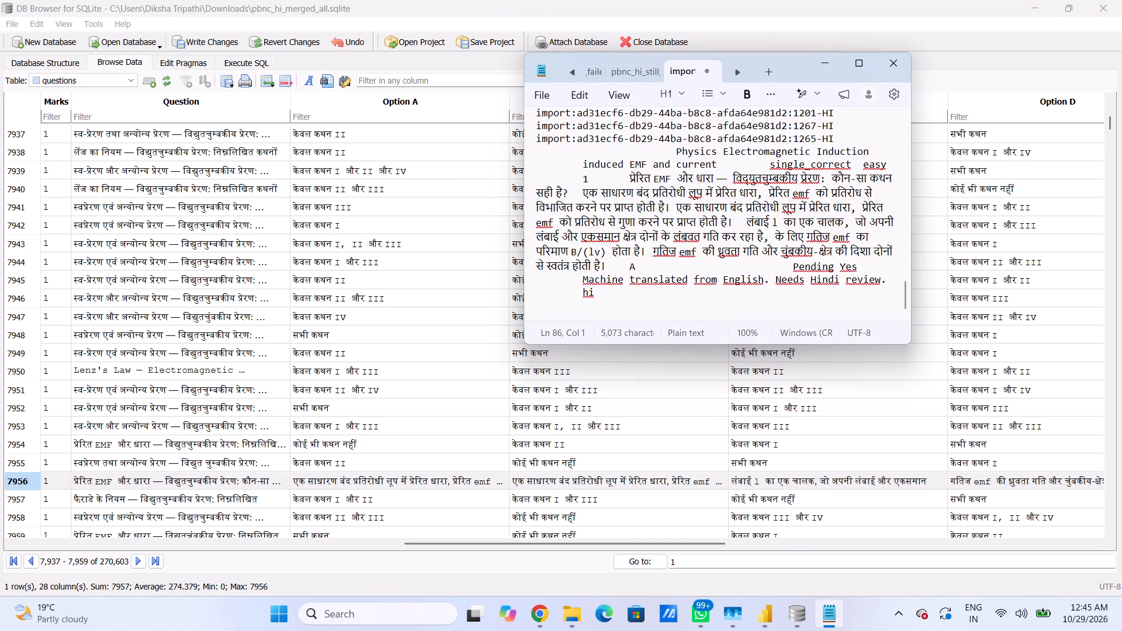
drag(536, 155, 761, 320)
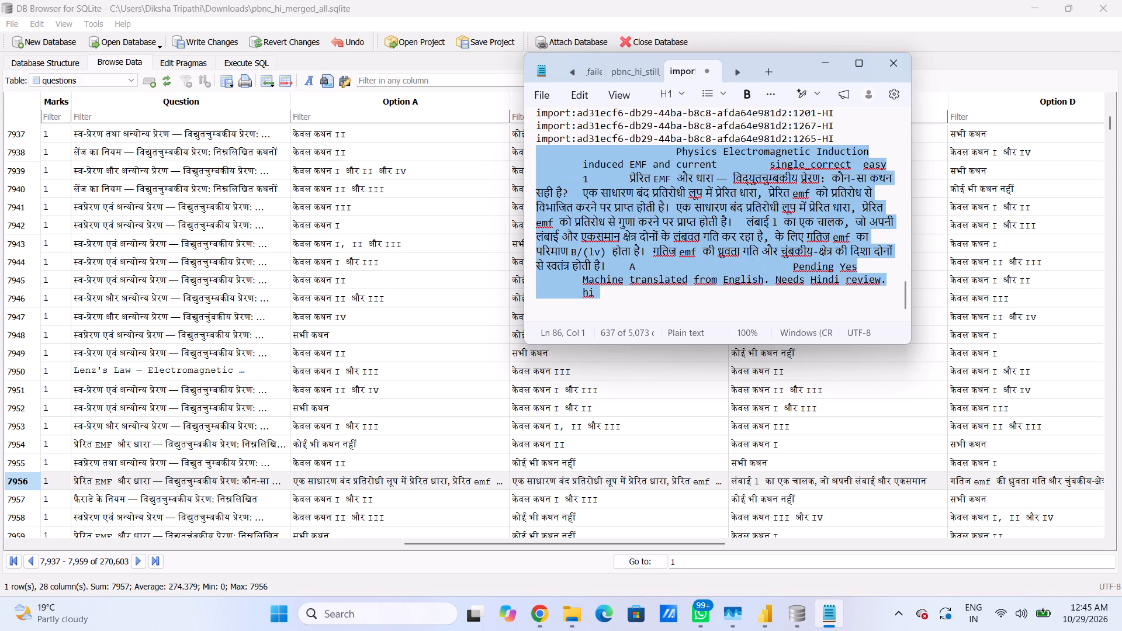
key(BackSpace)
key(Return)
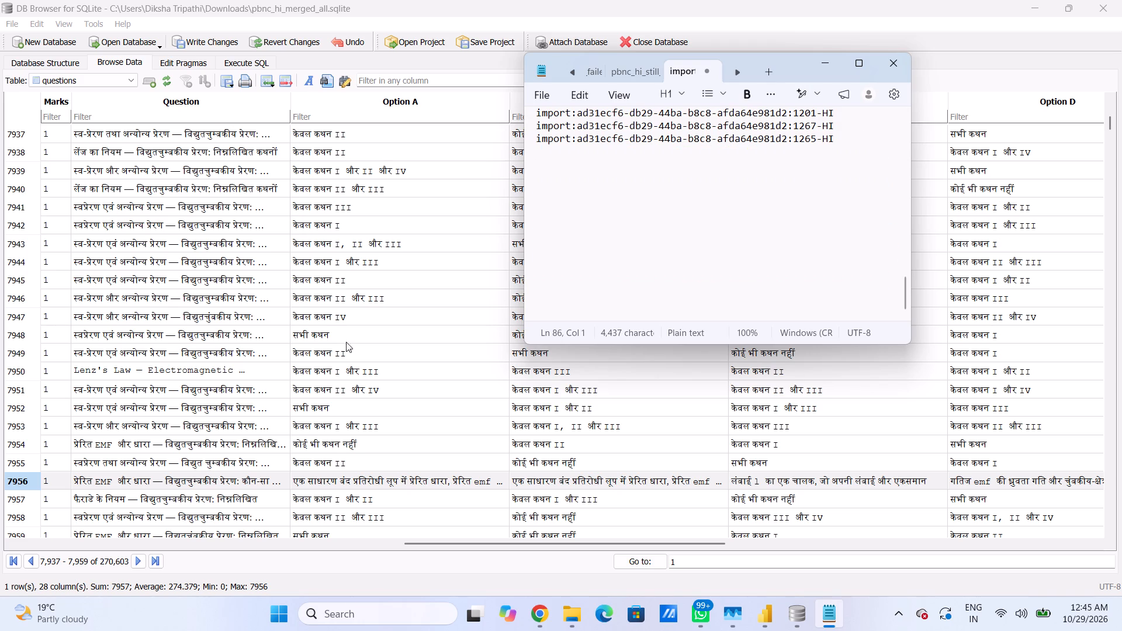
Copy the induced EMF and current records 7959 to 7964 and paste them at the end of the Notepad list.
scroll(64, 383, down, 3)
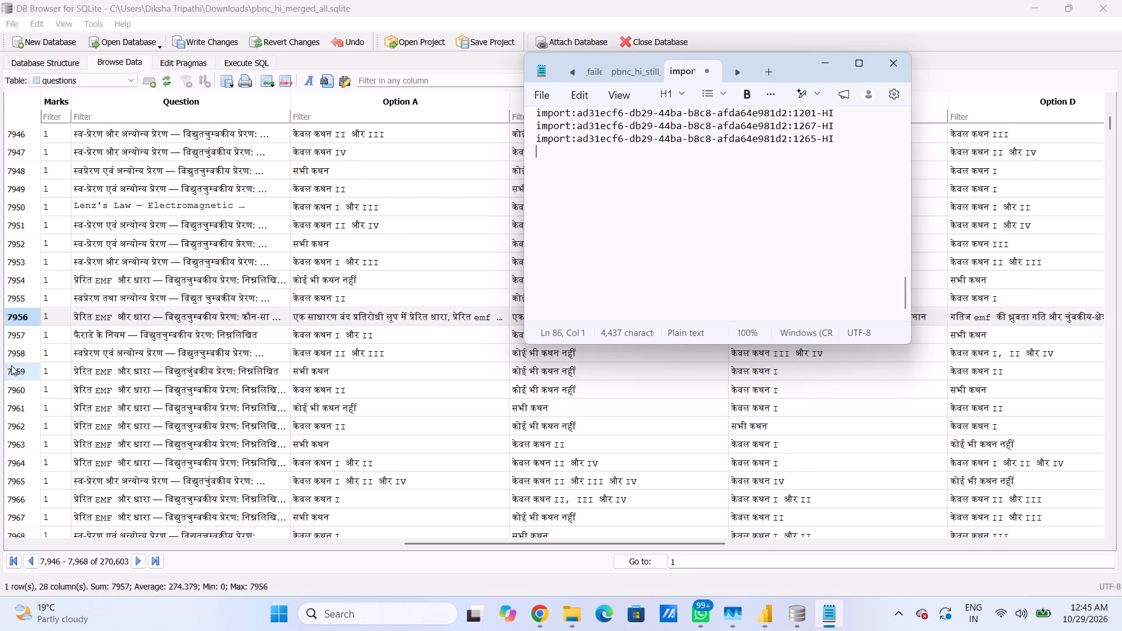
drag(11, 365, 41, 461)
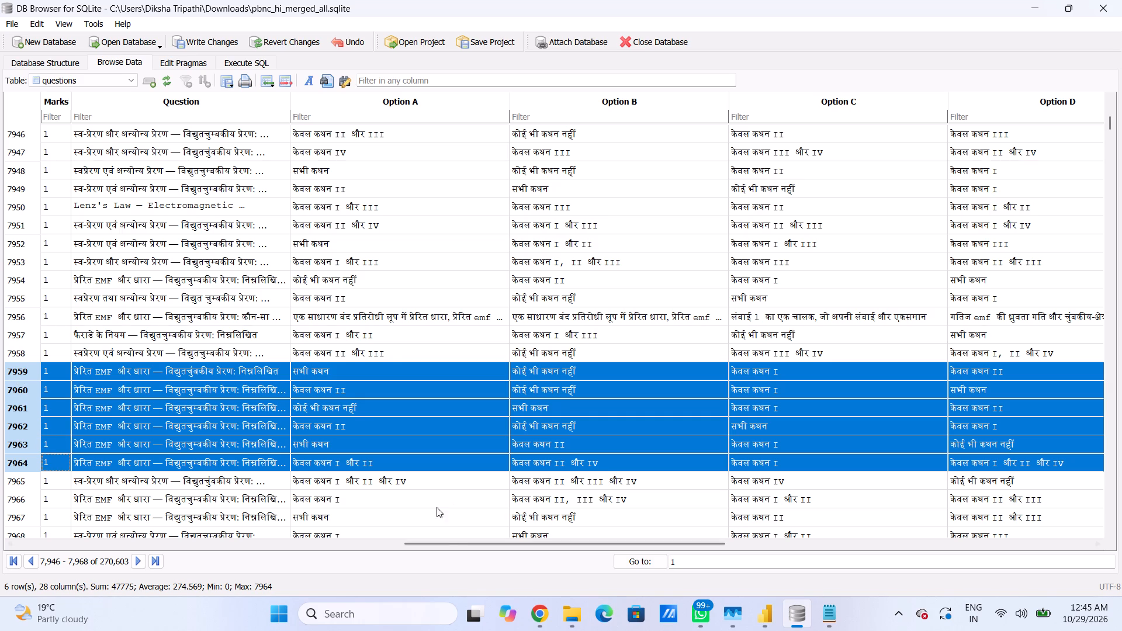
drag(454, 542, 18, 460)
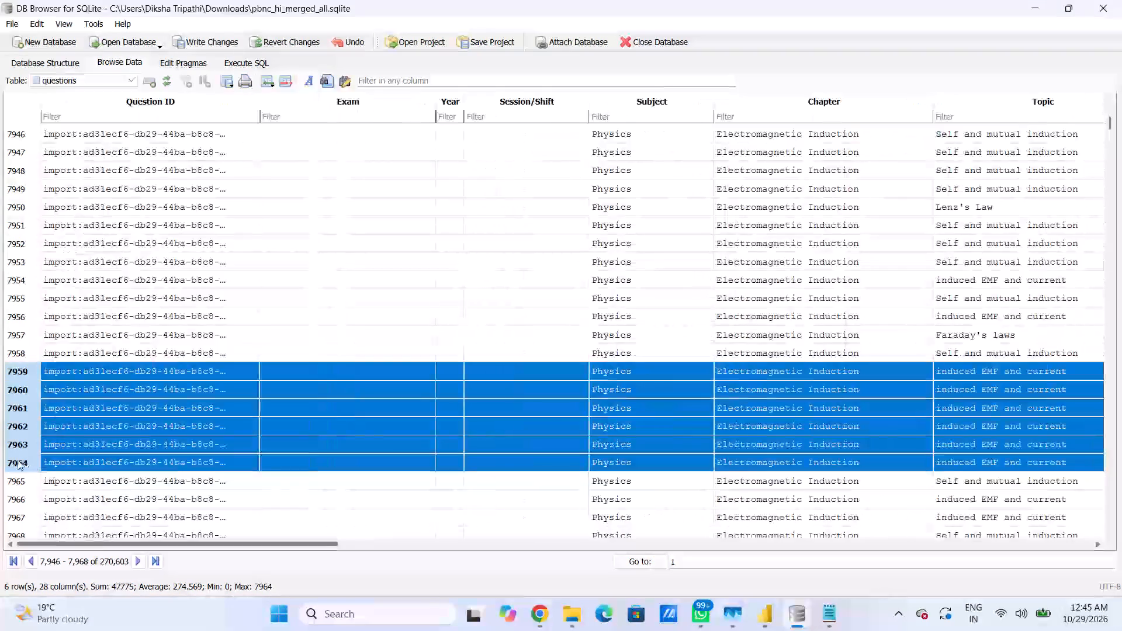
drag(18, 460, 2, 453)
click(26, 368)
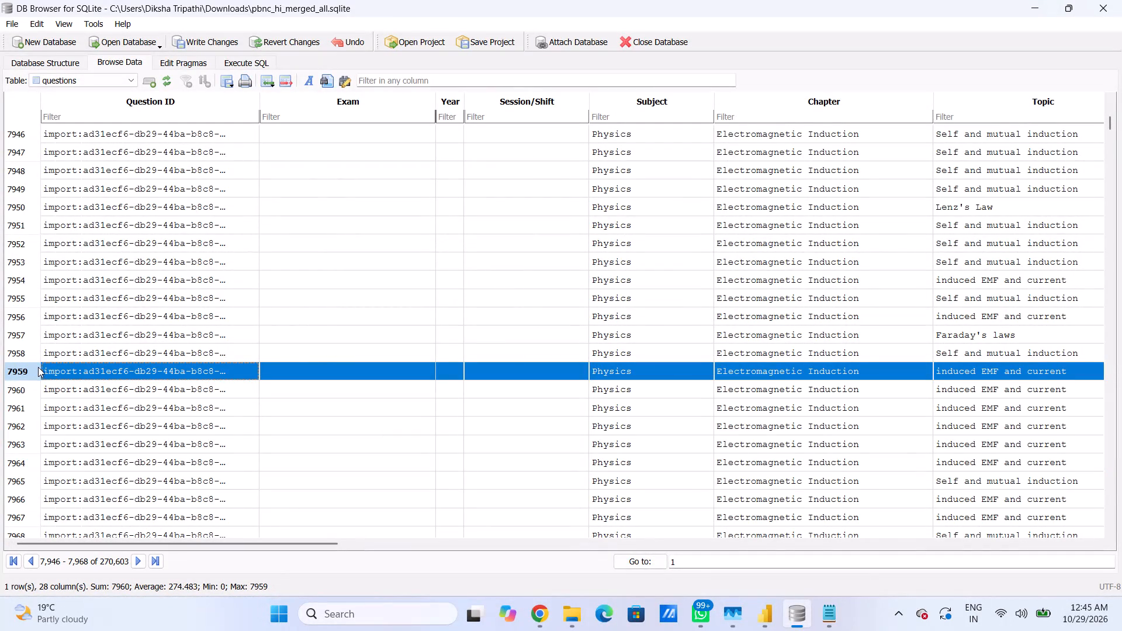
drag(39, 367, 93, 460)
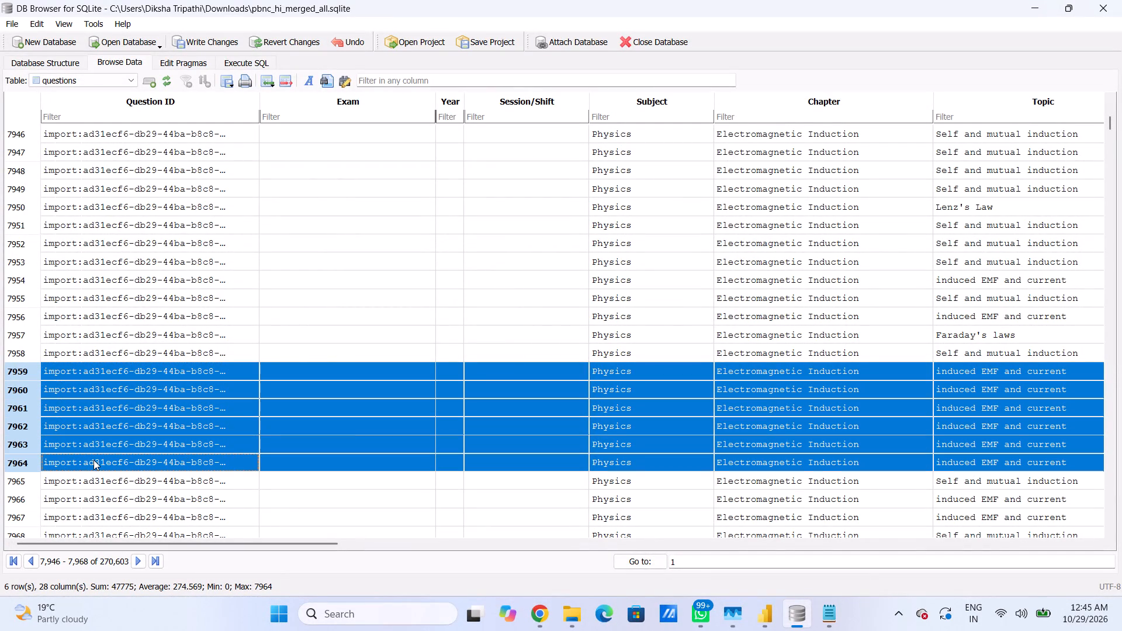
key(ctrl+c)
drag(300, 544, 651, 592)
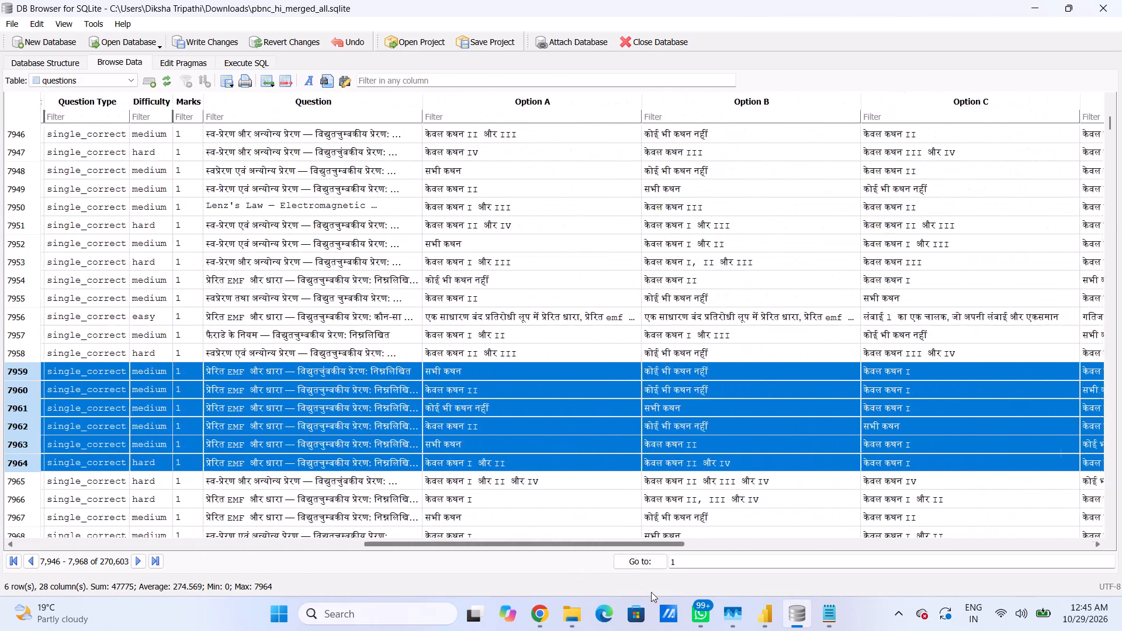
drag(651, 592, 694, 598)
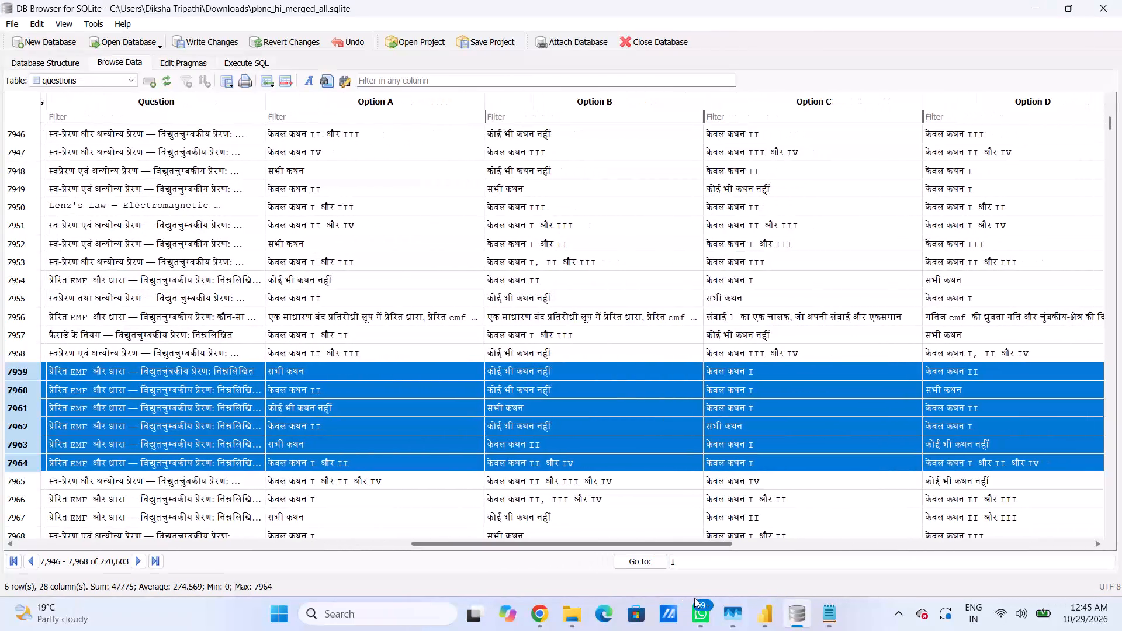
click(825, 619)
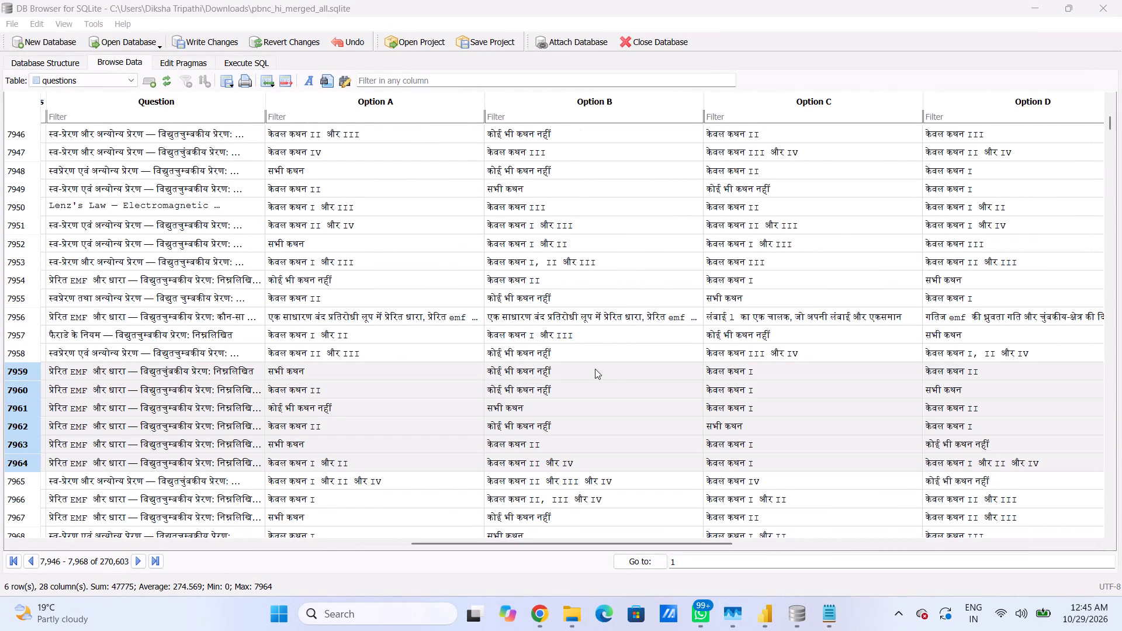
click(835, 629)
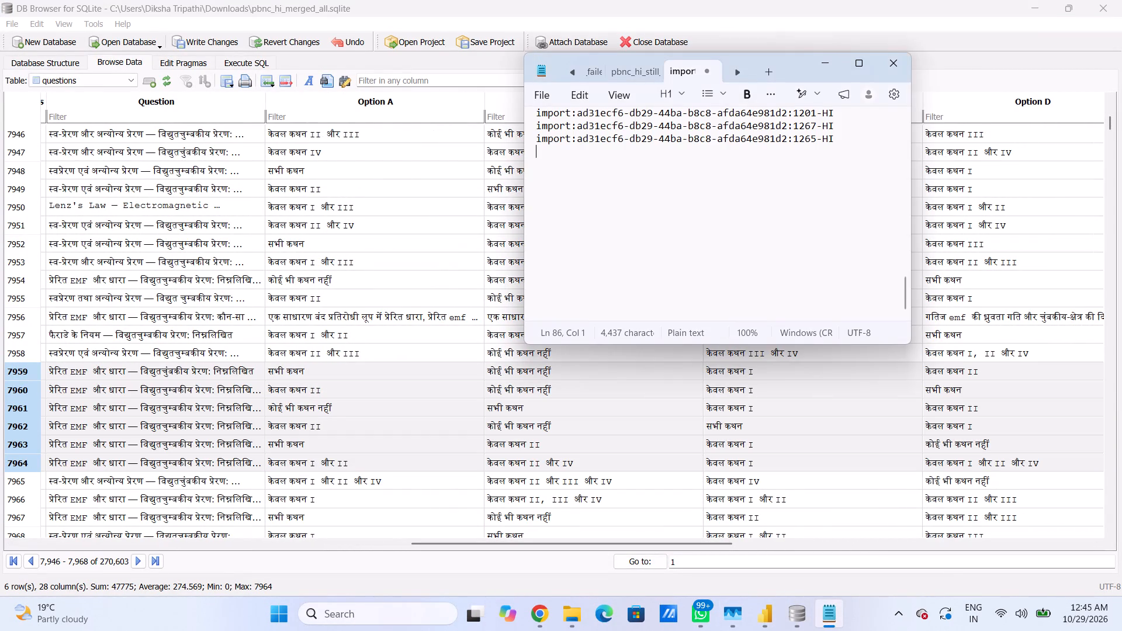
key(ctrl+v)
Delete the pasted details after the question ID ending in 1268-HI, keeping the ID ending in 1270-HI on the following line.
scroll(640, 266, up, 5)
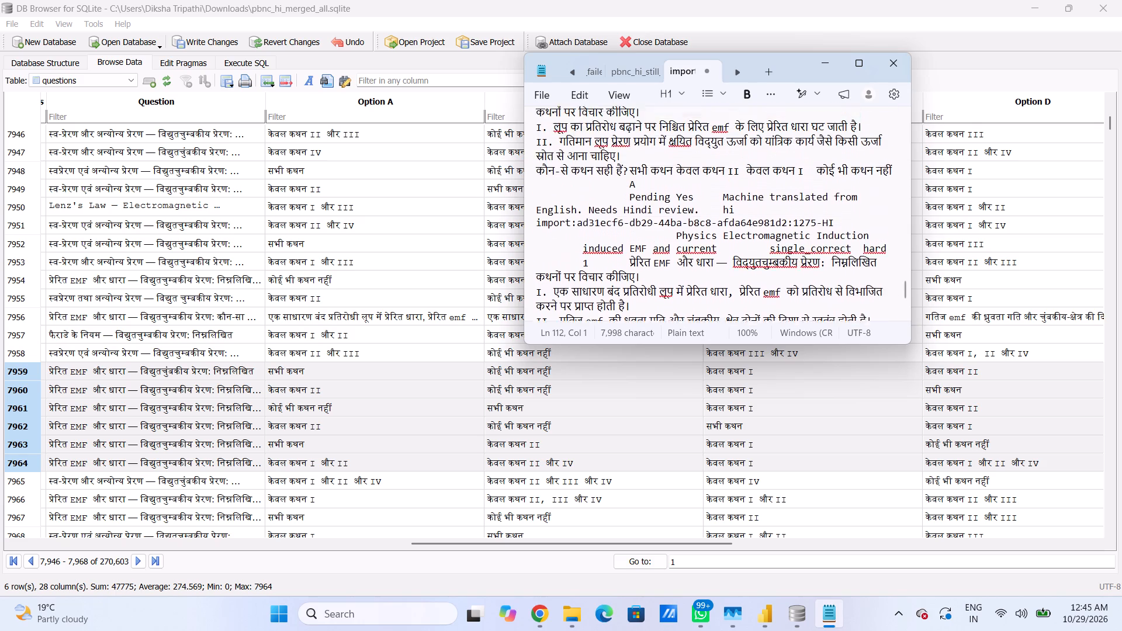
scroll(641, 266, up, 6)
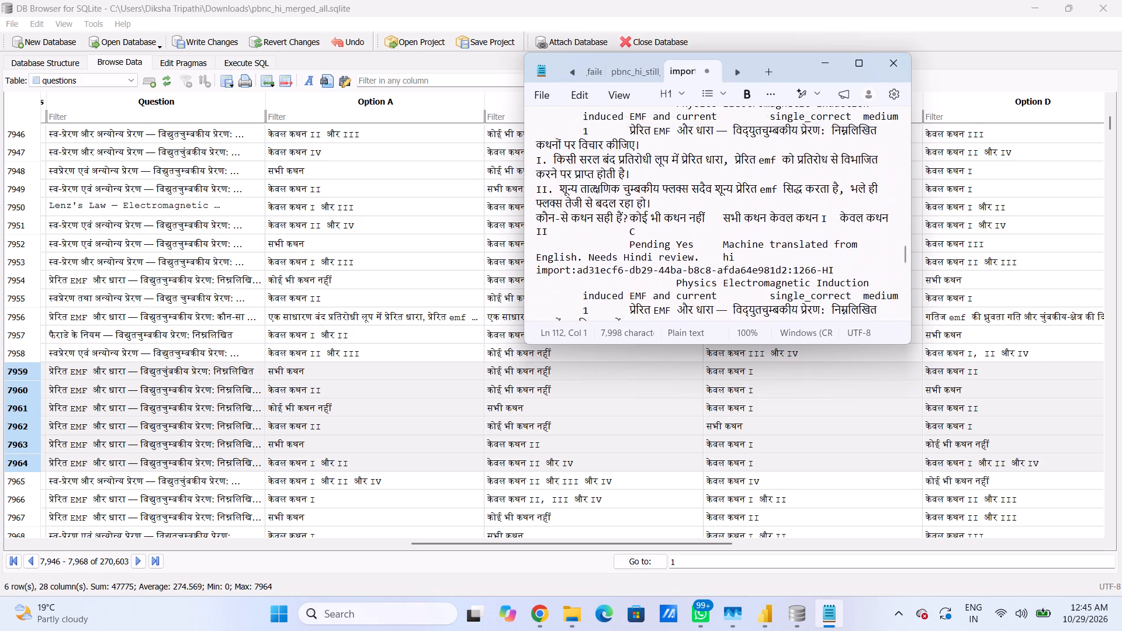
scroll(641, 266, up, 6)
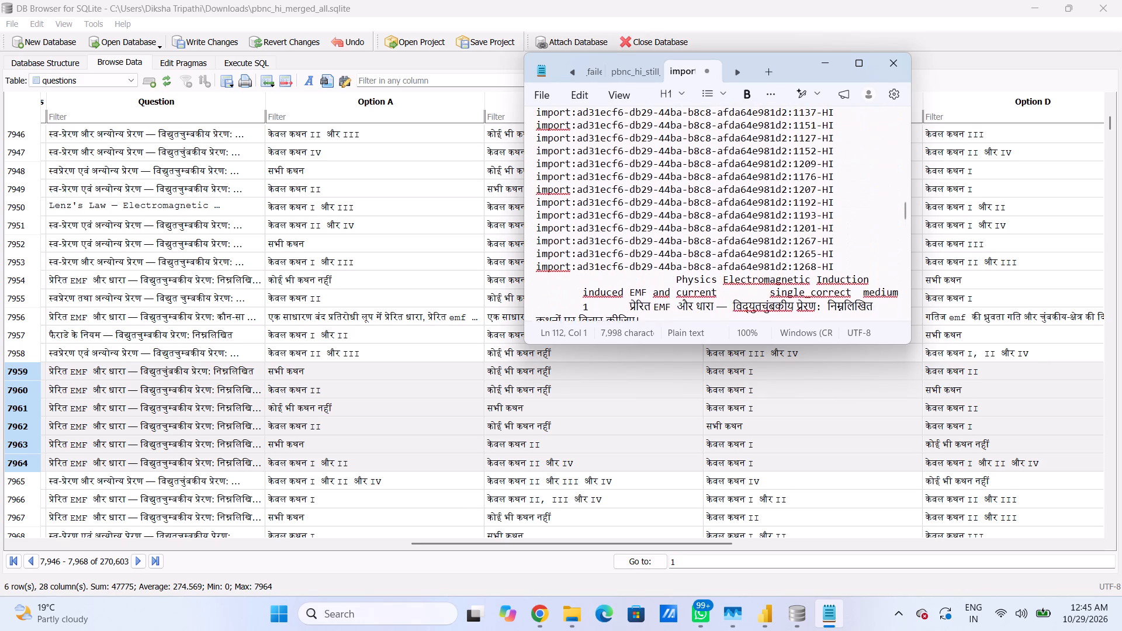
scroll(641, 266, up, 2)
scroll(641, 266, down, 3)
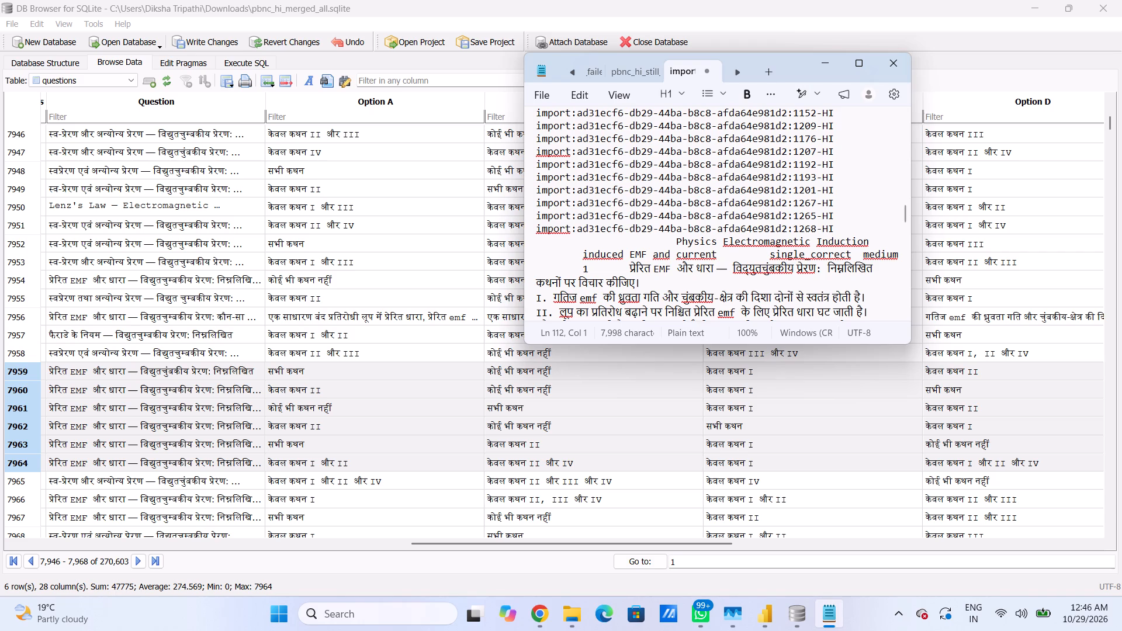
drag(539, 241, 552, 263)
scroll(546, 247, down, 2)
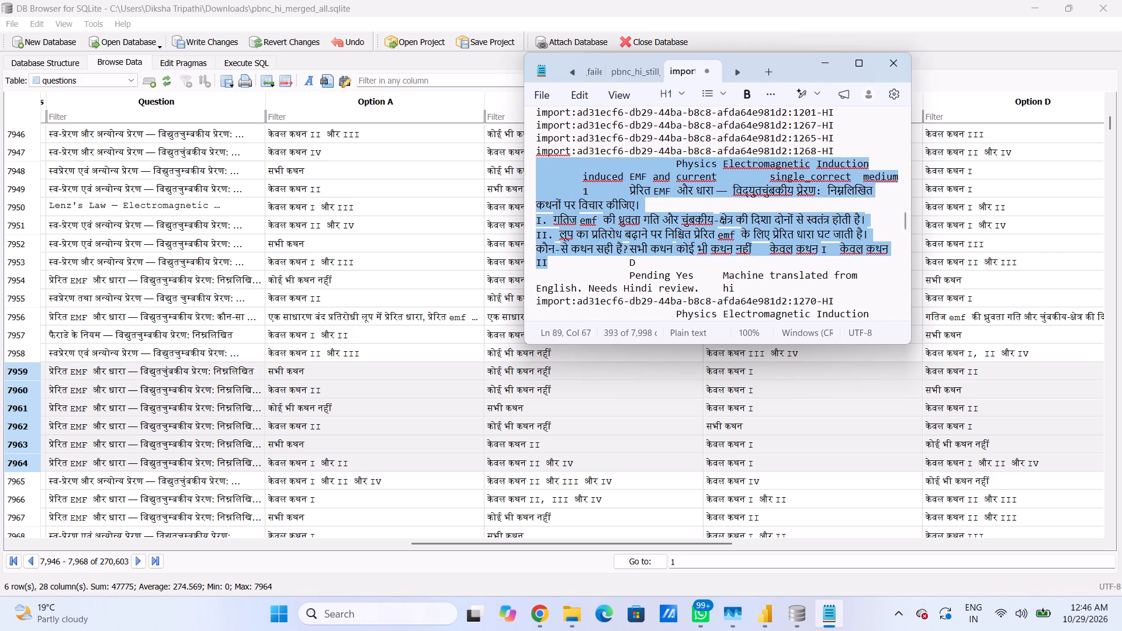
drag(552, 263, 539, 291)
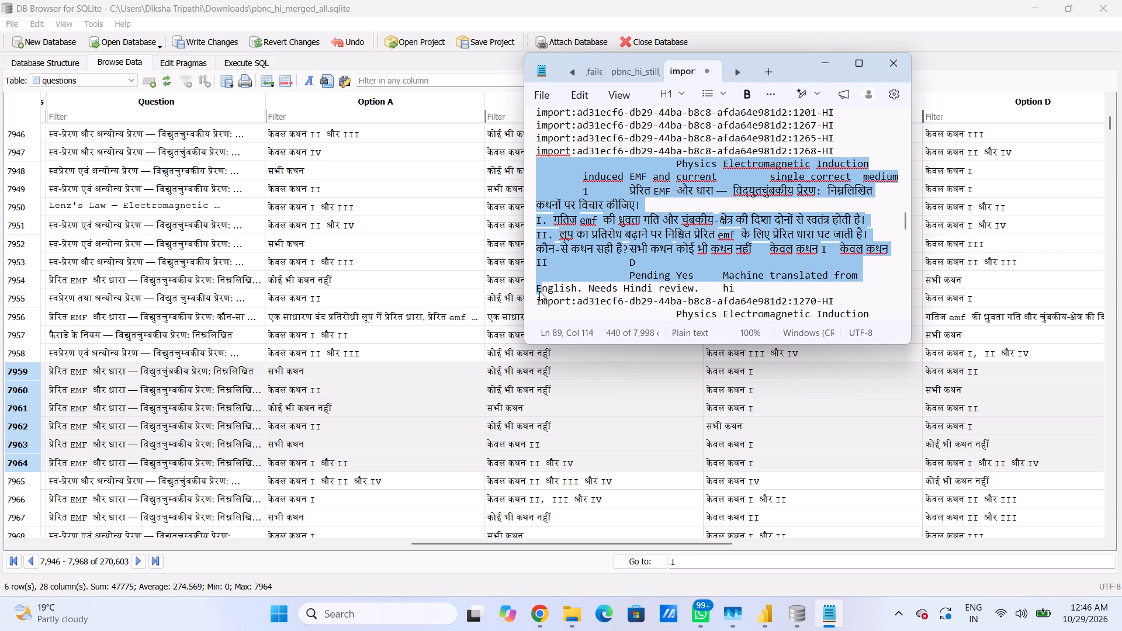
key(BackSpace)
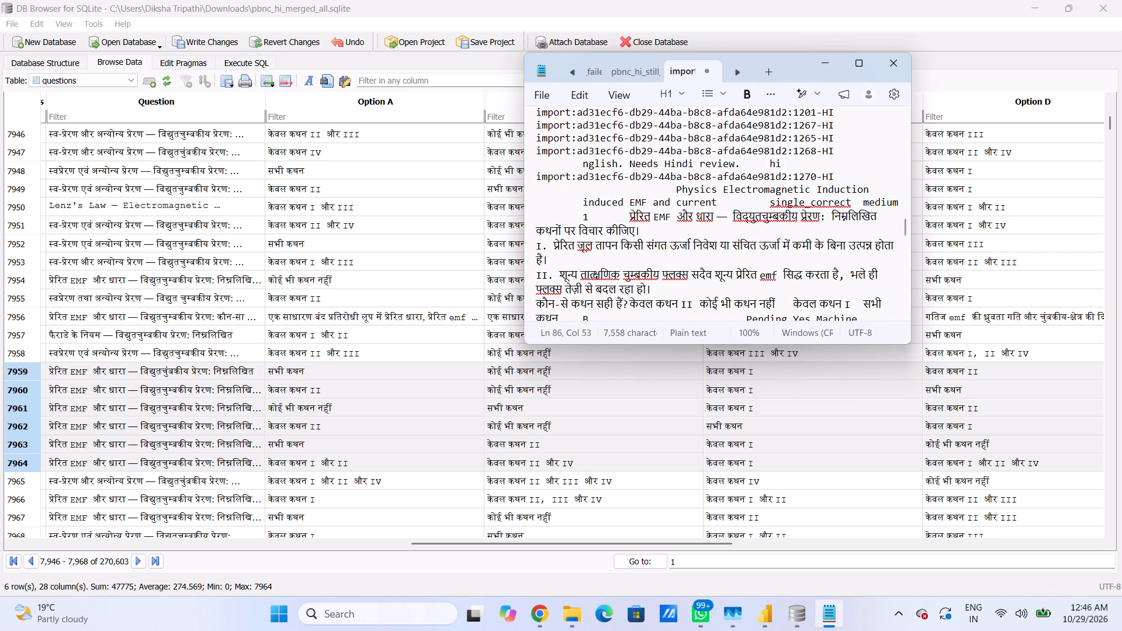
drag(538, 157, 841, 160)
key(BackSpace)
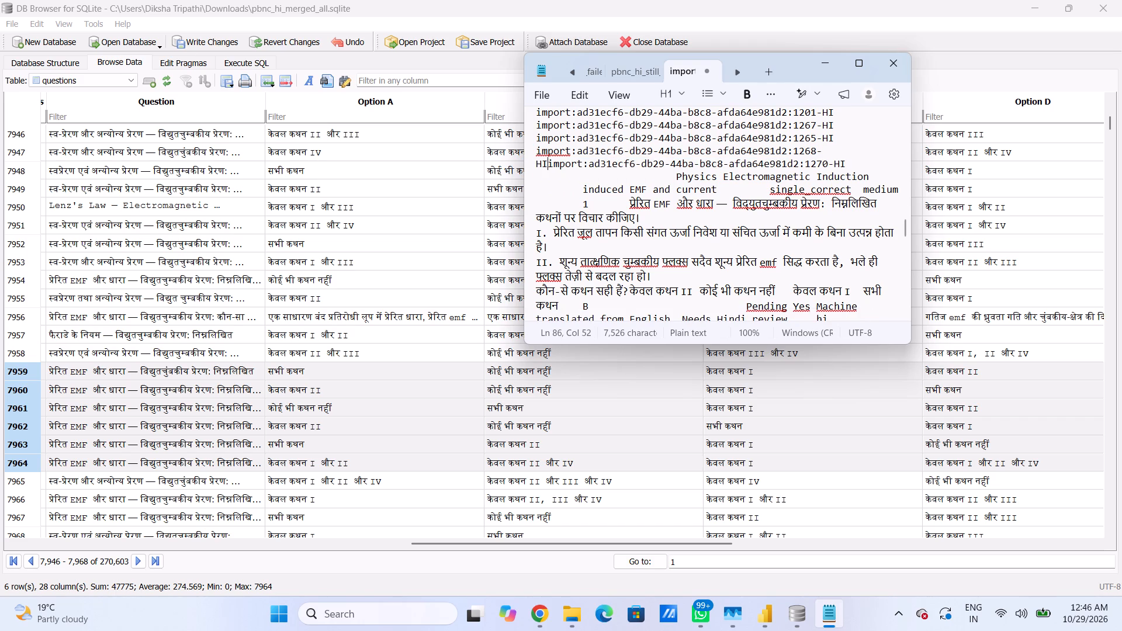
key(Return)
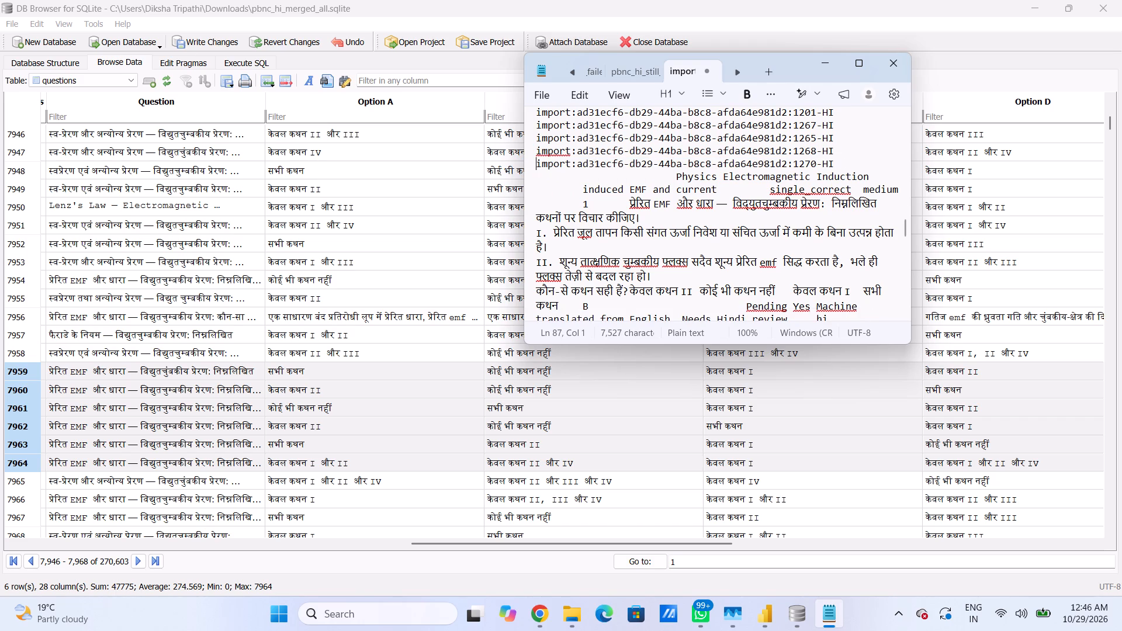
Delete the record details after the question ID ending in 1270-HI, keeping the ID ending in 1271-HI on its own line.
drag(537, 174, 543, 214)
scroll(541, 211, down, 1)
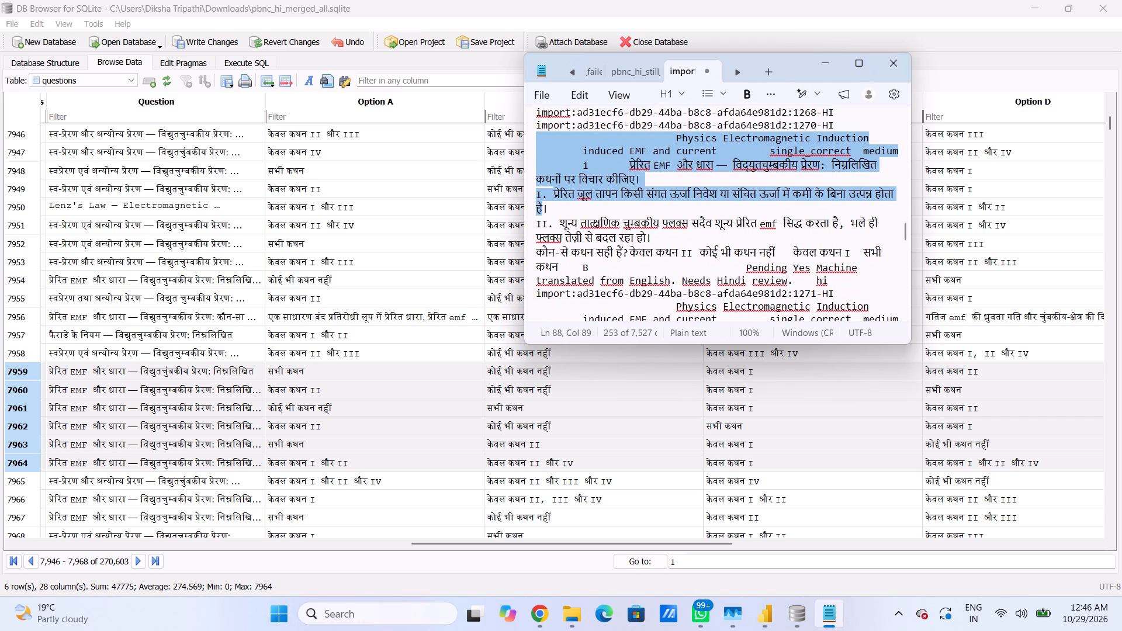
drag(543, 214, 708, 305)
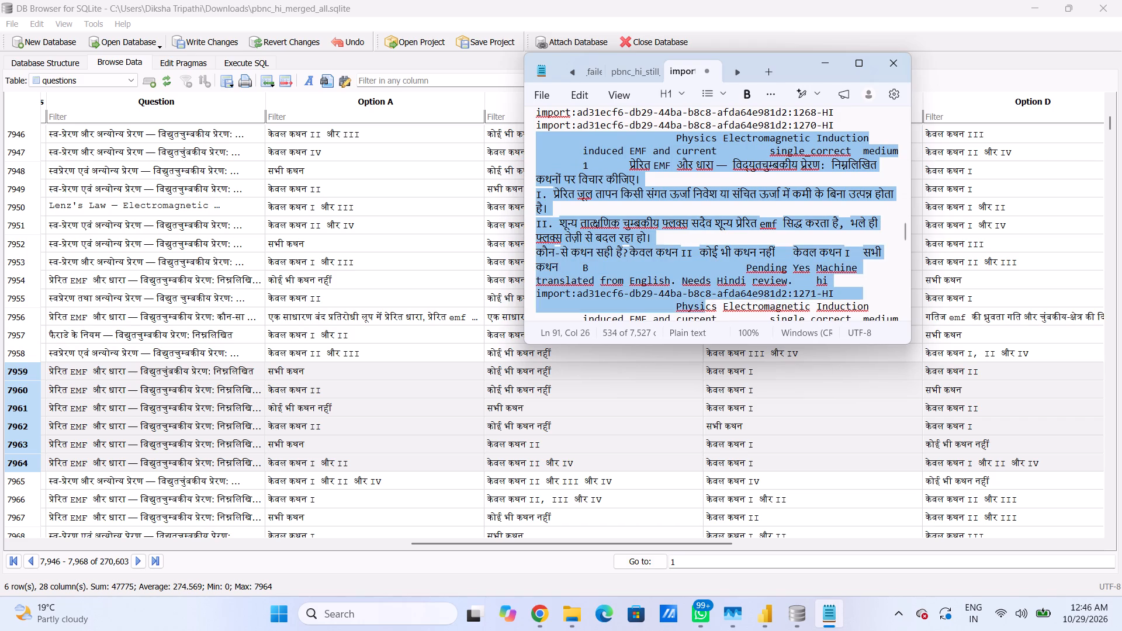
drag(708, 305, 907, 284)
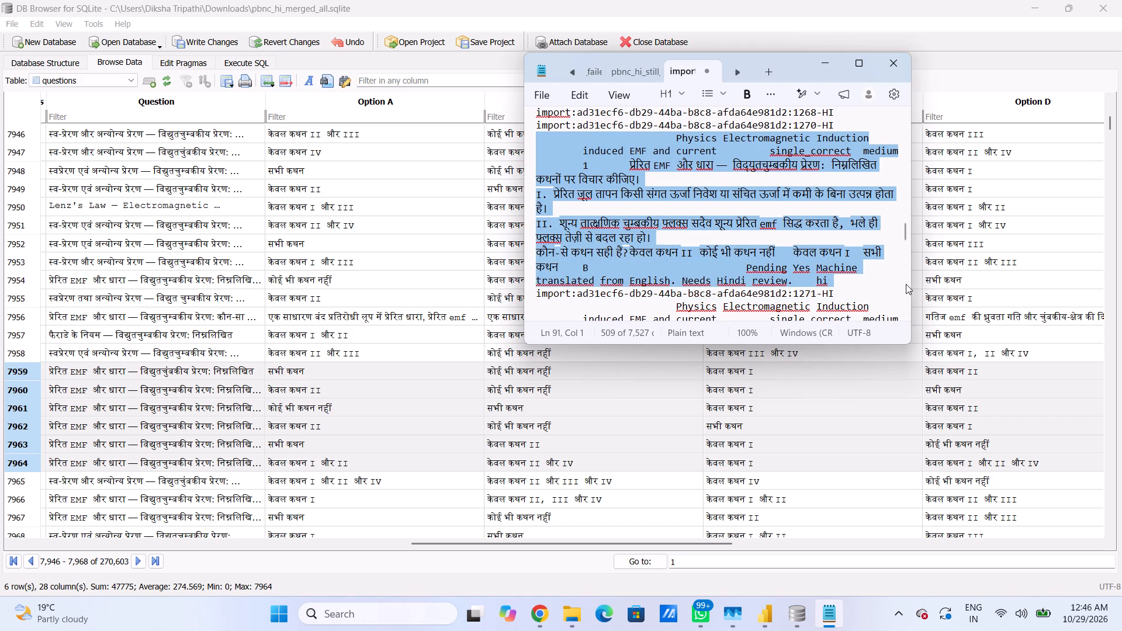
key(BackSpace)
key(BackSpace)
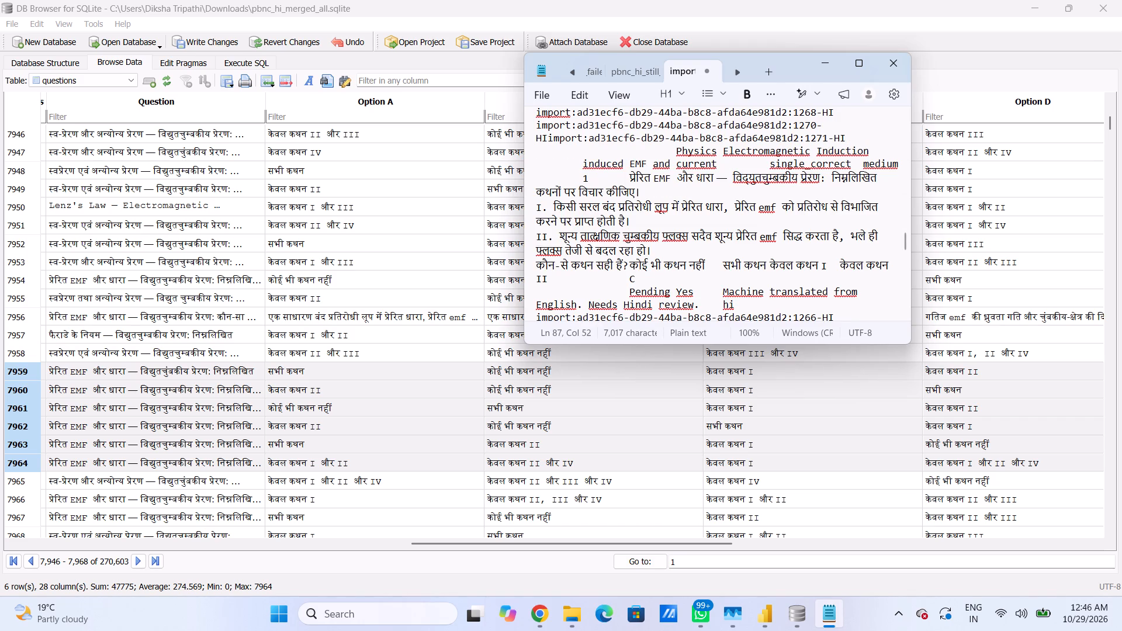
key(Return)
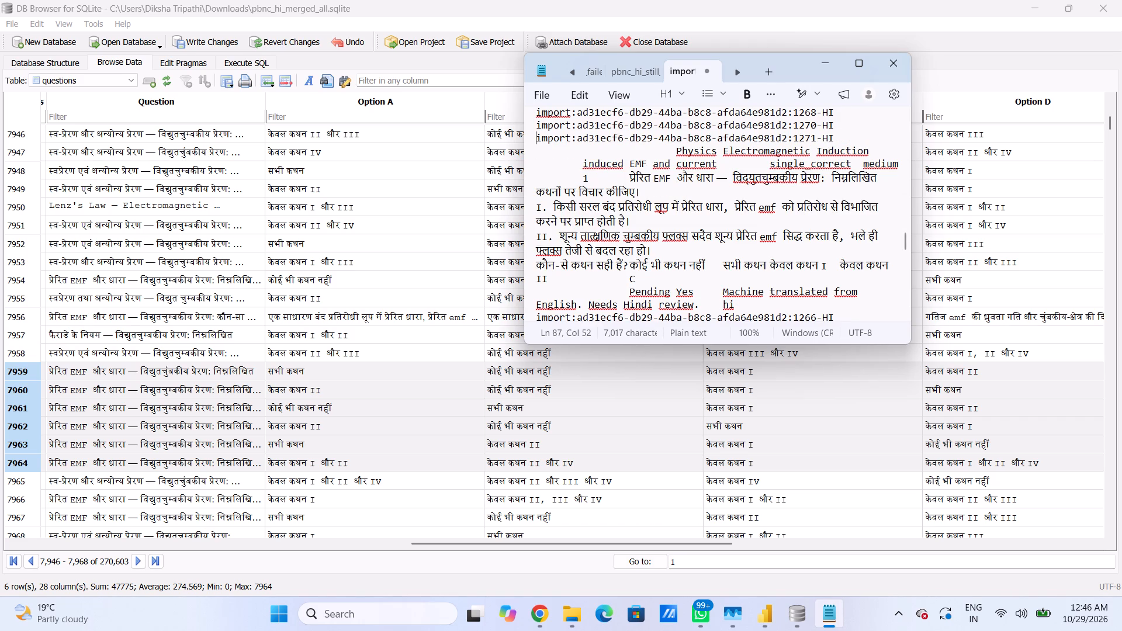
Delete the record details after the question ID ending in 1271-HI so the ID ending in 1266-HI directly follows it.
click(859, 133)
key(Return)
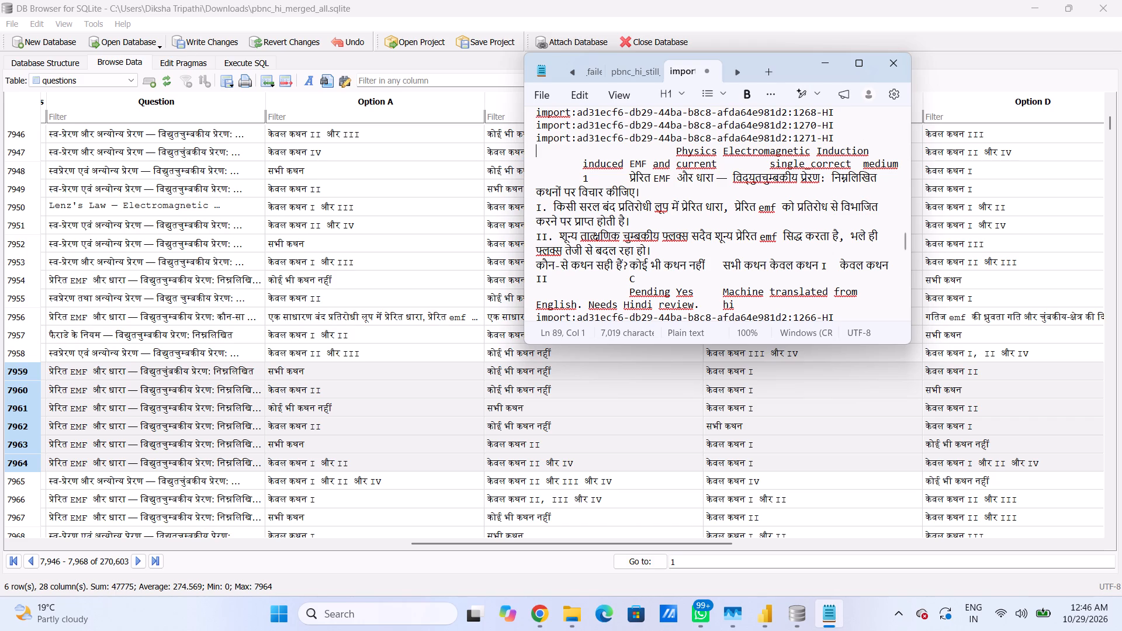
drag(537, 148, 569, 221)
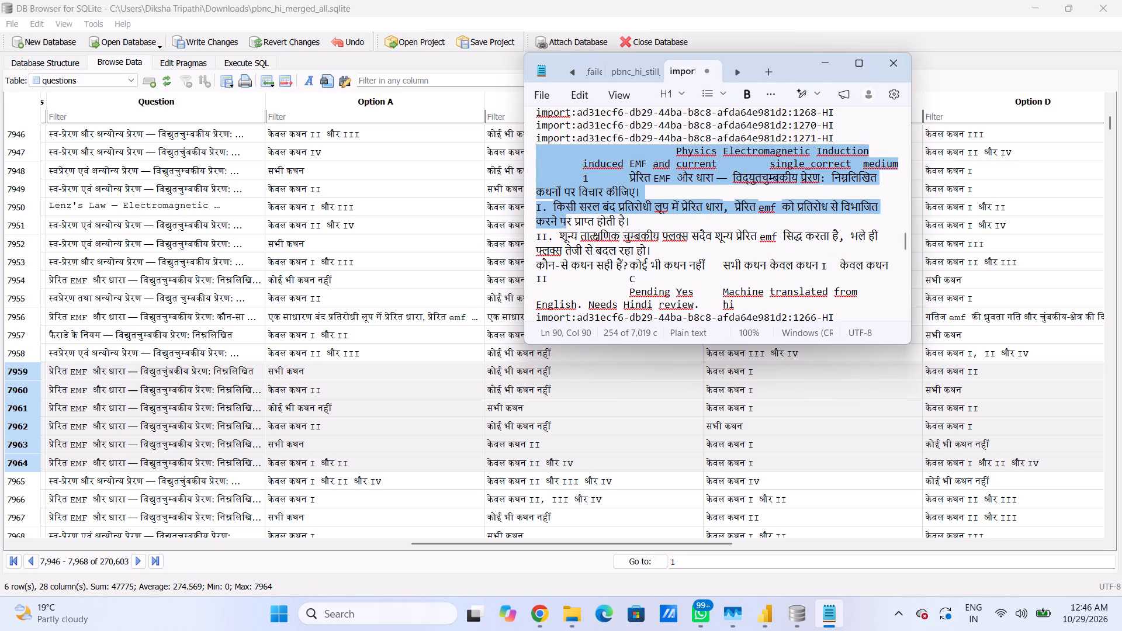
drag(569, 221, 855, 269)
scroll(570, 223, down, 1)
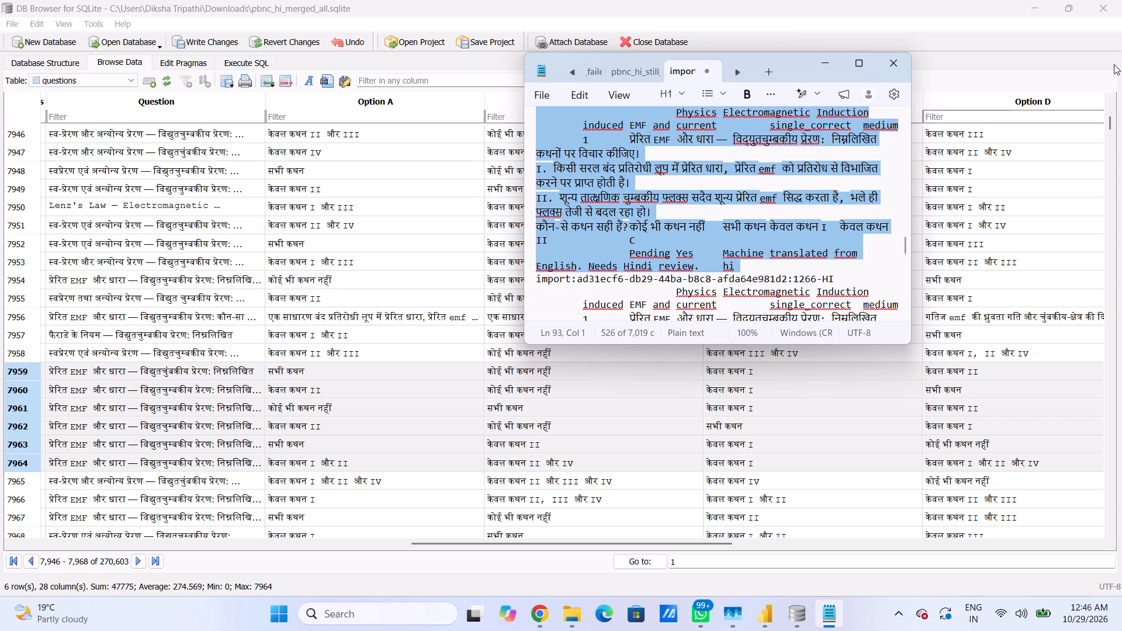
key(BackSpace)
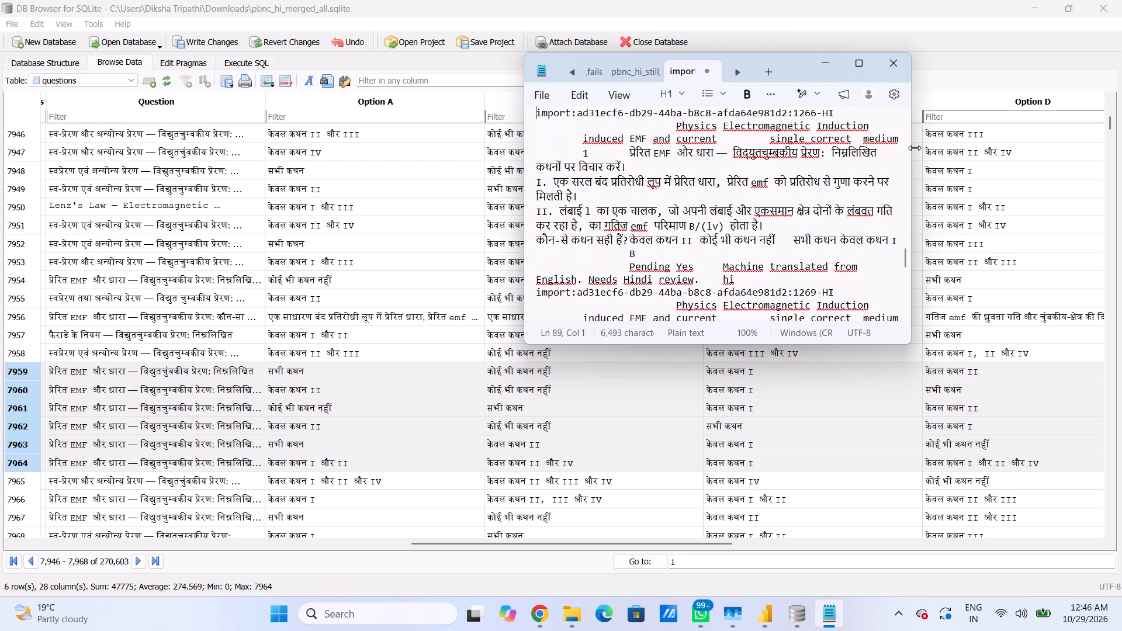
Delete the record details after the question ID ending in 1266-HI so the ID ending in 1269-HI directly follows it.
scroll(747, 248, up, 1)
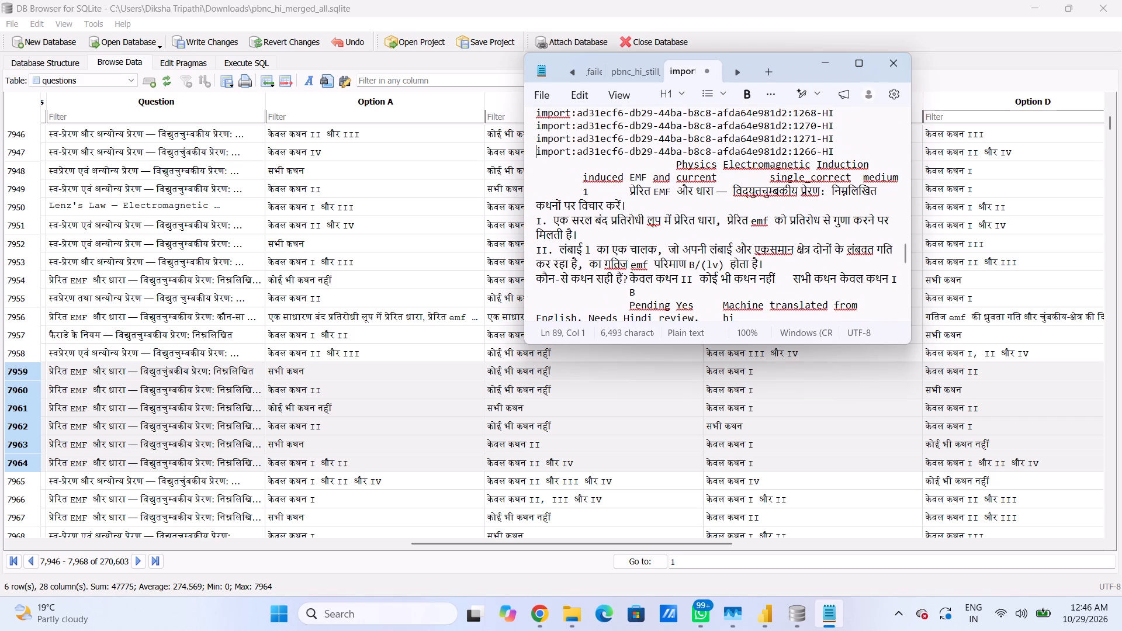
click(868, 149)
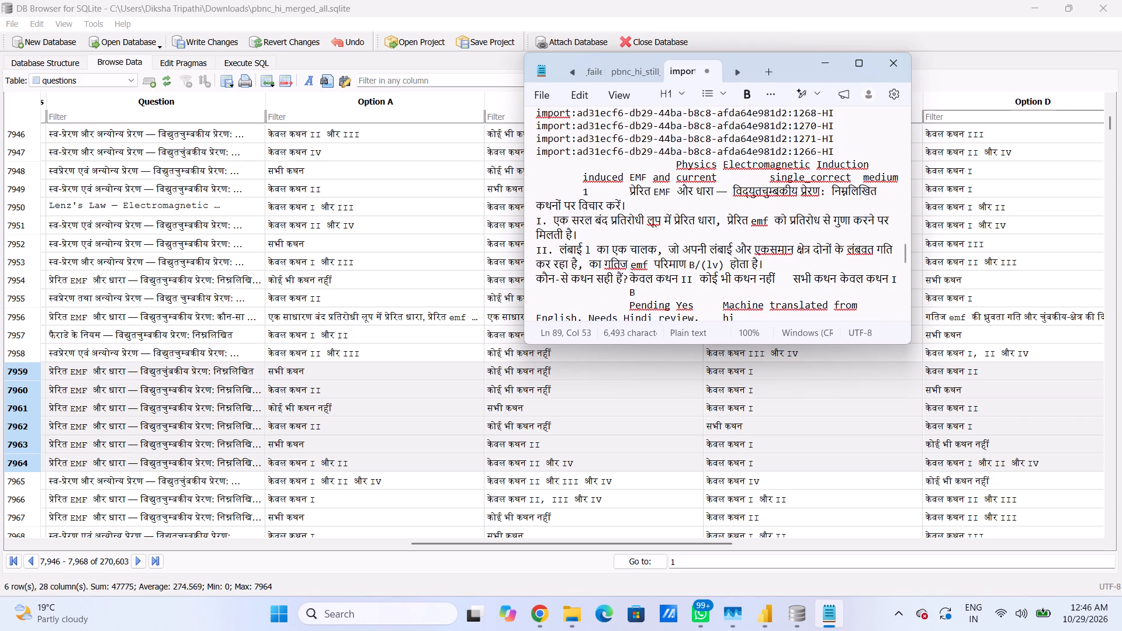
key(Return)
key(Return)
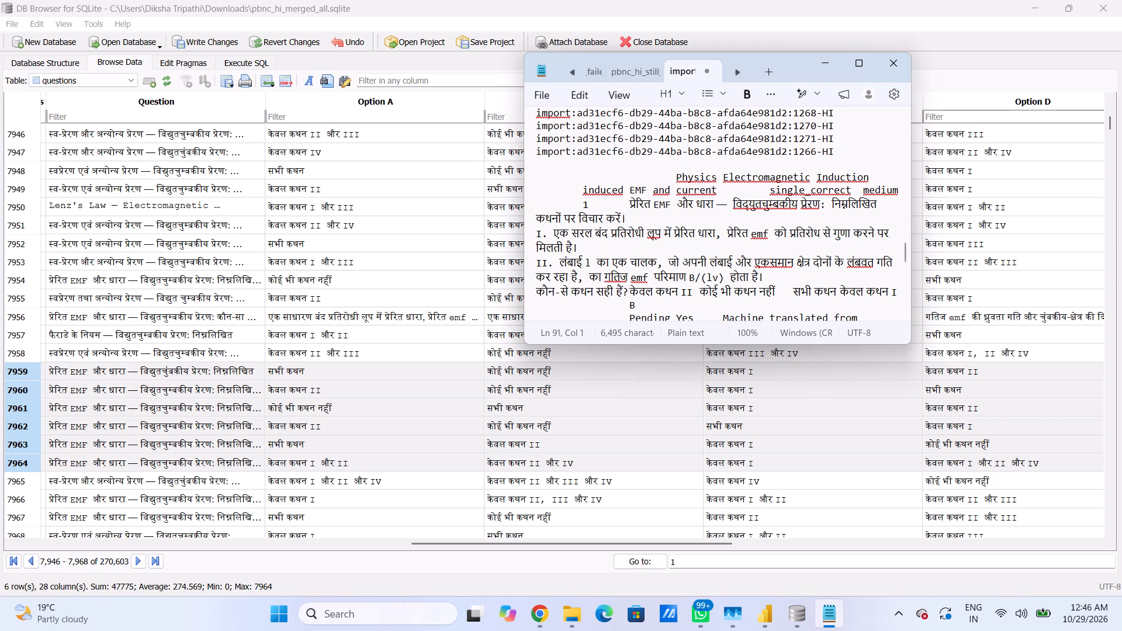
drag(536, 170, 614, 255)
scroll(613, 255, down, 1)
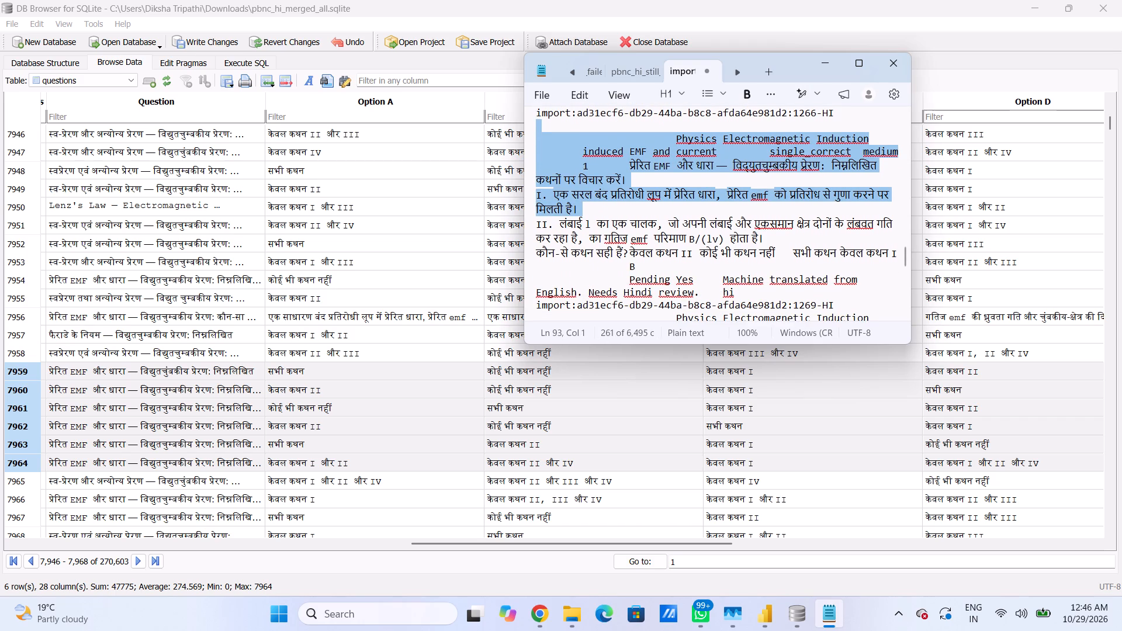
drag(614, 255, 780, 250)
scroll(631, 268, down, 1)
key(BackSpace)
Delete all remaining text after the question ID ending in 1269-HI, including the record ending in 1275-HI, leaving an empty line below the ID.
scroll(654, 219, up, 2)
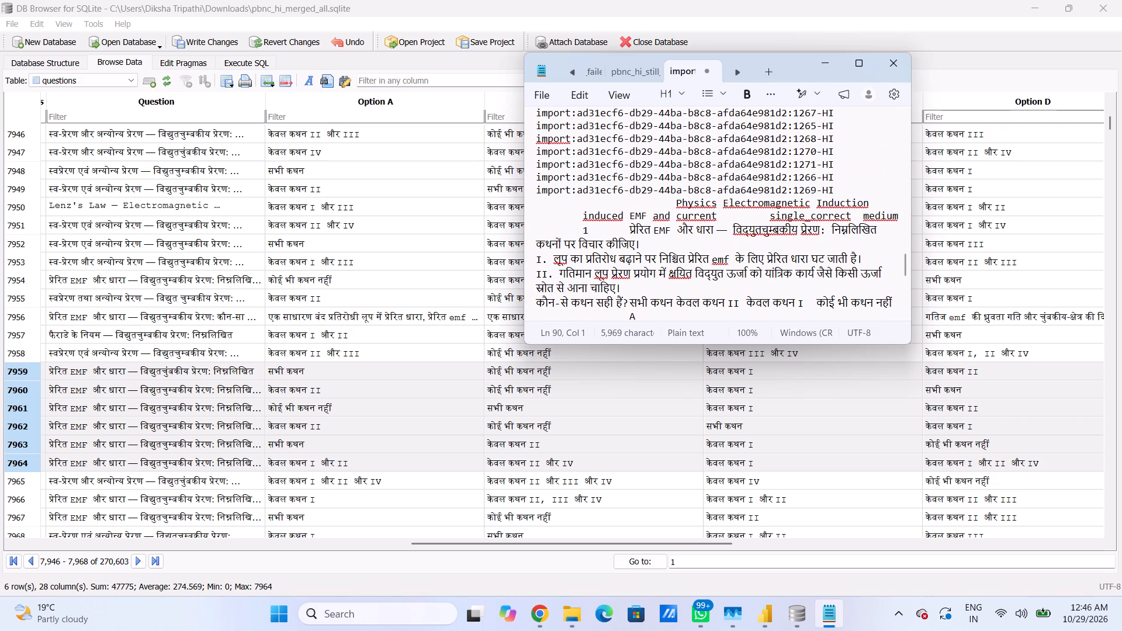
click(854, 188)
key(Return)
drag(538, 203, 558, 221)
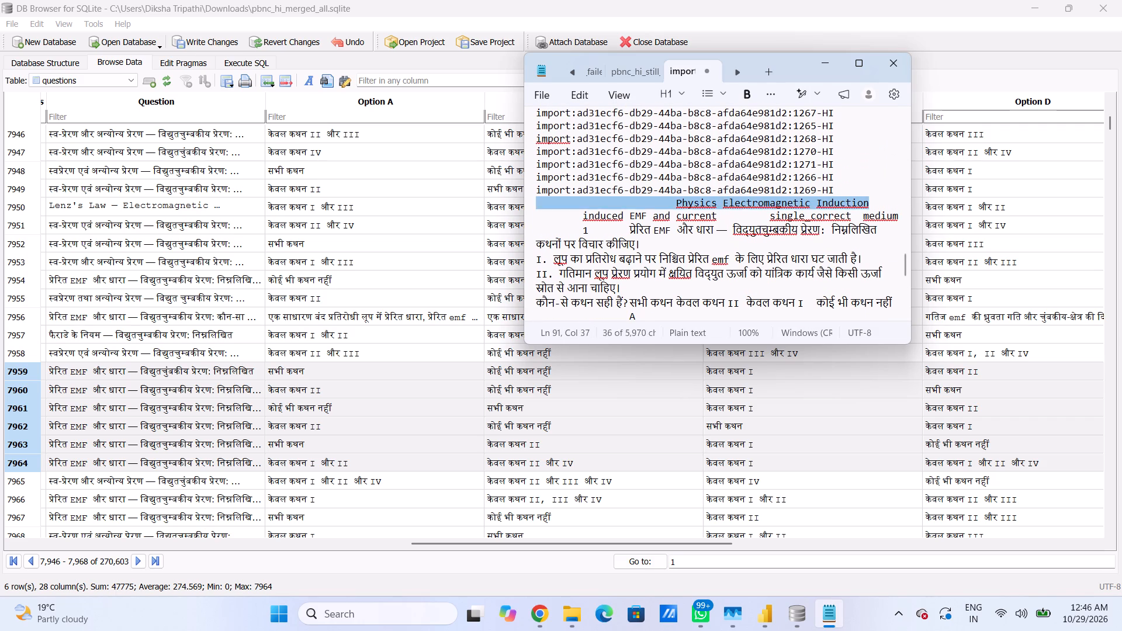
drag(558, 221, 662, 249)
scroll(590, 254, down, 2)
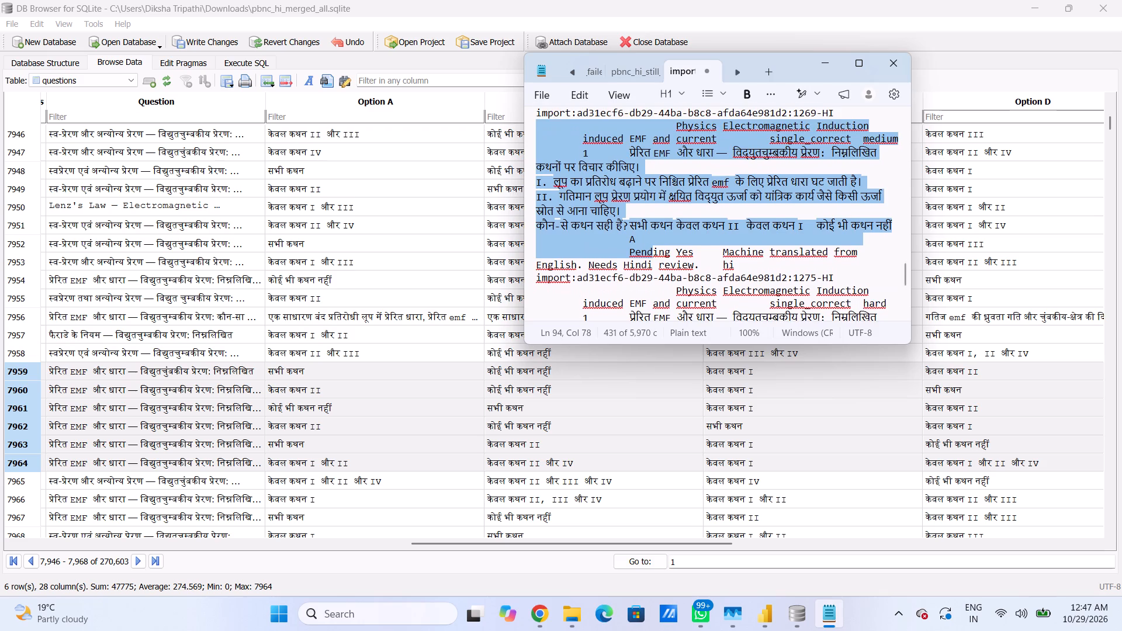
drag(662, 249, 688, 209)
scroll(662, 249, down, 2)
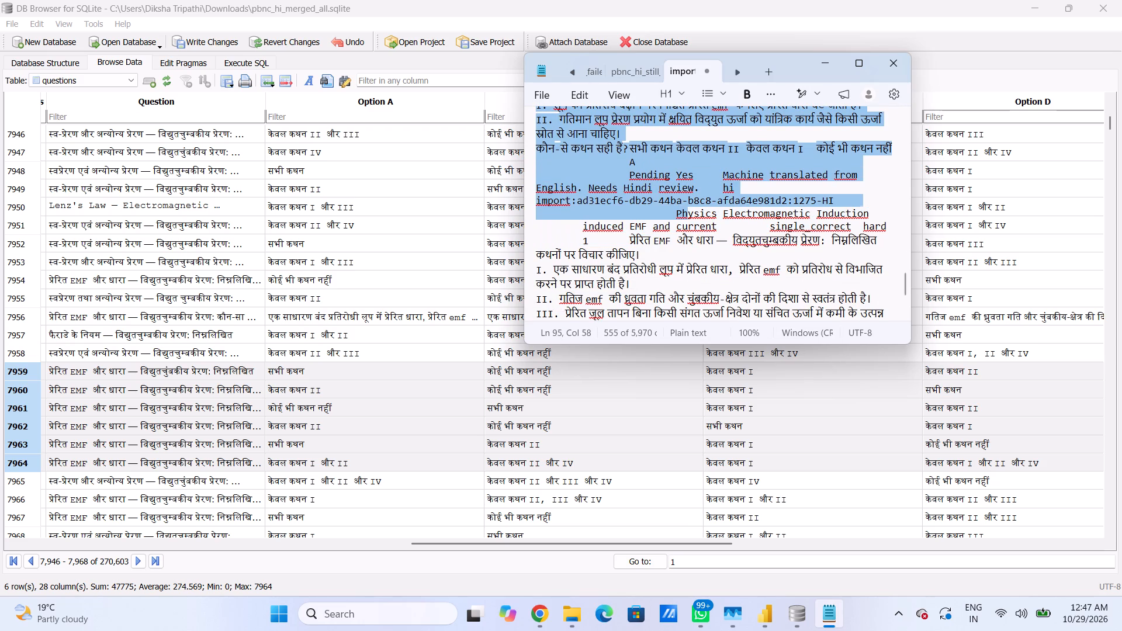
drag(688, 209, 688, 251)
scroll(711, 223, down, 5)
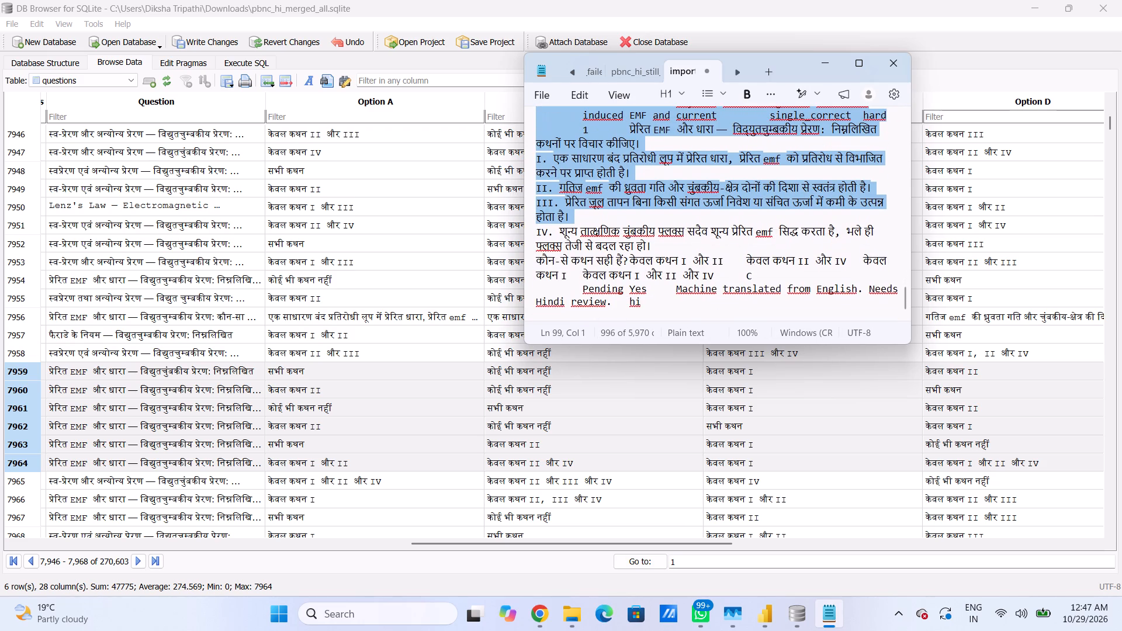
drag(688, 251, 732, 314)
scroll(722, 287, up, 1)
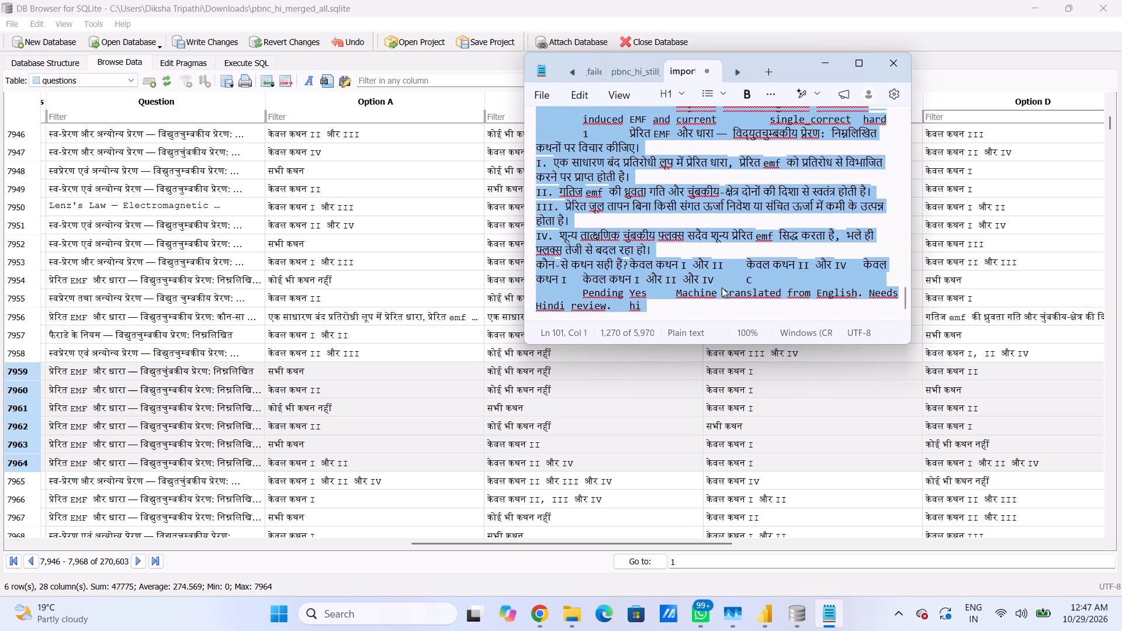
scroll(722, 287, up, 4)
key(BackSpace)
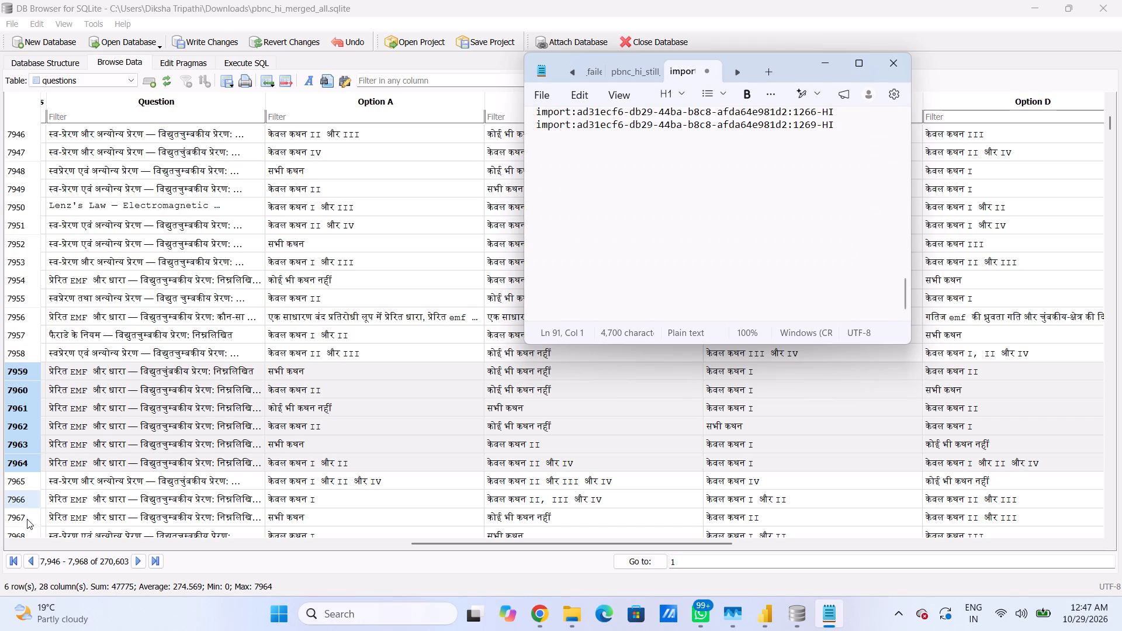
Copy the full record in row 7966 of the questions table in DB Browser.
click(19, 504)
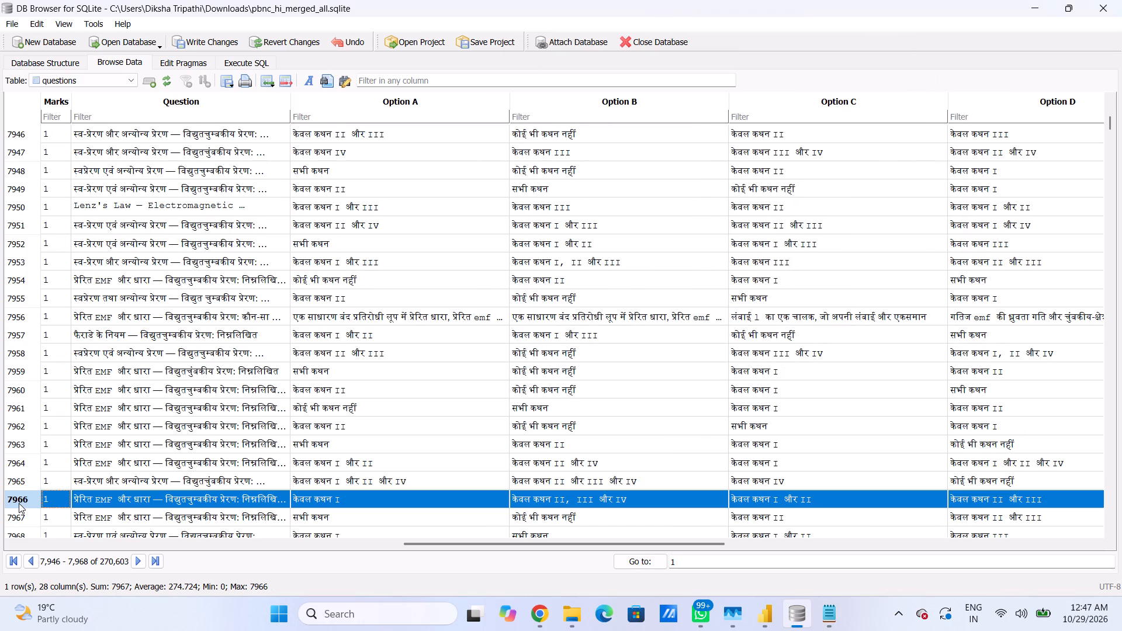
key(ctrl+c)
Examine the Question column around rows 7934 to 7986 for physics questions that contain untranslated English terms.
scroll(96, 460, down, 3)
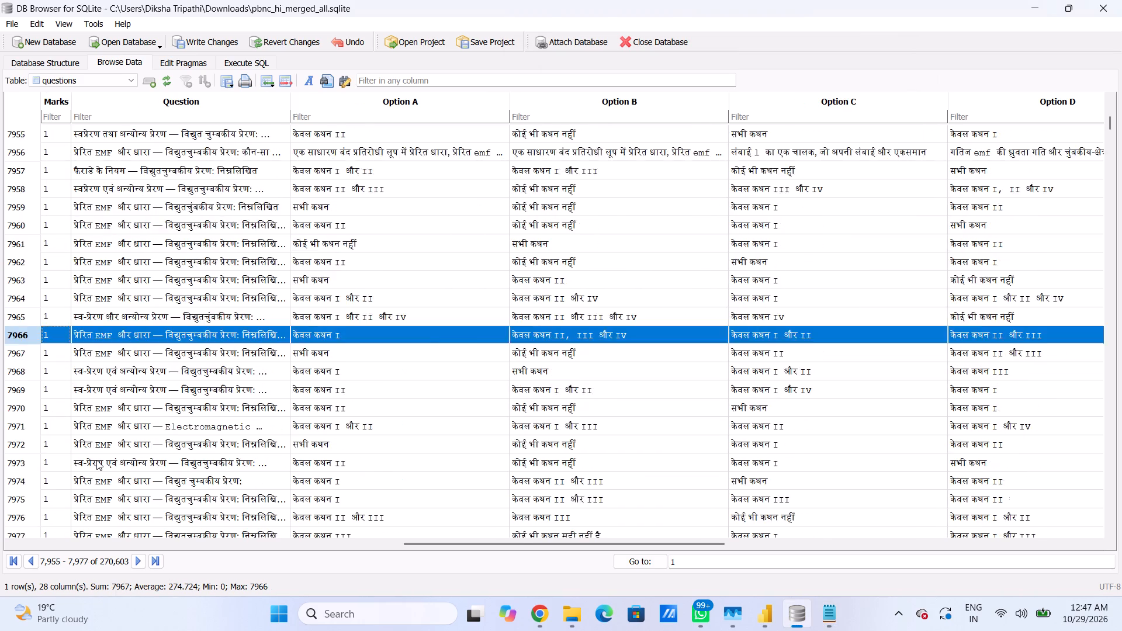
scroll(96, 460, down, 2)
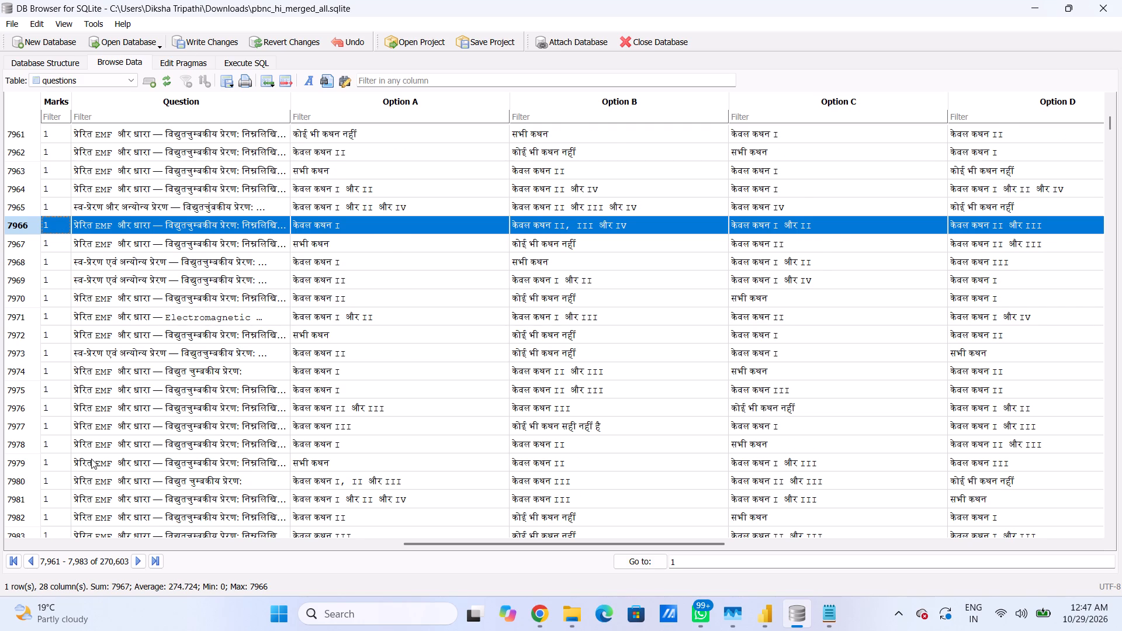
scroll(91, 459, down, 1)
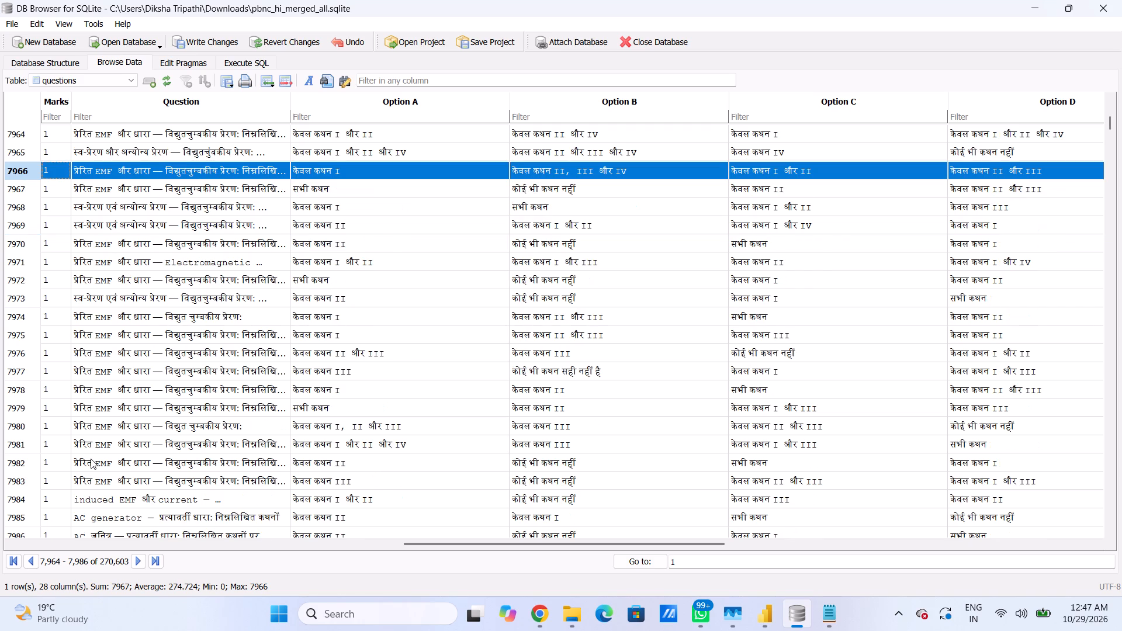
click(836, 630)
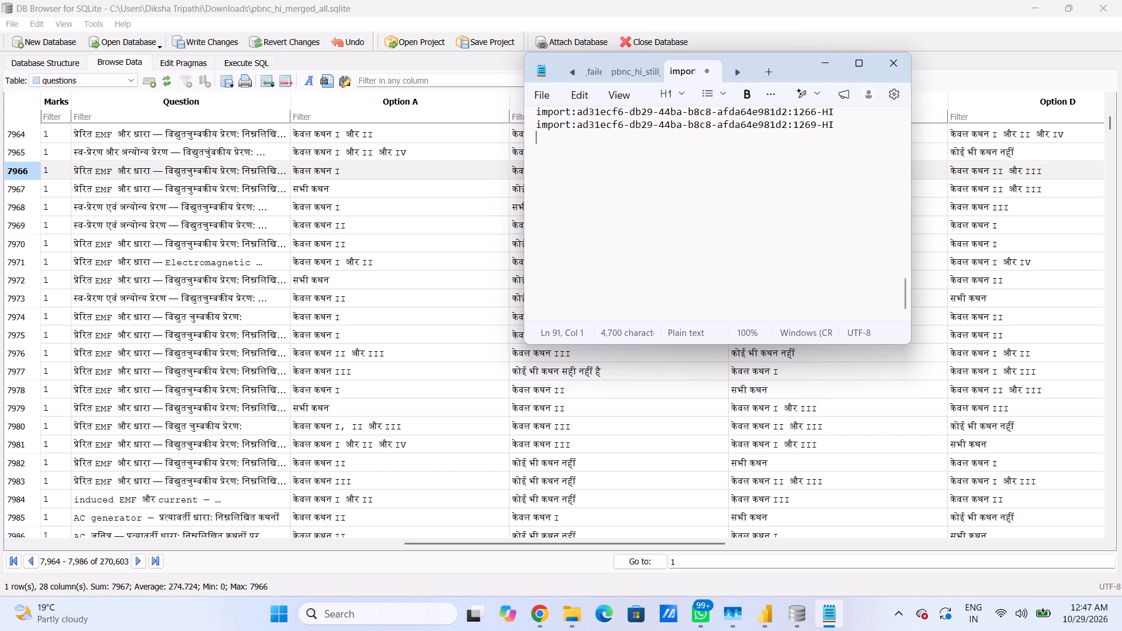
scroll(128, 332, up, 2)
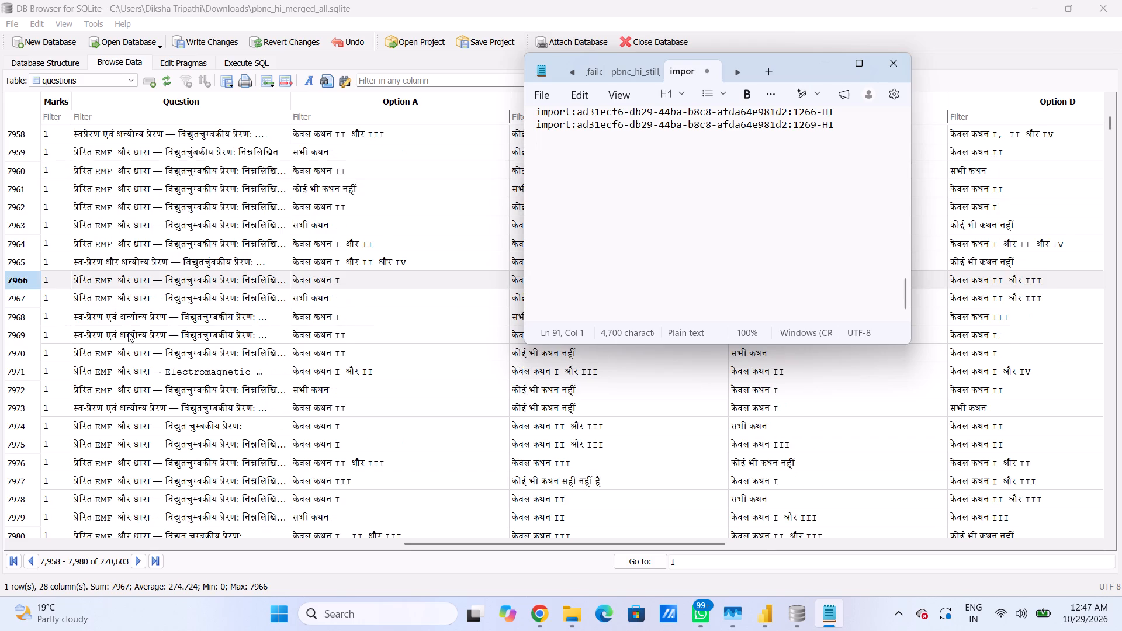
scroll(128, 332, up, 2)
scroll(278, 345, up, 6)
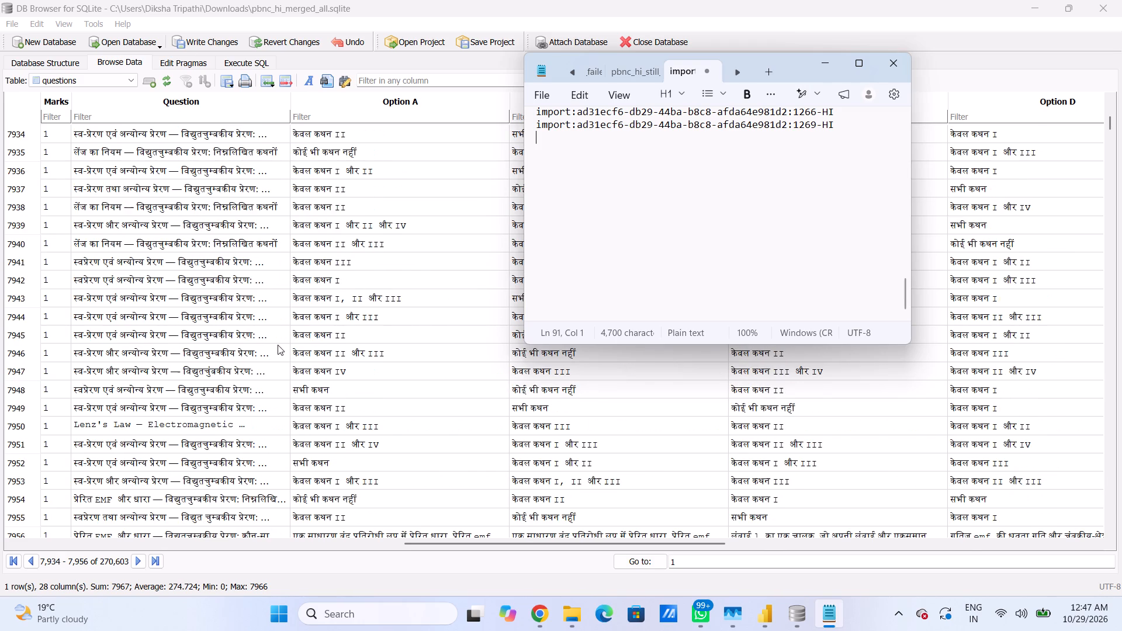
scroll(278, 345, down, 7)
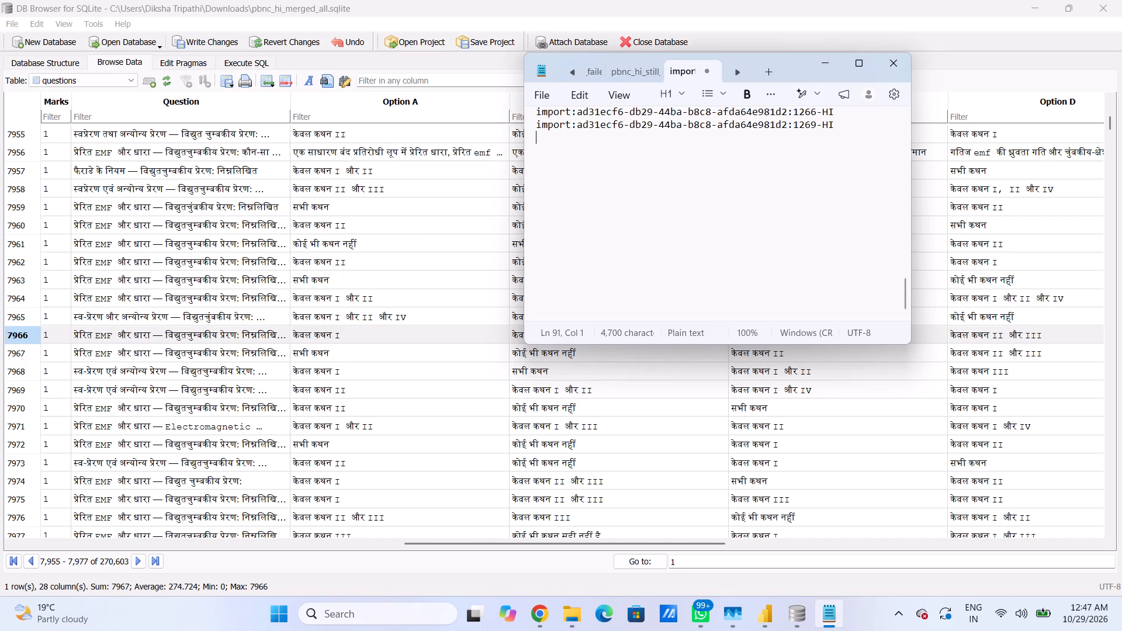
Delete the last four question IDs from the Notepad list, those ending in 1270-HI, 1271-HI, 1266-HI and 1269-HI.
drag(562, 199, 525, 276)
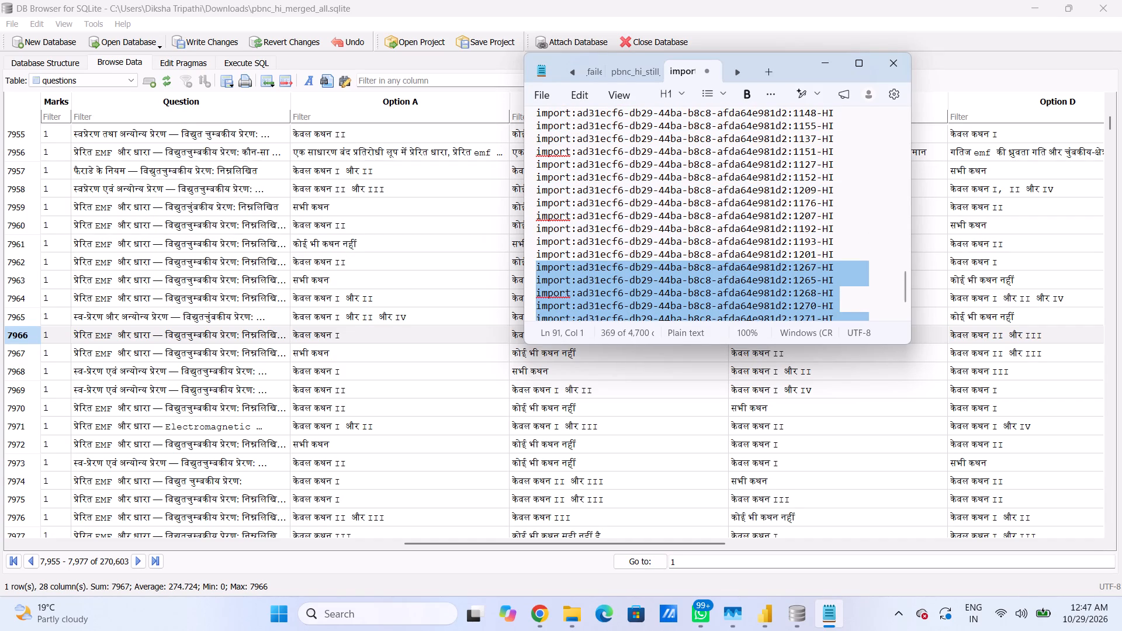
drag(525, 276, 531, 275)
scroll(522, 285, down, 4)
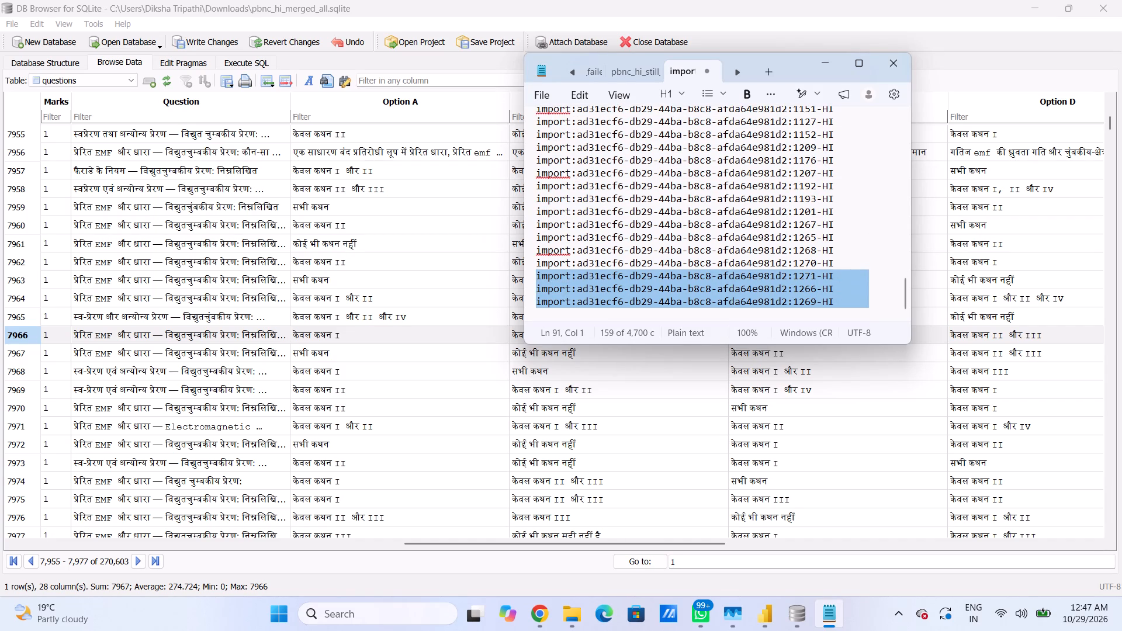
drag(531, 275, 531, 268)
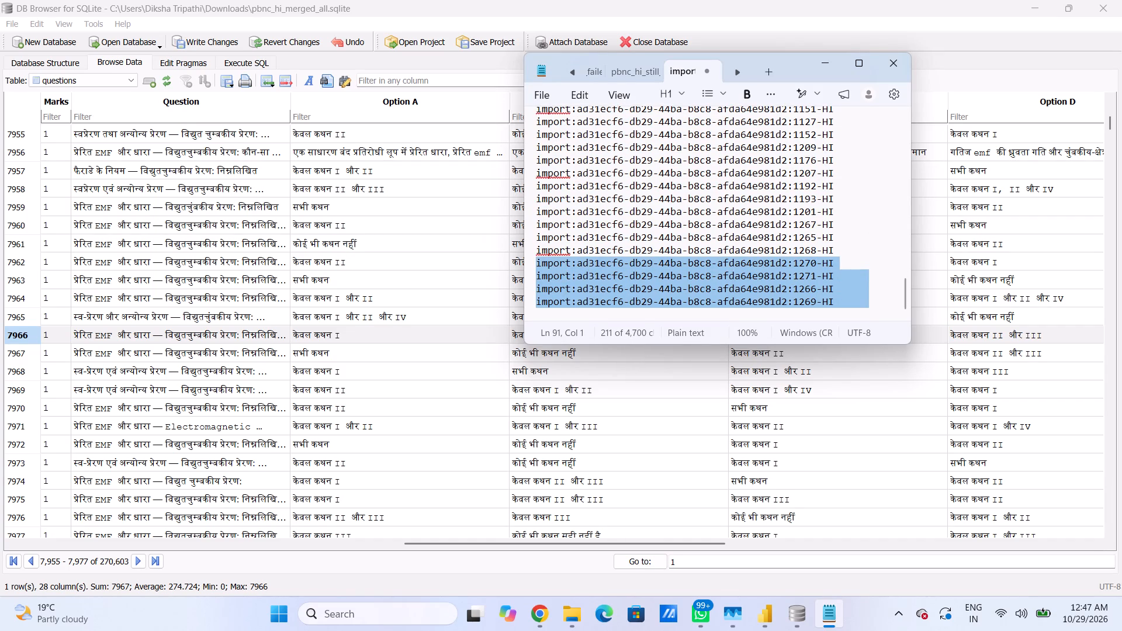
drag(531, 268, 530, 268)
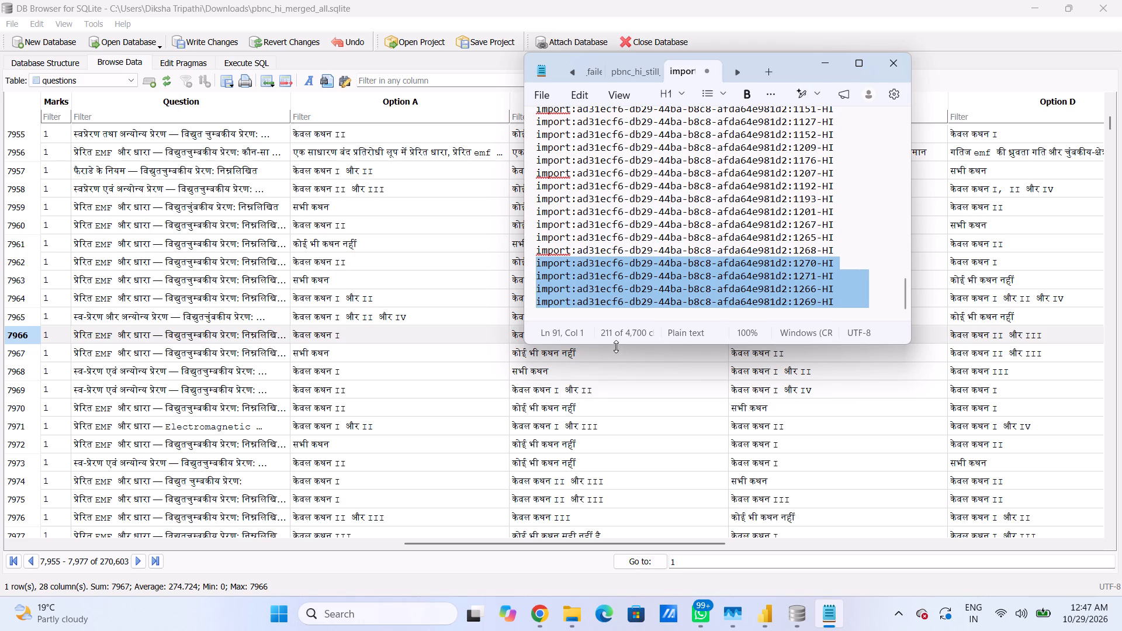
key(BackSpace)
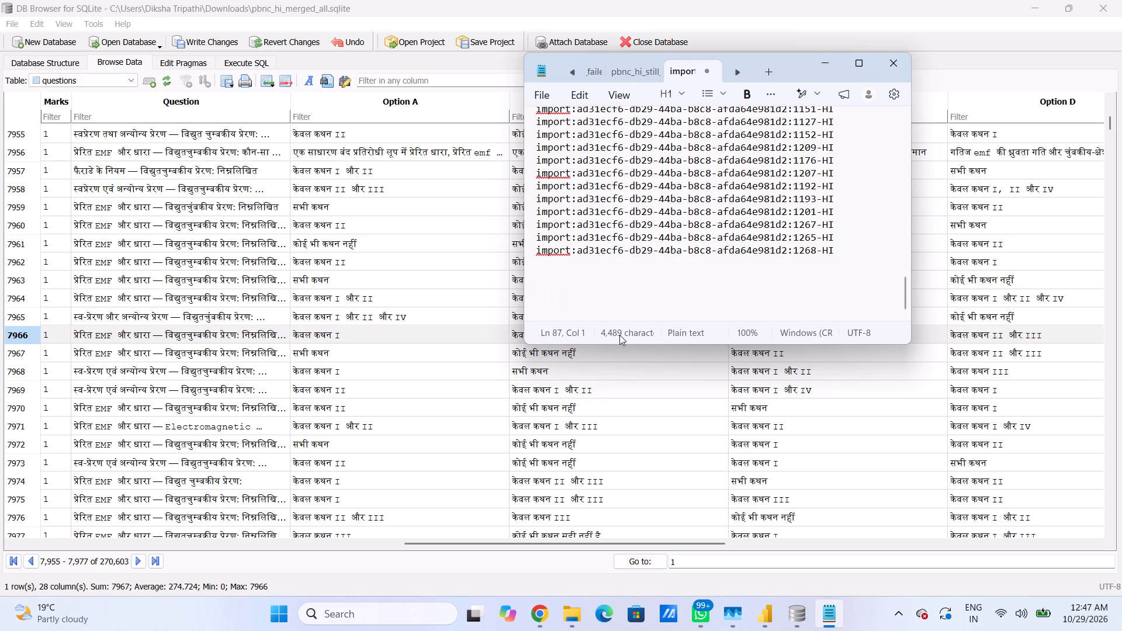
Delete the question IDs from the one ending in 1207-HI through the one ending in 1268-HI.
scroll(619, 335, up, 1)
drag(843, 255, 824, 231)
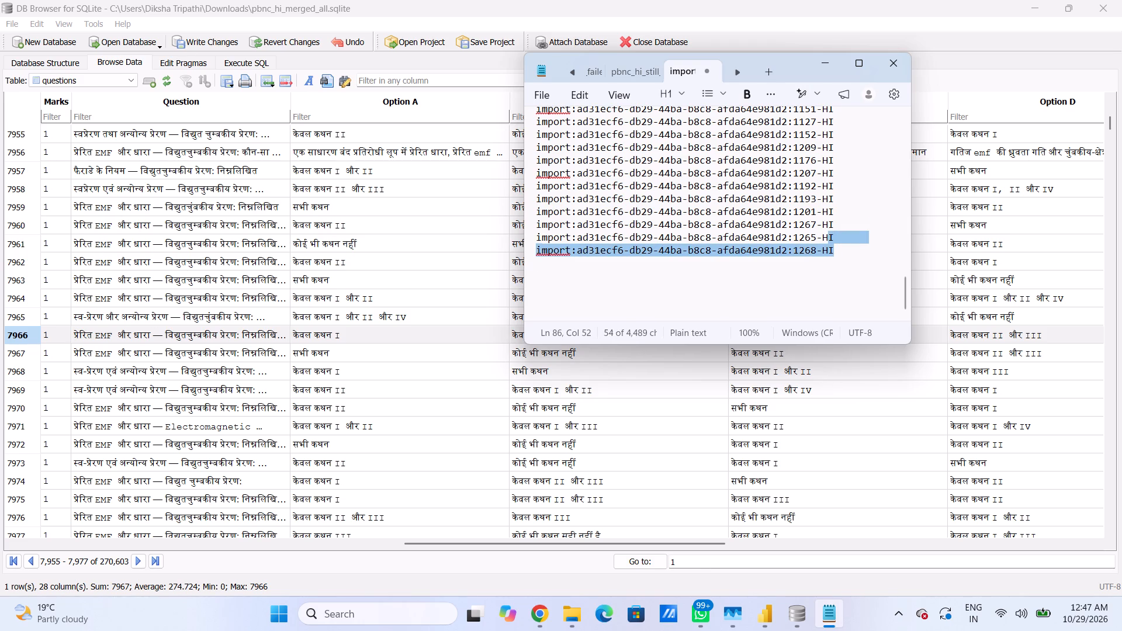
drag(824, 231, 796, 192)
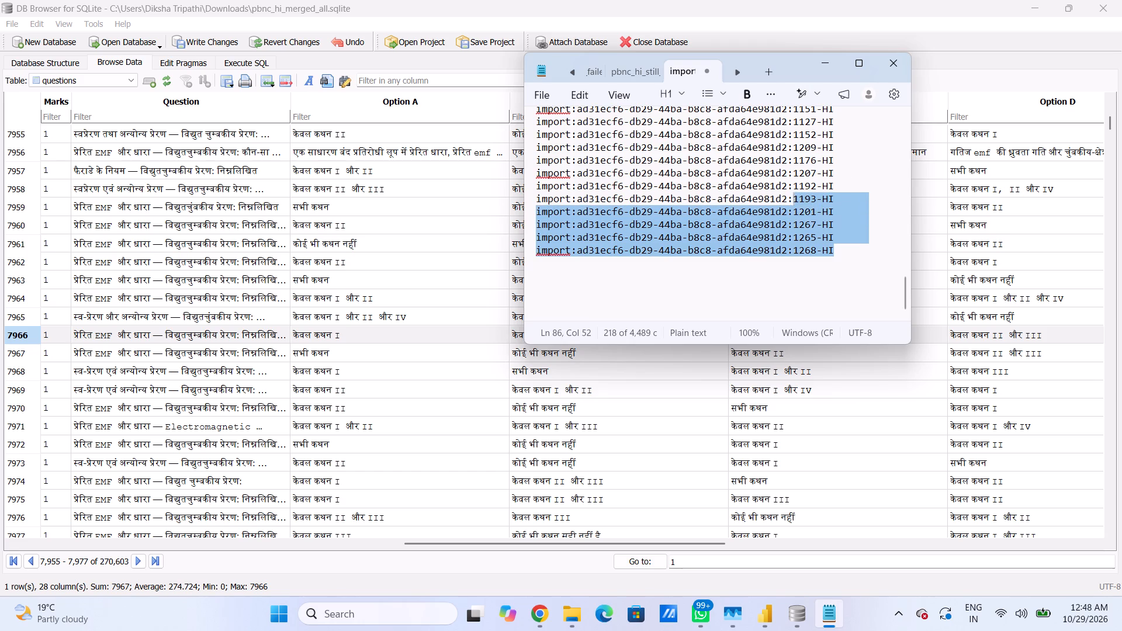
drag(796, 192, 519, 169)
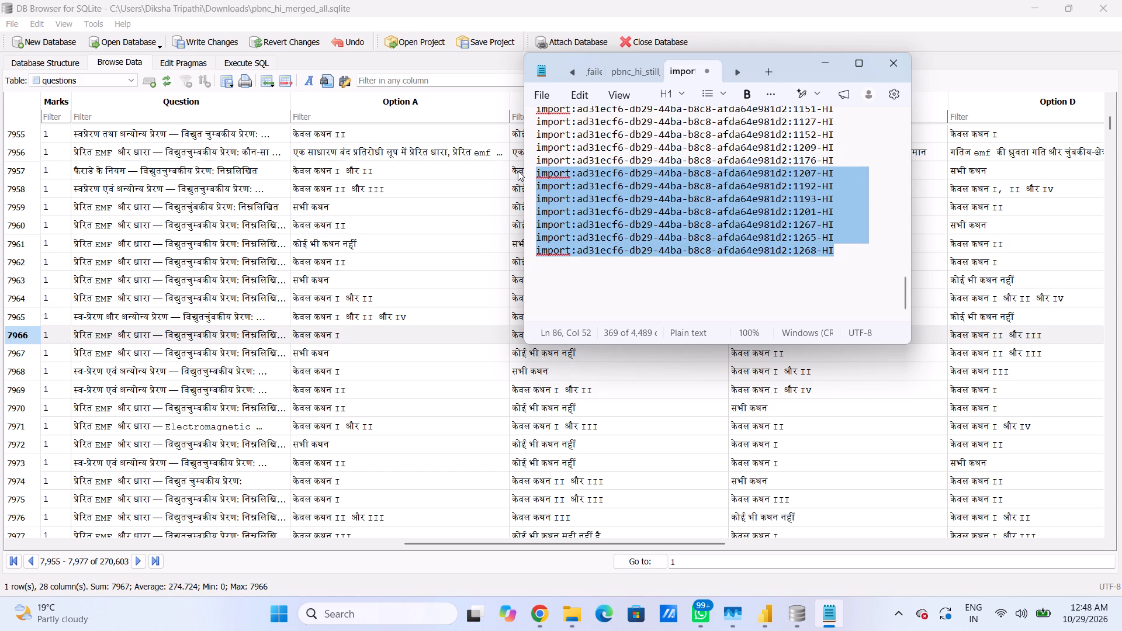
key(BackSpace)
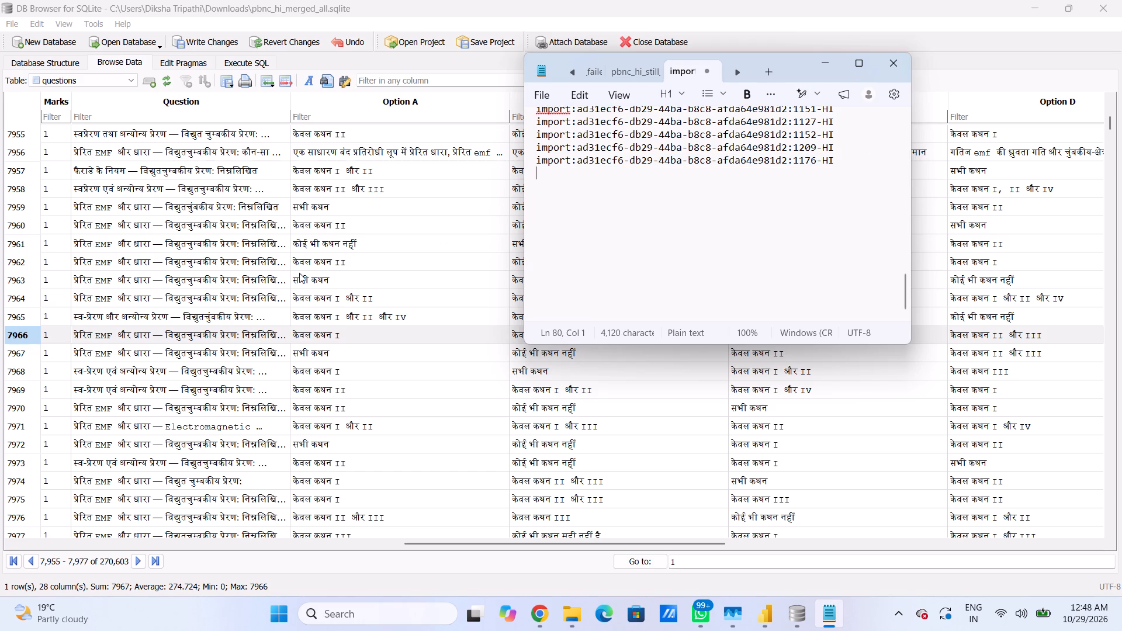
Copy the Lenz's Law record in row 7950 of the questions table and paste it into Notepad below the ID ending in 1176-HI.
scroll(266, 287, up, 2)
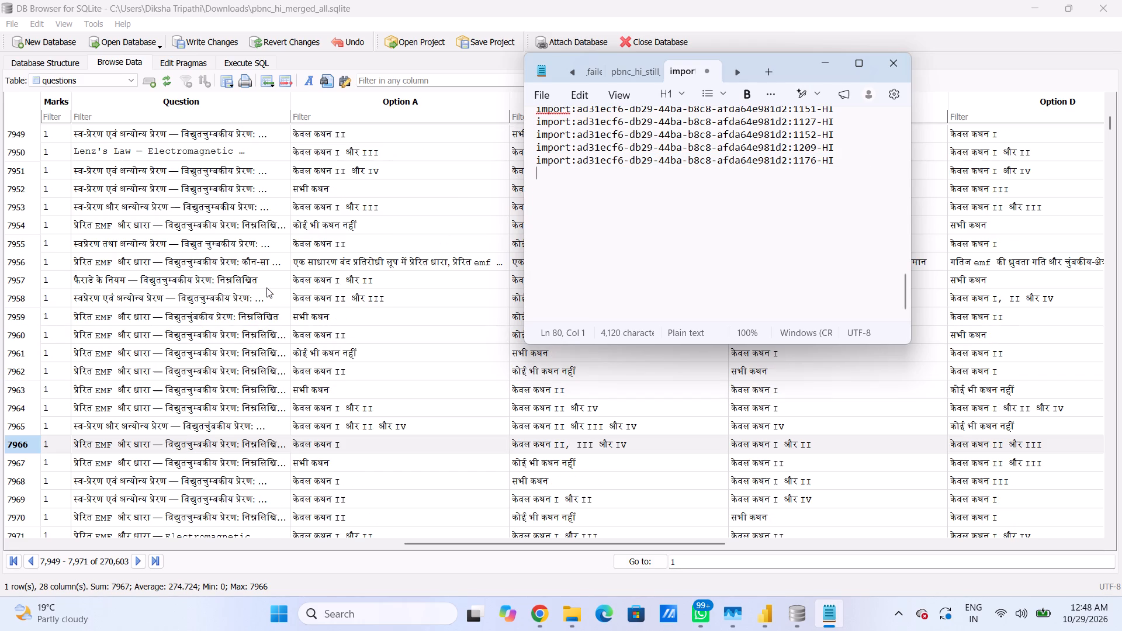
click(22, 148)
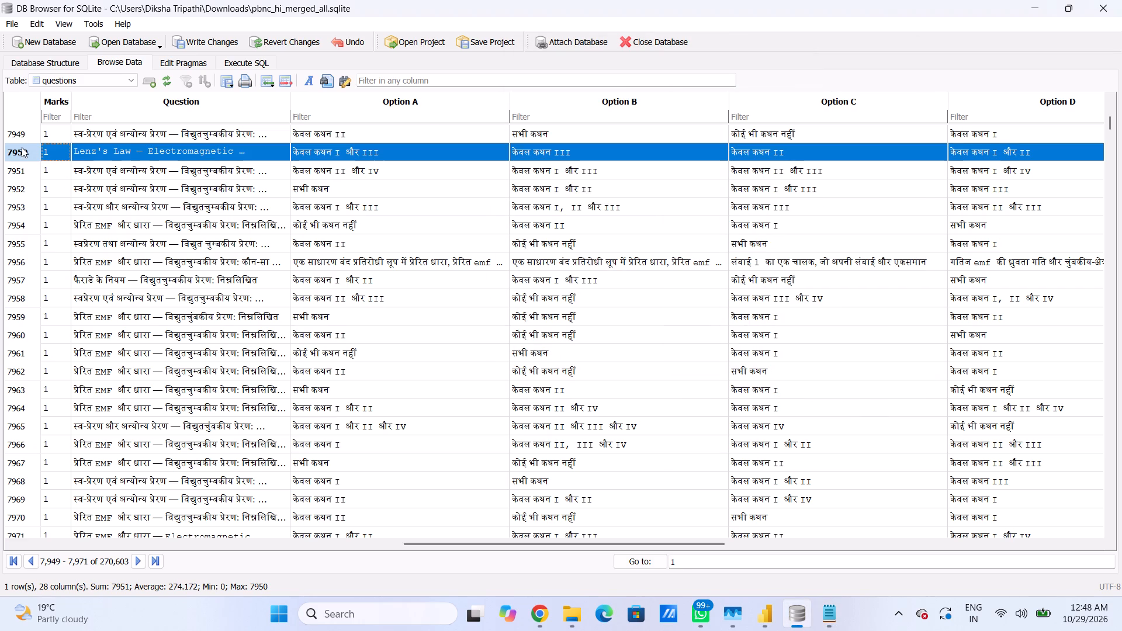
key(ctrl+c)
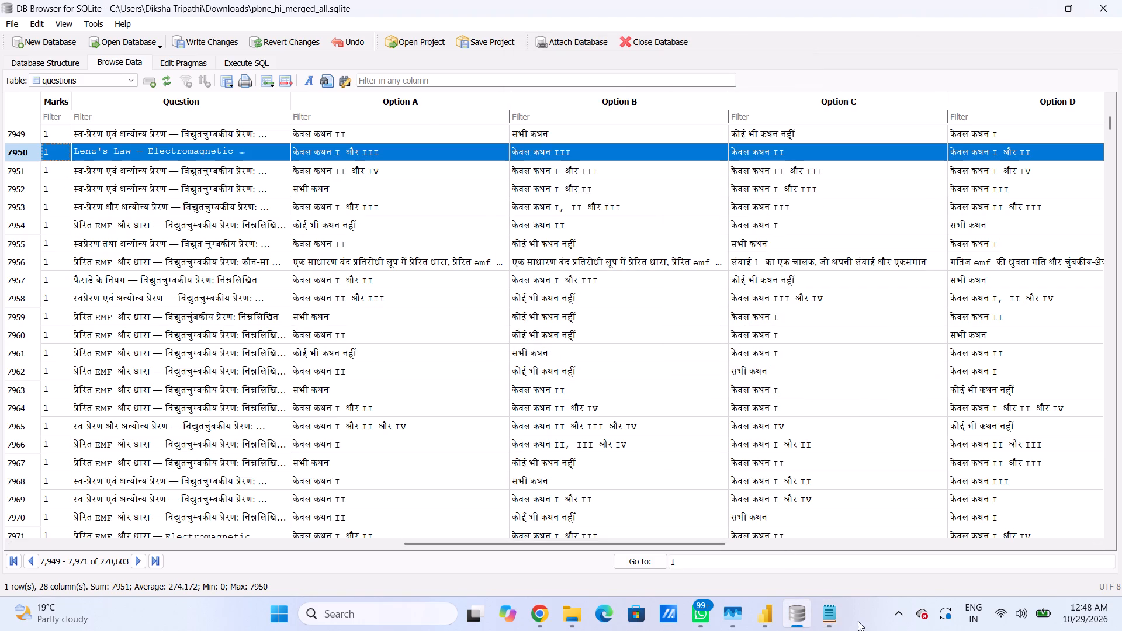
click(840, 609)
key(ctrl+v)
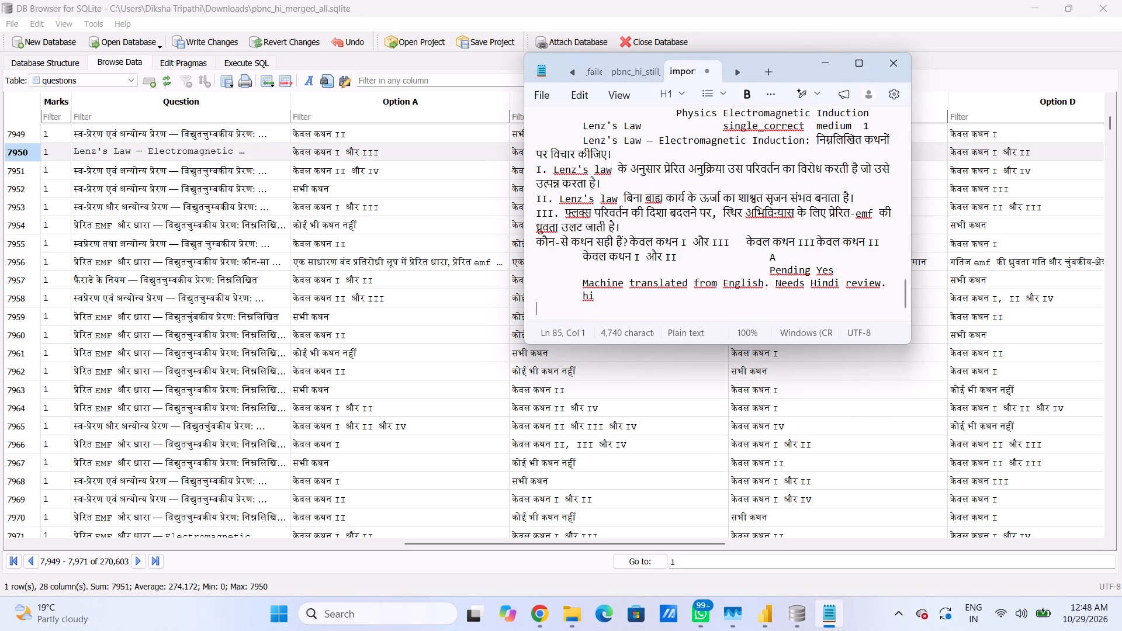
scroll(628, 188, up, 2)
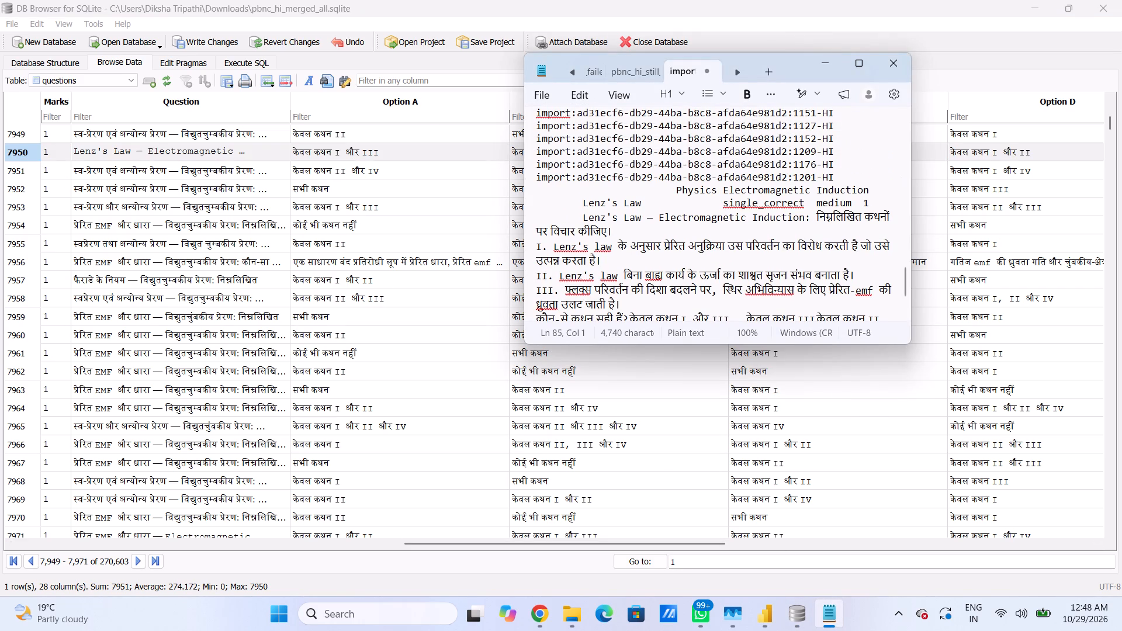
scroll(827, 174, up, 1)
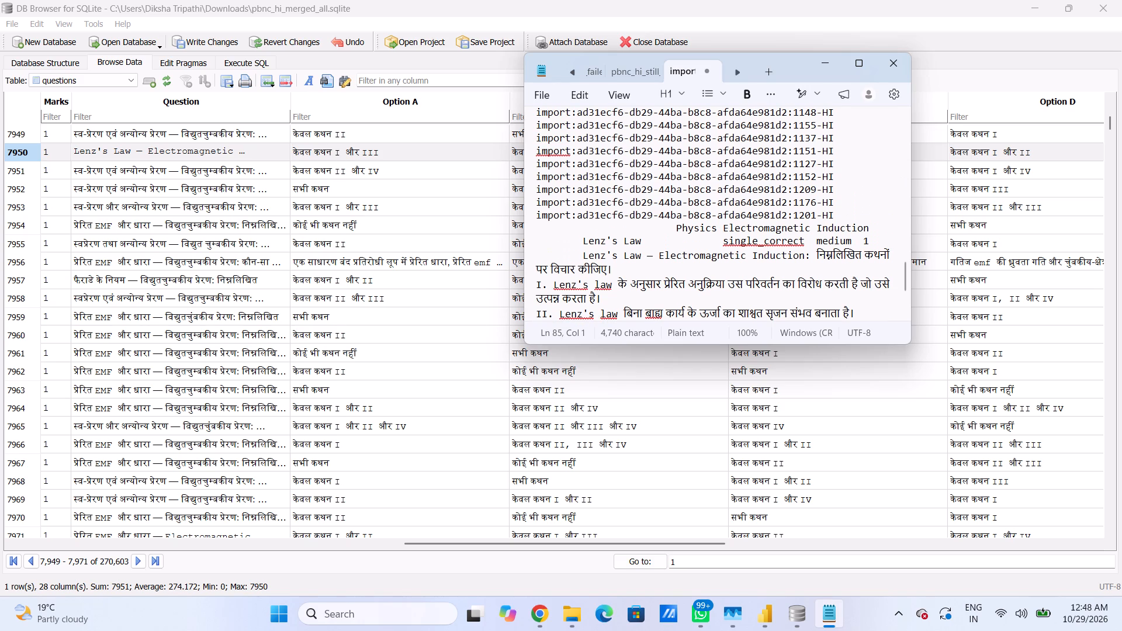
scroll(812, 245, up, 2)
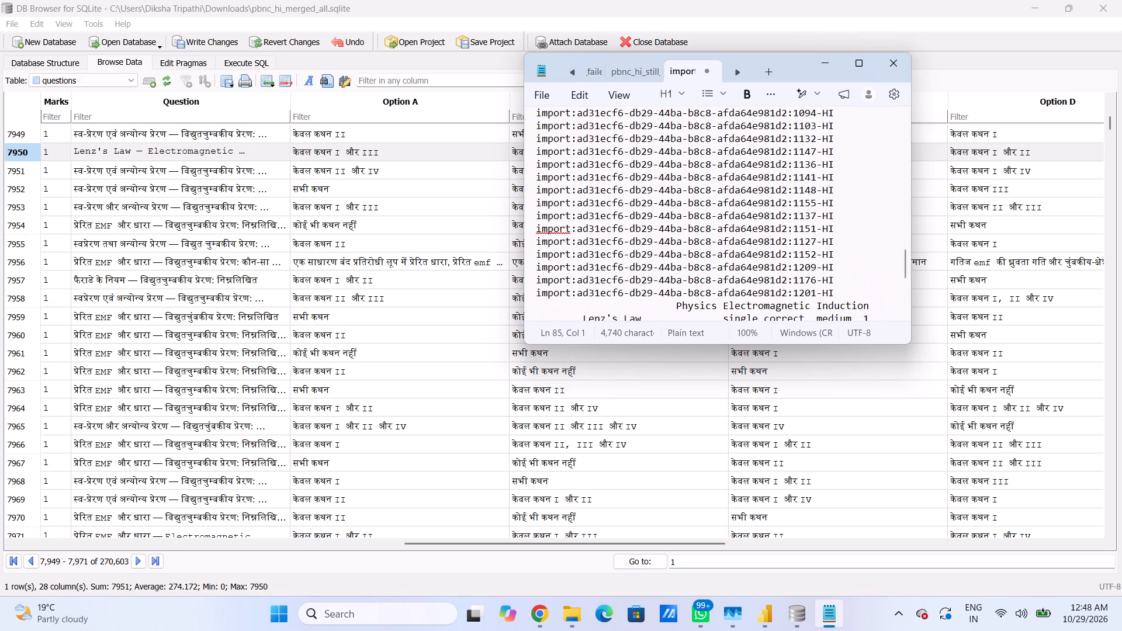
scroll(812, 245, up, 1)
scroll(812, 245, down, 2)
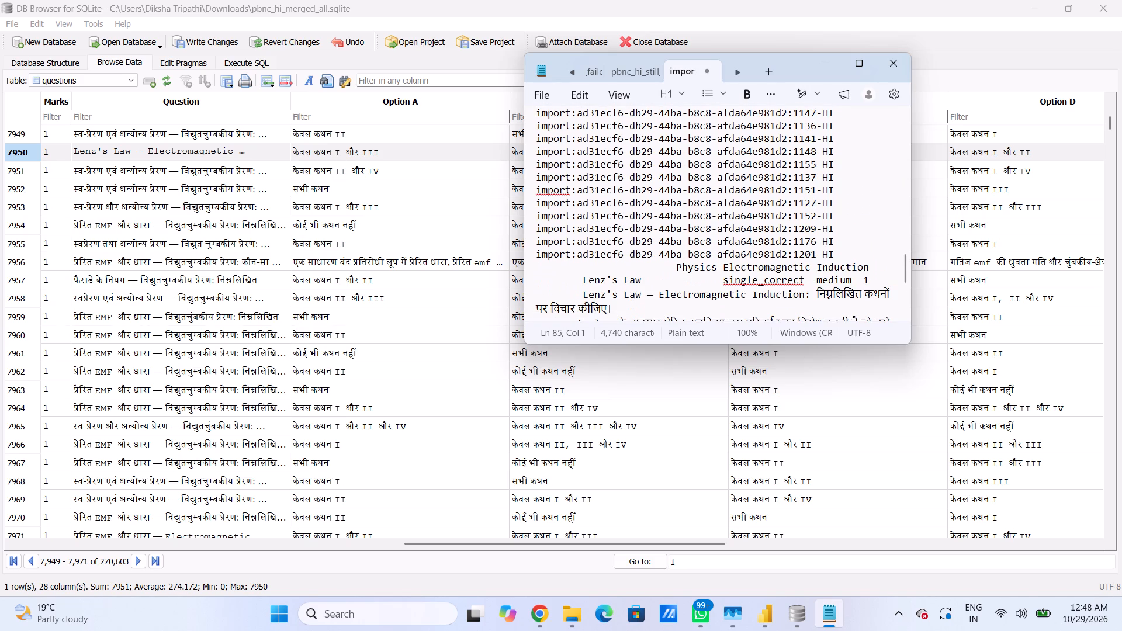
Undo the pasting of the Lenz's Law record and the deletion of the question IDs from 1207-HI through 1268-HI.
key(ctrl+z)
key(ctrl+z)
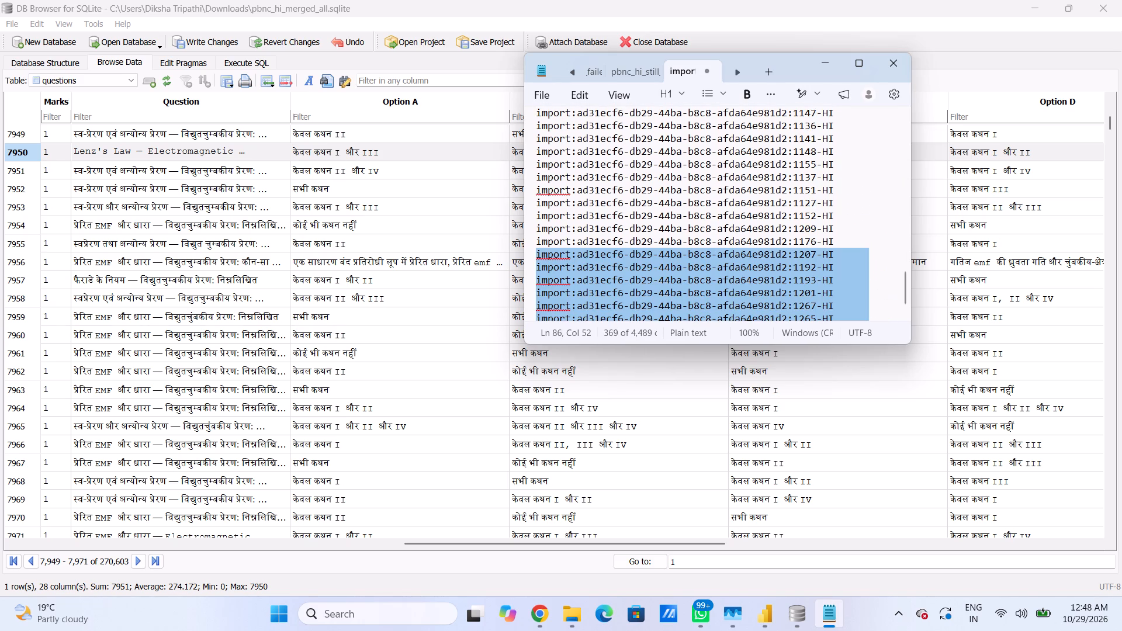
Delete the last three question IDs from the Notepad list, those ending in 1267-HI, 1265-HI and 1268-HI.
click(842, 251)
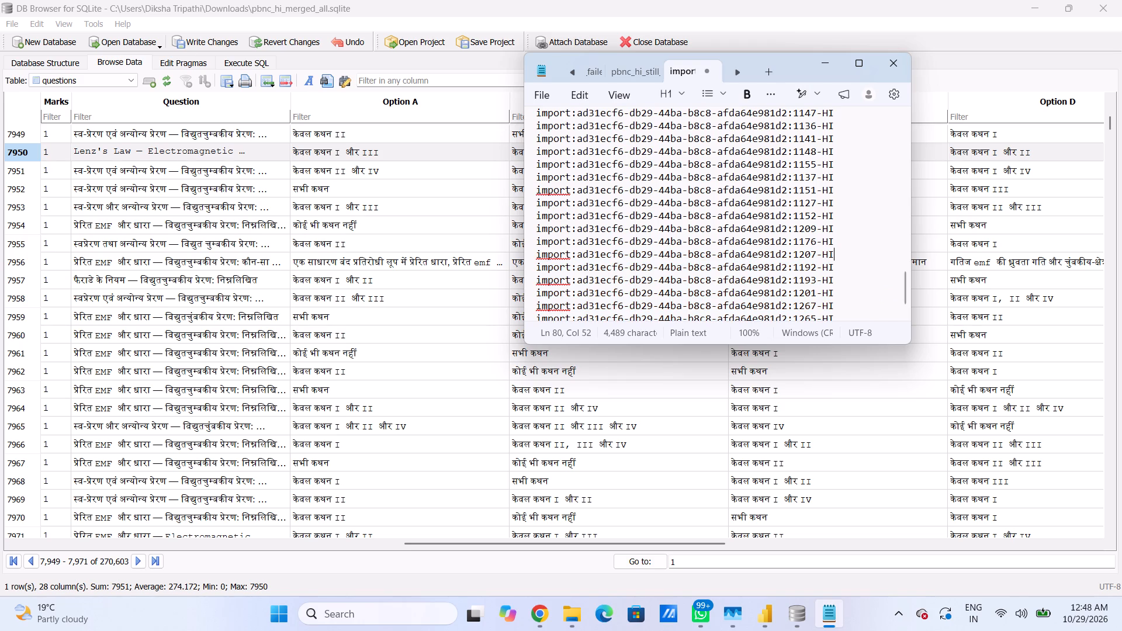
scroll(818, 284, down, 2)
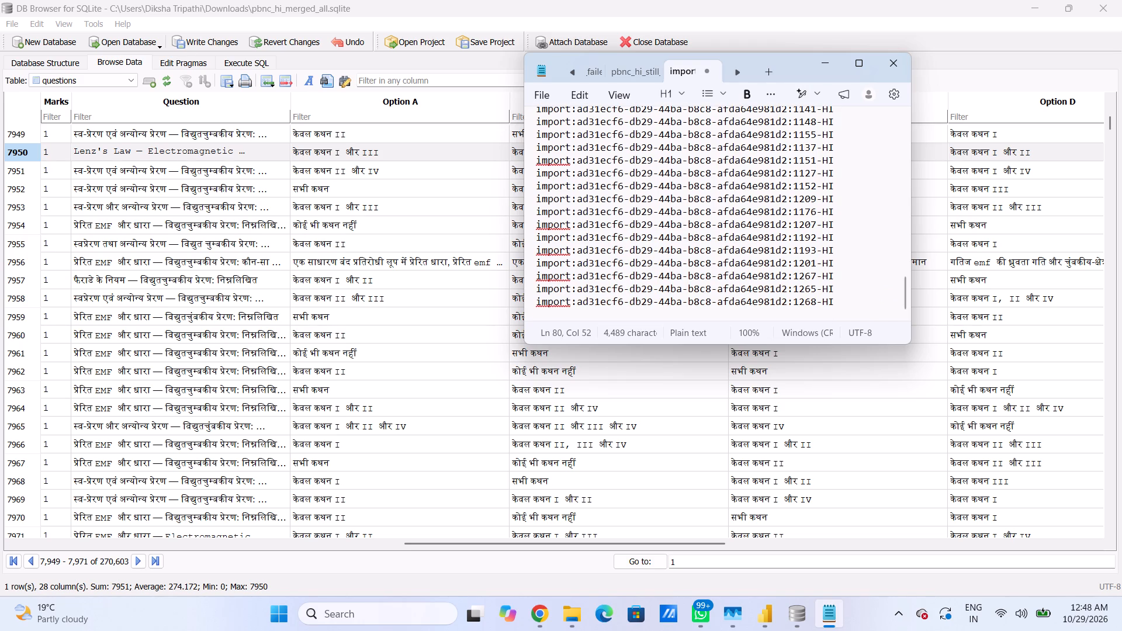
drag(849, 306, 532, 274)
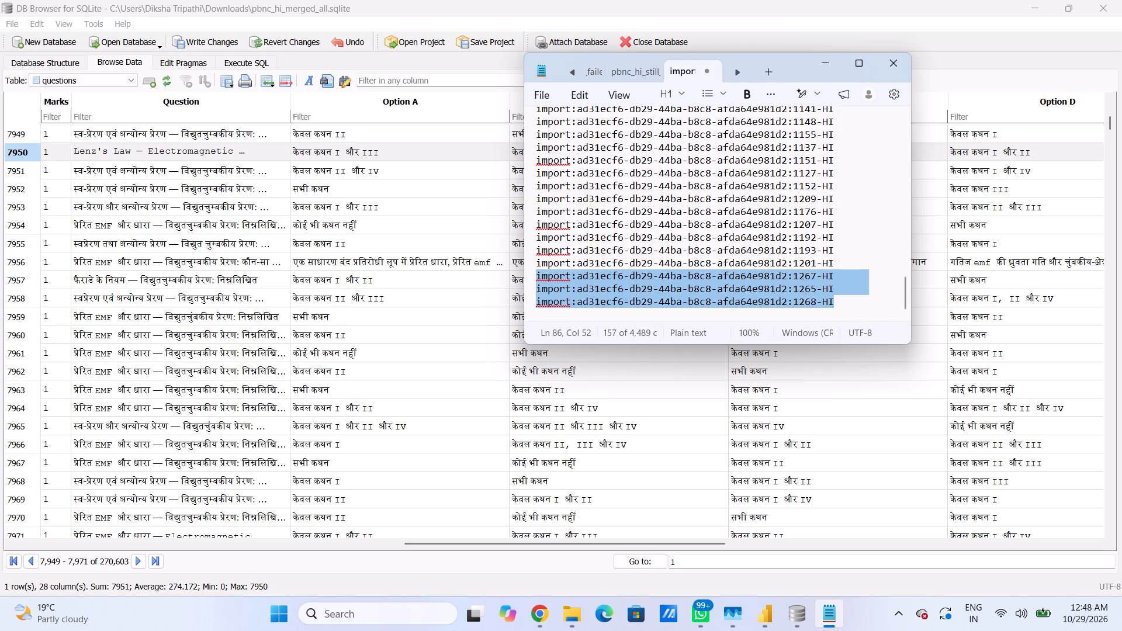
key(BackSpace)
Examine the question texts in roughly rows 7916 to 7992 of the questions table for untranslated English terms.
scroll(199, 251, up, 5)
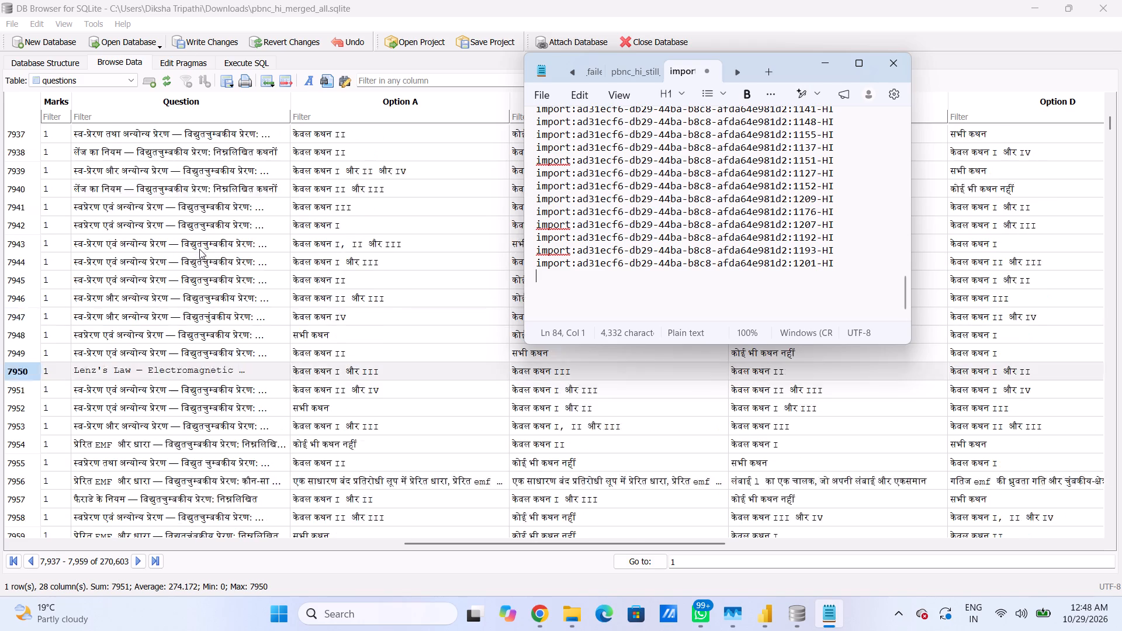
scroll(199, 249, up, 5)
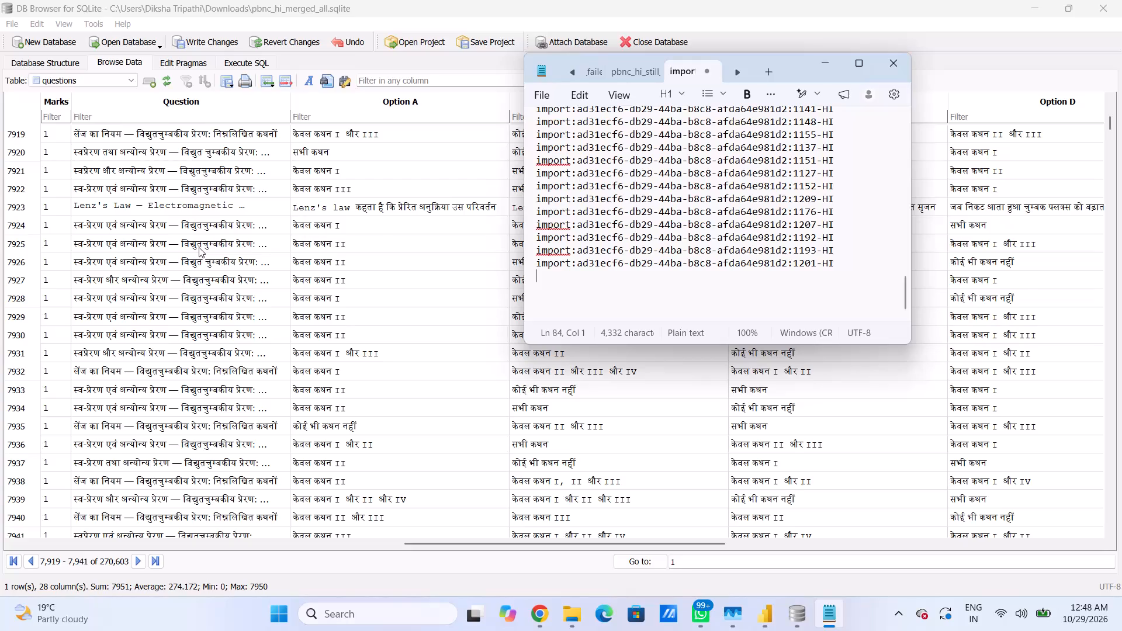
scroll(199, 247, down, 5)
scroll(199, 247, up, 6)
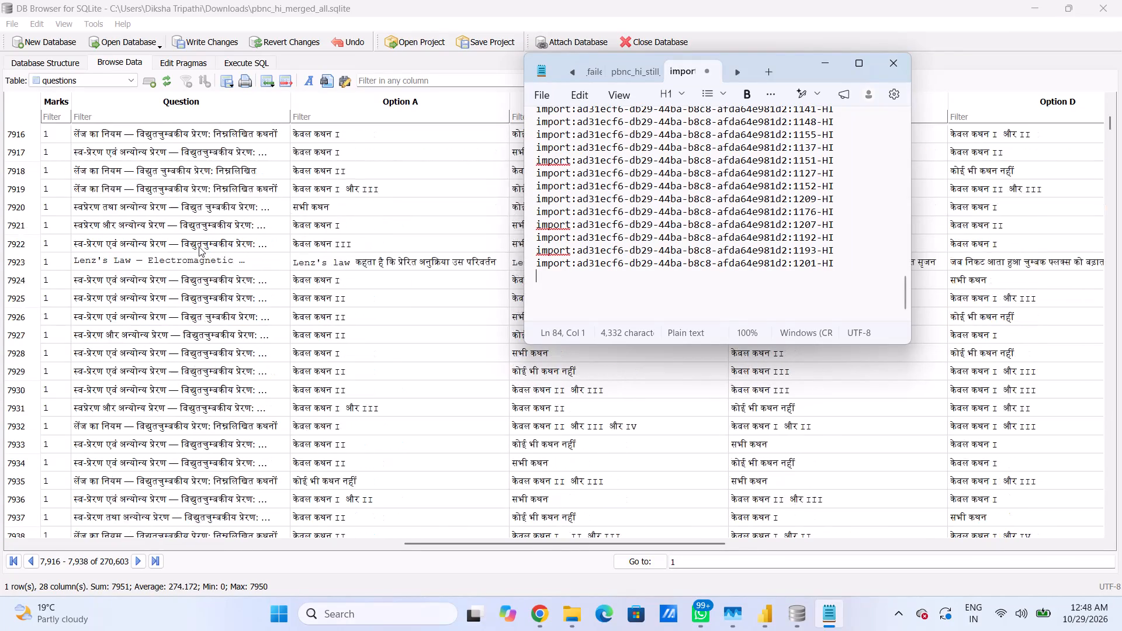
scroll(199, 247, down, 13)
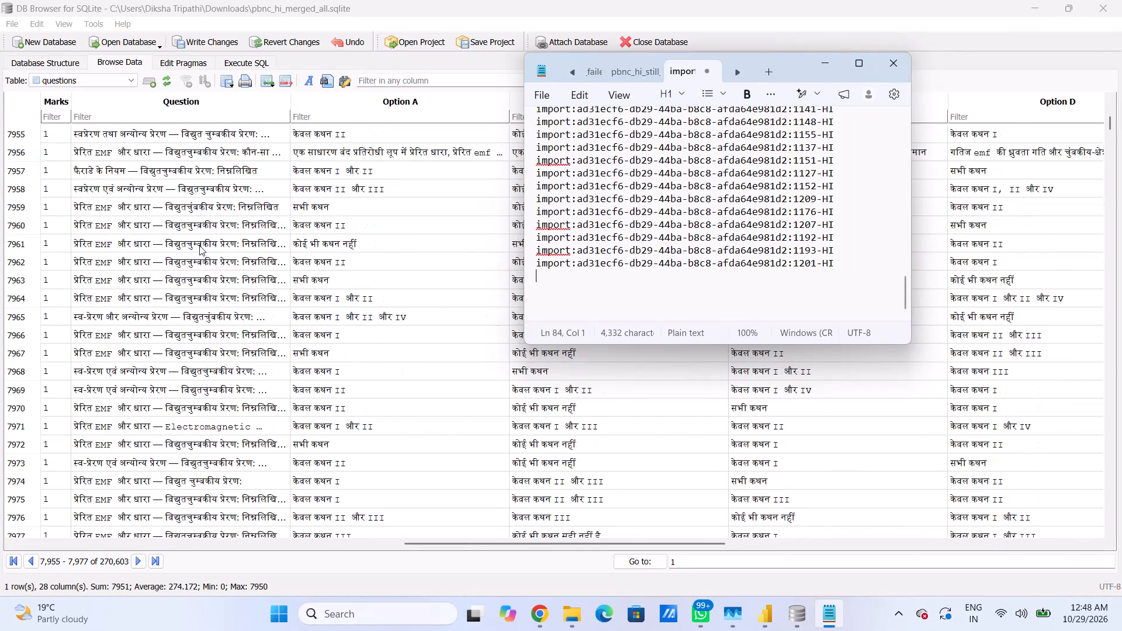
scroll(199, 245, down, 1)
scroll(199, 245, up, 5)
scroll(199, 245, down, 3)
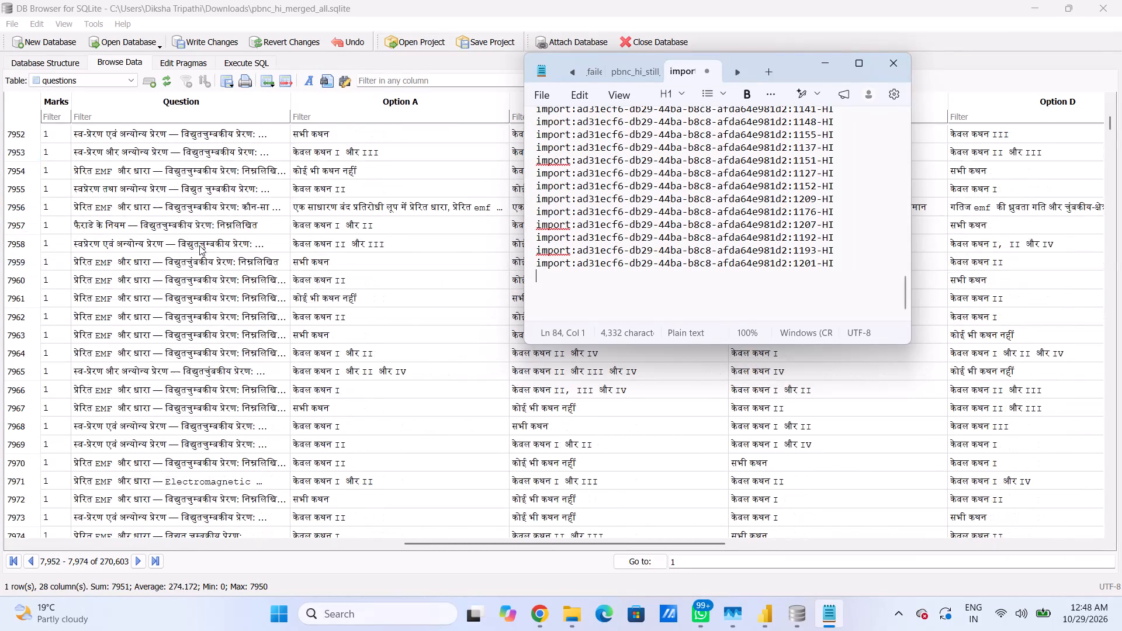
scroll(199, 245, down, 6)
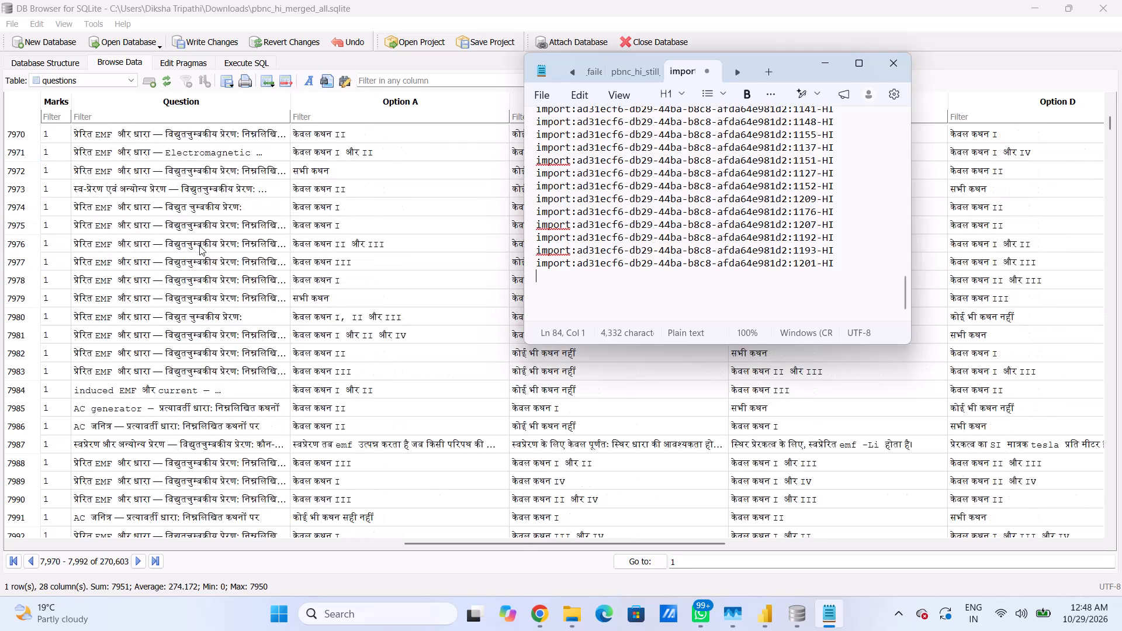
scroll(123, 228, up, 4)
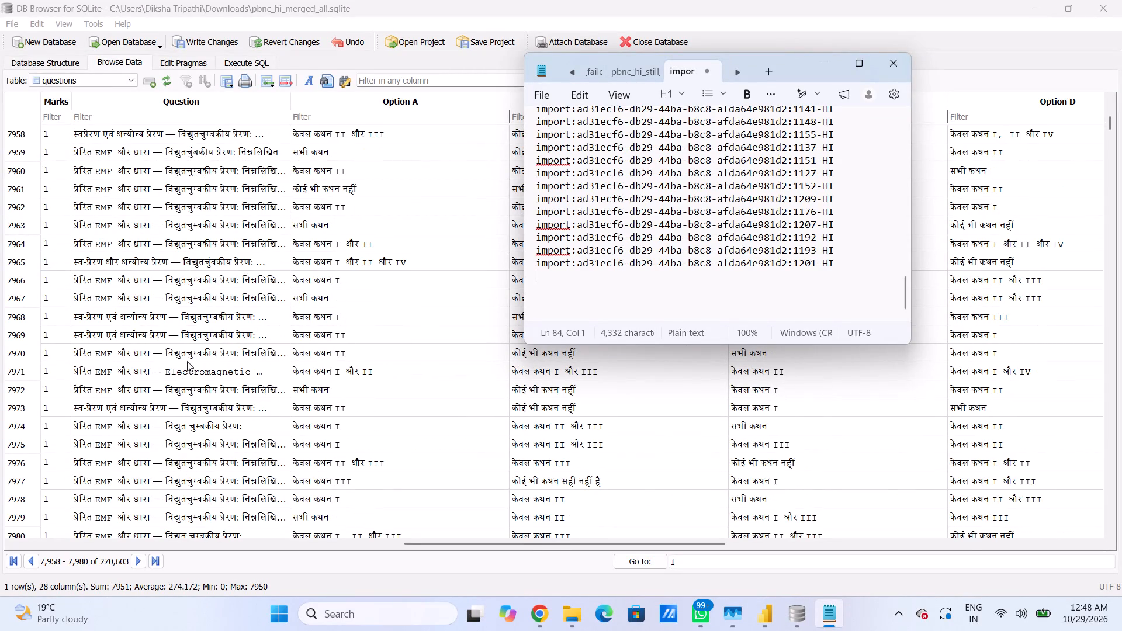
scroll(191, 353, up, 3)
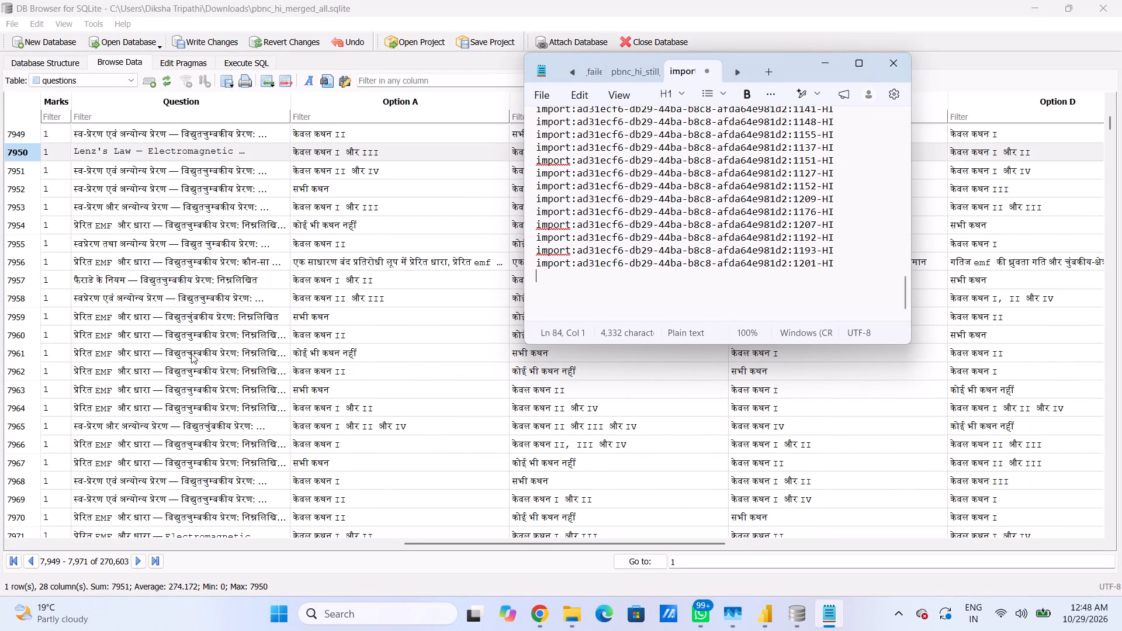
Copy the record in row 7971 to the end of the Notepad list, keeping only its question ID ending in 1277-HI.
scroll(191, 353, down, 2)
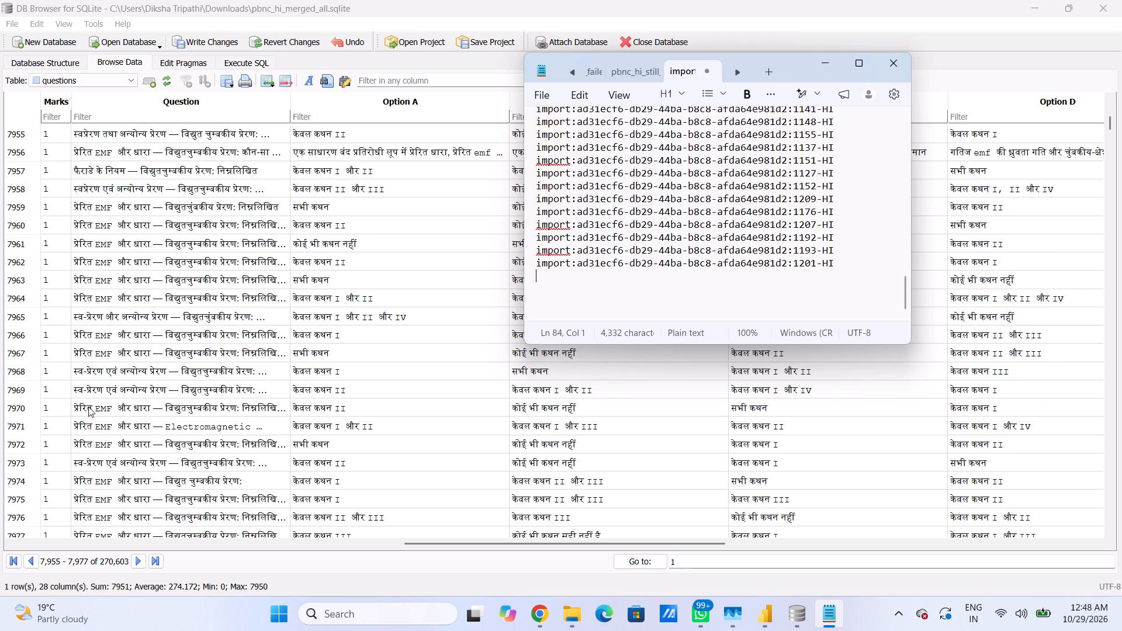
click(15, 426)
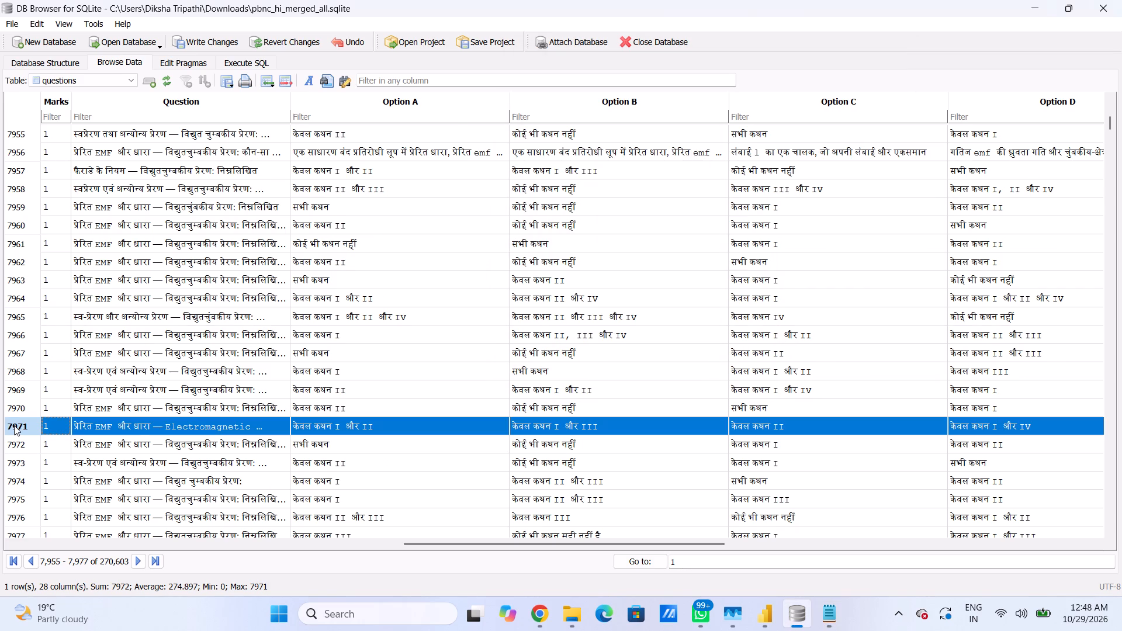
key(ctrl+c)
click(836, 609)
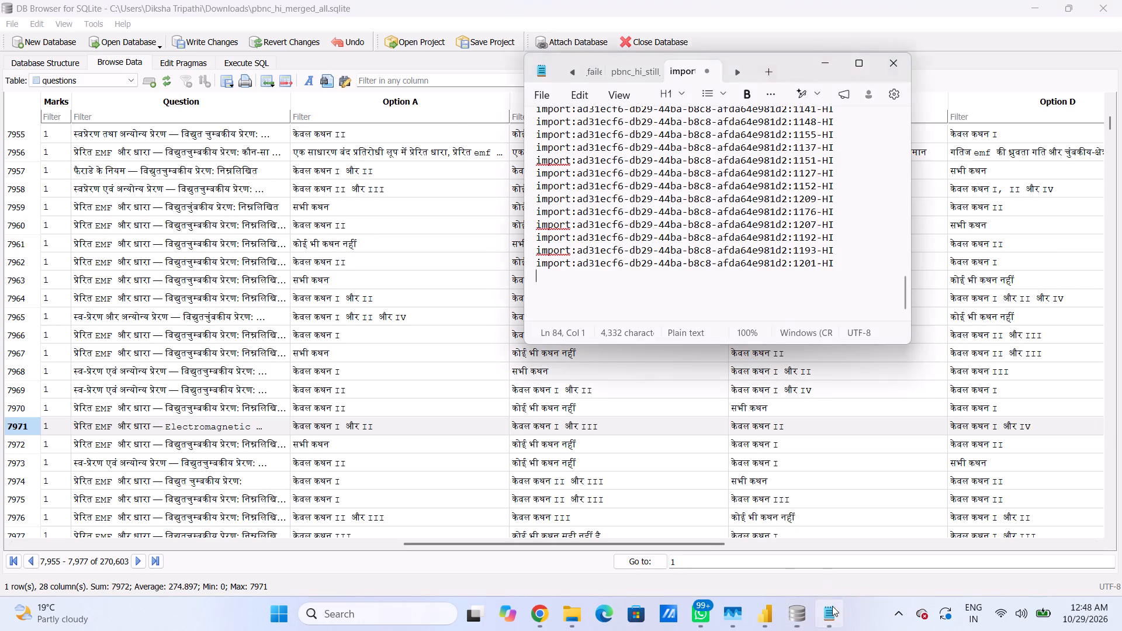
key(ctrl+v)
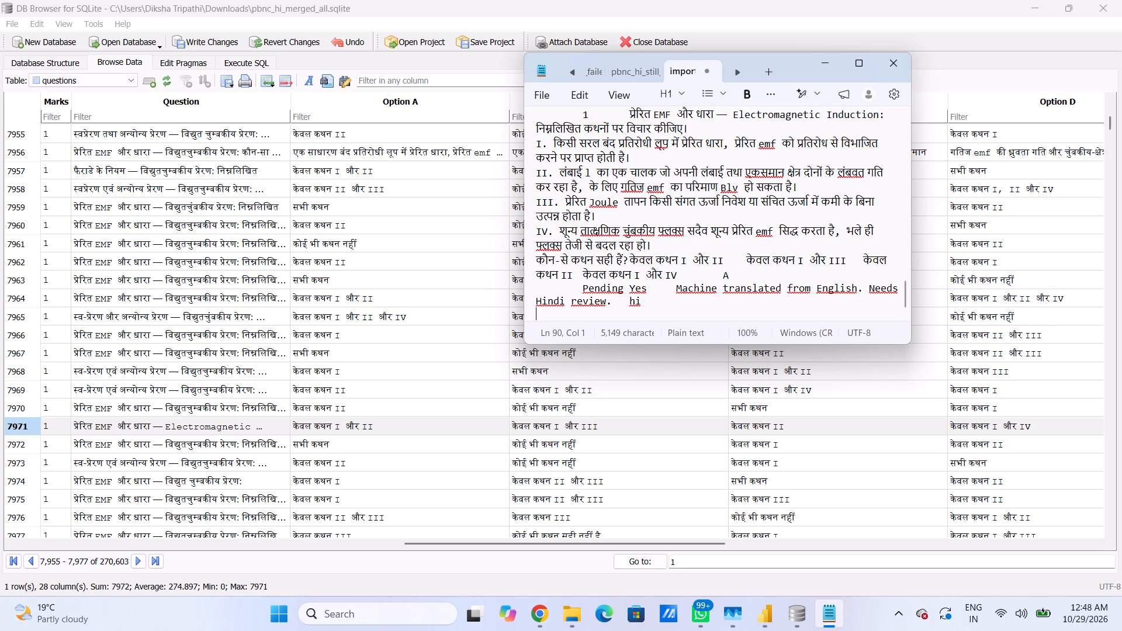
drag(539, 314, 540, 220)
scroll(539, 279, up, 3)
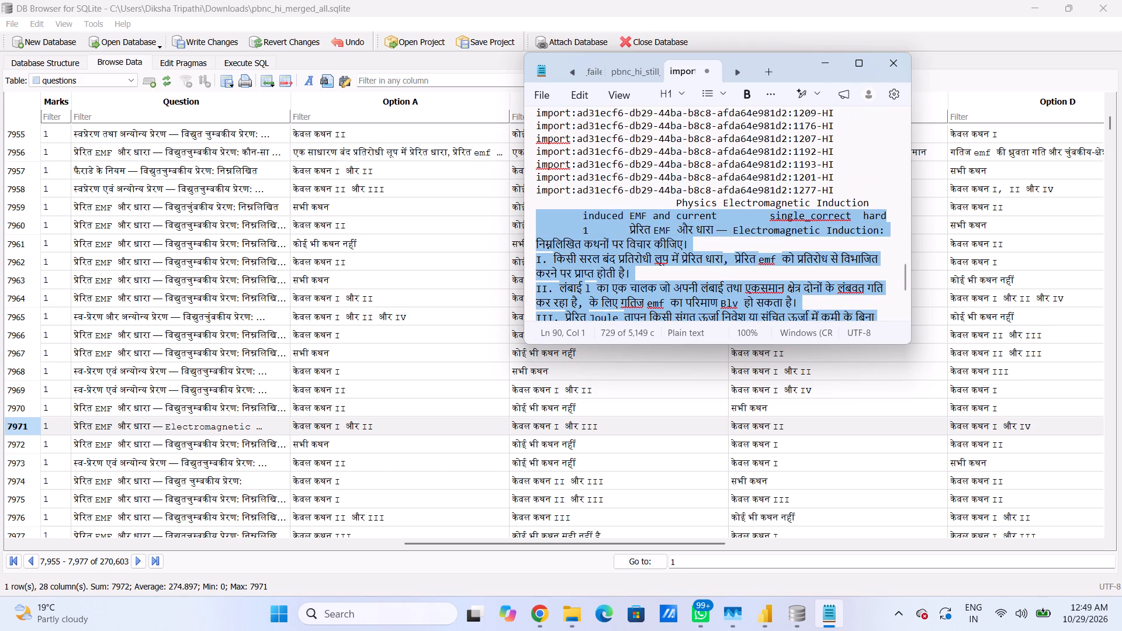
drag(540, 220, 537, 203)
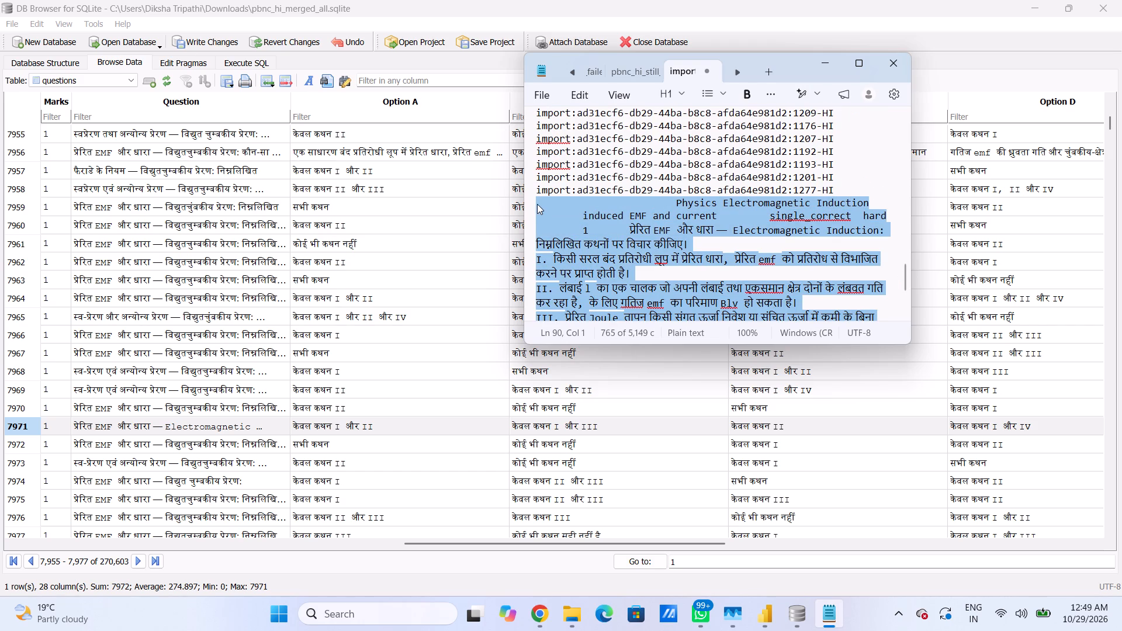
key(BackSpace)
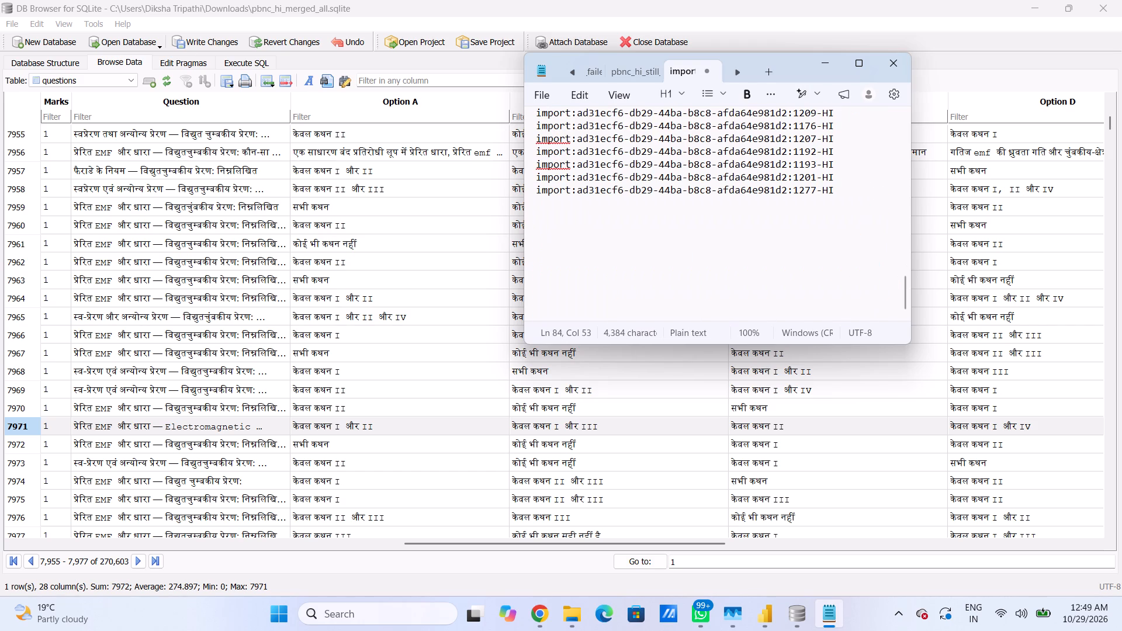
key(Return)
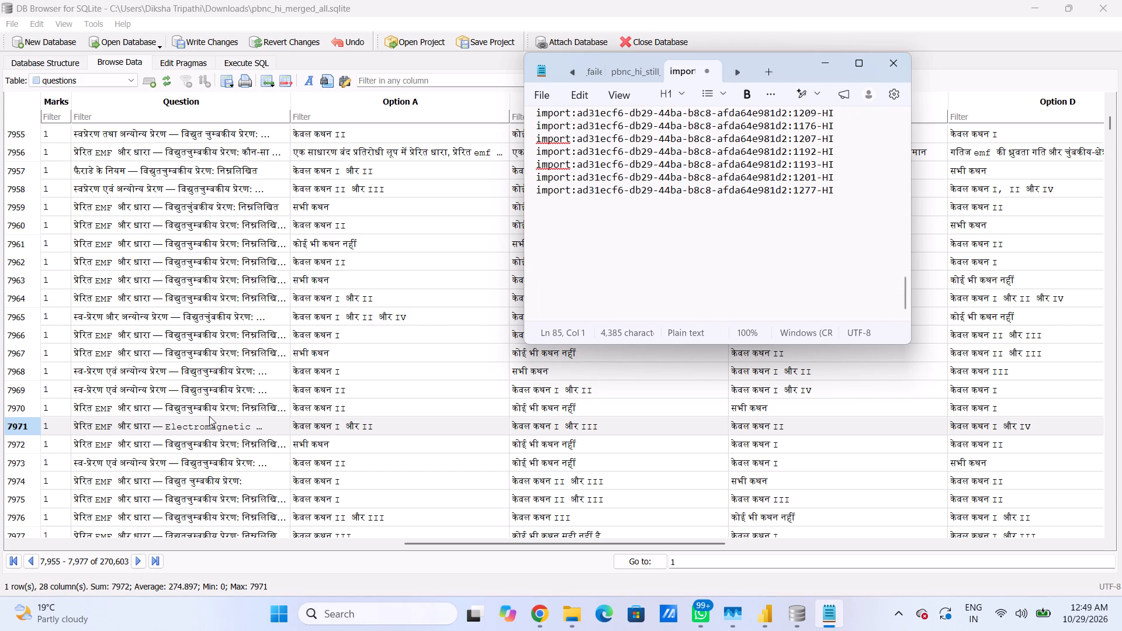
Copy the induced EMF record in row 7984 to the end of the Notepad list, keeping only its ID ending in 1293-HI.
scroll(181, 468, down, 2)
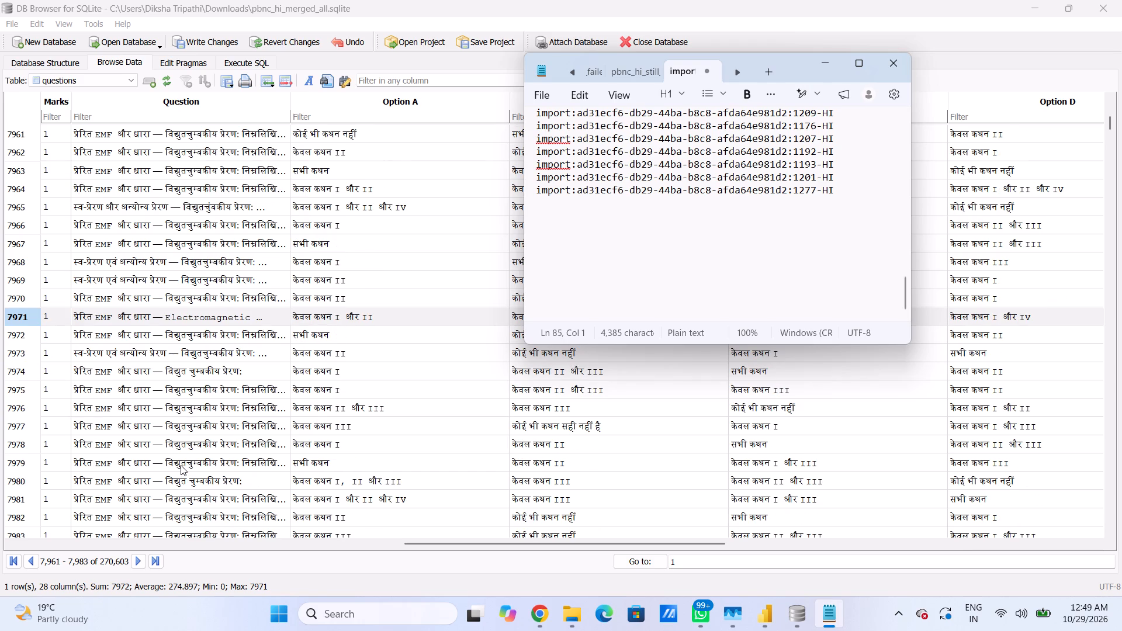
scroll(181, 465, down, 1)
click(30, 495)
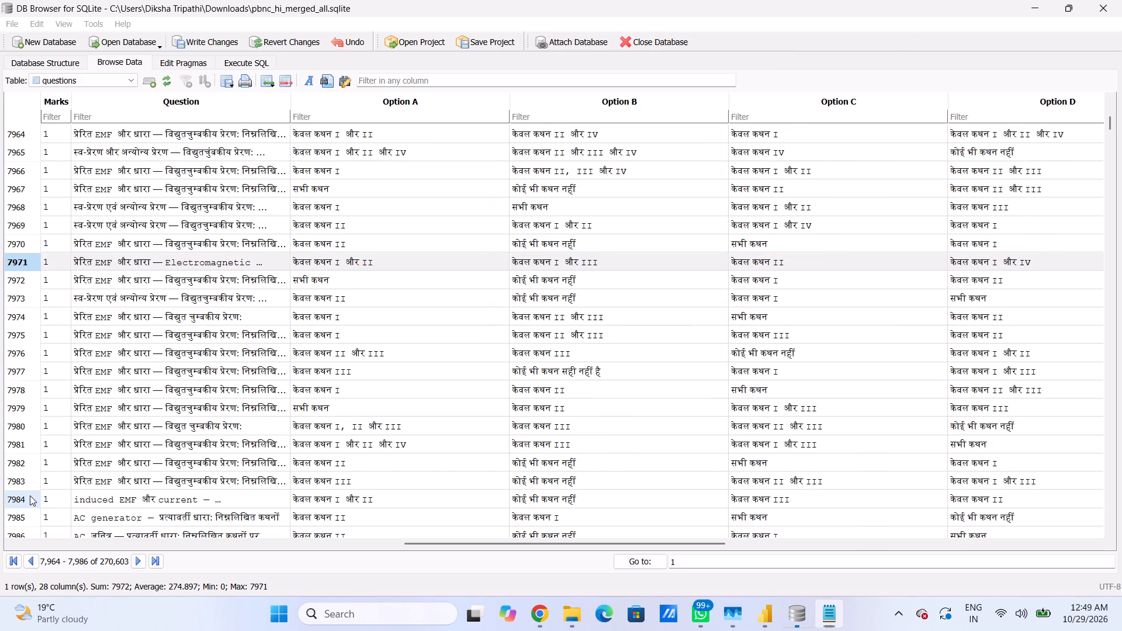
key(ctrl+c)
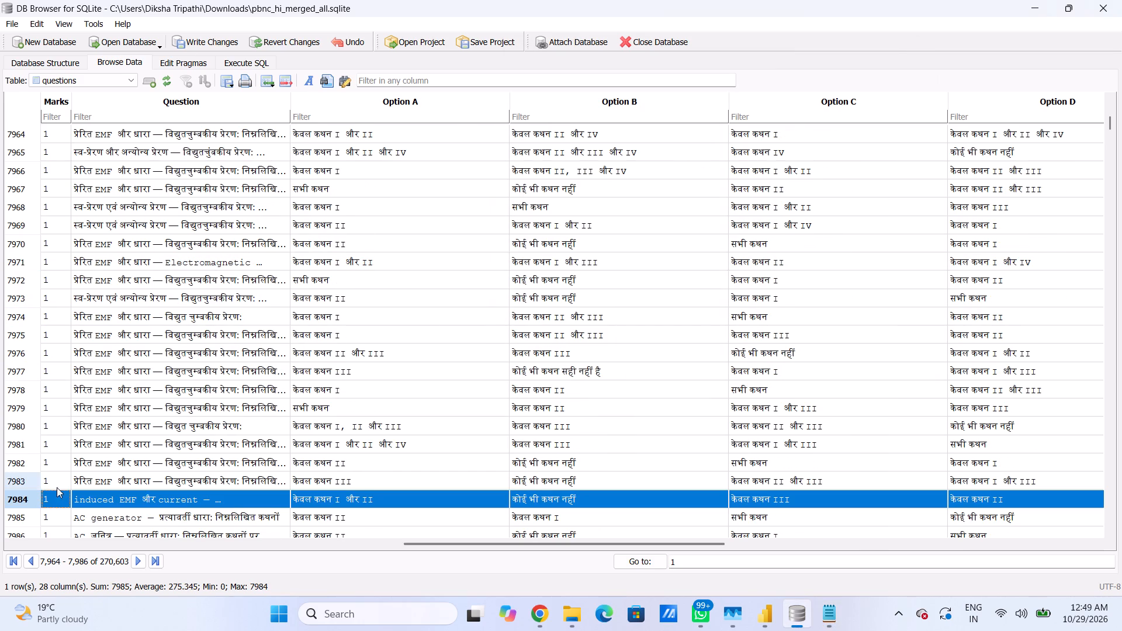
click(835, 612)
key(ctrl+v)
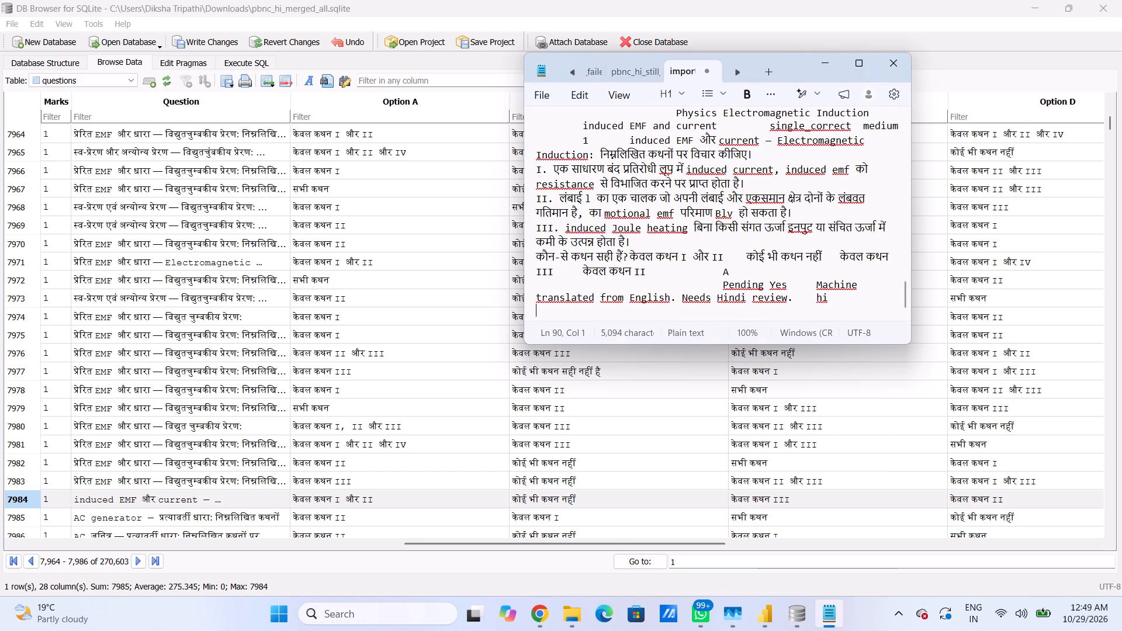
scroll(639, 228, up, 2)
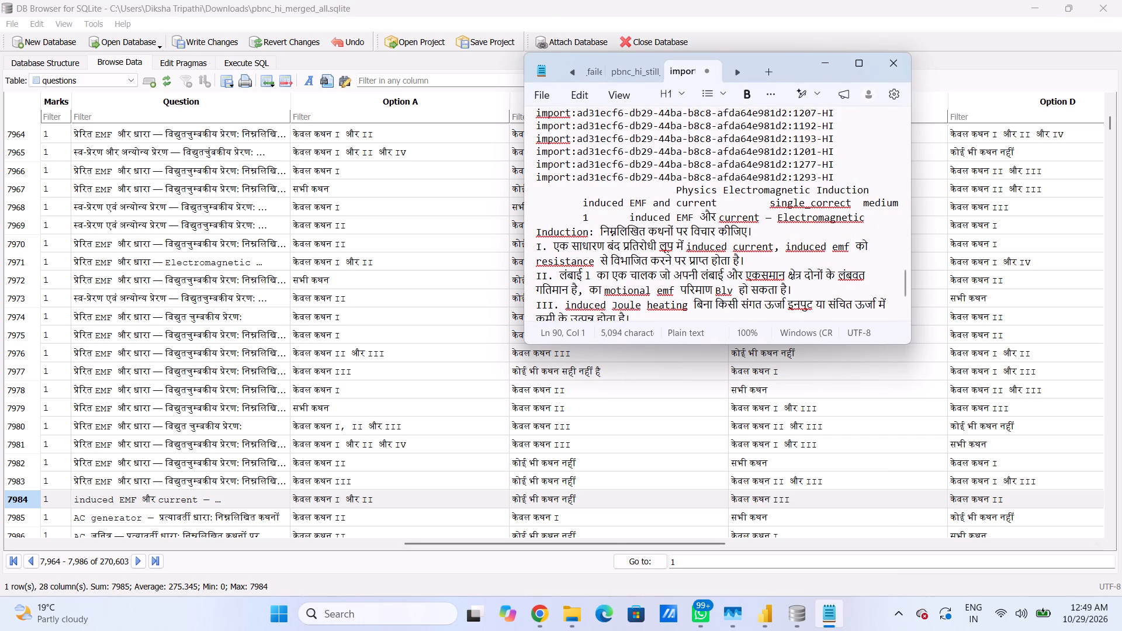
drag(536, 189, 545, 192)
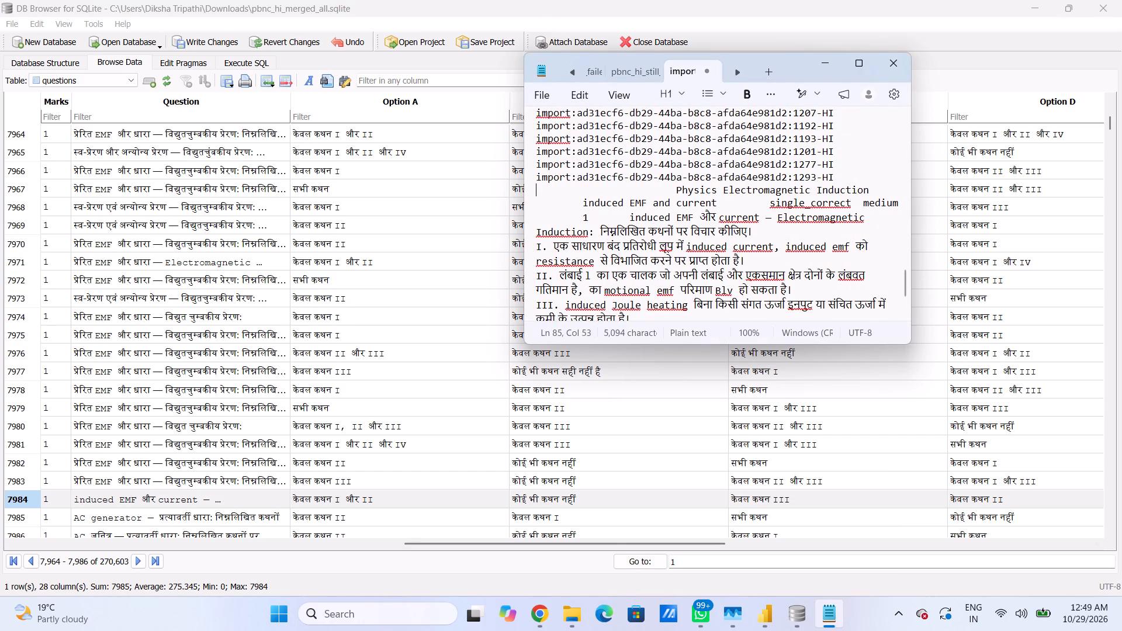
drag(545, 192, 874, 311)
scroll(567, 222, down, 8)
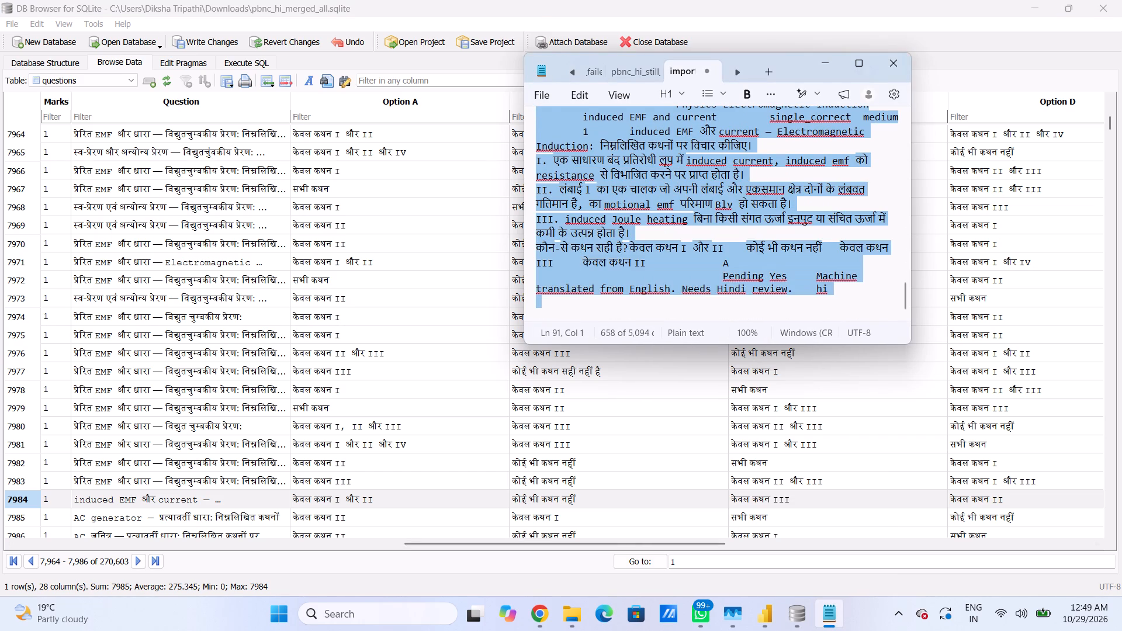
key(BackSpace)
key(Return)
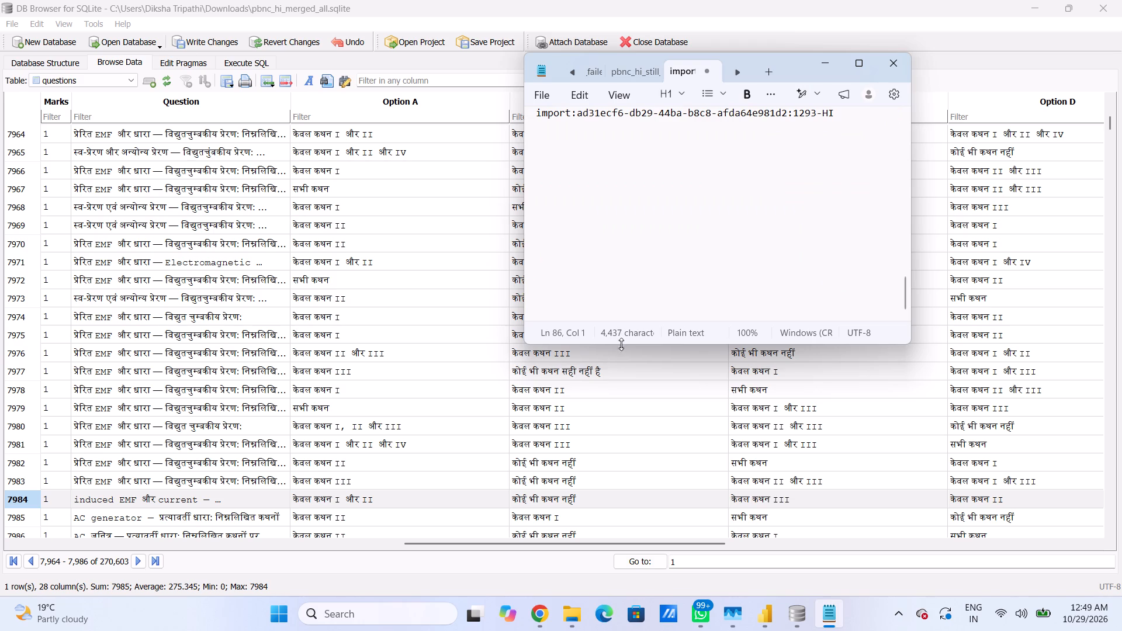
Copy the AC generator record in row 7985 to the end of the Notepad list, keeping only its ID ending in 1302-HI.
click(25, 514)
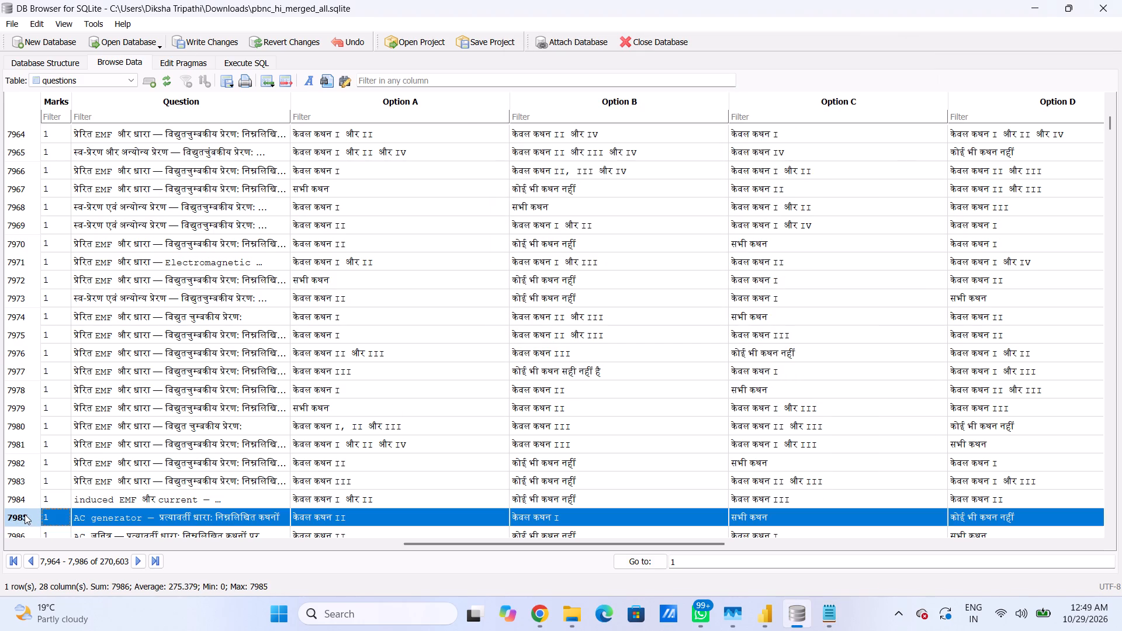
key(ctrl+c)
click(834, 615)
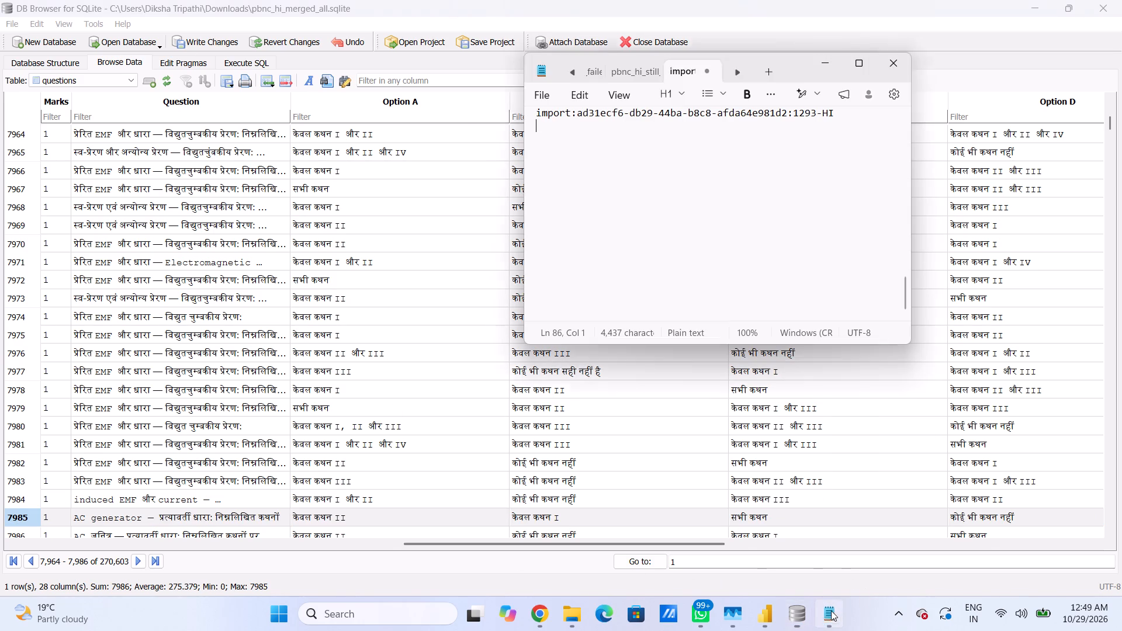
key(ctrl+v)
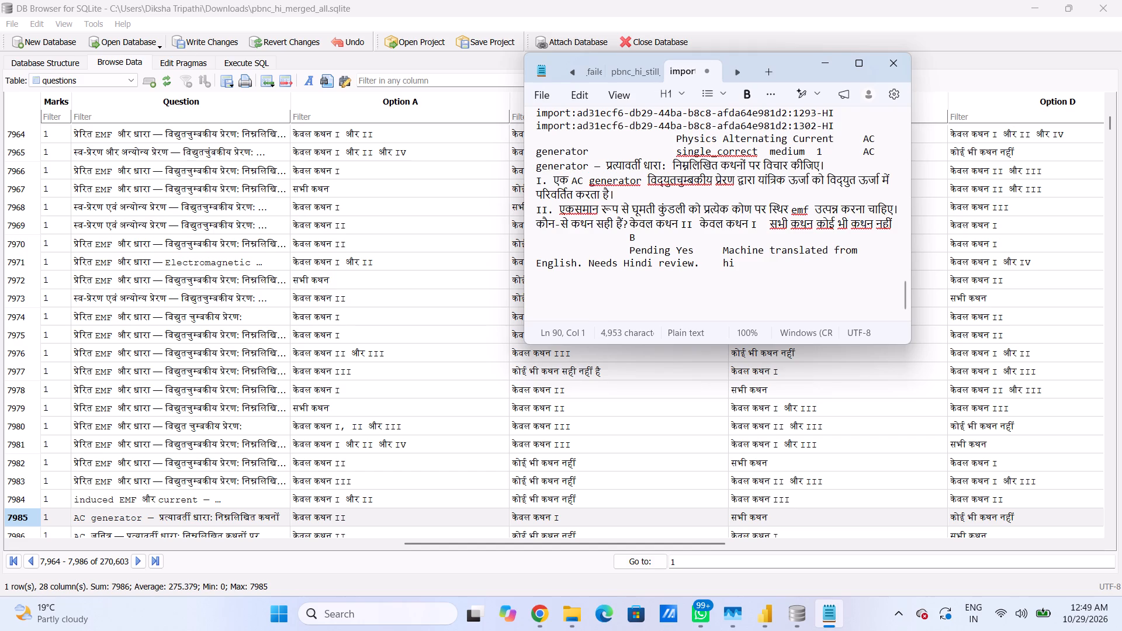
drag(543, 296, 543, 265)
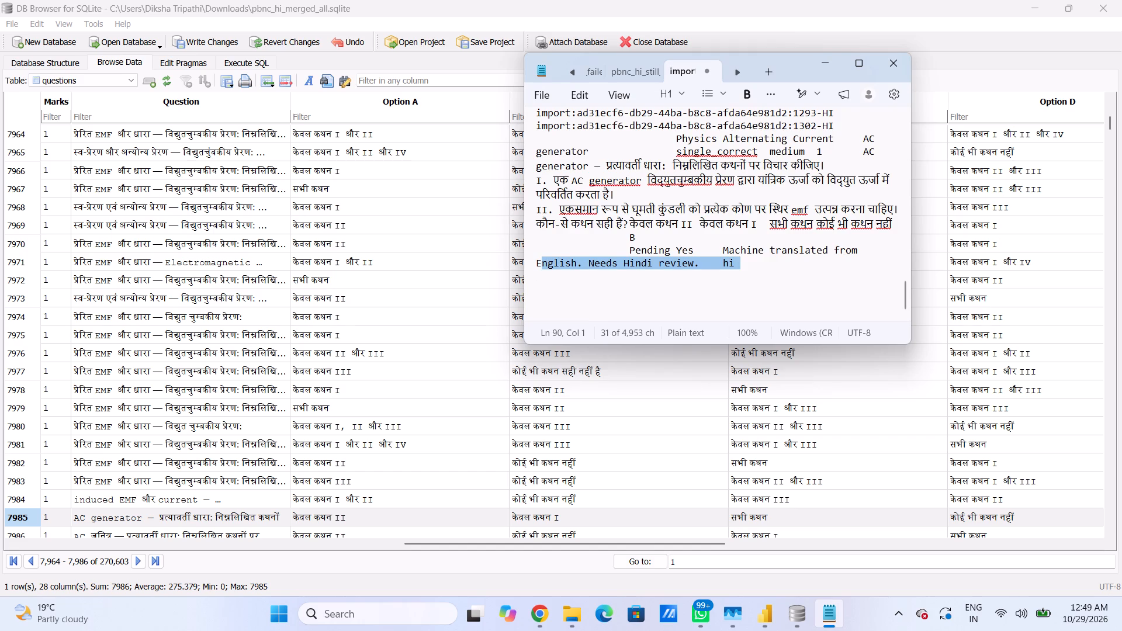
drag(543, 265, 539, 244)
scroll(539, 245, up, 4)
scroll(539, 244, down, 1)
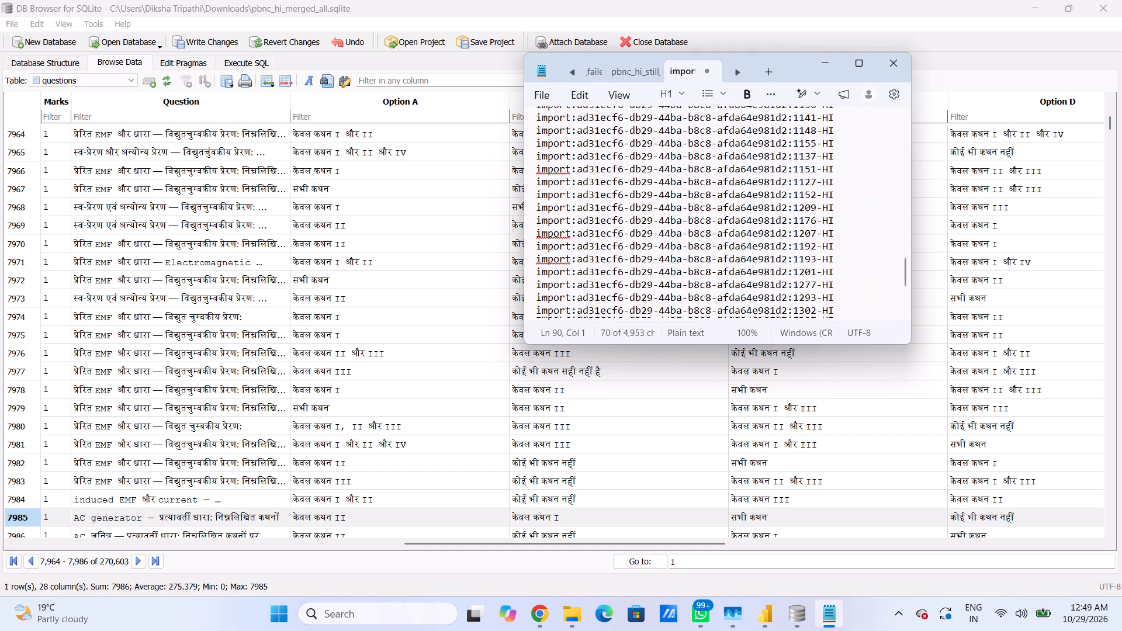
scroll(539, 244, down, 1)
drag(539, 244, 538, 247)
key(BackSpace)
key(Return)
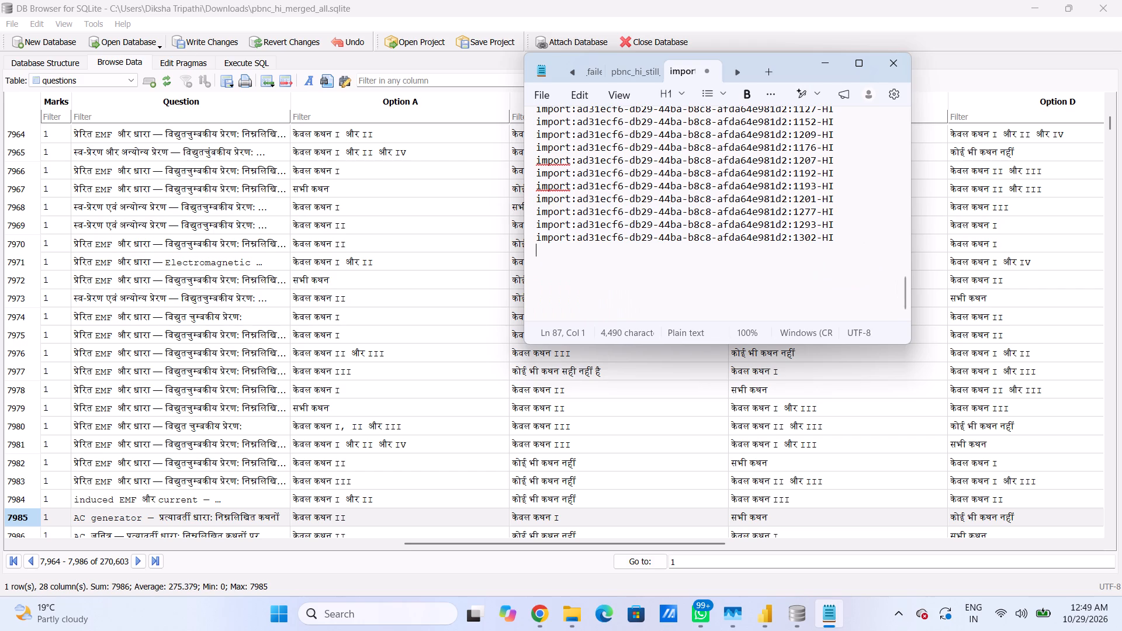
Copy the AC generator record in row 7997 to the end of the Notepad list, keeping only its question ID ending in 1308-HI.
scroll(28, 138, down, 1)
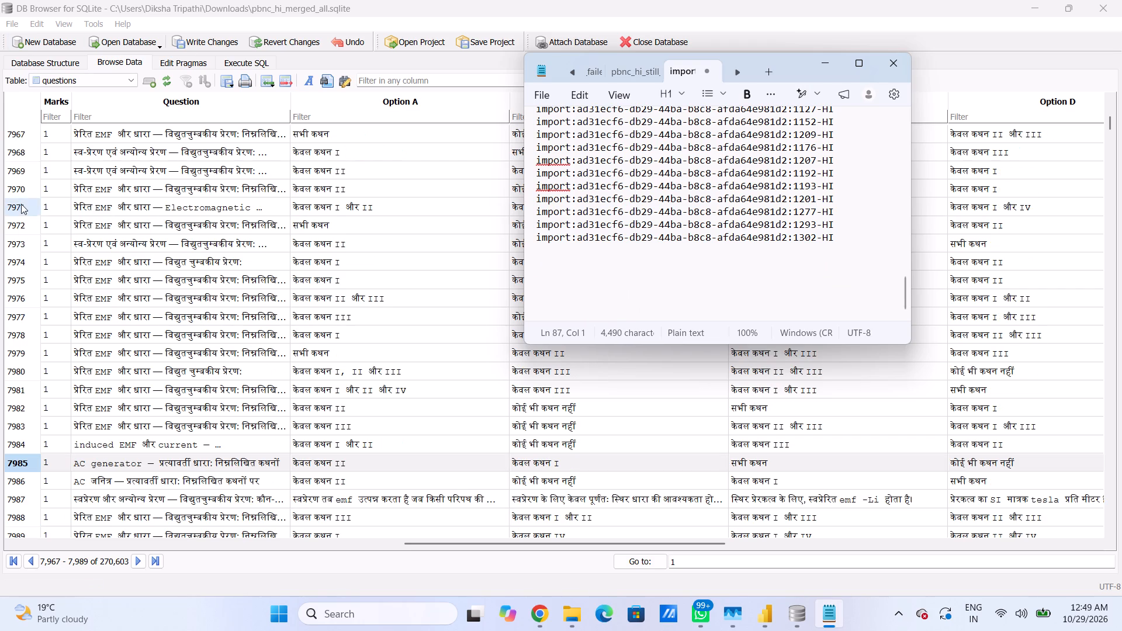
scroll(193, 438, down, 2)
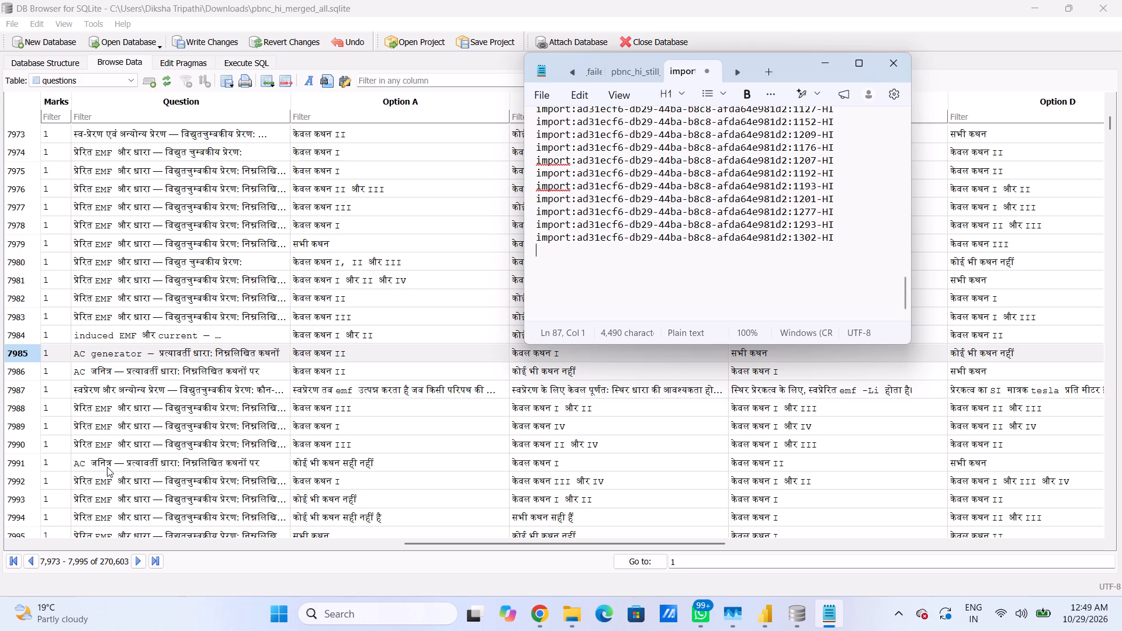
scroll(121, 479, down, 2)
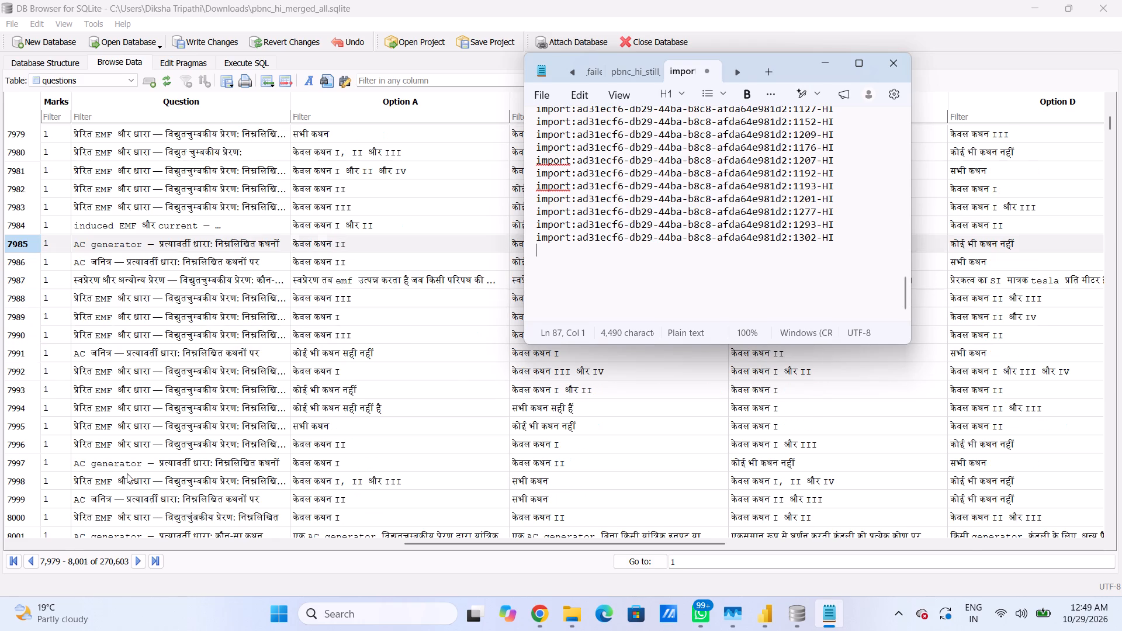
click(16, 466)
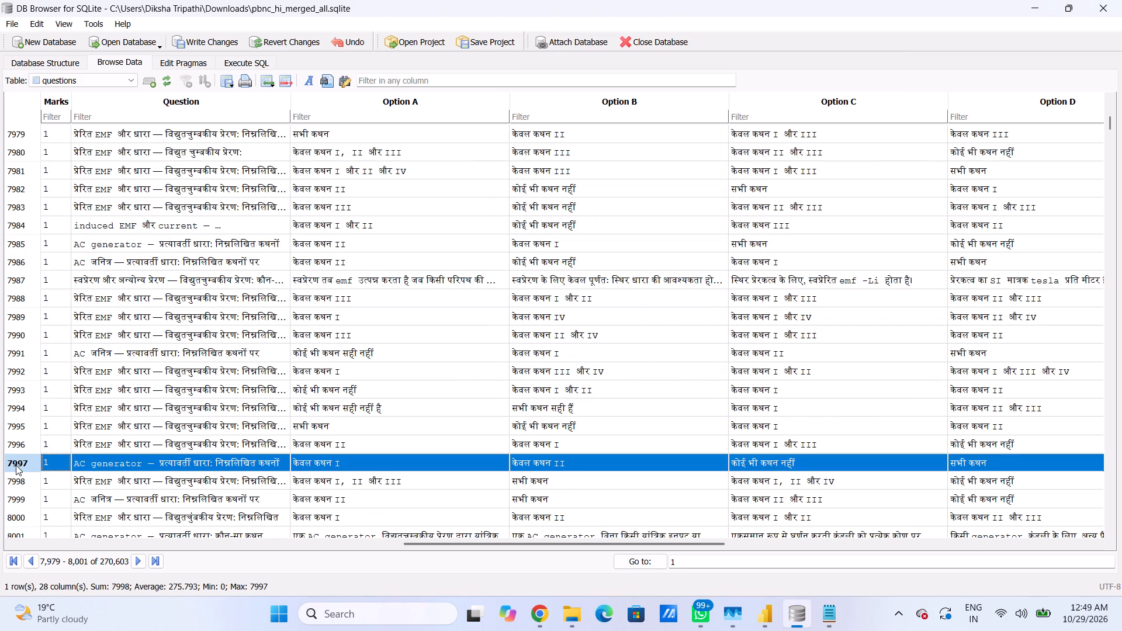
key(ctrl+c)
click(822, 614)
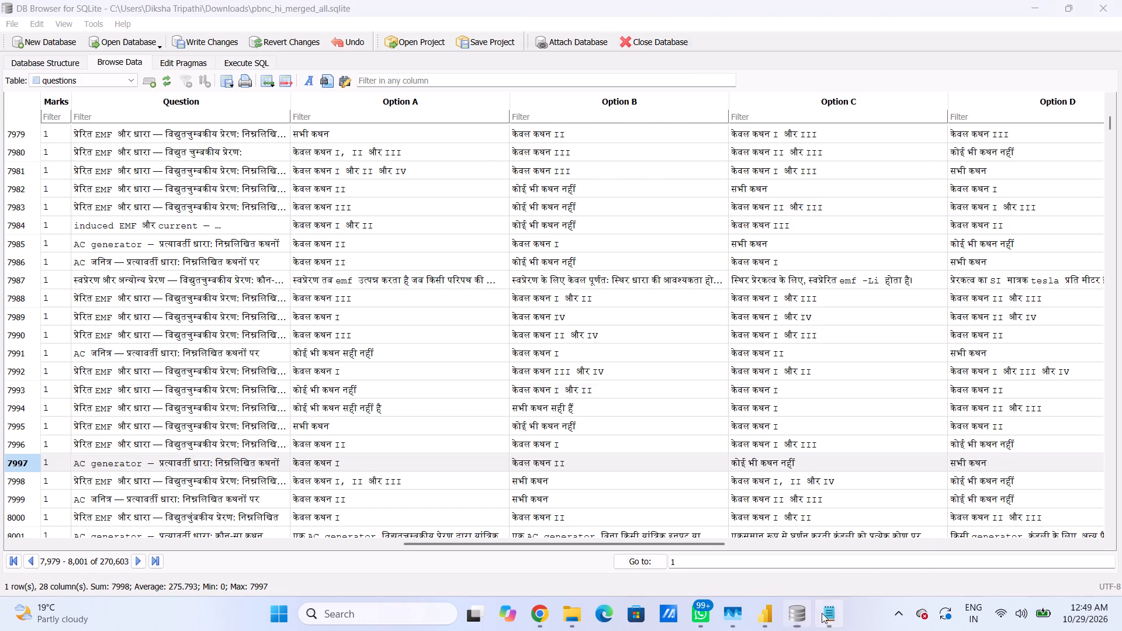
key(ctrl+v)
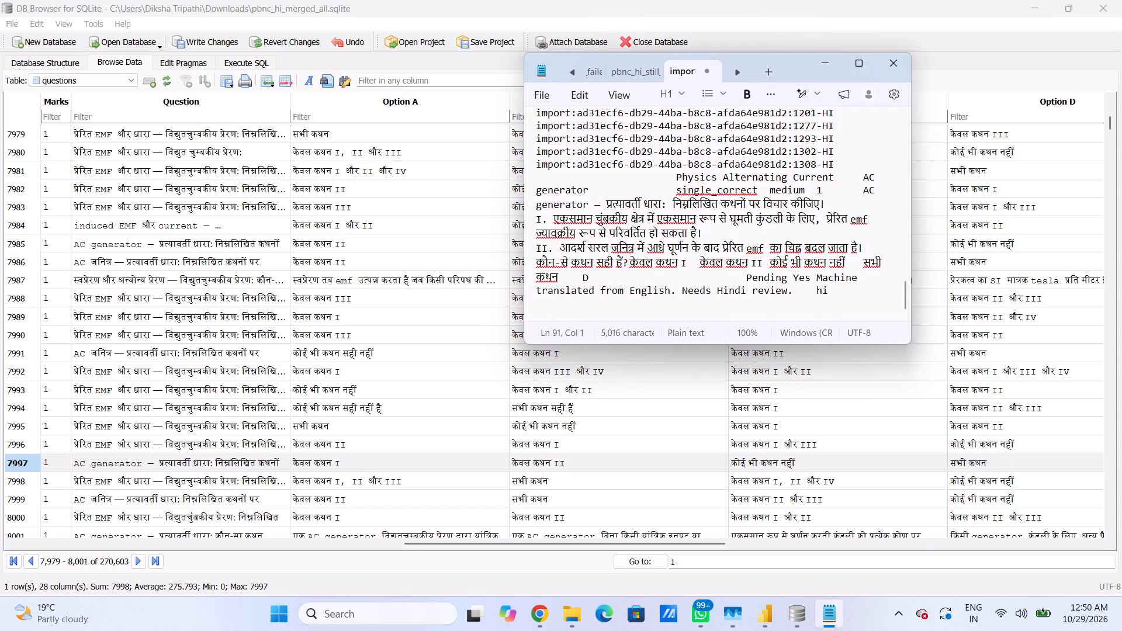
drag(538, 178, 709, 332)
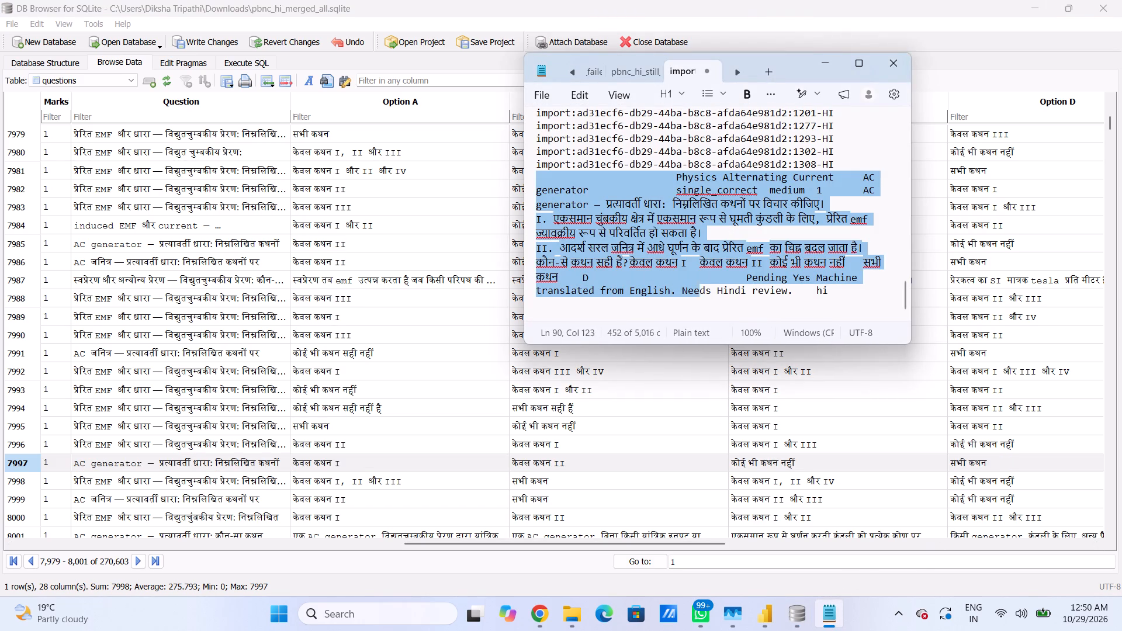
drag(709, 332, 955, 398)
key(BackSpace)
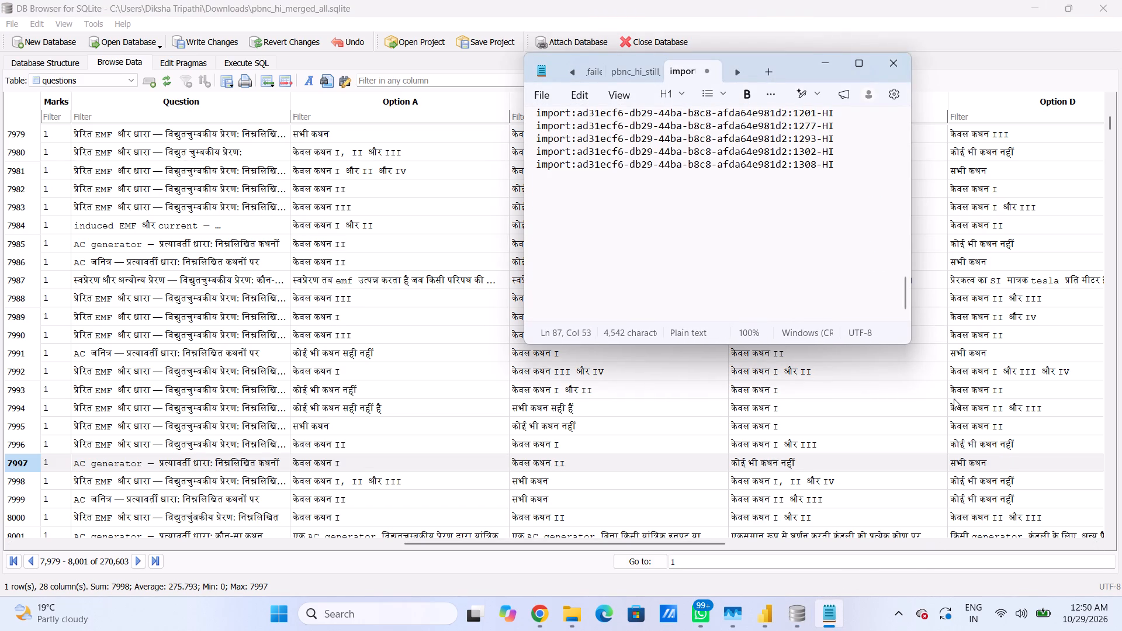
key(Return)
Examine the questions following row 7997 for untranslated English terms and select the AC generator record in row 8001.
scroll(112, 410, down, 1)
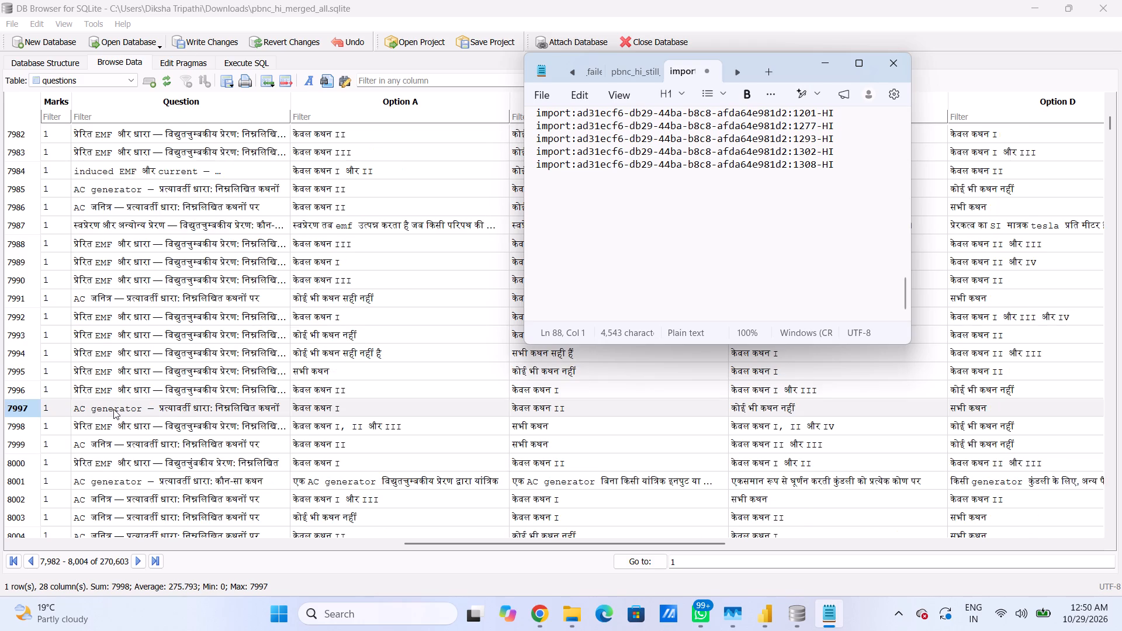
scroll(116, 408, down, 1)
click(31, 425)
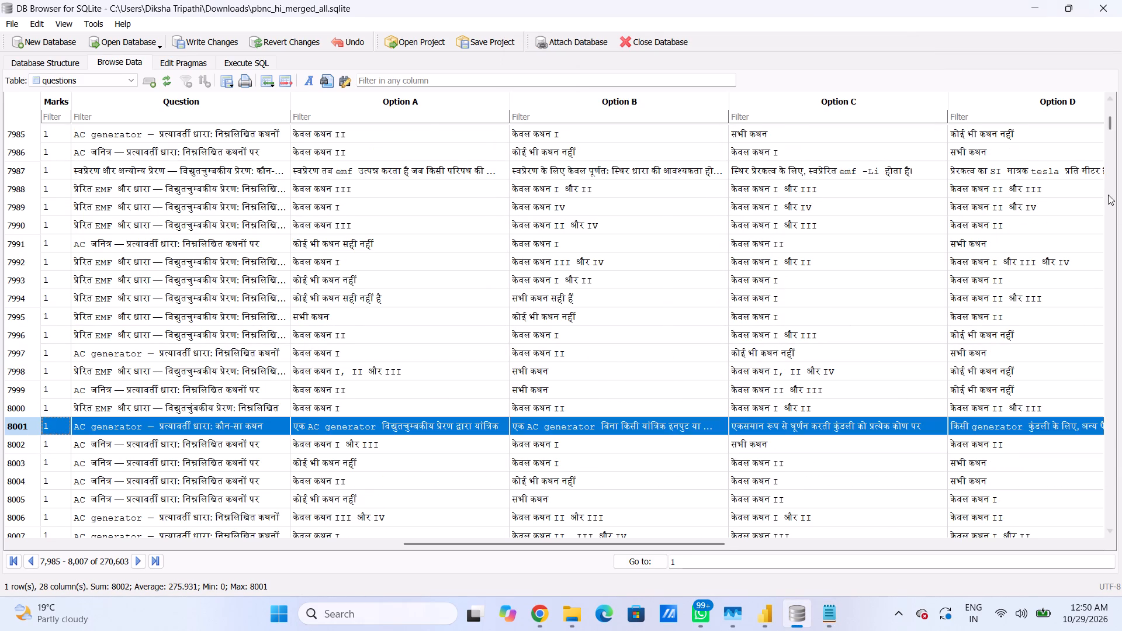
Return to the start of the questions table, examine rows 1 to 119 for untranslated English terms, and select the de-Broglie record in row 115.
drag(1109, 122, 1106, 82)
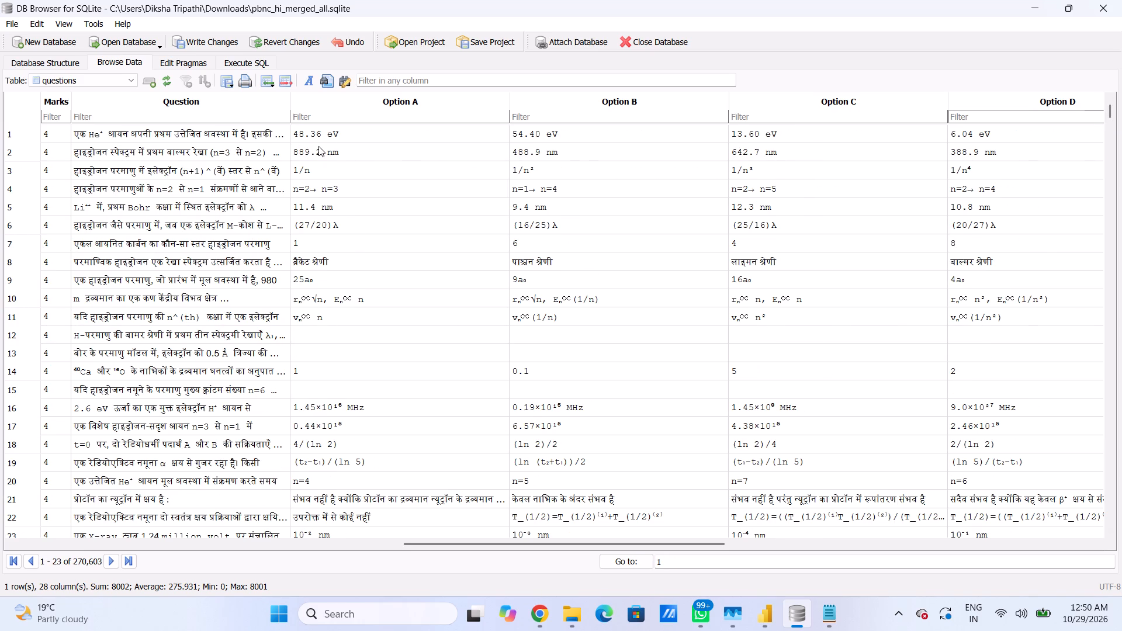
scroll(318, 146, down, 2)
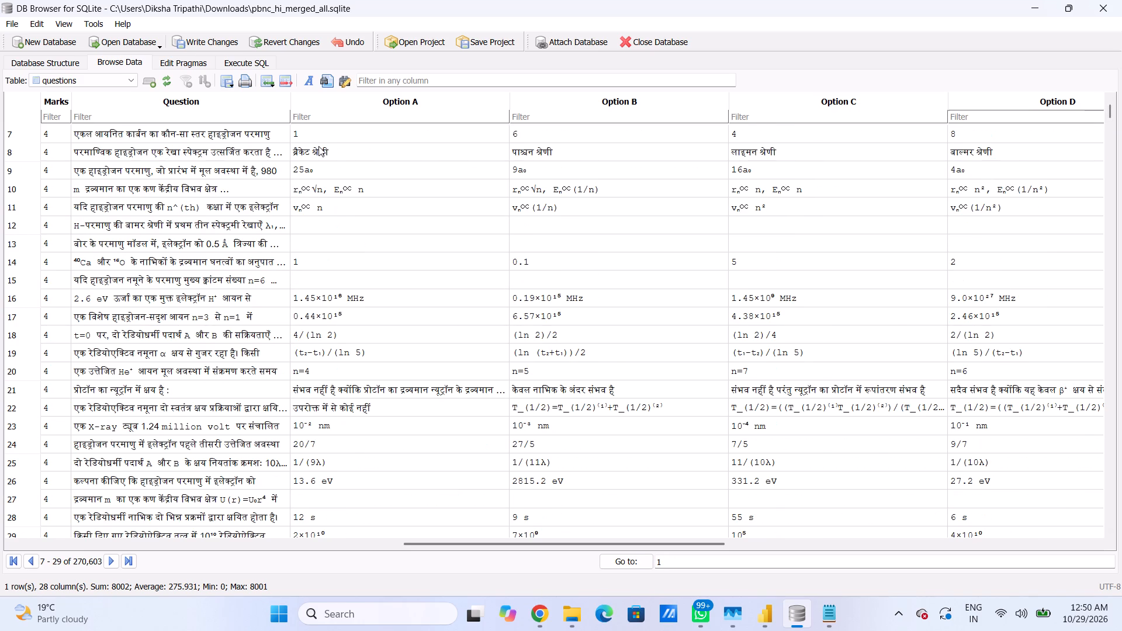
scroll(318, 146, down, 2)
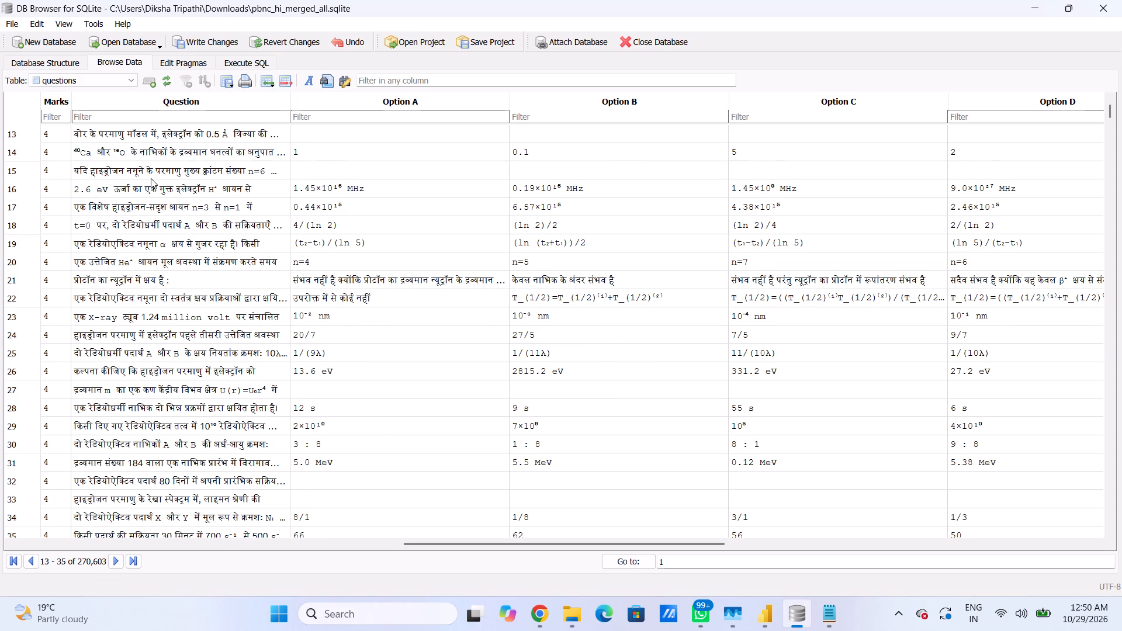
scroll(153, 172, down, 3)
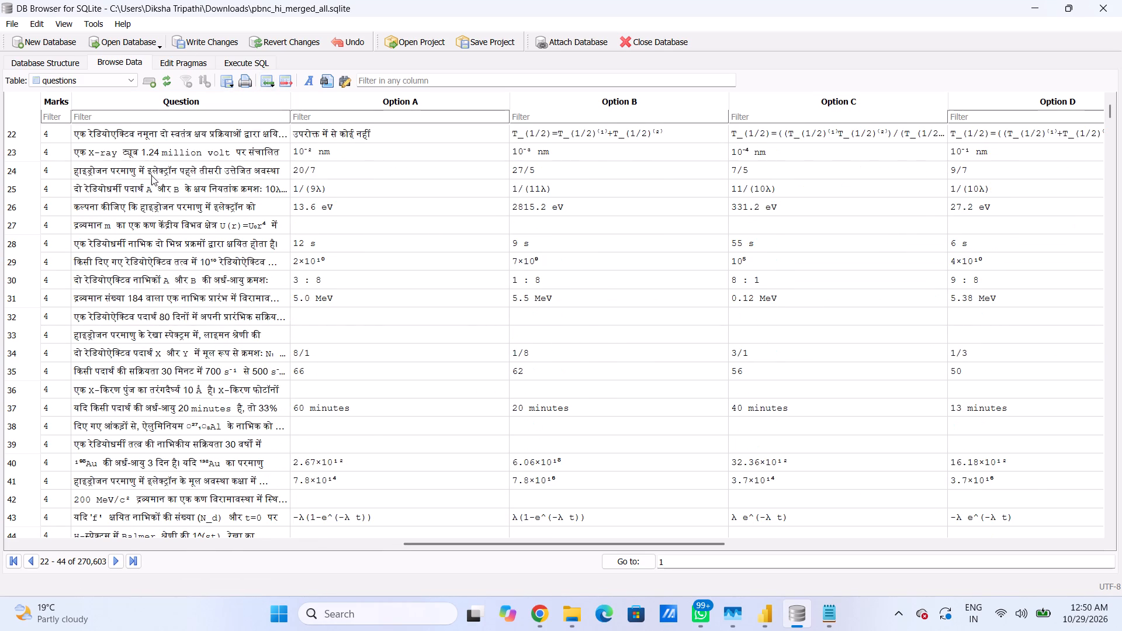
scroll(150, 176, down, 1)
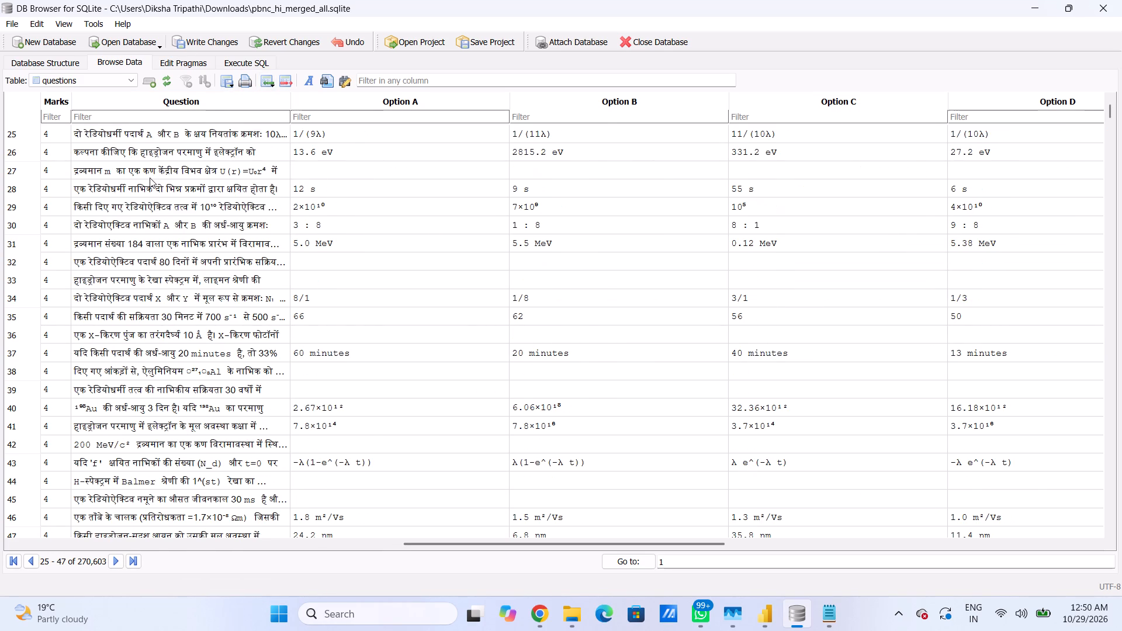
scroll(149, 178, down, 2)
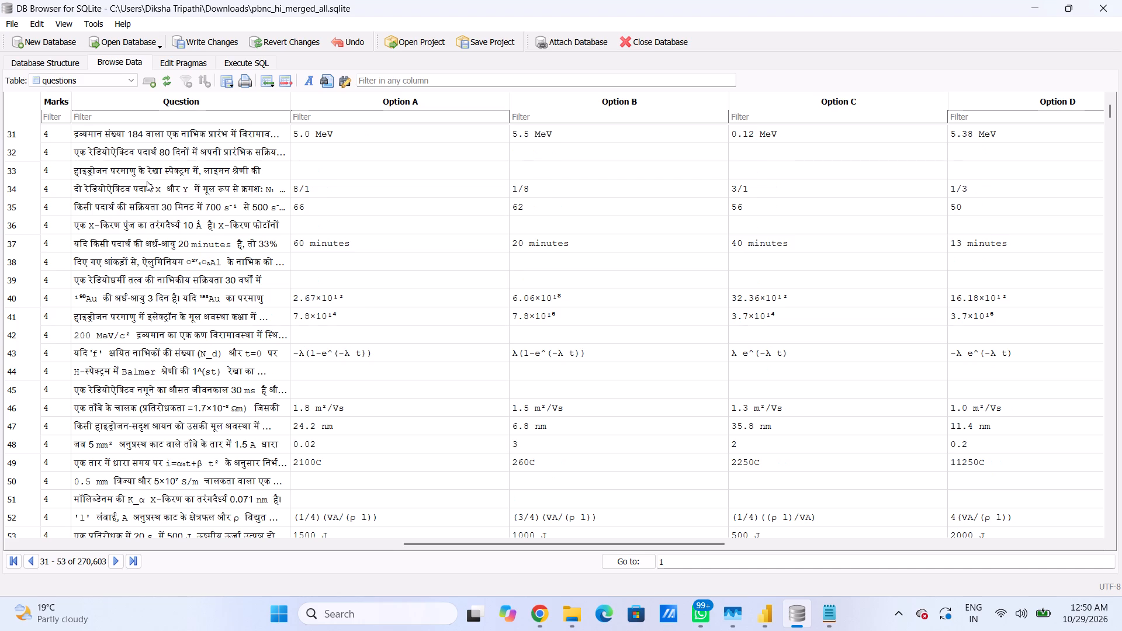
scroll(129, 206, down, 1)
scroll(11, 354, down, 3)
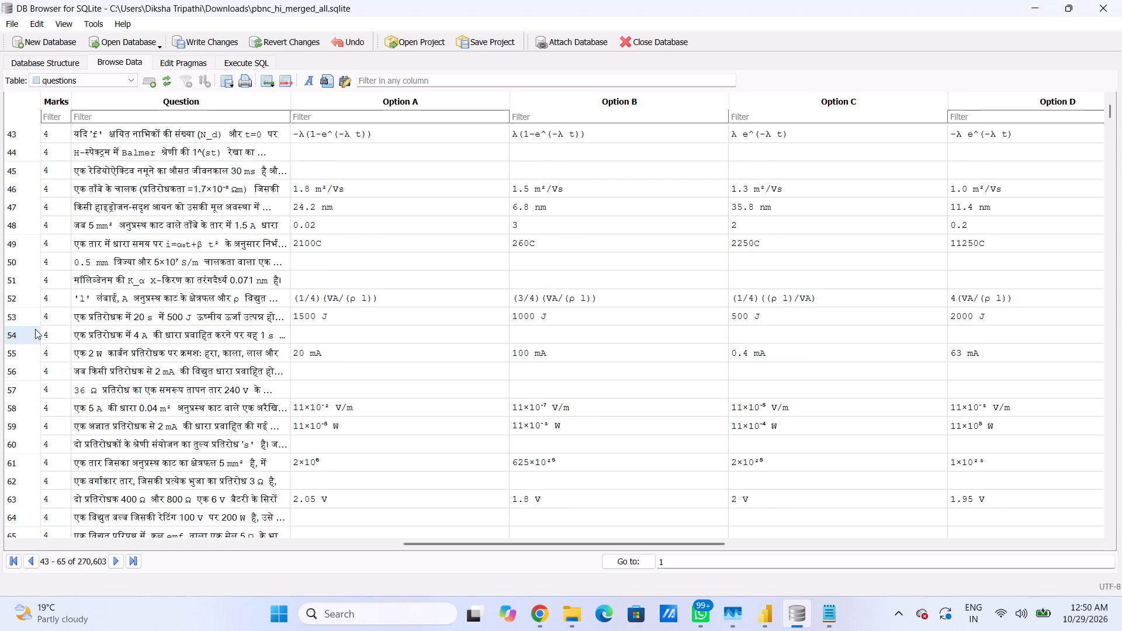
scroll(36, 327, down, 3)
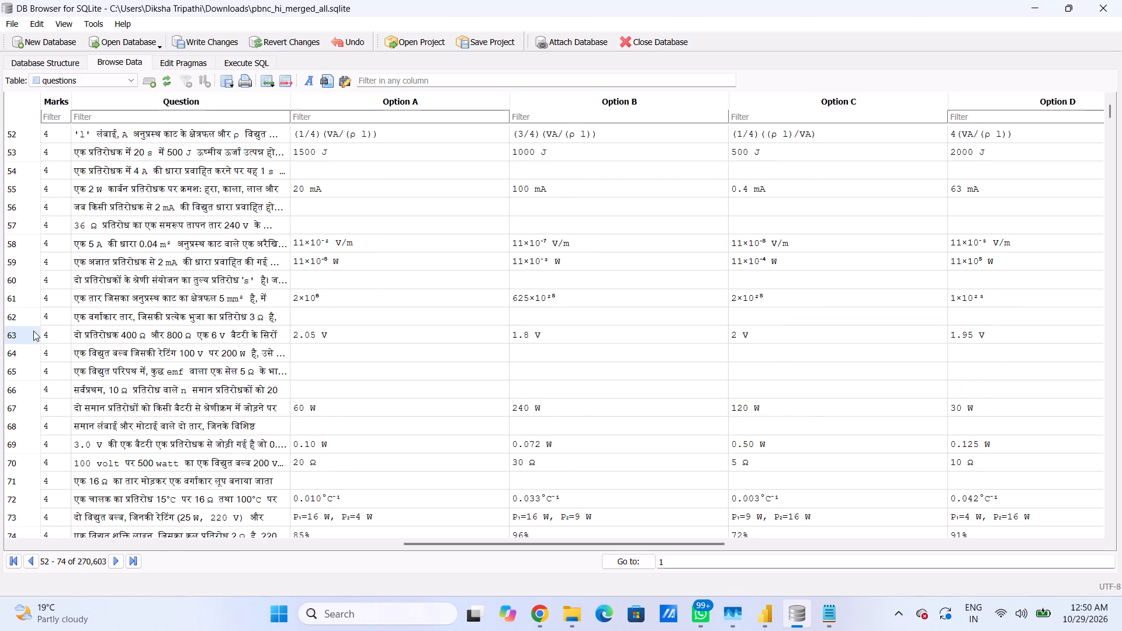
scroll(36, 325, down, 2)
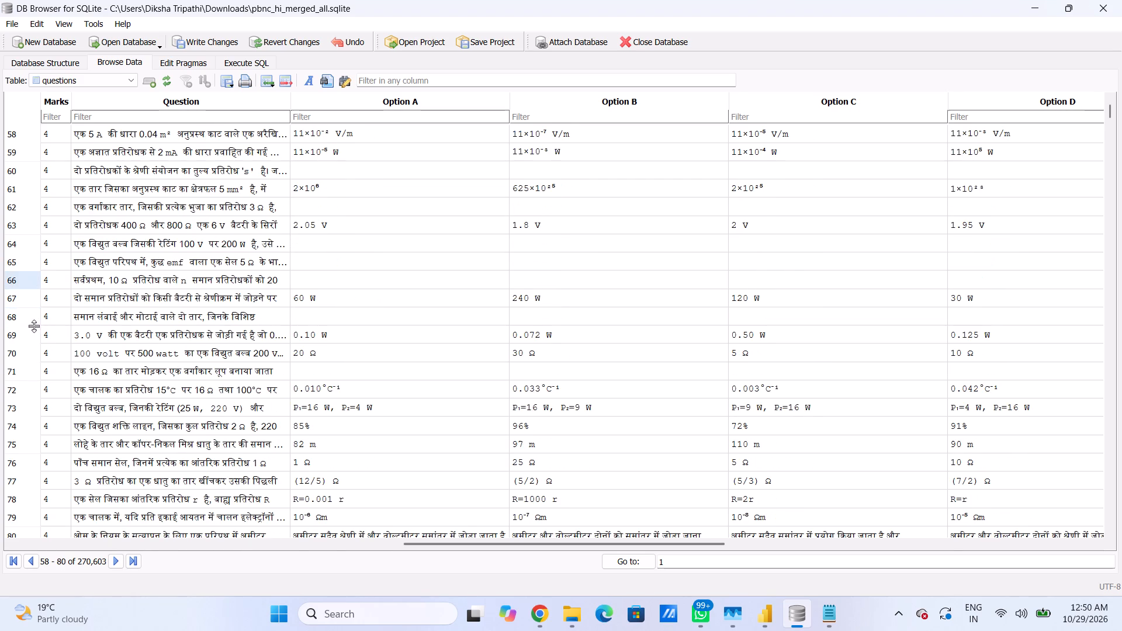
scroll(33, 328, down, 2)
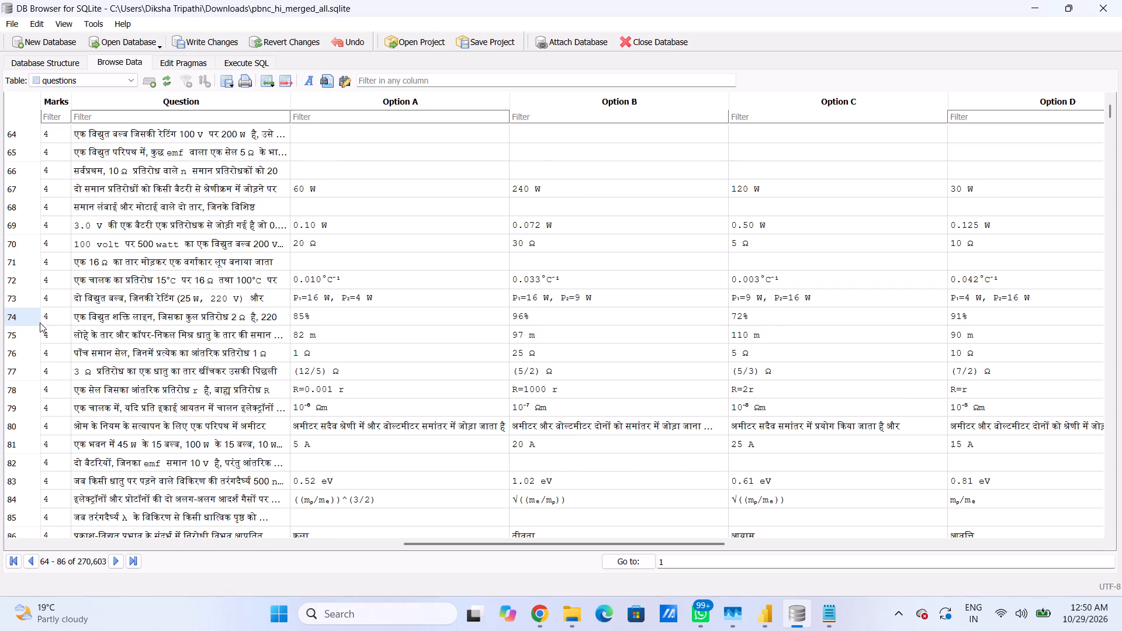
scroll(40, 323, down, 2)
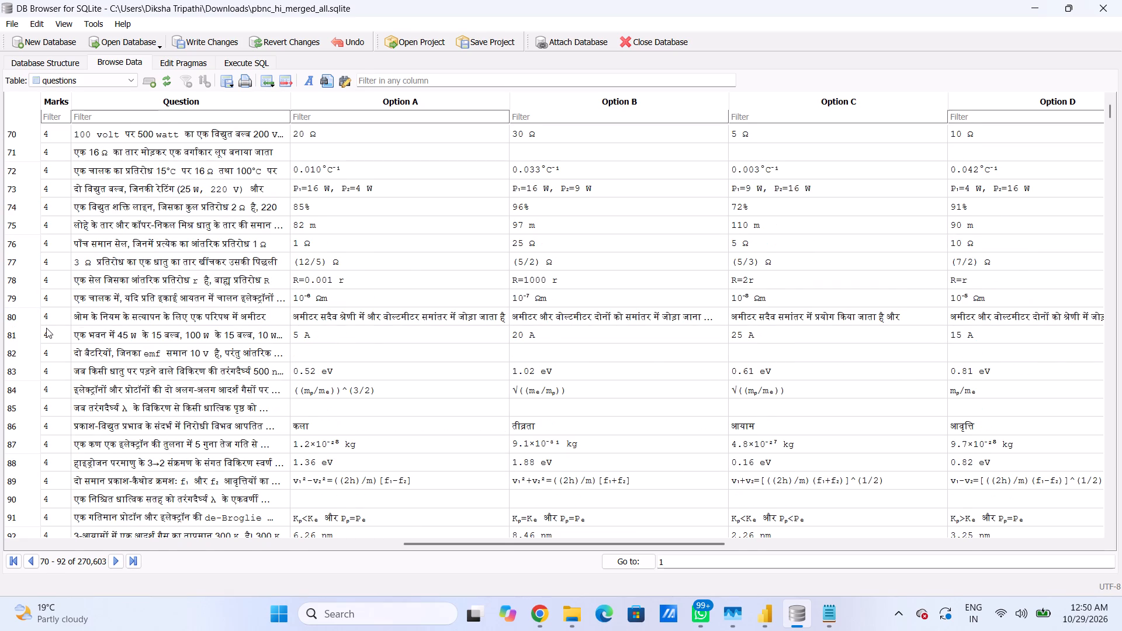
scroll(46, 328, down, 2)
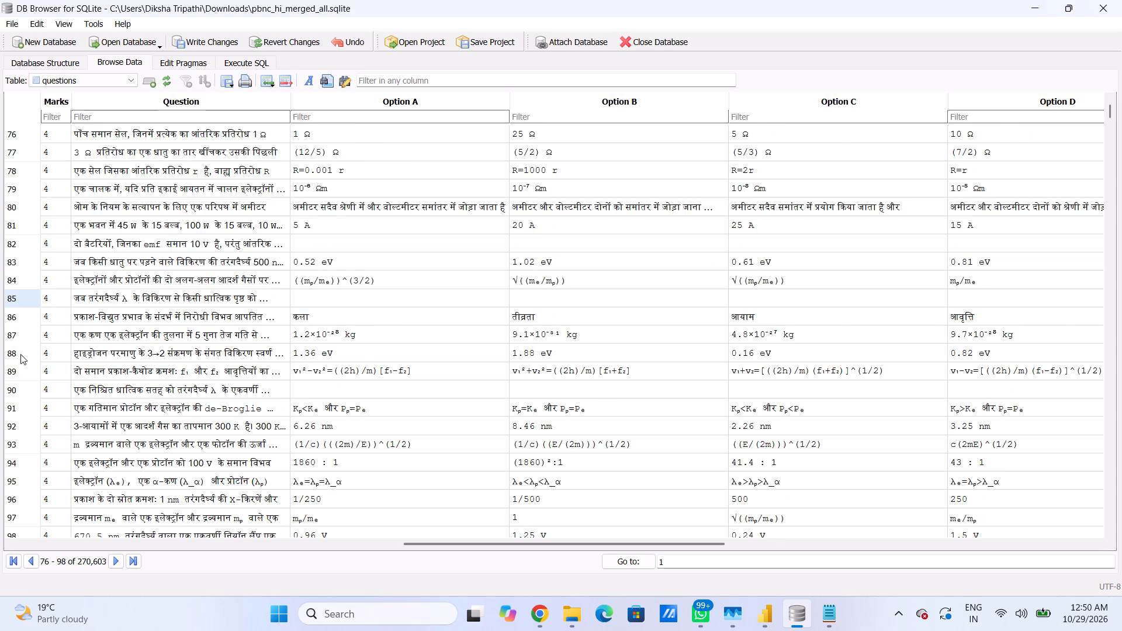
scroll(20, 353, down, 2)
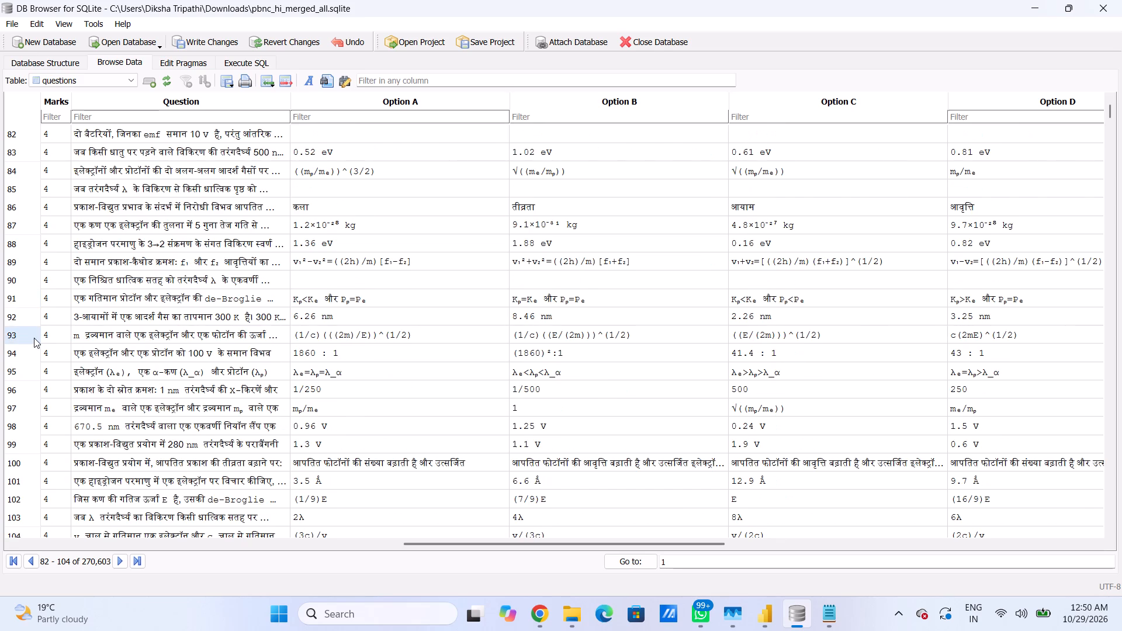
scroll(34, 338, down, 5)
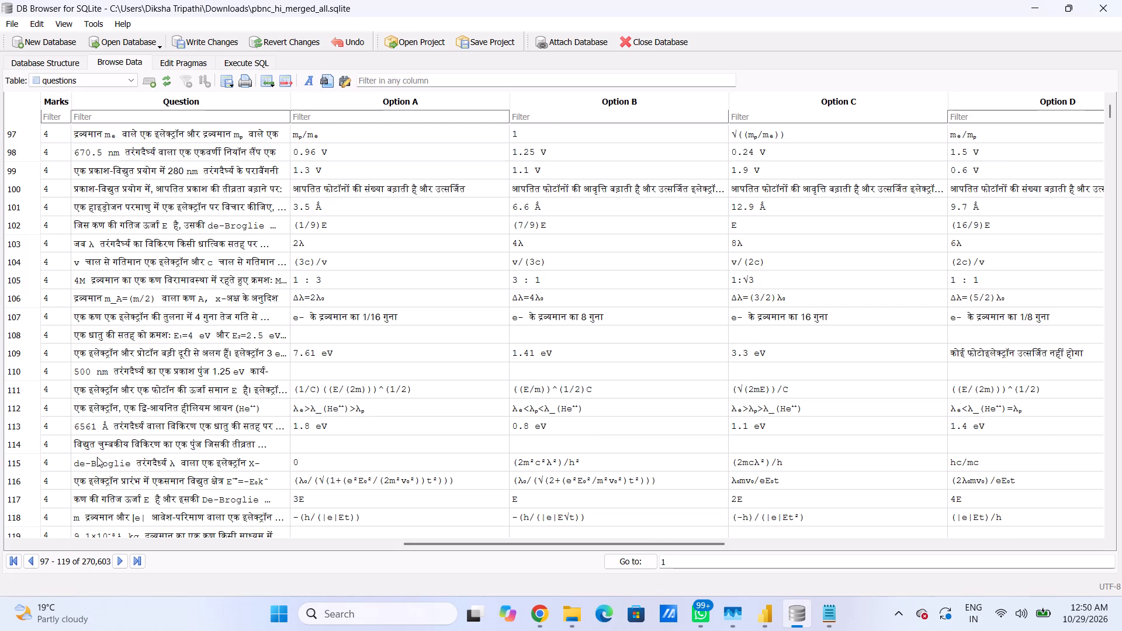
click(19, 462)
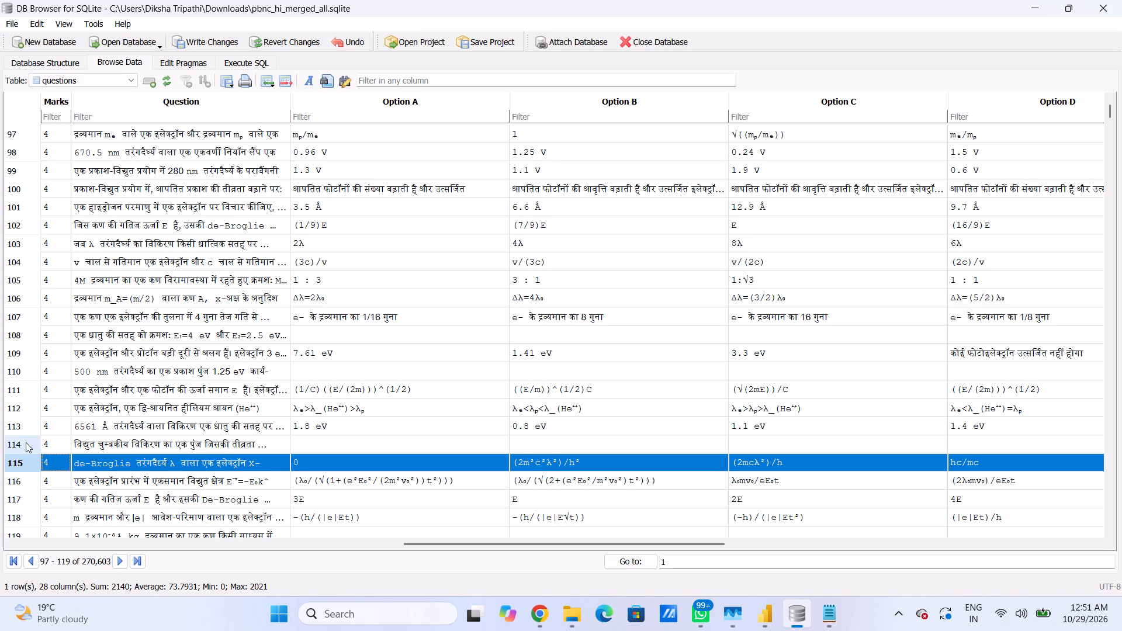
Examine the questions from row 115 to row 176 for untranslated English terms and select the LCR series circuit question in row 173.
scroll(49, 342, down, 1)
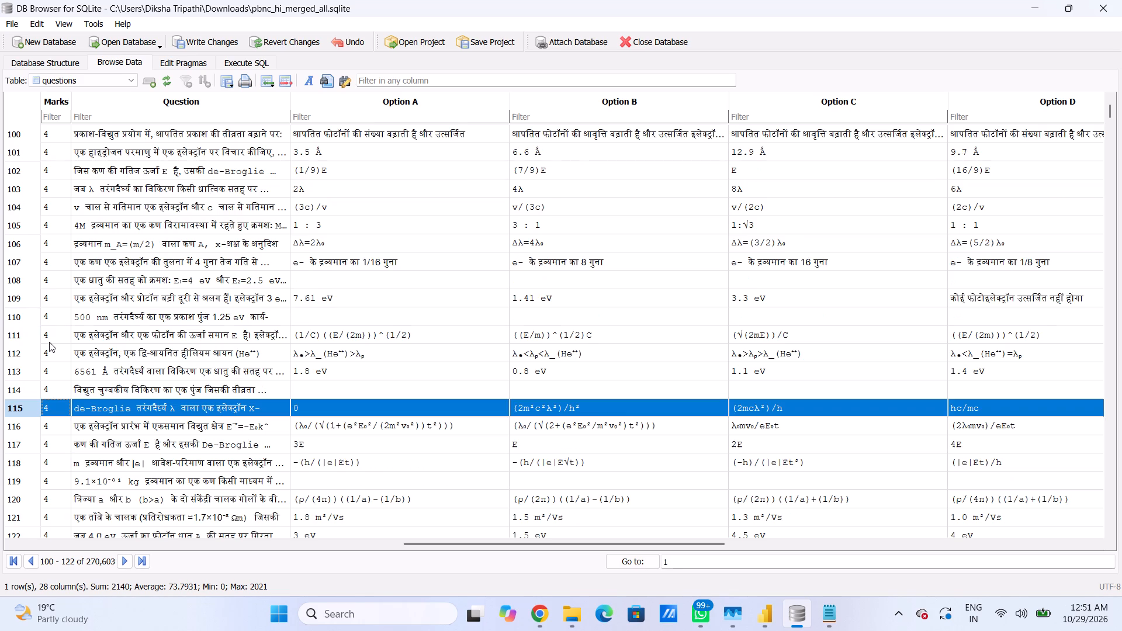
scroll(49, 342, down, 3)
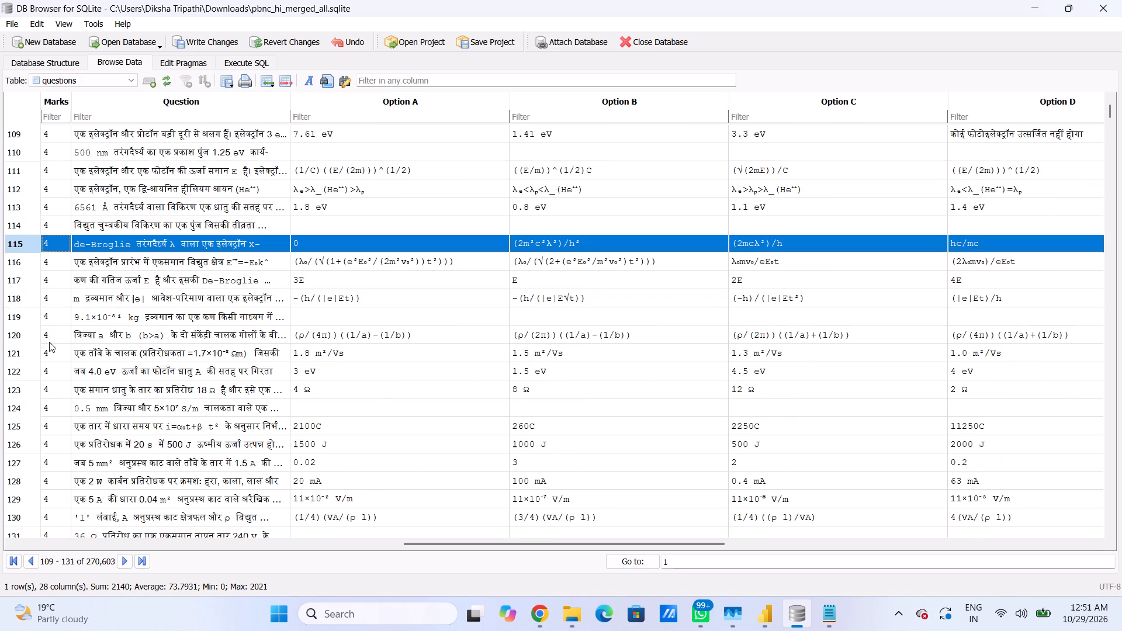
scroll(49, 342, down, 2)
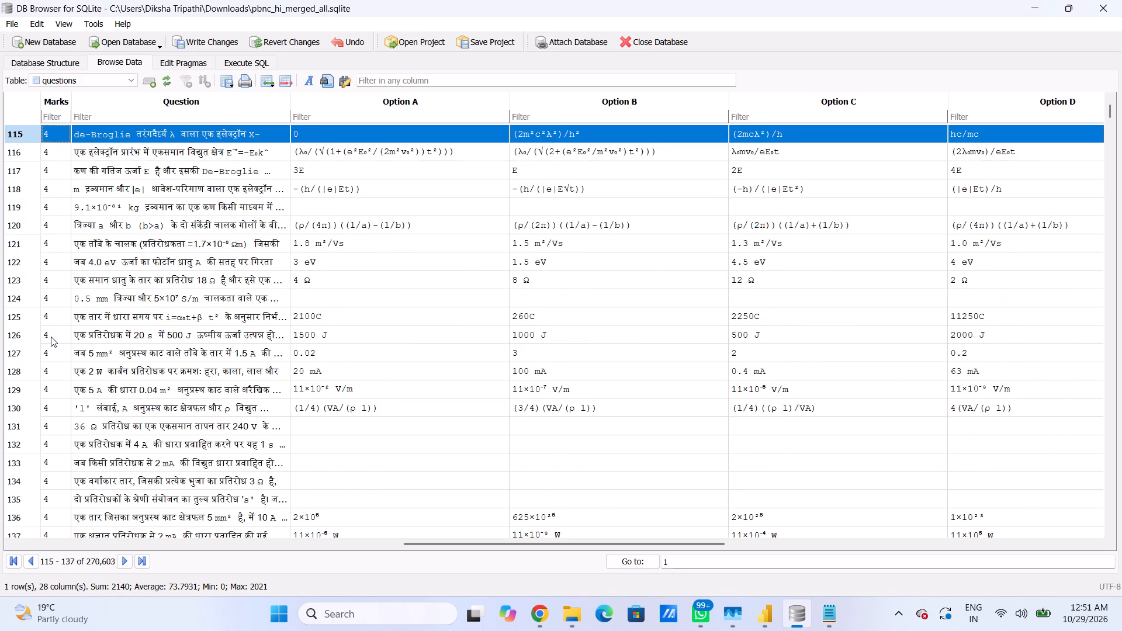
scroll(51, 337, down, 3)
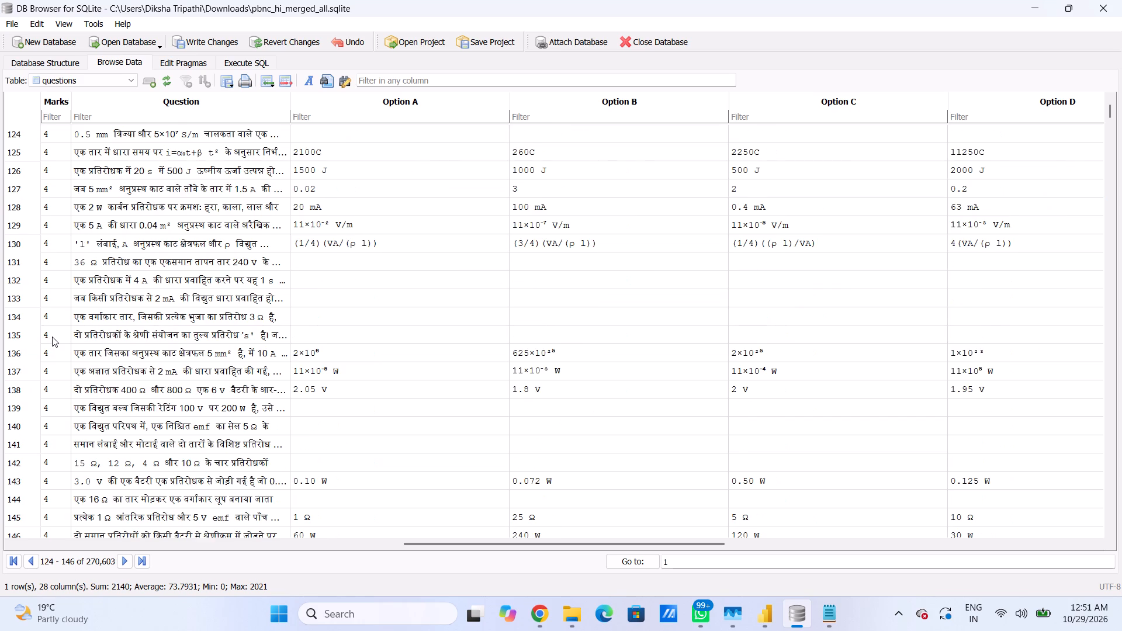
scroll(52, 337, down, 2)
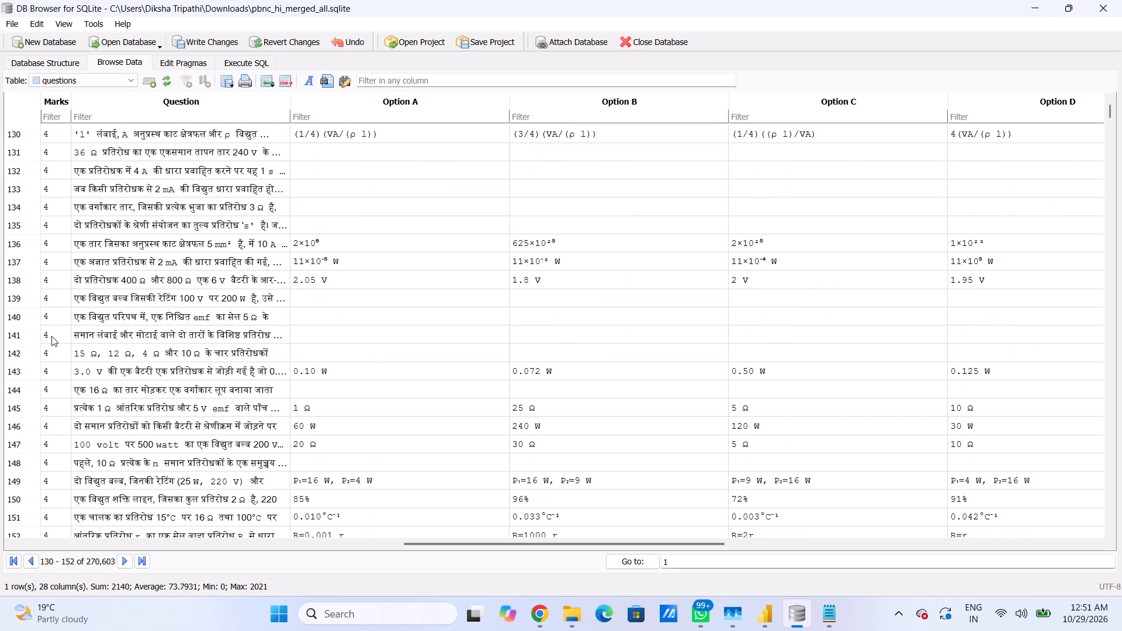
scroll(51, 336, down, 3)
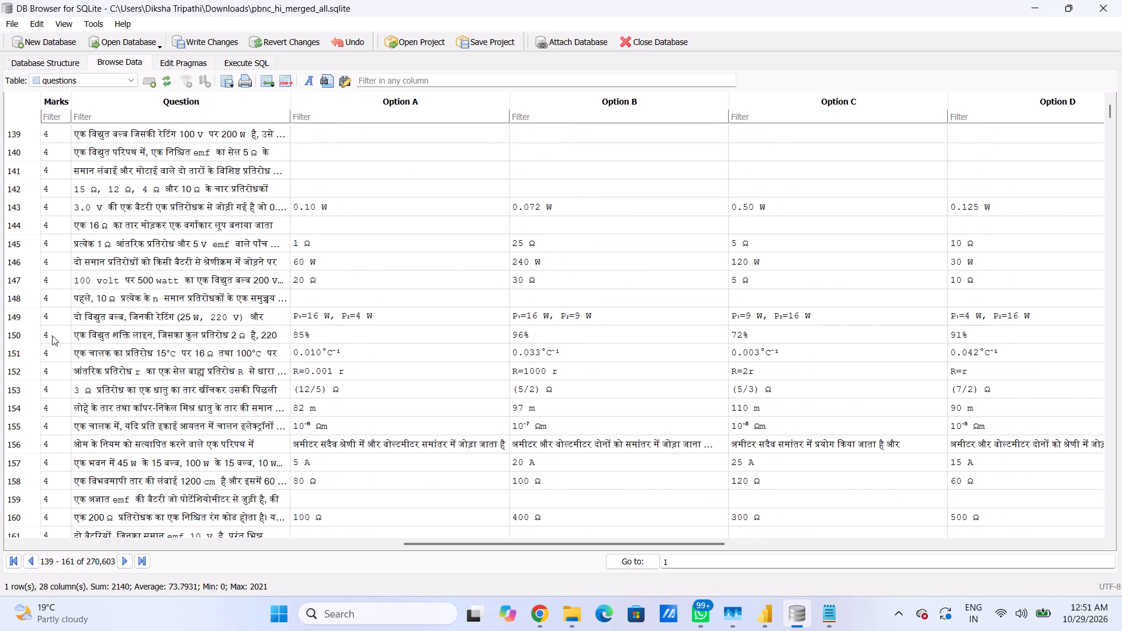
scroll(52, 335, down, 4)
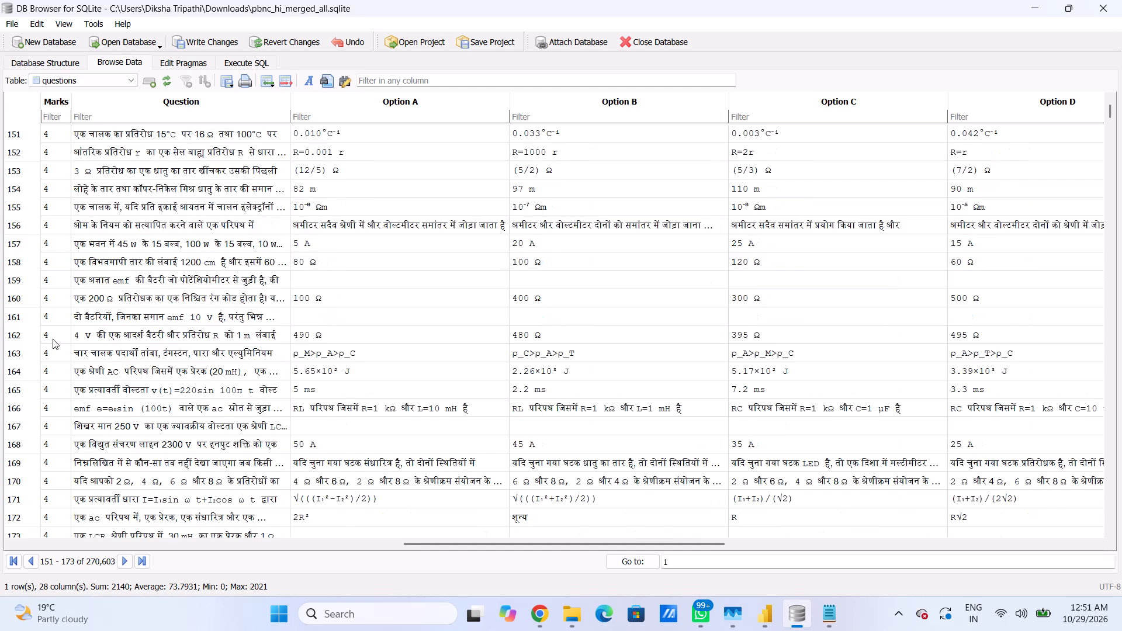
scroll(53, 339, down, 1)
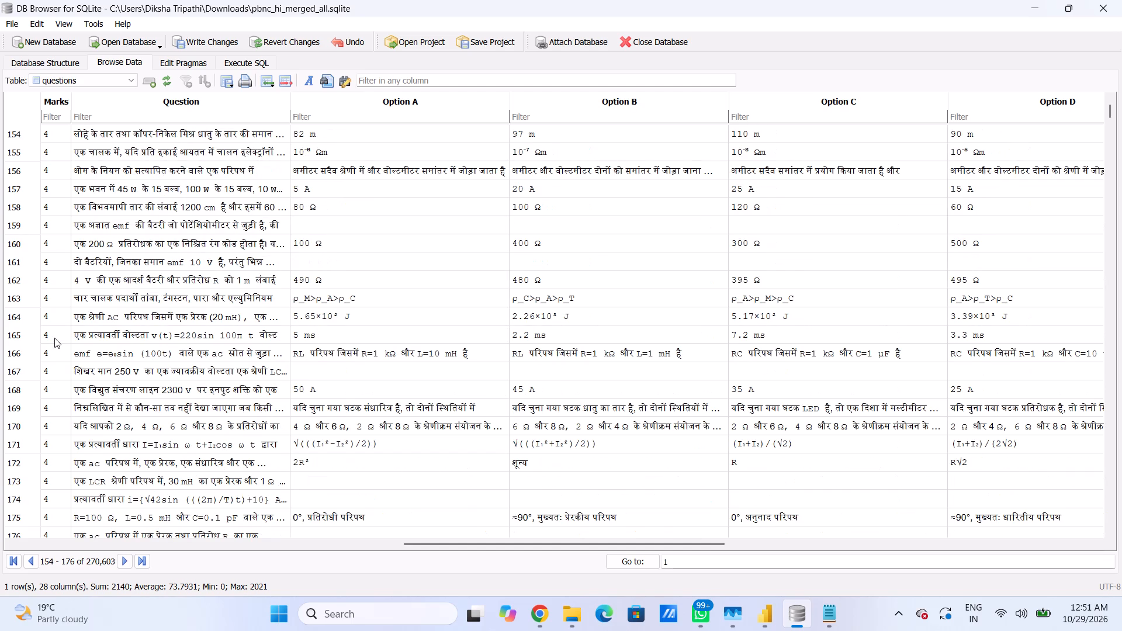
click(54, 483)
click(101, 481)
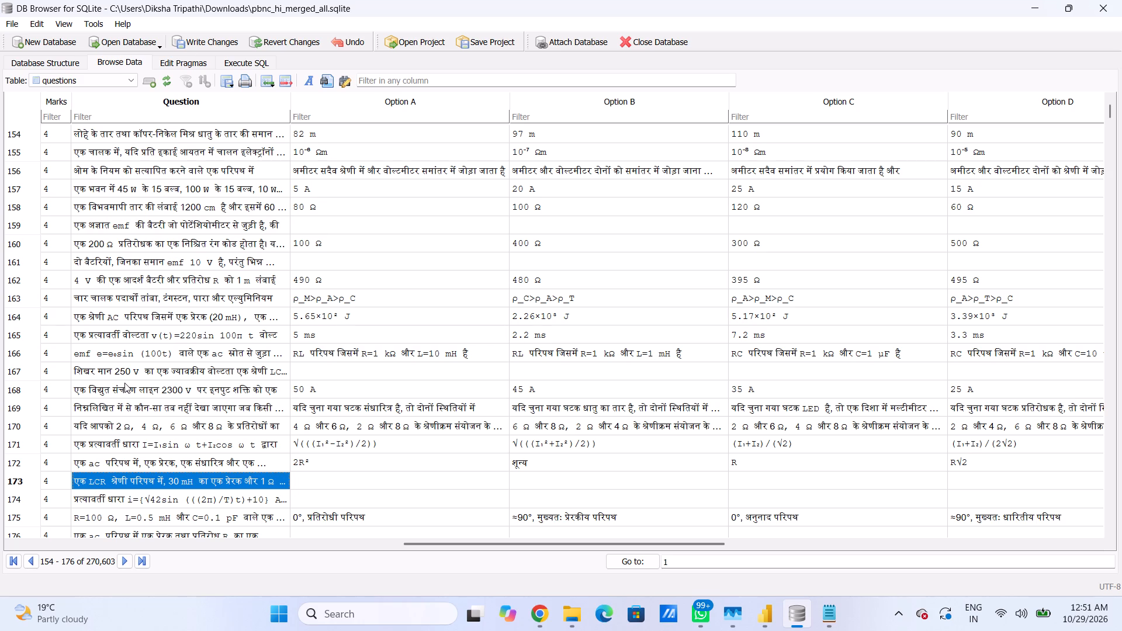
Examine the questions following row 173 down to row 269 for untranslated English terms.
scroll(124, 383, down, 1)
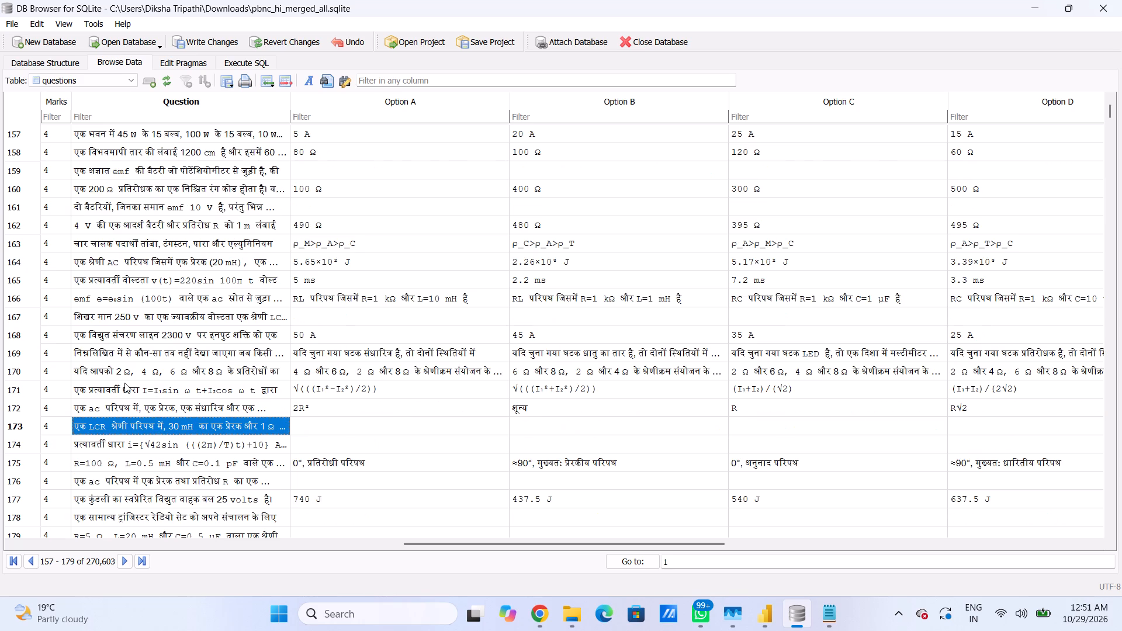
scroll(124, 383, down, 1)
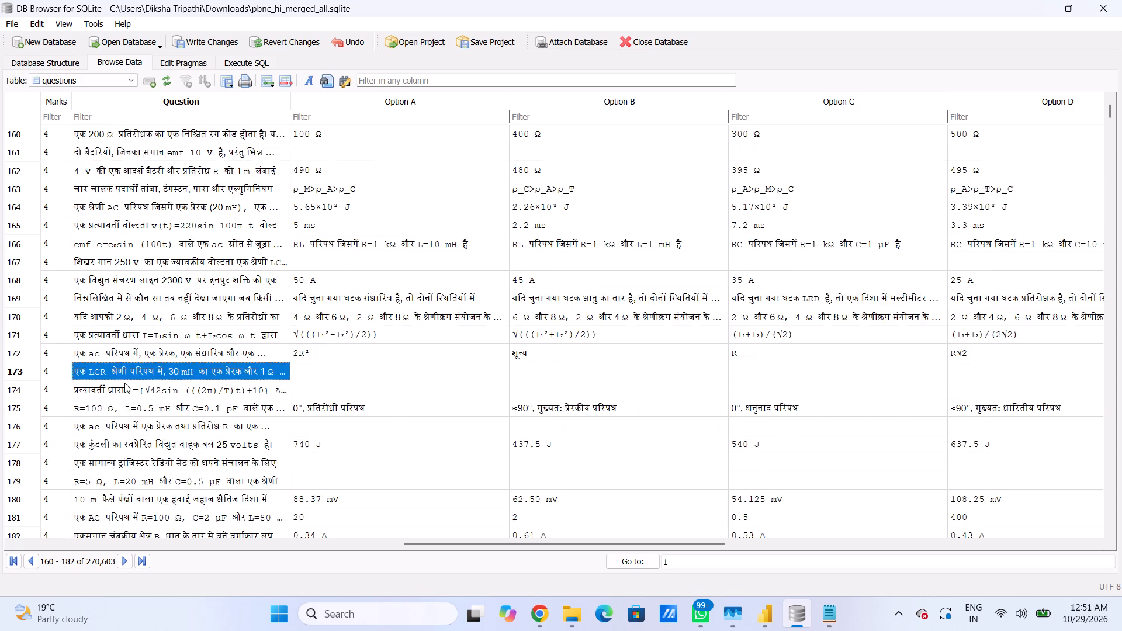
scroll(124, 383, down, 2)
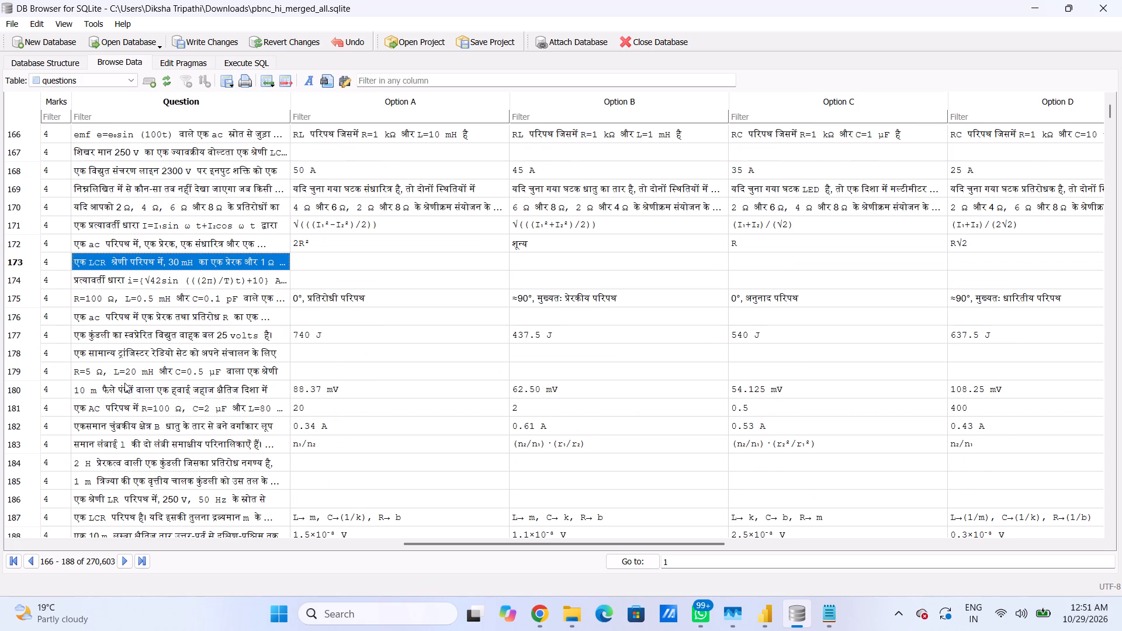
scroll(124, 383, down, 1)
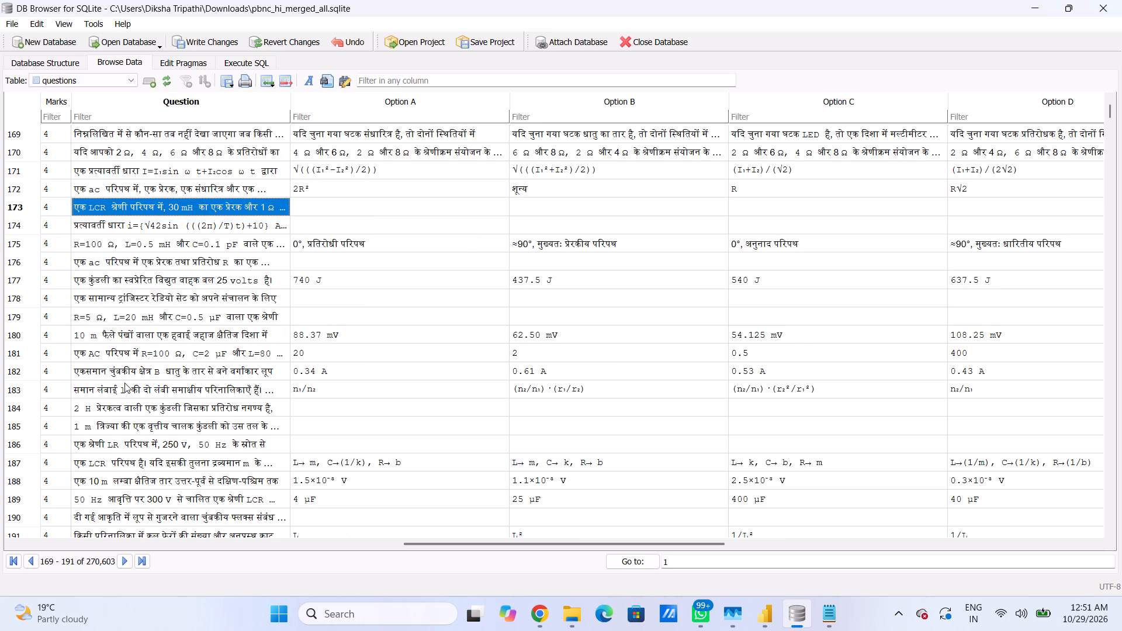
scroll(124, 383, down, 2)
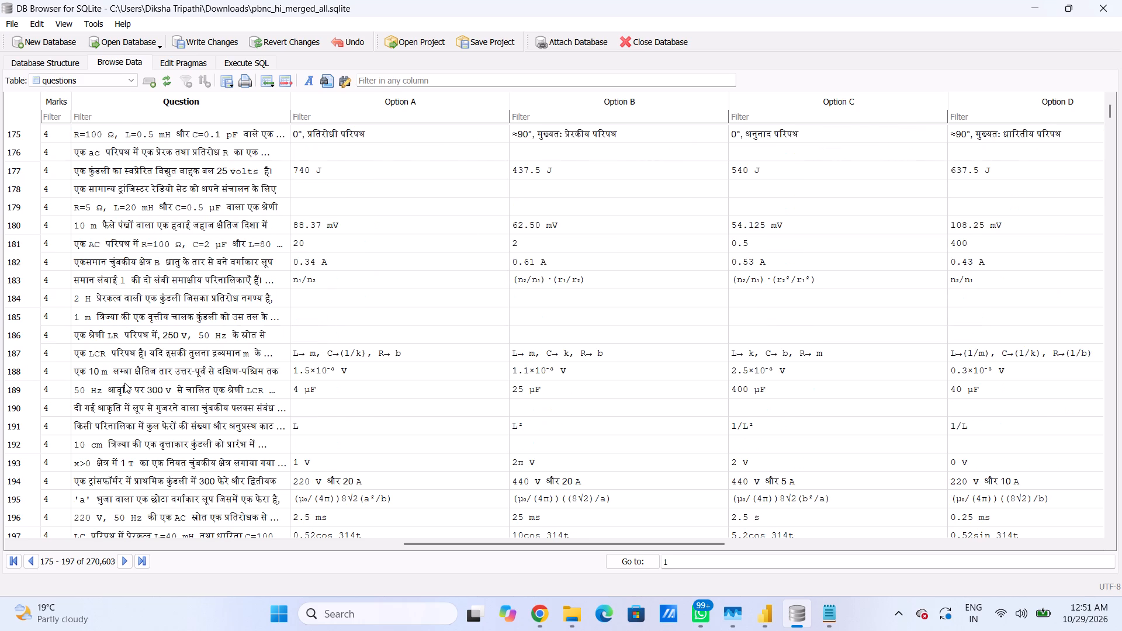
scroll(124, 383, down, 1)
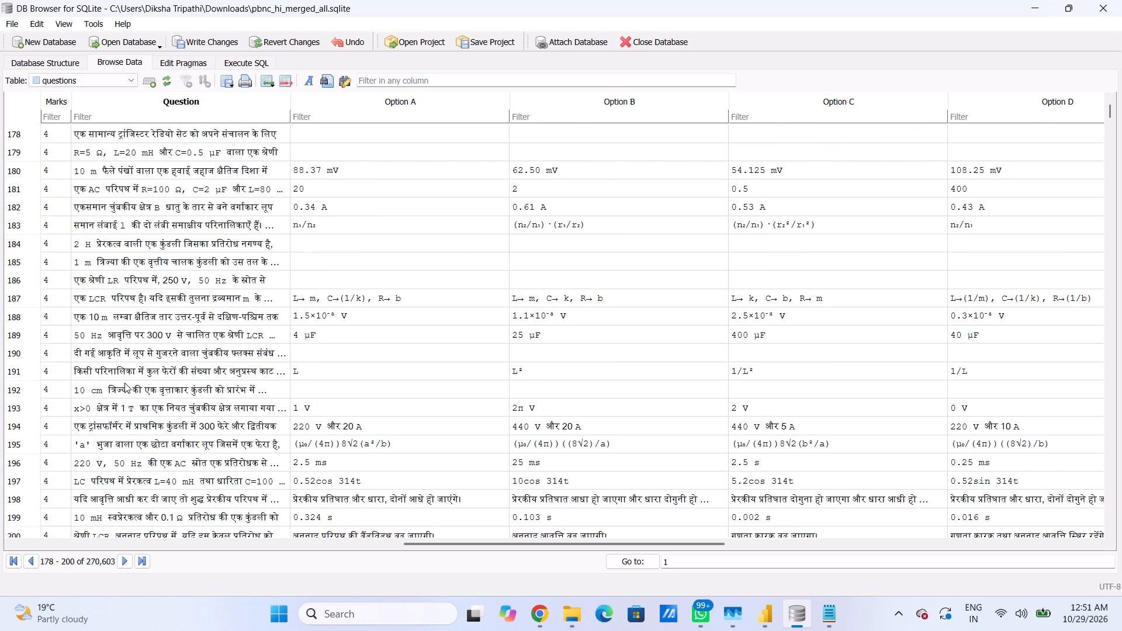
scroll(124, 383, down, 1)
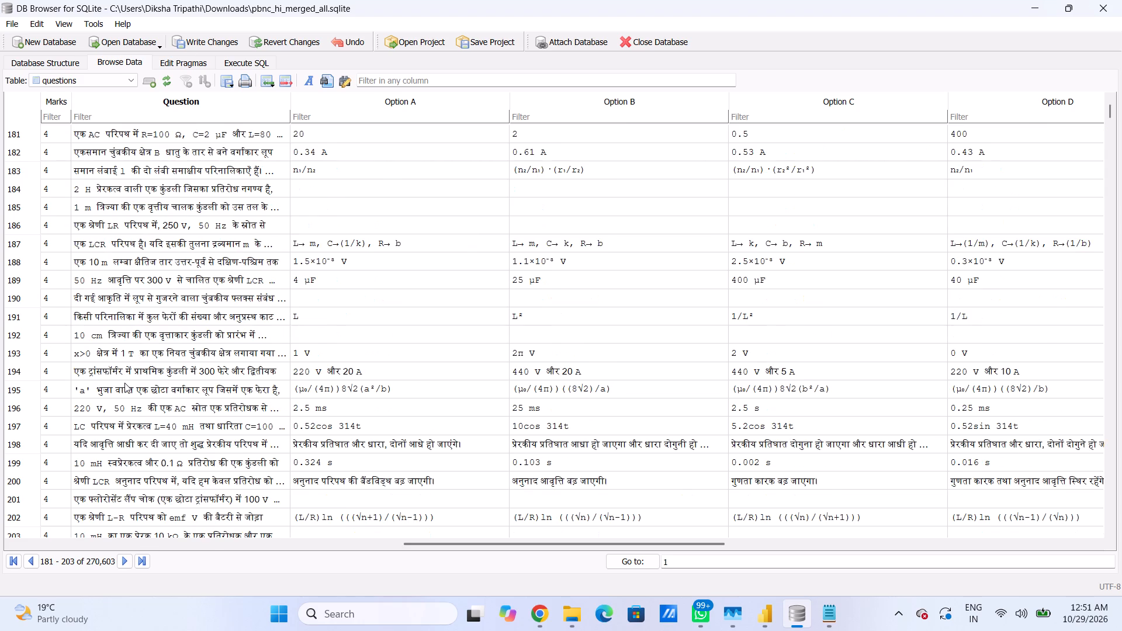
scroll(124, 383, down, 3)
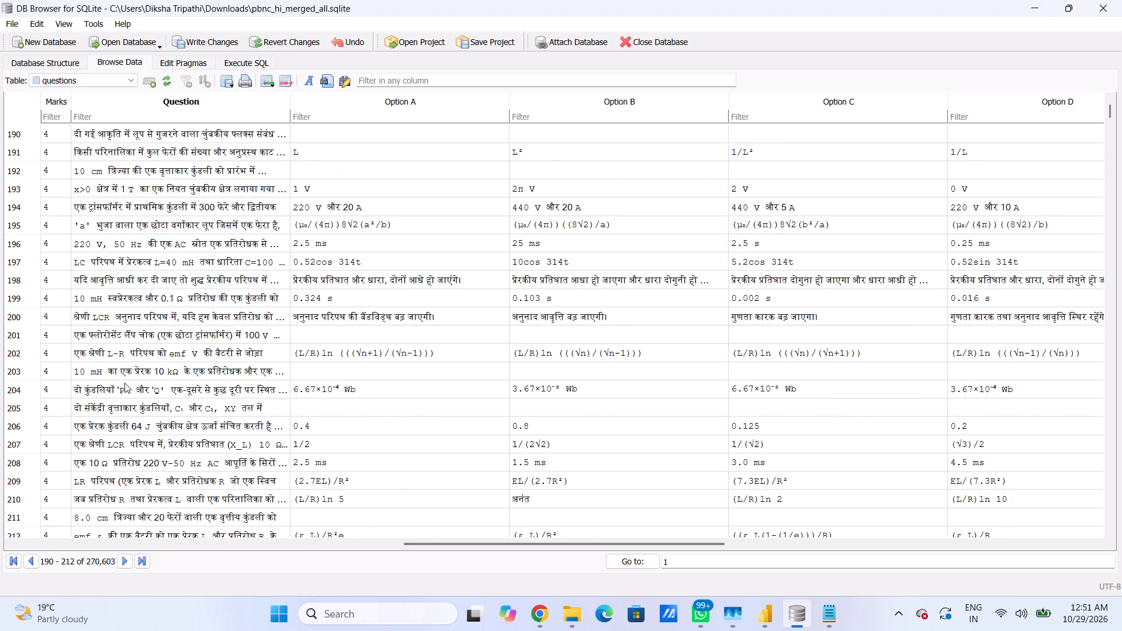
scroll(124, 383, down, 2)
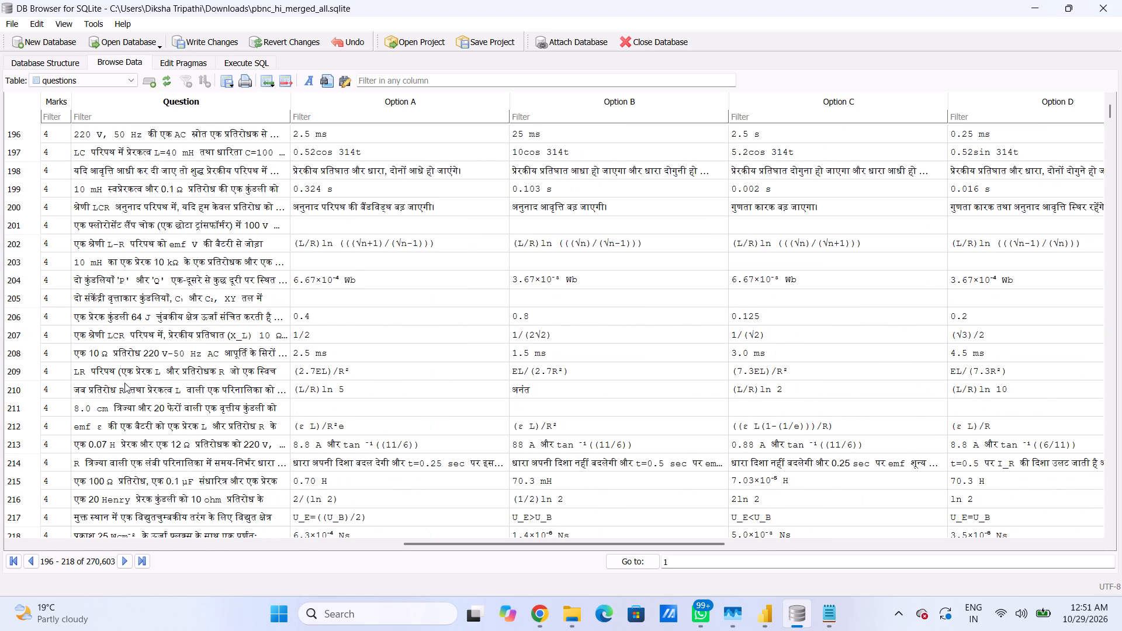
scroll(124, 383, down, 4)
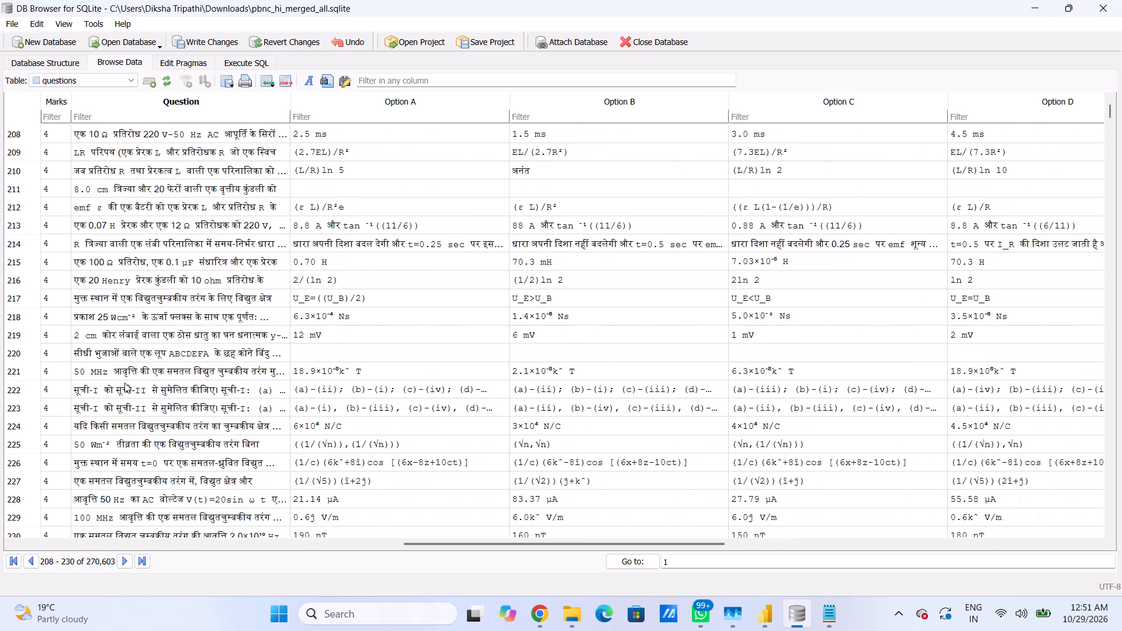
scroll(124, 383, down, 2)
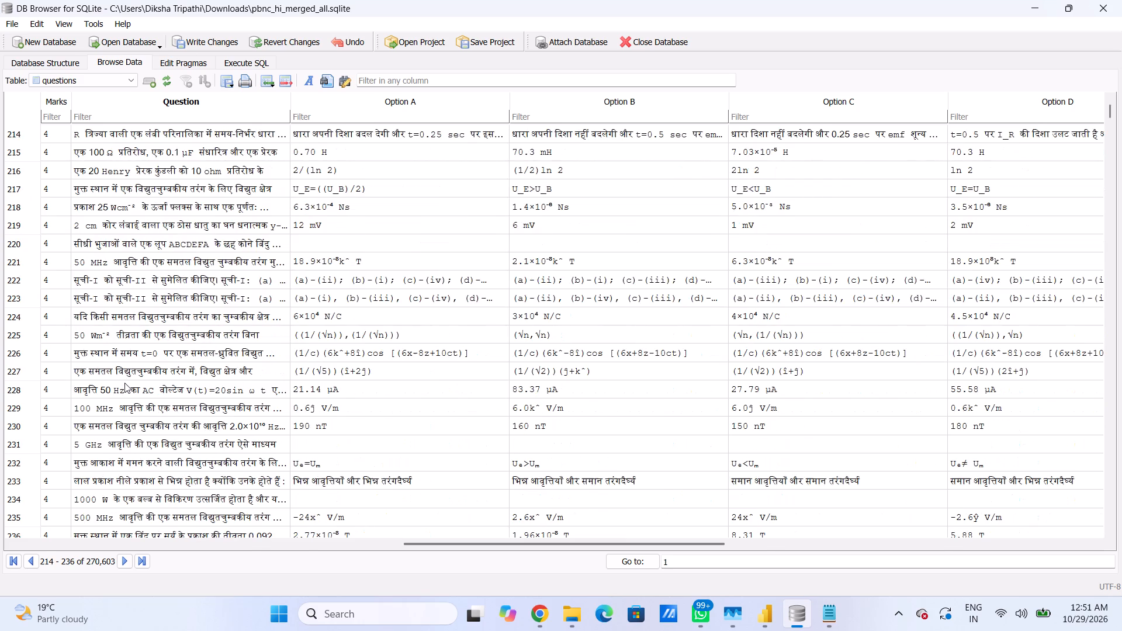
scroll(124, 383, down, 3)
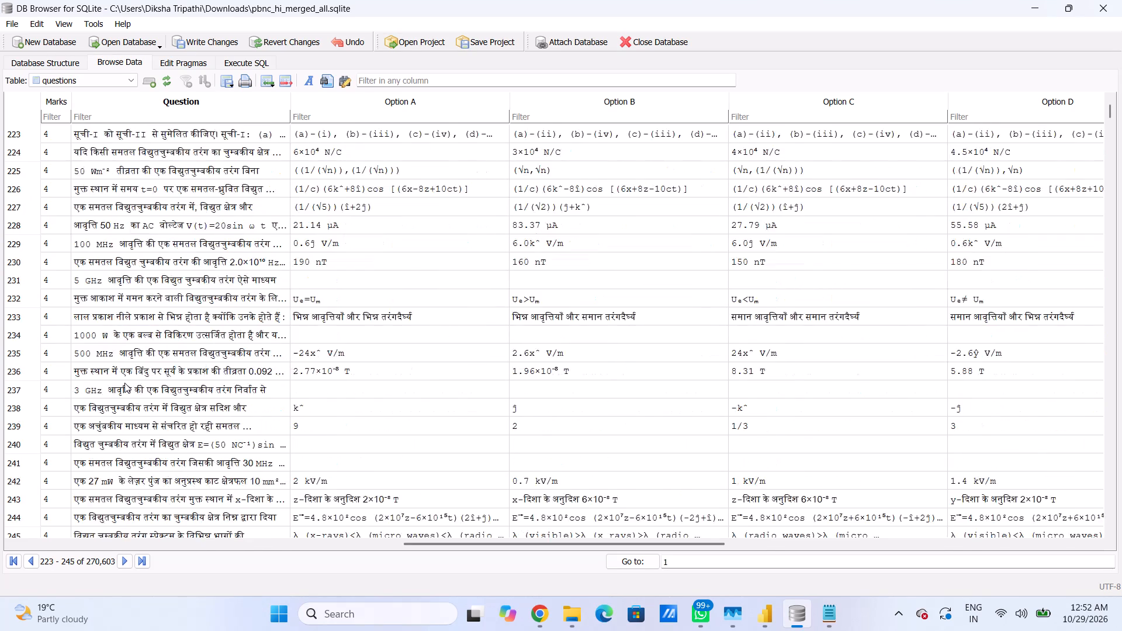
scroll(124, 383, down, 3)
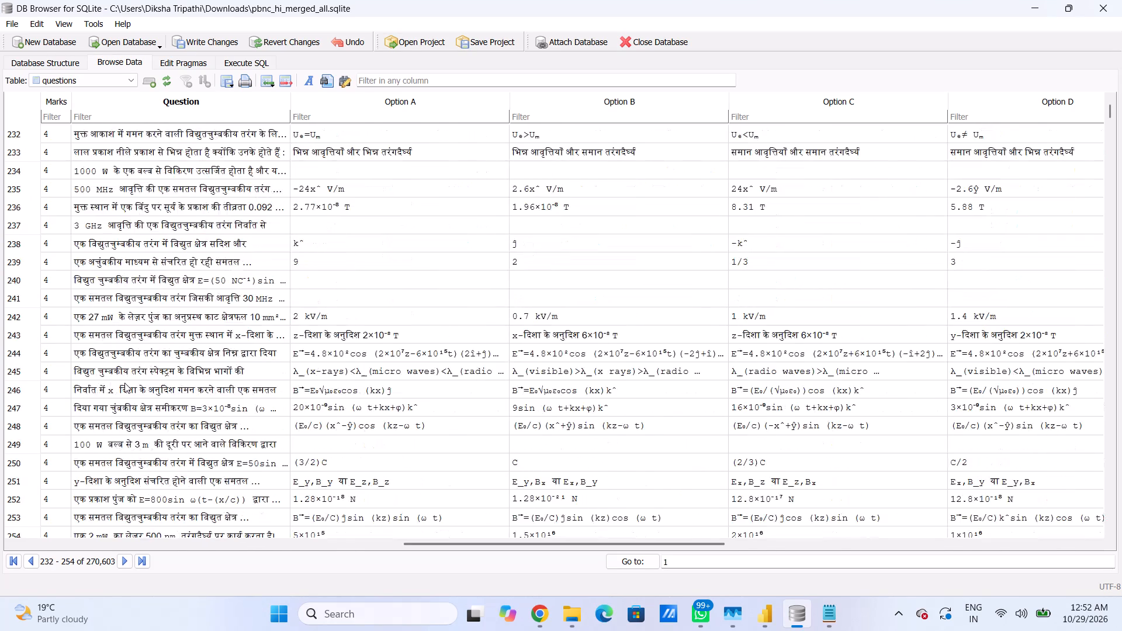
scroll(124, 383, down, 1)
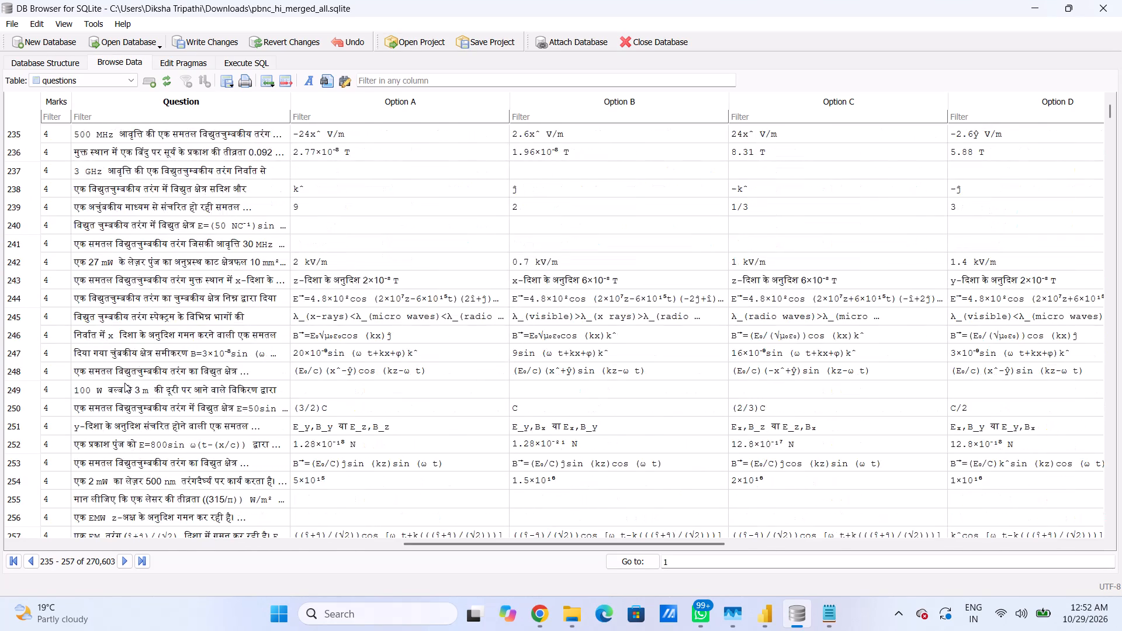
scroll(124, 383, down, 2)
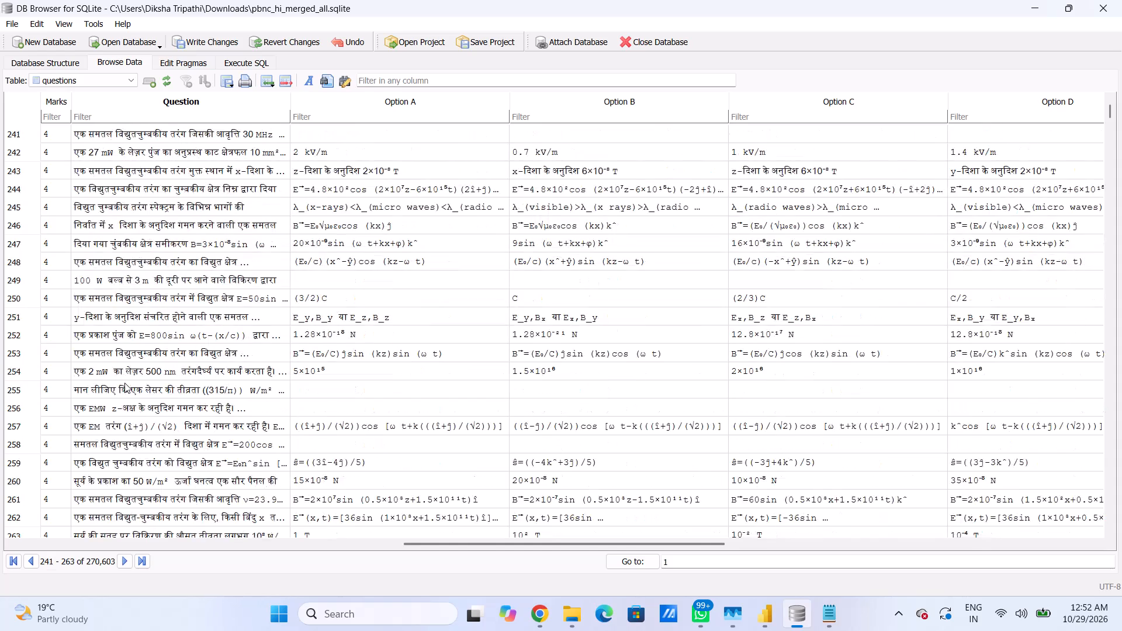
scroll(124, 383, down, 1)
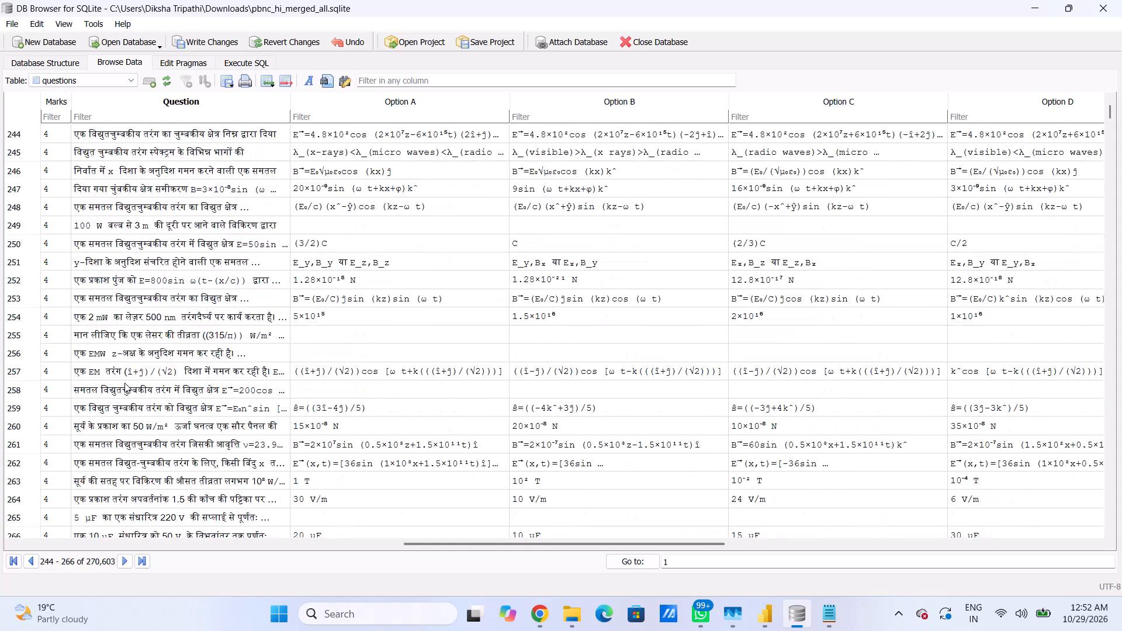
scroll(124, 383, down, 1)
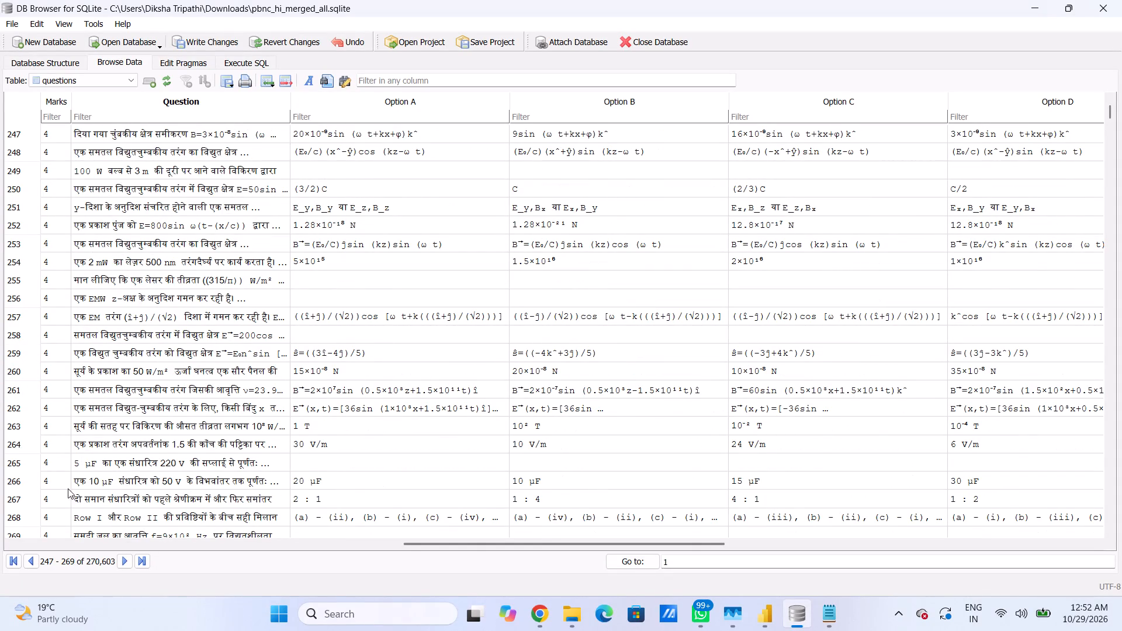
Copy the "Row I और Row II" record in row 268 to the end of the Notepad list, keeping only its question ID ending in 33-HI.
click(32, 516)
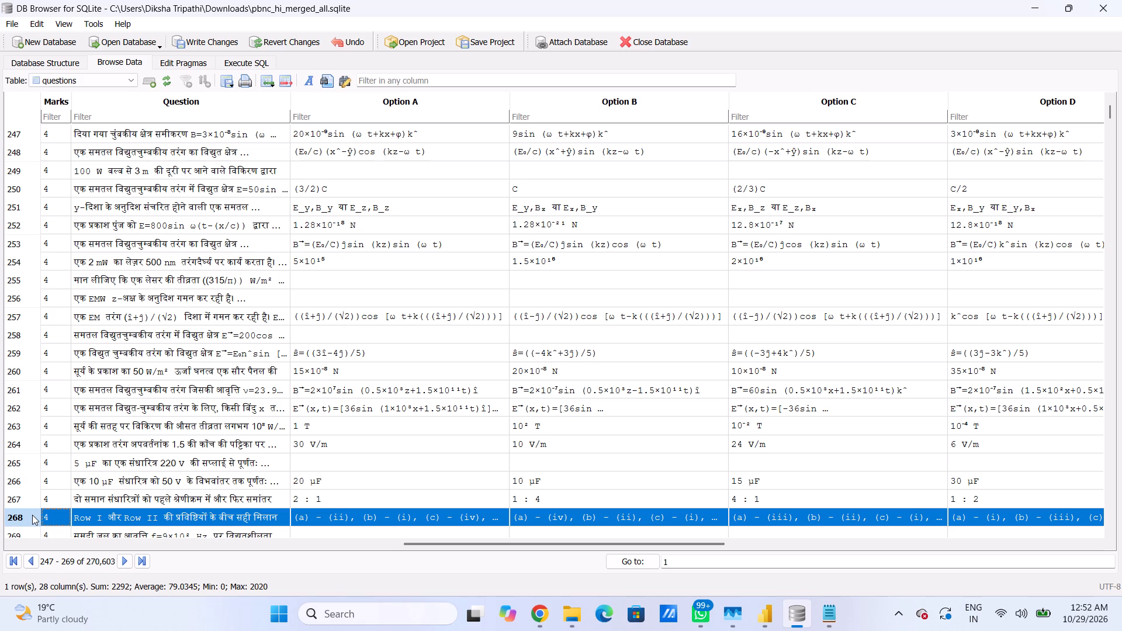
key(ctrl+c)
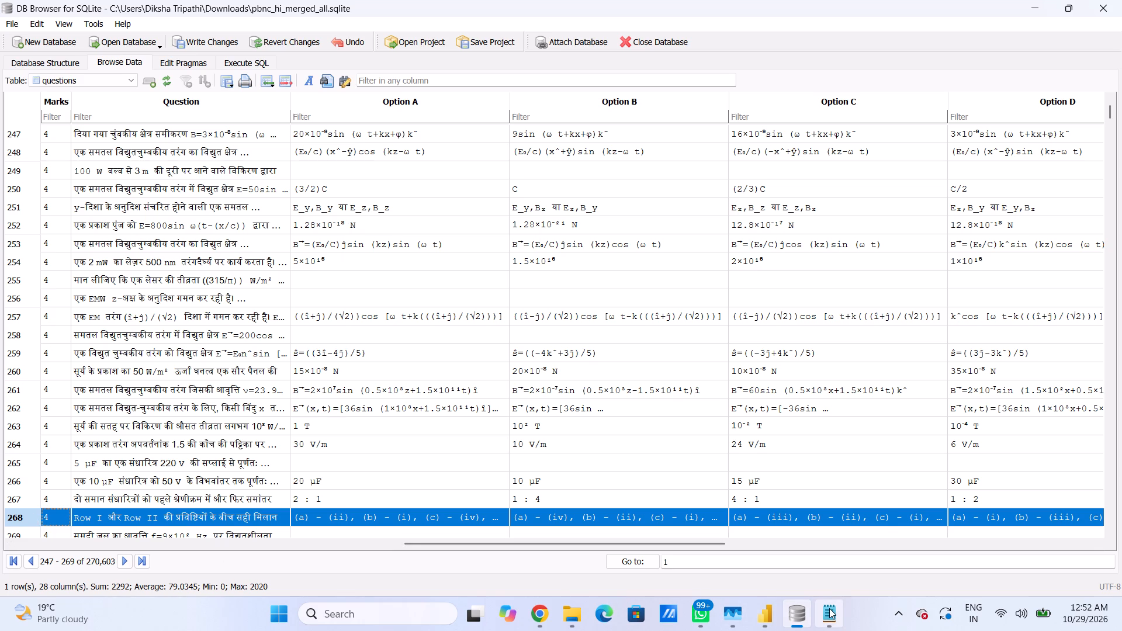
click(829, 608)
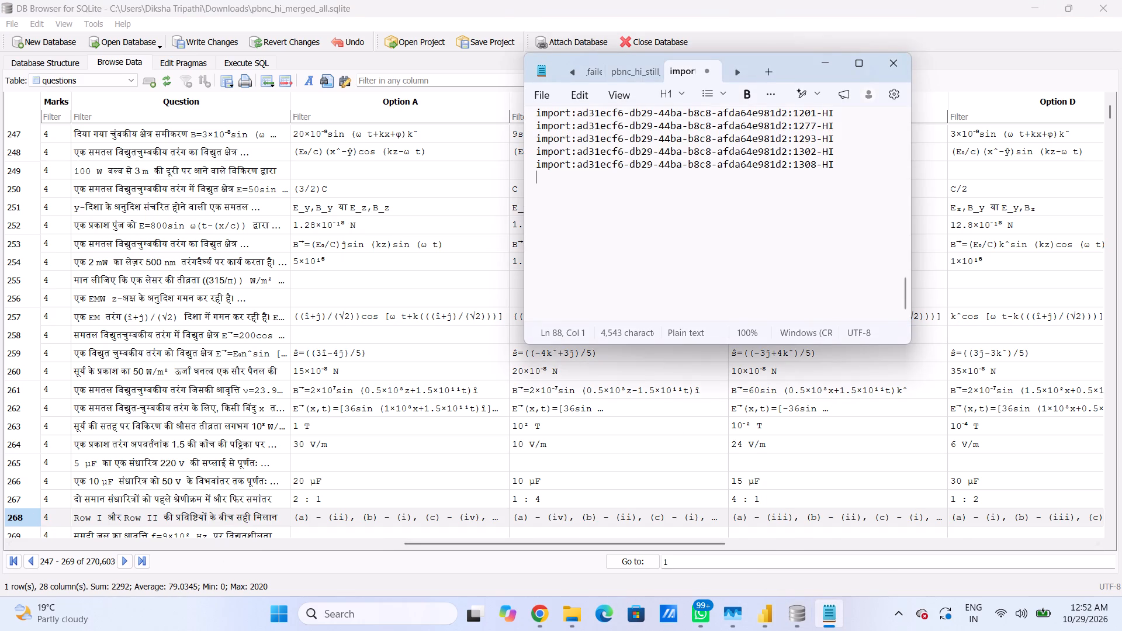
key(ctrl+v)
scroll(579, 160, up, 1)
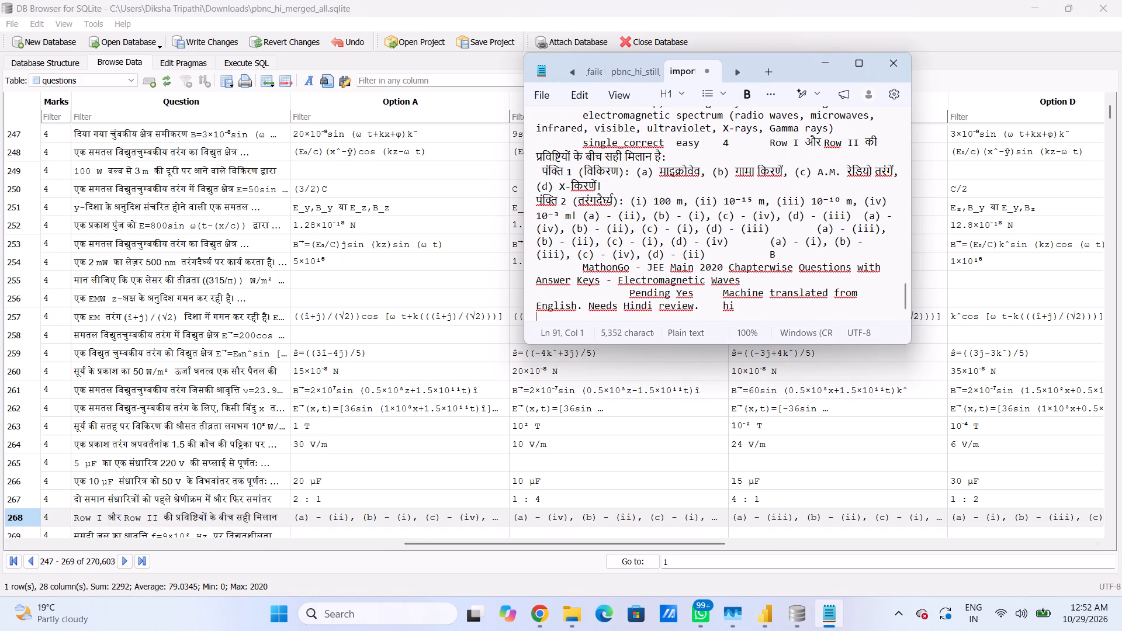
scroll(568, 200, up, 1)
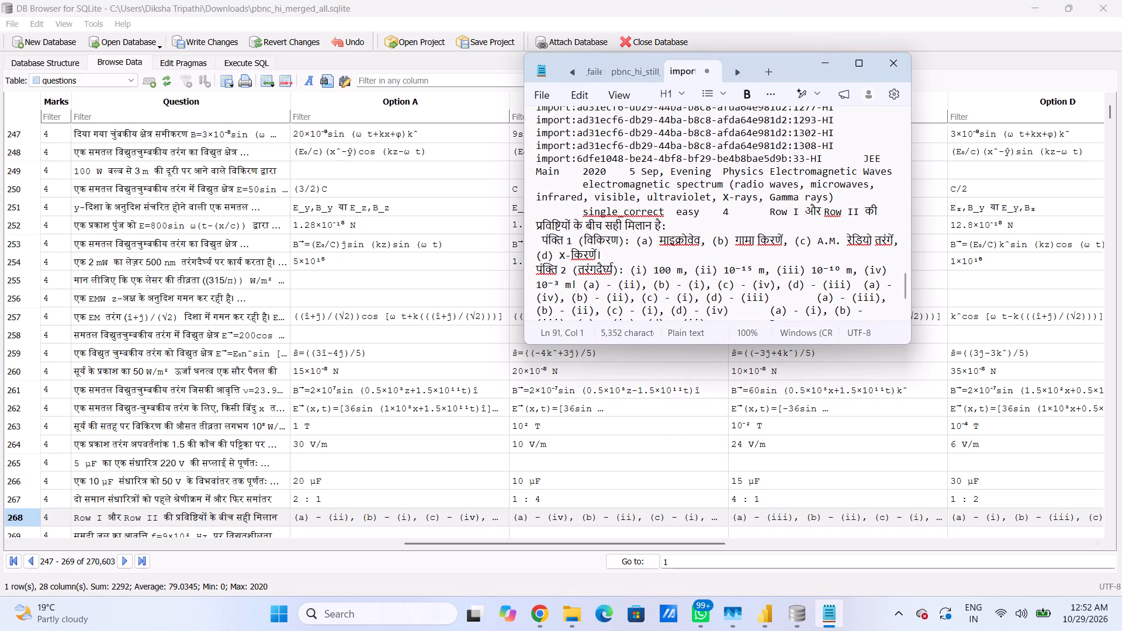
drag(843, 159, 895, 223)
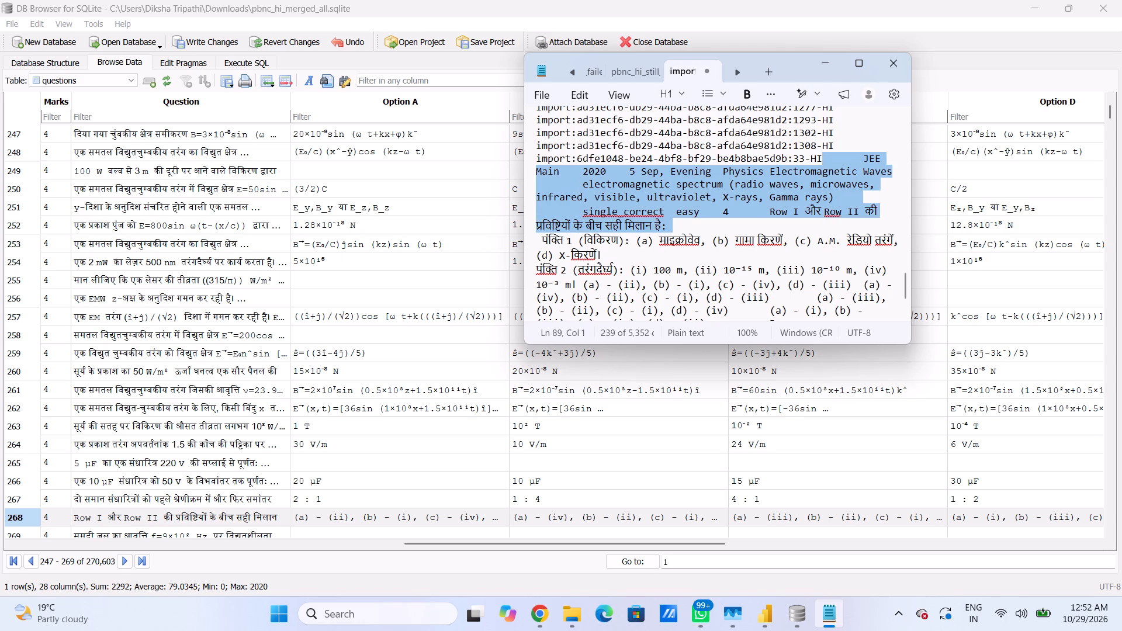
drag(895, 223, 872, 317)
scroll(911, 281, down, 5)
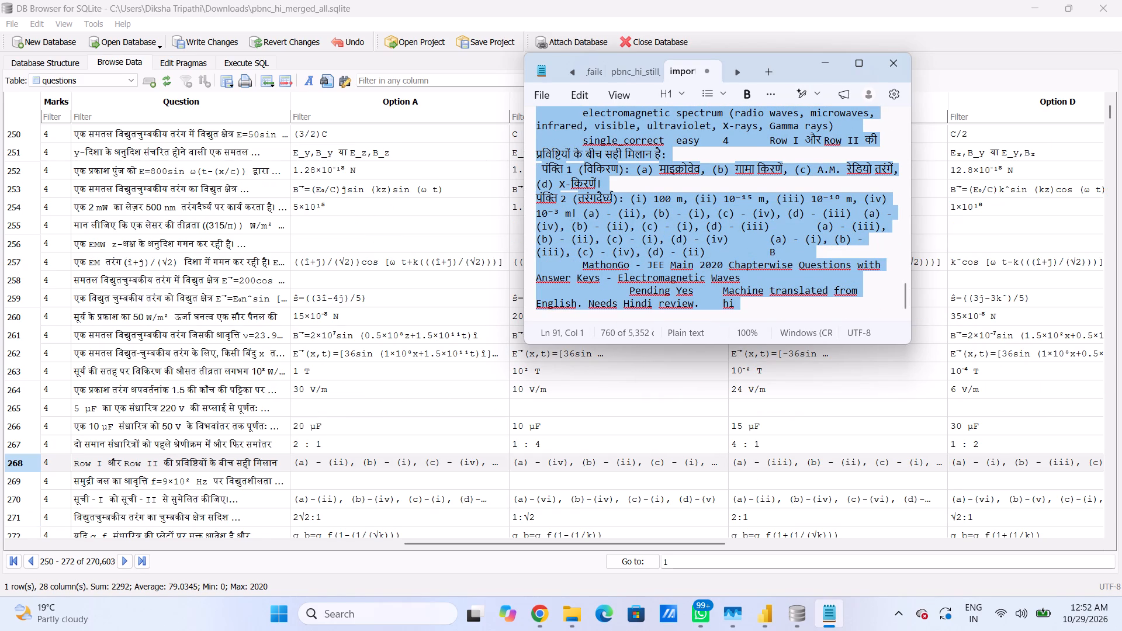
drag(872, 317, 873, 317)
key(BackSpace)
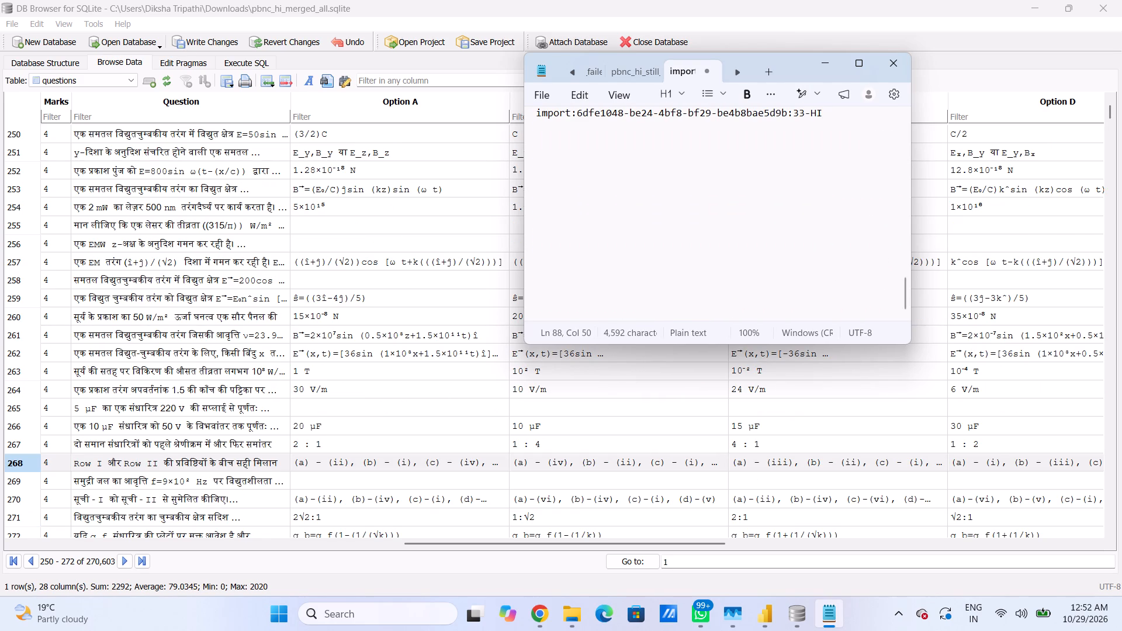
key(Return)
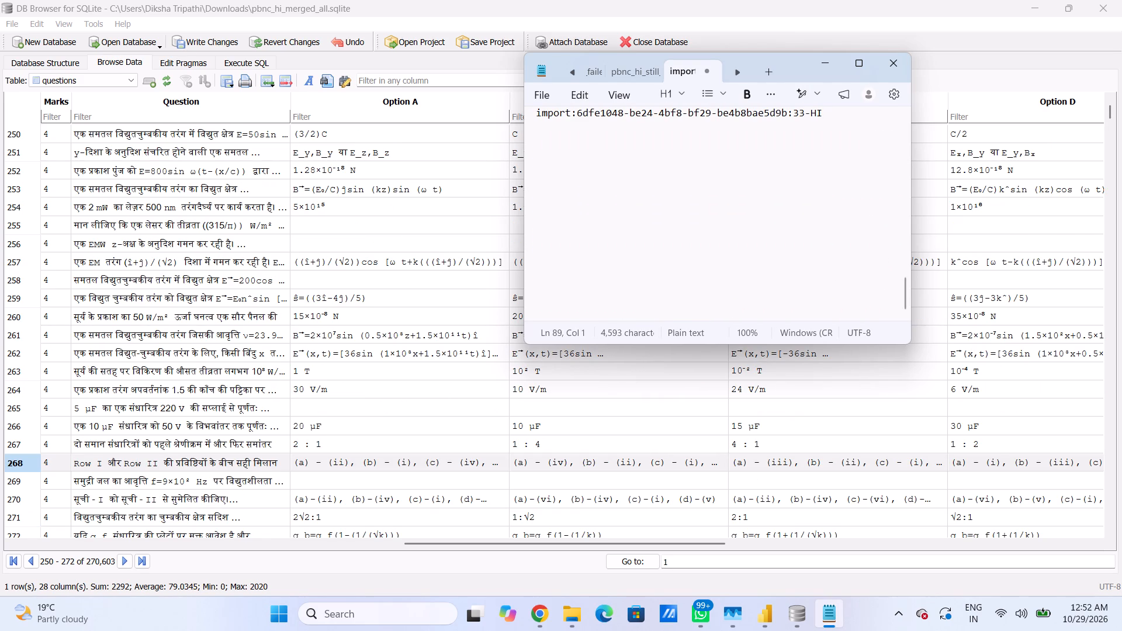
Return to the questions table and examine the electrostatics and capacitor questions from row 269 to row 339 for untranslated English terms.
scroll(333, 324, down, 1)
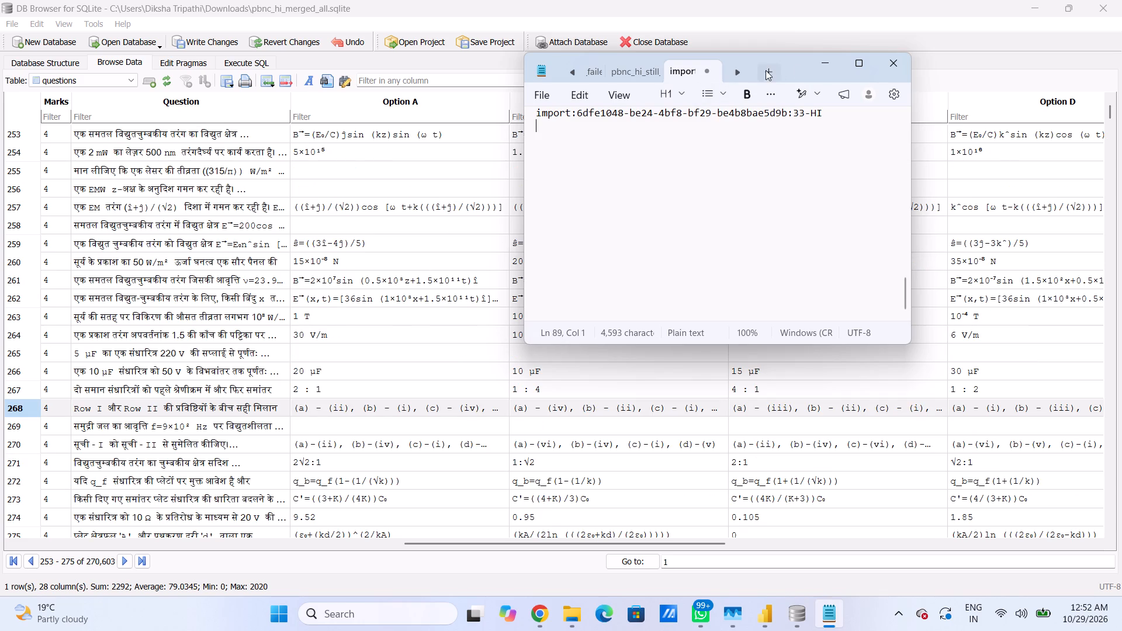
click(821, 64)
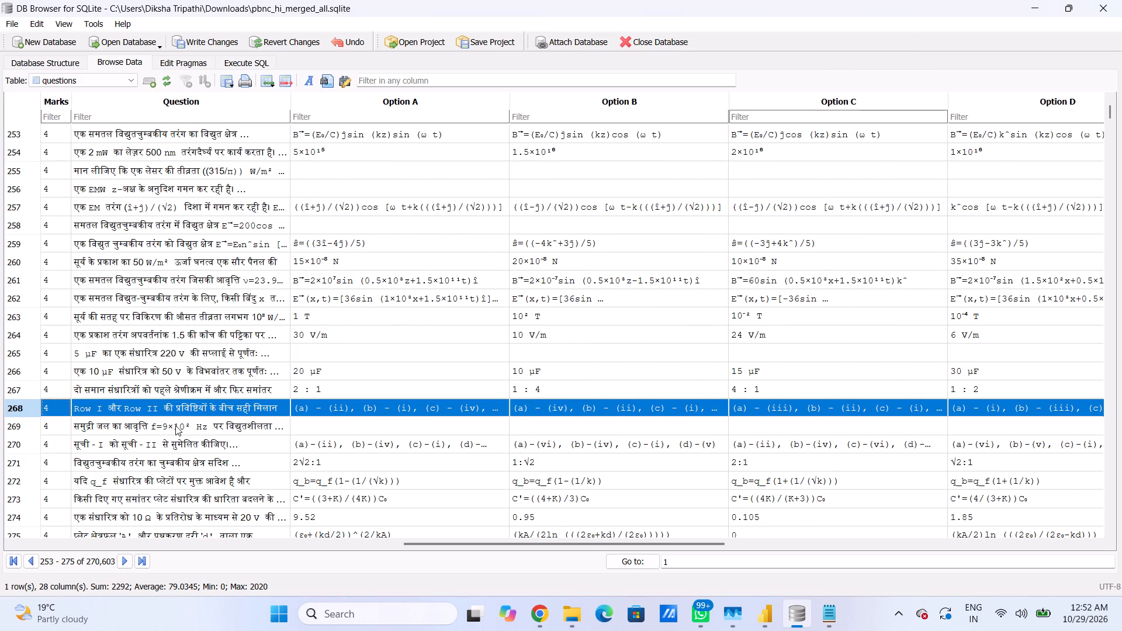
scroll(175, 425, down, 1)
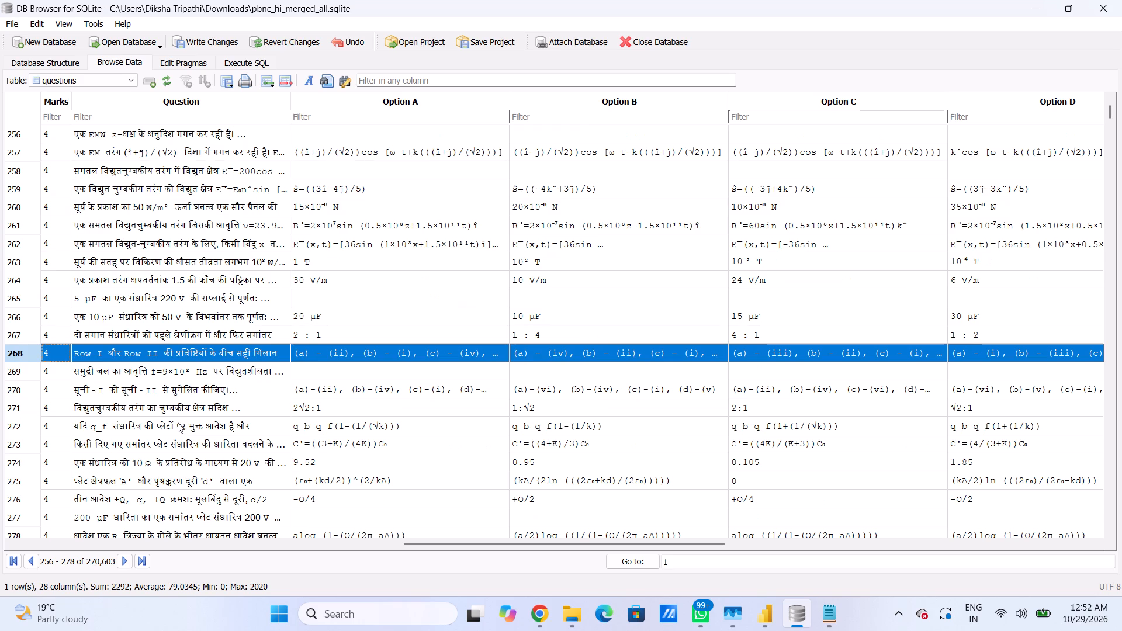
scroll(178, 422, down, 2)
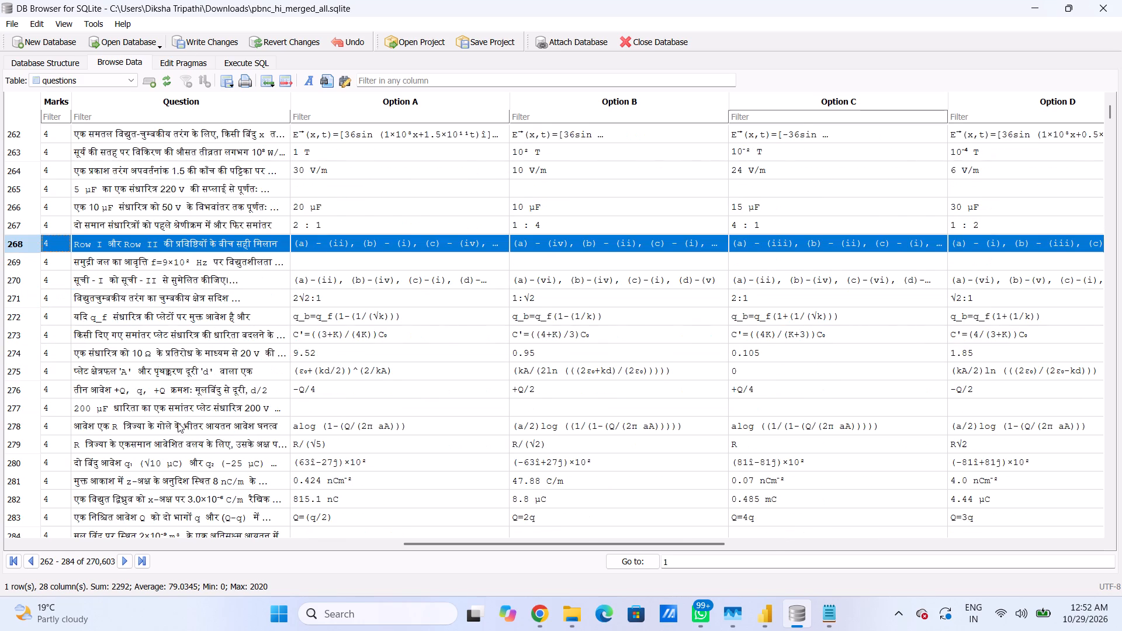
scroll(178, 422, down, 3)
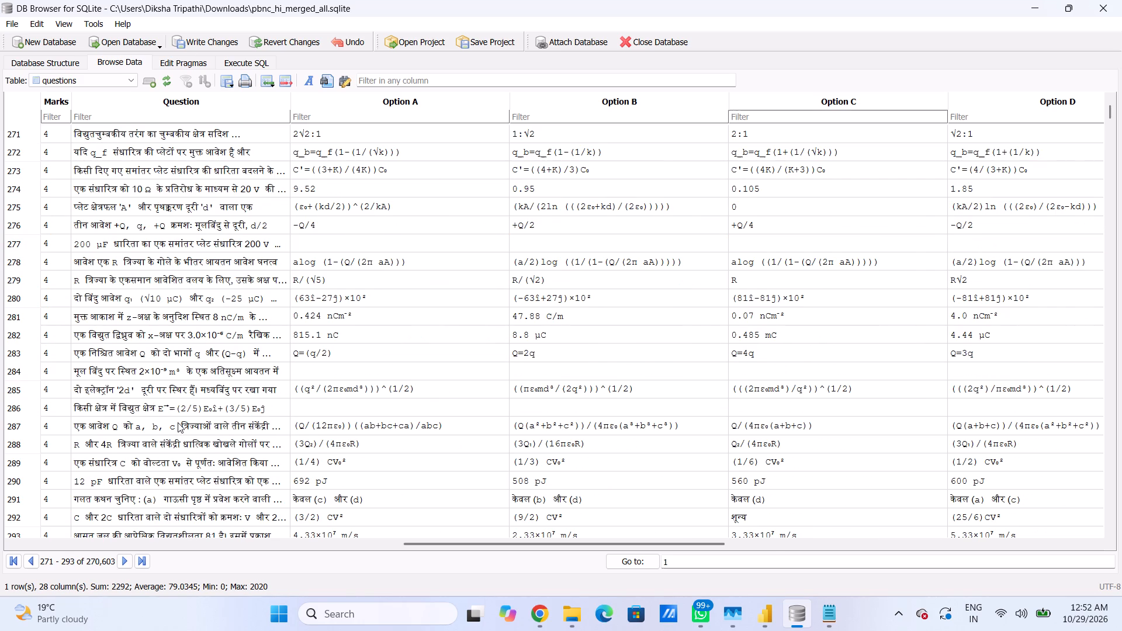
scroll(178, 422, down, 1)
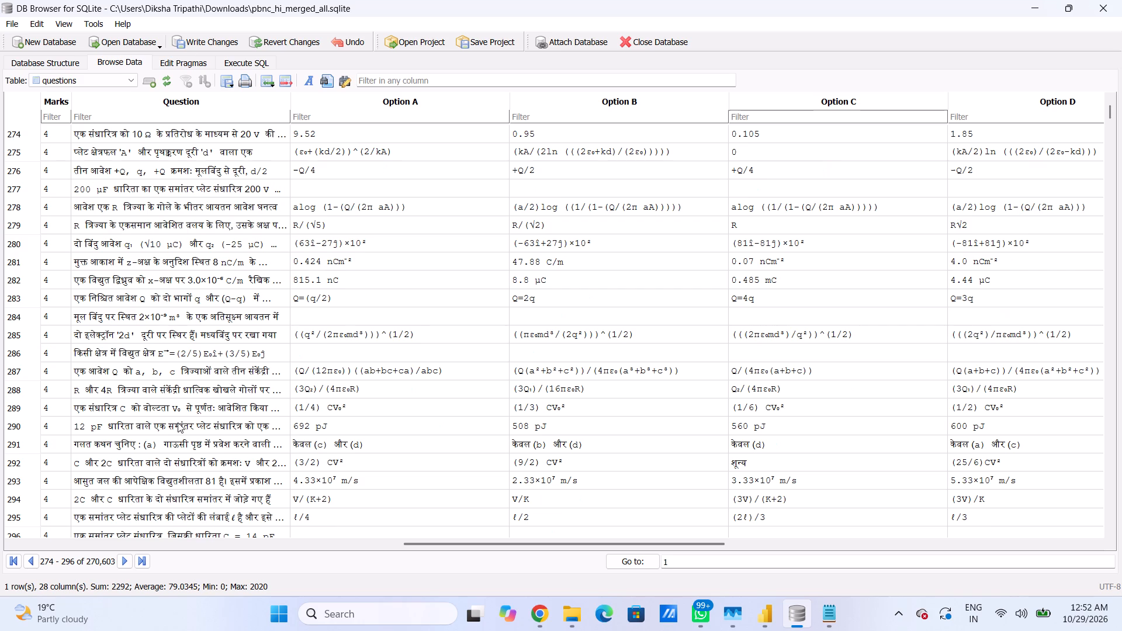
scroll(178, 422, down, 2)
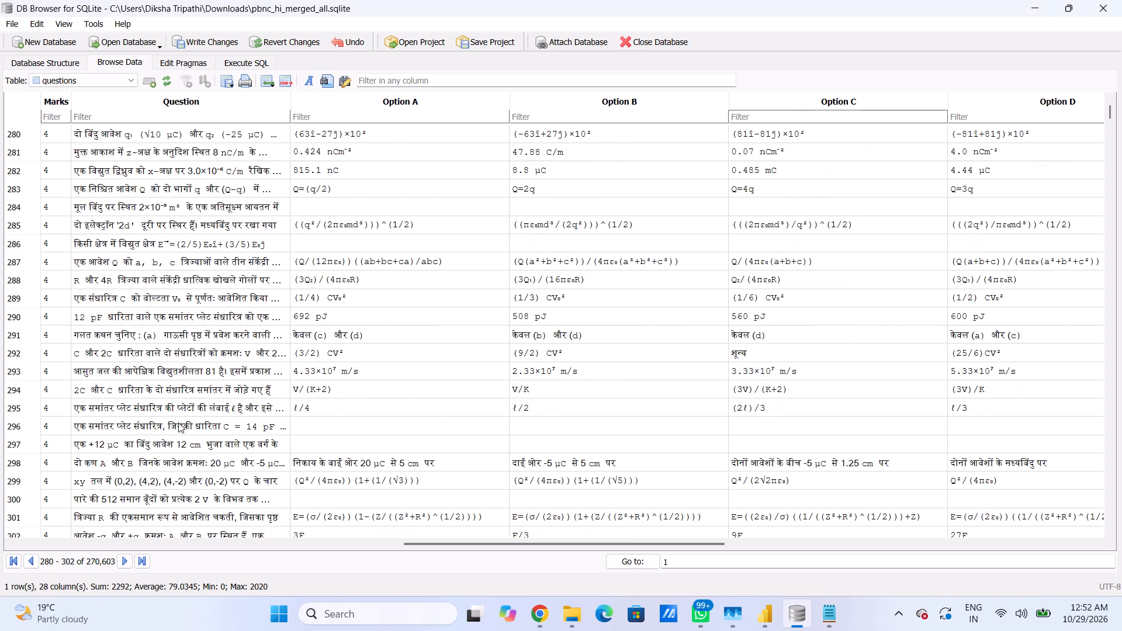
scroll(178, 422, down, 3)
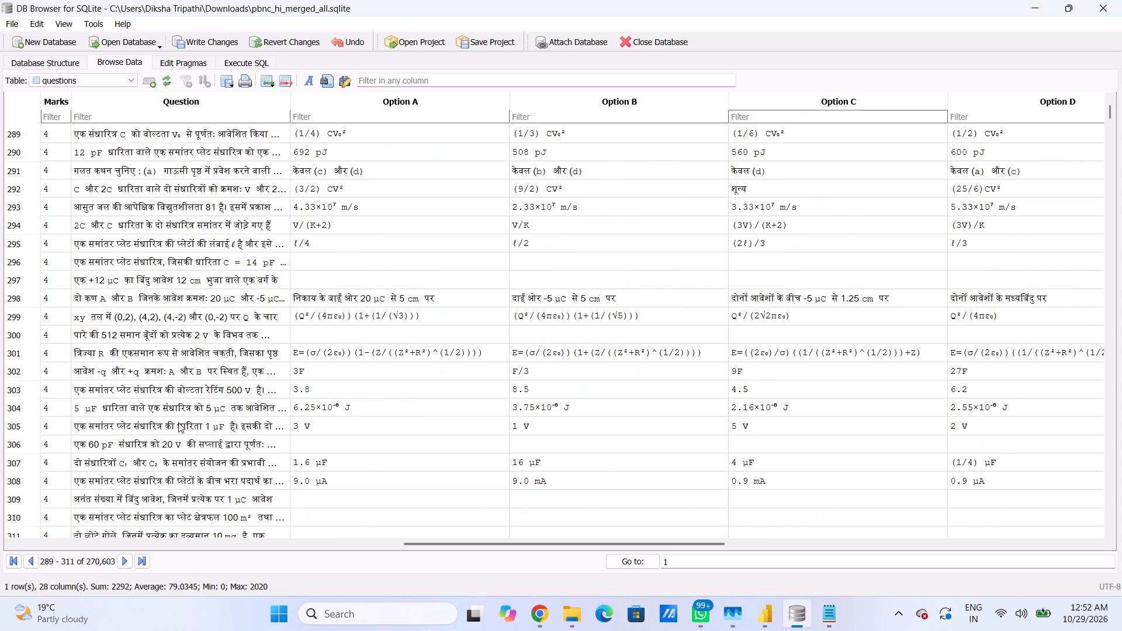
scroll(178, 422, down, 3)
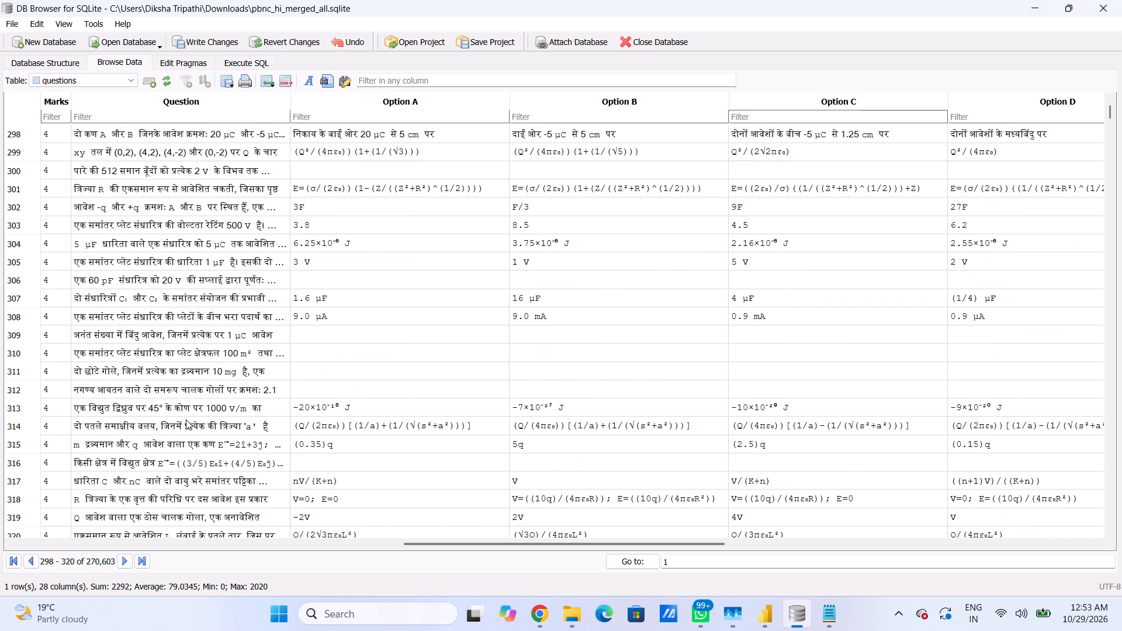
scroll(141, 402, down, 2)
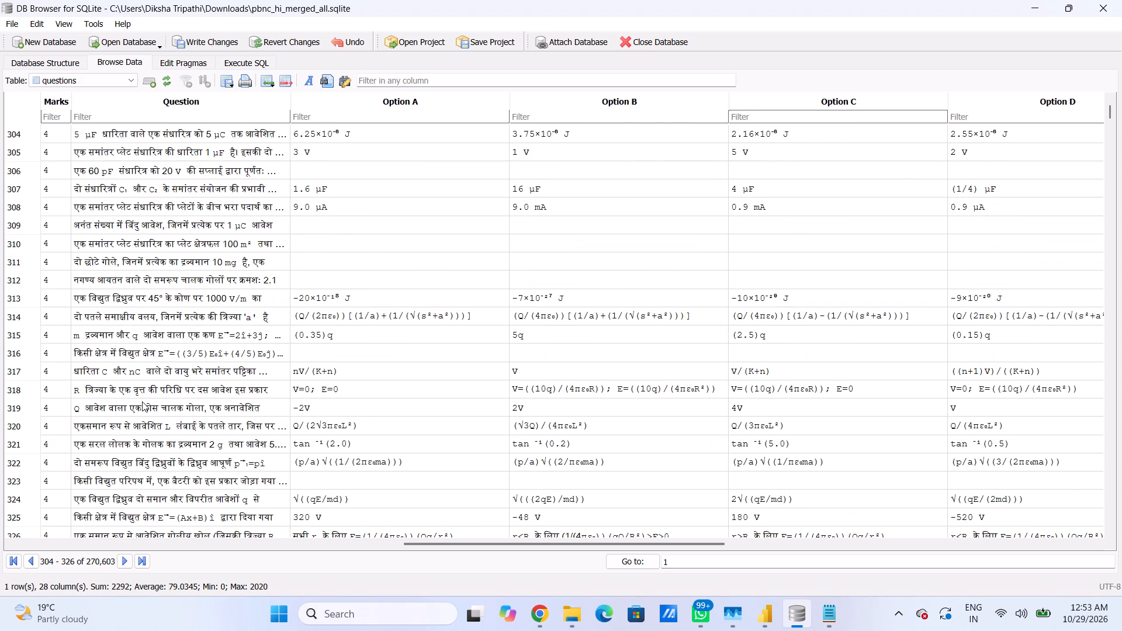
scroll(115, 436, down, 3)
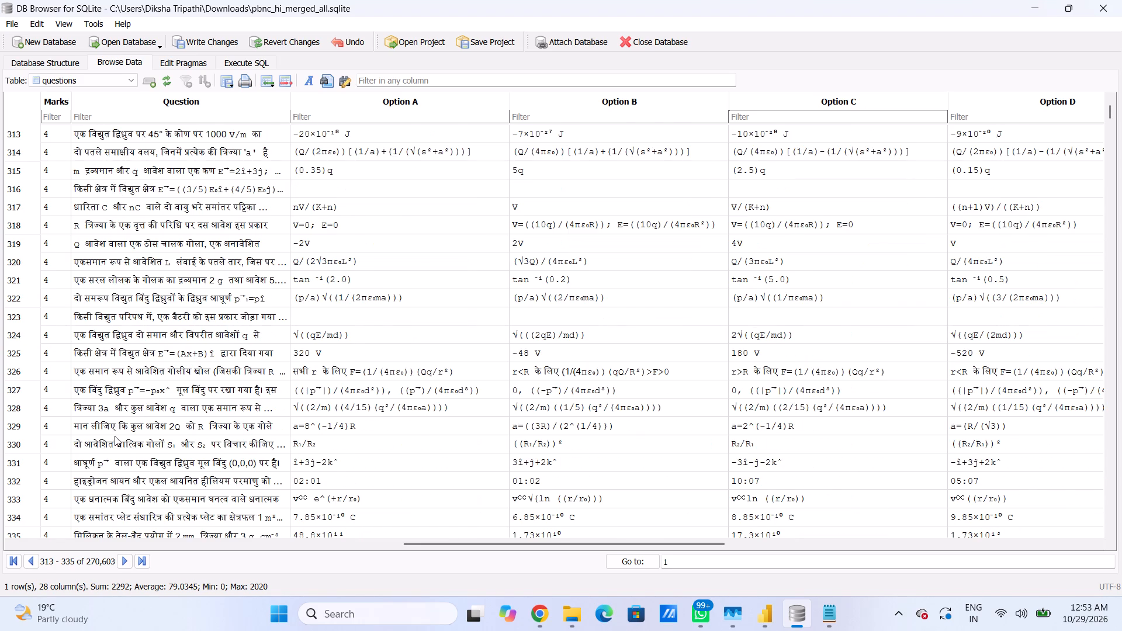
scroll(115, 436, down, 3)
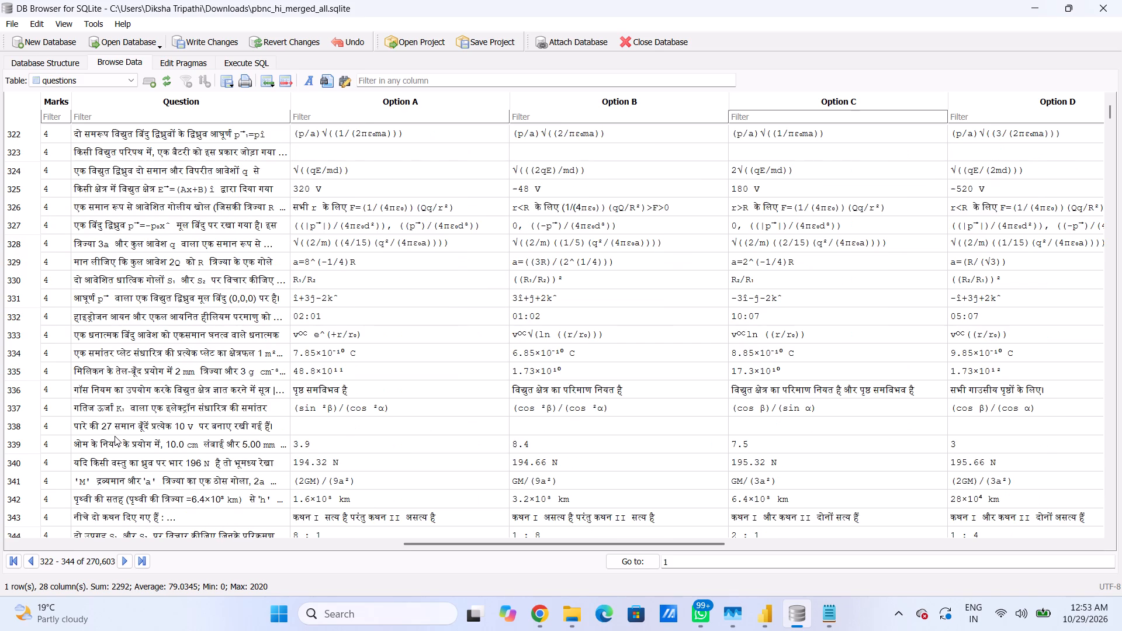
Examine the gravitation questions from row 340 to row 386 for untranslated English terms in the question and option text.
scroll(115, 436, down, 1)
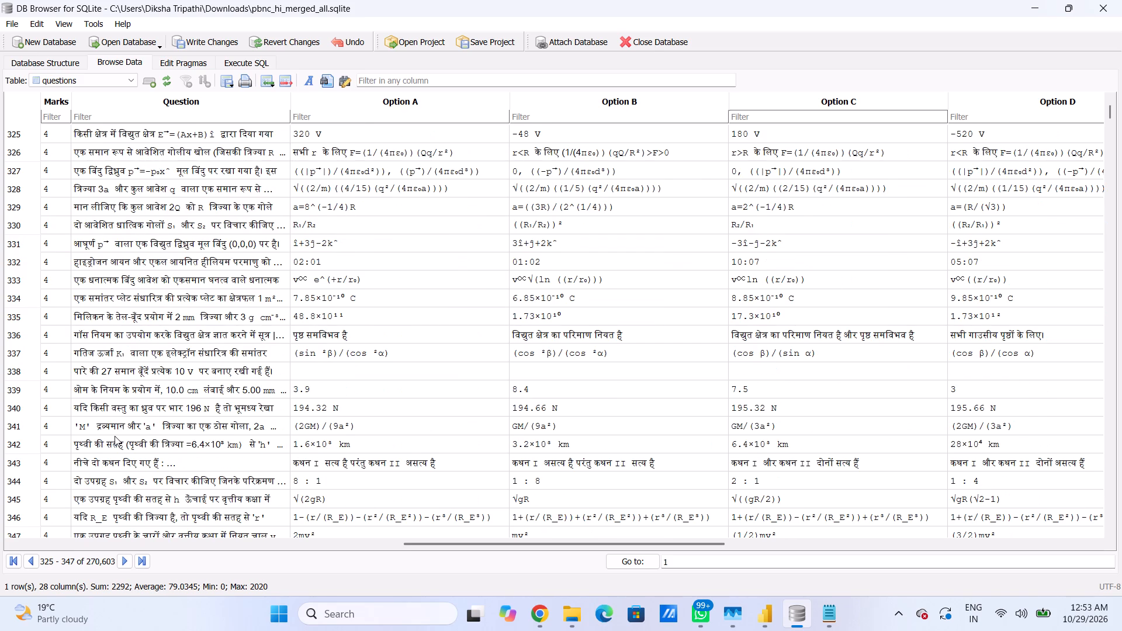
scroll(115, 436, down, 3)
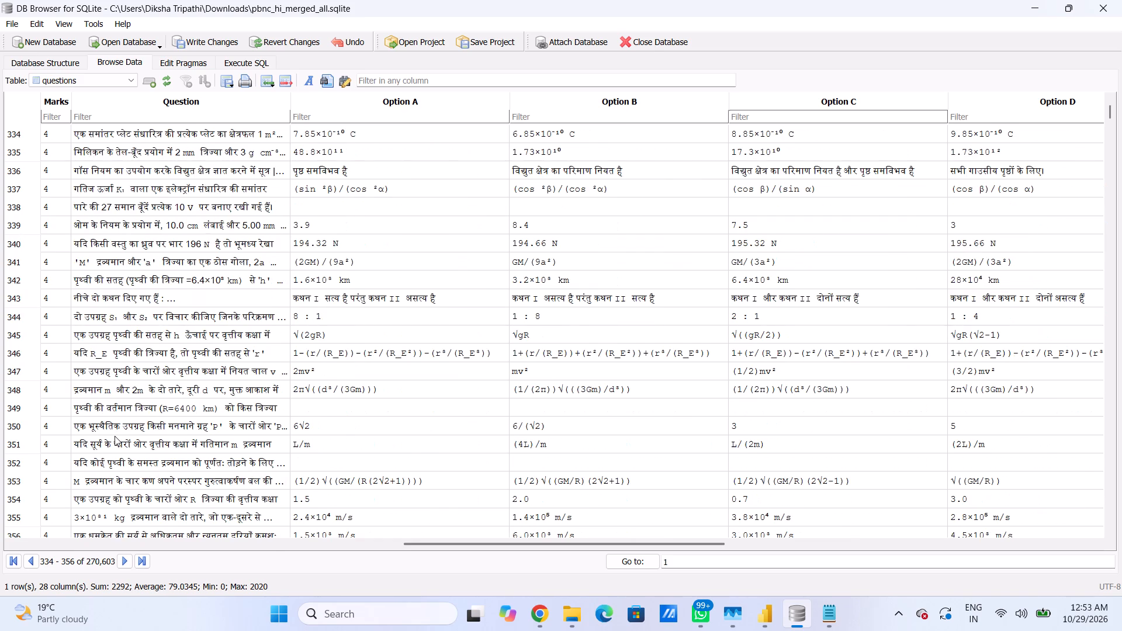
scroll(115, 436, down, 2)
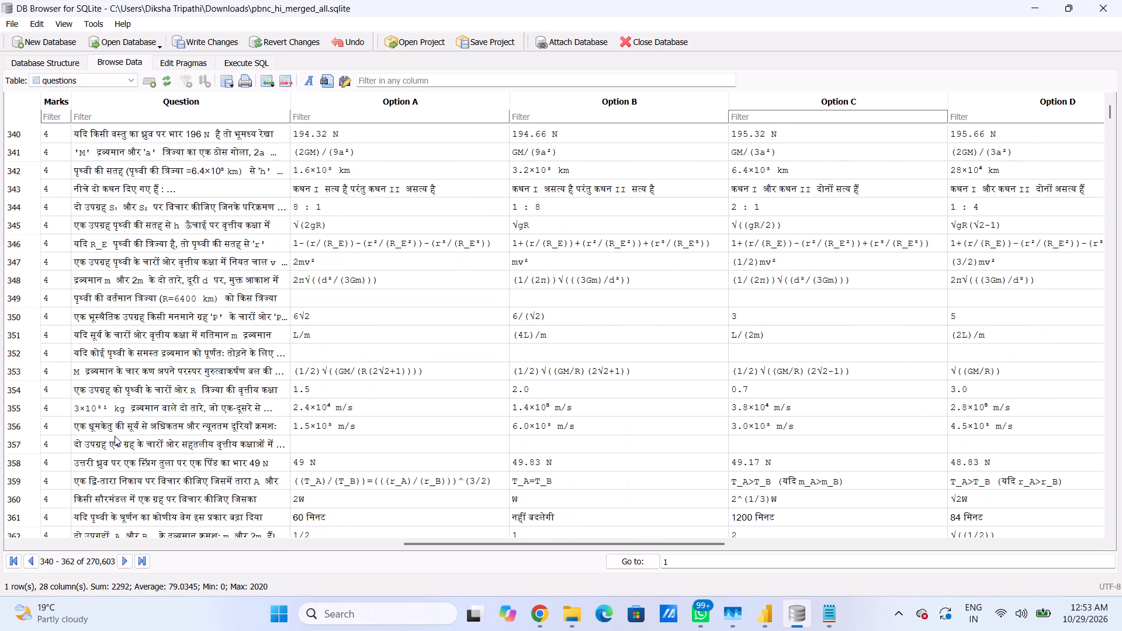
scroll(115, 436, down, 2)
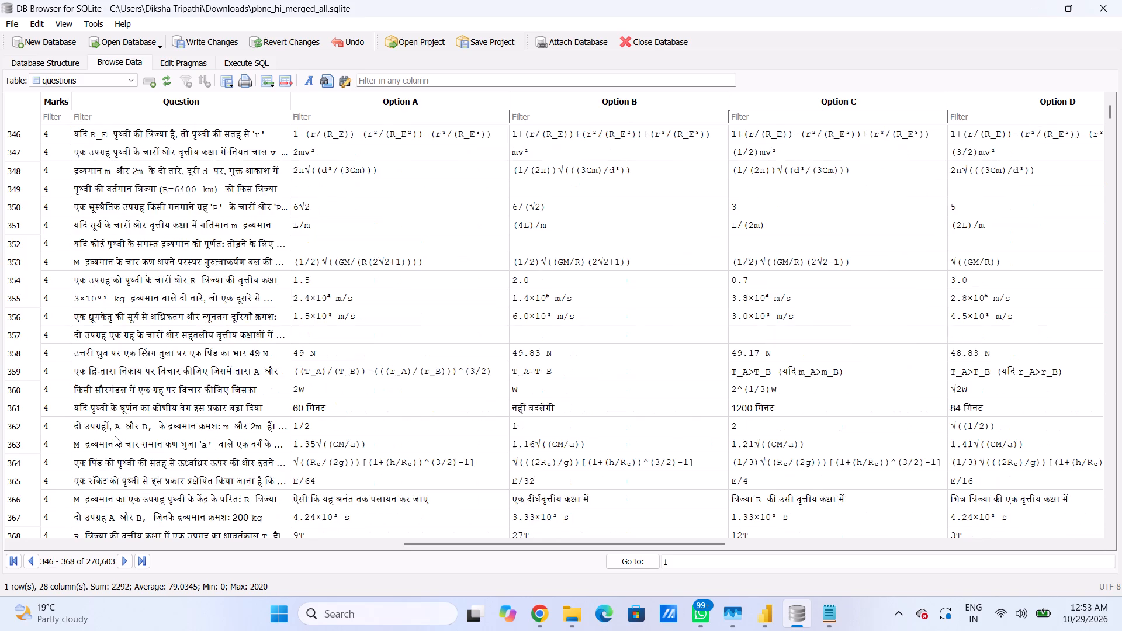
scroll(115, 436, down, 2)
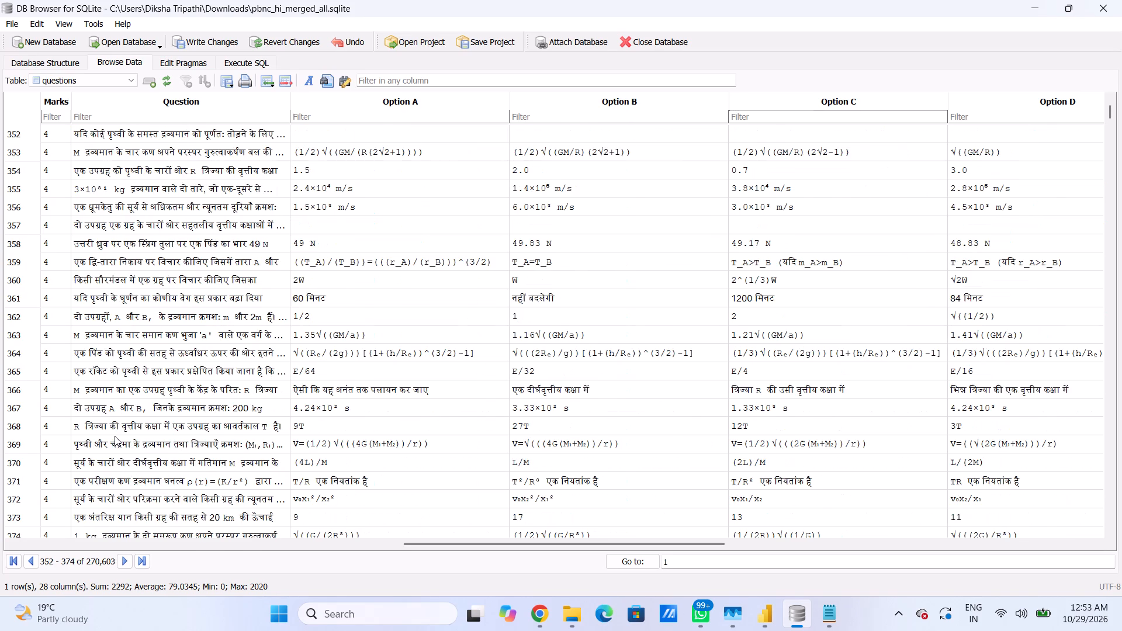
scroll(115, 436, down, 2)
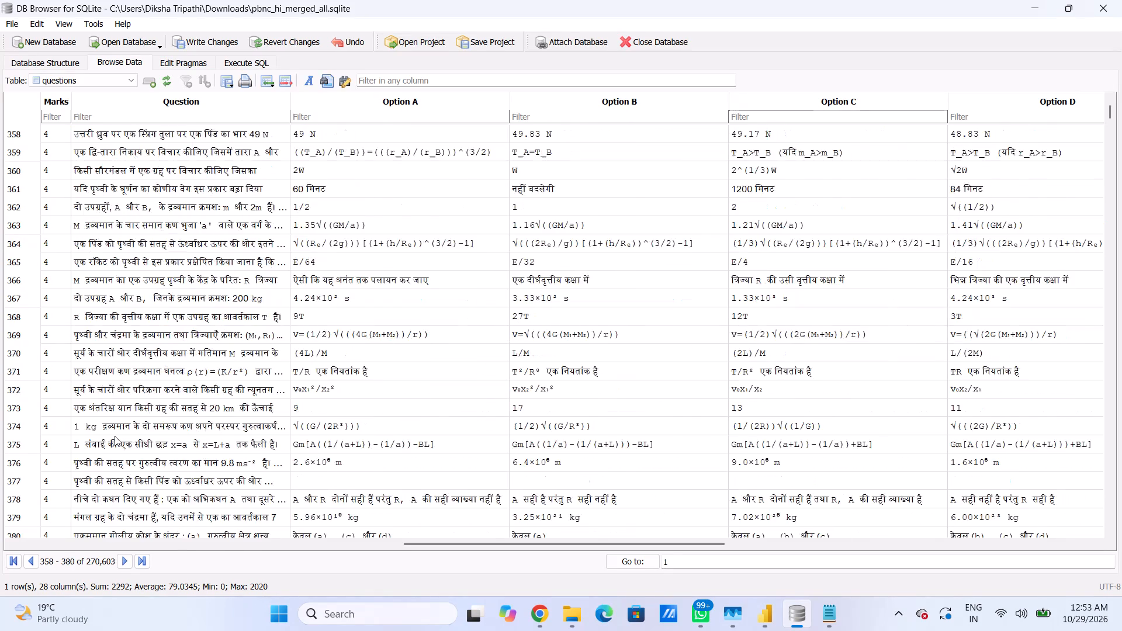
scroll(115, 436, down, 3)
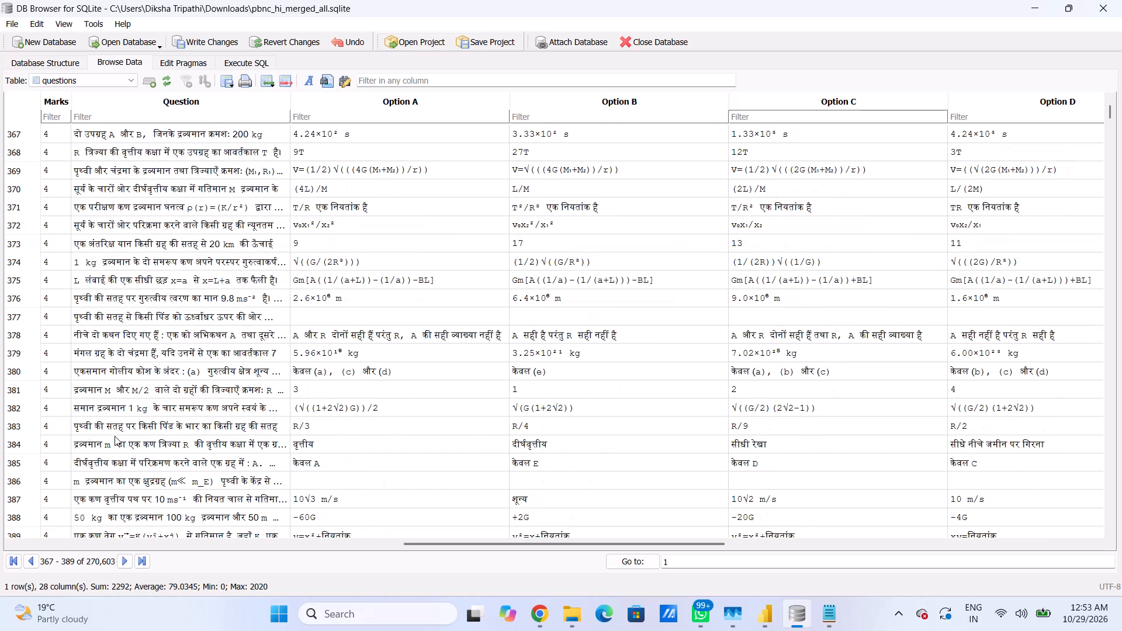
Examine the motion and projectile questions from row 387 to row 436 for untranslated English terms.
scroll(115, 436, down, 1)
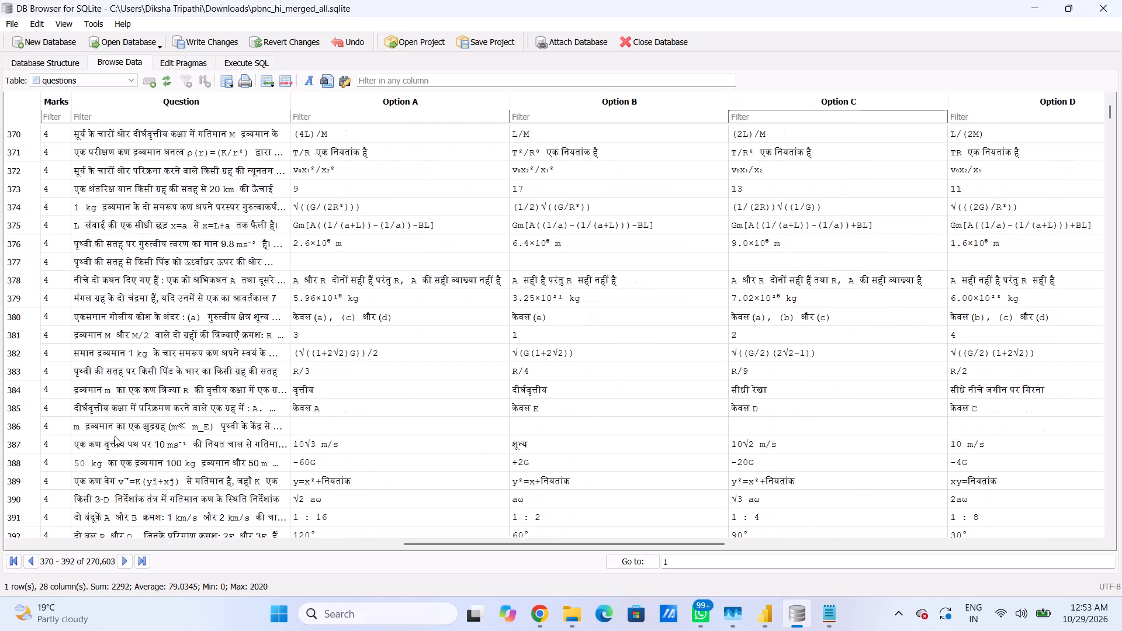
scroll(115, 436, down, 1)
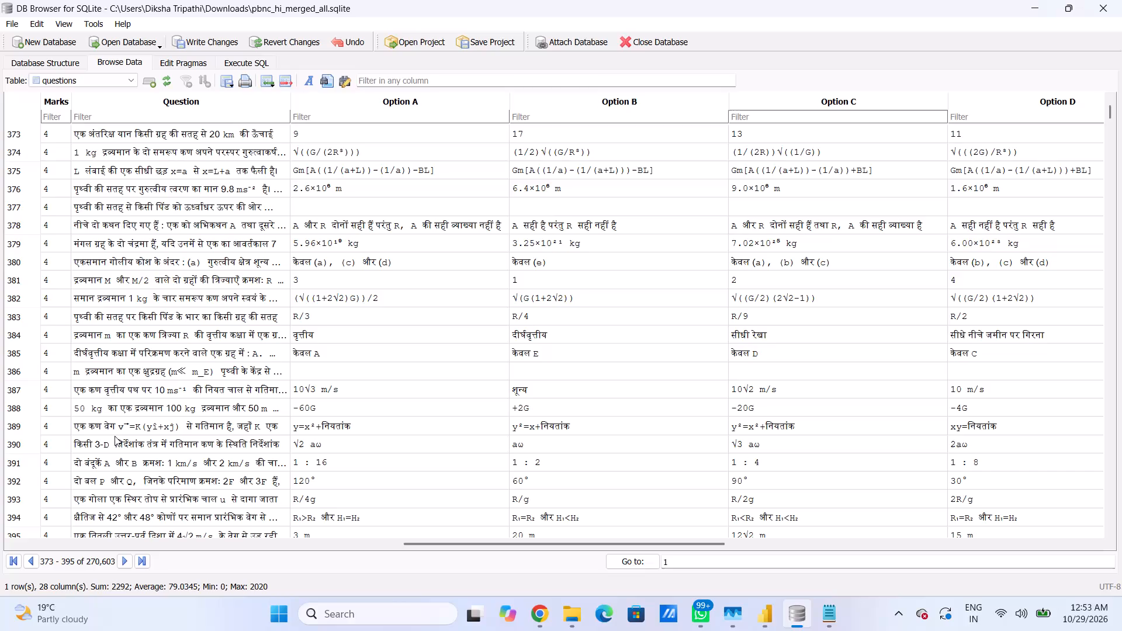
scroll(115, 436, down, 1)
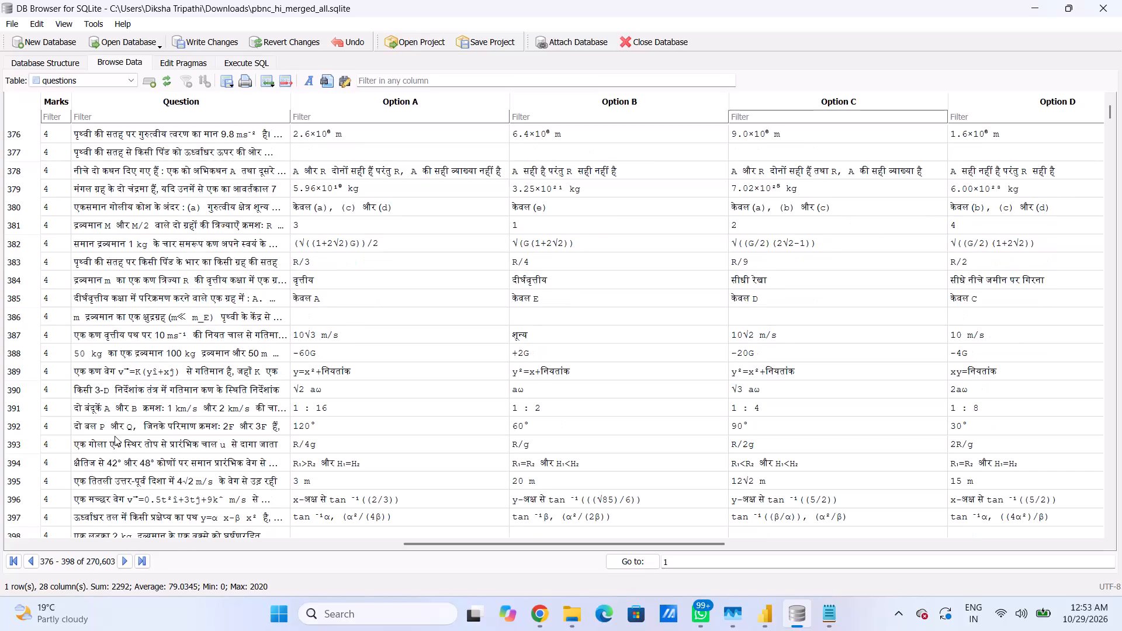
scroll(115, 436, down, 2)
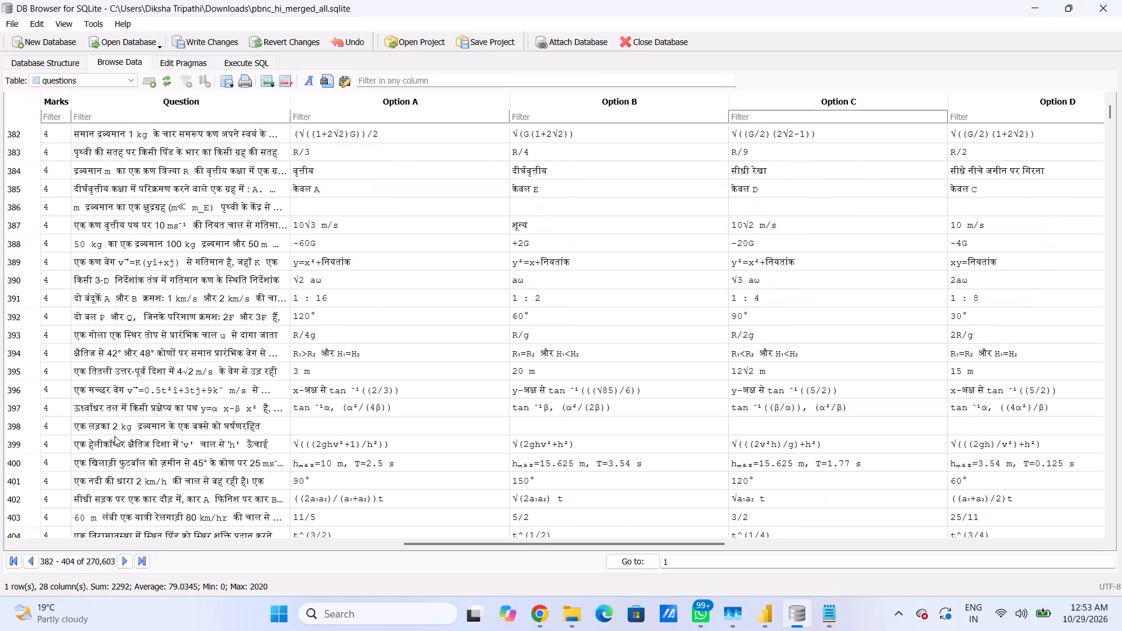
scroll(115, 436, down, 2)
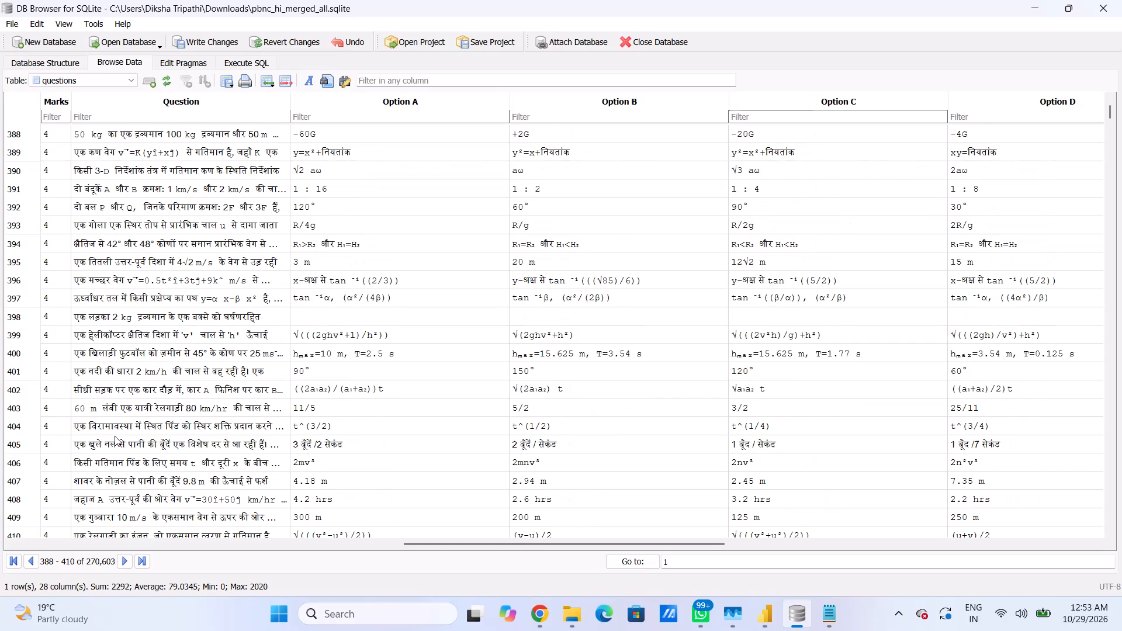
scroll(115, 436, down, 1)
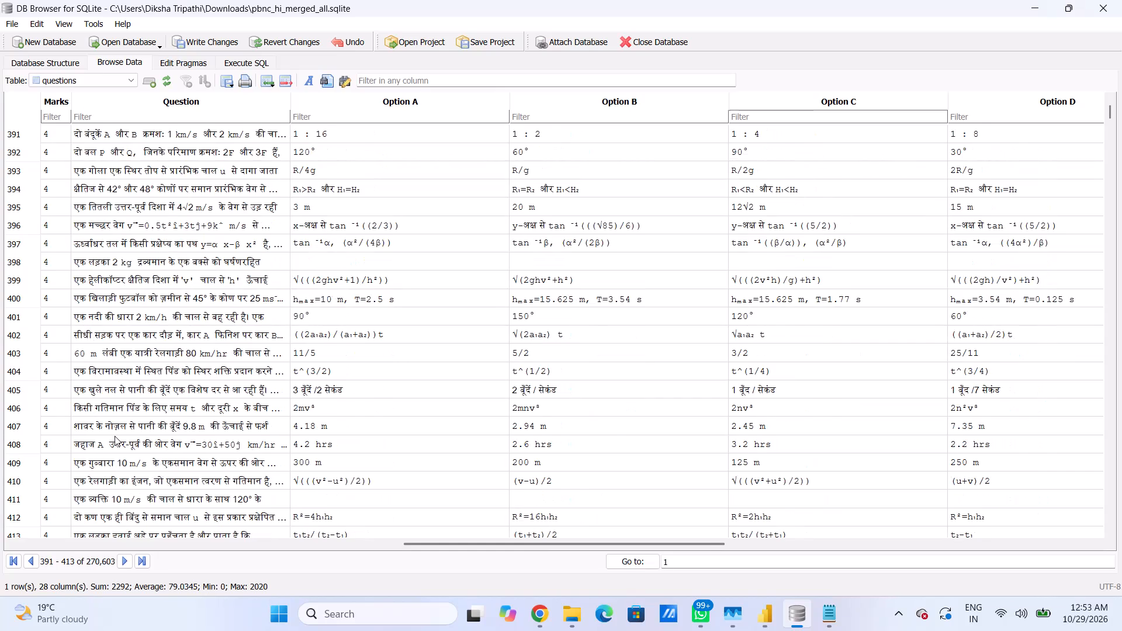
scroll(115, 436, down, 4)
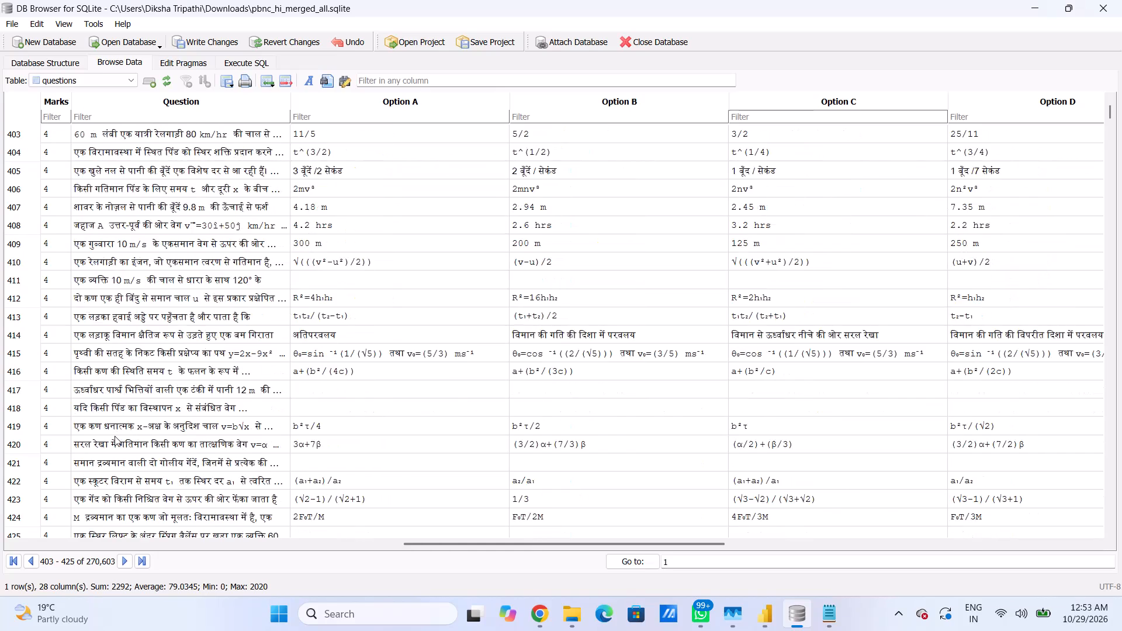
scroll(115, 436, down, 2)
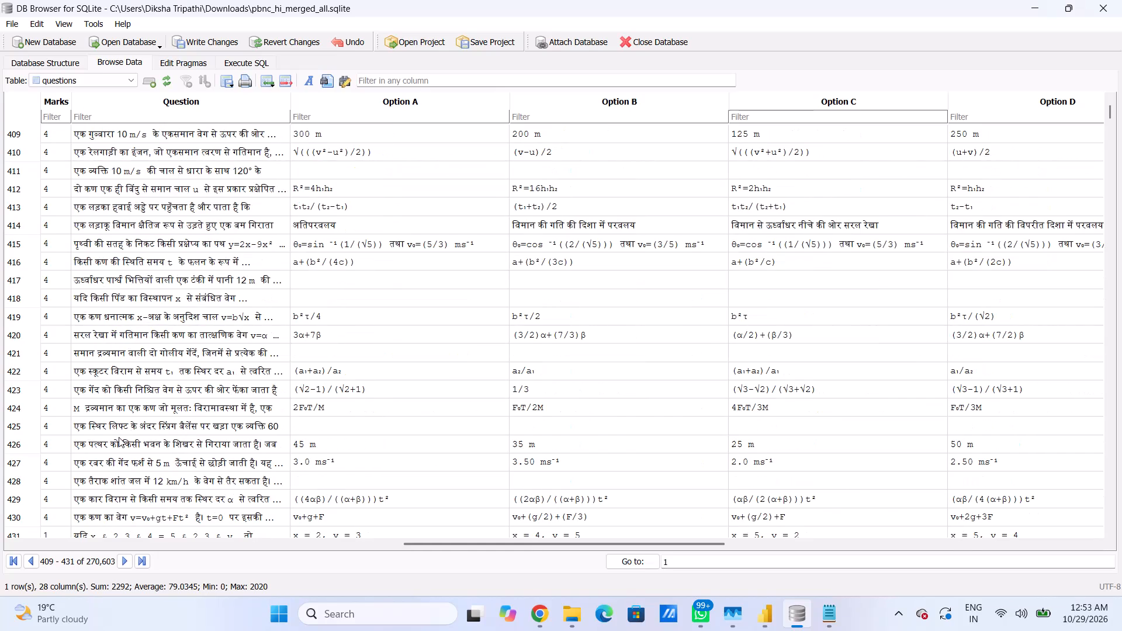
scroll(119, 437, down, 3)
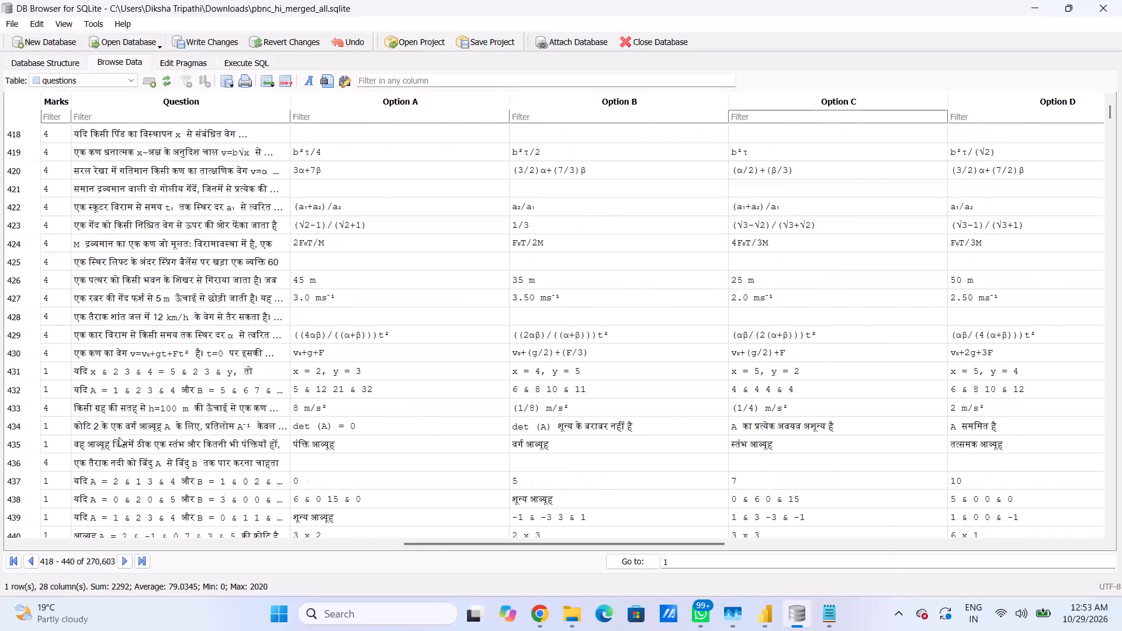
Examine the matrix questions from row 437 to row 488 for untranslated English terms in the question and option text.
scroll(119, 437, down, 3)
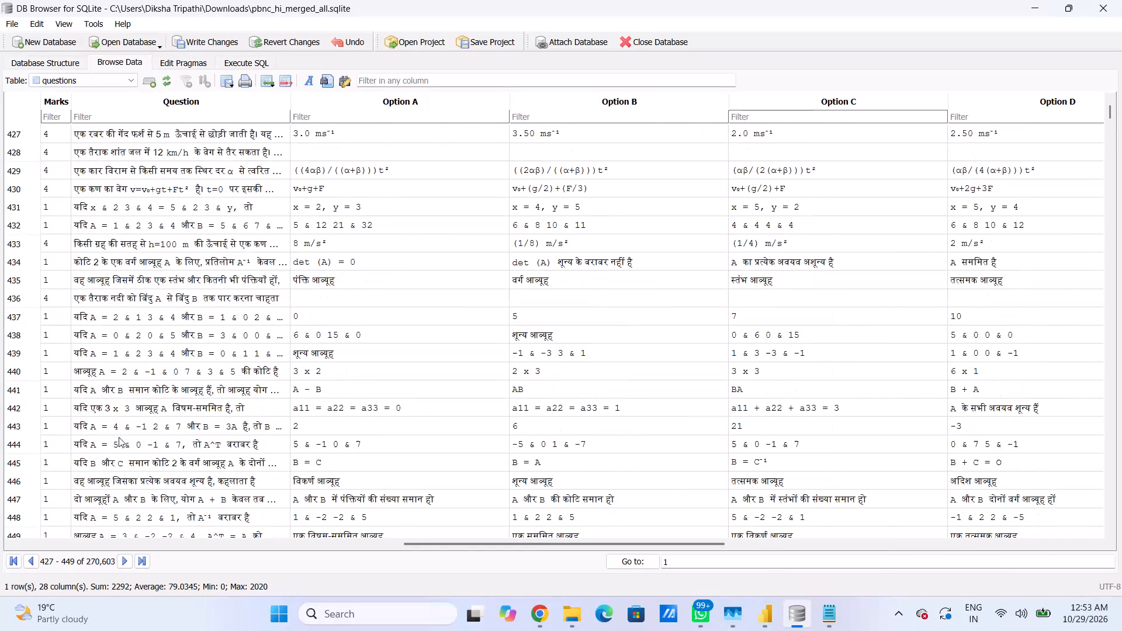
scroll(118, 443, down, 1)
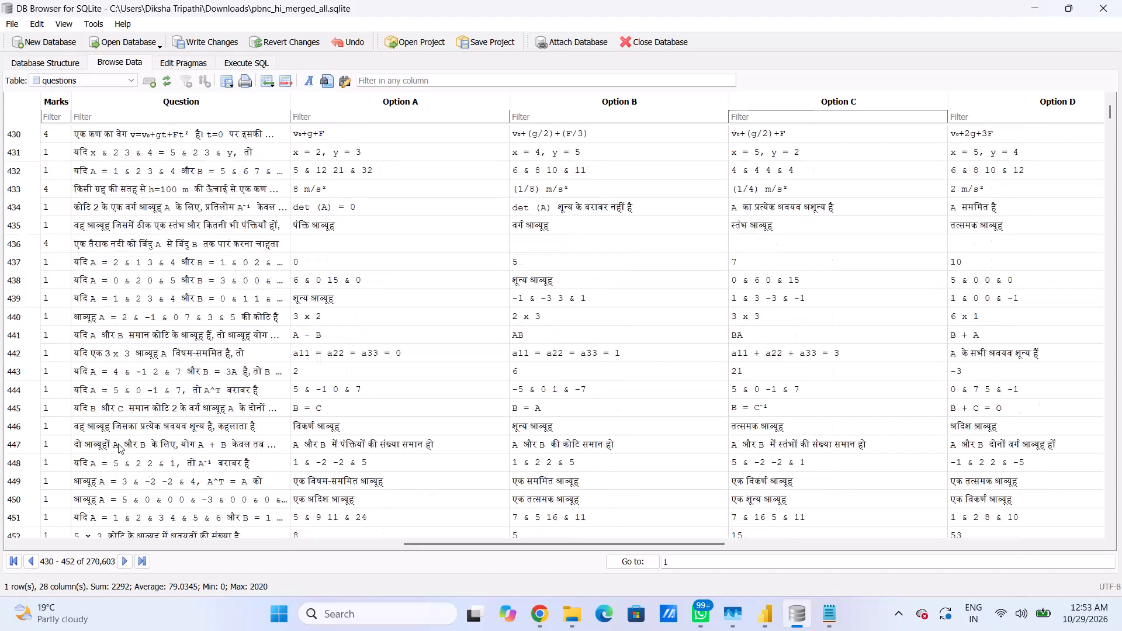
scroll(118, 443, down, 4)
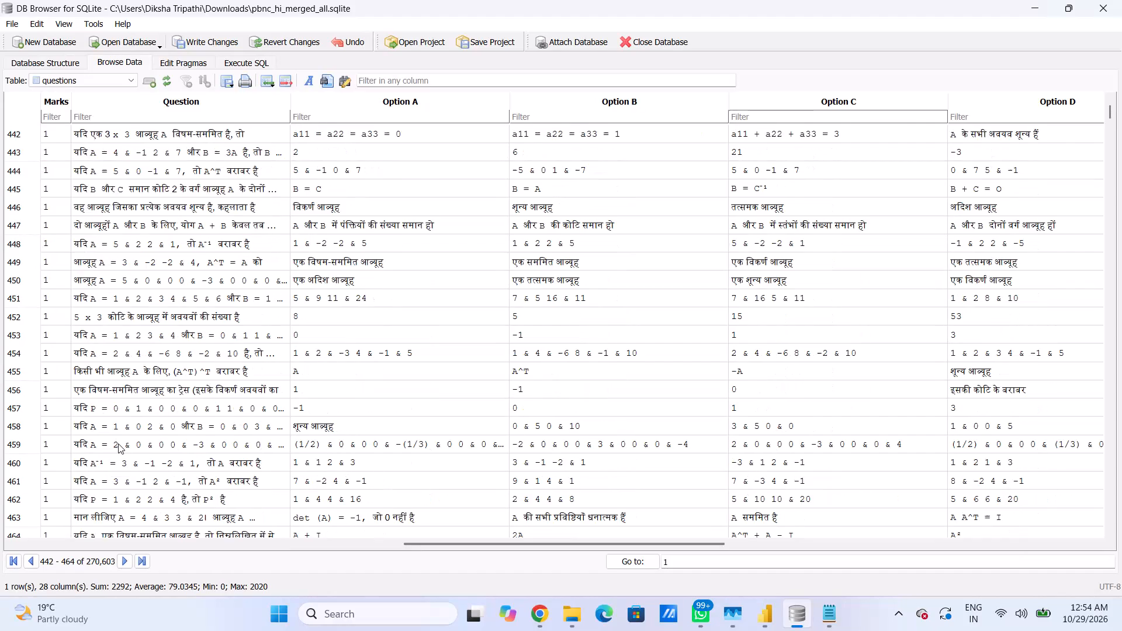
scroll(118, 443, down, 4)
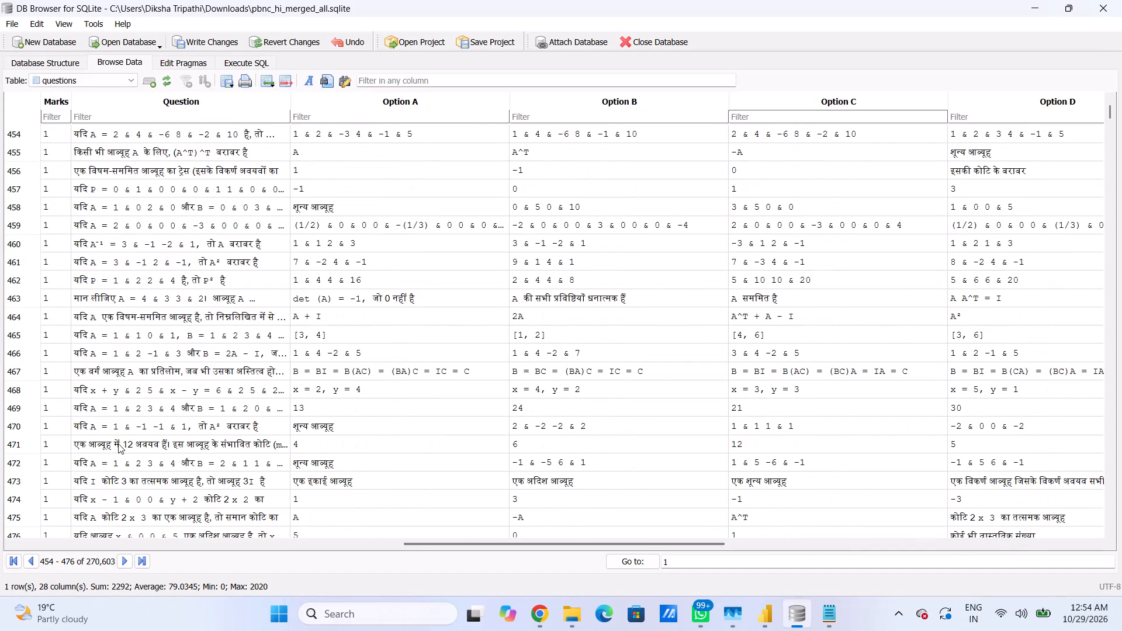
scroll(118, 443, down, 4)
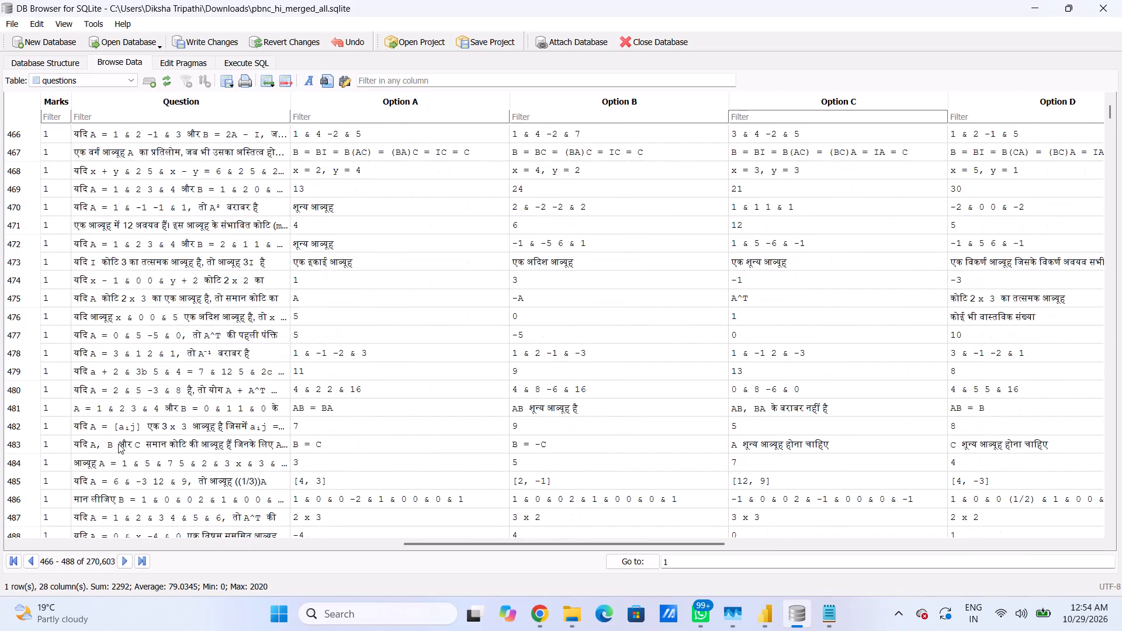
Examine the remaining matrix questions from row 489 to row 532 for untranslated English terms.
scroll(118, 443, down, 5)
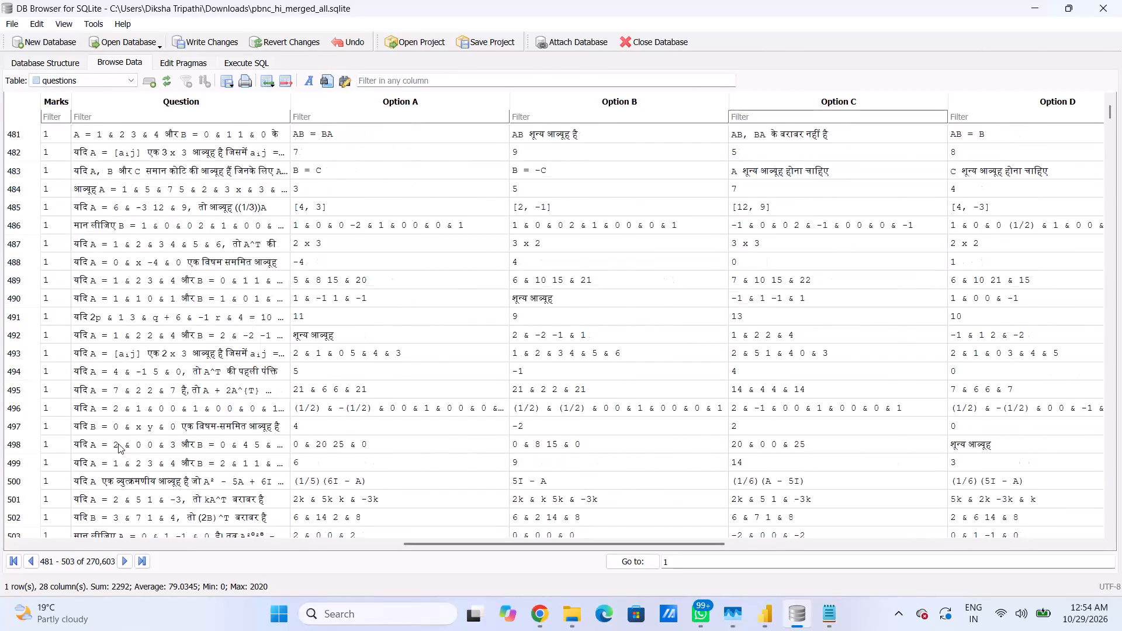
scroll(118, 443, down, 5)
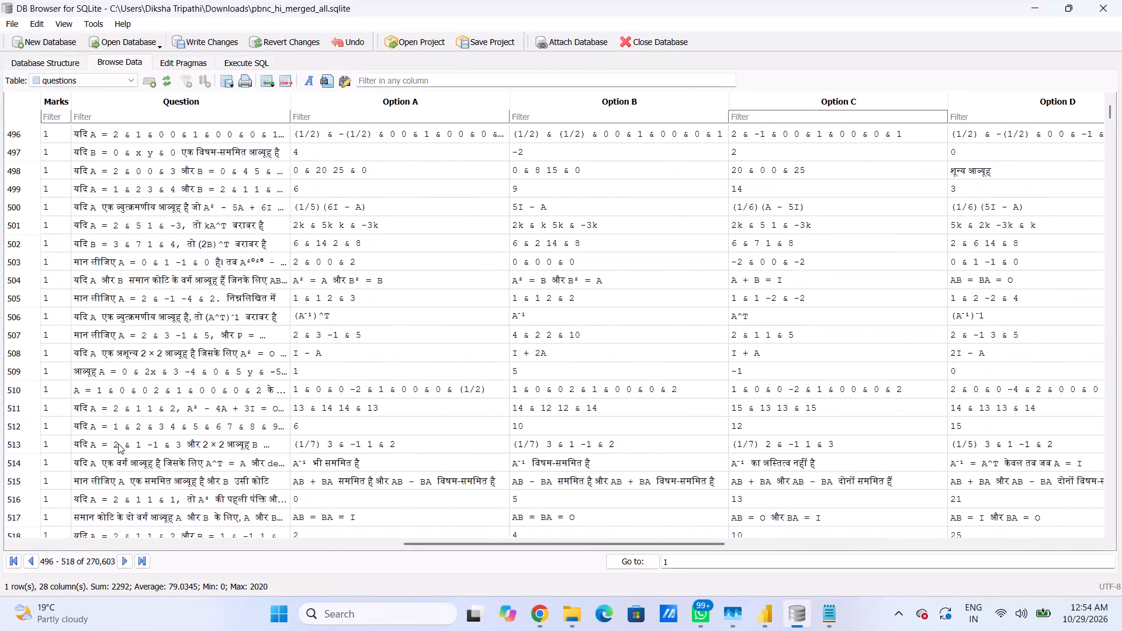
scroll(118, 443, down, 3)
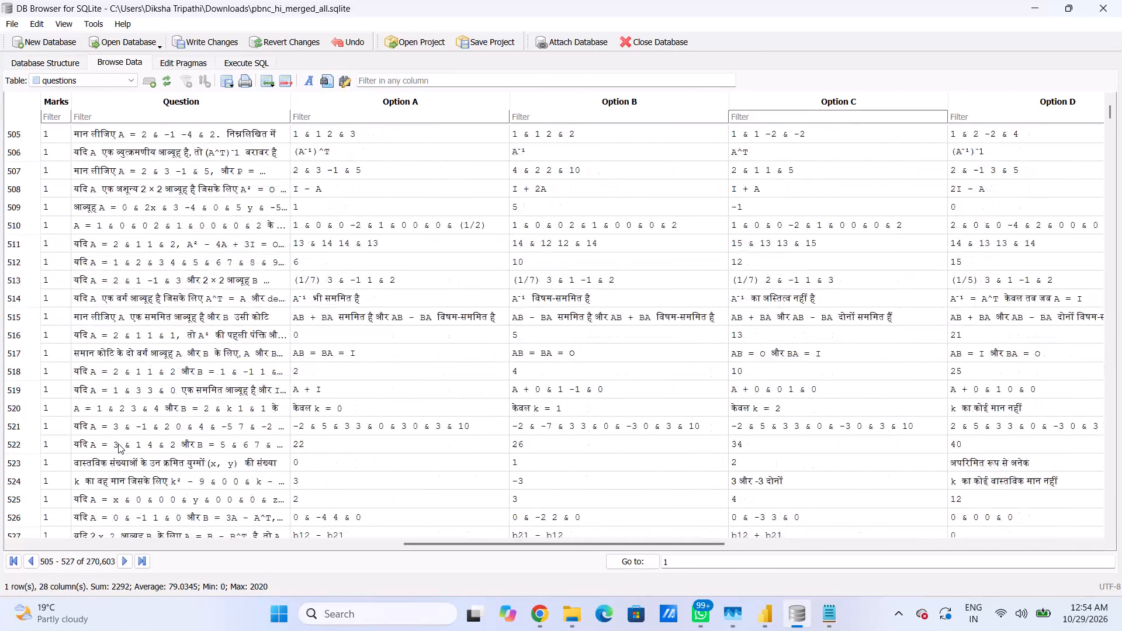
scroll(118, 443, down, 3)
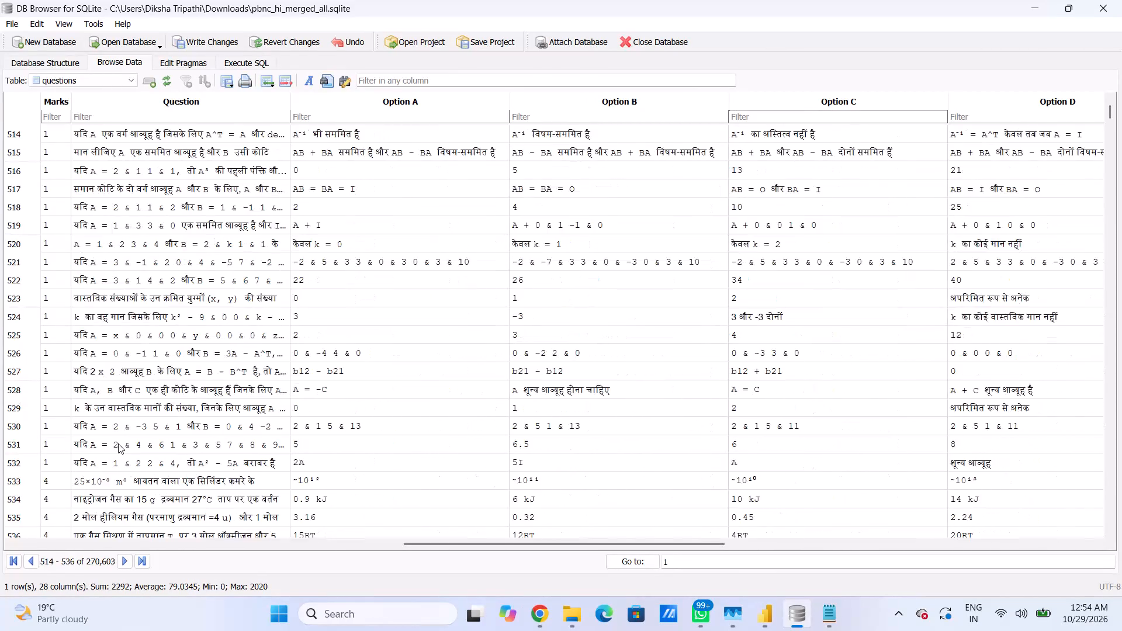
Examine the gas and kinetic theory questions from row 533 to row 580 for untranslated English terms.
scroll(118, 443, down, 5)
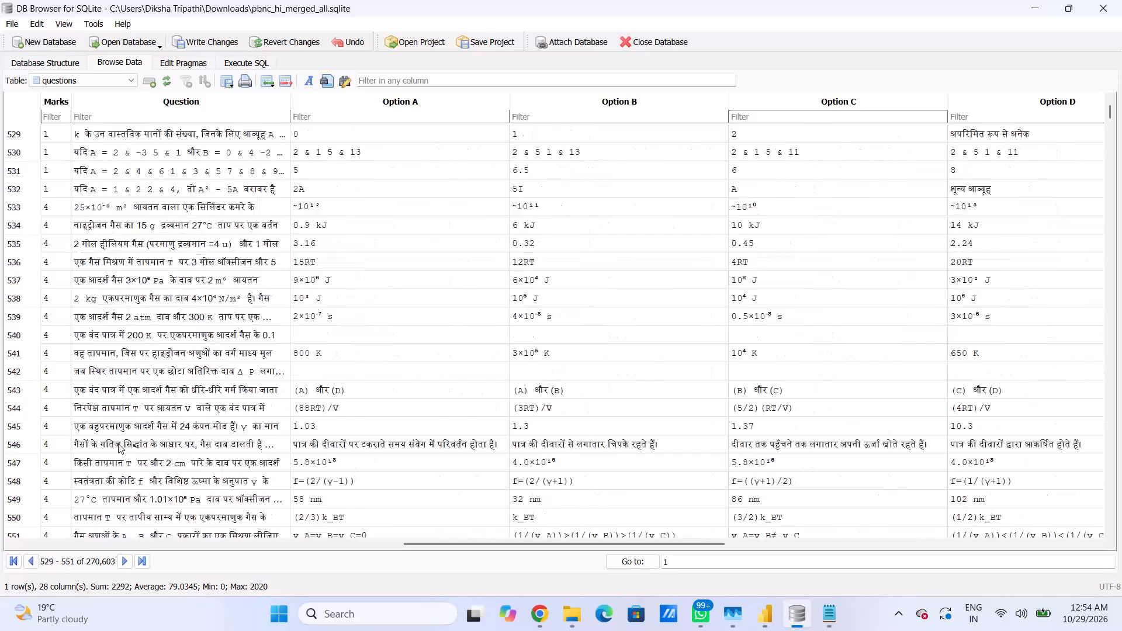
scroll(118, 443, down, 4)
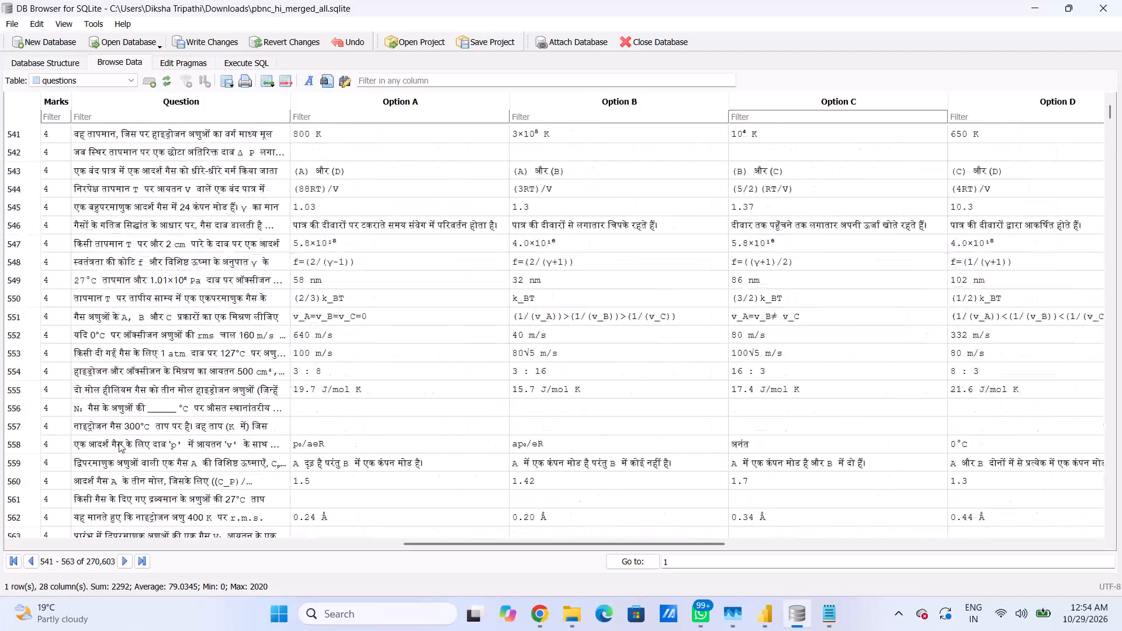
scroll(119, 442, down, 3)
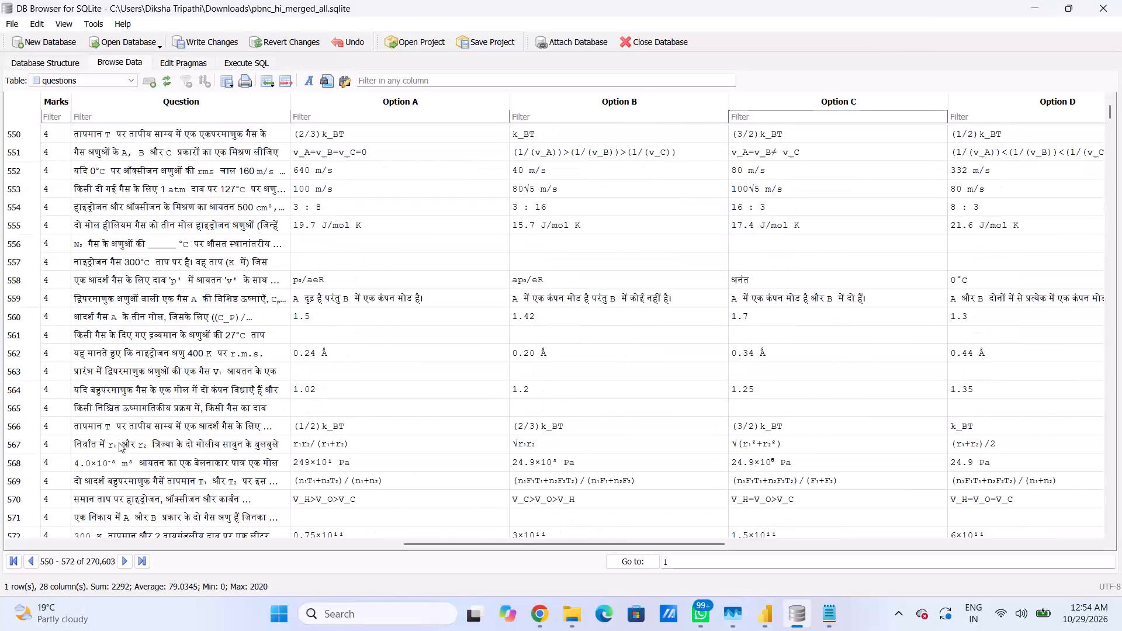
scroll(119, 442, down, 3)
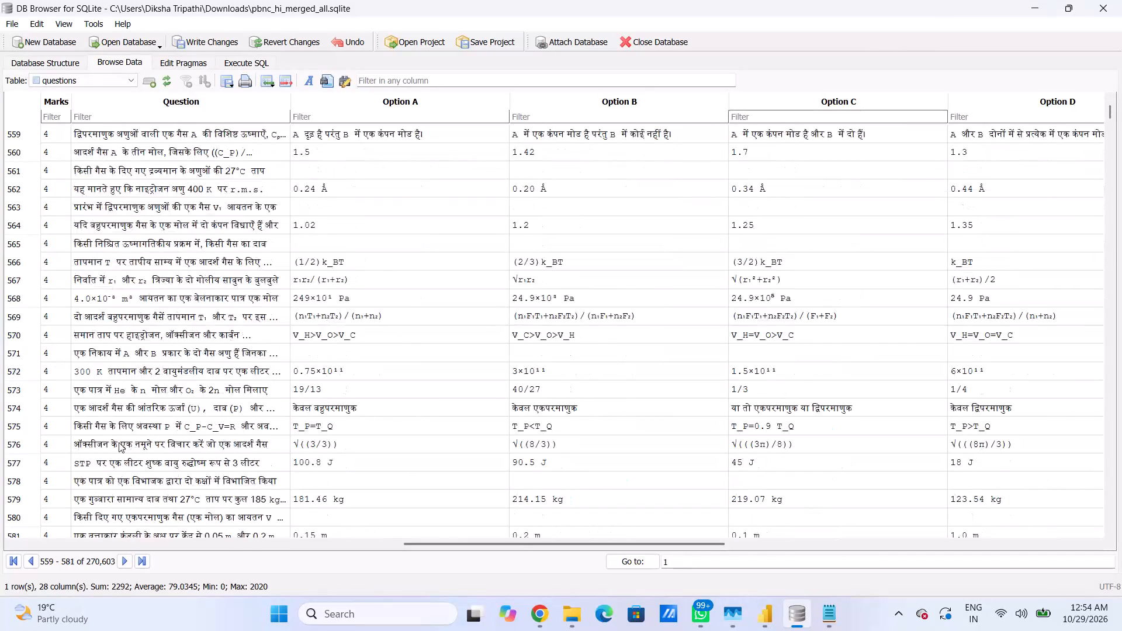
Examine the magnetism and moving-charge questions from row 581 to row 627 for untranslated English terms.
scroll(119, 442, down, 7)
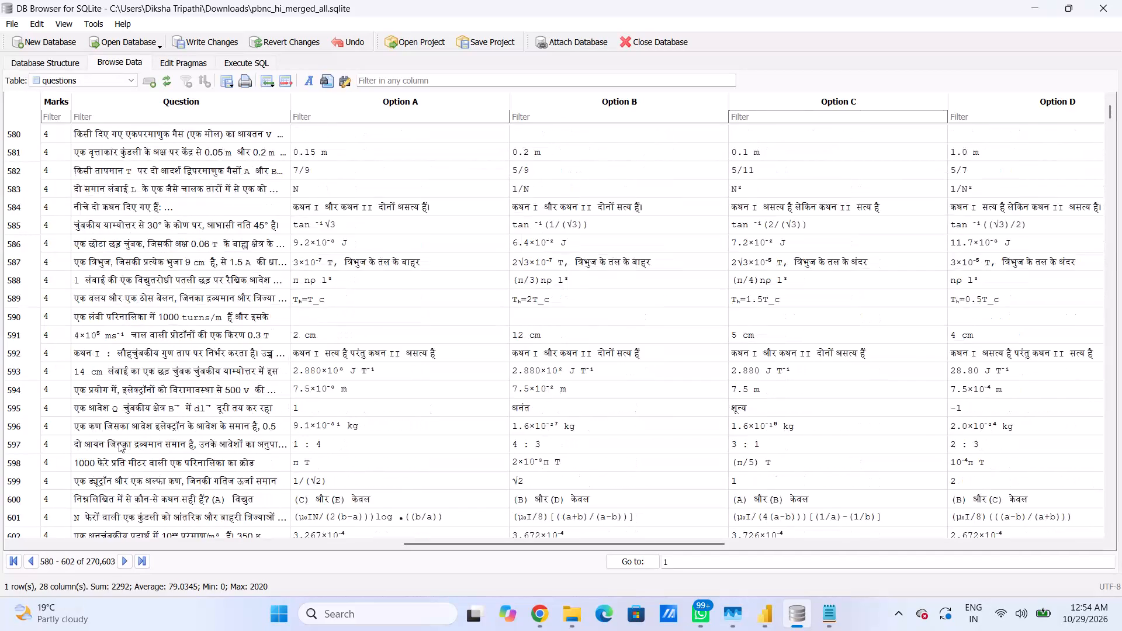
scroll(119, 442, down, 2)
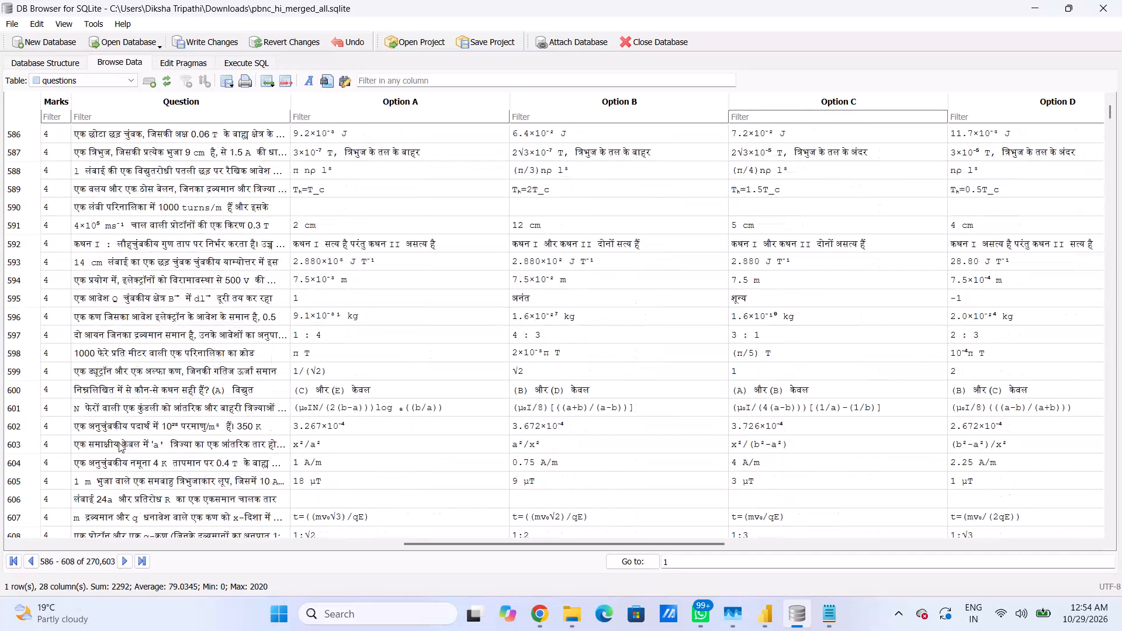
scroll(119, 442, down, 4)
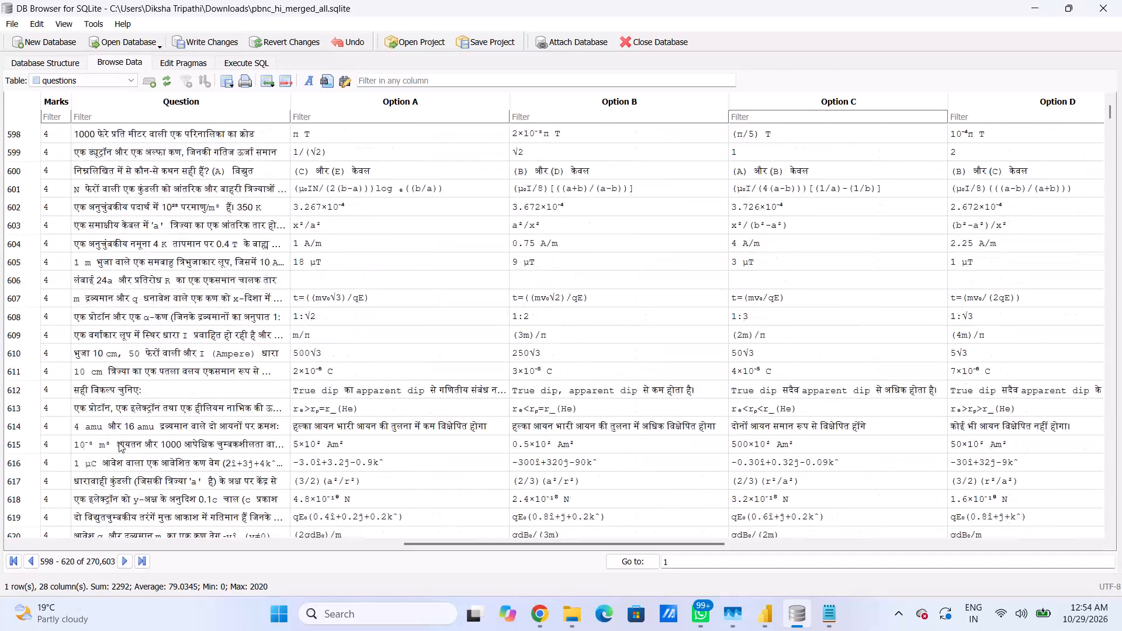
scroll(119, 442, down, 1)
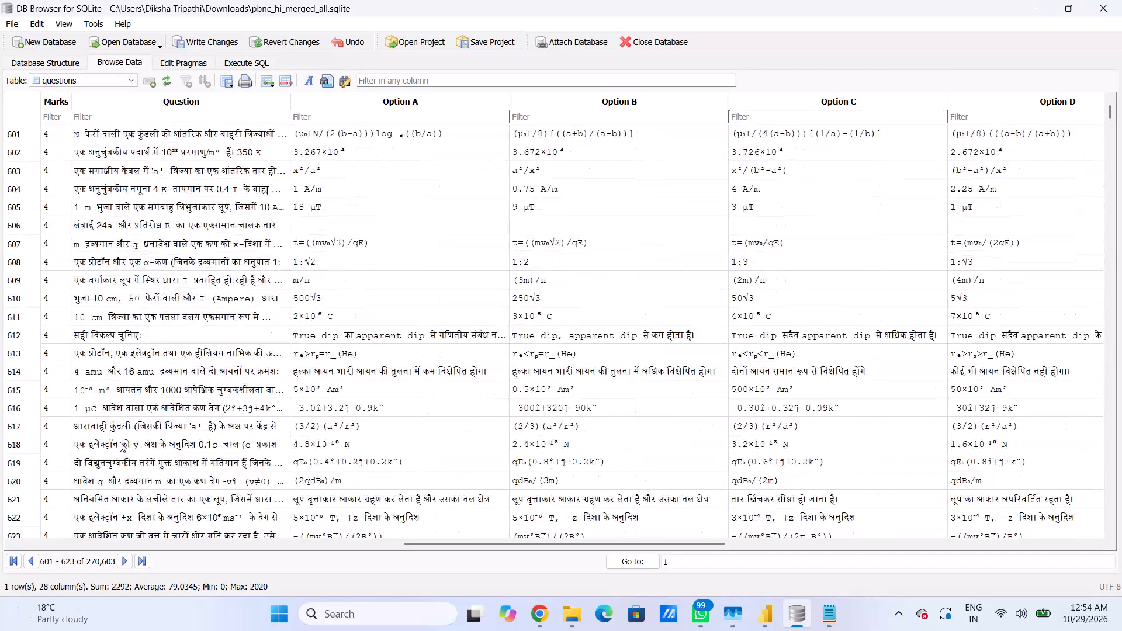
scroll(120, 442, down, 3)
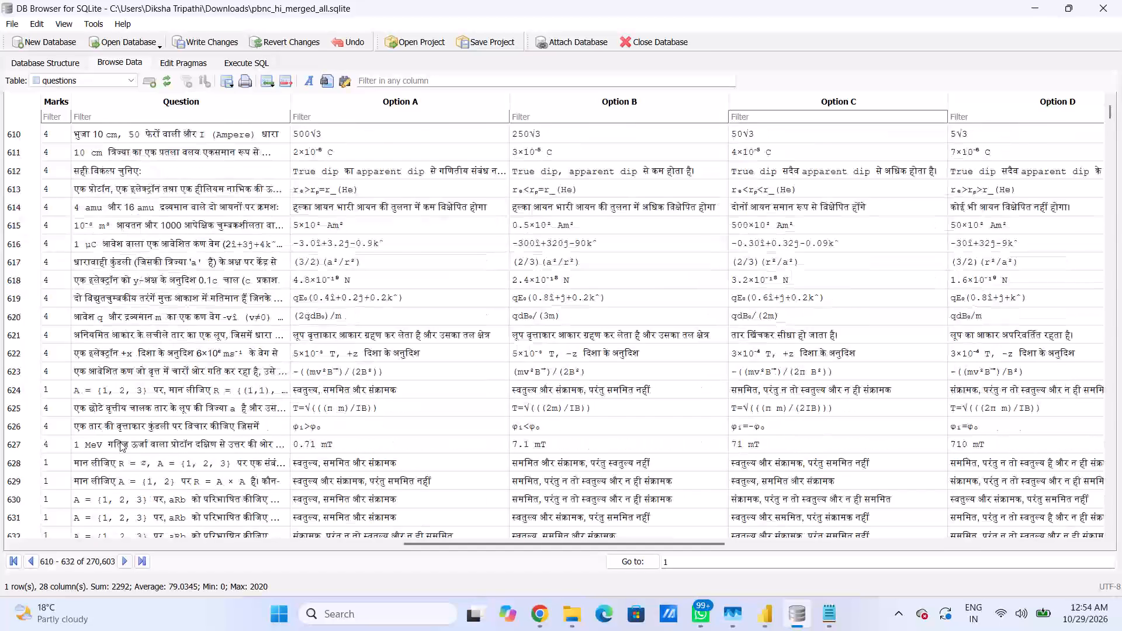
Examine the relations and functions questions from row 628 to row 701 for untranslated English terms.
scroll(120, 442, down, 5)
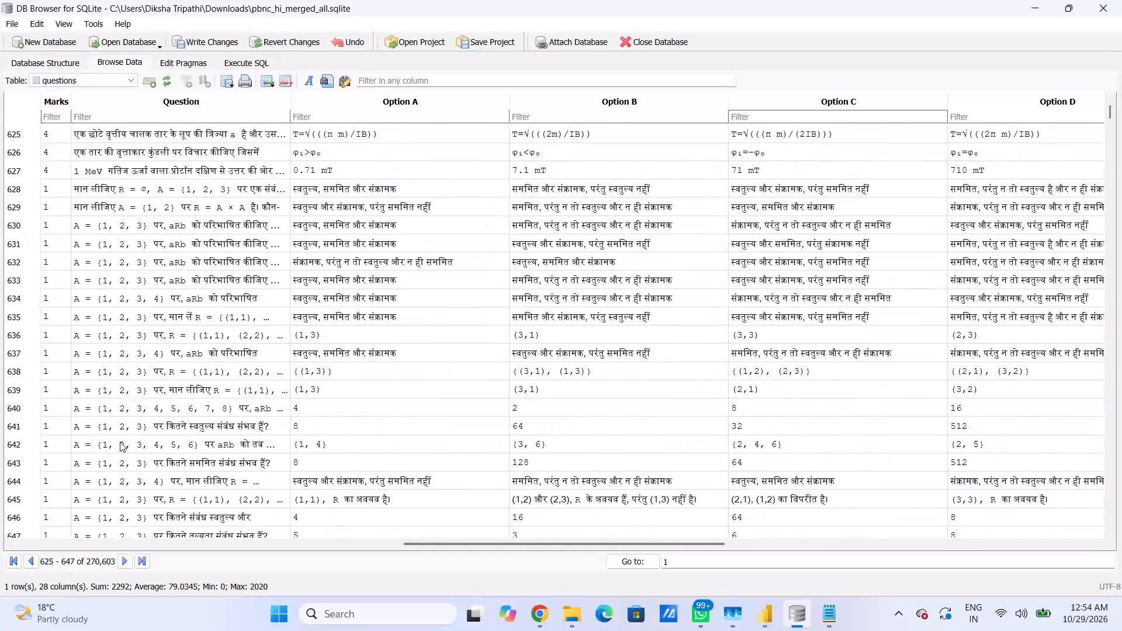
scroll(120, 442, down, 3)
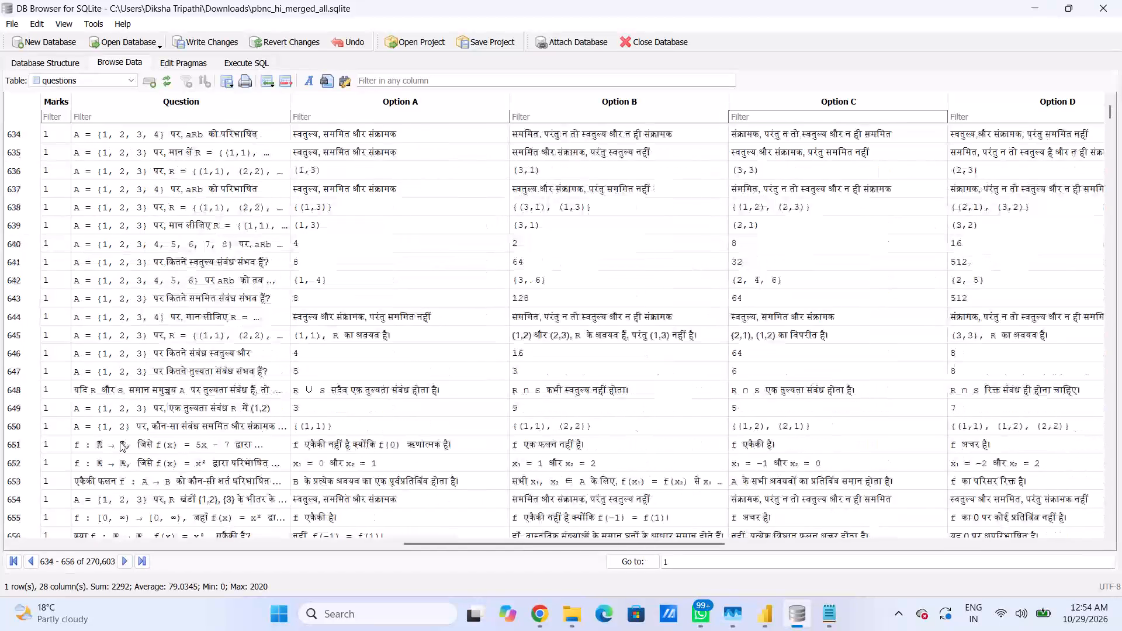
scroll(120, 442, down, 1)
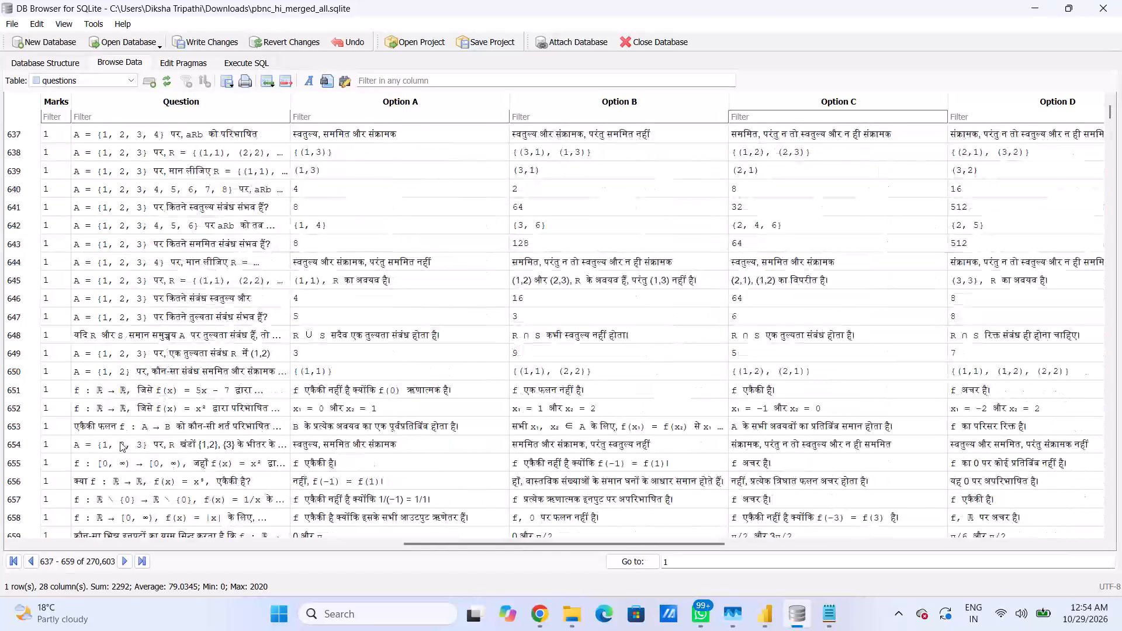
scroll(120, 442, down, 3)
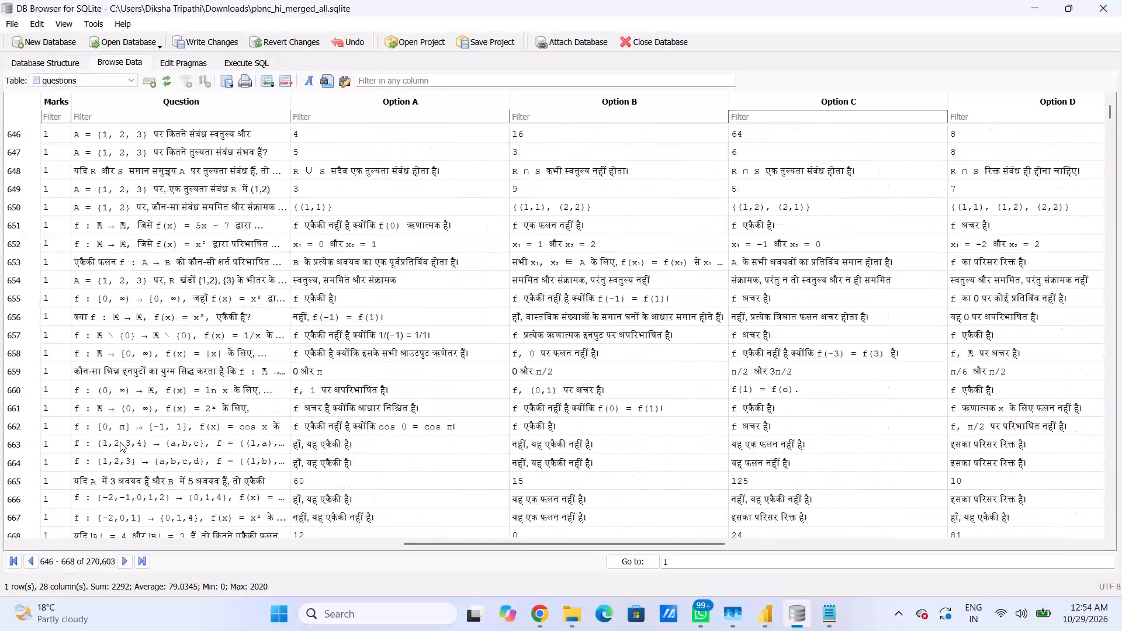
scroll(120, 442, down, 5)
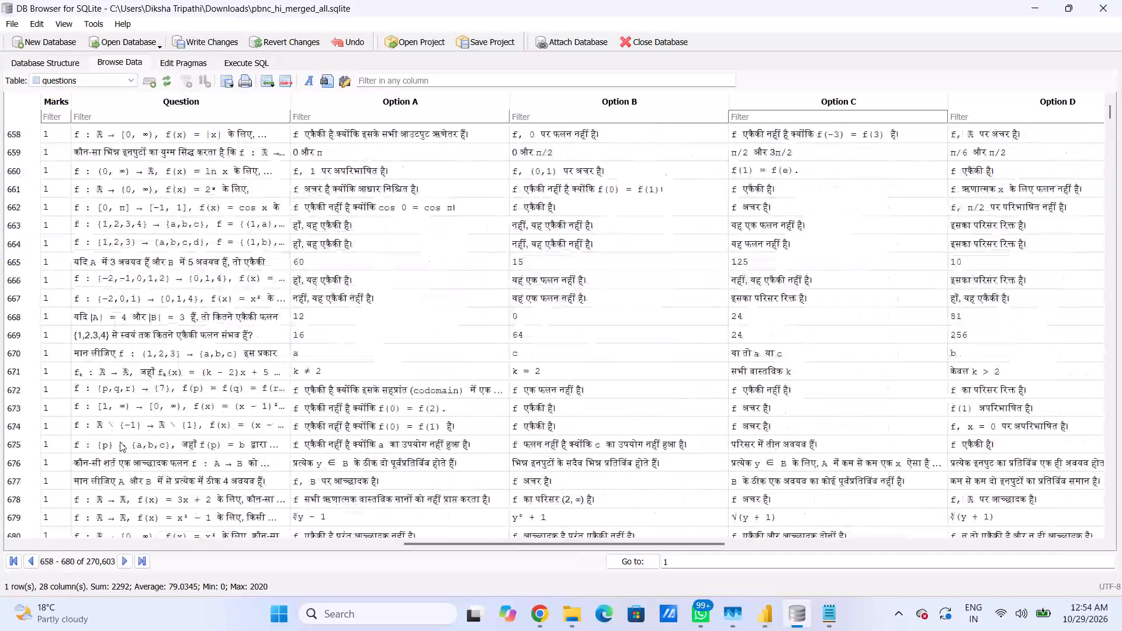
scroll(120, 442, down, 4)
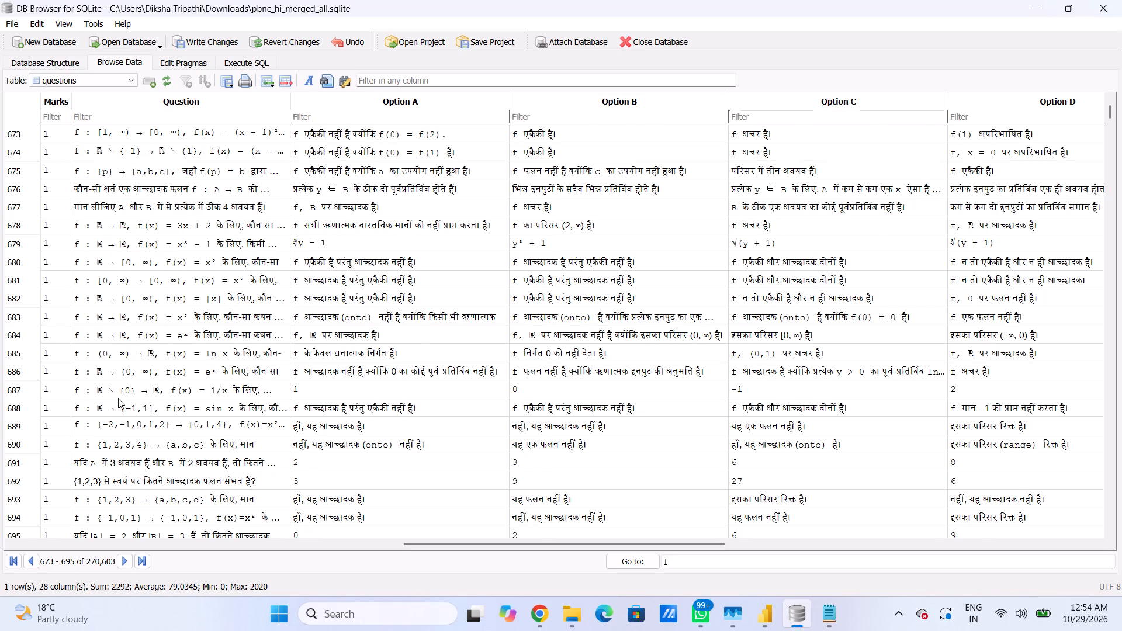
scroll(118, 398, down, 3)
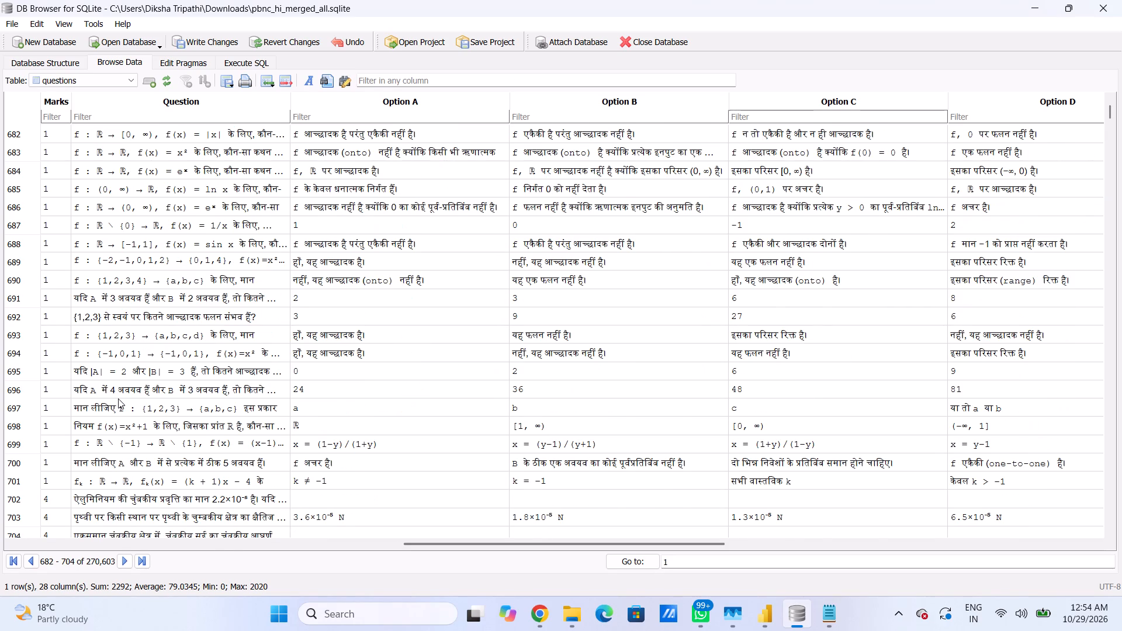
Examine the magnetism, galvanometer and elasticity questions from row 702 to row 739 for untranslated English terms.
scroll(118, 398, down, 6)
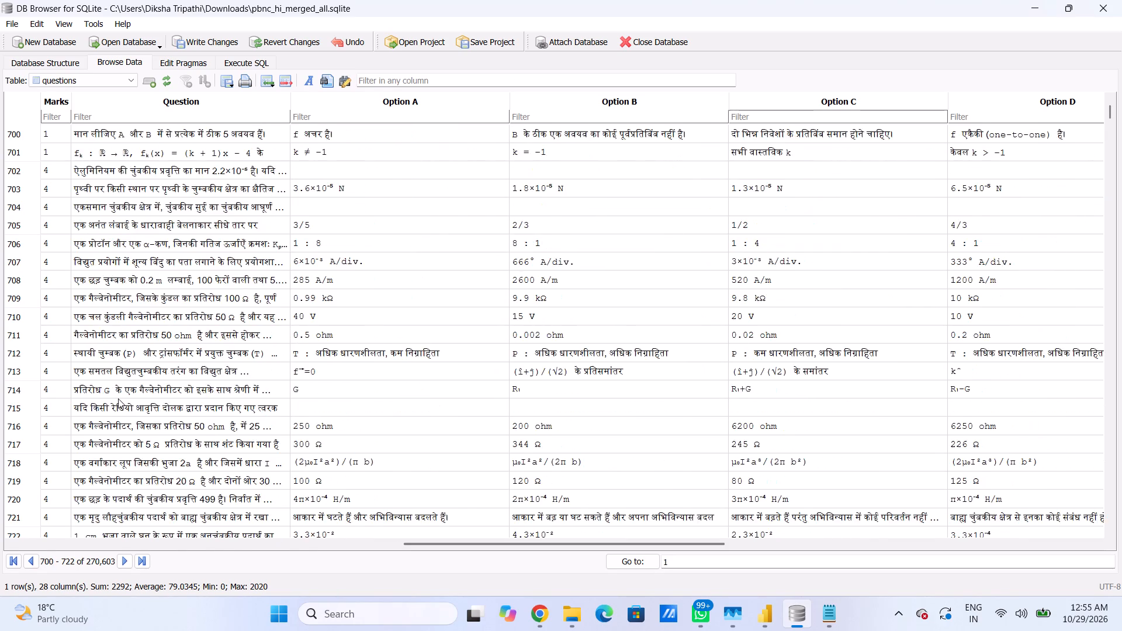
scroll(118, 398, down, 6)
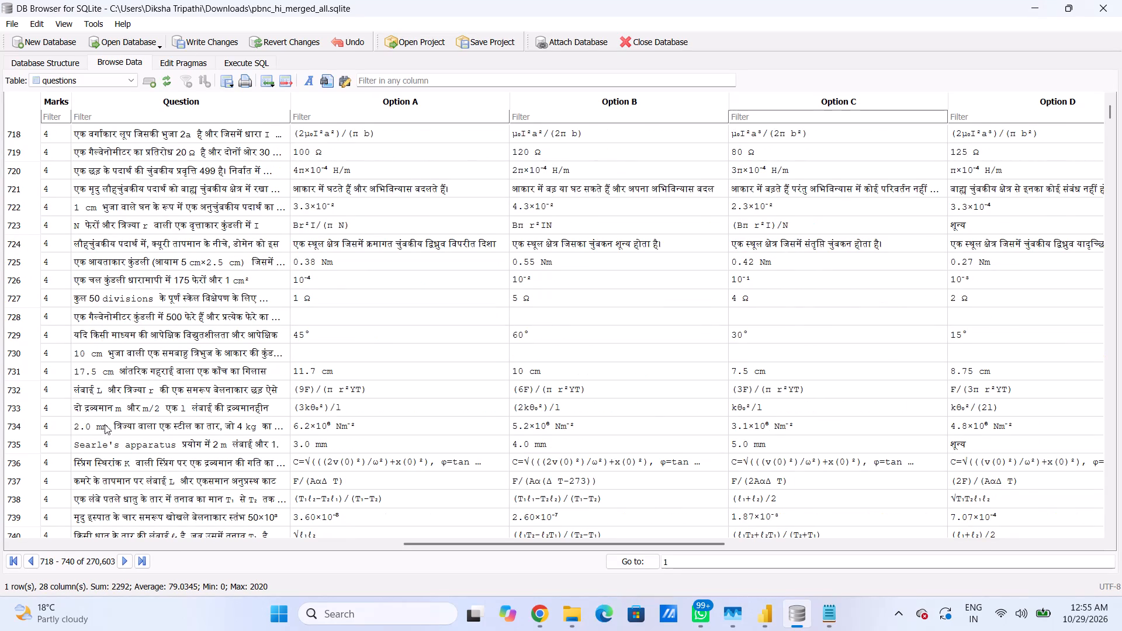
Copy the "Searle's apparatus" record in row 735 to the end of the Notepad list, keeping only its question ID ending in 0804:3-HI.
click(32, 442)
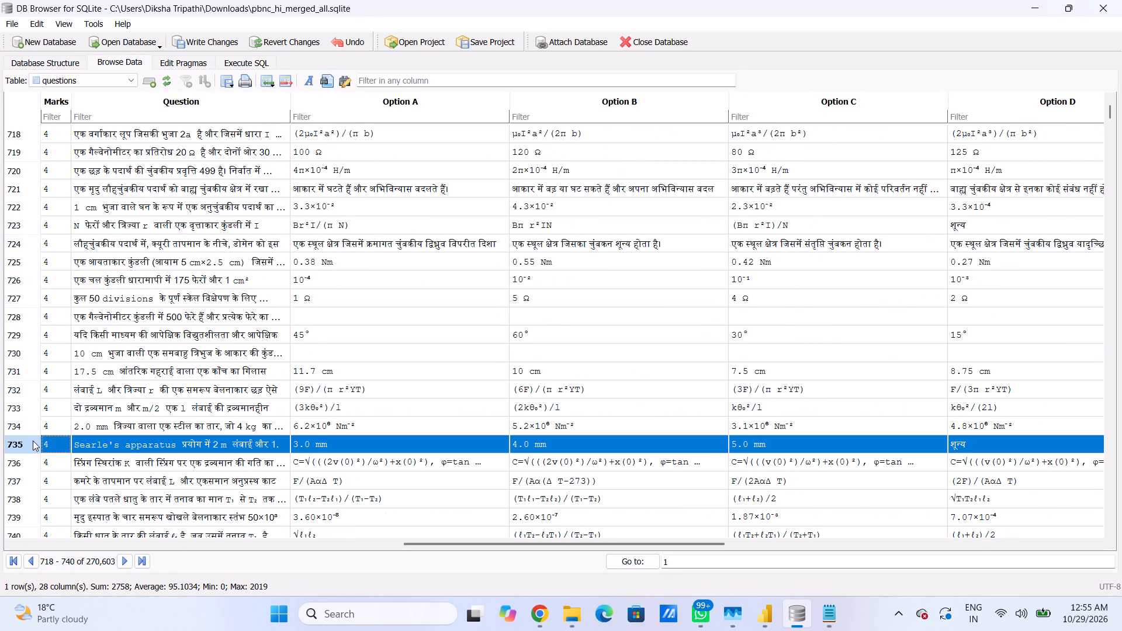
right_click(33, 441)
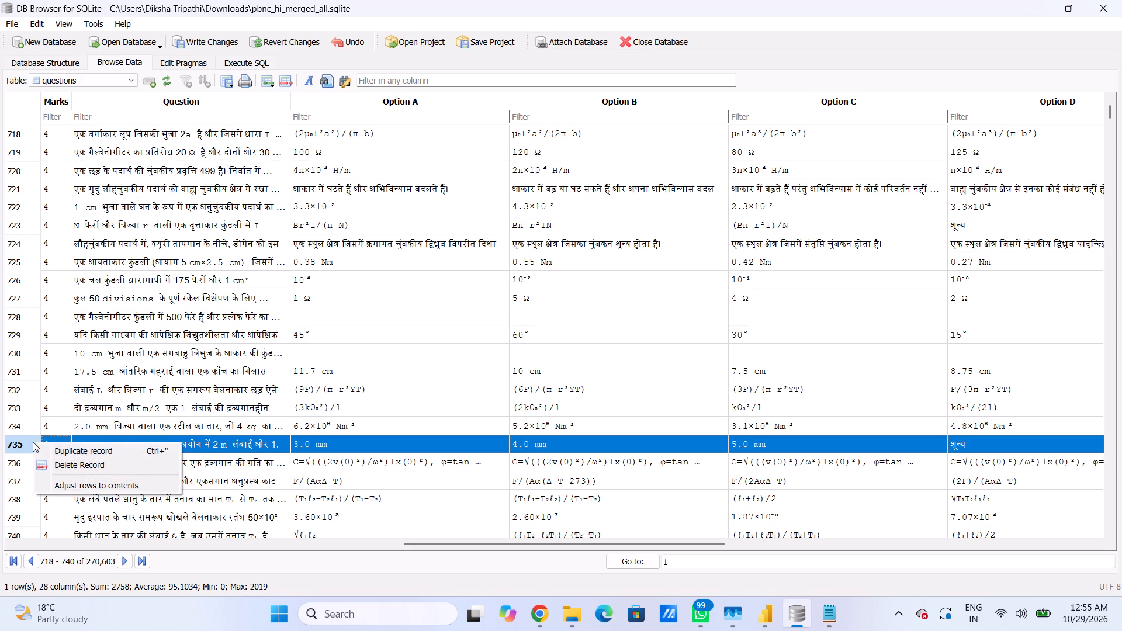
click(26, 443)
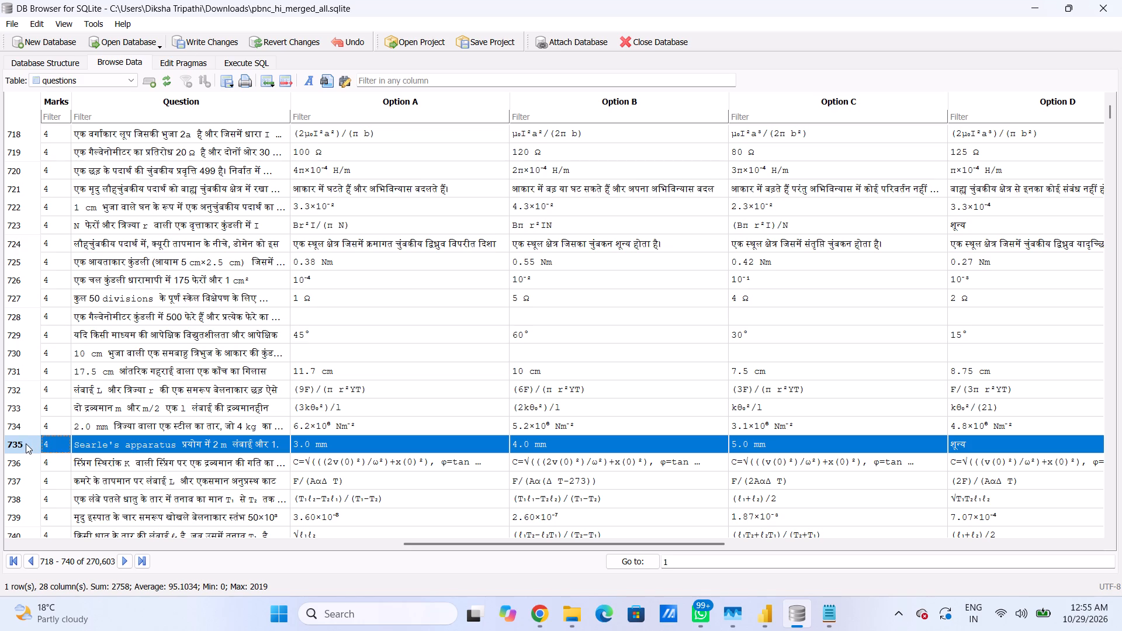
key(ctrl+c)
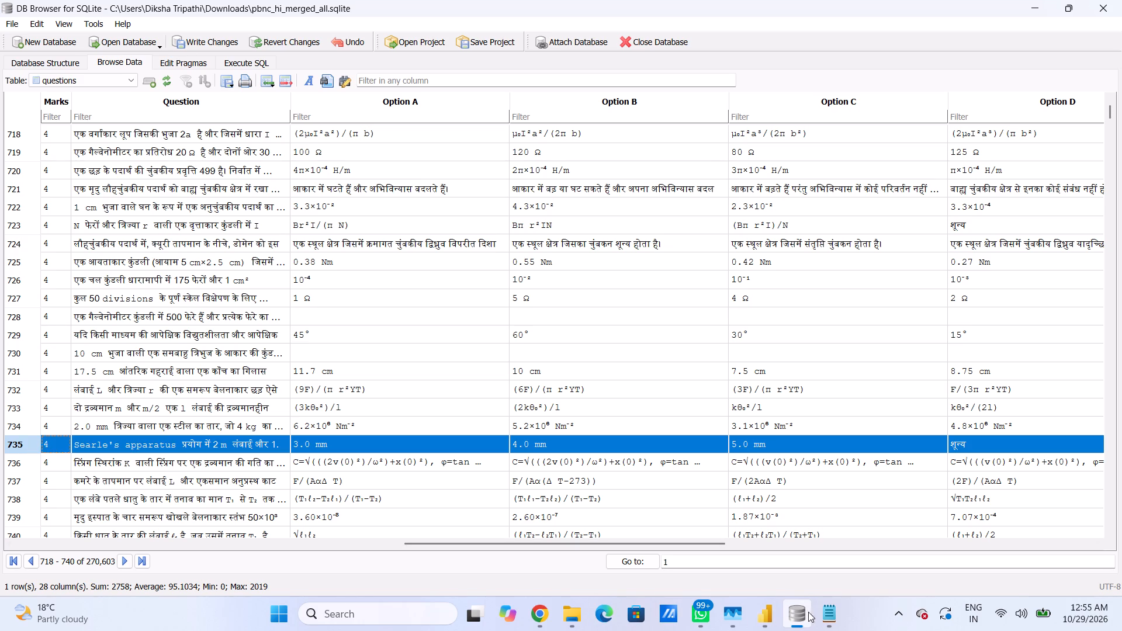
click(820, 616)
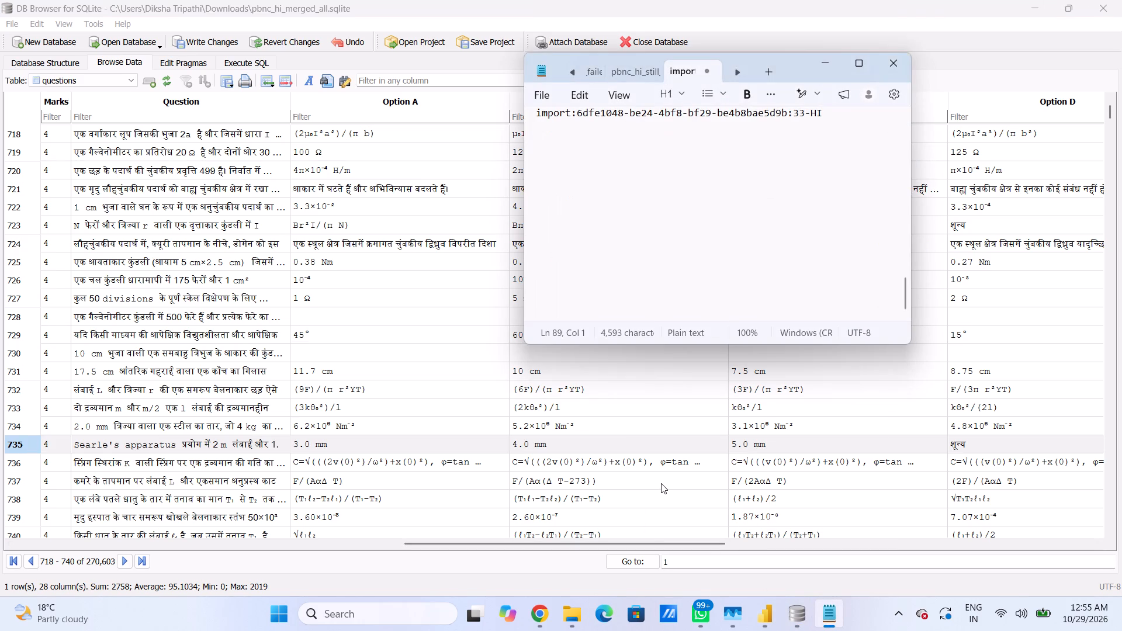
key(ctrl+v)
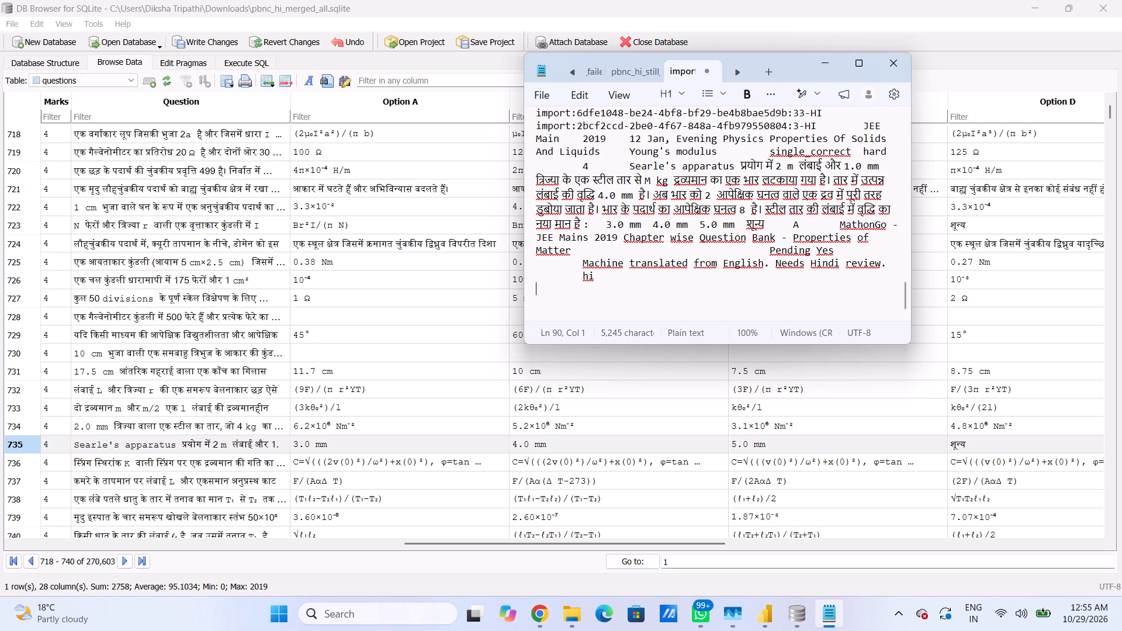
drag(832, 124, 908, 296)
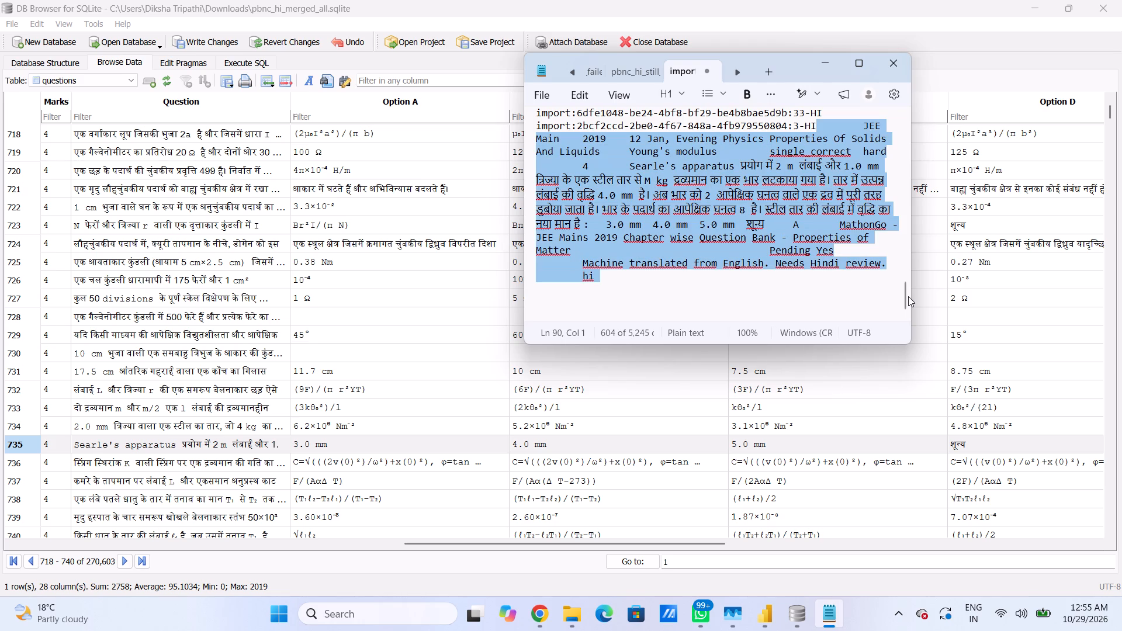
key(BackSpace)
key(Return)
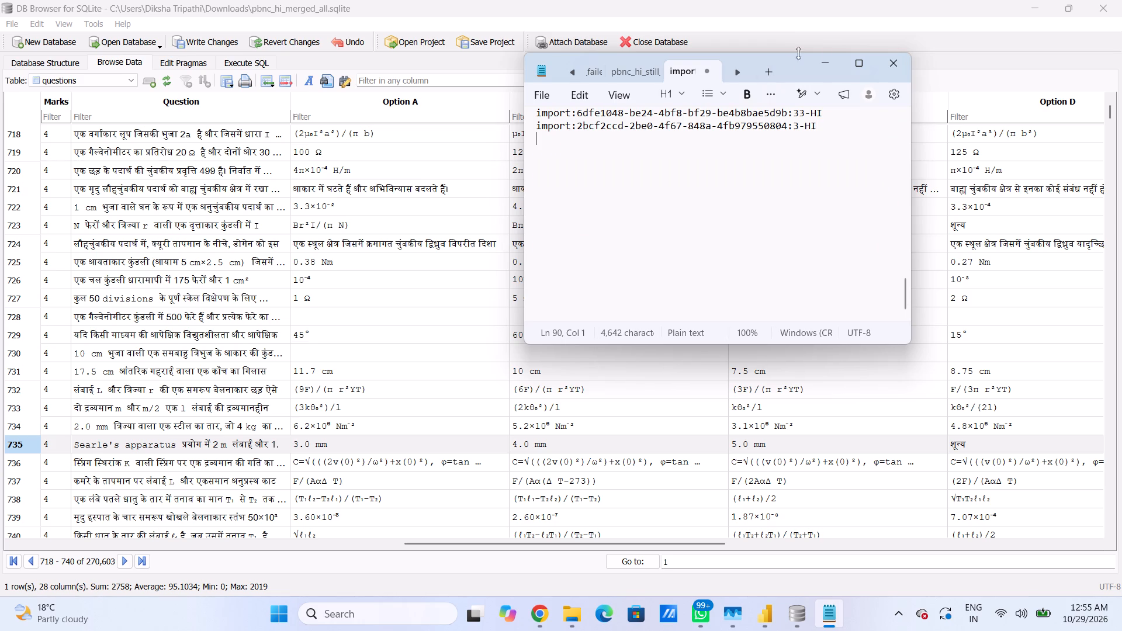
Examine the elasticity, fluids, heat and mechanics questions from row 736 to row 805 for untranslated English terms.
click(825, 61)
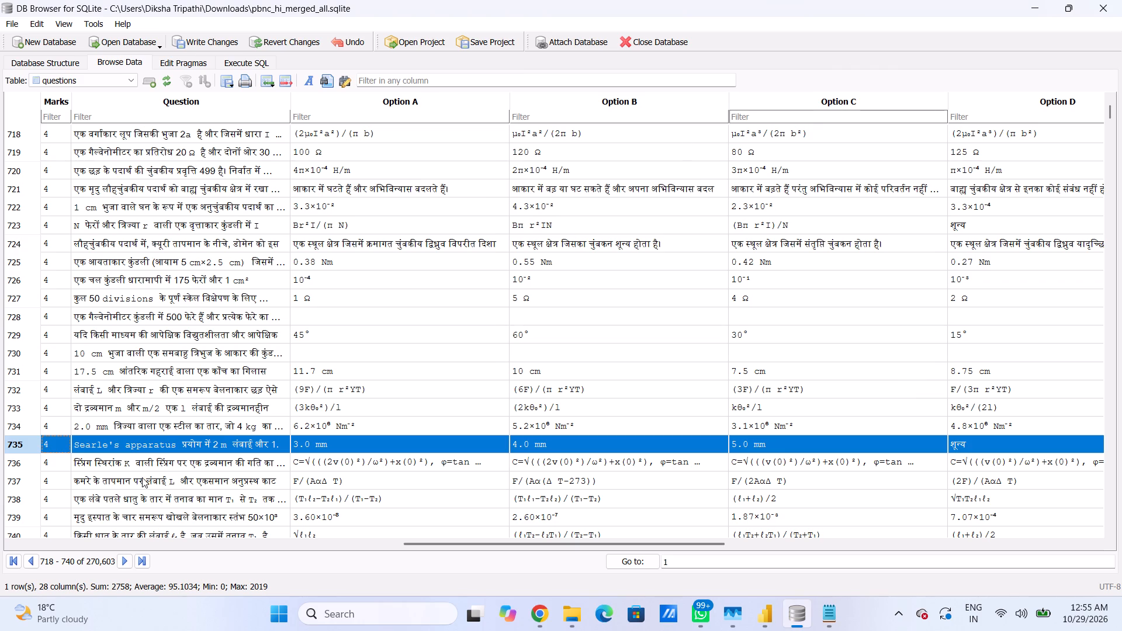
scroll(49, 499, down, 3)
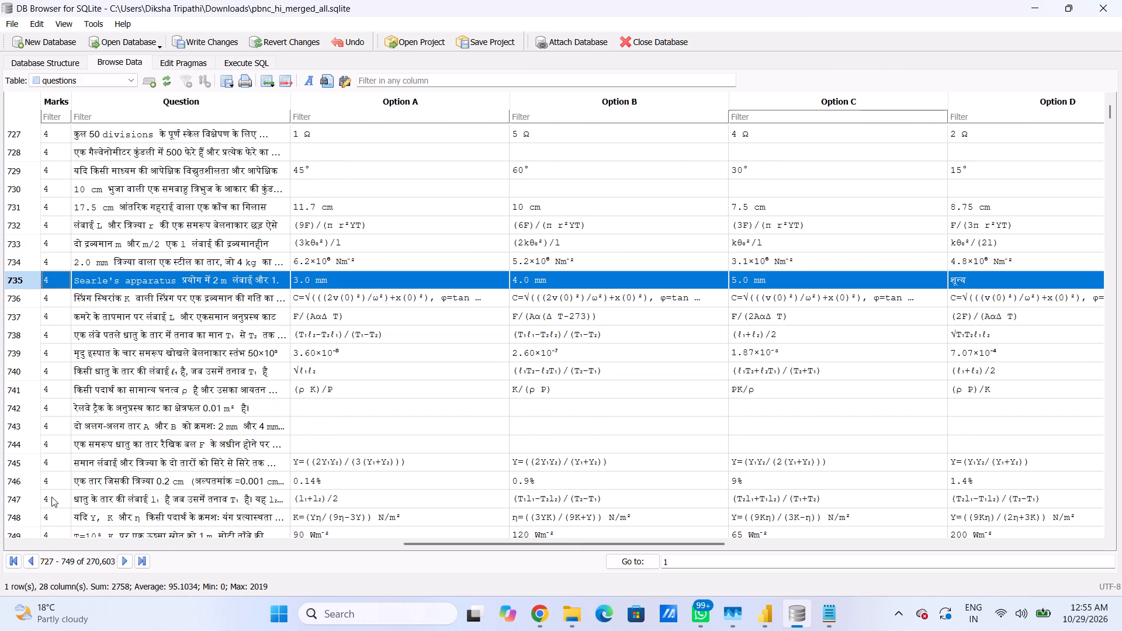
scroll(51, 496, down, 2)
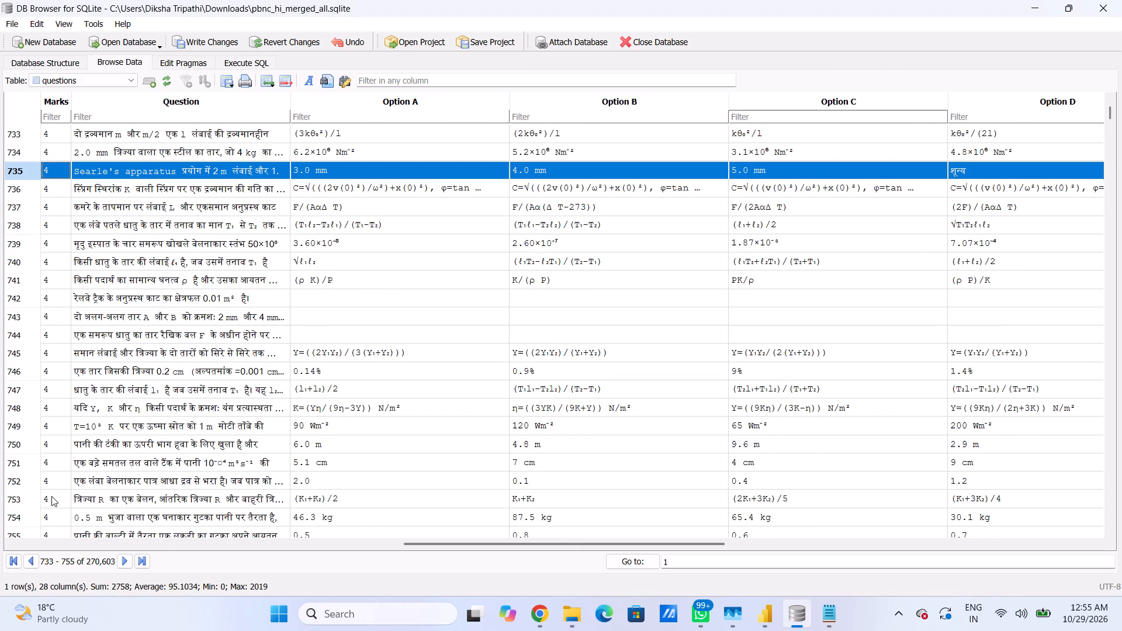
scroll(51, 496, down, 2)
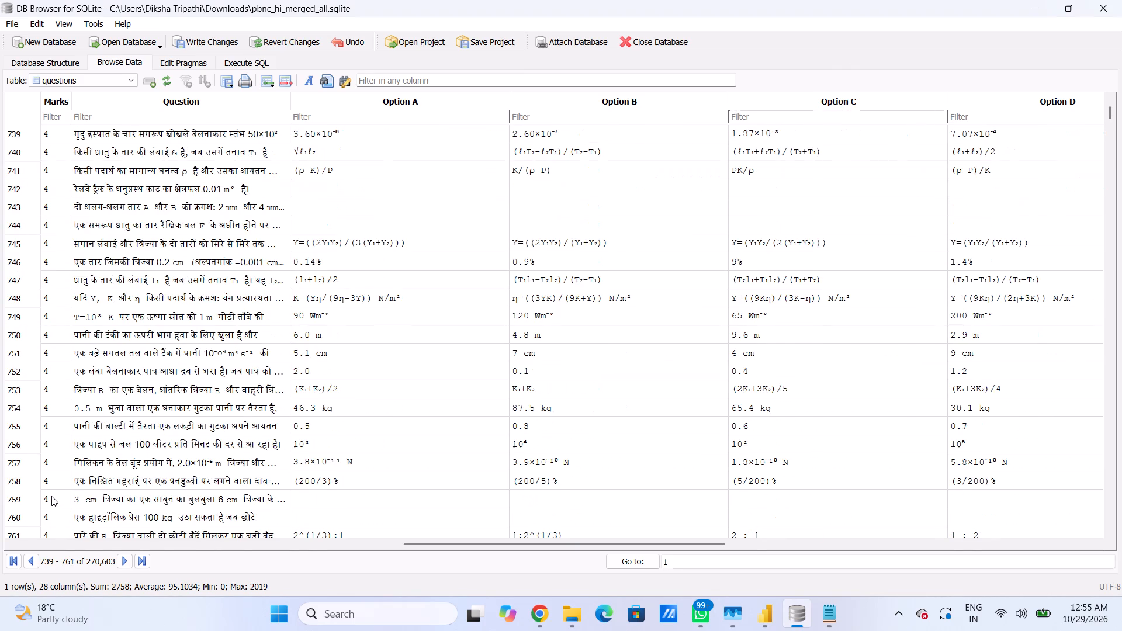
scroll(51, 496, down, 1)
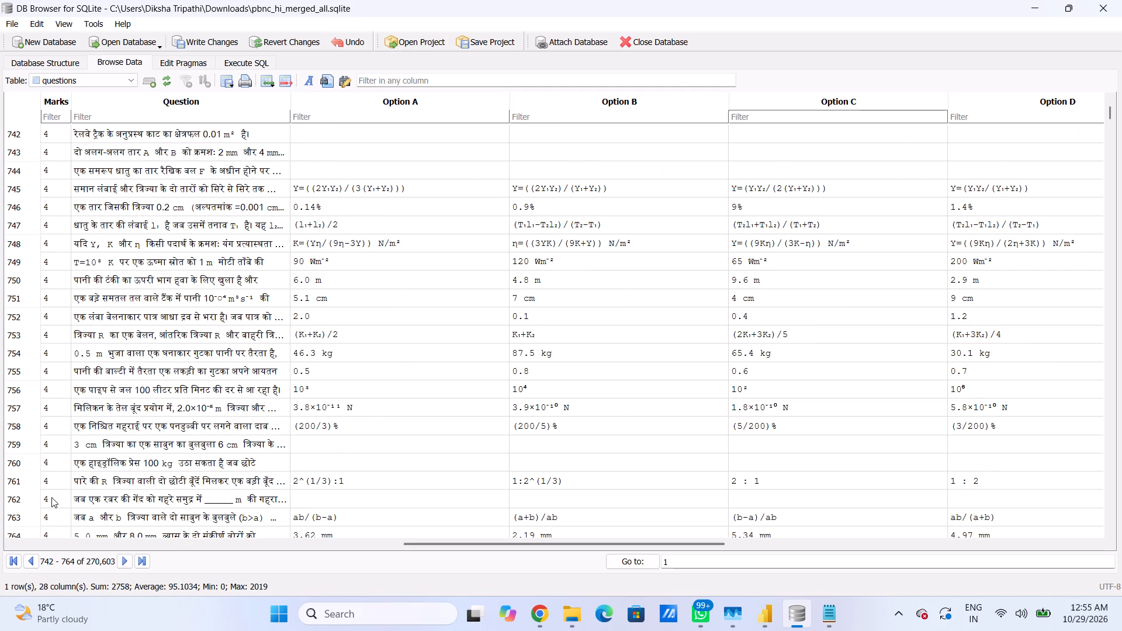
scroll(51, 491, down, 3)
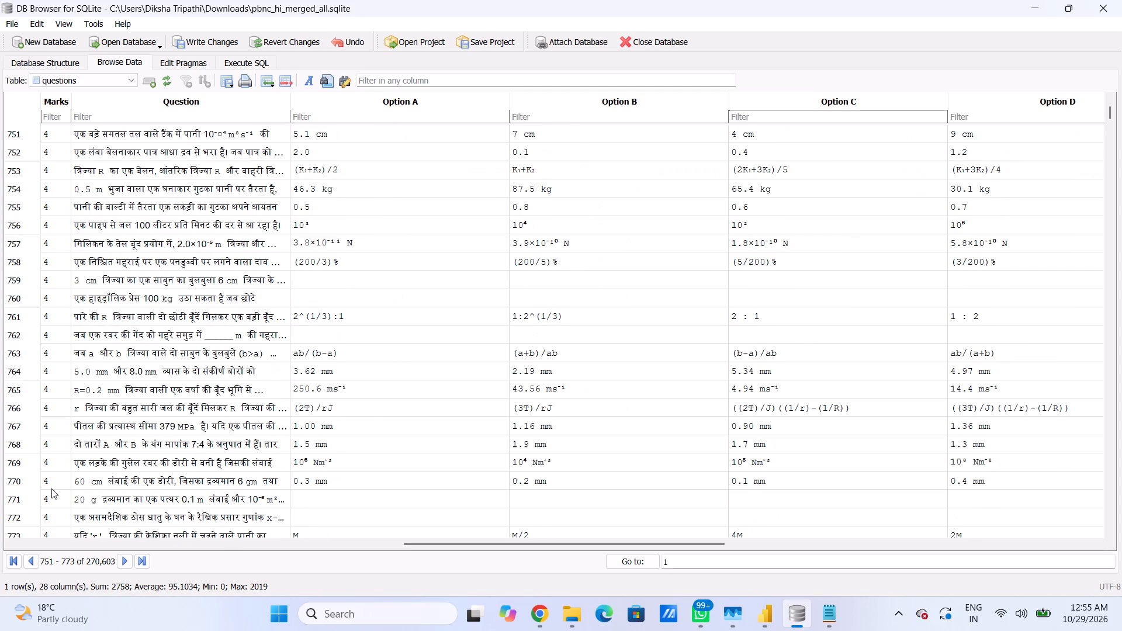
scroll(51, 488, down, 2)
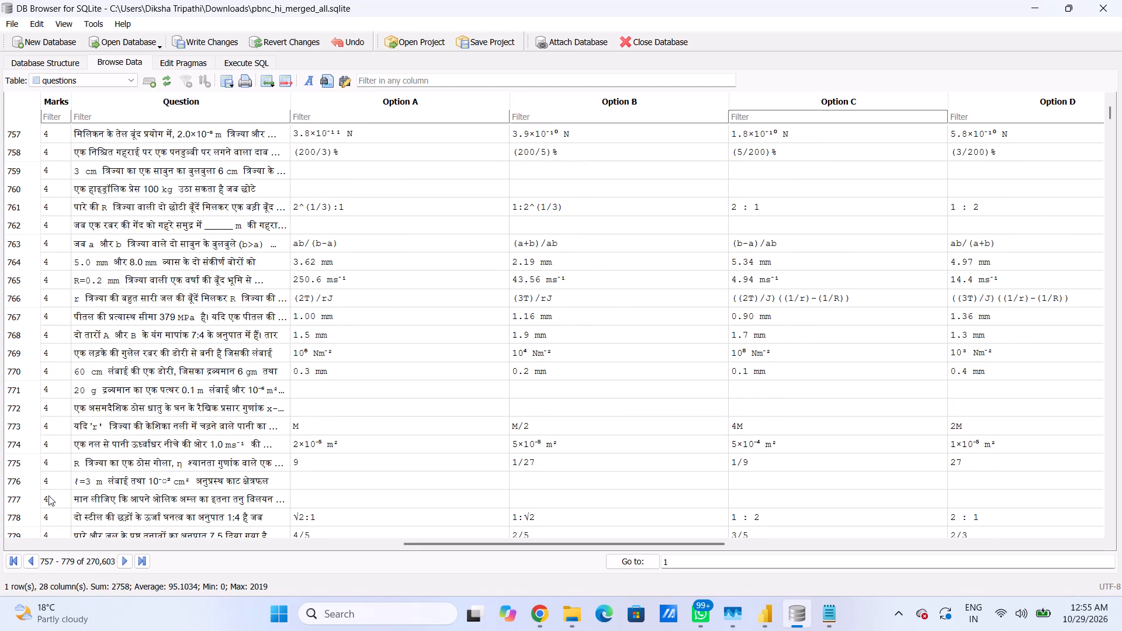
scroll(56, 475, down, 2)
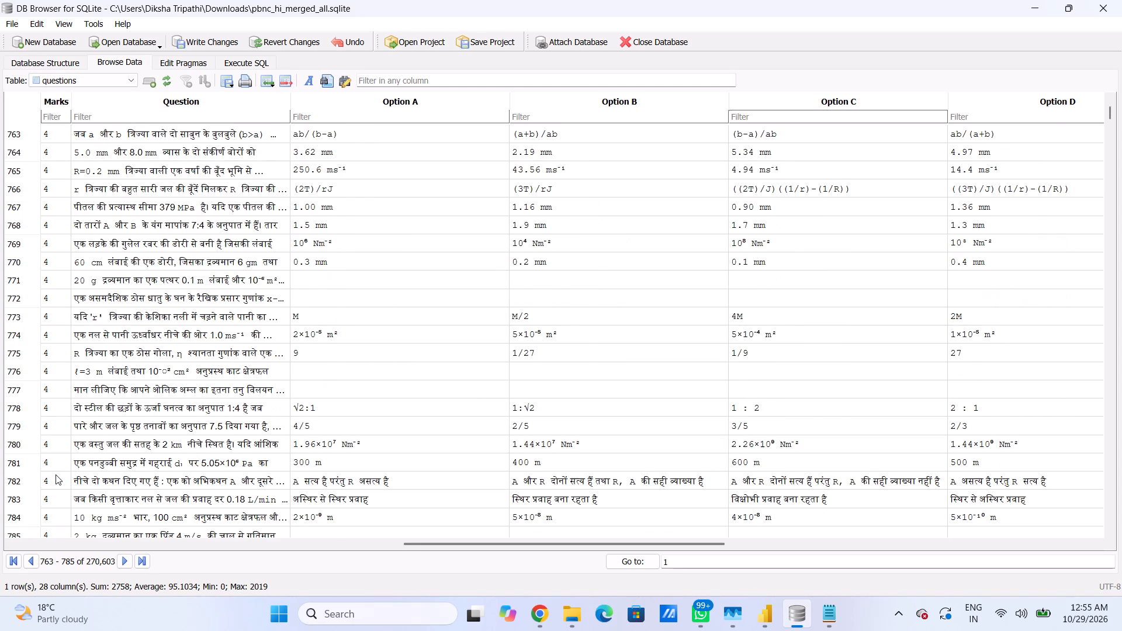
scroll(56, 473, down, 3)
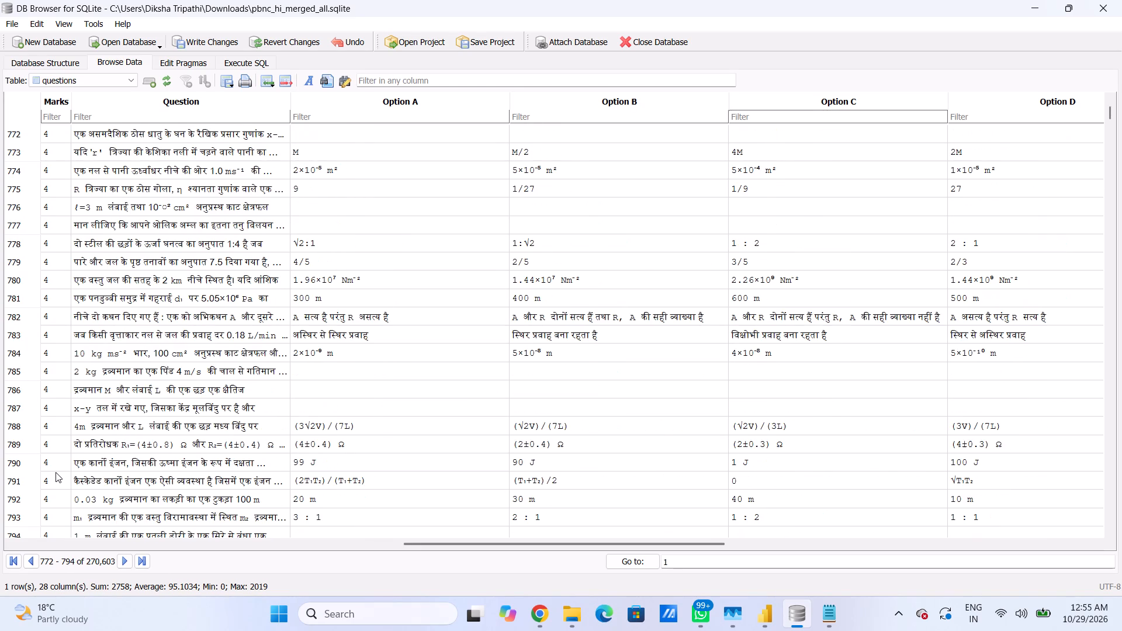
scroll(56, 472, down, 4)
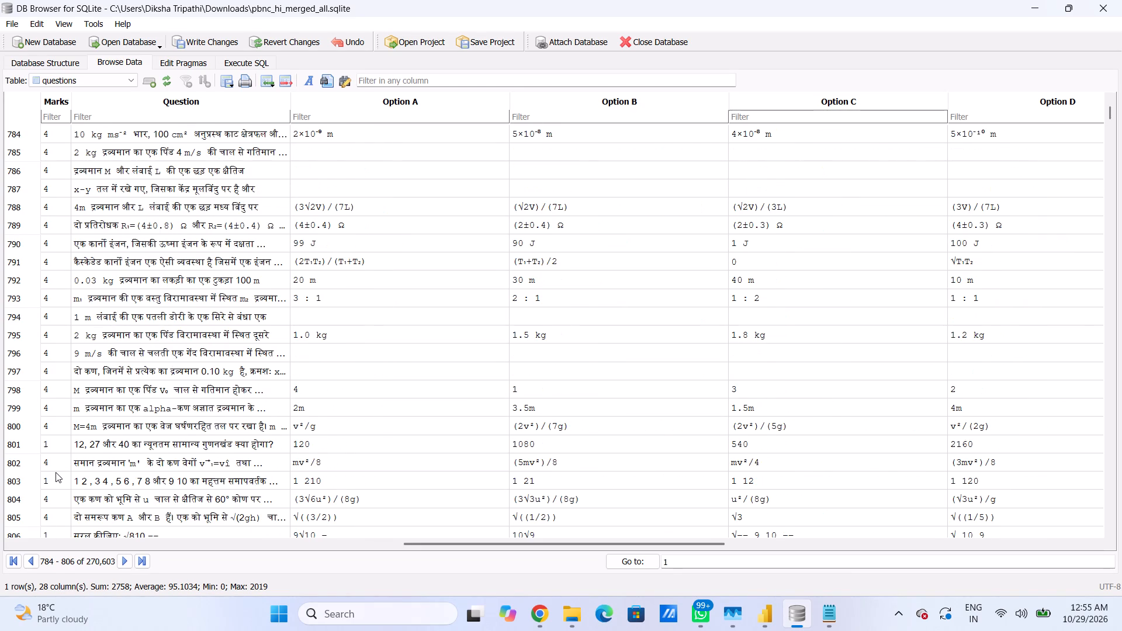
Examine the arithmetic and reasoning questions from row 806 to row 853 for untranslated English terms.
scroll(56, 472, down, 2)
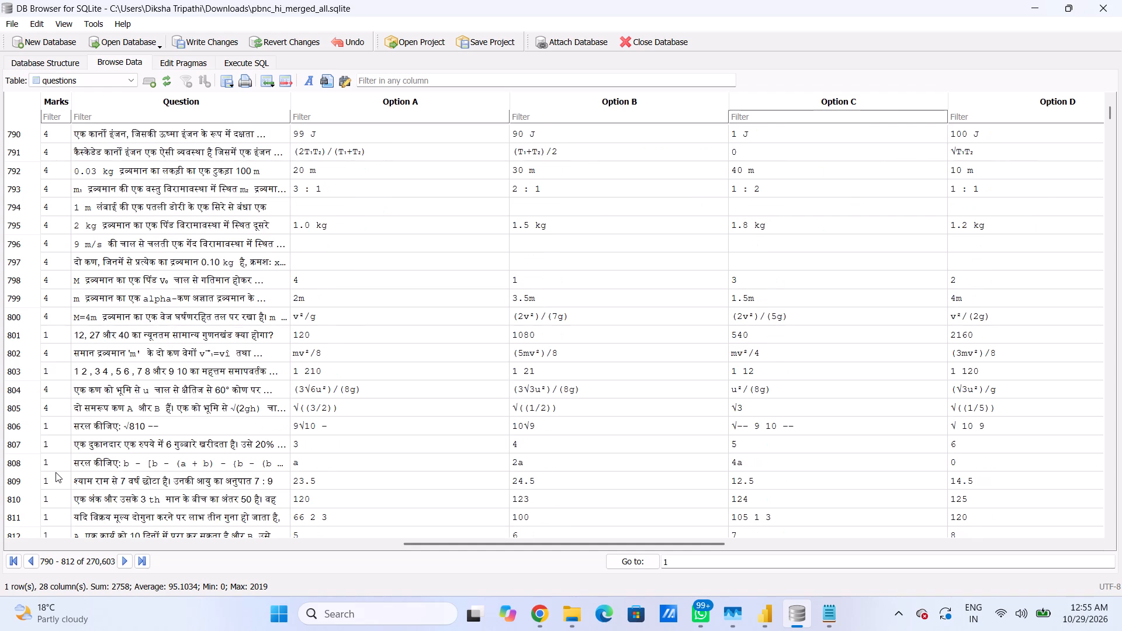
scroll(56, 472, down, 3)
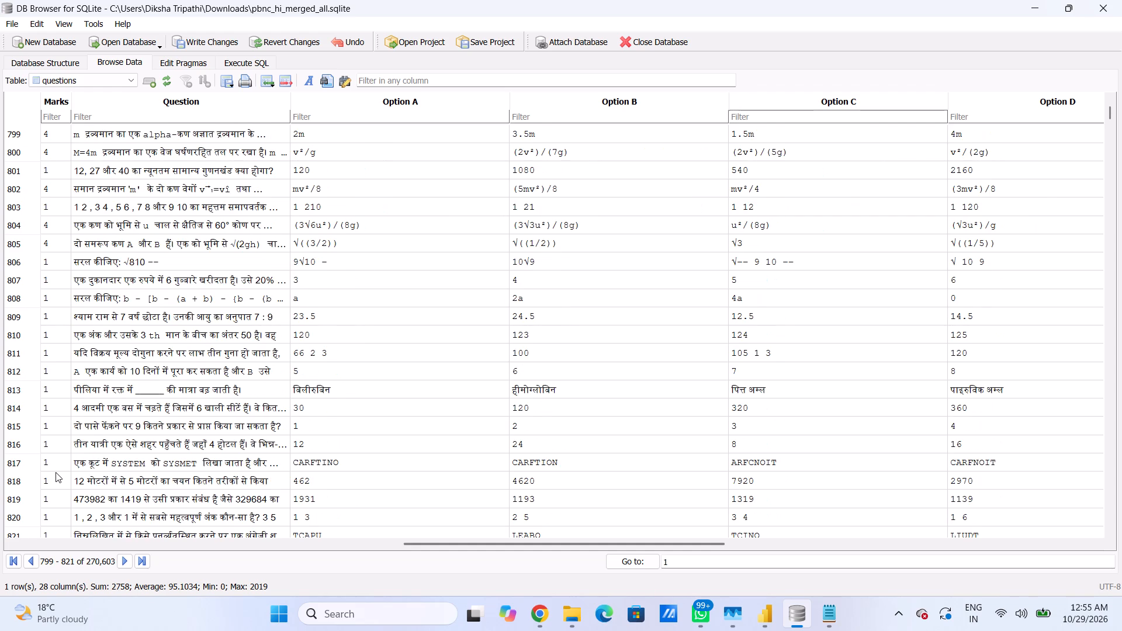
scroll(56, 472, down, 2)
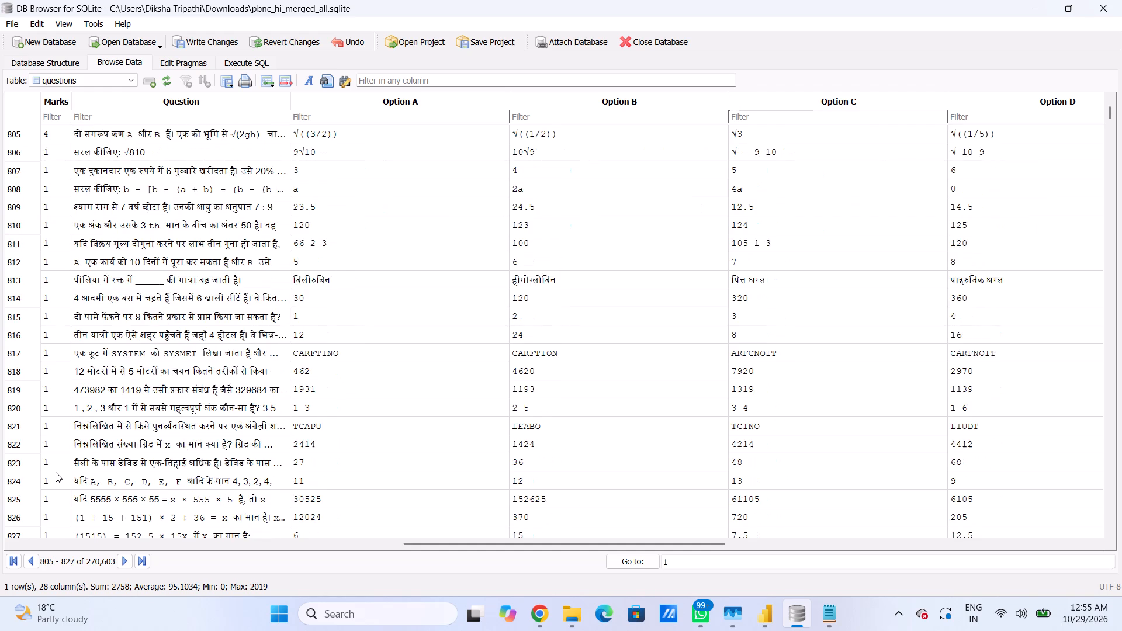
scroll(56, 472, down, 2)
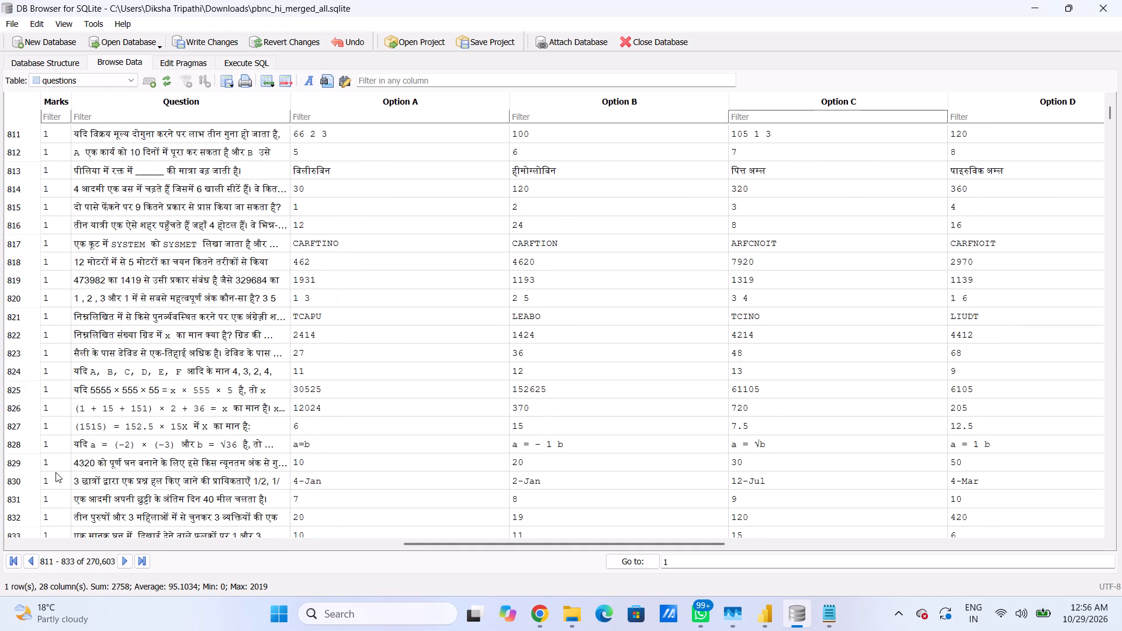
scroll(56, 472, down, 2)
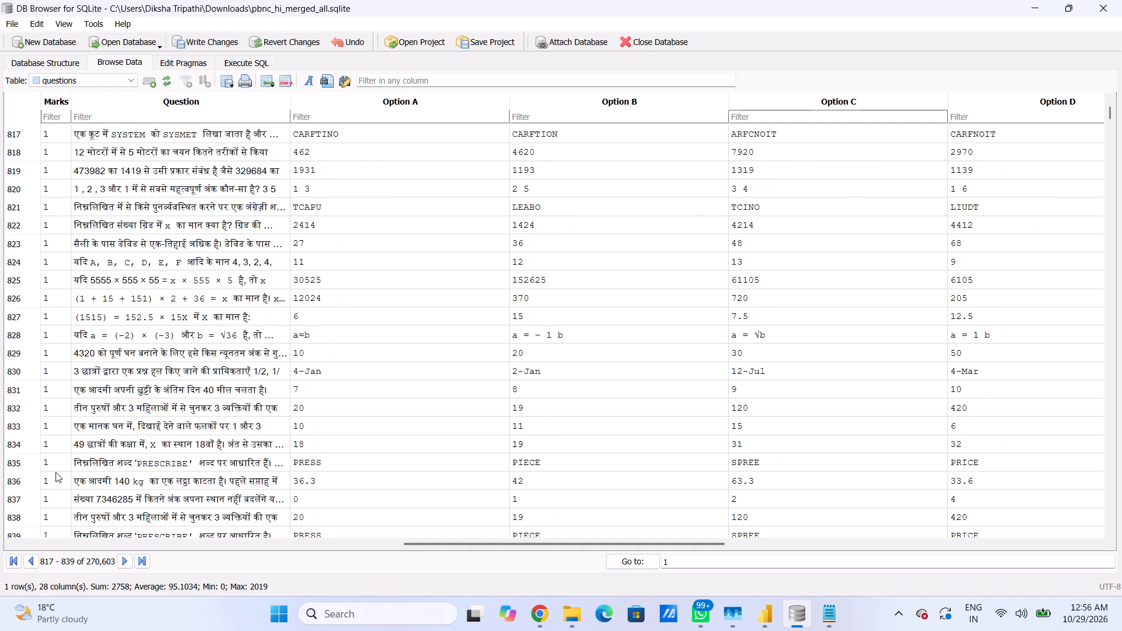
scroll(56, 472, down, 1)
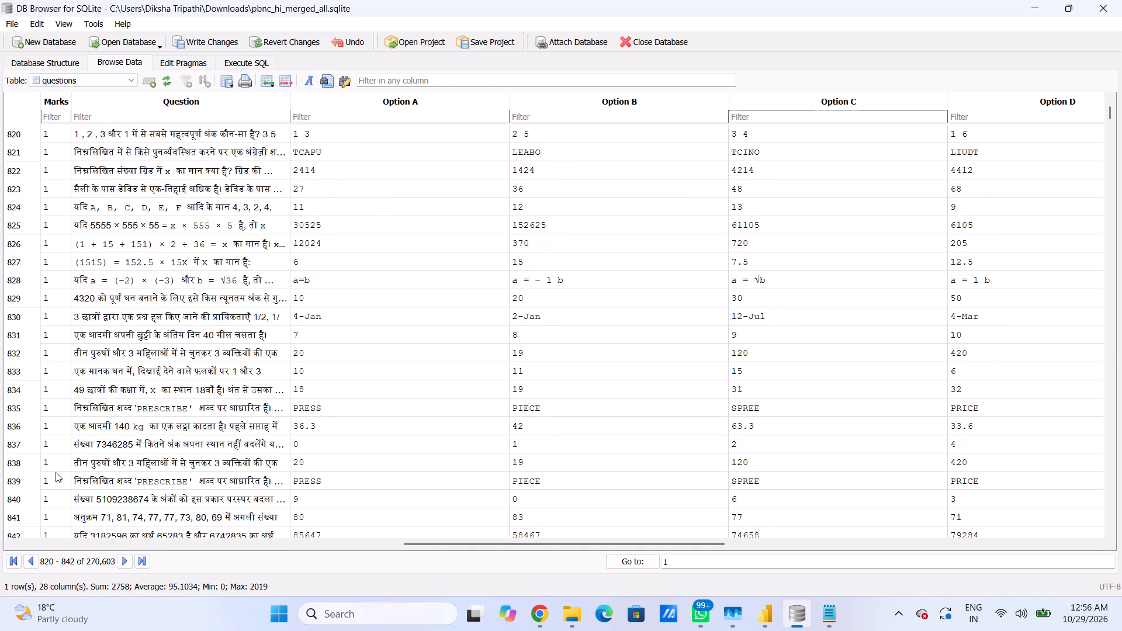
scroll(56, 472, down, 1)
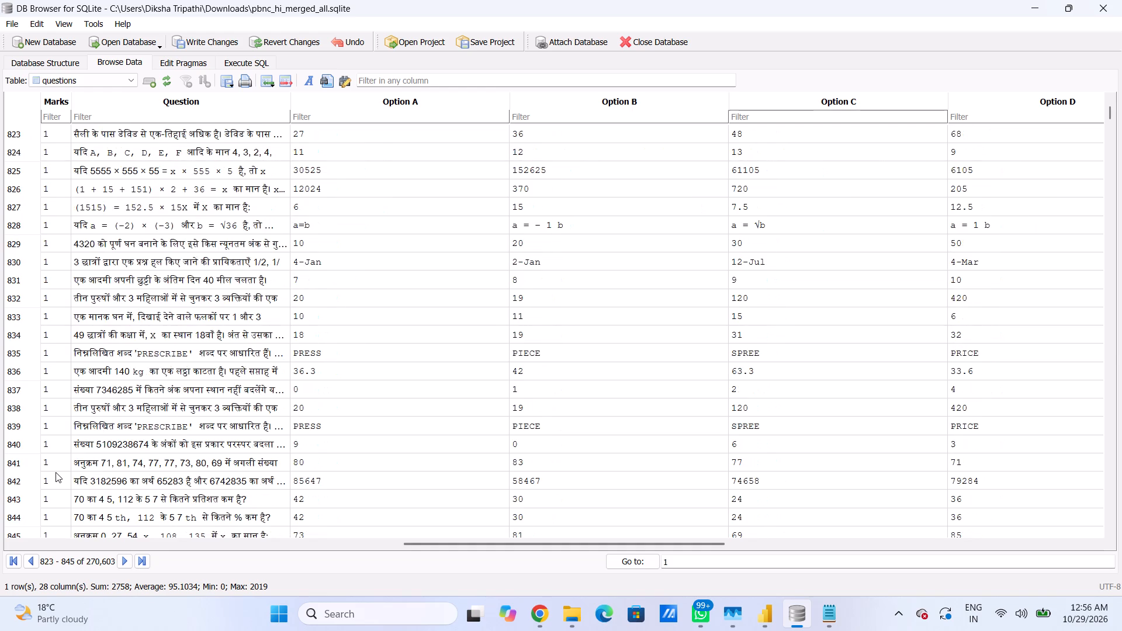
scroll(56, 472, down, 3)
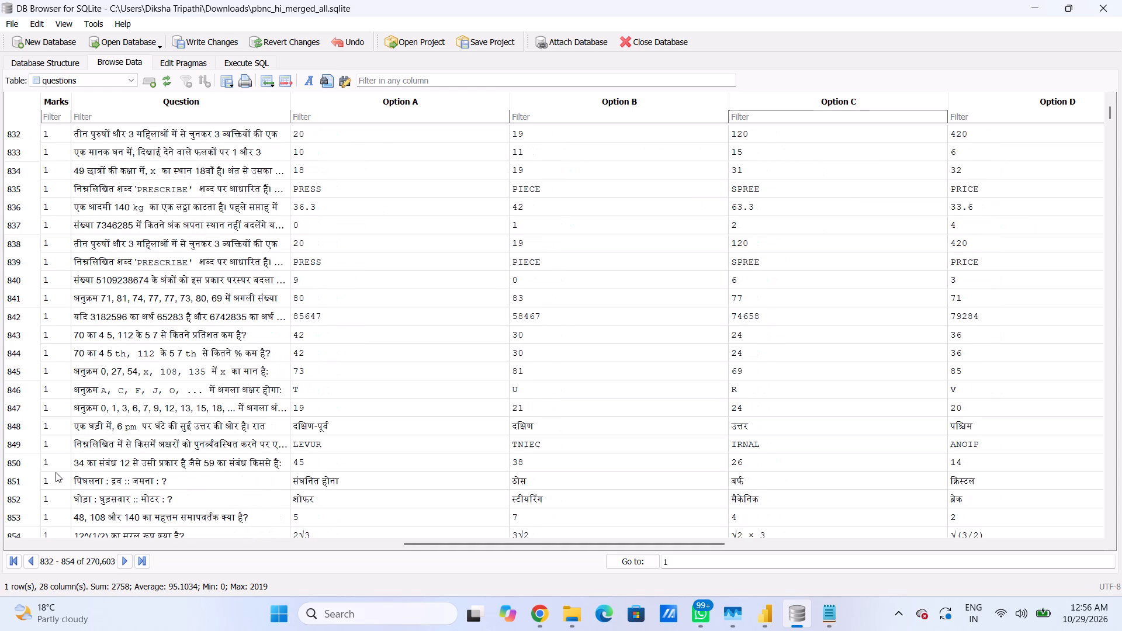
Examine the arithmetic and reasoning questions from row 854 to row 907, including the "Hodor" question in row 880, for untranslated English terms.
scroll(56, 472, down, 1)
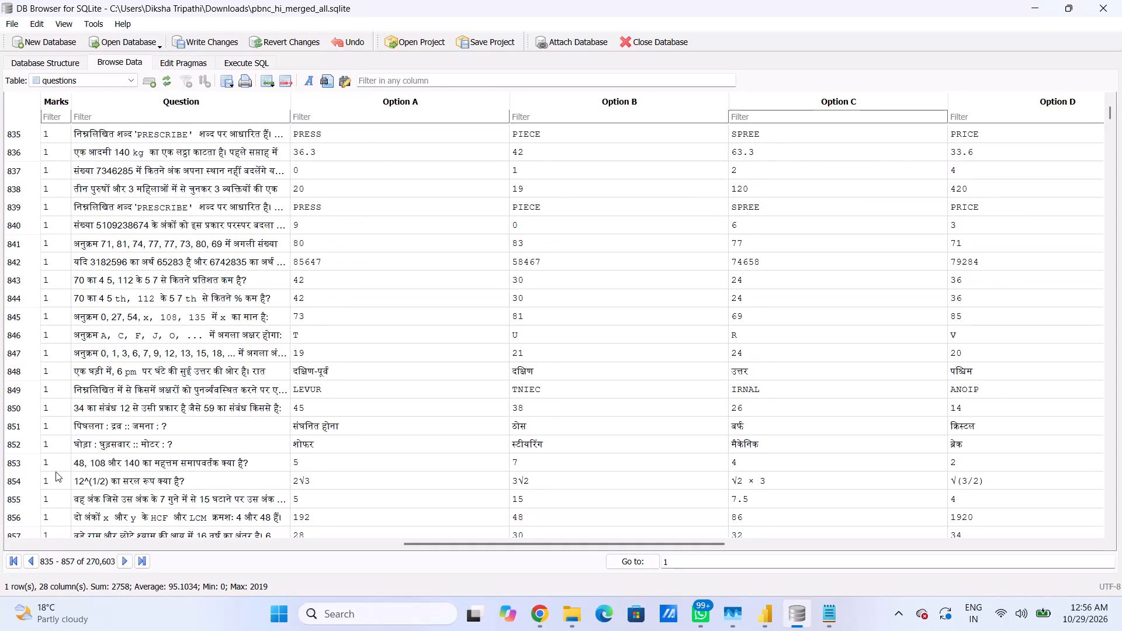
scroll(56, 471, down, 1)
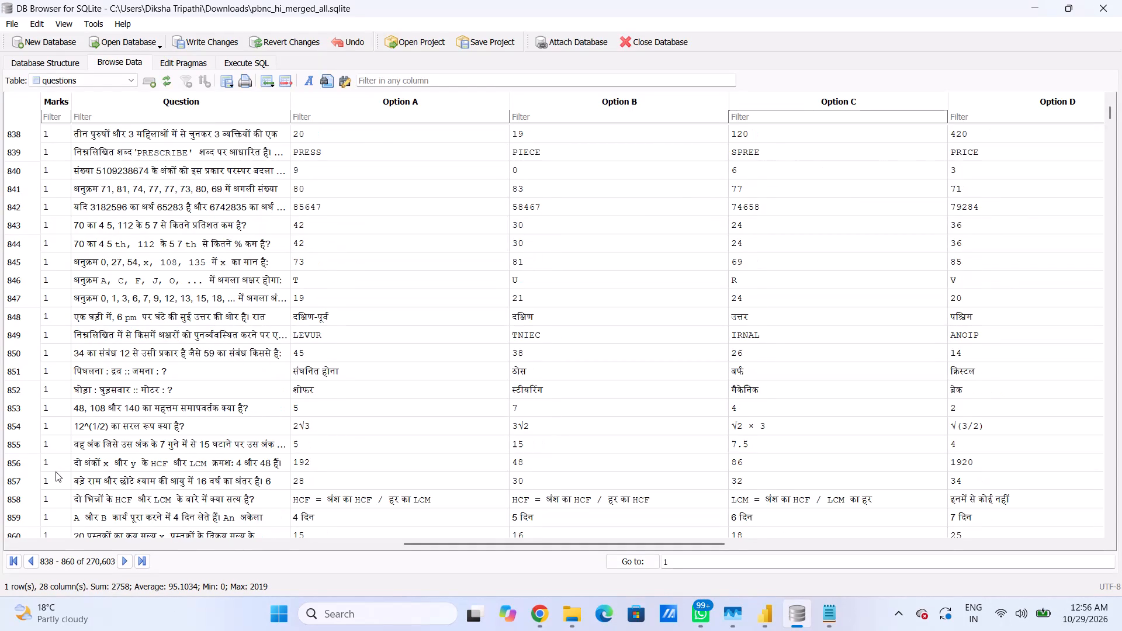
scroll(56, 471, down, 1)
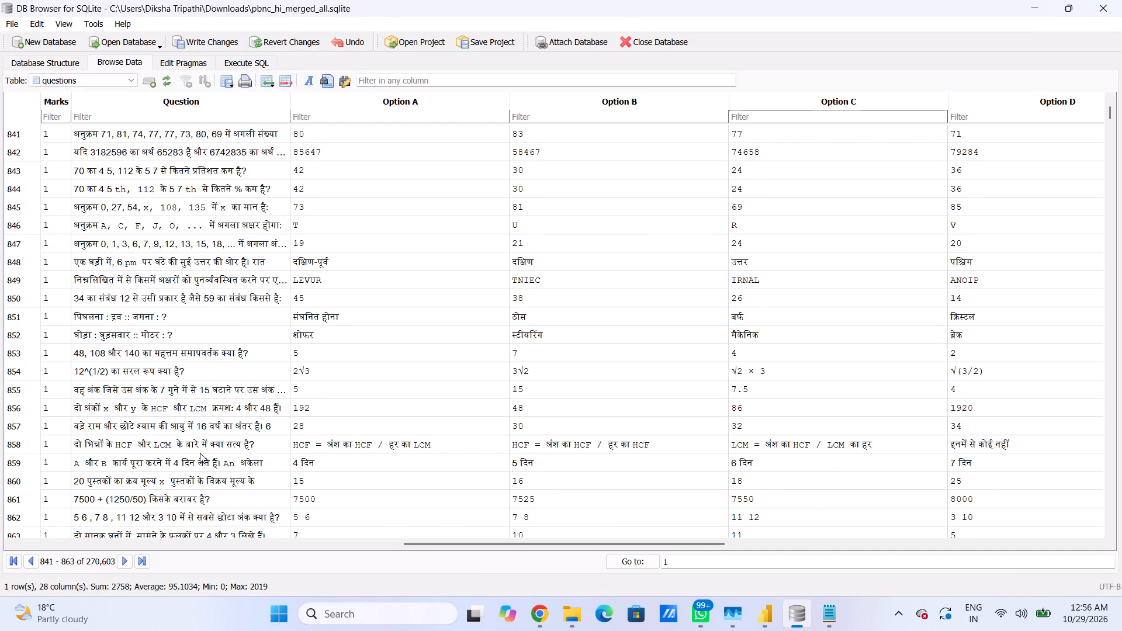
scroll(100, 506, down, 1)
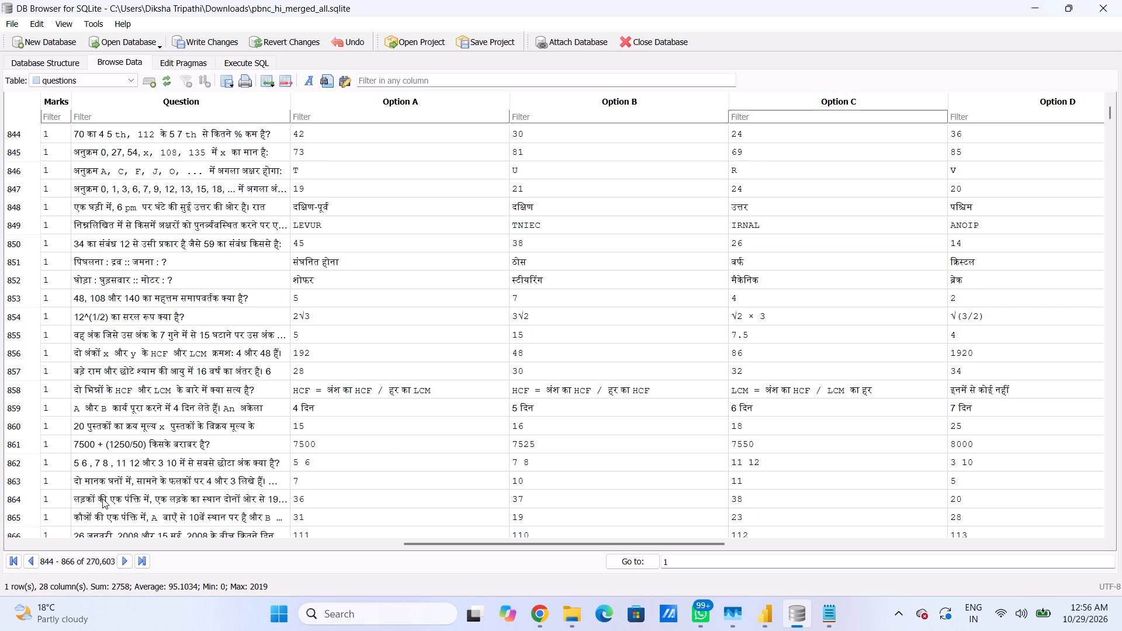
scroll(102, 498, down, 2)
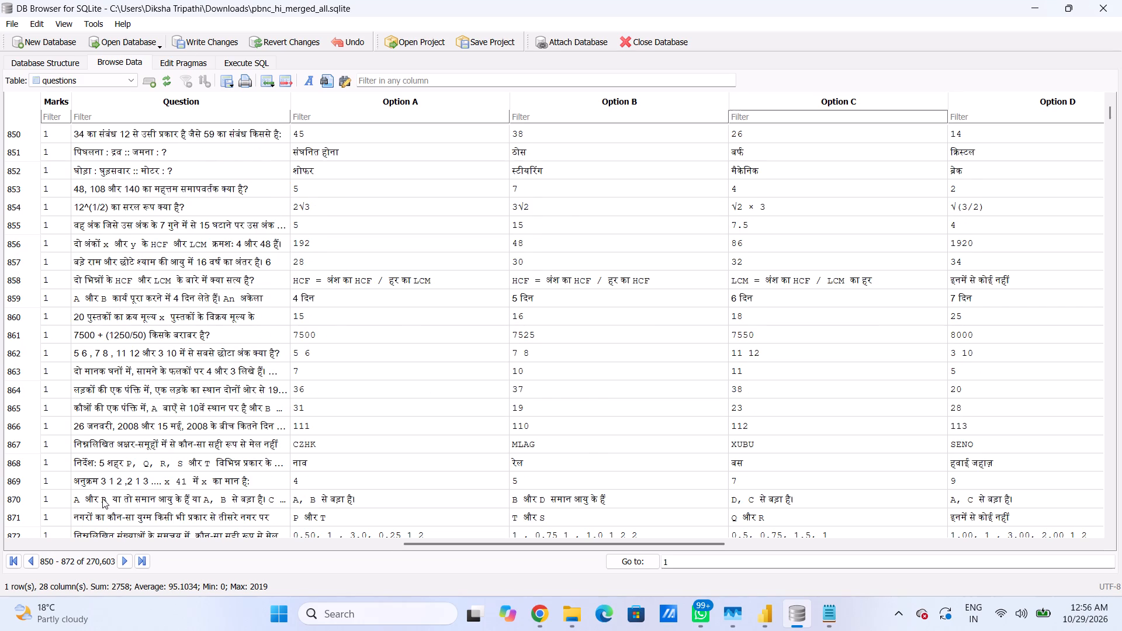
scroll(102, 498, down, 1)
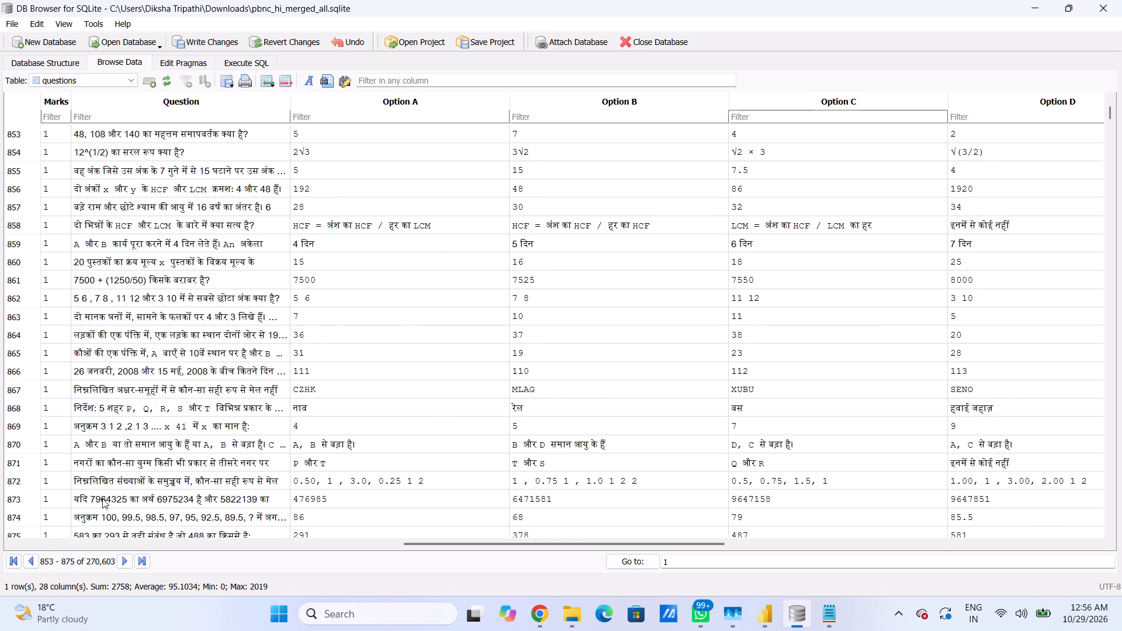
scroll(102, 498, down, 3)
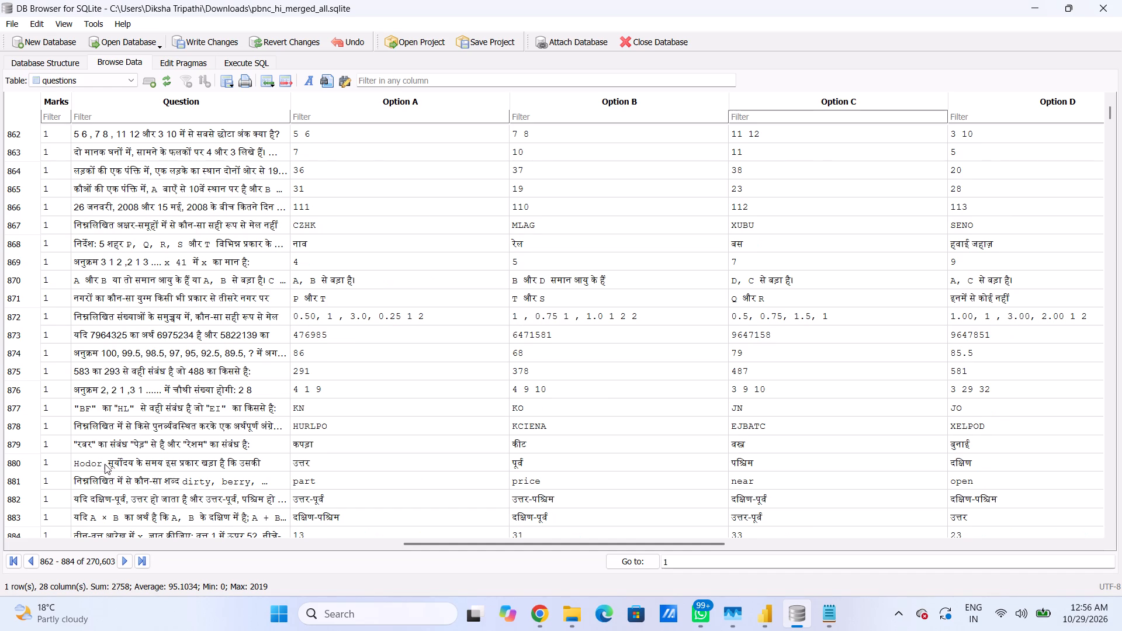
click(244, 464)
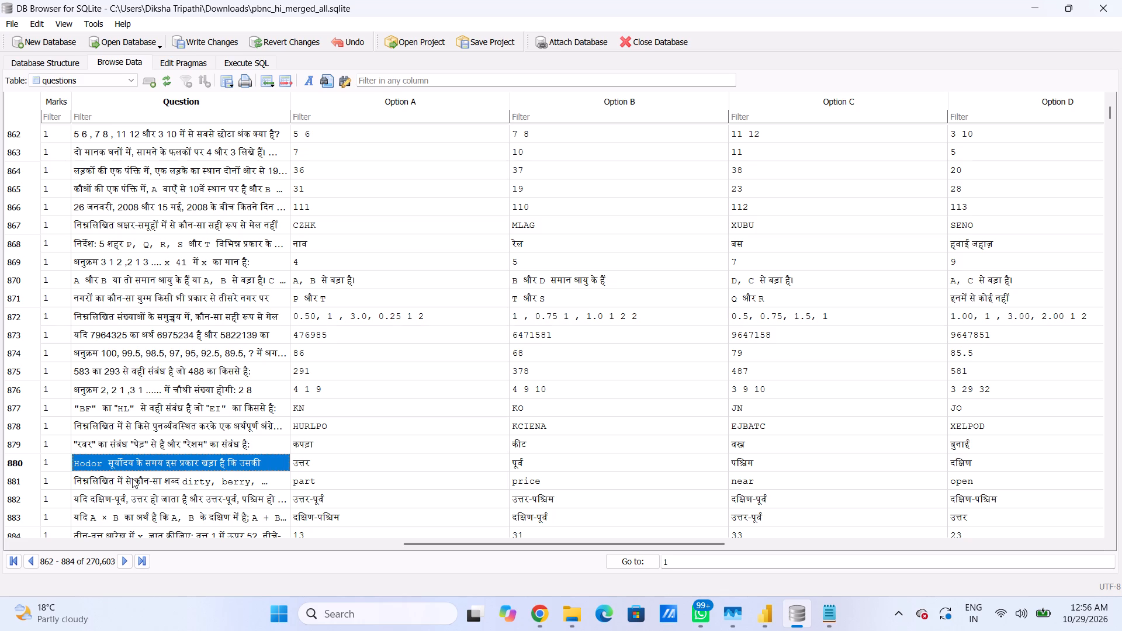
scroll(133, 478, down, 1)
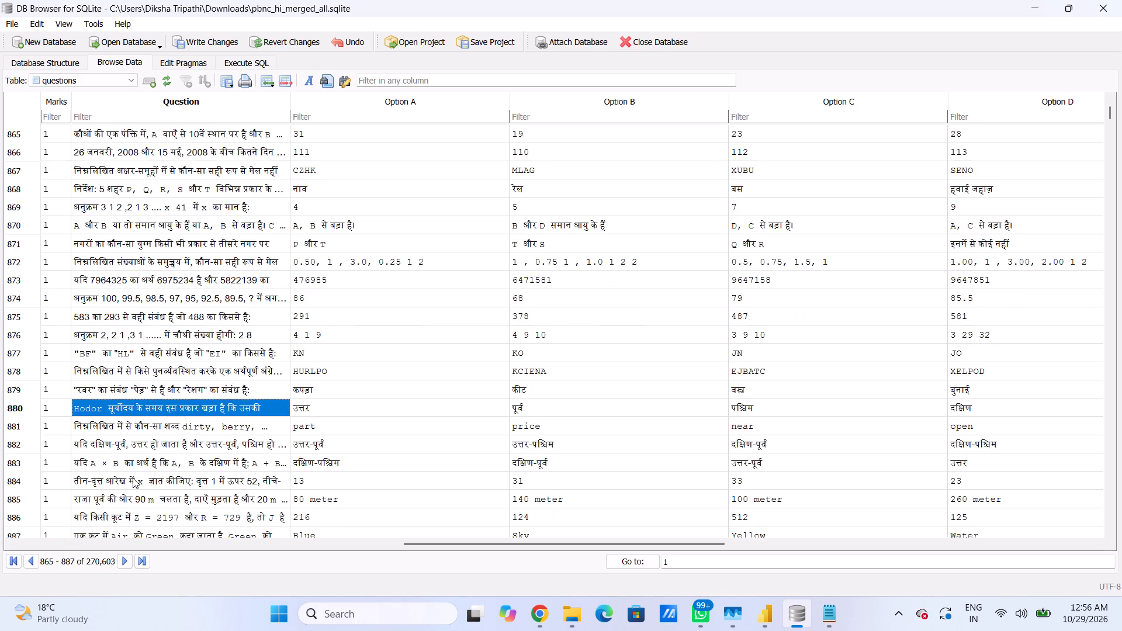
scroll(133, 478, down, 4)
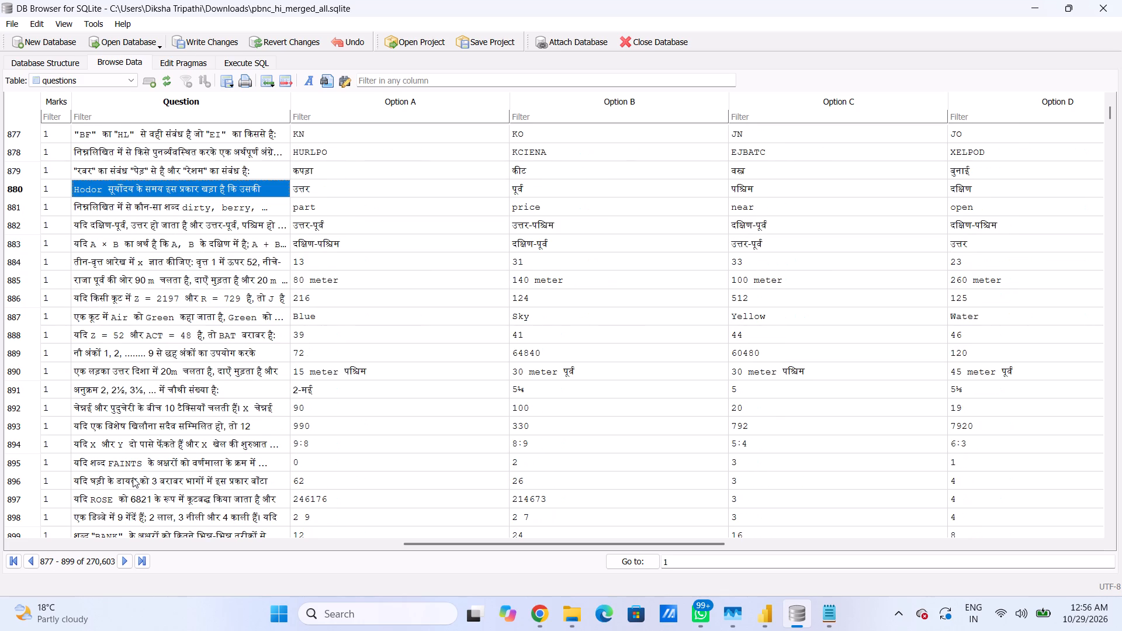
scroll(133, 477, down, 3)
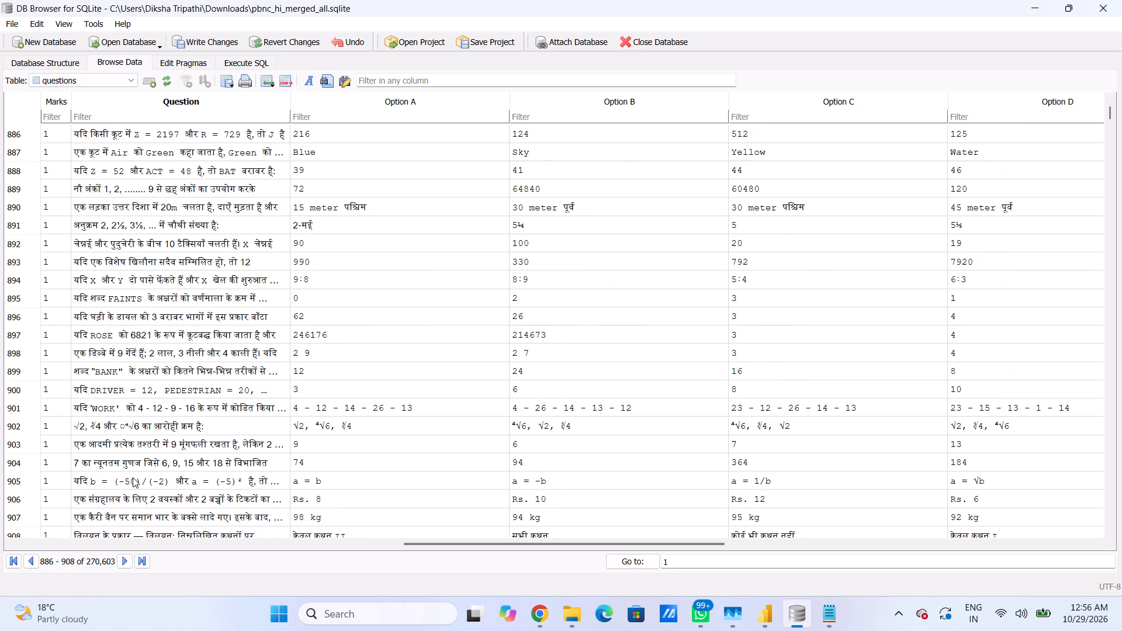
Examine the chemistry questions on solution types, concentration, solubility and vapour pressure from row 908 to row 1003 for untranslated English terms.
scroll(120, 473, down, 6)
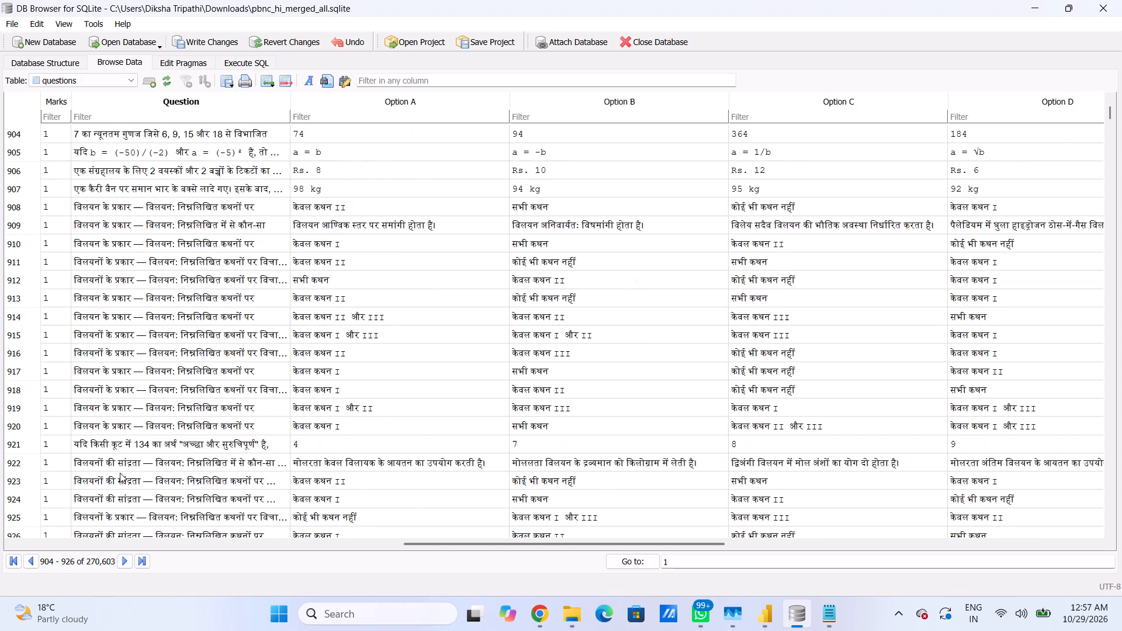
scroll(120, 473, down, 3)
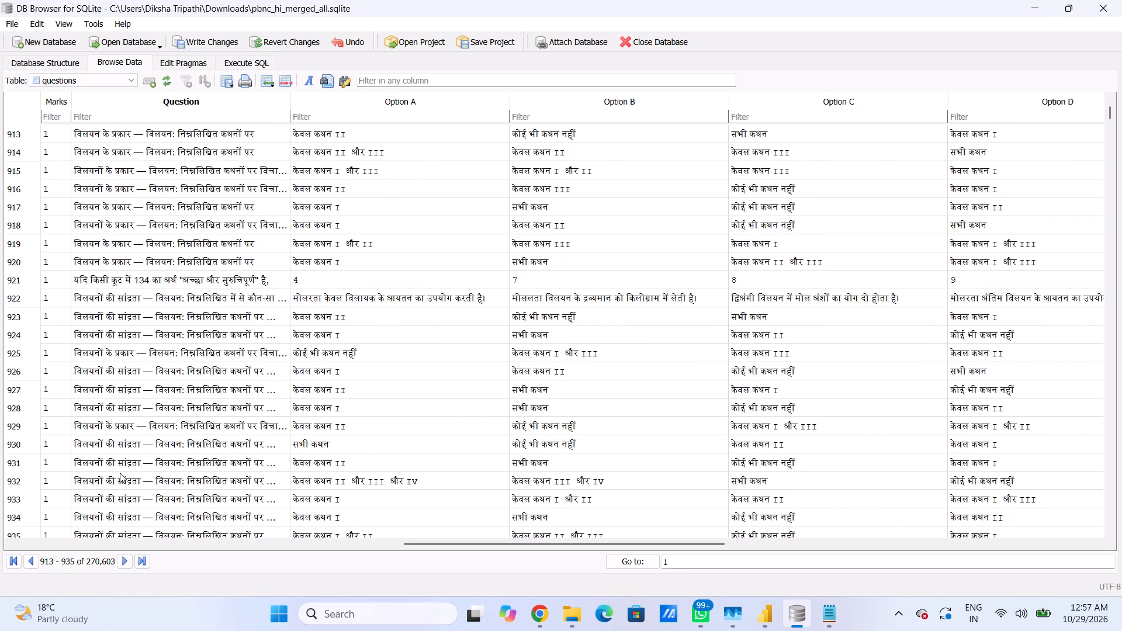
scroll(120, 473, down, 4)
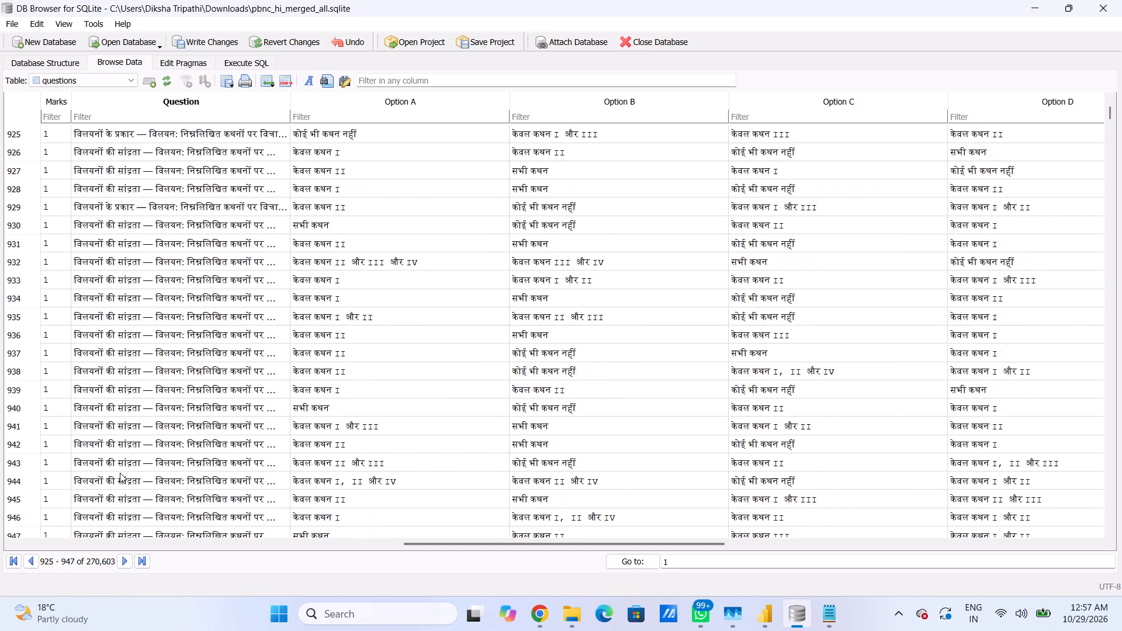
scroll(120, 473, down, 9)
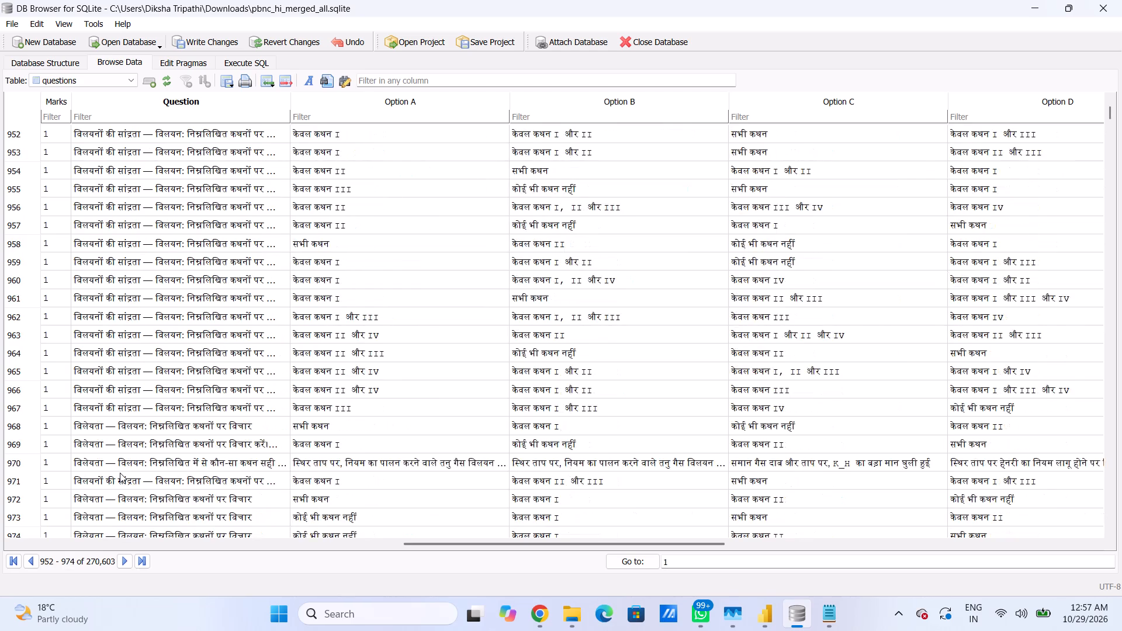
scroll(120, 473, down, 4)
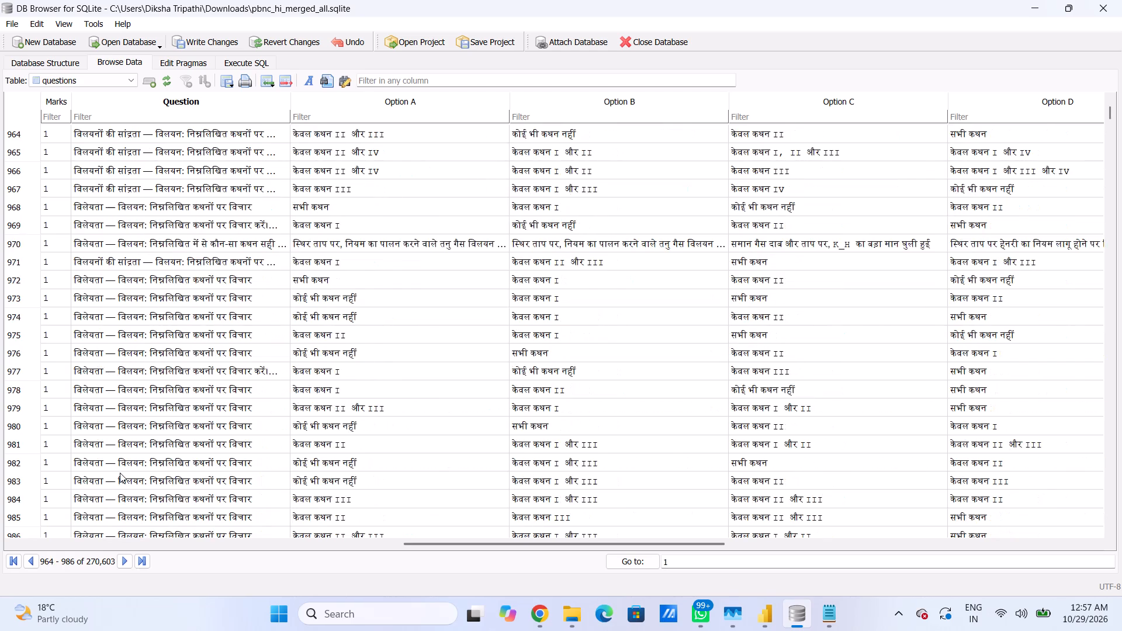
scroll(120, 473, down, 6)
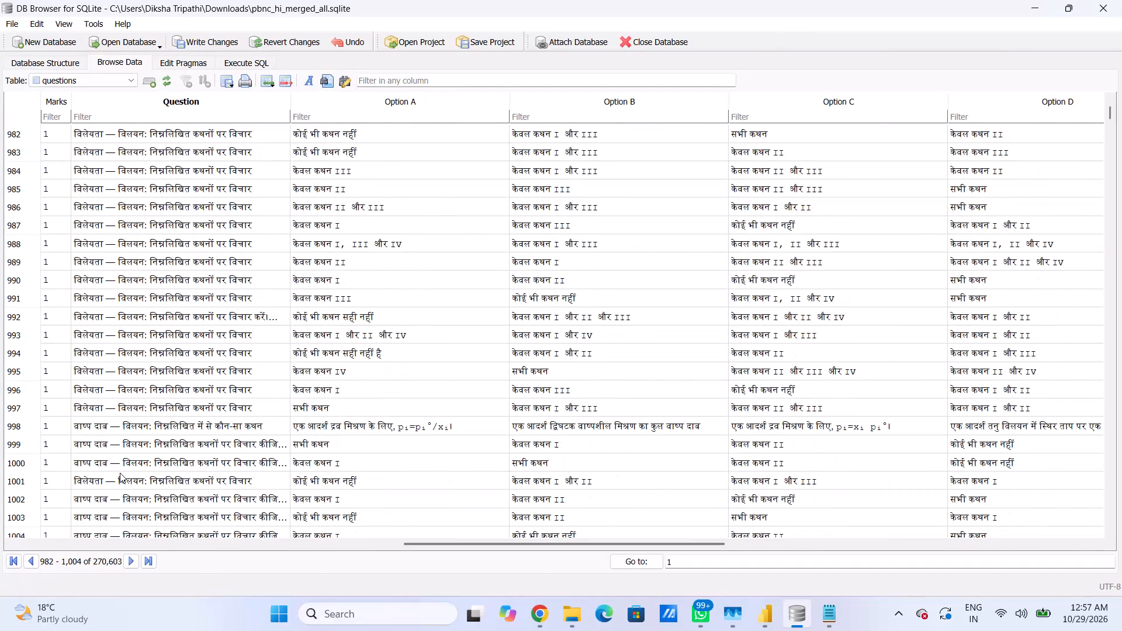
Examine the vapour pressure, ideal and non-ideal solution, and colligative property questions from row 1004 to row 1079 for untranslated English terms.
scroll(120, 473, down, 4)
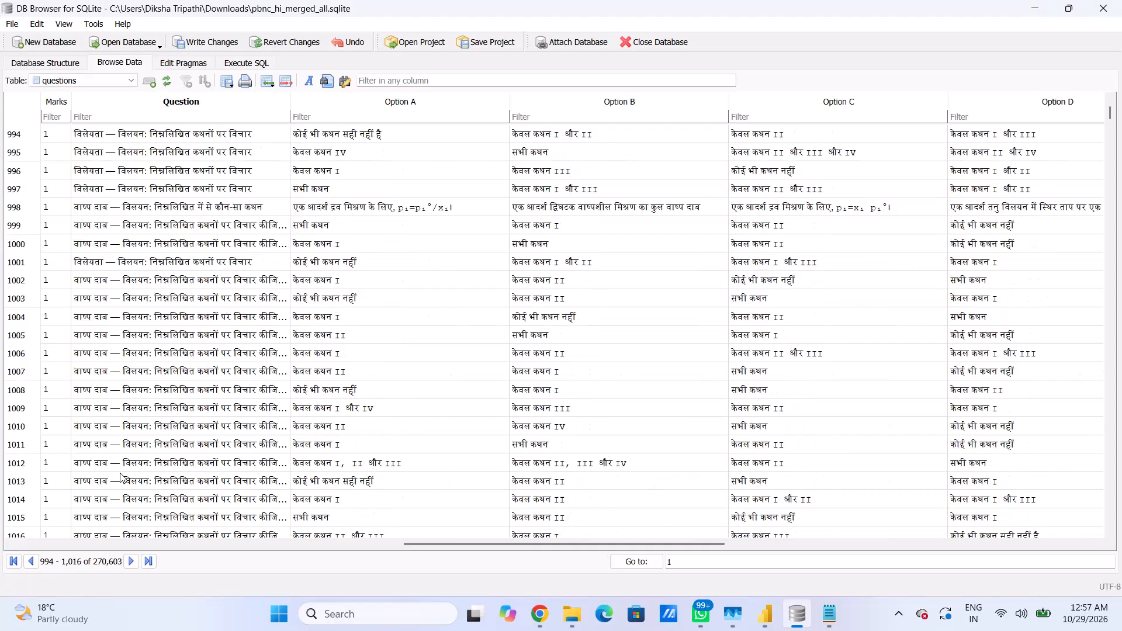
scroll(120, 473, down, 6)
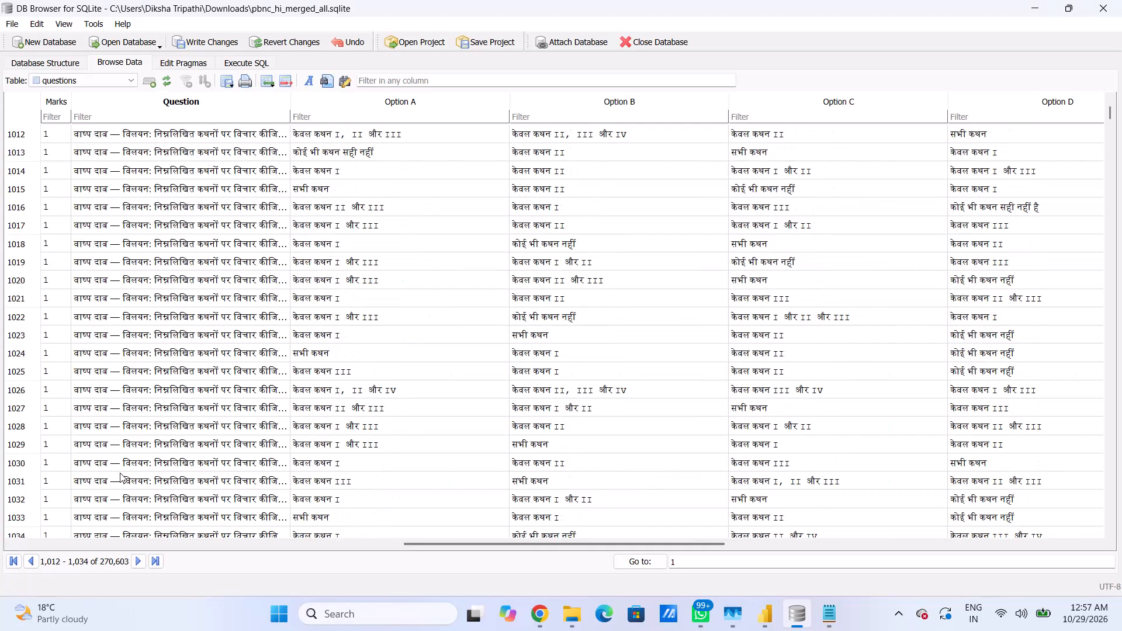
scroll(120, 473, down, 3)
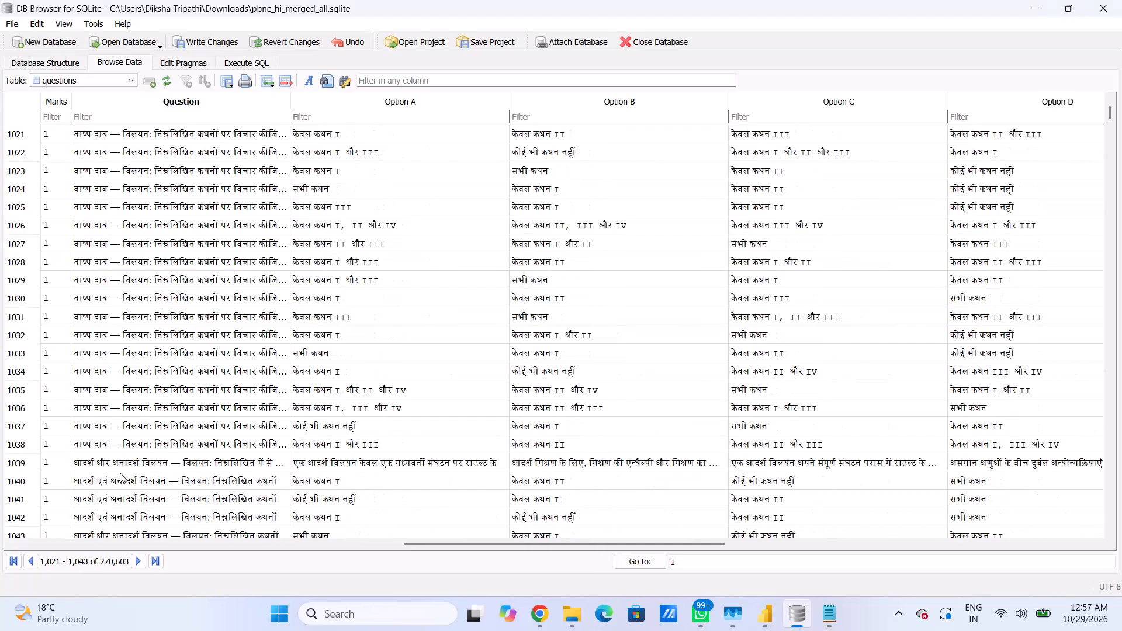
scroll(120, 473, down, 7)
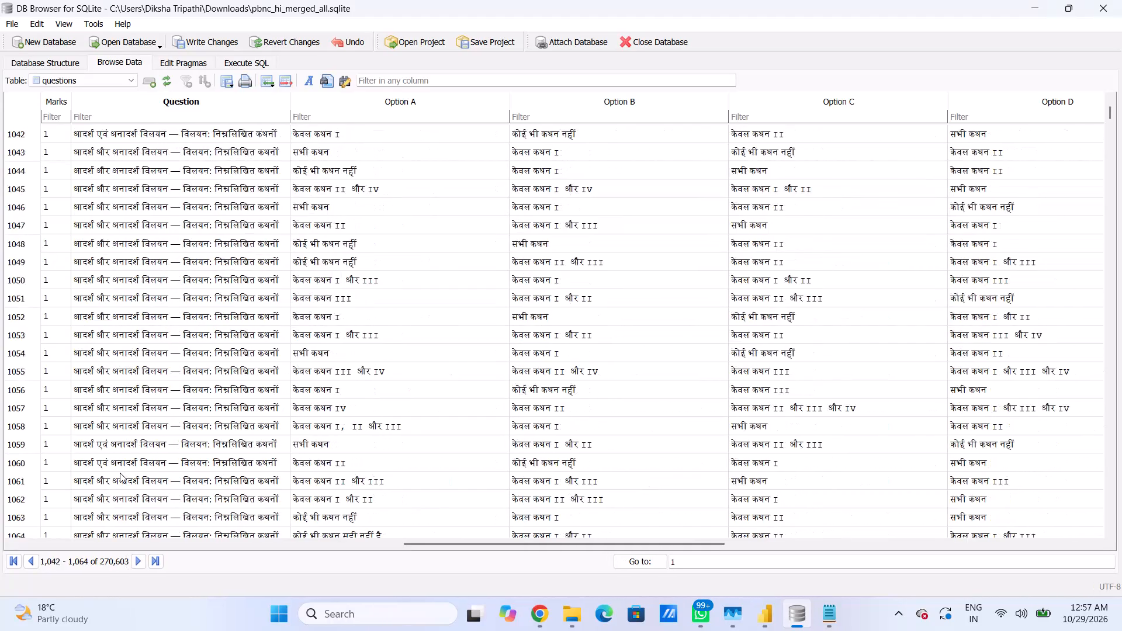
scroll(120, 473, down, 5)
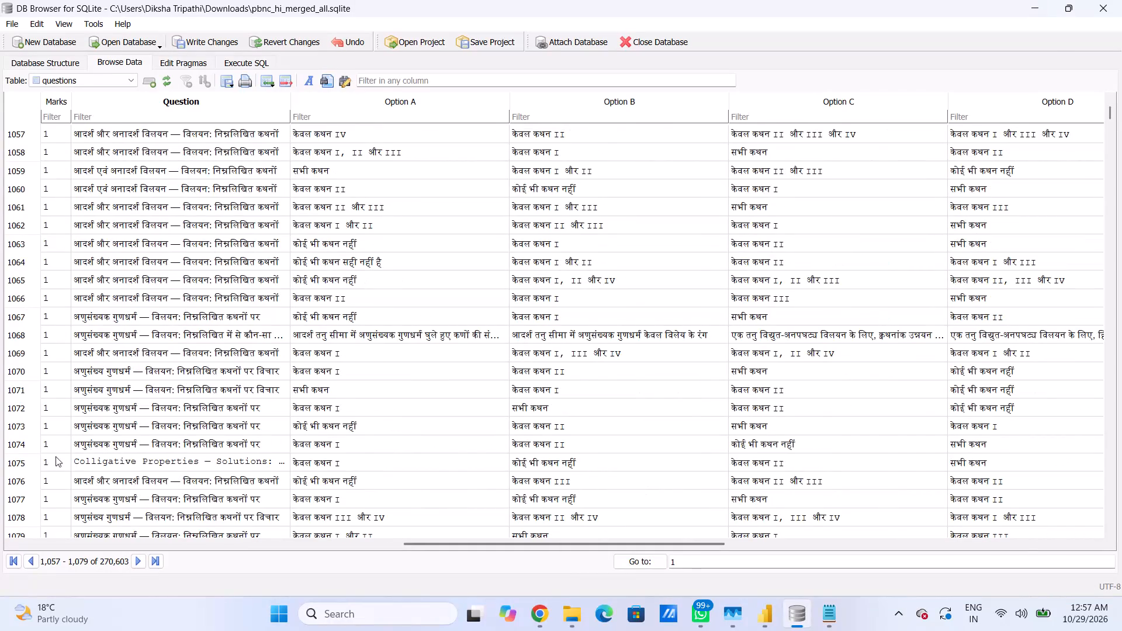
Copy row 1075, the "Colligative Properties — Solutions" question, into the Notepad list, keeping only its ID ending in 169-HI on its own line.
click(27, 463)
key(ctrl+c)
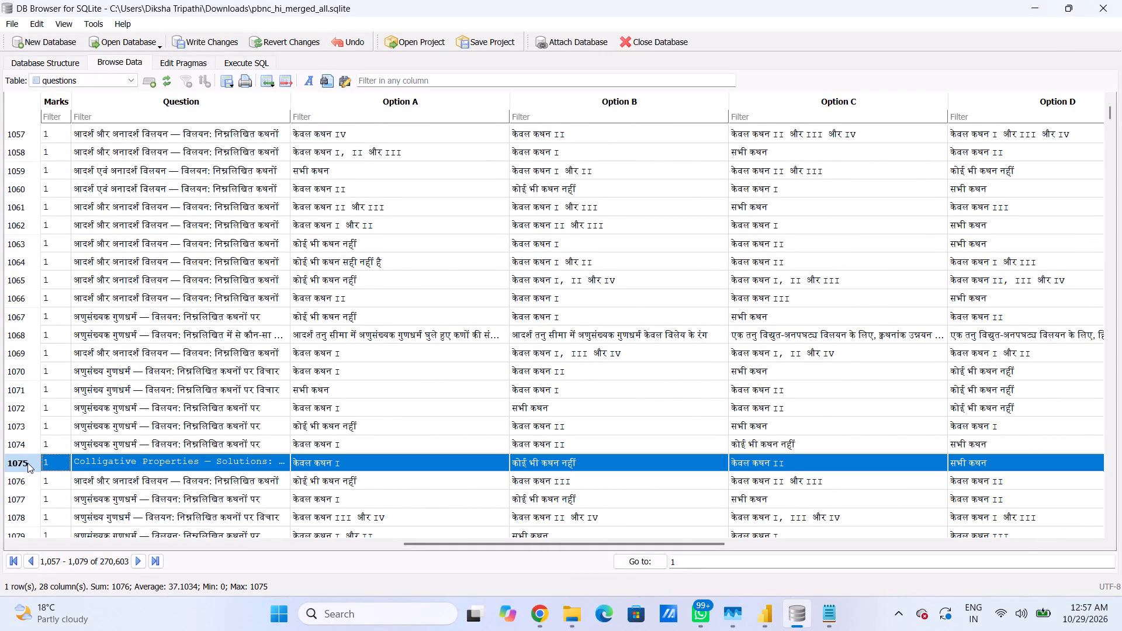
click(826, 622)
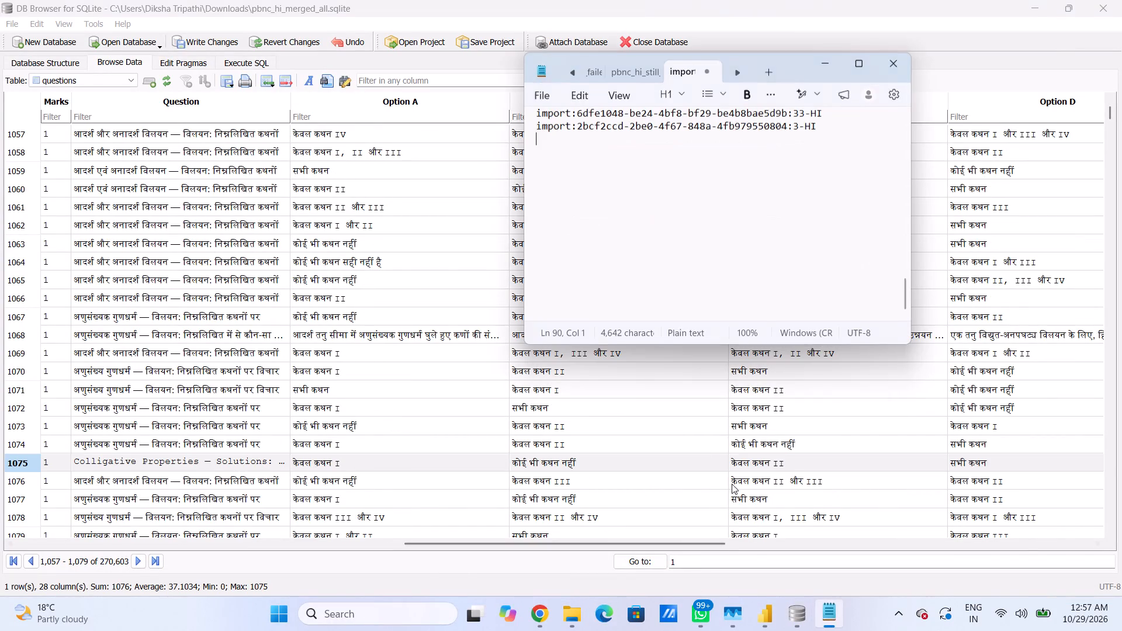
key(ctrl+v)
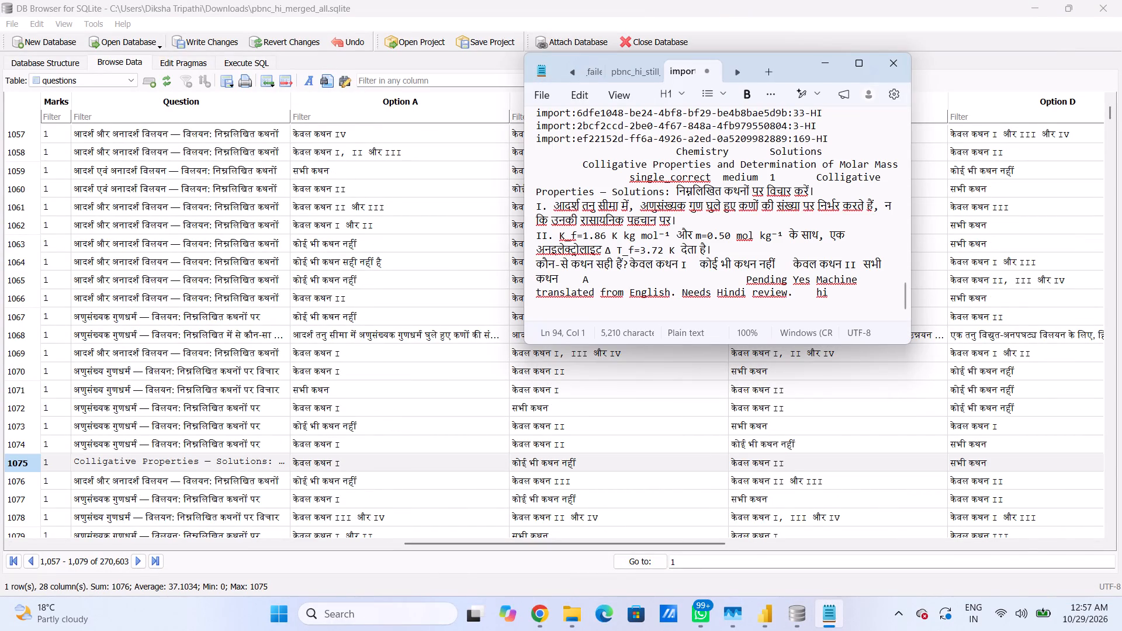
drag(542, 148, 849, 317)
scroll(712, 286, down, 1)
key(BackSpace)
key(Return)
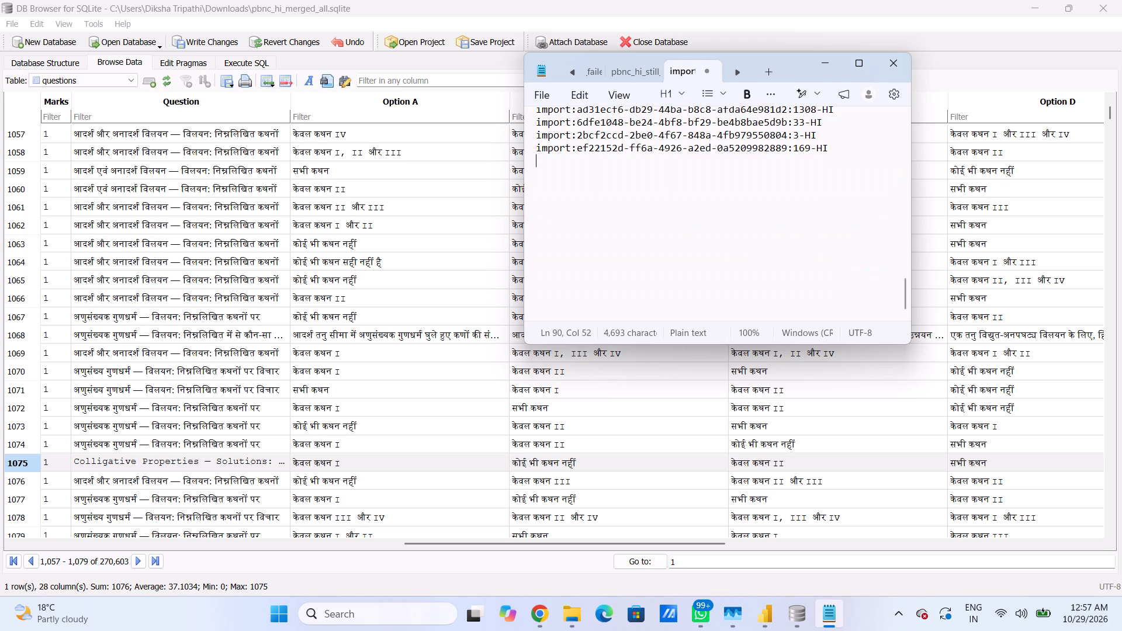
click(826, 60)
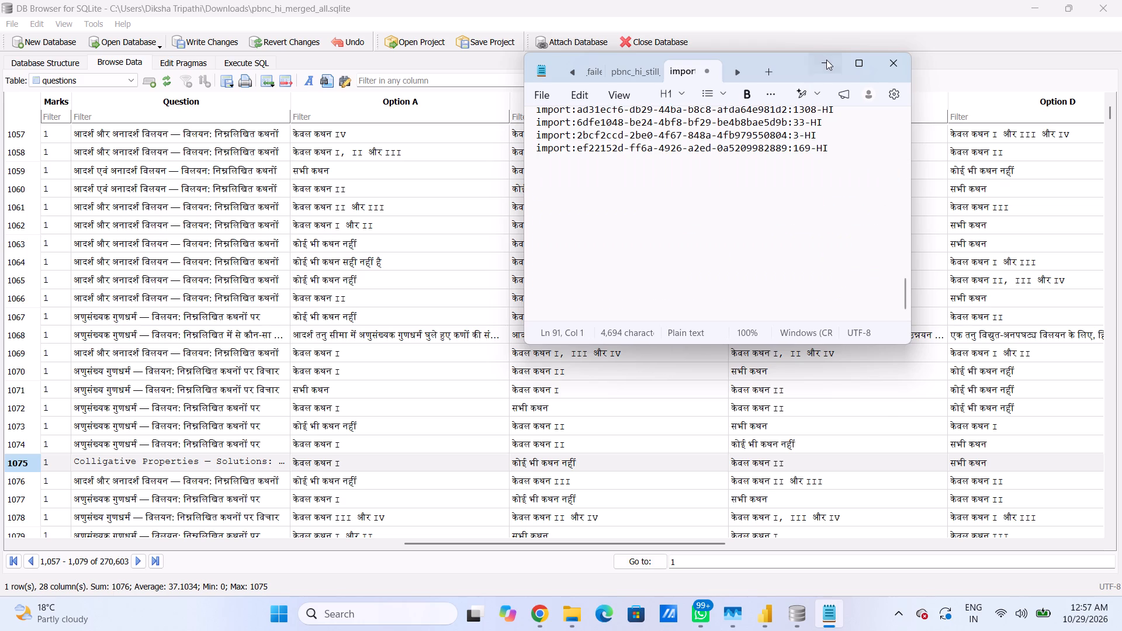
Examine the colligative properties and abnormal molar mass questions from row 1076 to row 1121 for untranslated English terms.
scroll(347, 367, down, 4)
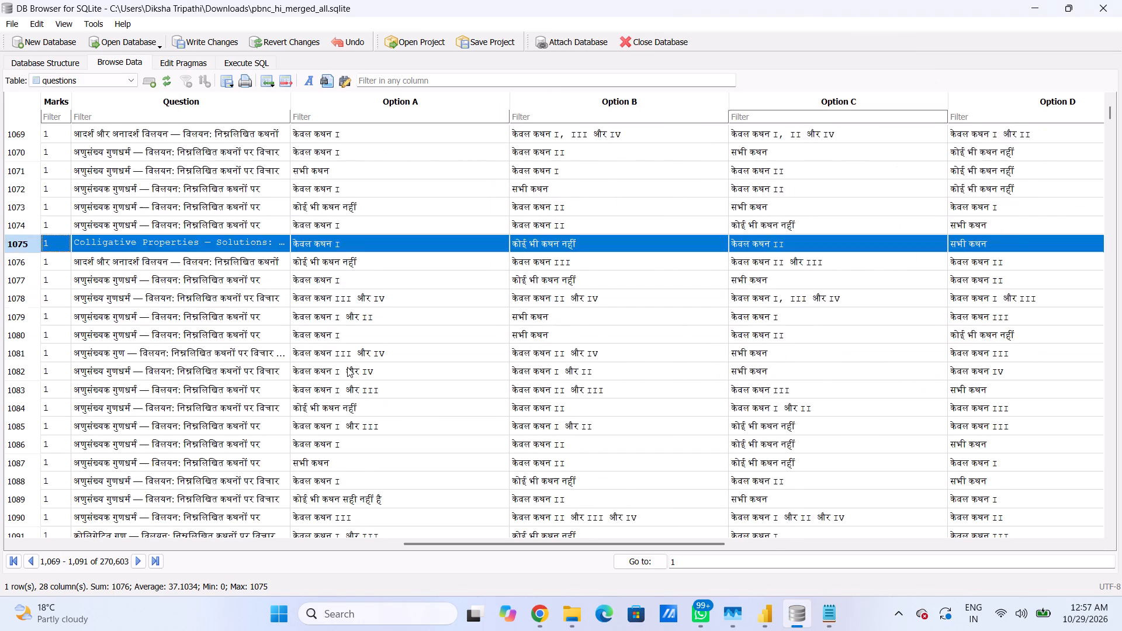
scroll(347, 367, down, 4)
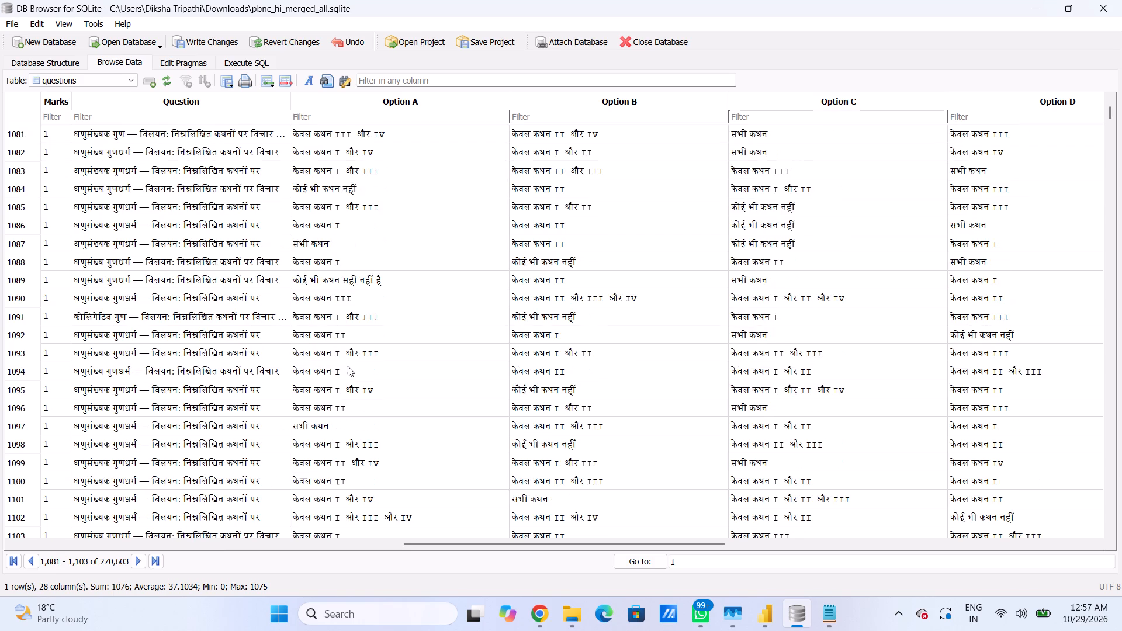
scroll(348, 366, down, 6)
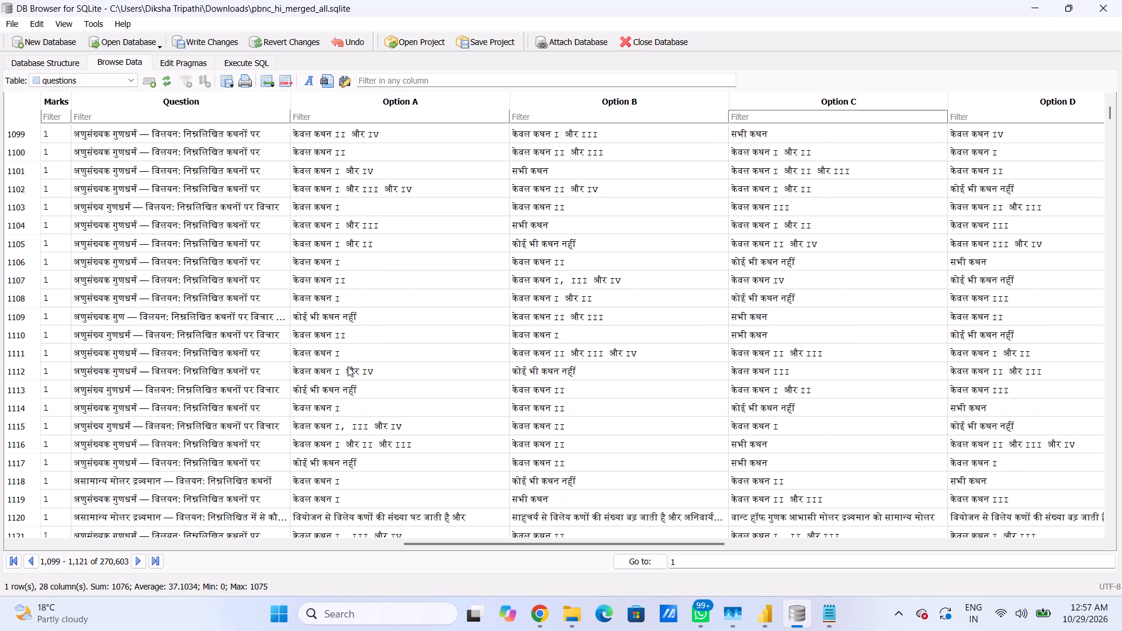
Examine the abnormal molar mass, electrochemical cell, galvanic cell and Nernst equation questions from row 1122 to row 1211 for untranslated English terms.
scroll(348, 366, down, 7)
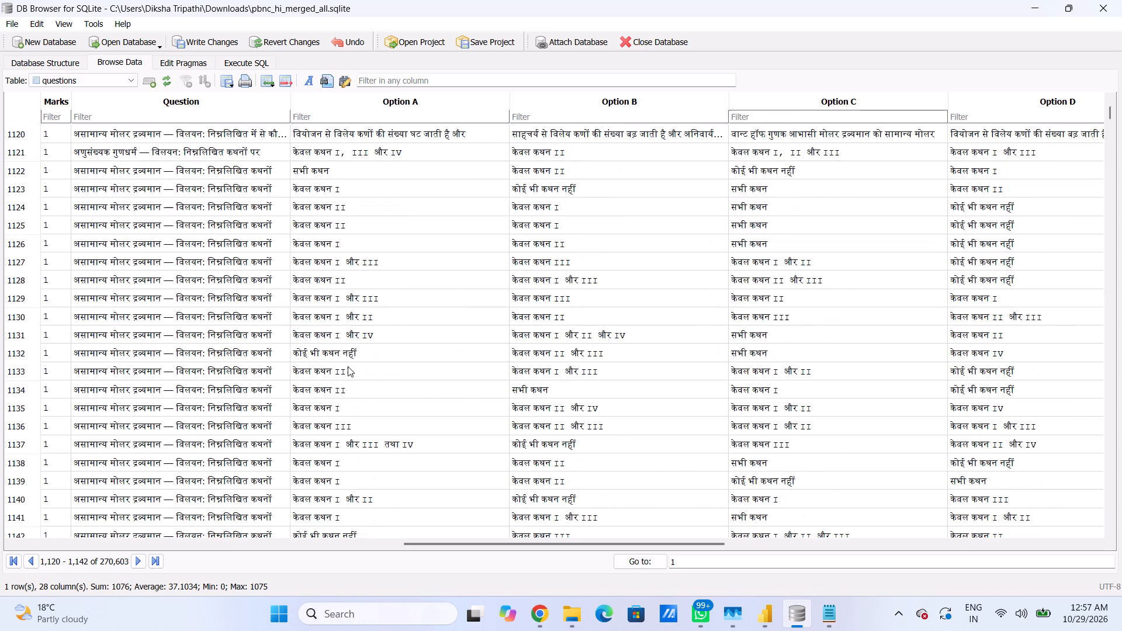
scroll(348, 366, down, 6)
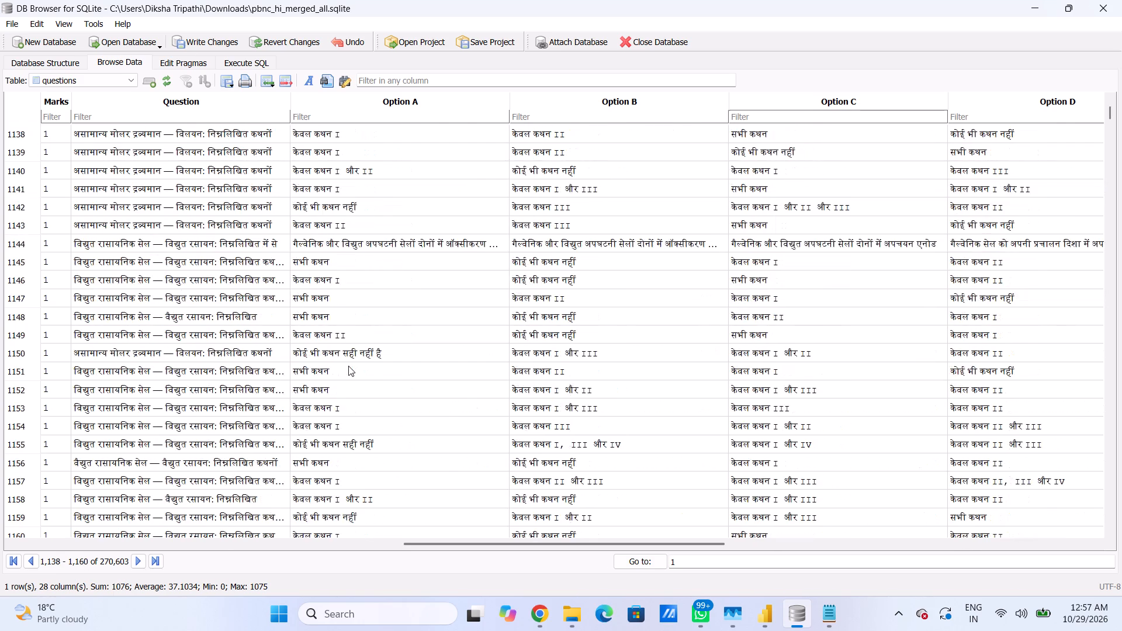
scroll(348, 366, down, 5)
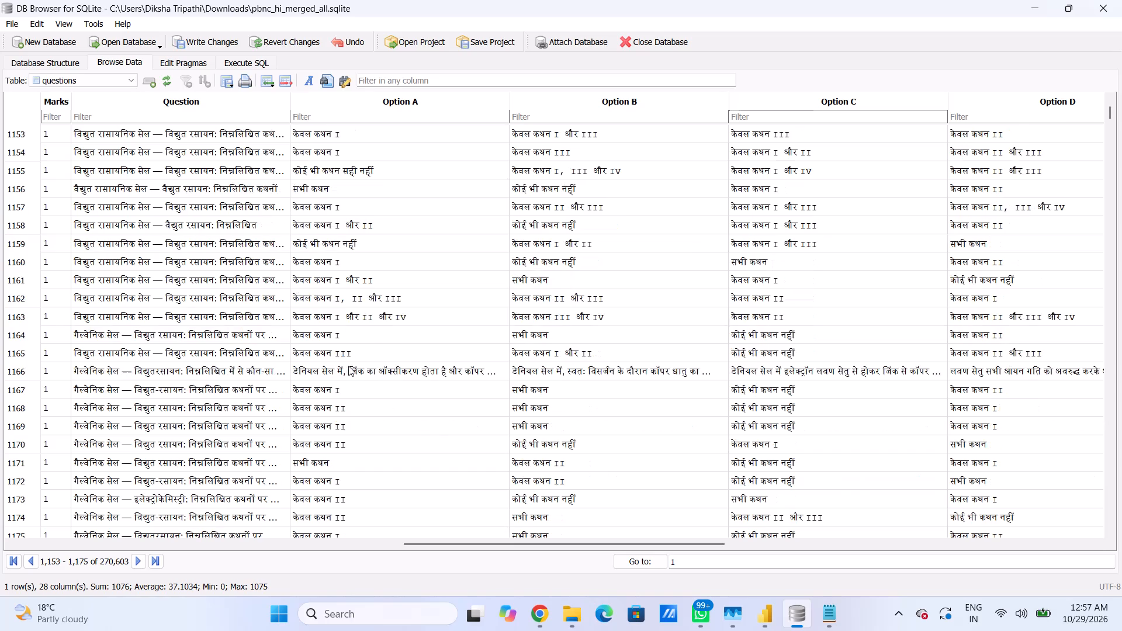
scroll(348, 366, down, 3)
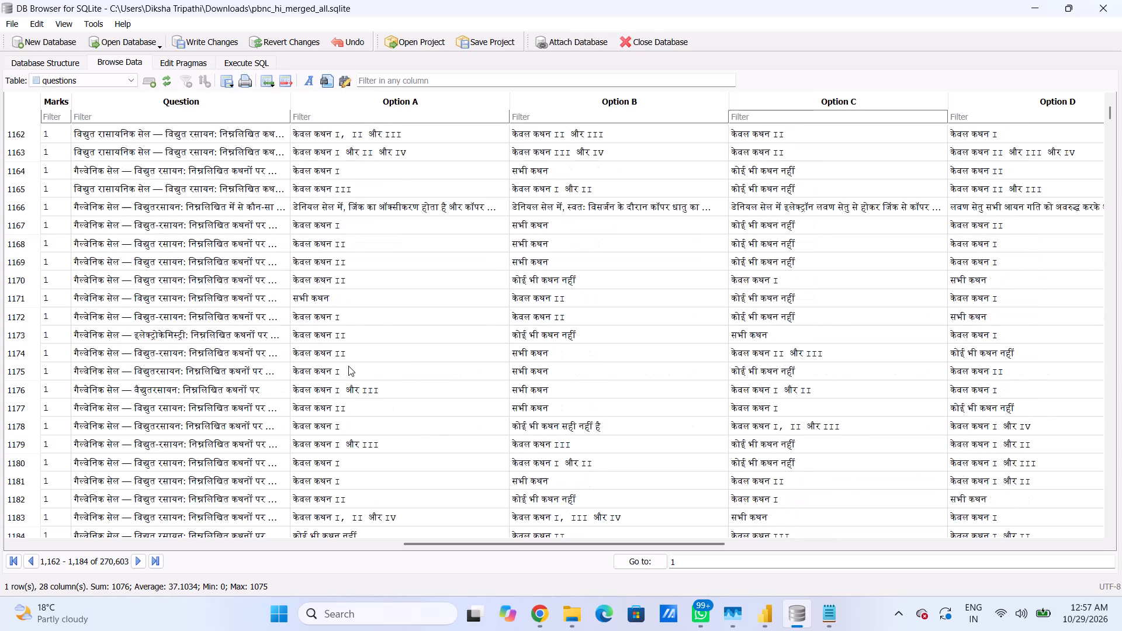
scroll(348, 366, down, 9)
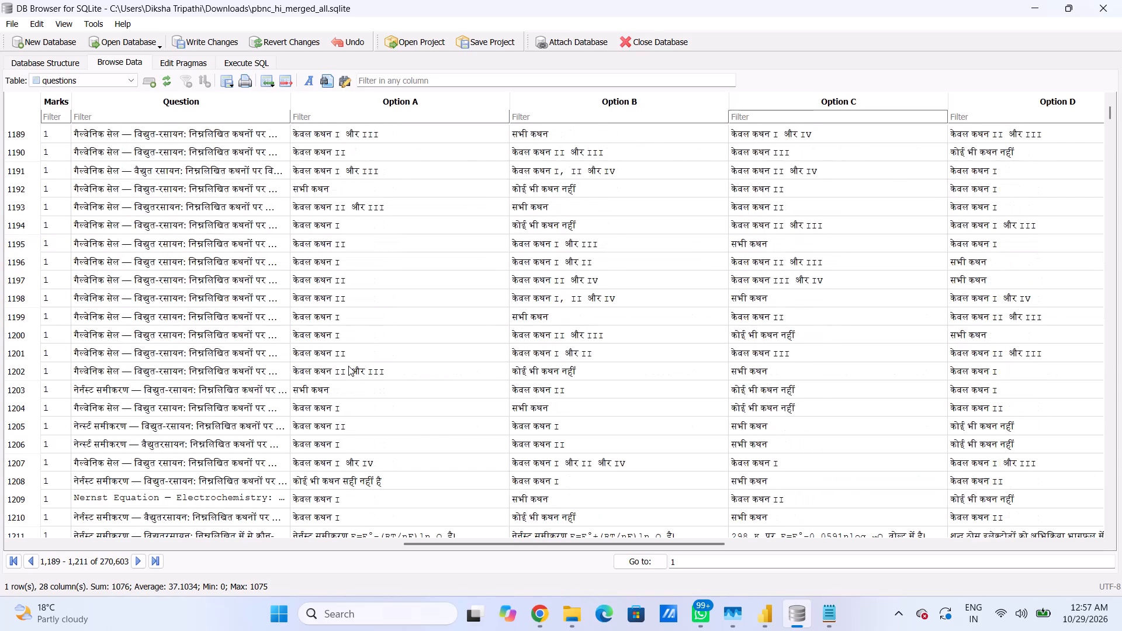
Copy row 1209, the "Nernst Equation — Electrochemistry" question, into the Notepad list, keeping only its ID ending in 309-HI on its own line.
click(31, 500)
key(ctrl+c)
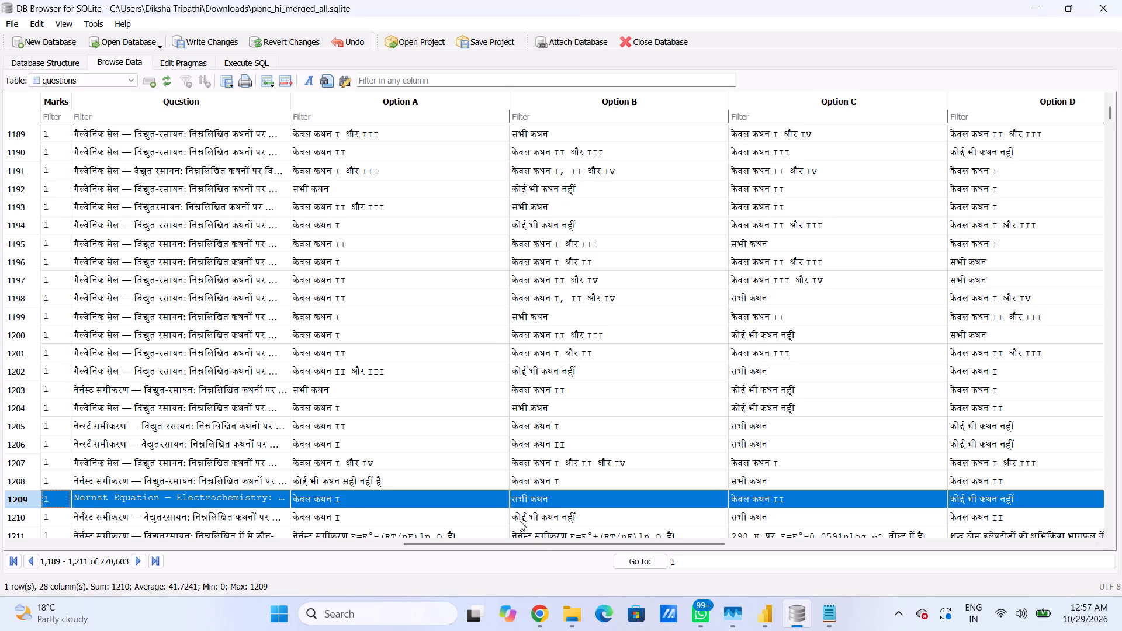
click(826, 613)
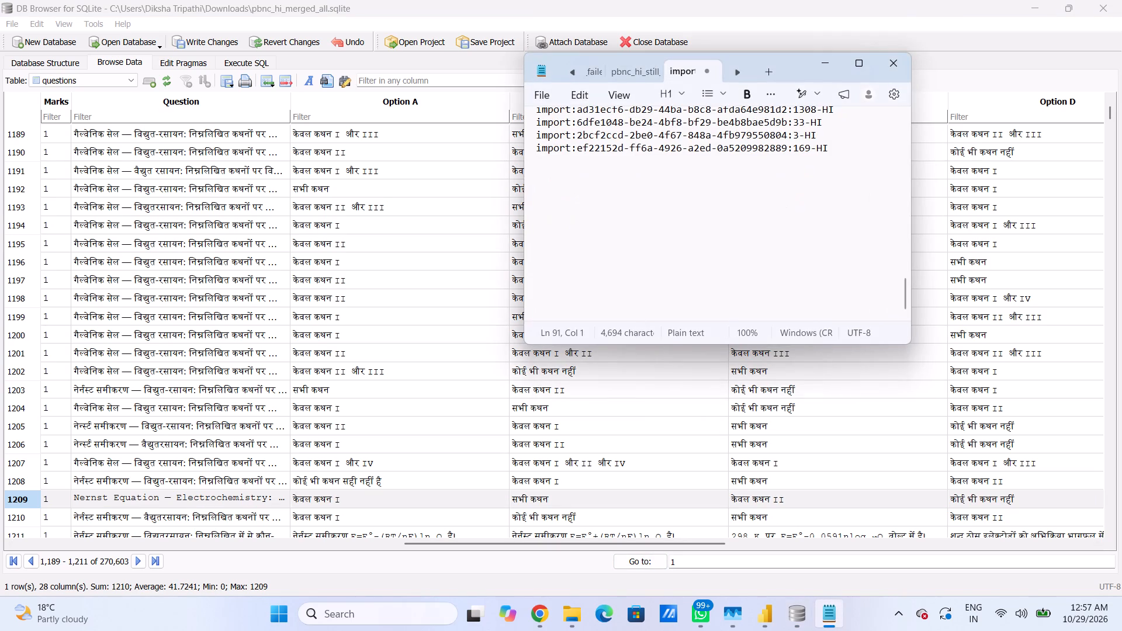
key(ctrl+v)
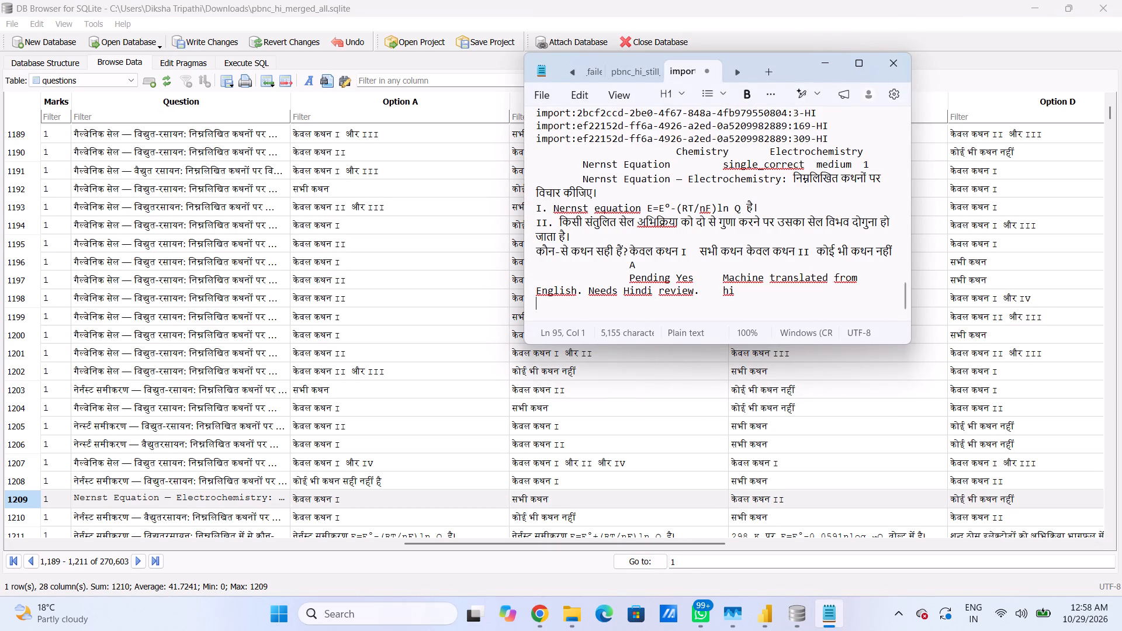
drag(539, 146, 809, 345)
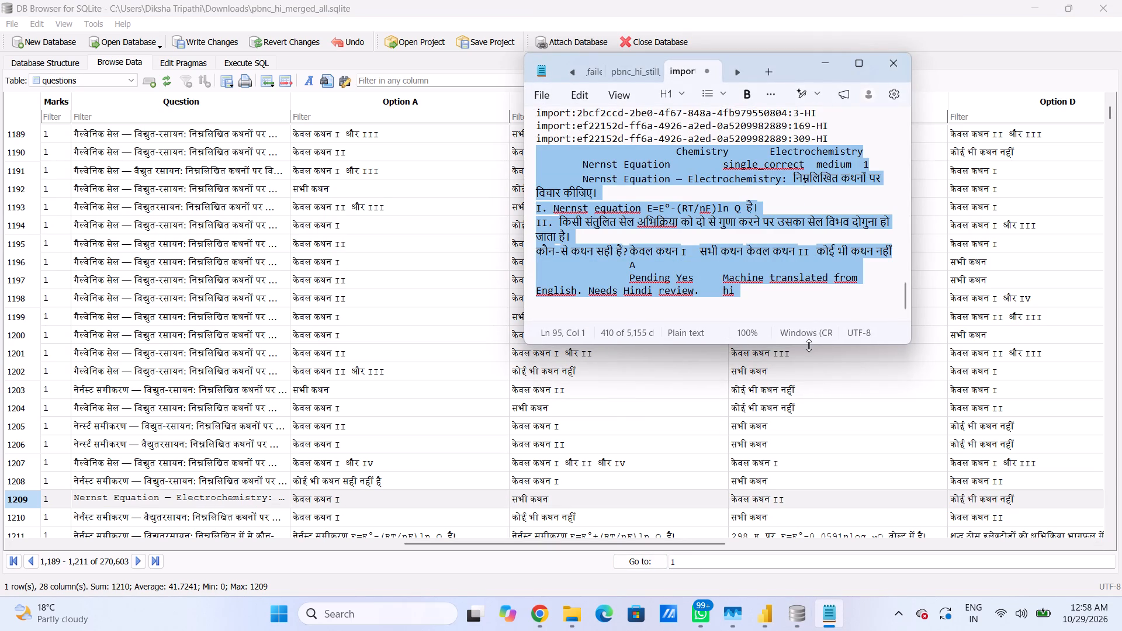
key(BackSpace)
key(Return)
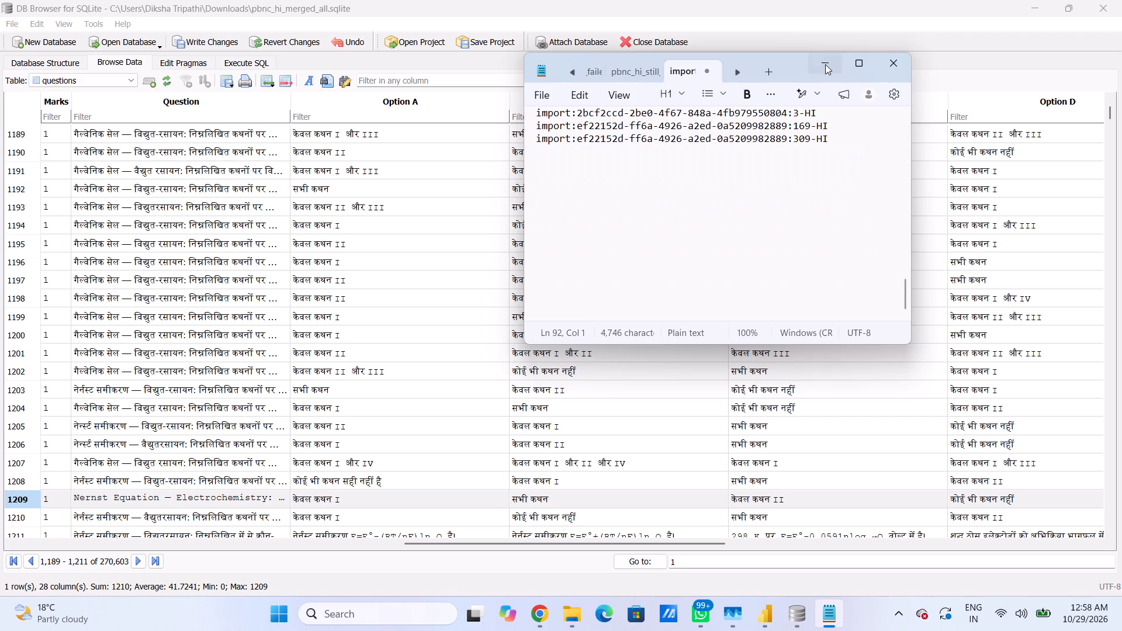
click(826, 63)
scroll(110, 394, down, 3)
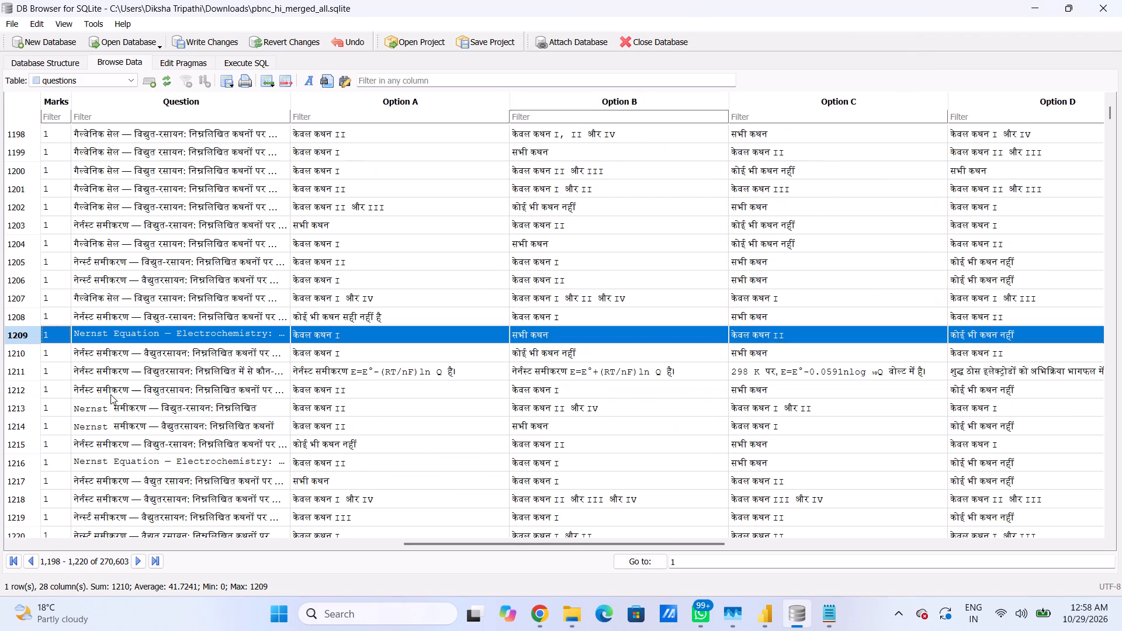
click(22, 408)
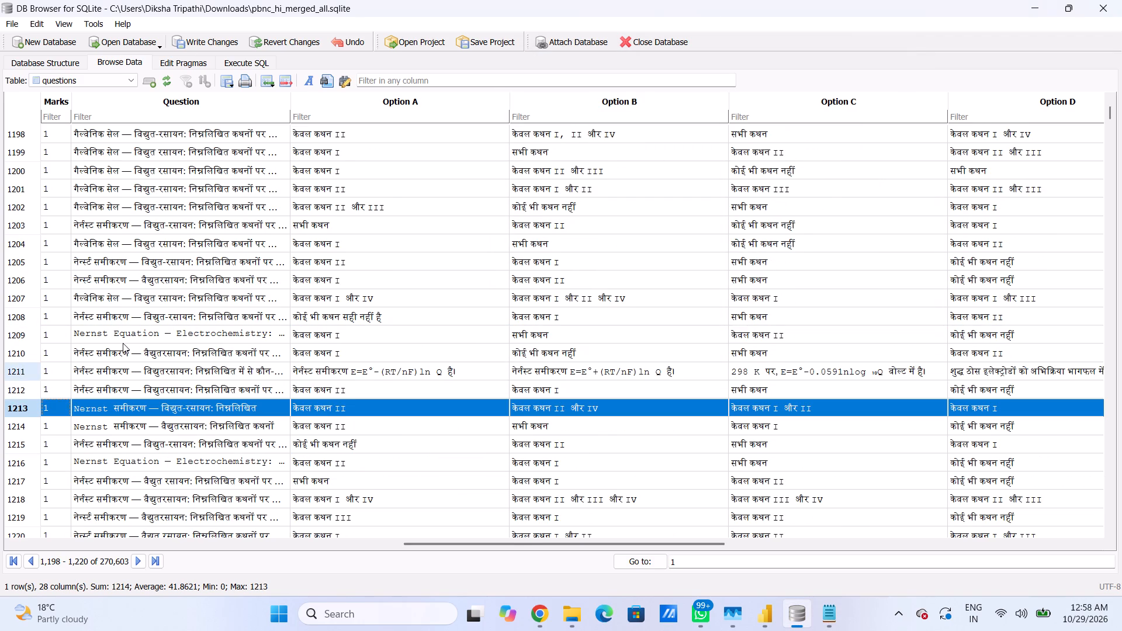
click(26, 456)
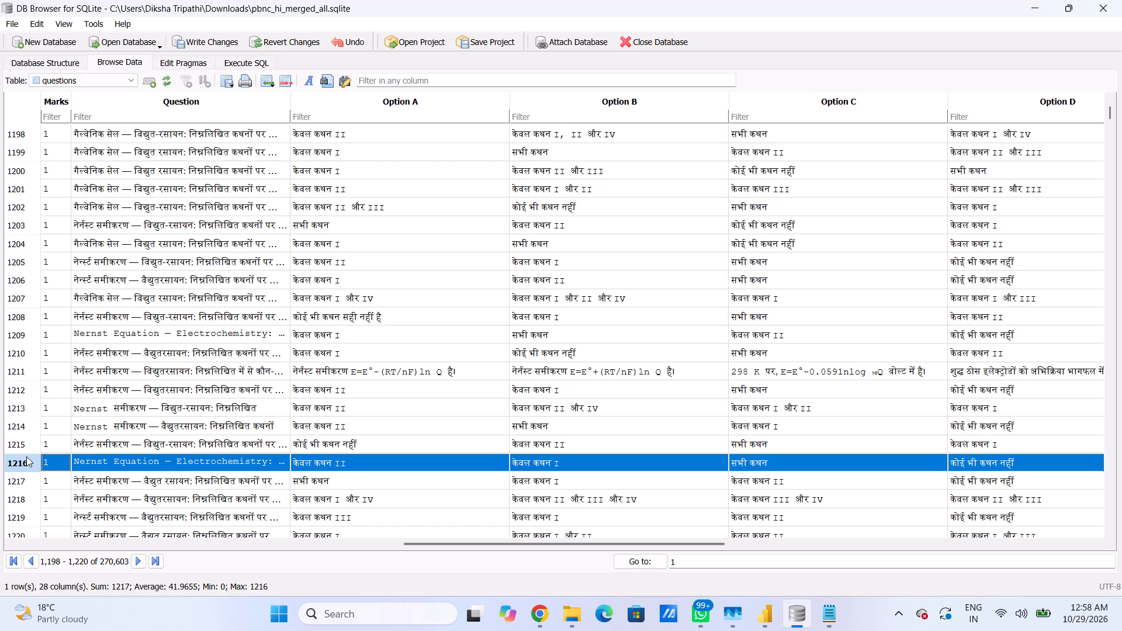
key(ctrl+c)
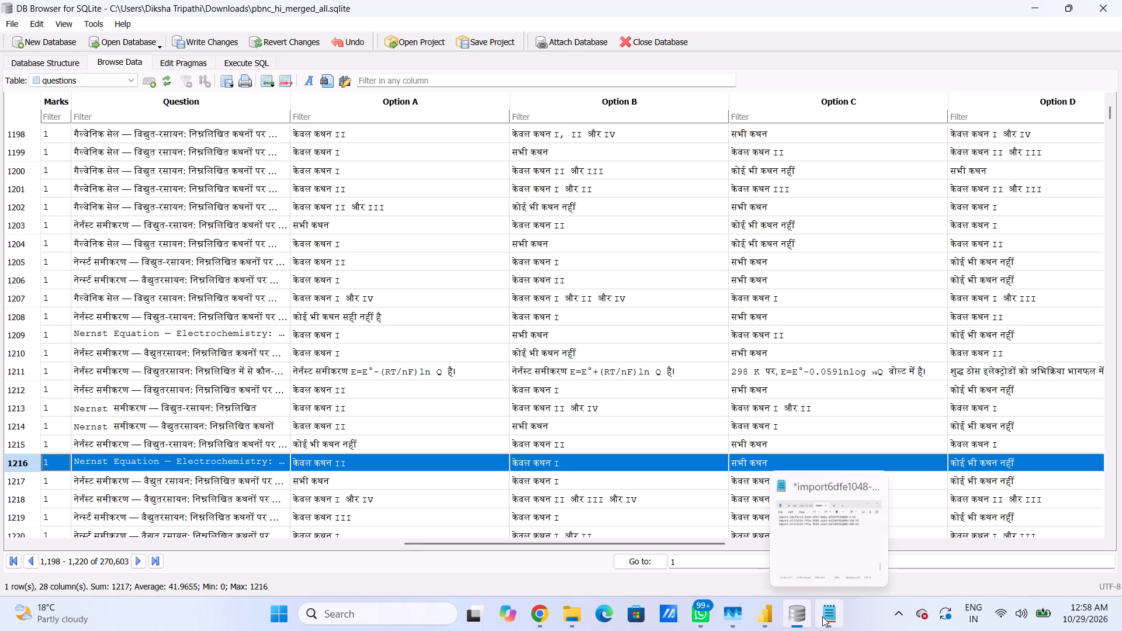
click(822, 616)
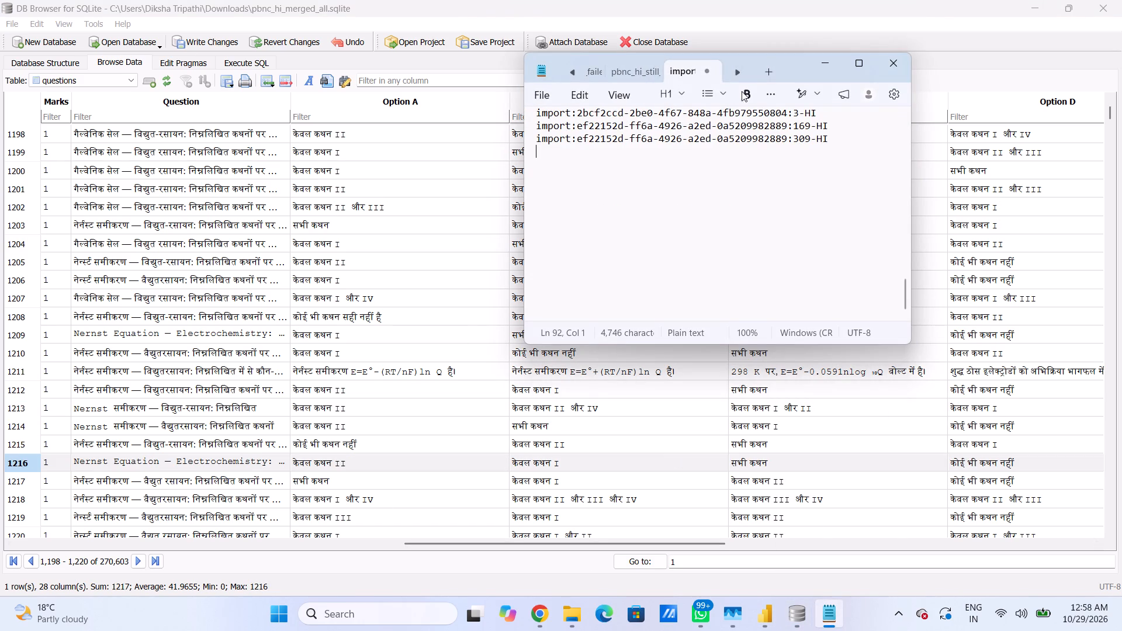
Copy row 1213, whose question begins with "Nernst", into the Notepad list, keeping only its ID ending in 310-HI on its own line.
click(25, 408)
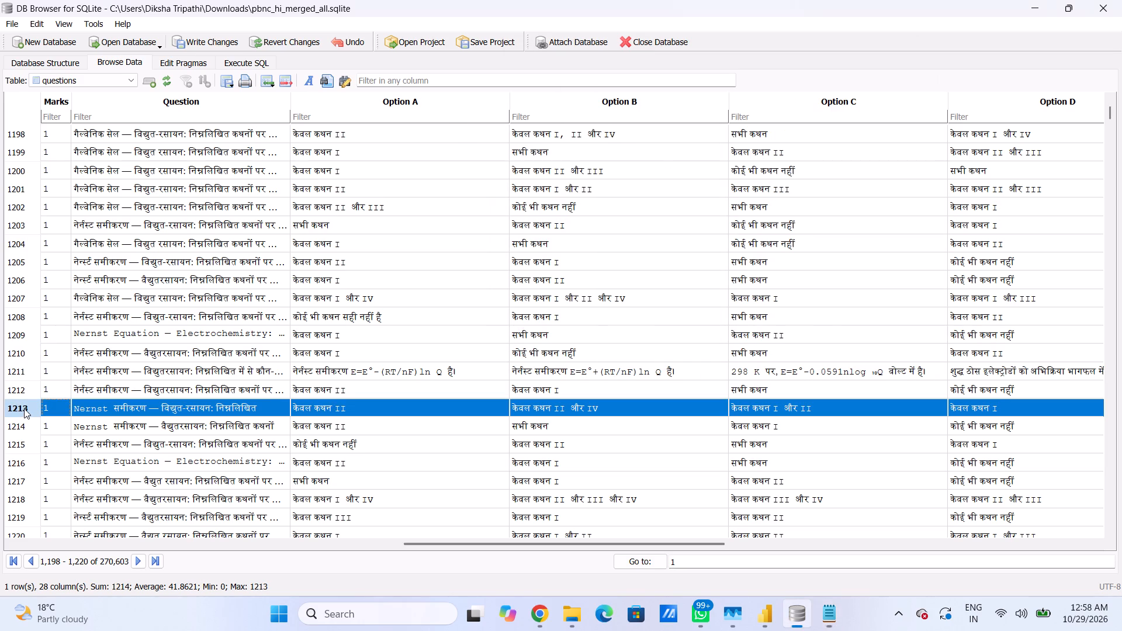
key(ctrl+c)
click(826, 617)
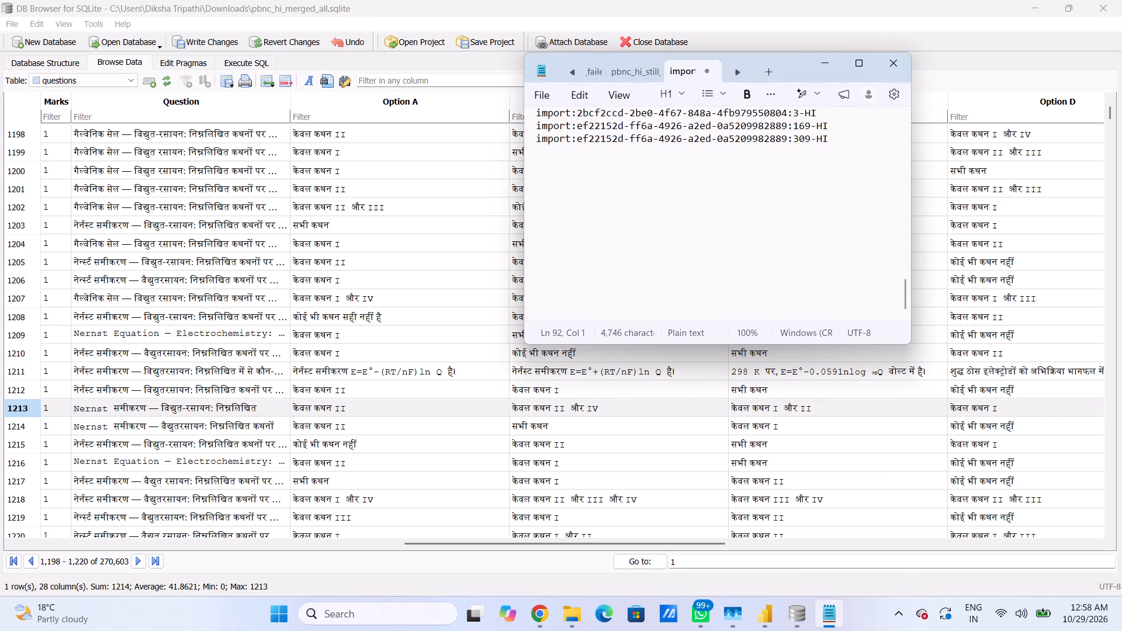
key(ctrl+v)
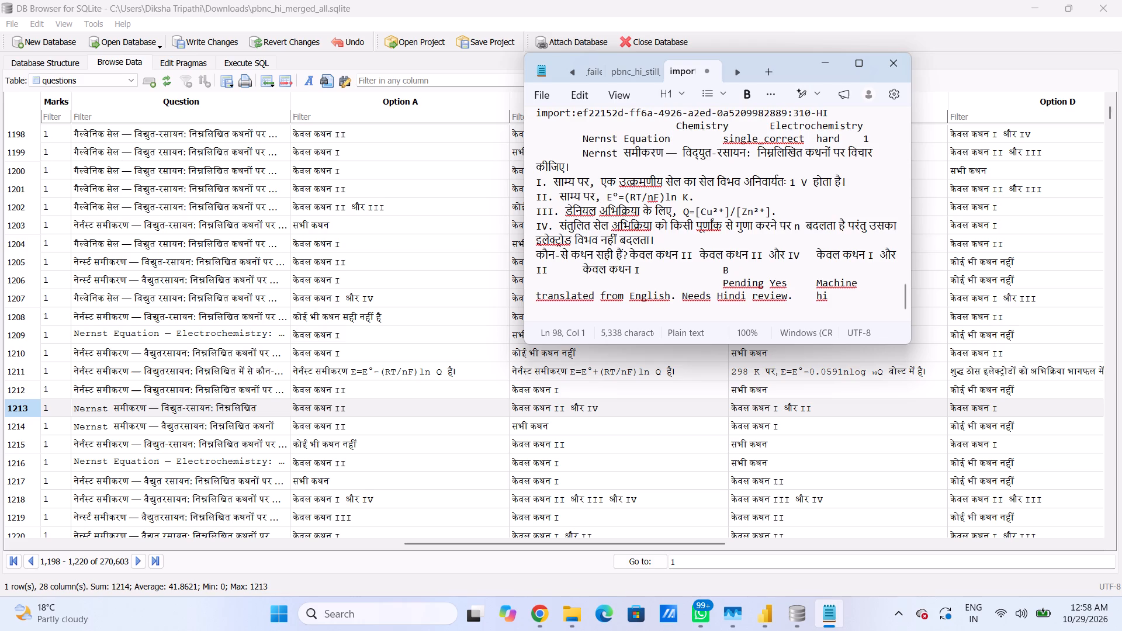
drag(538, 121, 764, 278)
scroll(629, 214, down, 3)
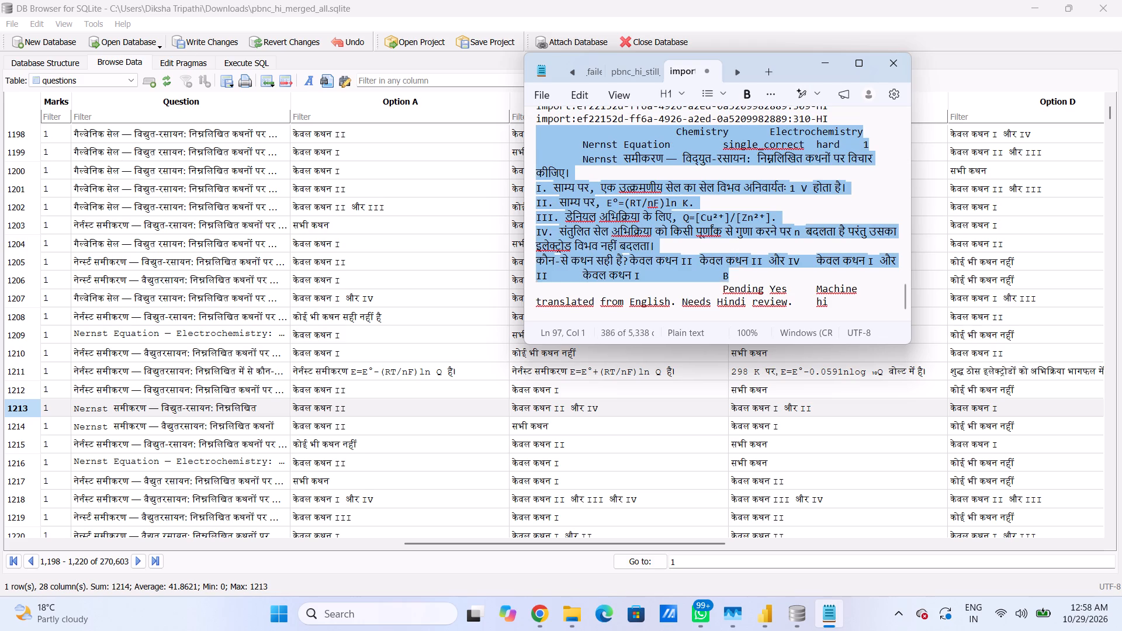
drag(764, 278, 894, 325)
key(BackSpace)
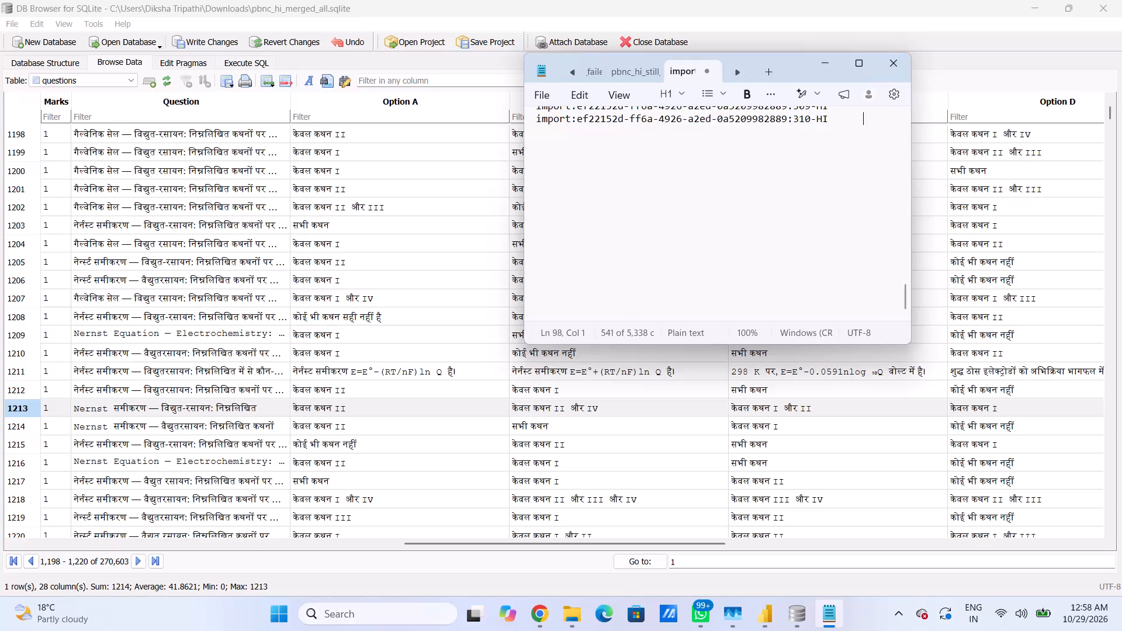
key(Return)
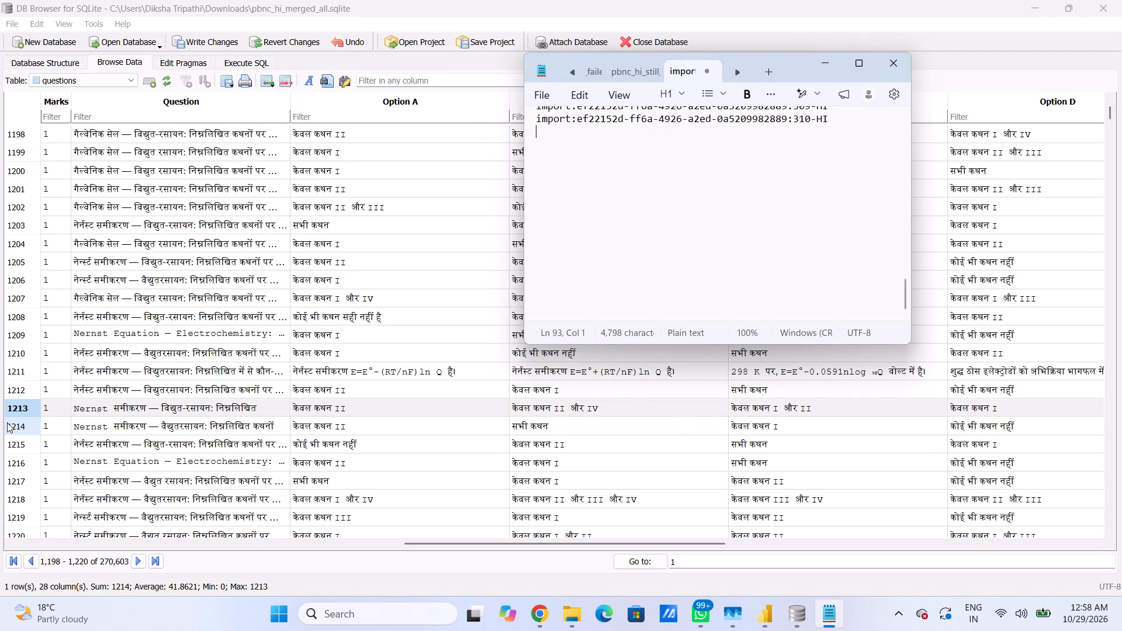
Copy row 1214, whose question begins with "Nernst", into the Notepad list, keeping only its ID ending in 312-HI.
click(9, 424)
key(ctrl+c)
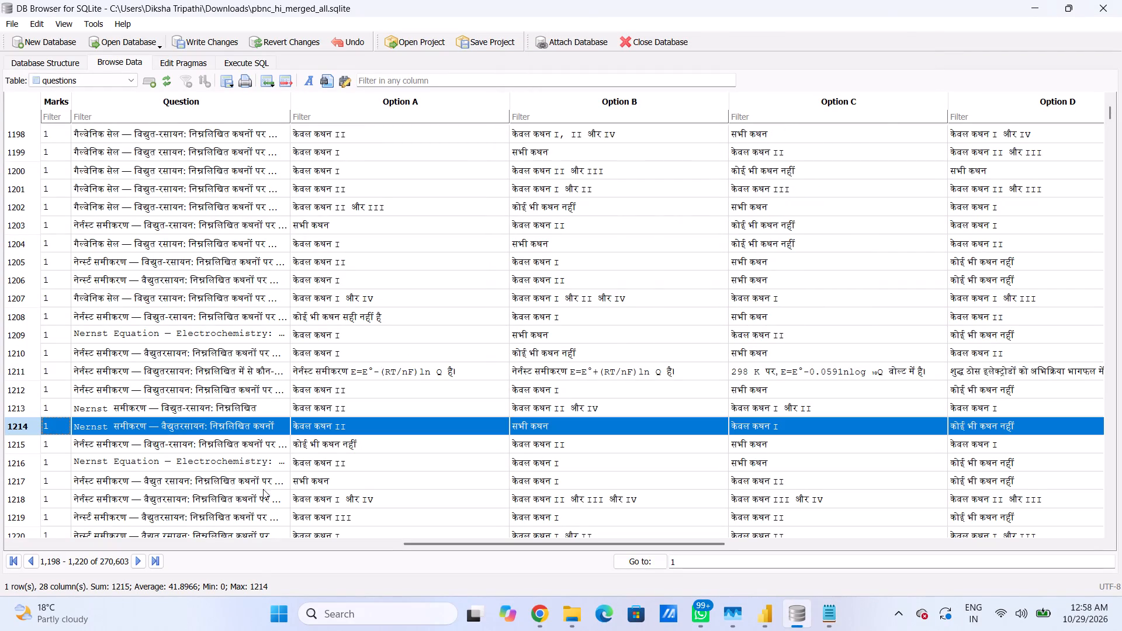
click(831, 610)
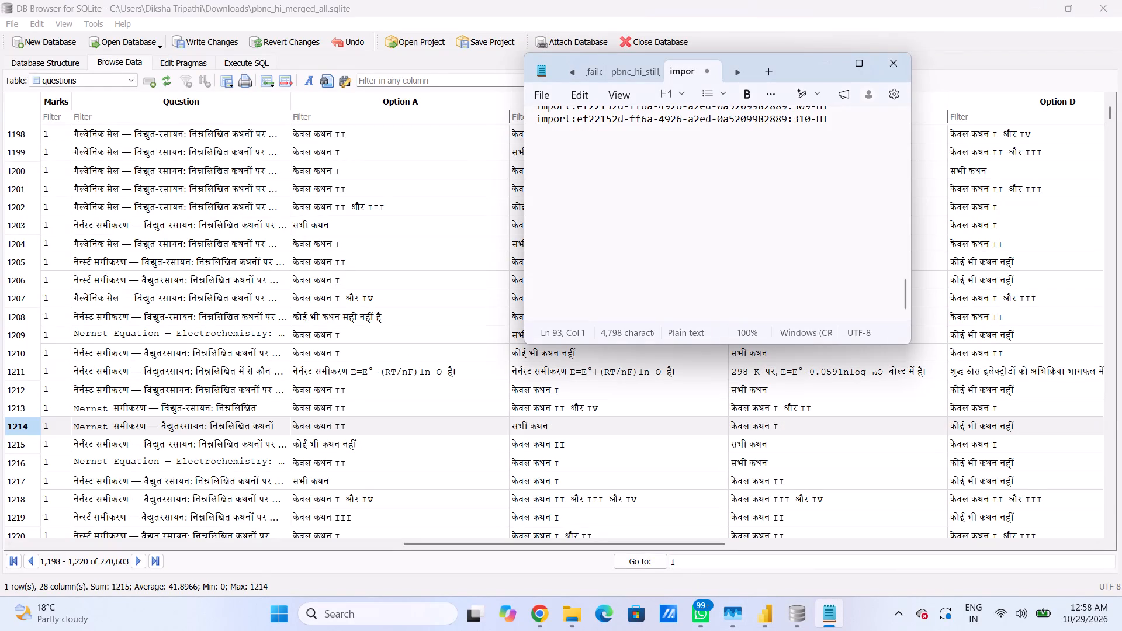
key(ctrl+v)
drag(538, 143, 688, 248)
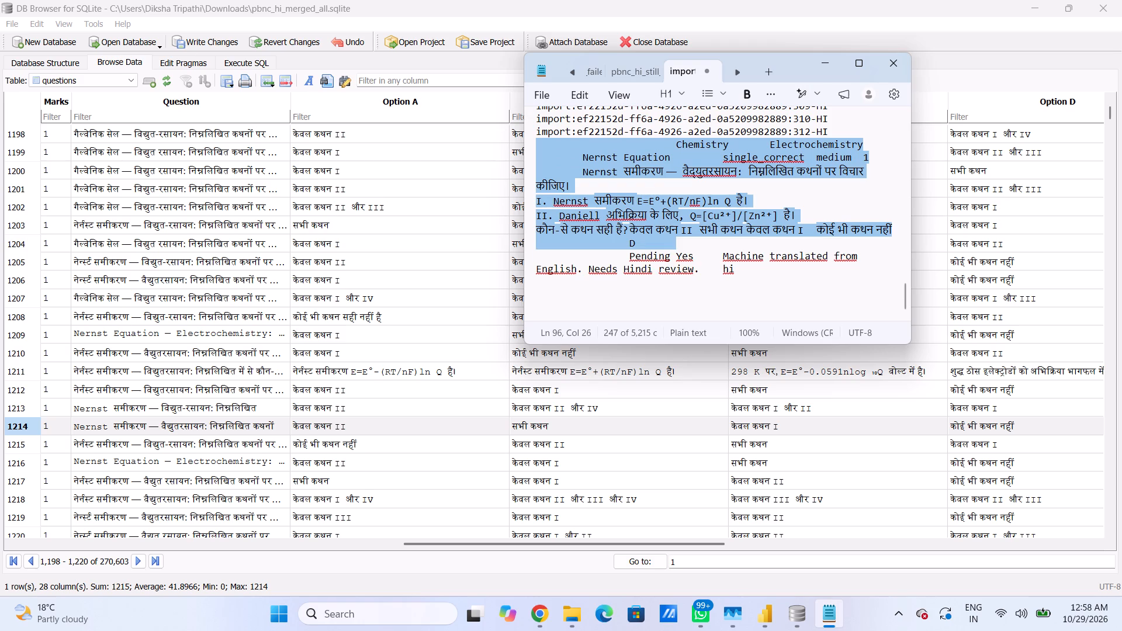
drag(688, 248, 784, 301)
key(BackSpace)
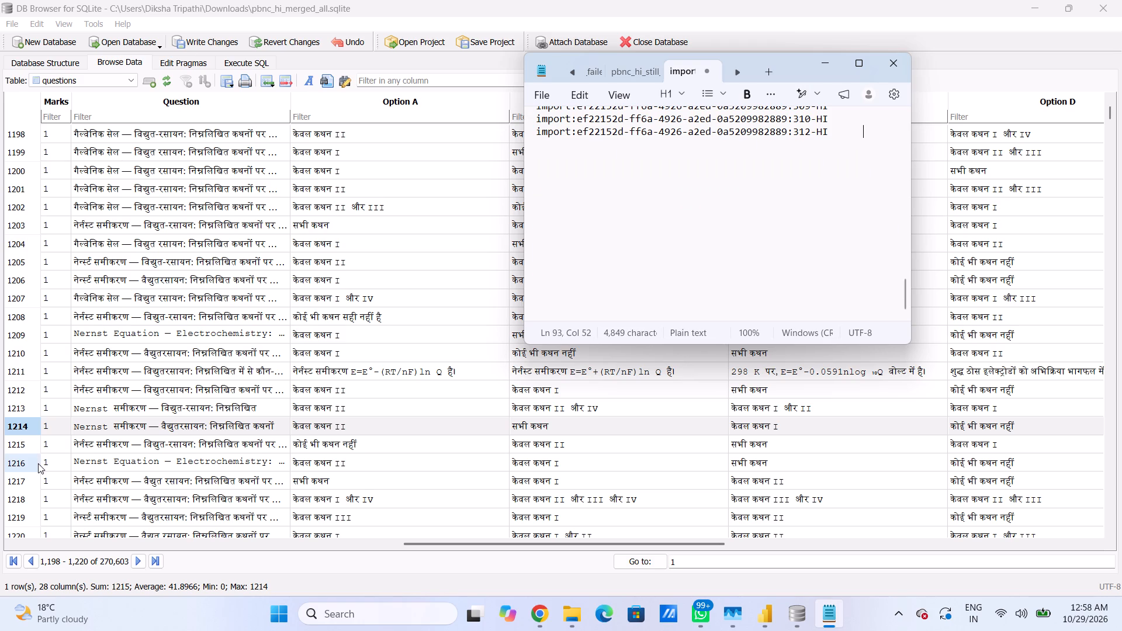
Copy row 1216, the "Nernst Equation — Electrochemistry" question, into the Notepad list on a new line, keeping only its ID ending in 315-HI.
click(27, 466)
key(ctrl+c)
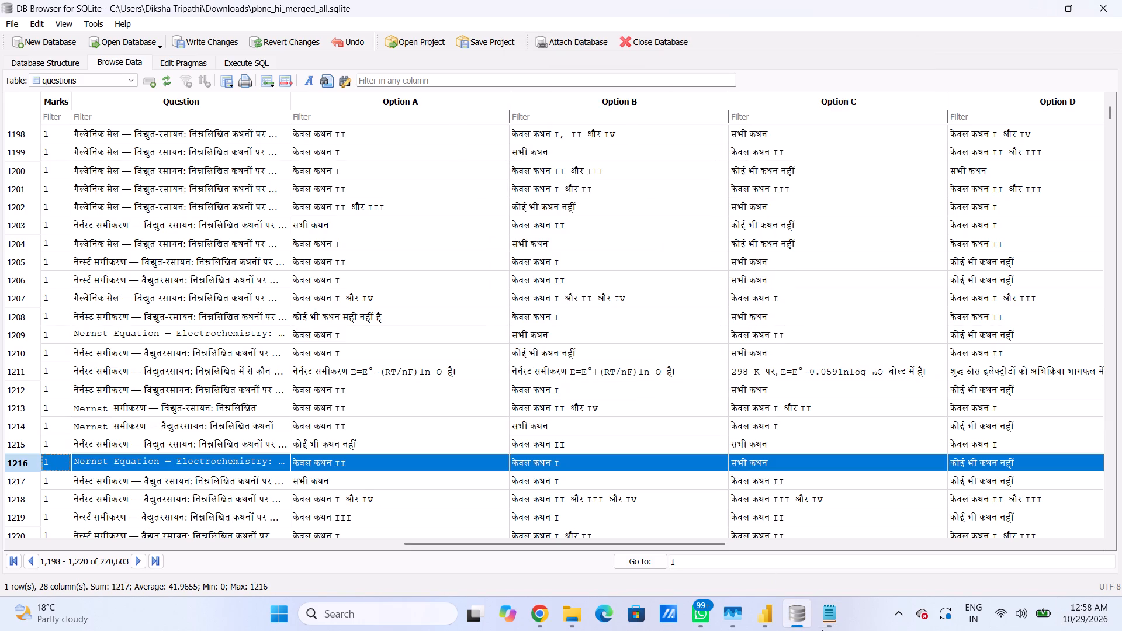
click(829, 605)
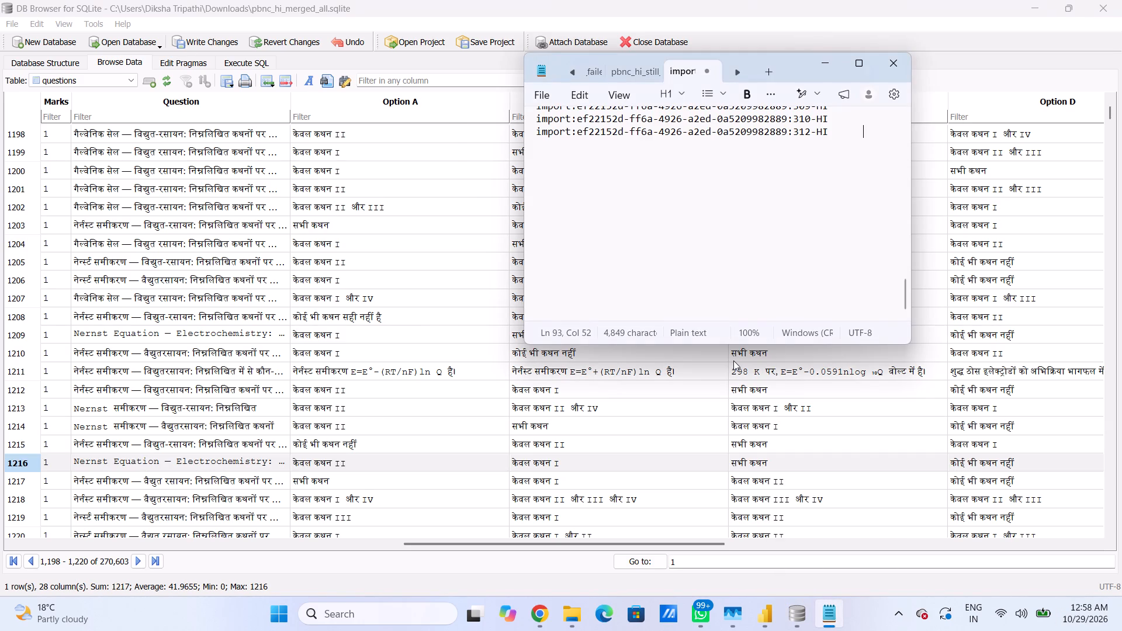
key(Return)
key(ctrl+v)
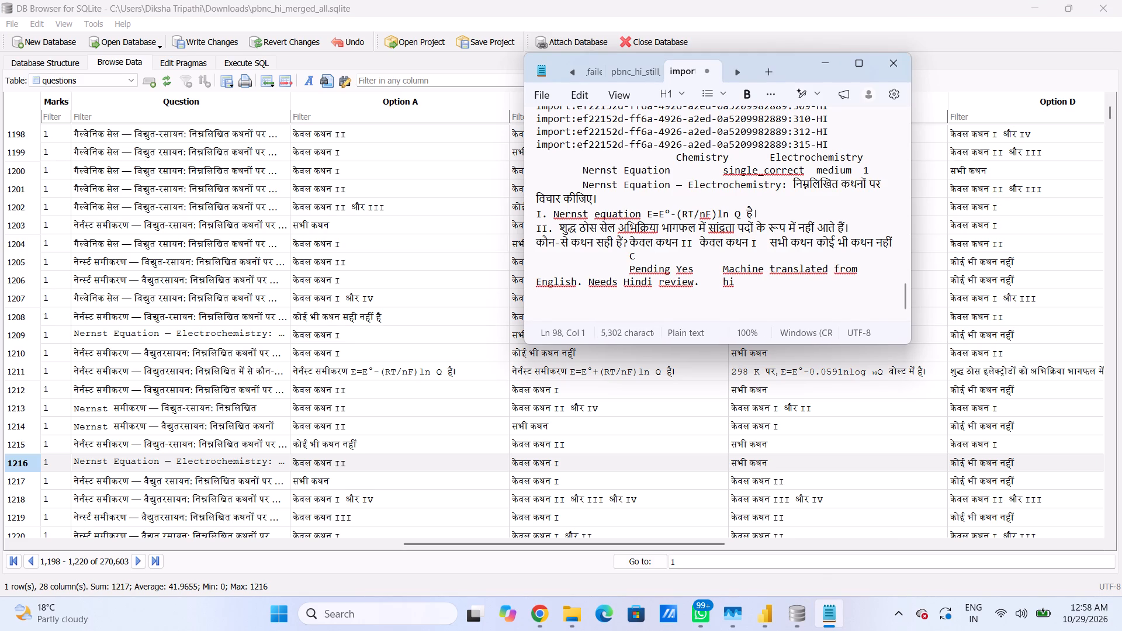
drag(537, 155, 871, 332)
key(BackSpace)
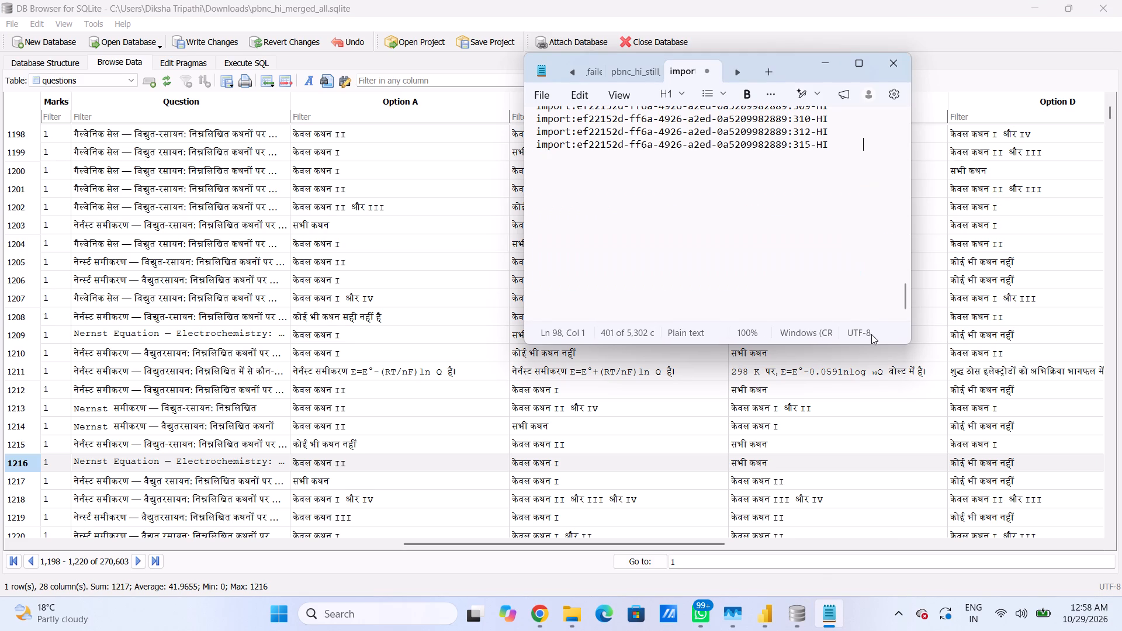
click(819, 63)
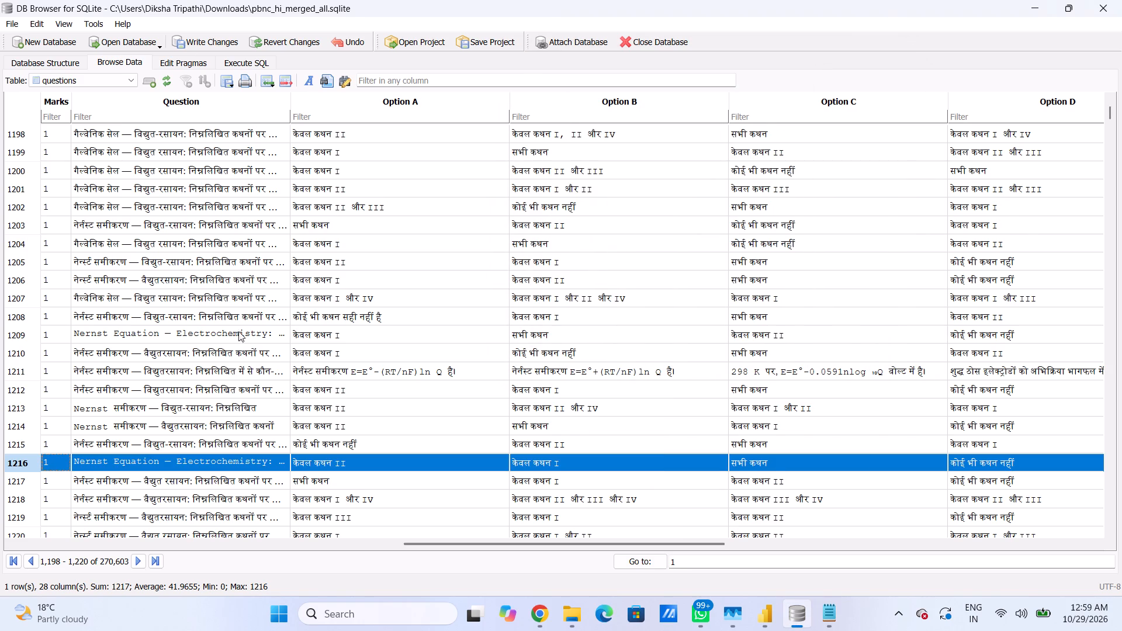
Copy row 1230, the "Nernst Equation — Electrochemistry" question, into the Notepad list, keeping only its ID ending in 327-HI on its own line.
scroll(192, 352, down, 5)
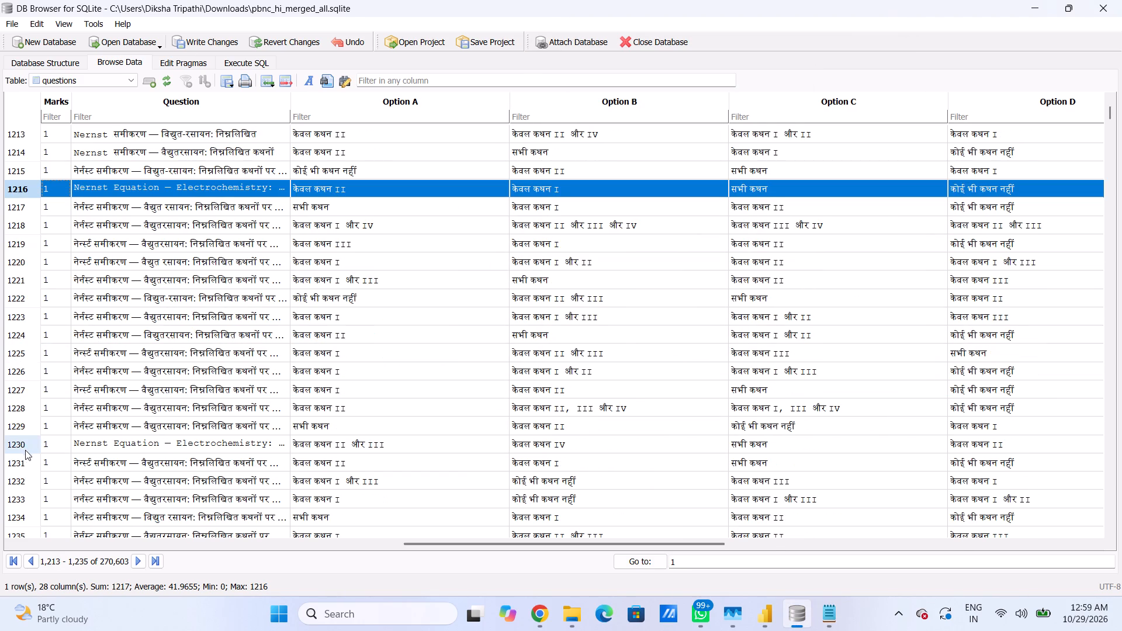
click(21, 446)
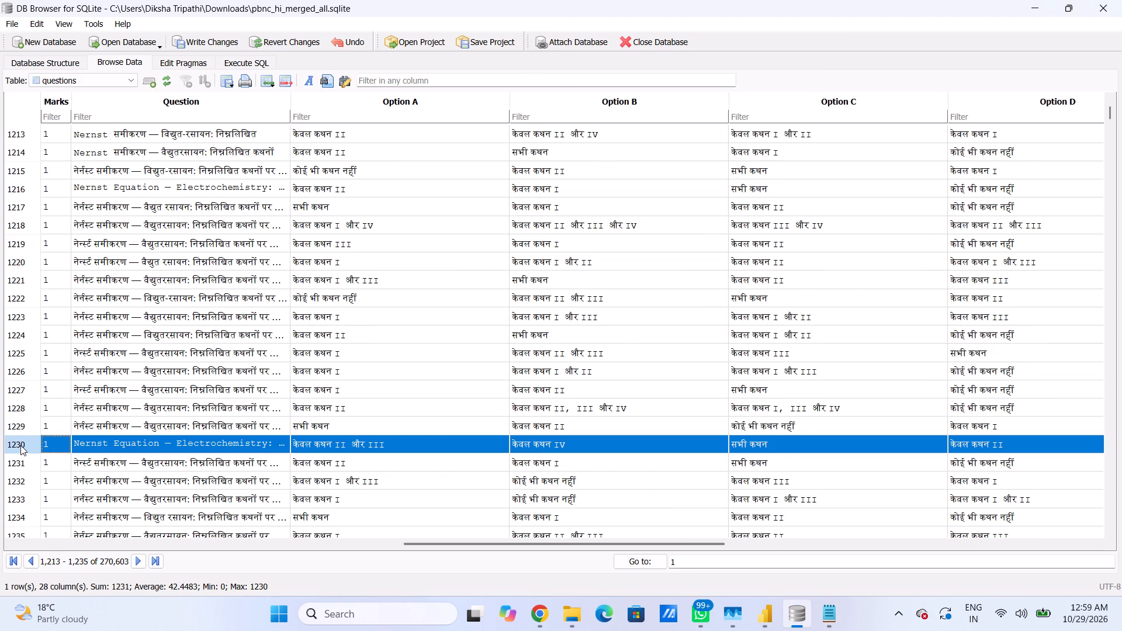
key(ctrl+c)
click(823, 613)
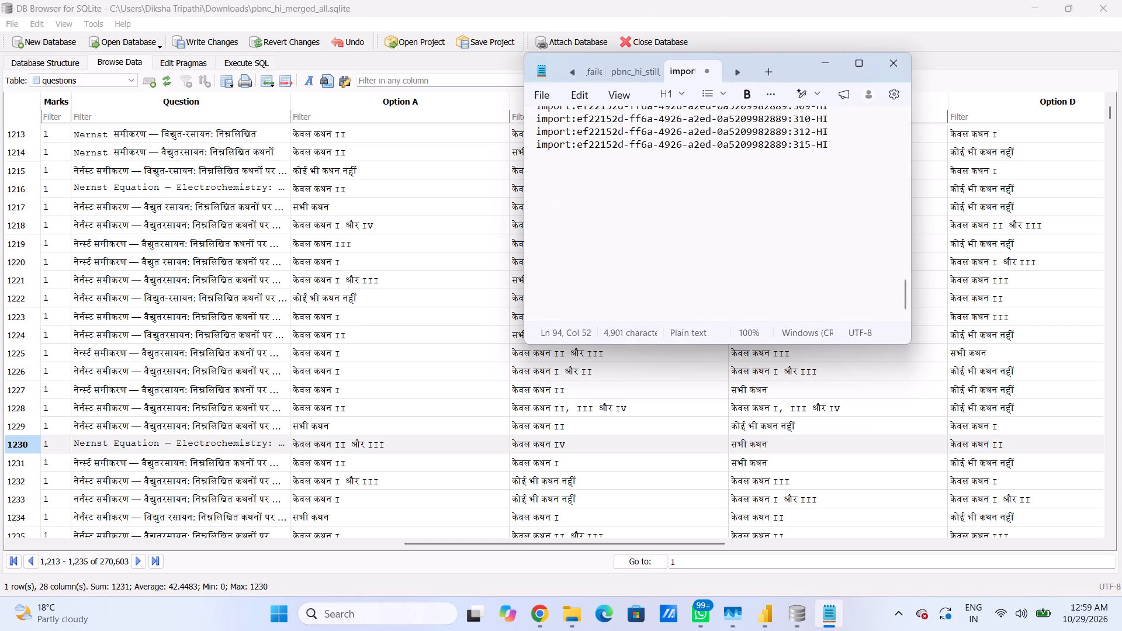
key(Return)
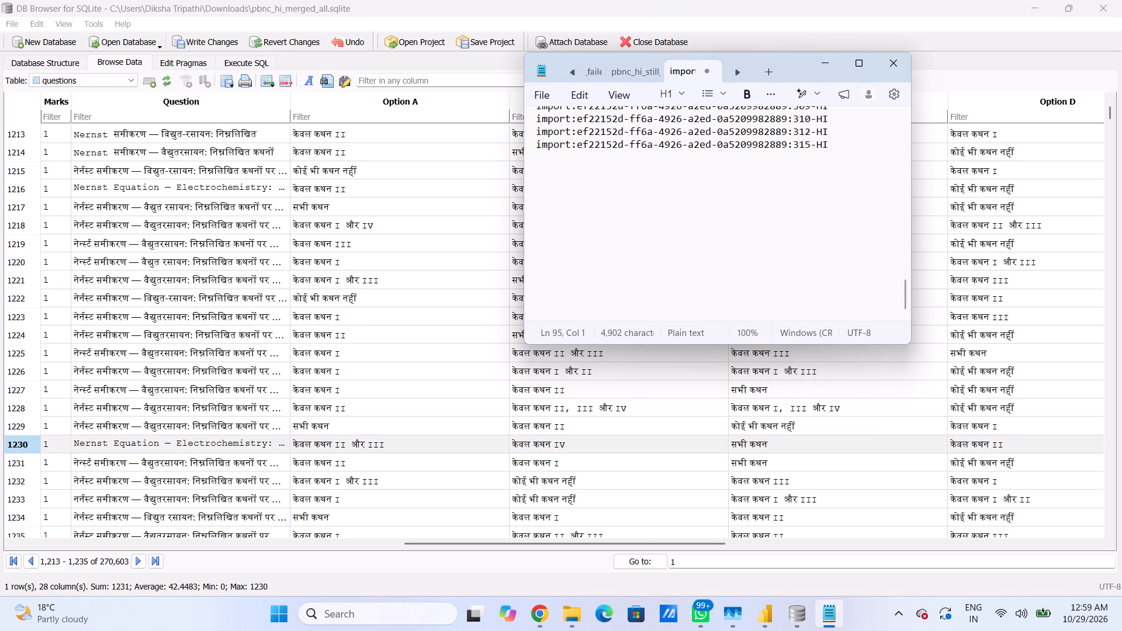
key(ctrl+v)
scroll(771, 234, up, 1)
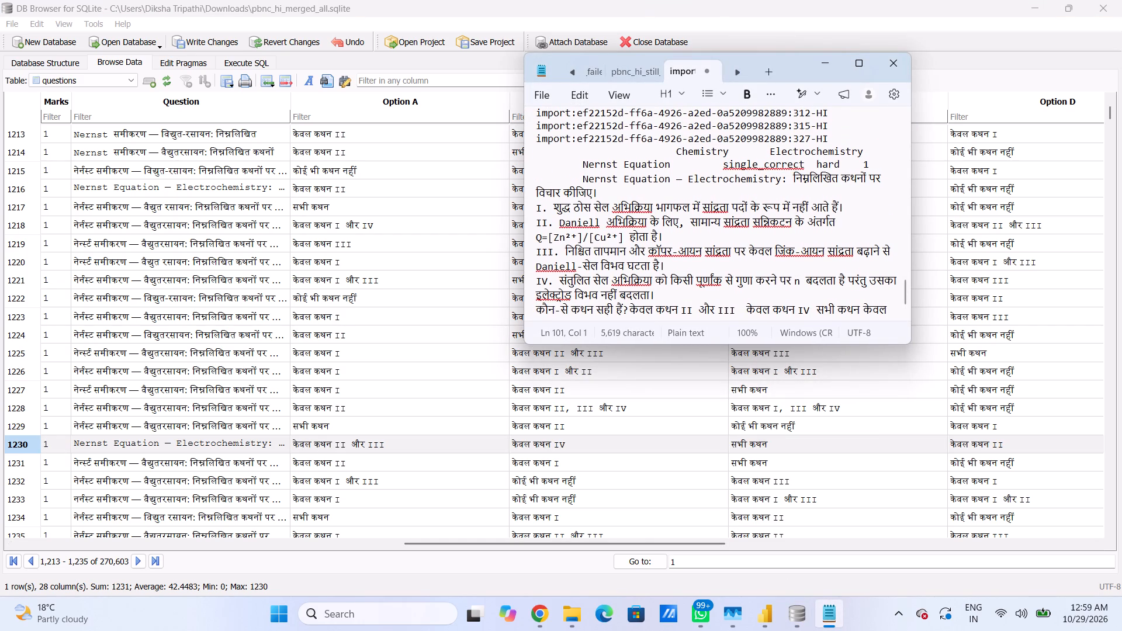
drag(538, 149, 605, 223)
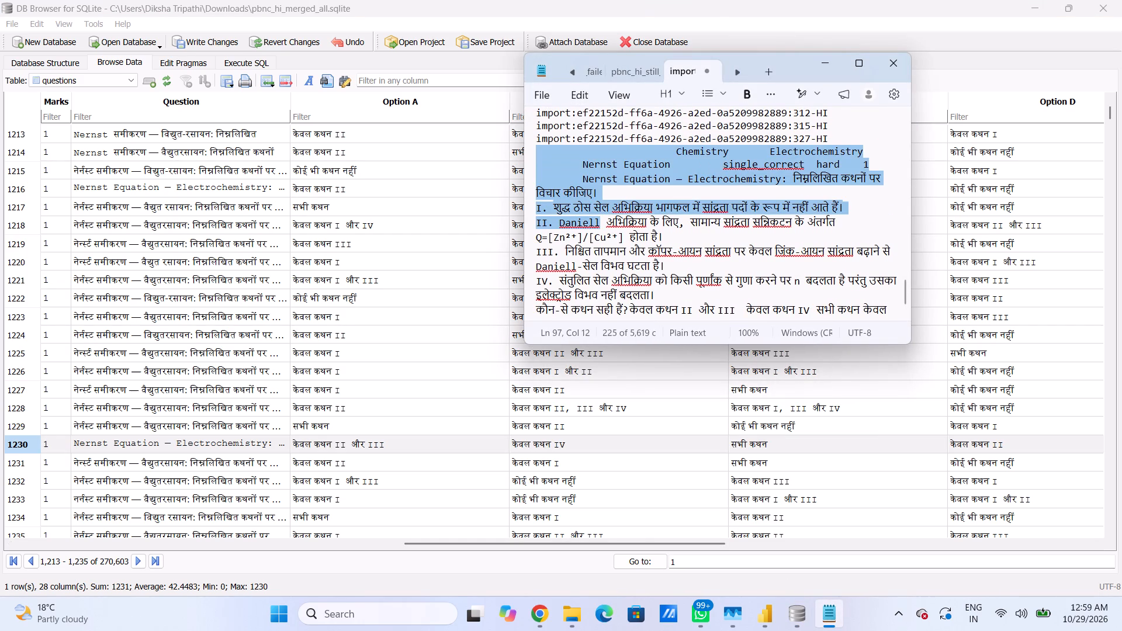
drag(605, 223, 882, 338)
scroll(612, 223, down, 4)
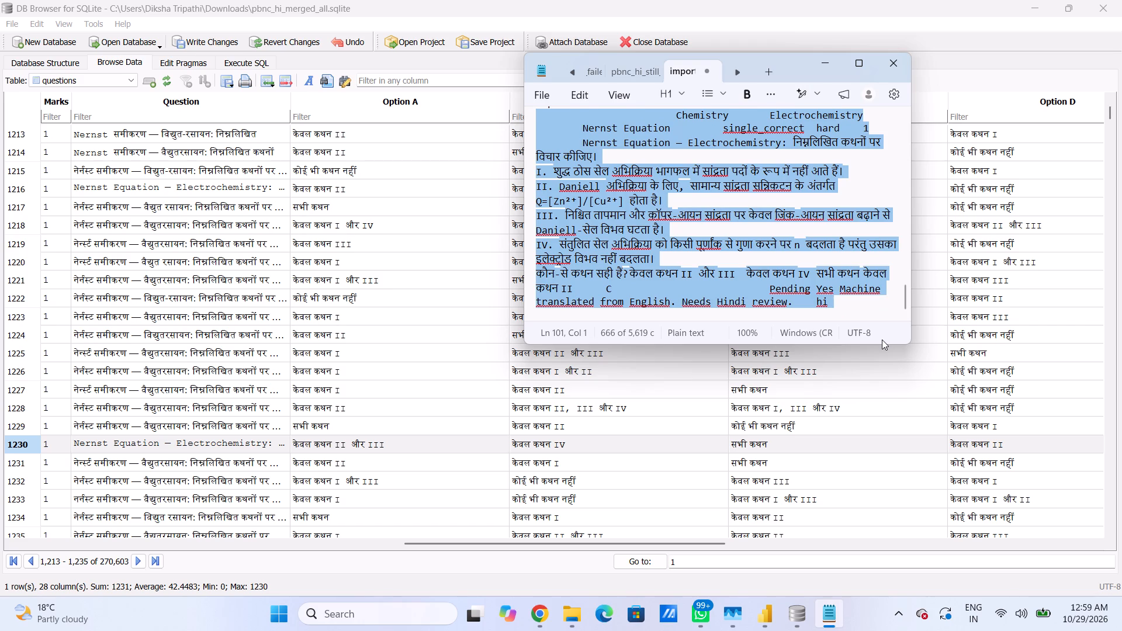
key(BackSpace)
key(Return)
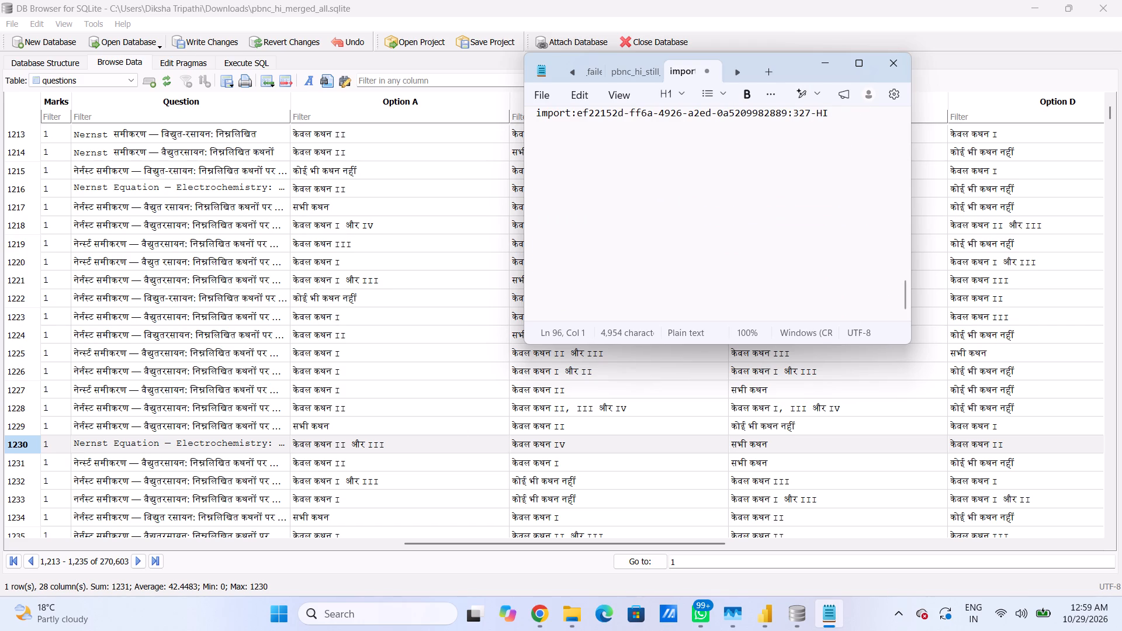
click(823, 64)
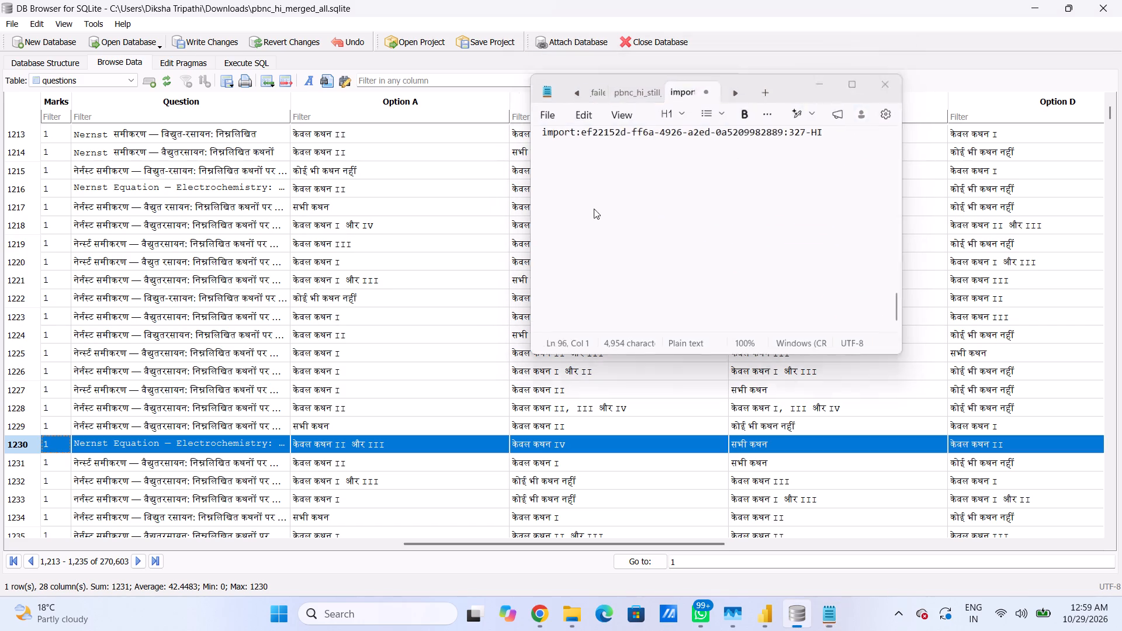
Copy row 1236, whose question begins with "Nernst", into the Notepad list, keeping only its ID ending in 331-HI on its own line.
scroll(335, 393, down, 2)
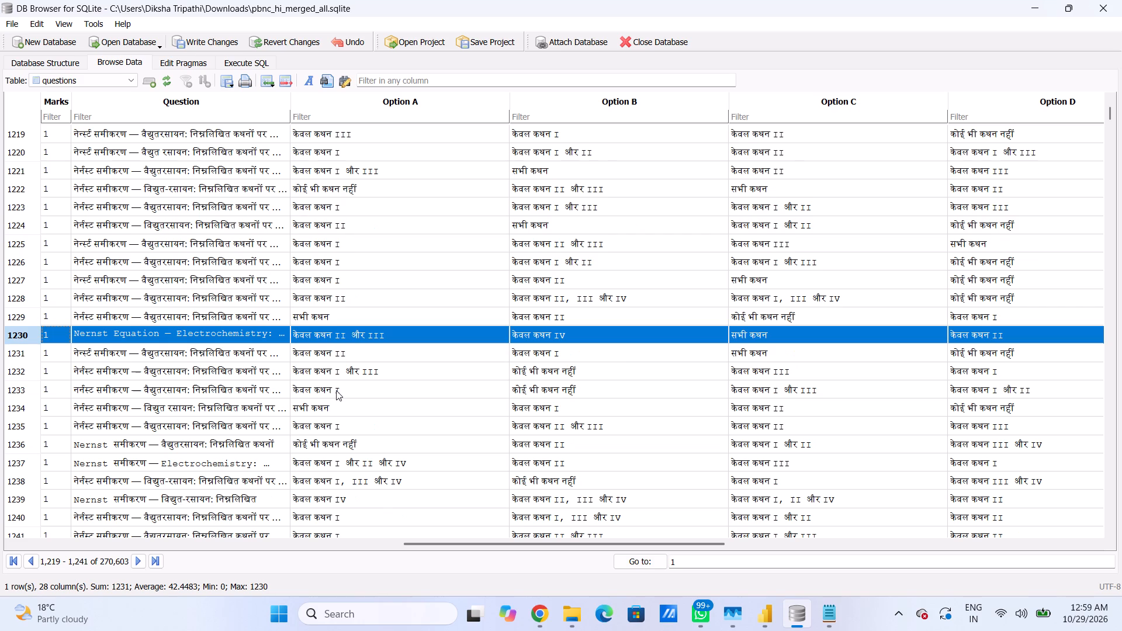
click(29, 445)
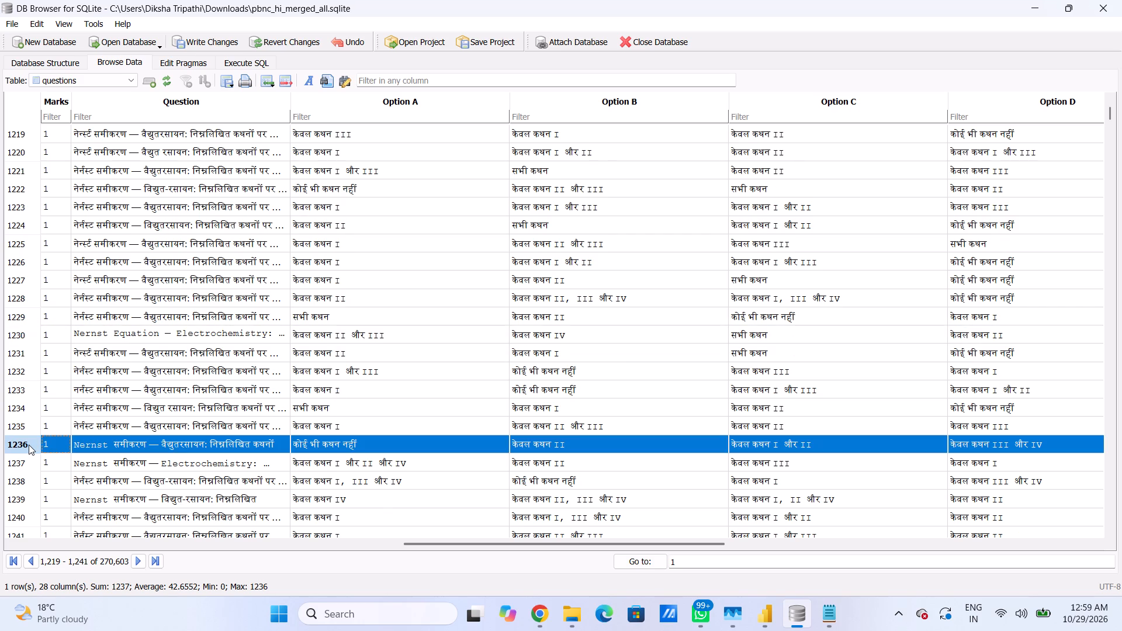
key(ctrl+c)
click(834, 613)
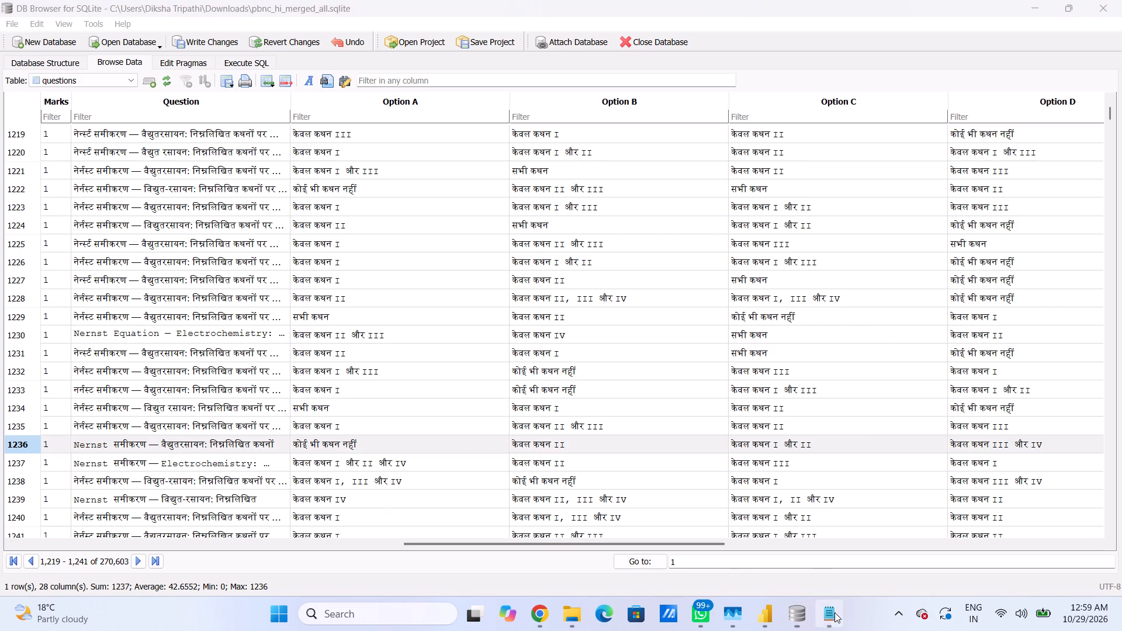
key(ctrl+v)
scroll(566, 215, up, 2)
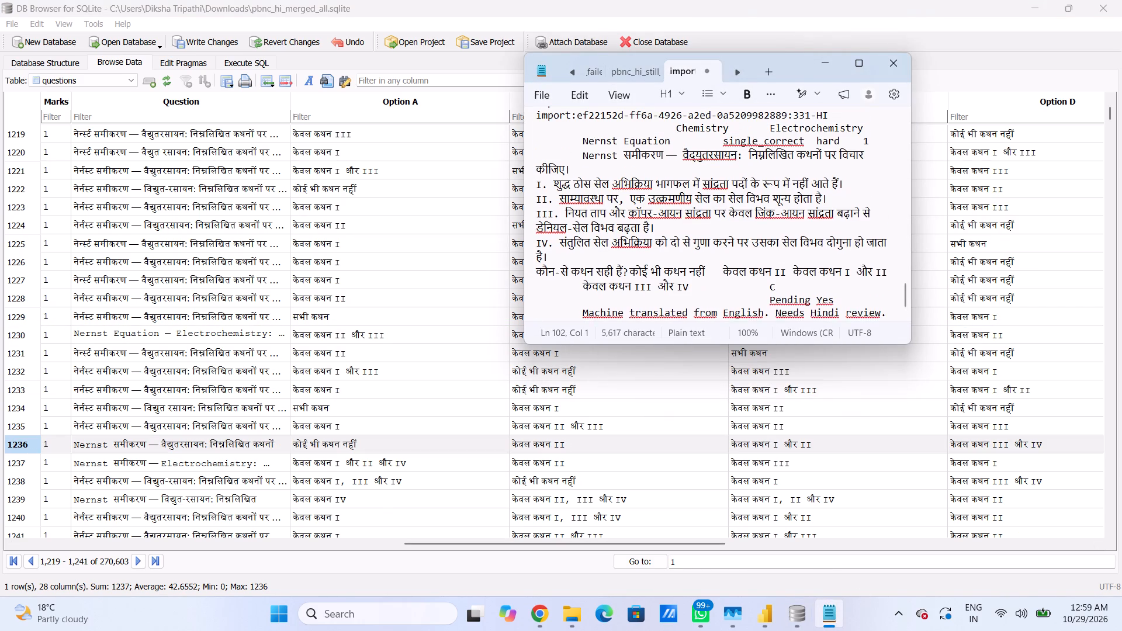
drag(541, 174, 798, 273)
scroll(709, 241, down, 3)
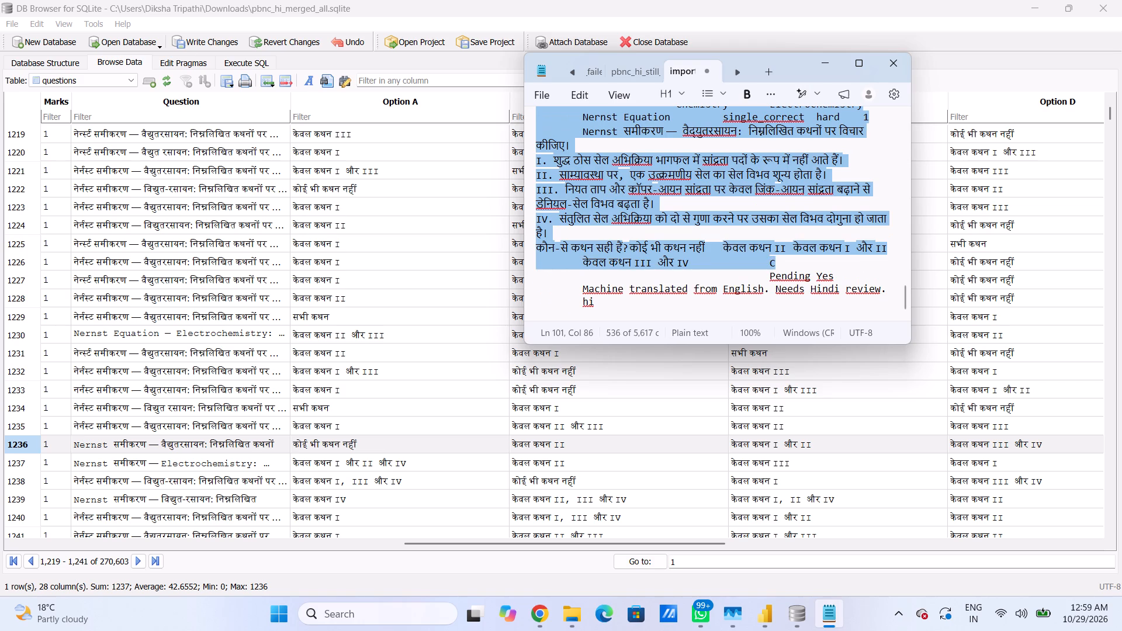
scroll(798, 273, down, 2)
drag(798, 273, 847, 319)
key(BackSpace)
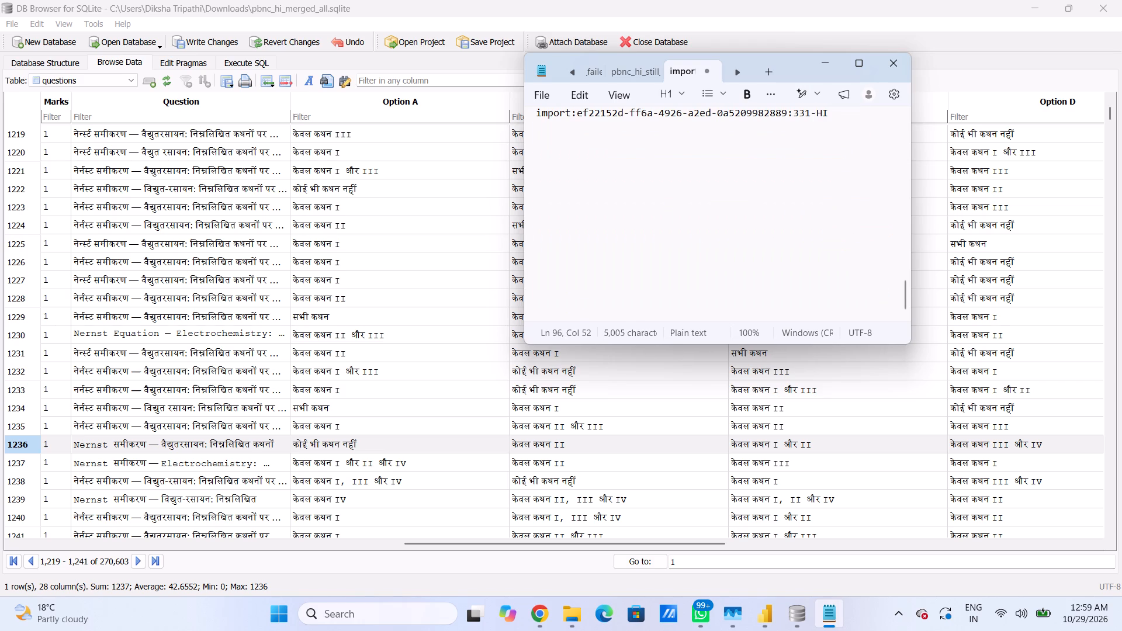
key(Return)
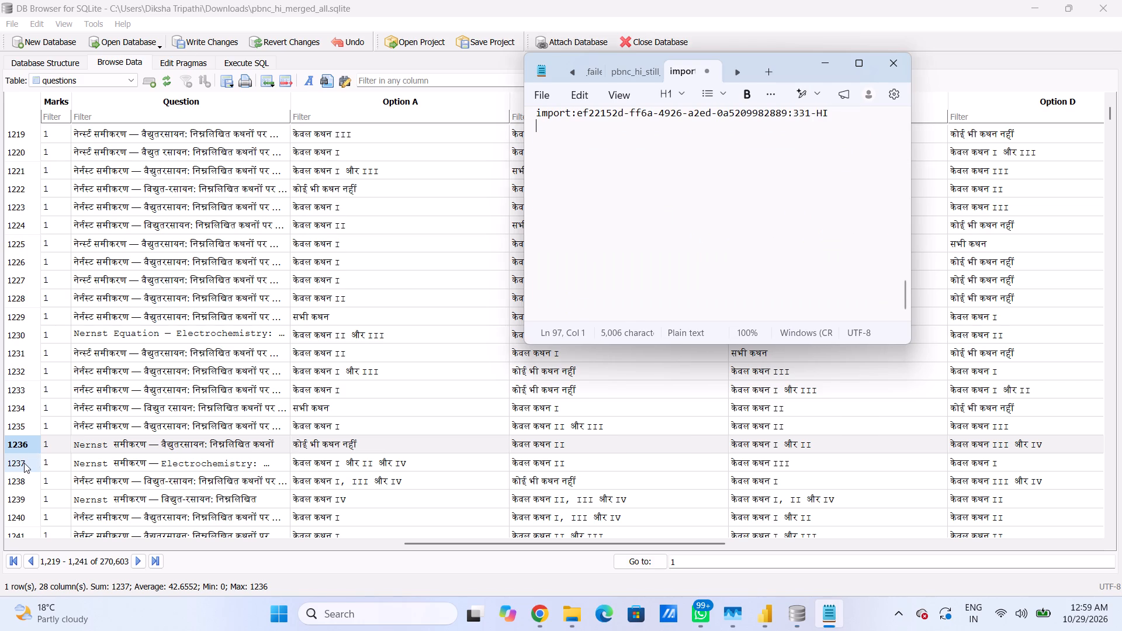
Copy row 1237, whose question contains "Nernst" and "Electrochemistry", into the Notepad list, keeping only its ID ending in 334-HI.
click(24, 463)
key(ctrl+c)
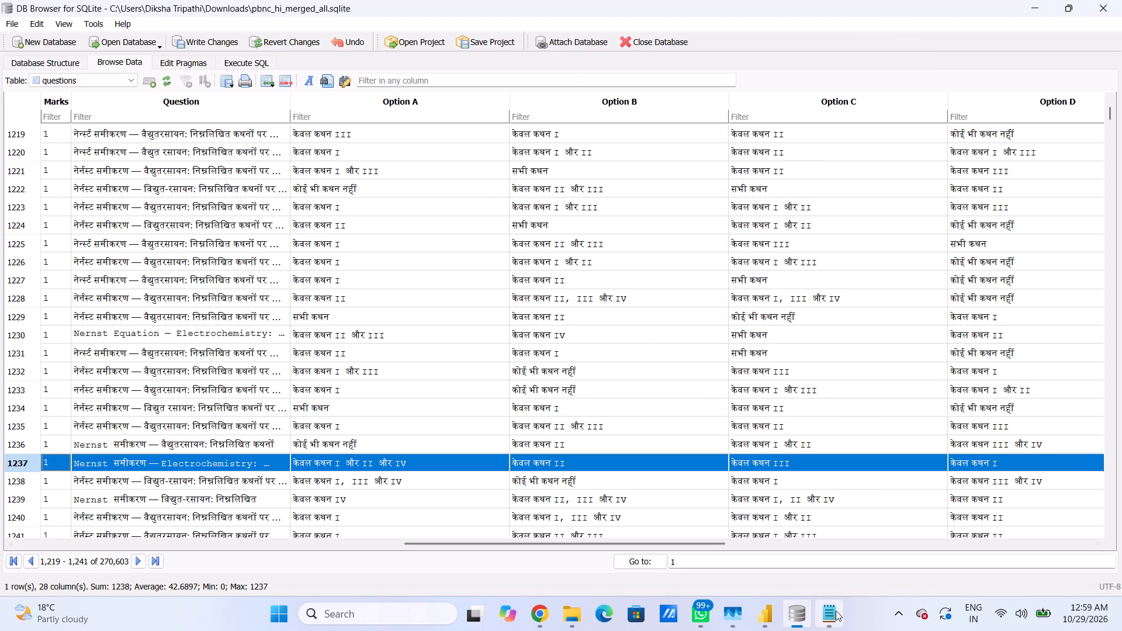
click(834, 615)
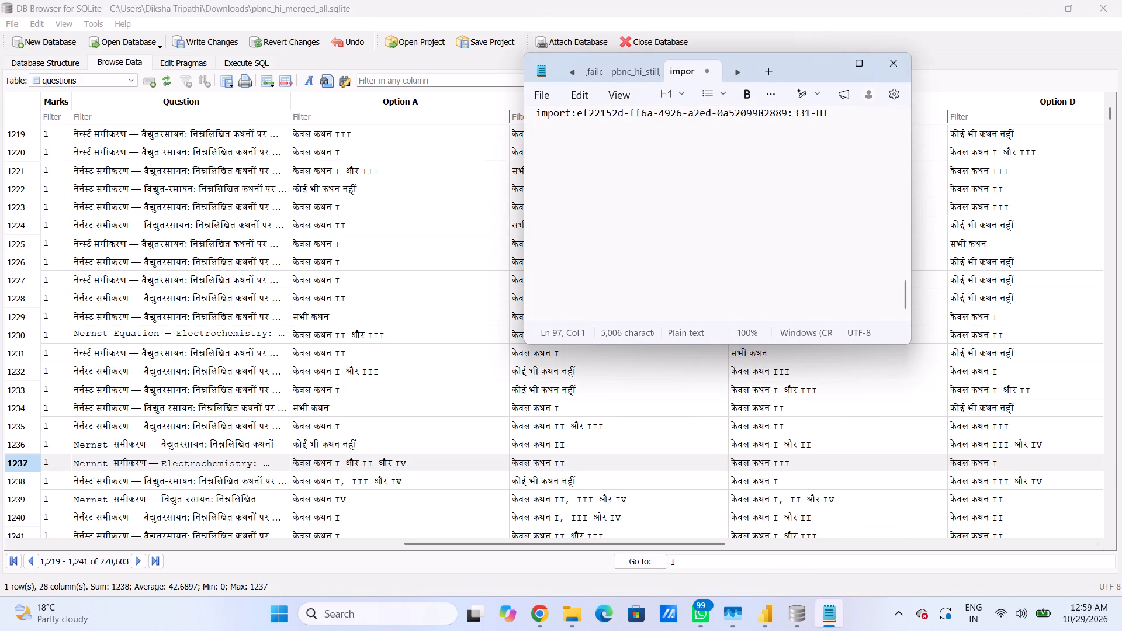
key(ctrl+v)
drag(540, 137, 887, 315)
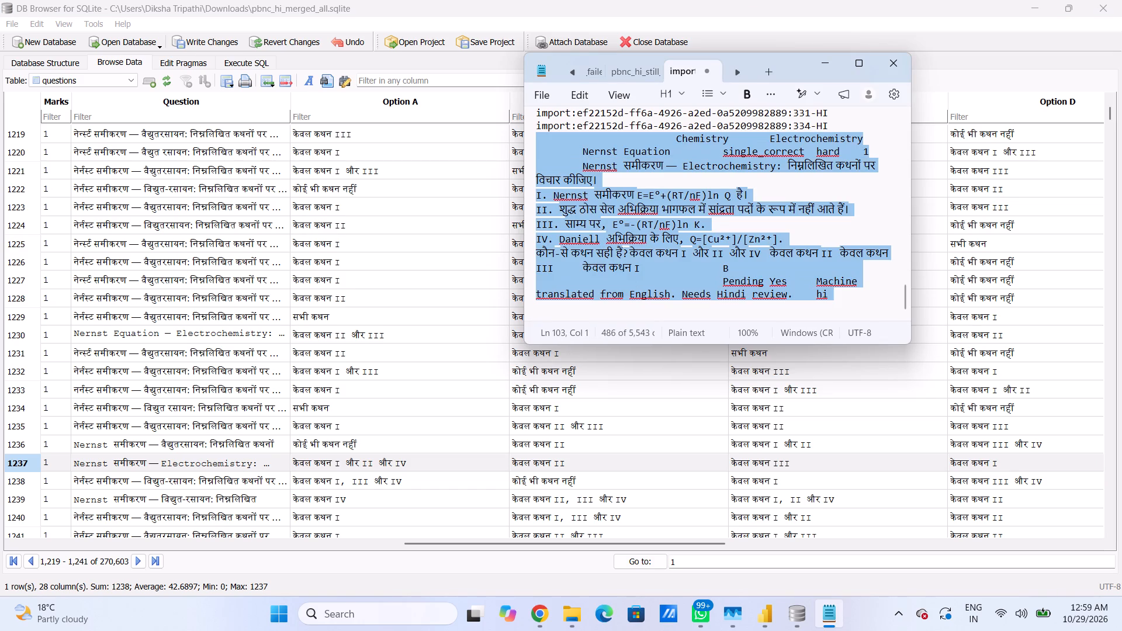
drag(887, 315, 895, 323)
key(BackSpace)
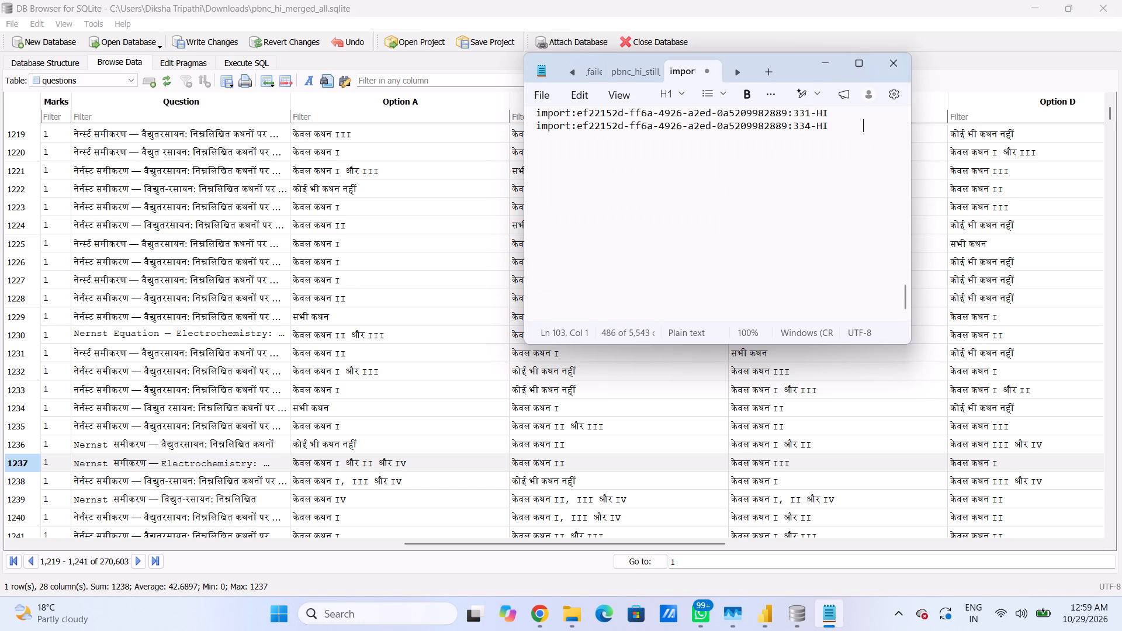
Copy row 1239, whose question begins with "Nernst", into the Notepad list, keeping only its ID ending in 339-HI on its own line.
click(27, 503)
key(ctrl+c)
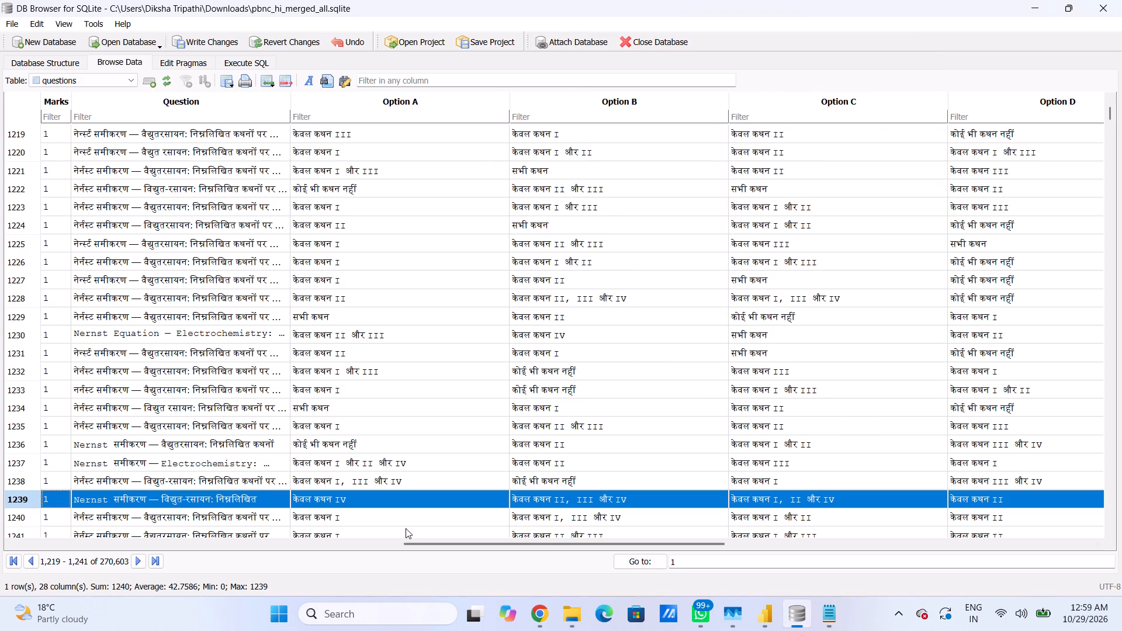
click(835, 605)
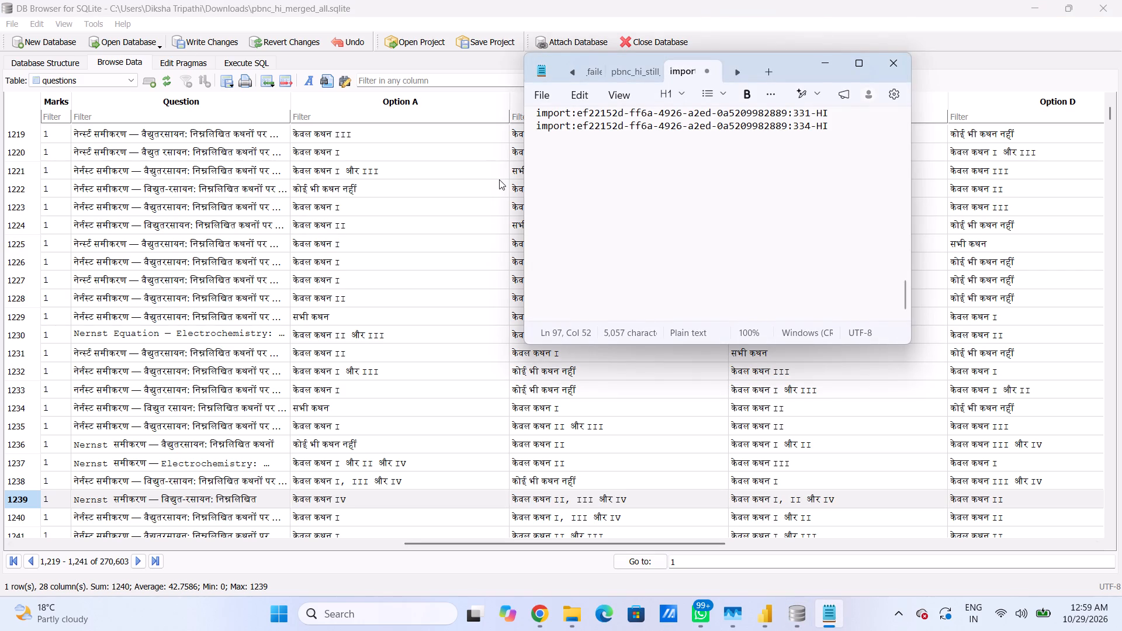
key(Return)
key(ctrl+v)
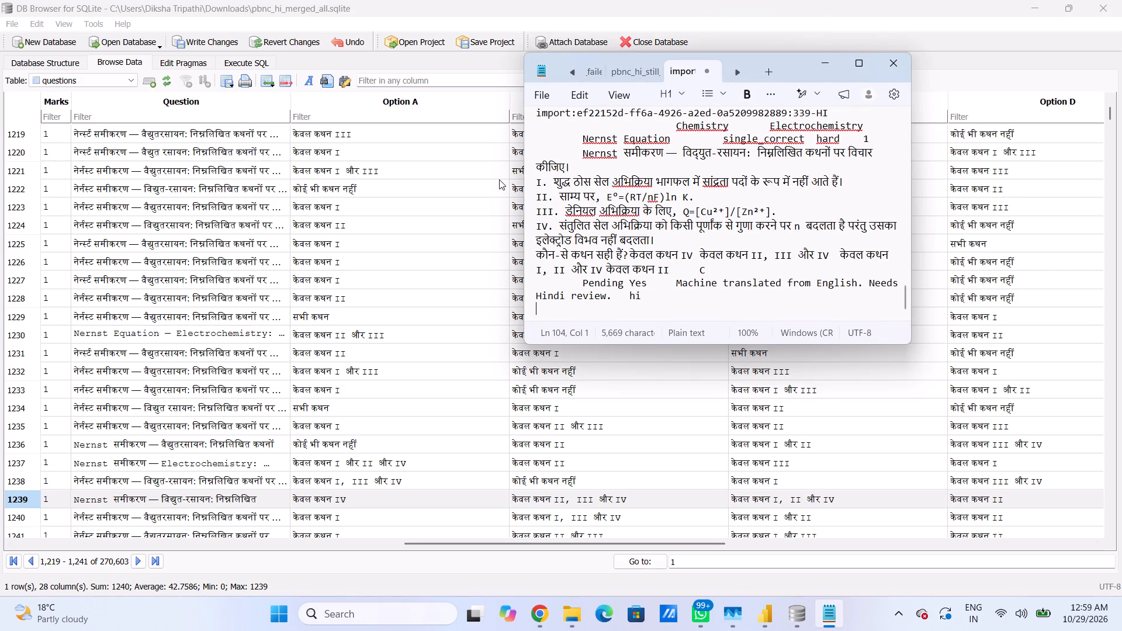
drag(538, 125, 722, 285)
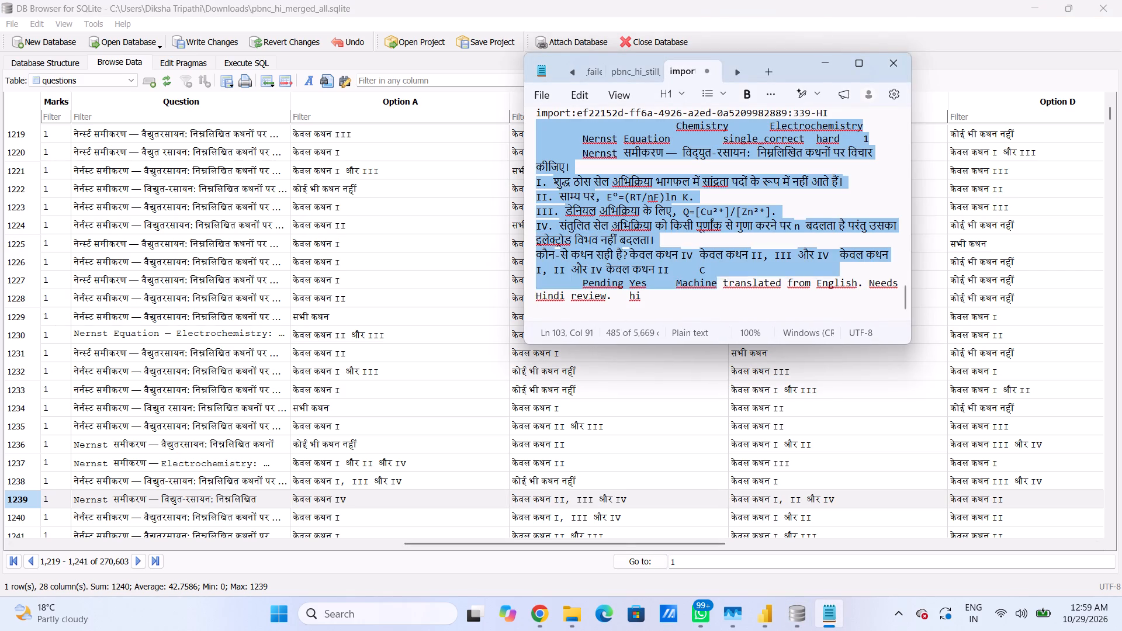
drag(722, 285, 750, 305)
key(BackSpace)
key(Return)
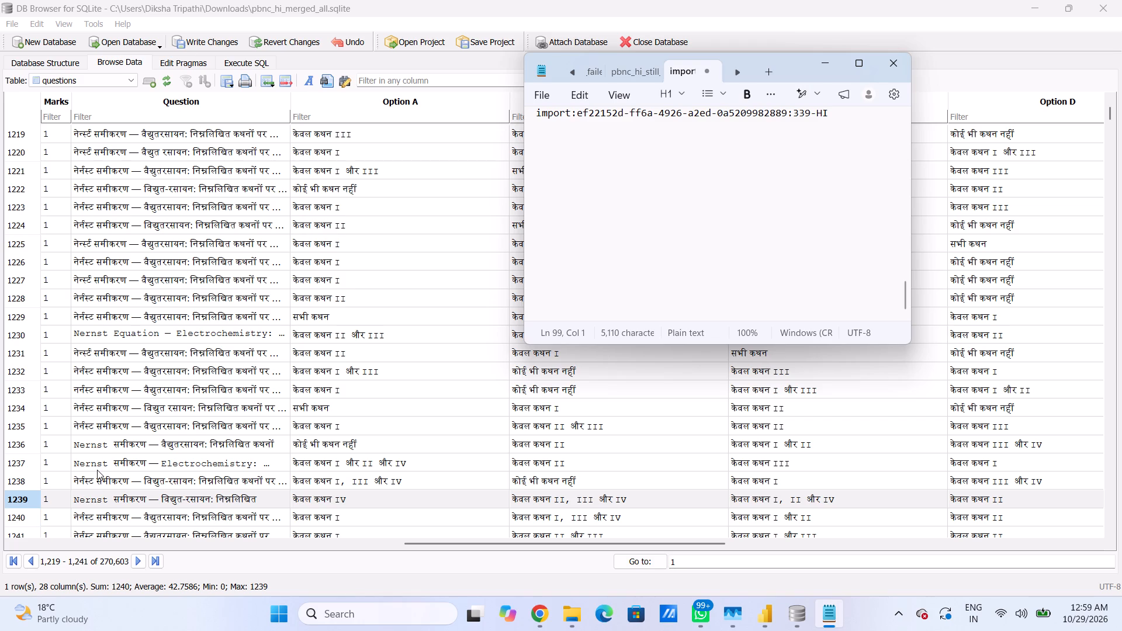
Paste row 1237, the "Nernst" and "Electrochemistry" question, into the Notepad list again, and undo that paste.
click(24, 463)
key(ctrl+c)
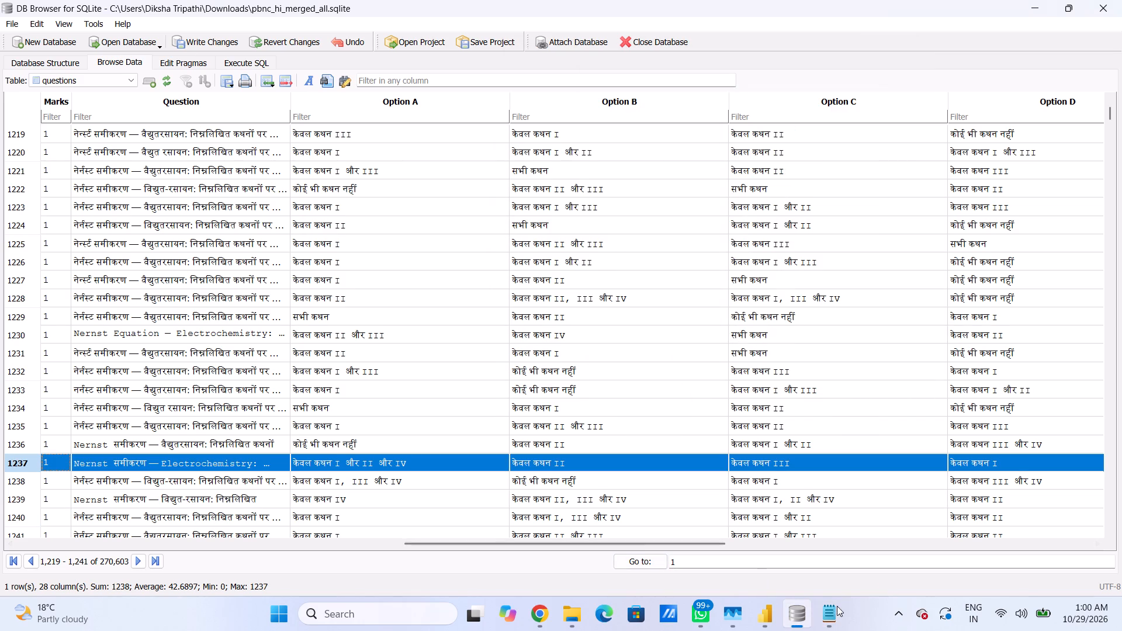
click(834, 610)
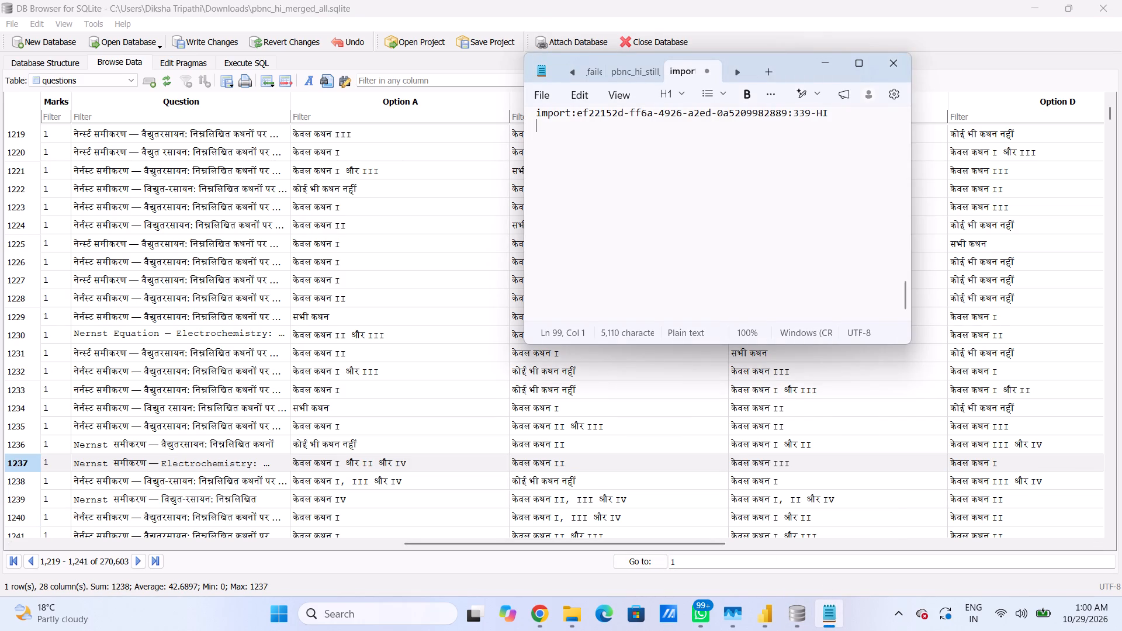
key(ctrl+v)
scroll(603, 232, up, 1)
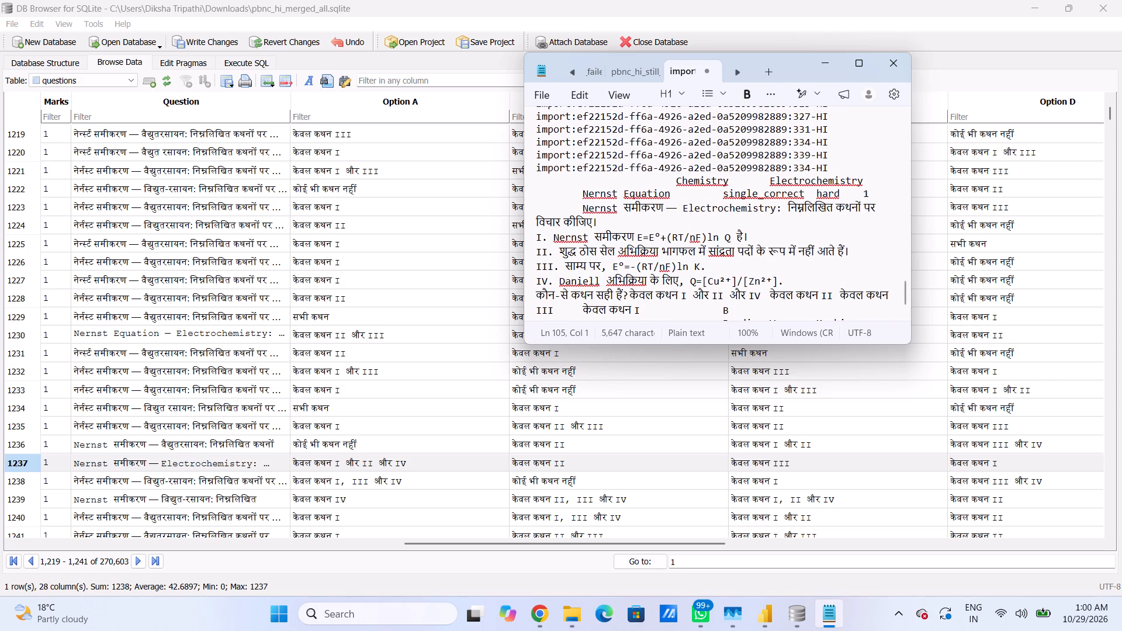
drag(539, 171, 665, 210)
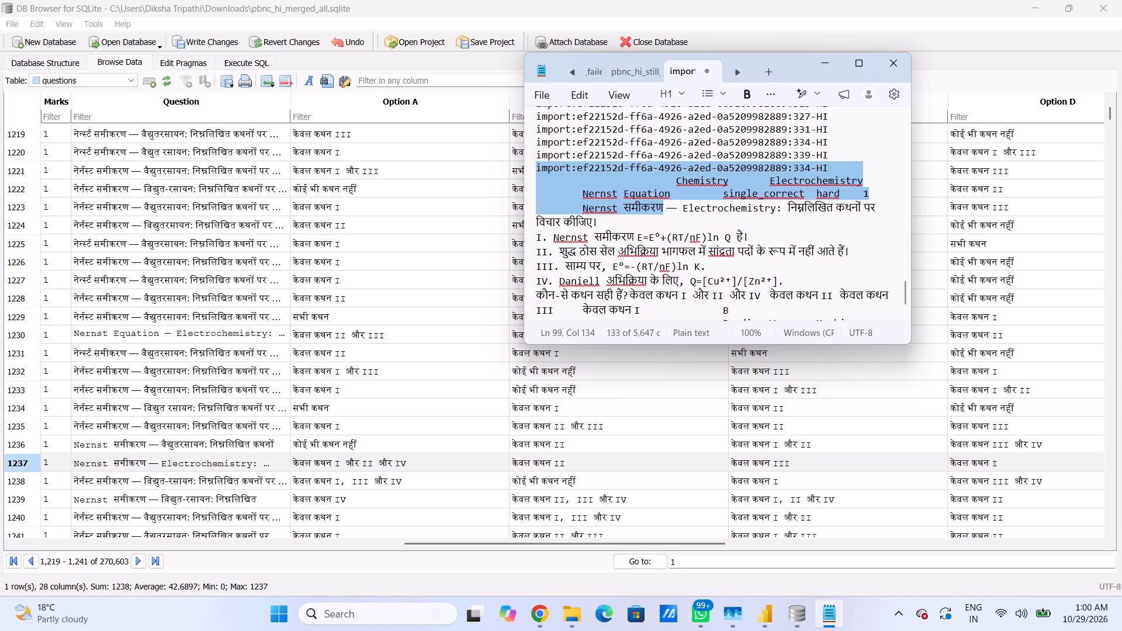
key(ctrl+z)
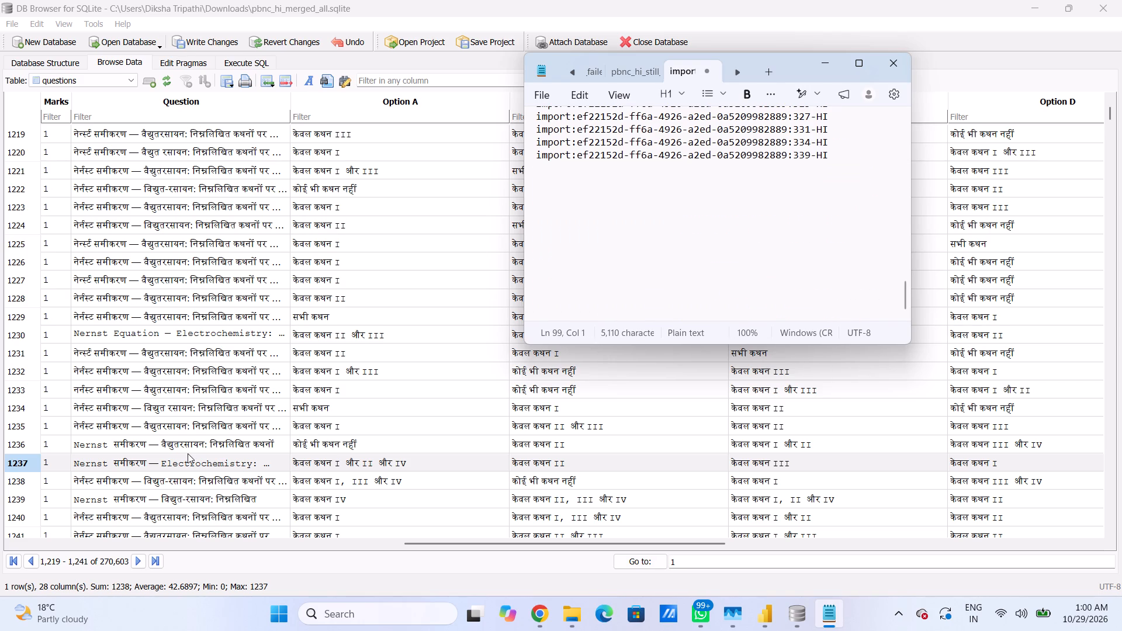
Copy row 1243, whose question begins with "Nernst", into the Notepad list, keeping only its ID ending in 336-HI on its own line.
scroll(188, 453, down, 1)
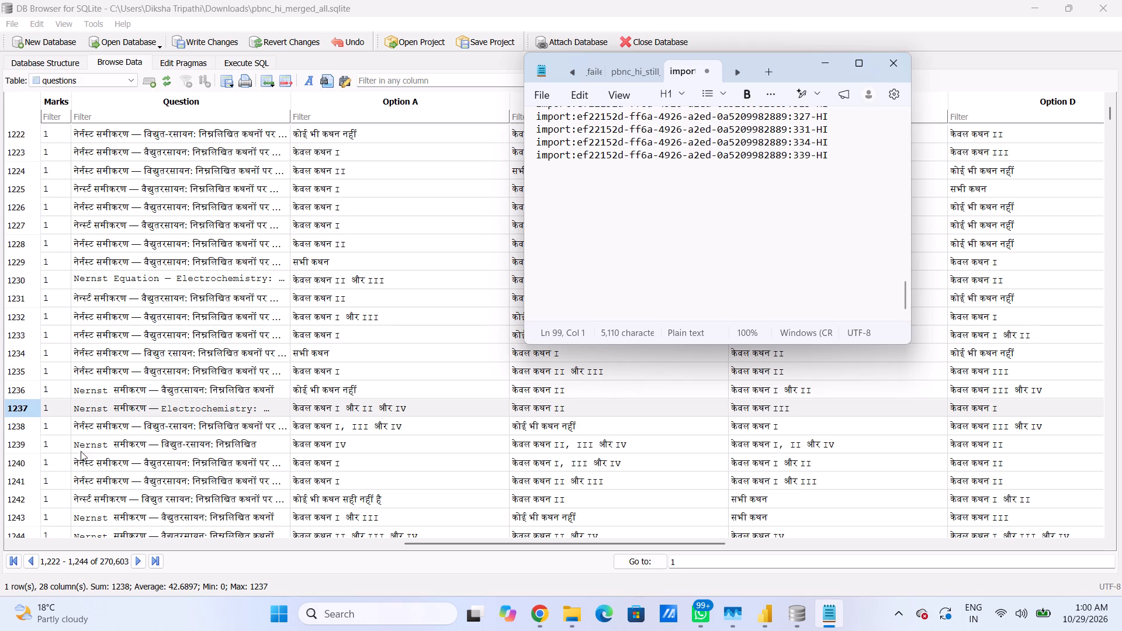
click(18, 517)
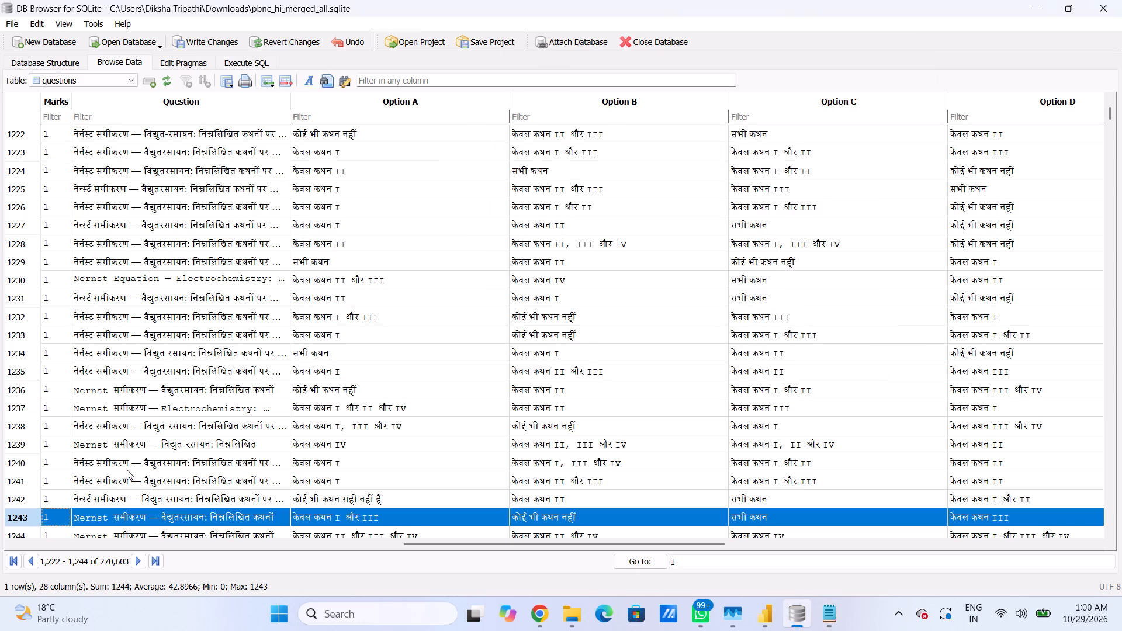
scroll(127, 470, down, 6)
scroll(122, 336, down, 2)
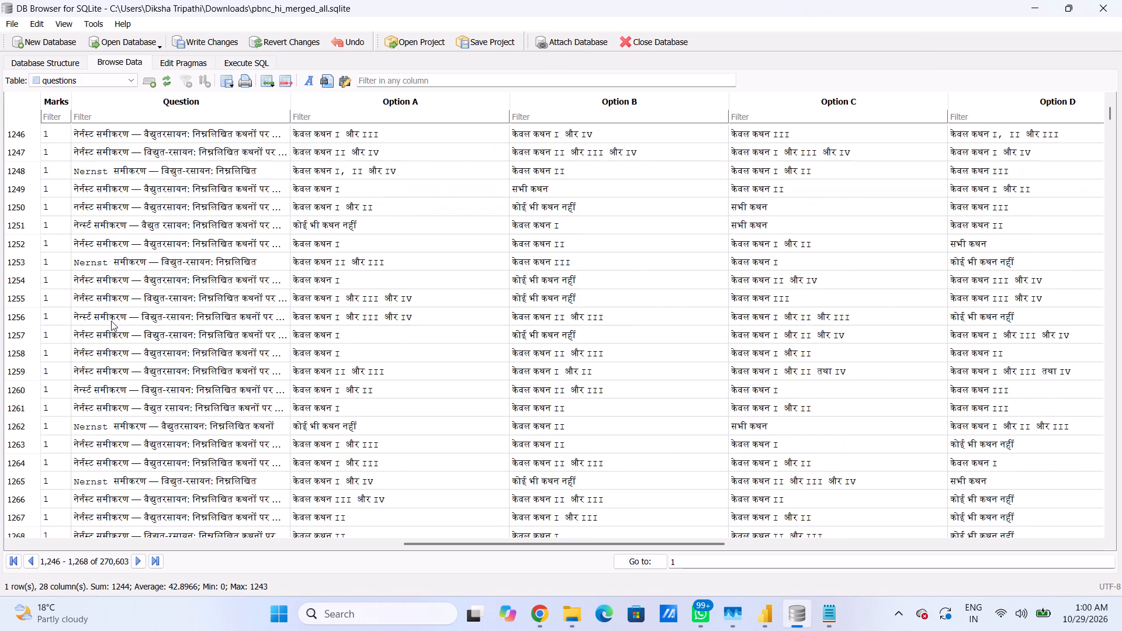
scroll(111, 323, up, 1)
scroll(27, 179, up, 1)
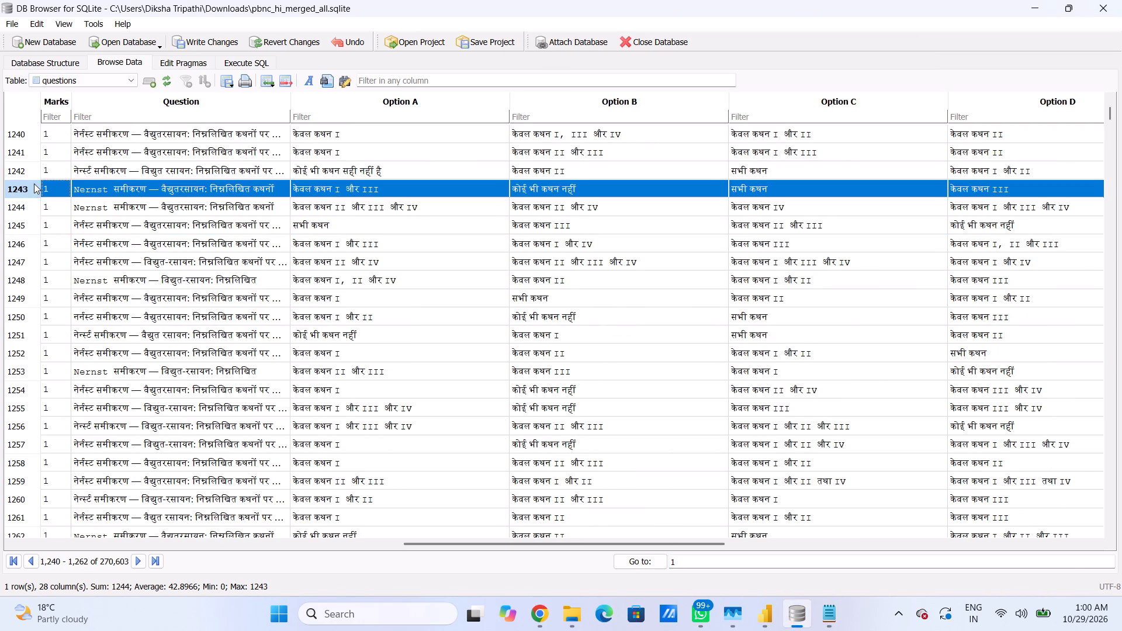
key(ctrl+c)
click(840, 623)
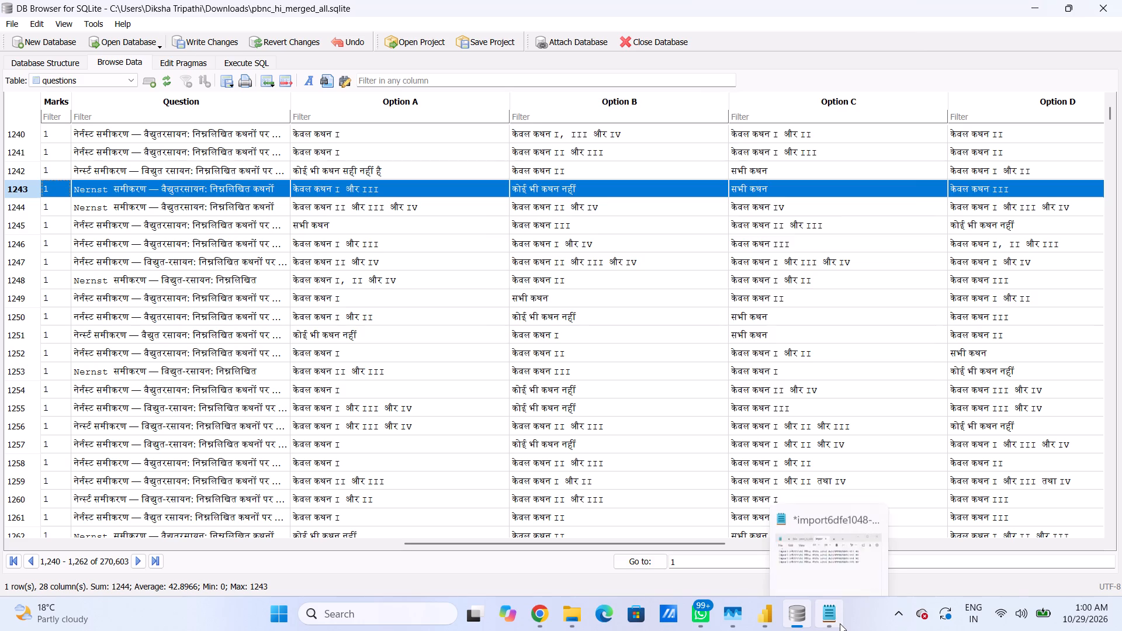
key(ctrl+v)
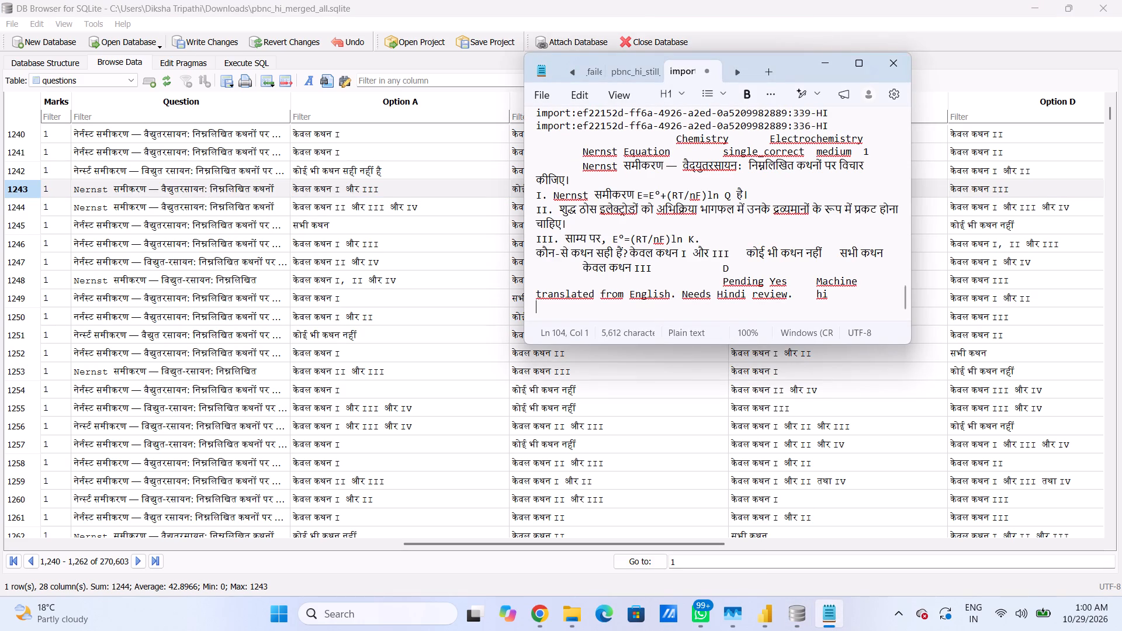
drag(538, 138, 887, 322)
key(BackSpace)
scroll(802, 236, up, 1)
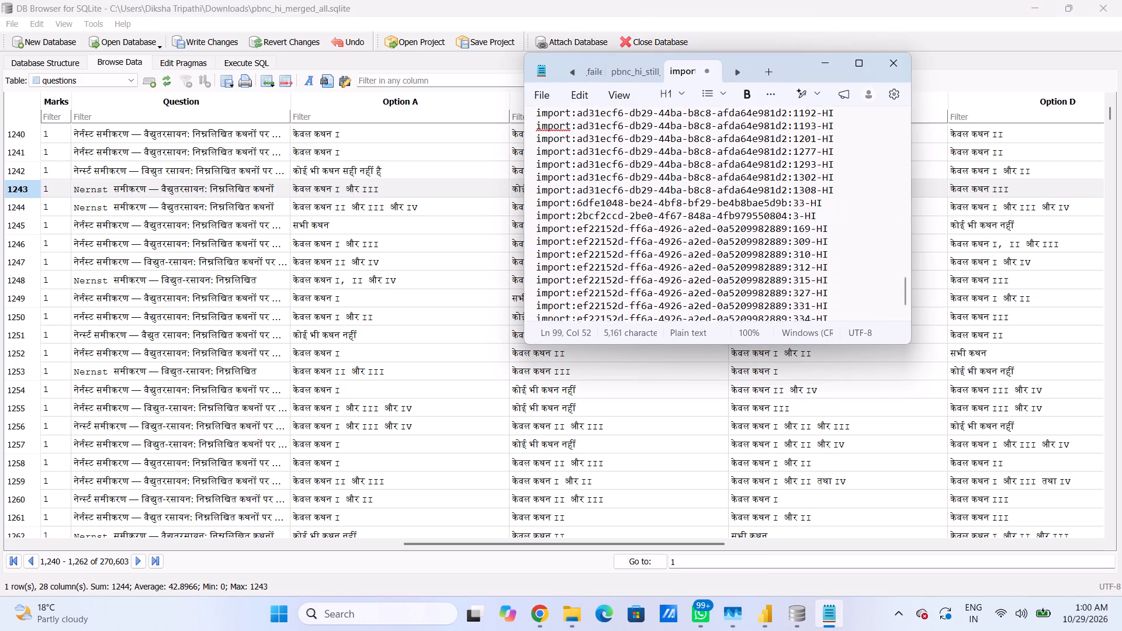
scroll(808, 231, down, 12)
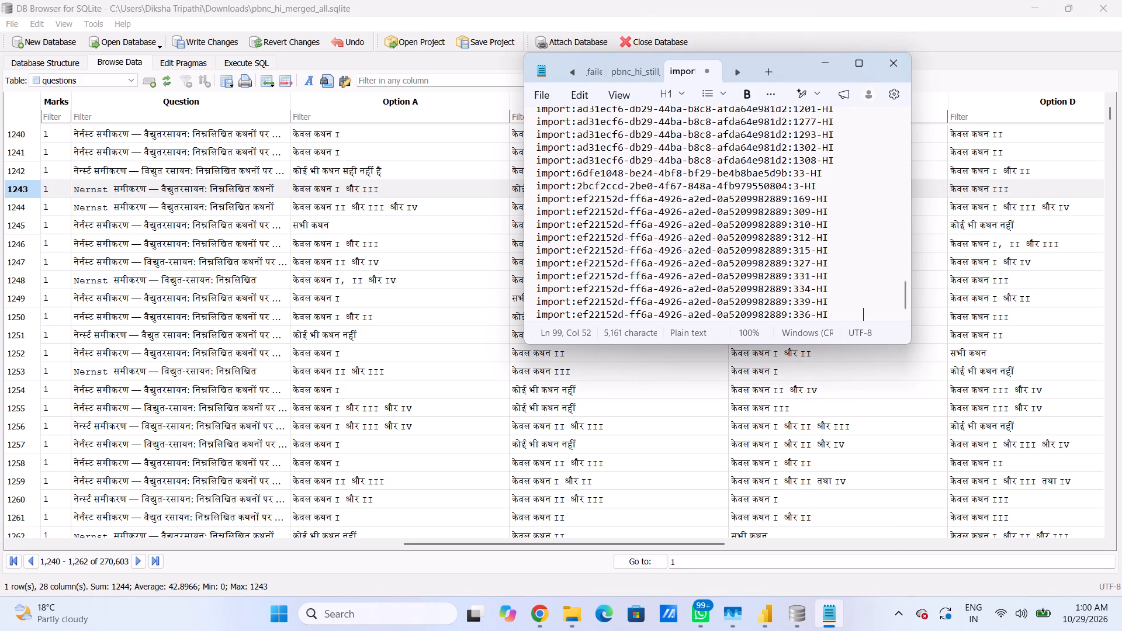
key(Return)
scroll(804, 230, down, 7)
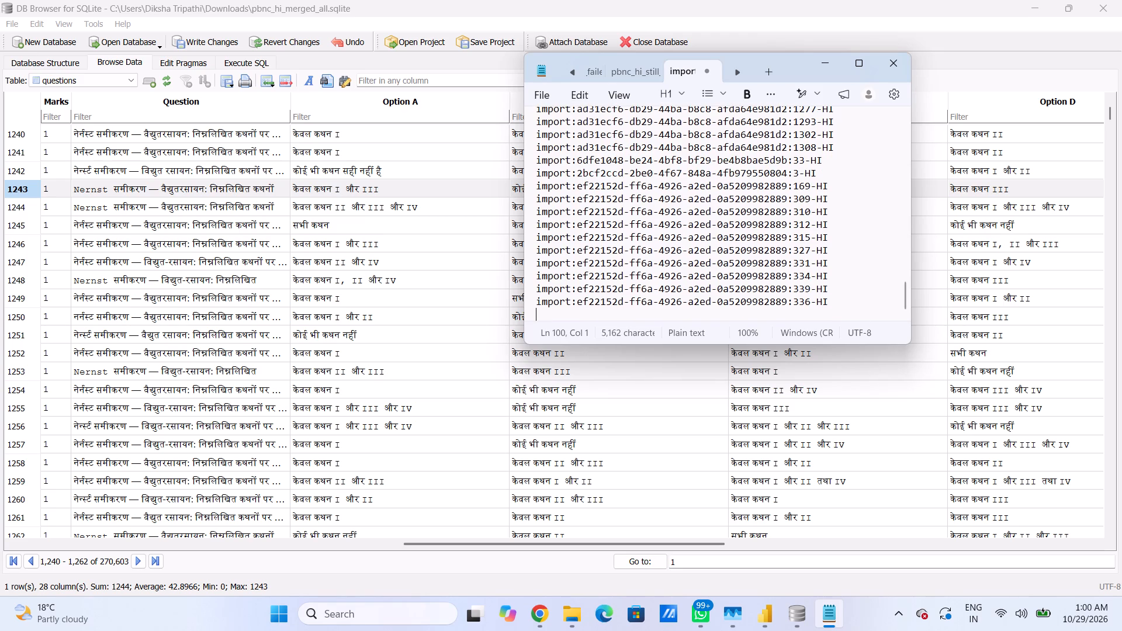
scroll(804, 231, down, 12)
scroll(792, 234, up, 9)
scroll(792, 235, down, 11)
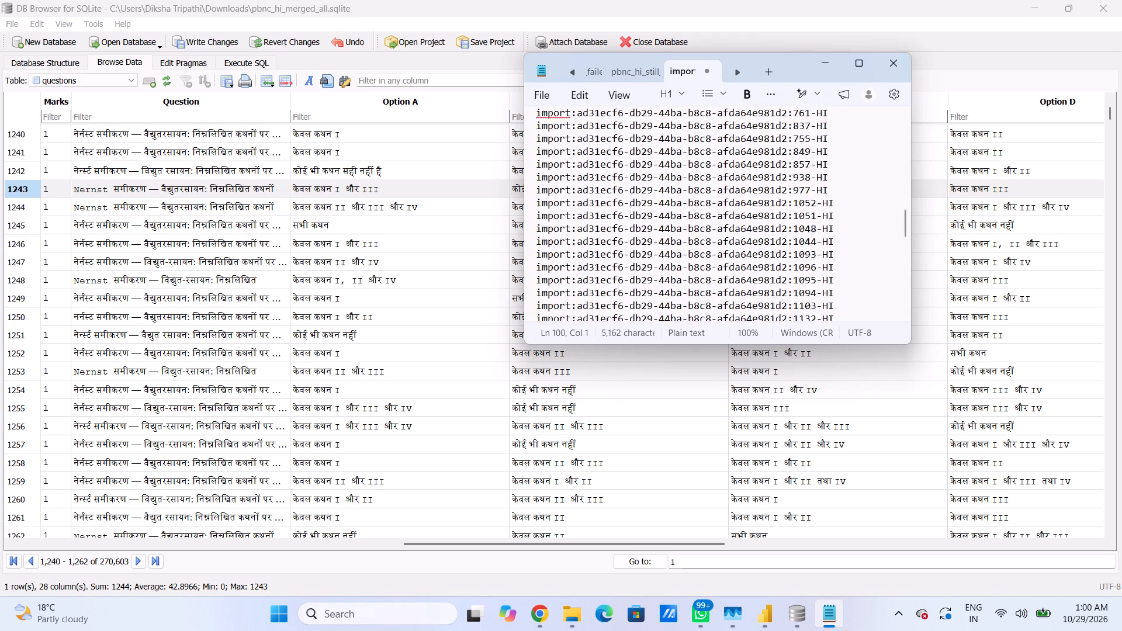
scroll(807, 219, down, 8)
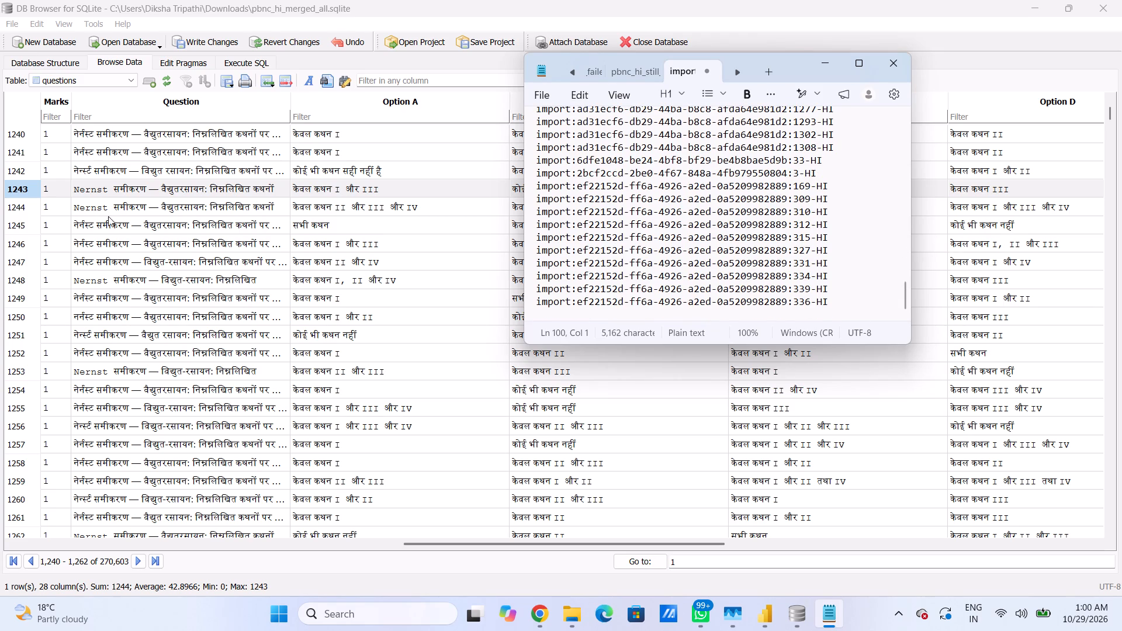
Copy row 1244, whose question begins with "Nernst", into the Notepad list, keeping only its ID ending in 342-HI on its own line.
click(27, 207)
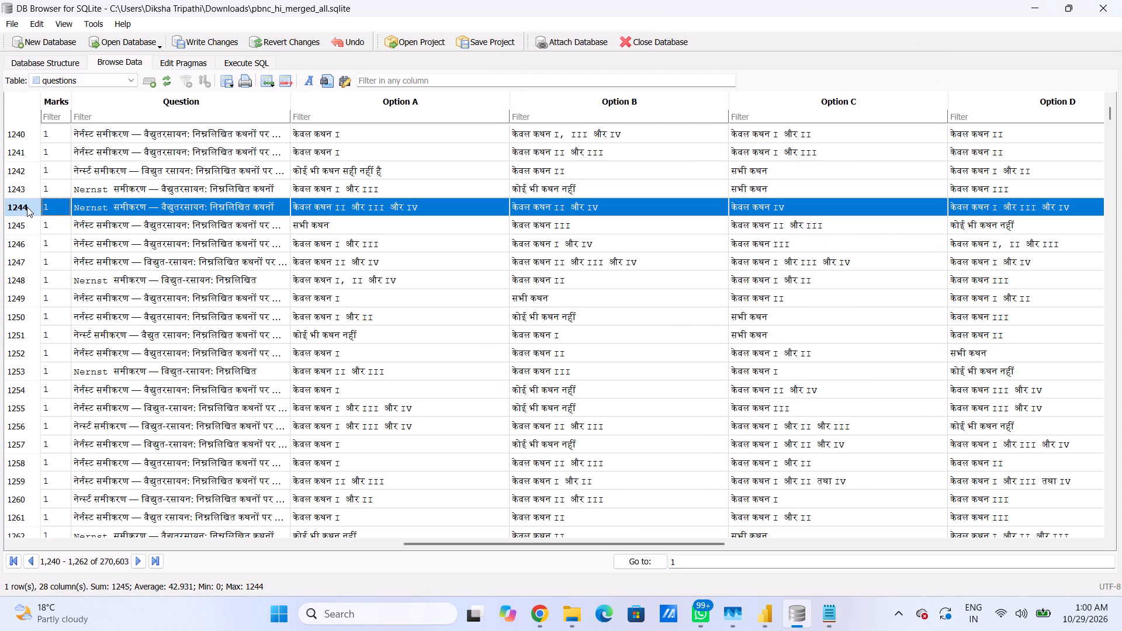
key(ctrl+c)
click(825, 614)
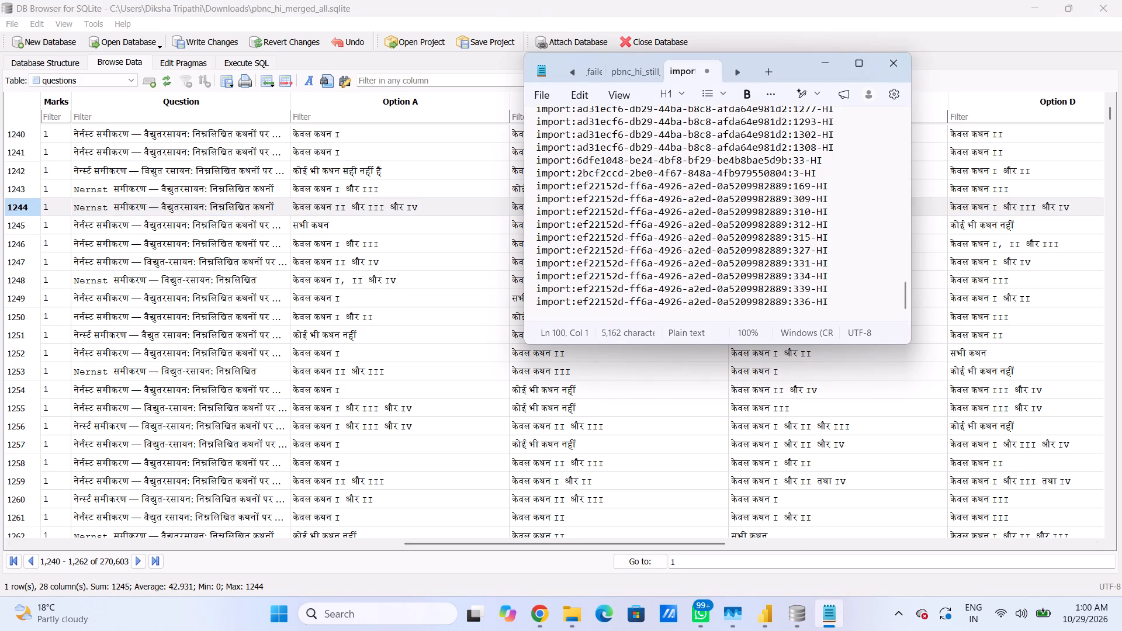
key(ctrl+v)
scroll(592, 239, up, 2)
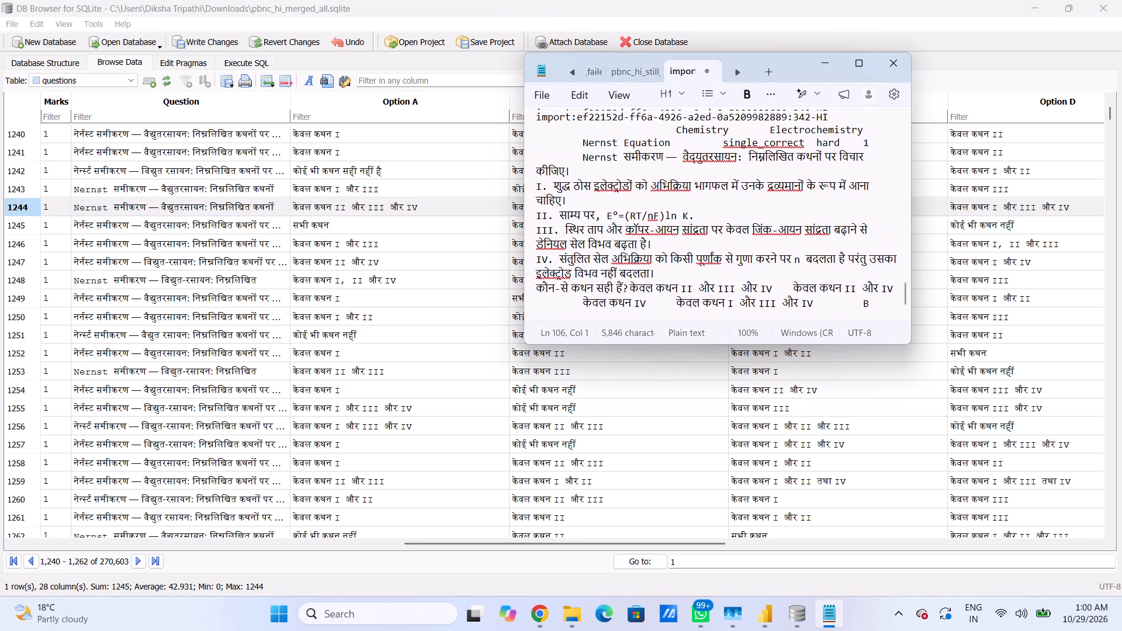
drag(540, 163, 620, 231)
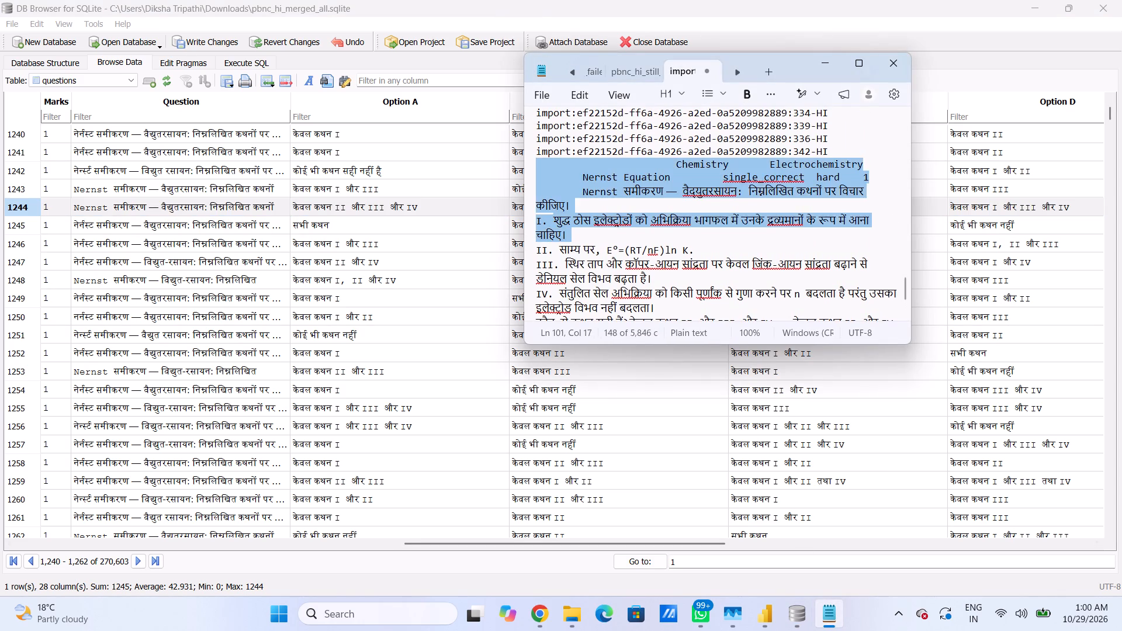
drag(620, 231, 715, 311)
scroll(621, 233, down, 8)
key(BackSpace)
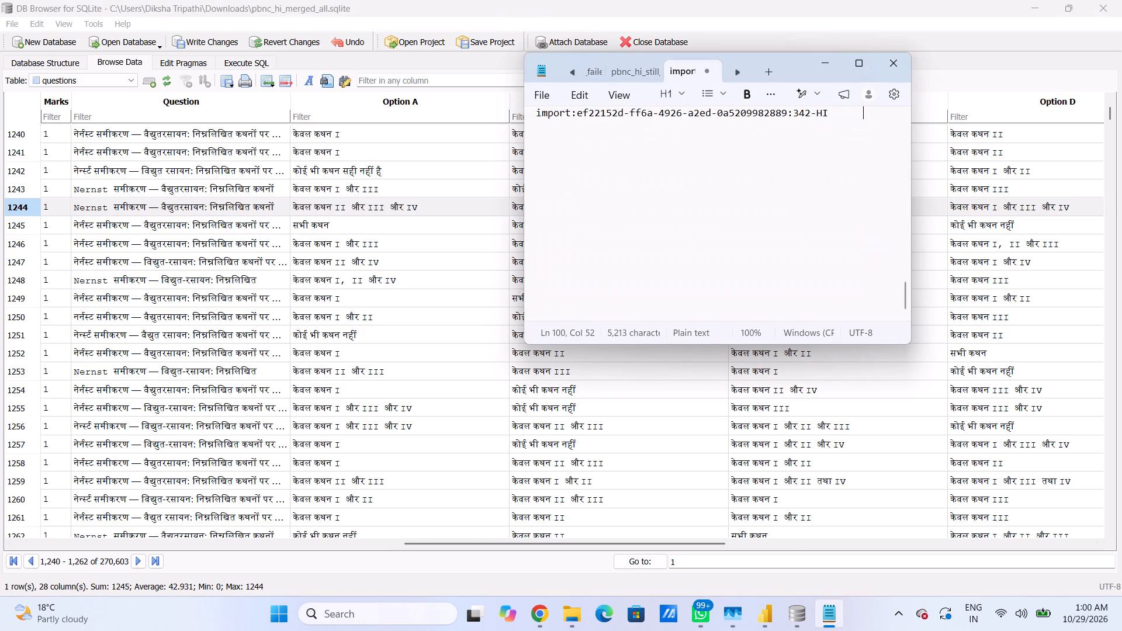
key(Return)
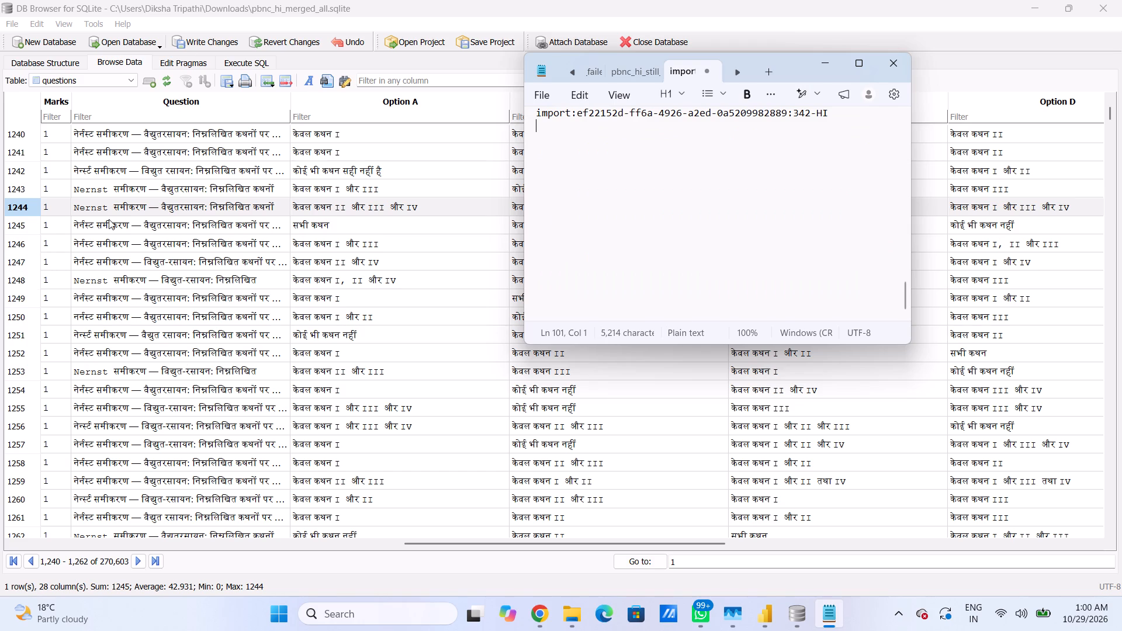
Copy row 1248, whose question begins with "Nernst", into the Notepad list, keeping only its ID ending in 347-HI on its own line.
click(28, 281)
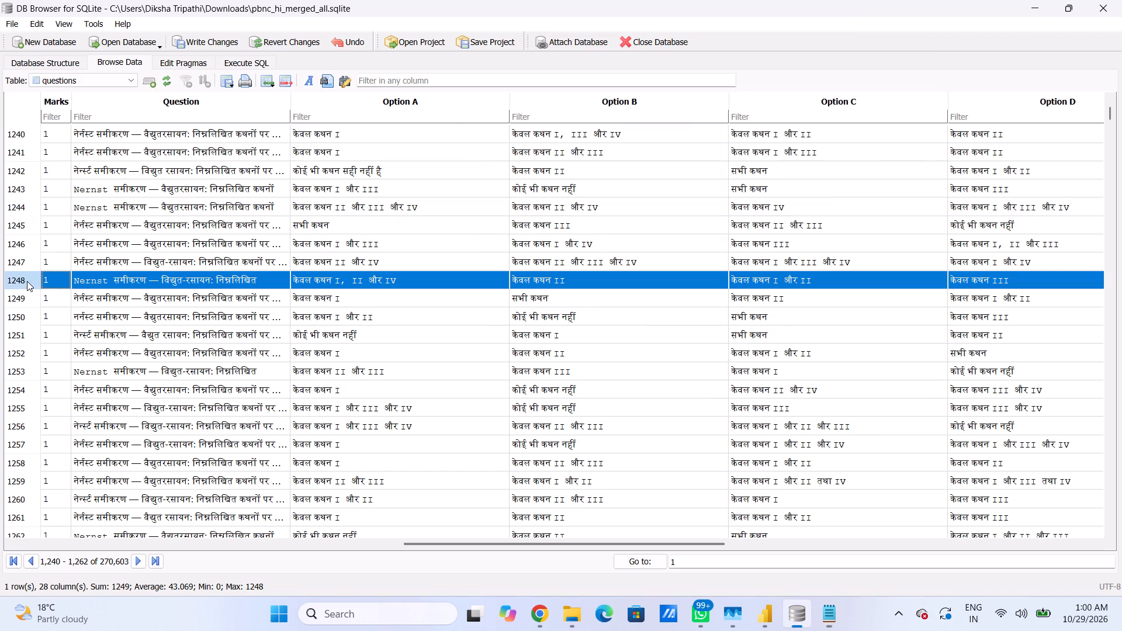
key(ctrl+c)
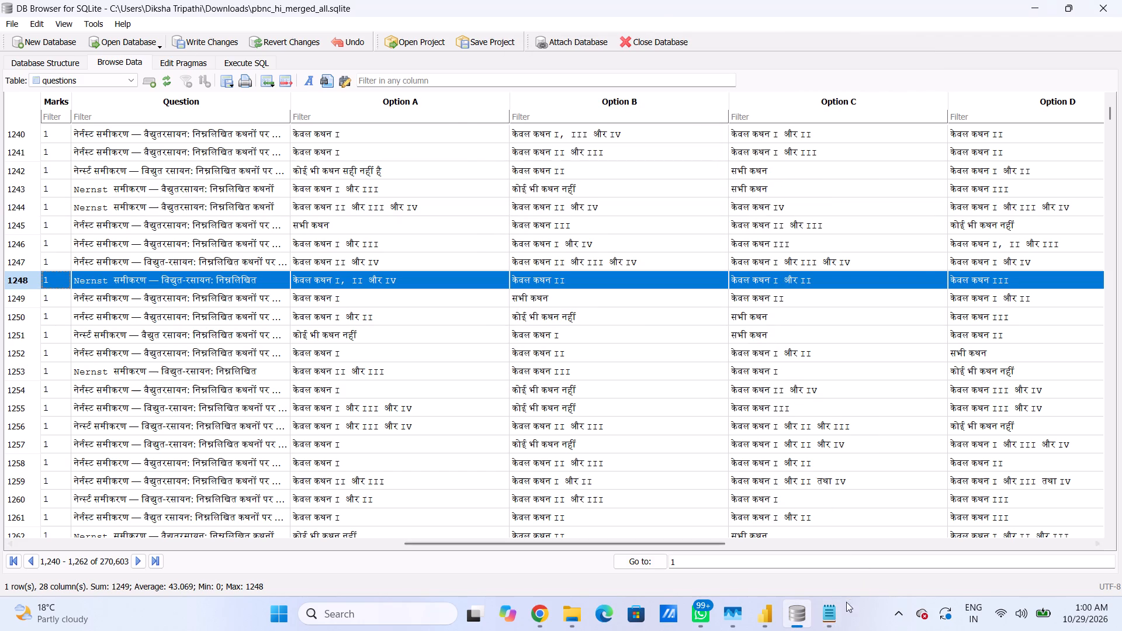
click(837, 611)
key(ctrl+v)
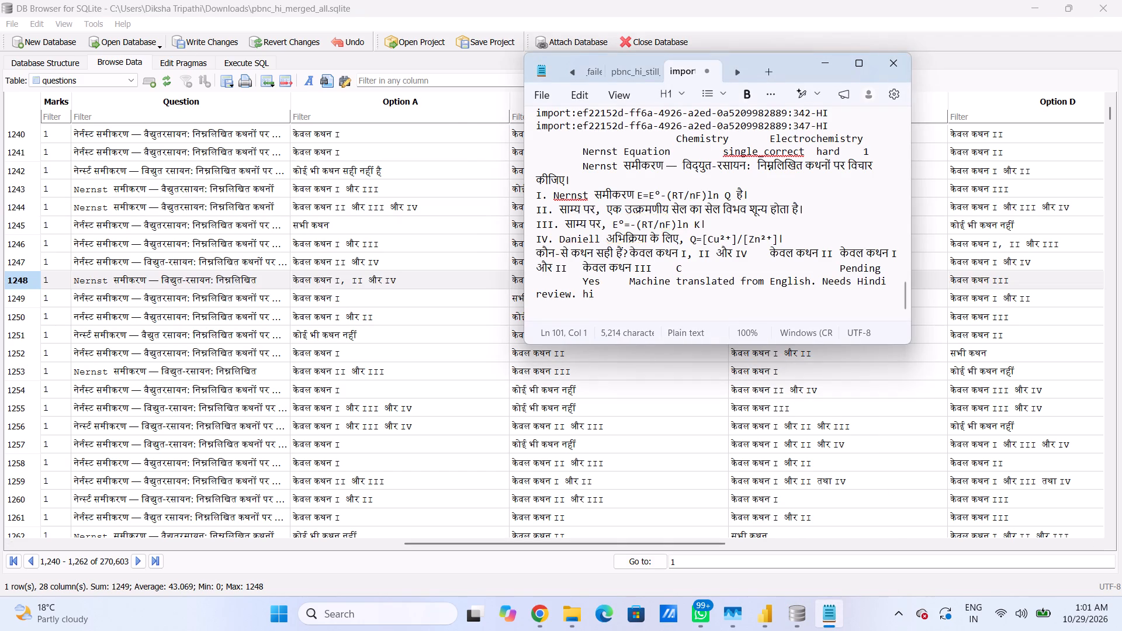
drag(535, 136, 726, 298)
key(BackSpace)
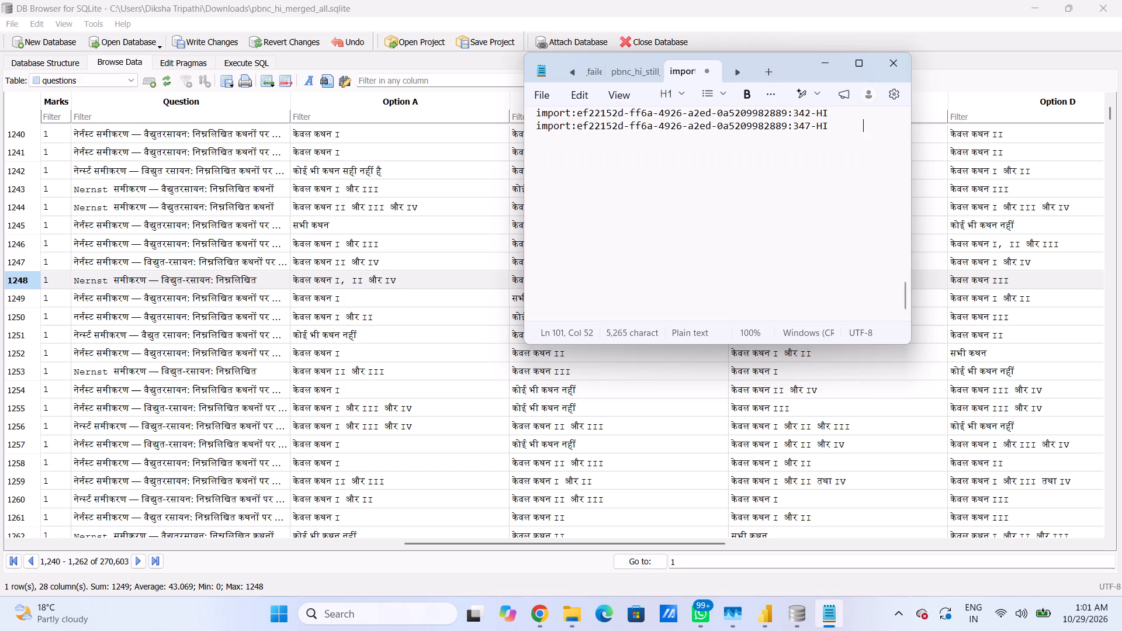
key(Return)
Copy row 1253, whose question begins with "Nernst", into the Notepad list, keeping only its ID ending in 348-HI on its own line.
click(20, 373)
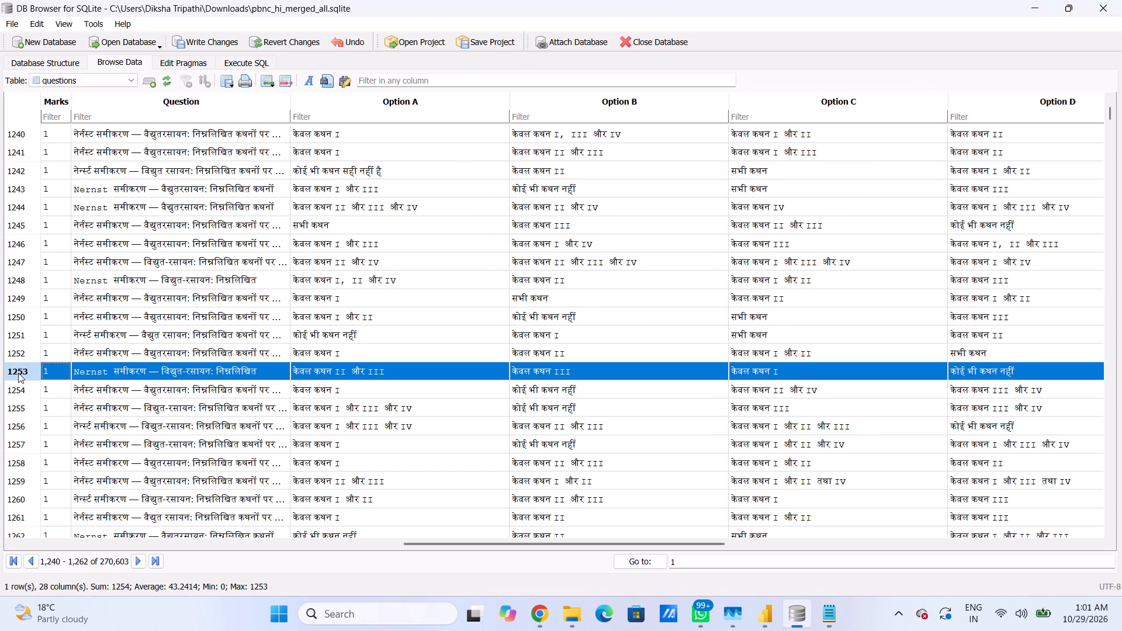
key(ctrl+c)
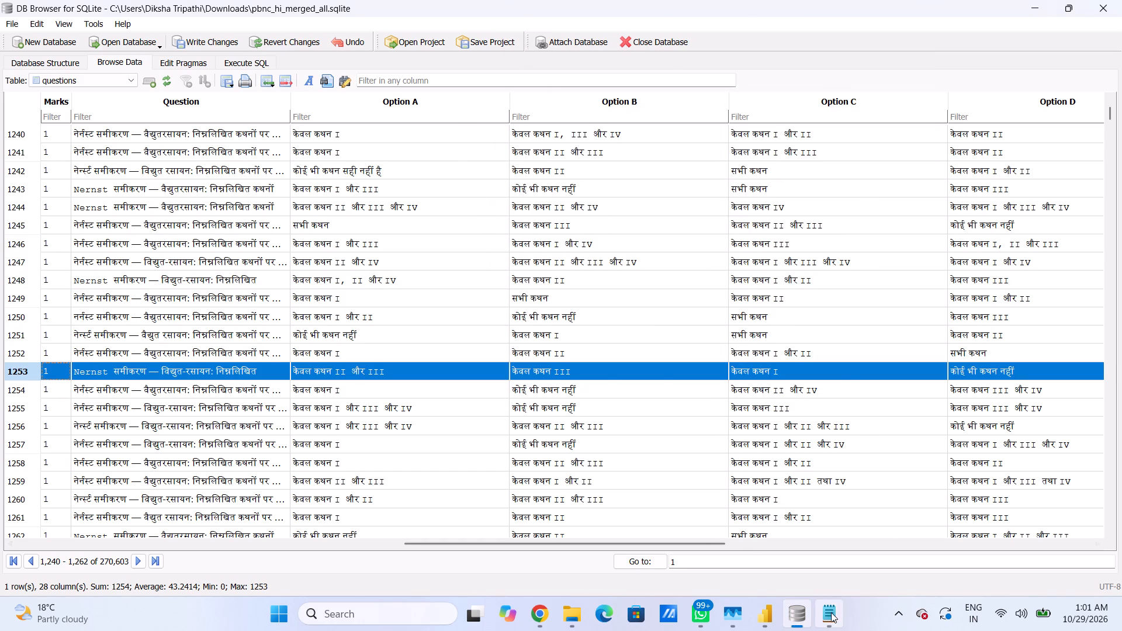
click(831, 612)
key(ctrl+v)
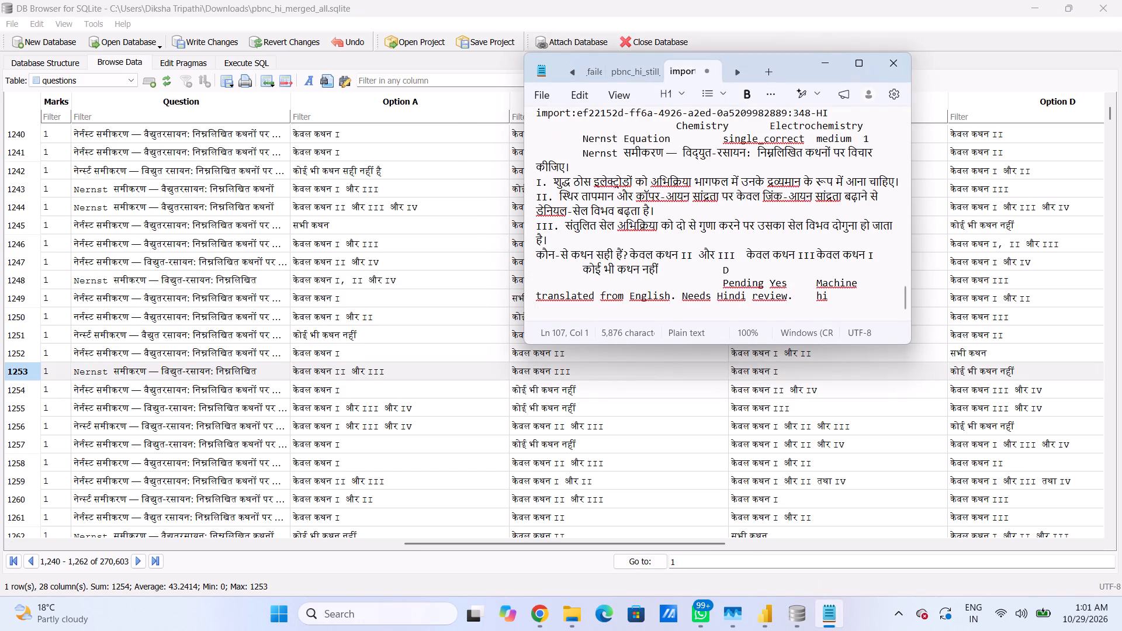
drag(539, 127, 1024, 359)
key(BackSpace)
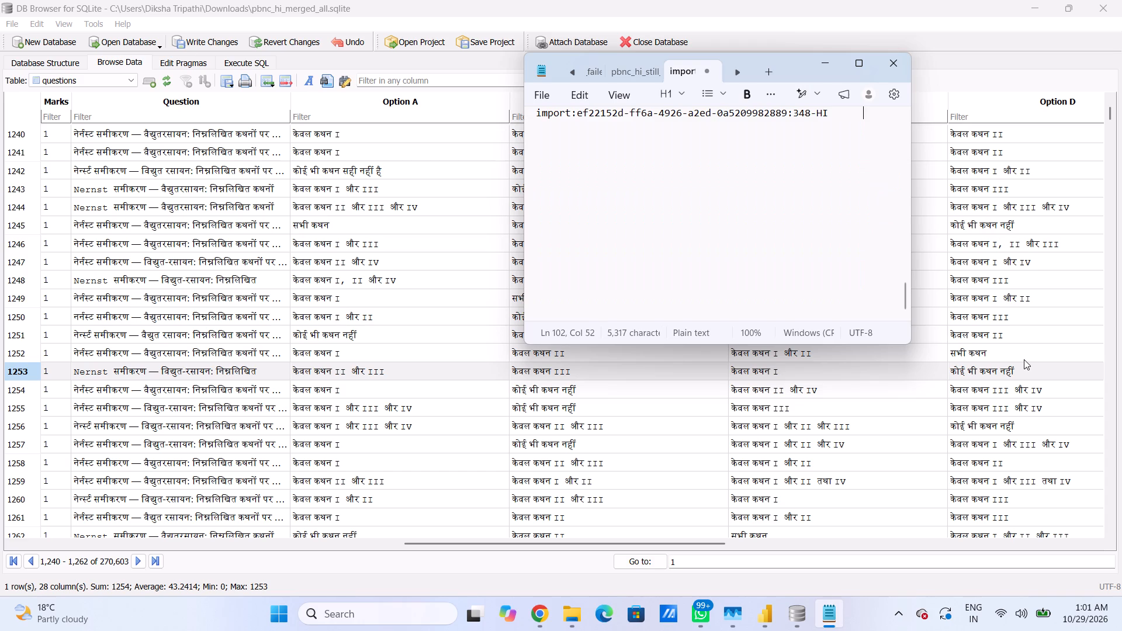
key(Return)
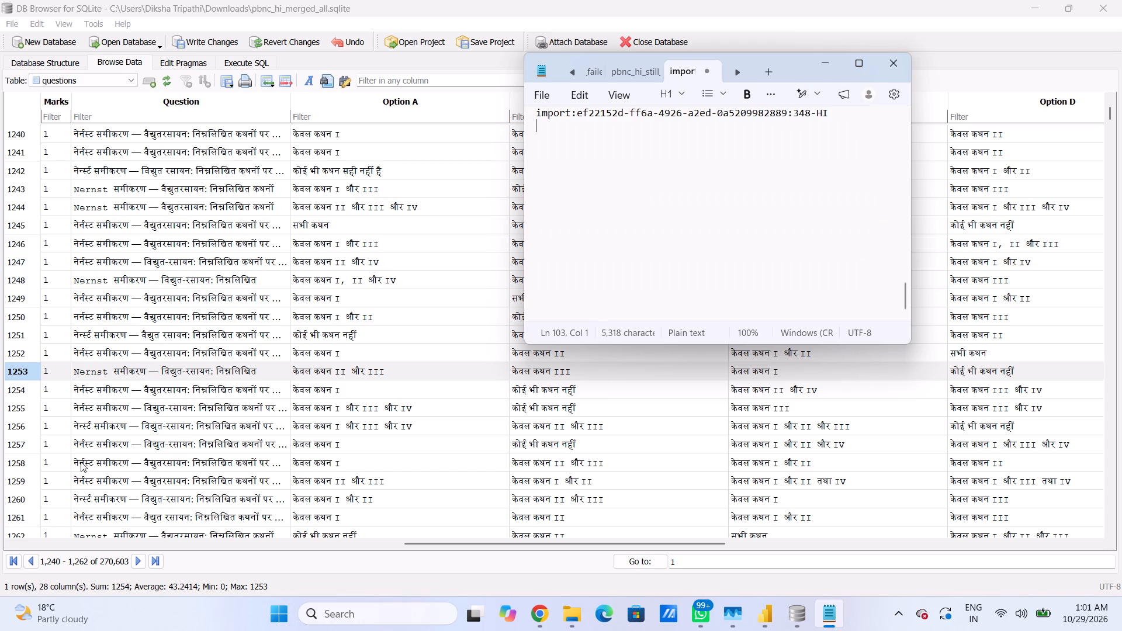
Copy row 1262, whose question begins with "Nernst", into the Notepad list, keeping only its ID ending in 359-HI on its own line.
scroll(84, 459, down, 4)
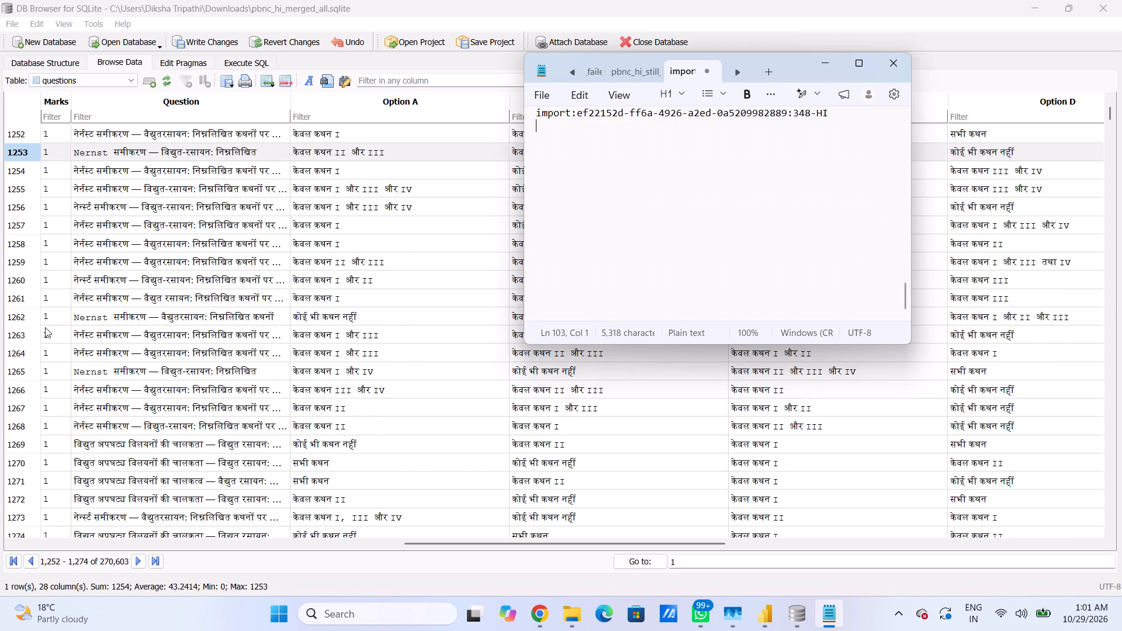
click(29, 319)
scroll(29, 318, down, 3)
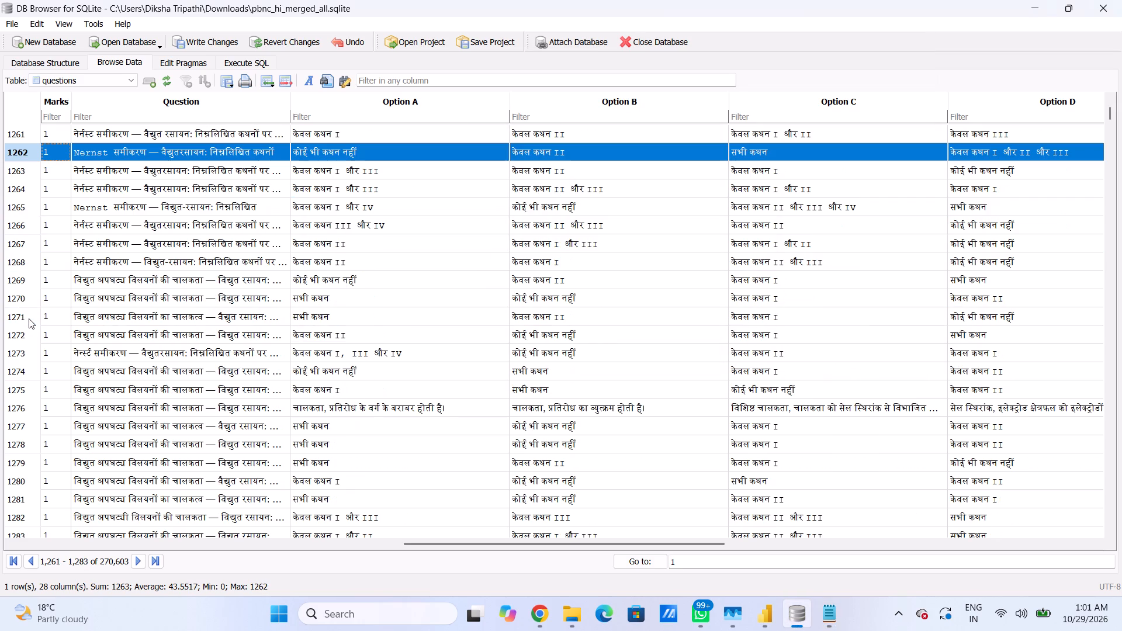
key(ctrl+c)
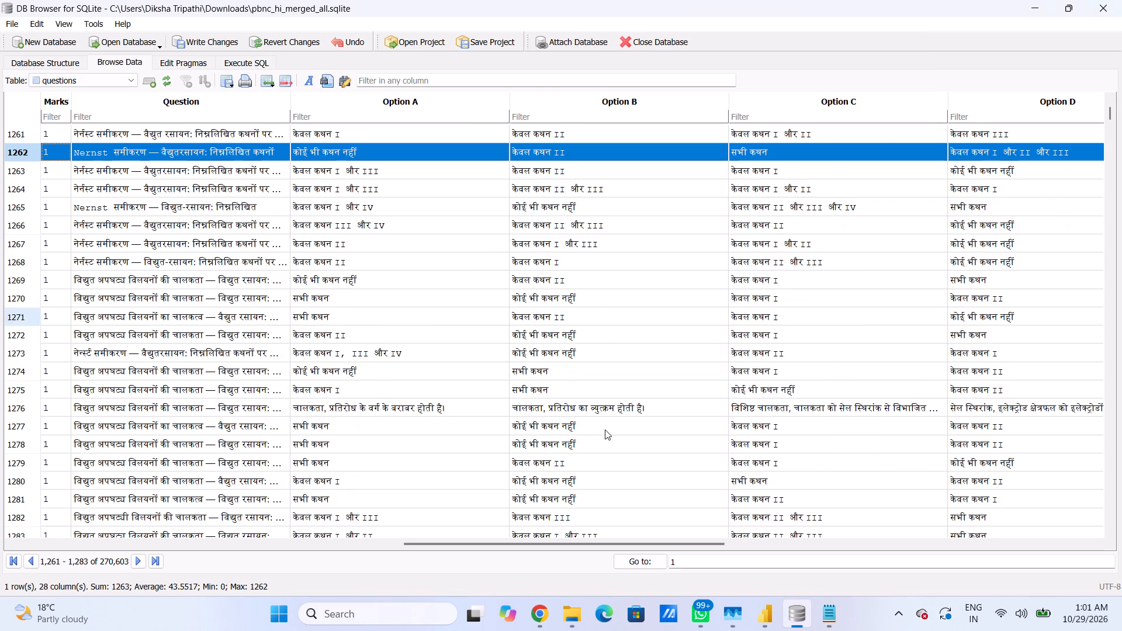
click(829, 611)
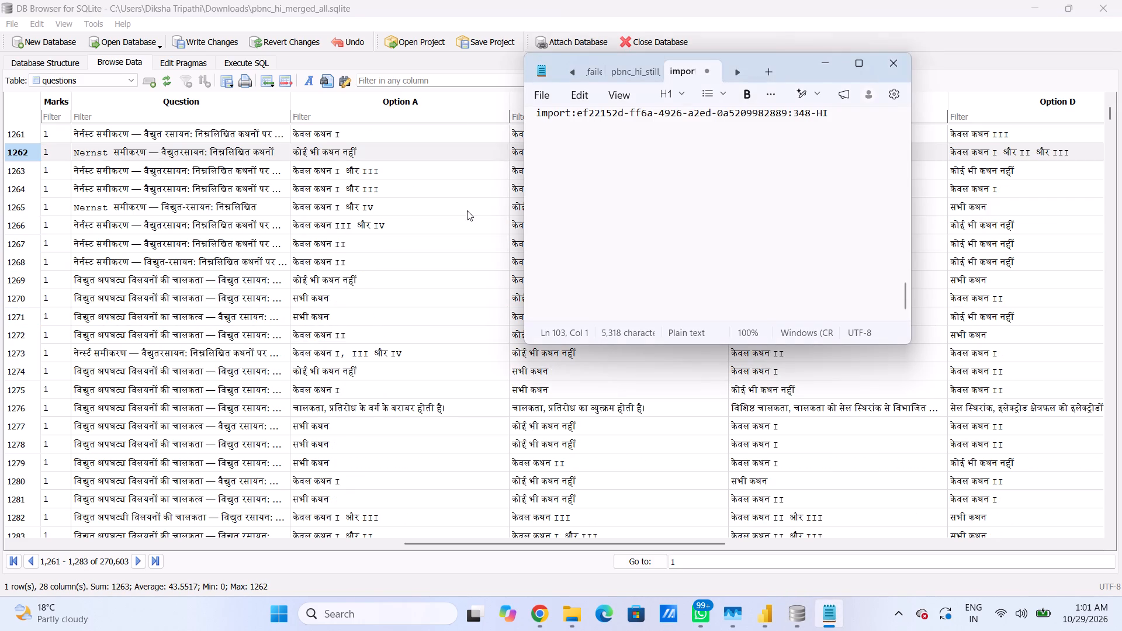
key(ctrl+v)
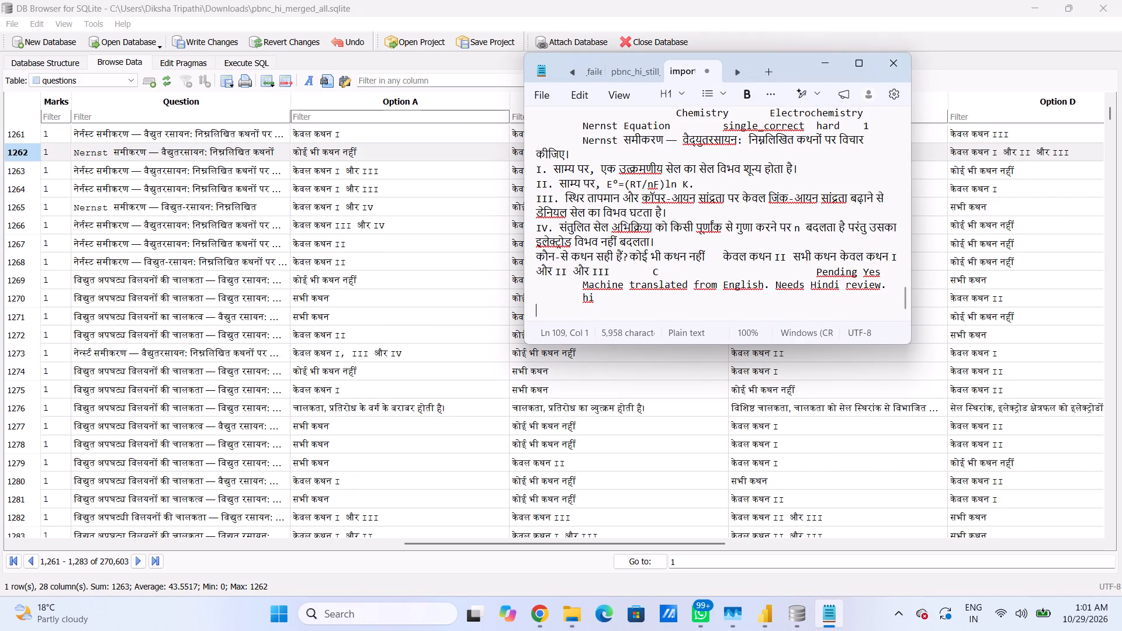
drag(538, 313, 525, 239)
scroll(530, 254, up, 3)
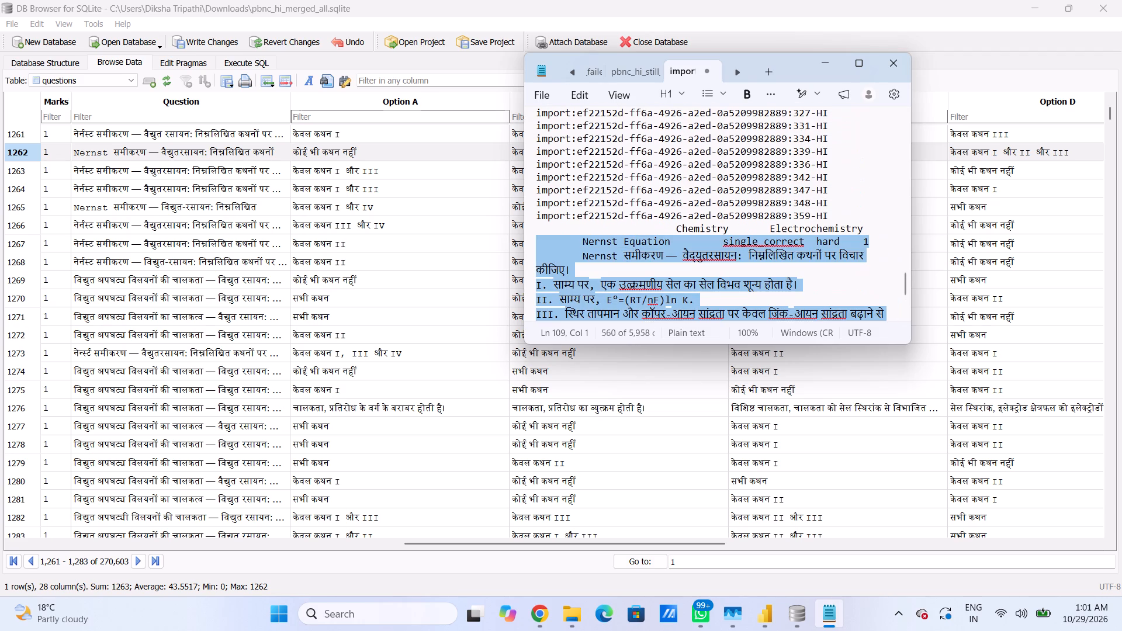
drag(525, 239, 527, 231)
key(BackSpace)
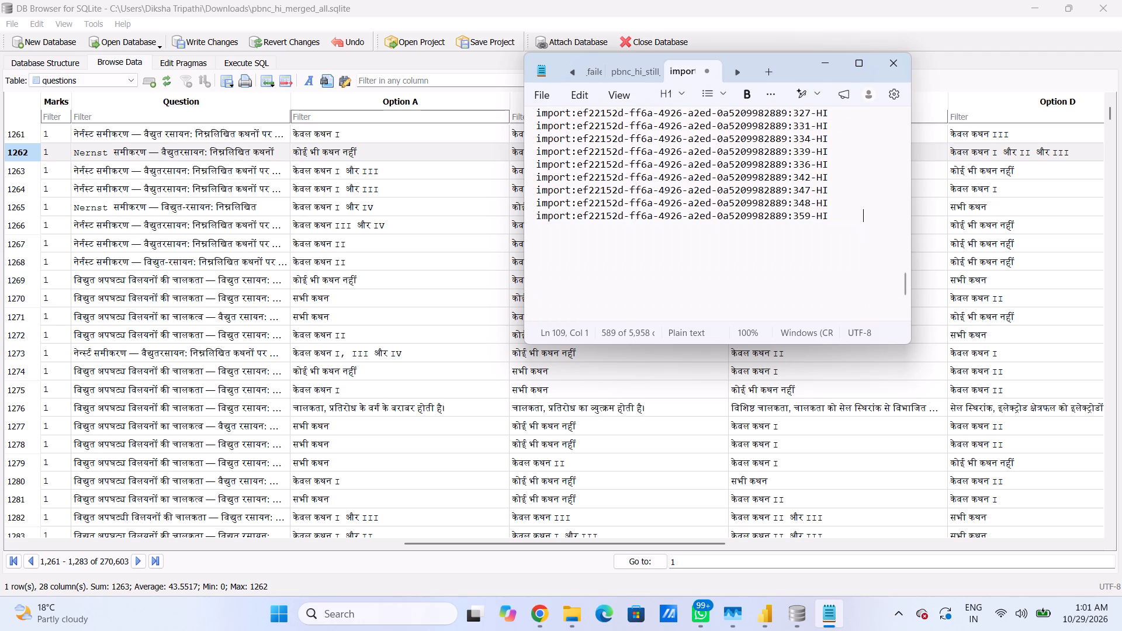
key(Return)
Copy row 1265, whose question begins with "Nernst", into the Notepad list, keeping only its ID ending in 361-HI on its own line.
click(25, 208)
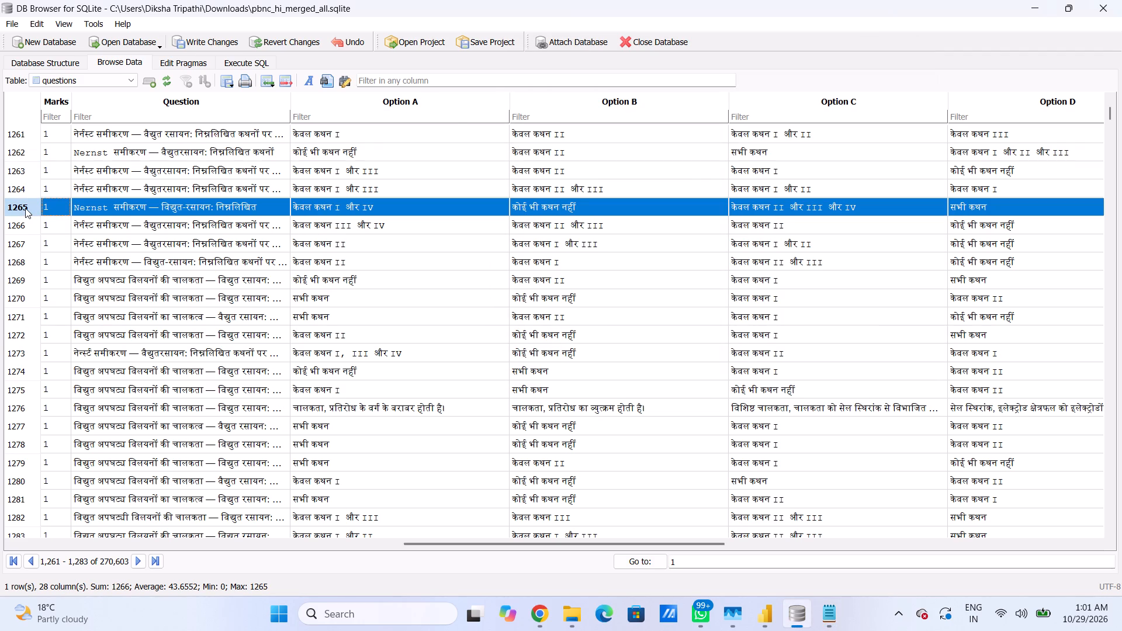
key(ctrl+c)
click(826, 626)
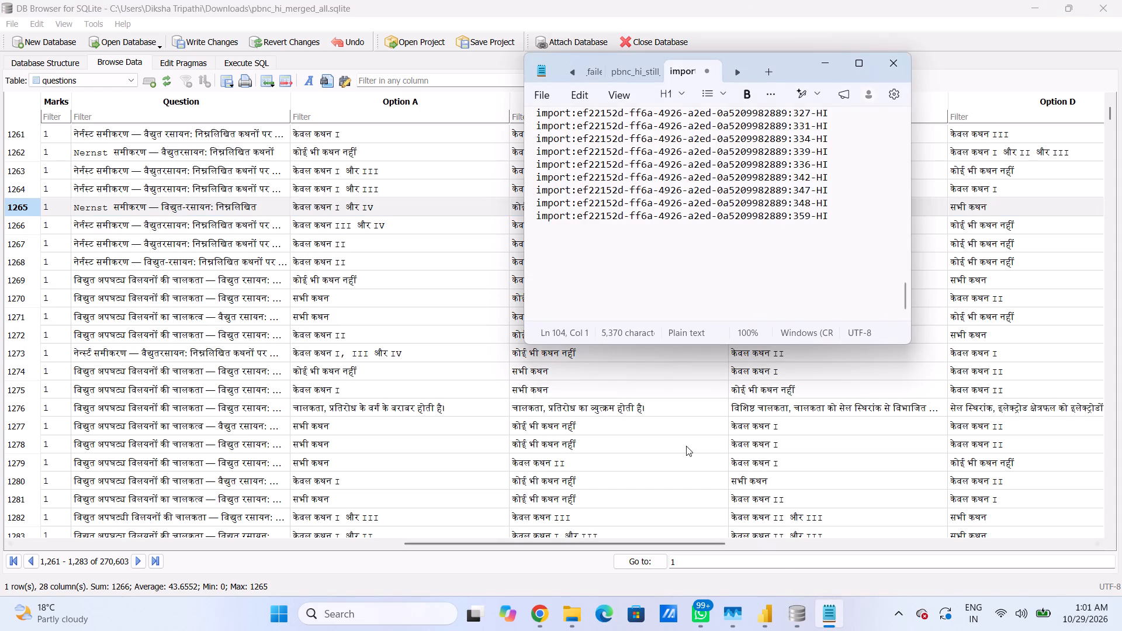
key(ctrl+v)
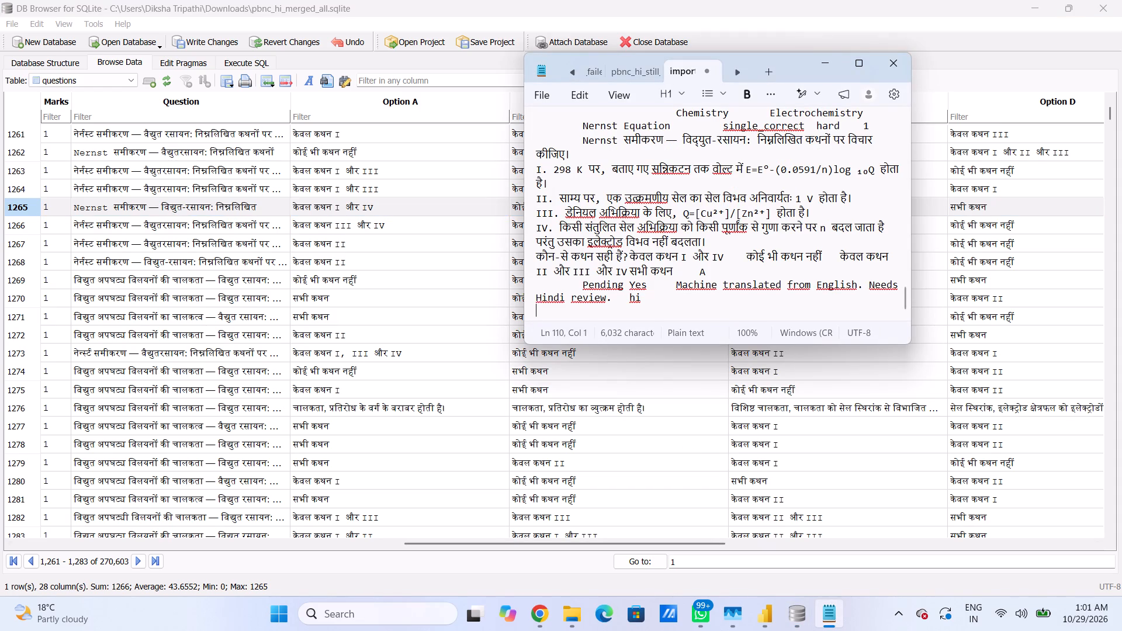
drag(540, 311, 532, 276)
scroll(557, 238, up, 4)
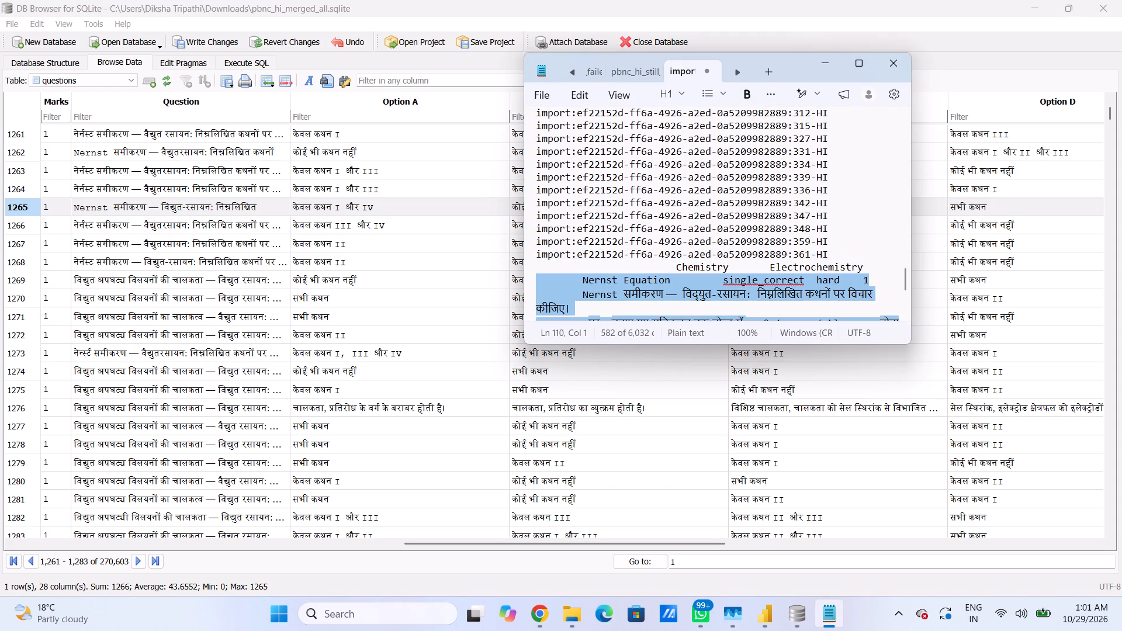
drag(532, 276, 530, 268)
key(BackSpace)
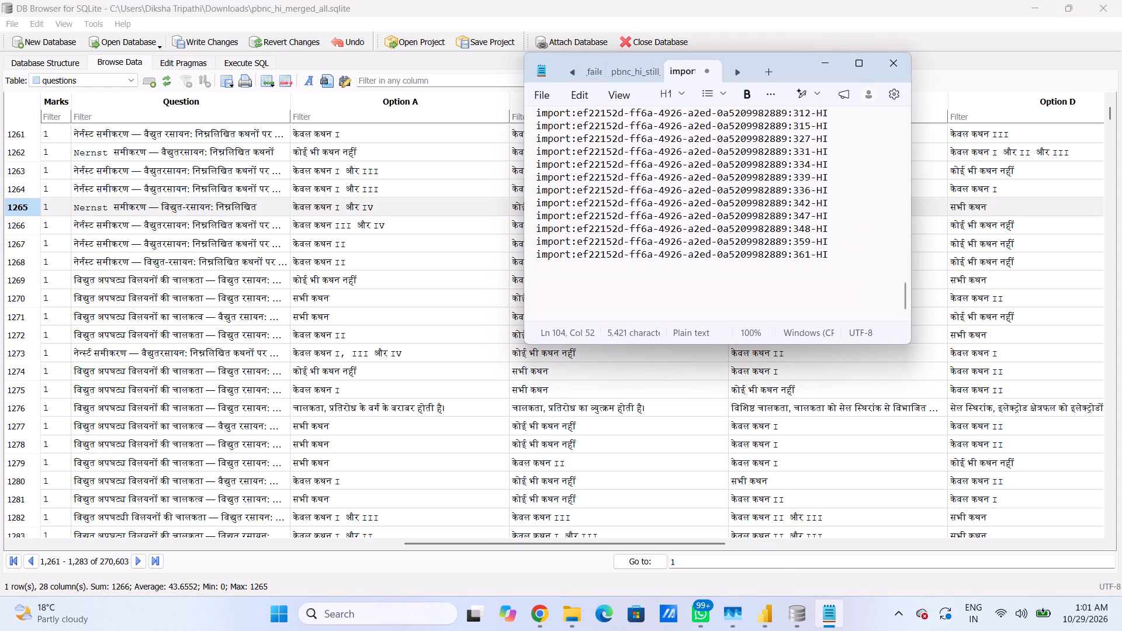
key(Return)
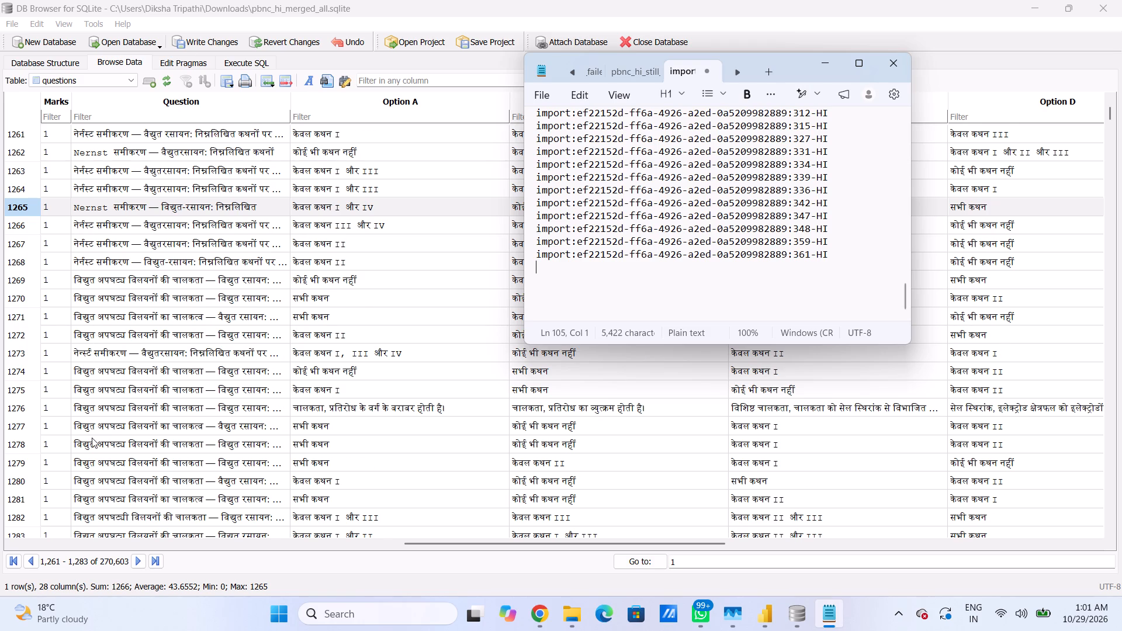
Examine the Question and option columns of the rows from 1266 to about 1412 for untranslated English terms.
scroll(92, 438, down, 6)
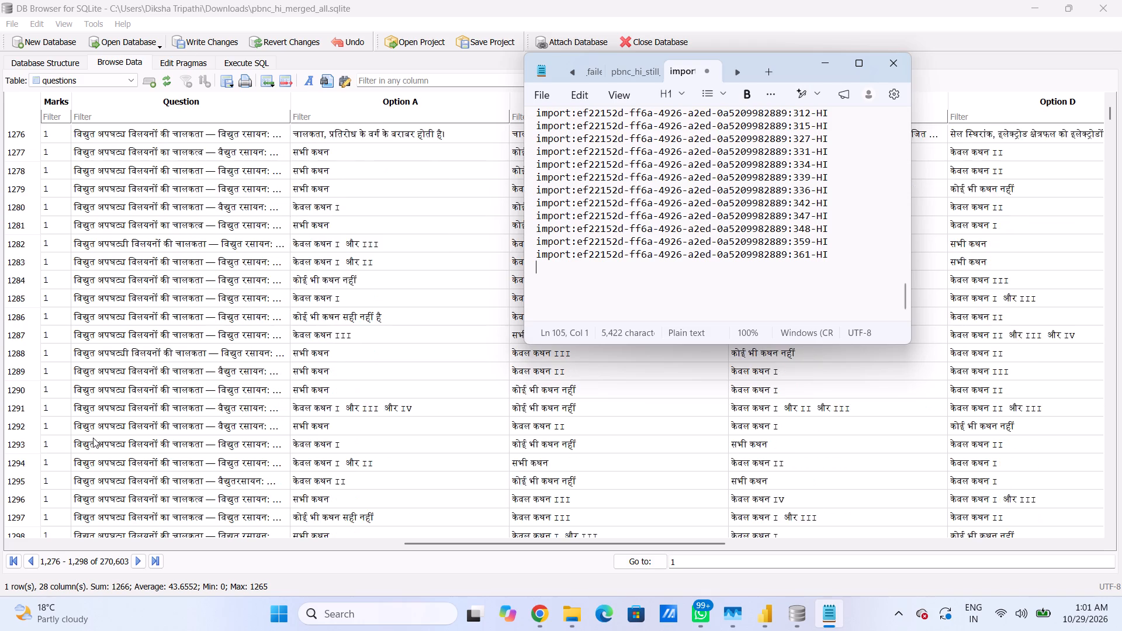
scroll(93, 438, down, 8)
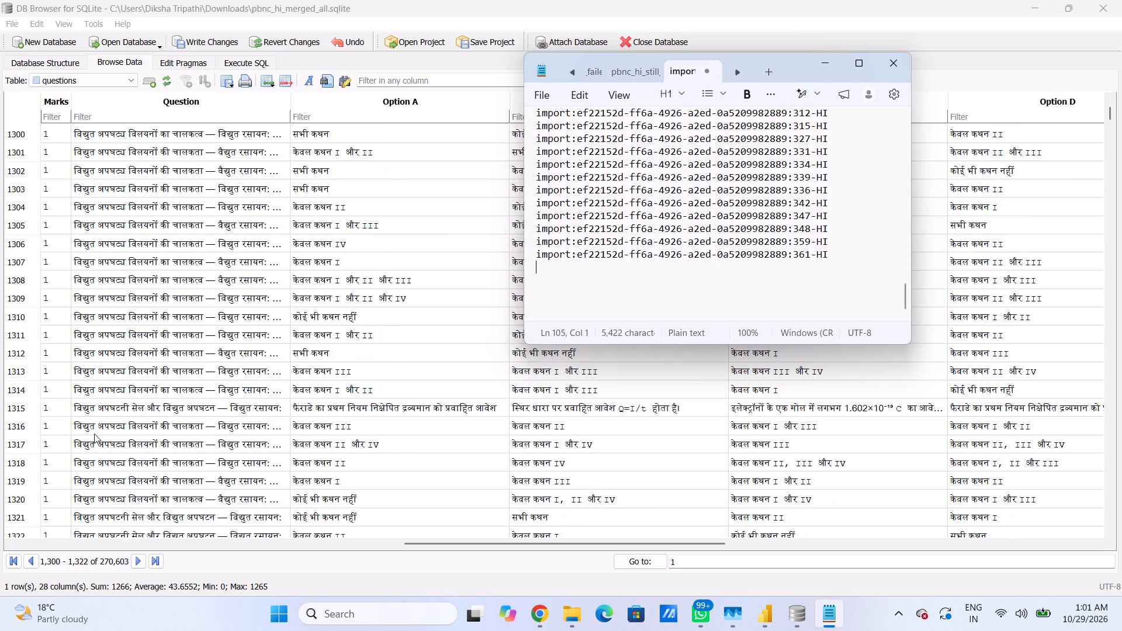
scroll(94, 434, down, 1)
scroll(105, 382, up, 3)
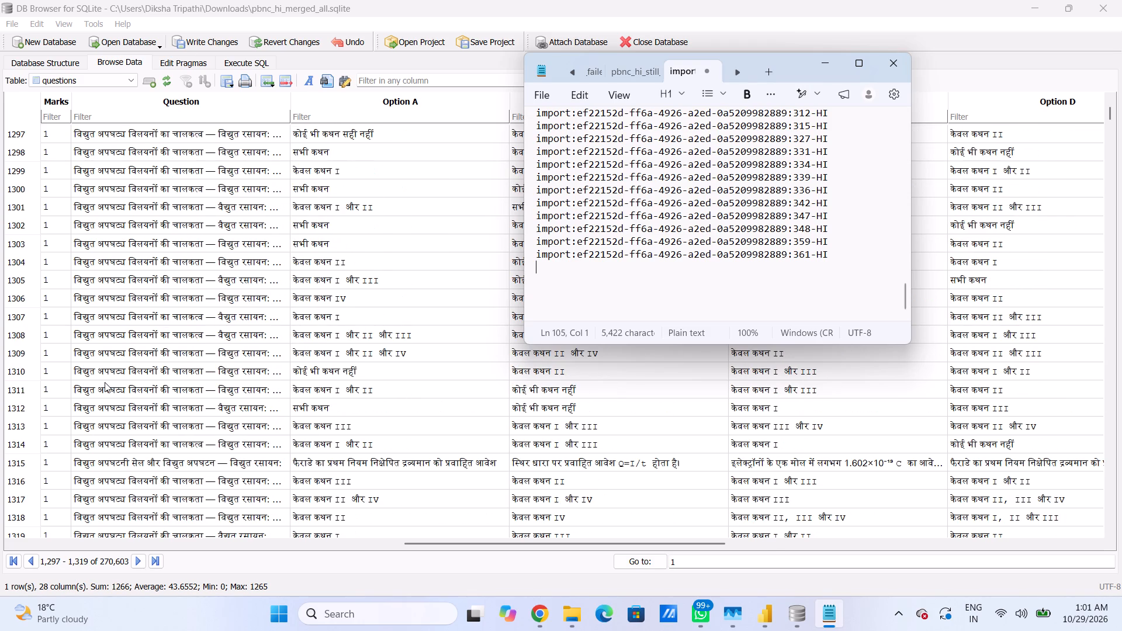
scroll(105, 382, down, 7)
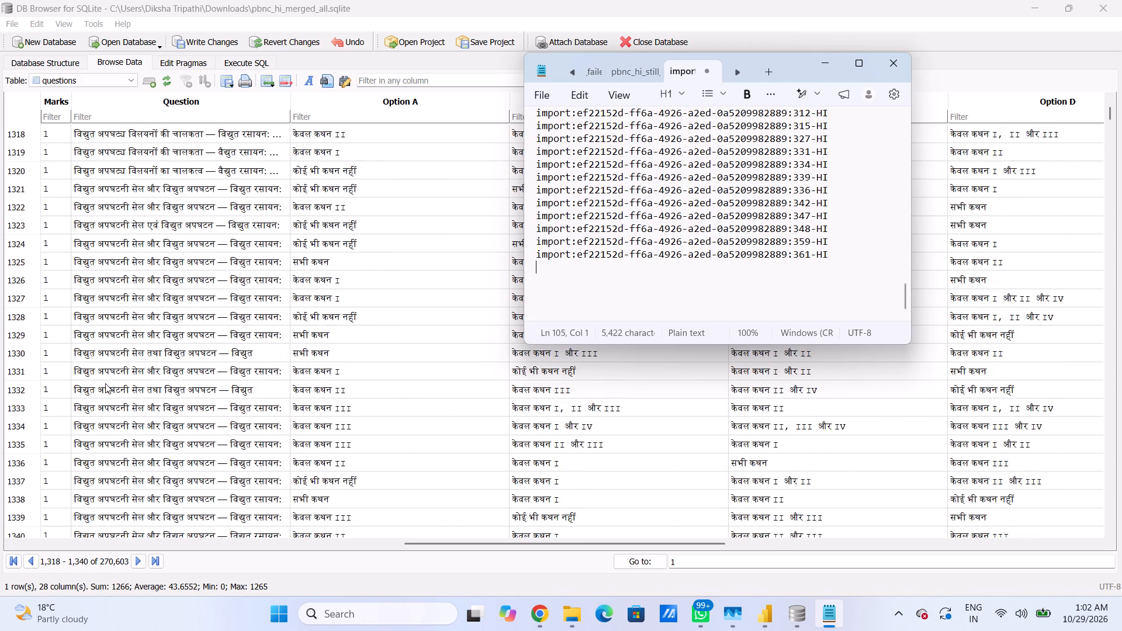
scroll(105, 383, down, 7)
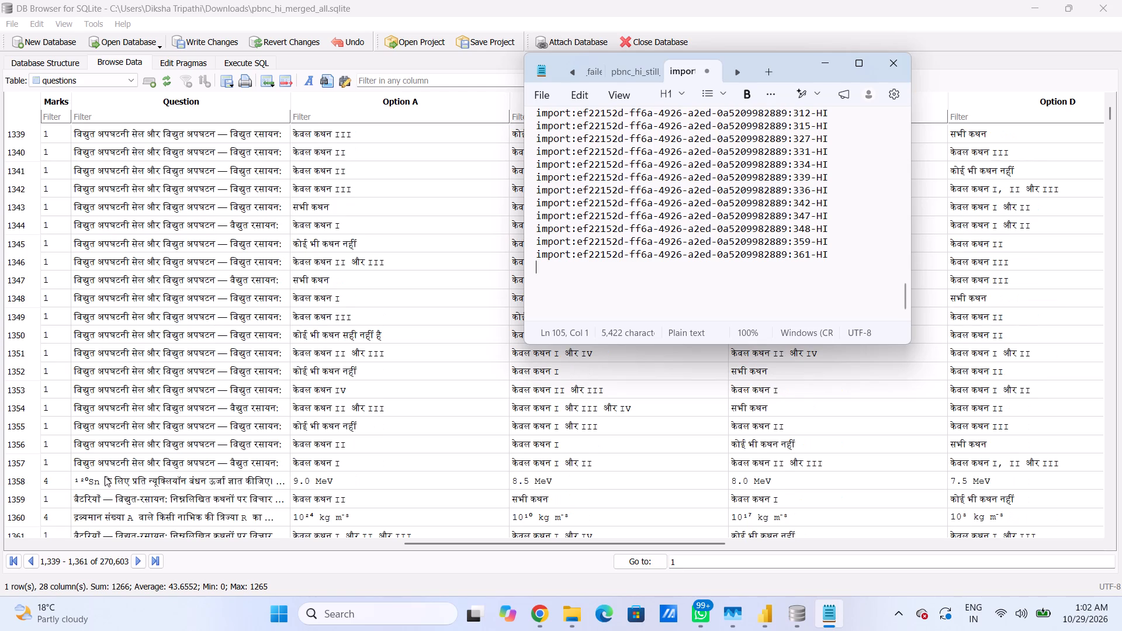
click(79, 484)
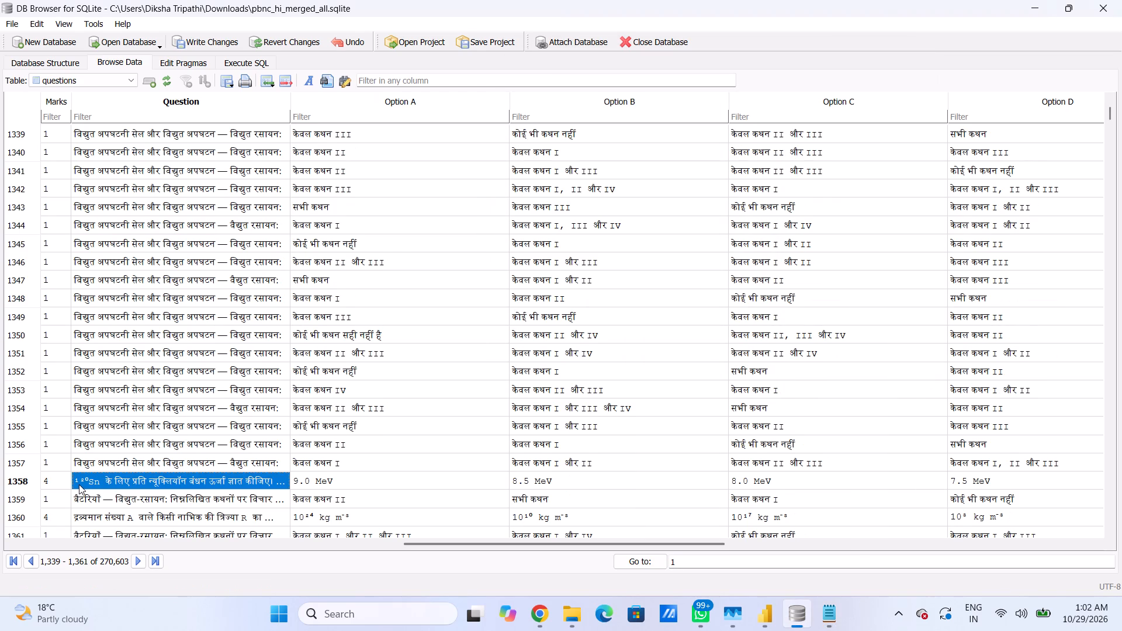
scroll(79, 484, down, 2)
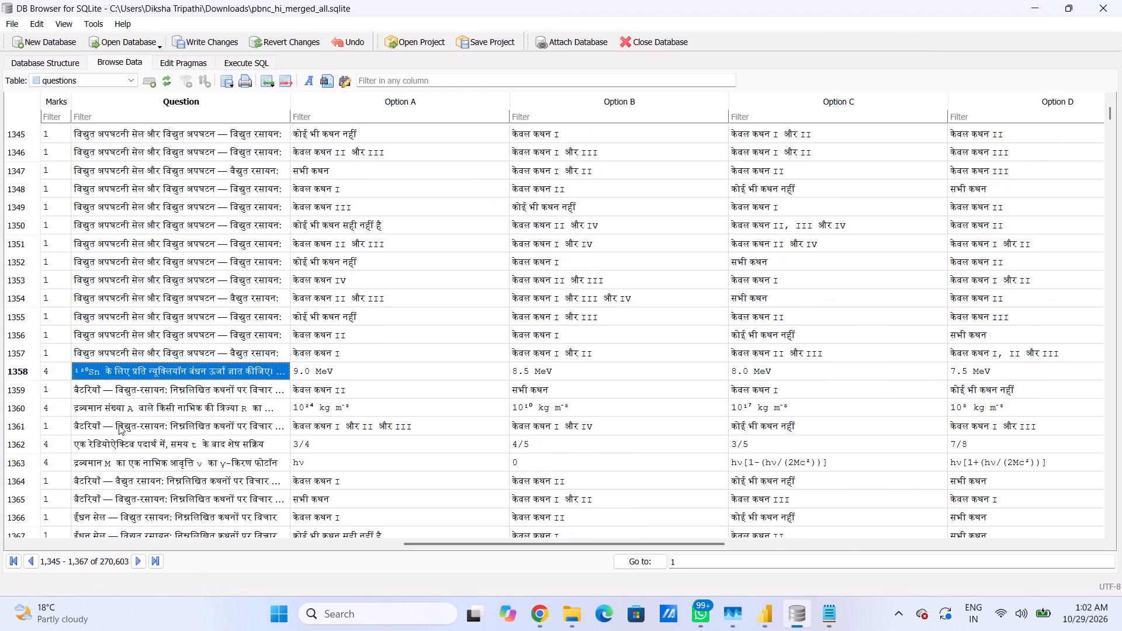
scroll(129, 415, down, 2)
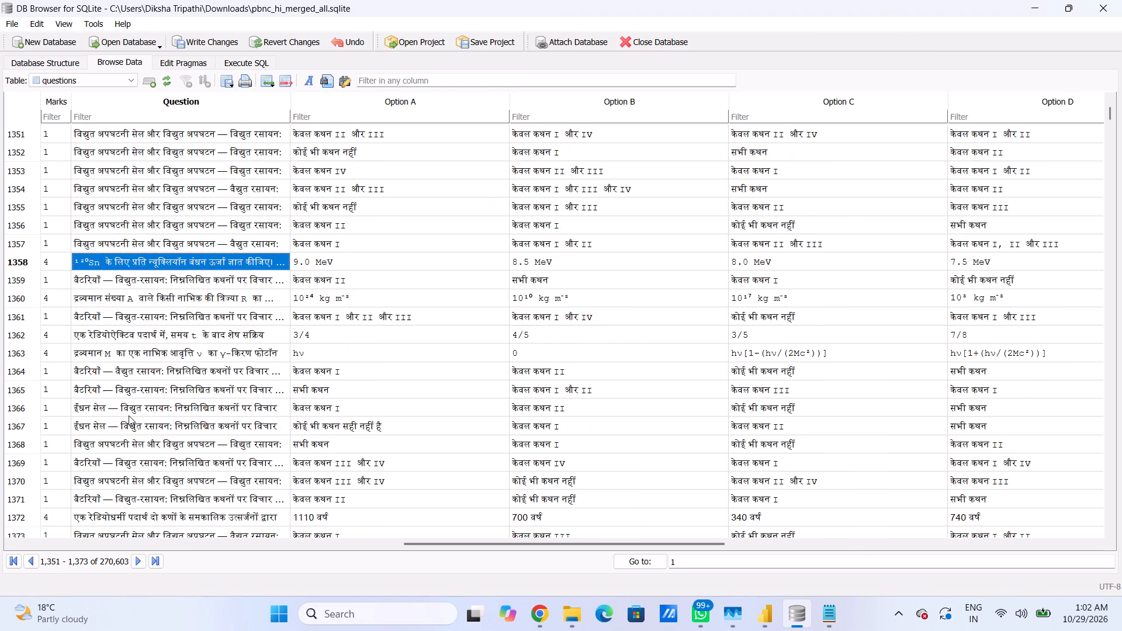
scroll(129, 415, down, 5)
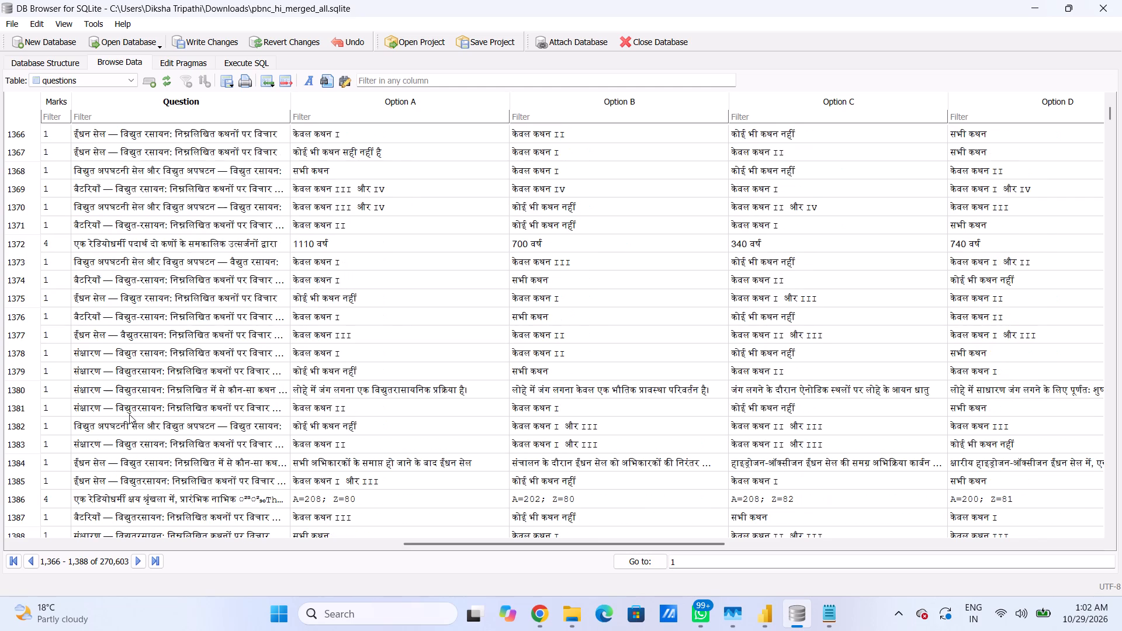
scroll(129, 414, down, 4)
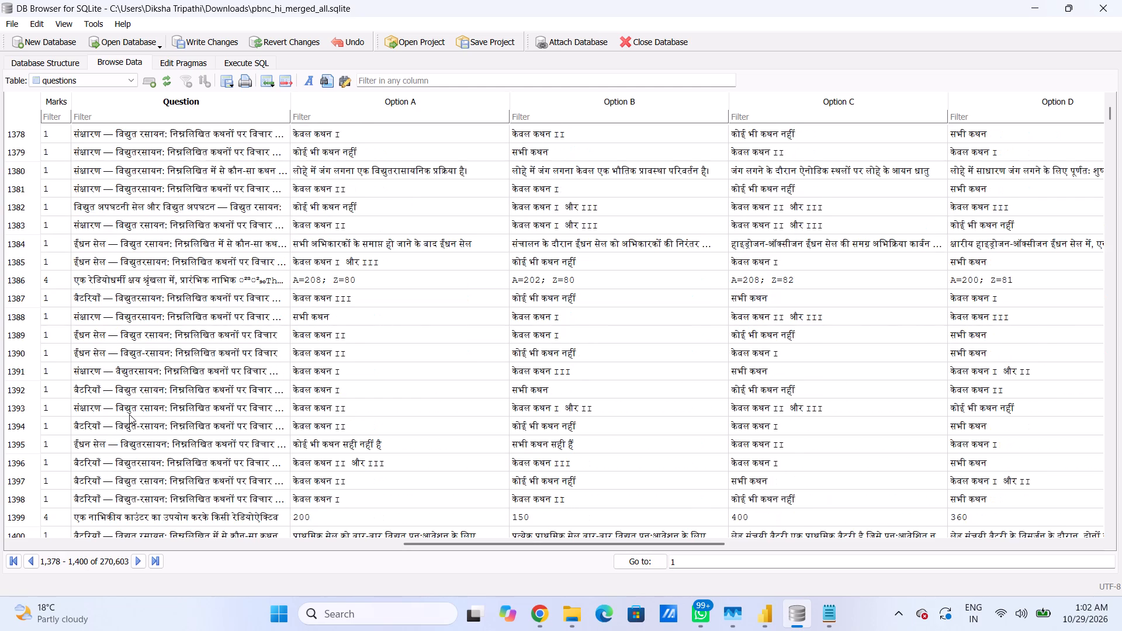
scroll(129, 414, down, 4)
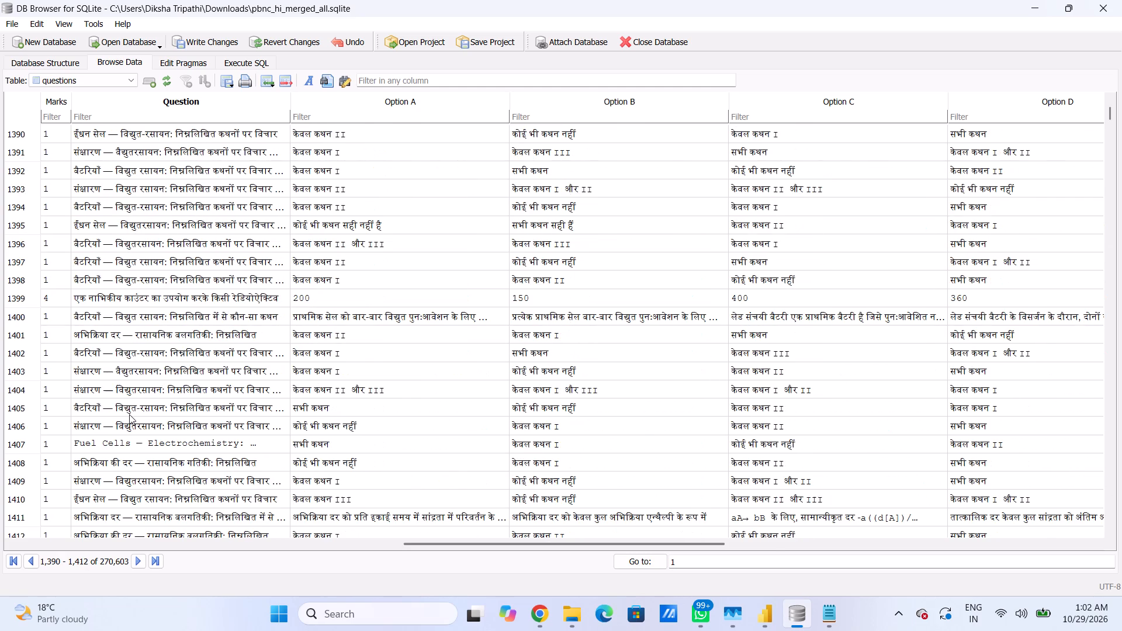
Copy row 1407, whose question begins with "Fuel Cells — Electrochemistry", into the Notepad list, keeping only its ID ending in 494-HI on its own line.
click(27, 445)
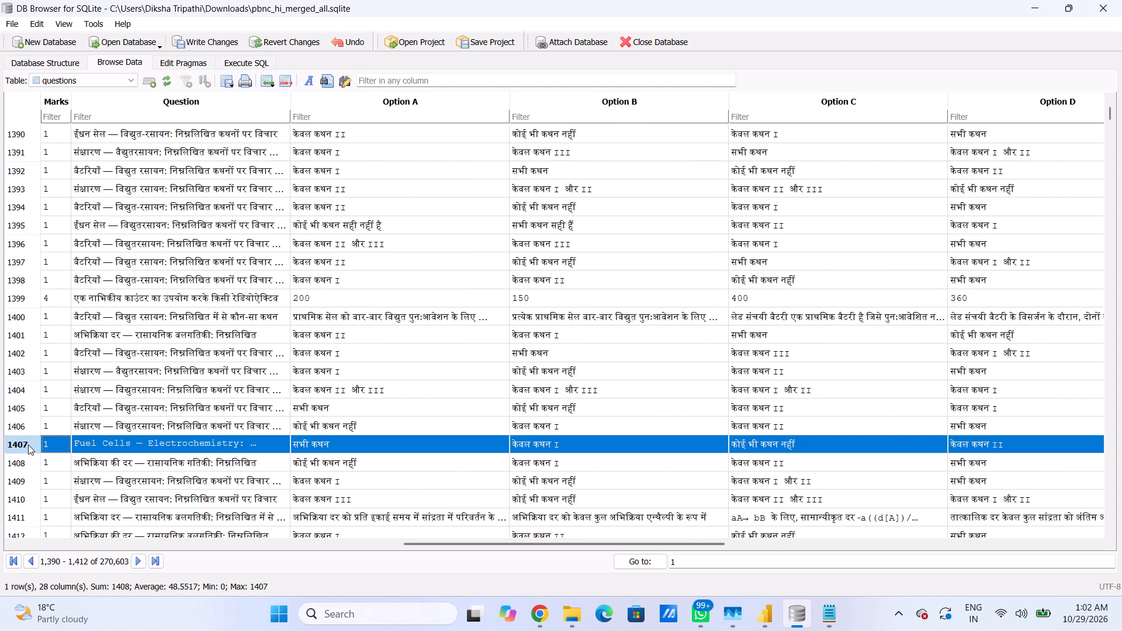
key(ctrl+c)
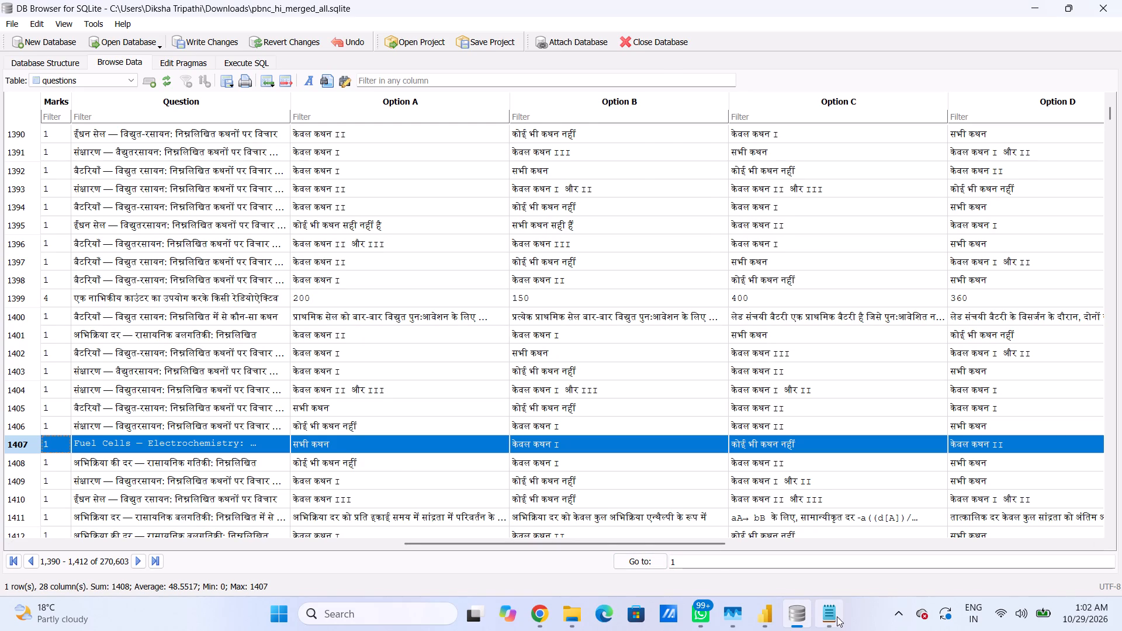
click(837, 616)
key(ctrl+v)
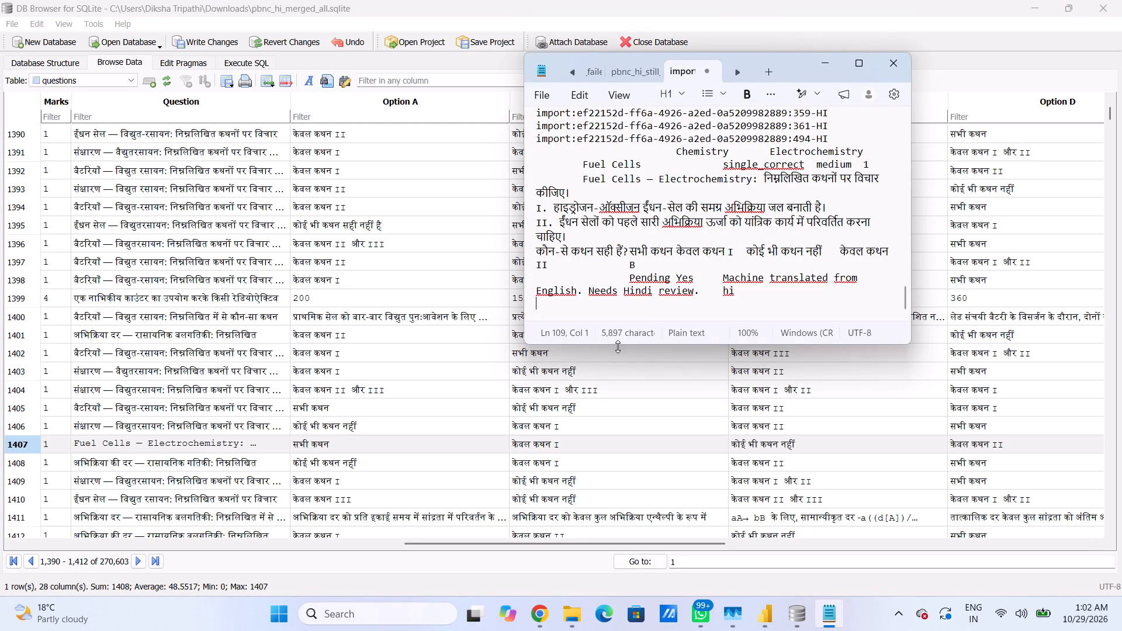
drag(536, 151, 778, 311)
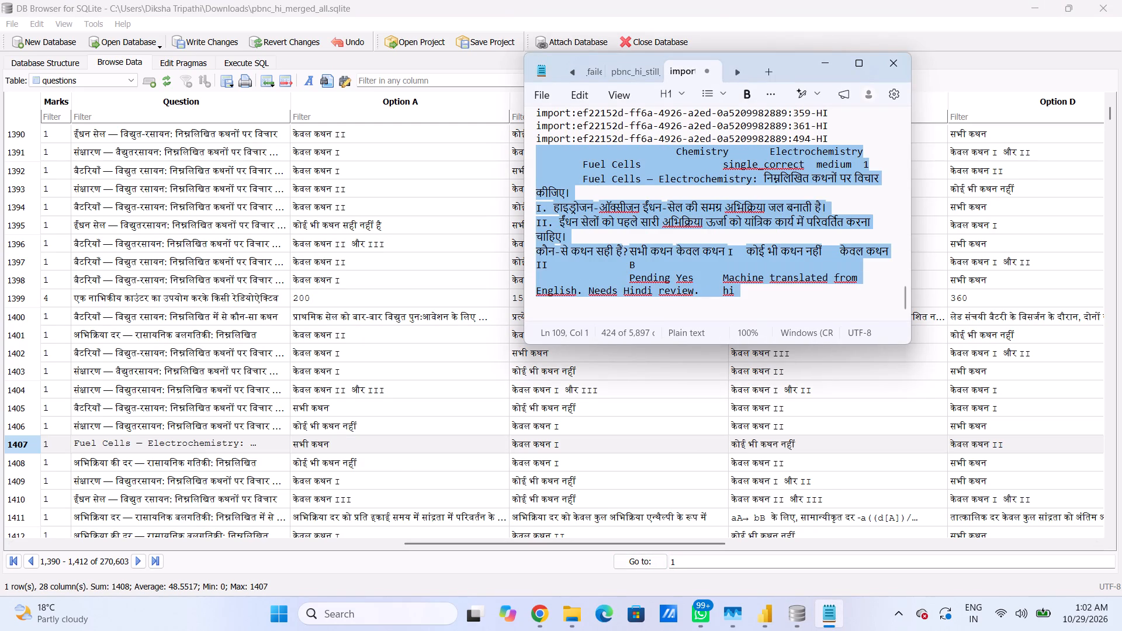
key(BackSpace)
key(Return)
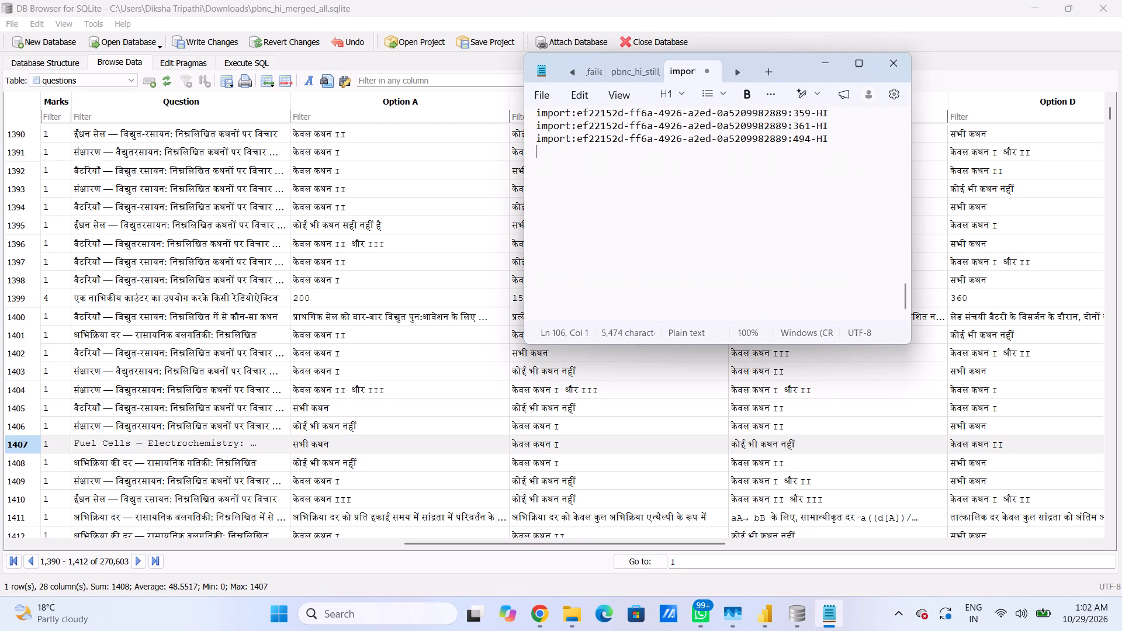
Examine the Question and option columns of the rows from 1408 to about 1640 for untranslated English terms.
scroll(12, 429, down, 4)
scroll(108, 334, down, 1)
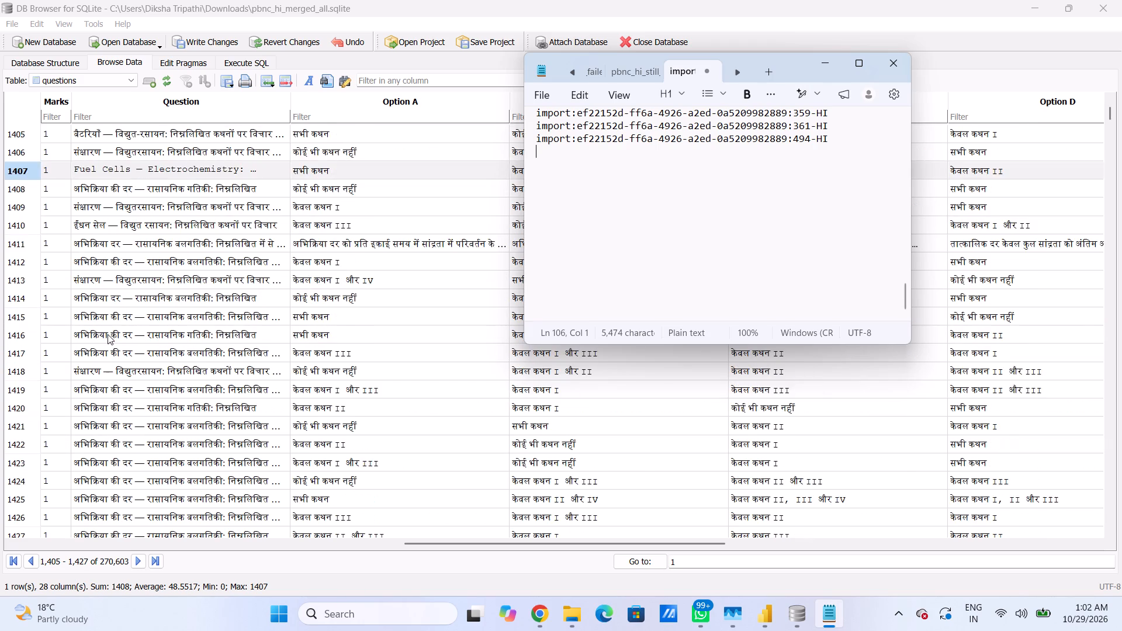
scroll(108, 334, down, 5)
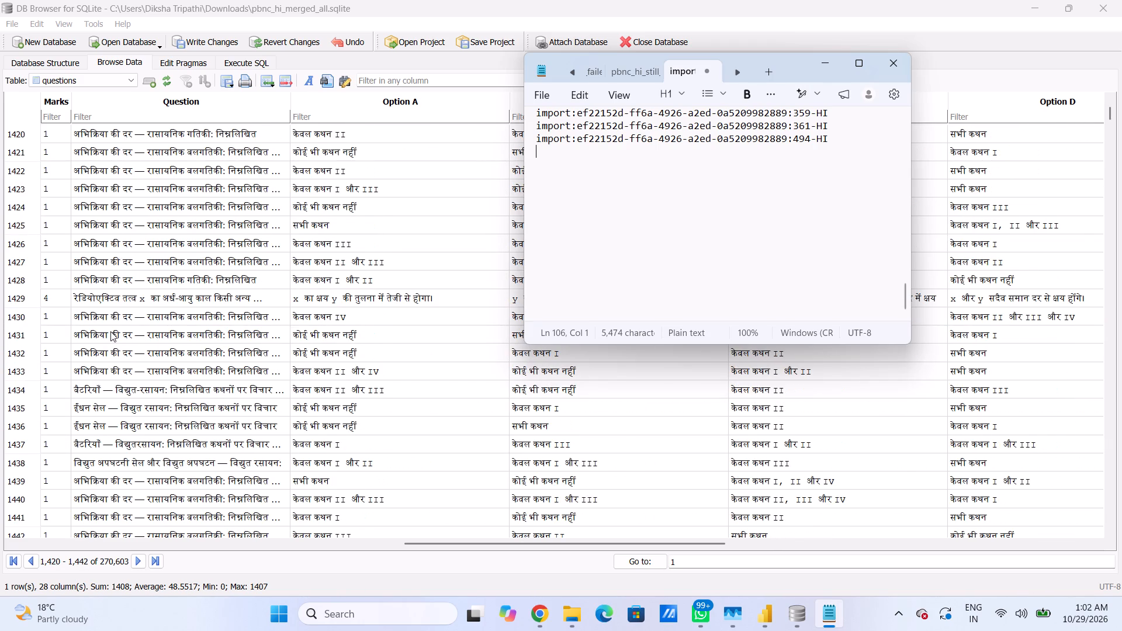
scroll(110, 331, down, 6)
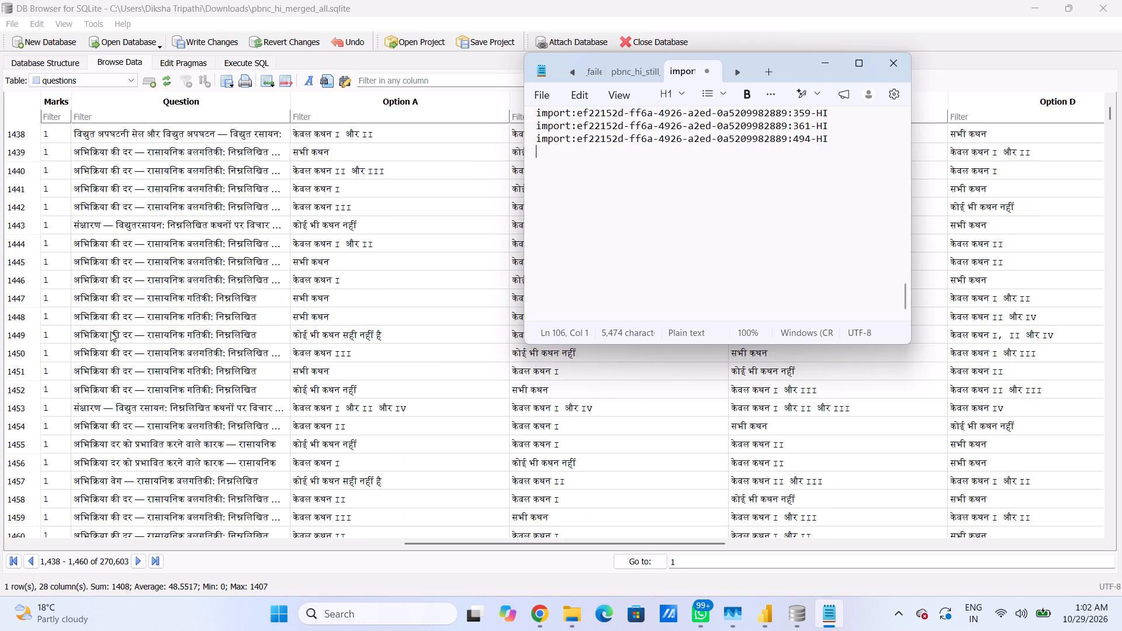
scroll(110, 331, down, 4)
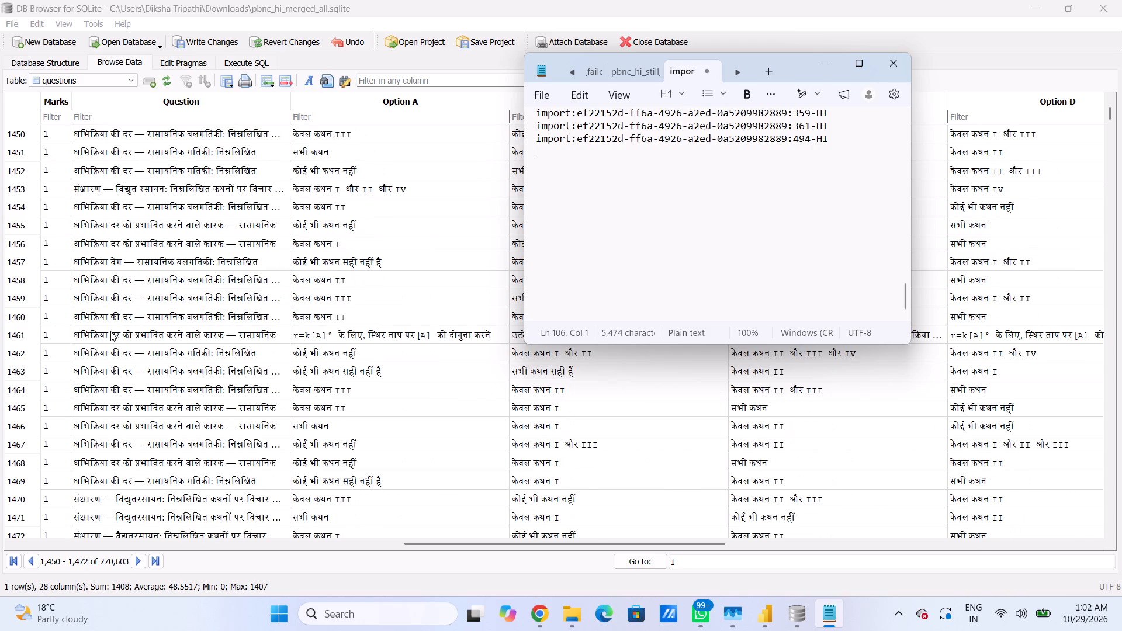
scroll(110, 331, down, 6)
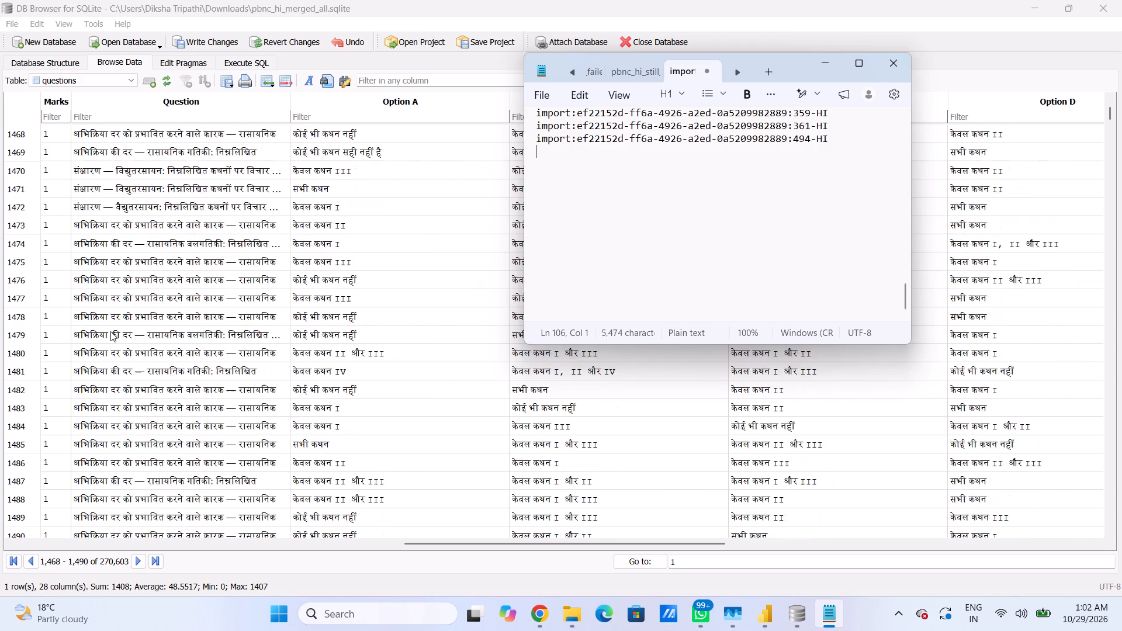
scroll(110, 331, down, 7)
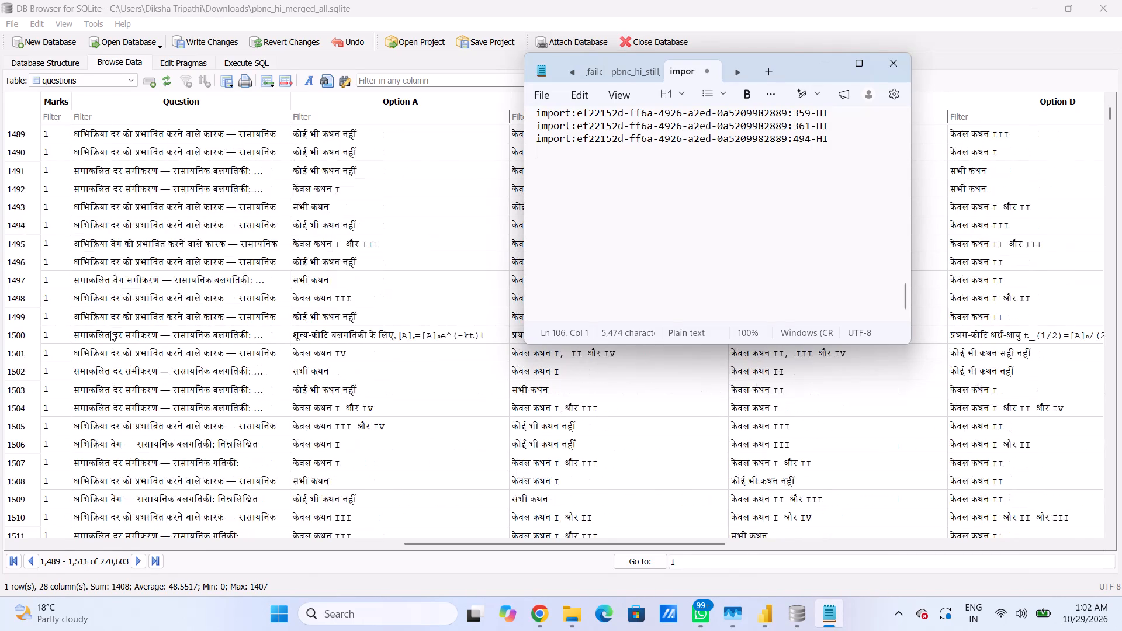
scroll(110, 331, down, 2)
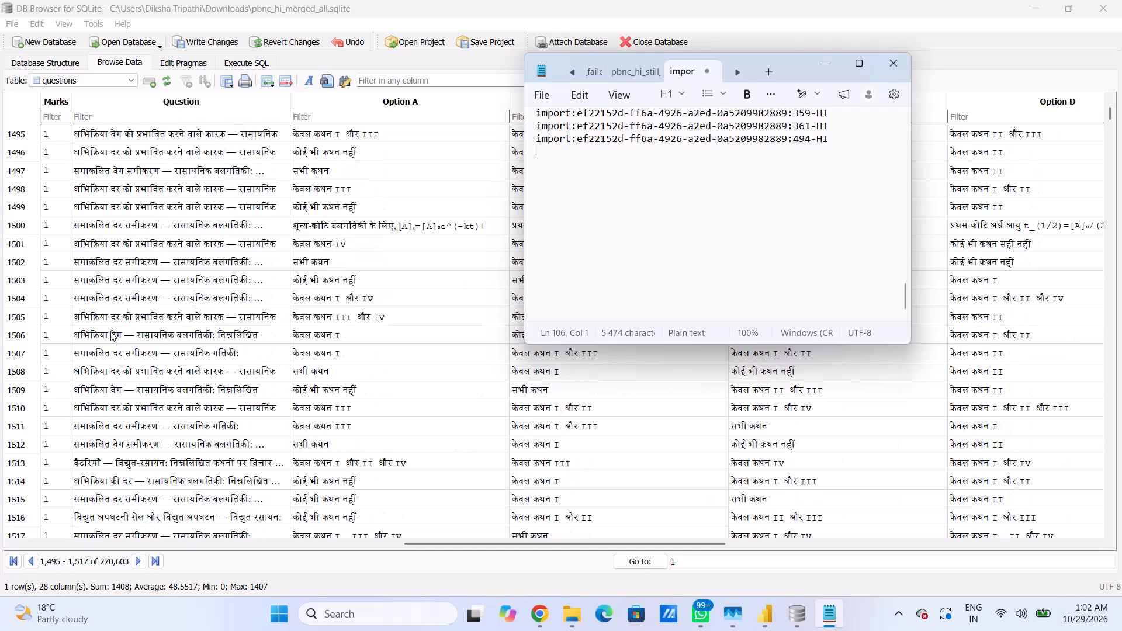
scroll(110, 331, down, 5)
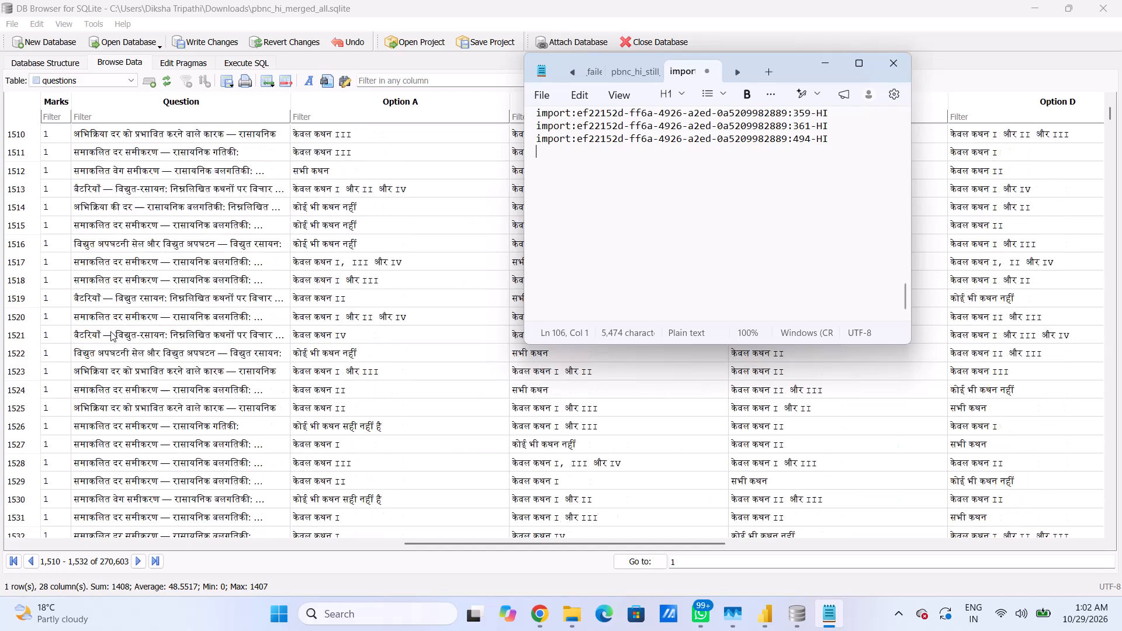
scroll(110, 331, down, 7)
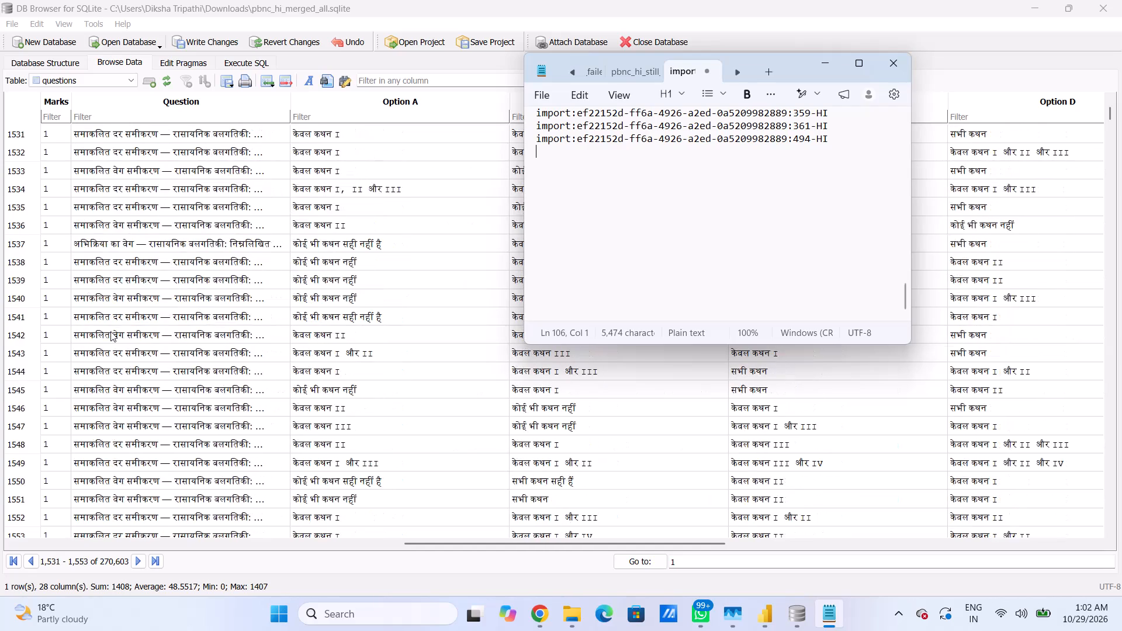
scroll(110, 331, down, 5)
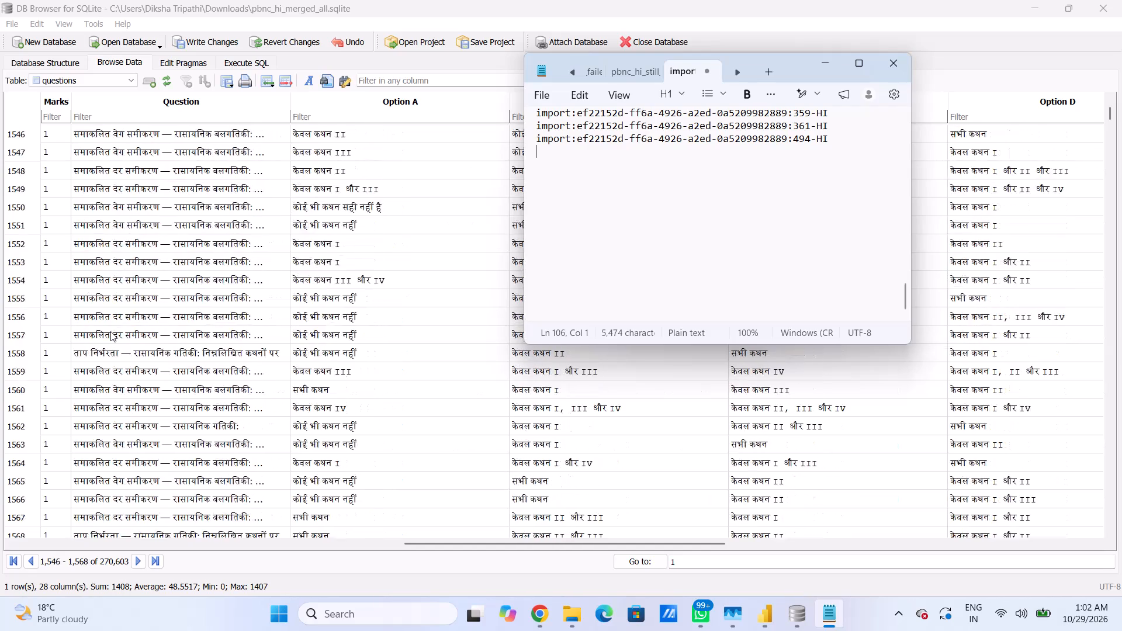
scroll(110, 331, down, 7)
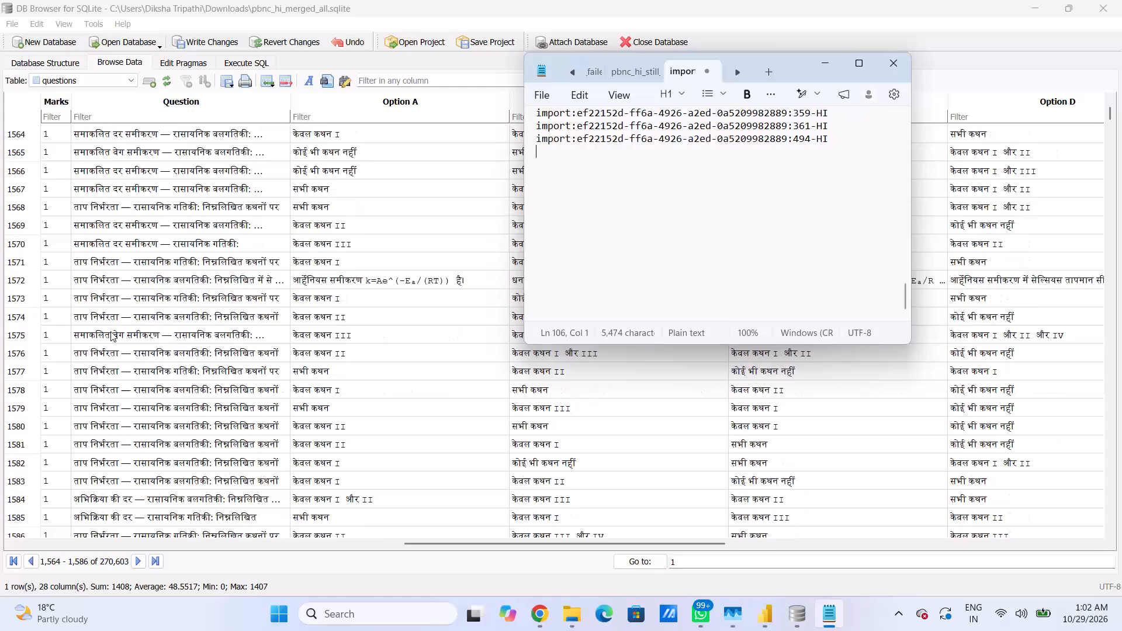
scroll(110, 331, down, 6)
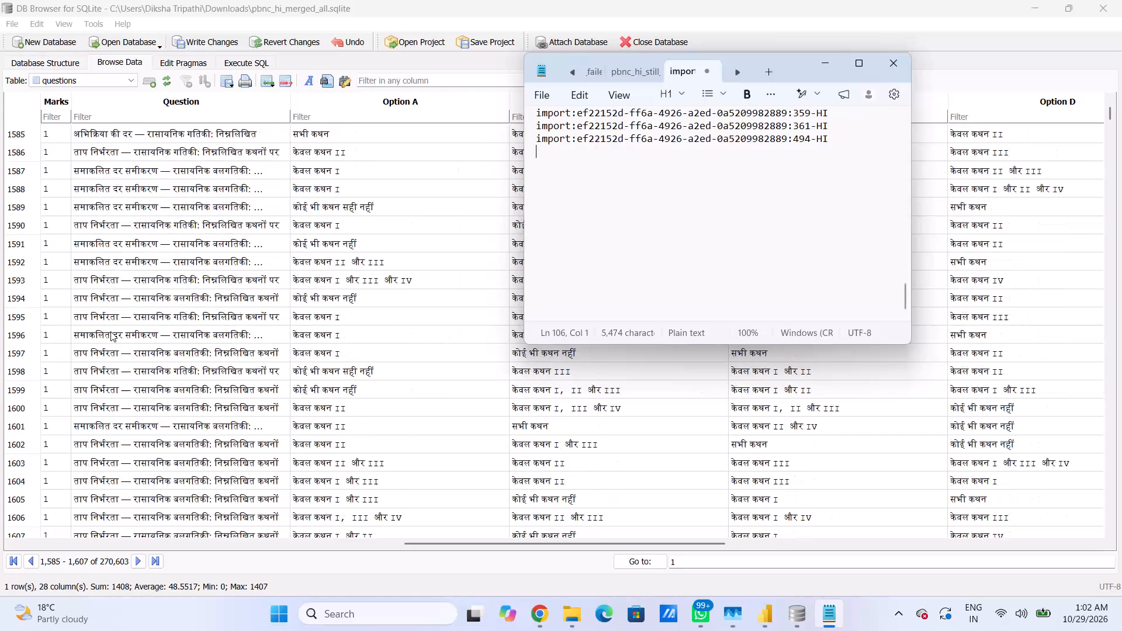
scroll(110, 331, down, 2)
scroll(110, 331, up, 3)
scroll(110, 331, down, 1)
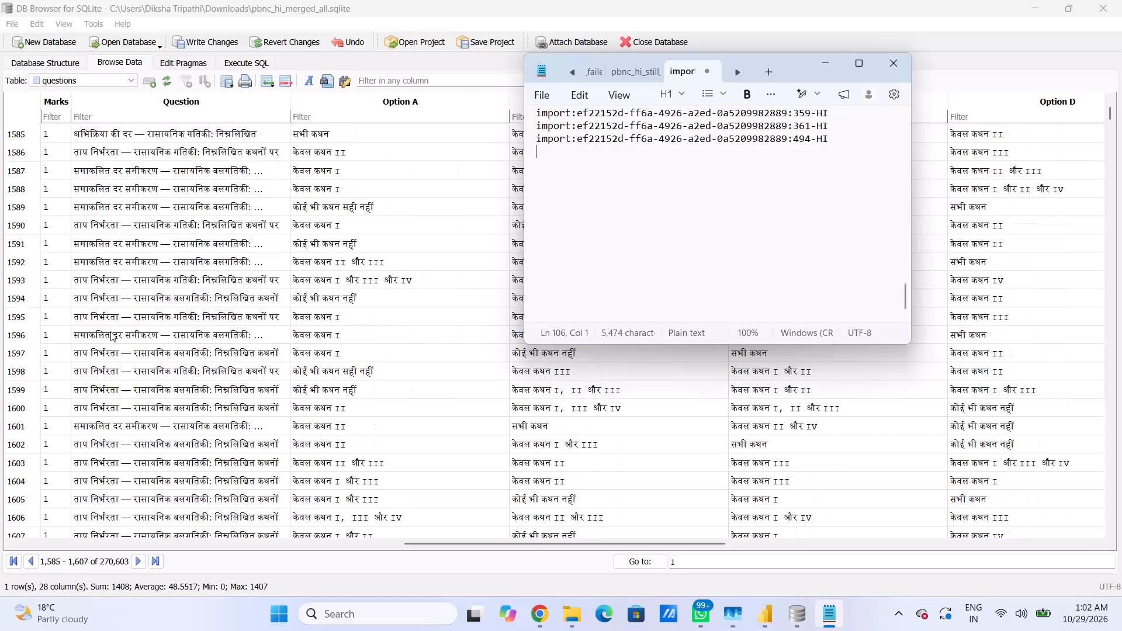
scroll(110, 331, down, 5)
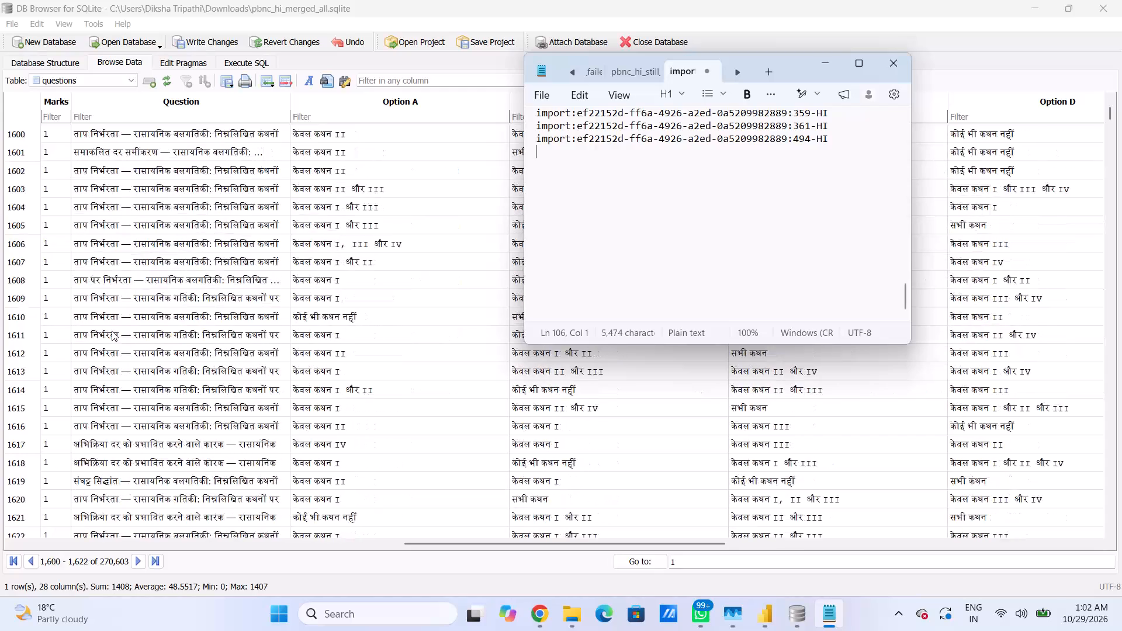
scroll(112, 331, down, 5)
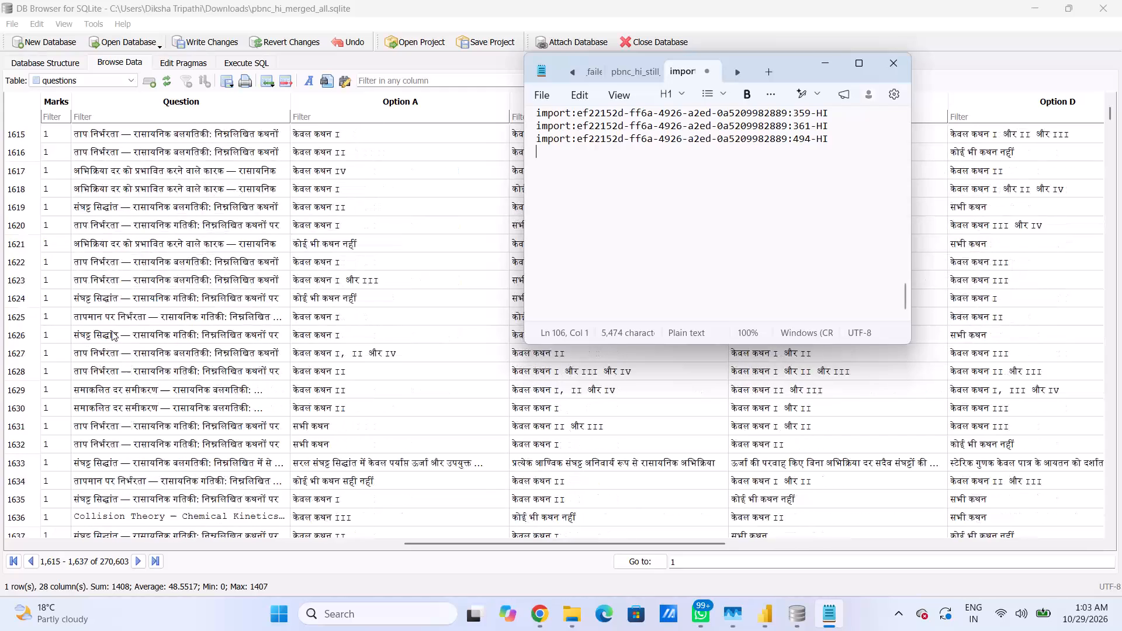
scroll(112, 331, down, 1)
scroll(115, 402, up, 2)
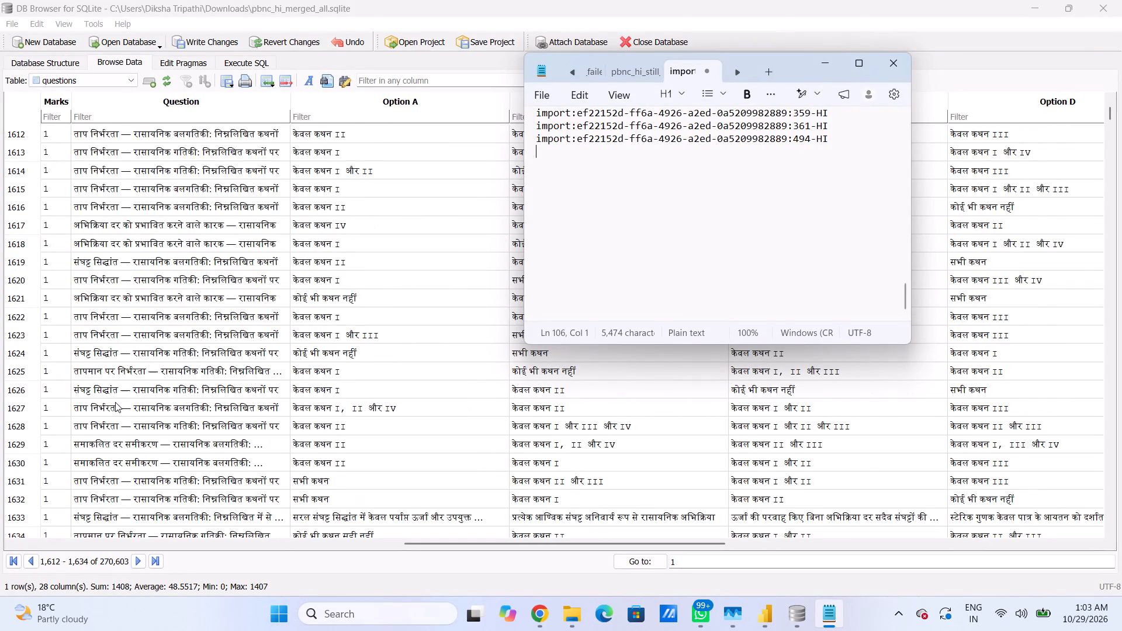
scroll(115, 402, down, 2)
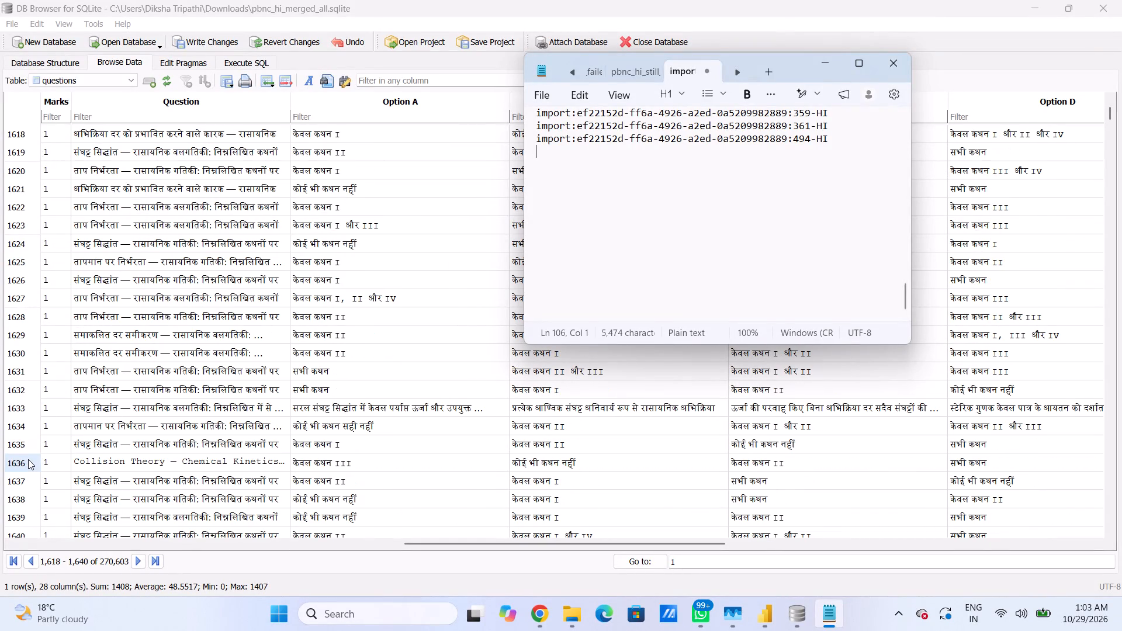
Copy row 1636, whose question begins with "Collision Theory — Chemical Kinetics", into the Notepad list, keeping only its ID ending in 757-HI on its own line.
click(28, 459)
key(ctrl+c)
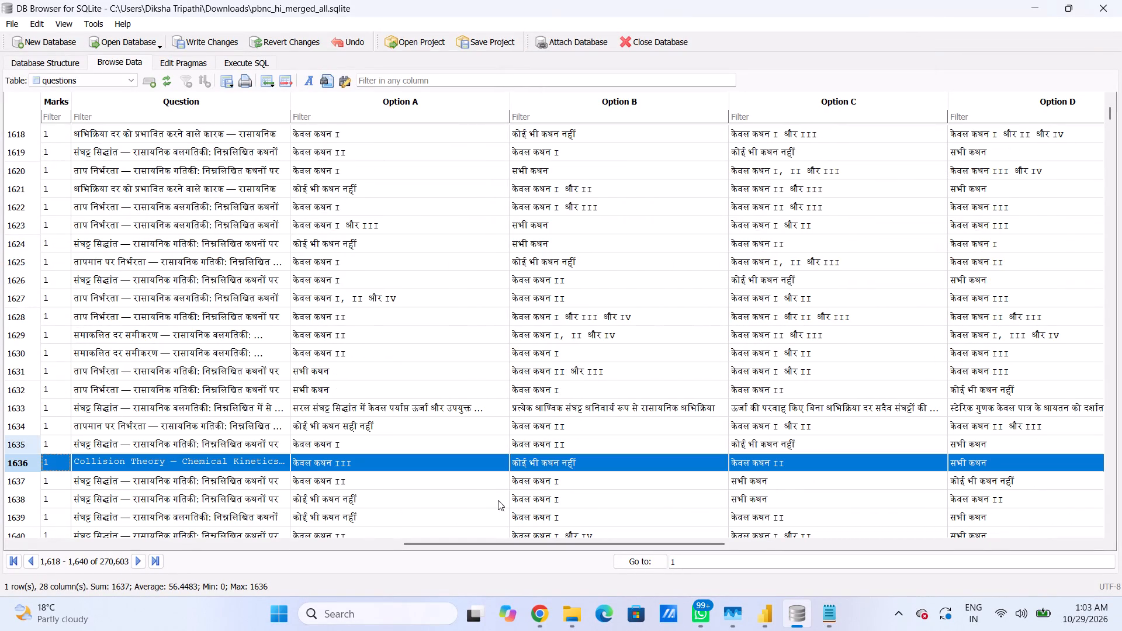
click(823, 615)
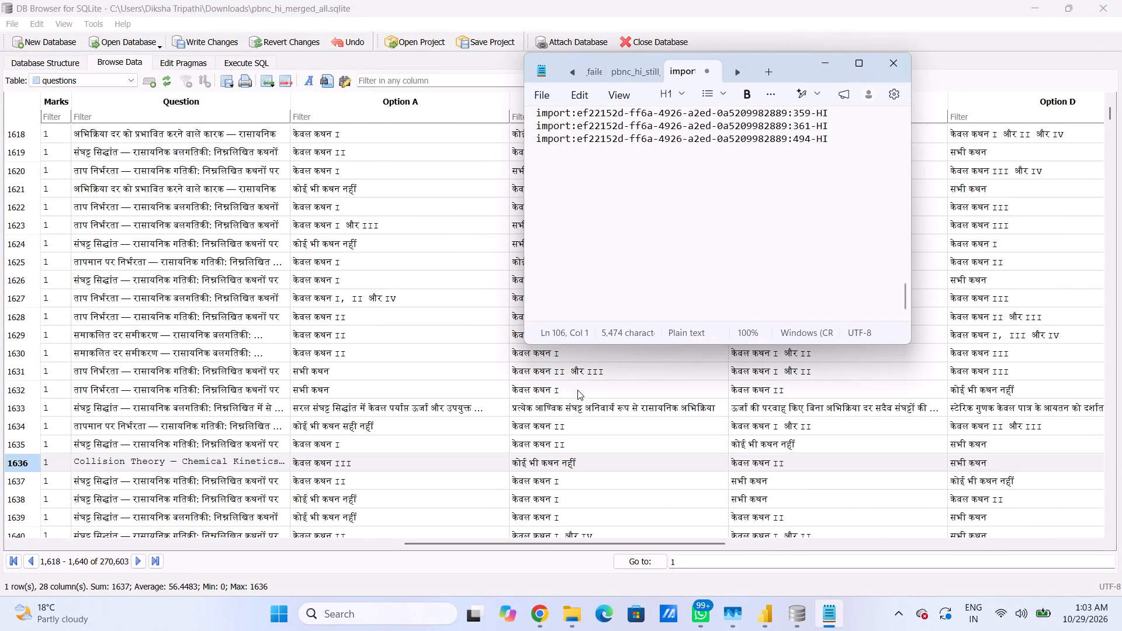
key(ctrl+v)
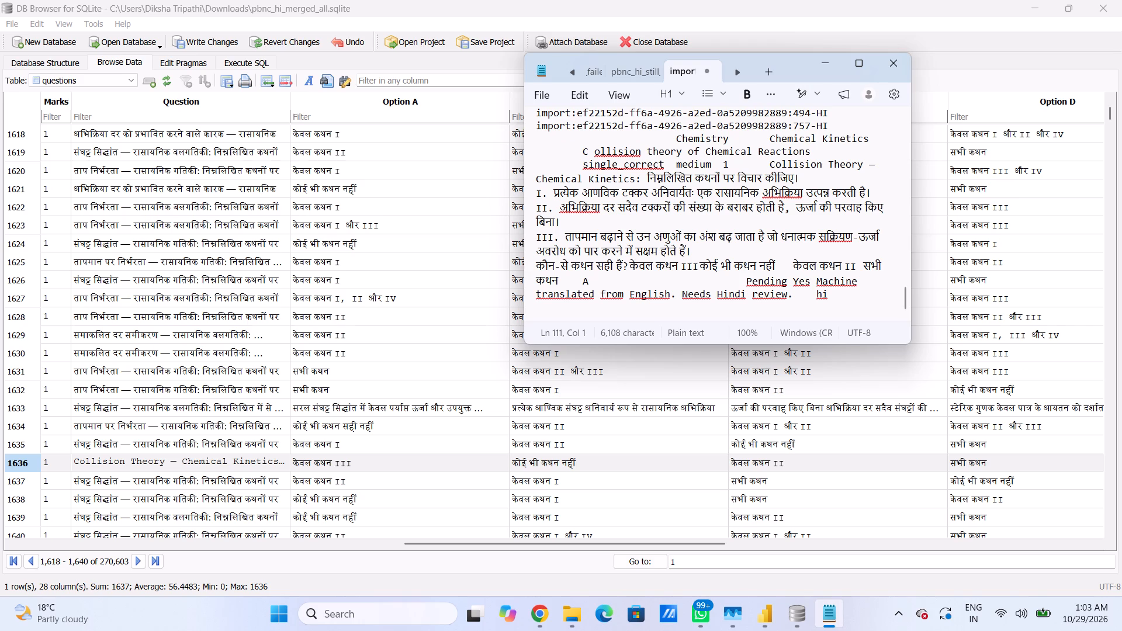
drag(539, 142, 864, 310)
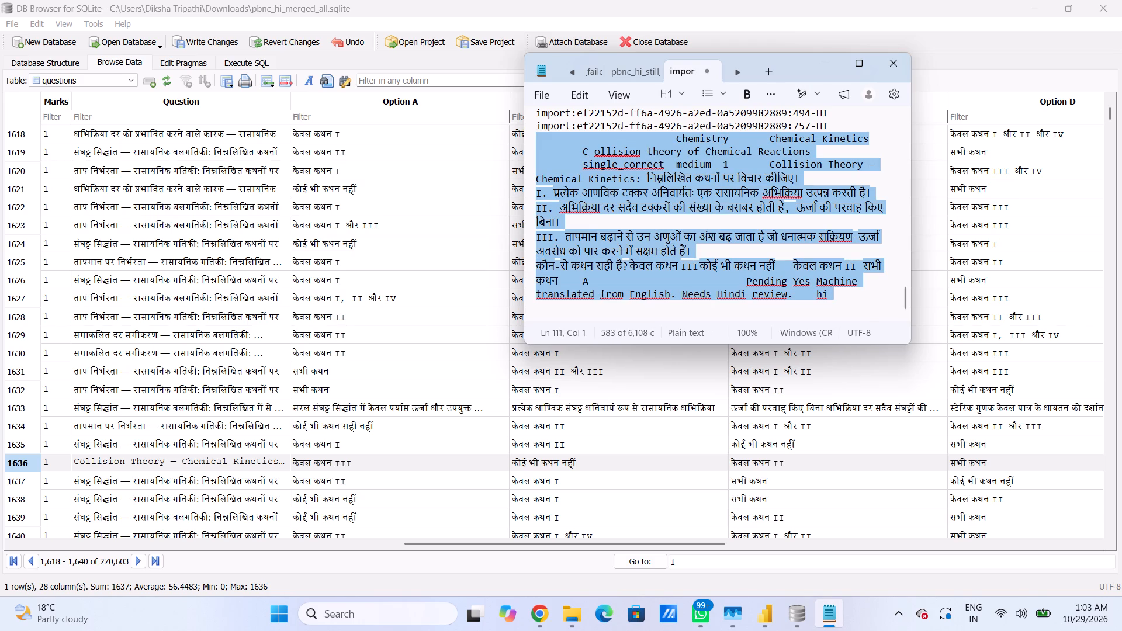
key(BackSpace)
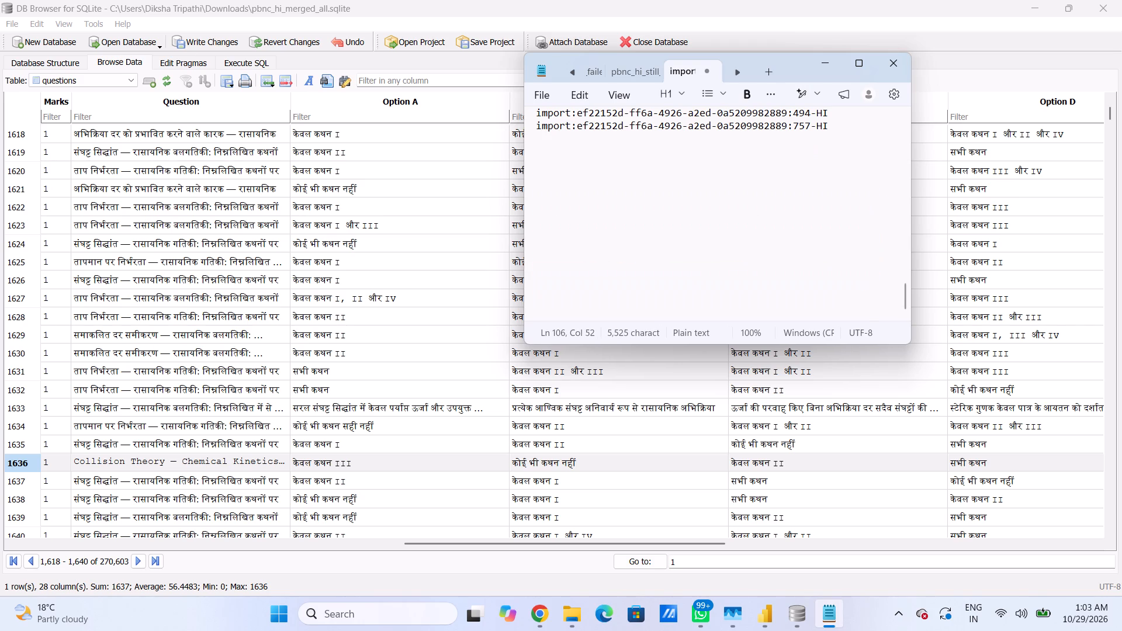
key(Return)
Examine the Question and option columns of the rows from 1637 to about 1682 for untranslated English terms.
scroll(51, 421, down, 1)
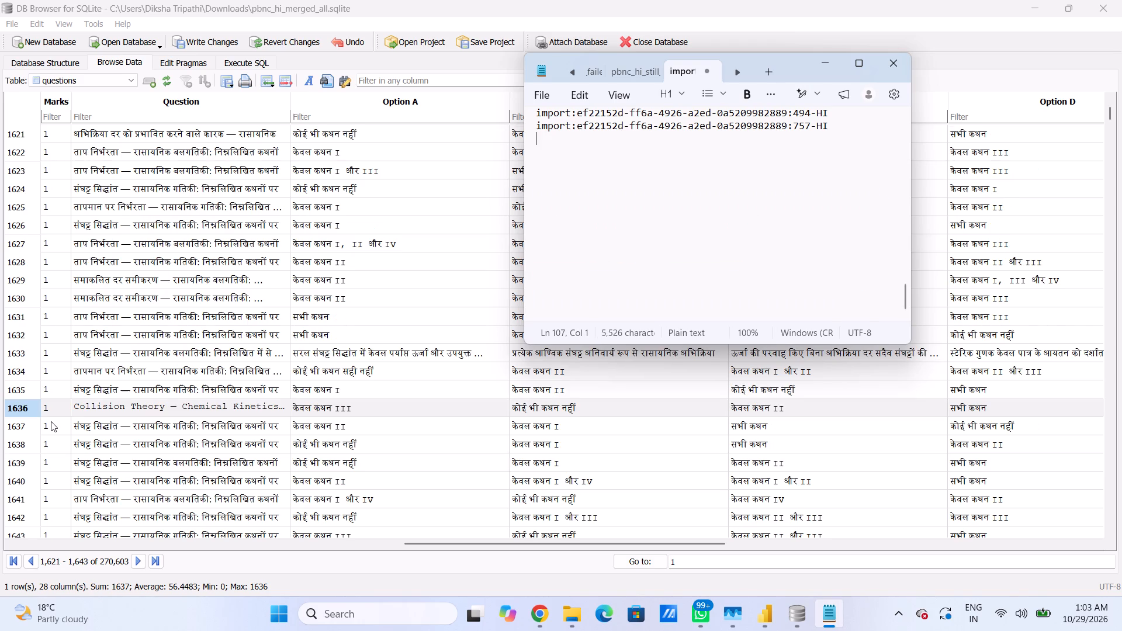
scroll(51, 421, down, 5)
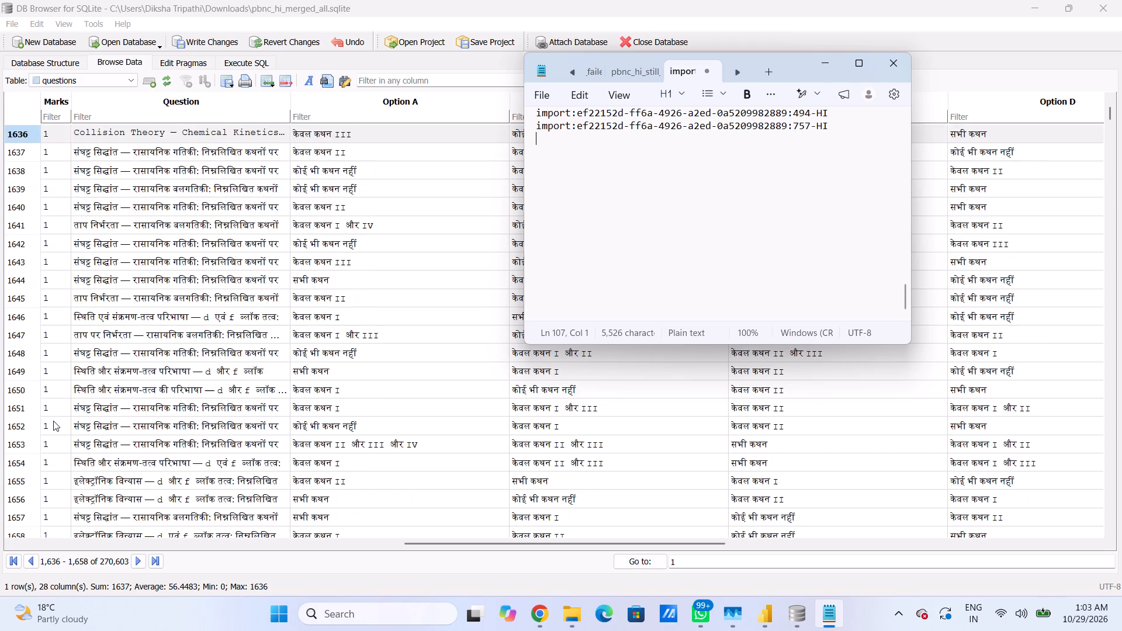
scroll(53, 421, down, 3)
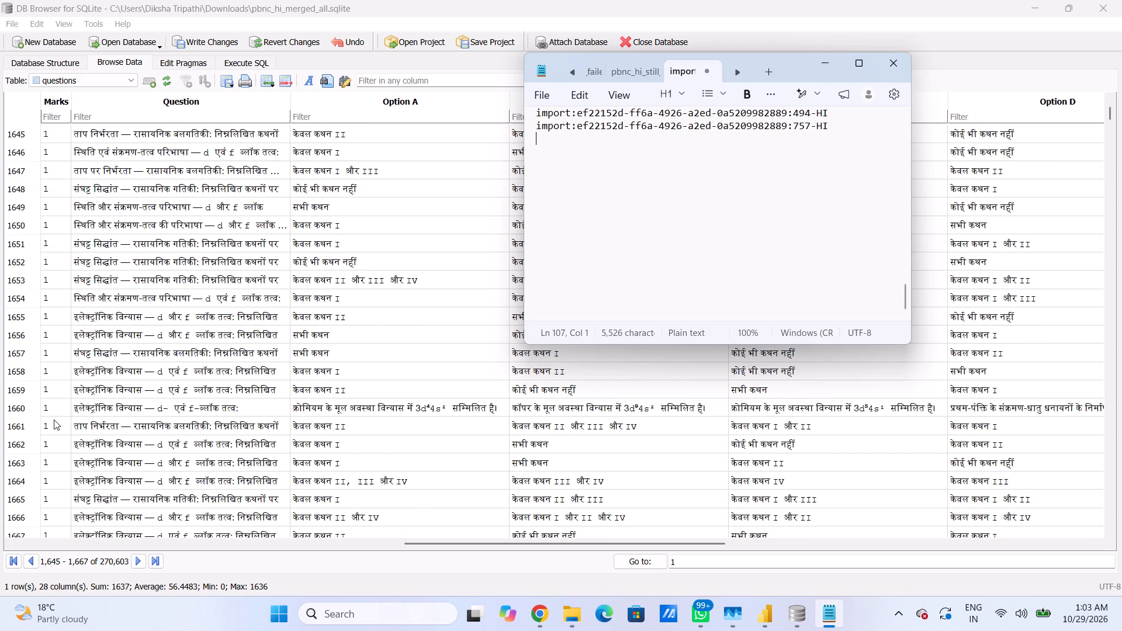
scroll(54, 419, down, 4)
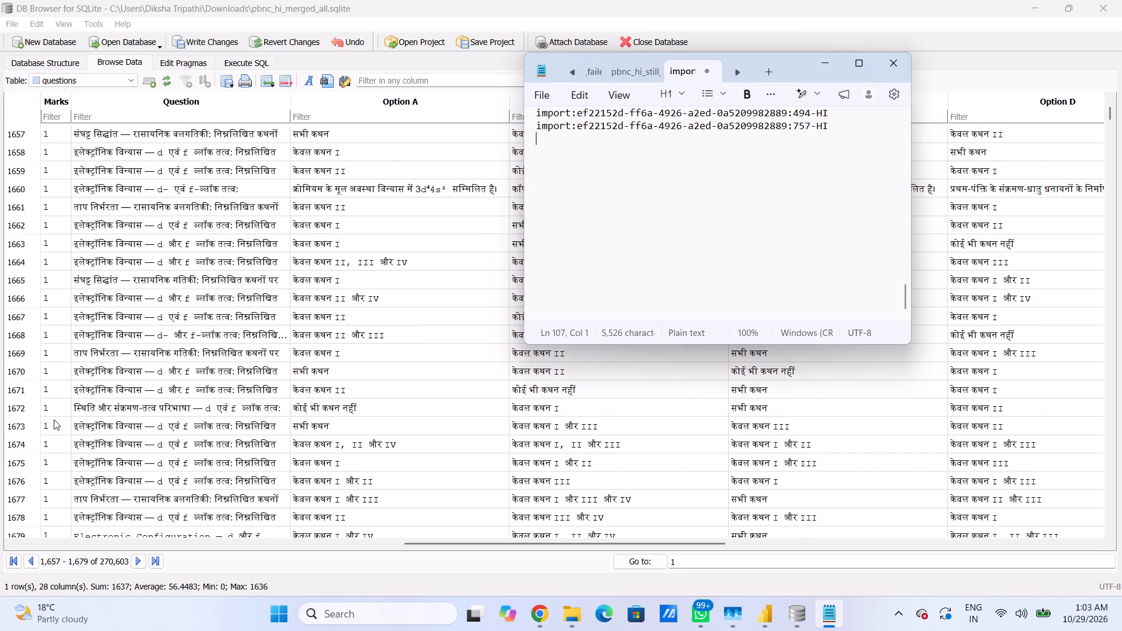
scroll(54, 419, down, 1)
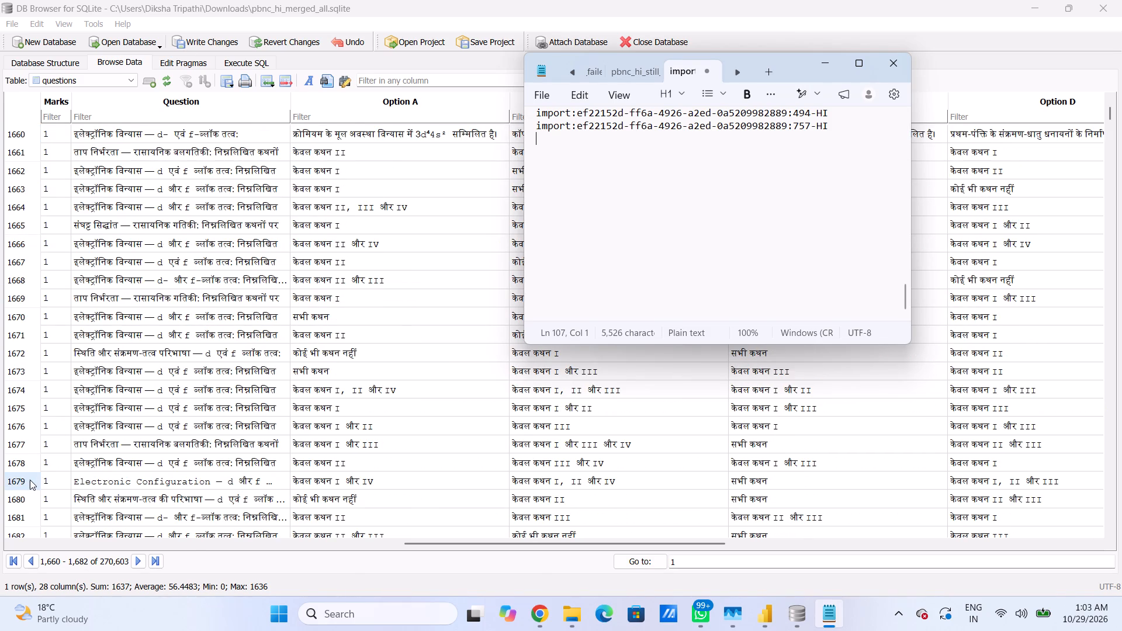
Copy row 1679, whose question begins with "Electronic Configuration", into the Notepad list, keeping only its ID ending in 798-HI on its own line.
click(30, 480)
key(ctrl+c)
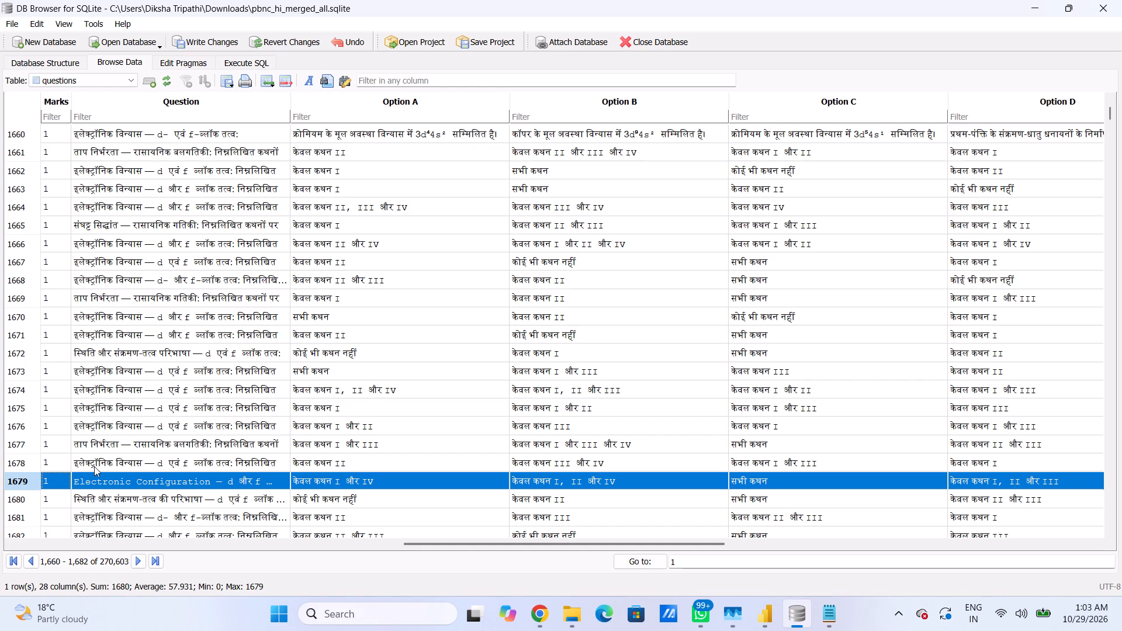
click(821, 611)
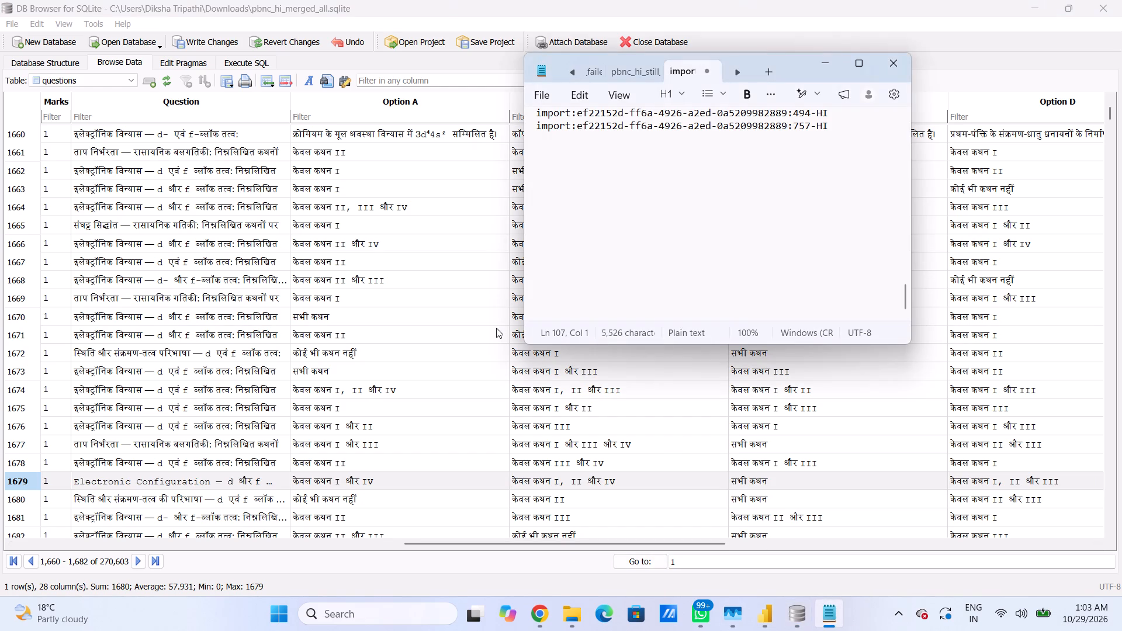
key(ctrl+v)
scroll(533, 233, up, 1)
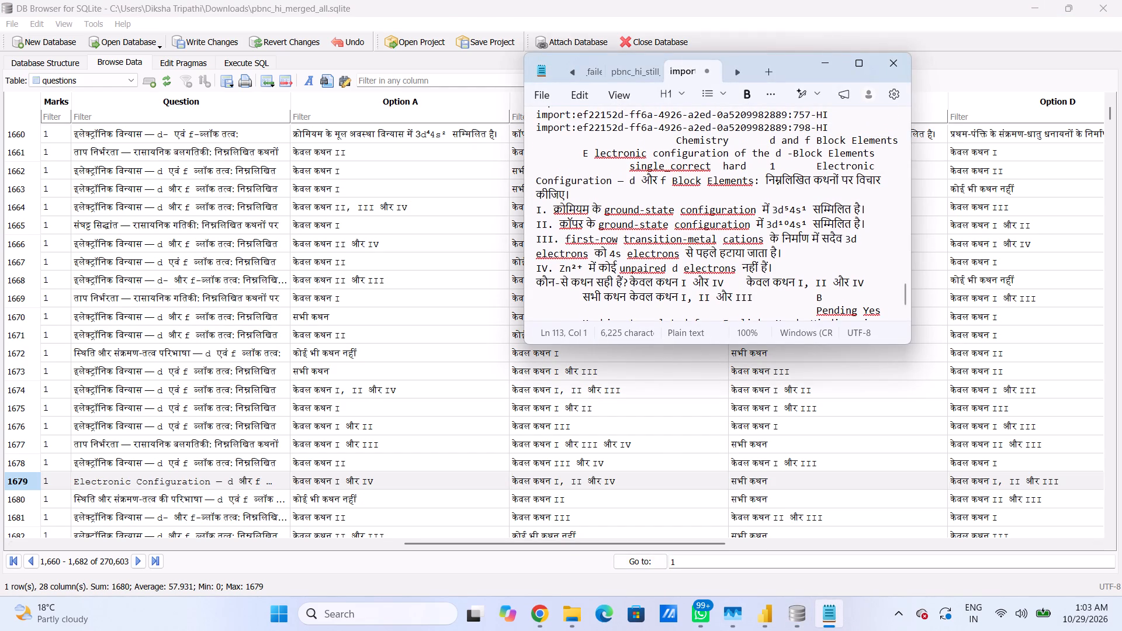
drag(536, 140, 670, 228)
scroll(666, 224, down, 4)
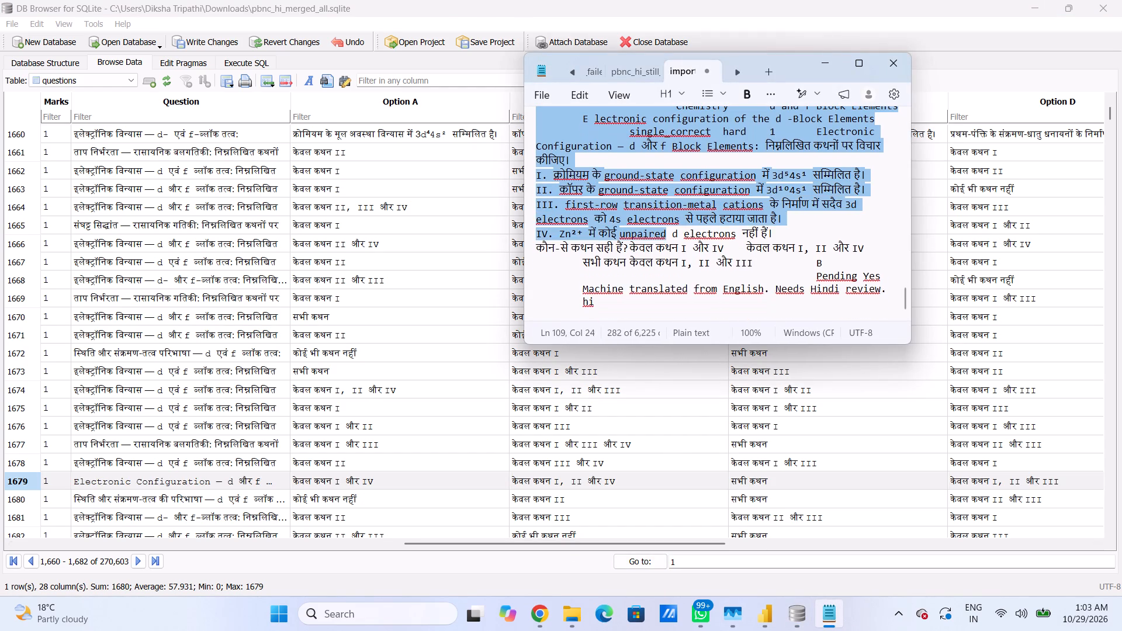
drag(670, 228, 801, 303)
key(BackSpace)
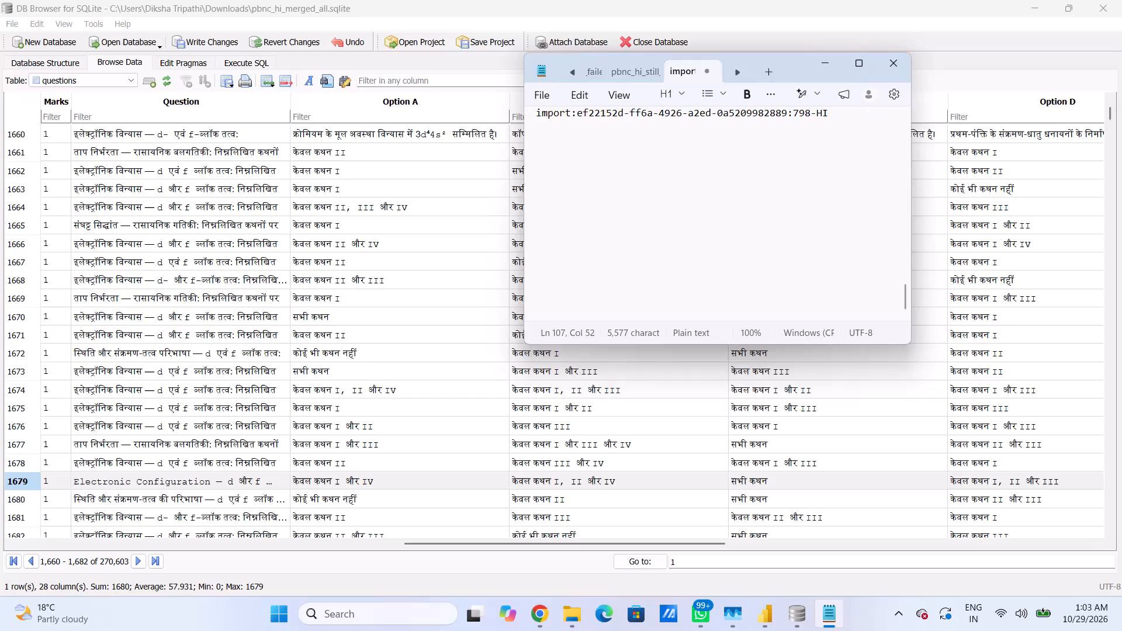
key(Return)
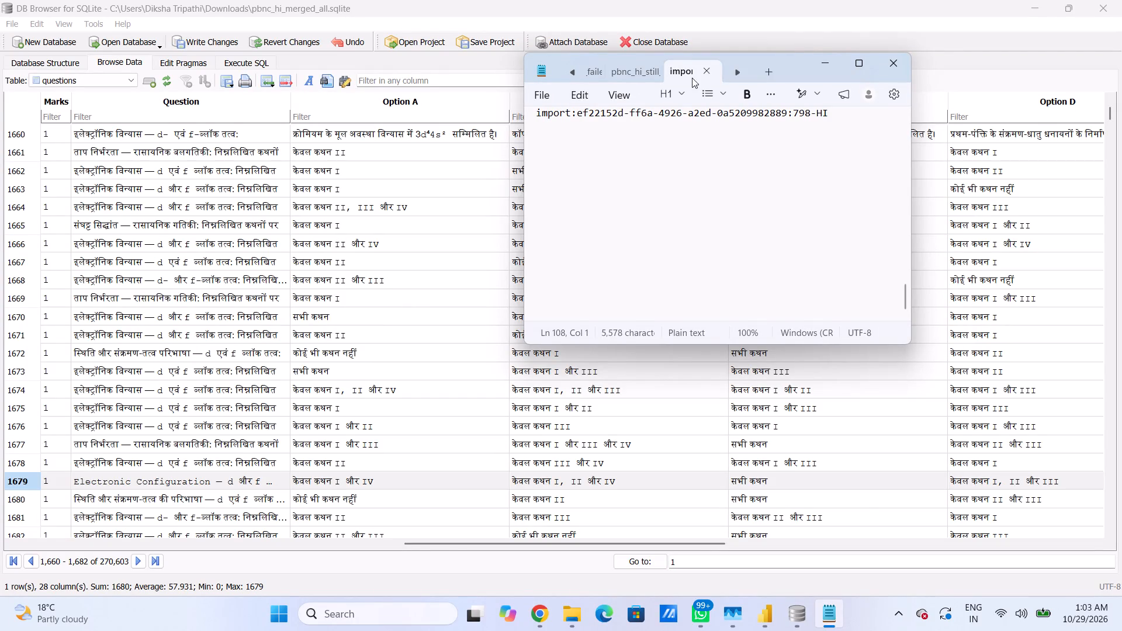
Examine the Question and option columns of the rows from 1680 to about 1757 for untranslated English terms.
click(823, 61)
scroll(147, 309, down, 3)
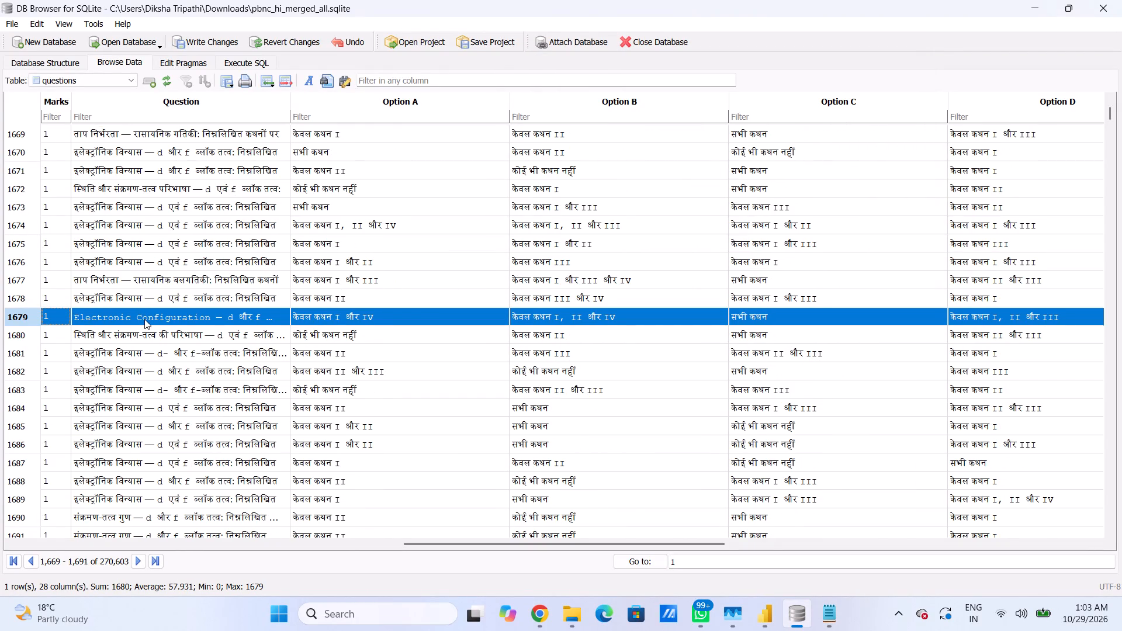
scroll(144, 319, down, 4)
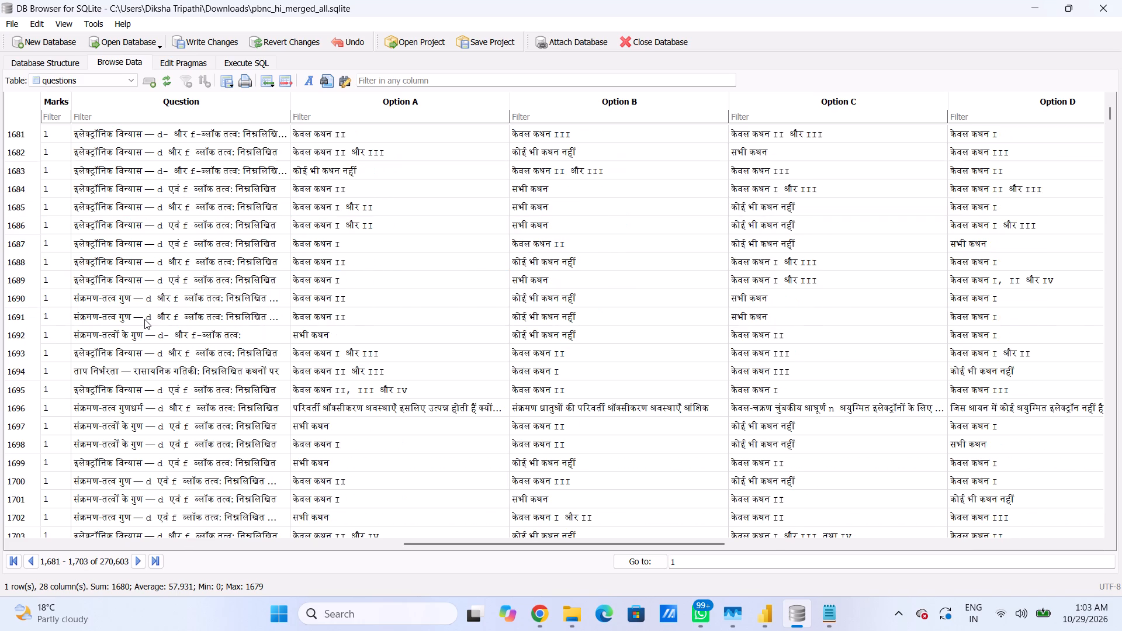
scroll(144, 319, down, 7)
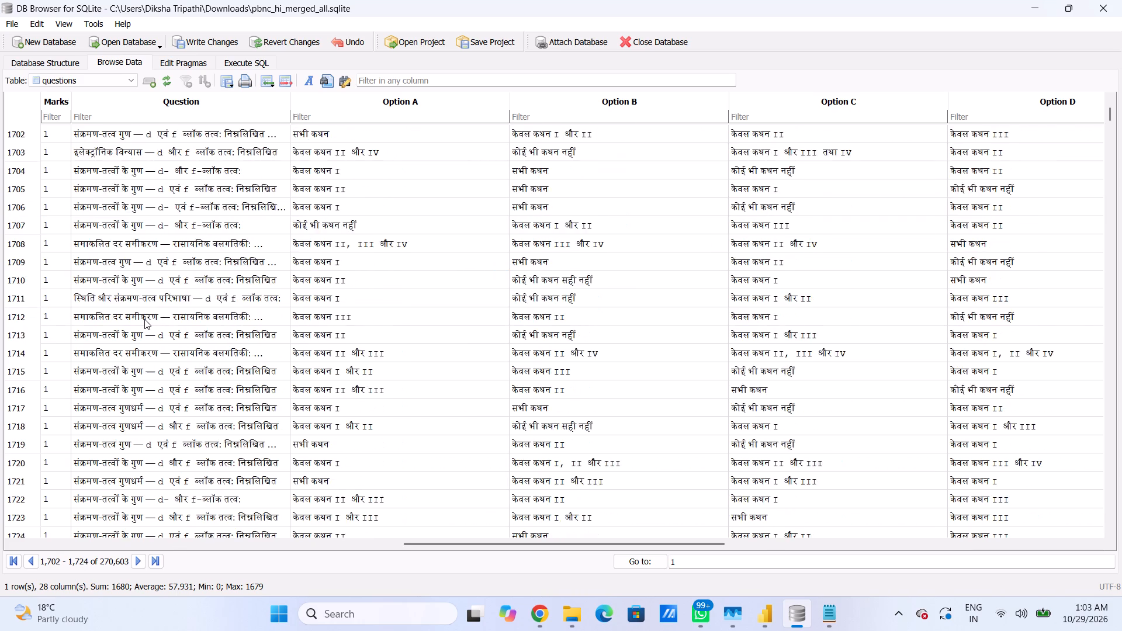
scroll(144, 319, down, 5)
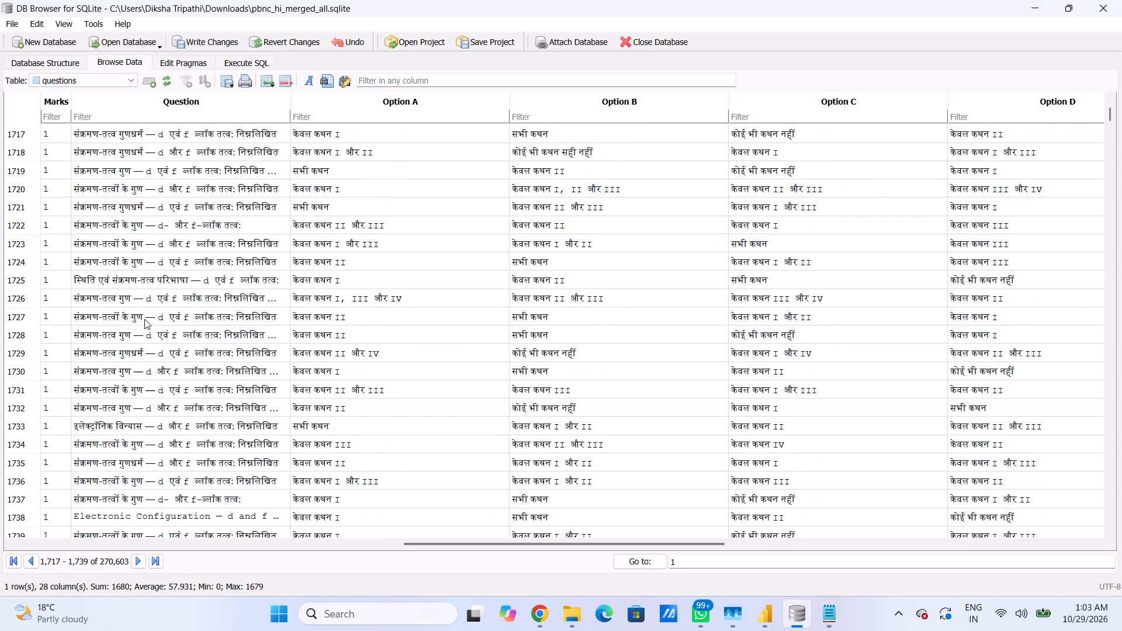
scroll(116, 357, down, 4)
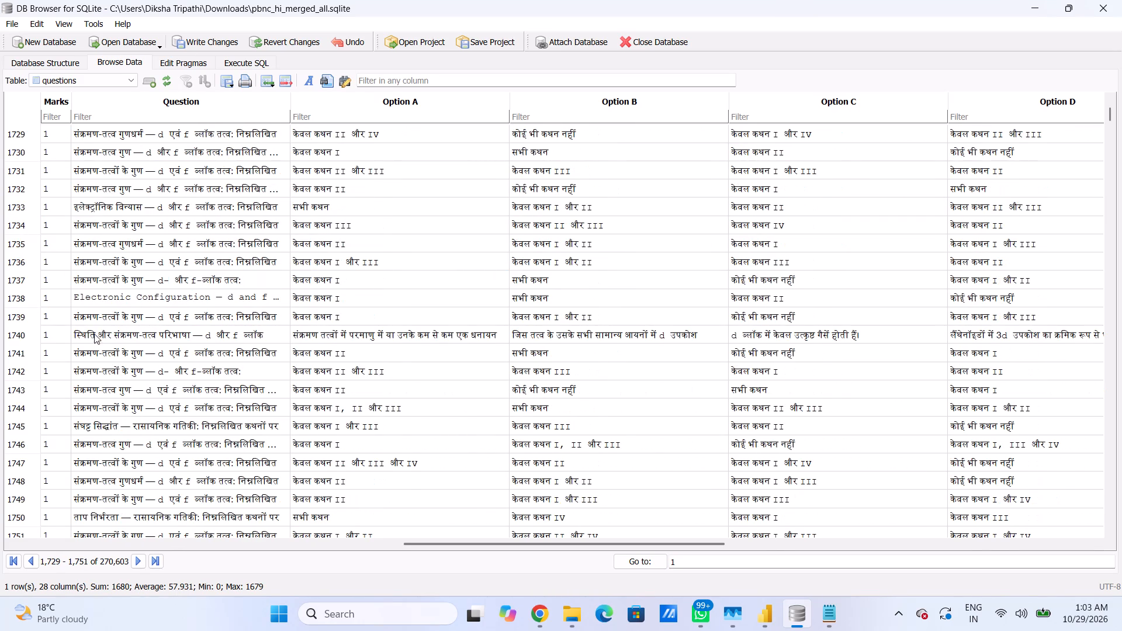
scroll(77, 319, down, 2)
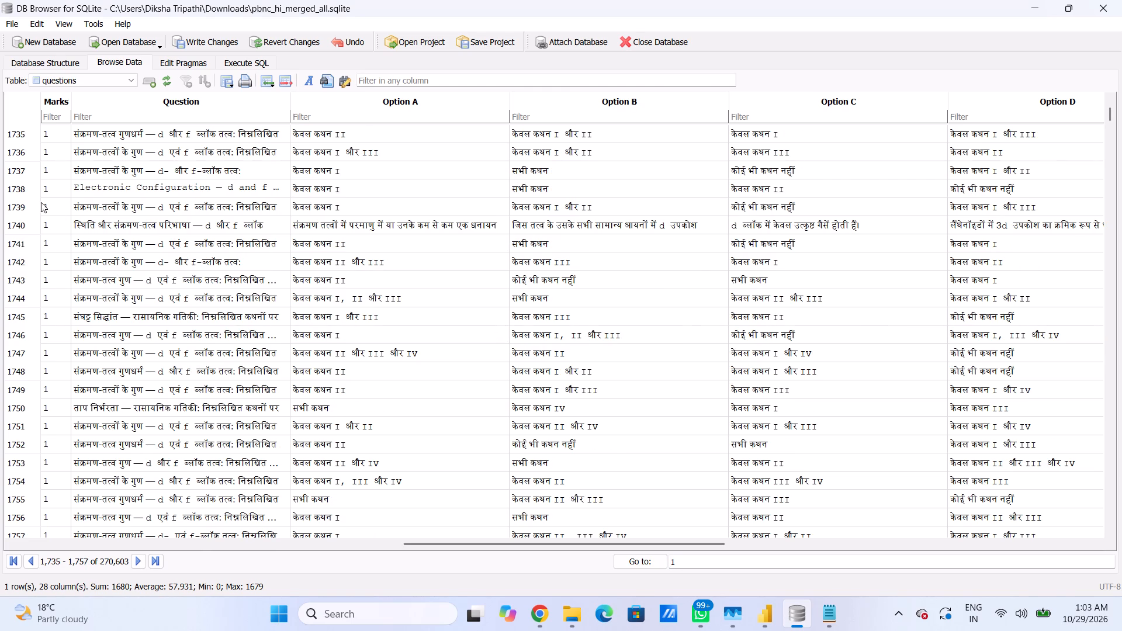
Copy row 1738, whose question begins with "Electronic Configuration — d and f", into the Notepad list, keeping only its ID ending in 774-HI on its own line.
click(30, 190)
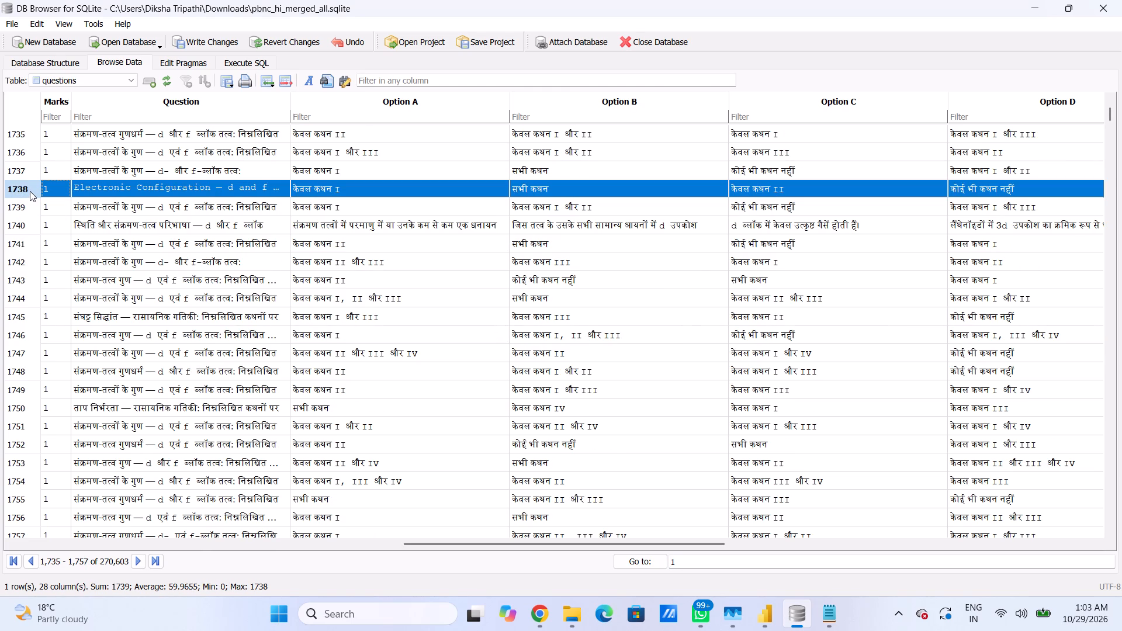
key(ctrl+c)
click(832, 618)
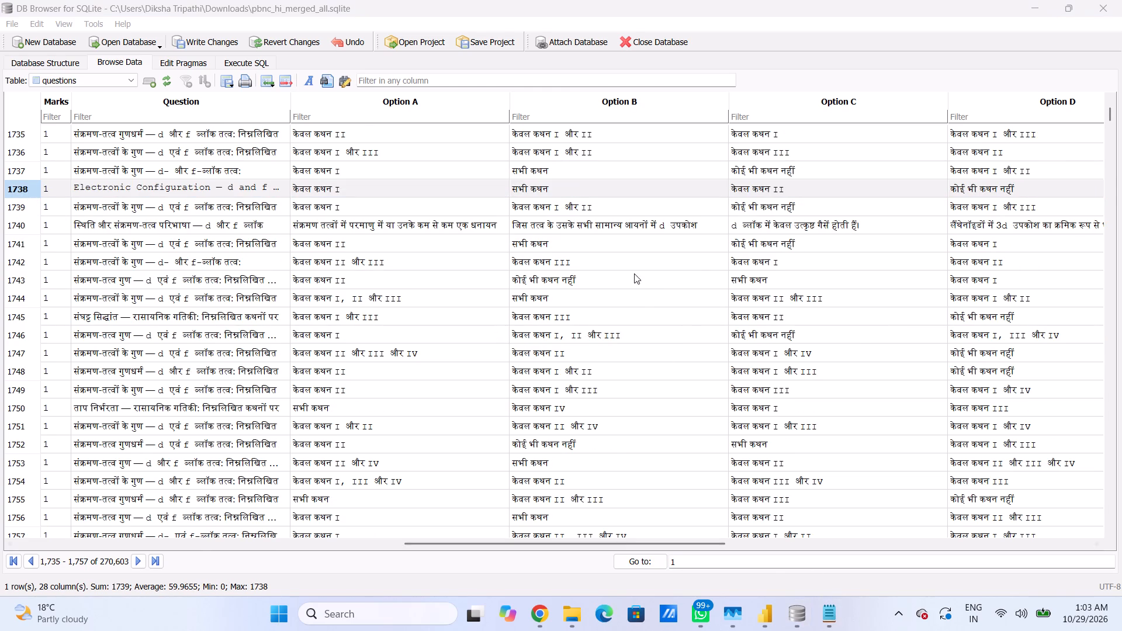
click(824, 616)
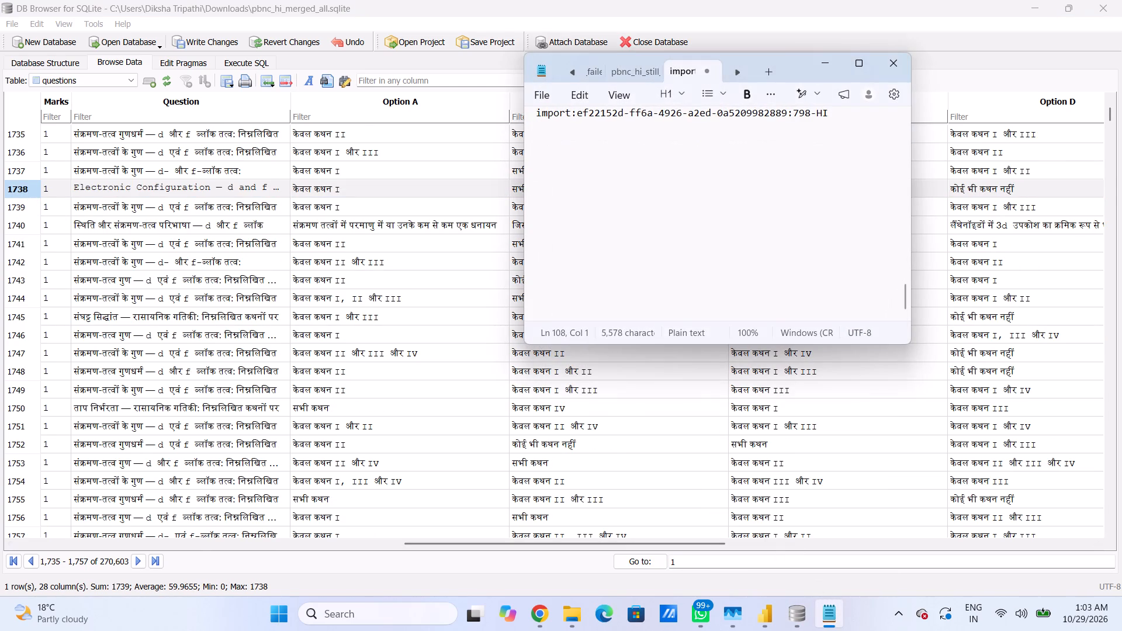
key(ctrl+v)
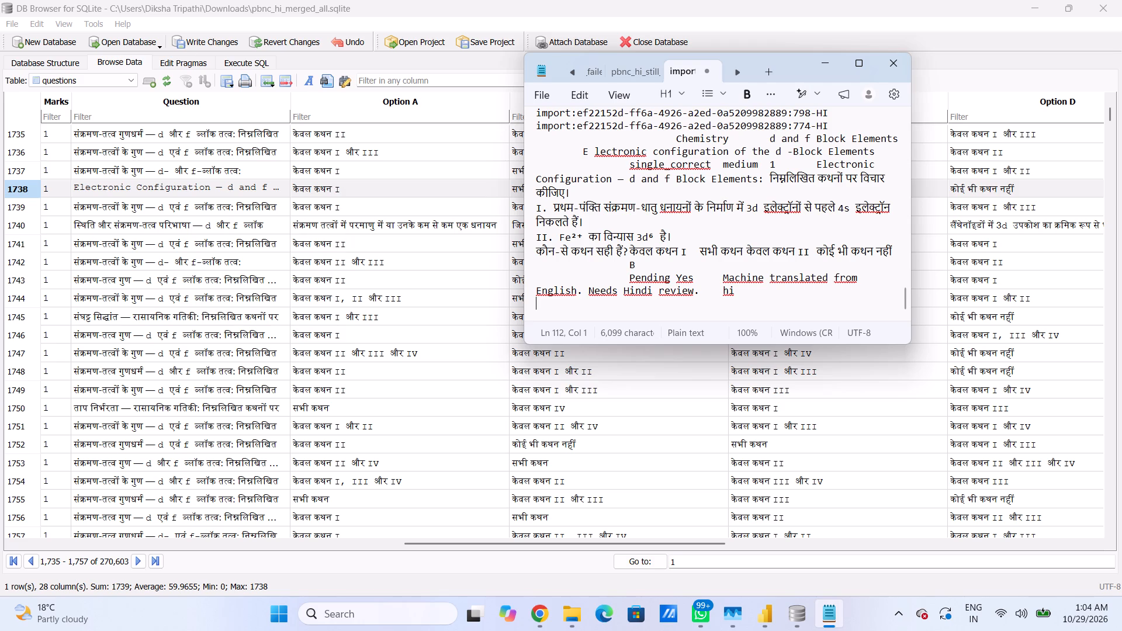
drag(537, 141, 837, 306)
key(BackSpace)
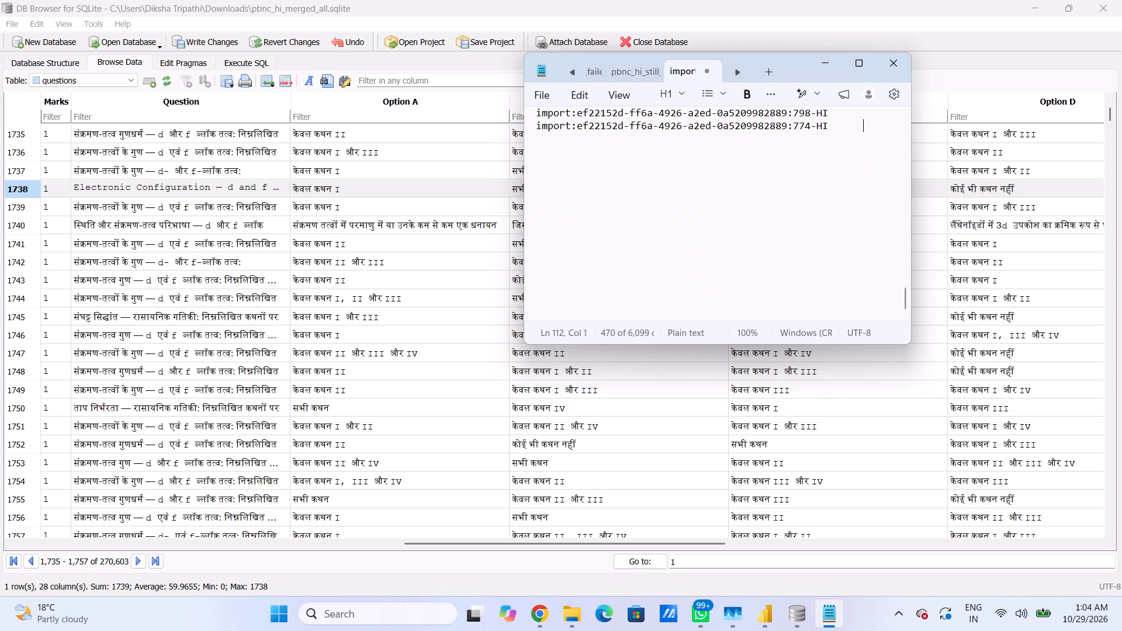
key(Return)
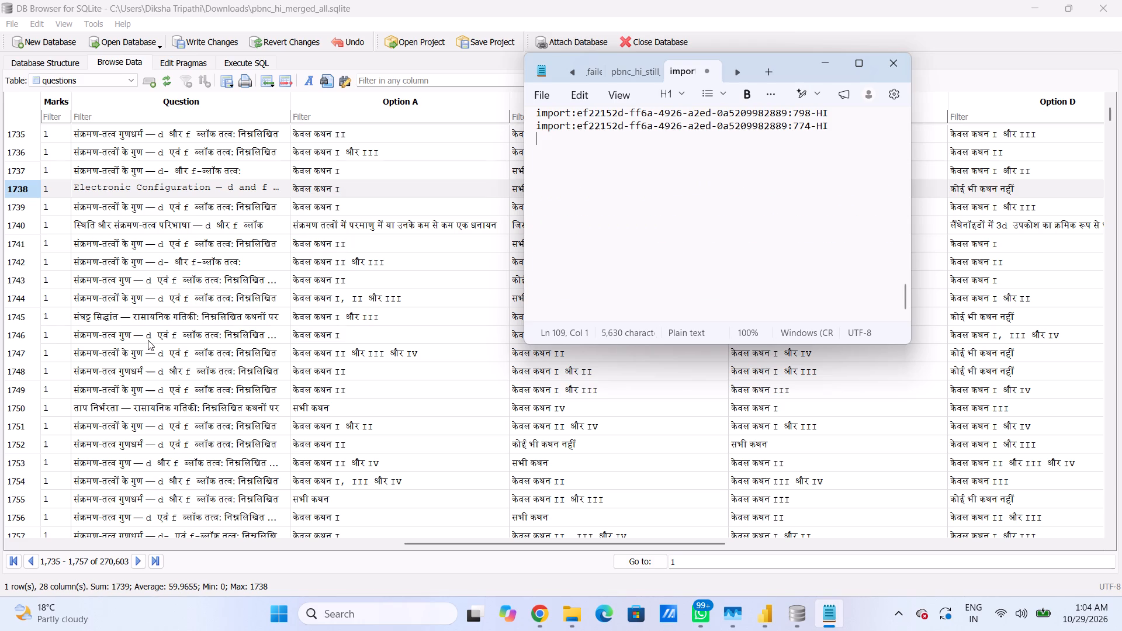
Examine the Question column and visible option text of the rows from 1739 to about 1850 for untranslated English terms.
scroll(148, 340, down, 4)
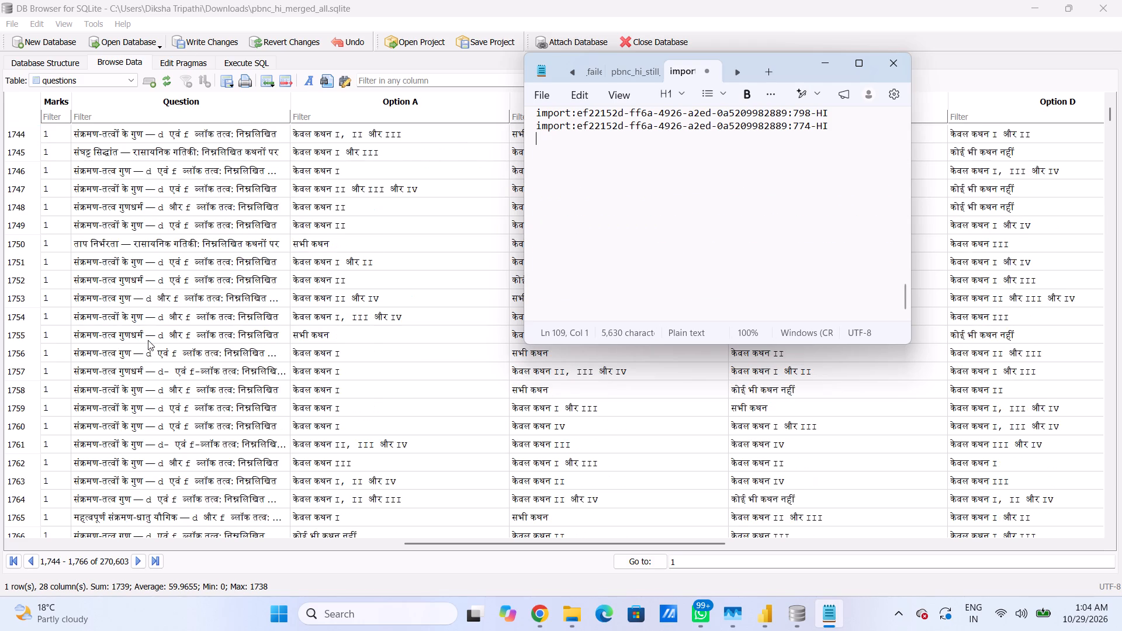
scroll(148, 340, down, 5)
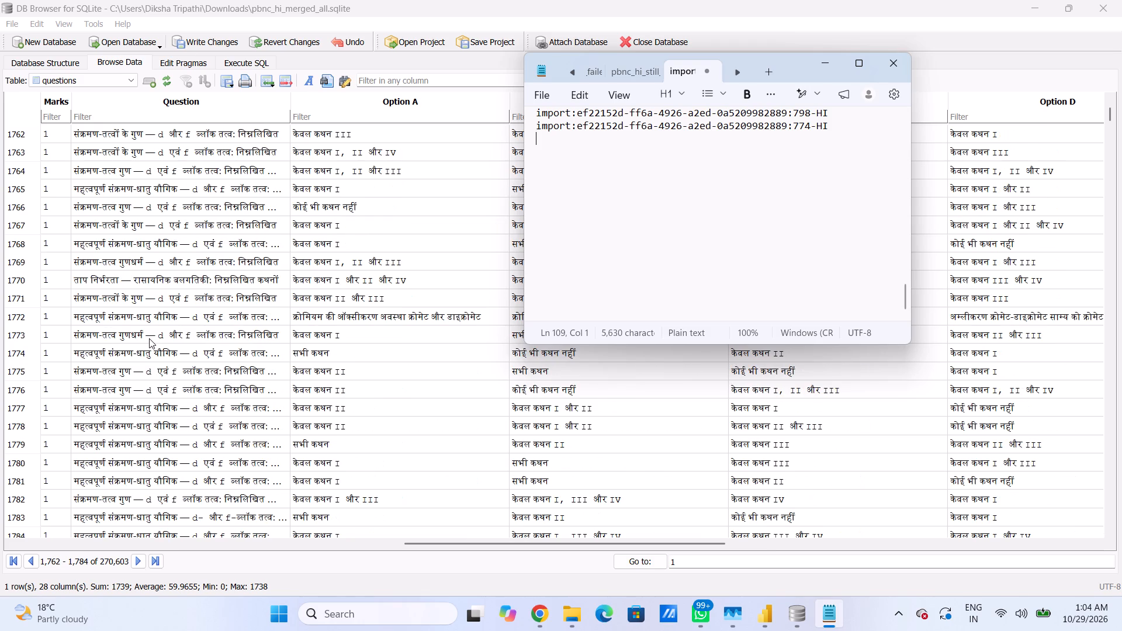
scroll(153, 319, down, 3)
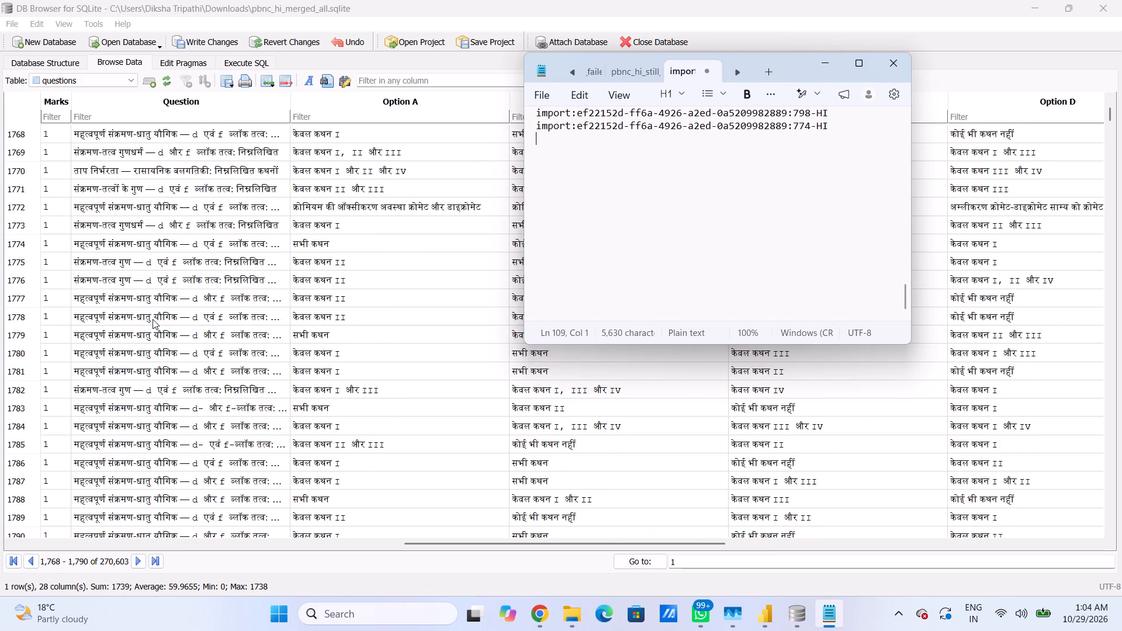
scroll(153, 319, down, 2)
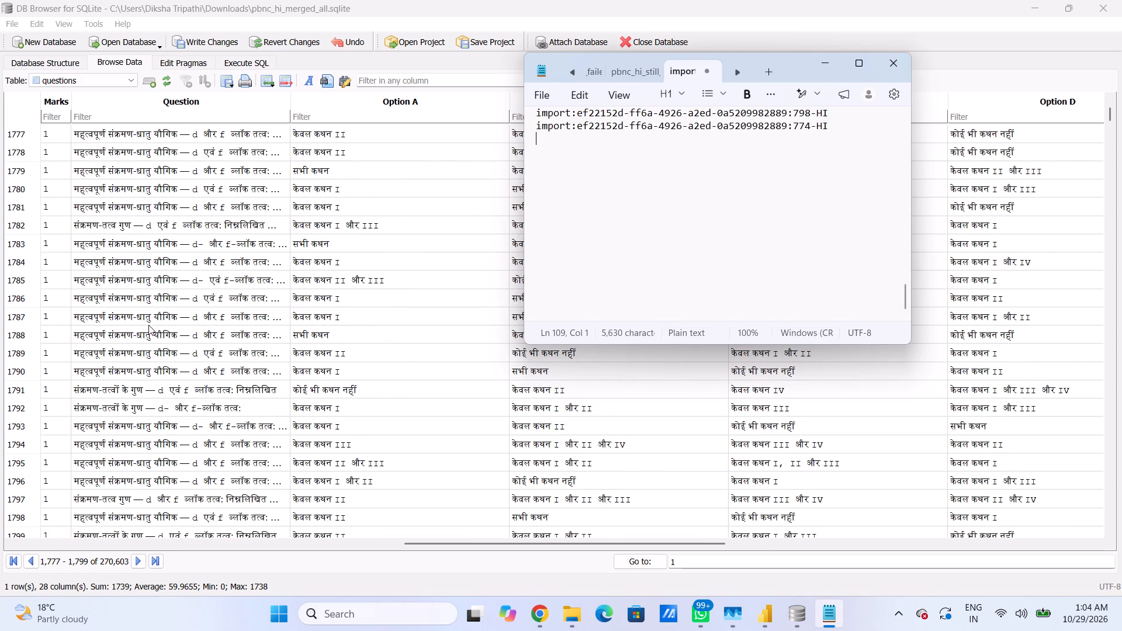
scroll(160, 303, down, 6)
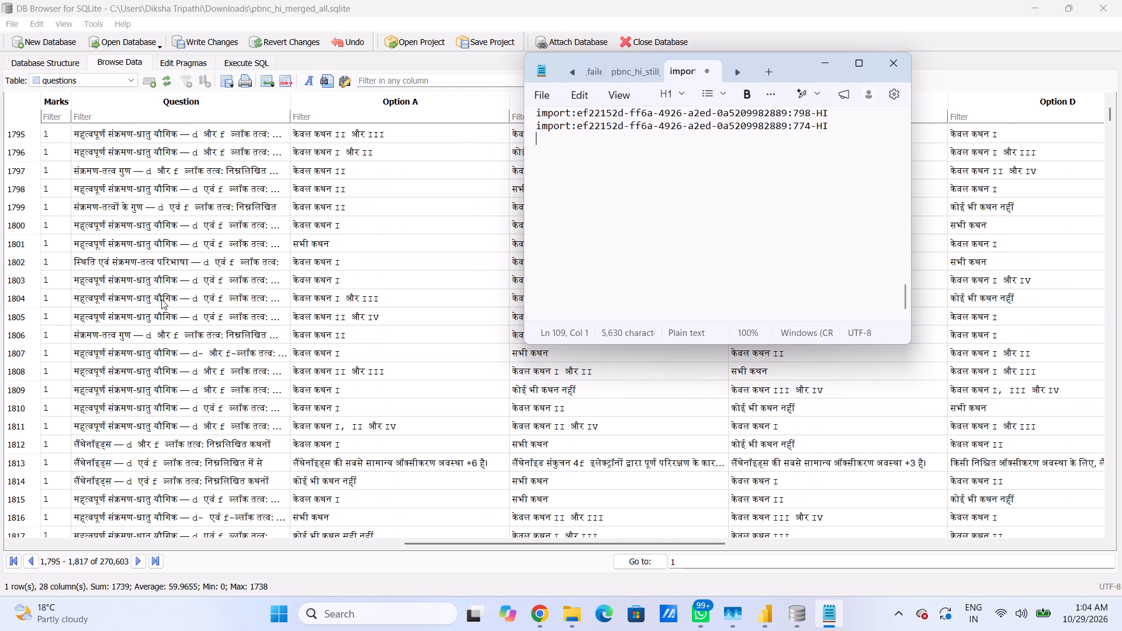
scroll(161, 299, down, 1)
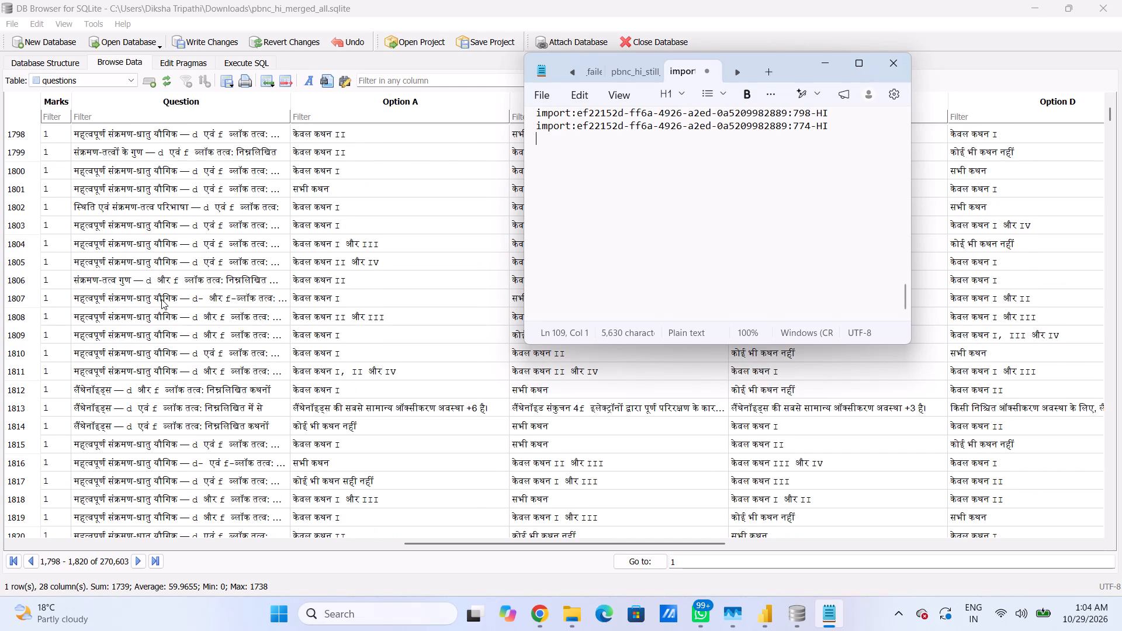
scroll(161, 299, down, 5)
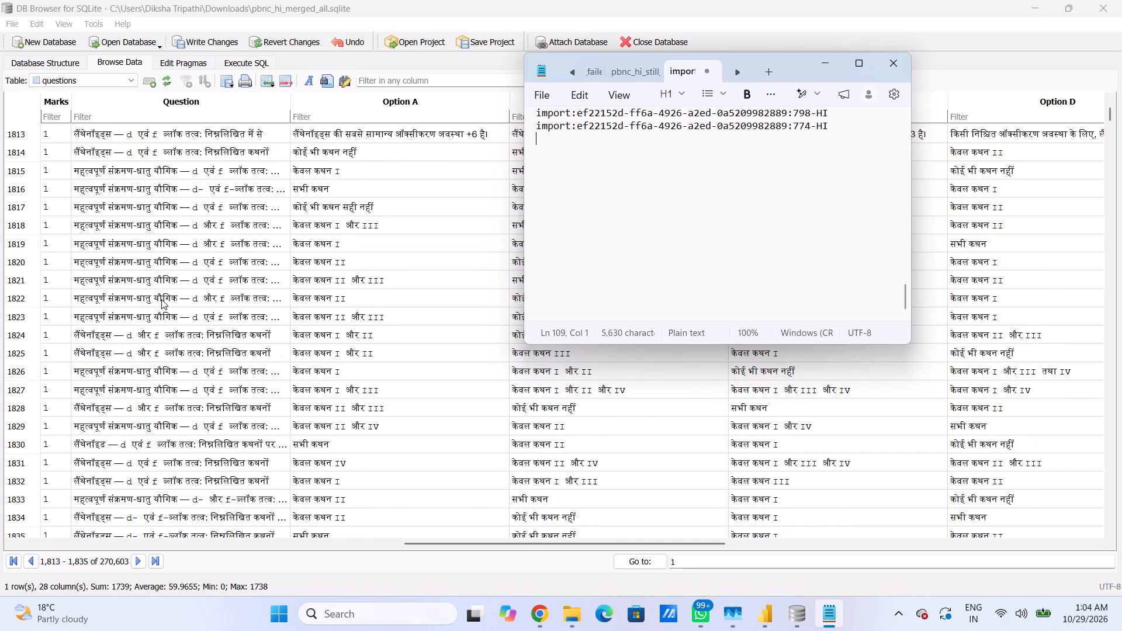
scroll(161, 299, down, 5)
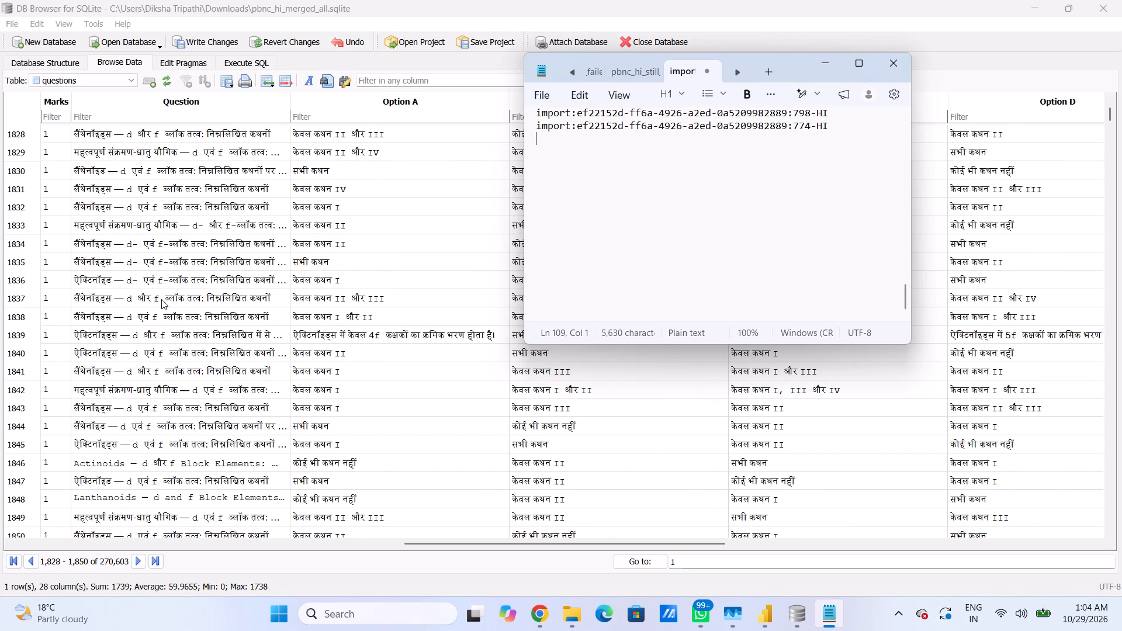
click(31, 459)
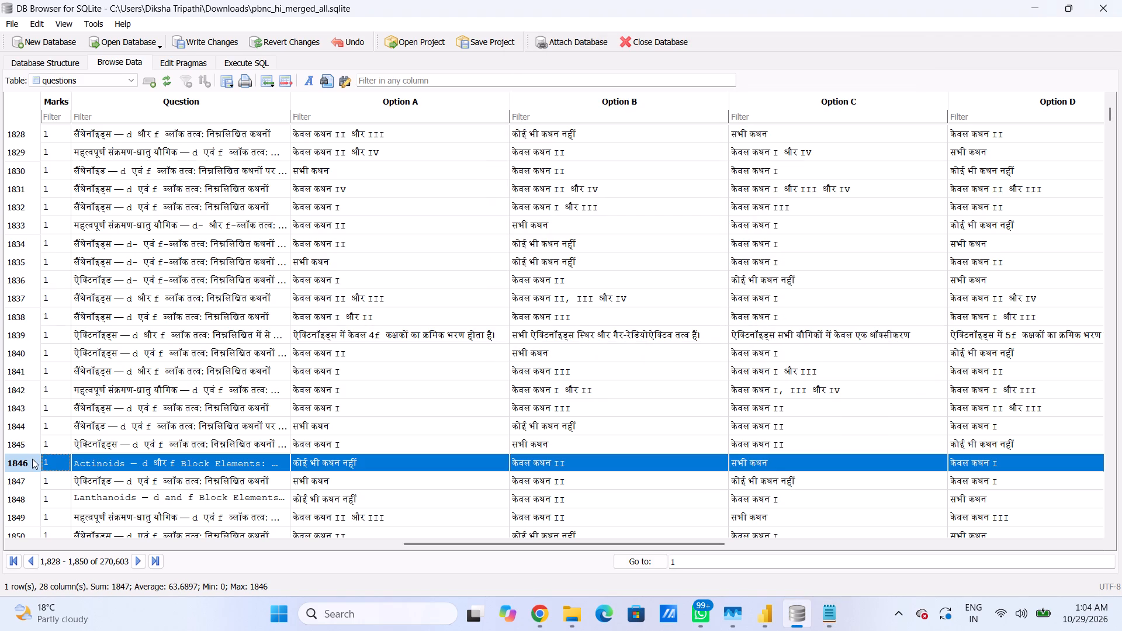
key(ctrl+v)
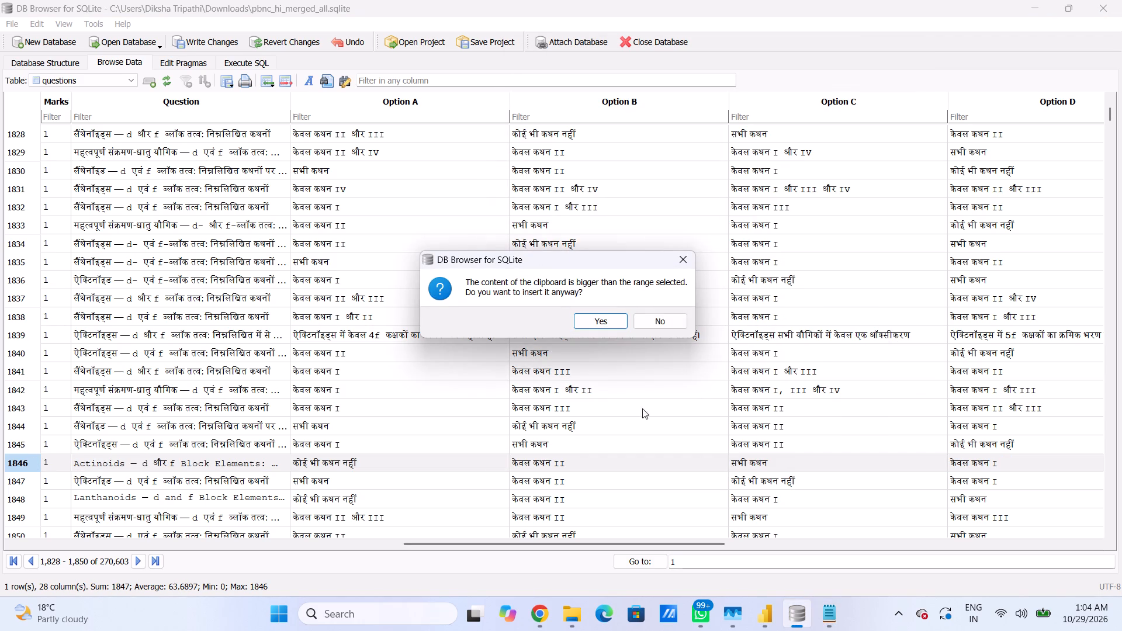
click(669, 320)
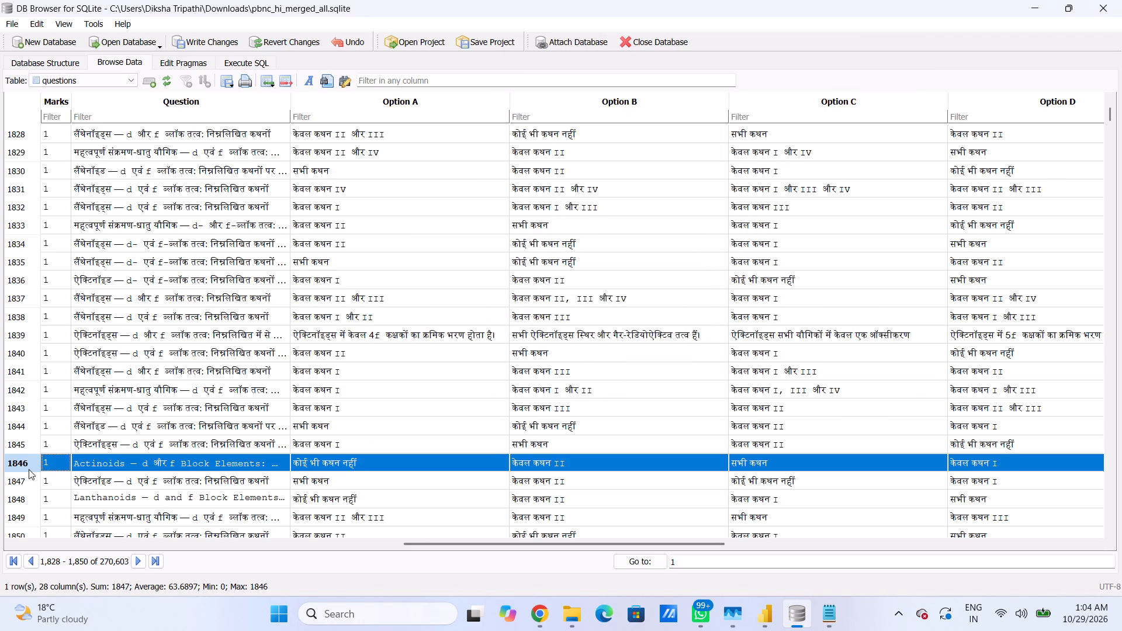
Copy row 1846, whose question begins with "Actinoids", into the Notepad list, keeping only its ID ending in 959-HI on its own line.
click(27, 464)
key(ctrl+c)
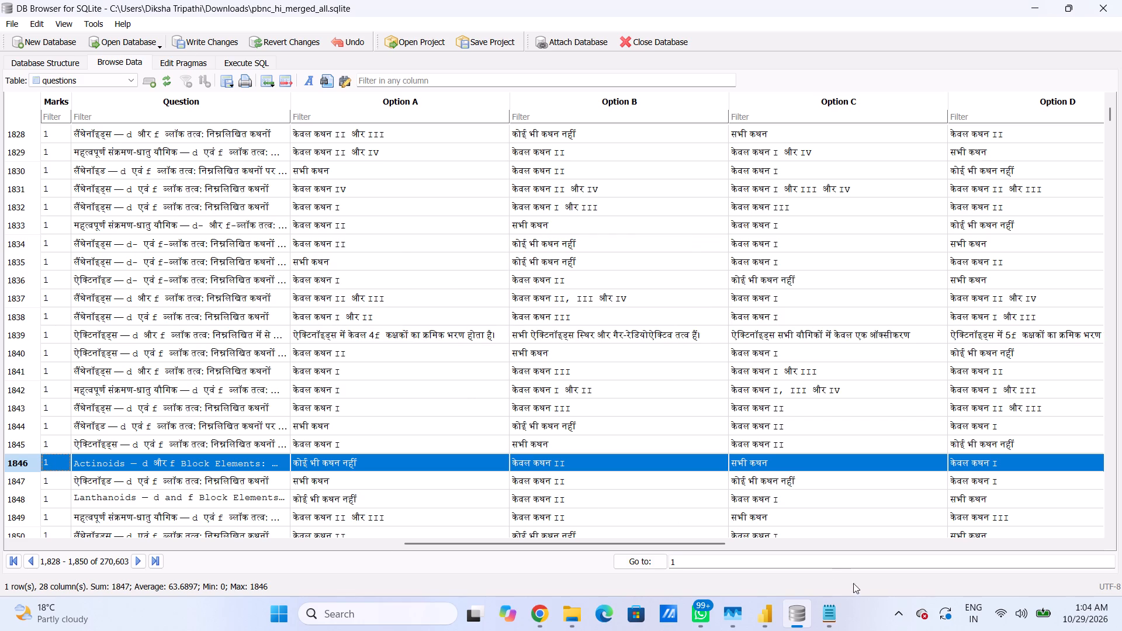
drag(826, 609, 820, 605)
click(841, 626)
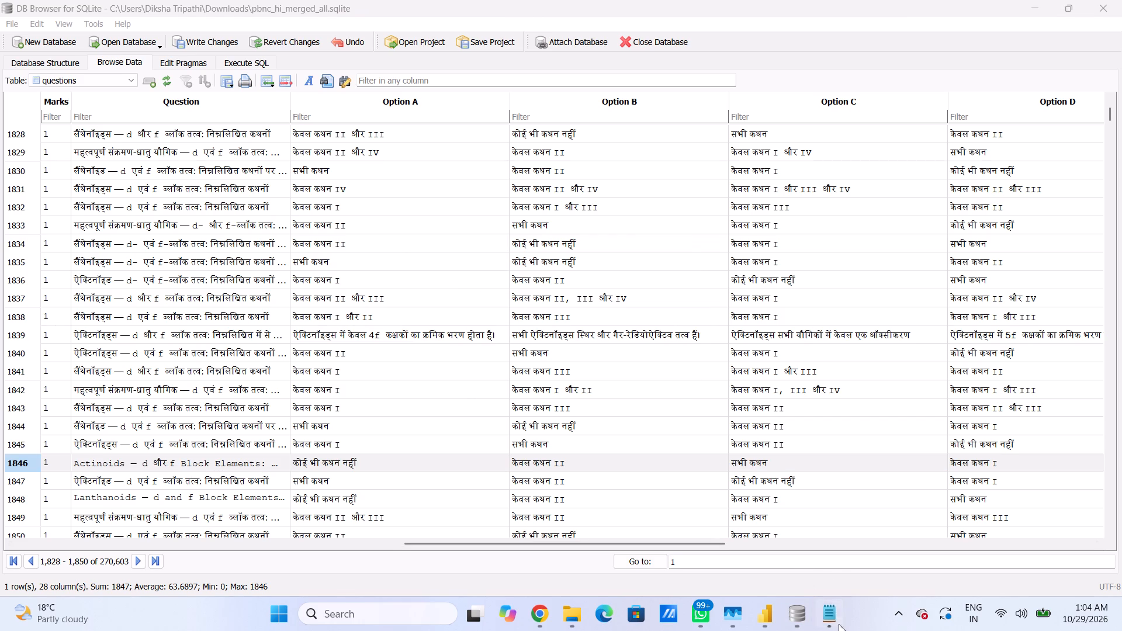
click(830, 609)
key(ctrl+v)
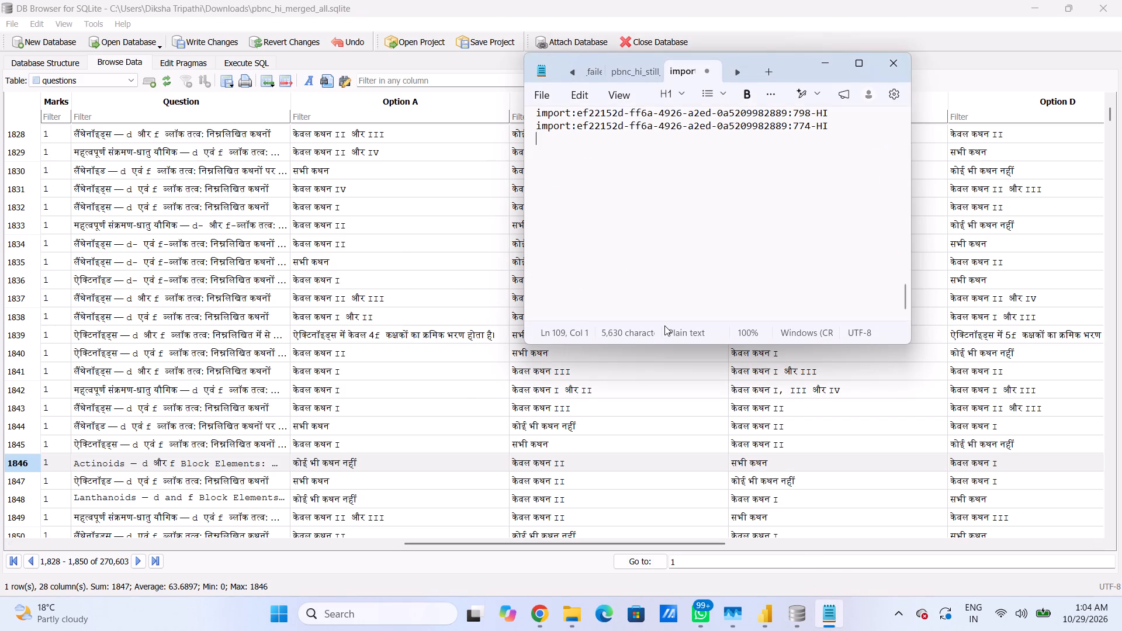
drag(537, 154, 822, 320)
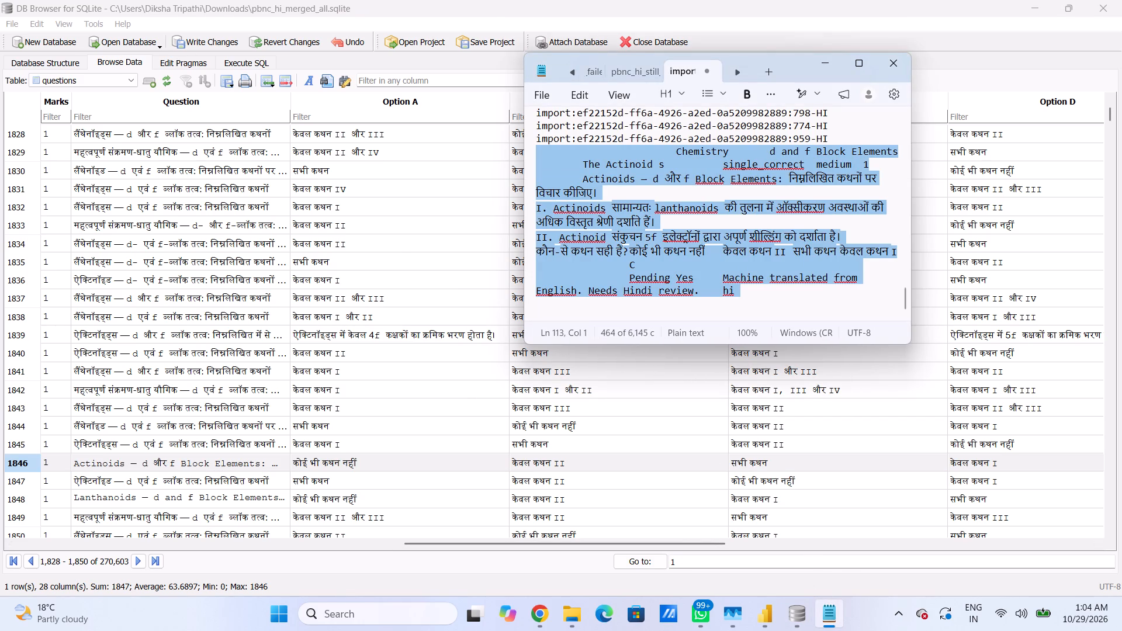
drag(822, 320, 827, 323)
key(BackSpace)
key(Return)
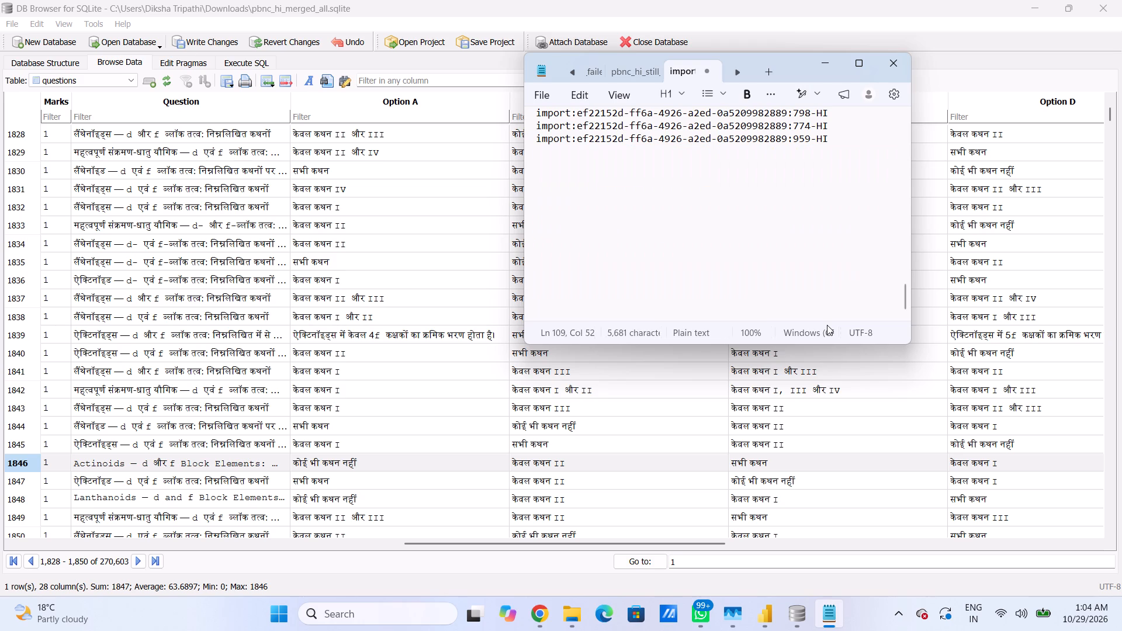
Copy row 1848, whose question begins with "Lanthanoids", into the Notepad list, keeping only its ID ending in 955-HI on its own line.
click(35, 497)
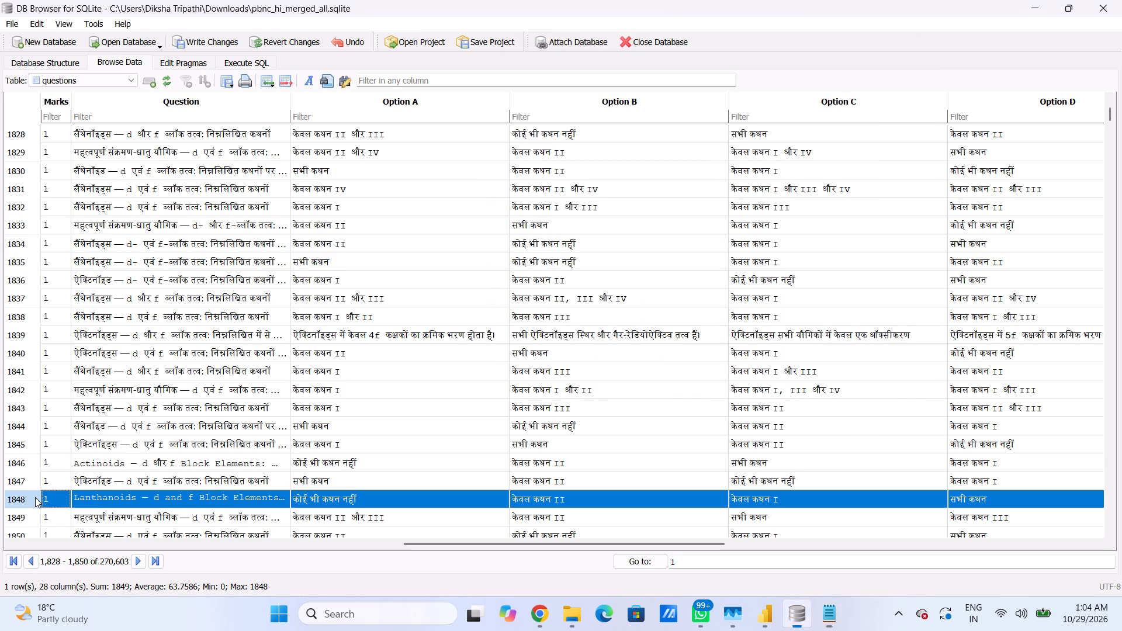
key(ctrl+c)
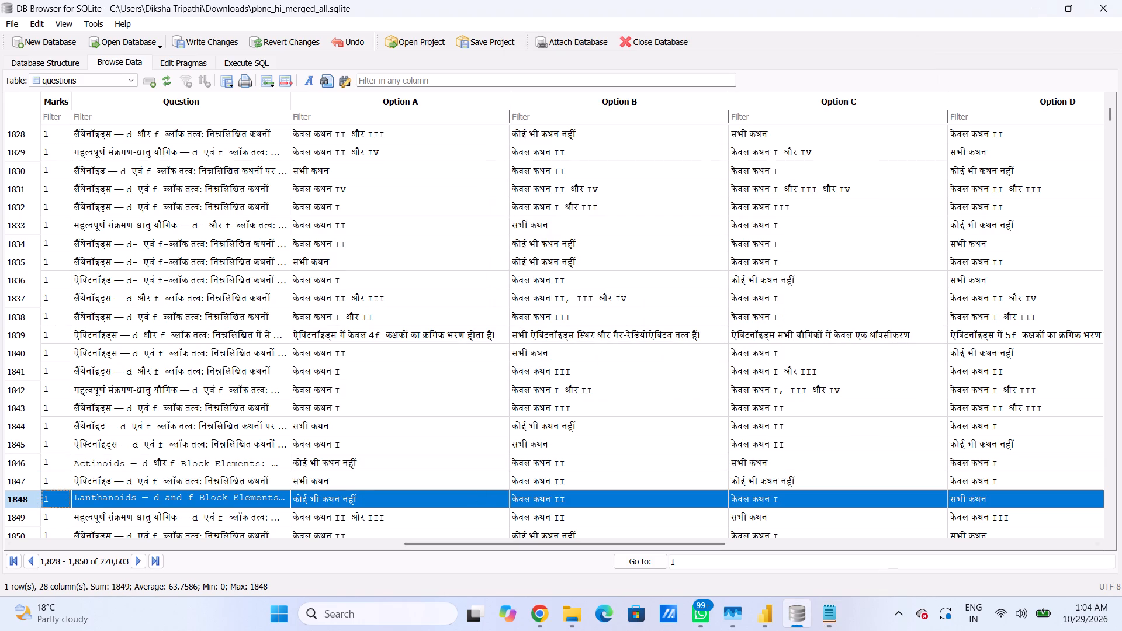
click(825, 619)
key(ctrl+v)
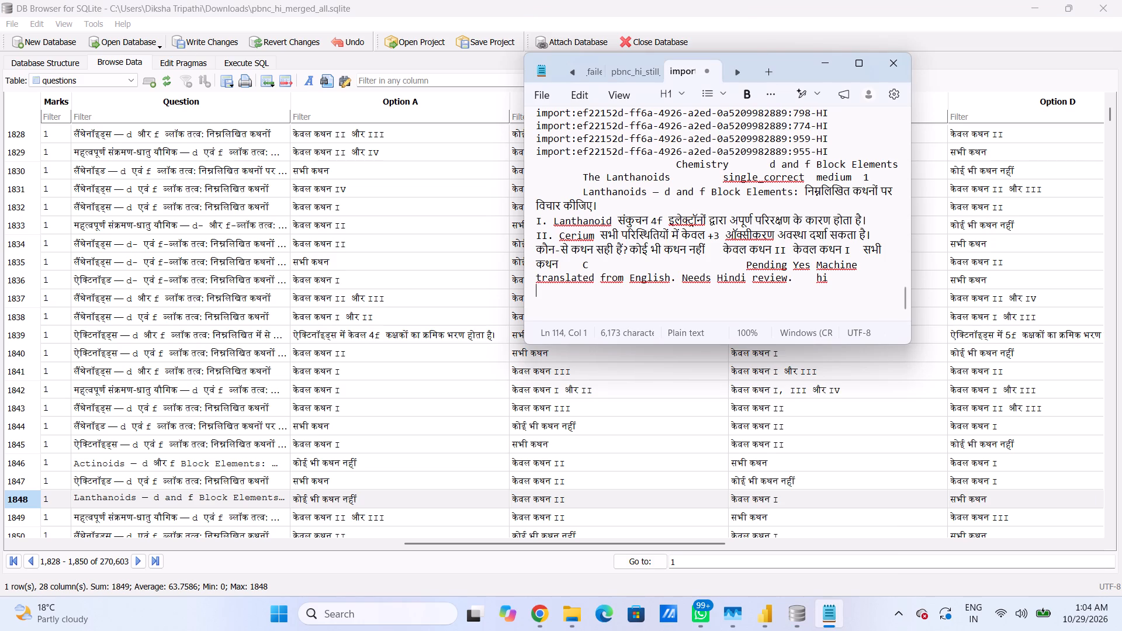
drag(538, 164, 820, 297)
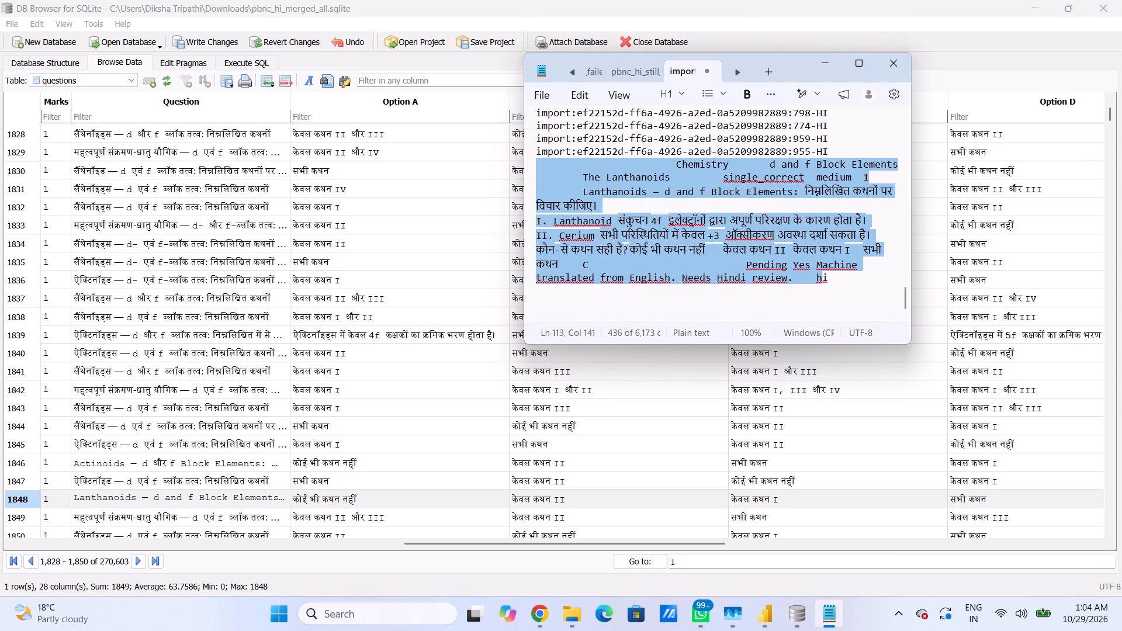
drag(820, 297, 865, 315)
key(BackSpace)
key(Return)
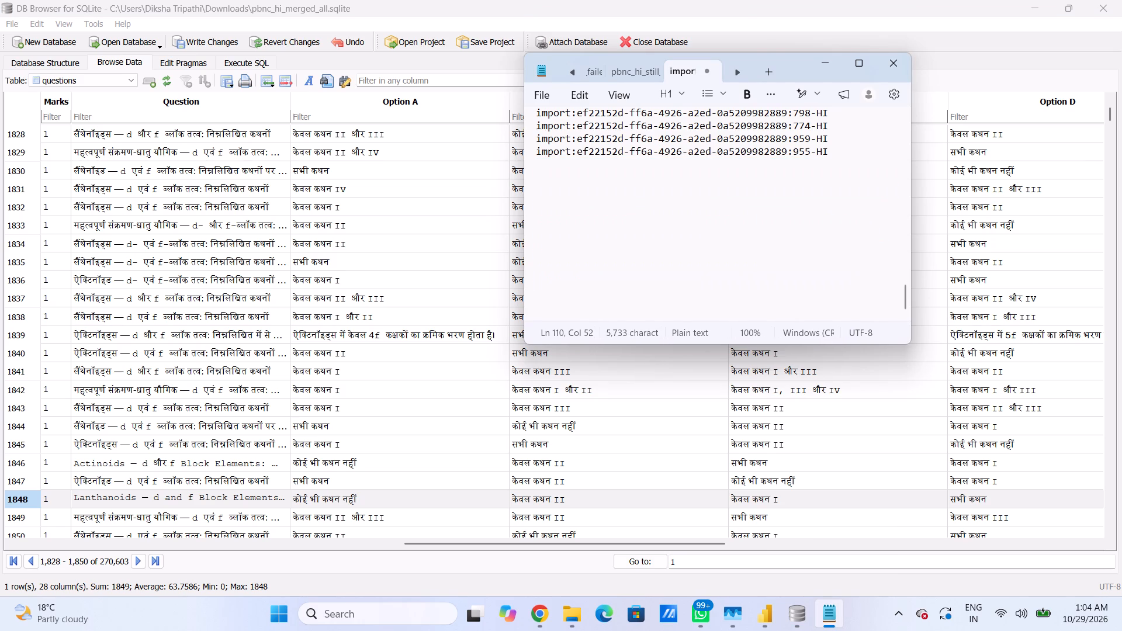
Copy row 1863, whose question begins with "Actinoids", into the Notepad list, keeping only its ID ending in 963-HI on its own line.
click(827, 61)
scroll(413, 301, down, 4)
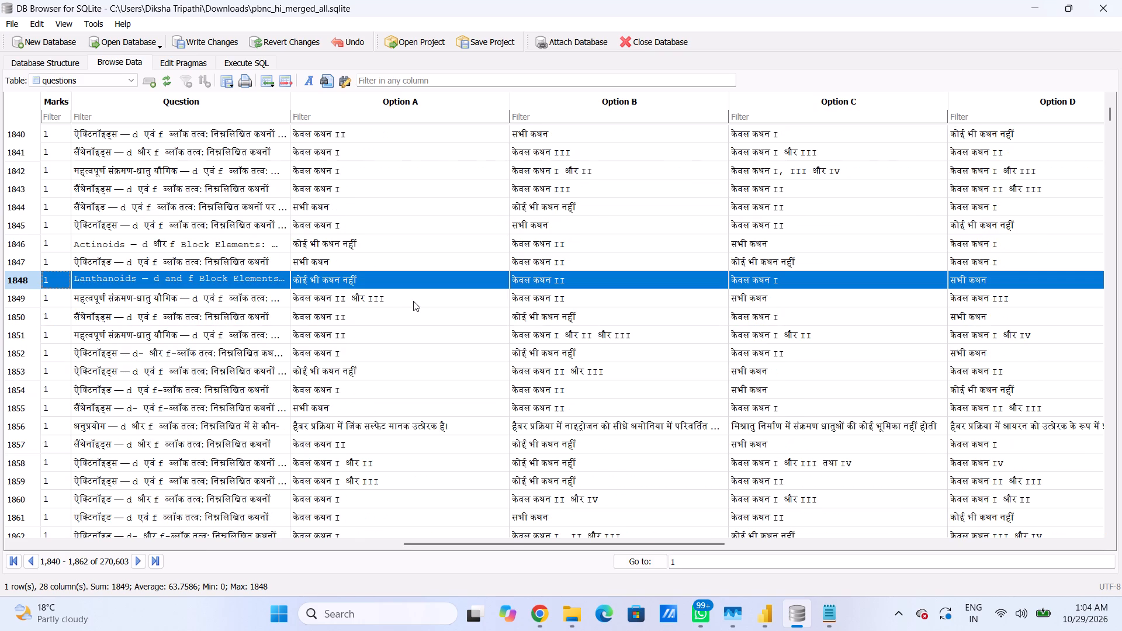
scroll(413, 301, down, 3)
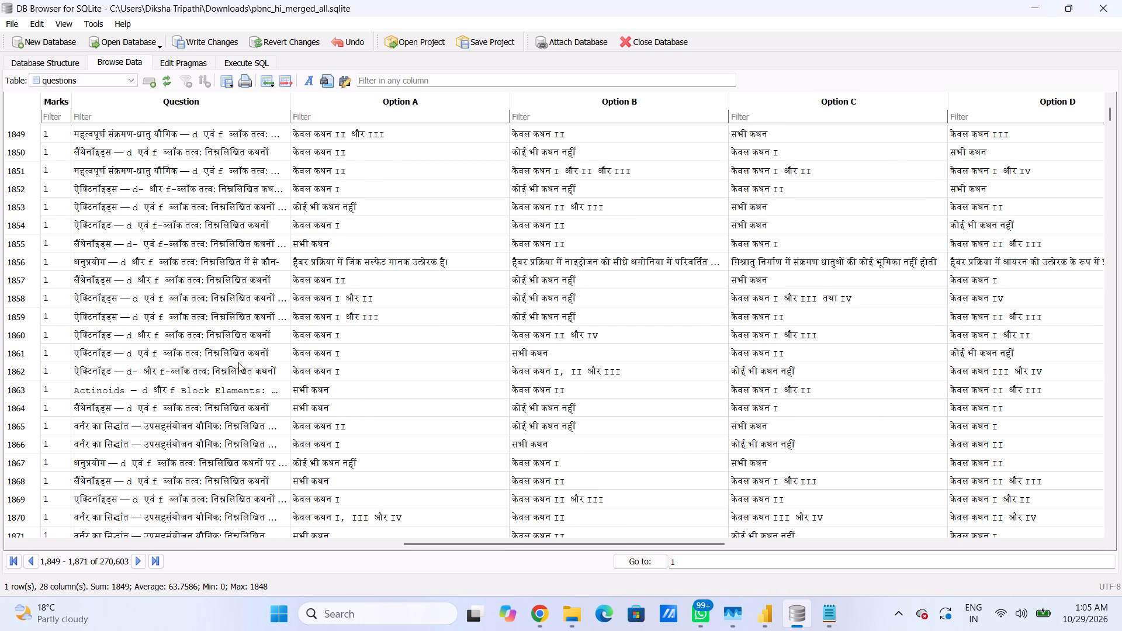
click(23, 388)
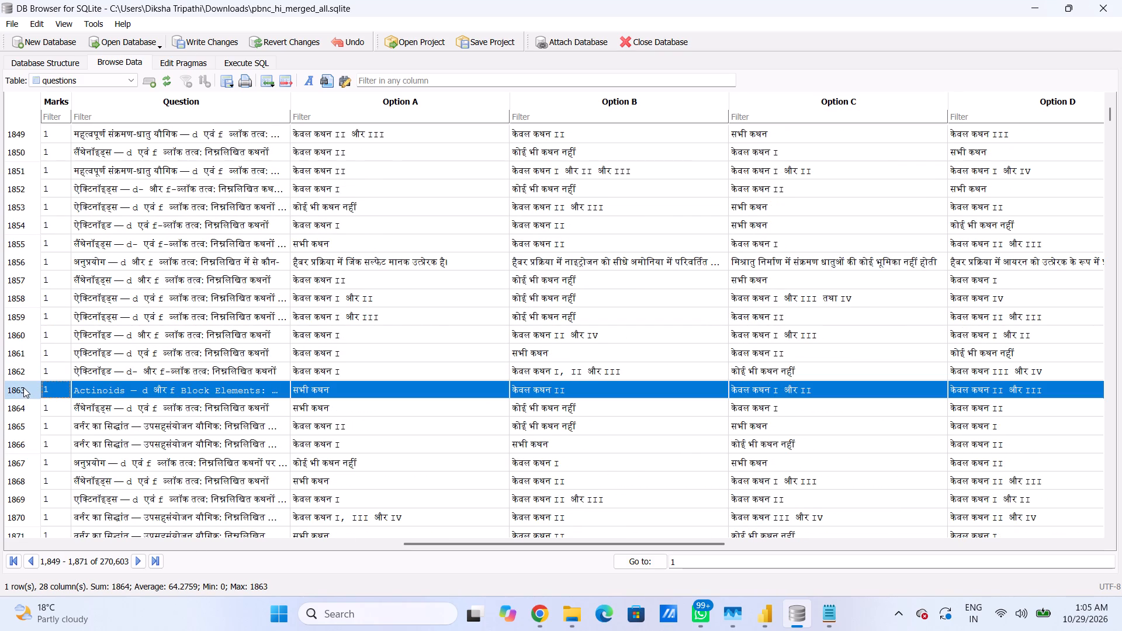
key(ctrl+c)
click(820, 607)
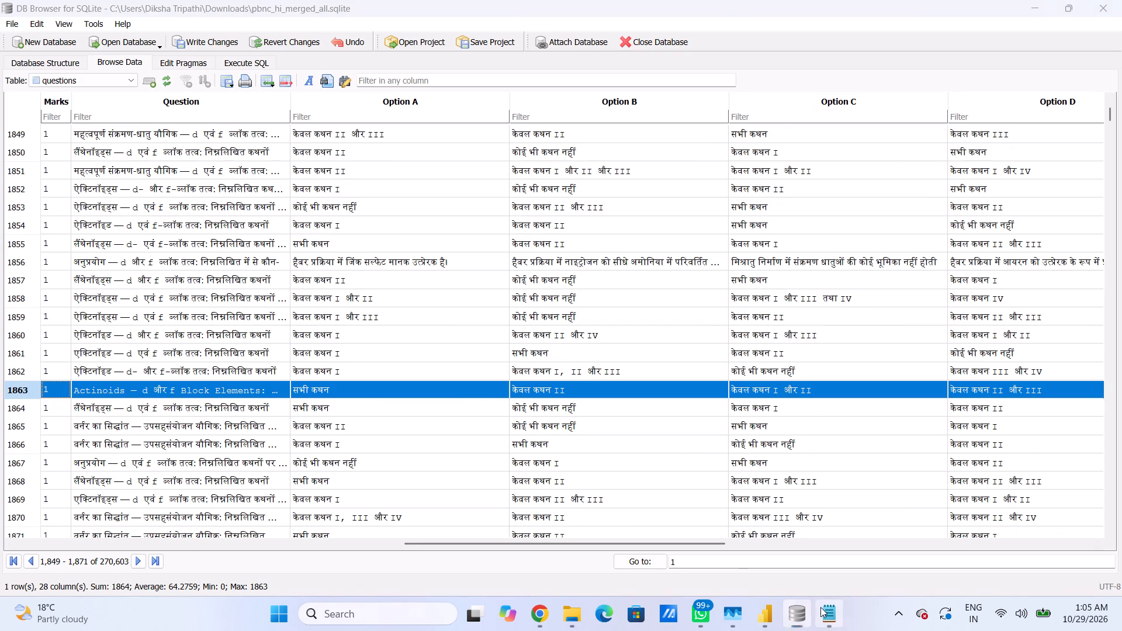
key(ctrl+v)
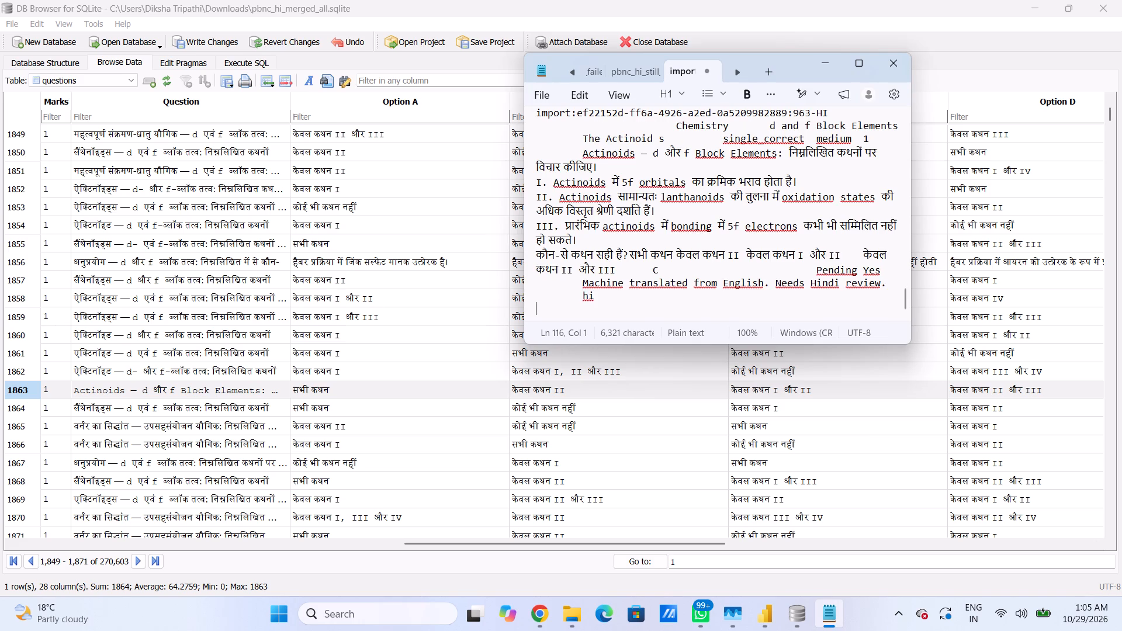
drag(541, 121, 735, 209)
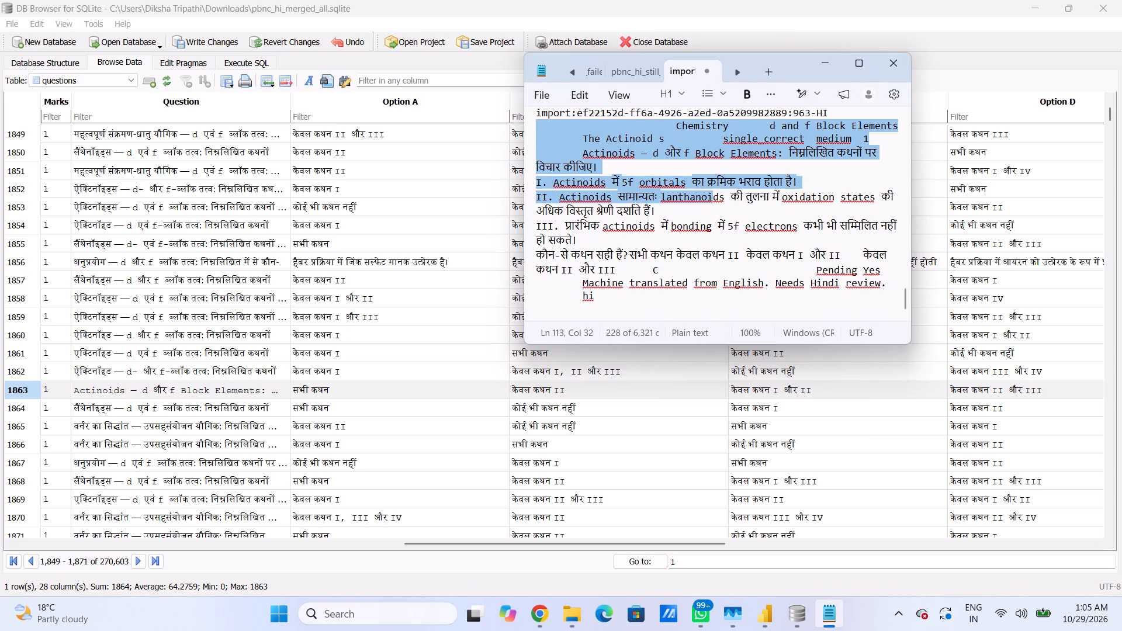
drag(735, 209, 807, 306)
scroll(766, 229, down, 5)
key(BackSpace)
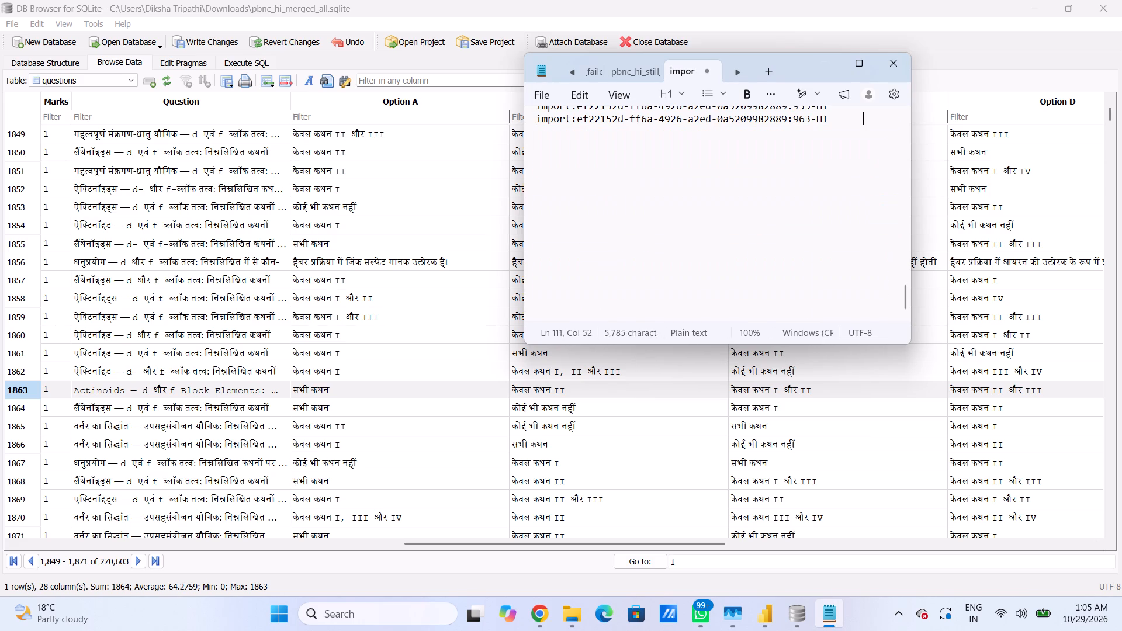
key(Return)
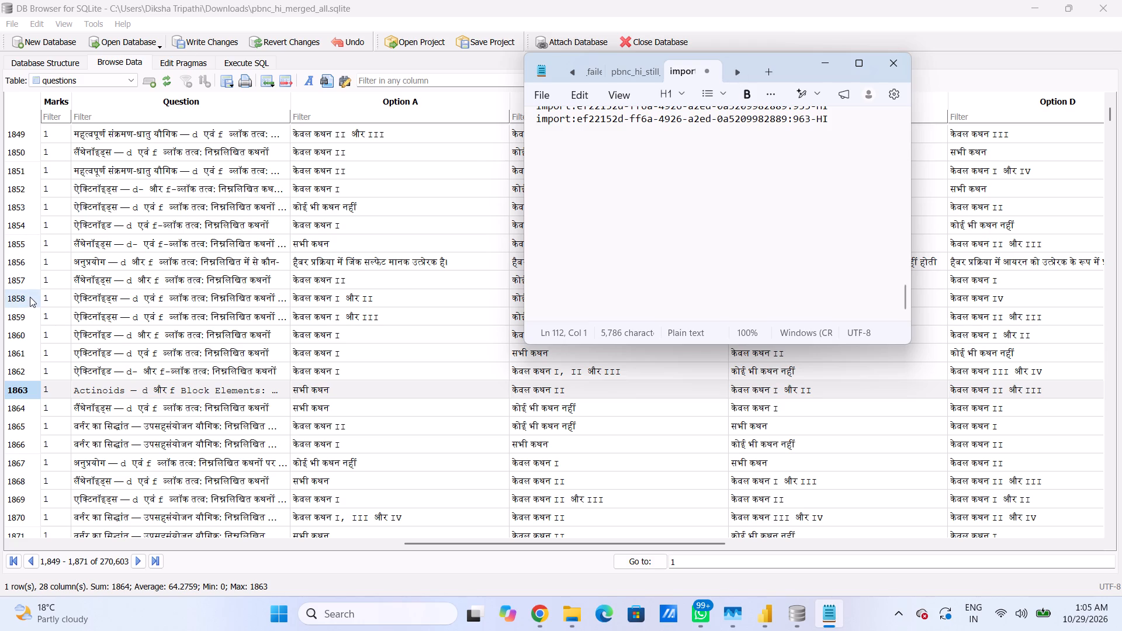
Examine the Question column and visible option text of the rows from 1864 to about 1973 for untranslated English terms.
scroll(30, 294, down, 2)
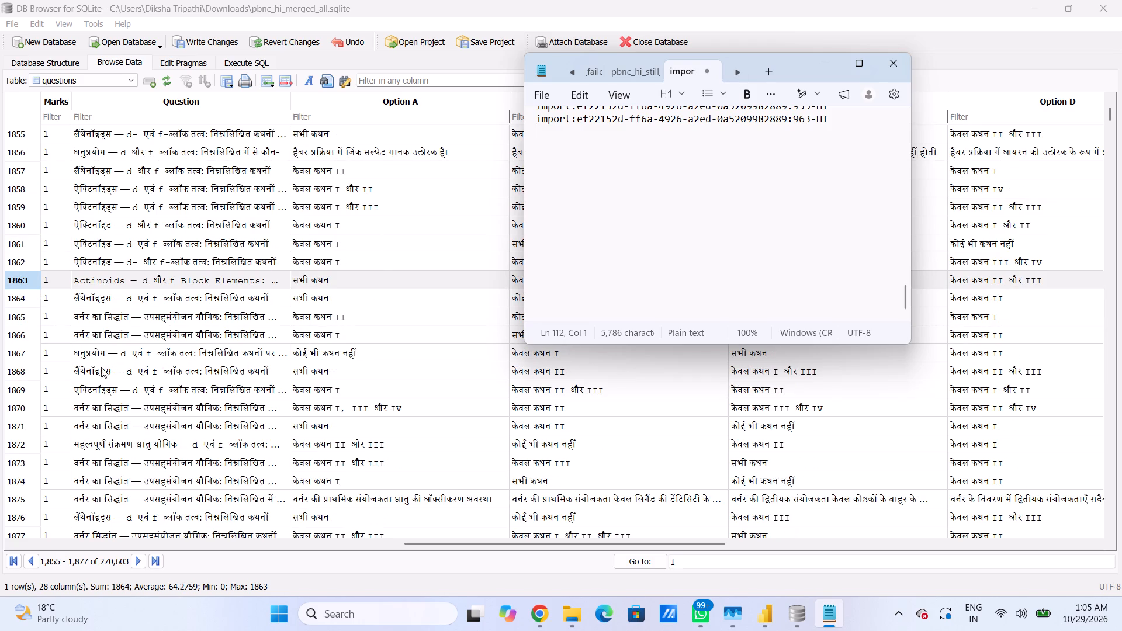
scroll(98, 384, down, 1)
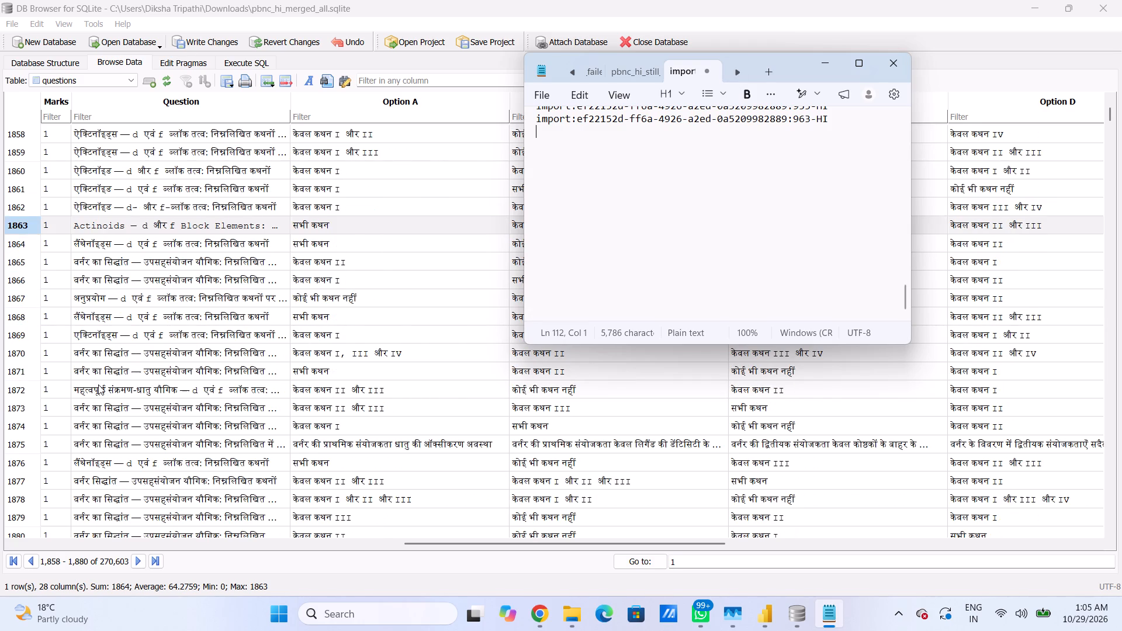
scroll(98, 387, down, 3)
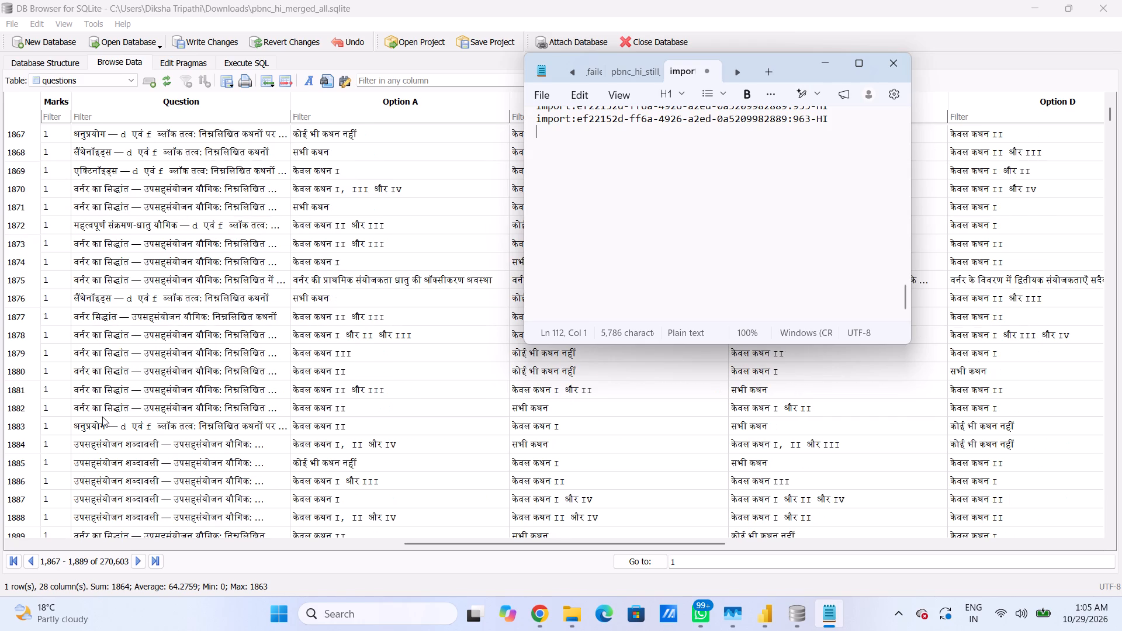
scroll(109, 432, down, 3)
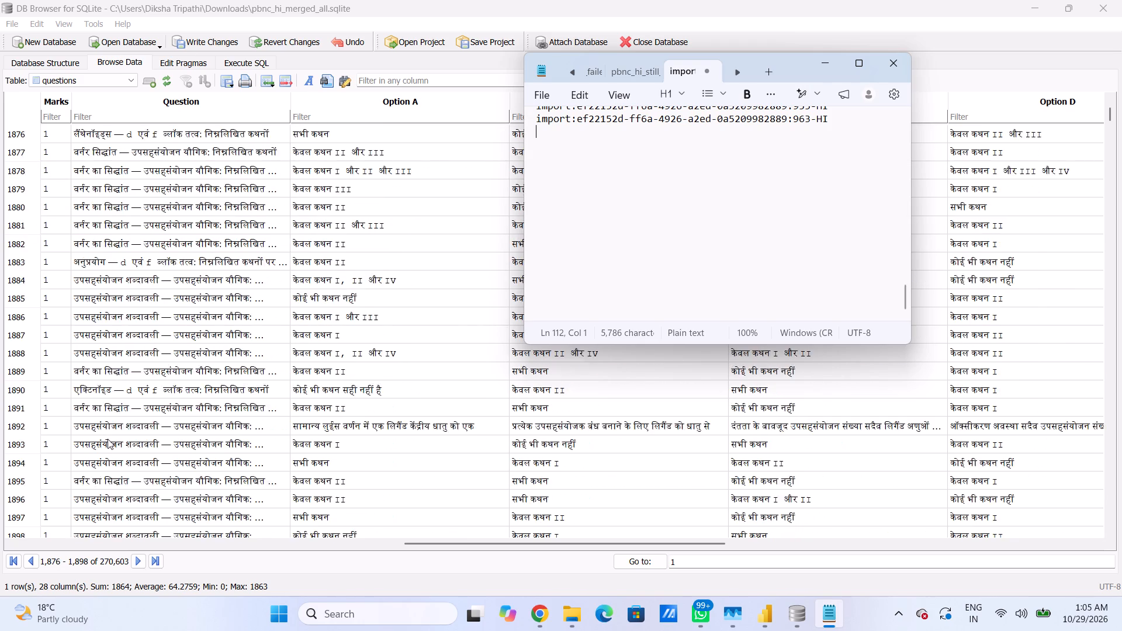
scroll(108, 439, down, 3)
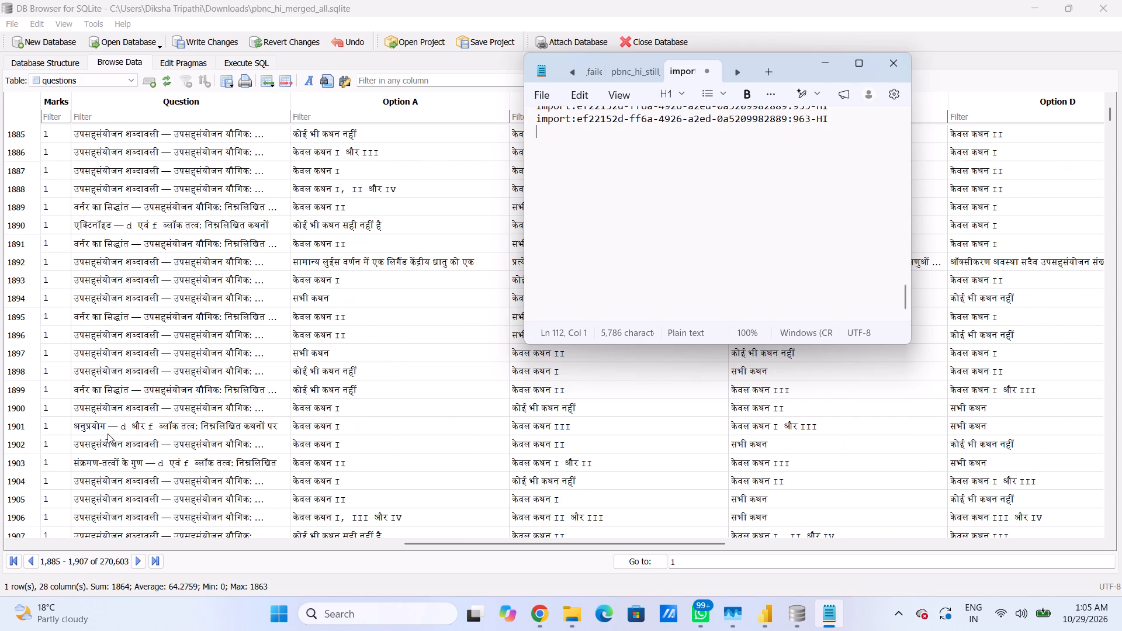
scroll(108, 434, down, 1)
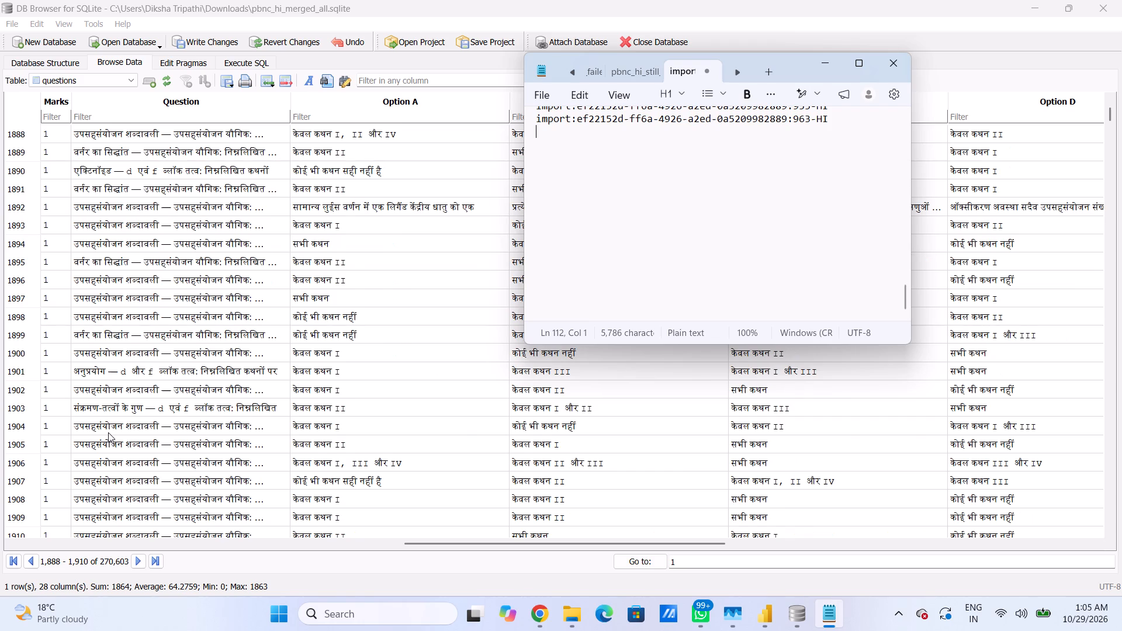
scroll(108, 432, down, 3)
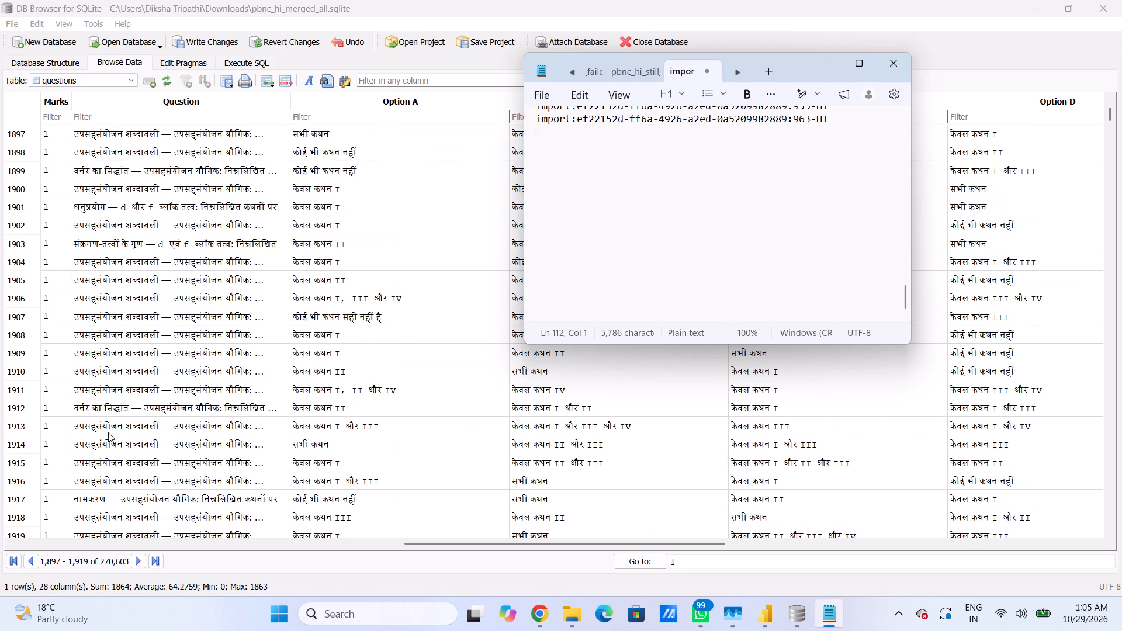
scroll(108, 432, down, 3)
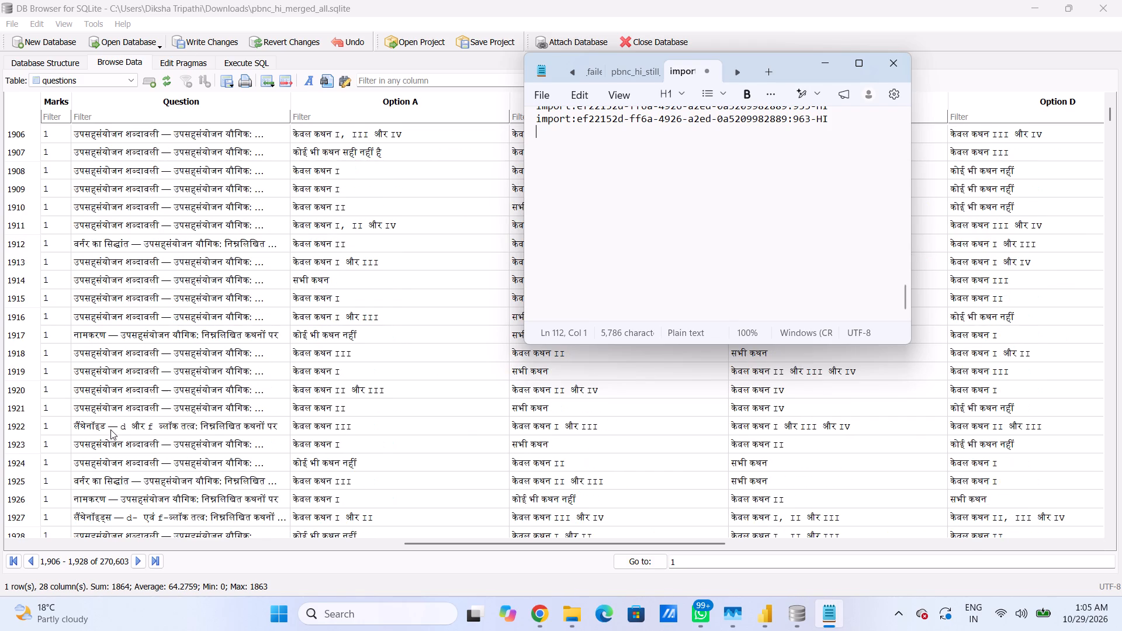
scroll(110, 429, down, 2)
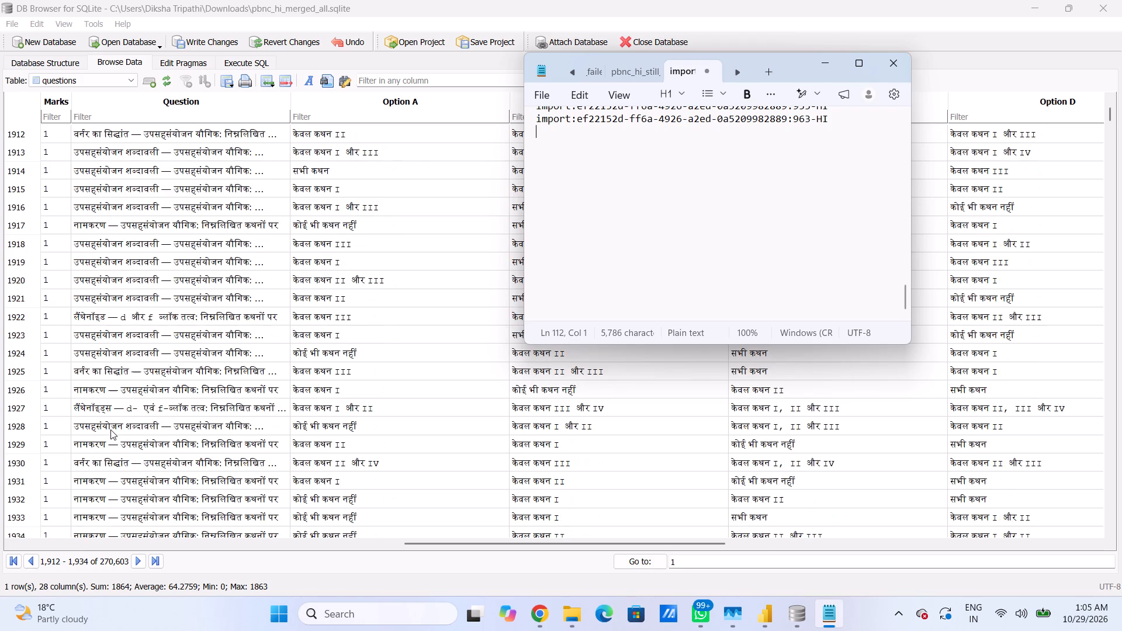
scroll(110, 429, down, 3)
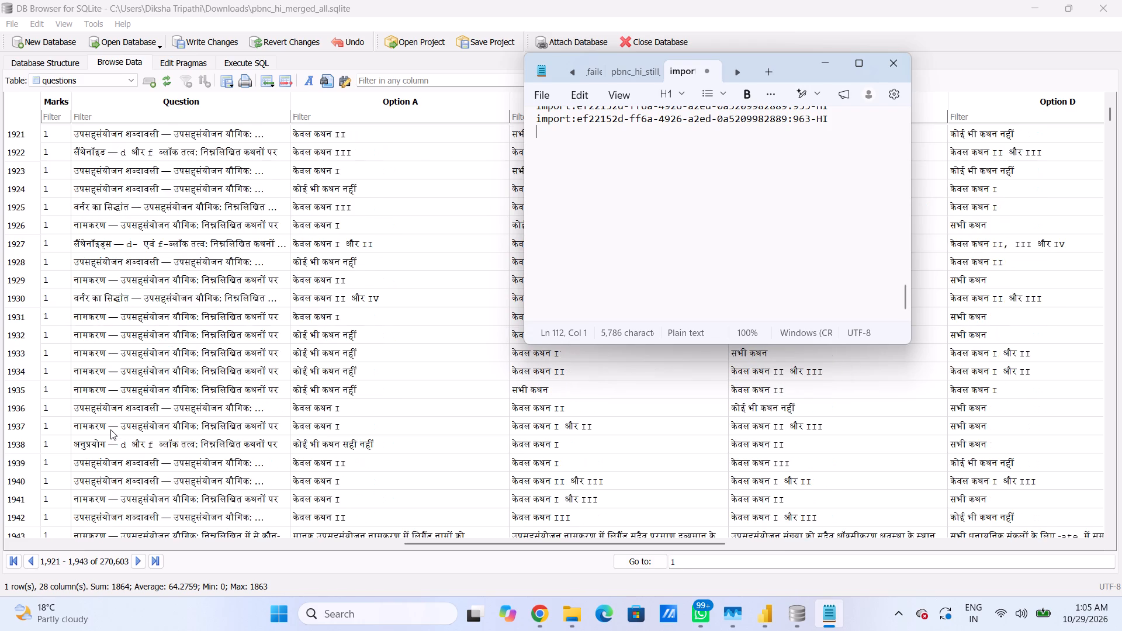
scroll(110, 429, down, 5)
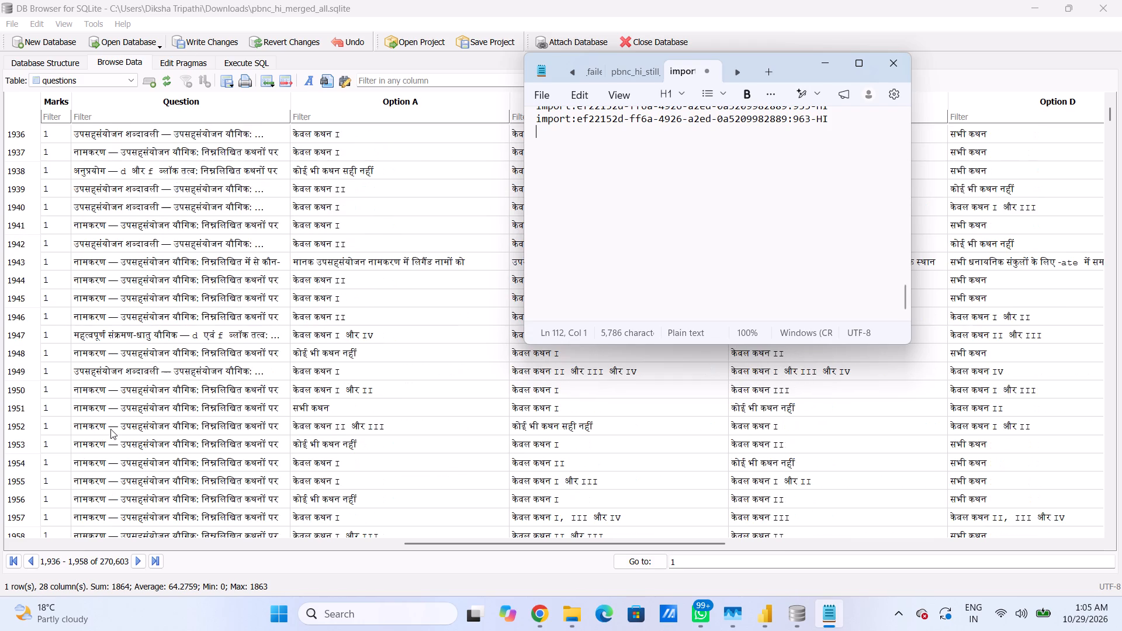
scroll(115, 429, down, 4)
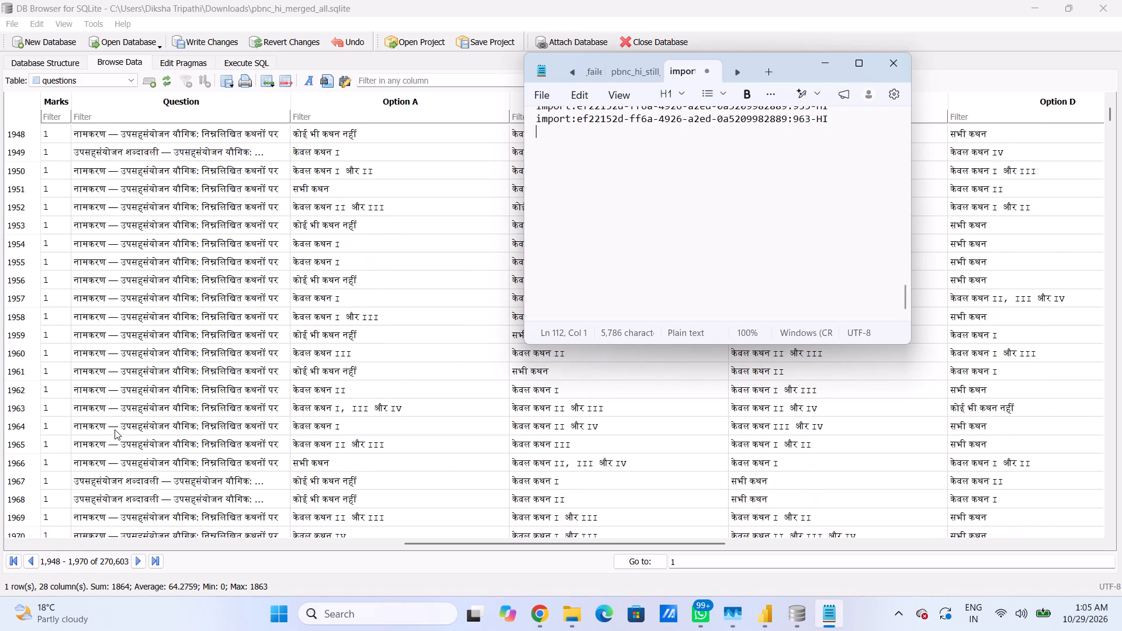
scroll(115, 429, down, 1)
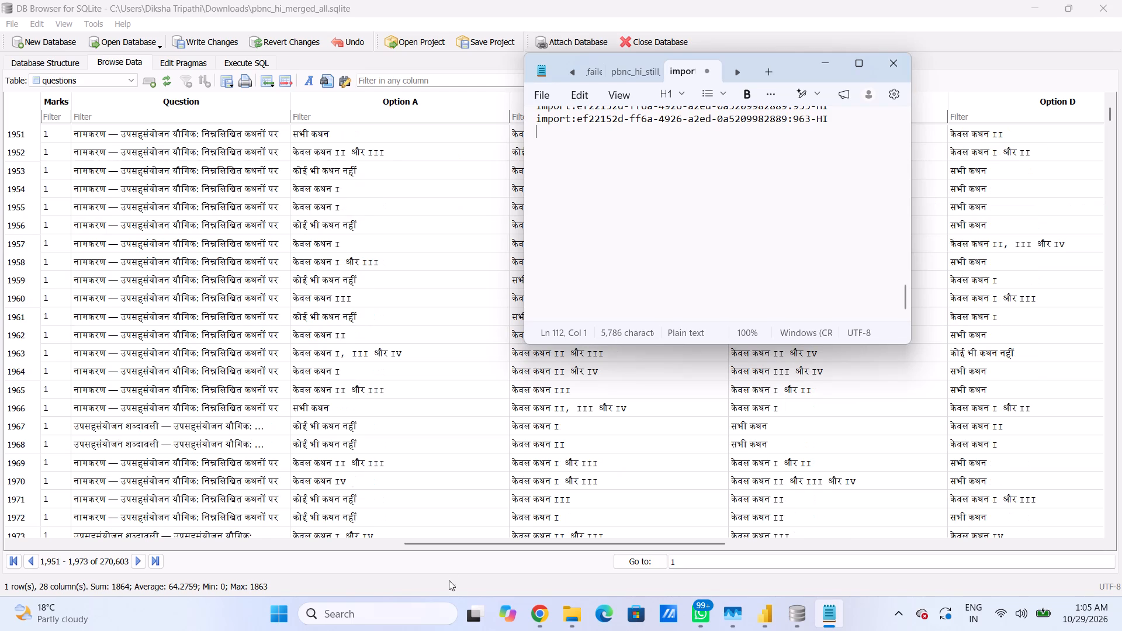
Search the computer for the Kuro app and launch it.
click(383, 612)
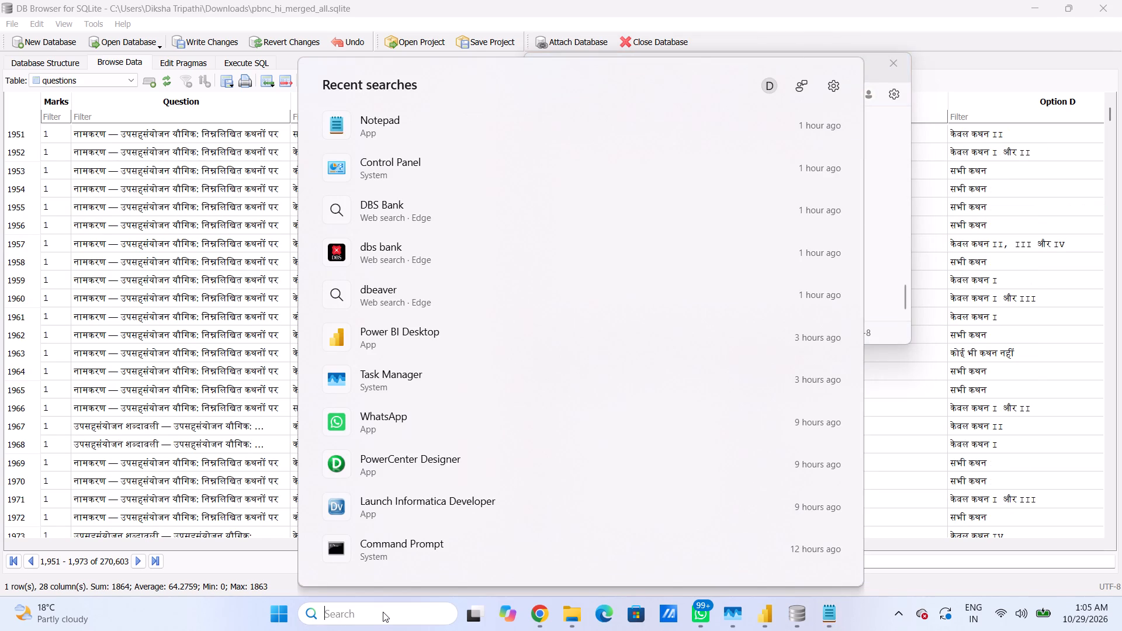
text(ku)
click(431, 158)
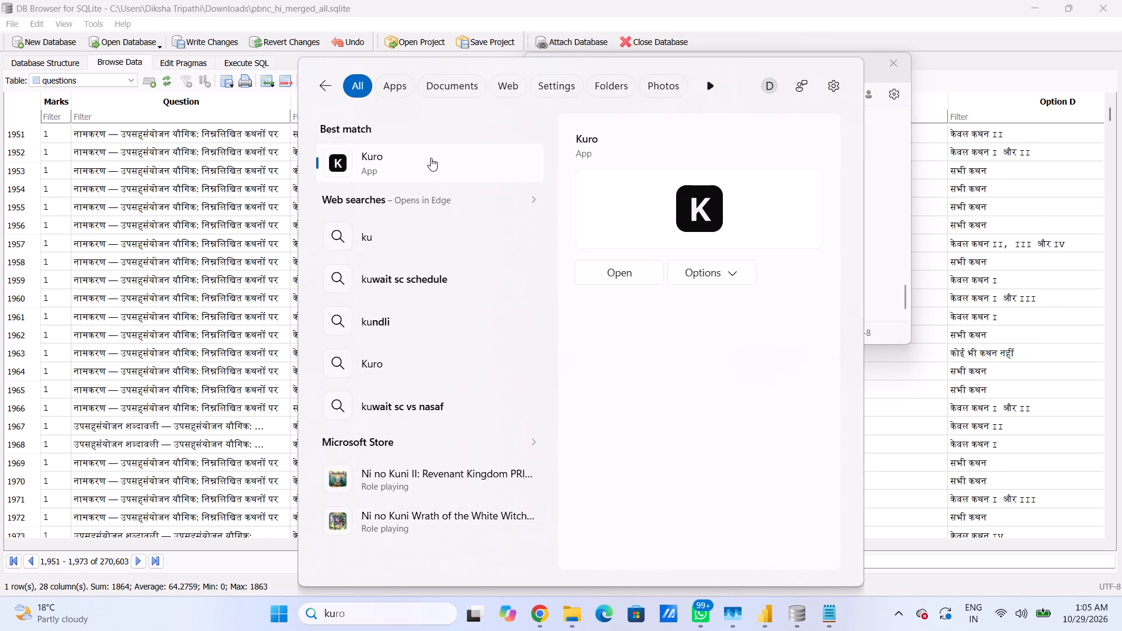
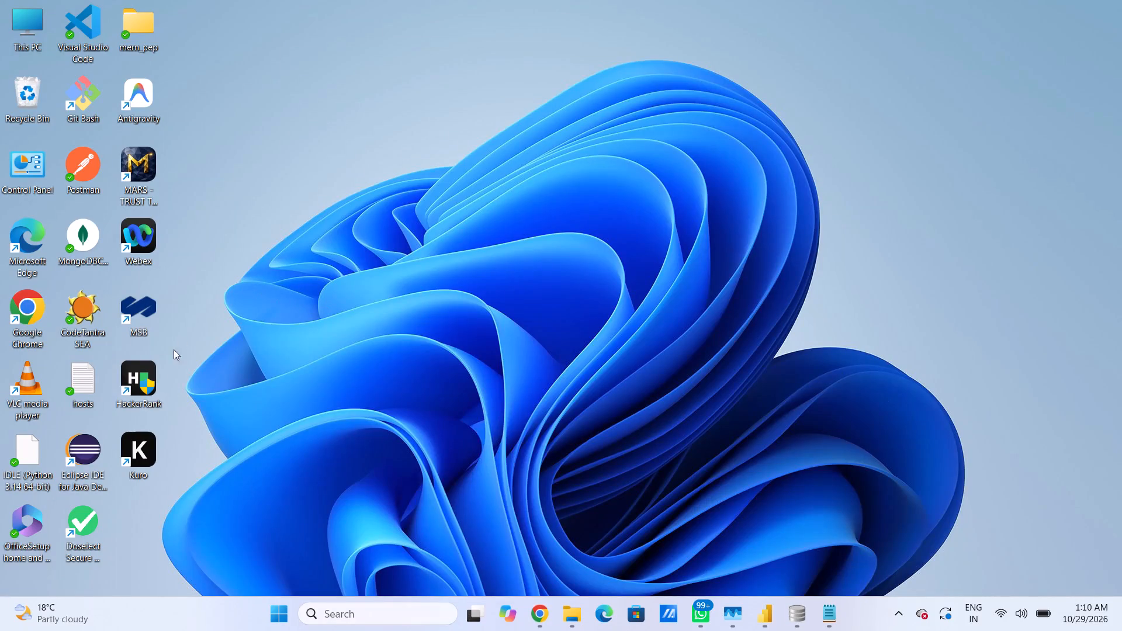
Launch the Kuro app from its desktop shortcut.
double_click(124, 474)
double_click(143, 453)
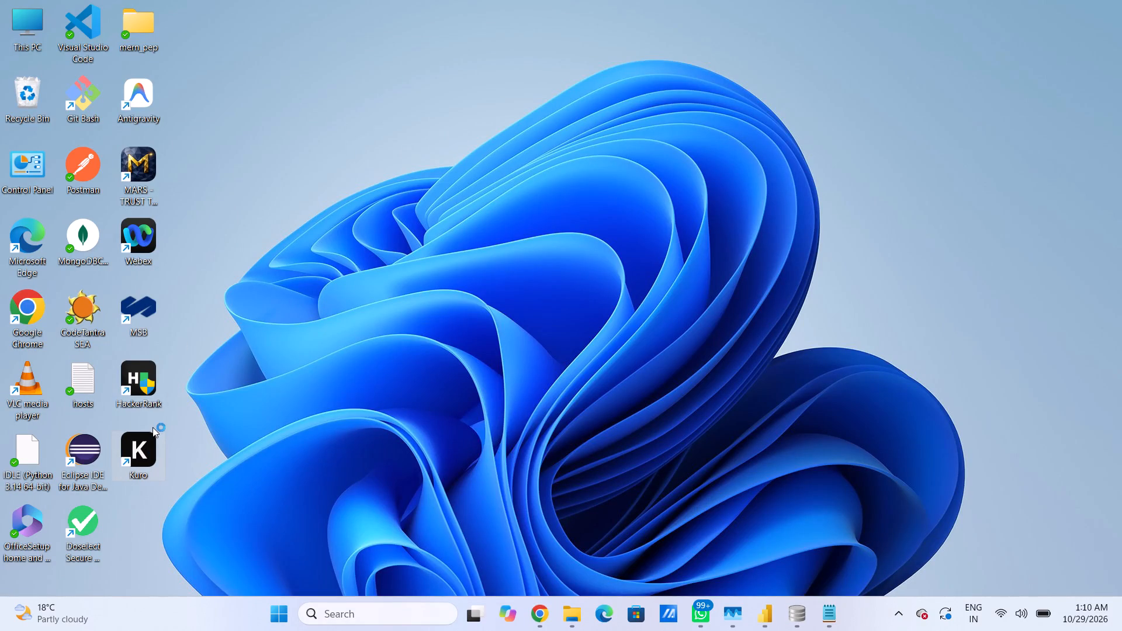
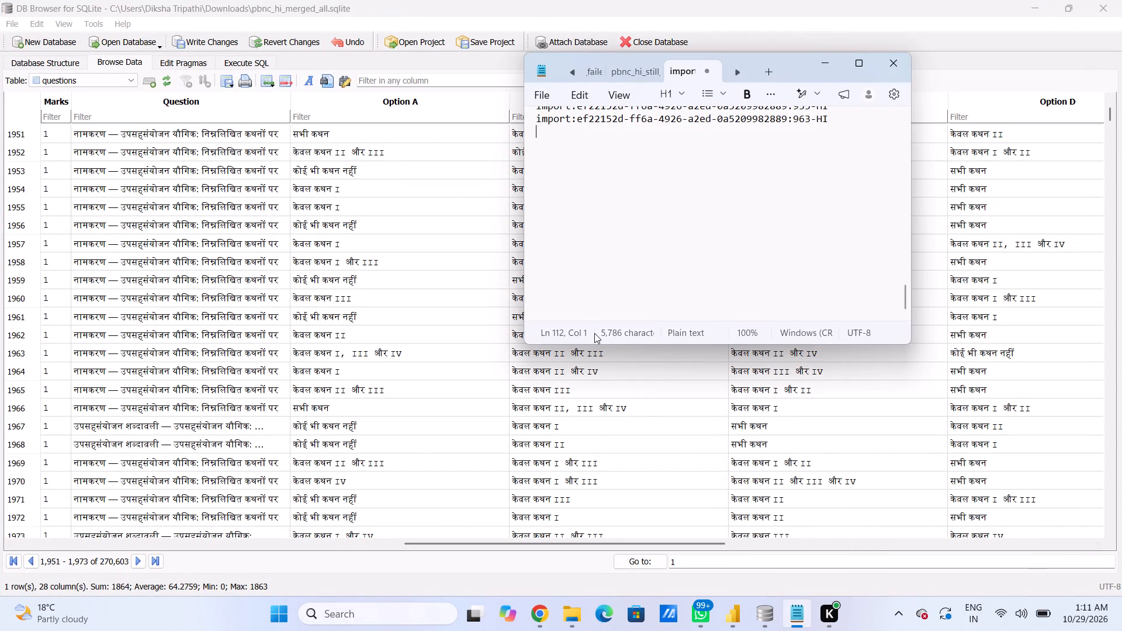
scroll(234, 406, up, 1)
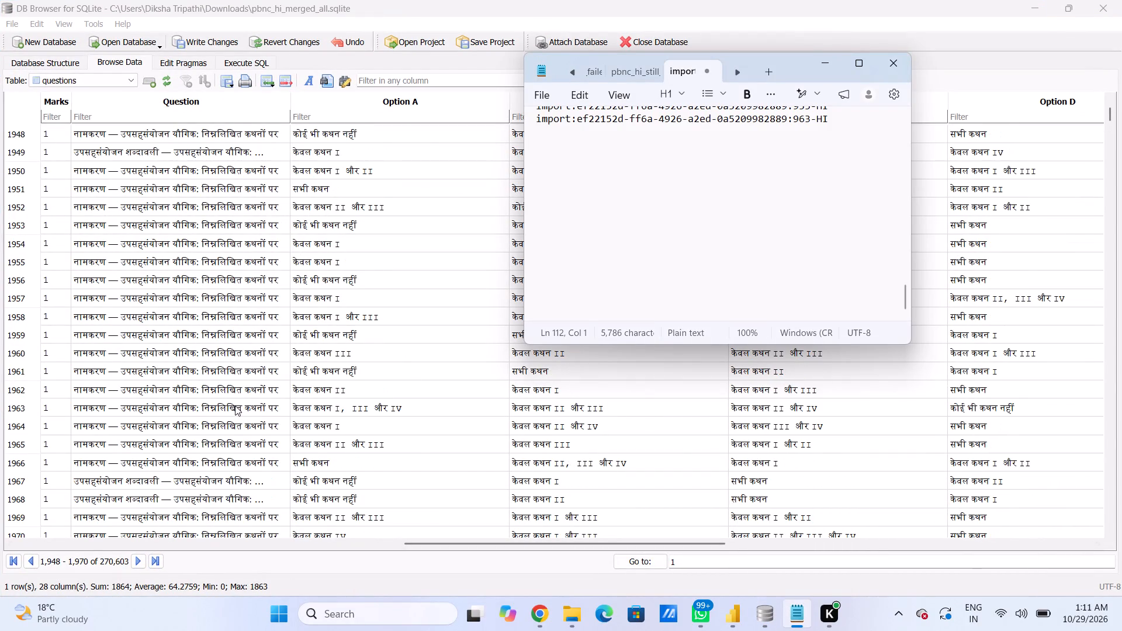
scroll(236, 405, up, 3)
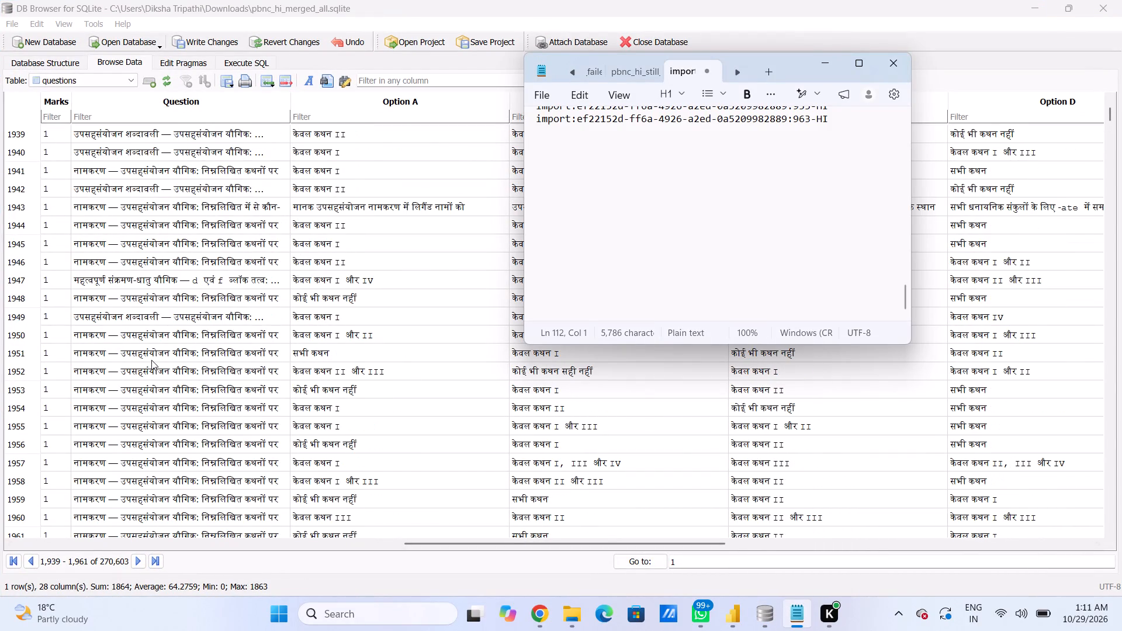
scroll(152, 360, up, 4)
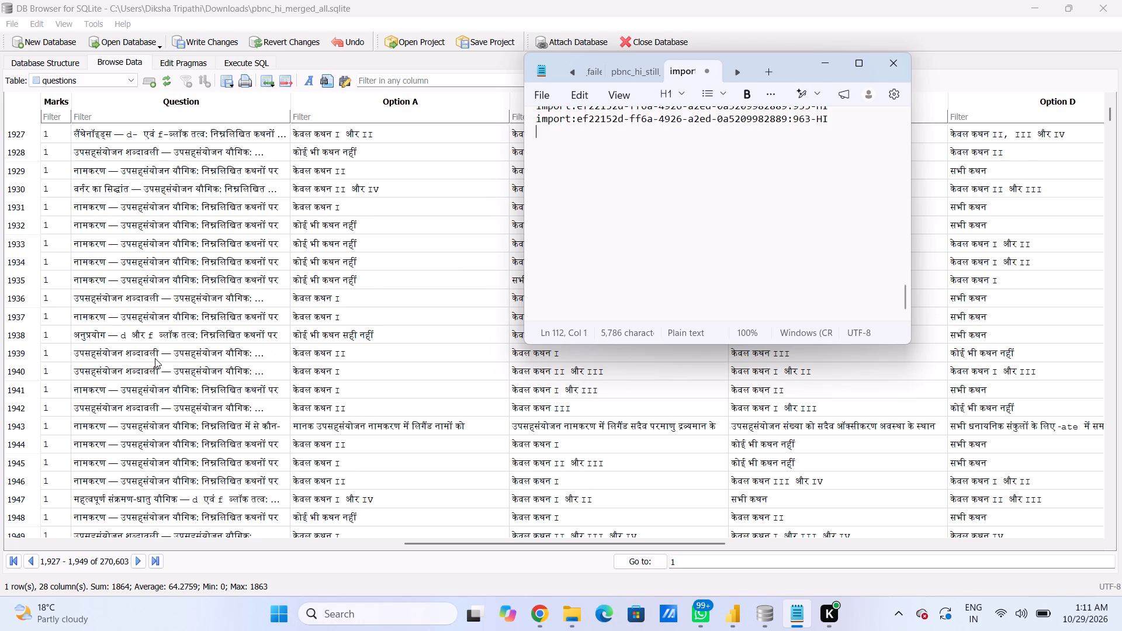
scroll(158, 354, down, 2)
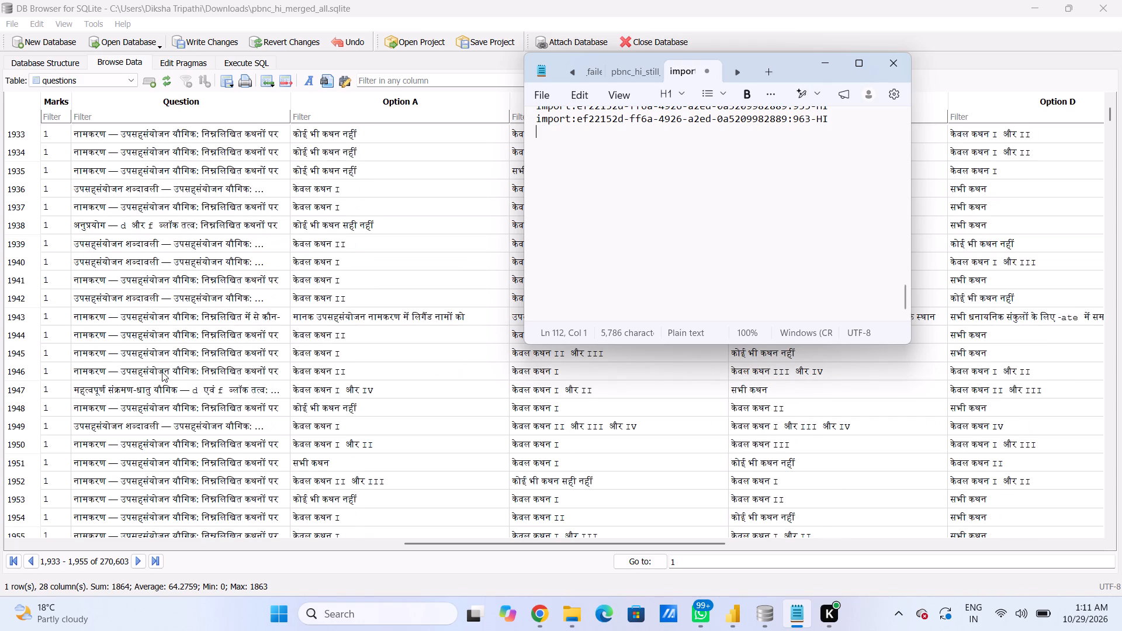
Examine the Hindi question texts and answer options in the questions table from row 1933 to about row 2070.
scroll(162, 372, down, 3)
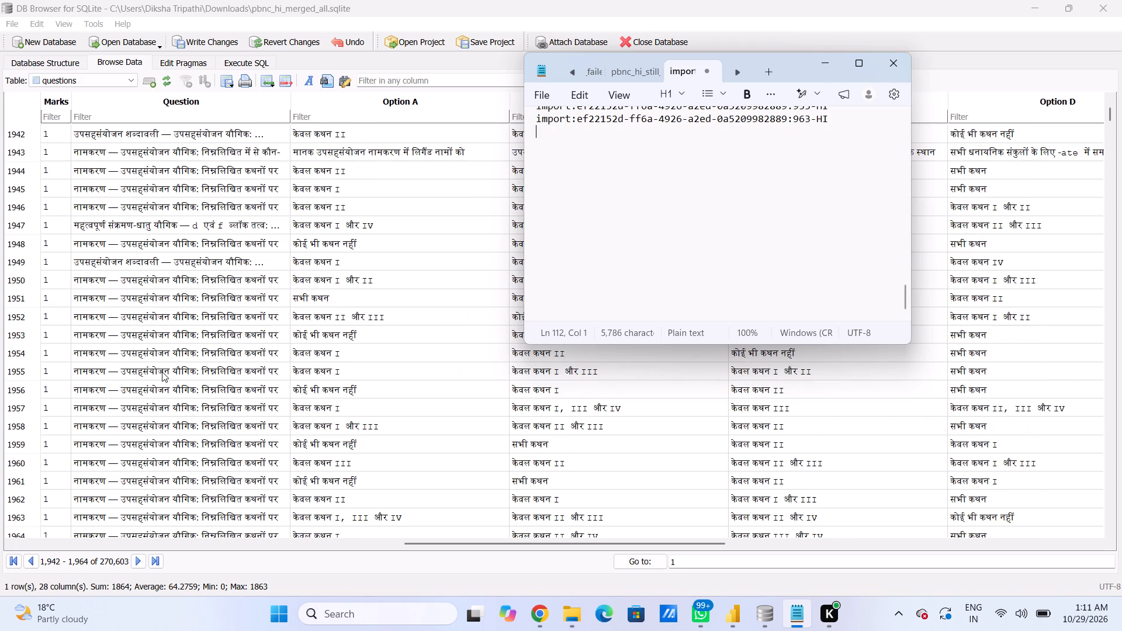
scroll(162, 372, down, 3)
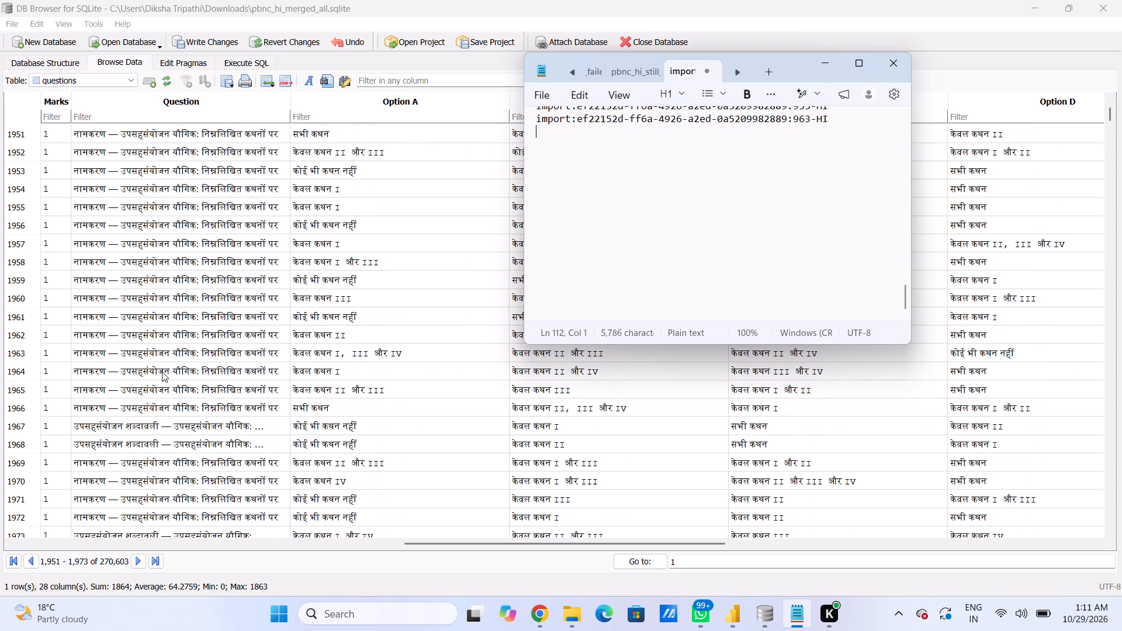
scroll(162, 372, down, 3)
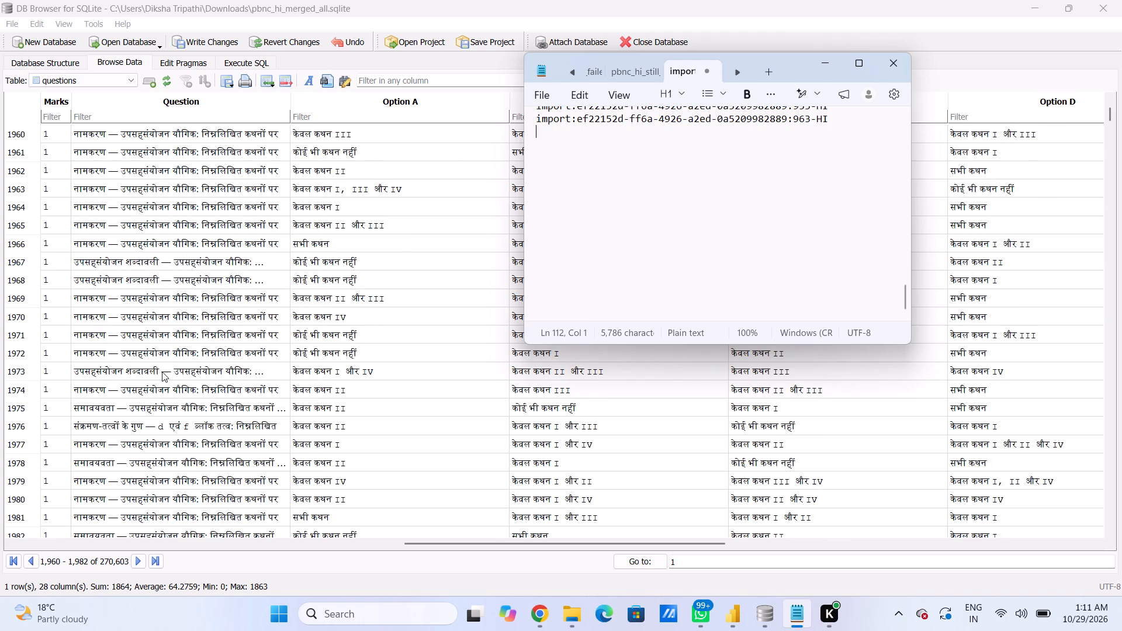
scroll(162, 372, down, 4)
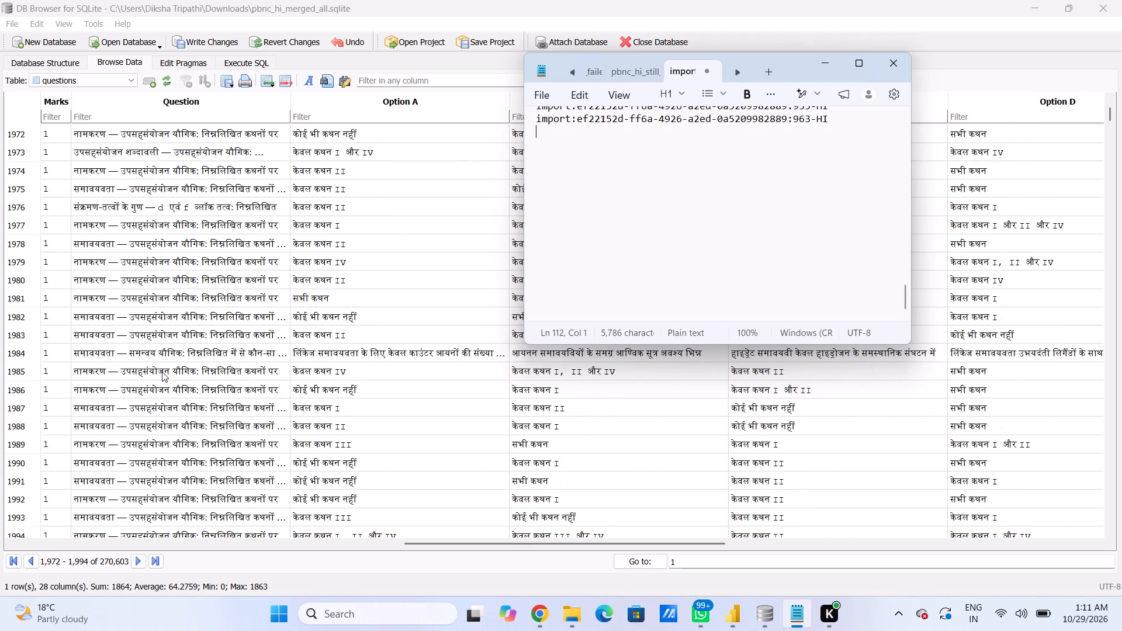
scroll(162, 372, down, 2)
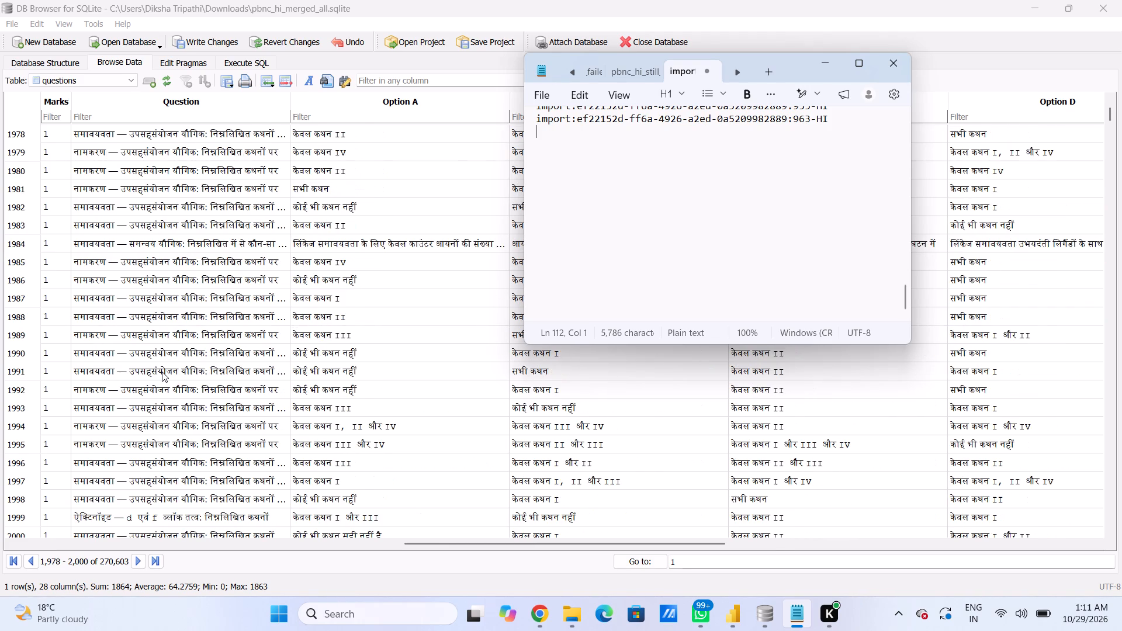
scroll(162, 372, down, 4)
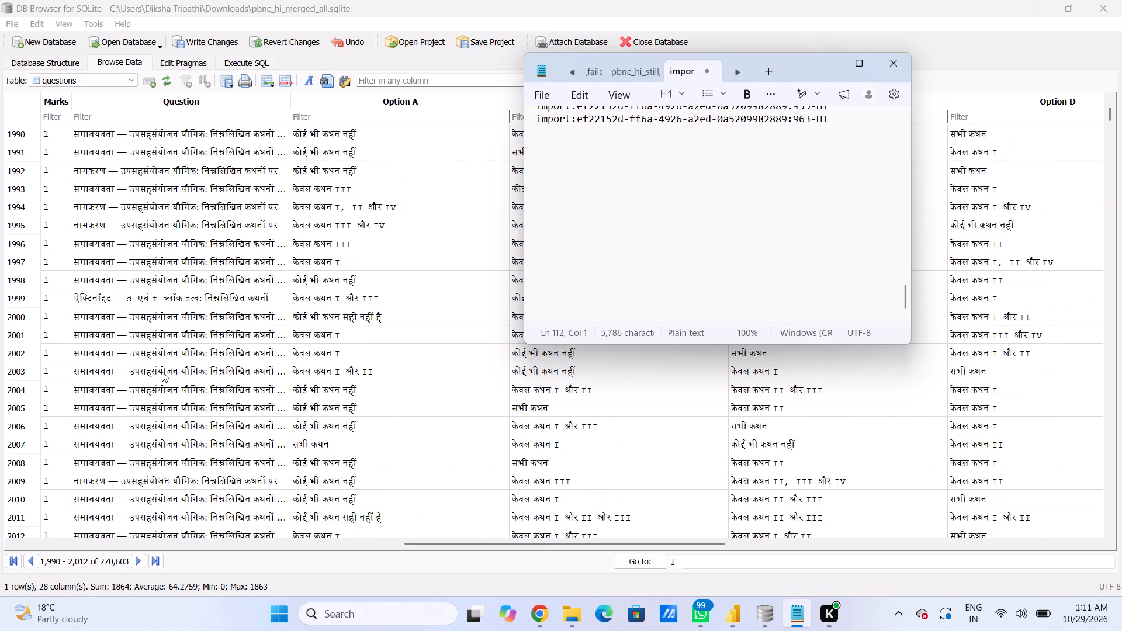
scroll(162, 372, down, 4)
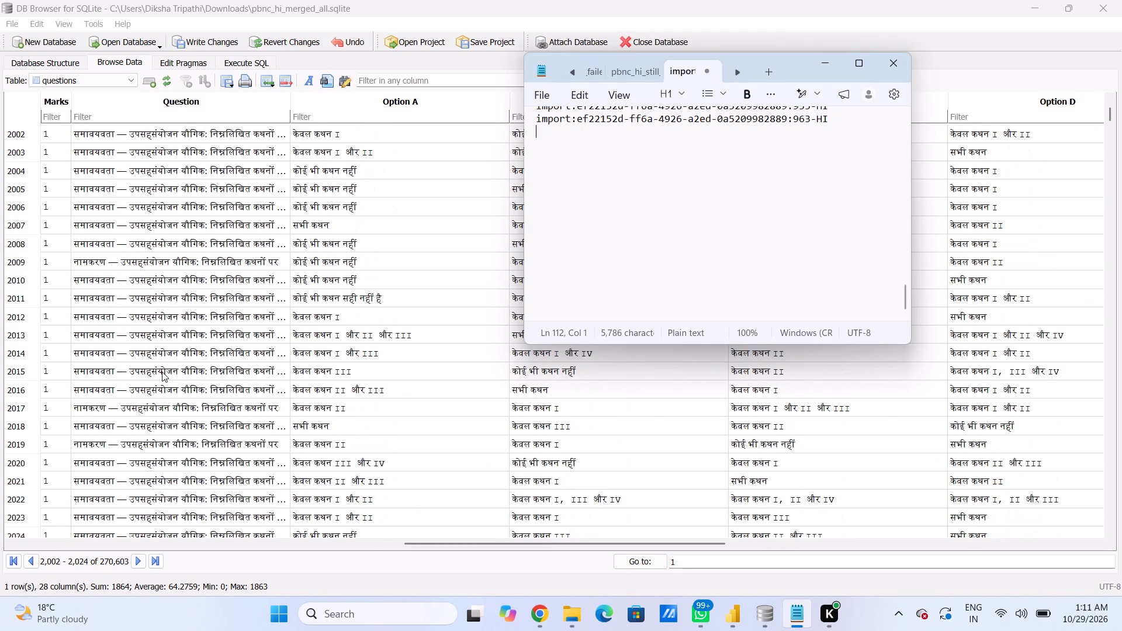
scroll(162, 372, down, 4)
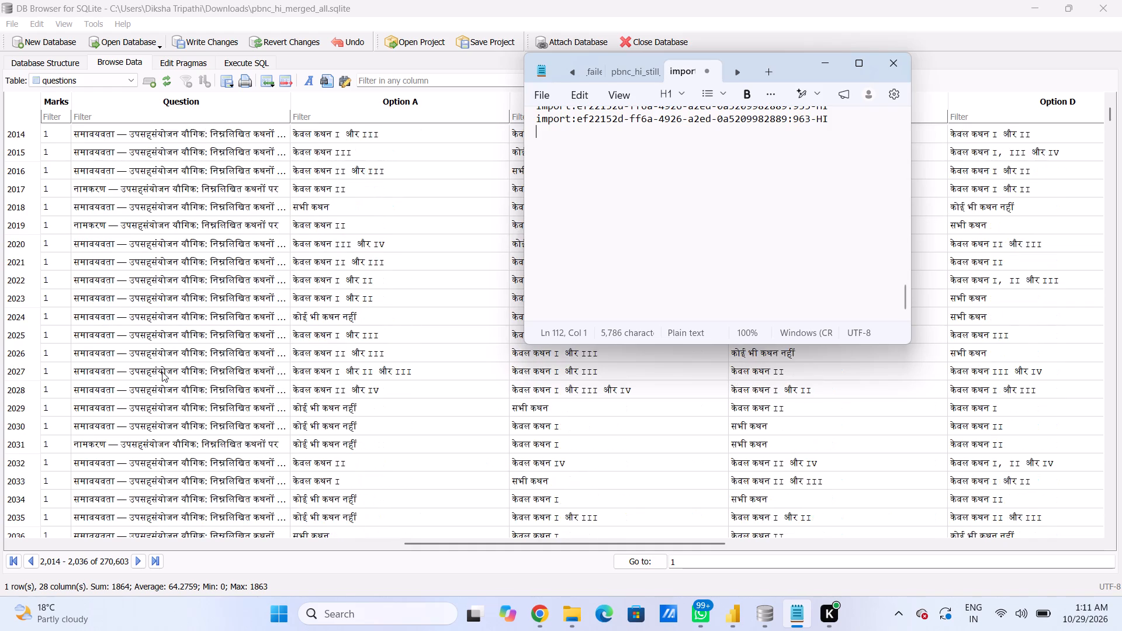
scroll(162, 372, down, 5)
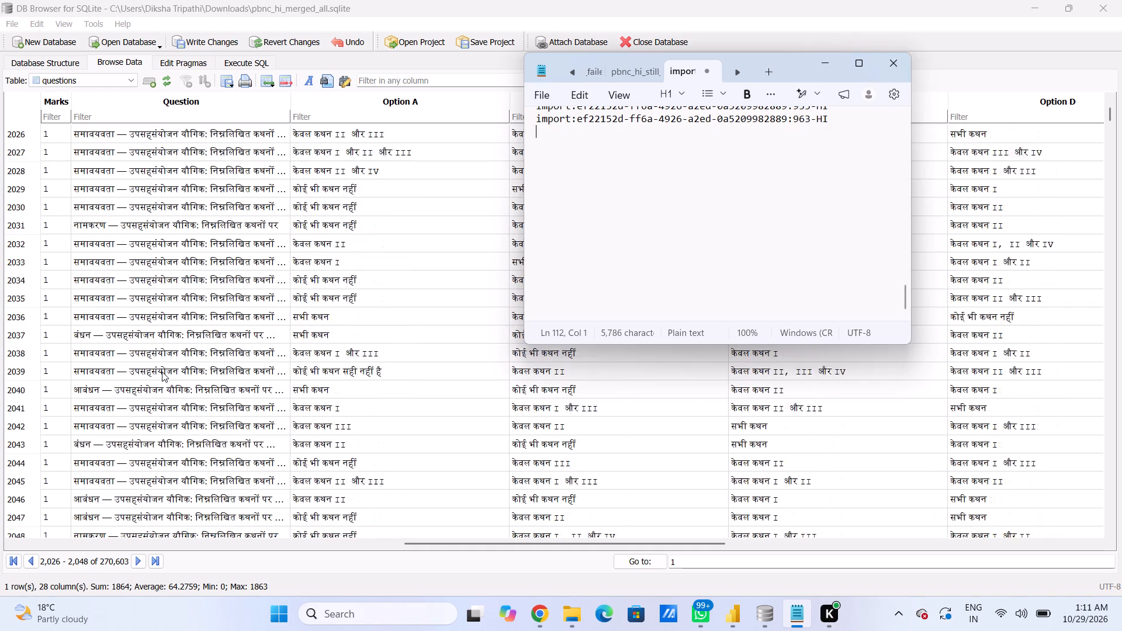
scroll(162, 372, down, 1)
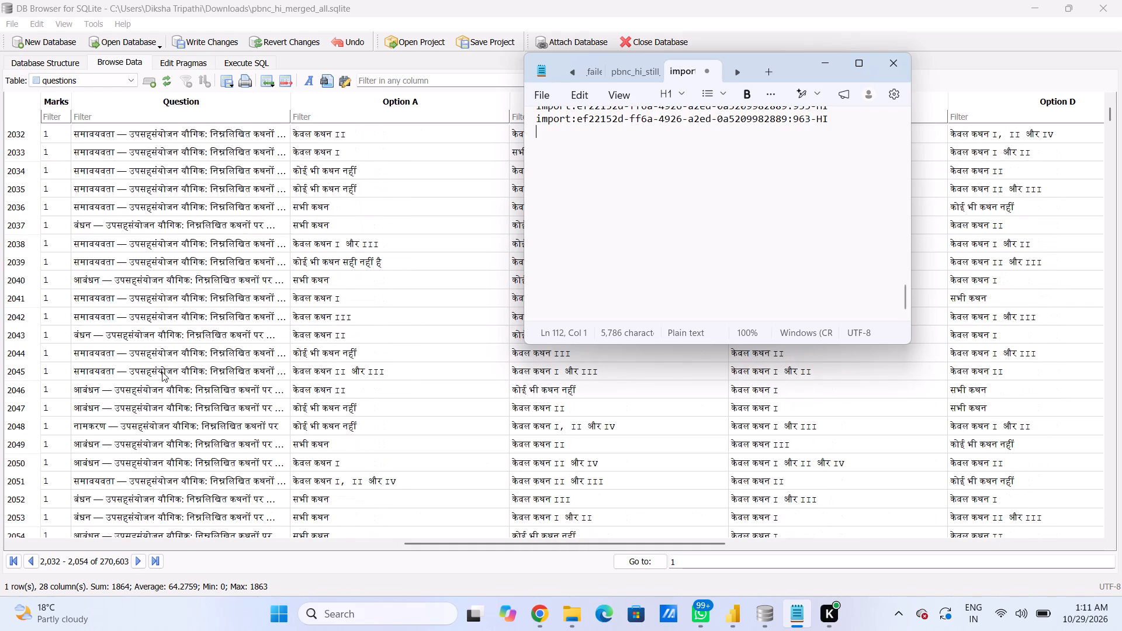
scroll(162, 372, down, 2)
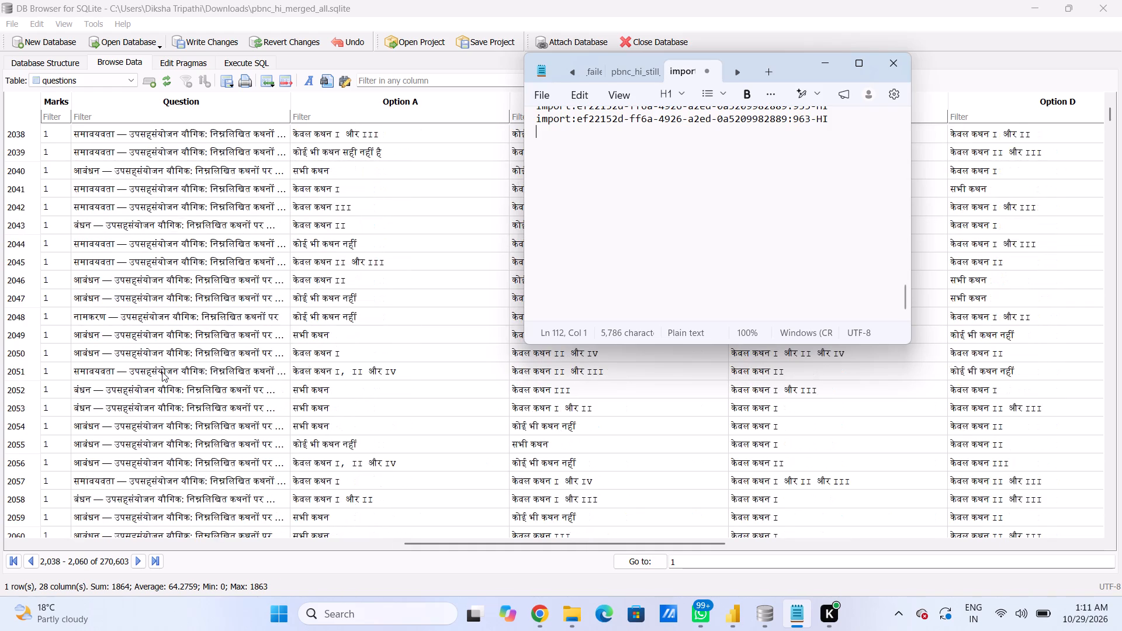
scroll(162, 372, down, 3)
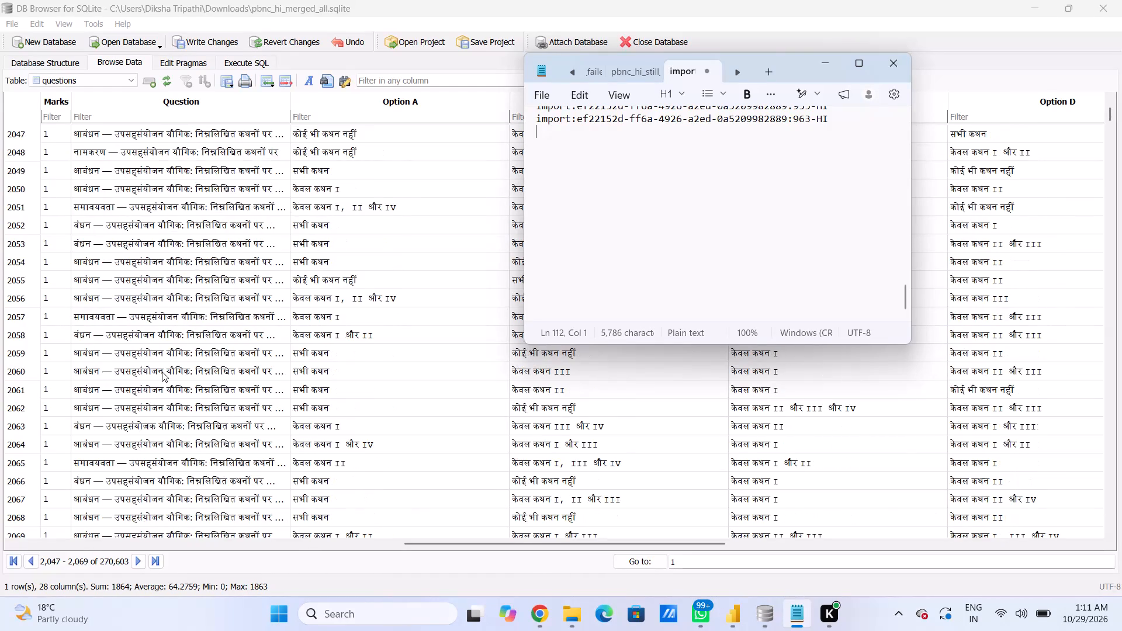
scroll(162, 372, down, 1)
Recheck the question texts and answer options from about row 2029, continuing the review through row 2123.
scroll(162, 372, up, 7)
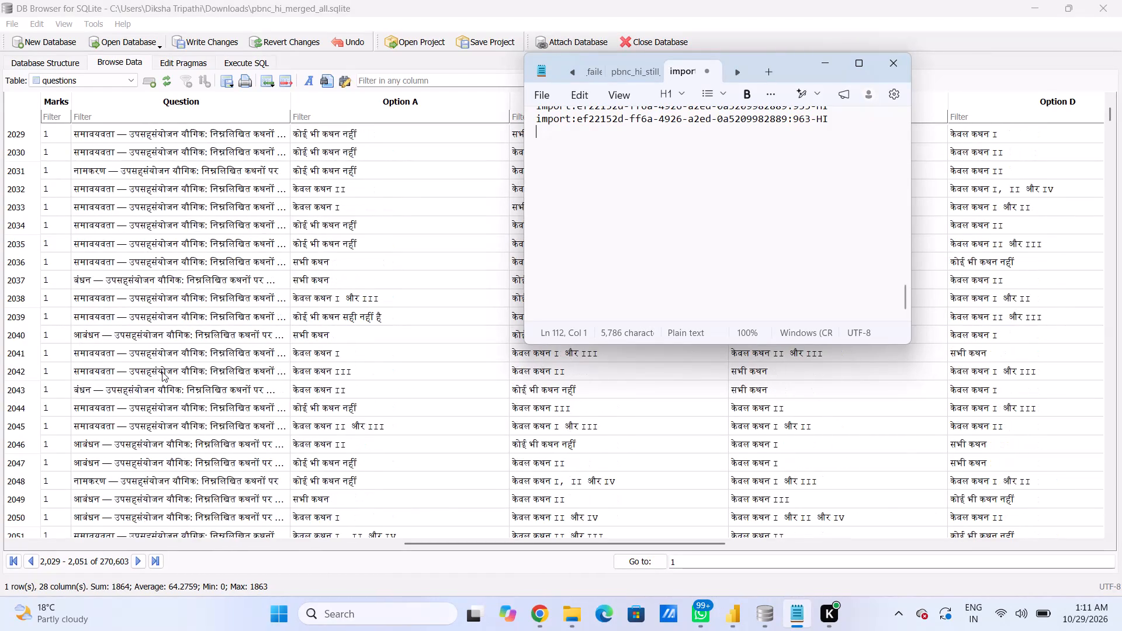
scroll(162, 372, up, 1)
scroll(162, 372, down, 7)
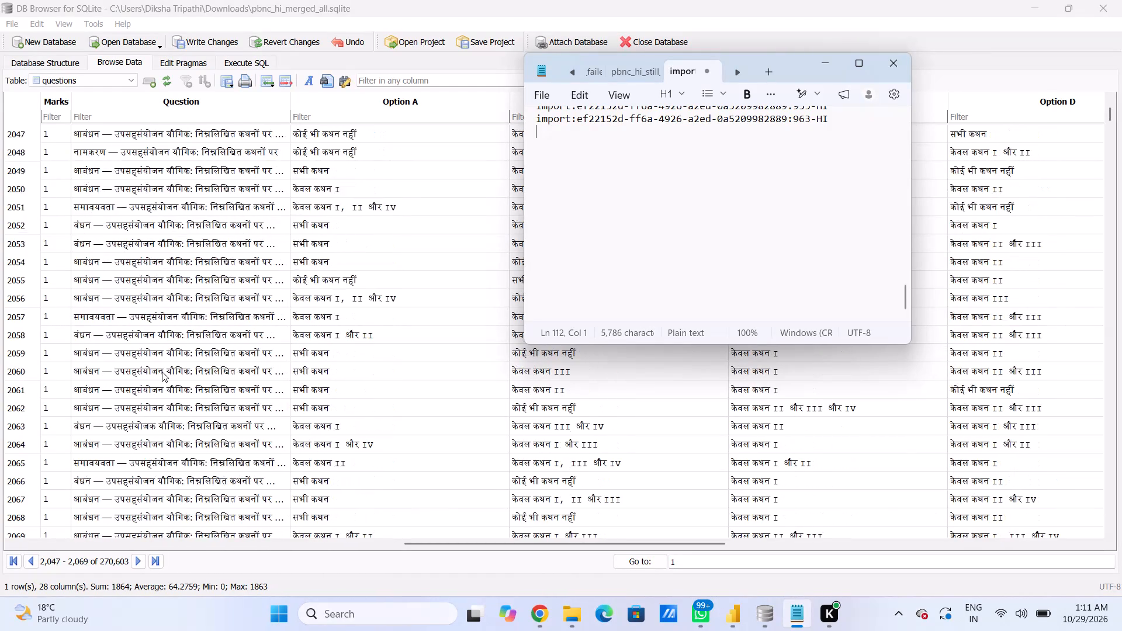
scroll(162, 372, down, 5)
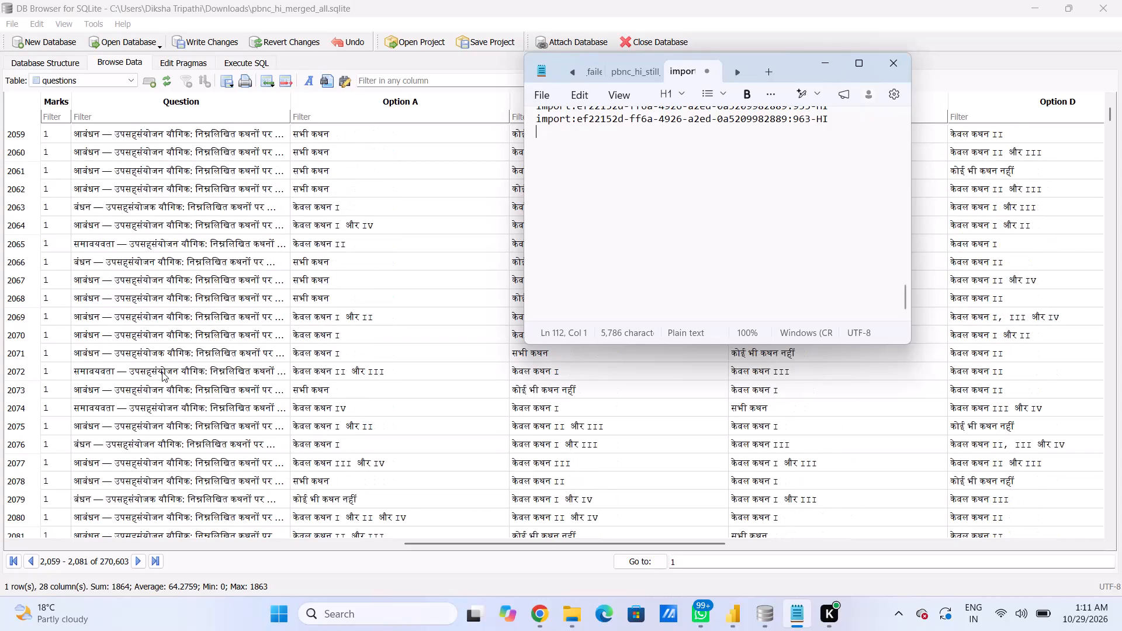
scroll(162, 372, down, 1)
scroll(162, 372, up, 2)
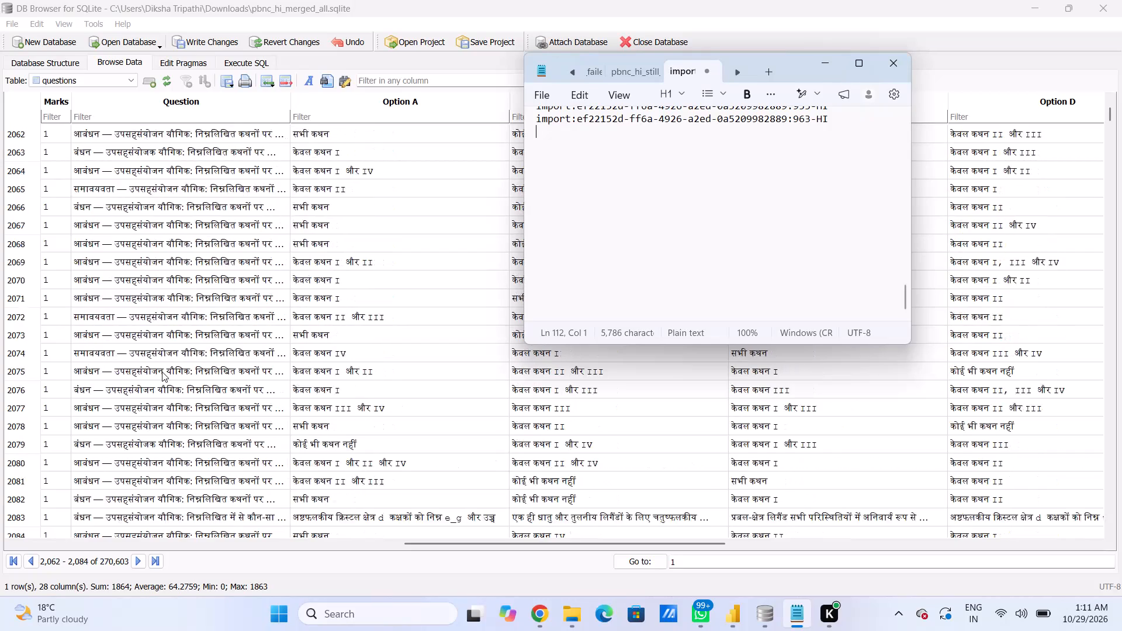
scroll(162, 372, up, 5)
scroll(162, 372, down, 5)
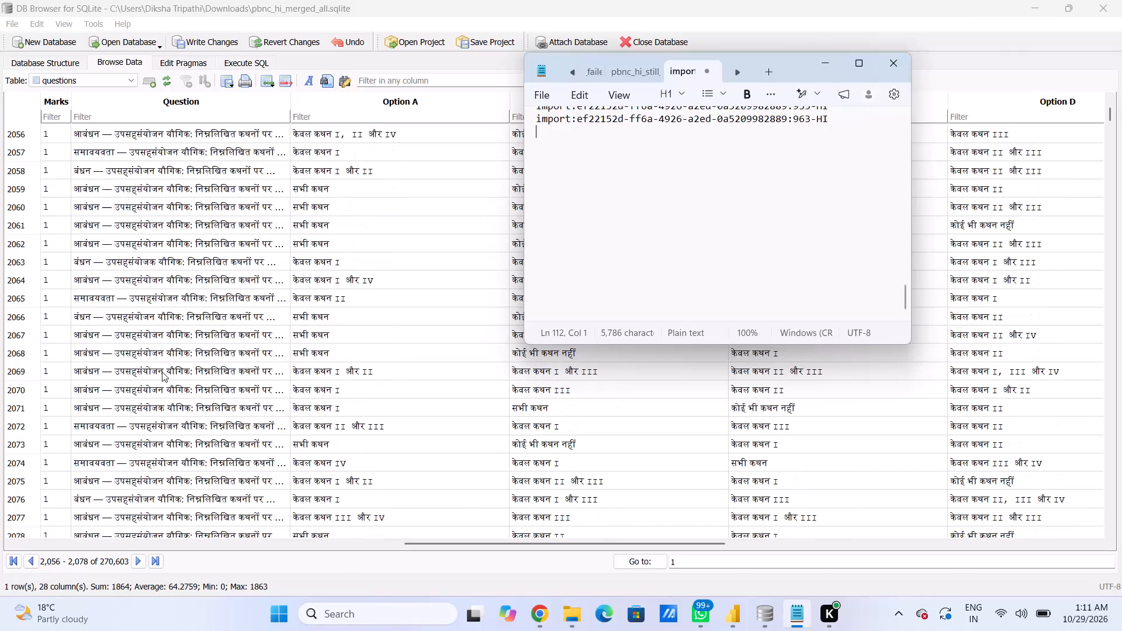
scroll(162, 372, down, 2)
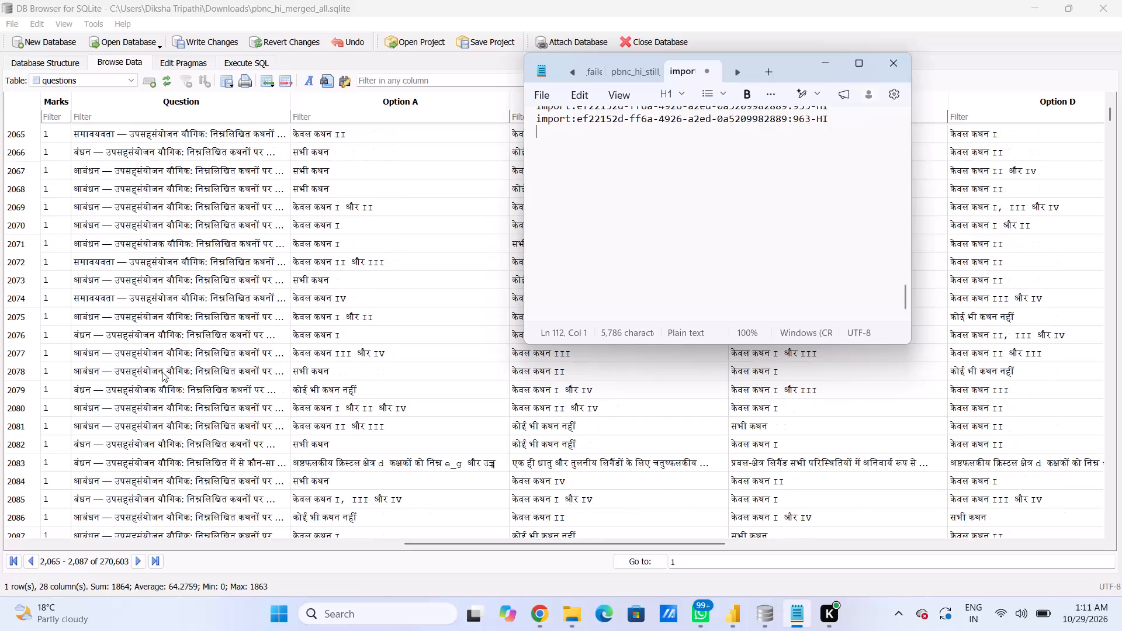
scroll(162, 372, down, 2)
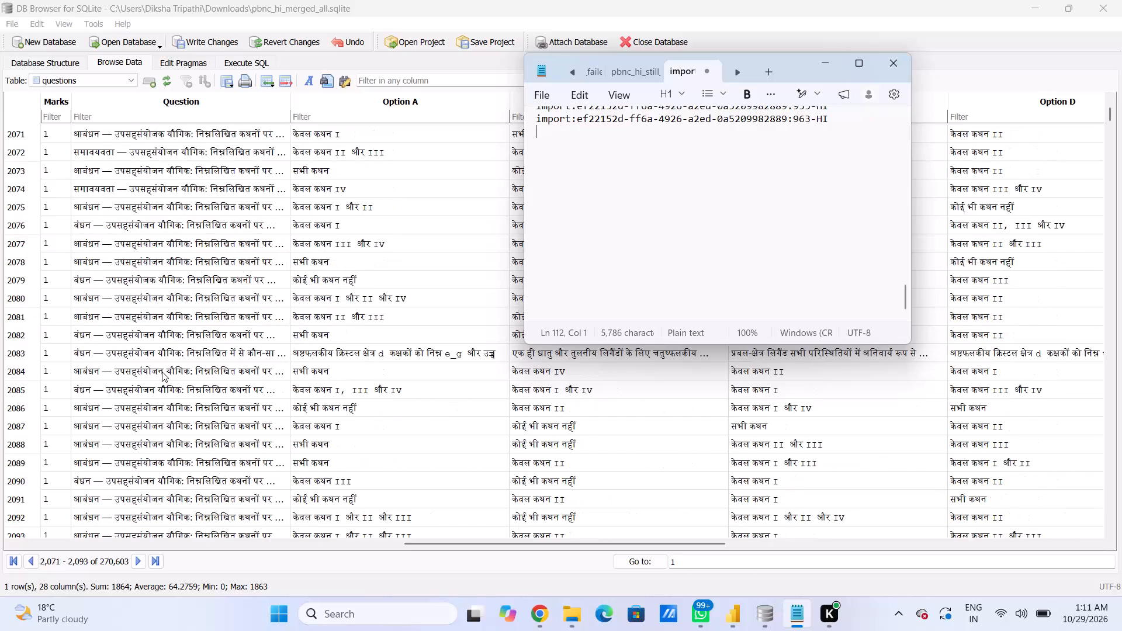
scroll(162, 372, down, 4)
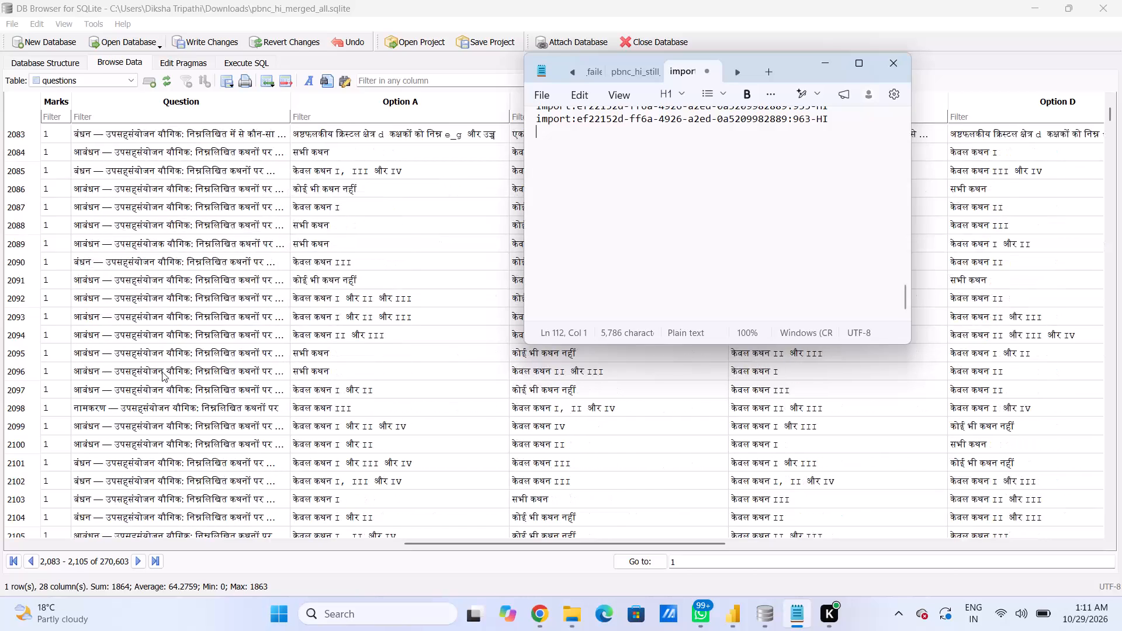
scroll(162, 372, down, 1)
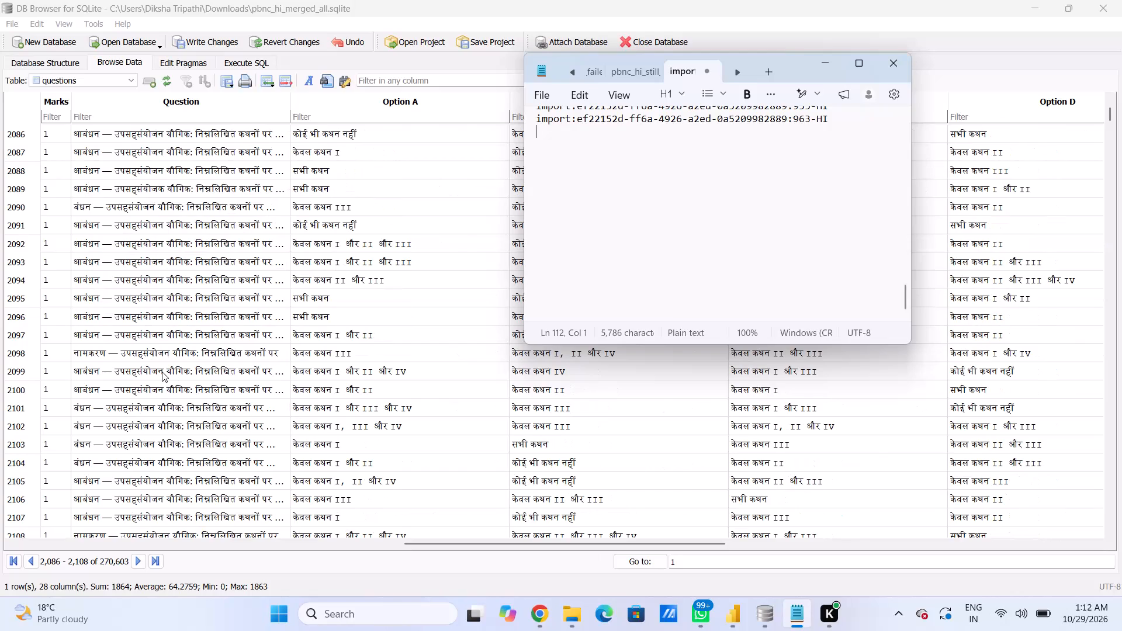
scroll(162, 372, down, 4)
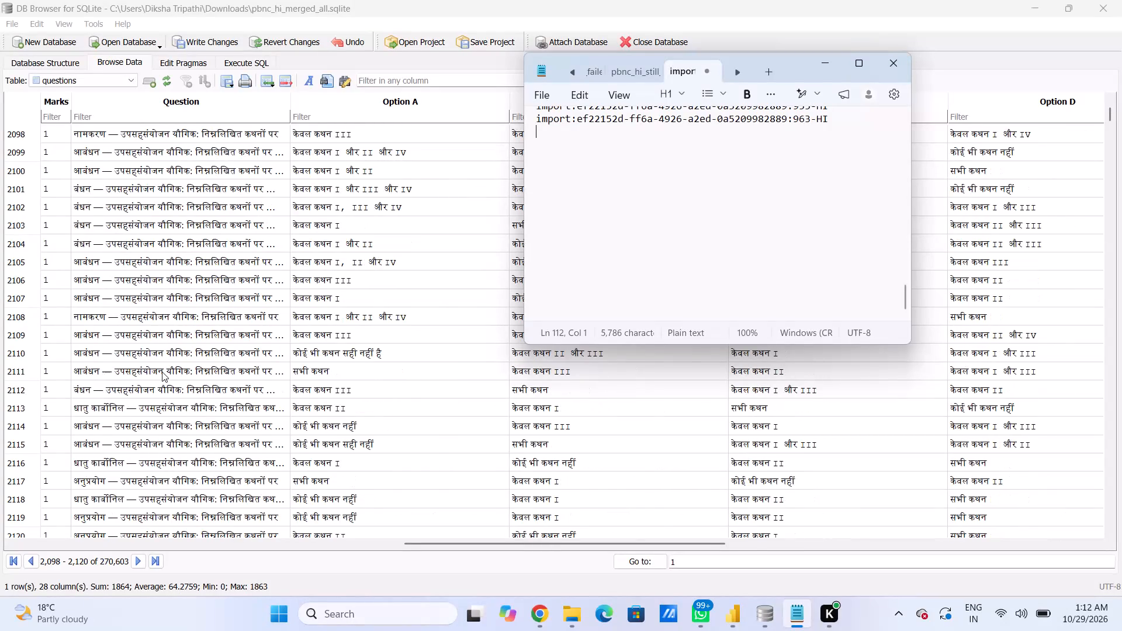
scroll(162, 372, down, 1)
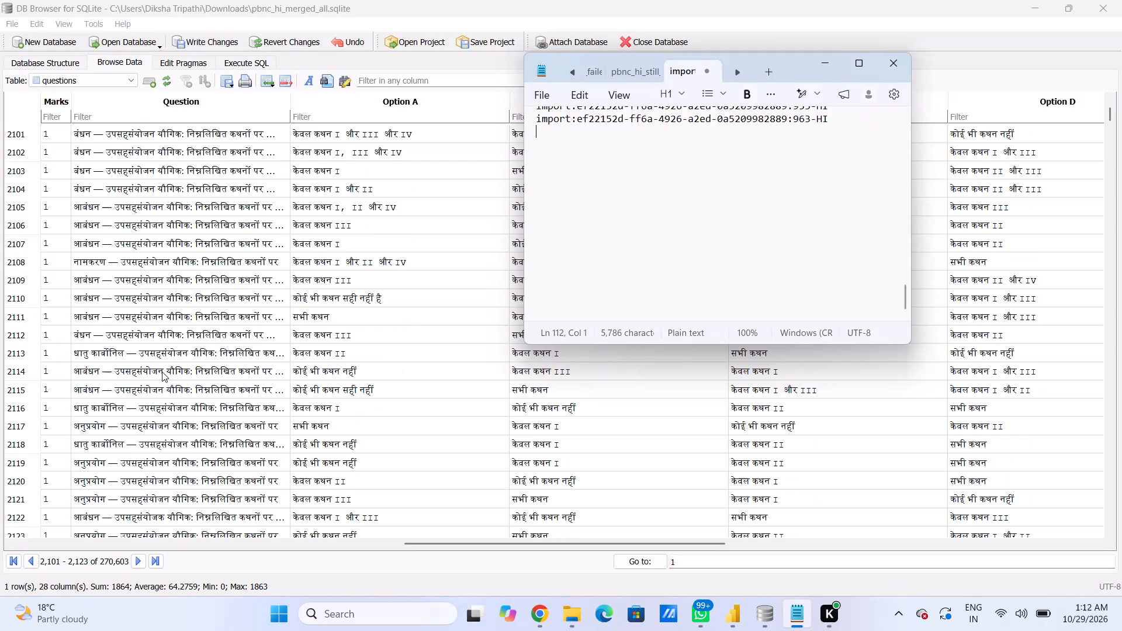
Go back to about row 1999 and re-examine the question texts and options through row 2048.
scroll(138, 400, up, 11)
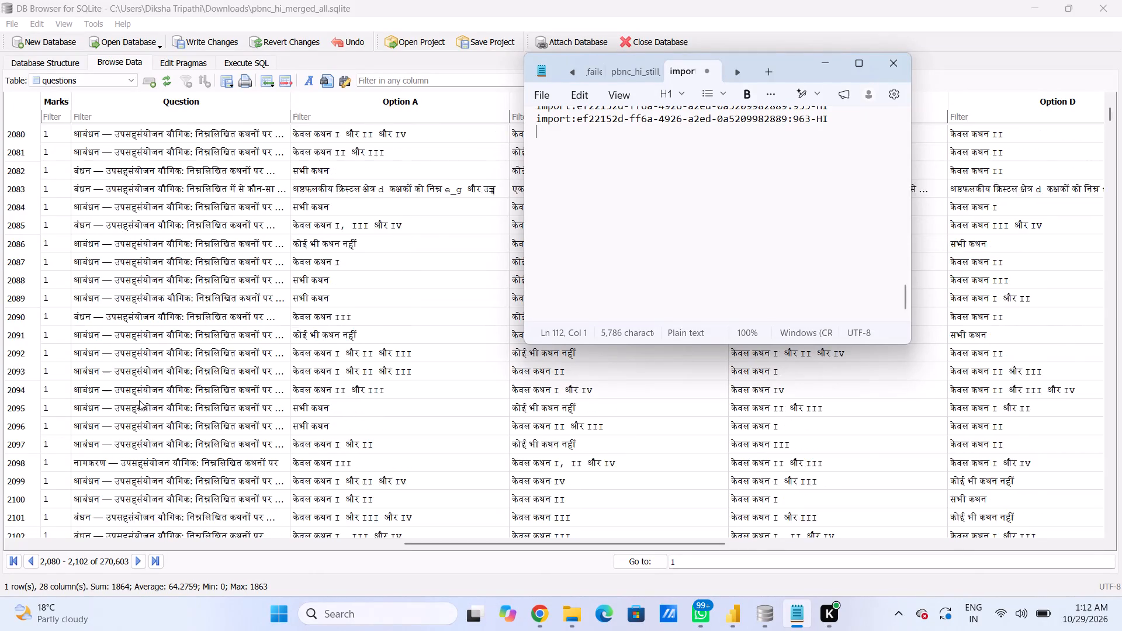
scroll(139, 400, up, 11)
scroll(121, 450, up, 17)
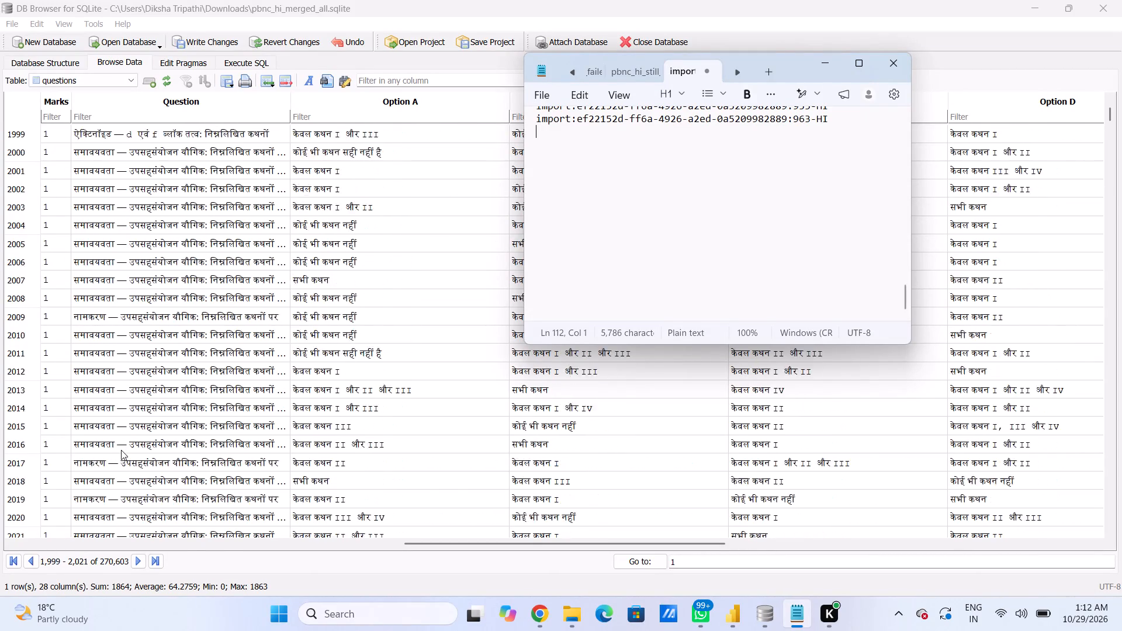
scroll(121, 450, down, 10)
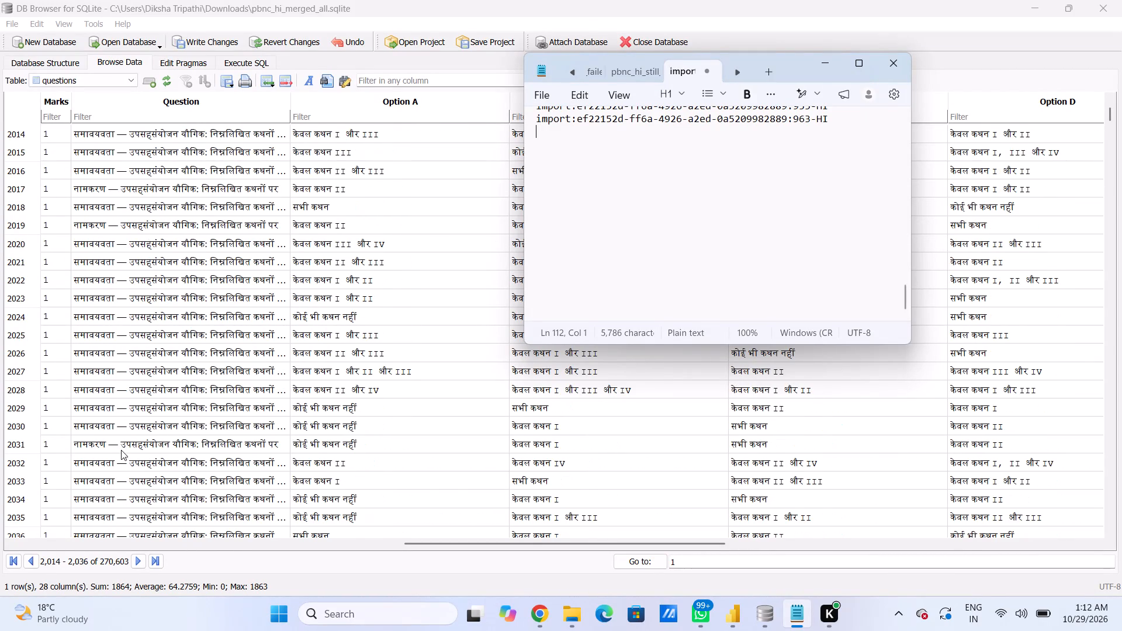
scroll(121, 450, down, 2)
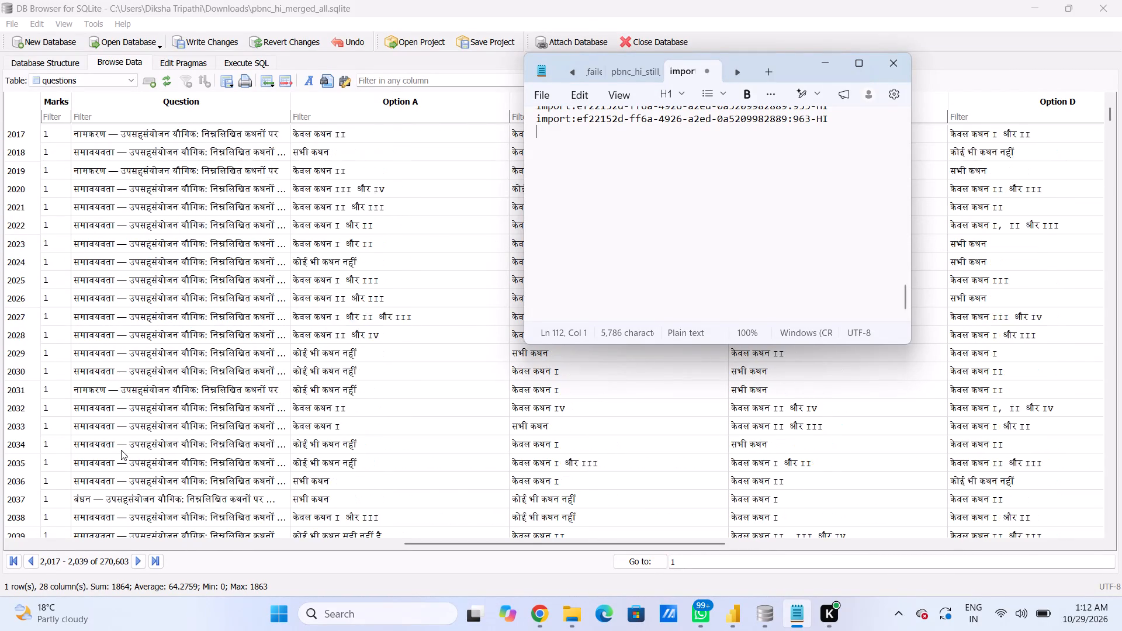
scroll(121, 450, down, 2)
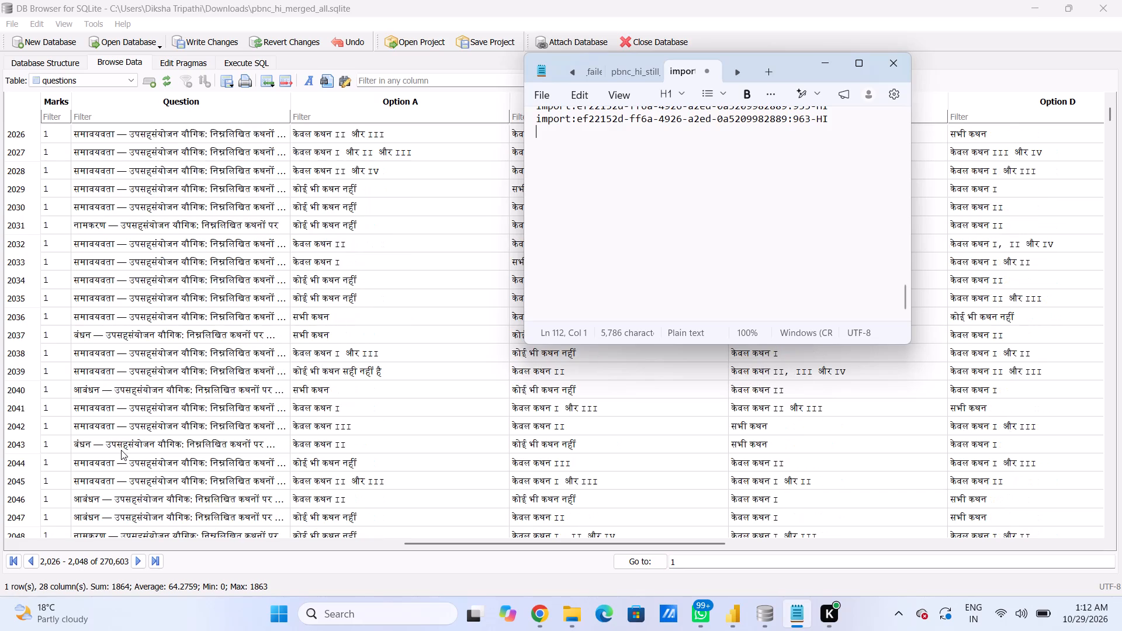
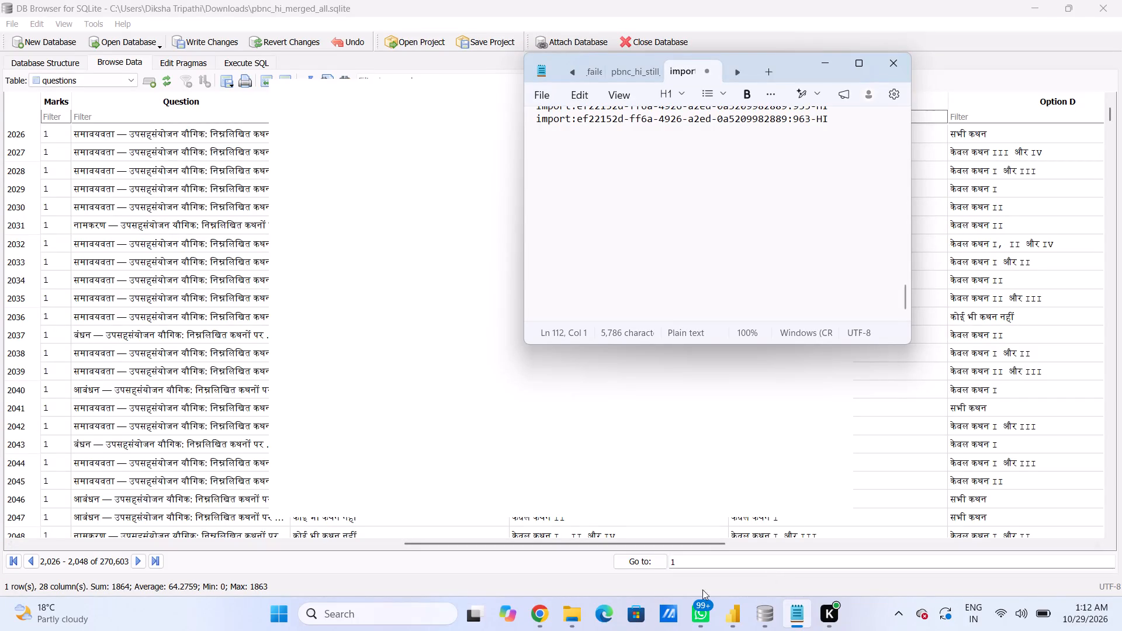
Bring the database table back on screen with the question ID text file in front of it.
click(1121, 628)
click(1121, 627)
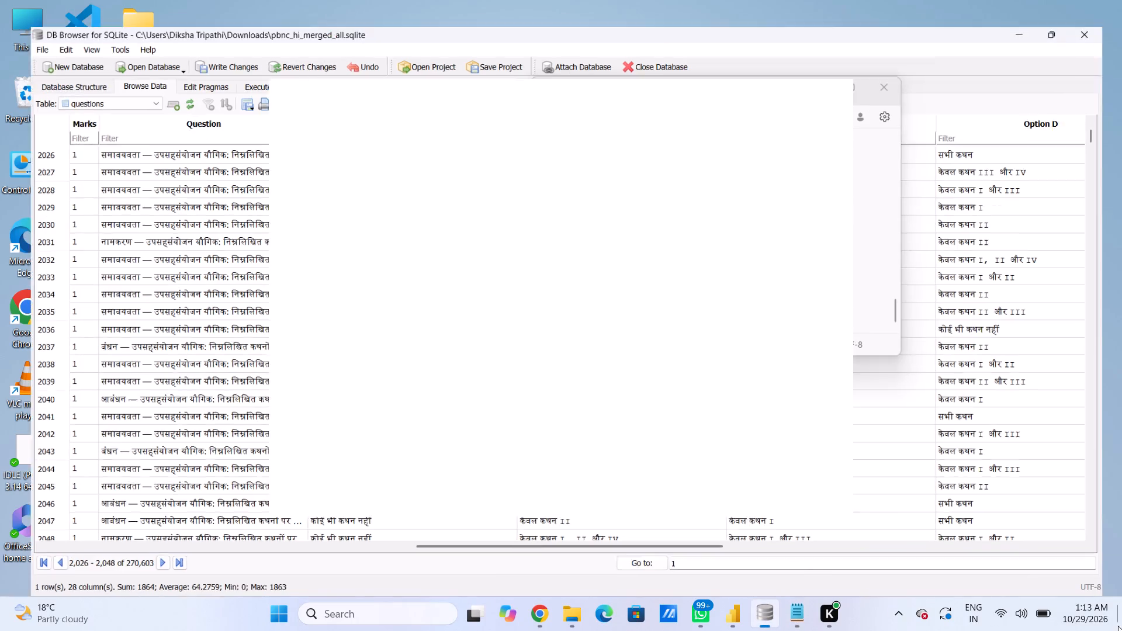
click(1121, 602)
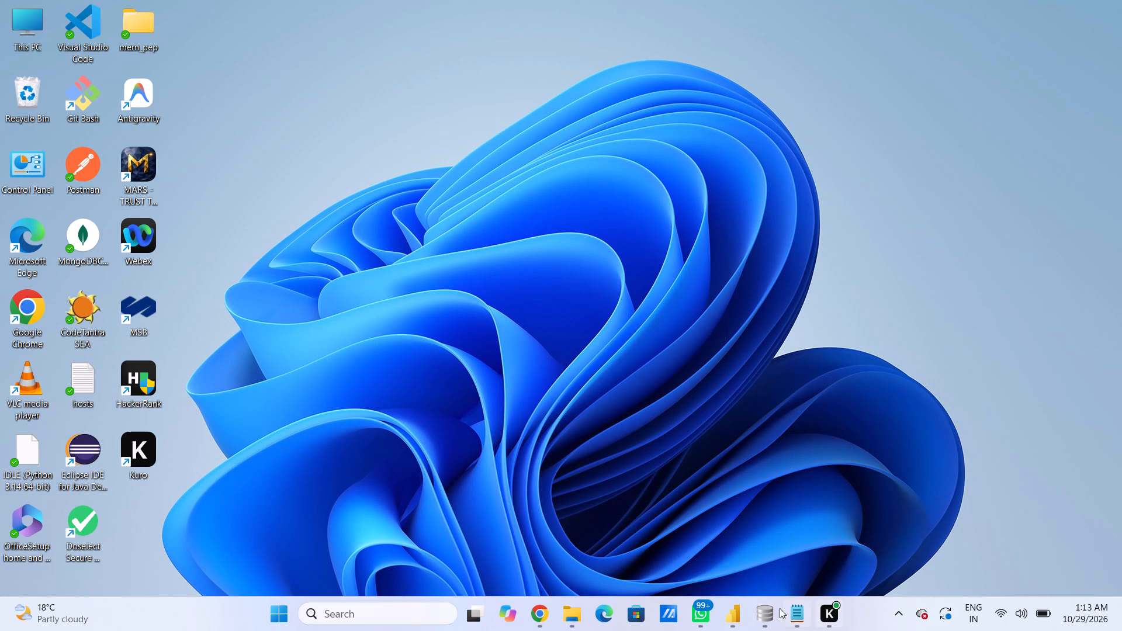
click(763, 604)
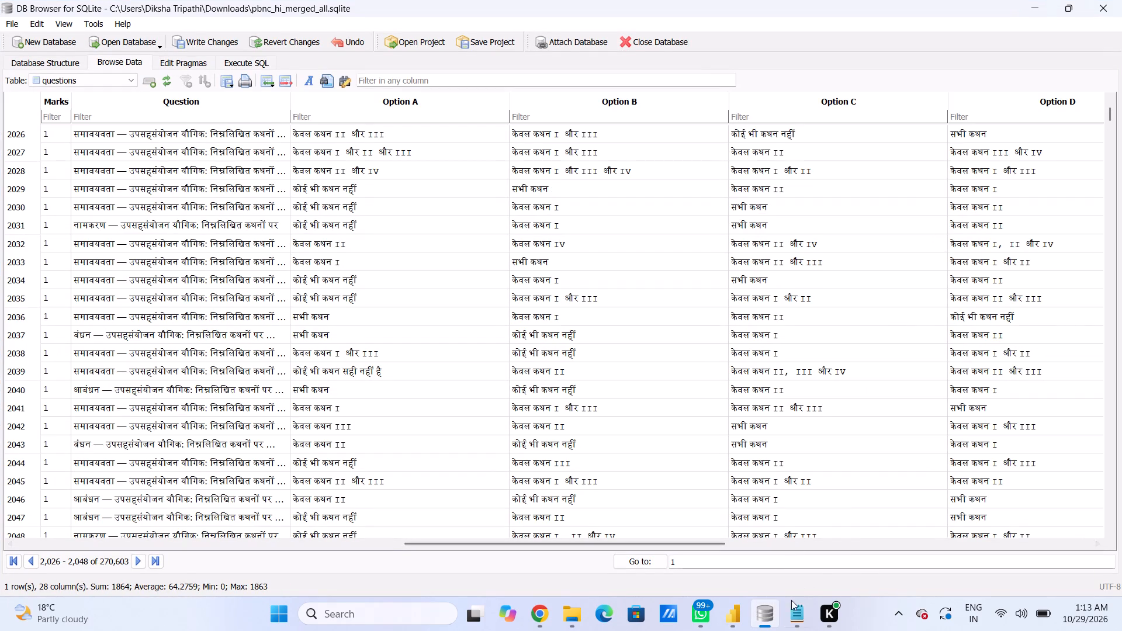
click(794, 606)
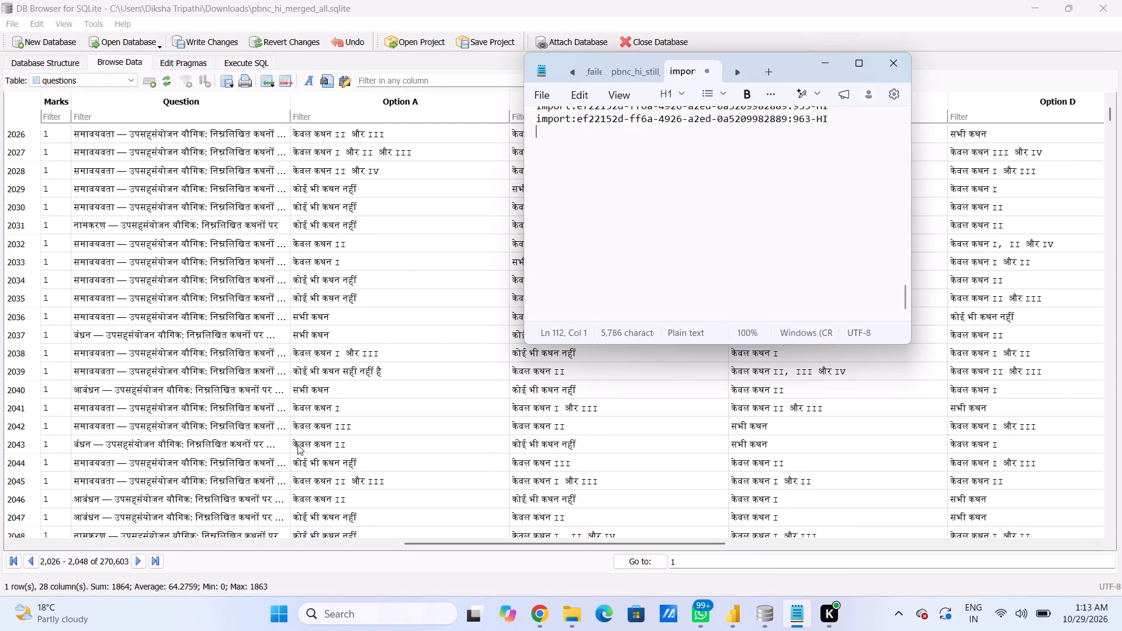
Examine the Hindi question texts and answer options in the questions table from row 2026 to about row 2069.
scroll(264, 439, down, 2)
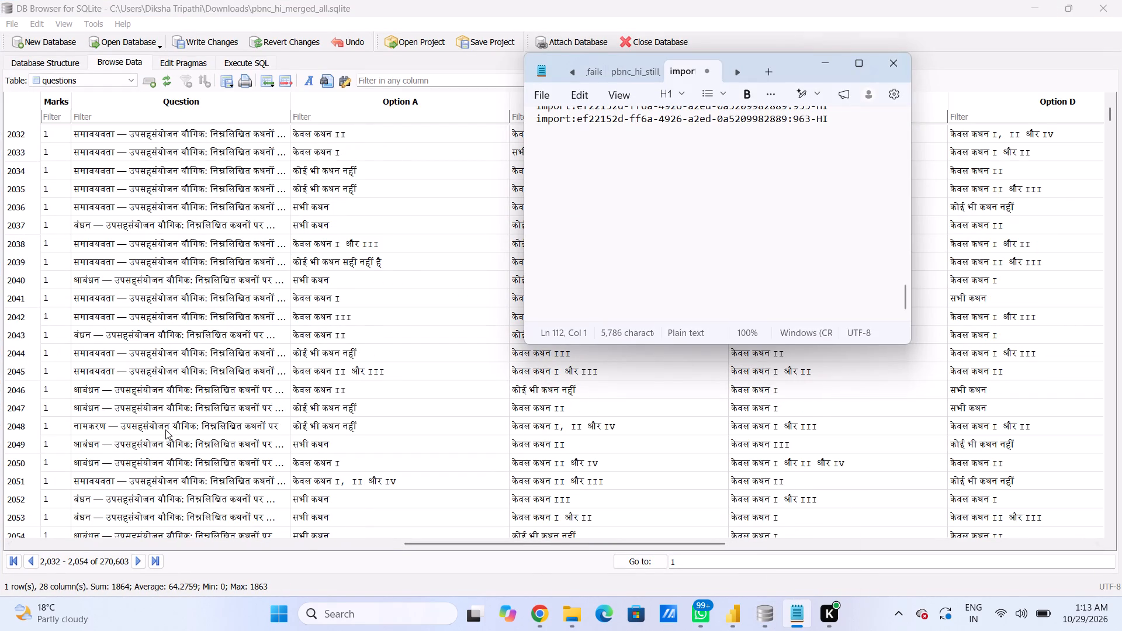
scroll(163, 435, down, 1)
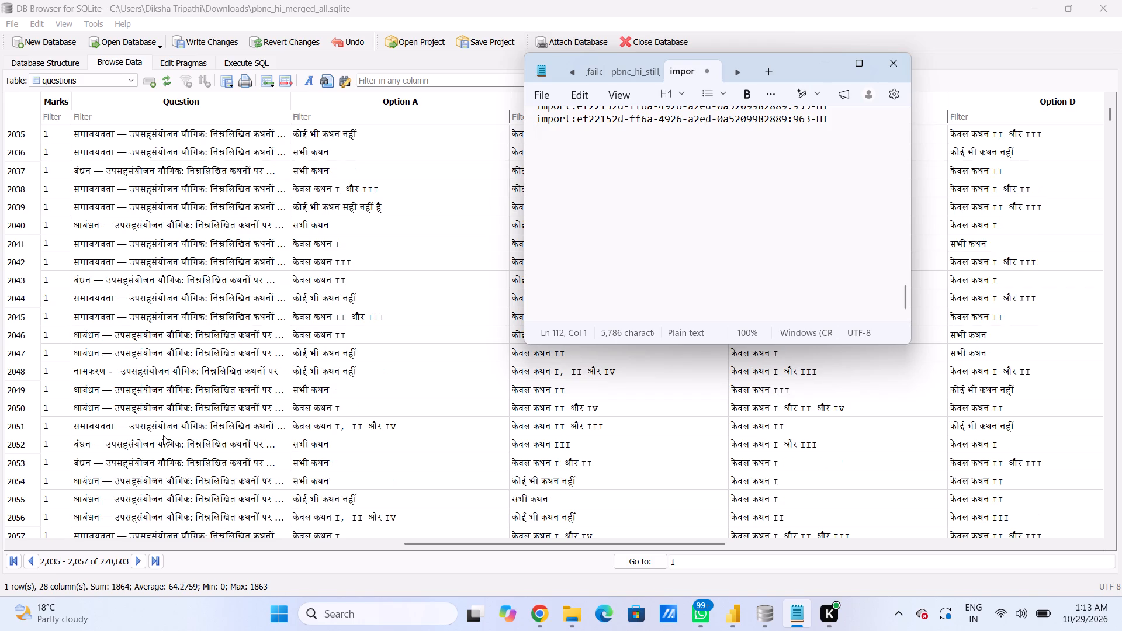
scroll(163, 435, down, 2)
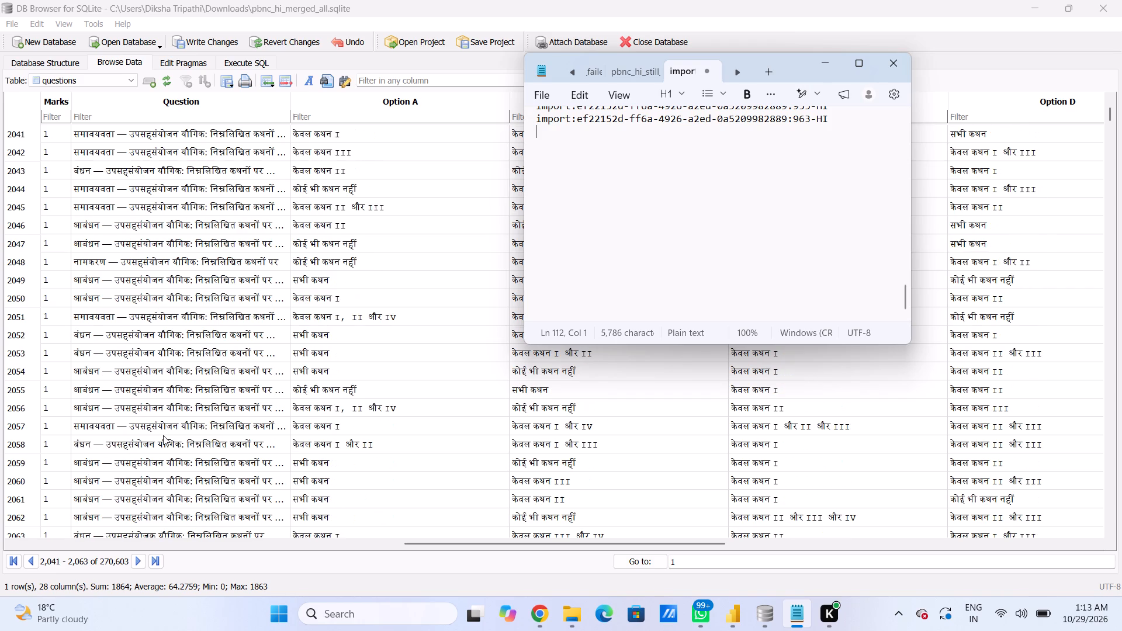
scroll(163, 435, down, 2)
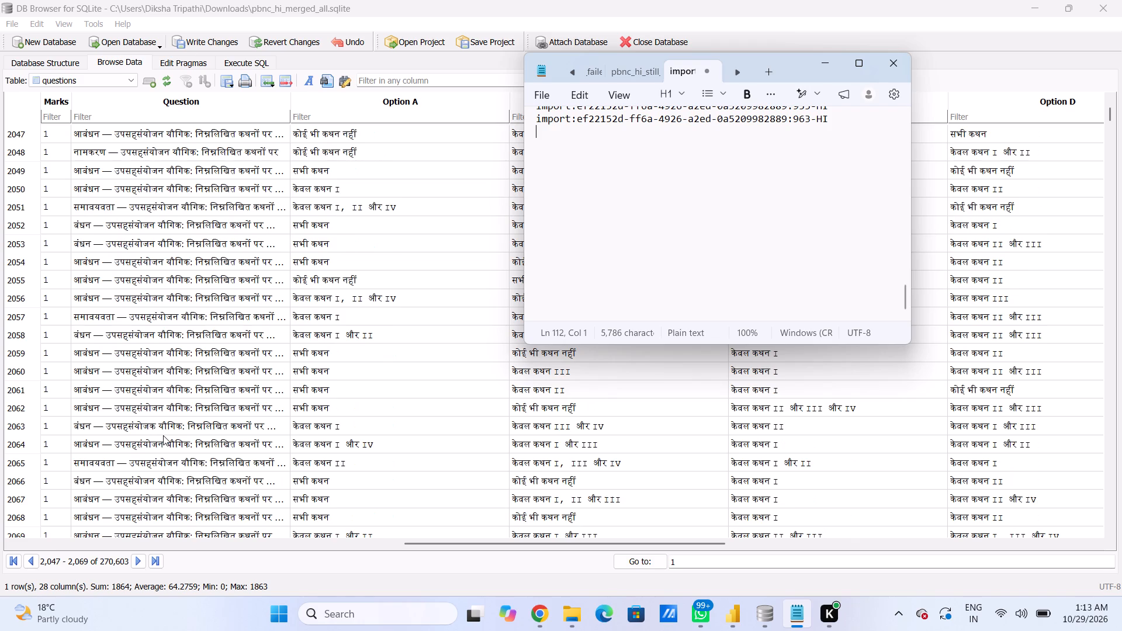
scroll(163, 435, down, 1)
scroll(163, 435, up, 3)
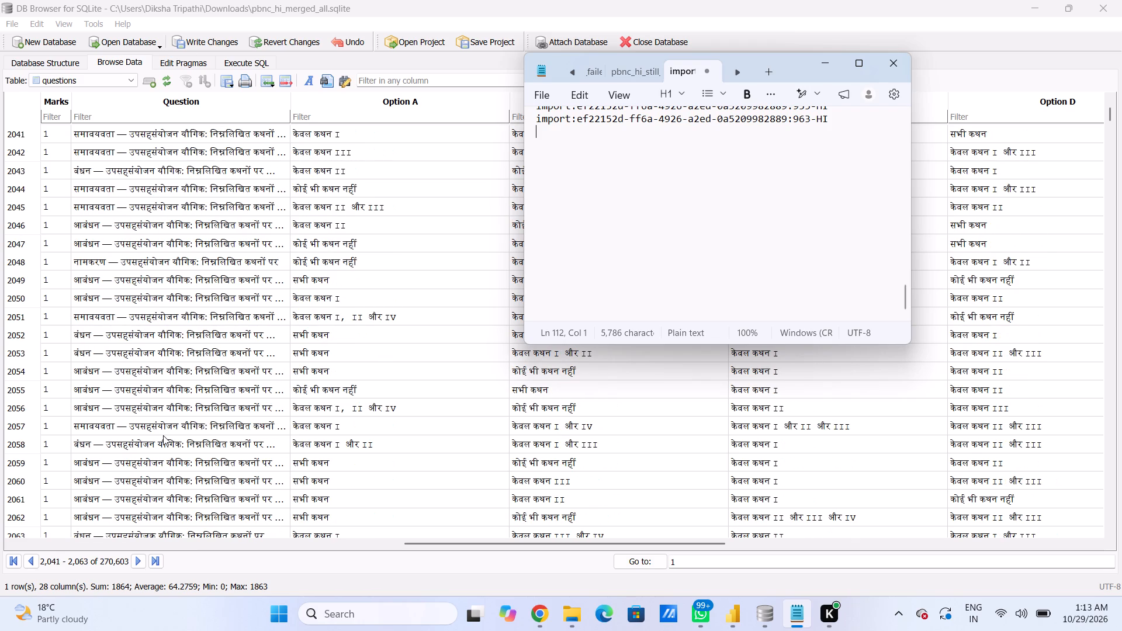
scroll(163, 435, up, 1)
scroll(163, 435, down, 1)
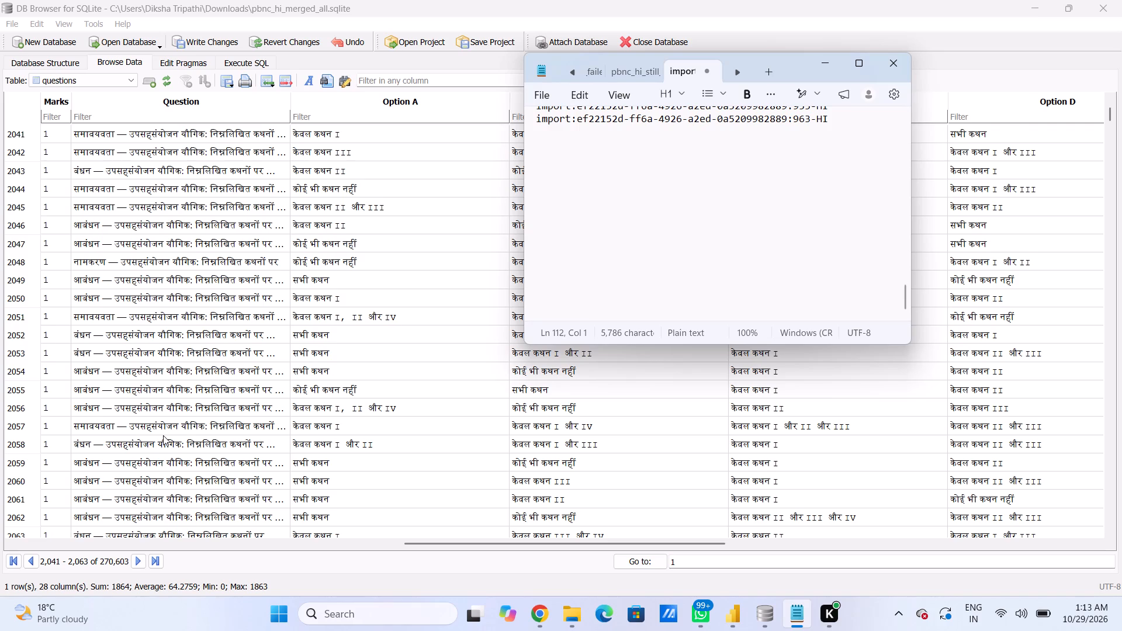
Go back to about row 2017 and recheck the question texts and answer options through row 2042.
scroll(163, 435, up, 5)
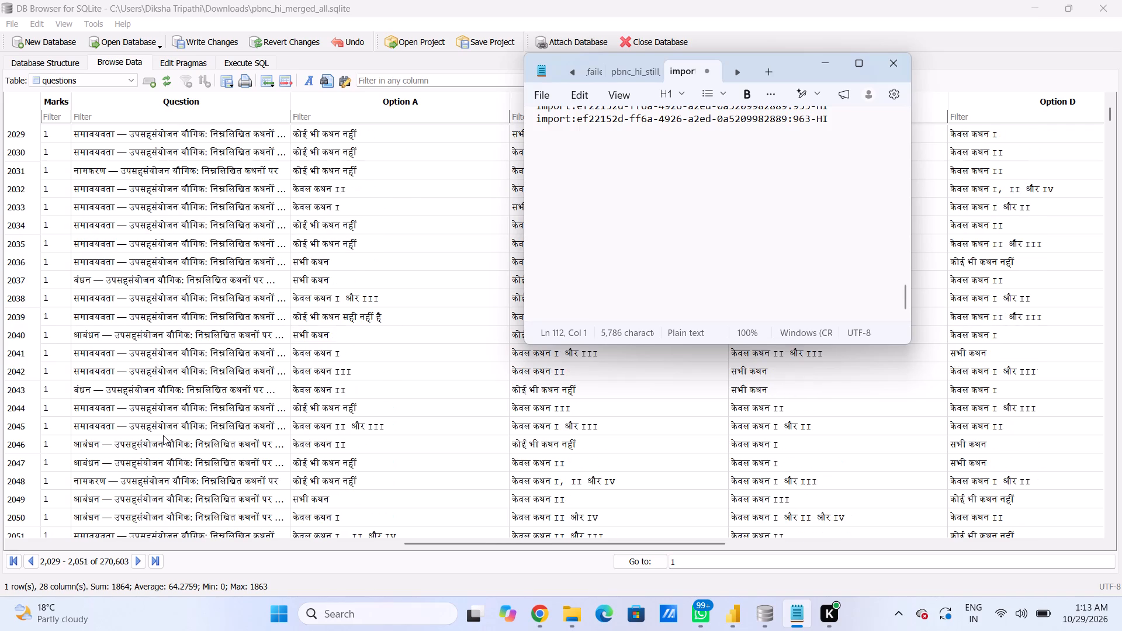
scroll(163, 435, up, 3)
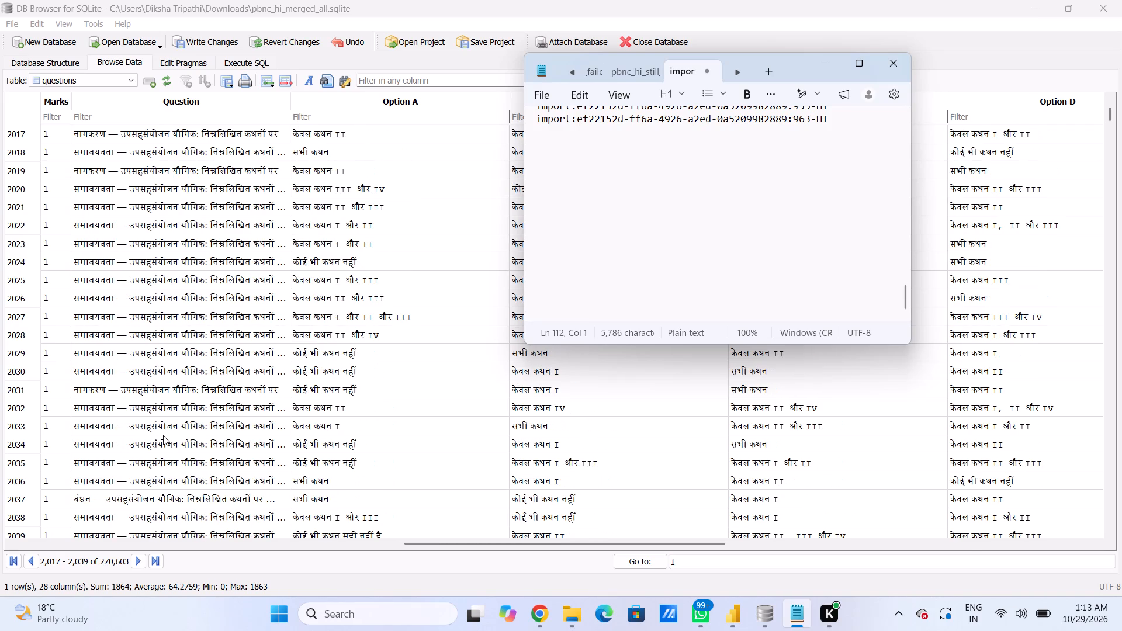
scroll(163, 435, down, 1)
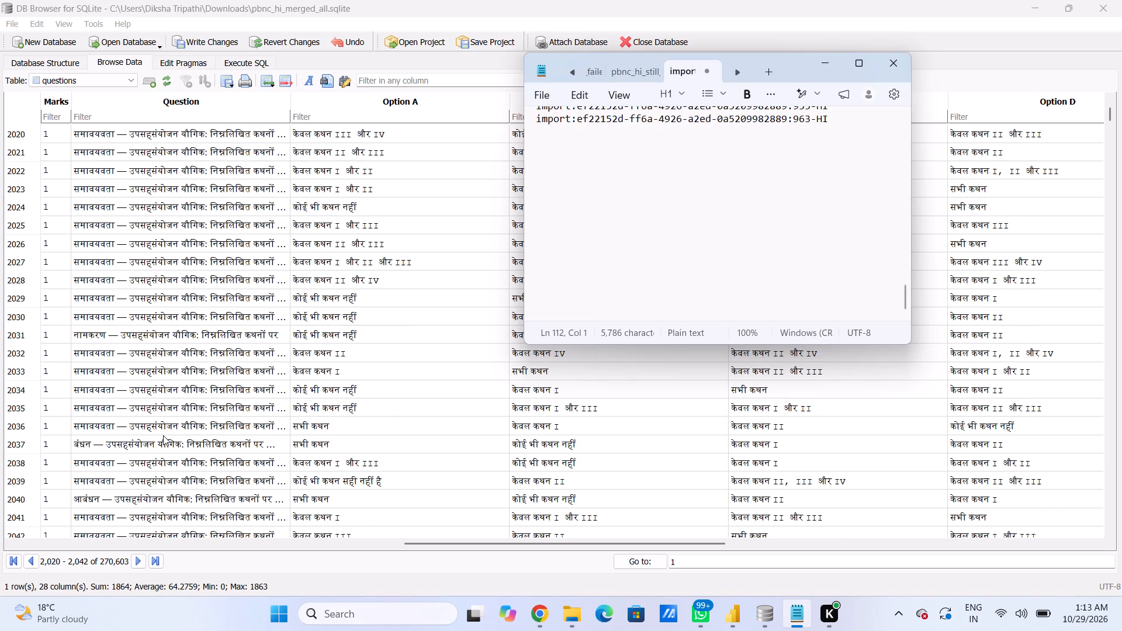
scroll(163, 435, down, 2)
scroll(163, 435, up, 4)
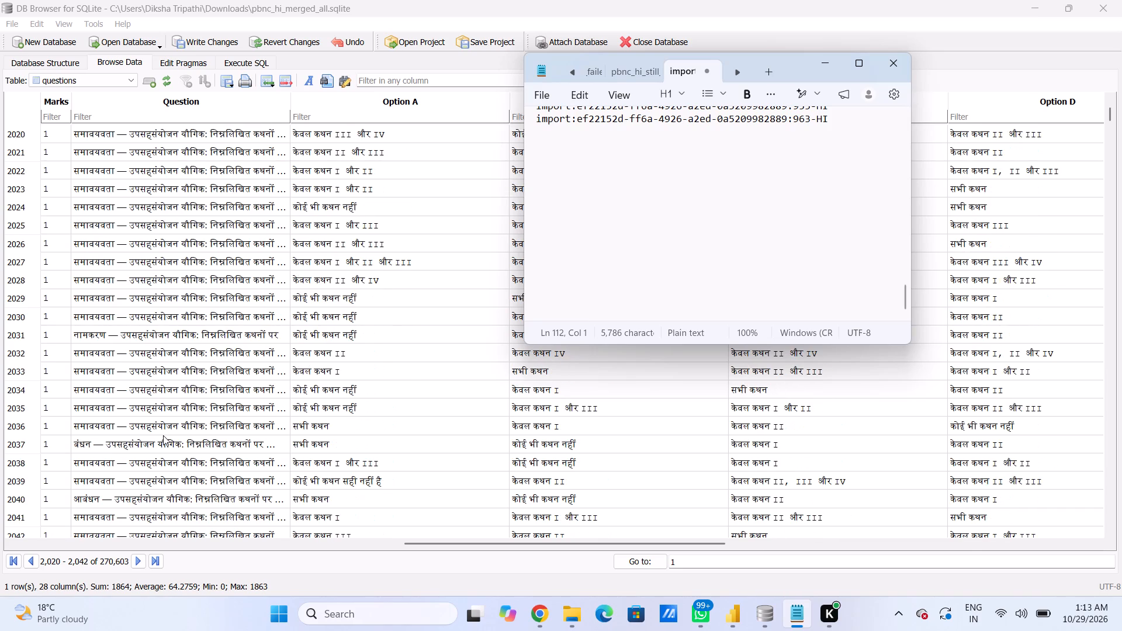
Continue examining the coordination compound questions and their answer options from row 2020 through about row 2078.
scroll(163, 435, down, 3)
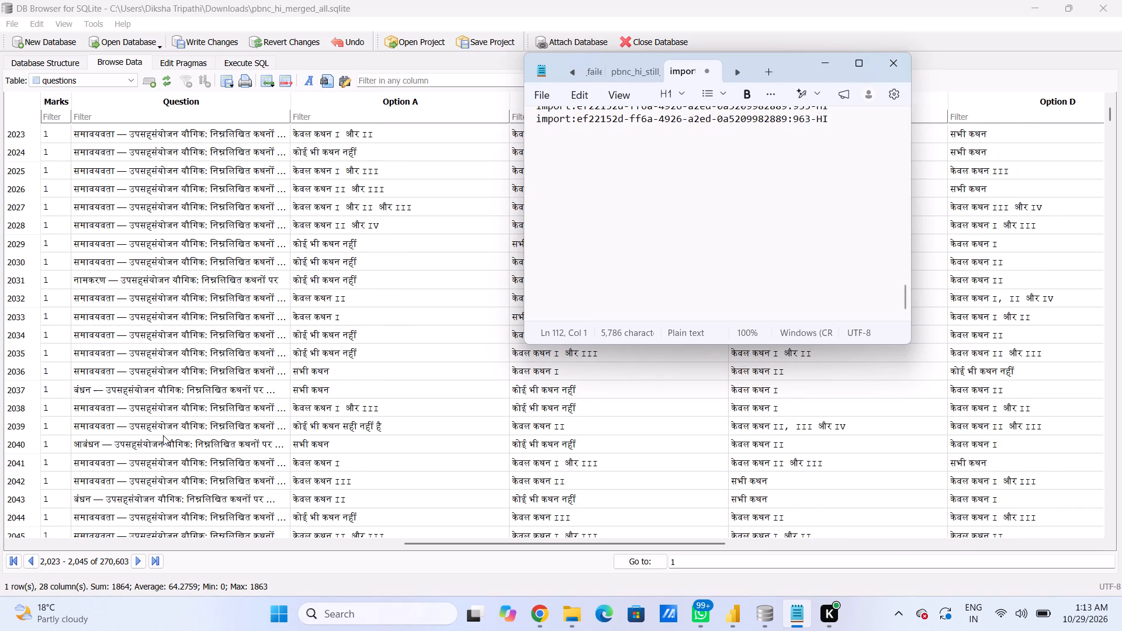
scroll(163, 435, down, 4)
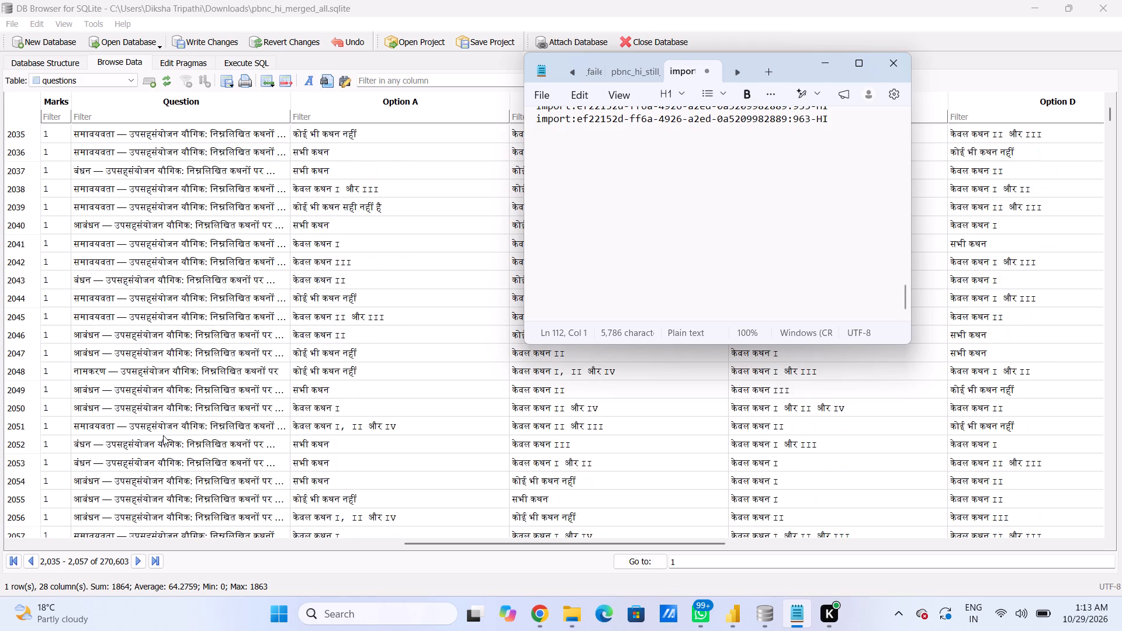
scroll(163, 435, down, 3)
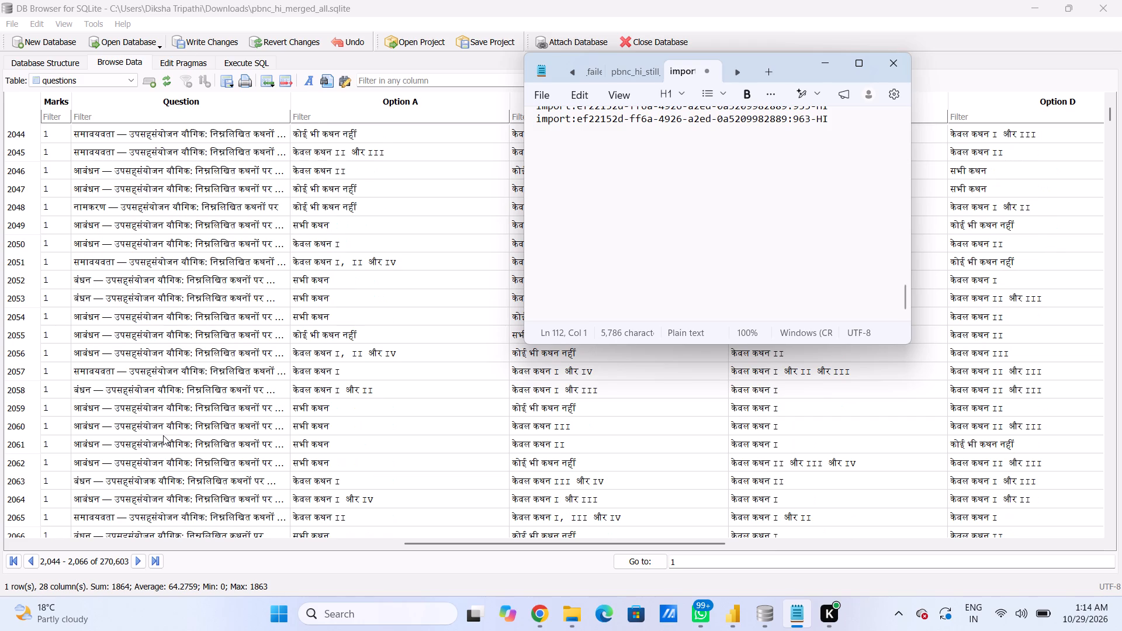
scroll(163, 435, down, 2)
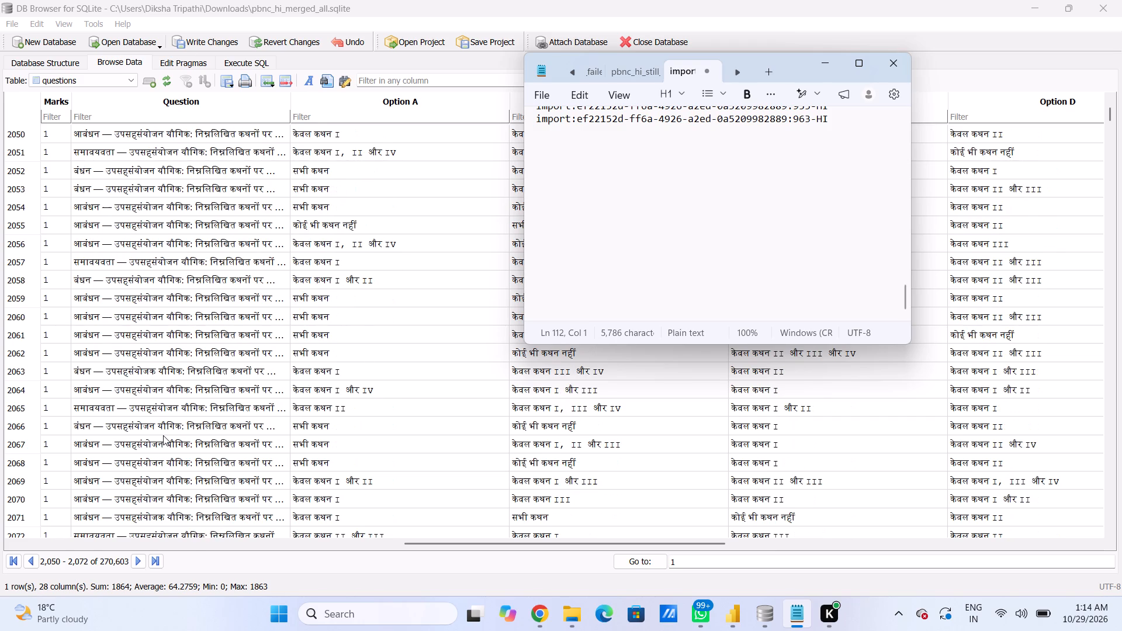
scroll(163, 435, down, 2)
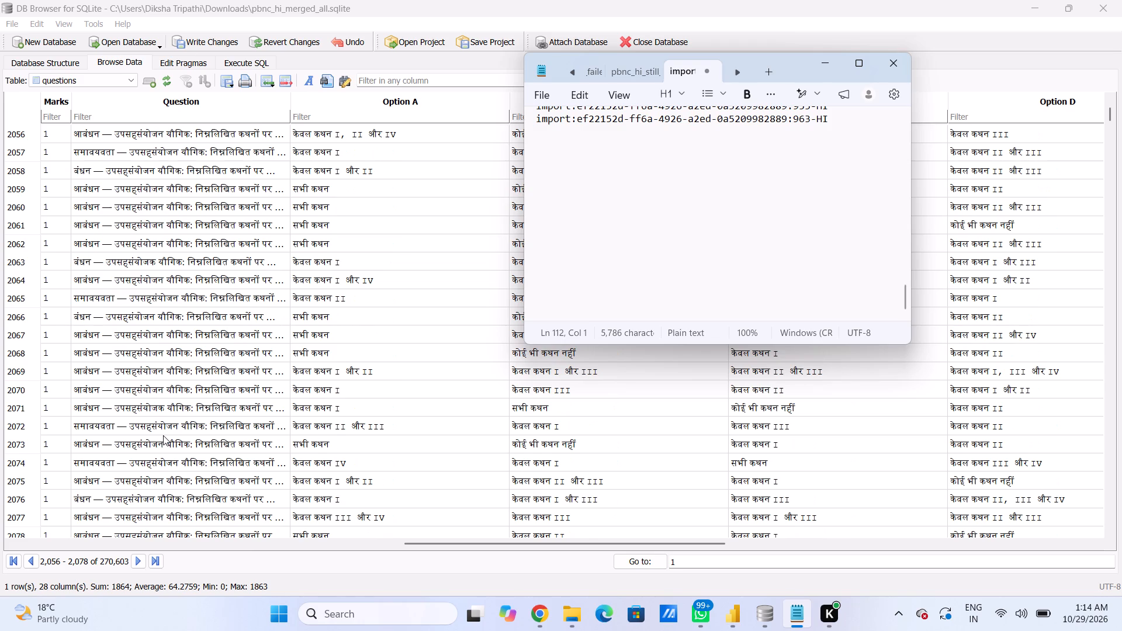
Review the question texts and answer options again from about row 2044, continuing through row 2150.
scroll(163, 435, up, 4)
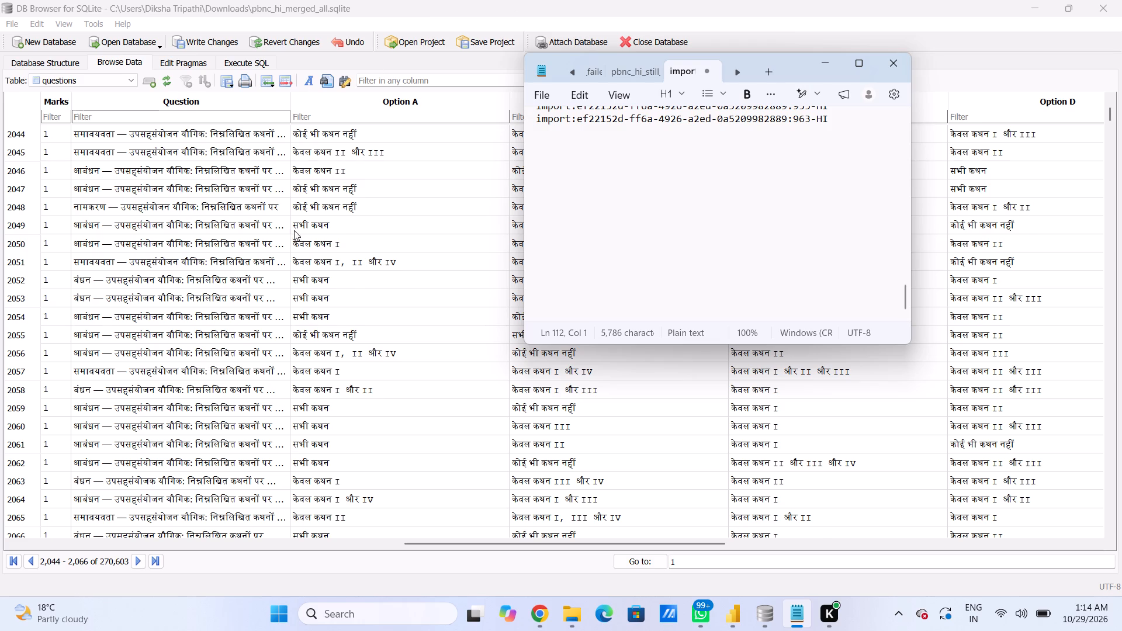
scroll(295, 228, down, 1)
scroll(244, 347, down, 2)
scroll(238, 296, down, 1)
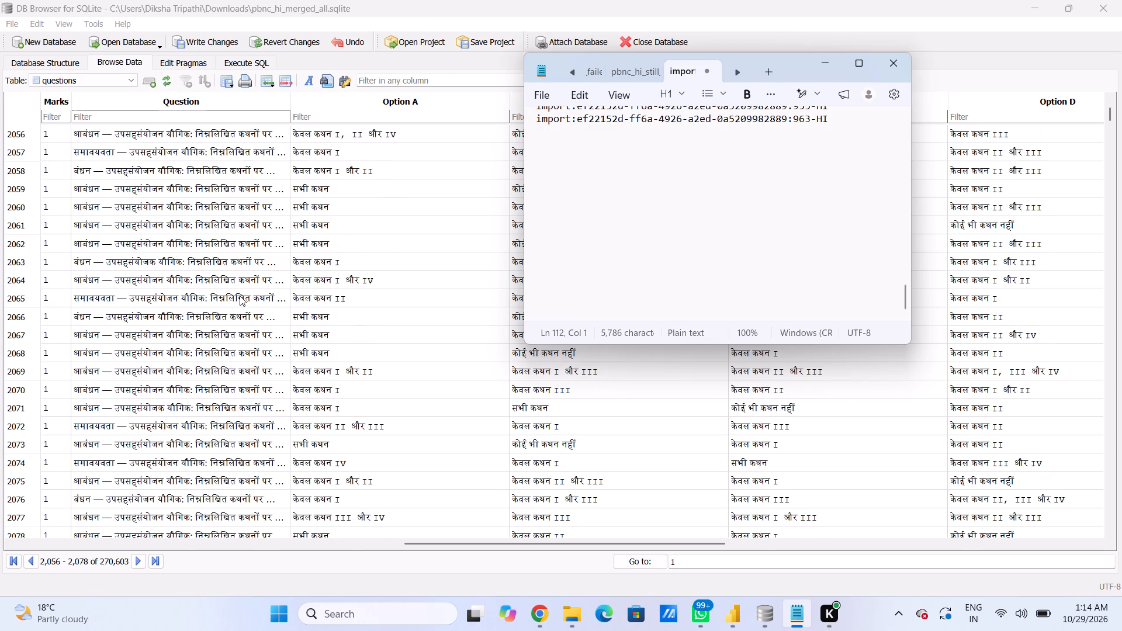
scroll(240, 296, down, 4)
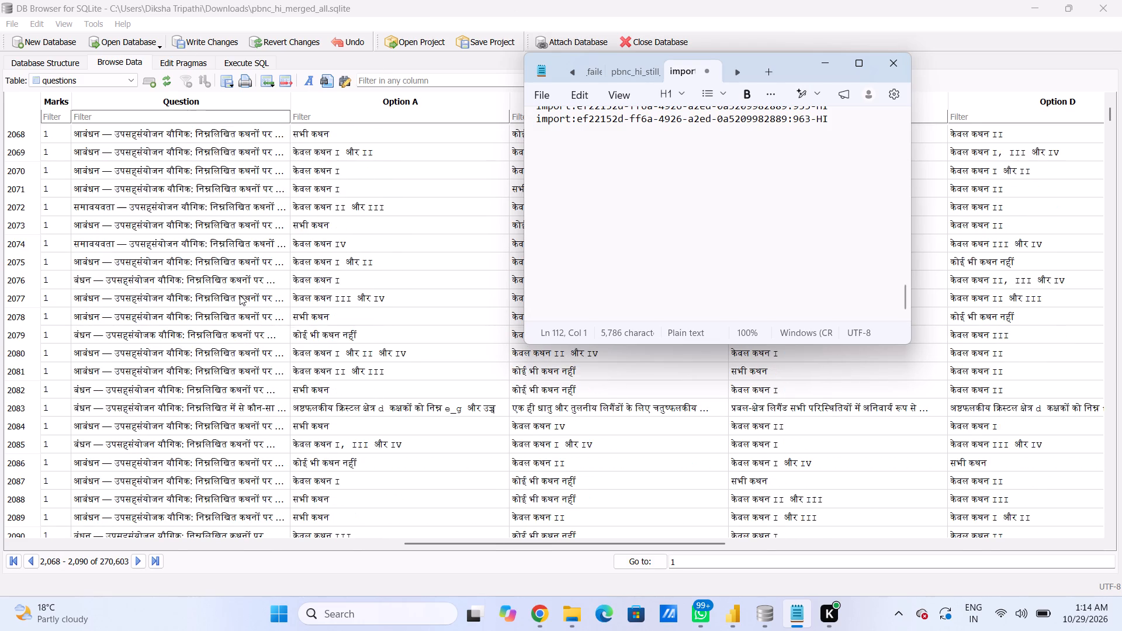
scroll(240, 295, down, 4)
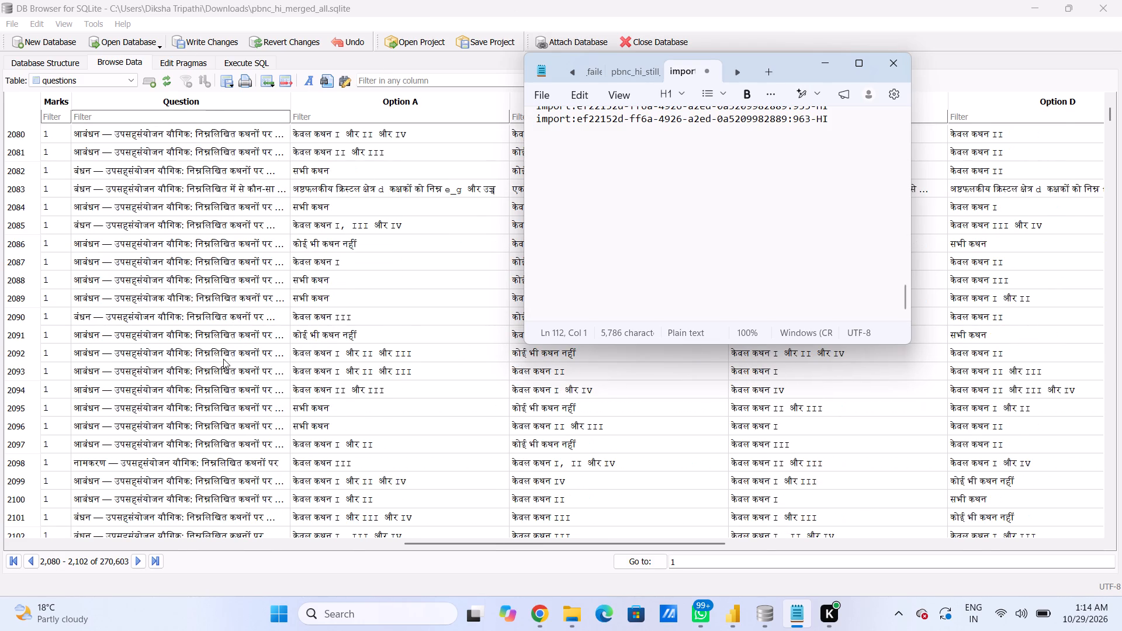
scroll(223, 359, down, 7)
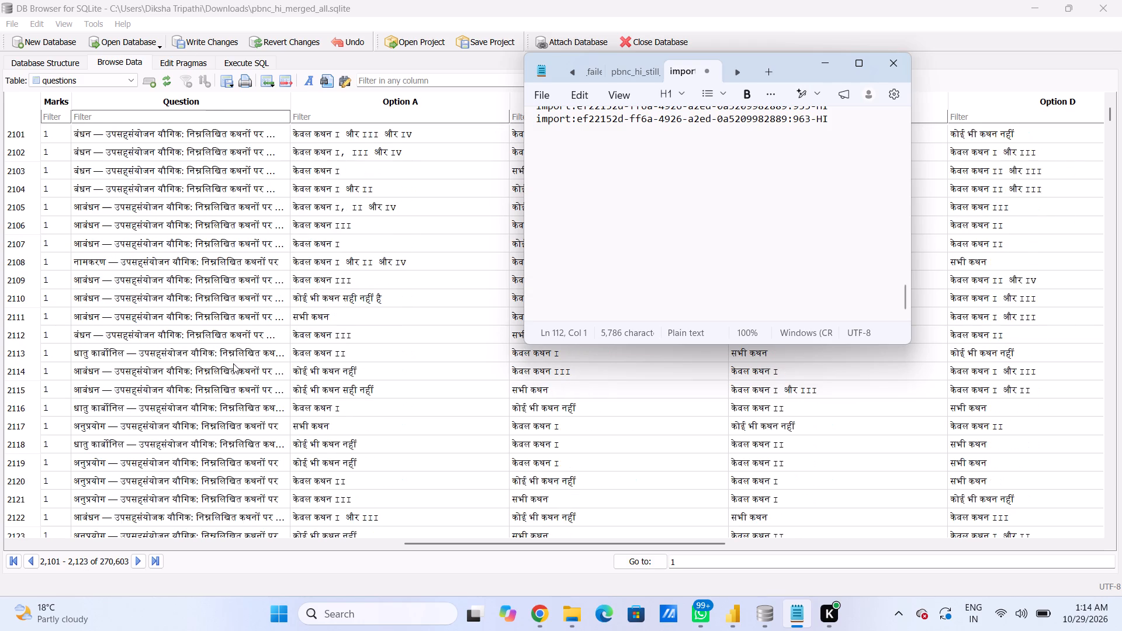
scroll(233, 363, down, 7)
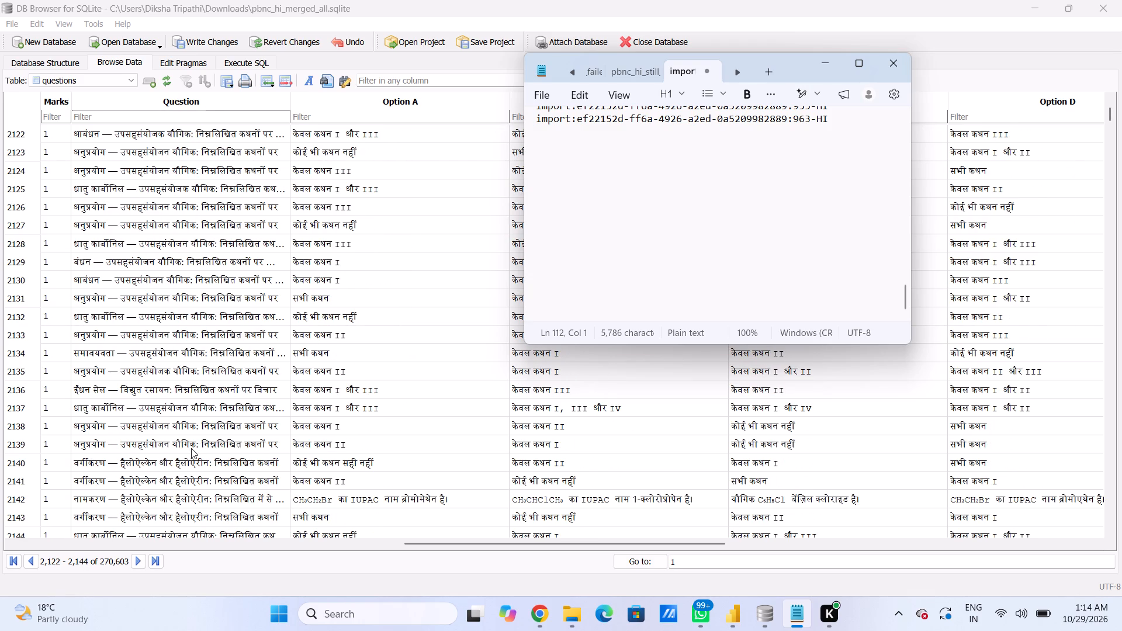
scroll(195, 429, down, 2)
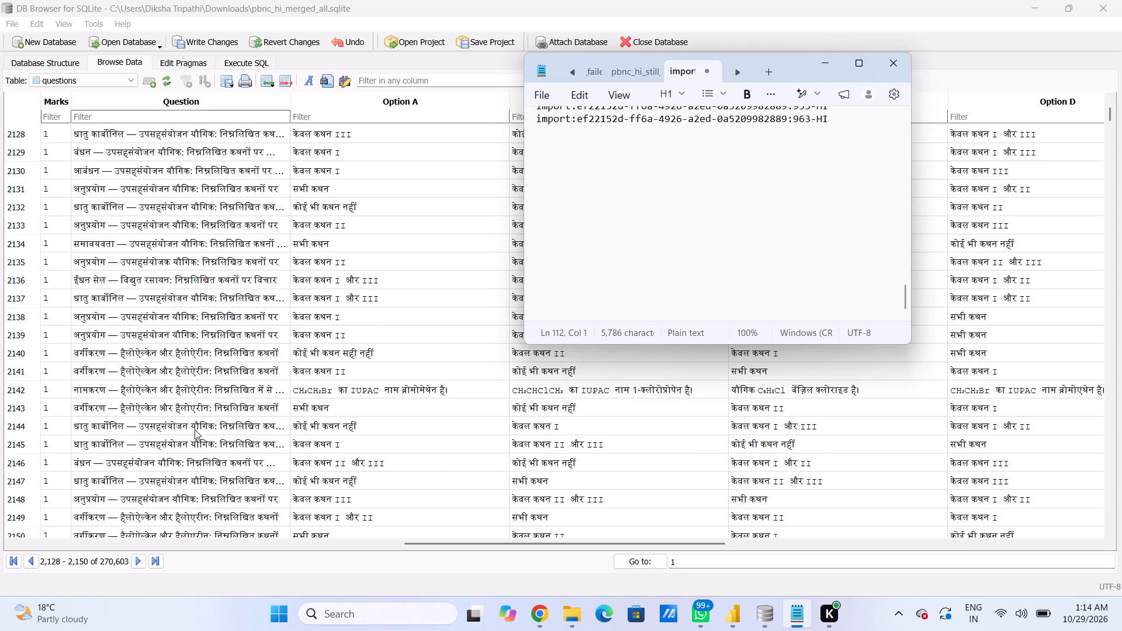
Examine the metal carbonyl and haloalkane question texts and options onward from row 2128 through row 2207.
scroll(195, 425, down, 5)
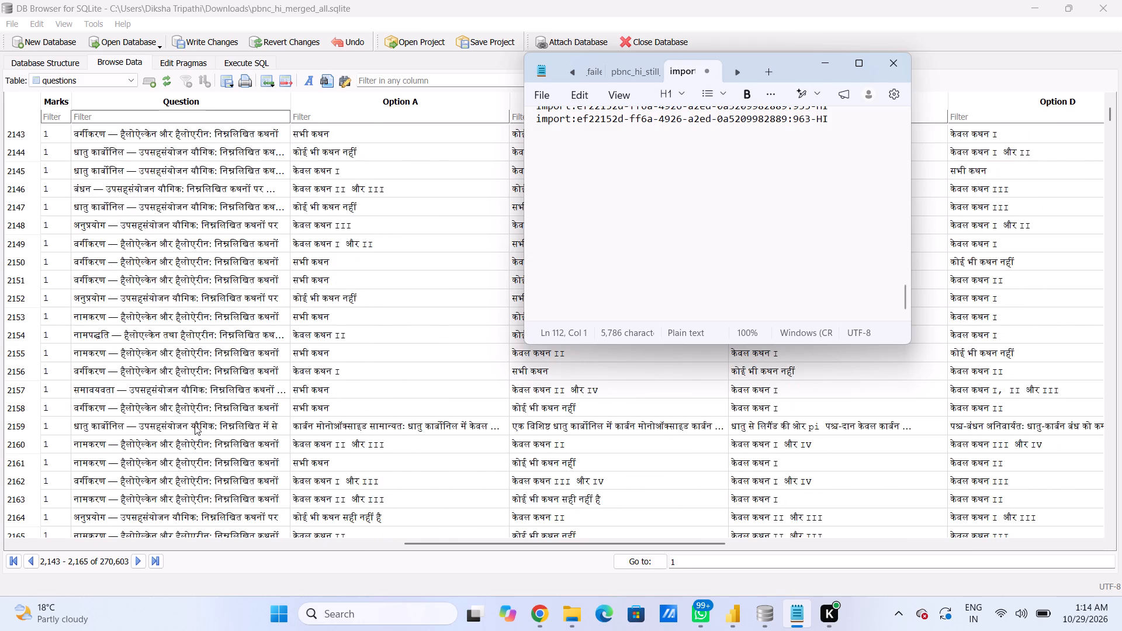
scroll(195, 425, down, 7)
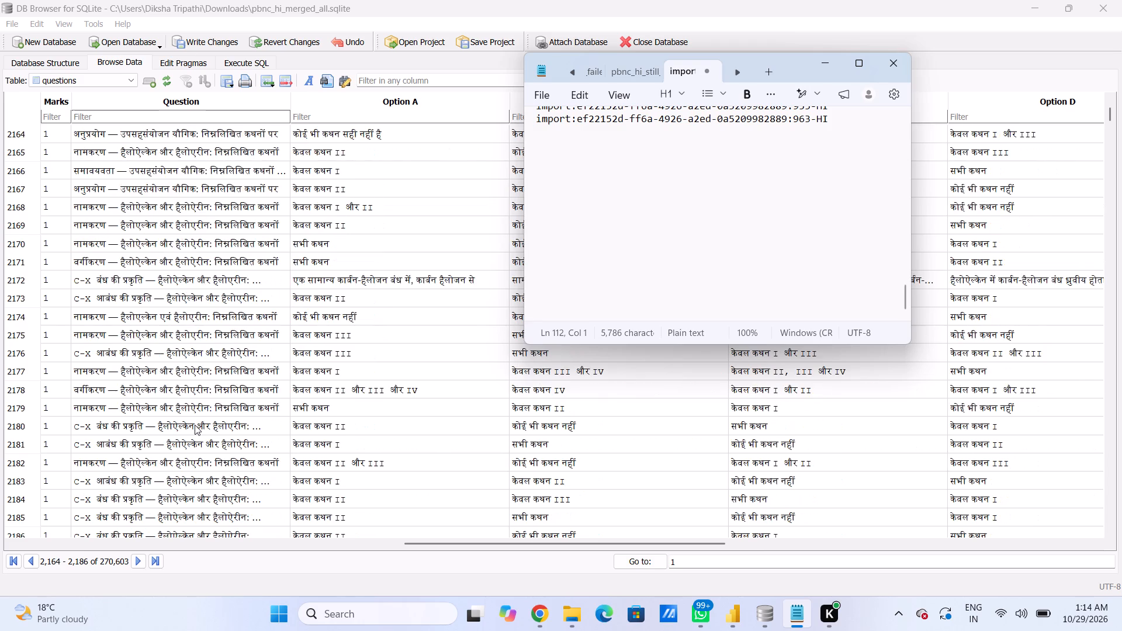
scroll(195, 425, down, 7)
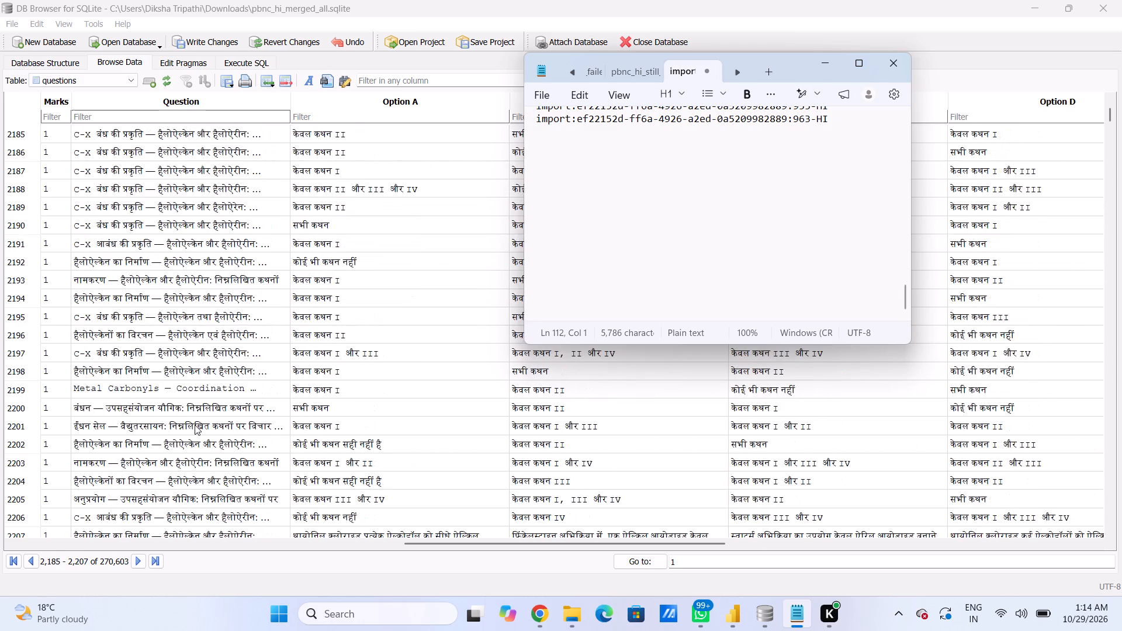
Recheck the question texts from about row 2137 through row 2180, and select the C-X bond question in row 2172.
scroll(134, 362, up, 11)
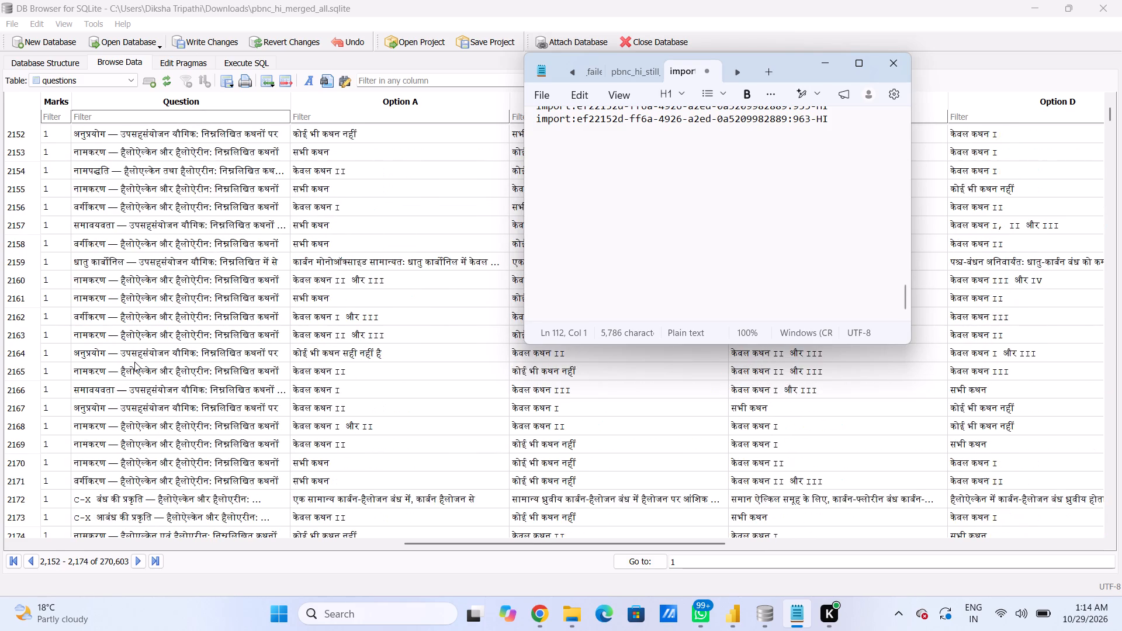
scroll(134, 362, up, 2)
scroll(126, 282, up, 3)
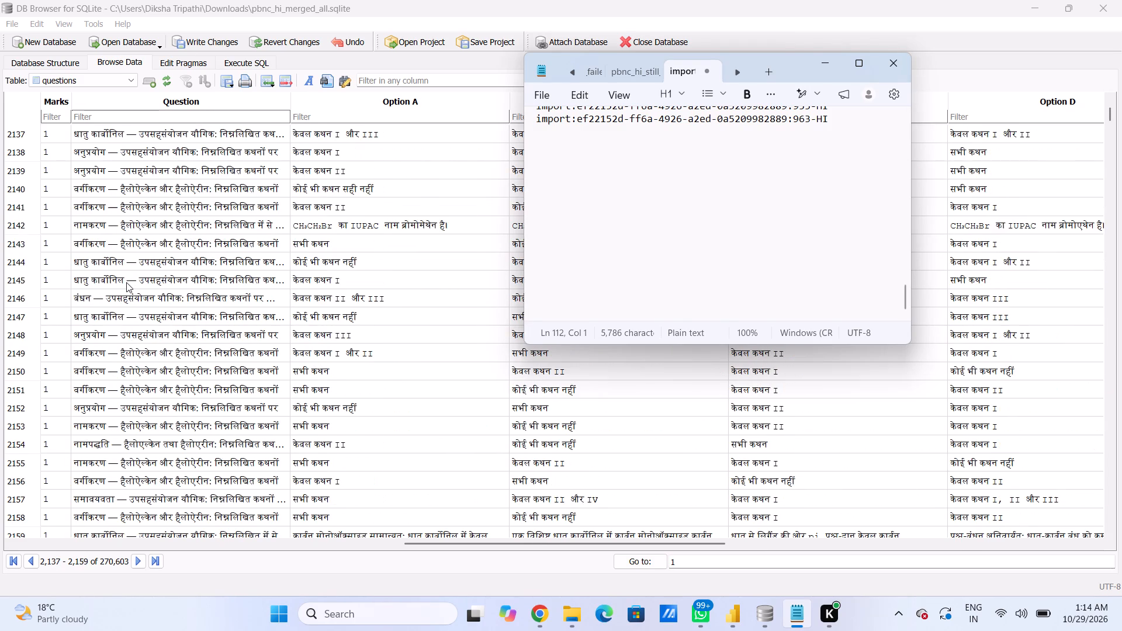
scroll(126, 282, down, 7)
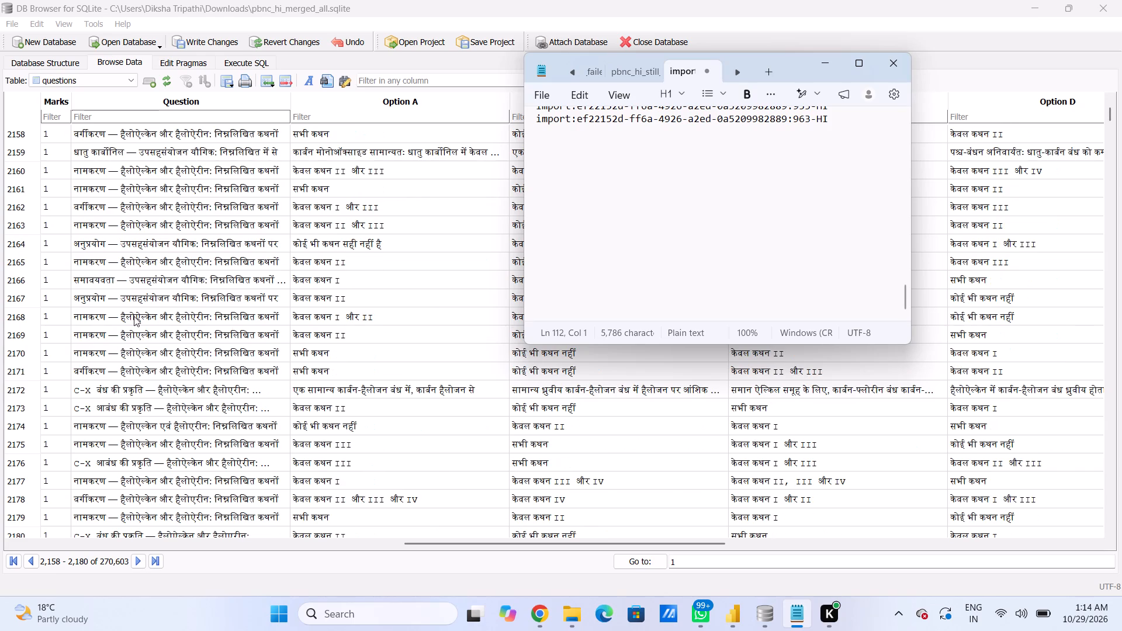
click(108, 390)
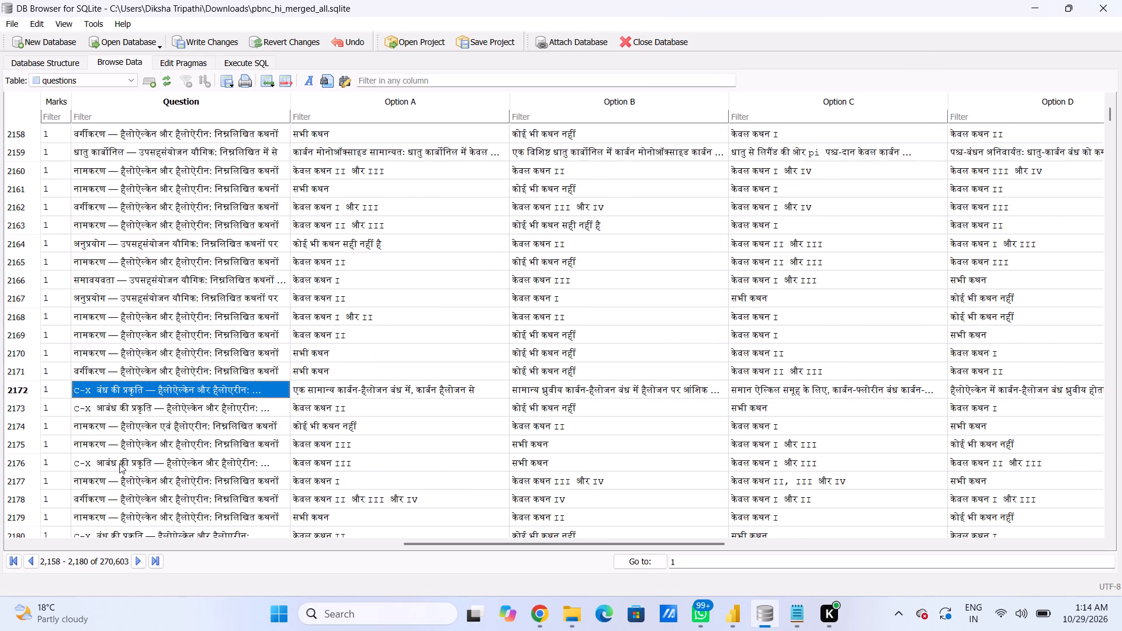
Copy the English-titled Metal Carbonyls question in row 2199 into the Notepad list, keeping only its ID ending in 1236-HI on its own line.
scroll(119, 463, down, 1)
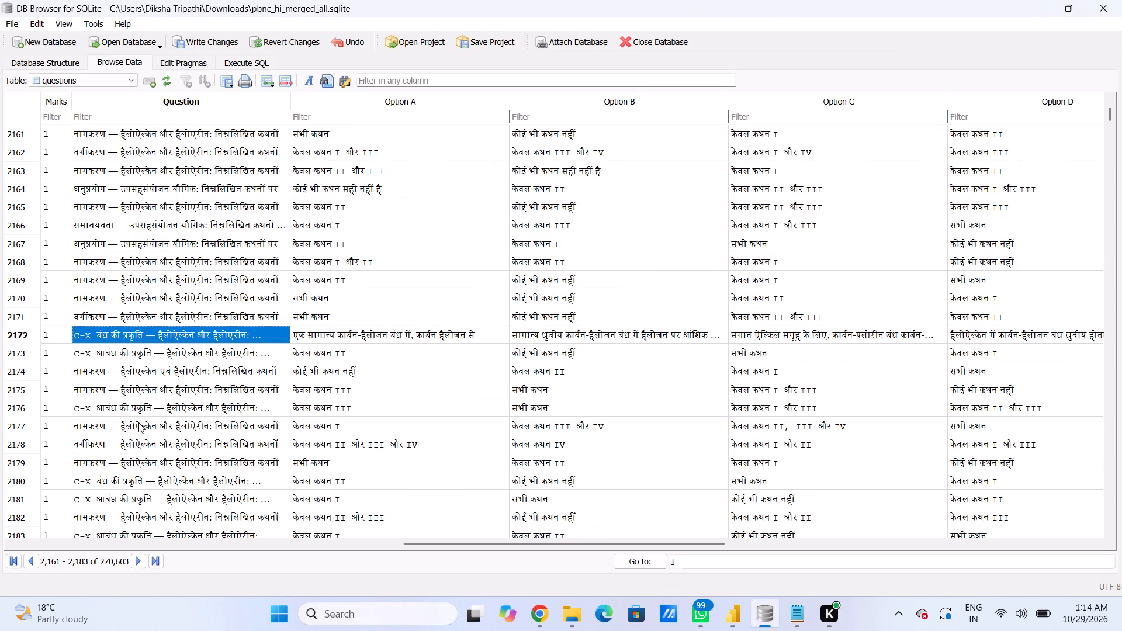
scroll(113, 477, down, 1)
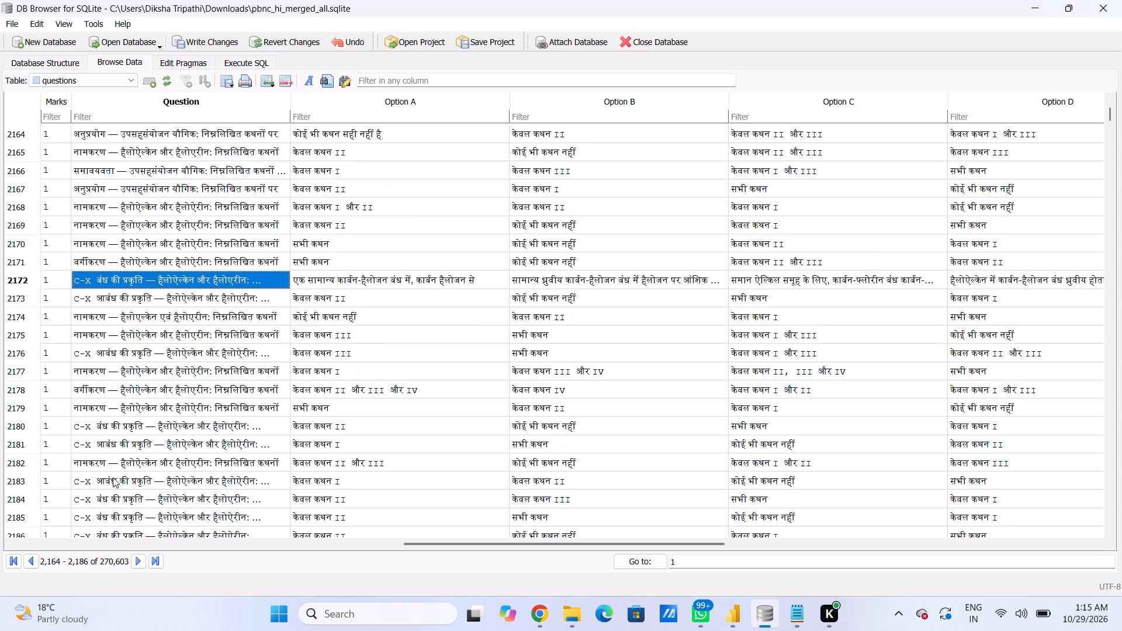
scroll(113, 477, down, 3)
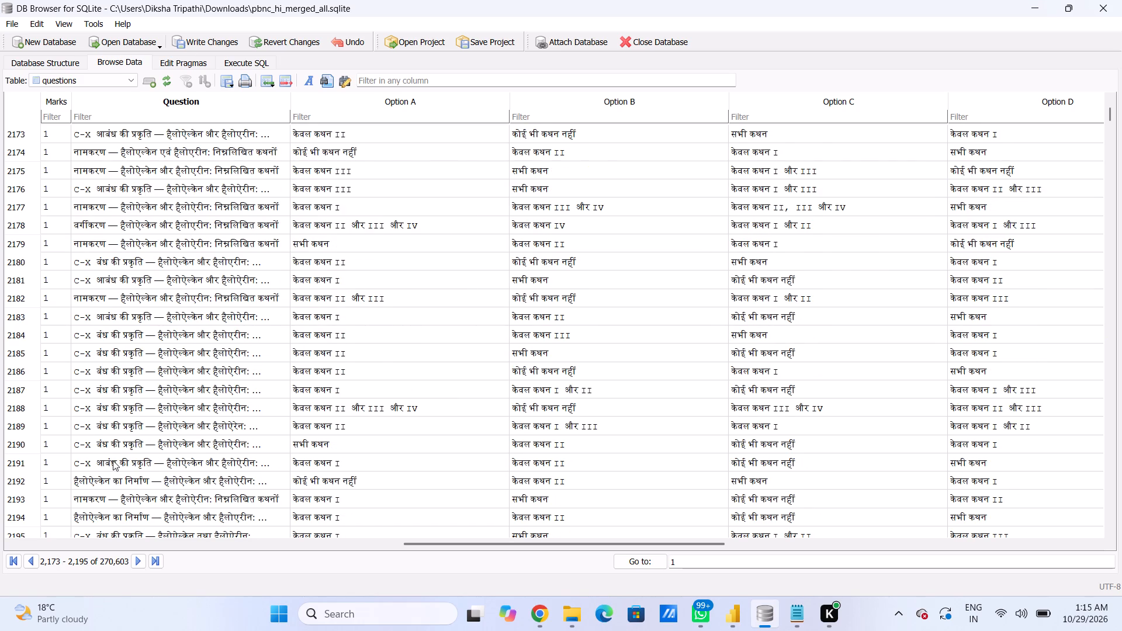
scroll(113, 460, down, 2)
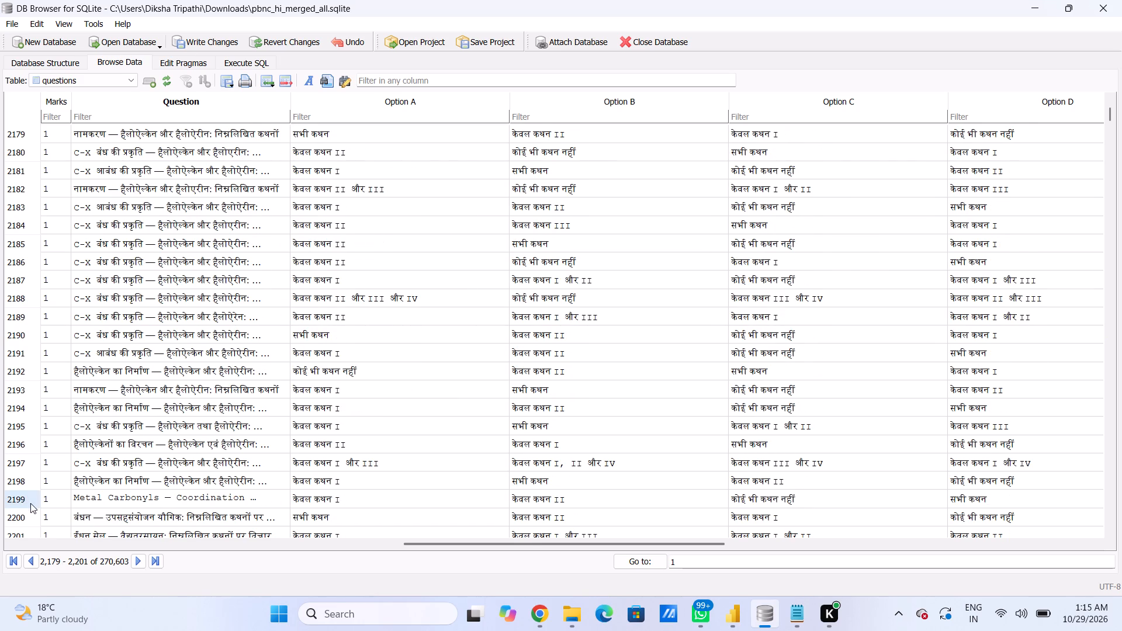
click(29, 498)
key(ctrl+c)
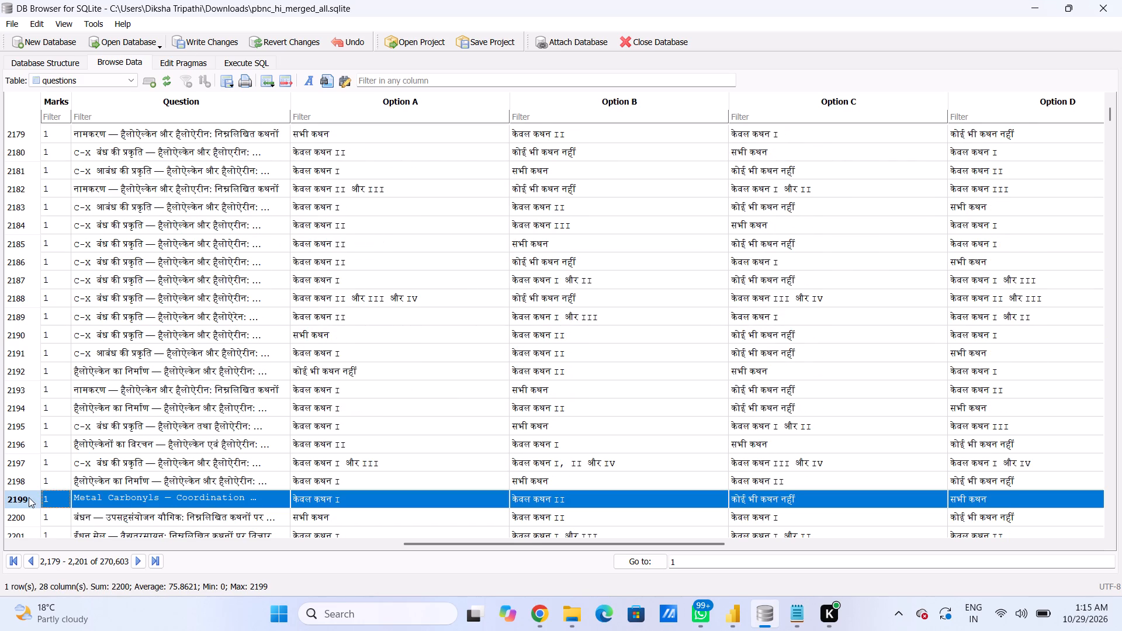
click(792, 616)
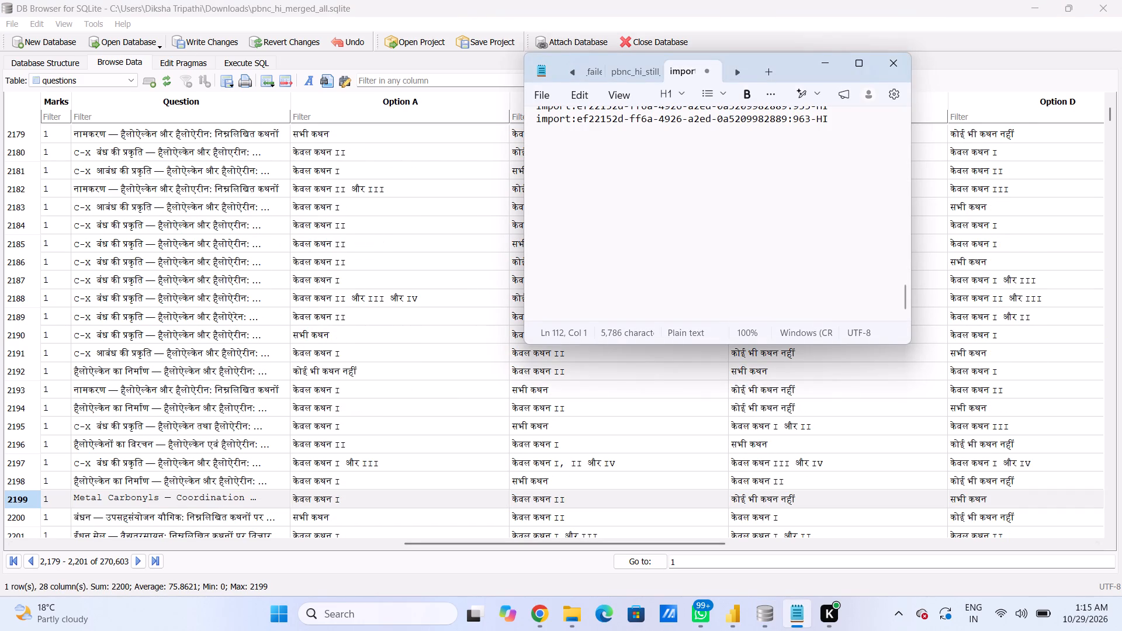
click(844, 125)
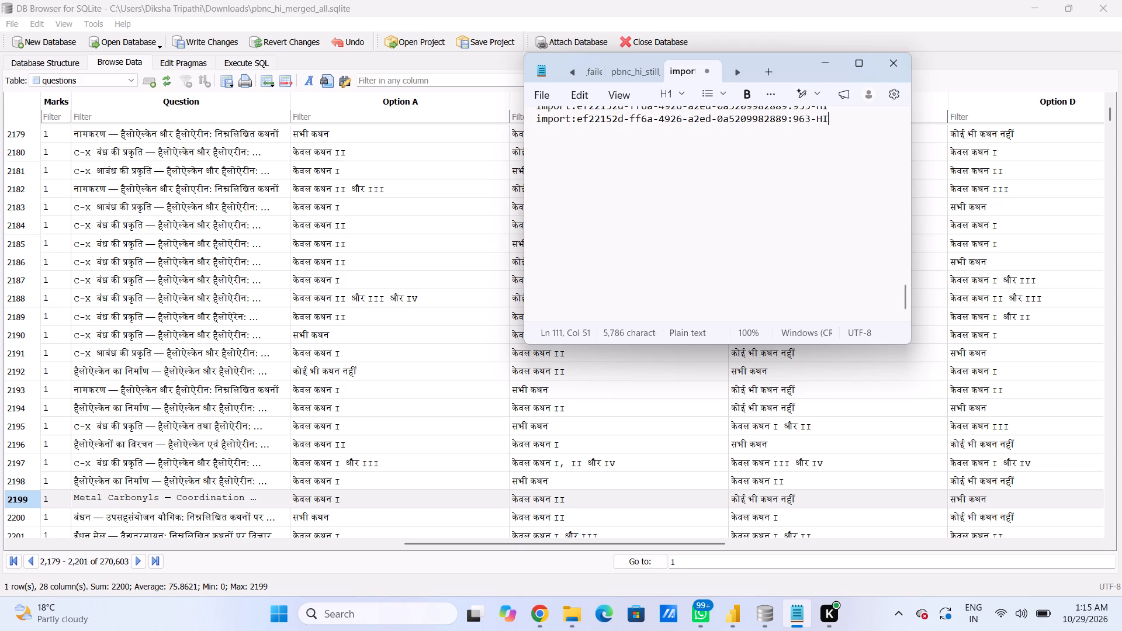
key(Return)
key(ctrl+v)
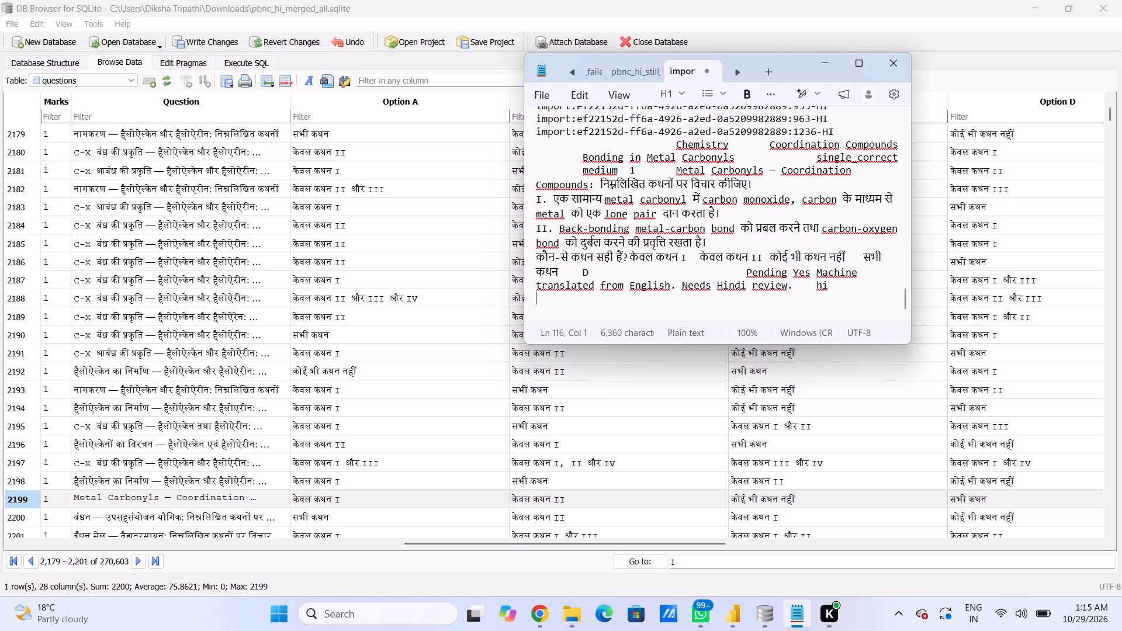
drag(536, 140, 849, 355)
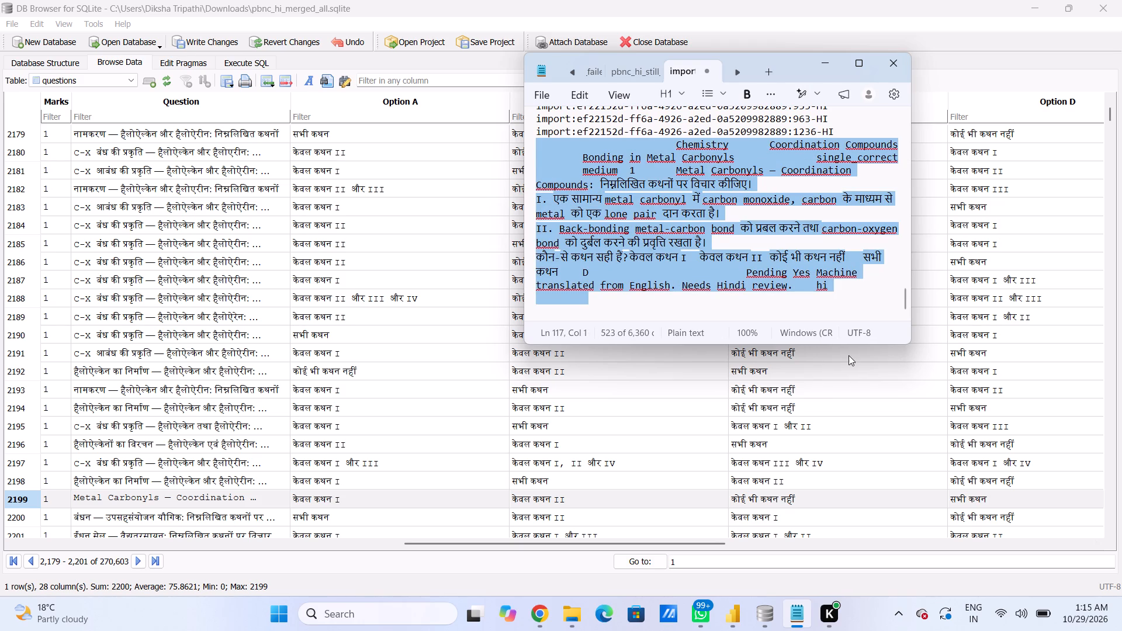
key(BackSpace)
key(Return)
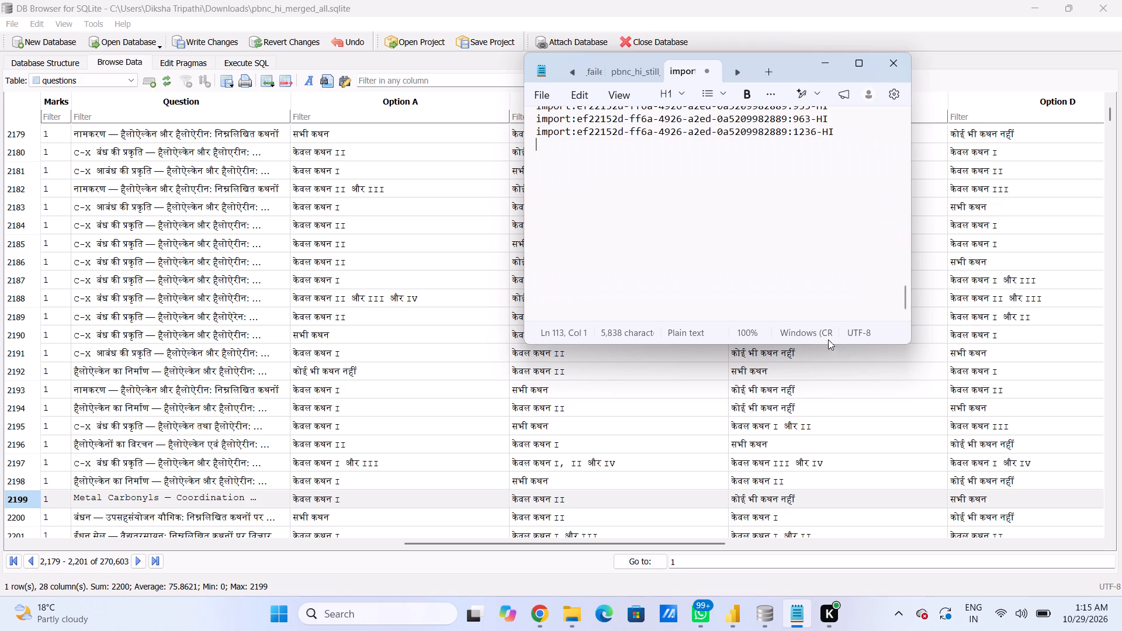
click(816, 60)
In DB Browser, examine the question texts from row 2199 through row 2262 for headings left in English.
scroll(182, 336, down, 2)
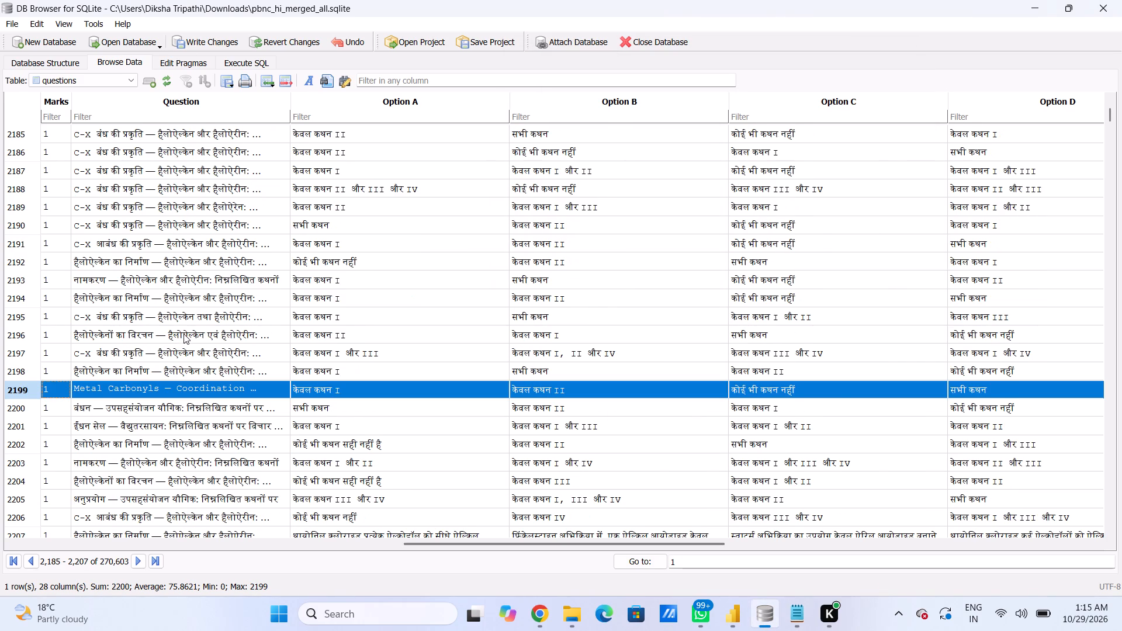
scroll(183, 334, down, 1)
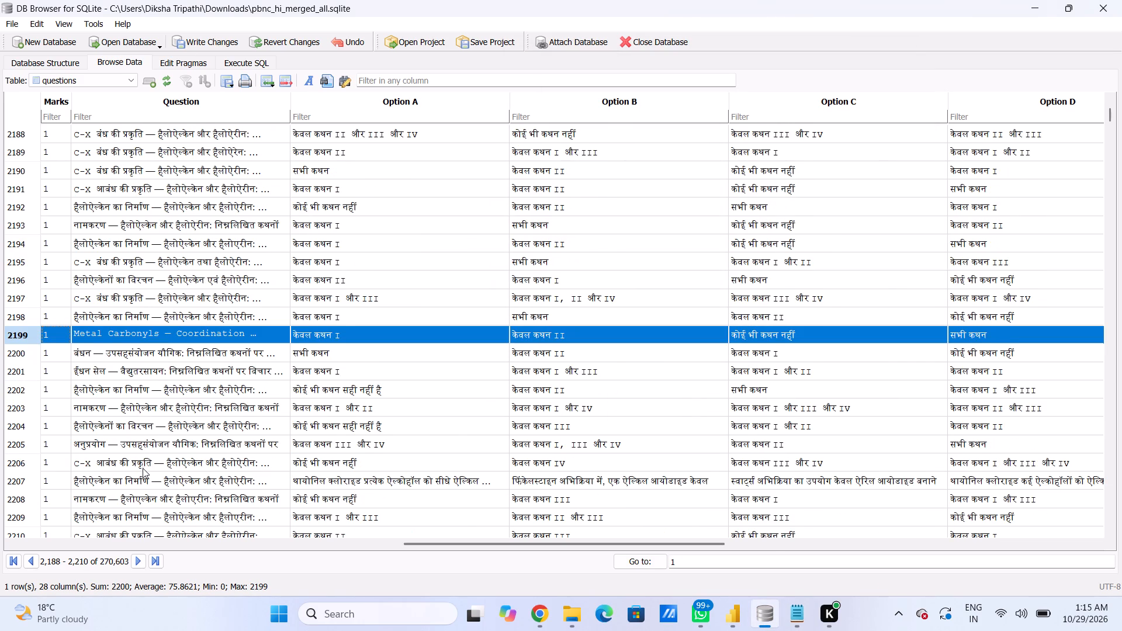
scroll(143, 468, down, 2)
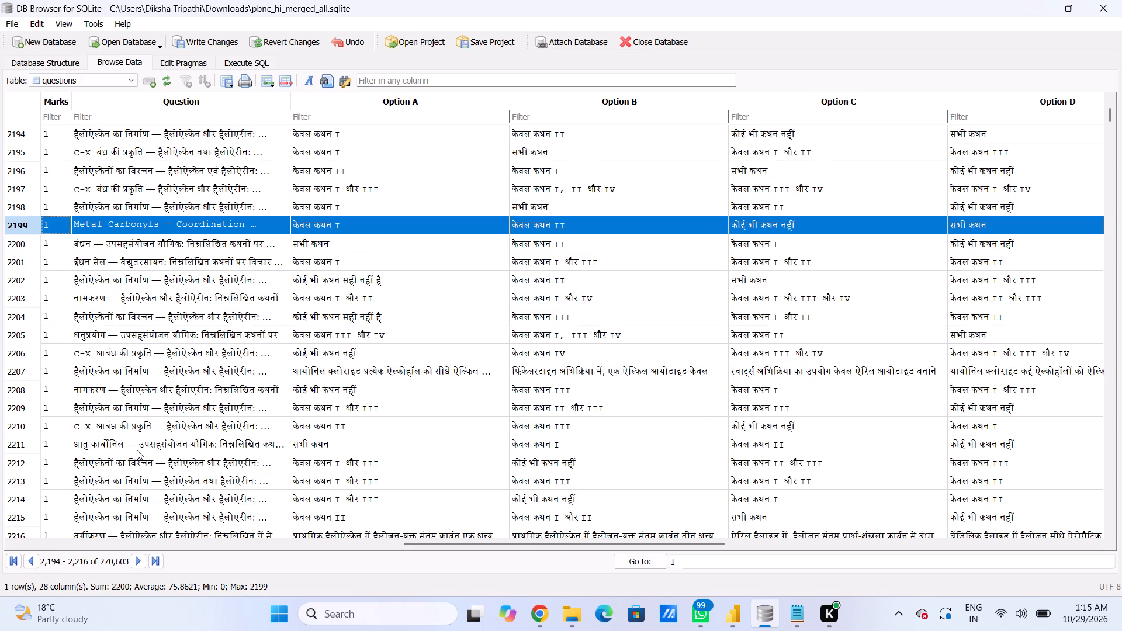
scroll(130, 483, down, 1)
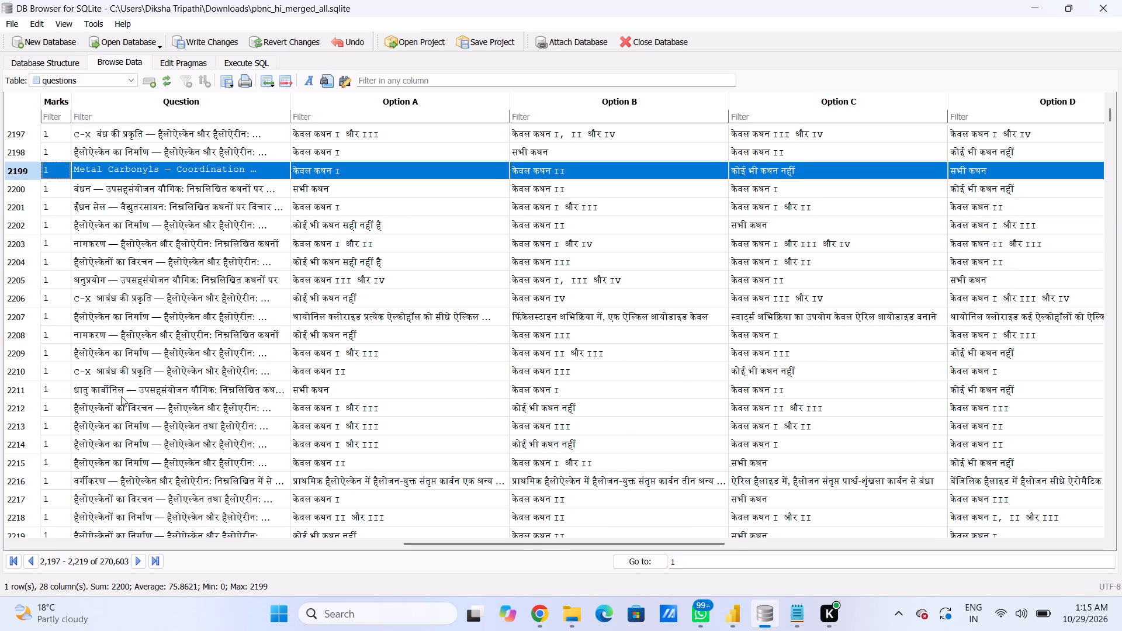
scroll(122, 411, down, 3)
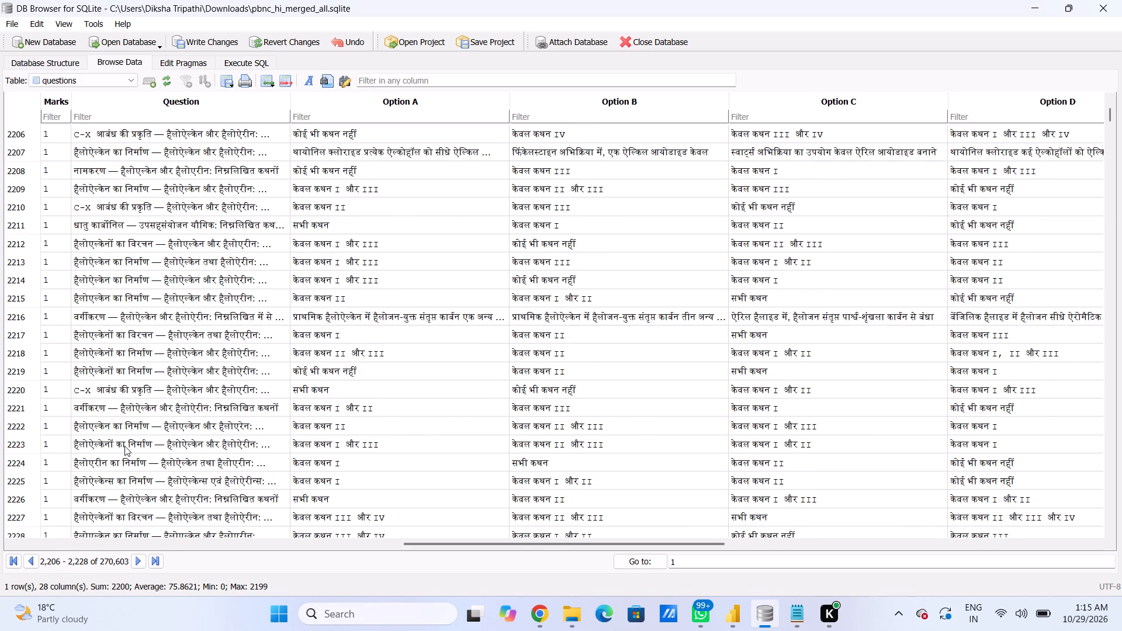
scroll(129, 448, down, 2)
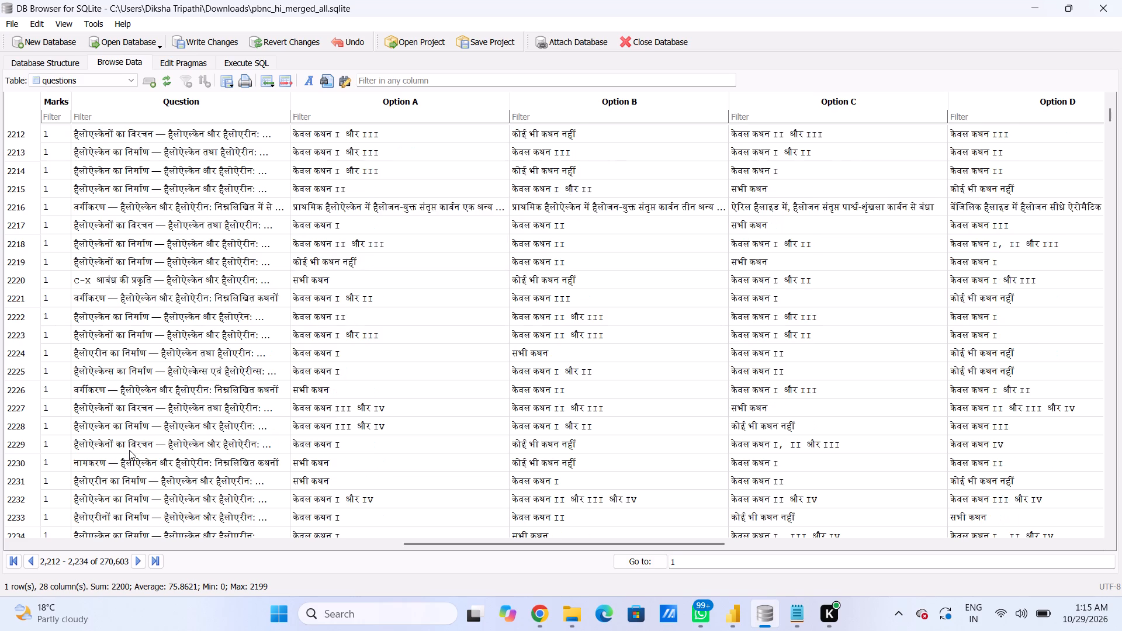
scroll(130, 453, down, 4)
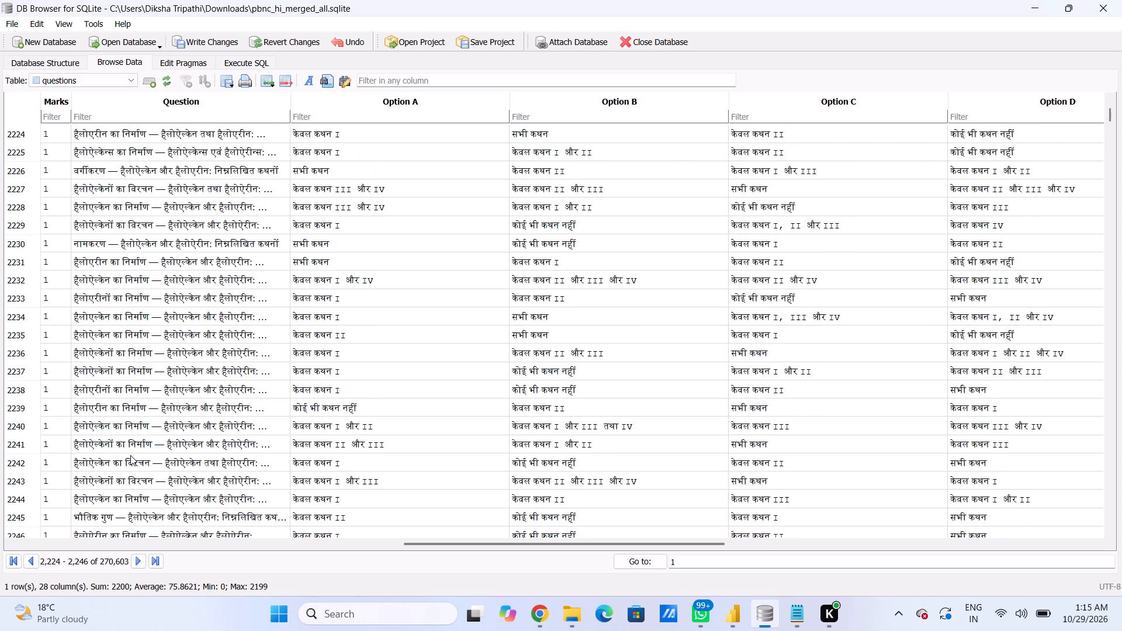
scroll(131, 456, down, 2)
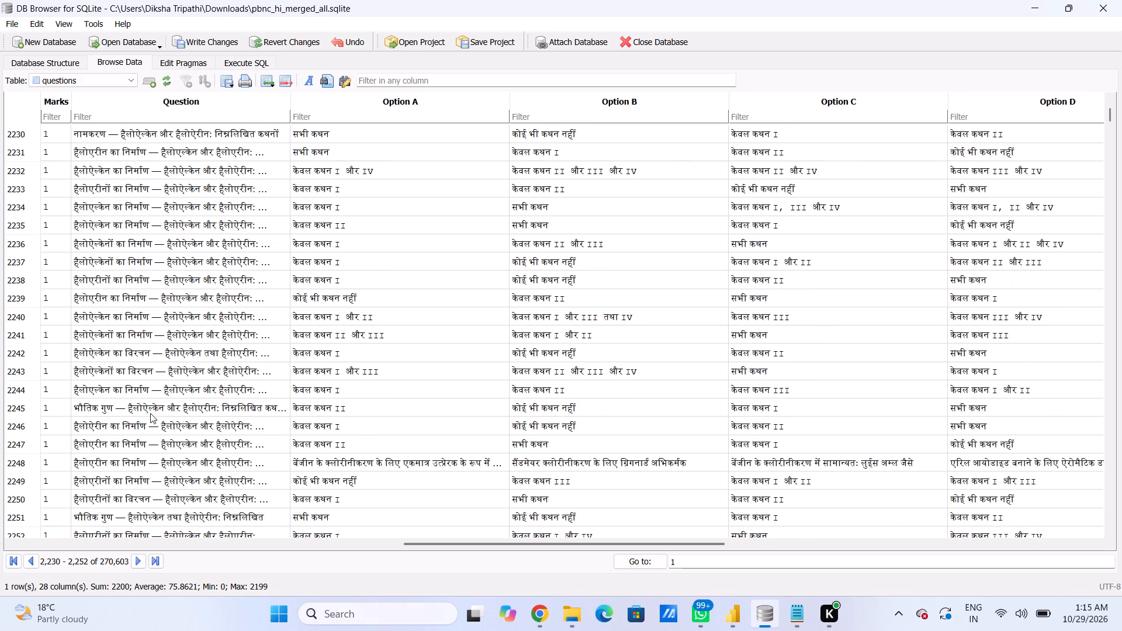
scroll(250, 463, down, 1)
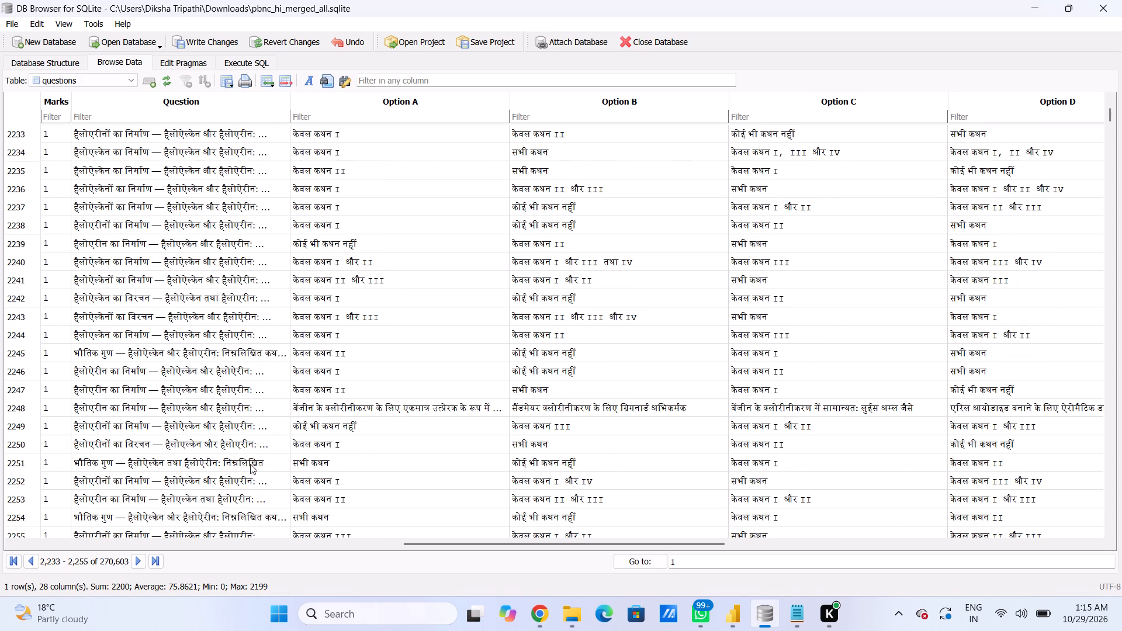
scroll(249, 470, down, 1)
scroll(201, 469, down, 1)
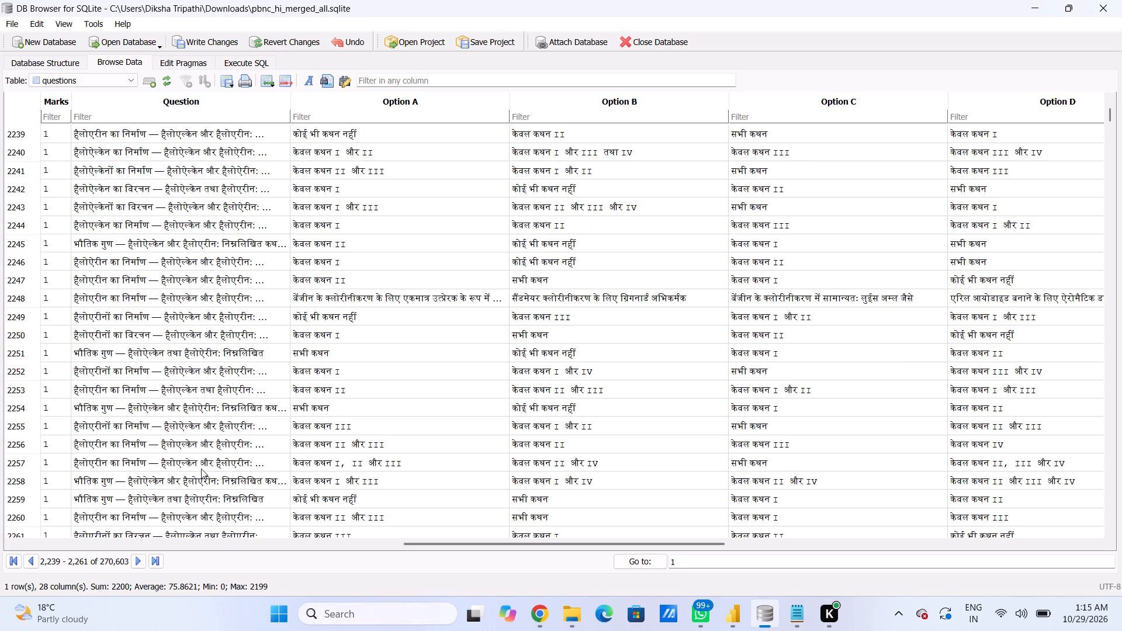
scroll(205, 463, down, 1)
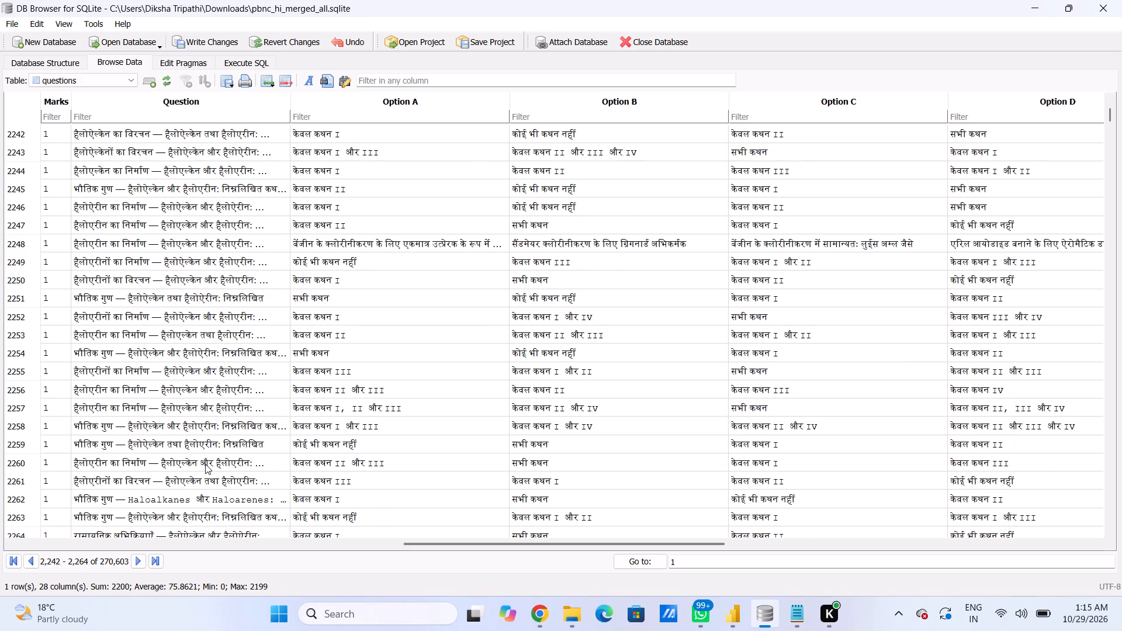
Copy the row 2262 question with English Haloalkanes wording into the Notepad list, keeping only its ID ending in 1380-HI on its own line.
click(28, 499)
key(ctrl+c)
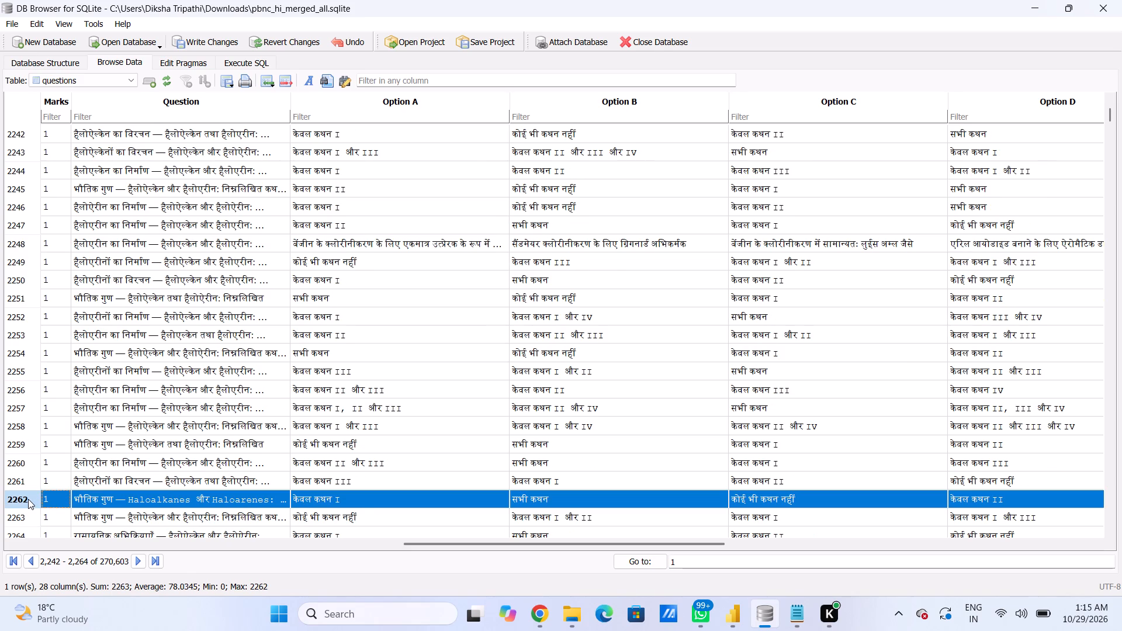
click(799, 615)
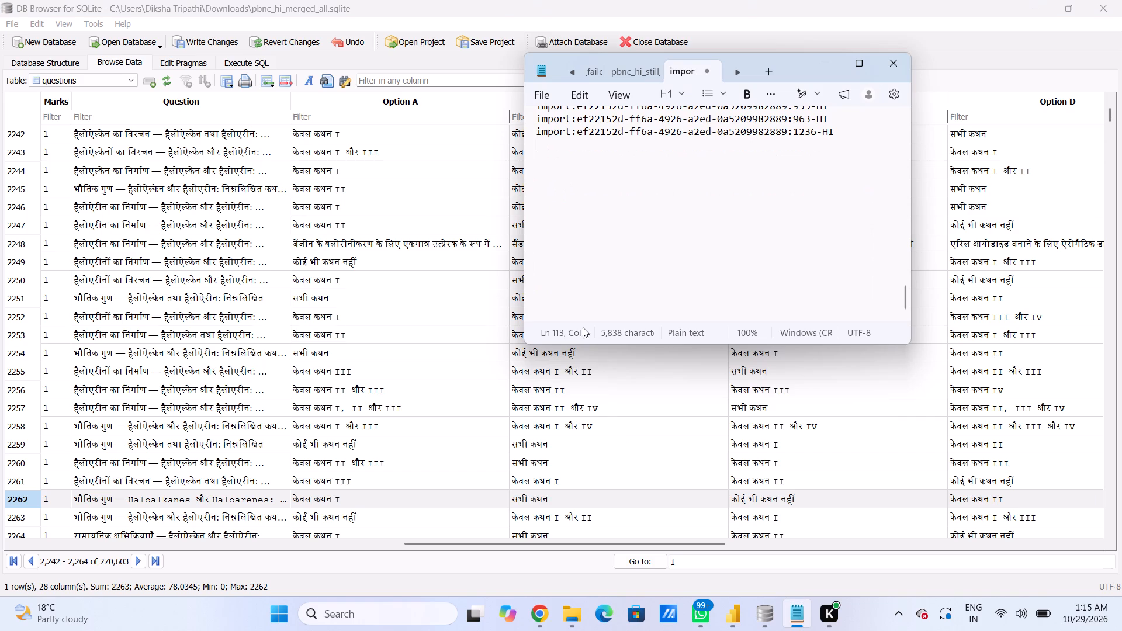
key(ctrl+v)
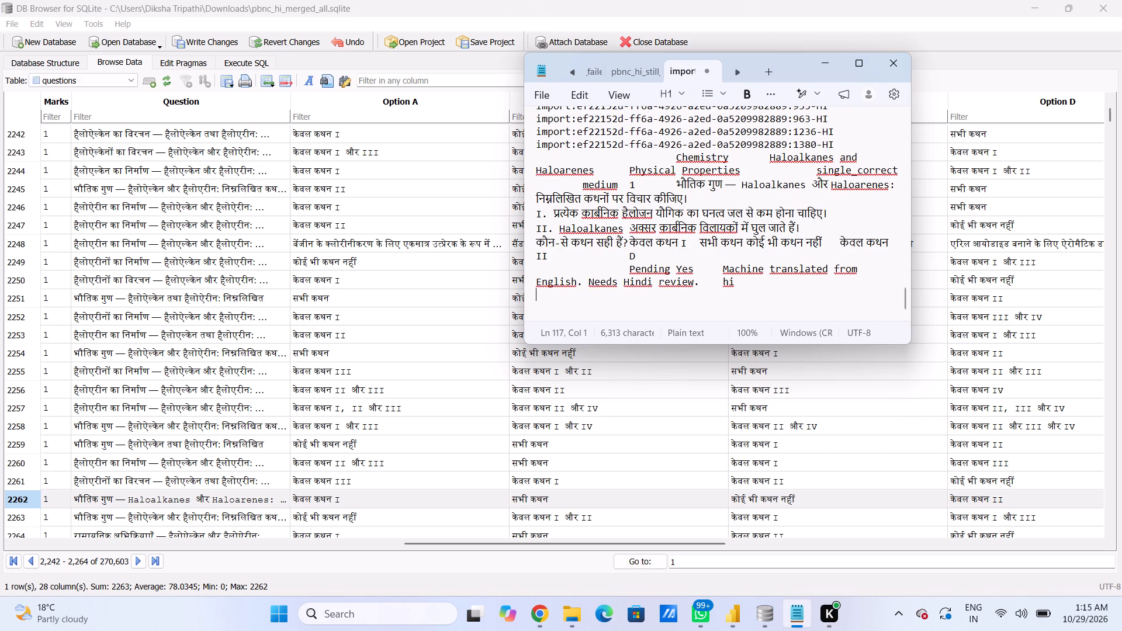
drag(539, 158, 857, 292)
key(BackSpace)
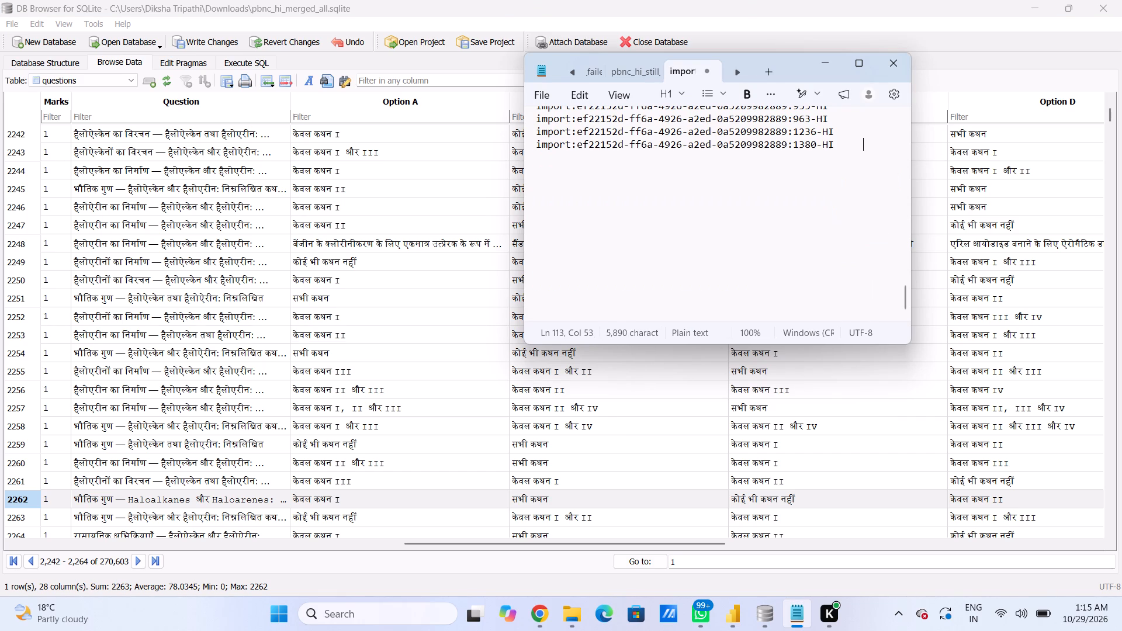
key(Return)
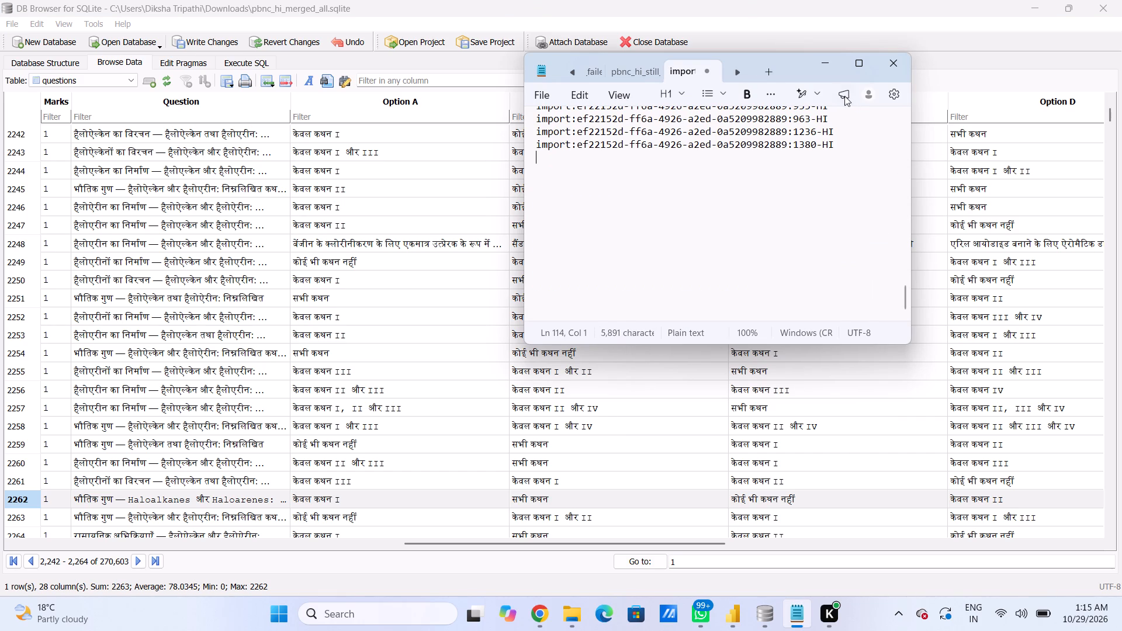
click(822, 65)
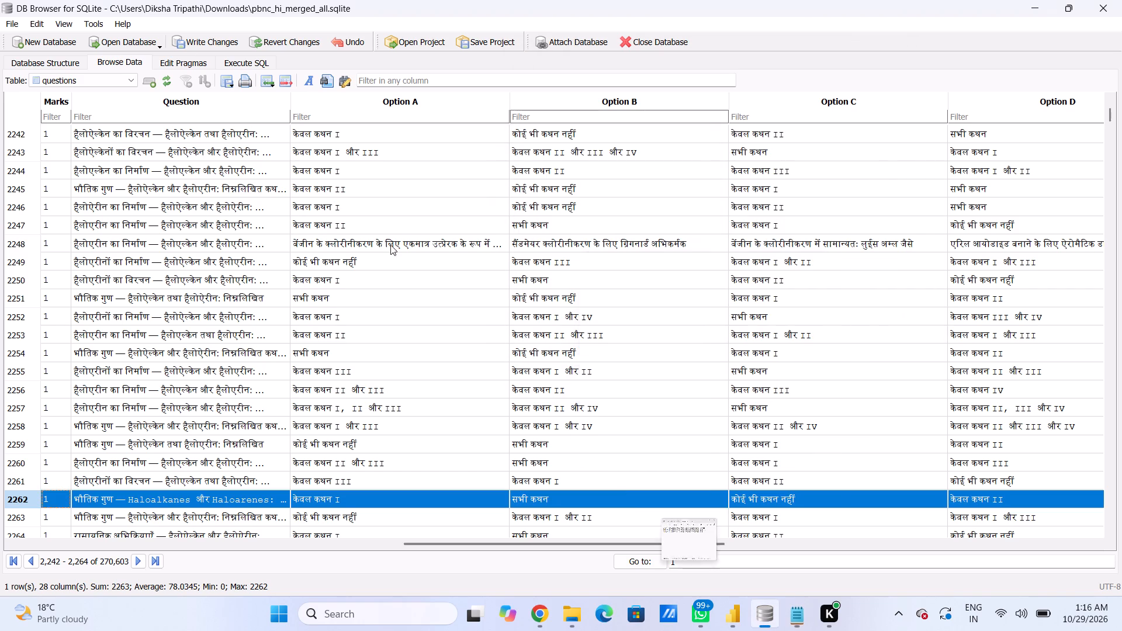
Copy the row 2280 question with English Haloalkanes wording into the Notepad list, keeping only its ID ending in 1390-HI on its own line.
scroll(146, 423, down, 2)
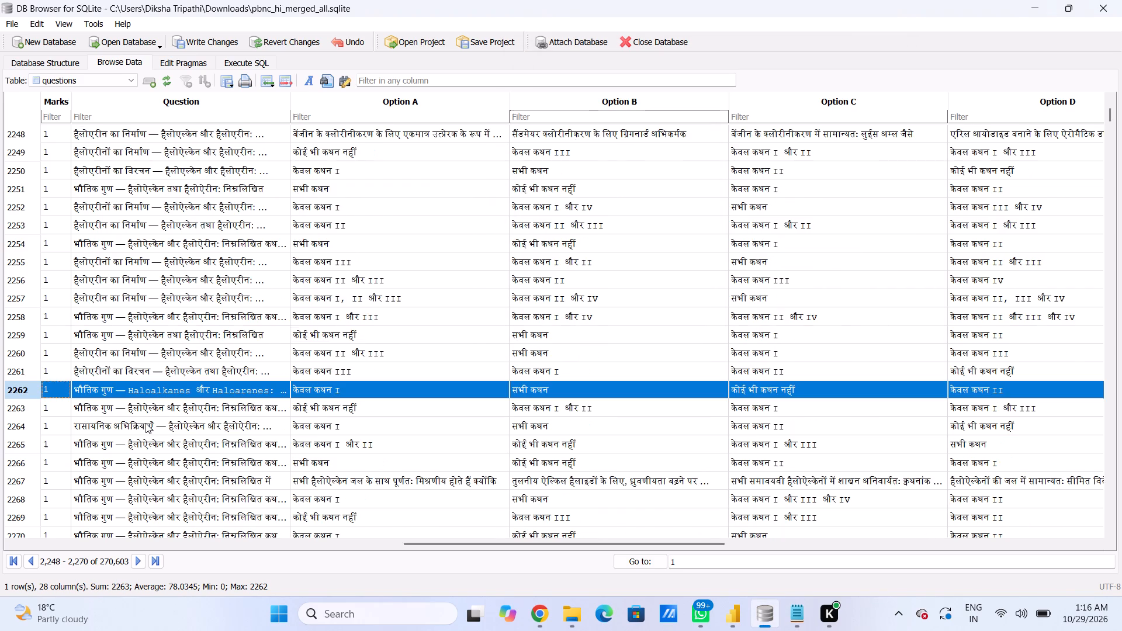
scroll(146, 421, down, 2)
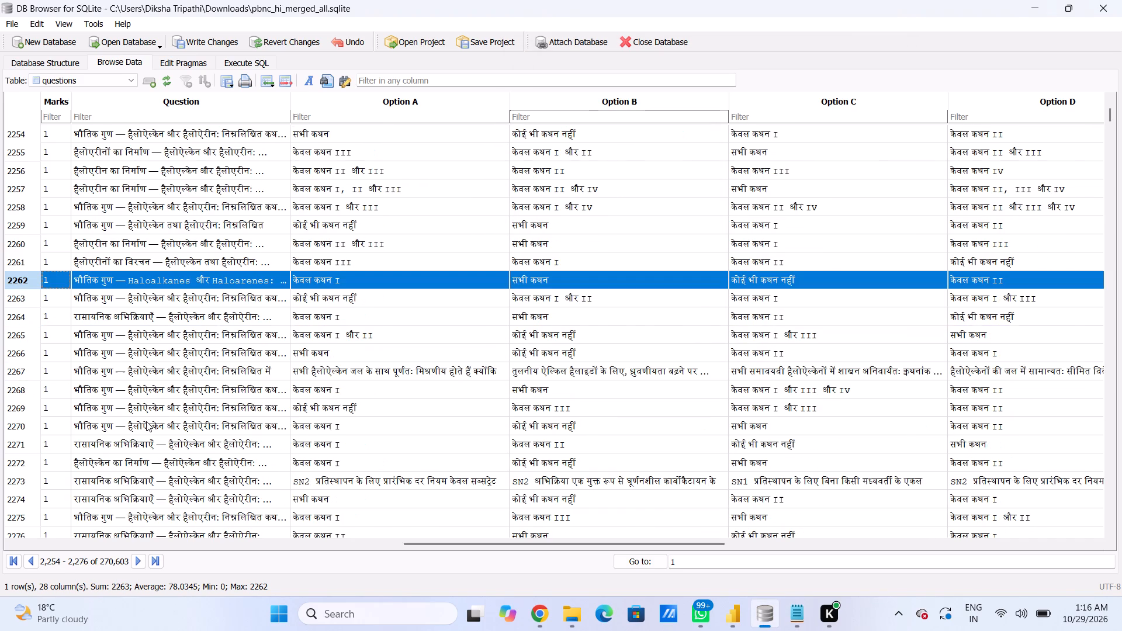
scroll(146, 421, down, 2)
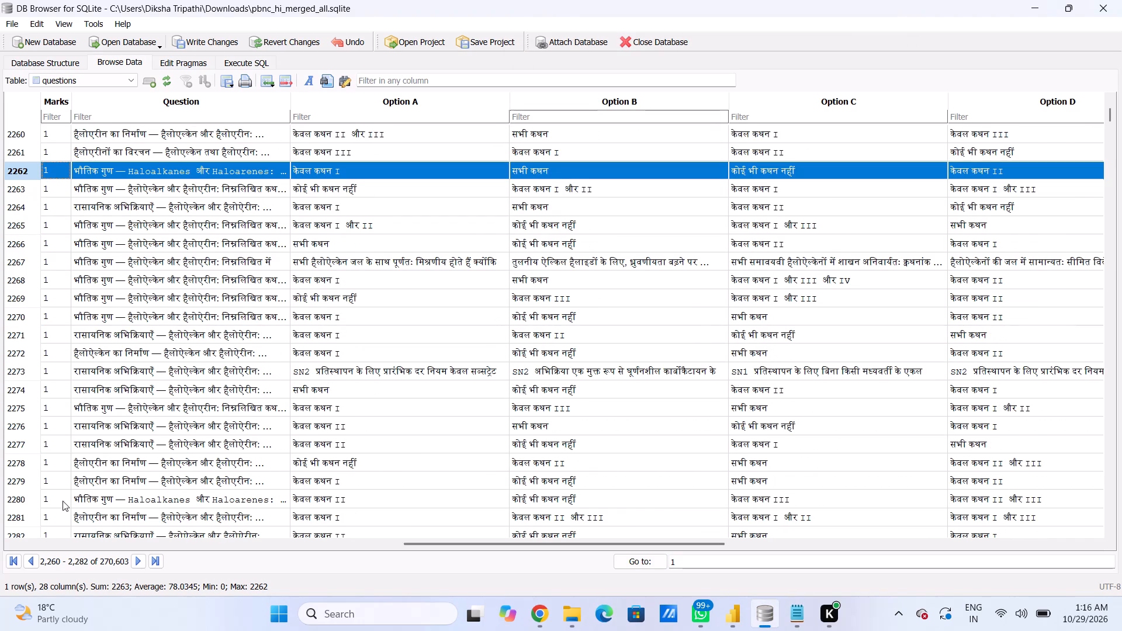
click(26, 494)
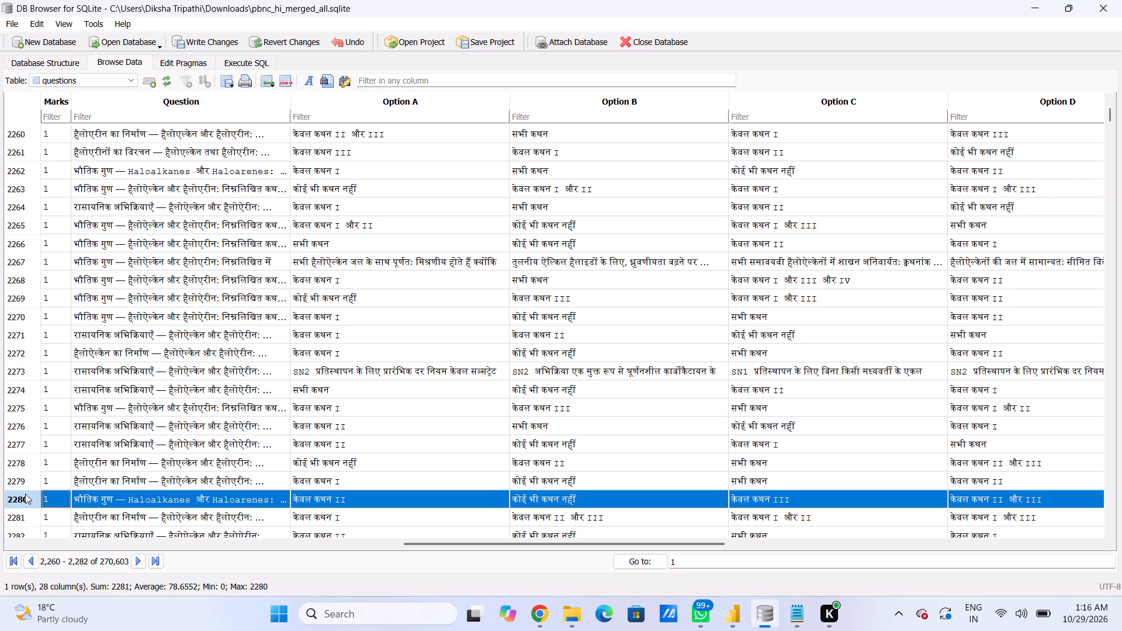
key(ctrl+c)
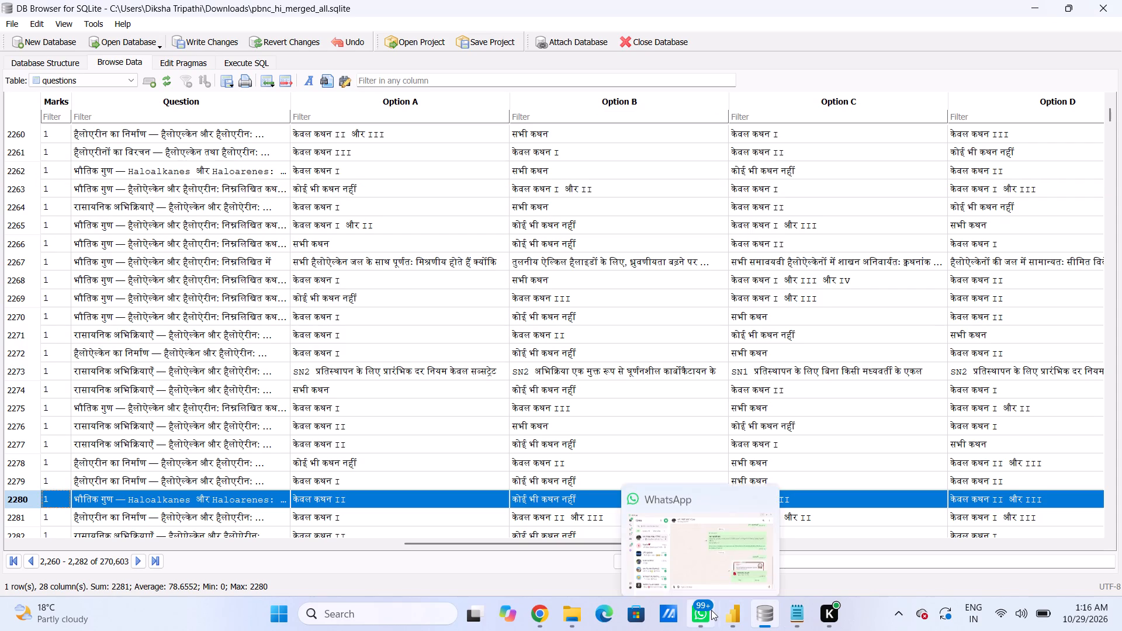
click(805, 619)
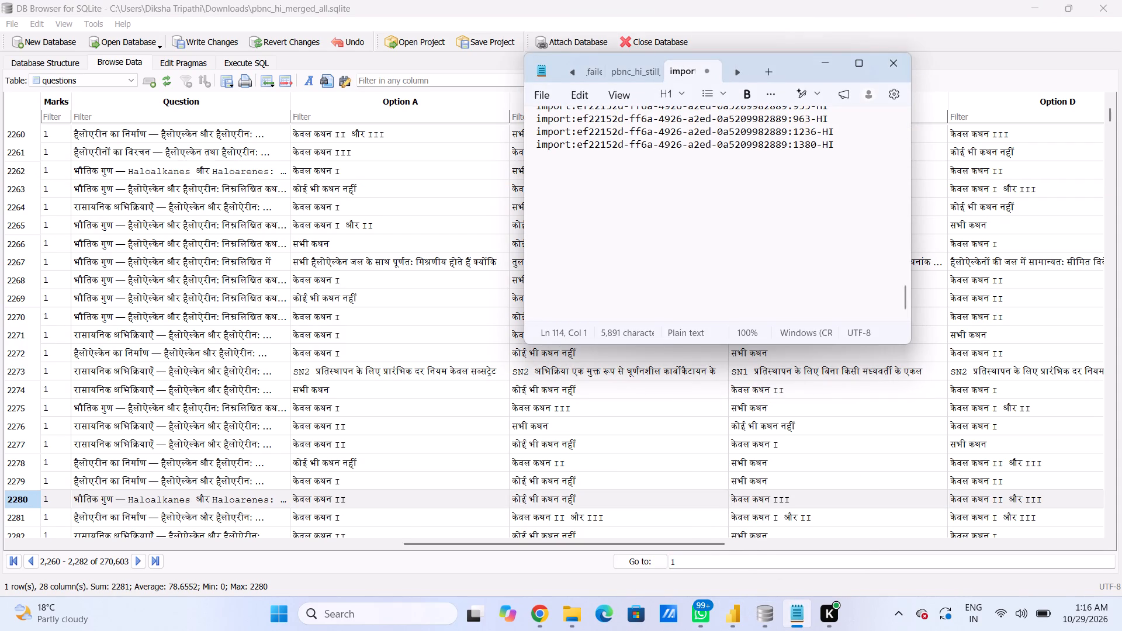
key(ctrl+v)
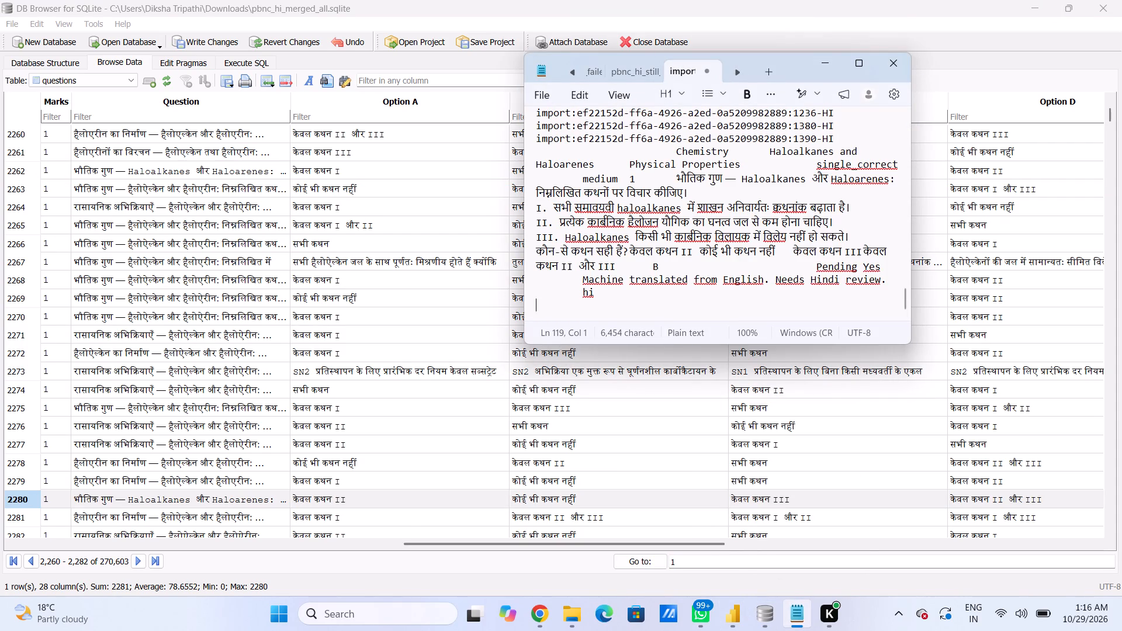
drag(537, 150, 866, 314)
key(BackSpace)
key(Return)
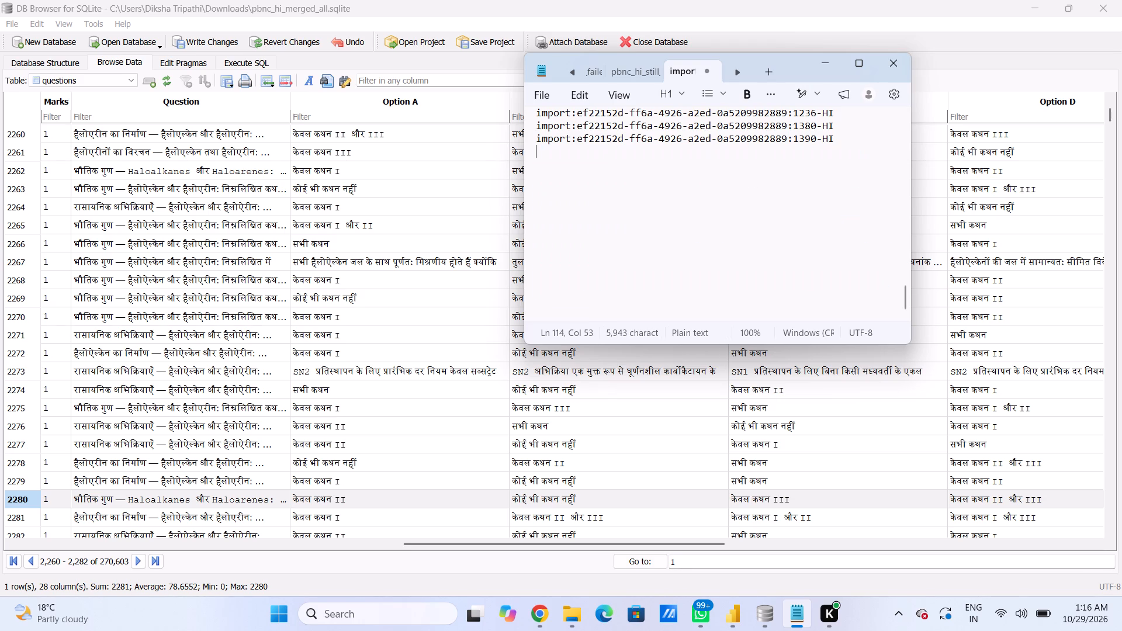
click(827, 64)
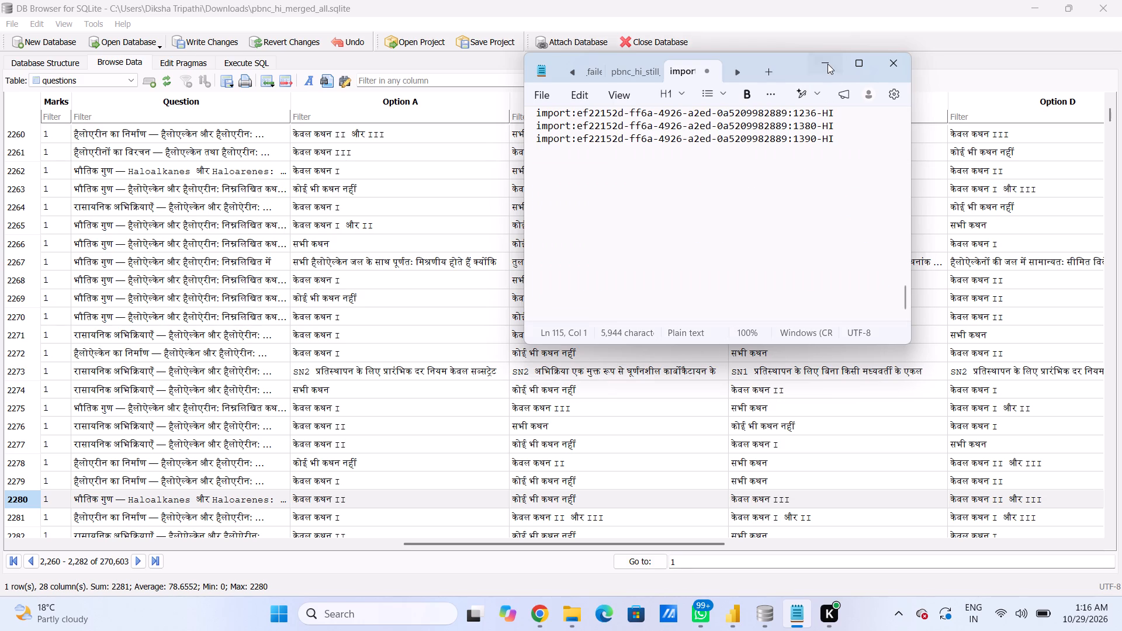
In DB Browser, examine the question texts from row 2280 through row 2357 for headings left in English.
scroll(103, 450, down, 5)
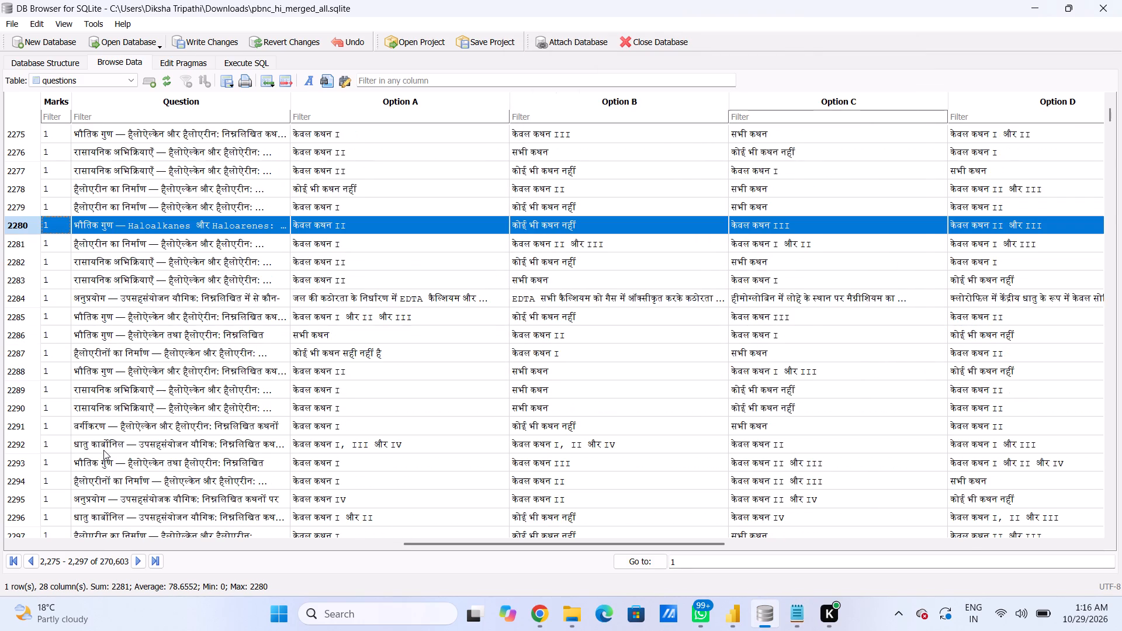
scroll(103, 450, down, 1)
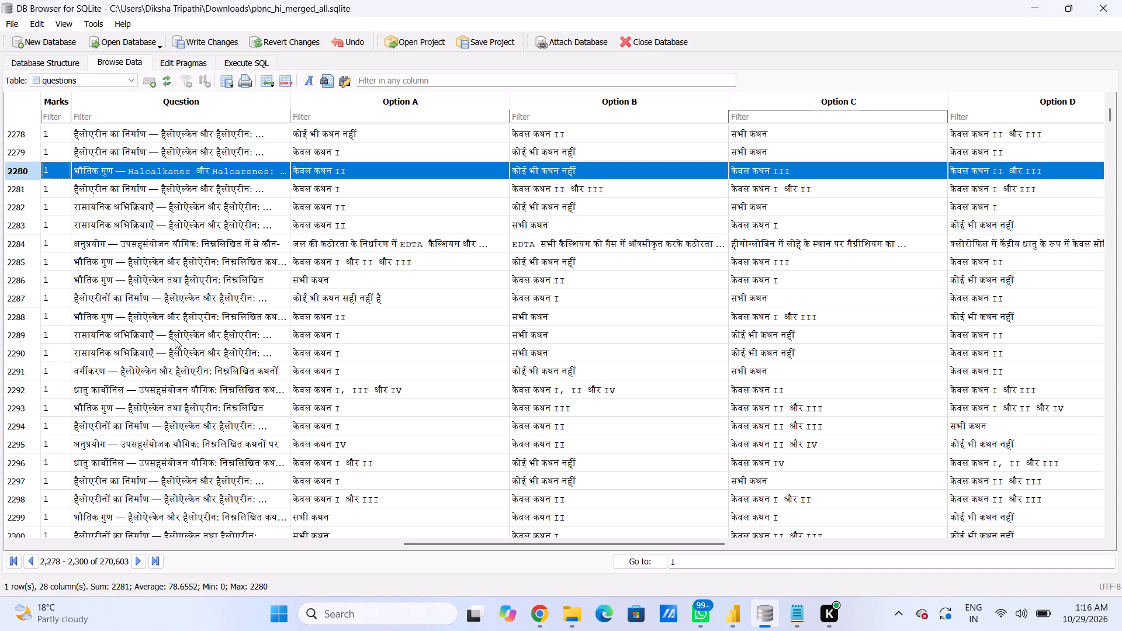
scroll(175, 339, down, 2)
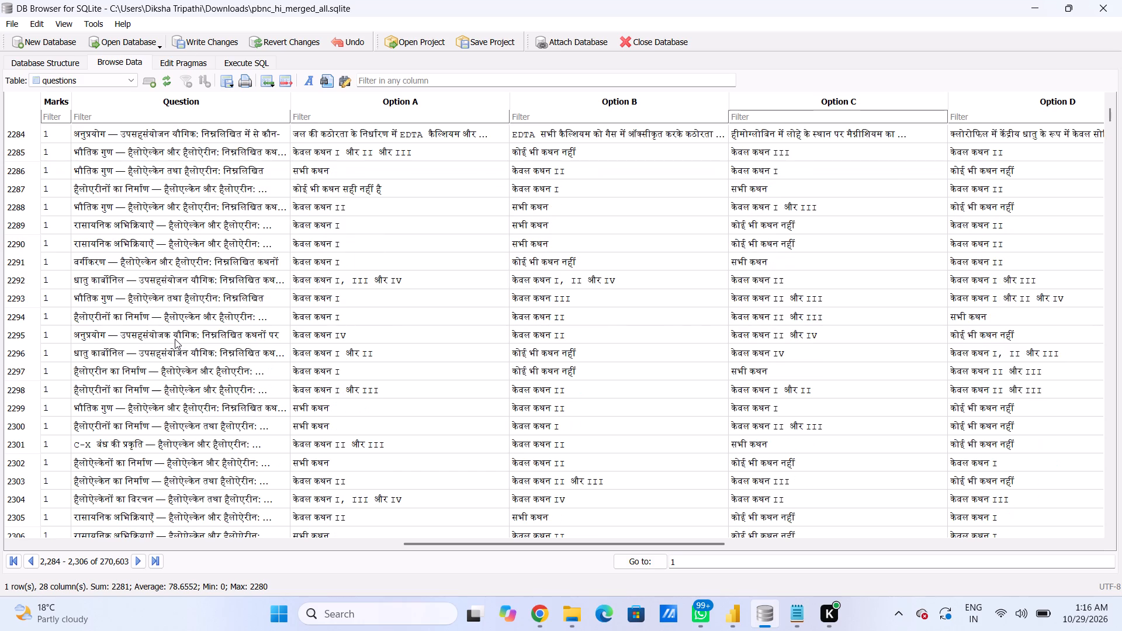
scroll(175, 339, down, 1)
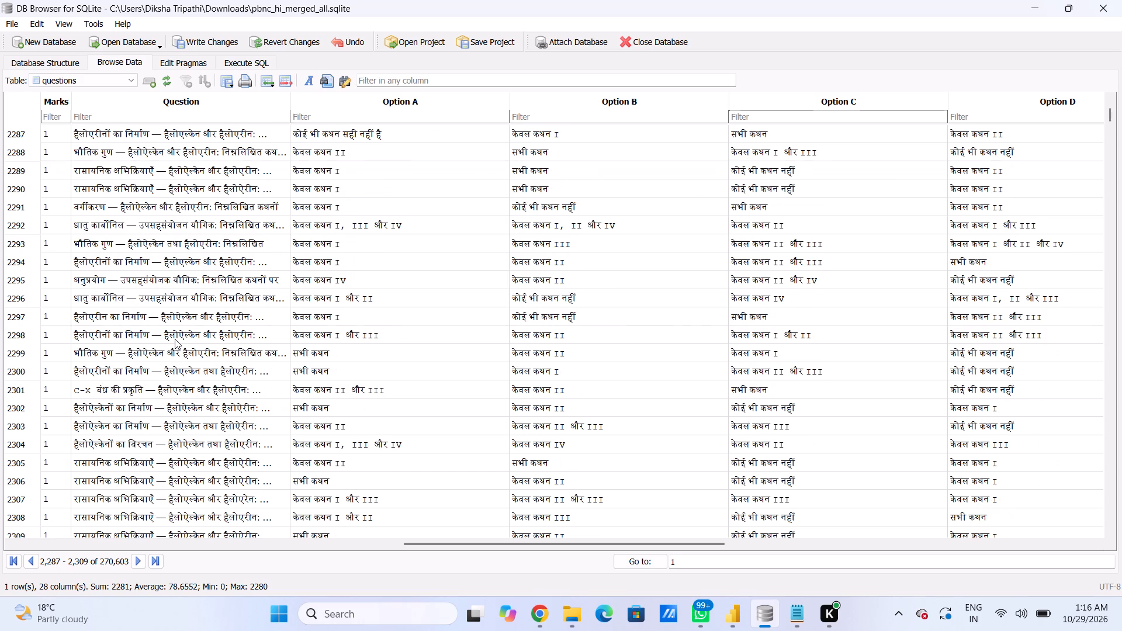
scroll(175, 339, down, 1)
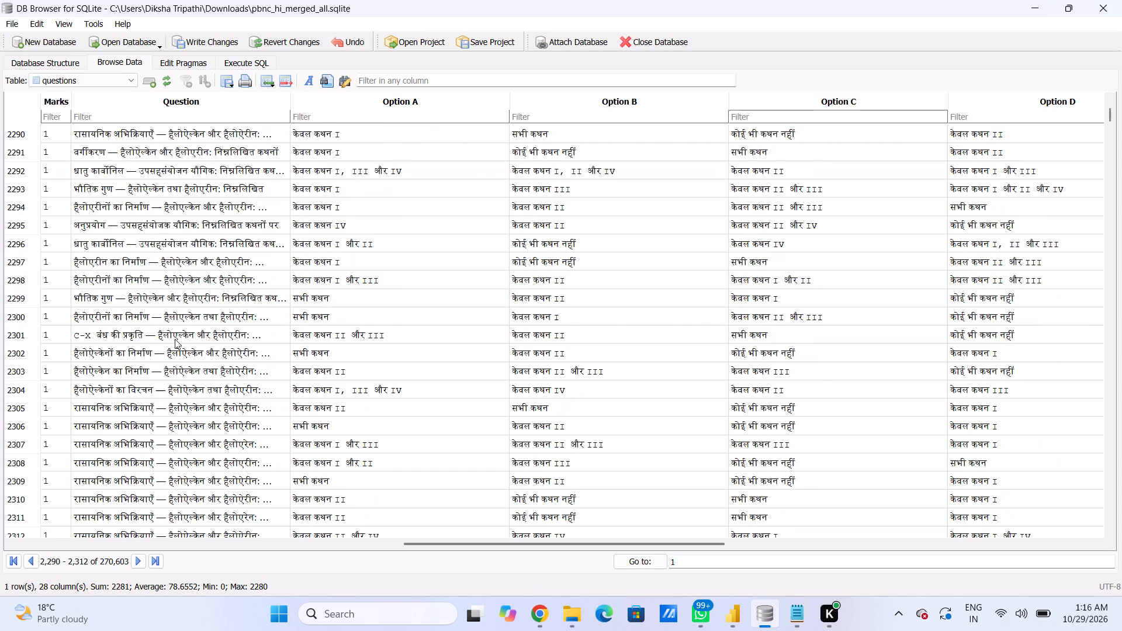
scroll(175, 339, down, 5)
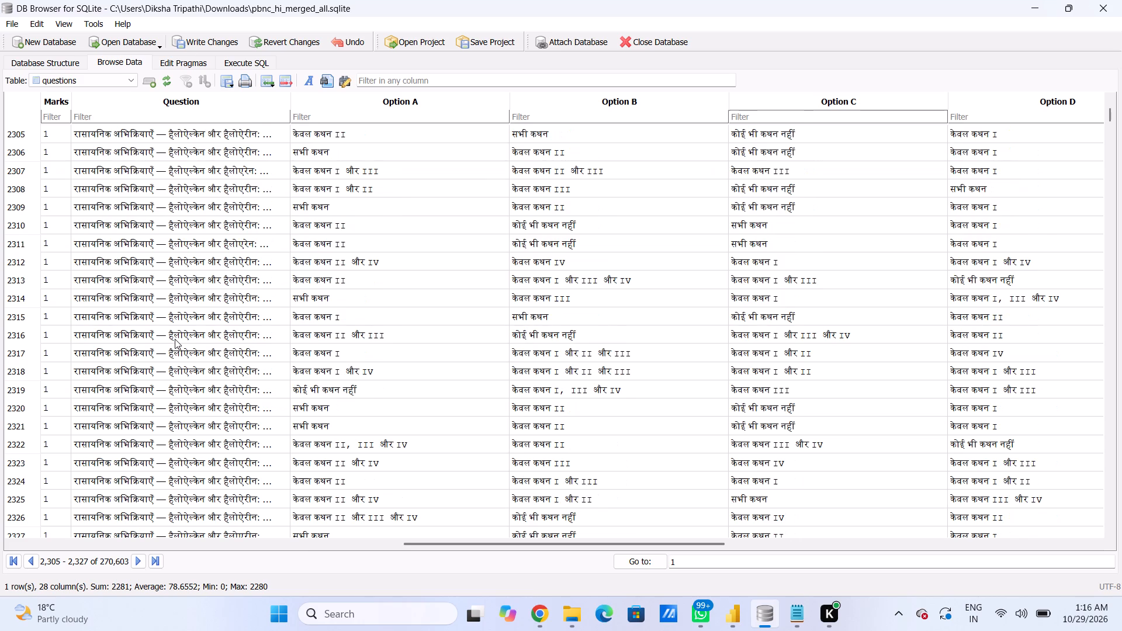
scroll(175, 339, down, 4)
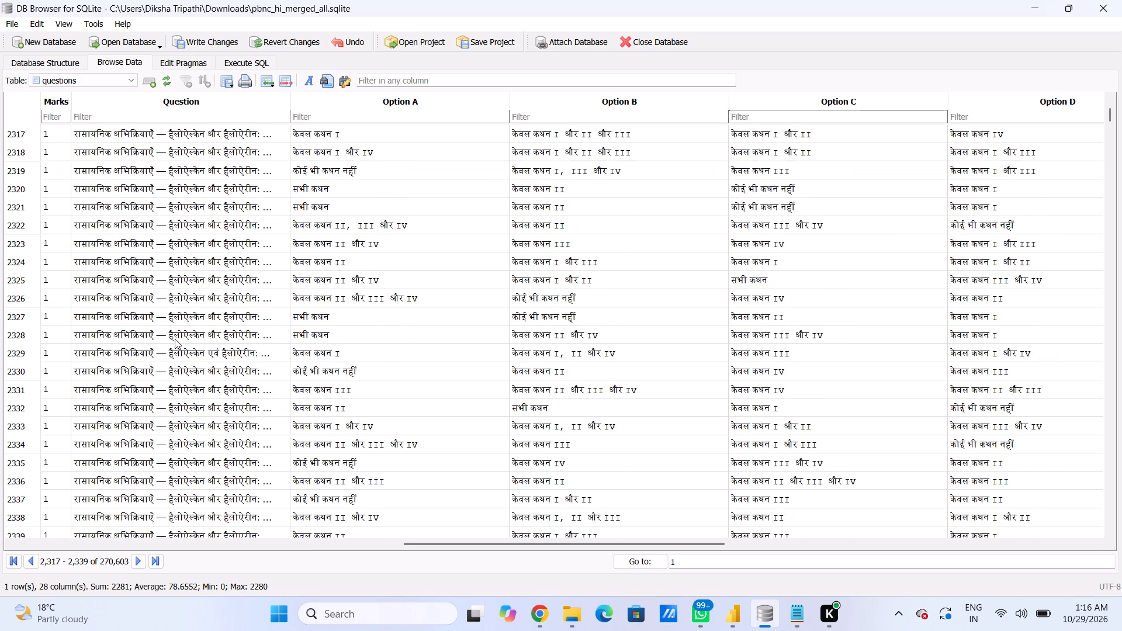
scroll(175, 339, down, 4)
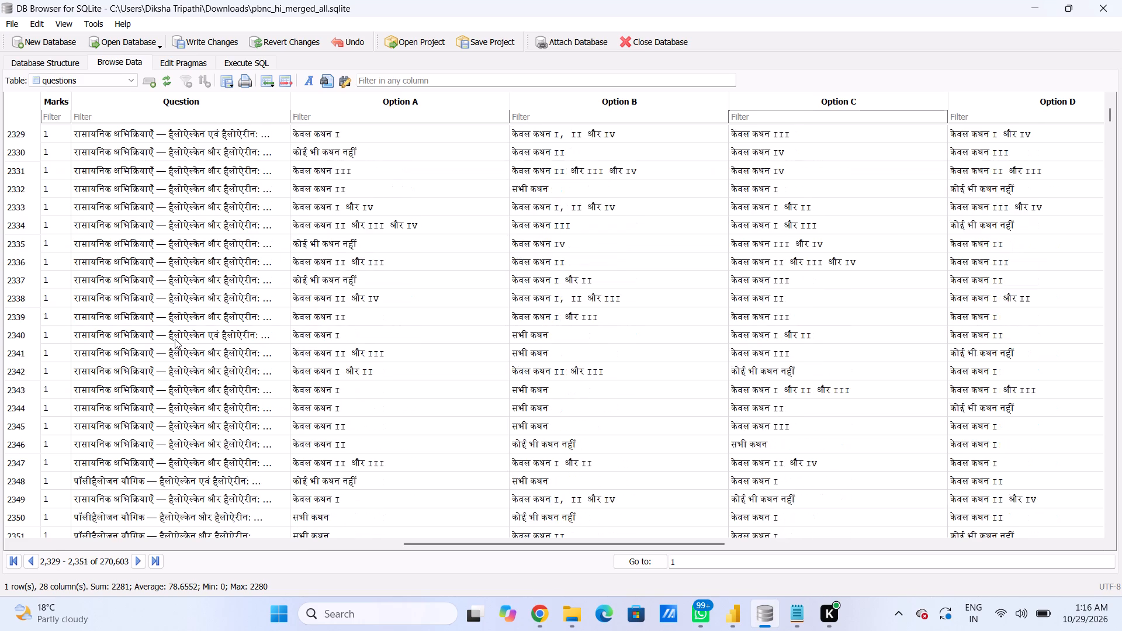
scroll(175, 339, down, 1)
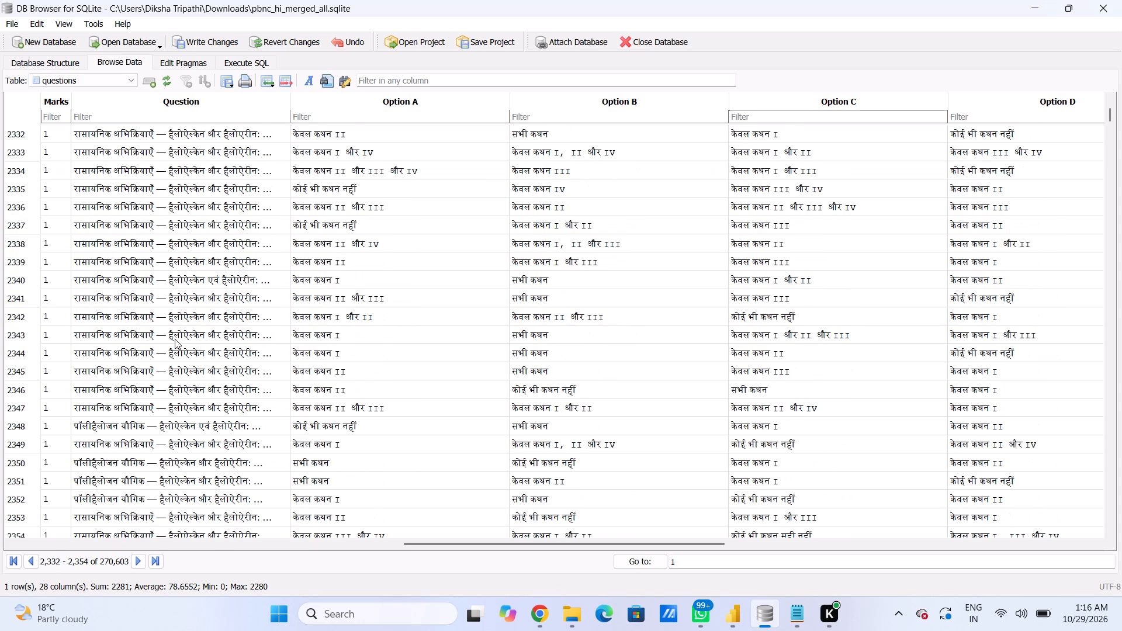
scroll(175, 339, down, 1)
View the full text of the polyhalogen compounds question in row 2348, and close the cell editor without changes.
click(229, 367)
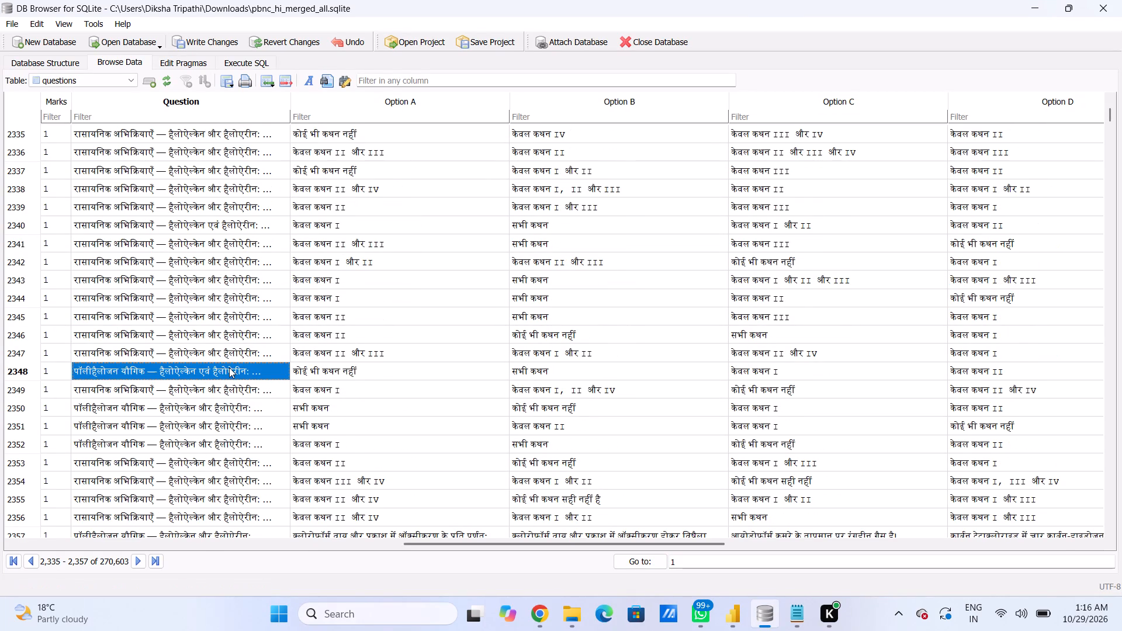
double_click(229, 367)
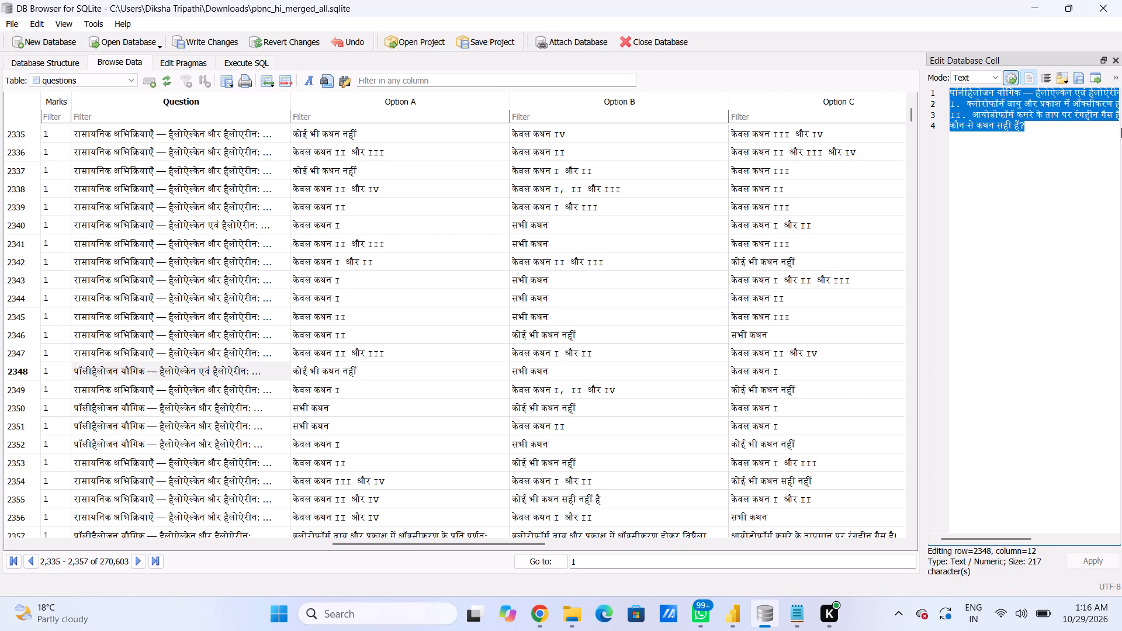
click(1111, 56)
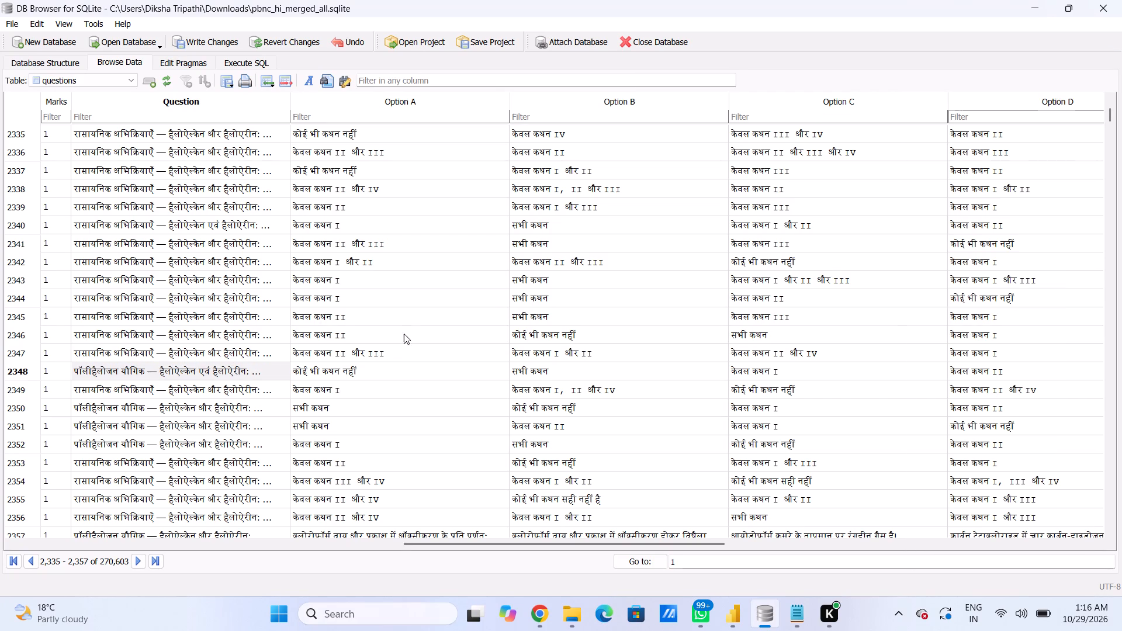
Examine the question texts from row 2348 through row 2387 for headings left in English.
scroll(256, 449, down, 3)
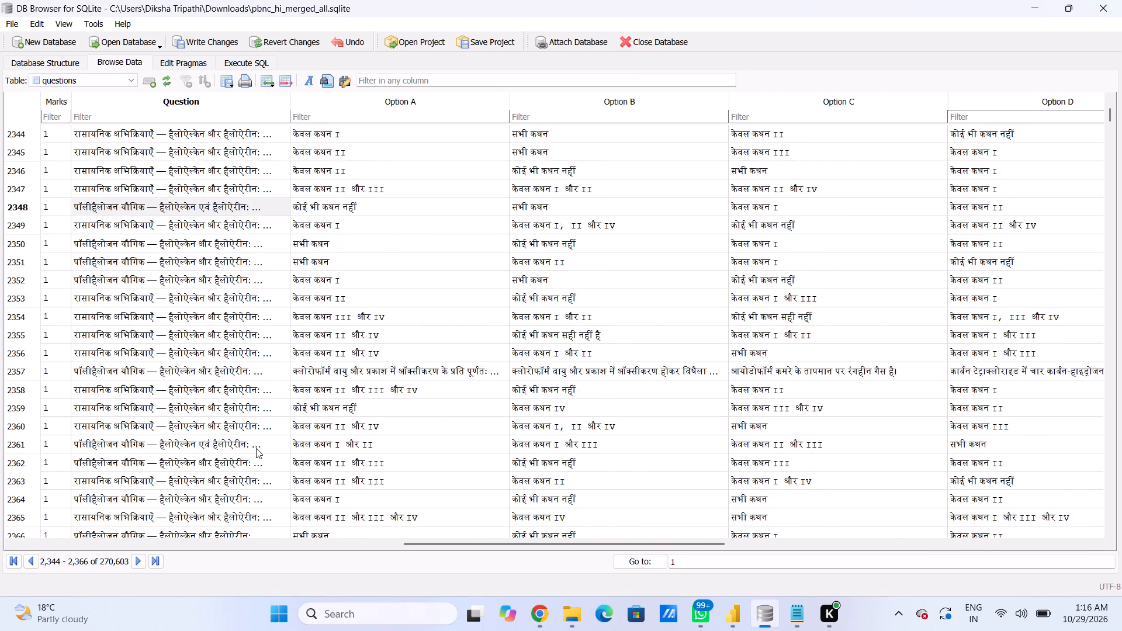
scroll(256, 448, down, 3)
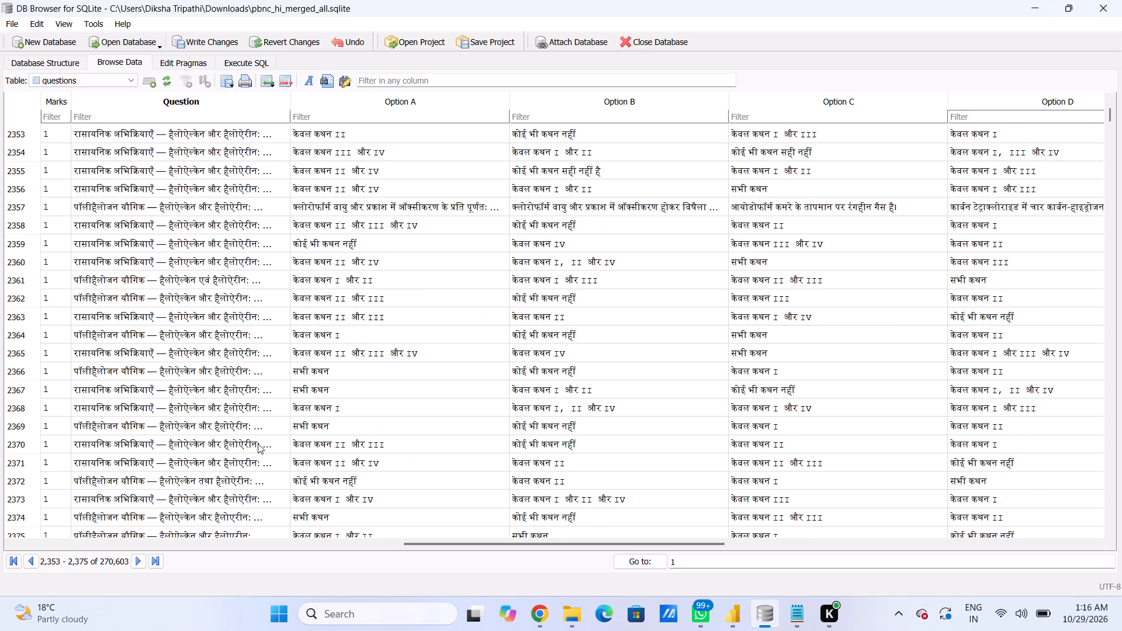
scroll(258, 443, down, 3)
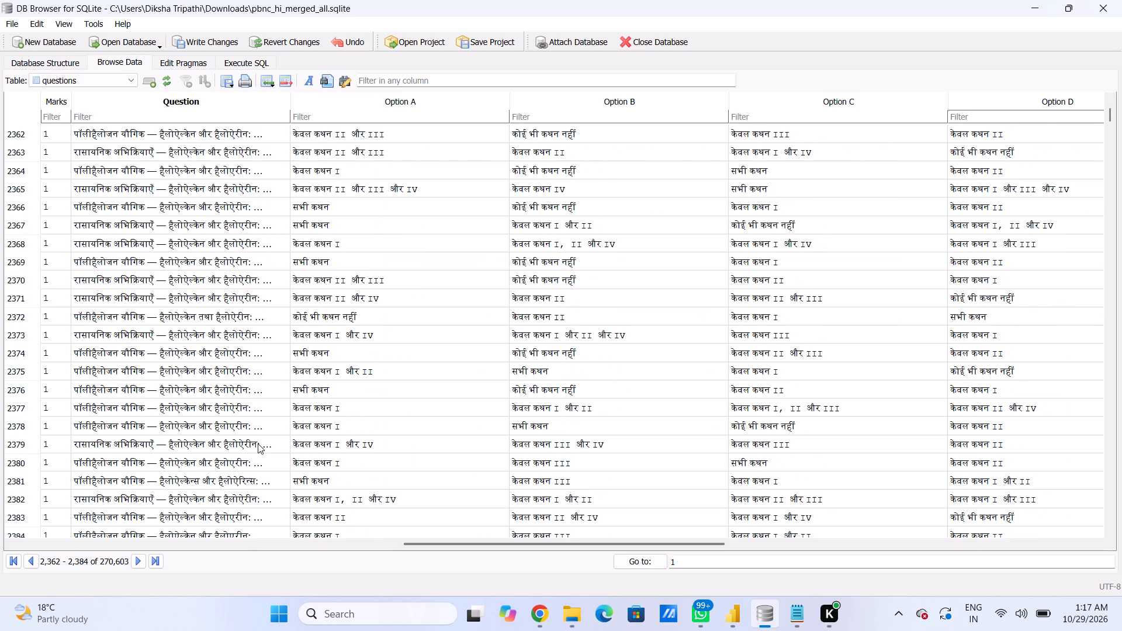
scroll(258, 443, down, 1)
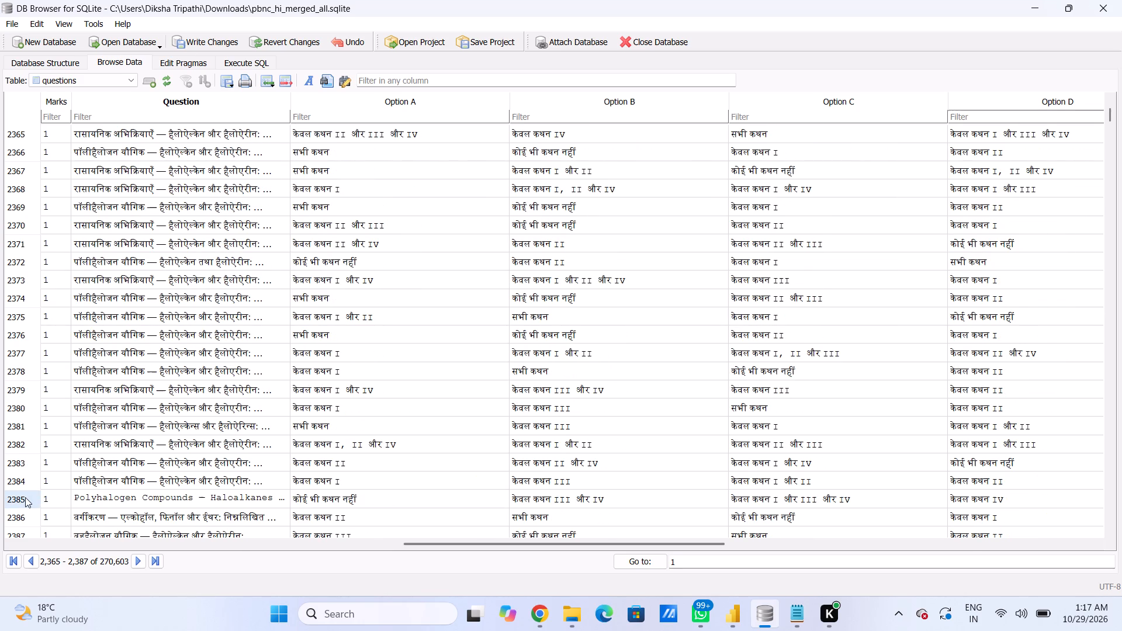
Copy the English-titled Polyhalogen Compounds question in row 2385 into the Notepad list, keeping only its ID ending in 1503-HI on its own line.
click(25, 497)
key(ctrl+c)
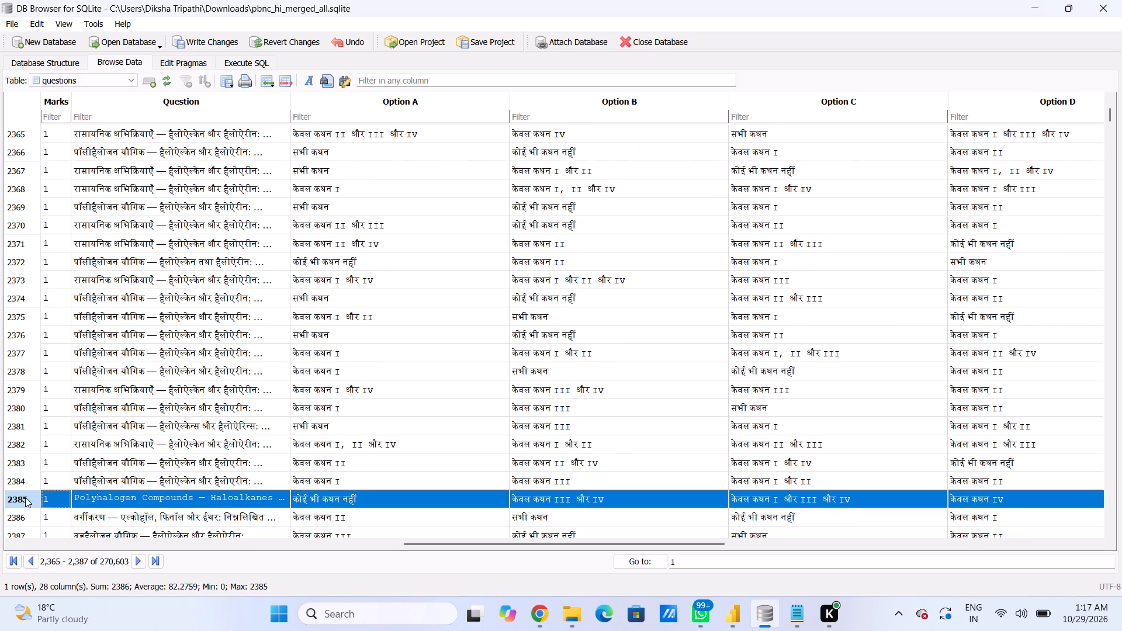
click(789, 620)
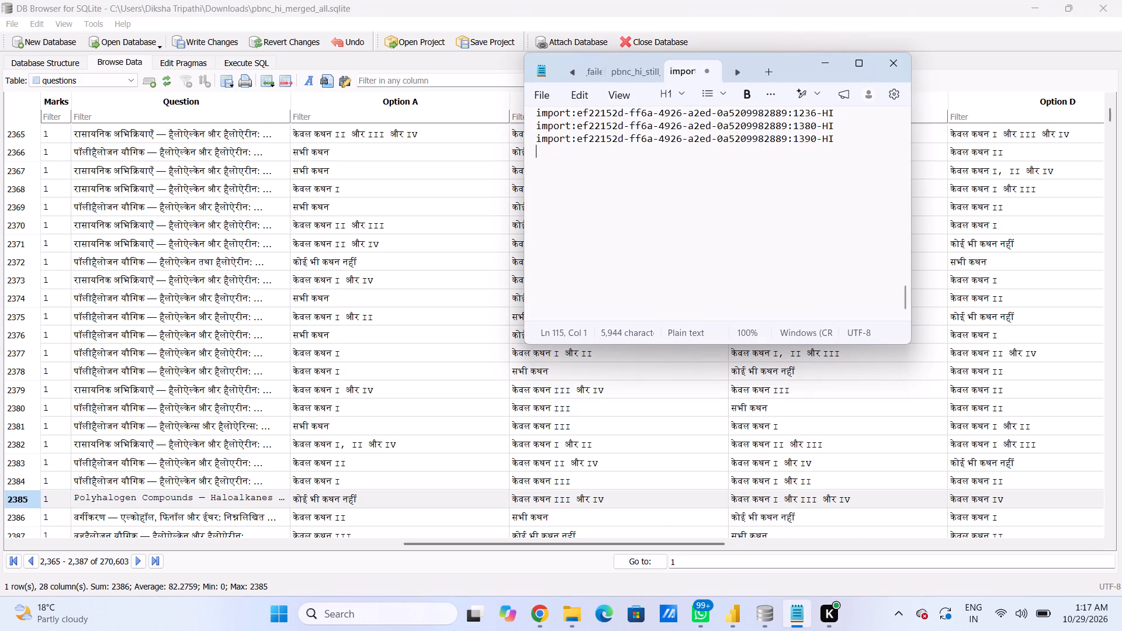
key(ctrl+v)
scroll(597, 175, up, 1)
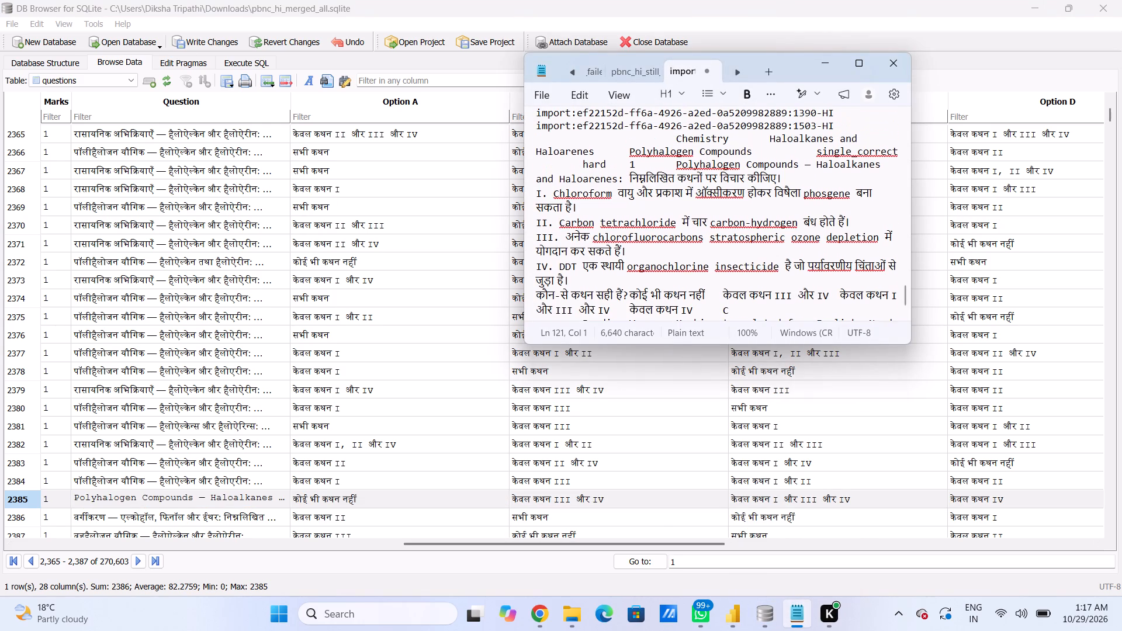
drag(537, 140, 723, 269)
scroll(685, 231, down, 5)
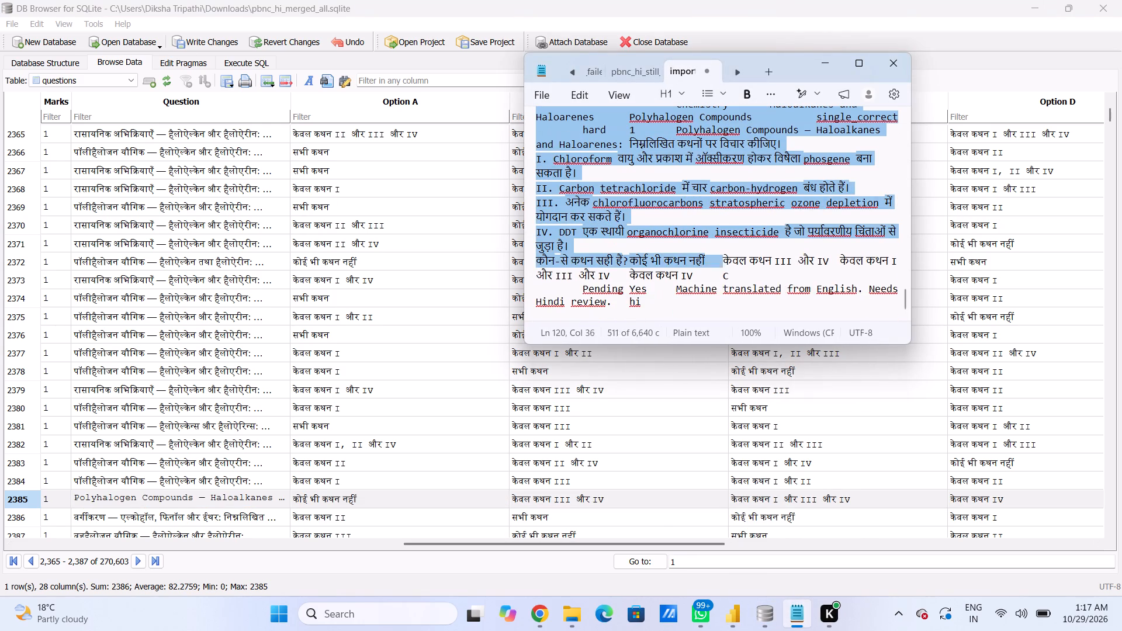
drag(723, 269, 752, 300)
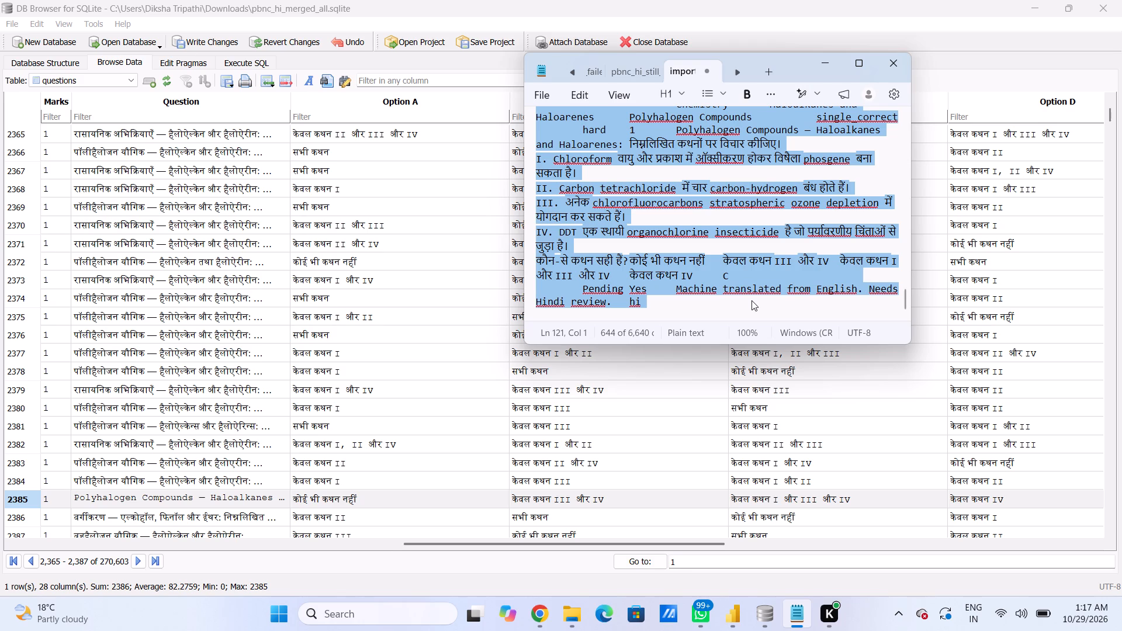
key(BackSpace)
key(Return)
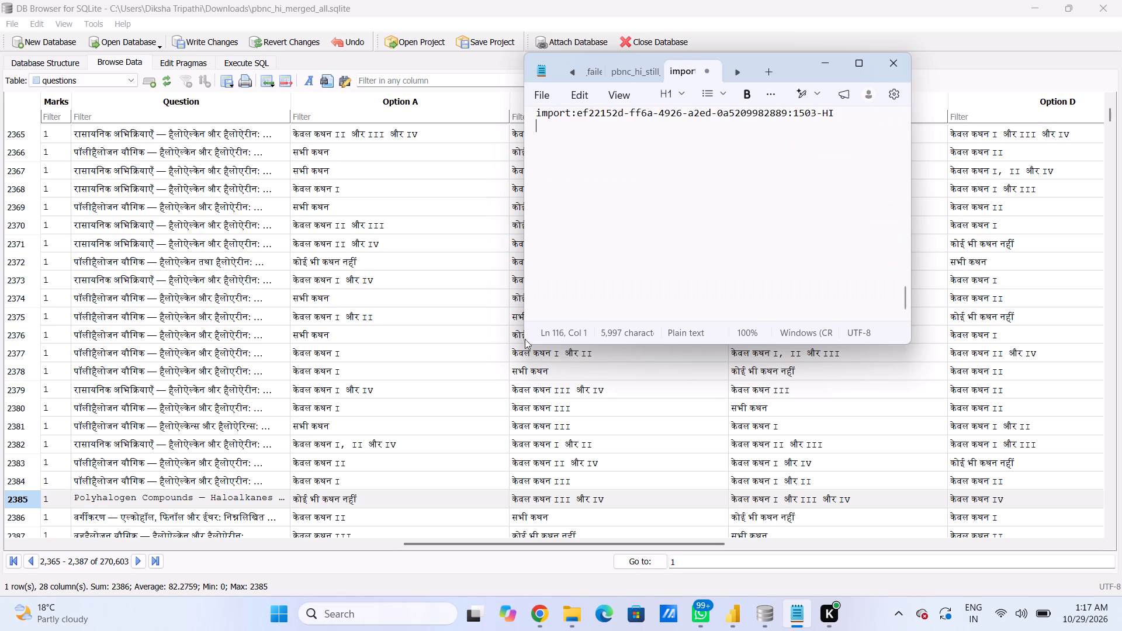
click(823, 68)
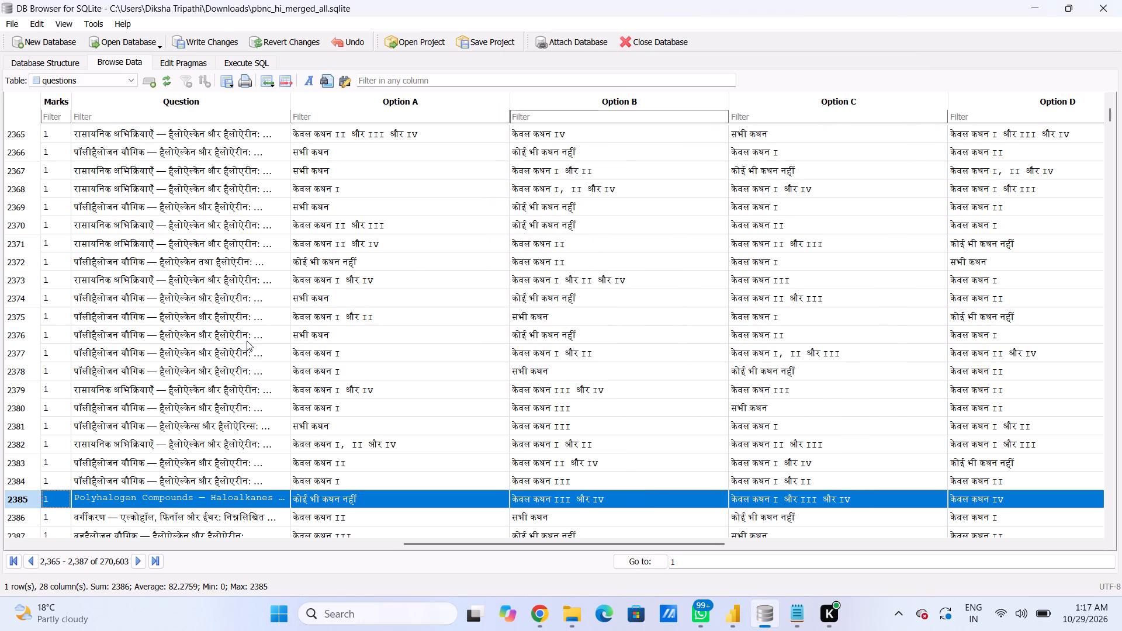
In DB Browser, examine the question texts from row 2386 through row 2408 for headings left in English.
scroll(250, 351, down, 3)
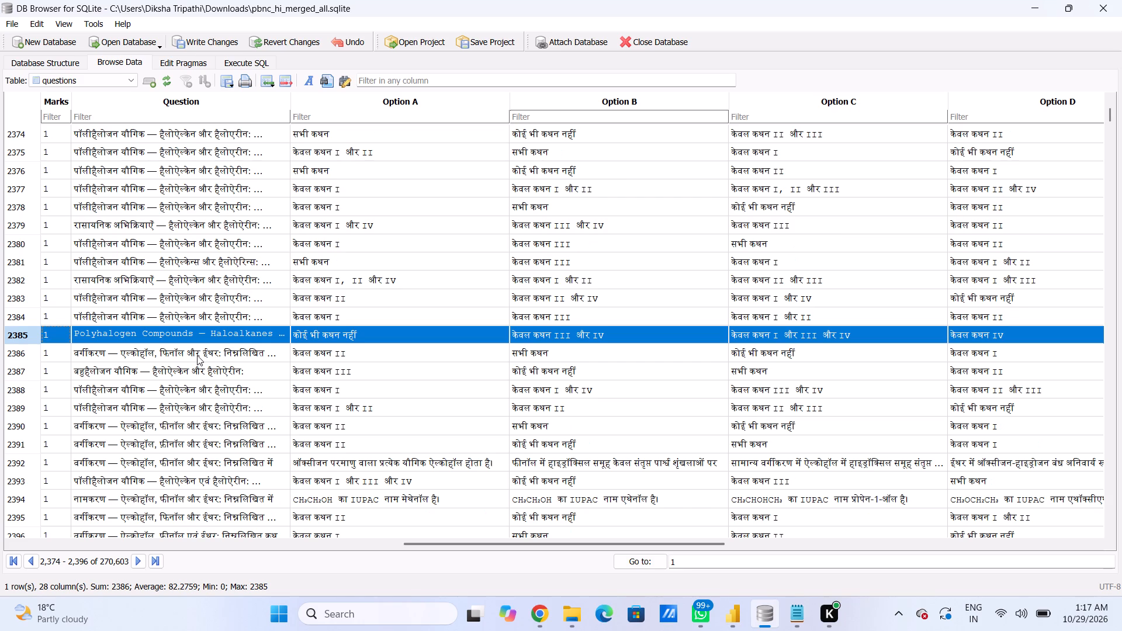
scroll(212, 421, down, 2)
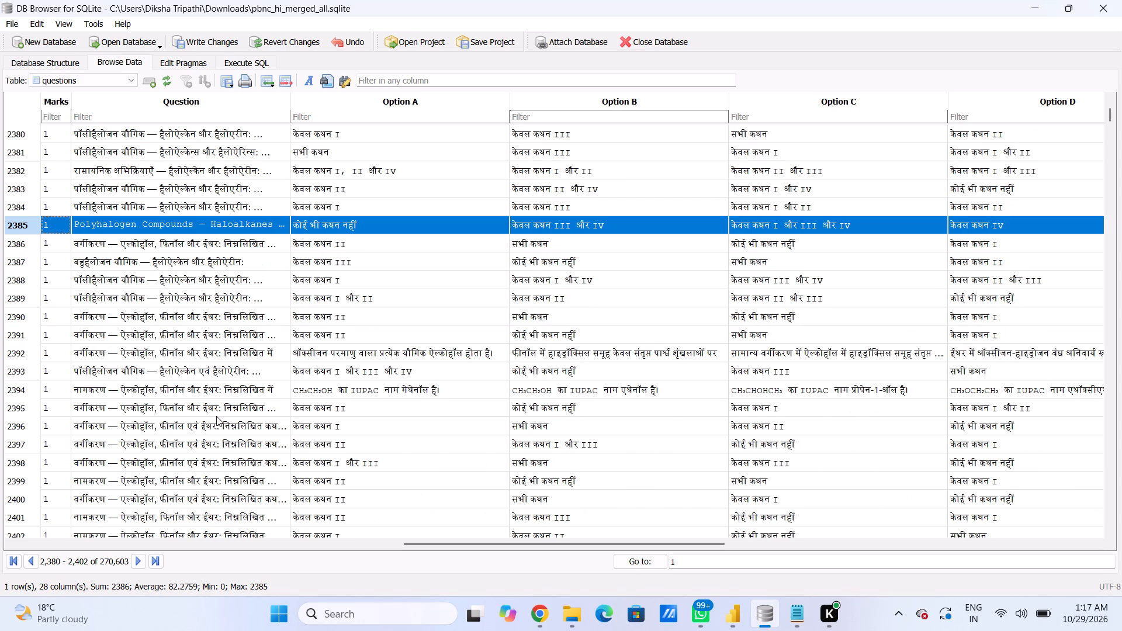
scroll(217, 416, down, 2)
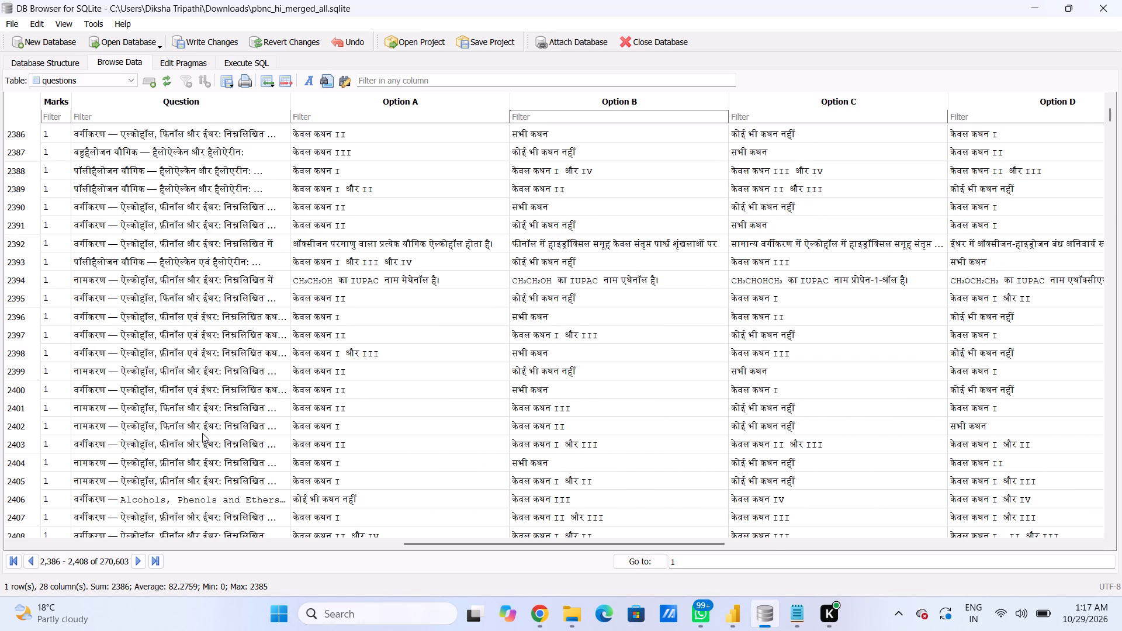
Copy the question in row 2406 with "Alcohols, Phenols and Ethers" in English into the Notepad list, keeping only its ID ending in 1523-HI on its own line.
click(28, 501)
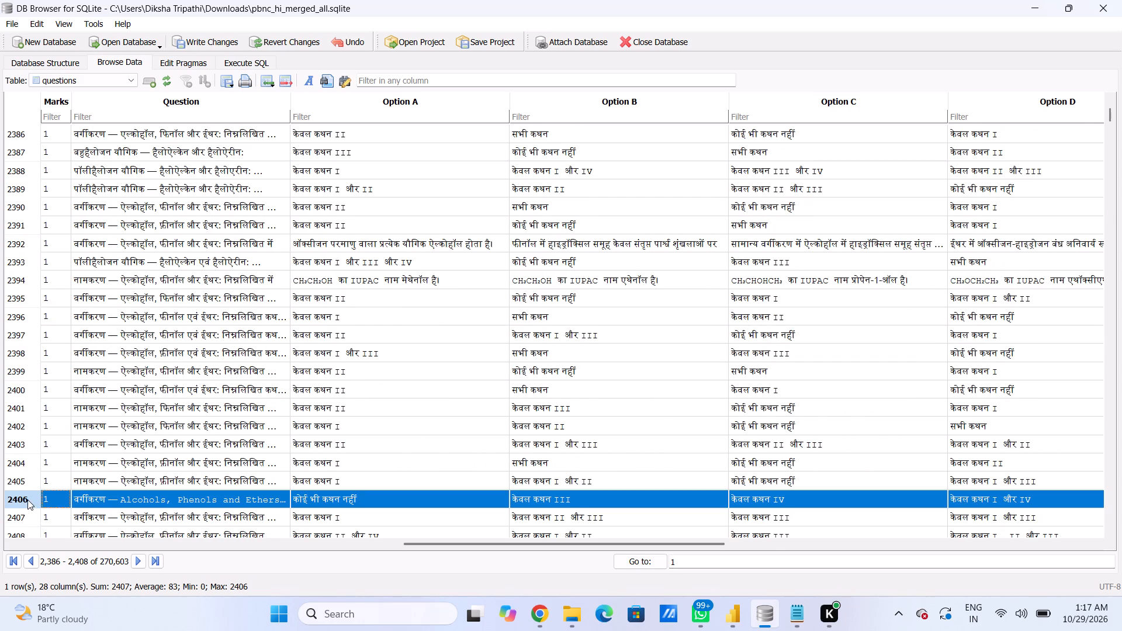
key(ctrl+c)
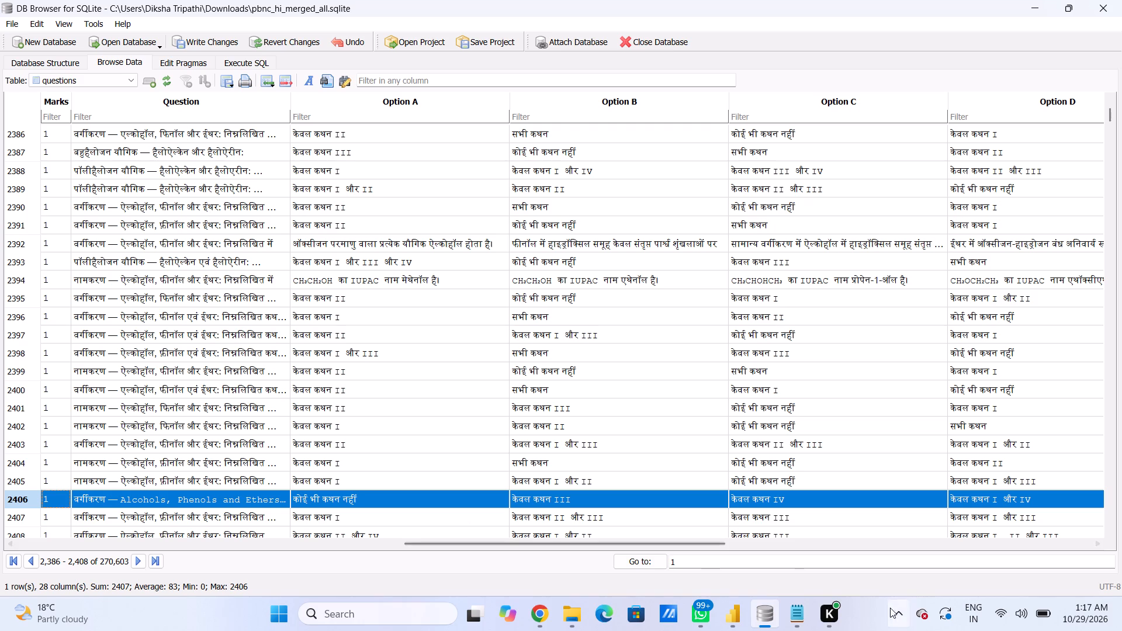
click(789, 611)
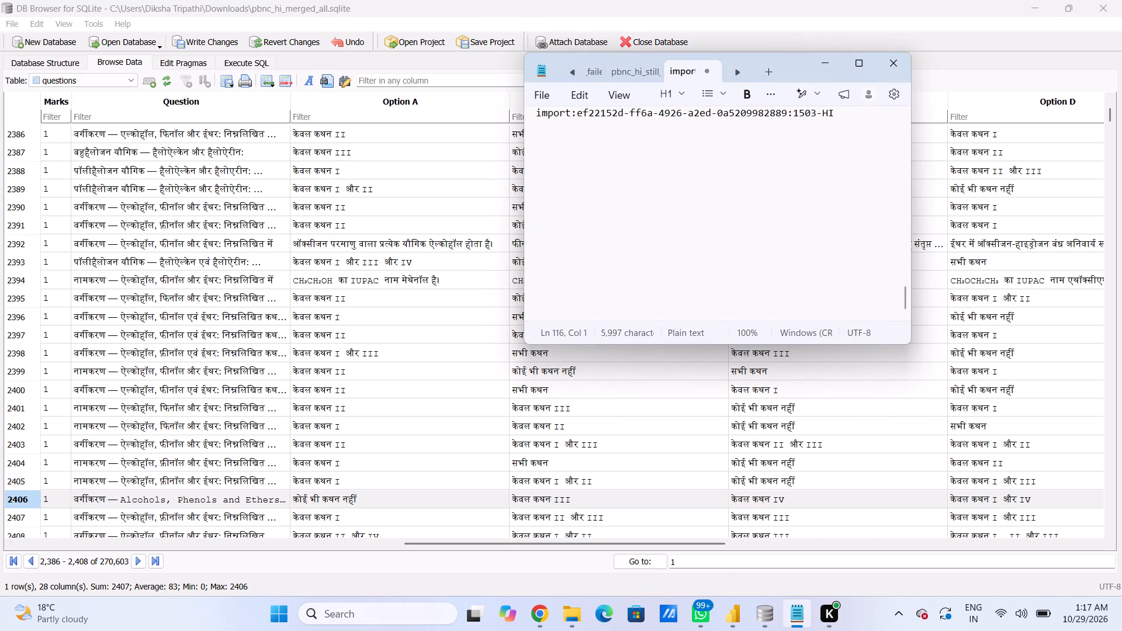
key(ctrl+v)
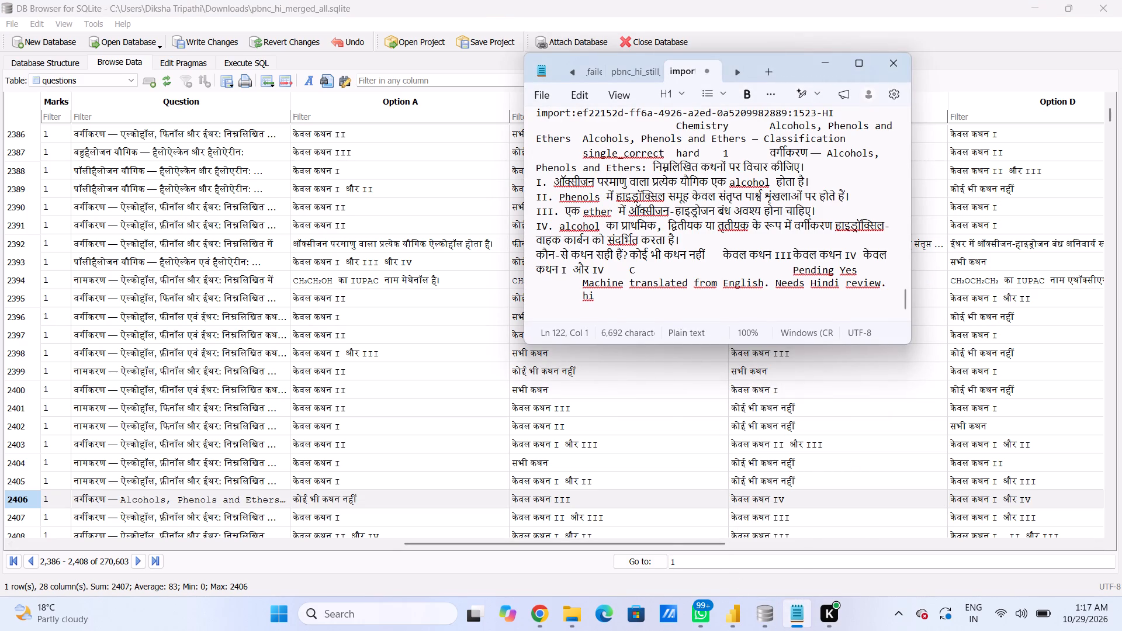
key(ctrl+z)
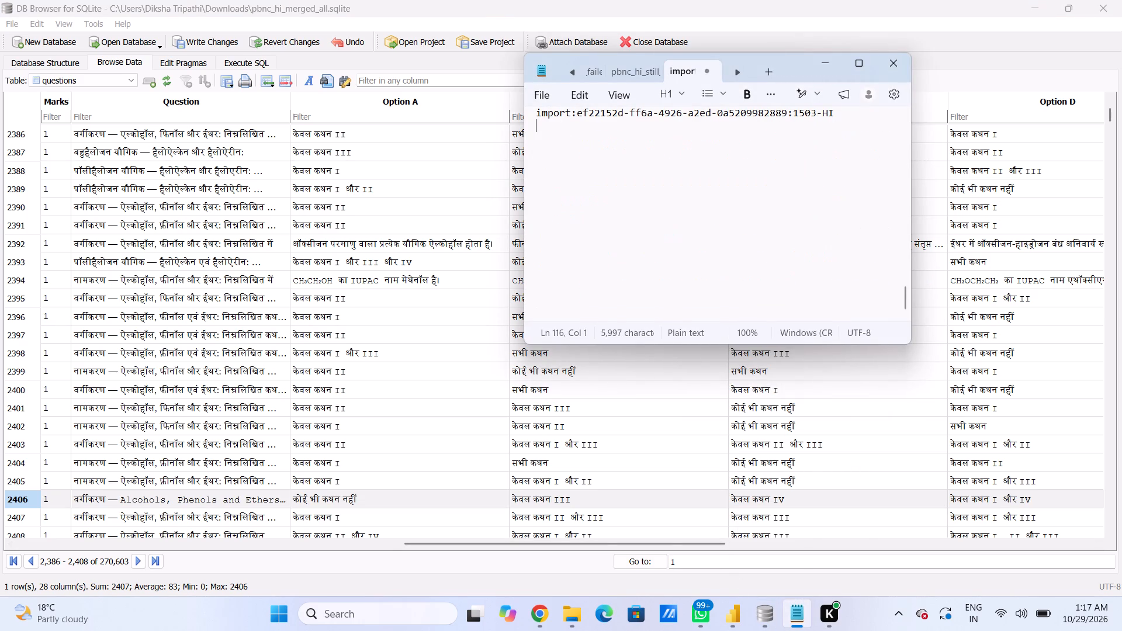
key(ctrl+v)
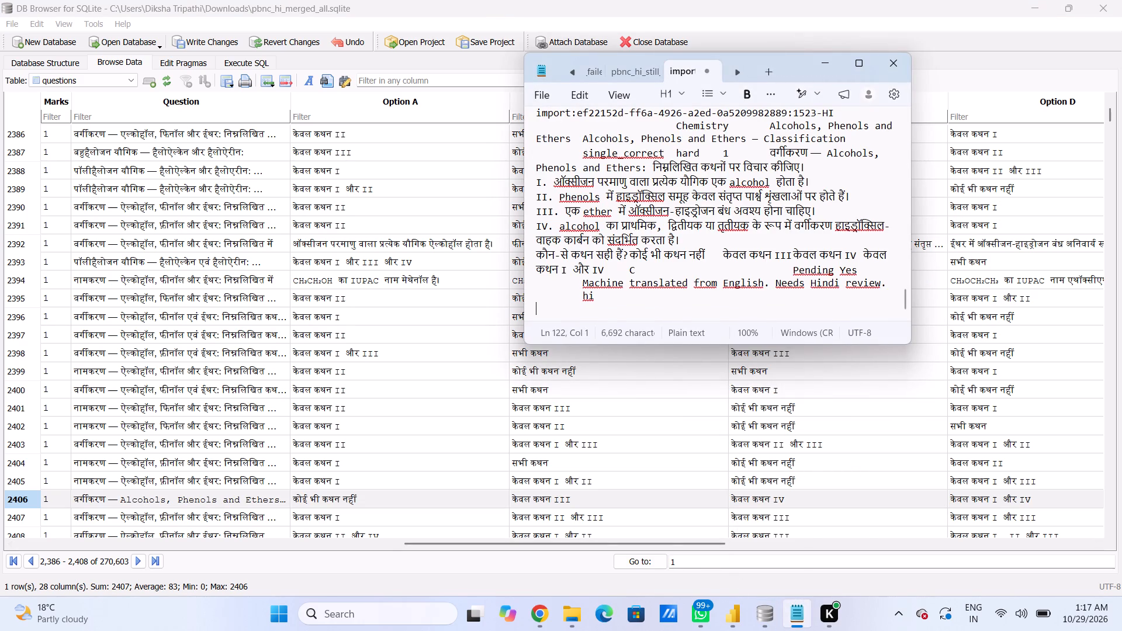
drag(538, 121, 549, 132)
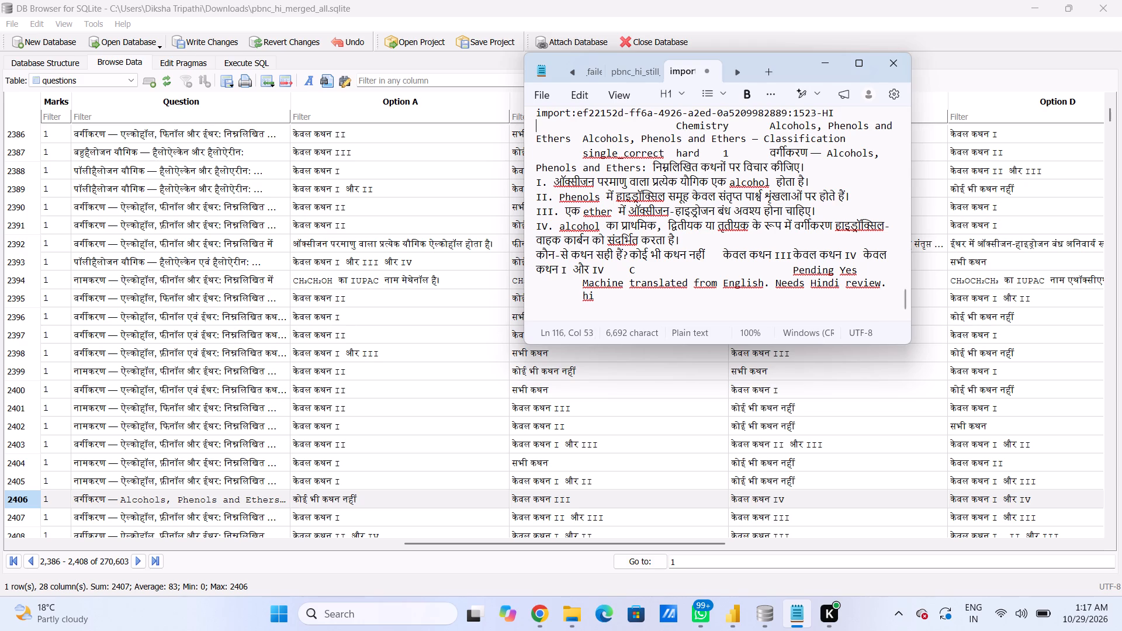
drag(549, 132, 908, 314)
key(BackSpace)
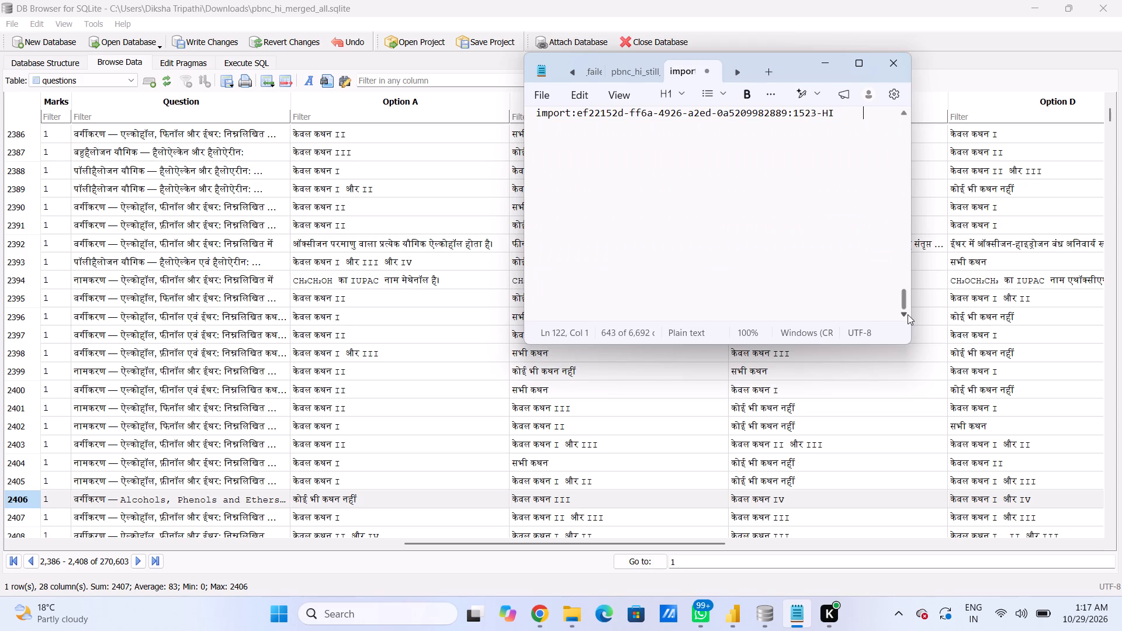
key(Return)
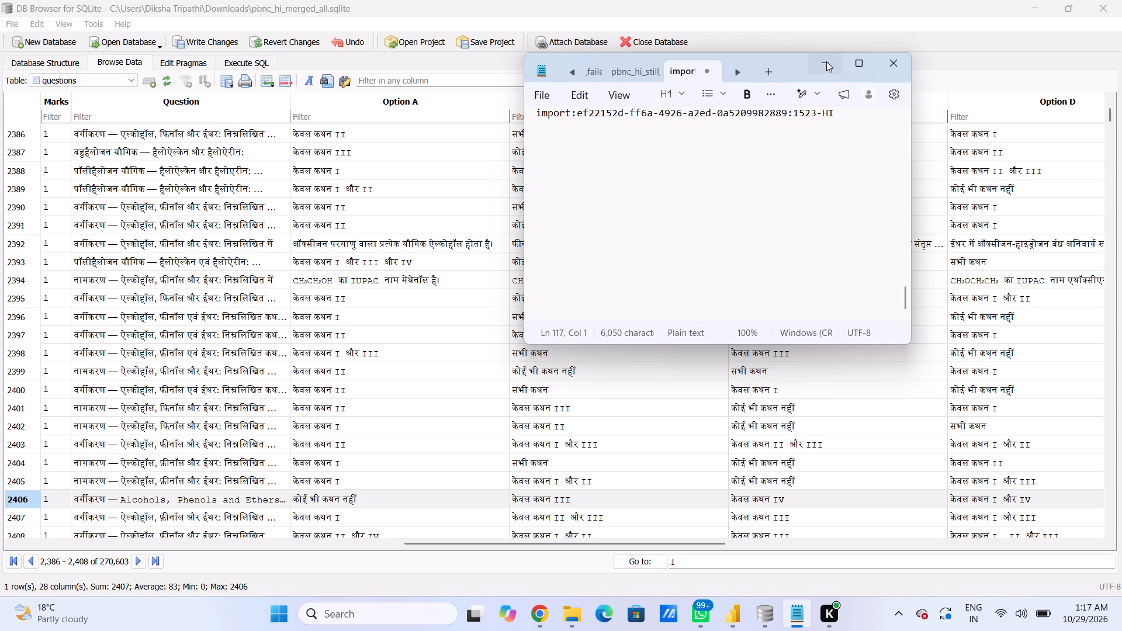
click(826, 61)
Examine the question texts from row 2407 through row 2453 for headings left in English.
scroll(301, 427, down, 1)
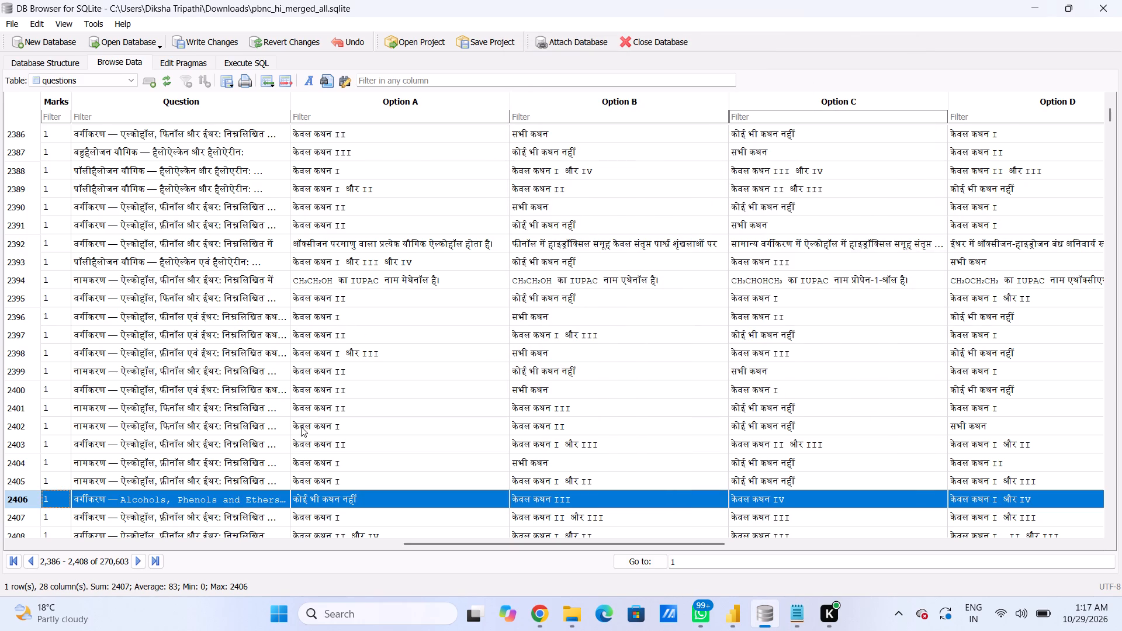
scroll(301, 427, down, 4)
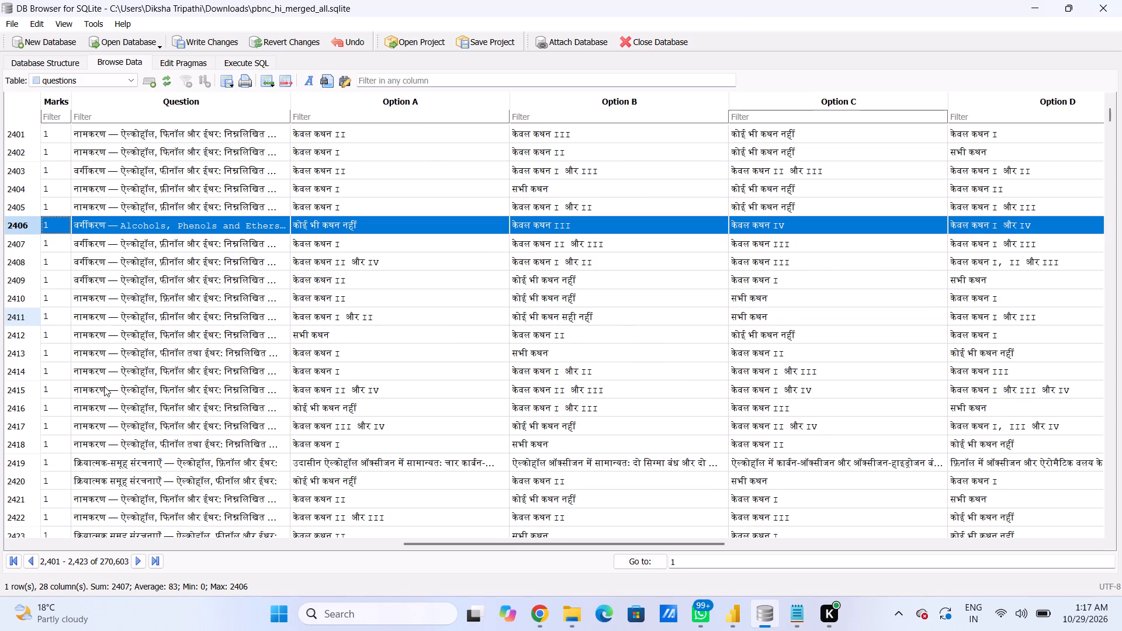
scroll(103, 385, down, 1)
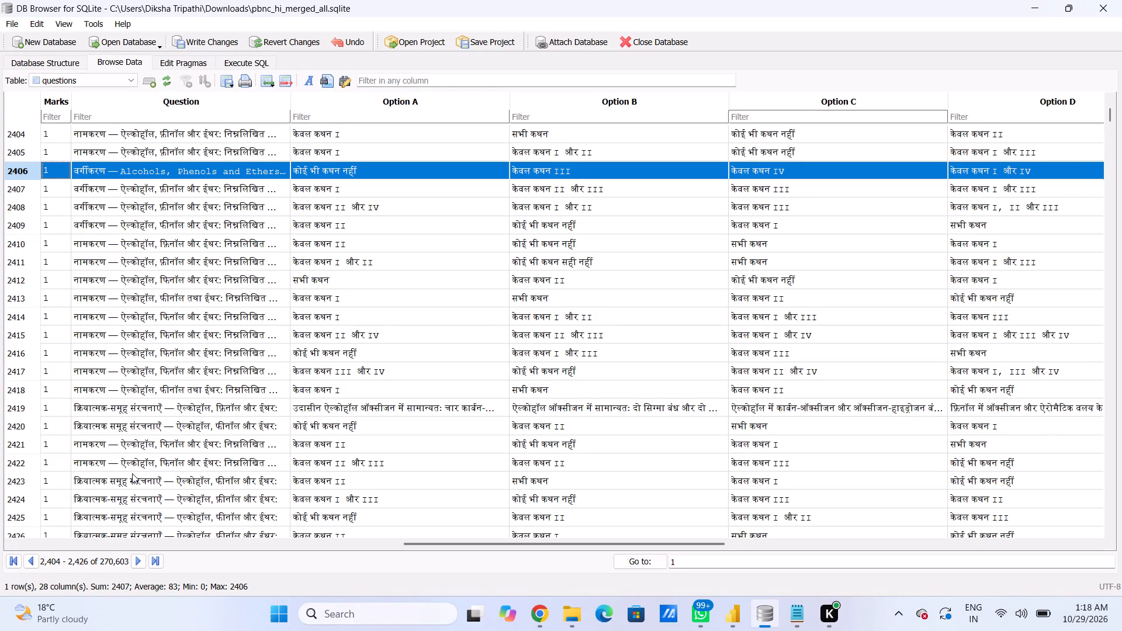
scroll(132, 473, down, 3)
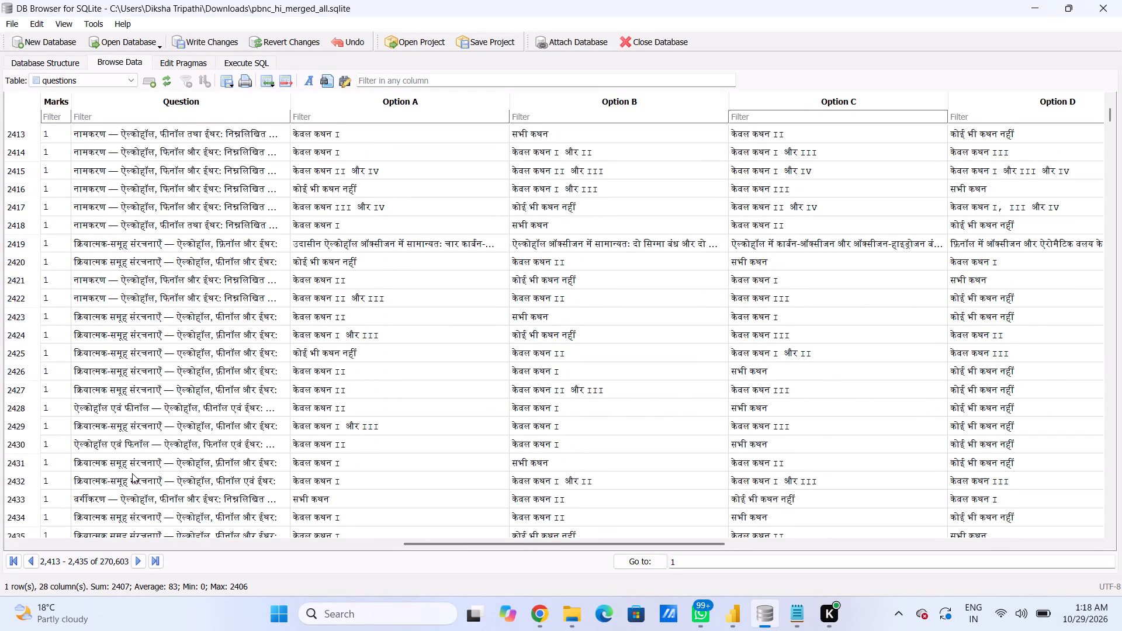
scroll(132, 473, down, 2)
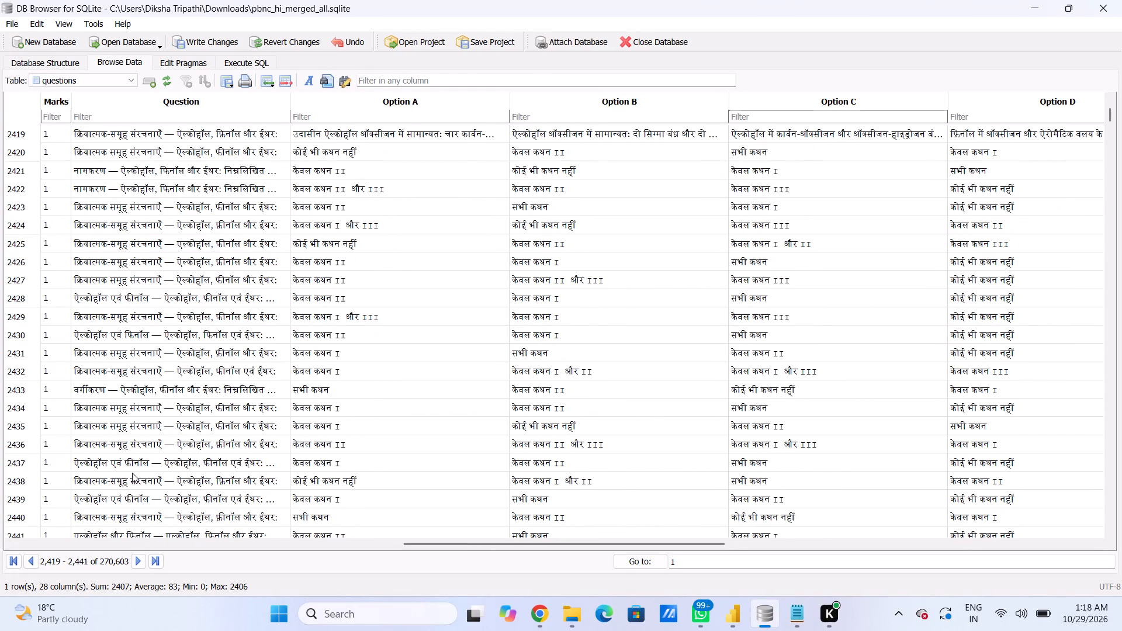
scroll(132, 472, down, 2)
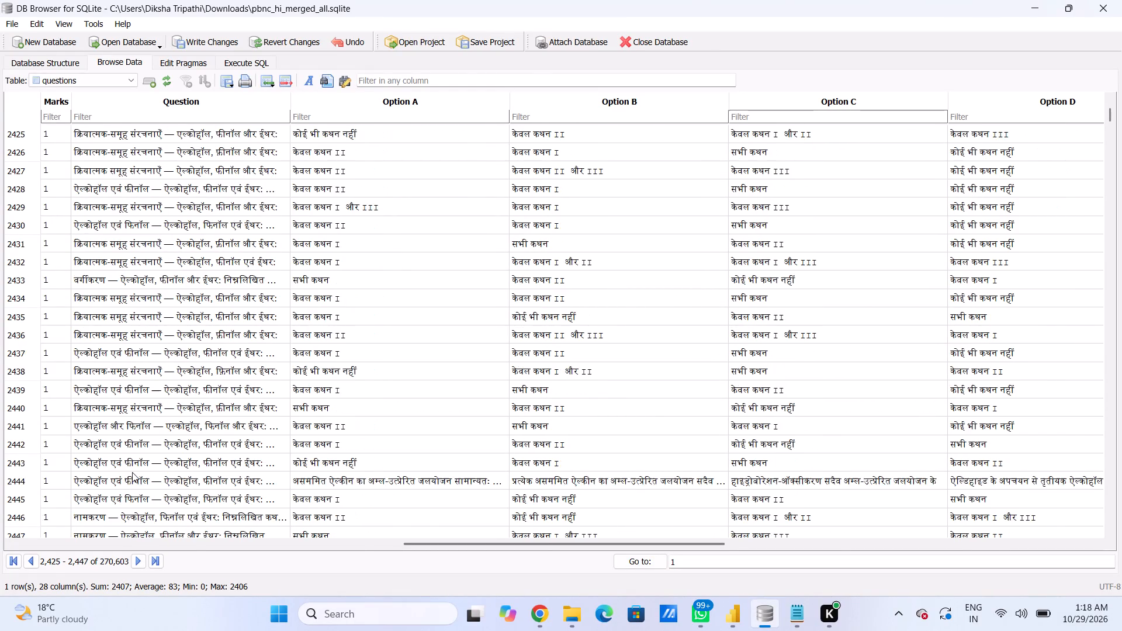
scroll(132, 472, down, 2)
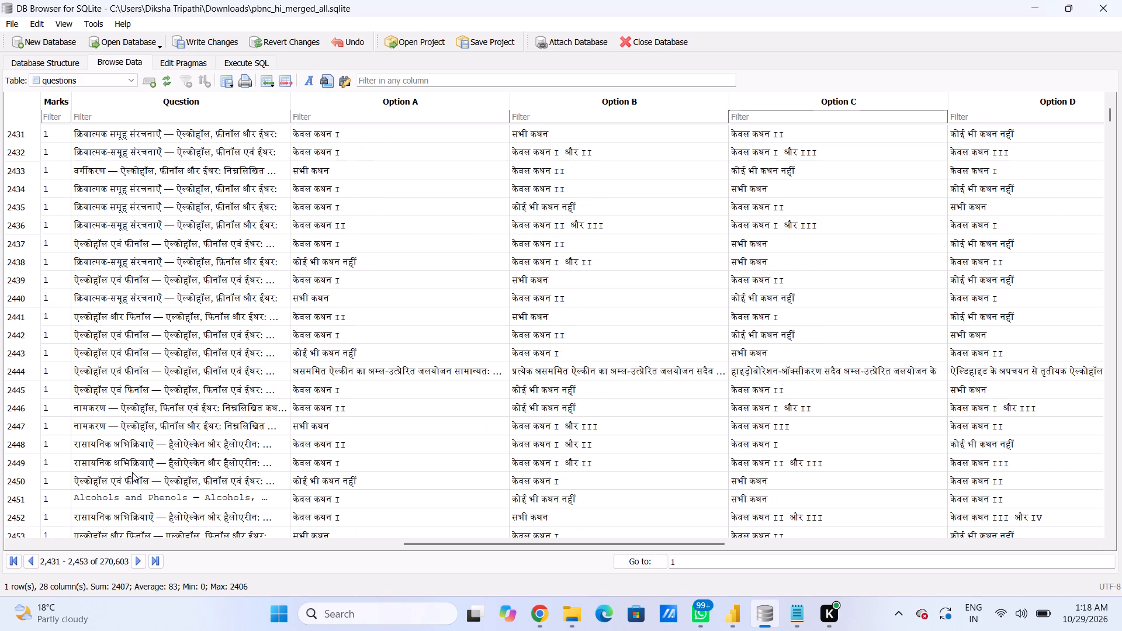
Copy the English-titled Alcohols and Phenols question in row 2451 into the Notepad list, keeping only its ID ending in 1577-HI on its own line.
click(31, 502)
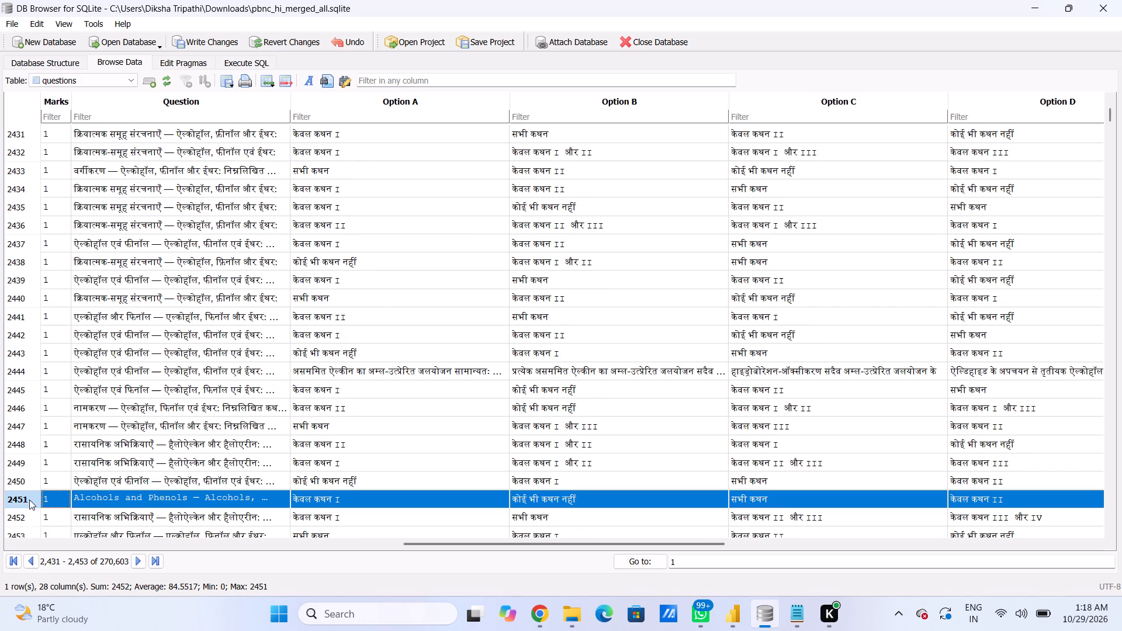
key(ctrl+c)
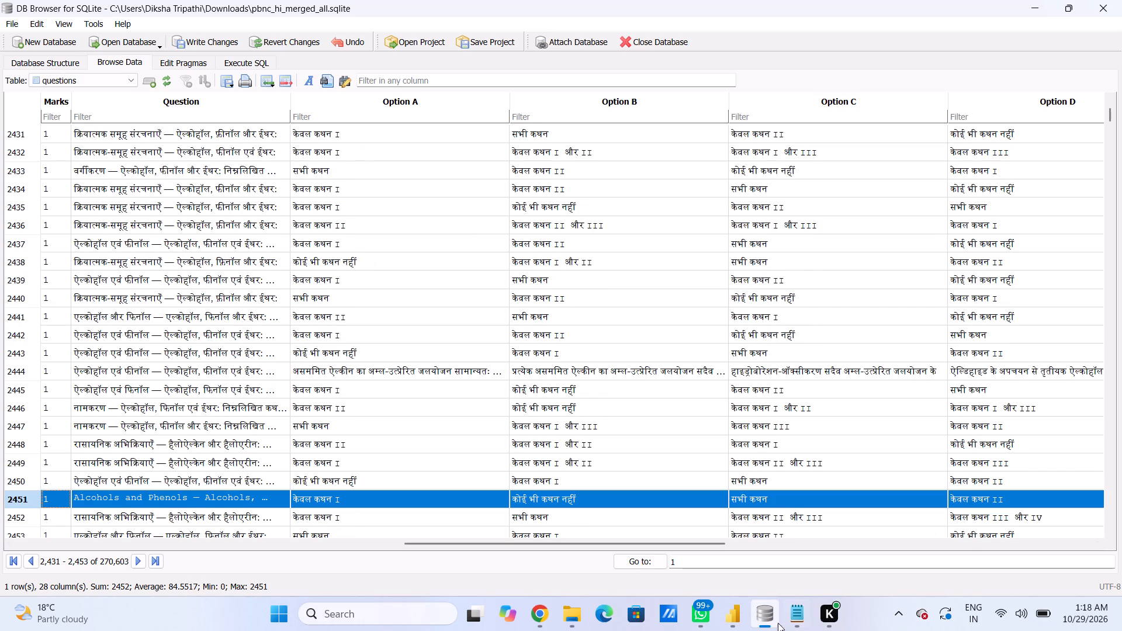
click(789, 618)
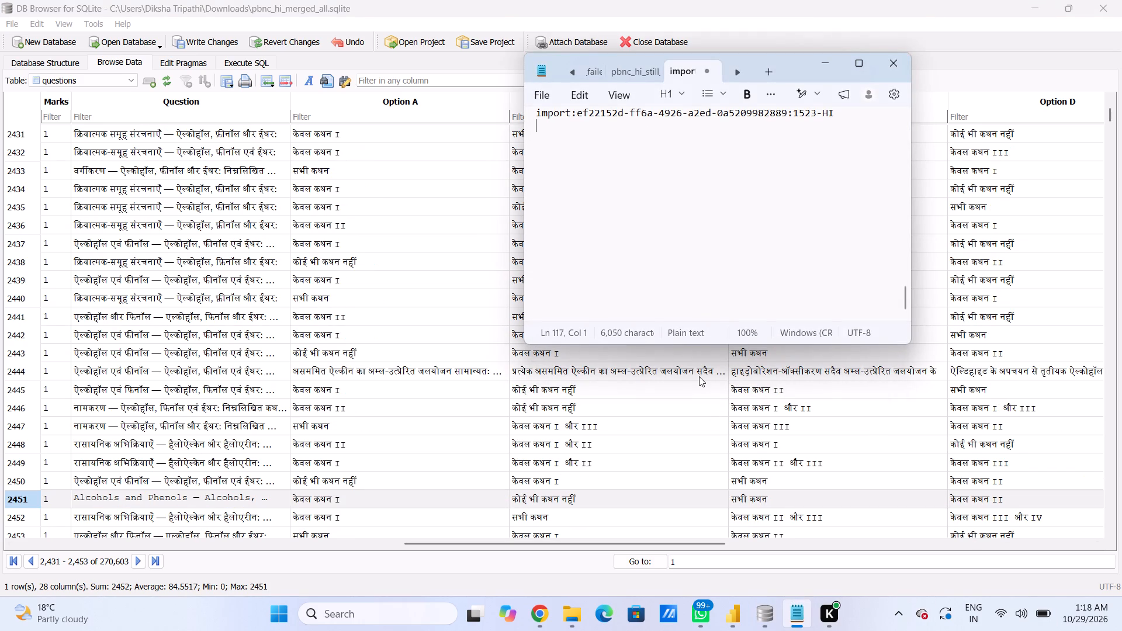
key(ctrl+v)
drag(536, 138, 548, 141)
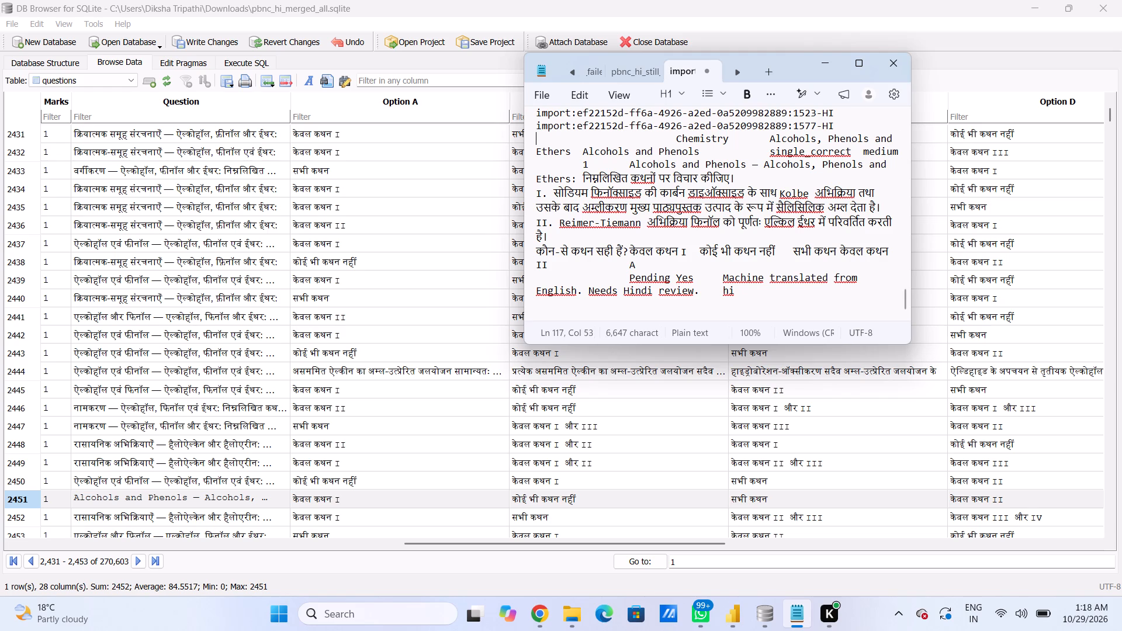
drag(548, 141, 830, 330)
key(BackSpace)
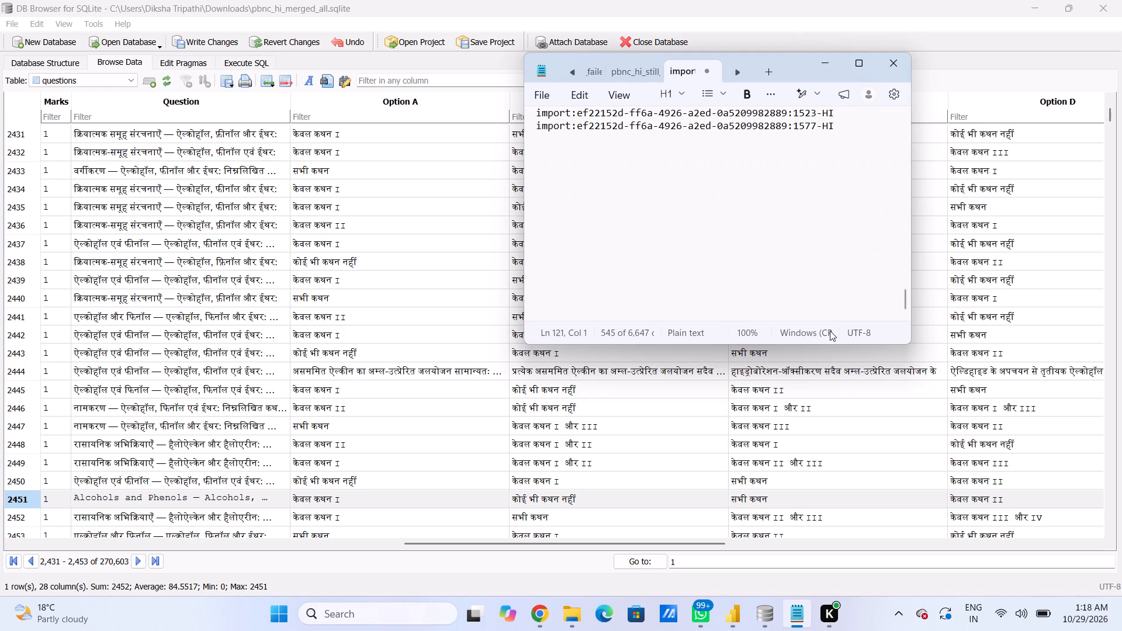
key(Return)
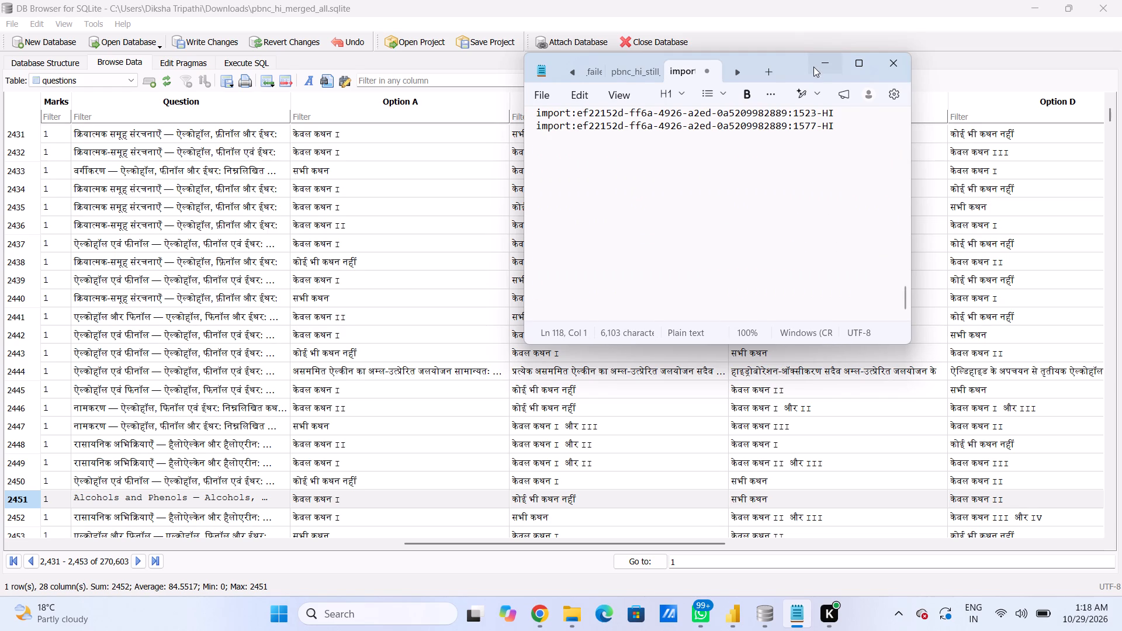
click(815, 65)
Examine the question texts from row 2452 through row 2516 for headings left in English, rechecking the rows from 2464 onward.
scroll(125, 398, down, 5)
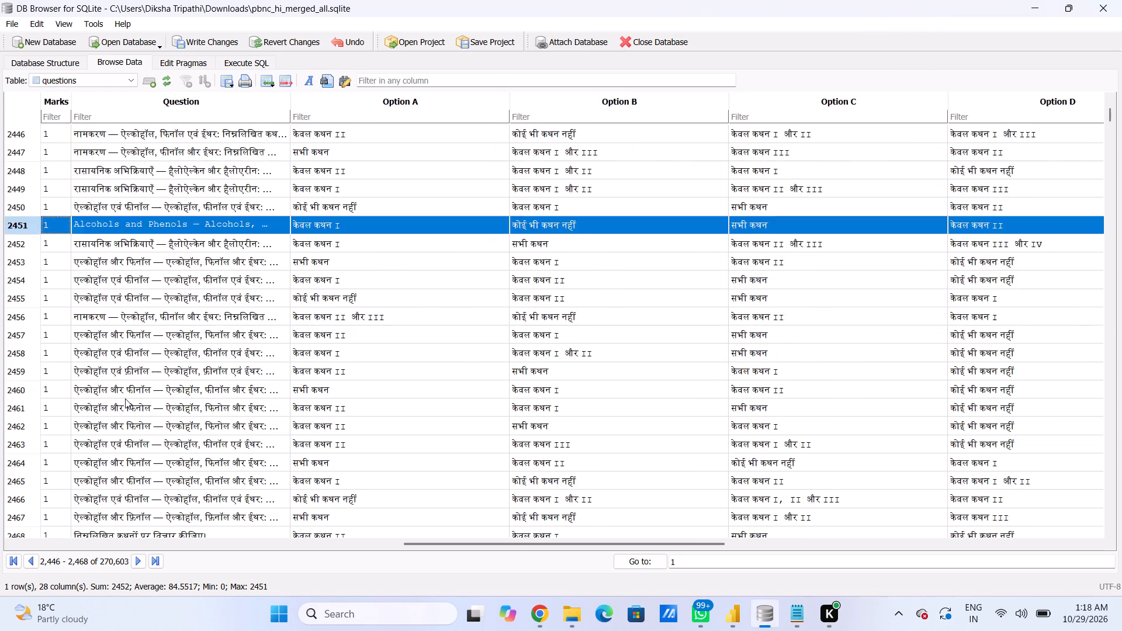
scroll(125, 398, down, 1)
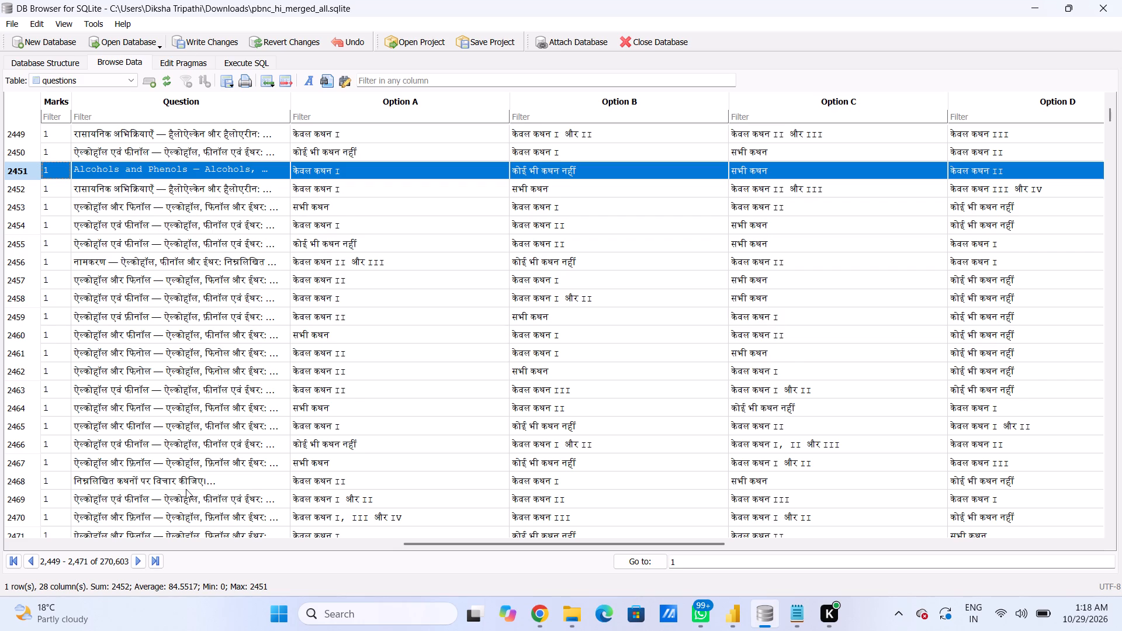
scroll(186, 489, down, 3)
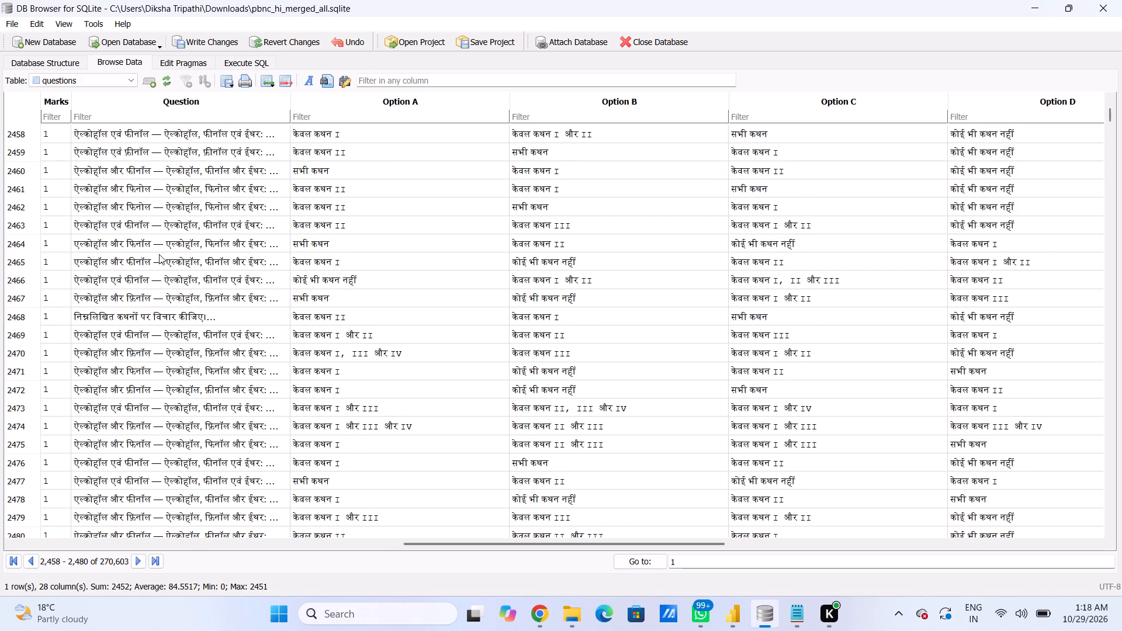
scroll(202, 312, down, 3)
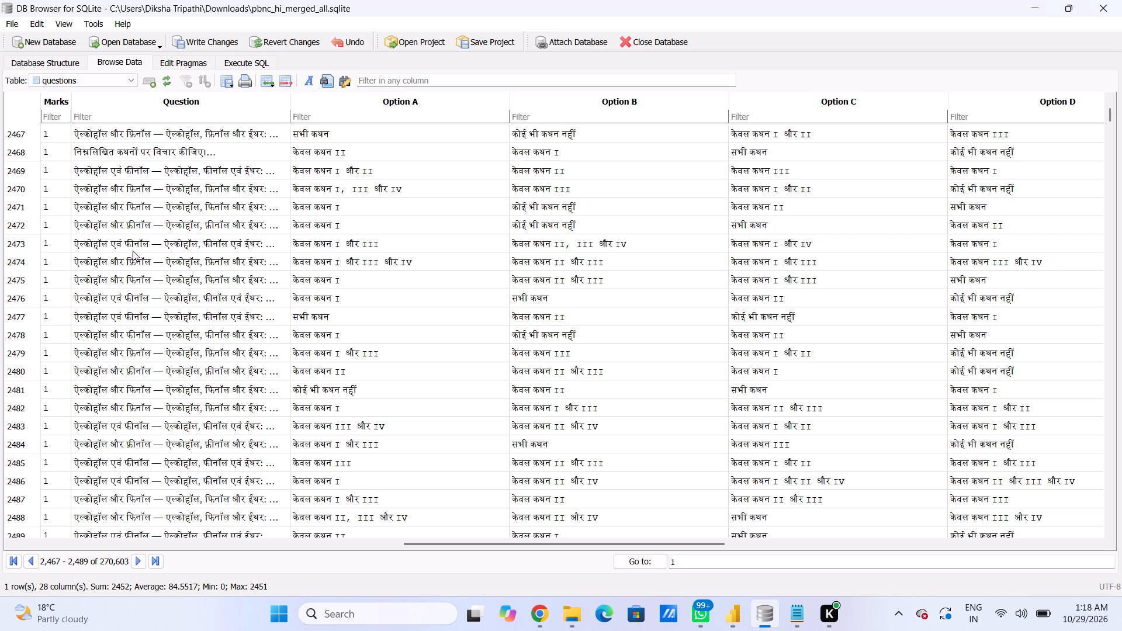
scroll(190, 514, down, 2)
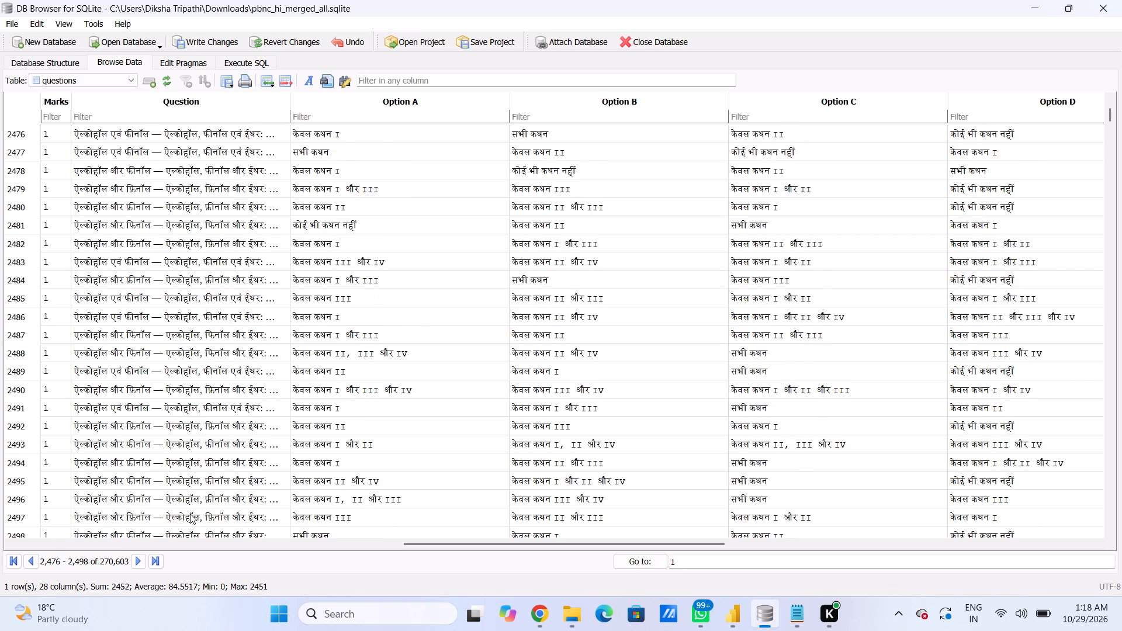
scroll(190, 514, down, 4)
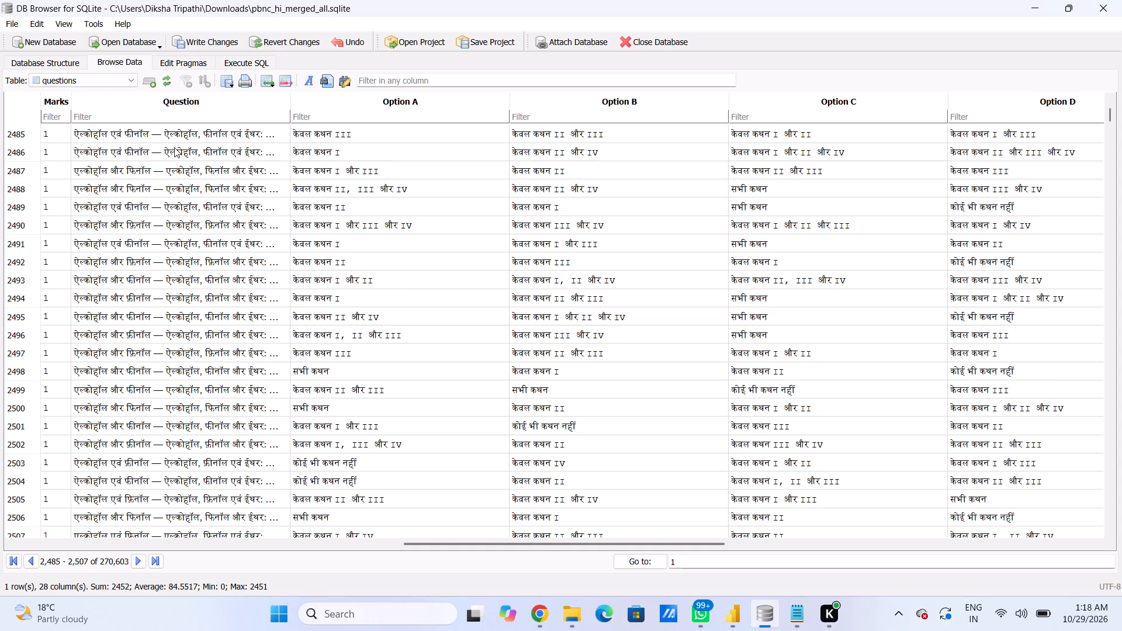
scroll(177, 157, up, 7)
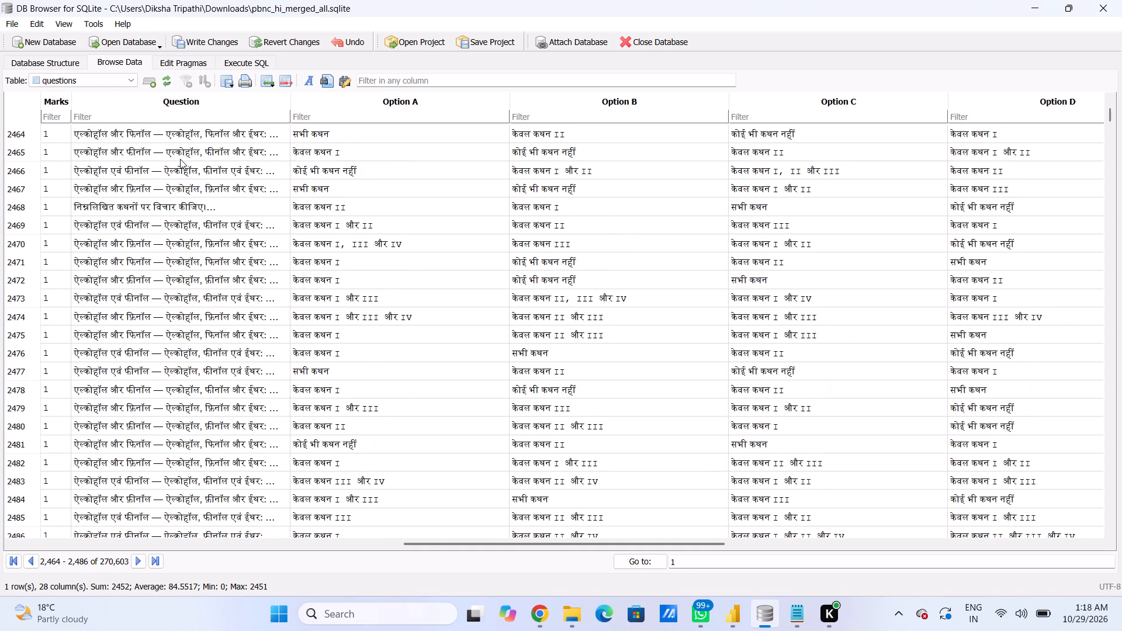
scroll(180, 159, down, 4)
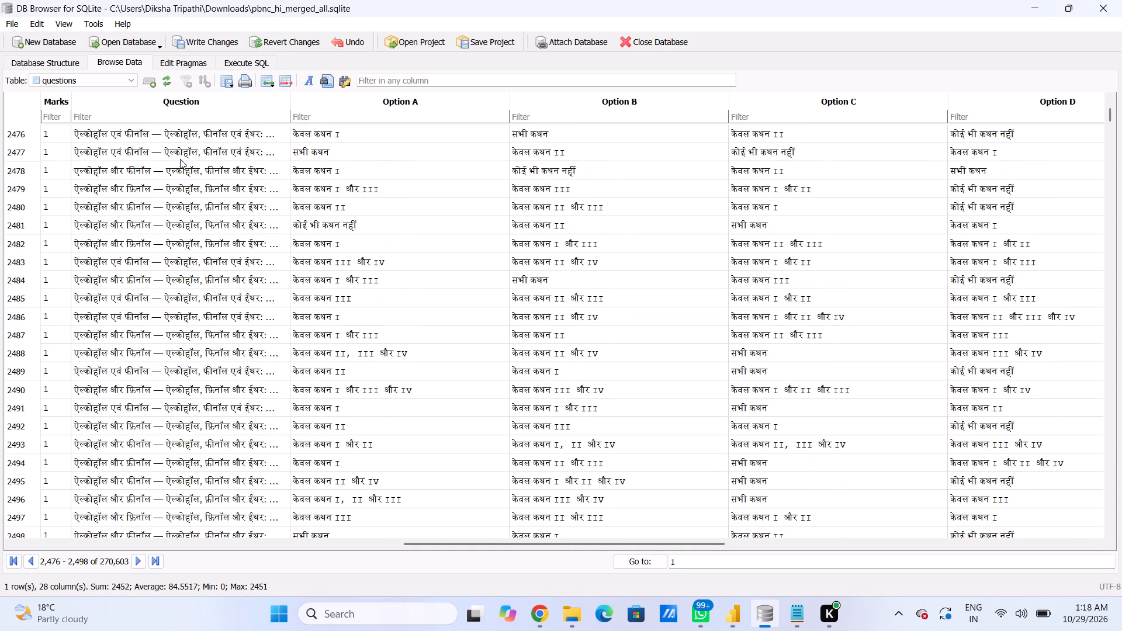
scroll(180, 159, down, 5)
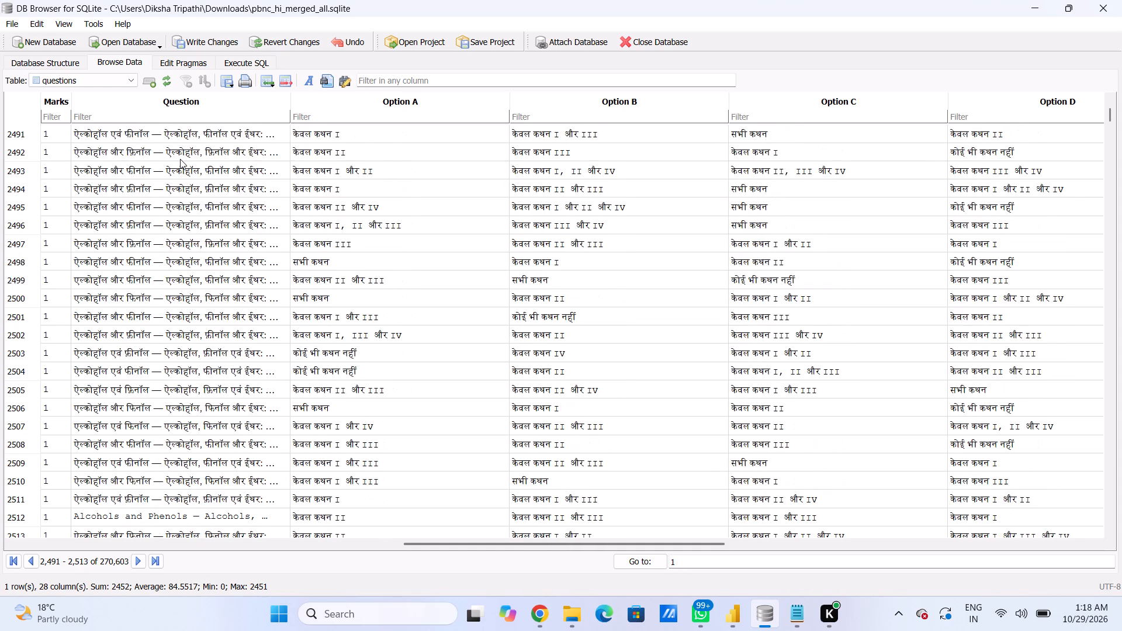
scroll(158, 278, down, 1)
Copy the English-titled Alcohols and Phenols question in row 2512 into the Notepad list, keeping only its ID ending in 1638-HI on its own line.
click(26, 459)
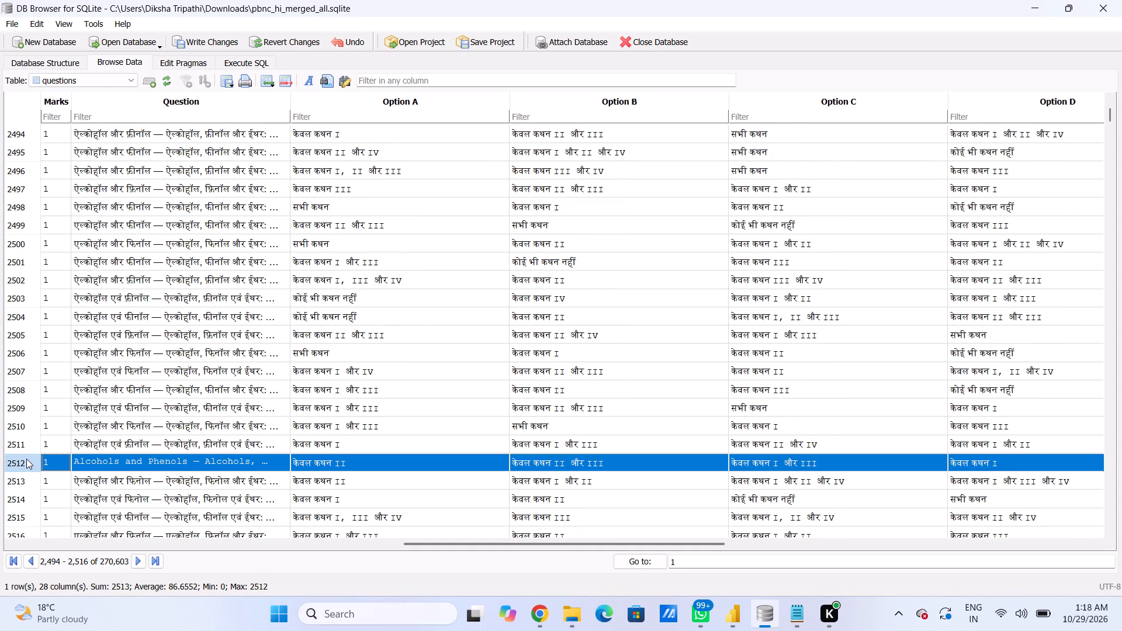
key(ctrl+c)
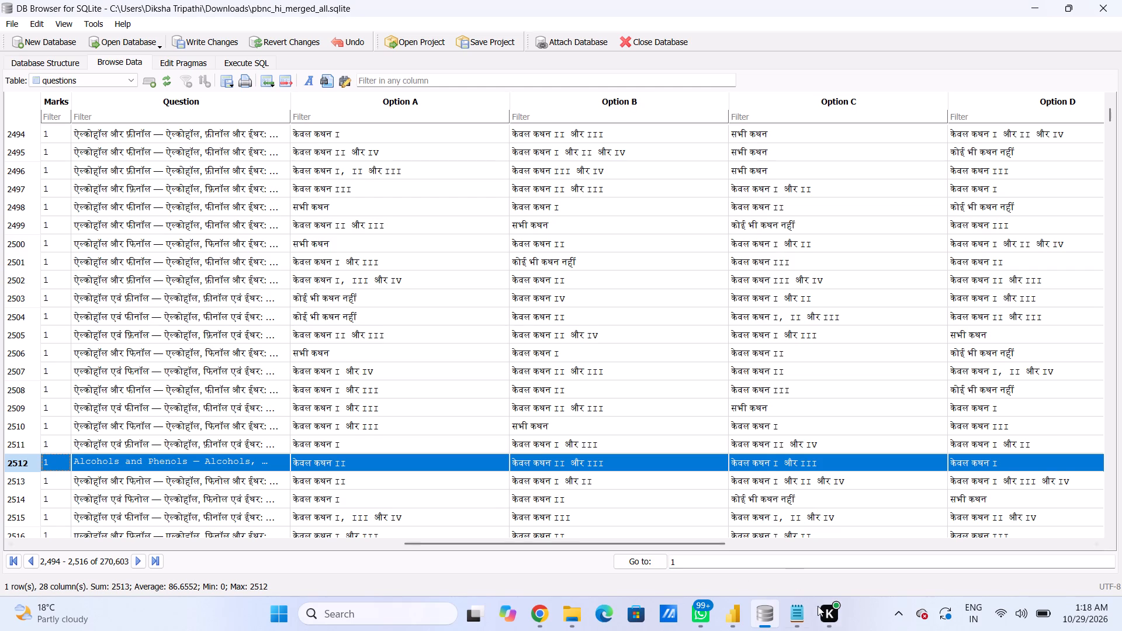
click(799, 608)
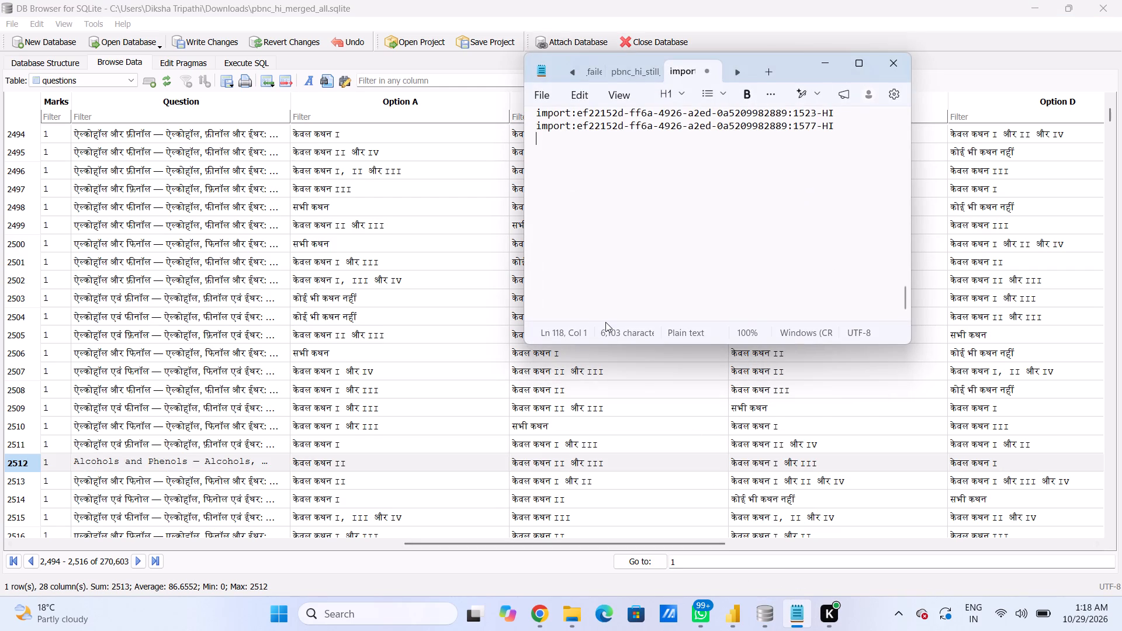
key(ctrl+v)
scroll(538, 171, up, 1)
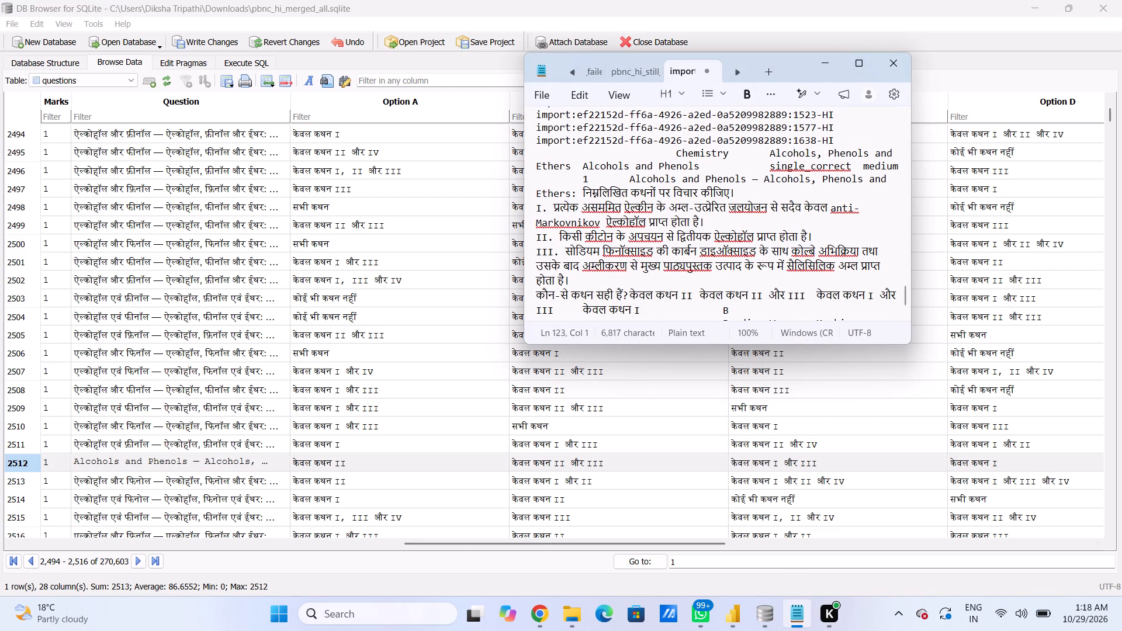
drag(539, 152, 895, 356)
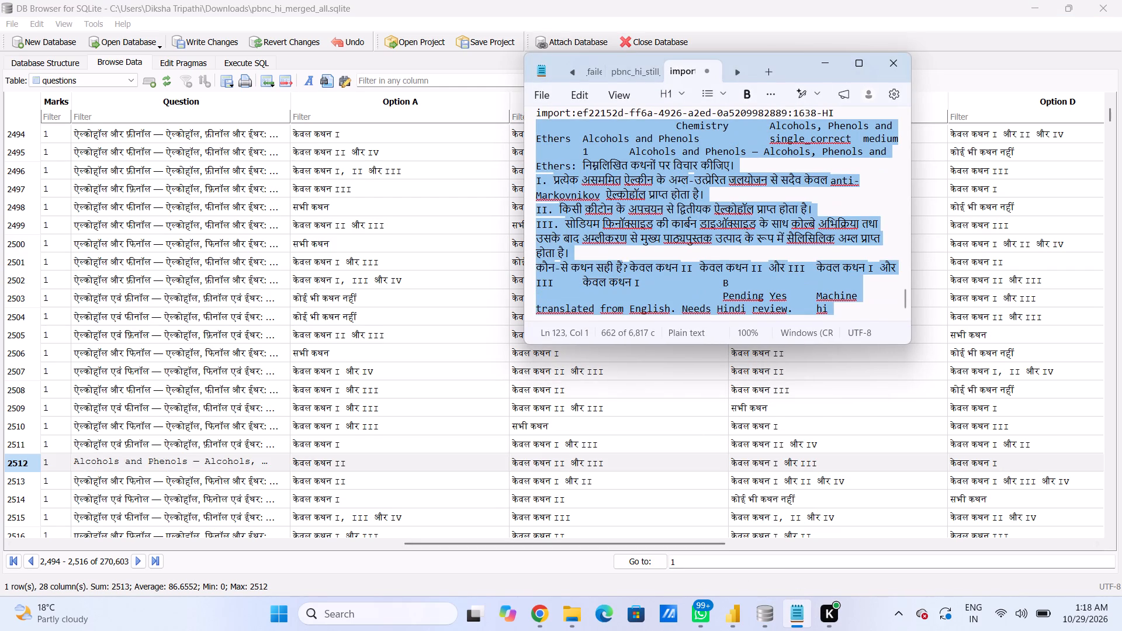
drag(895, 356, 943, 364)
key(BackSpace)
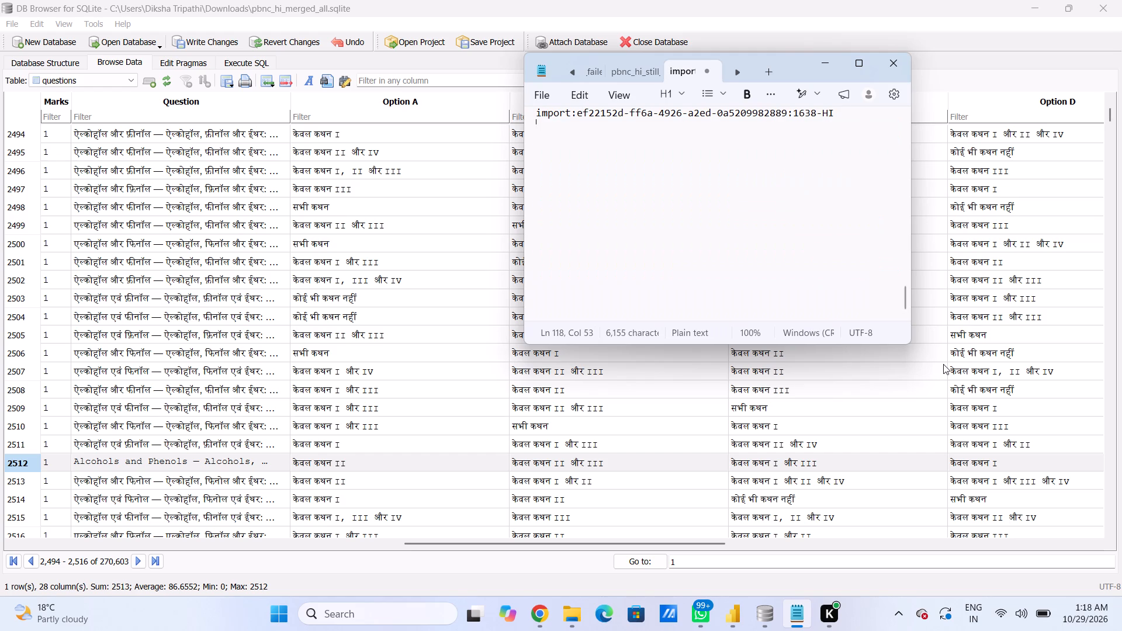
key(Return)
Check the rows after 2512 and copy English-titled row 2552 into the Notepad list, keeping only its ID ending in 1675-HI on its own line.
scroll(109, 399, down, 6)
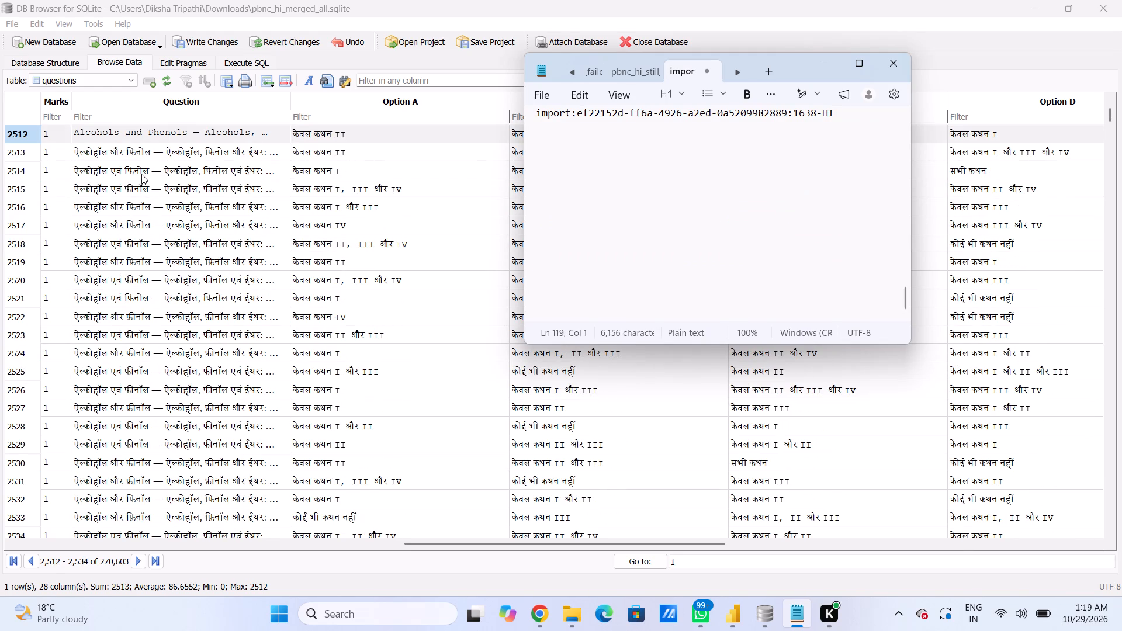
click(28, 514)
scroll(225, 366, down, 6)
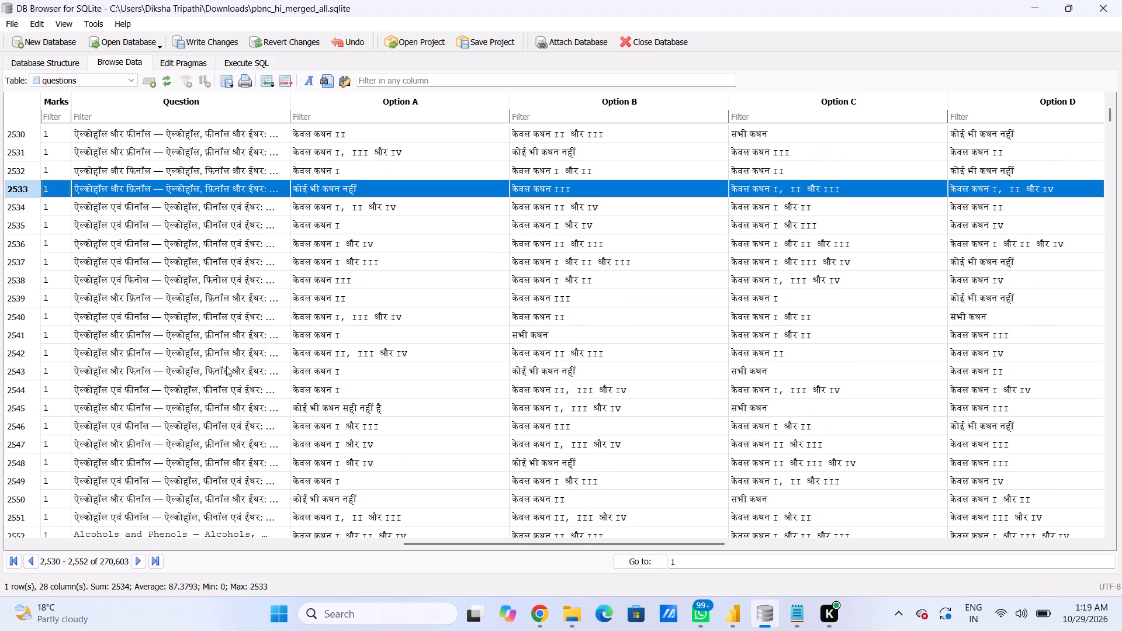
scroll(226, 366, down, 1)
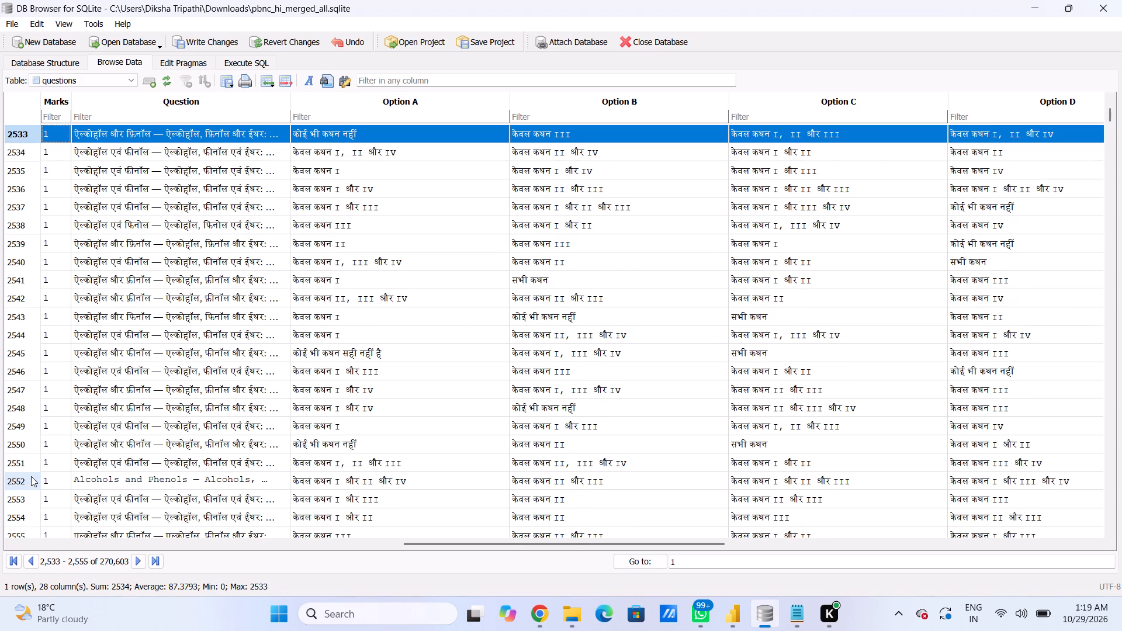
click(31, 476)
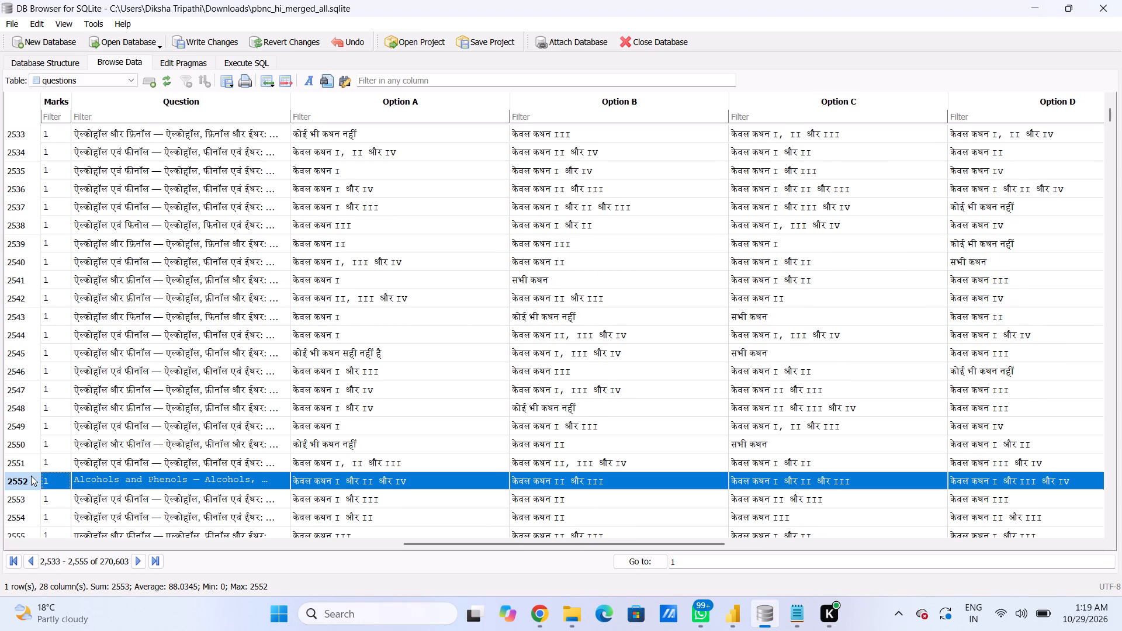
key(ctrl+c)
click(806, 615)
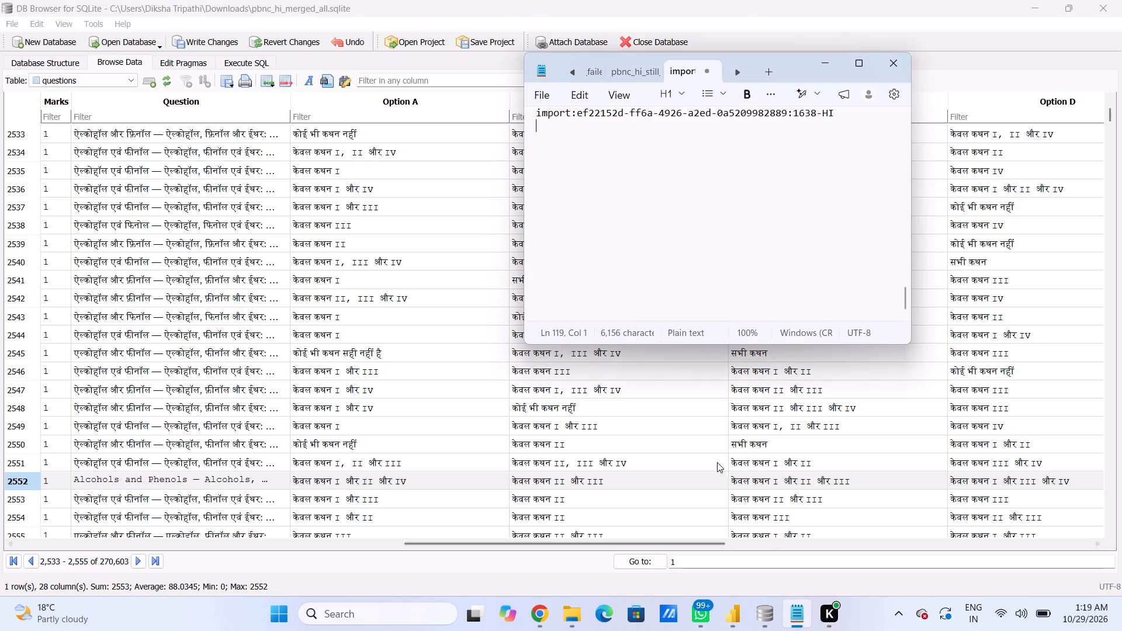
key(ctrl+v)
scroll(543, 173, up, 2)
drag(539, 151, 541, 152)
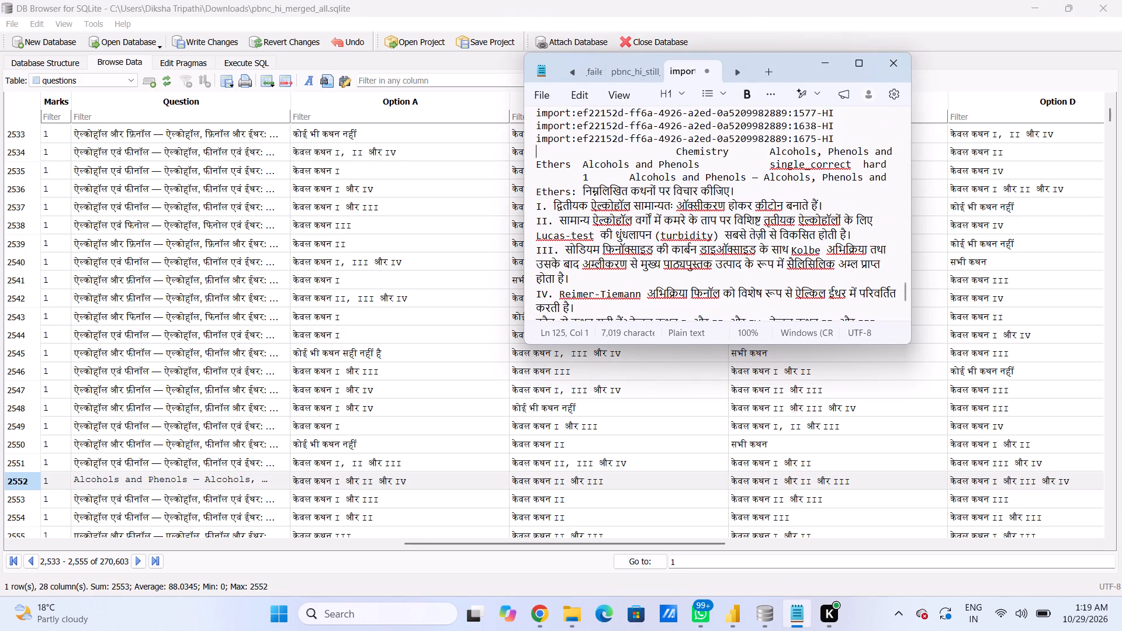
drag(541, 152, 840, 298)
scroll(699, 221, down, 2)
scroll(811, 253, down, 1)
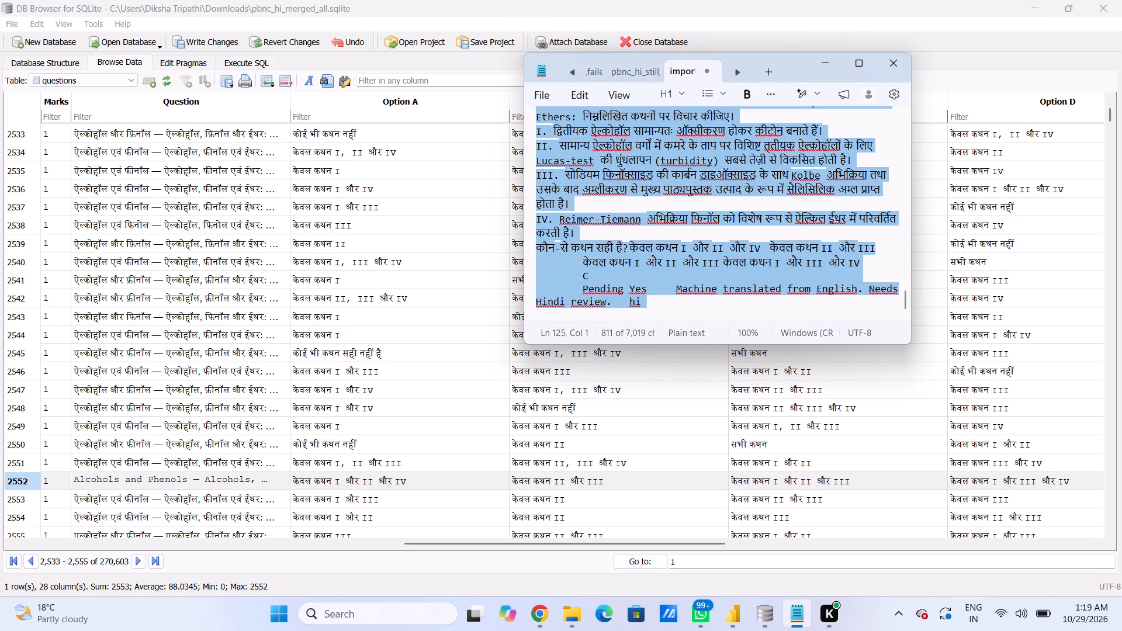
drag(840, 298, 842, 302)
key(BackSpace)
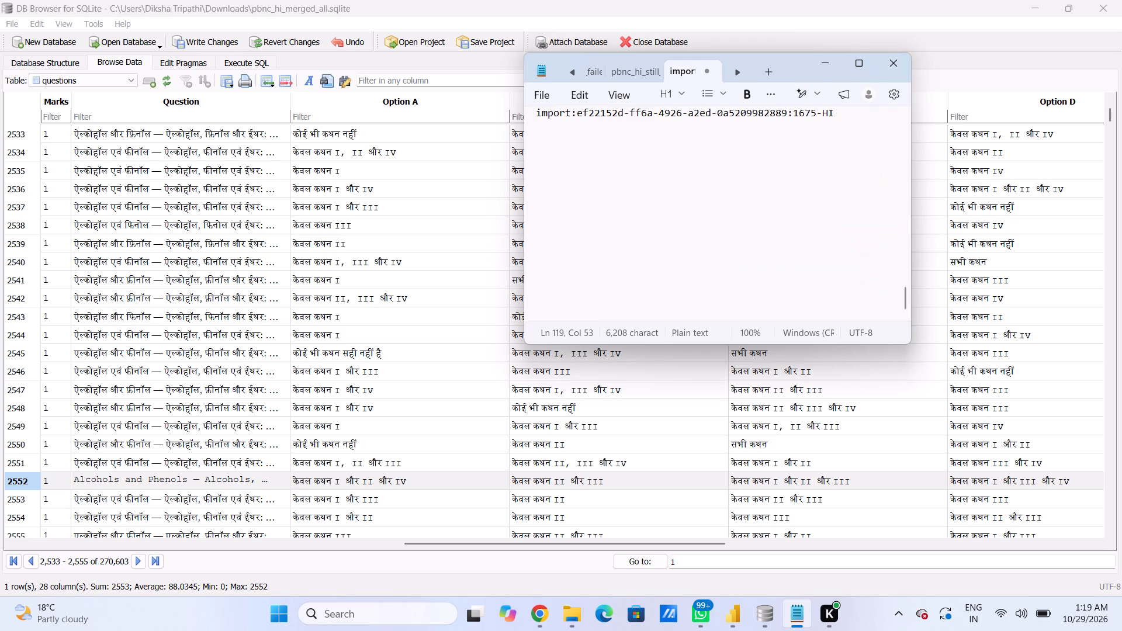
key(Return)
Check the rows after 2552 and copy English-titled row 2576 into the Notepad list, keeping only its ID ending in 1701-HI on its own line.
scroll(98, 376, down, 1)
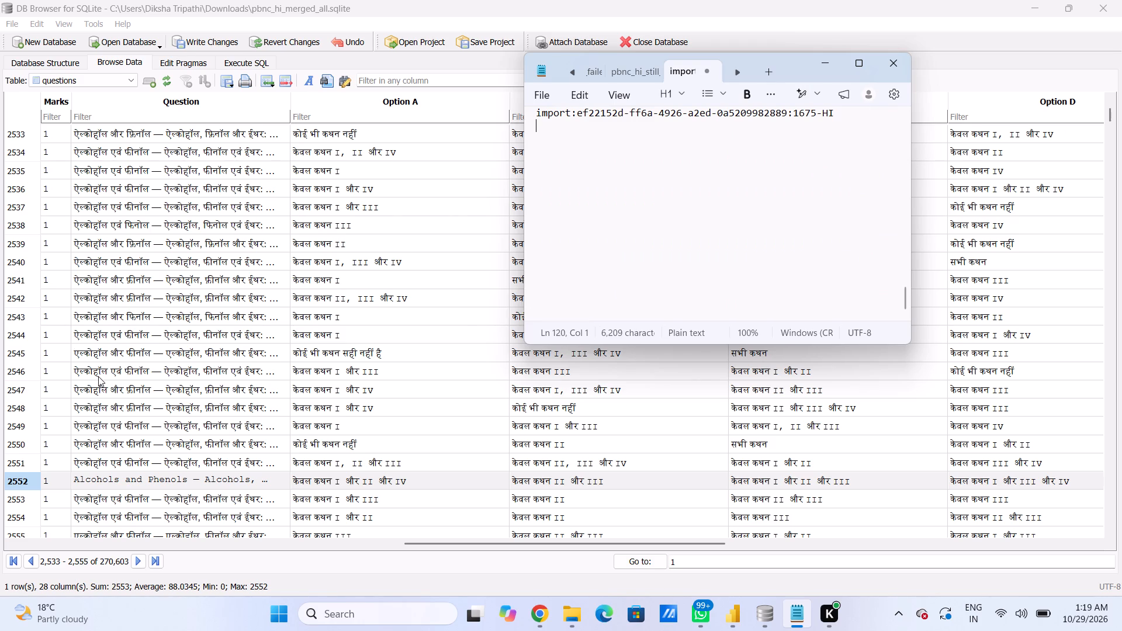
scroll(98, 376, down, 6)
scroll(100, 377, up, 1)
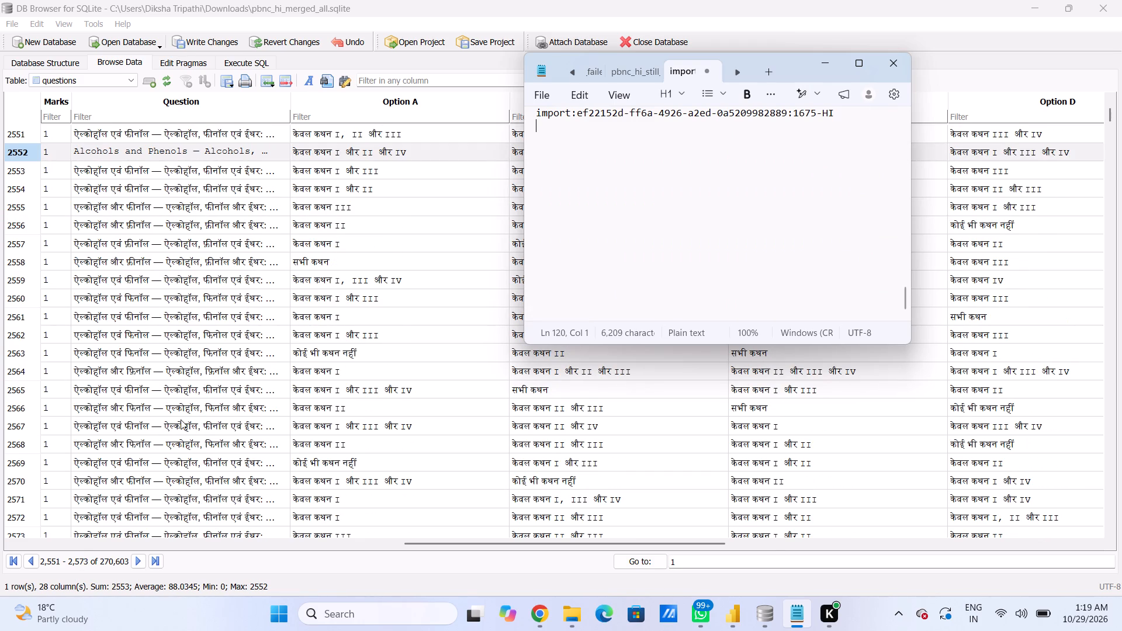
click(27, 519)
scroll(158, 401, down, 1)
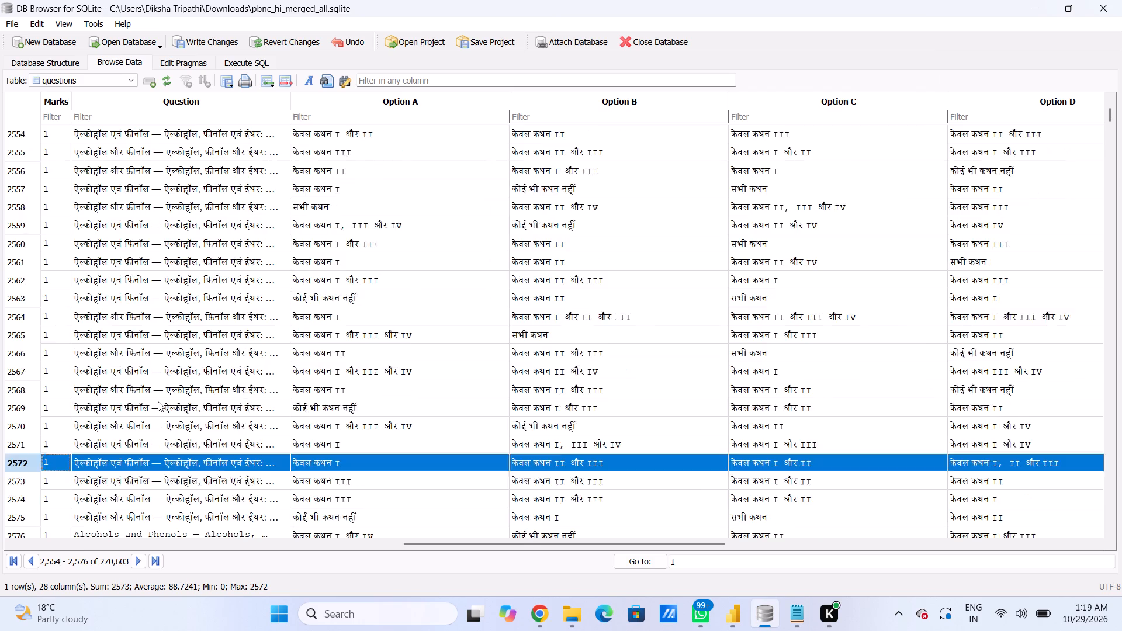
scroll(158, 401, down, 6)
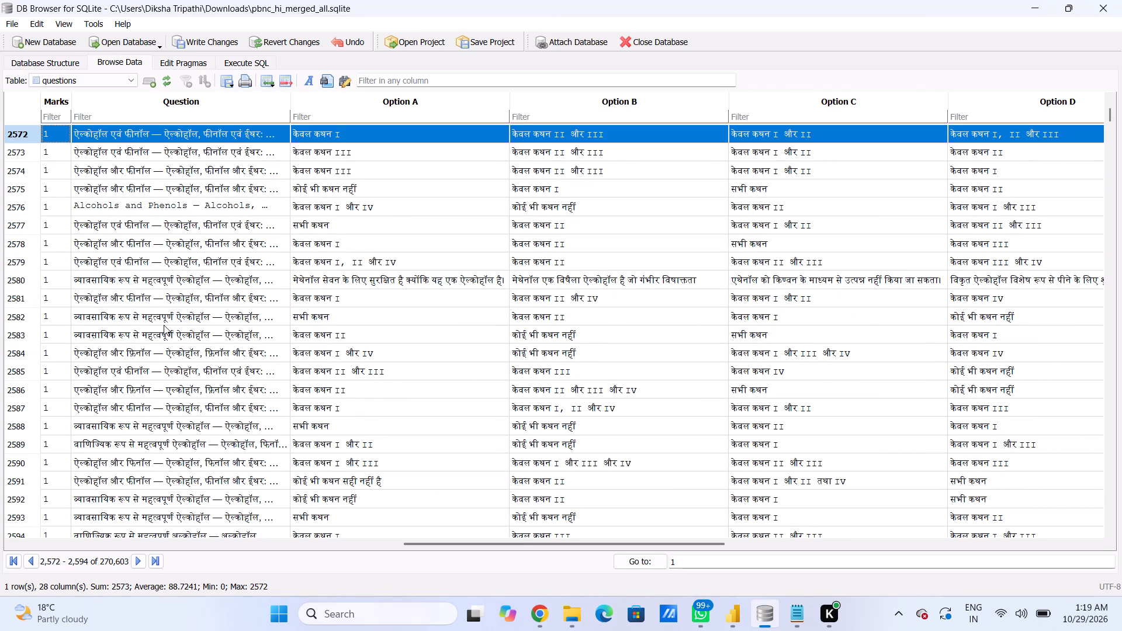
click(25, 209)
key(ctrl+c)
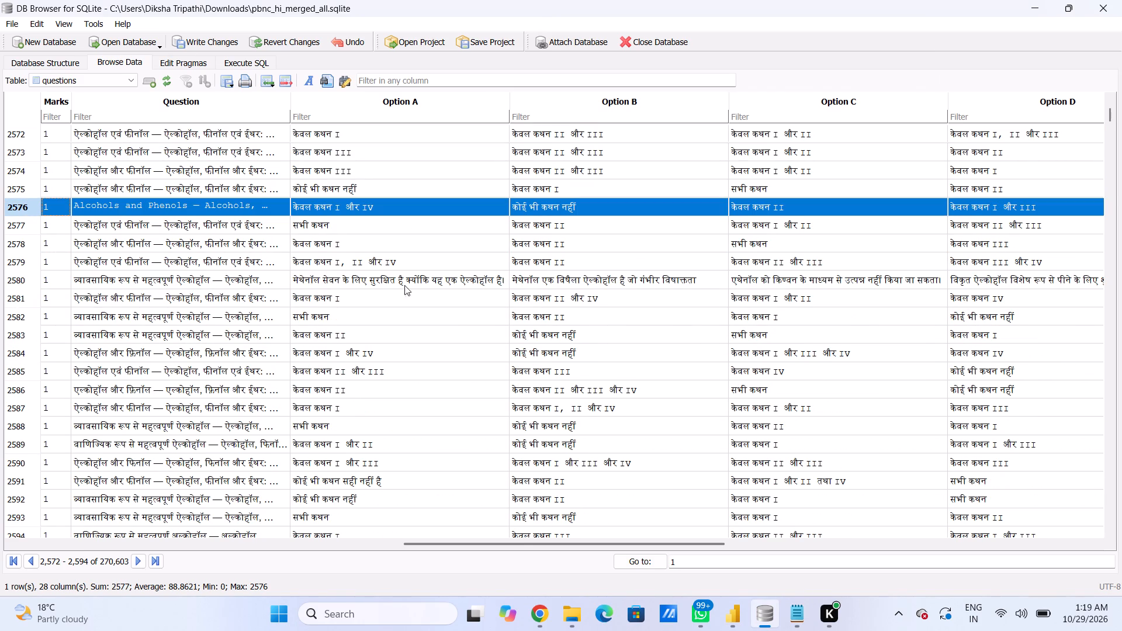
click(803, 618)
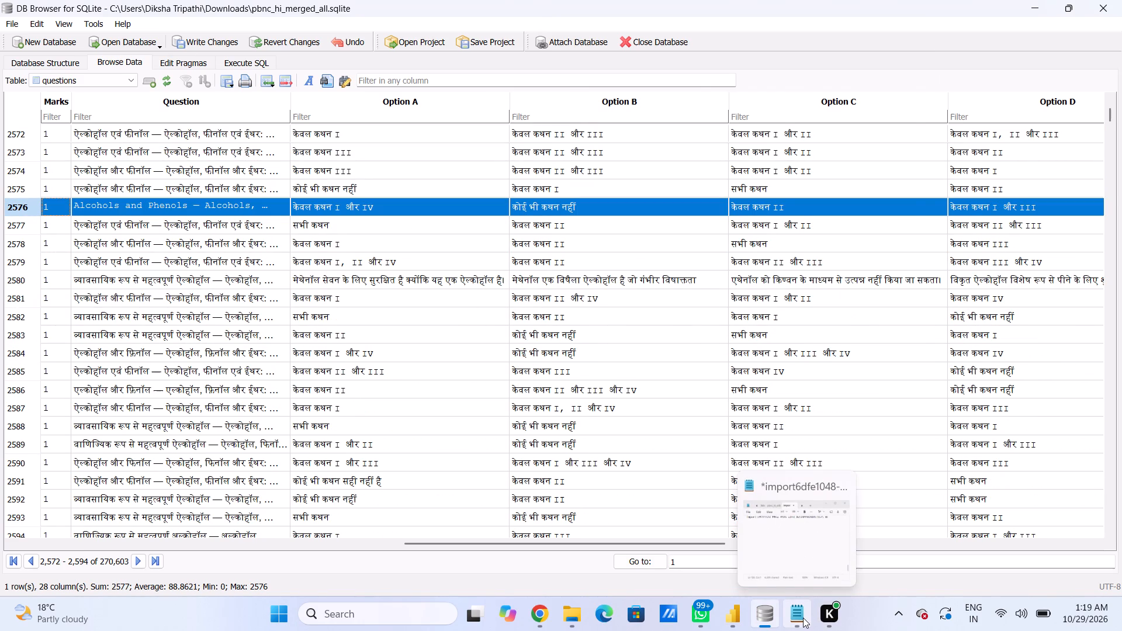
key(ctrl+v)
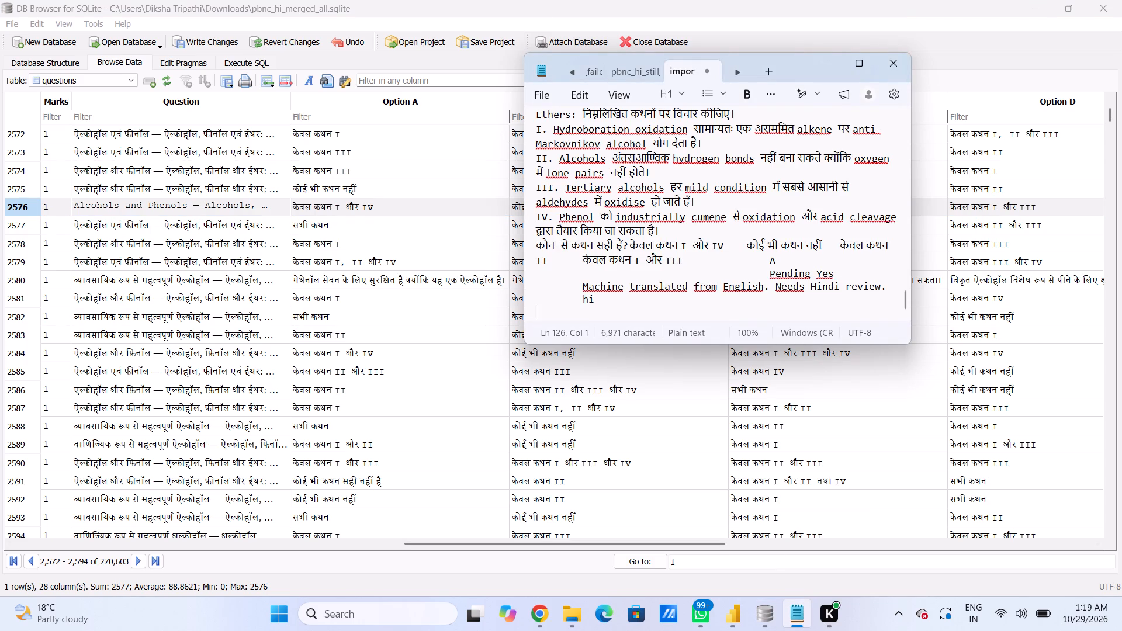
scroll(555, 139, up, 2)
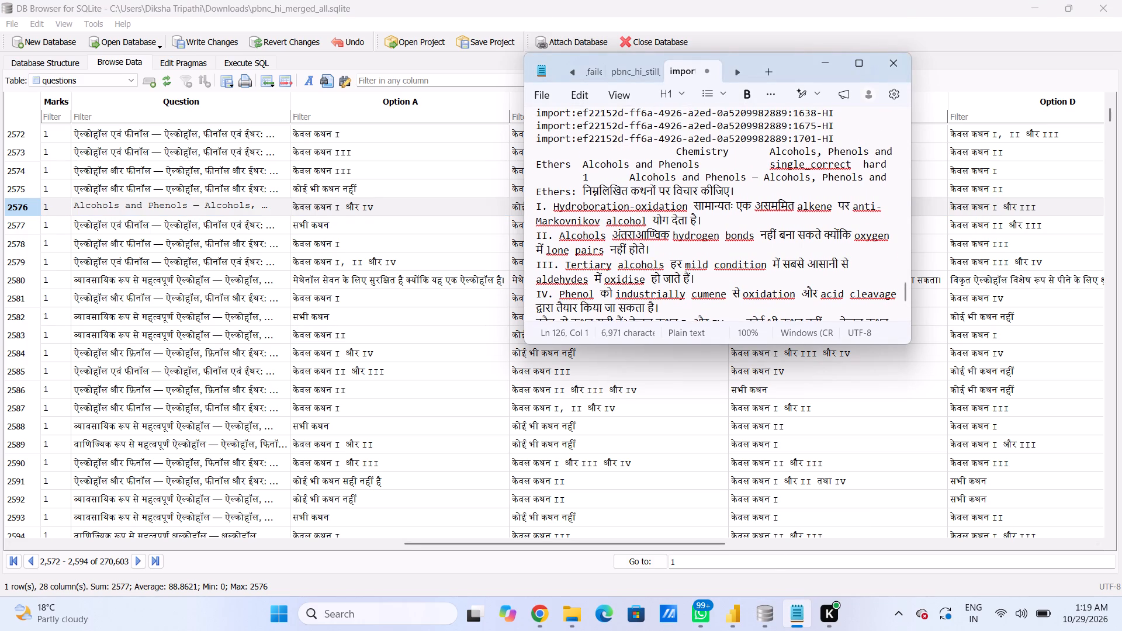
drag(542, 151, 843, 251)
scroll(795, 206, down, 8)
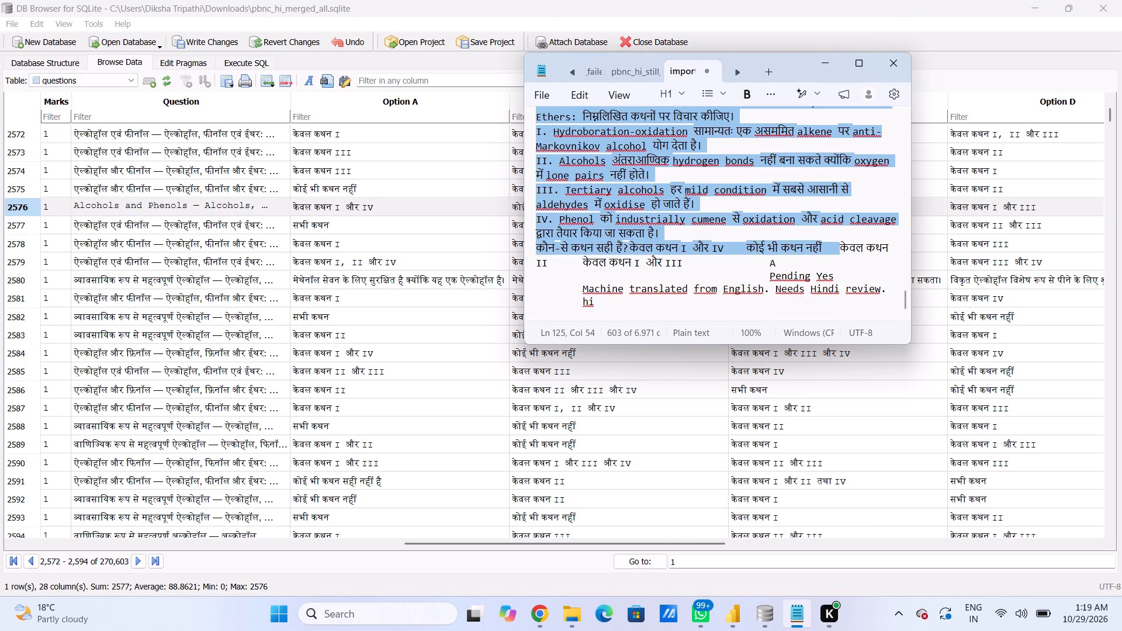
drag(843, 251, 915, 313)
key(BackSpace)
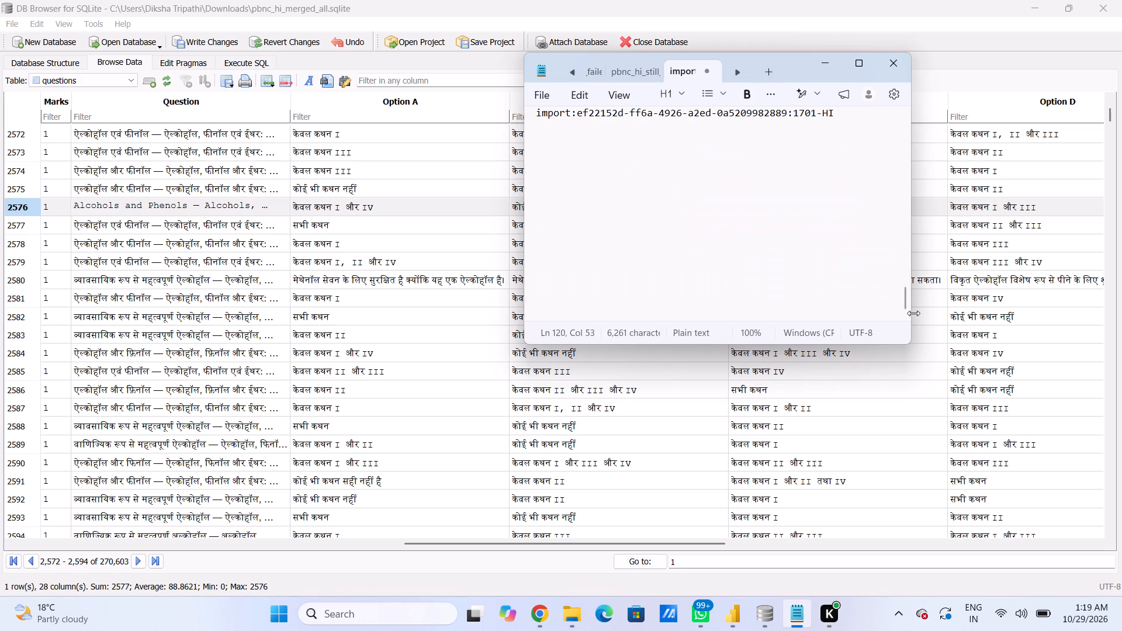
key(Return)
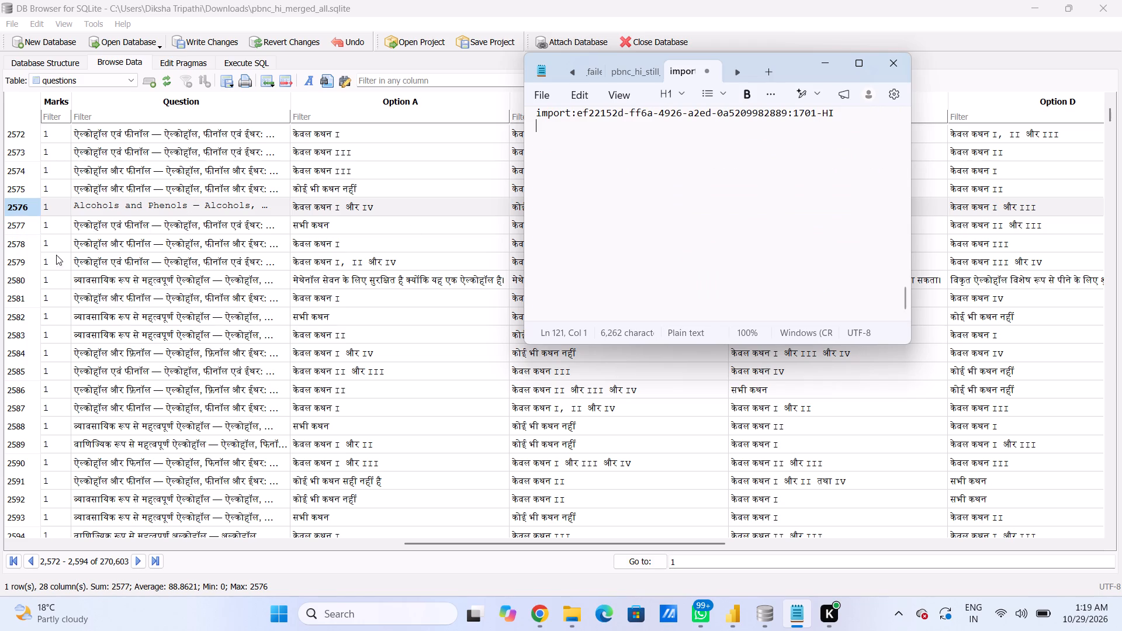
Examine the question texts from row 2594 through row 2616 for headings left in English.
click(24, 533)
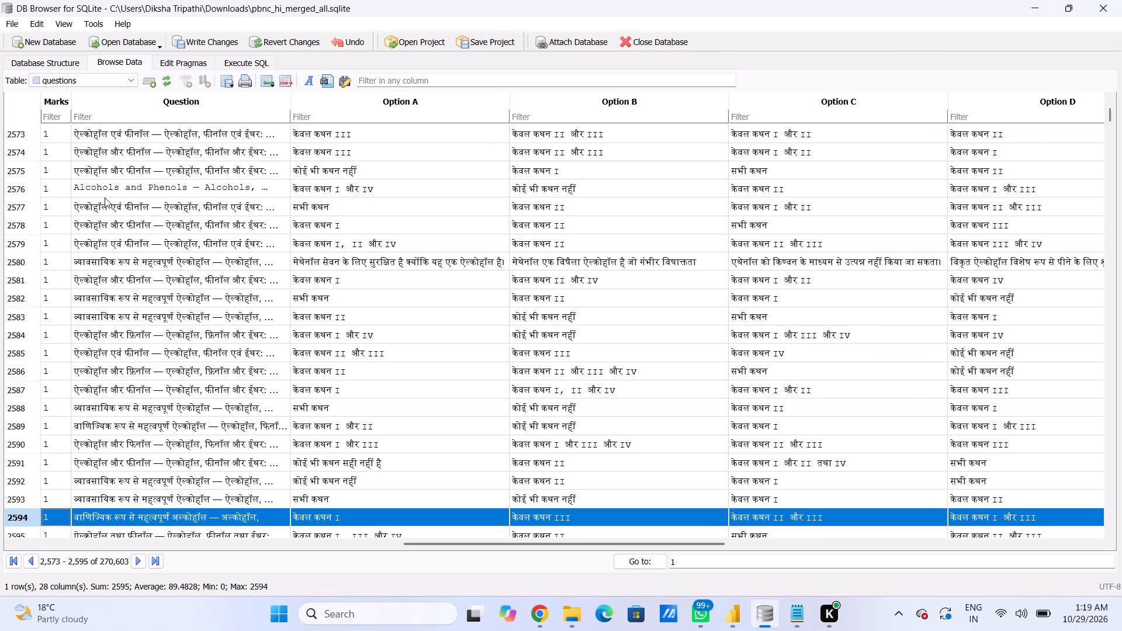
scroll(105, 197, down, 6)
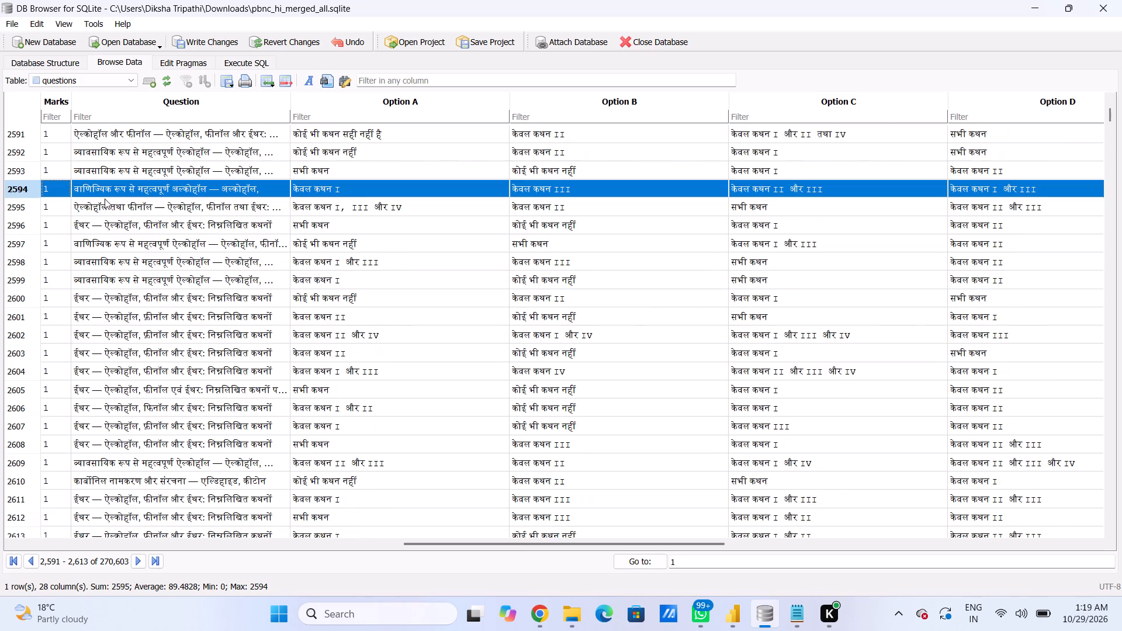
scroll(105, 199, down, 1)
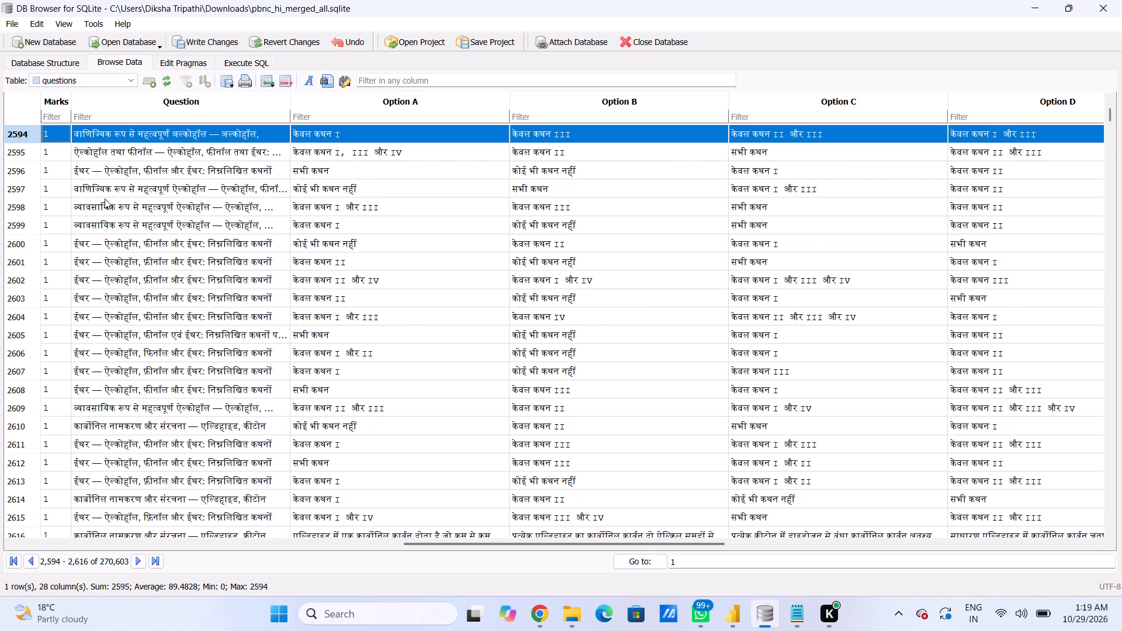